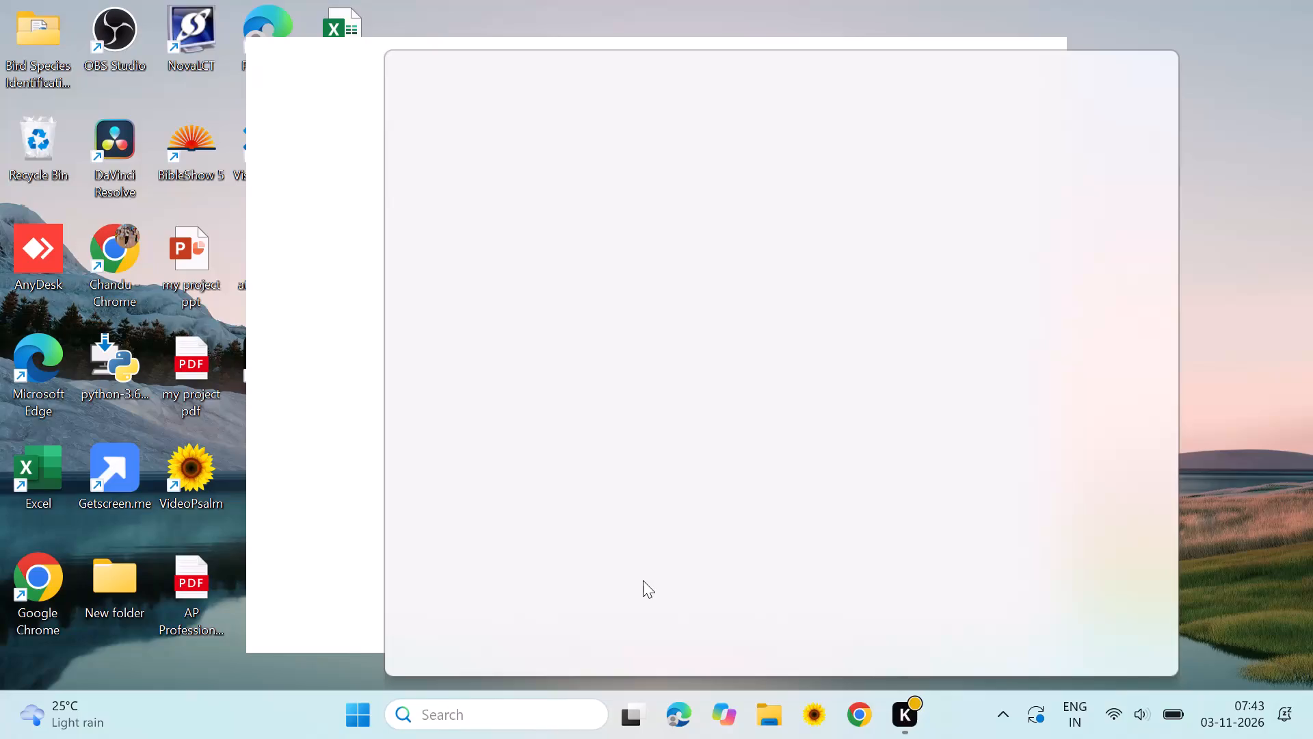
Search the computer for "word" and launch the Word application.
text(s word)
key(Return)
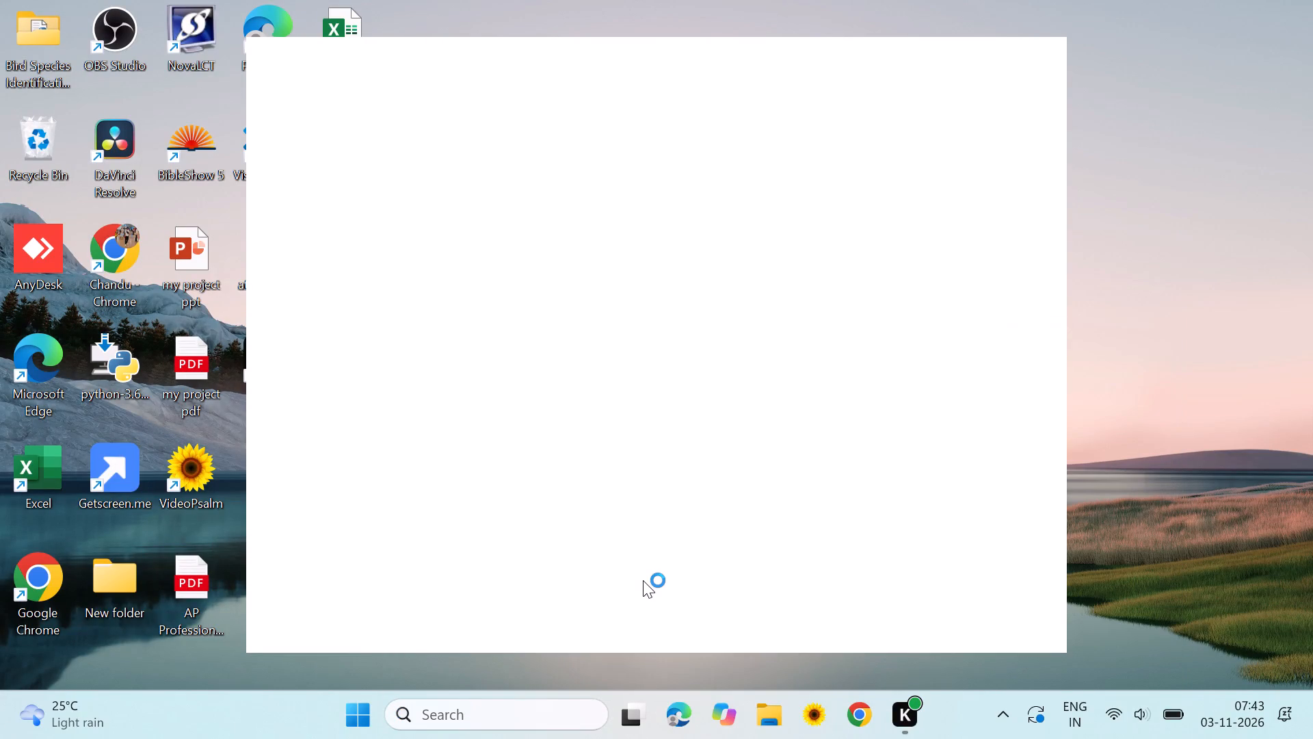
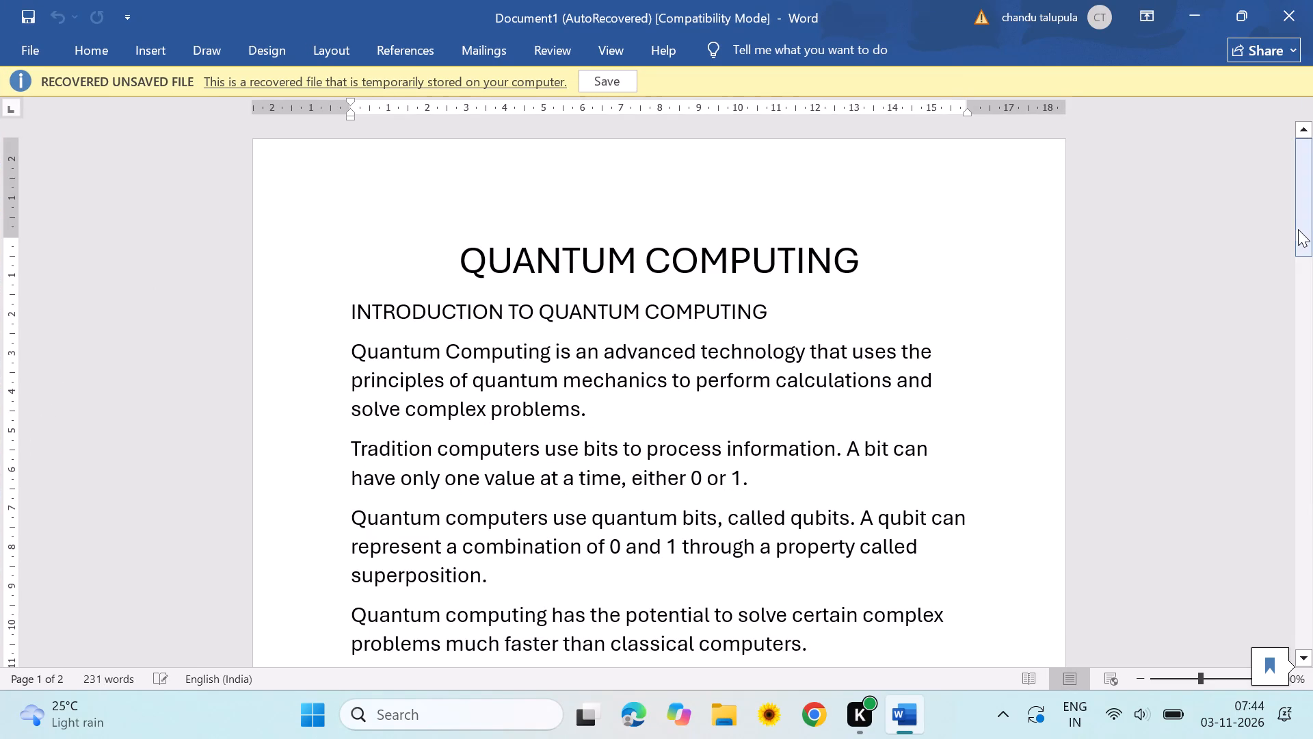
Start a new paragraph at the end of the Quantum Superposition section reading "For example, a classical bit is either".
drag(1298, 229, 1298, 321)
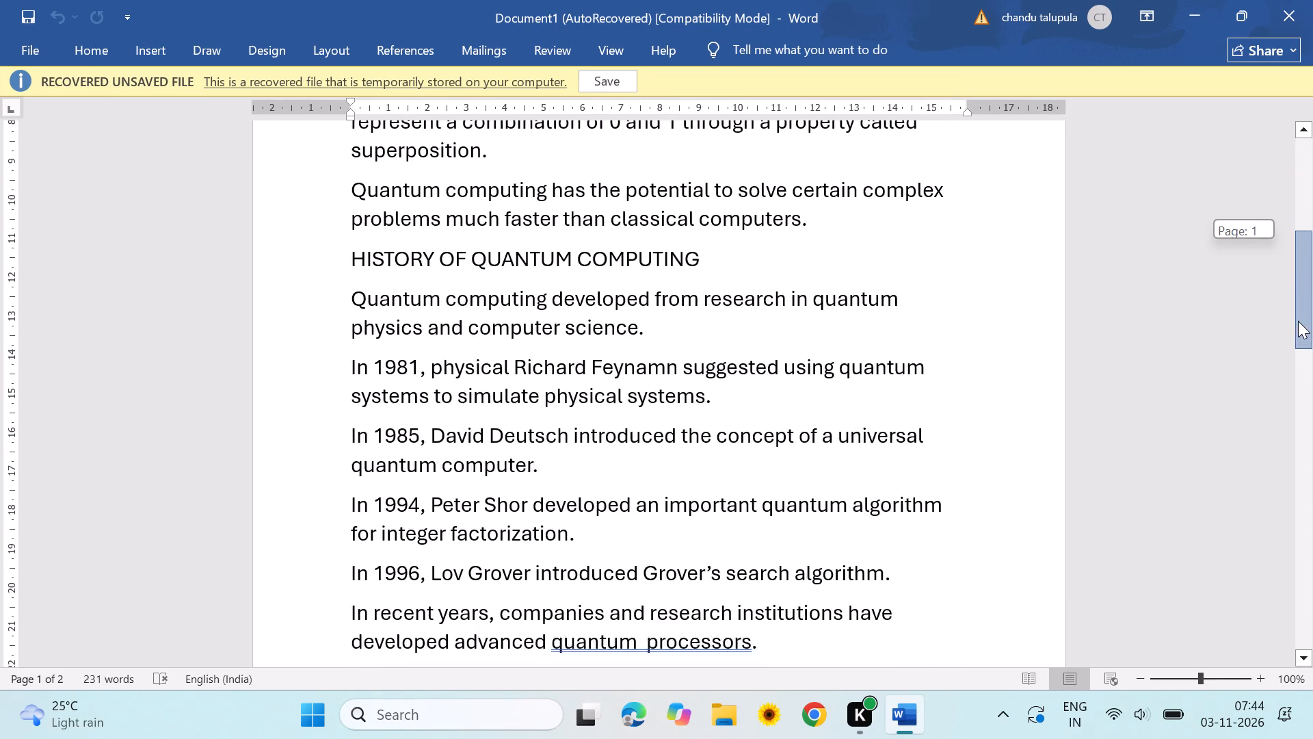
drag(1298, 321, 1281, 458)
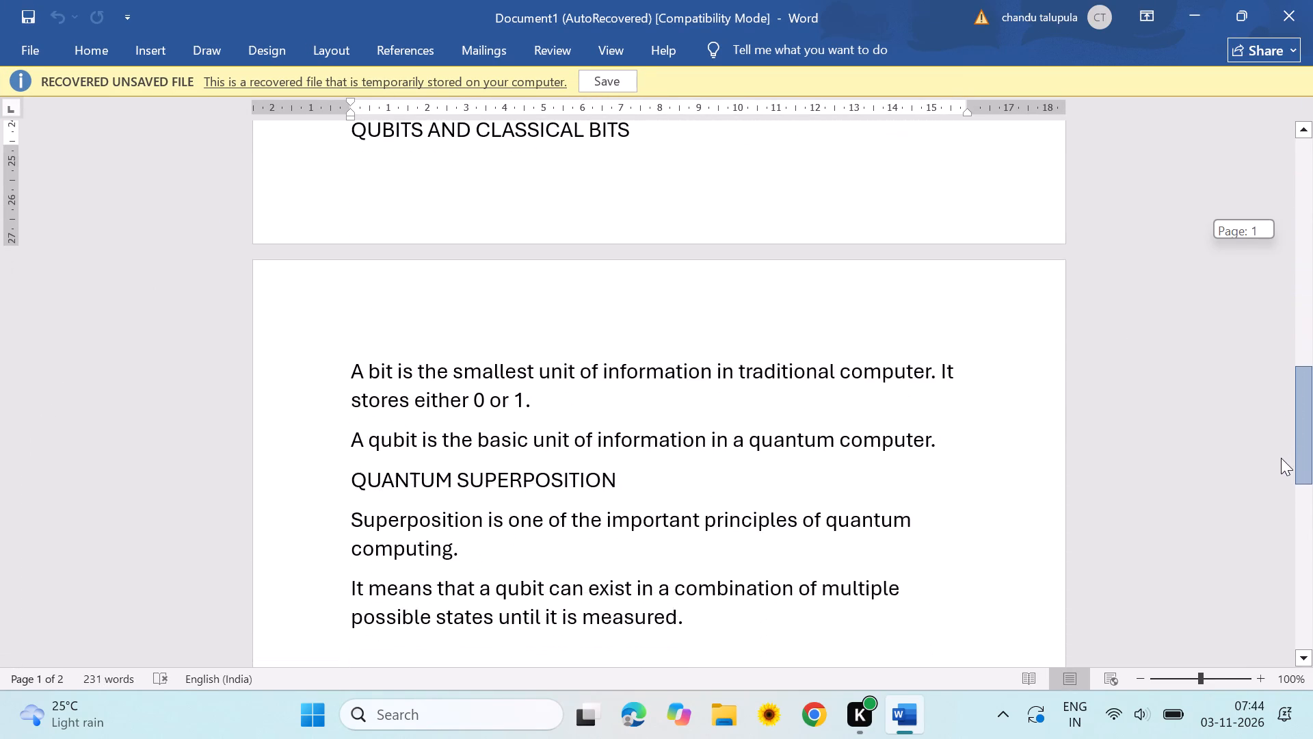
drag(1281, 458, 1278, 475)
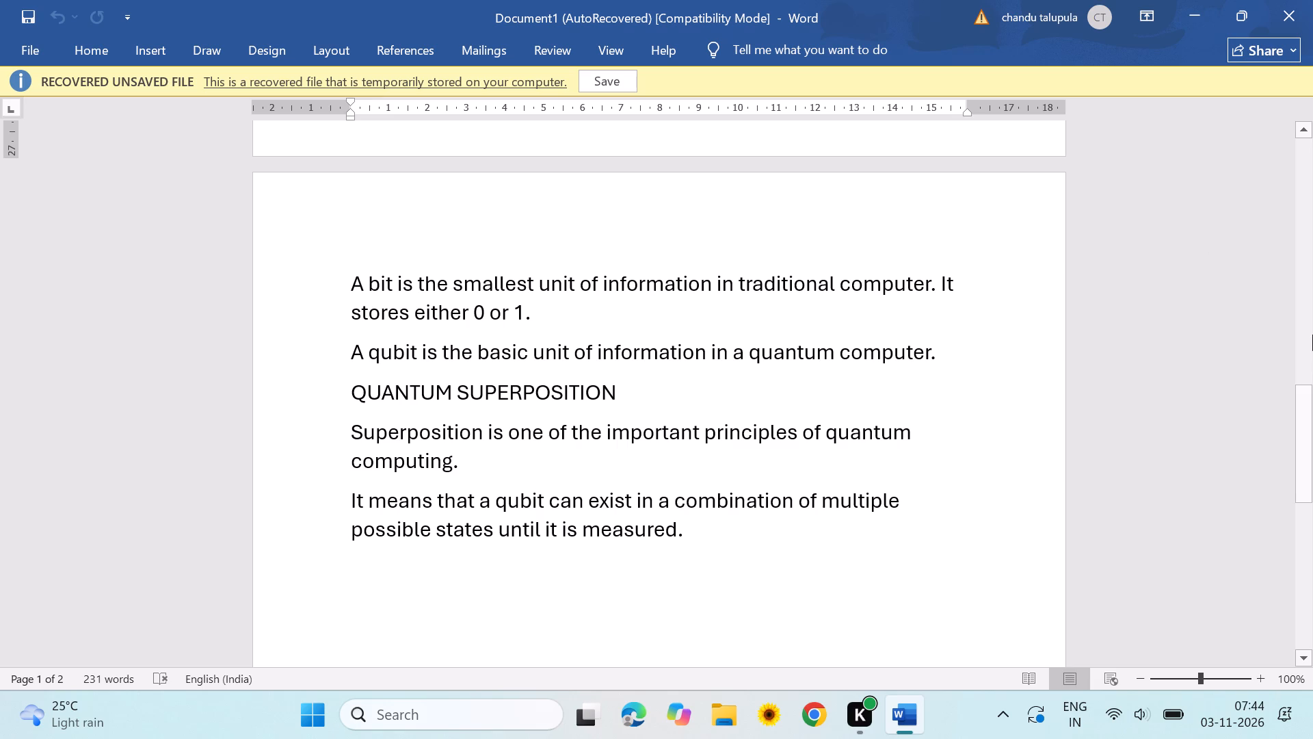
click(750, 527)
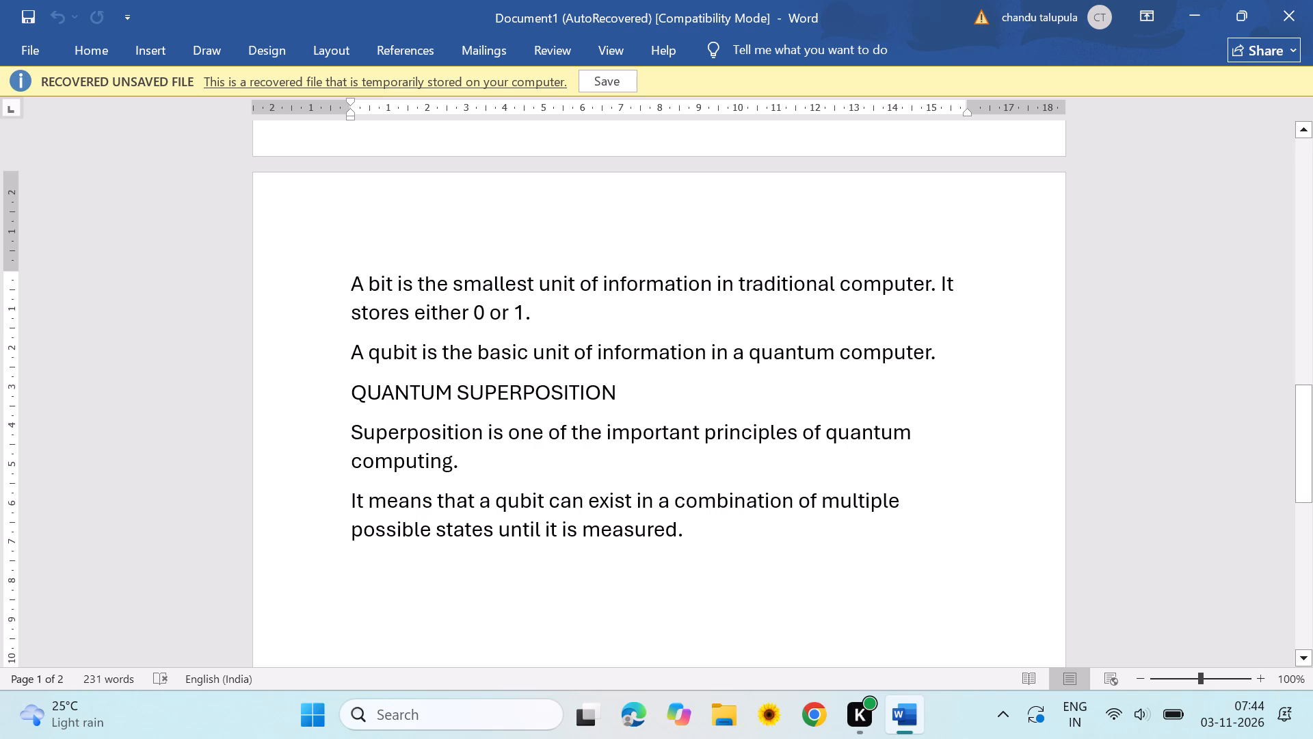
key(Return)
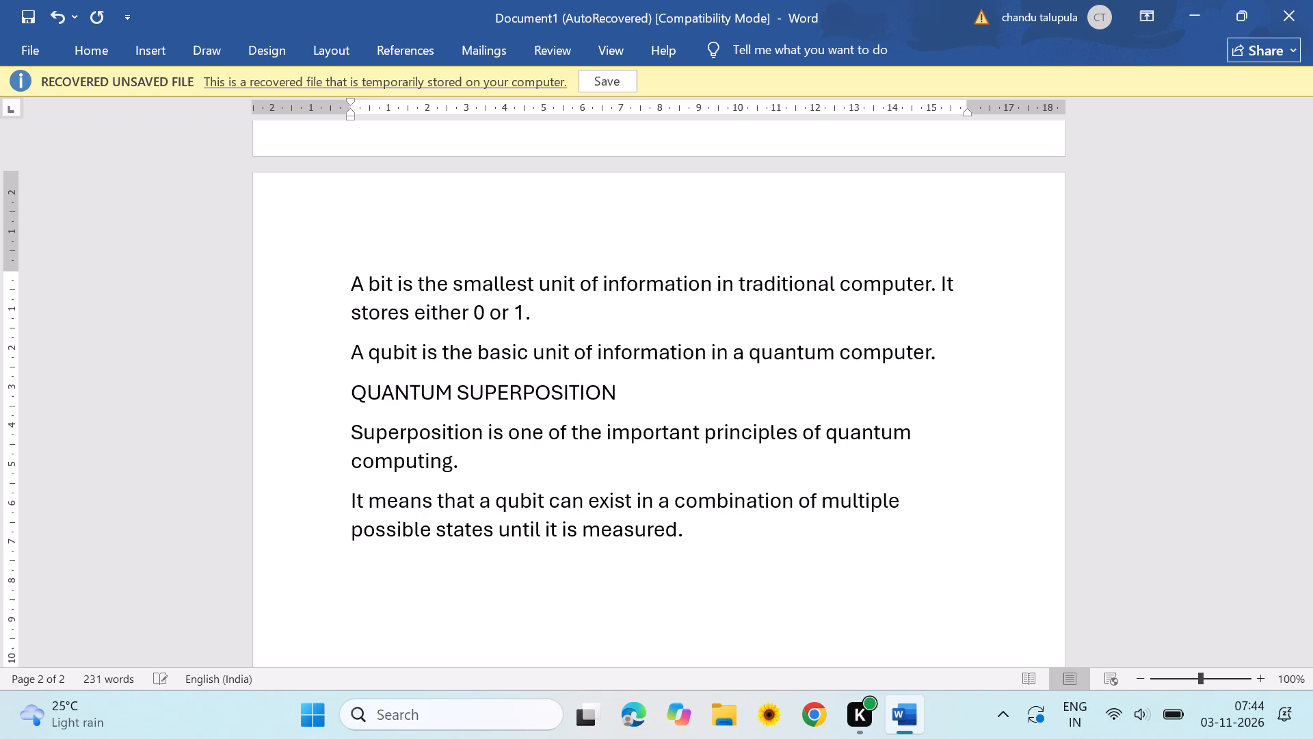
text(For exampl)
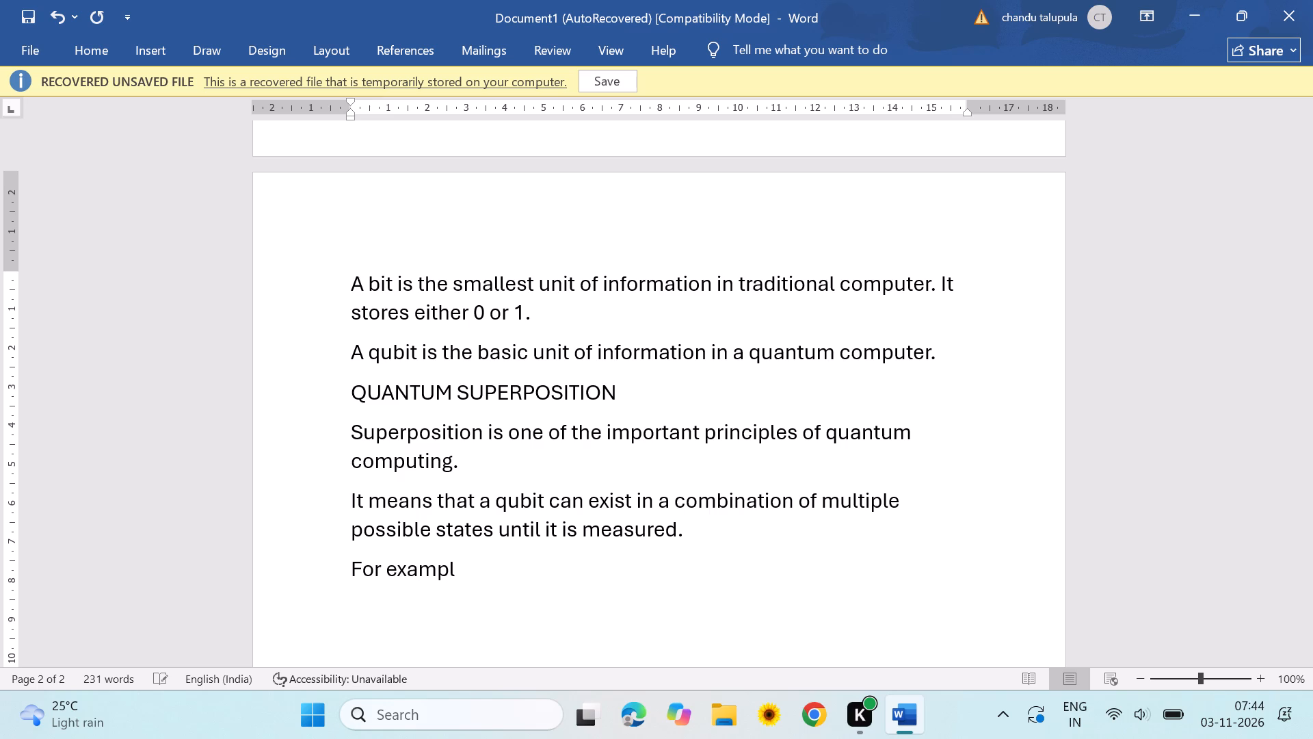
key(e)
key(comma)
key(space)
text(a)
key(space)
text(cls)
key(BackSpace)
text(assical)
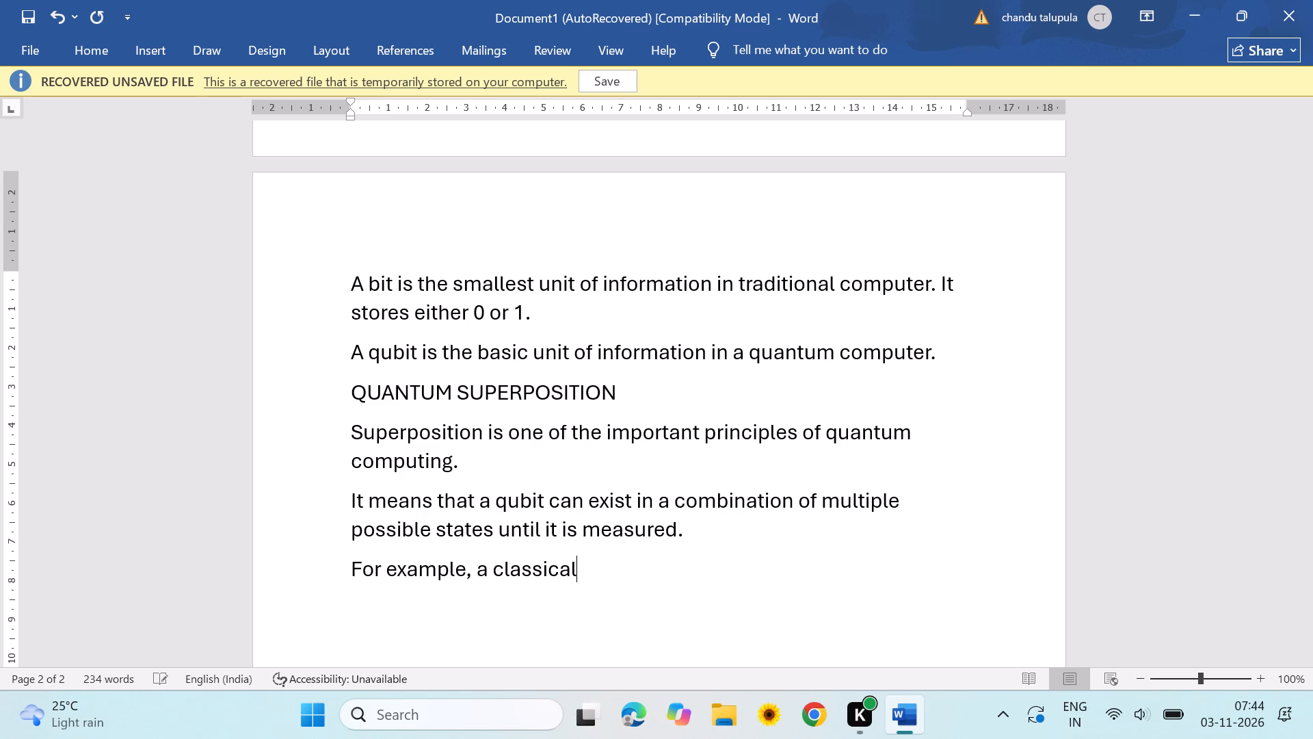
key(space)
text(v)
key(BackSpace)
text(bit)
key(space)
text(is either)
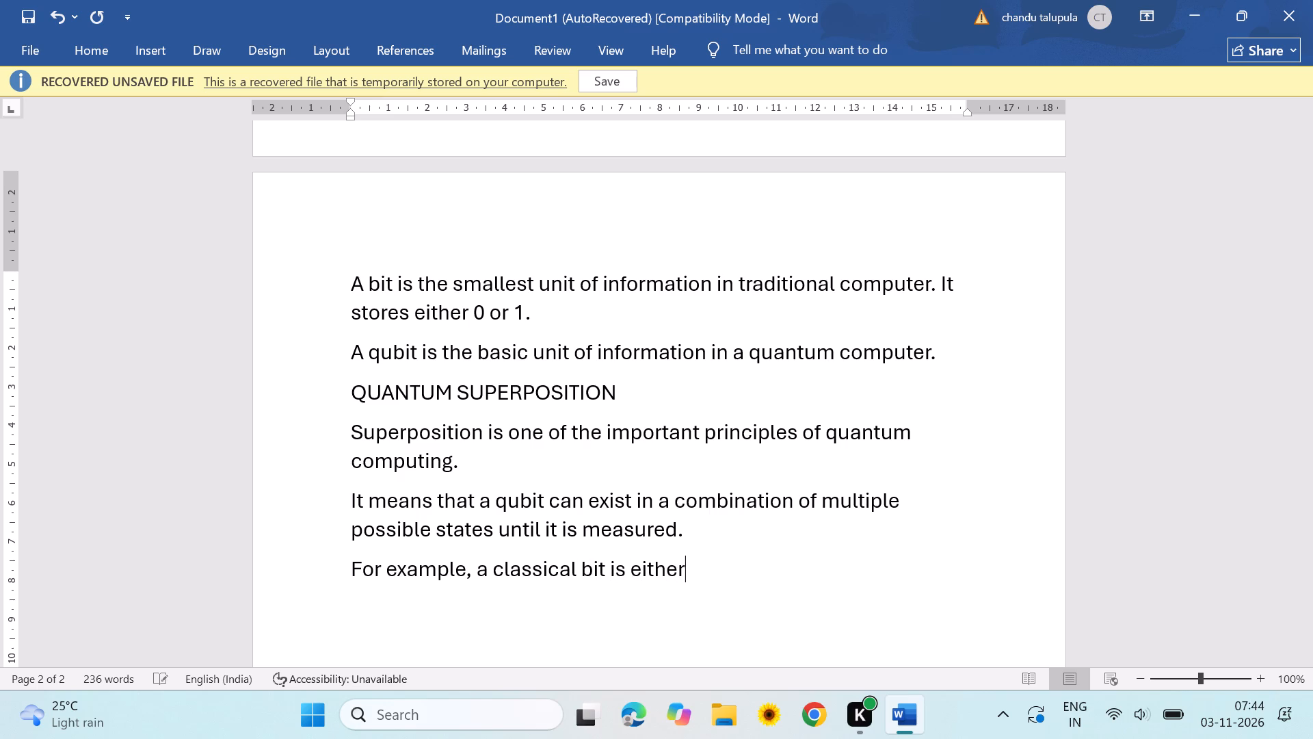
Continue the unfinished example sentence after "a classical bit is either" with "0 or 1,".
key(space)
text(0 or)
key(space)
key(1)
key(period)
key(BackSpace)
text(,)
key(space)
Extend the example sentence with the contrasting clause "but a qubit can be in a s".
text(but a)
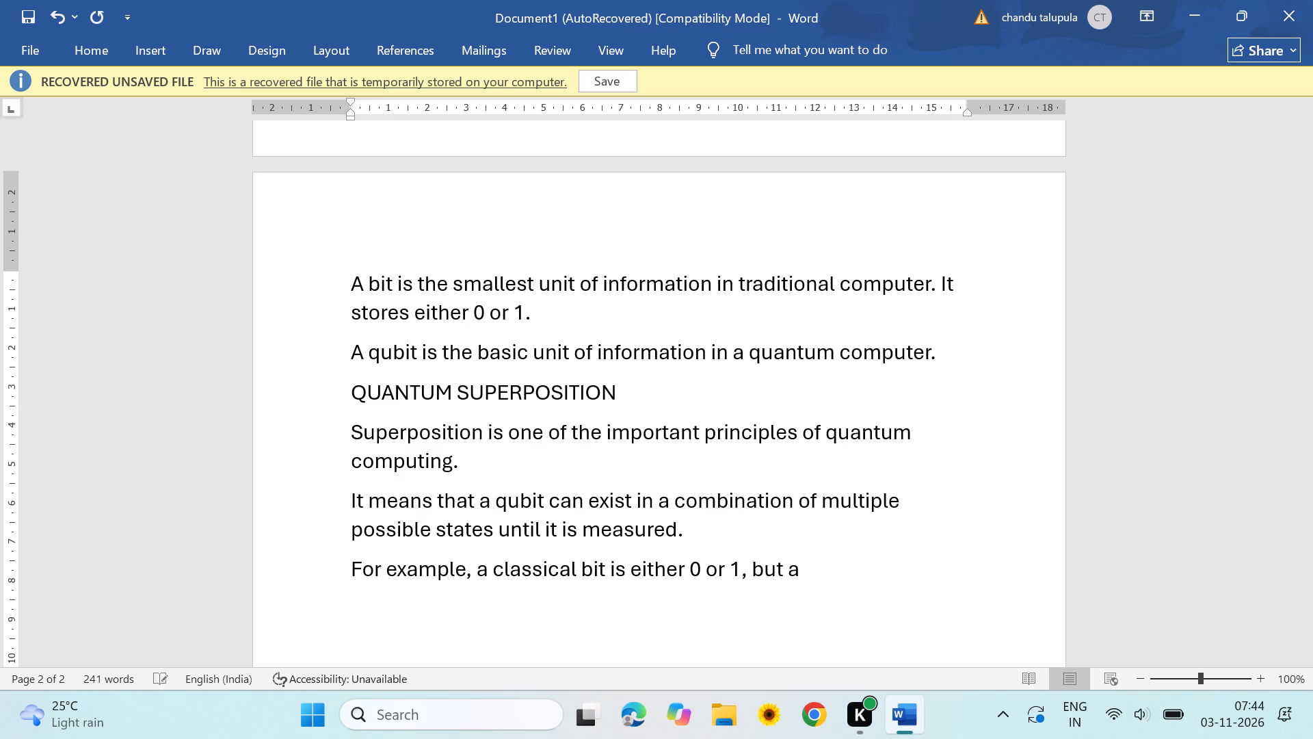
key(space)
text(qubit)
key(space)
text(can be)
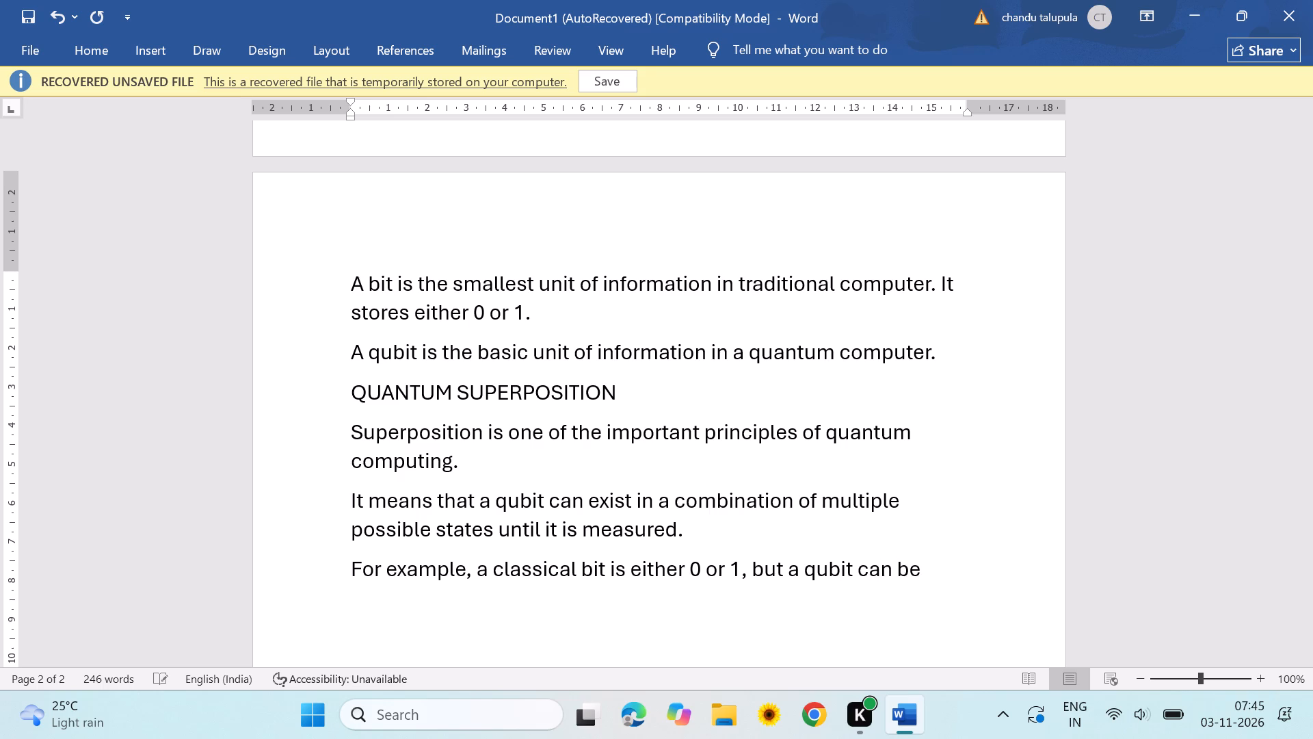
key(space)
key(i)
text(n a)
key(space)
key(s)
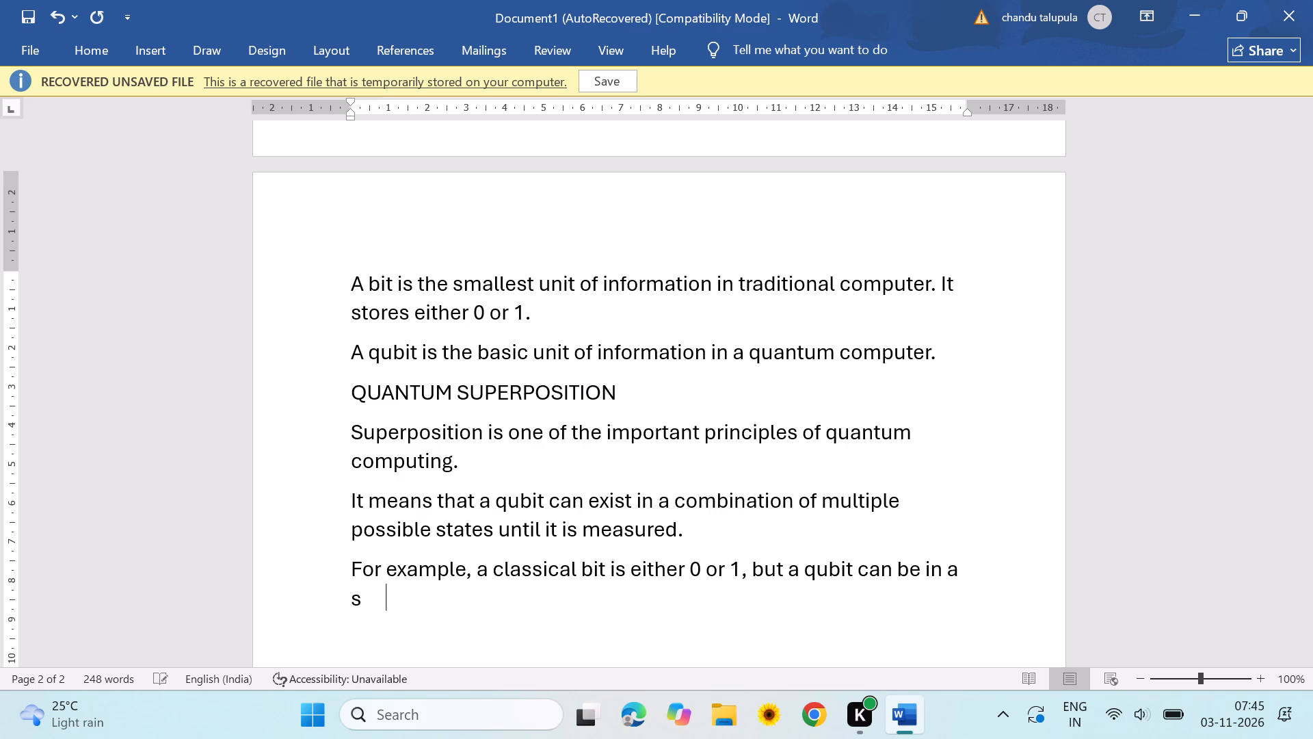
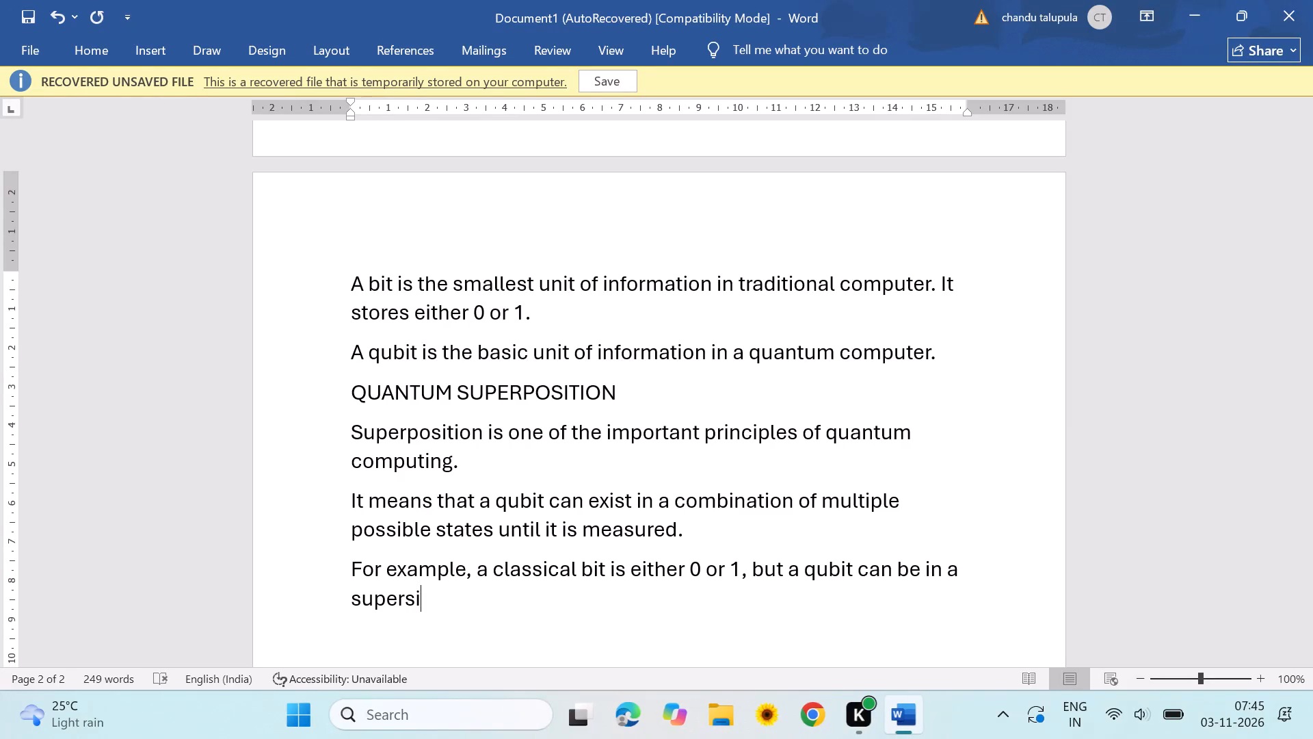
Continue the closing qubit example sentence from the partial word "supersi" with "tion of both stat".
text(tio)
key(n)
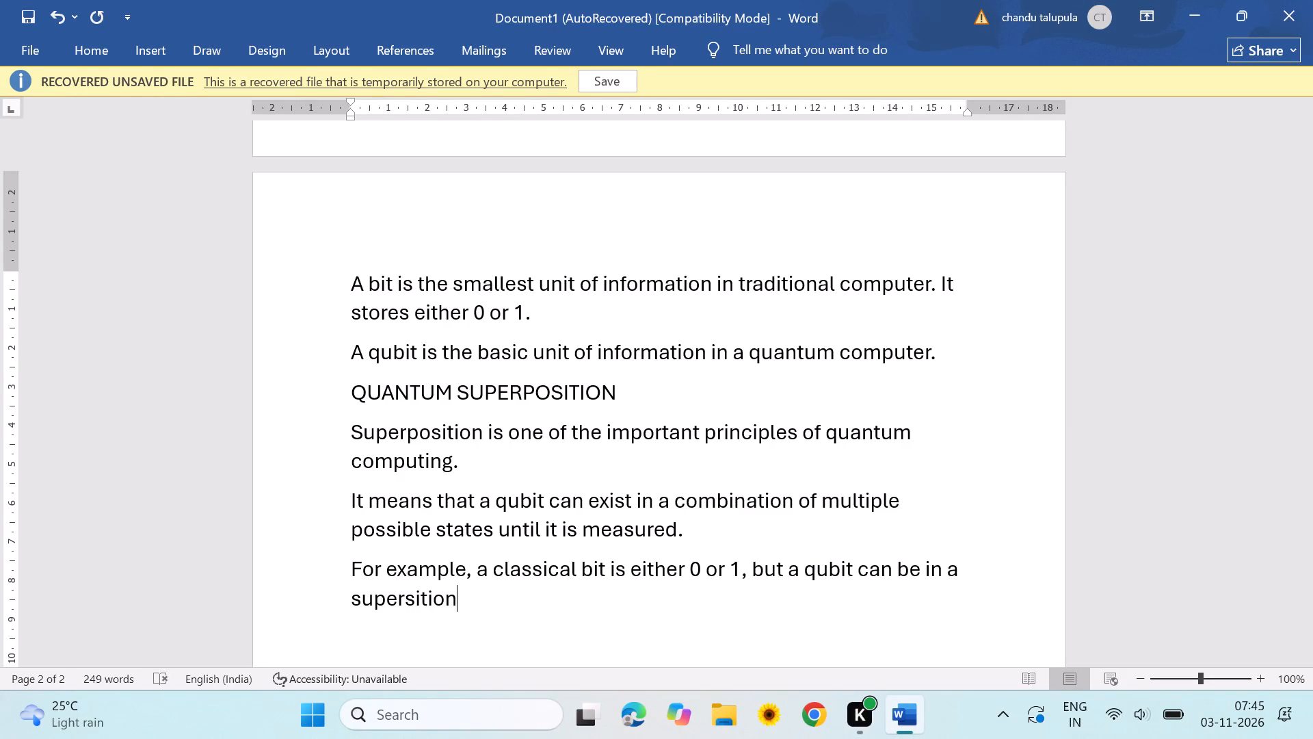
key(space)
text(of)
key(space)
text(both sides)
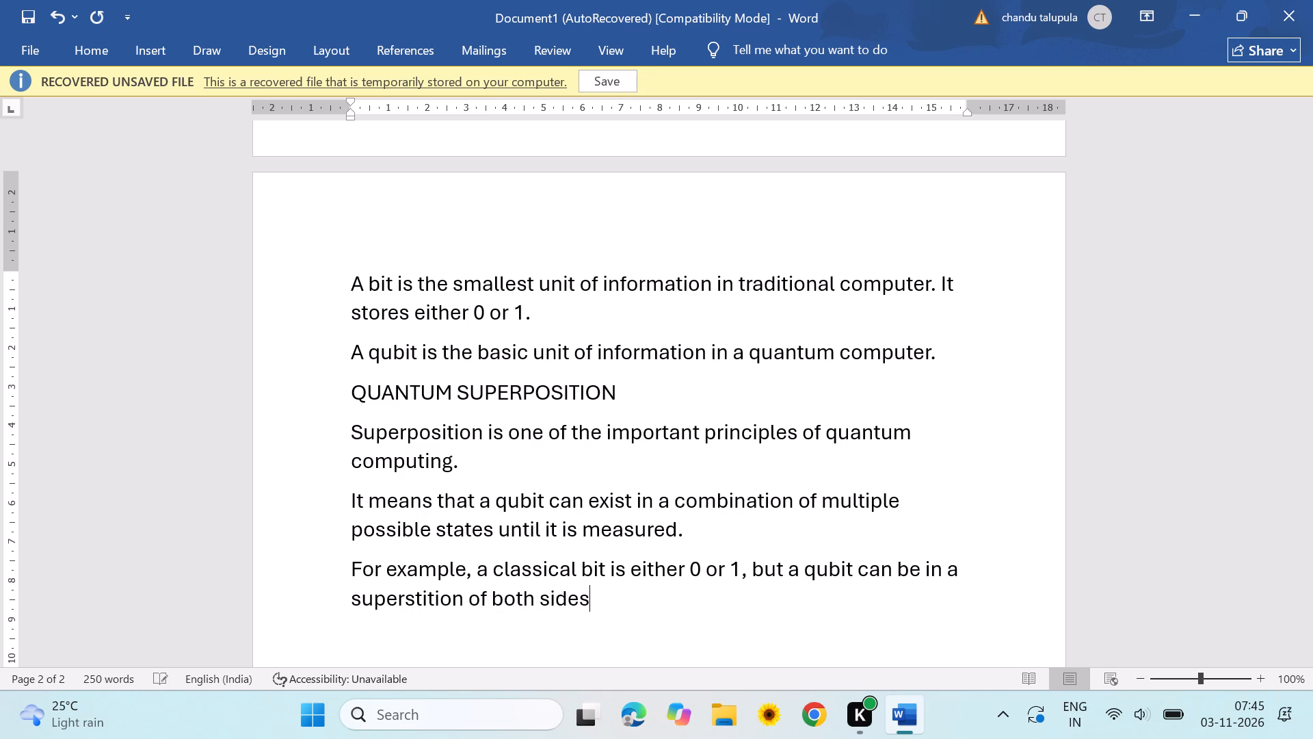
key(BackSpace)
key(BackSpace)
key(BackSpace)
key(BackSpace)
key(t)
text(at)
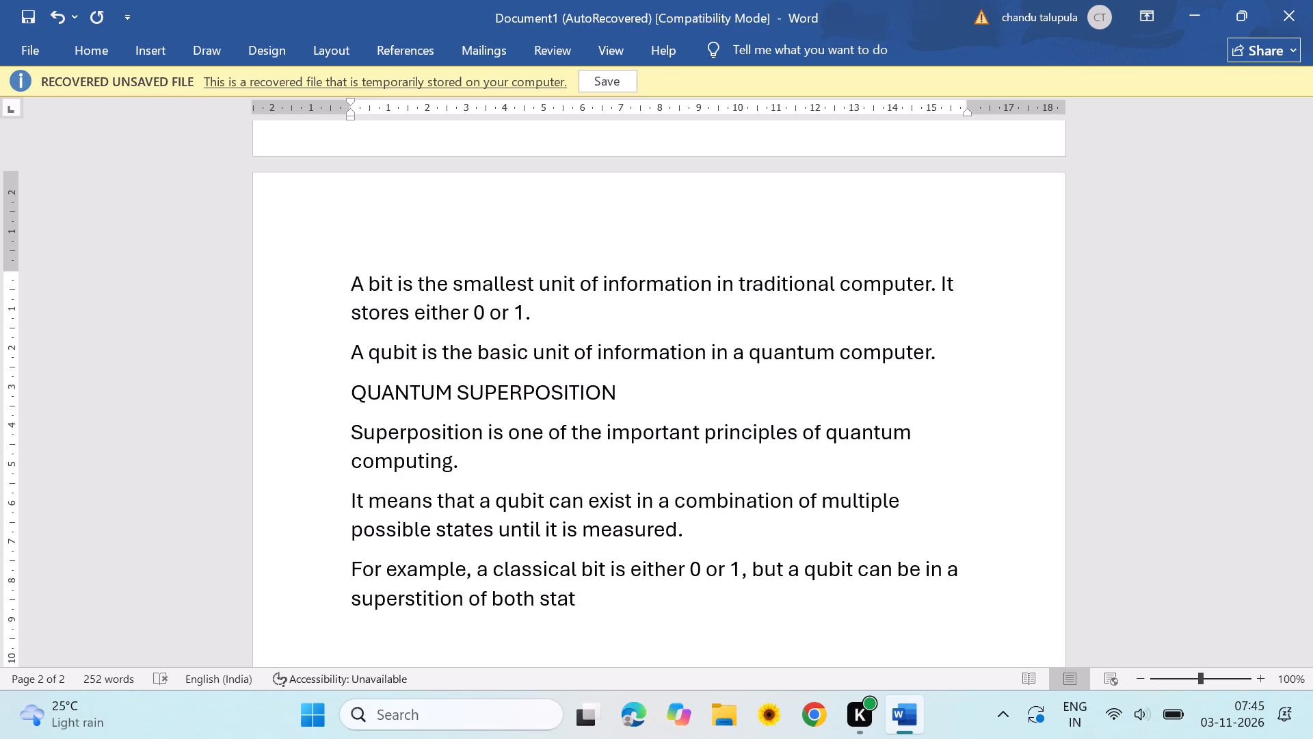
Complete the word "states" at the end of the classical bit example, end the sentence with a period and start a new paragraph.
text(es)
key(period)
key(Return)
Write the paragraph "When we measure a qubit, we obtain either 0 or 1." below the classical bit example.
text(When we measure a qubi)
key(t)
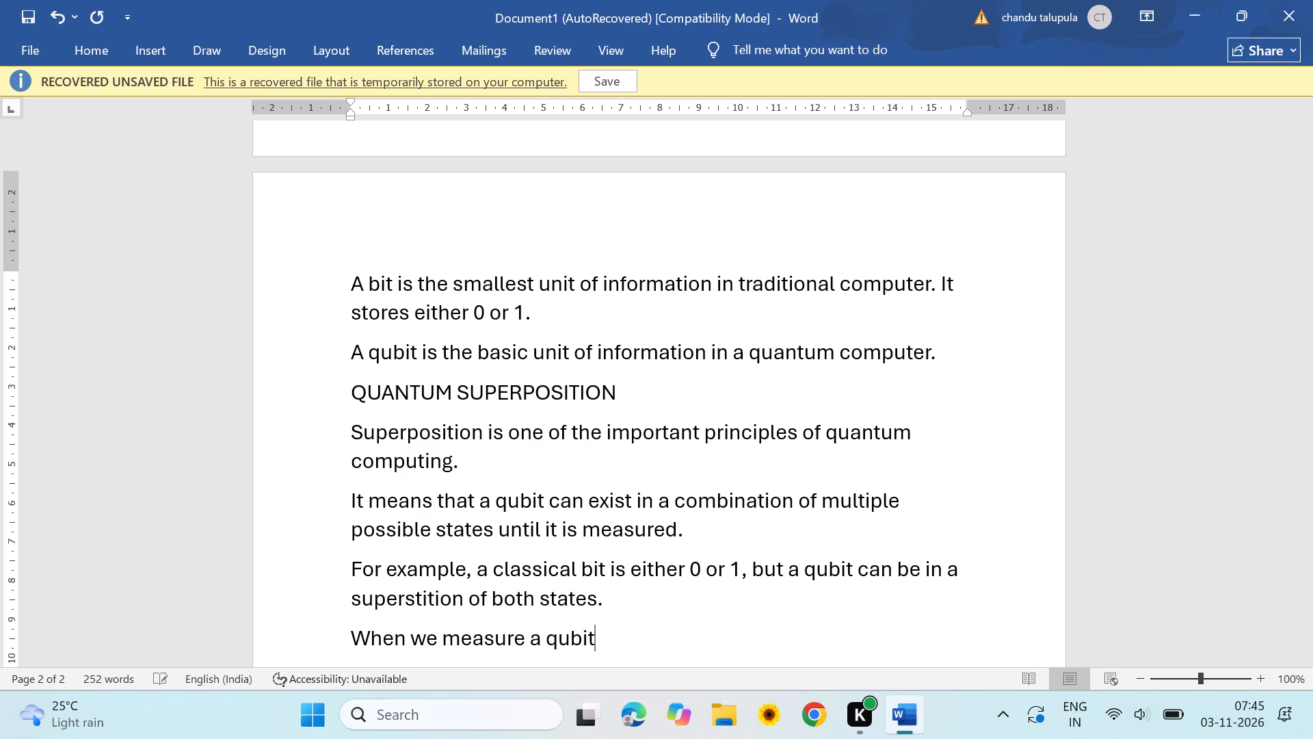
key(comma)
key(space)
text(we obtain)
key(space)
text(tit)
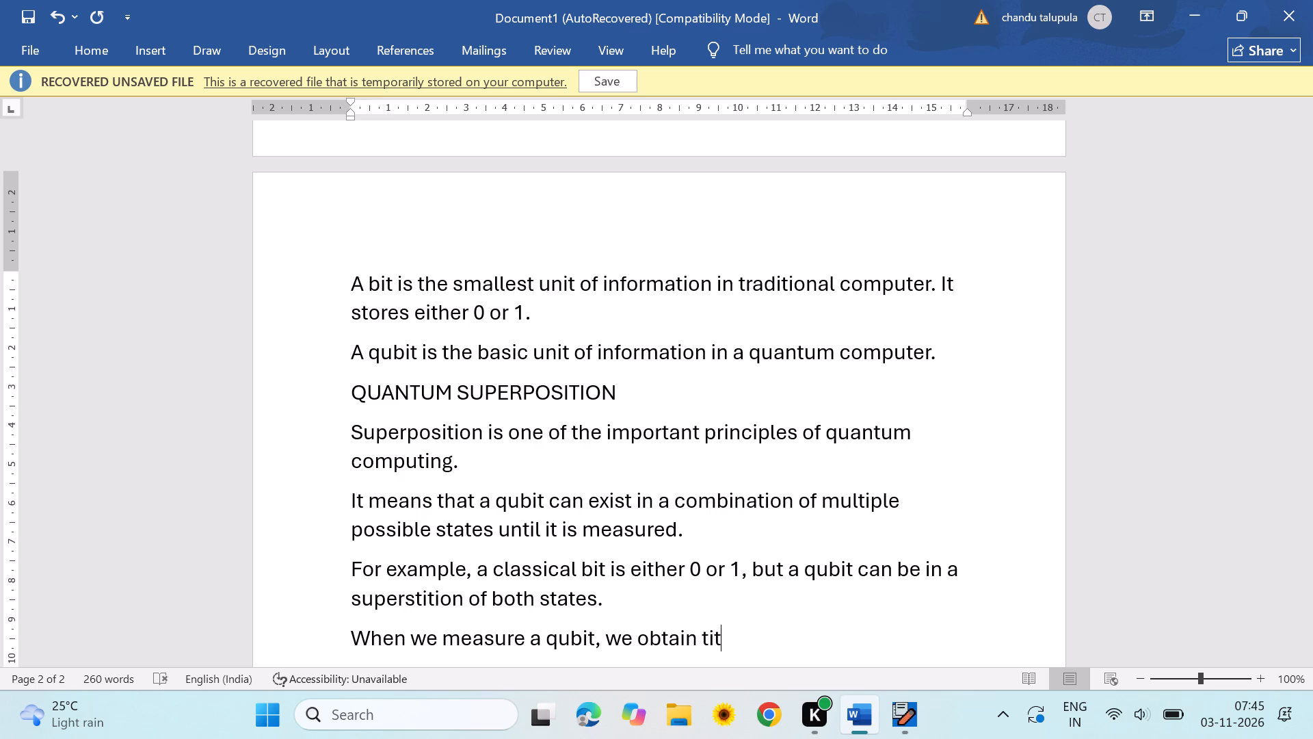
key(BackSpace)
key(BackSpace)
key(BackSpace)
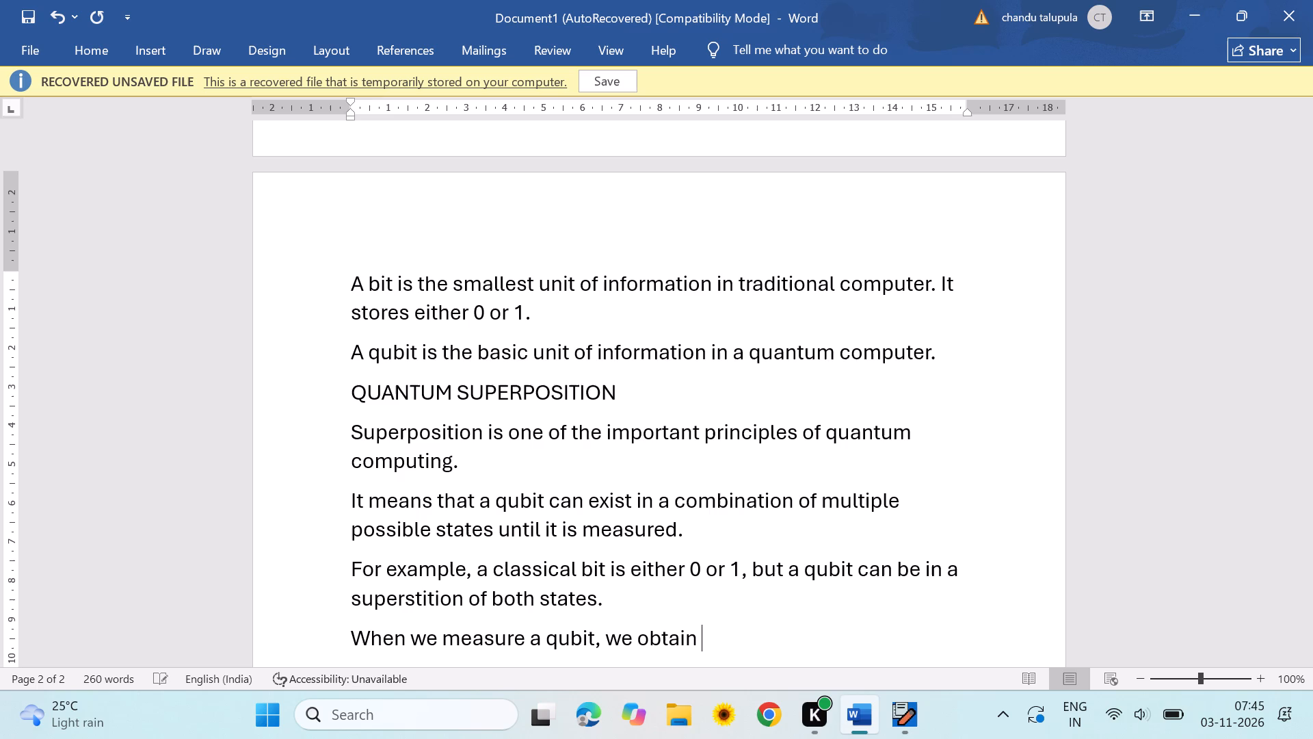
text(either)
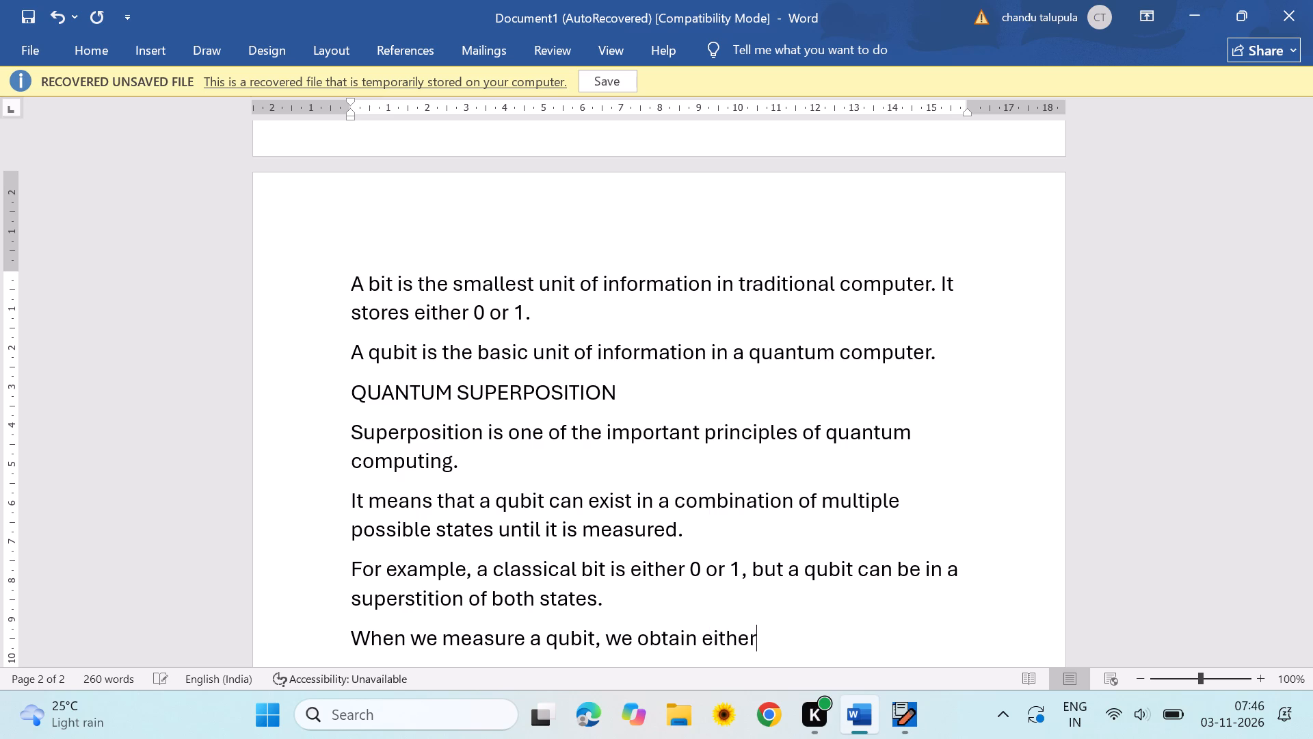
key(space)
text(0 or)
key(space)
text(1.)
key(Return)
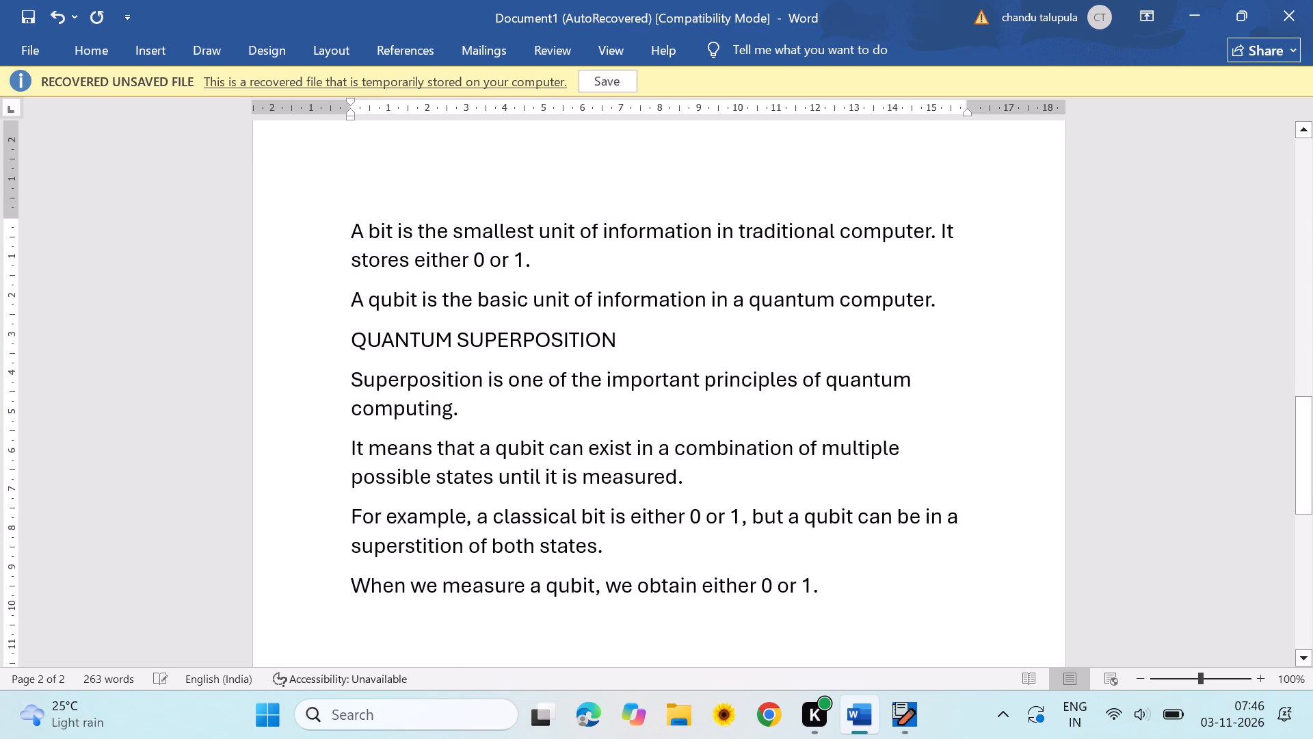
Add the heading line "IMPORTANCE" in capitals below the qubit measurement sentence.
text(IMOO)
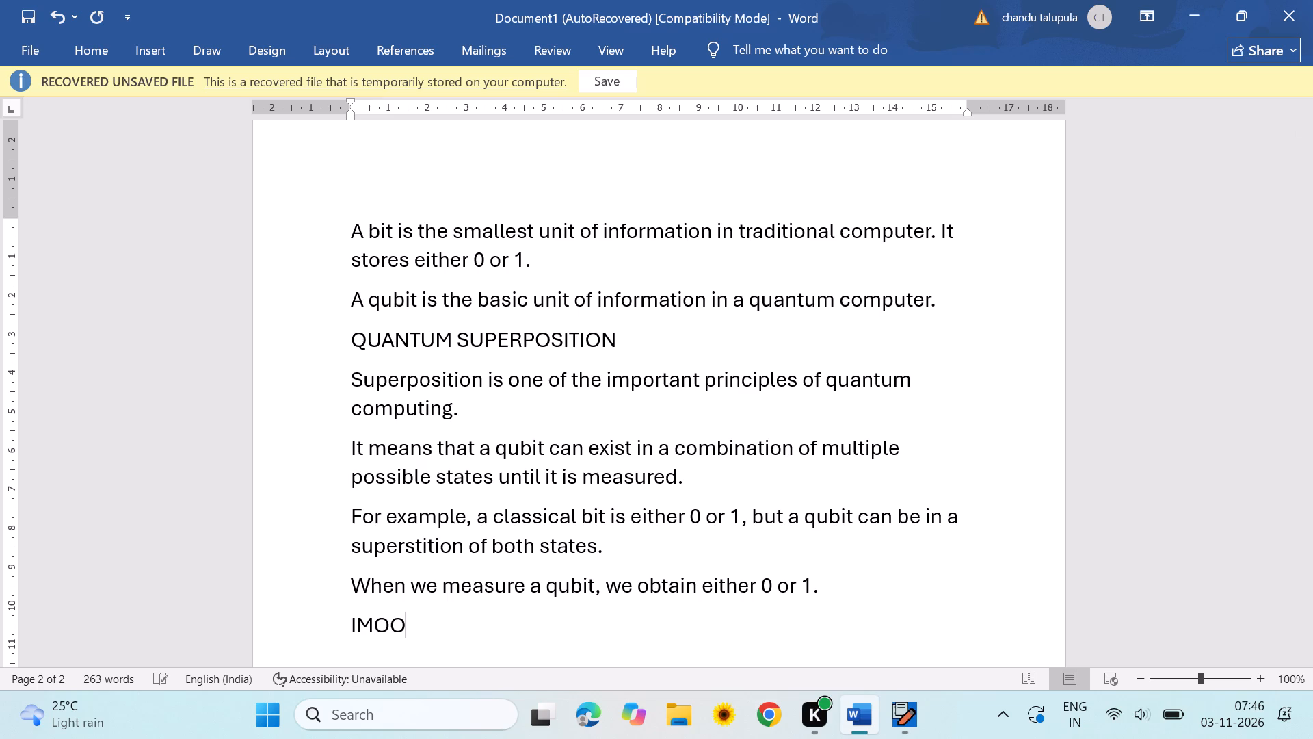
key(BackSpace)
key(BackSpace)
text(PORTANCE)
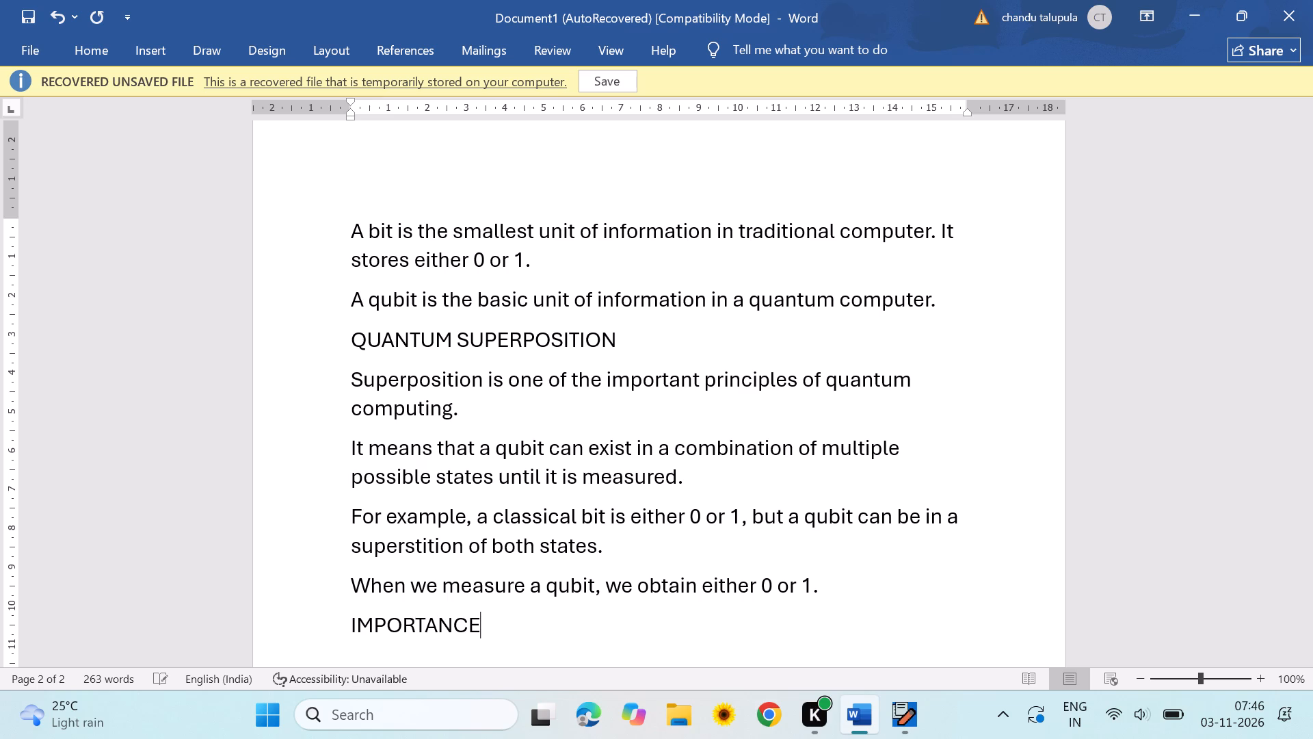
key(Return)
Write the first line under the IMPORTANCE heading: "Helps quantum computers process complex possibilities.".
key(h)
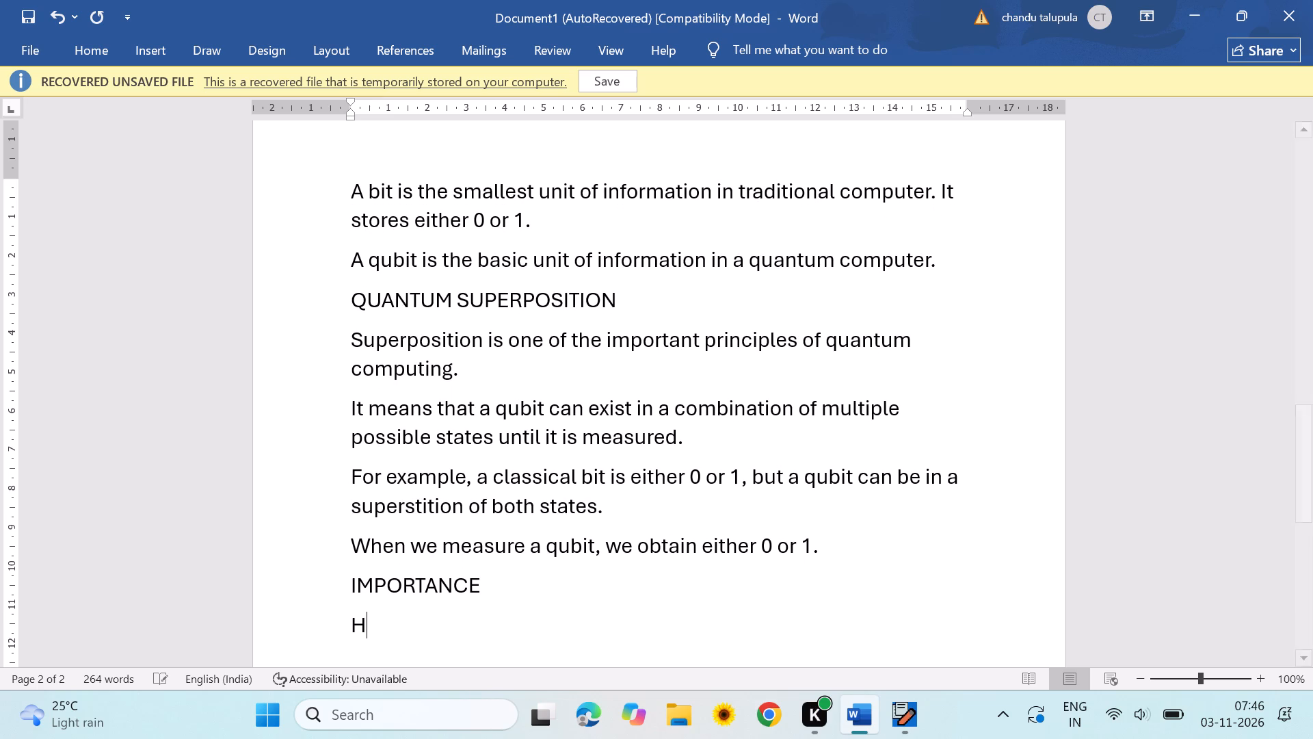
text(elps quan)
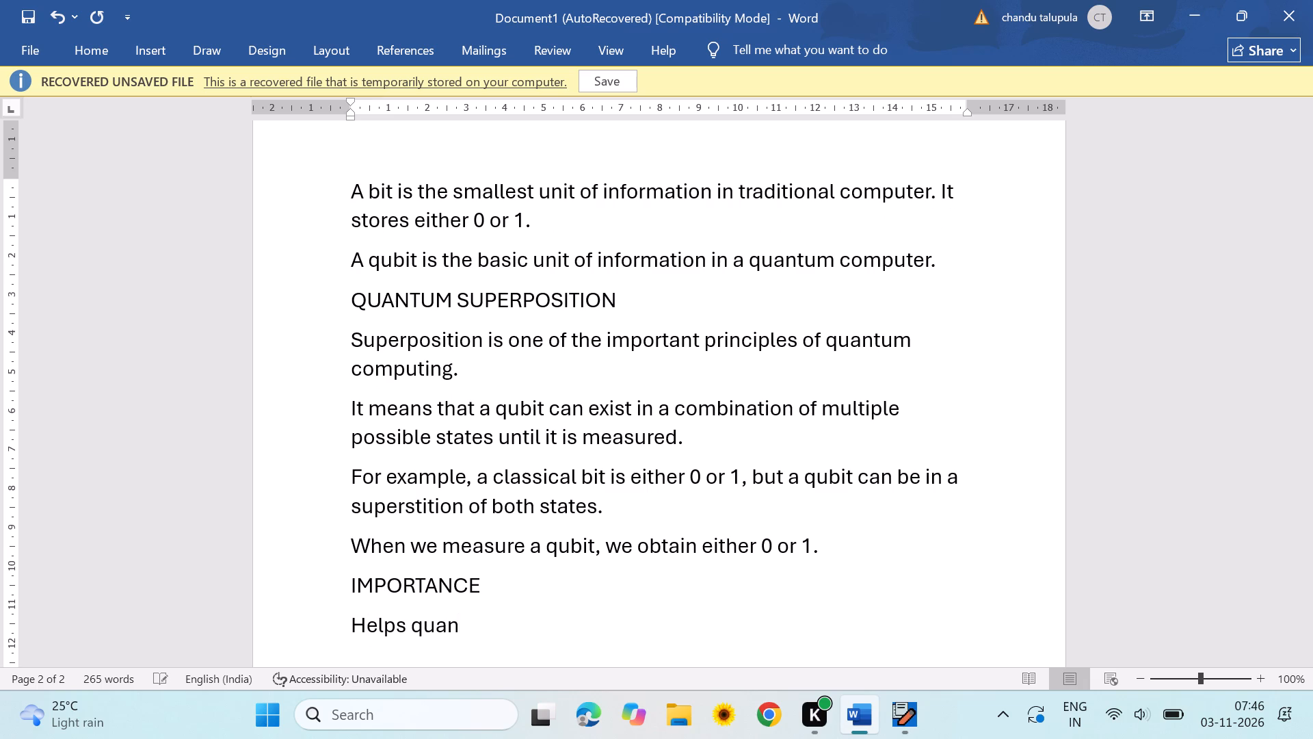
text(tum computers process comple)
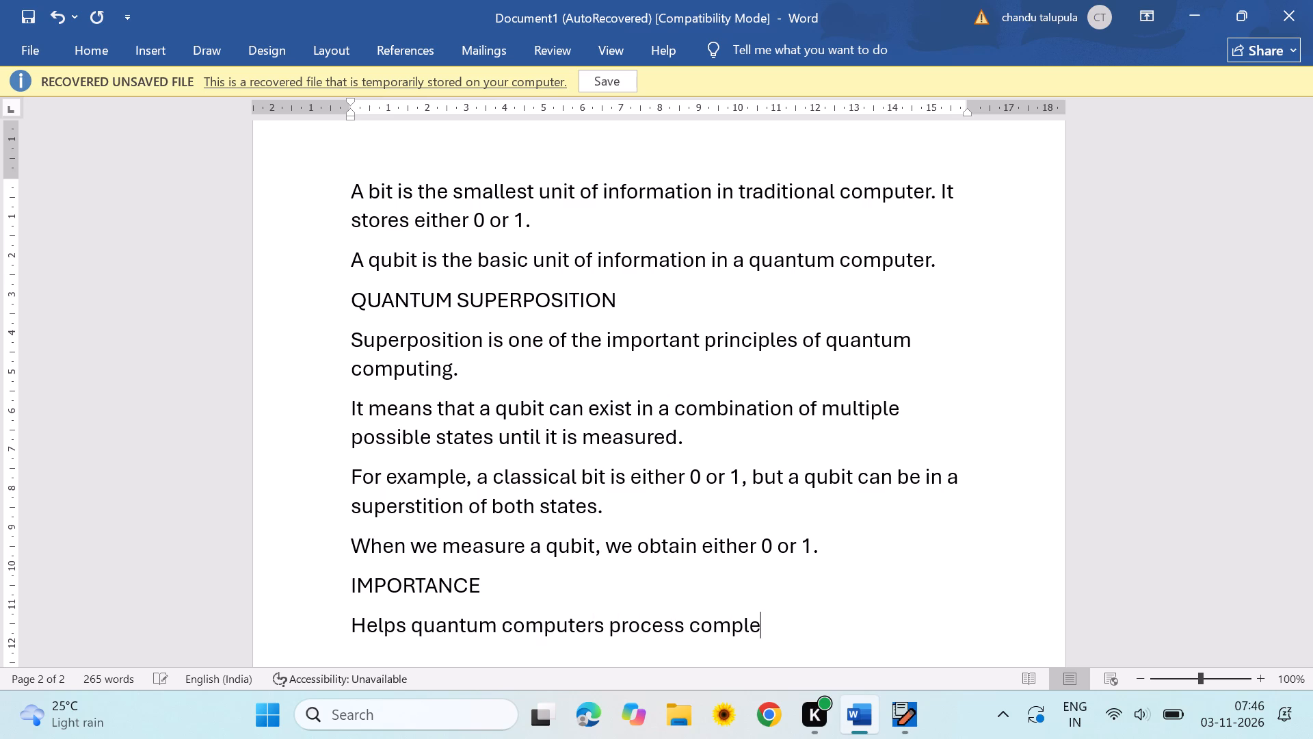
key(x)
key(space)
text(possibili)
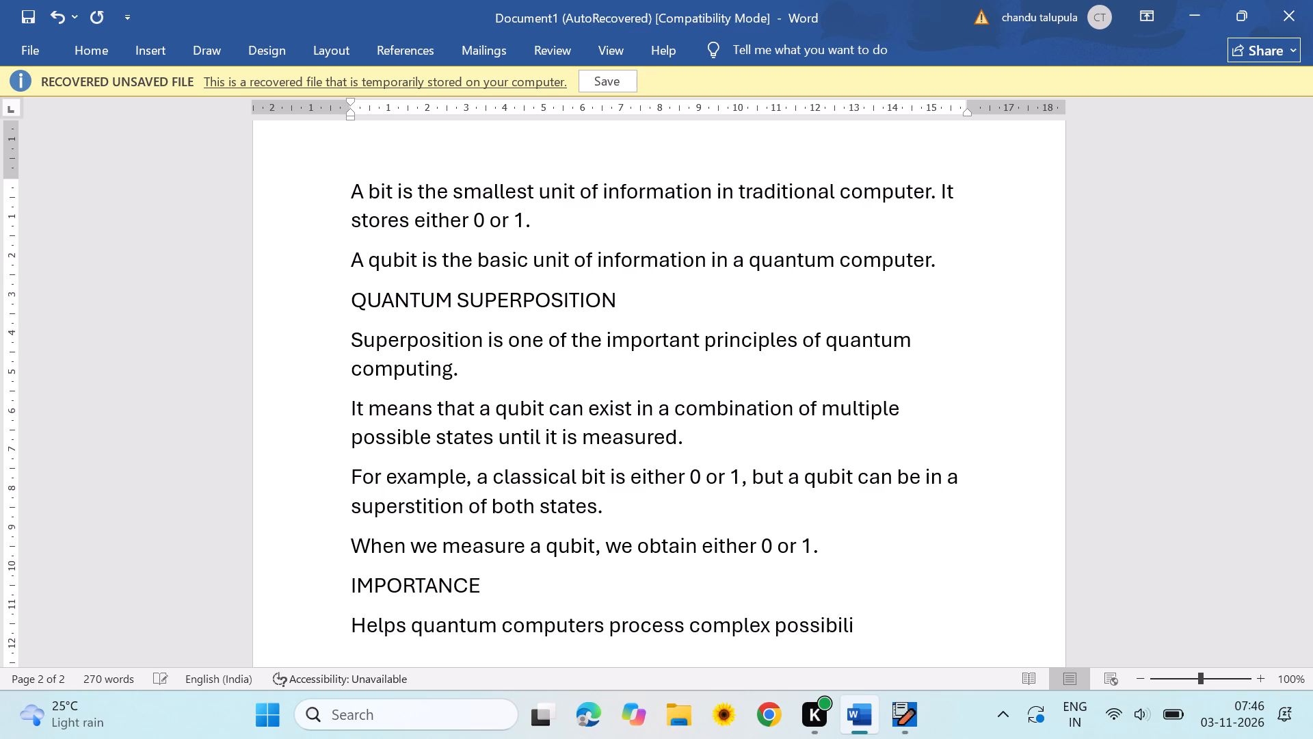
text(ti)
text(es)
key(period)
key(Return)
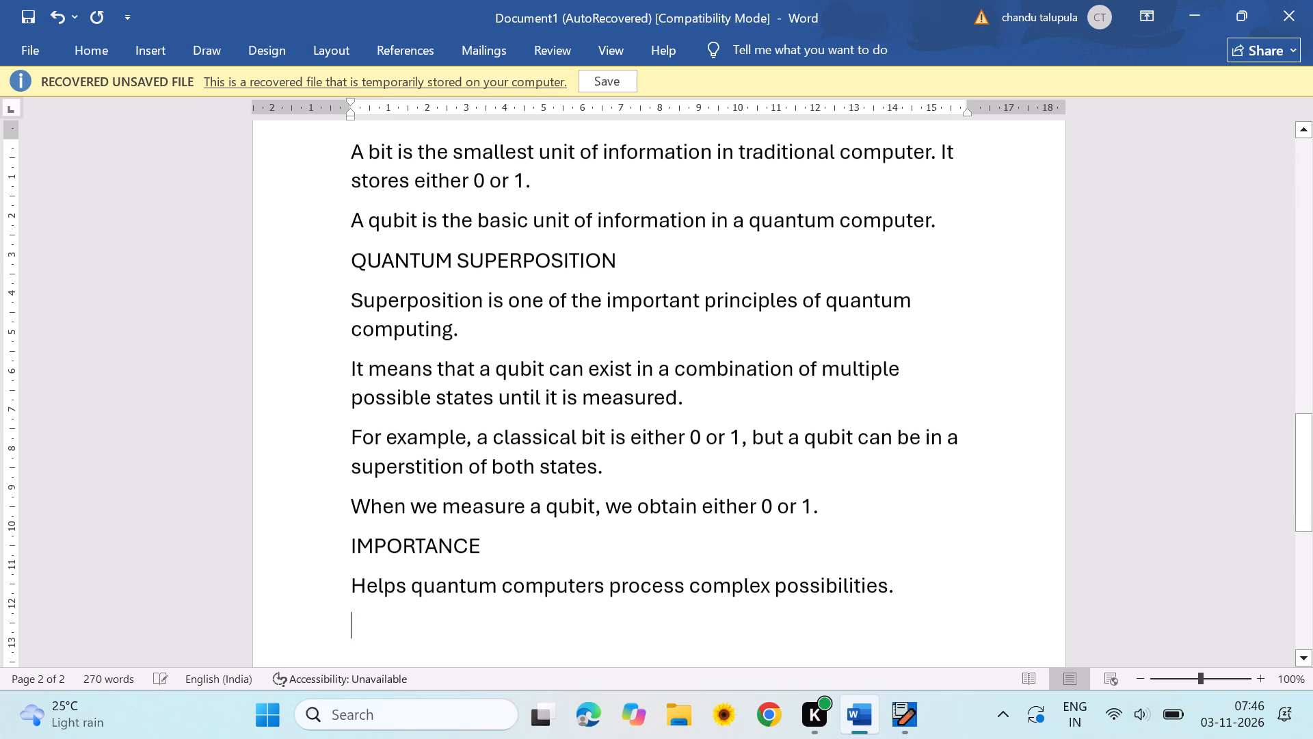
Write the second line under the IMPORTANCE heading: "Supports quantum algorithms.".
text(Su)
text(pports quantum)
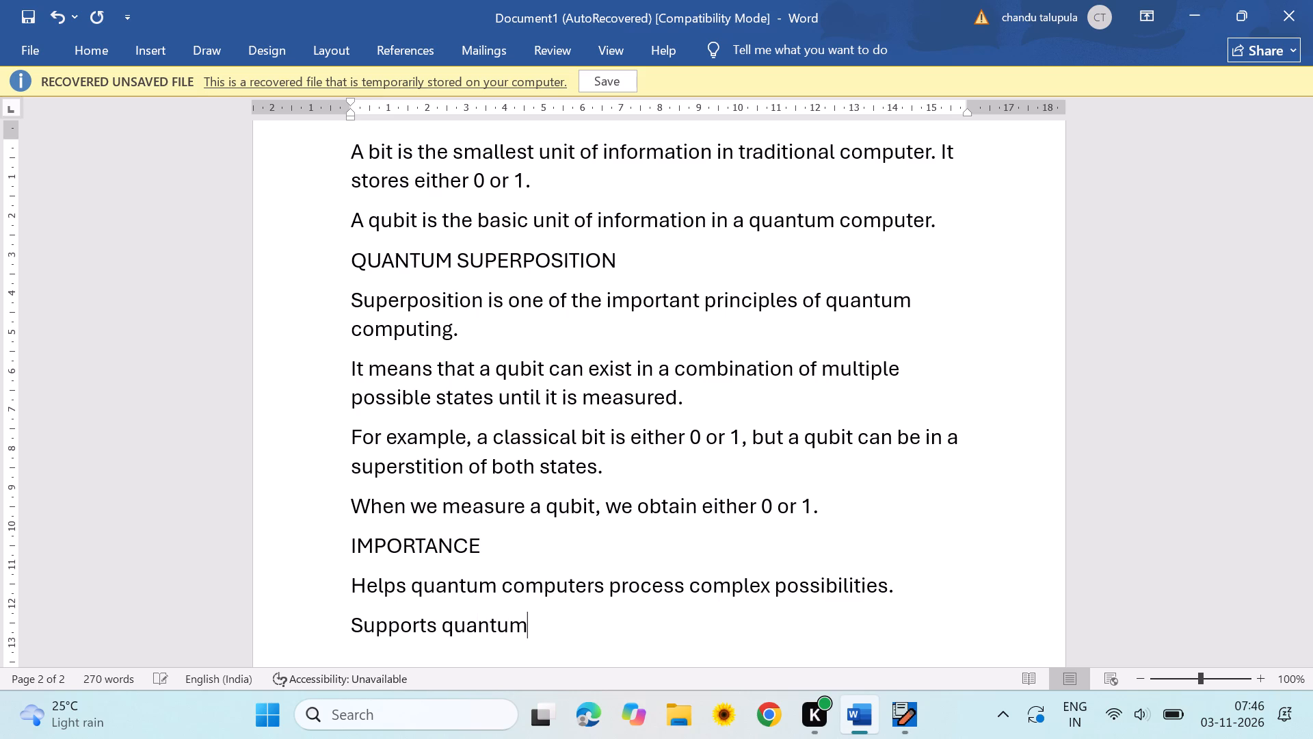
key(space)
text(algorithms)
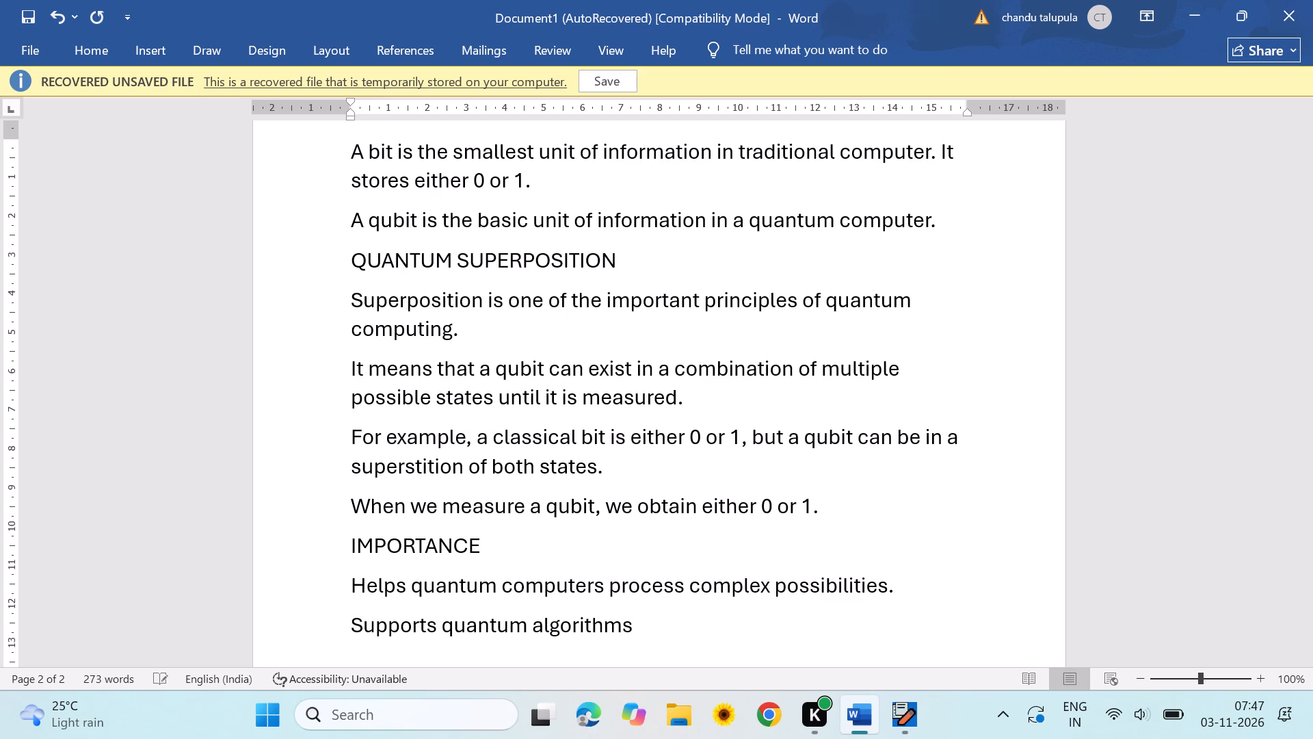
key(period)
key(Return)
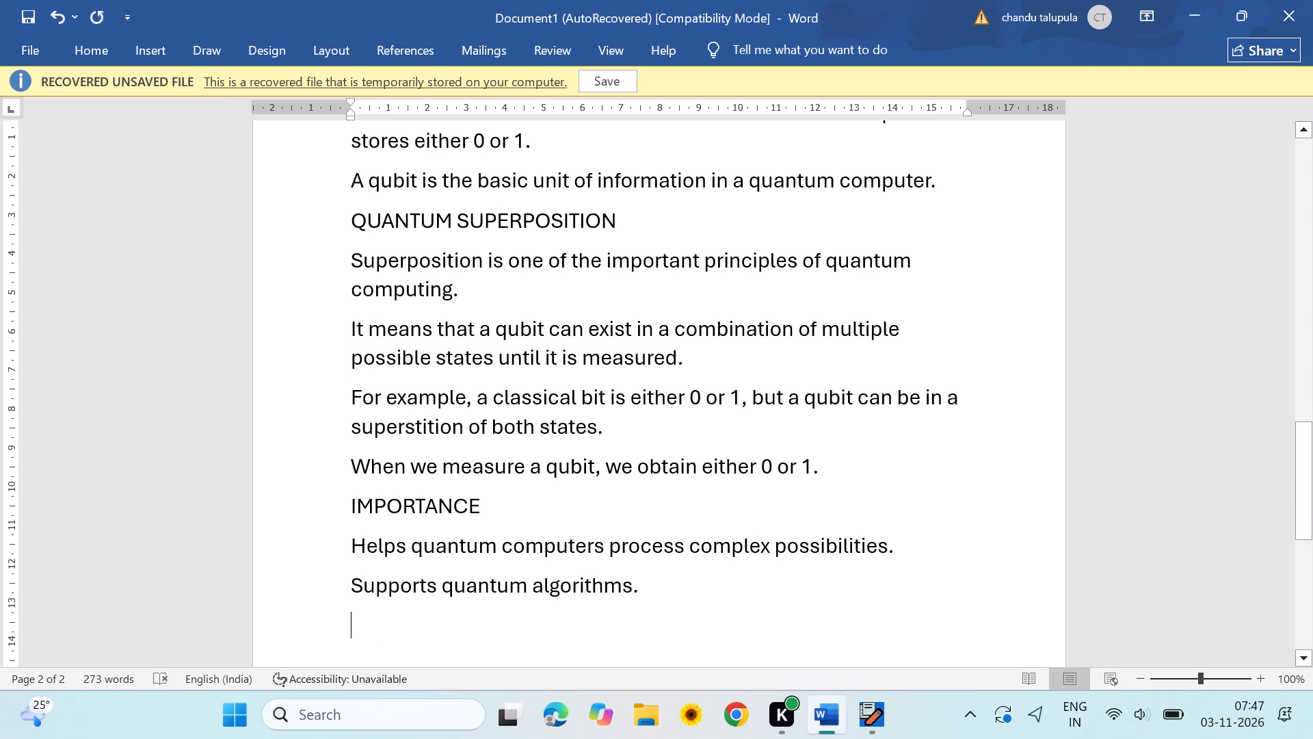
Write the third line under the IMPORTANCE heading: "Enables powerful quamtum computations.".
text(Enabl)
text(es [)
key(BackSpace)
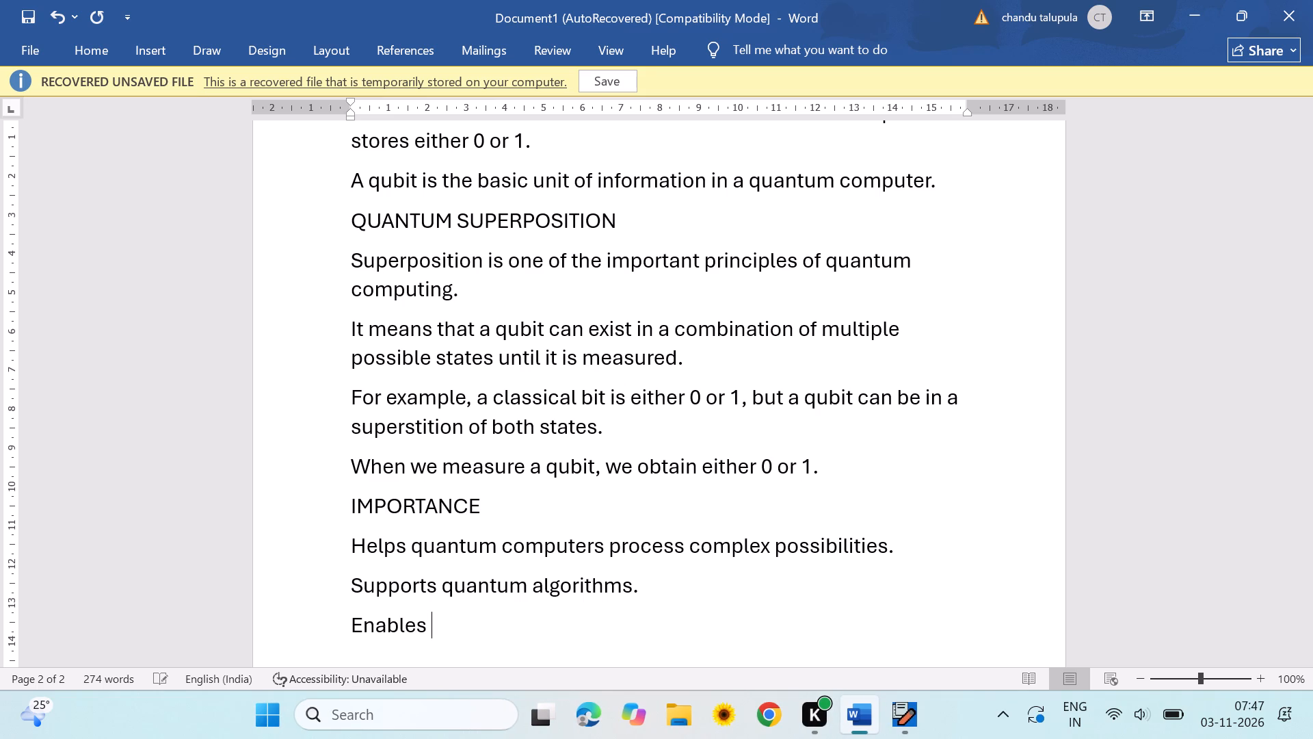
text(powerful)
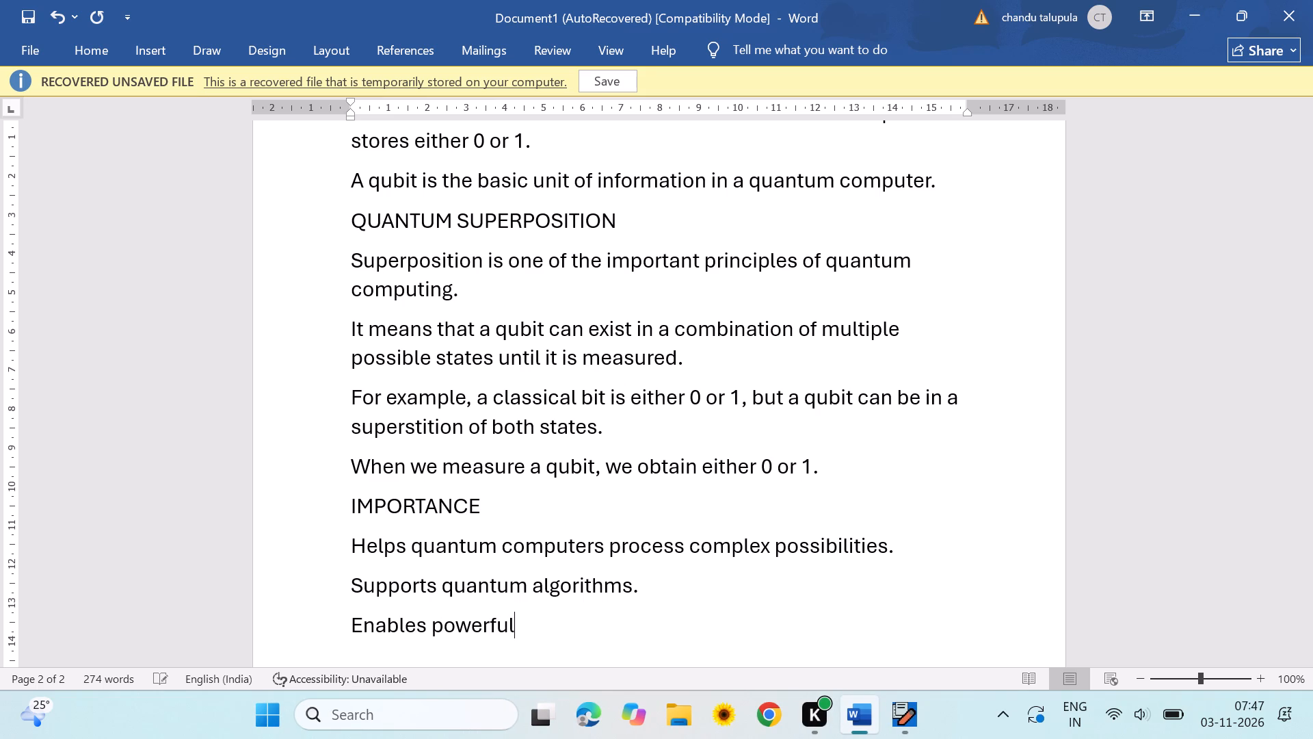
key(space)
text(quamtum comput)
text(ations.)
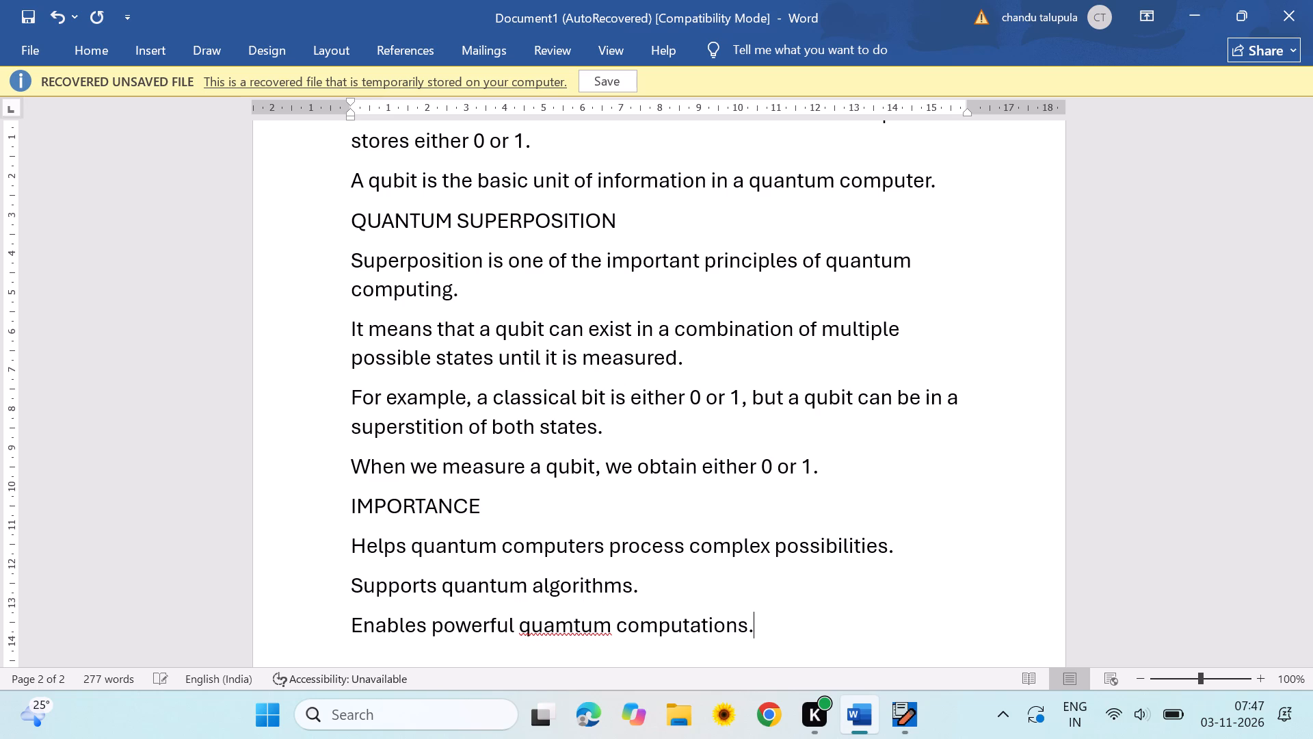
key(Return)
Add the heading line "QUANTUM ENTANGLEMENT" in capitals below the three importance lines.
text(QUANTUM ENT)
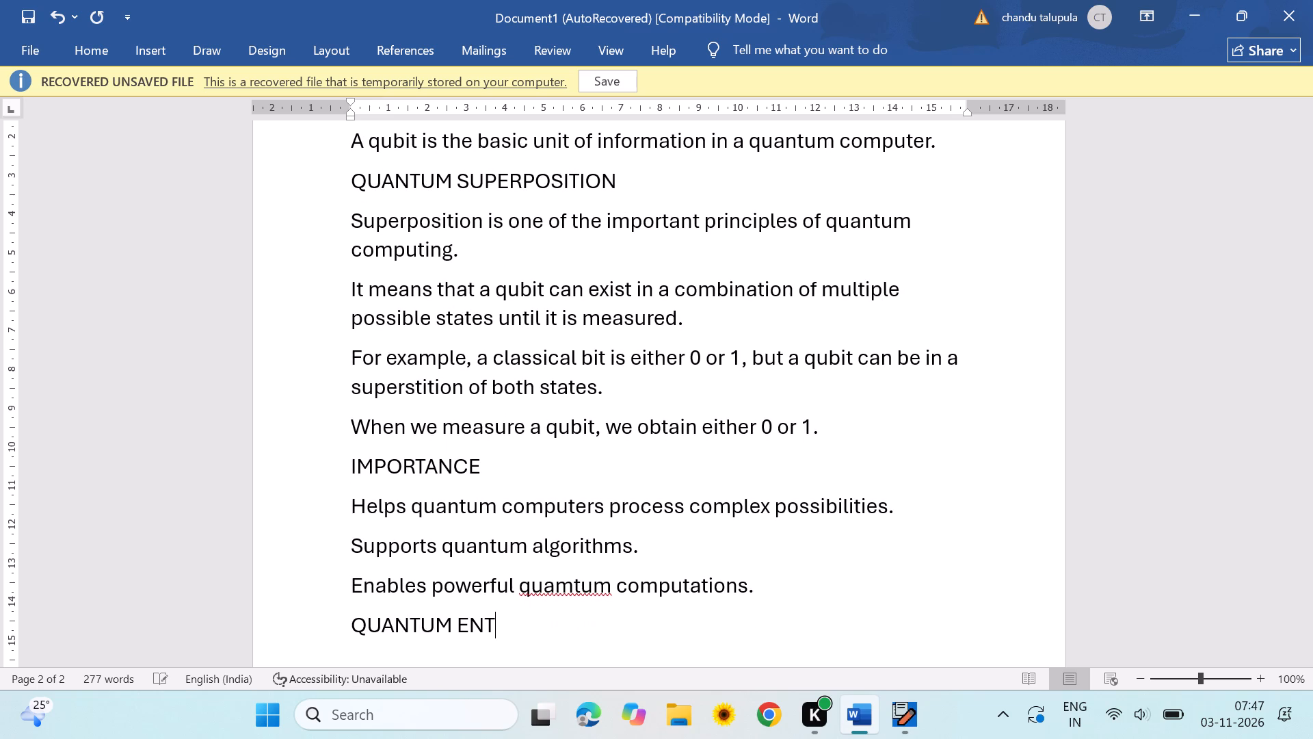
text(AN)
text(GL)
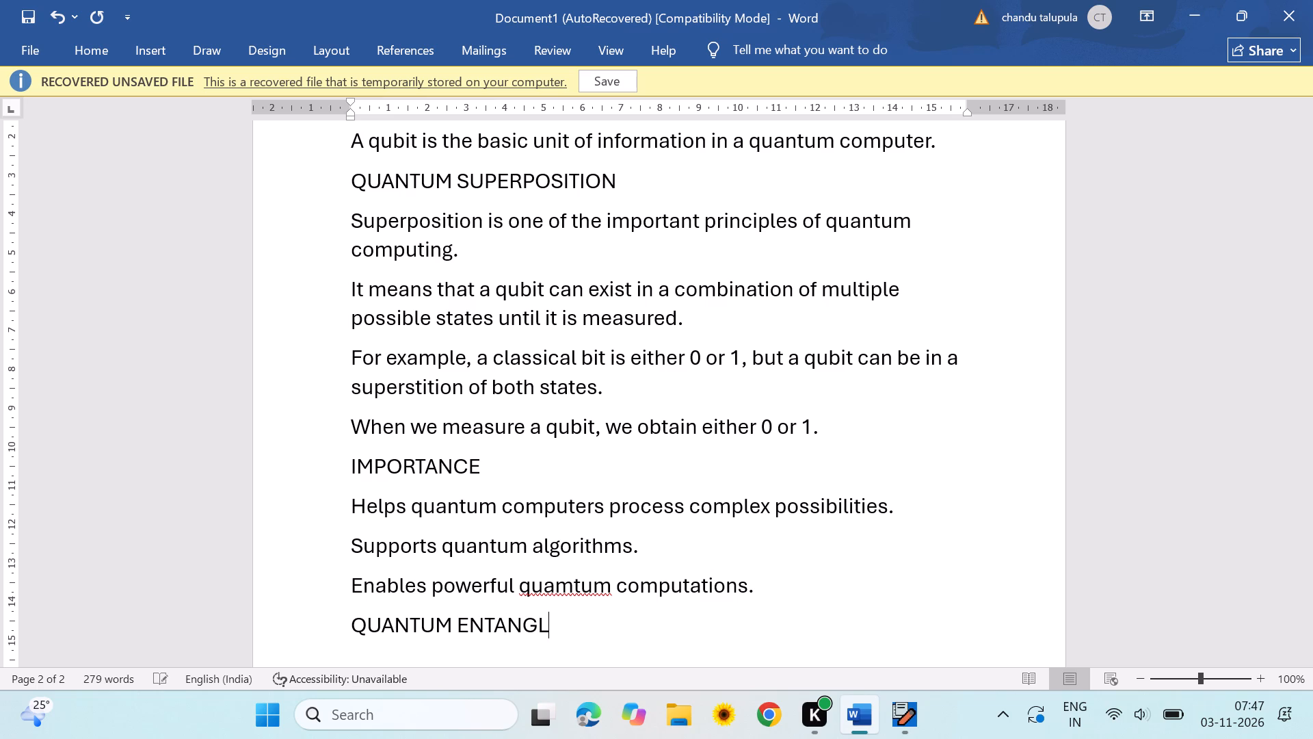
text(EMENT)
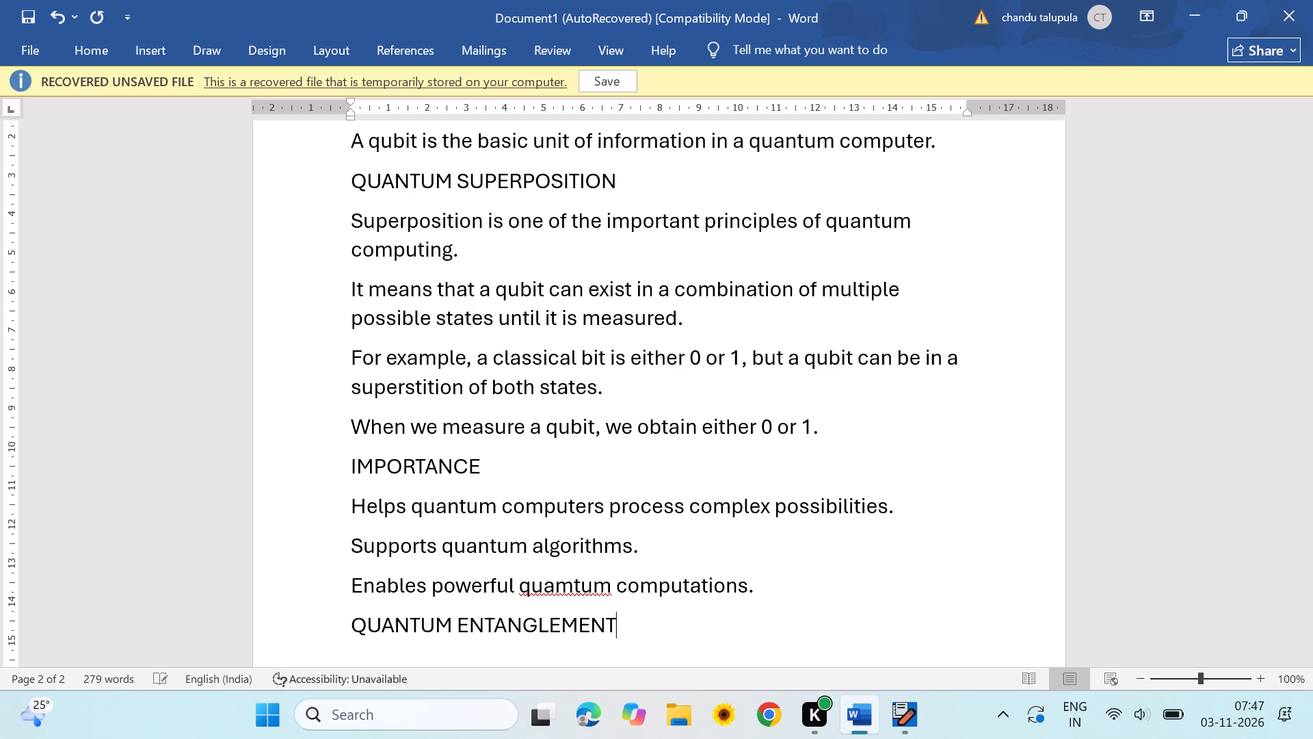
key(Return)
Begin the paragraph under the QUANTUM ENTANGLEMENT heading with "Quantum entanglement is a special conncetion between".
key(q)
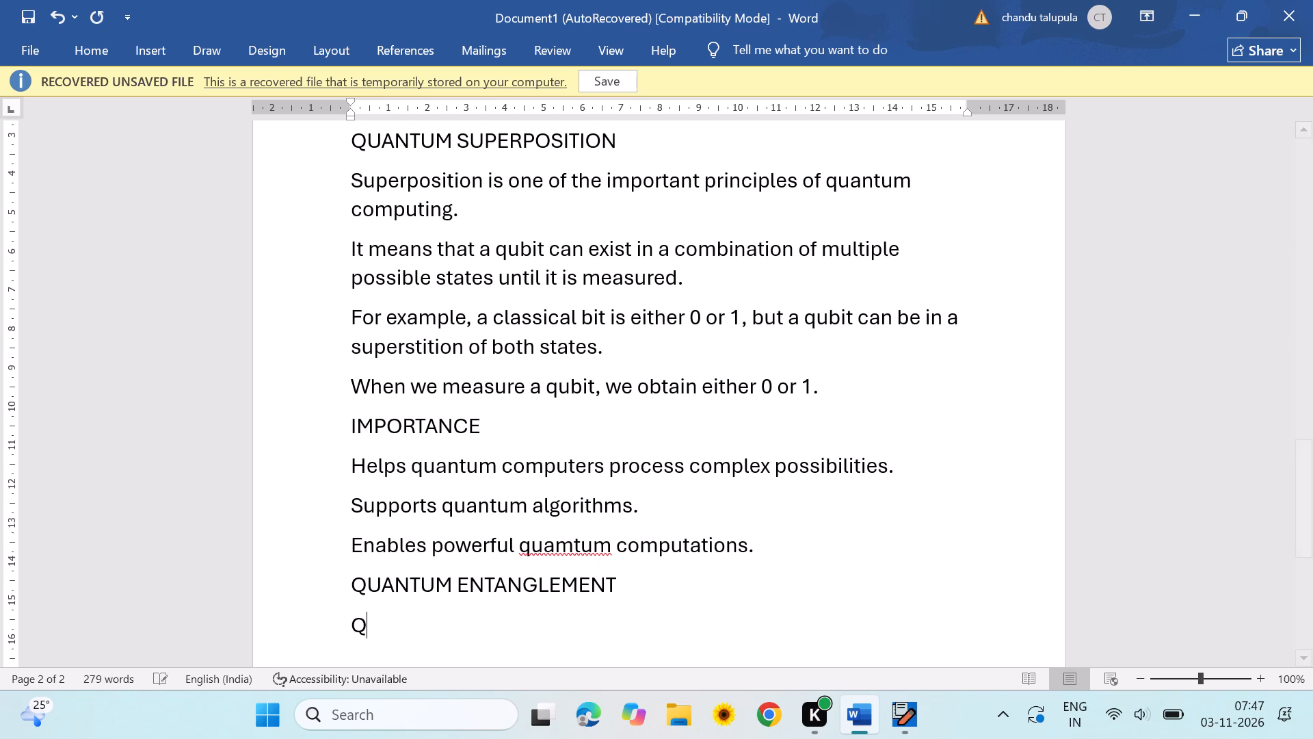
text(uantum entangle)
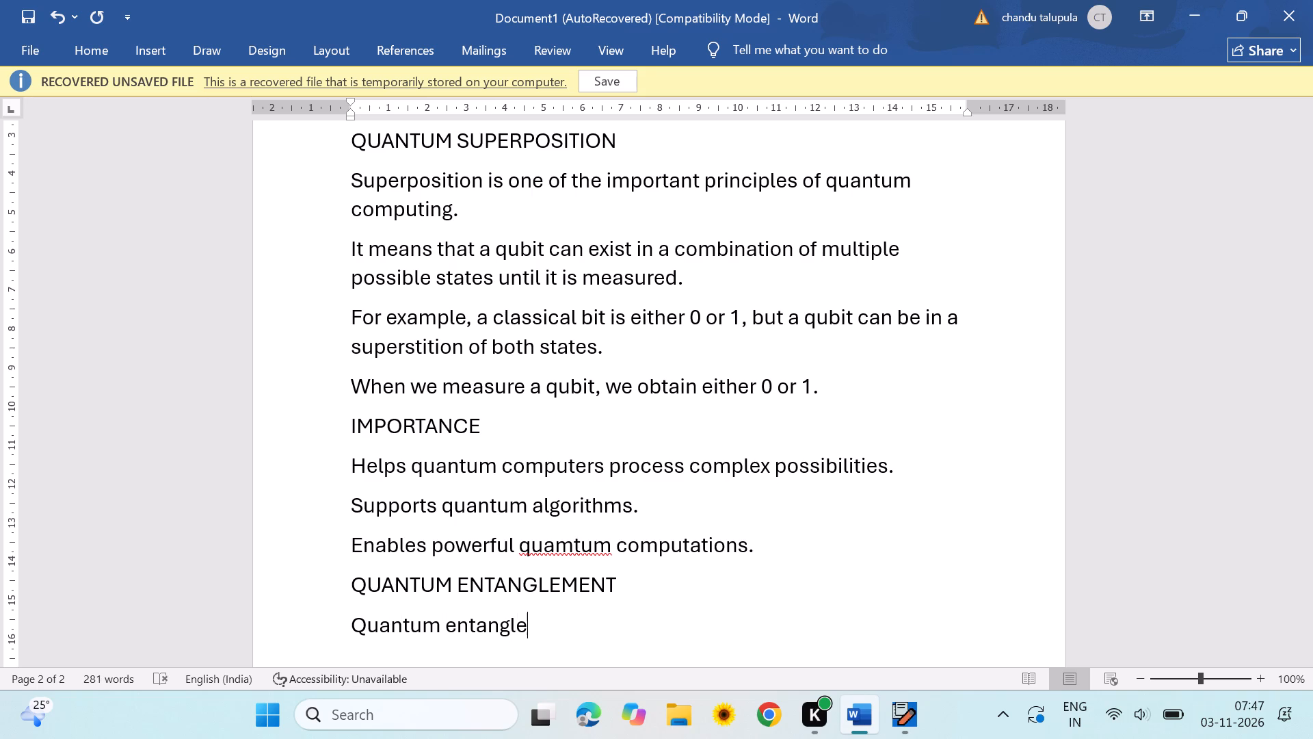
text(ment is a special conncetion b)
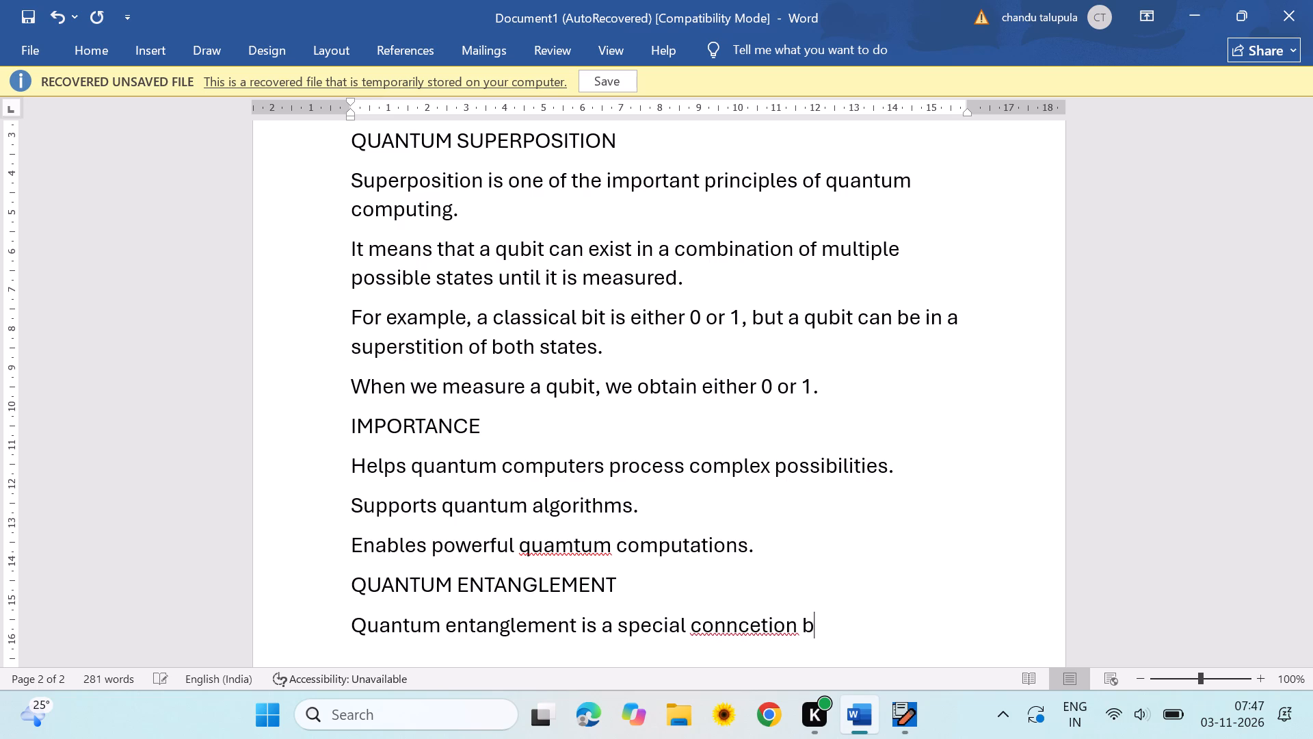
text(etween to)
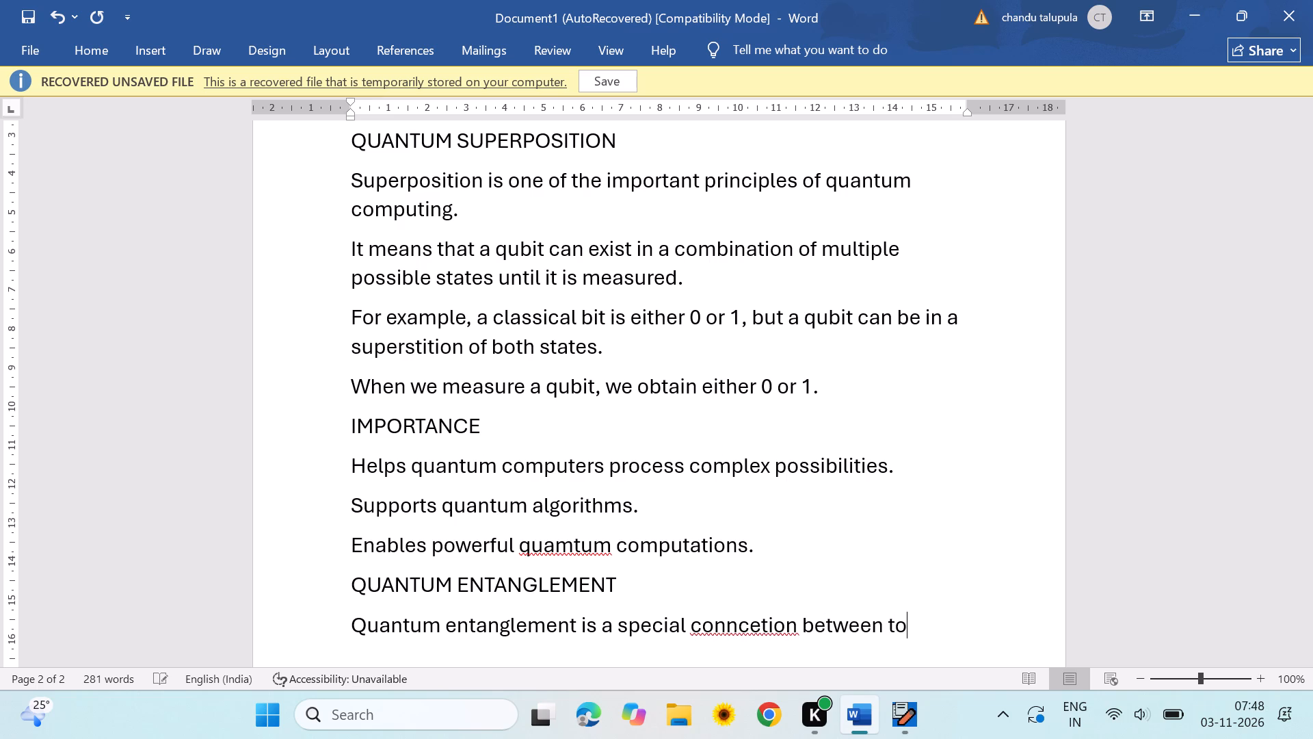
key(BackSpace)
key(BackSpace)
key(BackSpace)
key(BackSpace)
key(n)
Correct the misspelled word "conncetion" in the first QUANTUM ENTANGLEMENT sentence so it reads "connection".
key(Left)
key(Left)
key(Left)
key(Left)
key(Left)
key(Left)
key(Left)
key(Left)
key(Left)
key(Left)
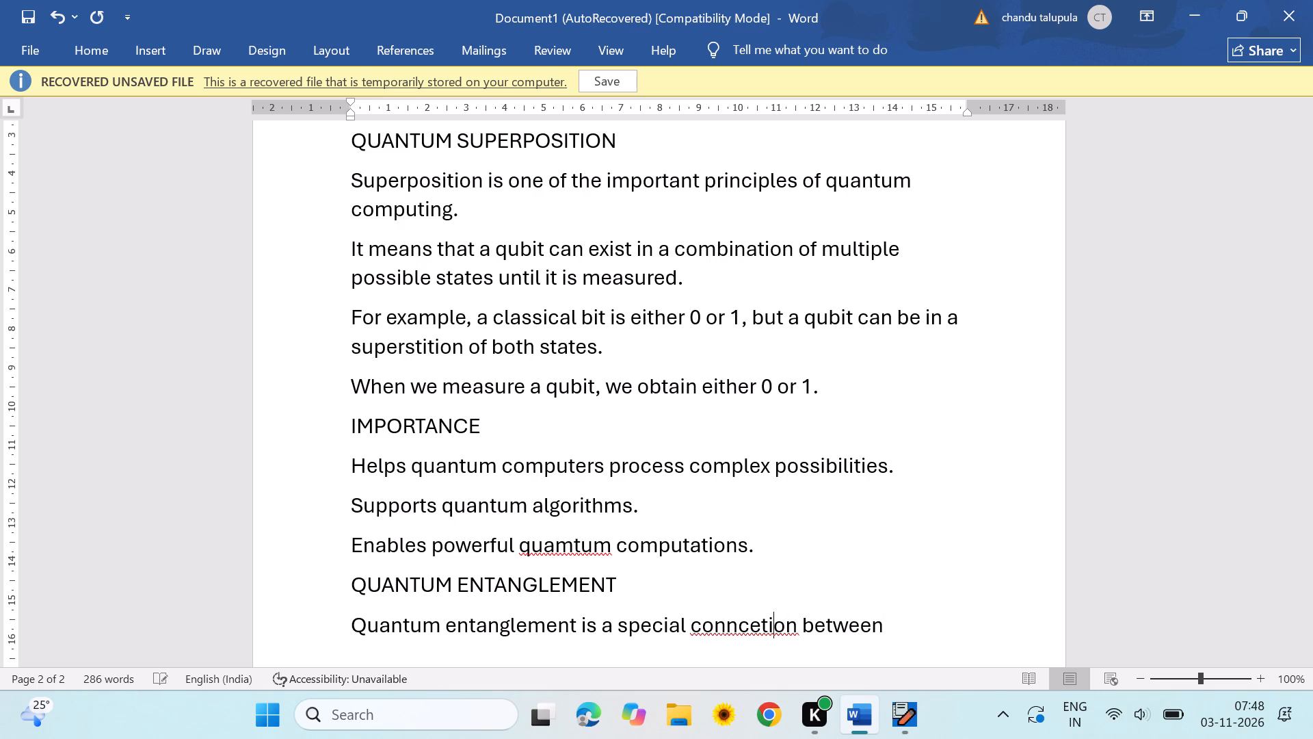
key(Left)
key(Left)
key(Left)
key(BackSpace)
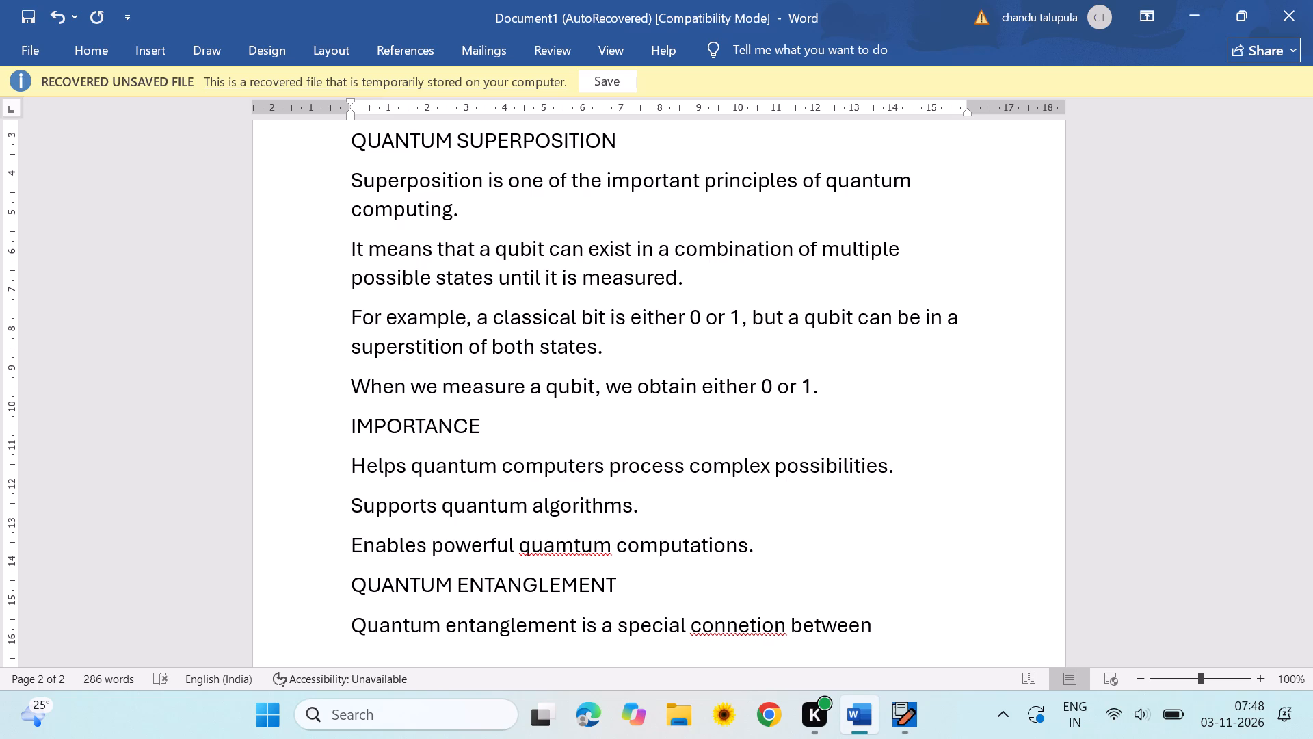
key(Right)
key(c)
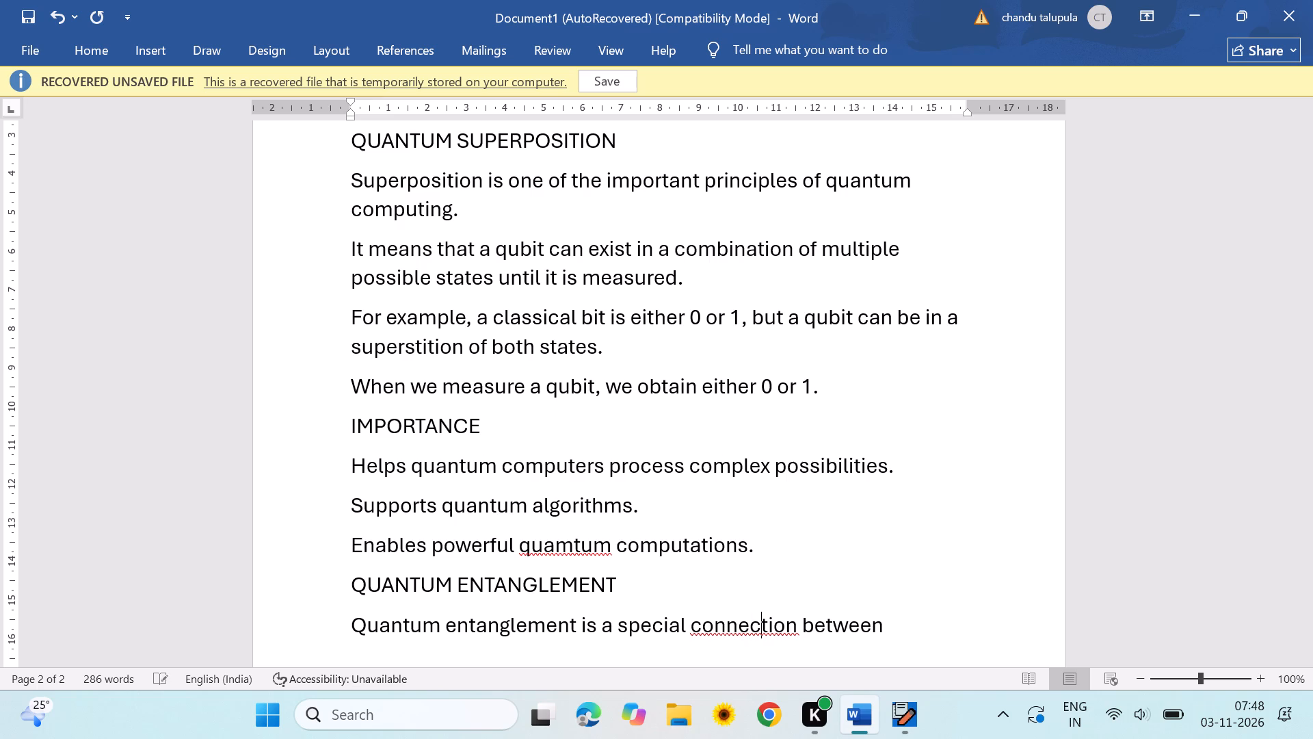
Complete the first QUANTUM ENTANGLEMENT sentence after "between" with "two or more qubits.".
key(Right)
key(Right)
key(Right)
key(Right)
key(Right)
key(Right)
key(Right)
key(Right)
key(Right)
key(Right)
key(Right)
key(Right)
key(space)
text(two or)
key(space)
text(more)
key(space)
text(qubit)
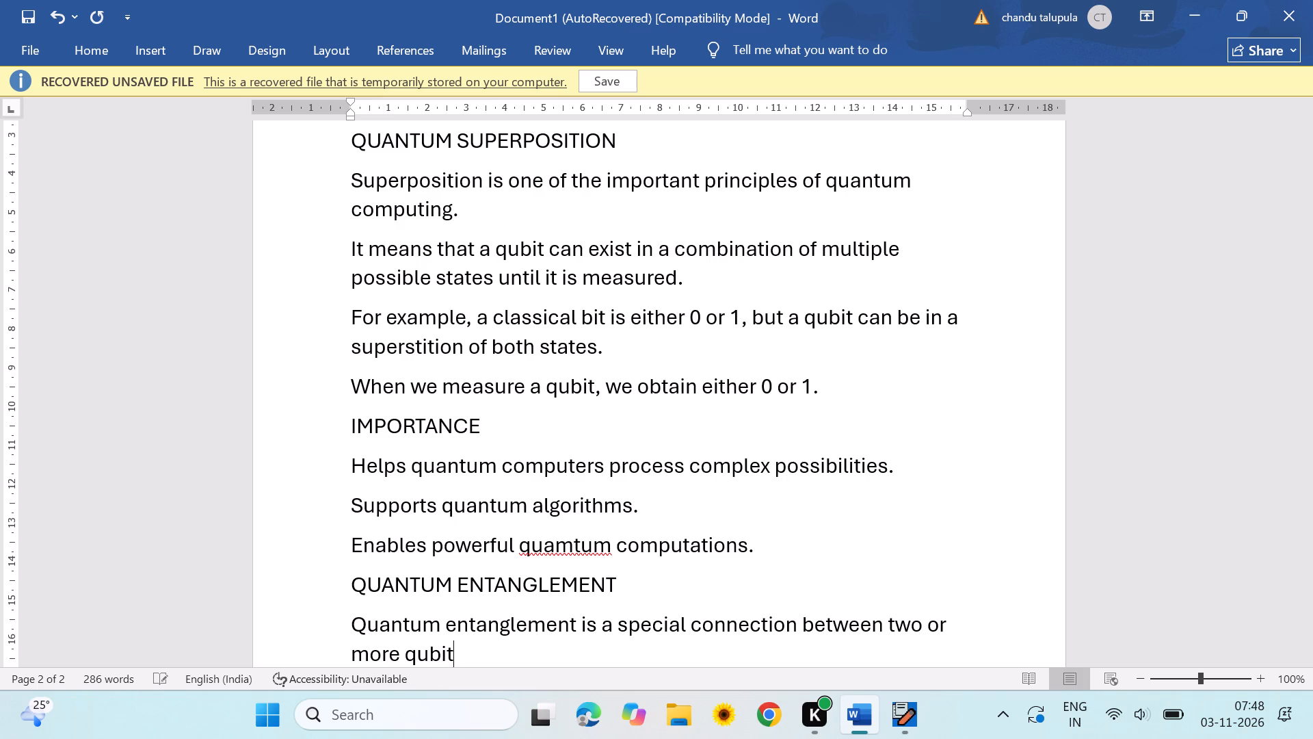
key(s)
key(period)
Start a second paragraph under QUANTUM ENTANGLEMENT with "When qubits become entangled".
key(Return)
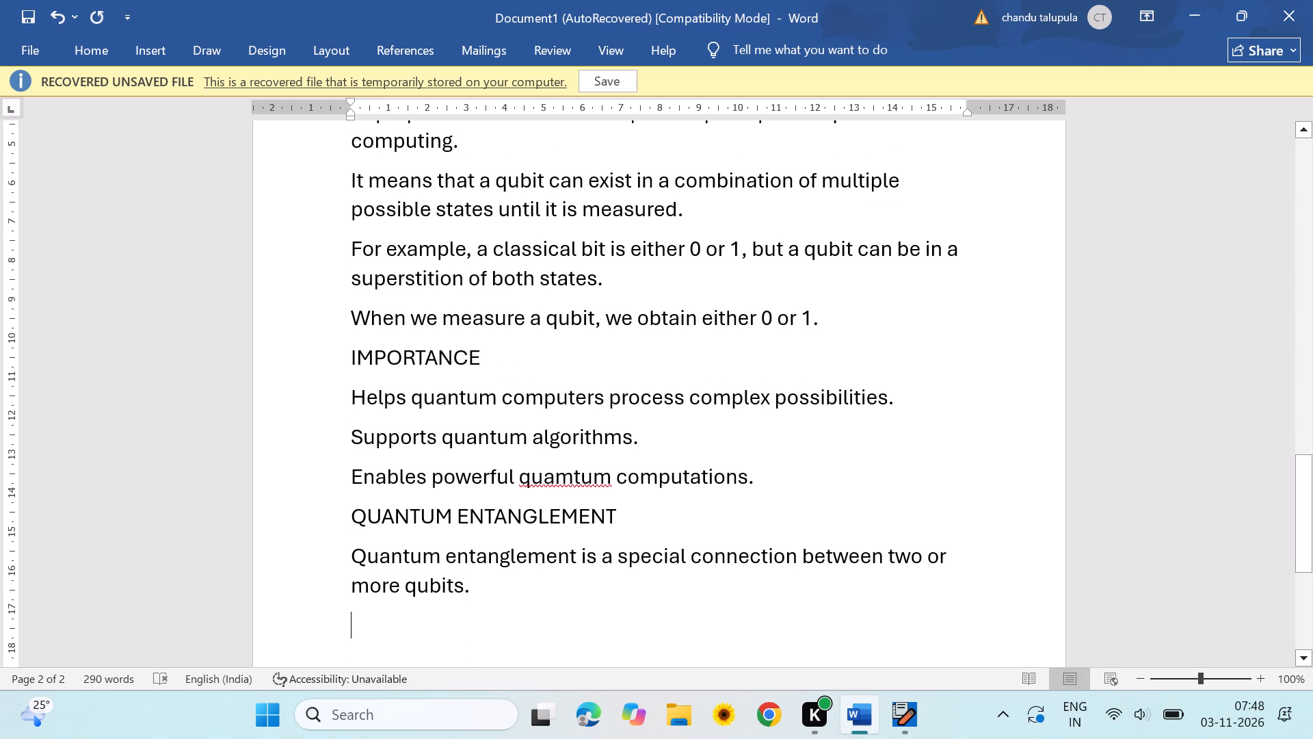
text(When qi)
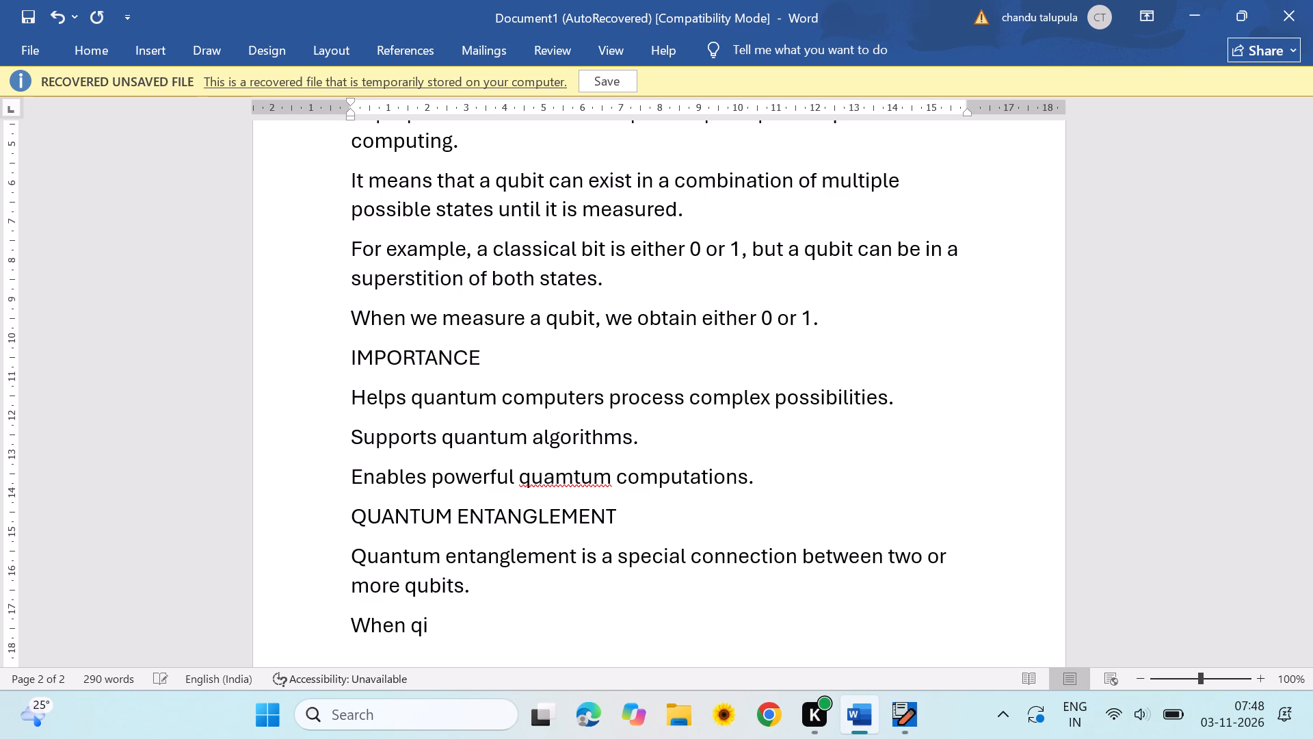
key(BackSpace)
text(ubit)
text(s beo)
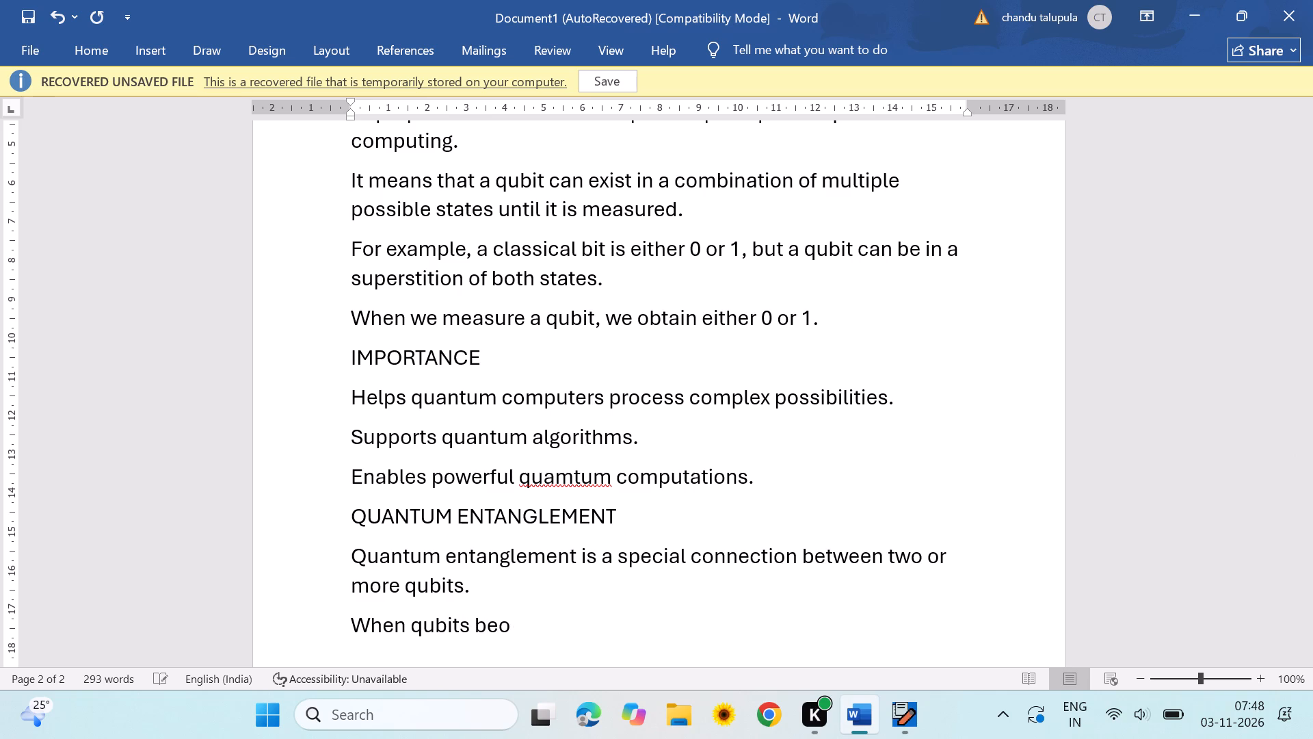
key(BackSpace)
text(come)
key(space)
text(entangled)
Finish the second paragraph's sentence with ", their measurement results are correlated, even when they are separated by large distance.".
text(, their)
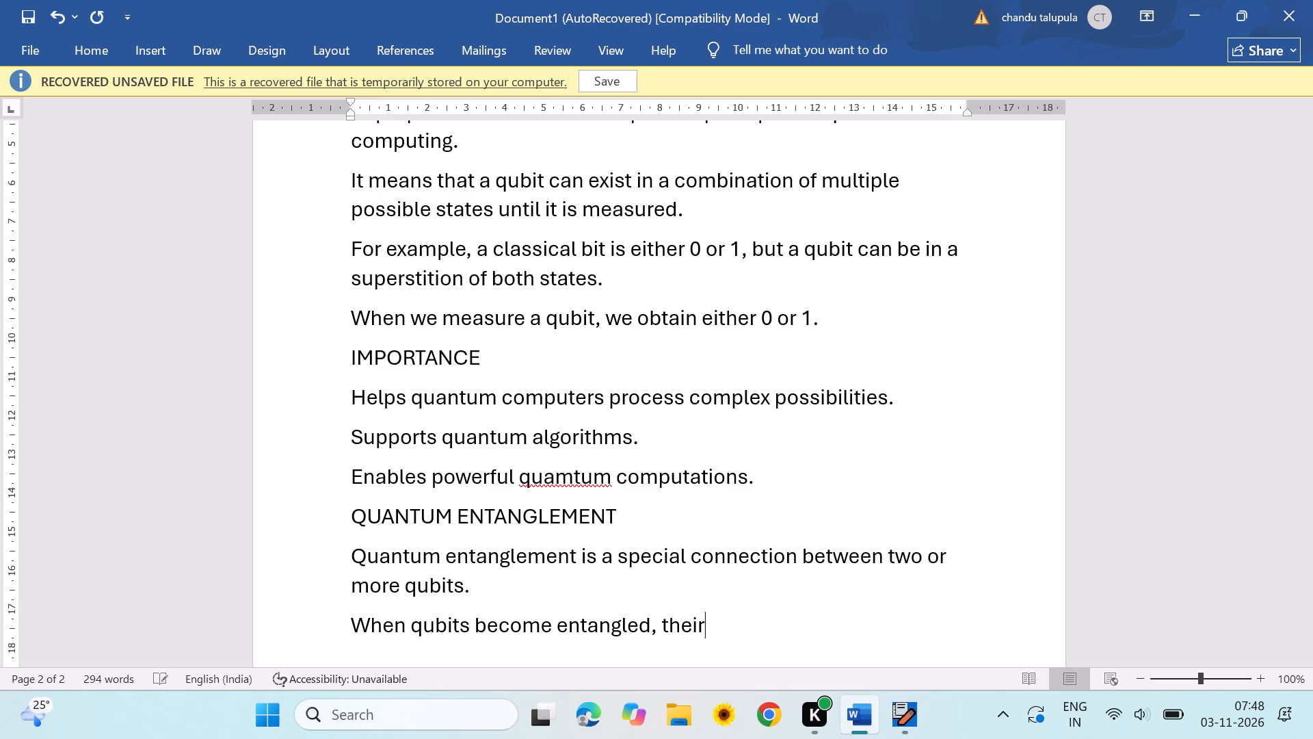
key(space)
text(meausrement)
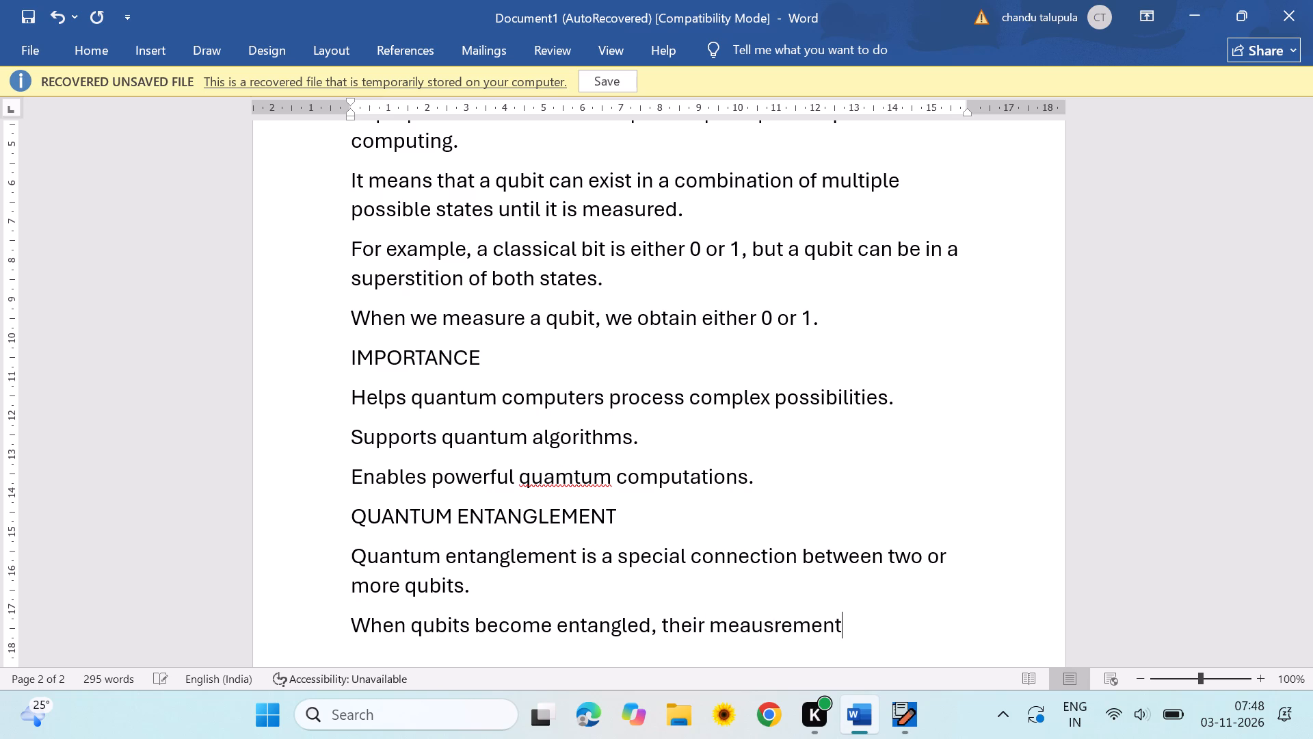
key(space)
text(result)
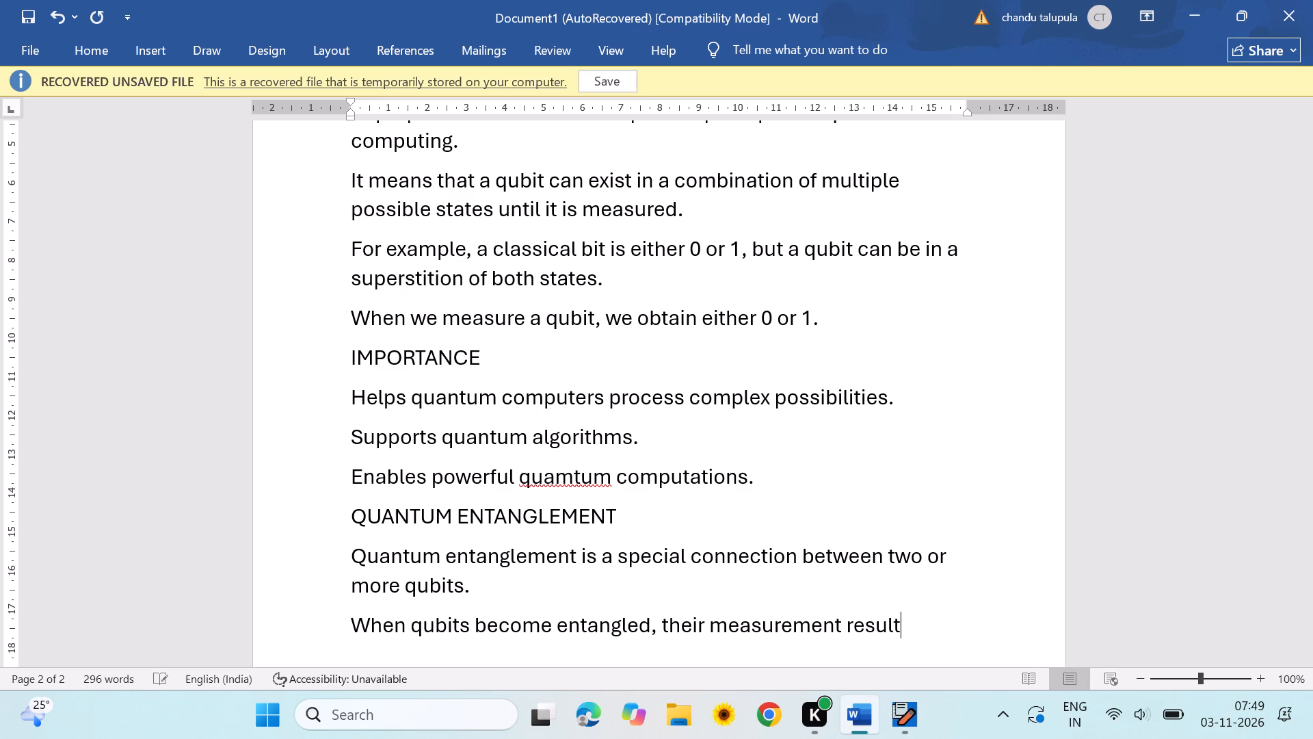
text(s are coreel)
key(BackSpace)
key(BackSpace)
key(BackSpace)
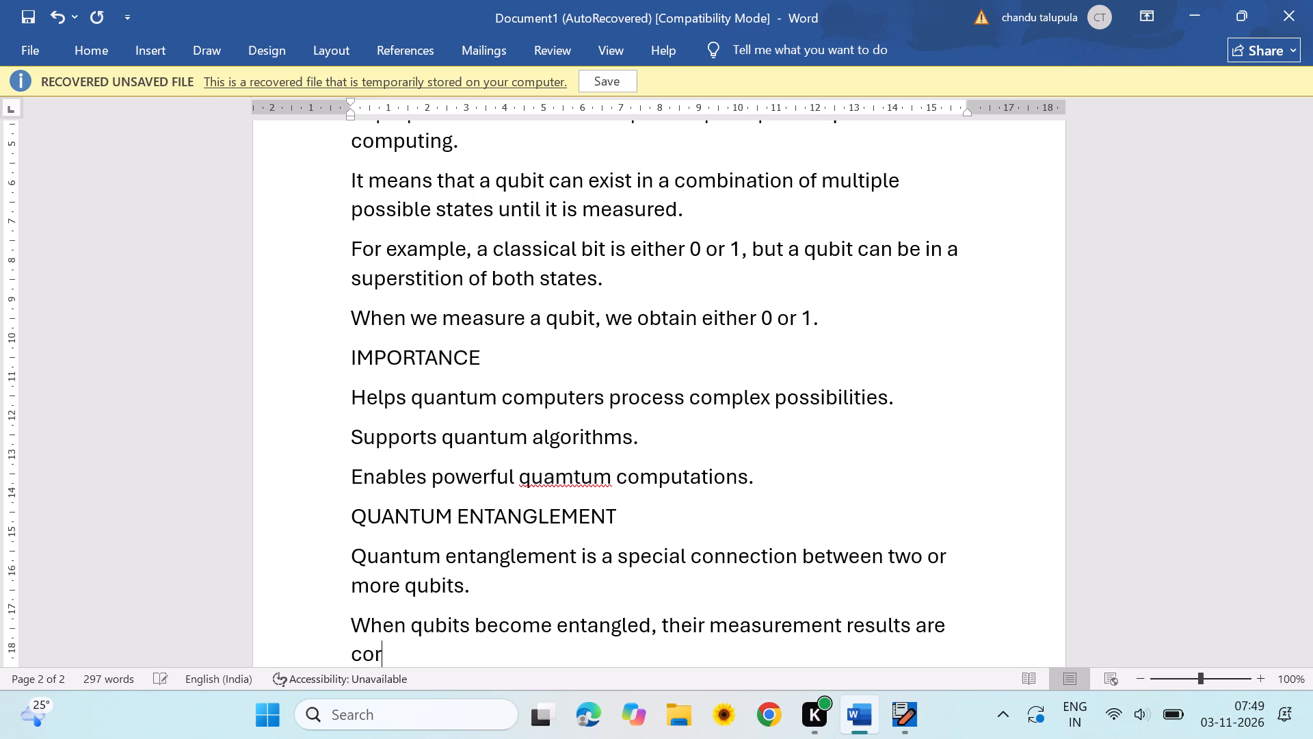
text(related)
text(, even when)
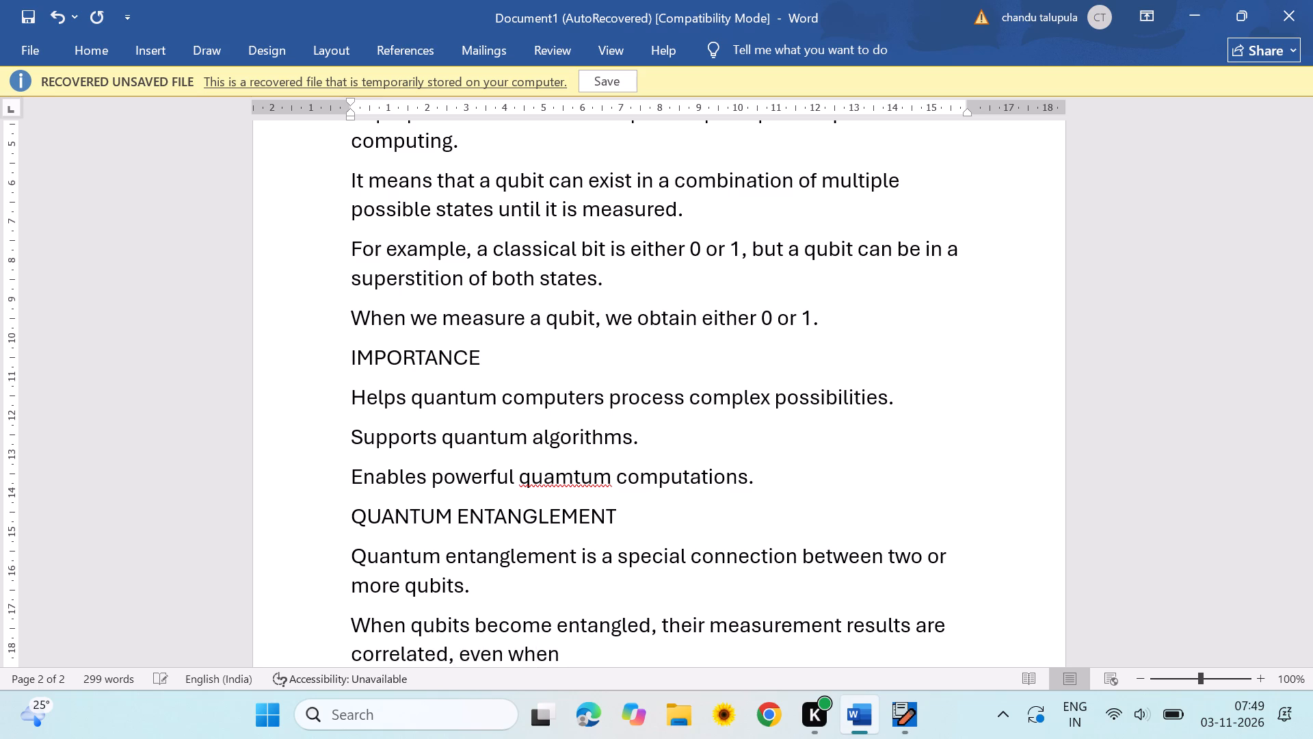
key(space)
text(they are se)
text(parated by large distance)
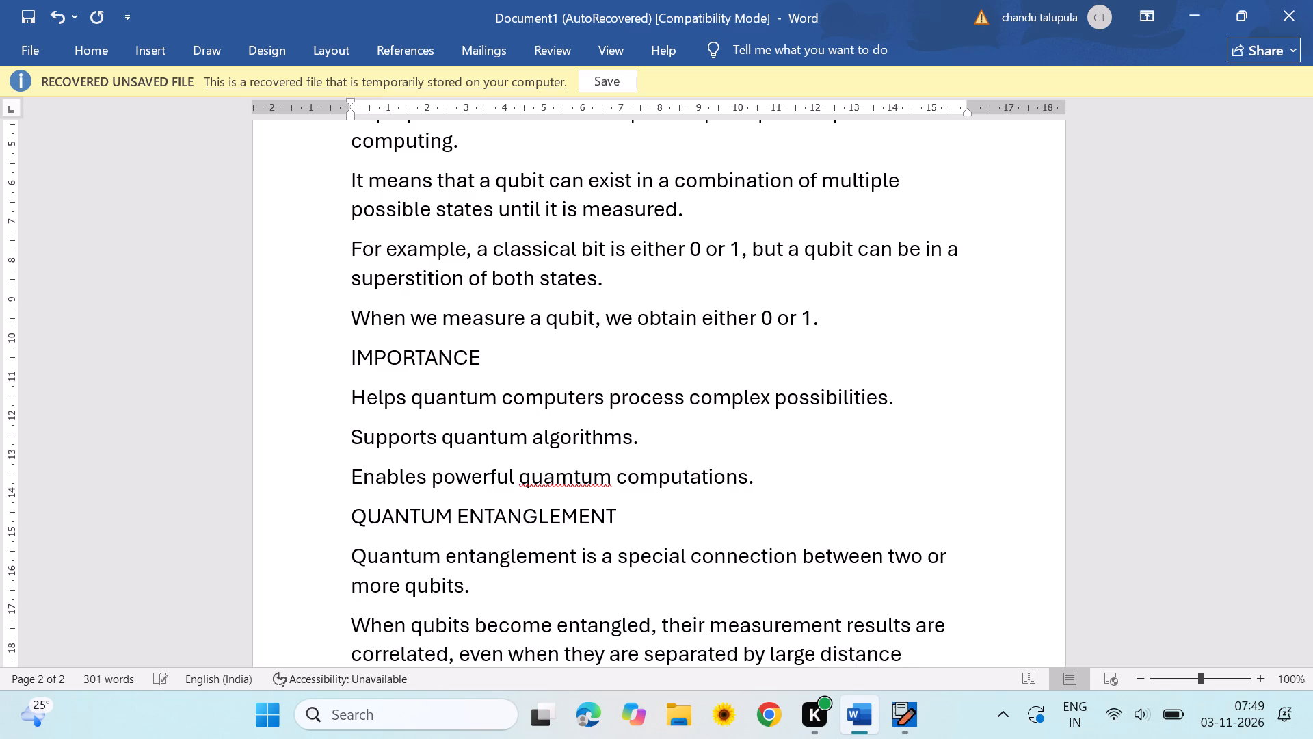
key(period)
Start a third paragraph under QUANTUM ENTANGLEMENT with "For example, measuring one qubit".
key(Return)
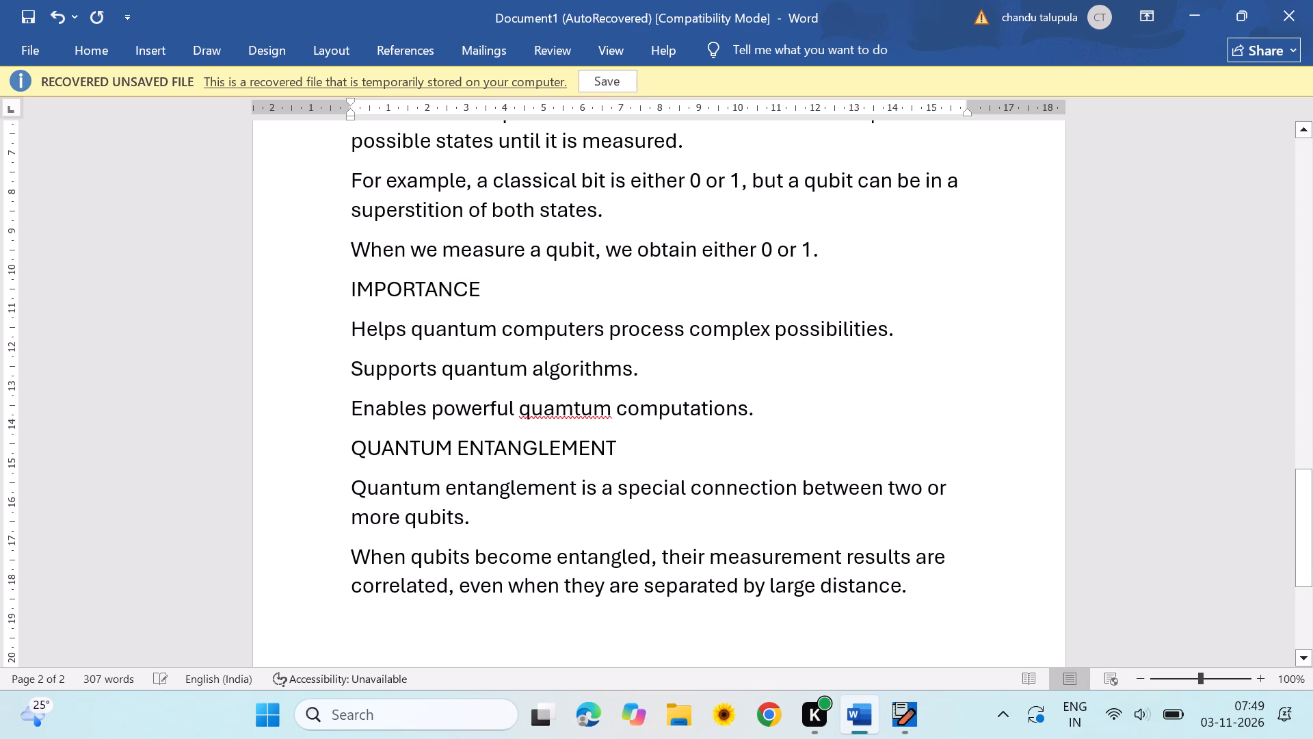
text(For)
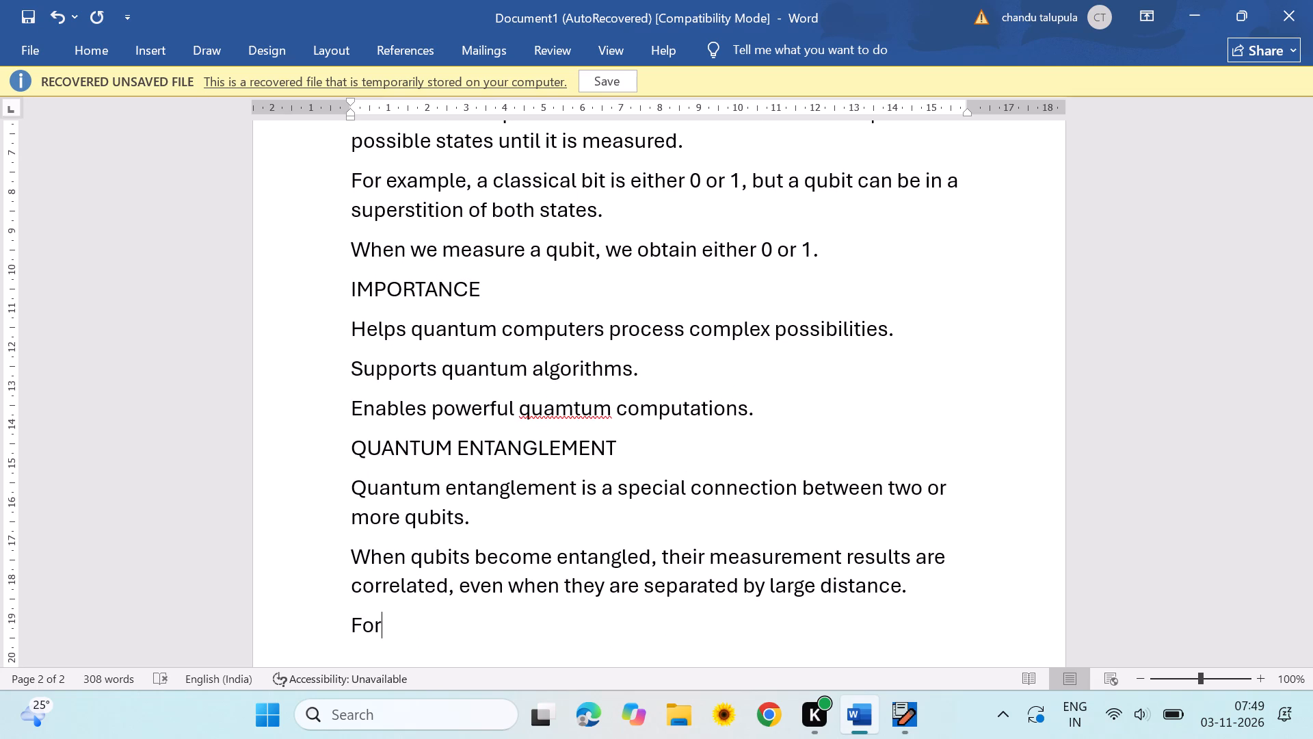
key(space)
text(exampl)
key(e)
key(comma)
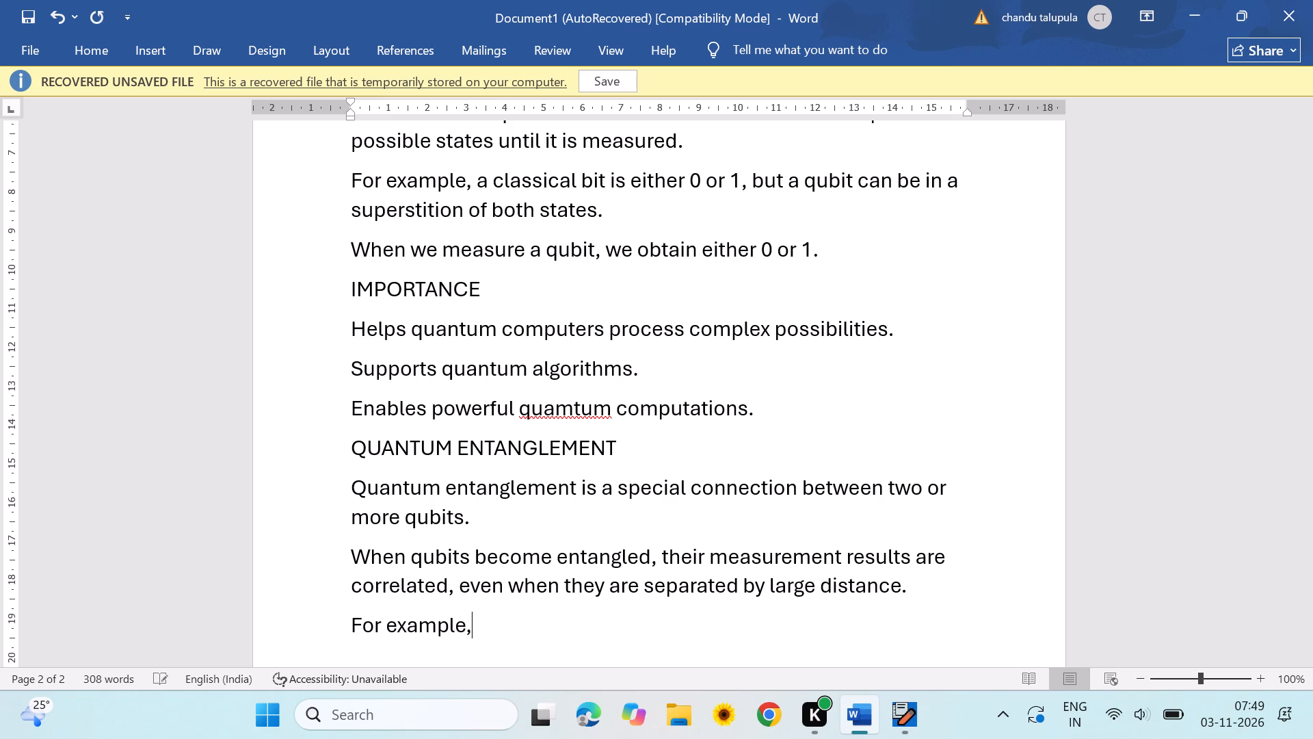
key(space)
text(measui)
key(BackSpace)
text(ring one qubit)
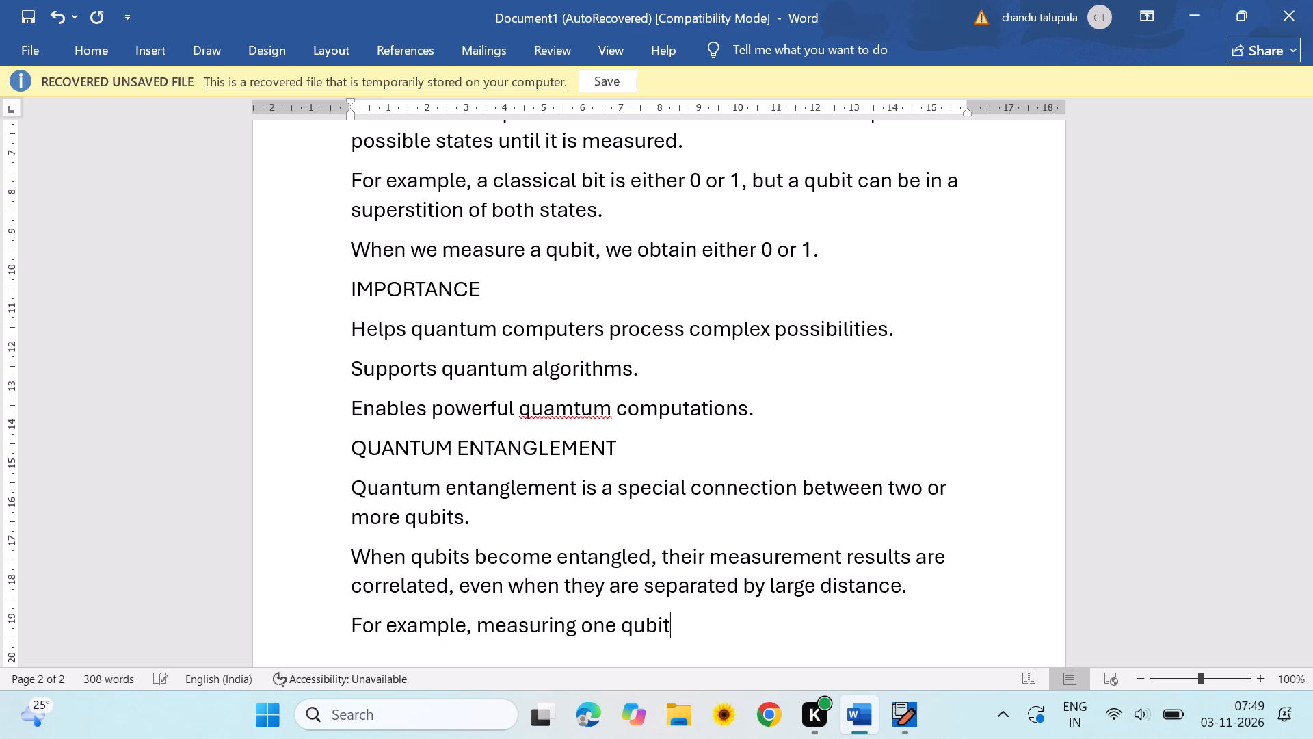
Continue the example sentence with "can provide information about the result of measuring".
key(space)
text(can pro)
text(vide)
key(space)
text(infro)
key(BackSpace)
key(BackSpace)
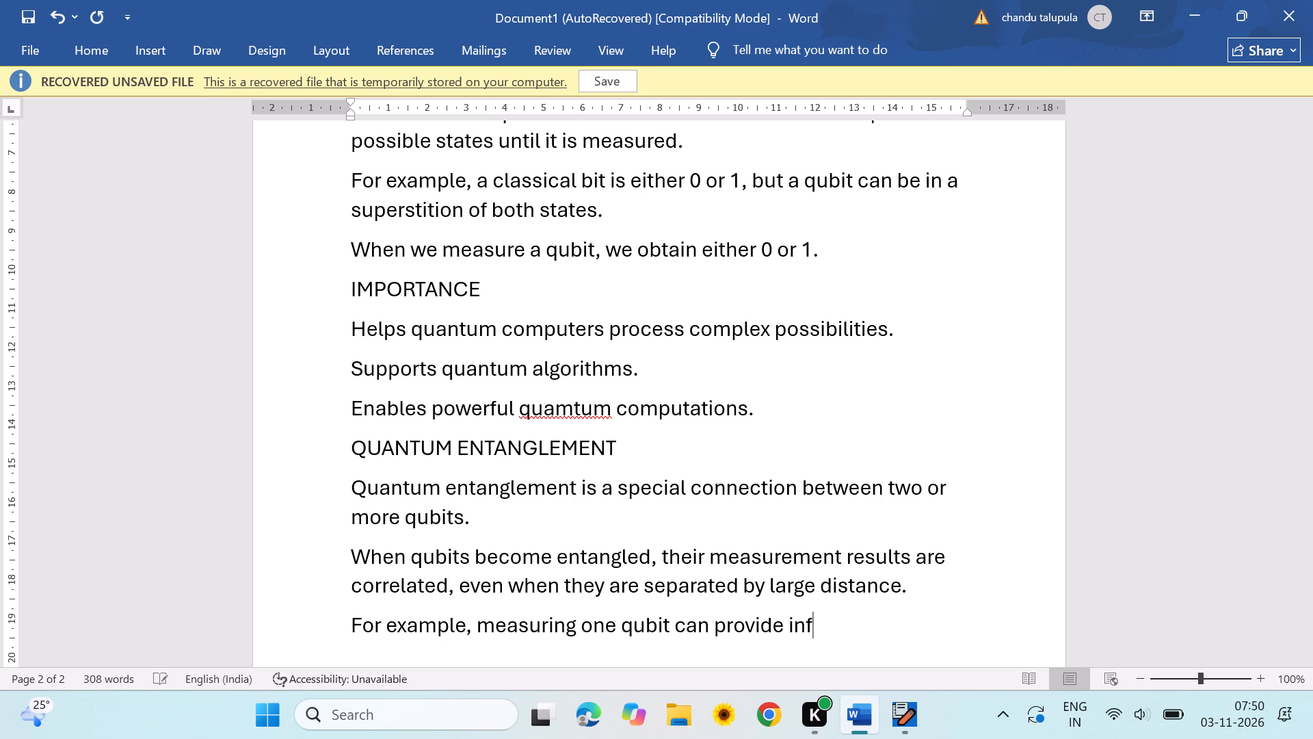
text(ormation about the result of measuring)
Finish the example sentence with "another entangled qubit.".
key(space)
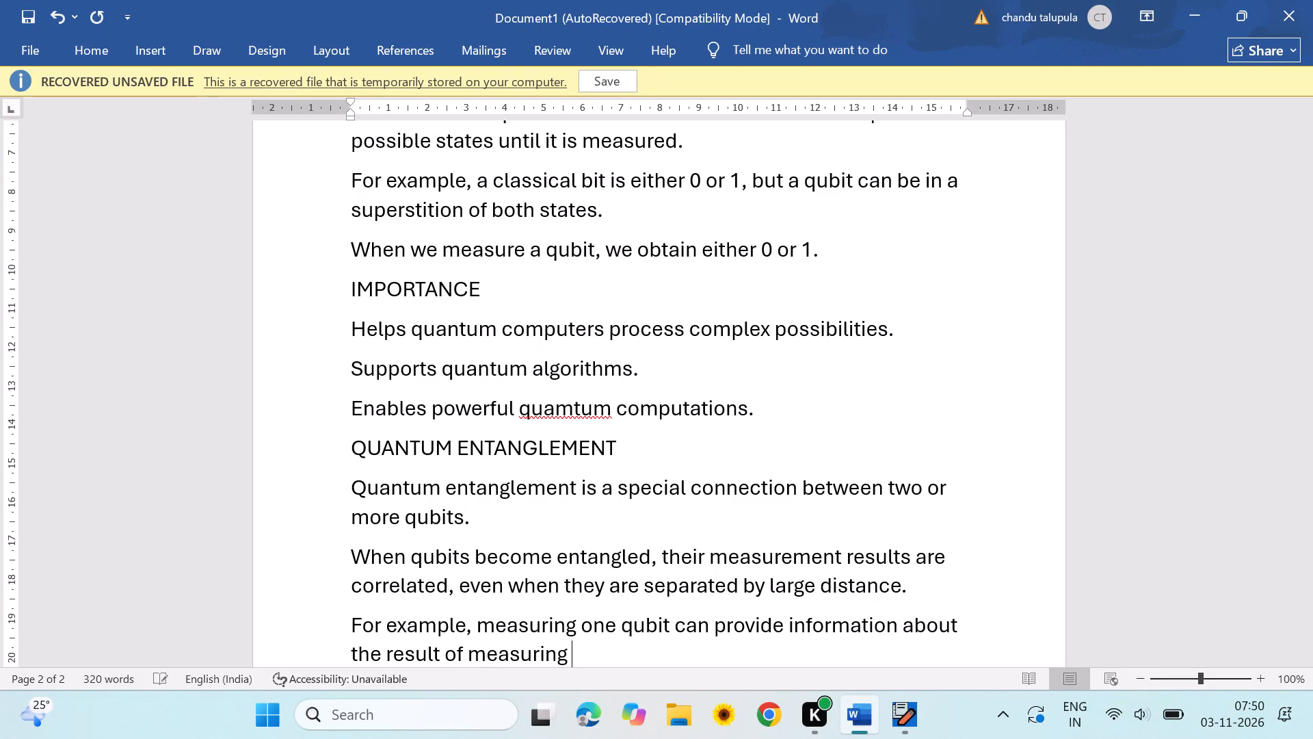
text(anfo)
key(BackSpace)
key(BackSpace)
text(other entanl)
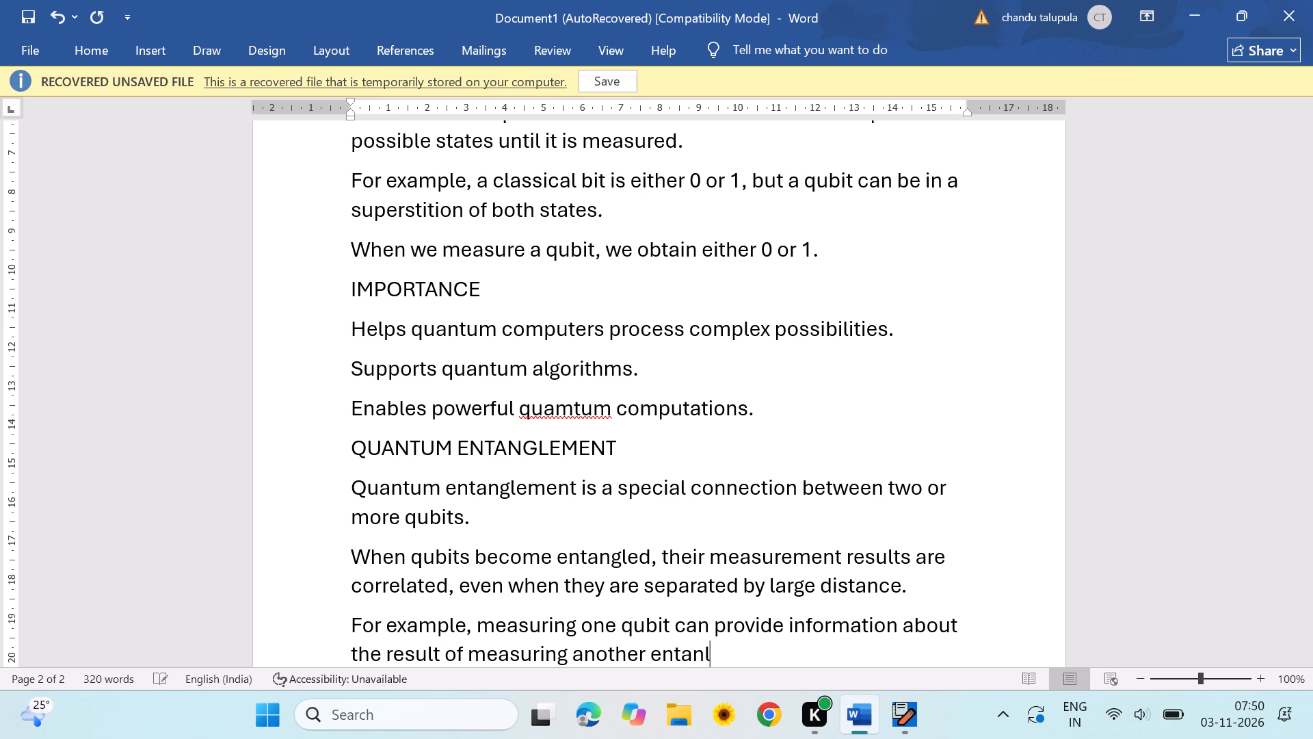
key(BackSpace)
text(gled q)
text(ubi)
text(t.)
Add the heading line "APPLICATIONS" in capitals below the entanglement example paragraph.
key(Return)
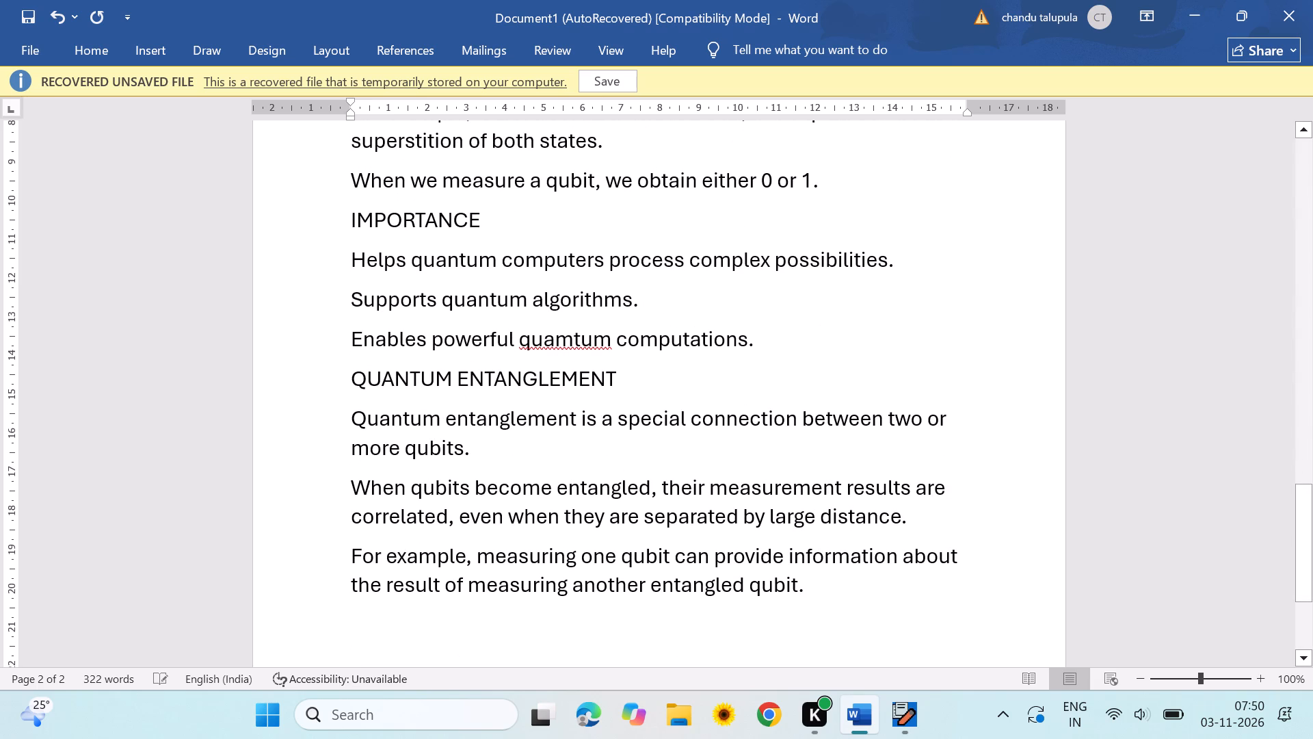
text(APPLICATIONS)
Add "Quantum communication" as the first line under the APPLICATIONS heading.
key(Return)
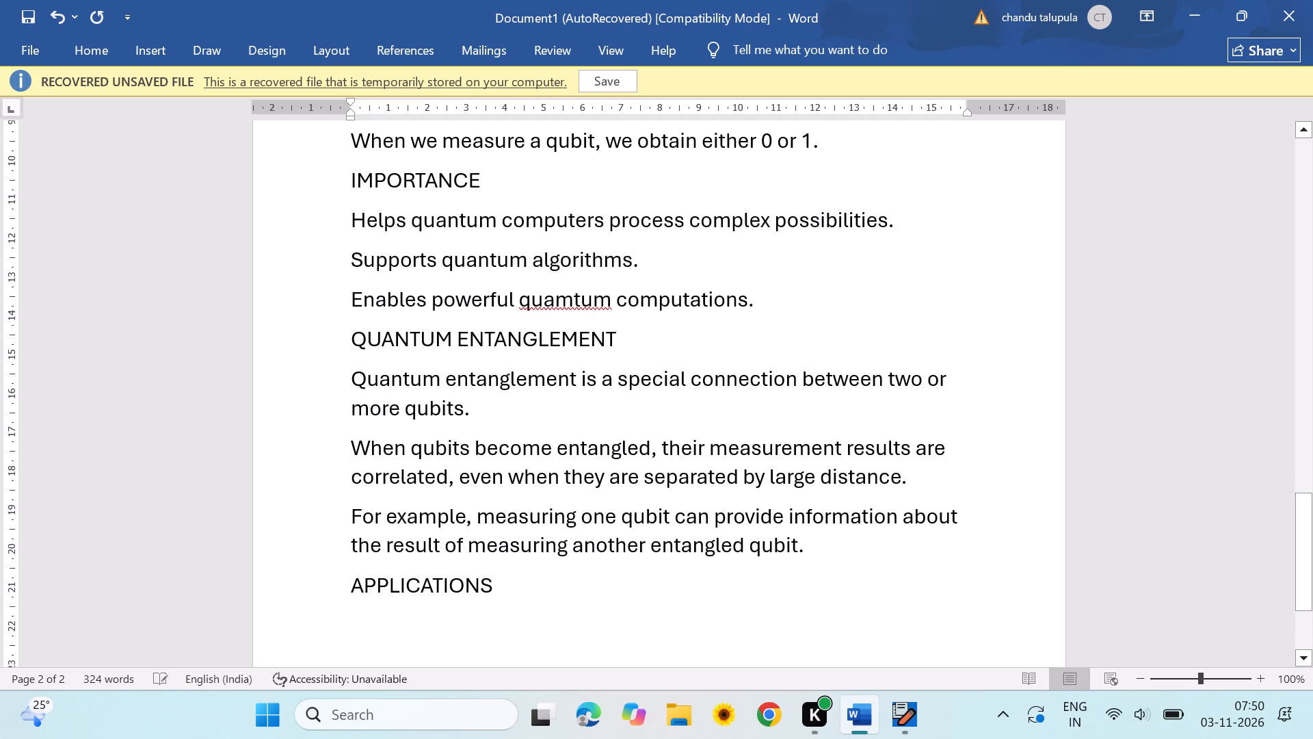
key(q)
text(unatum)
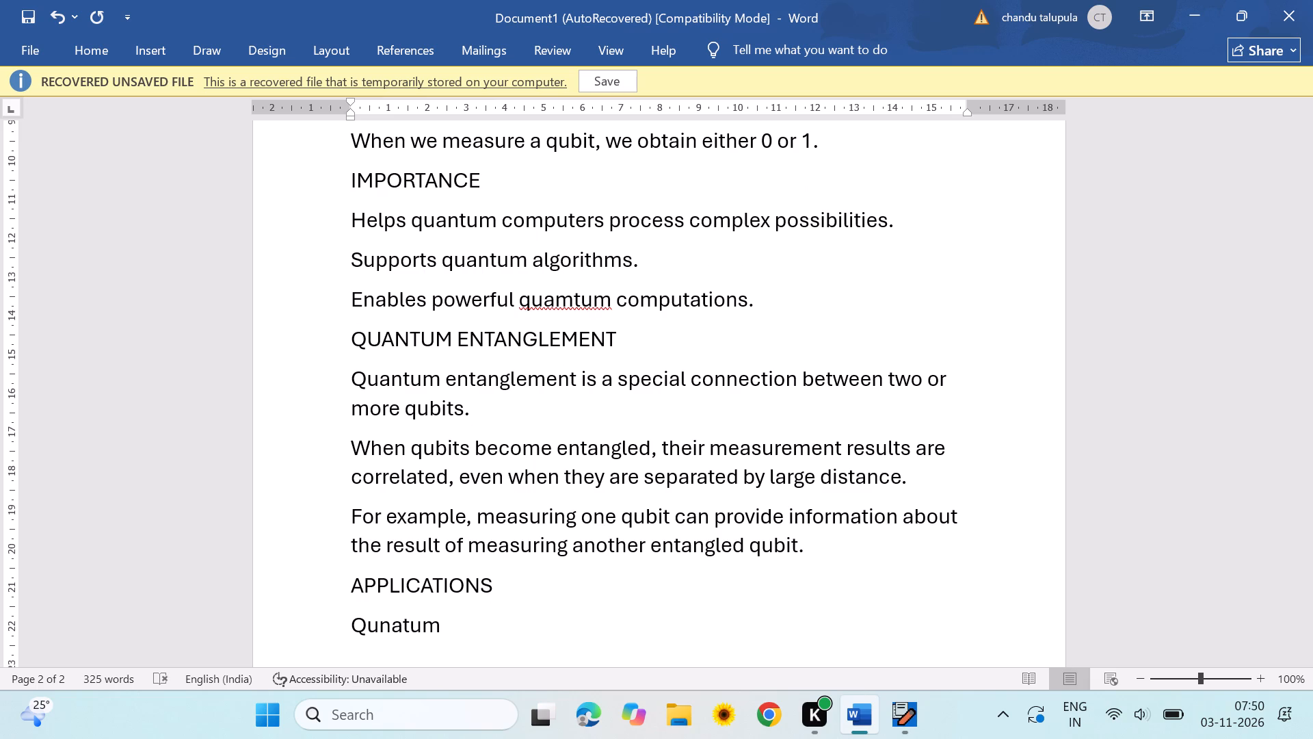
key(BackSpace)
key(BackSpace)
key(BackSpace)
key(BackSpace)
key(BackSpace)
key(a)
text(ntume)
key(space)
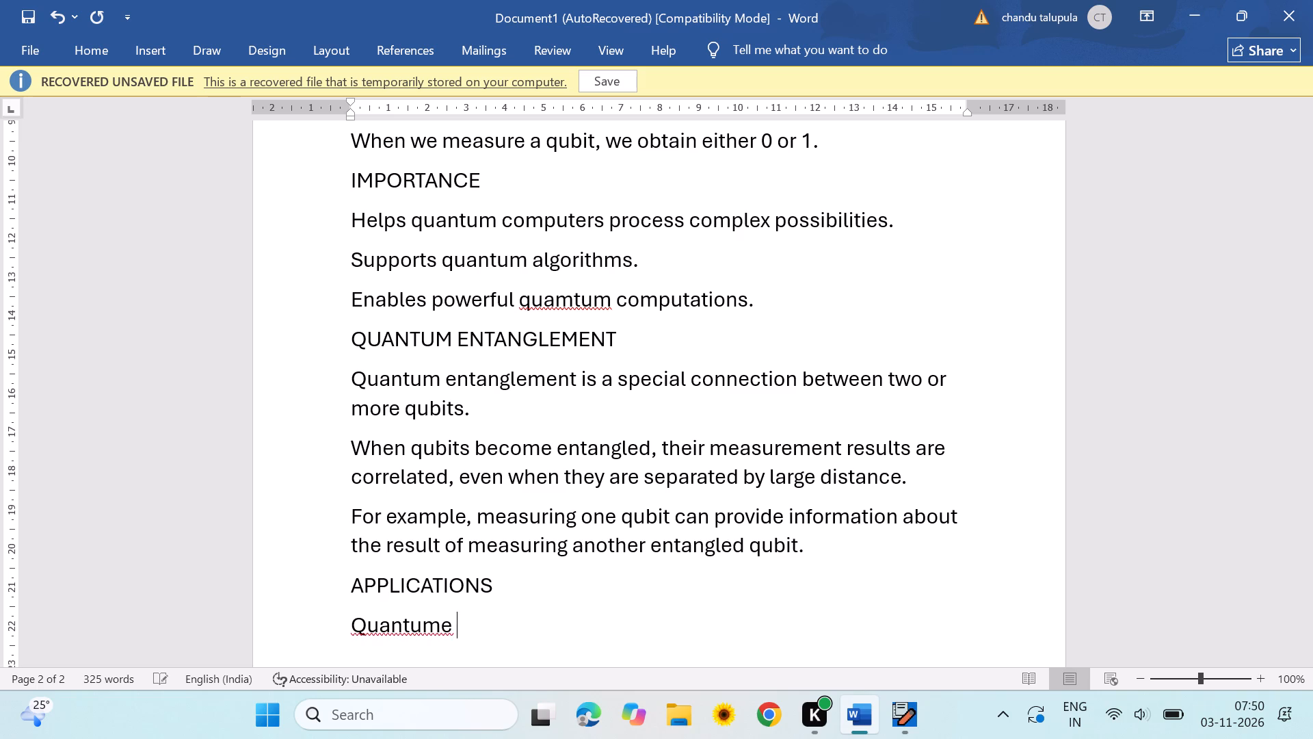
key(BackSpace)
key(BackSpace)
text(d)
key(space)
key(BackSpace)
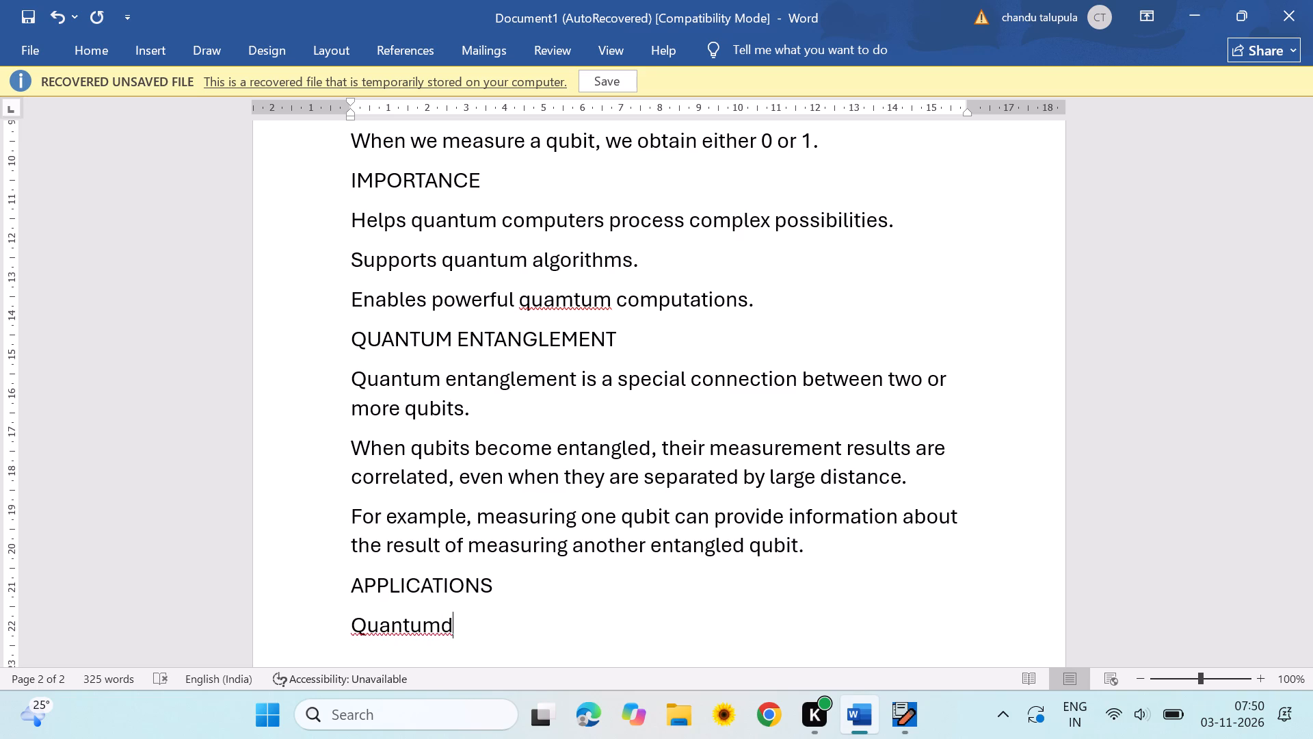
key(BackSpace)
key(space)
text(communication)
key(Return)
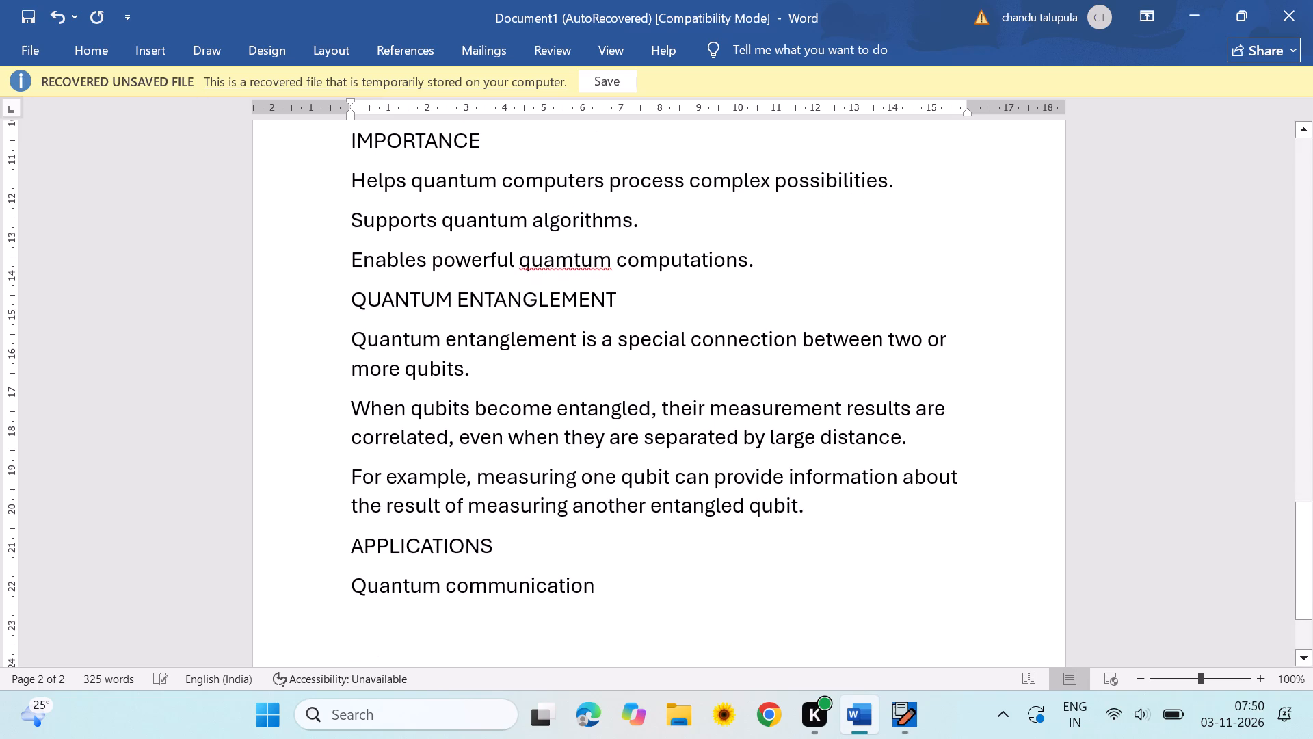
Add "Quantum cryptography" as the second line of the applications list.
text(Quantum)
key(space)
text(cry)
text(ptography)
key(Return)
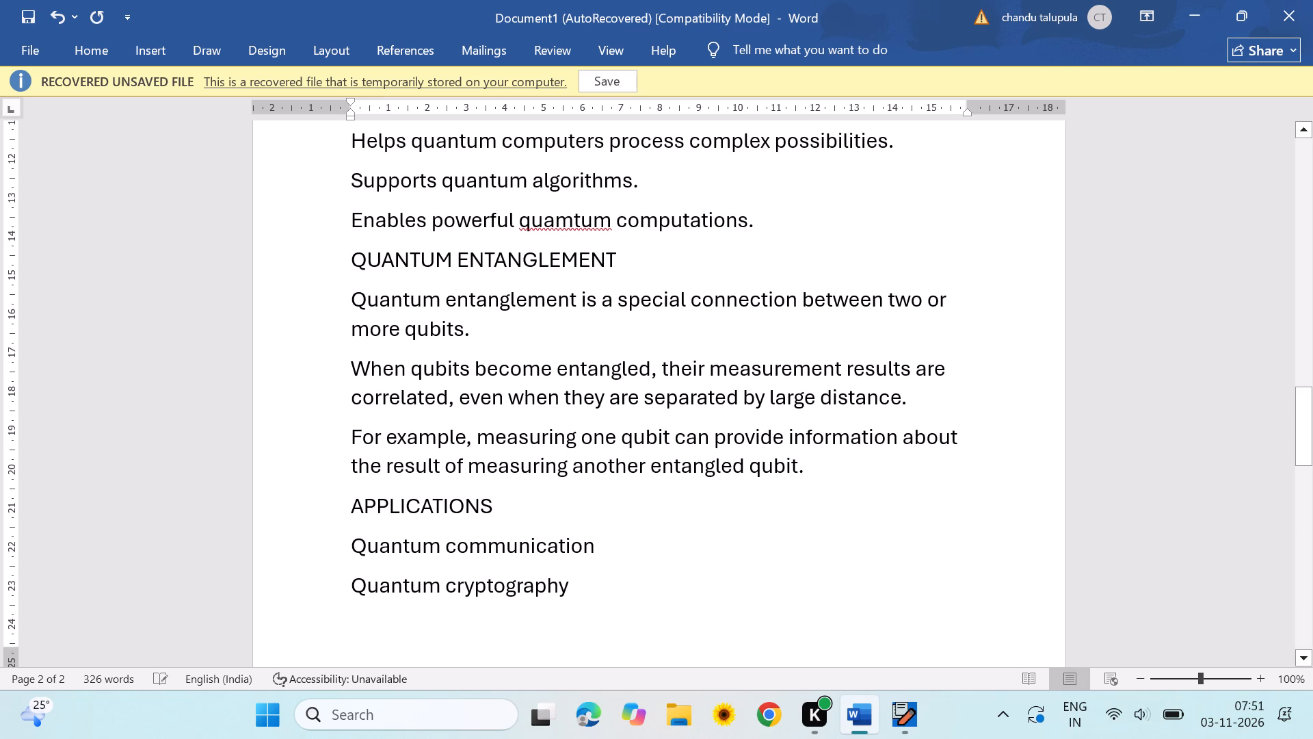
Add "Quantum networking" as the third line of the applications list.
text(QUna)
key(BackSpace)
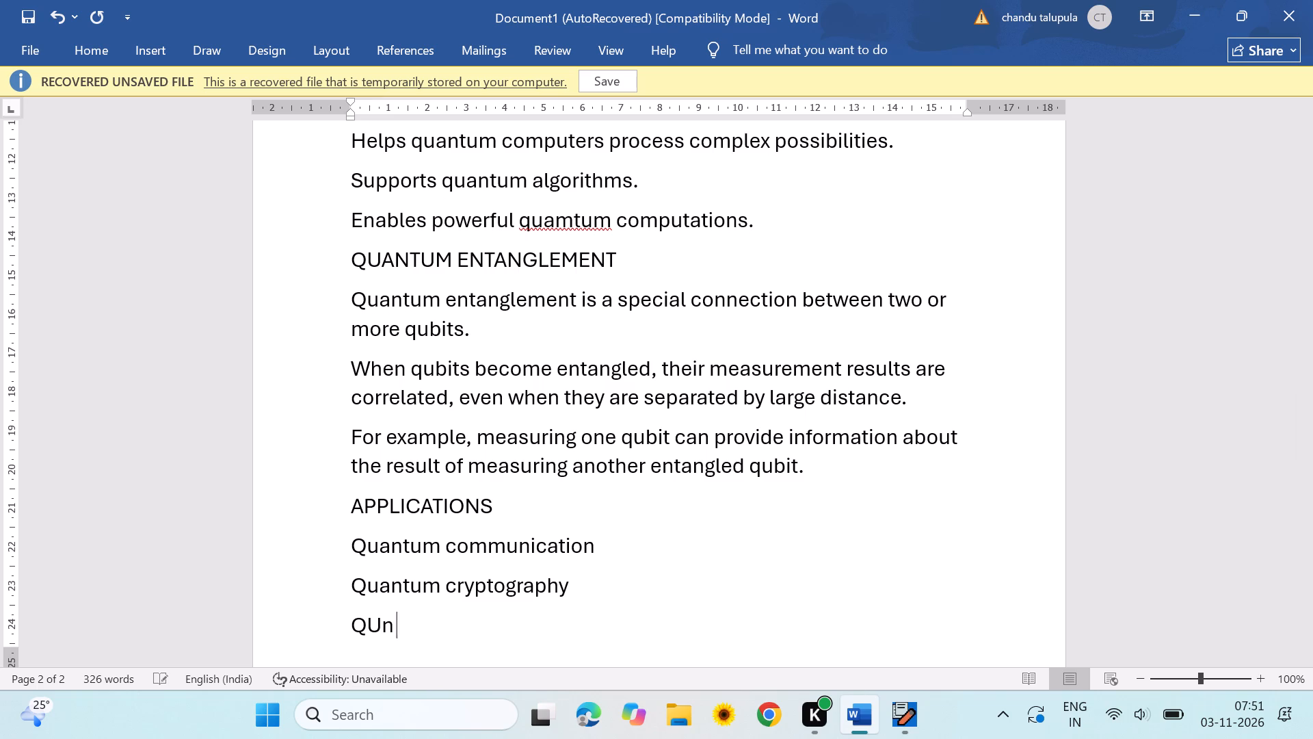
key(BackSpace)
key(BackSpace)
text(un)
key(BackSpace)
text(antum networking)
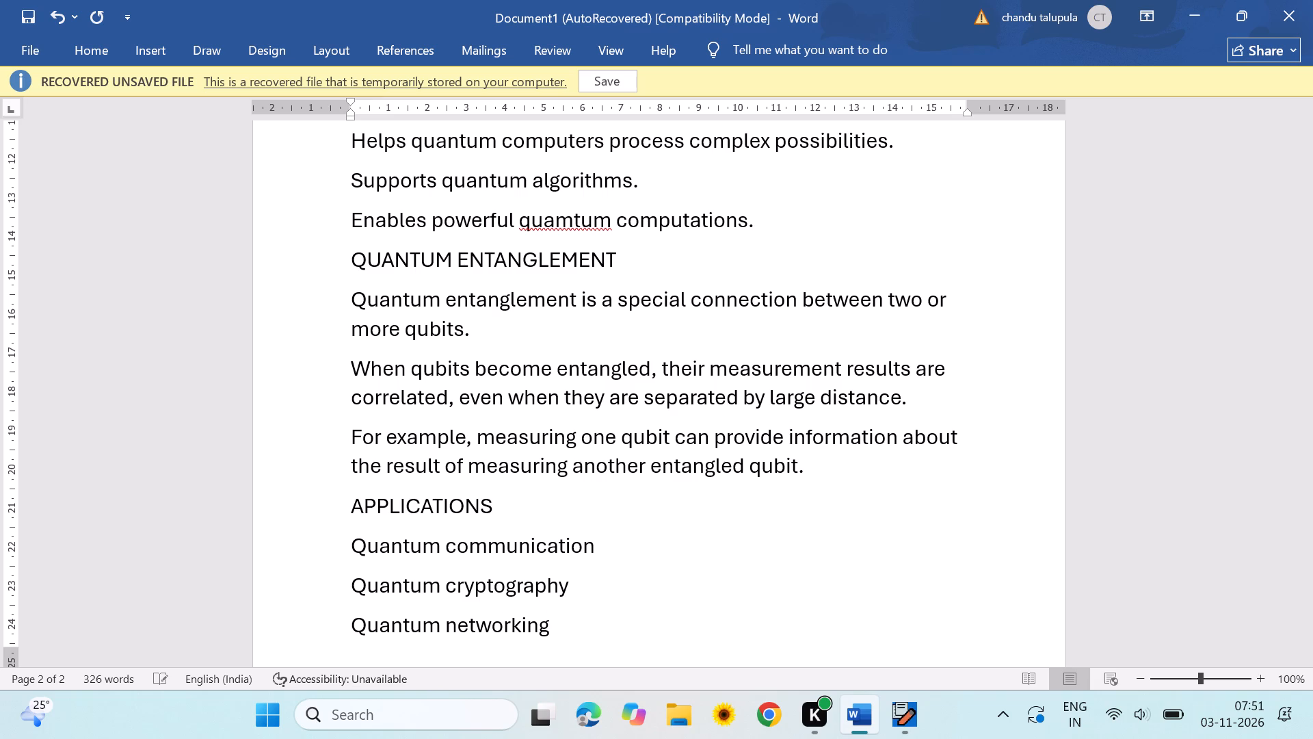
key(Return)
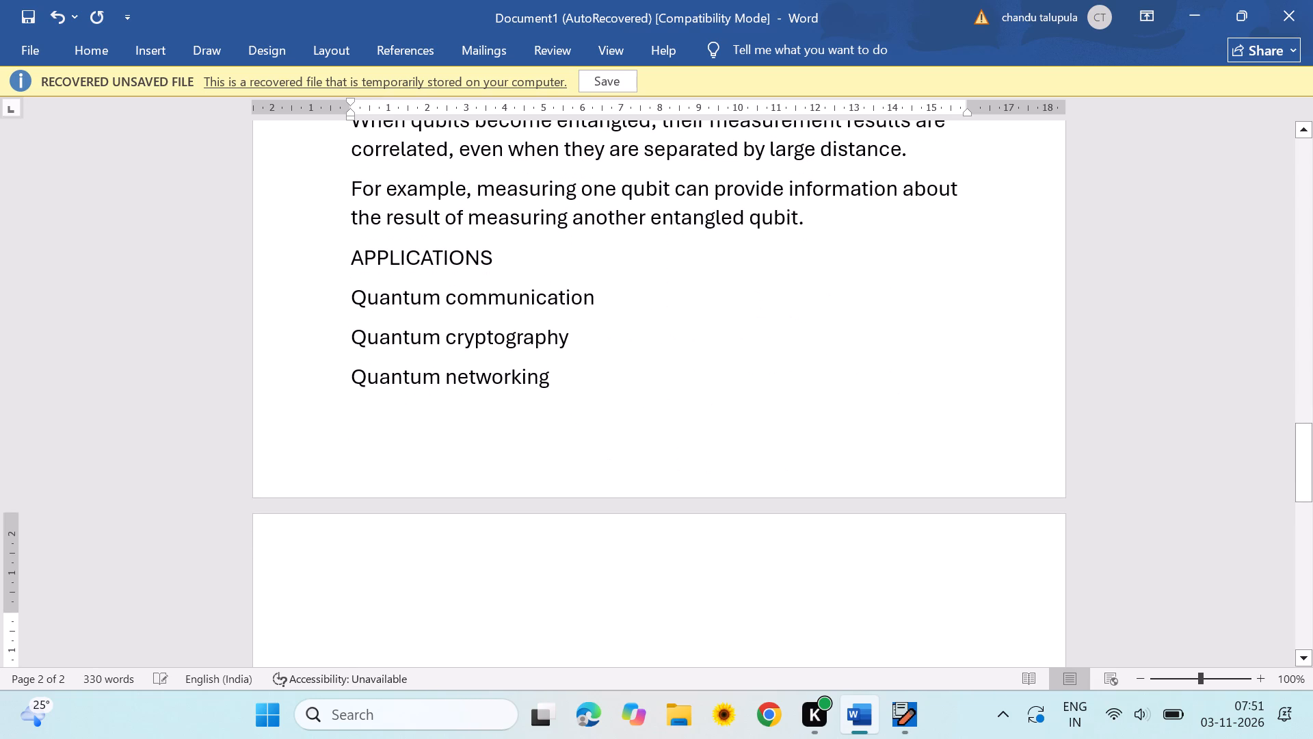
Add "Quantum information processing" as the fourth line of the applications list.
text(Quna)
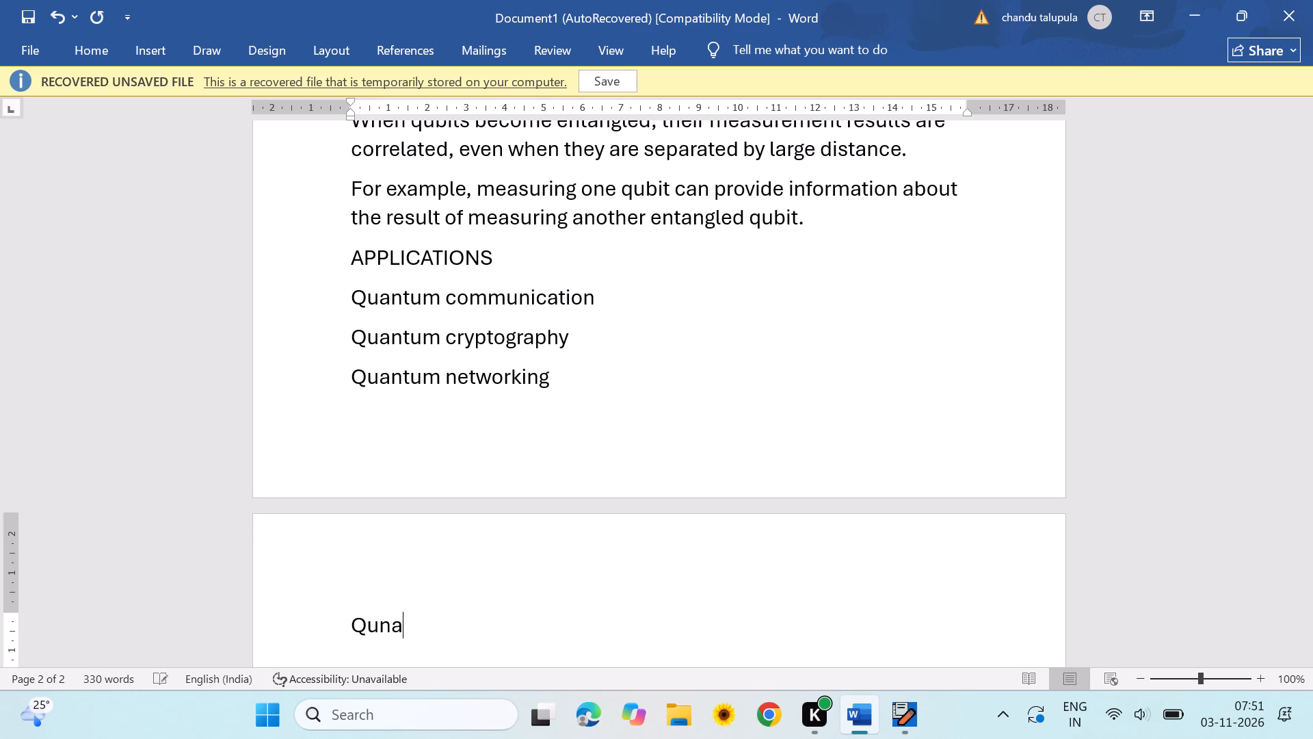
key(BackSpace)
key(BackSpace)
text(antum infr)
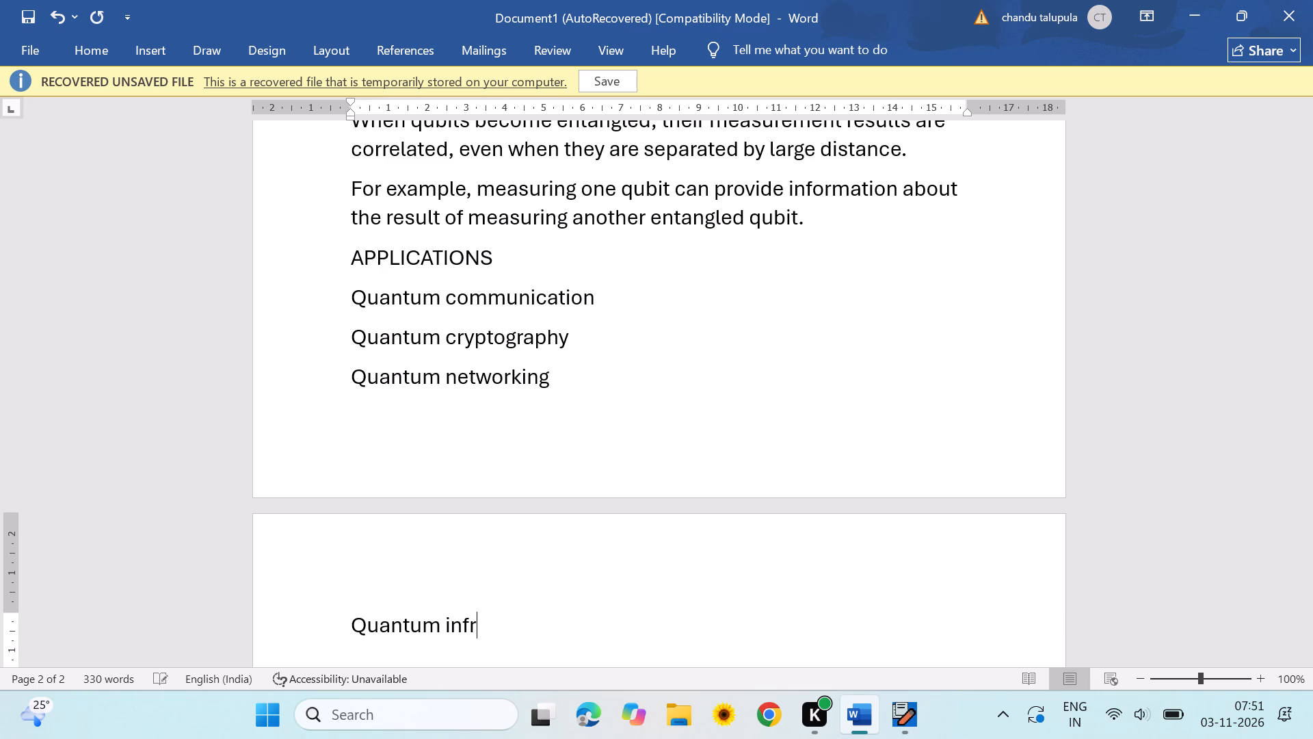
key(BackSpace)
text(ormation processing)
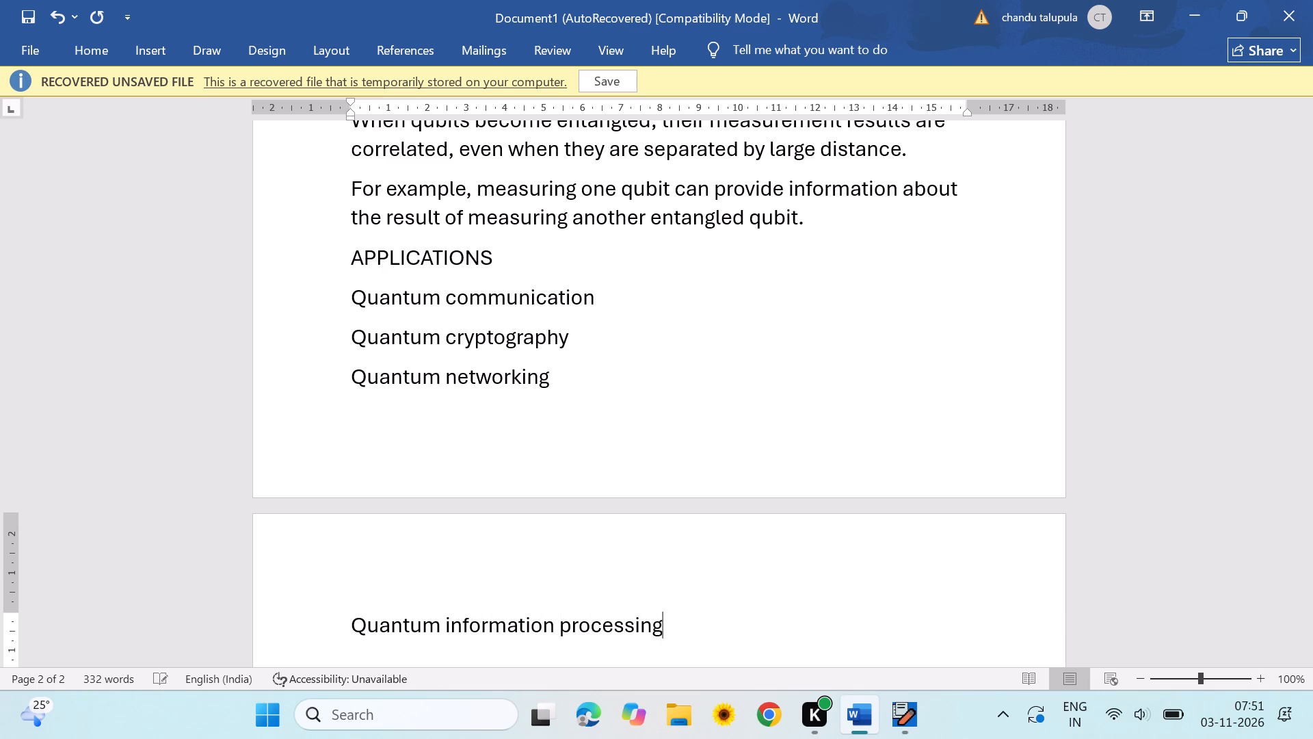
key(Return)
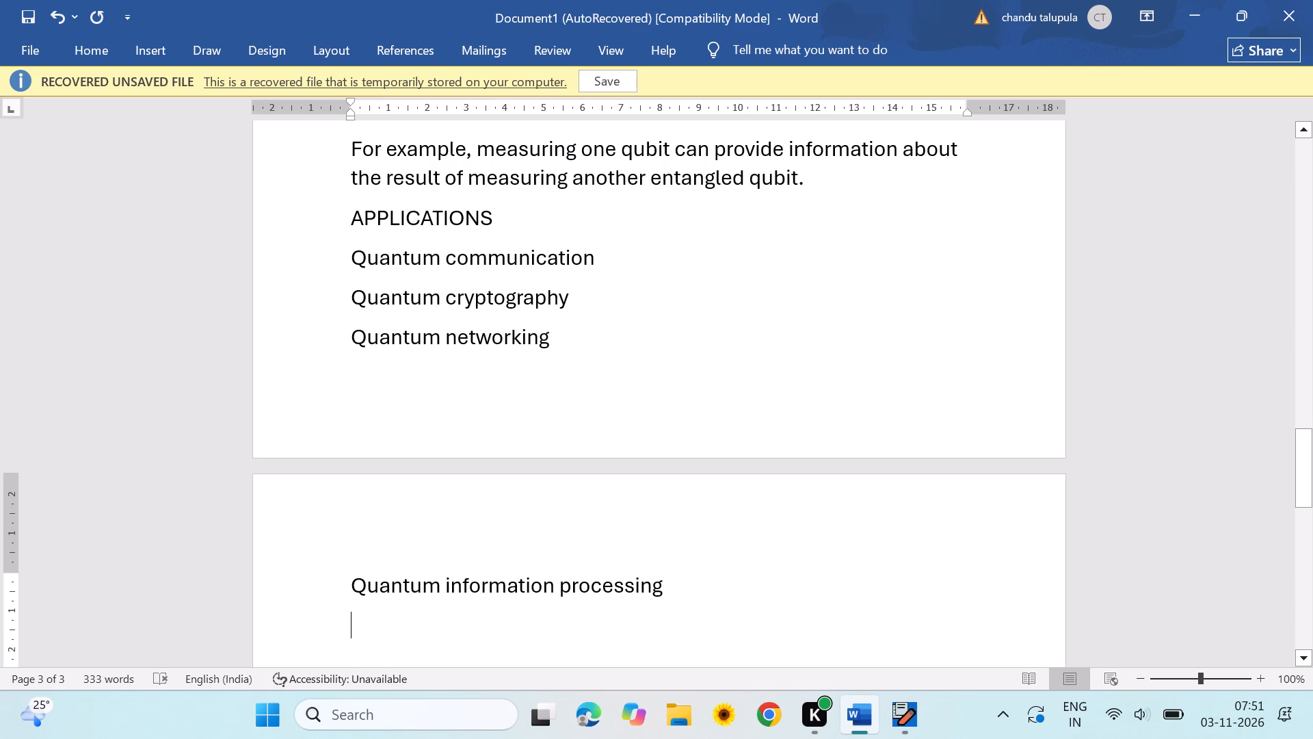
Add the heading line "QUANTUM GATES" in capitals below the applications list.
text(QU)
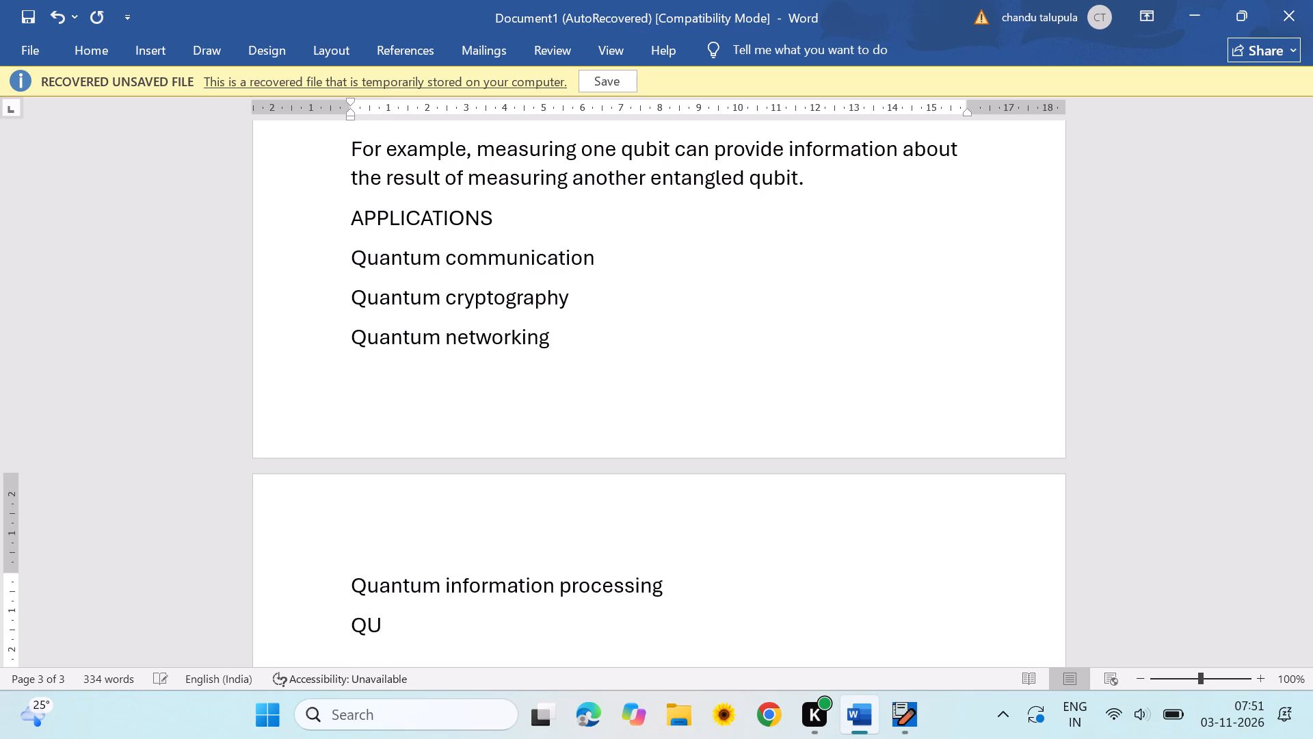
key(s)
key(BackSpace)
text(ANTUM)
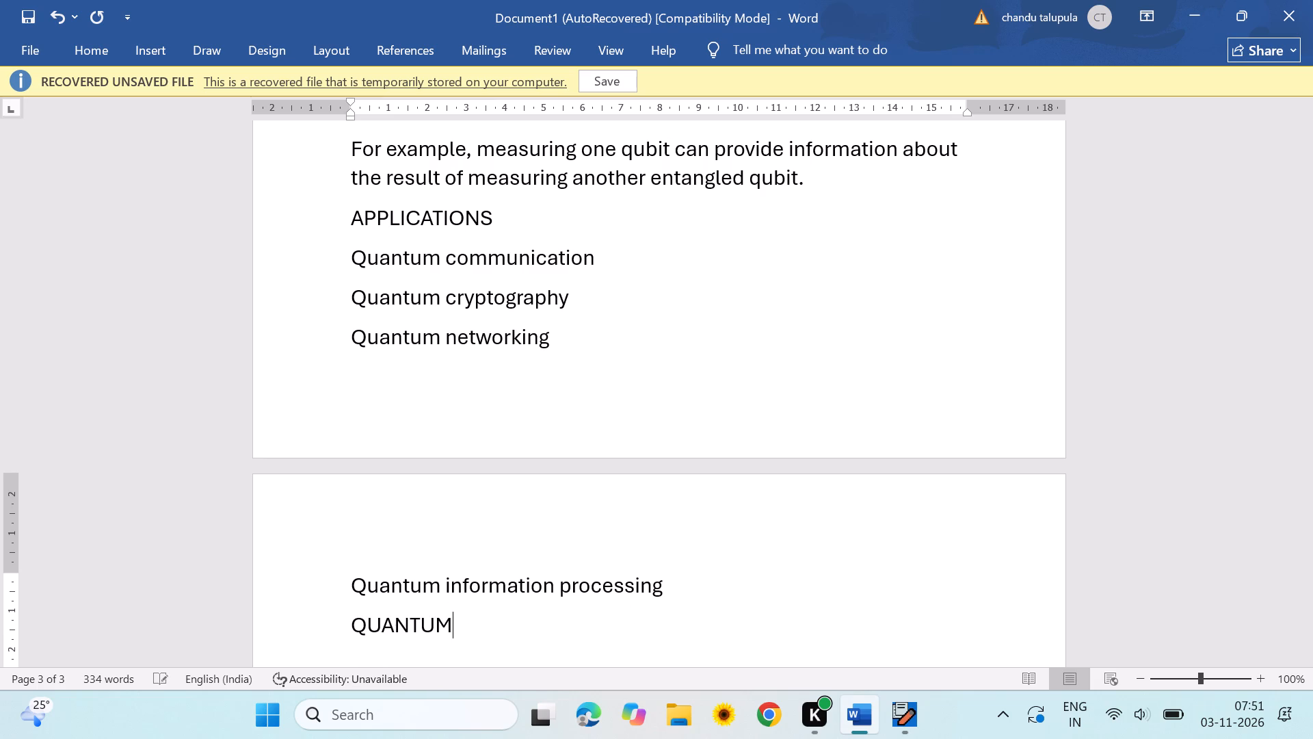
key(space)
text(F)
key(BackSpace)
text(GATES)
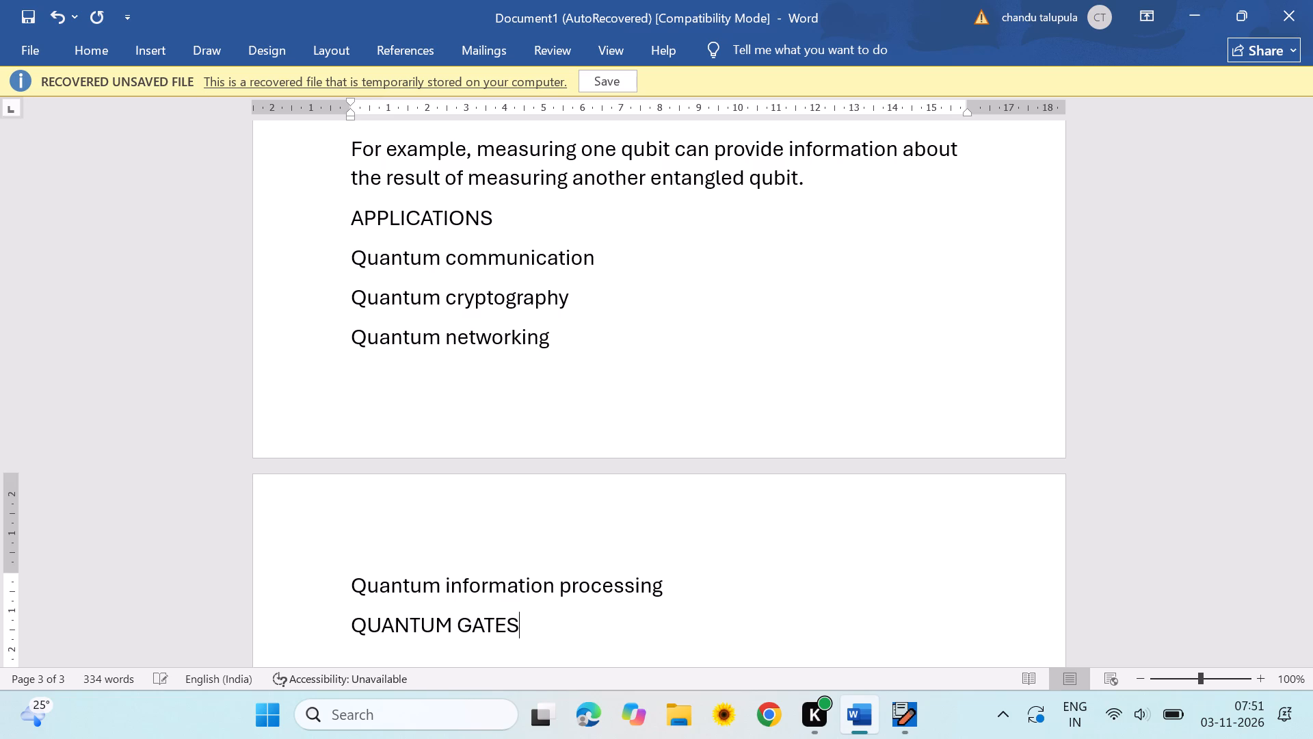
key(Return)
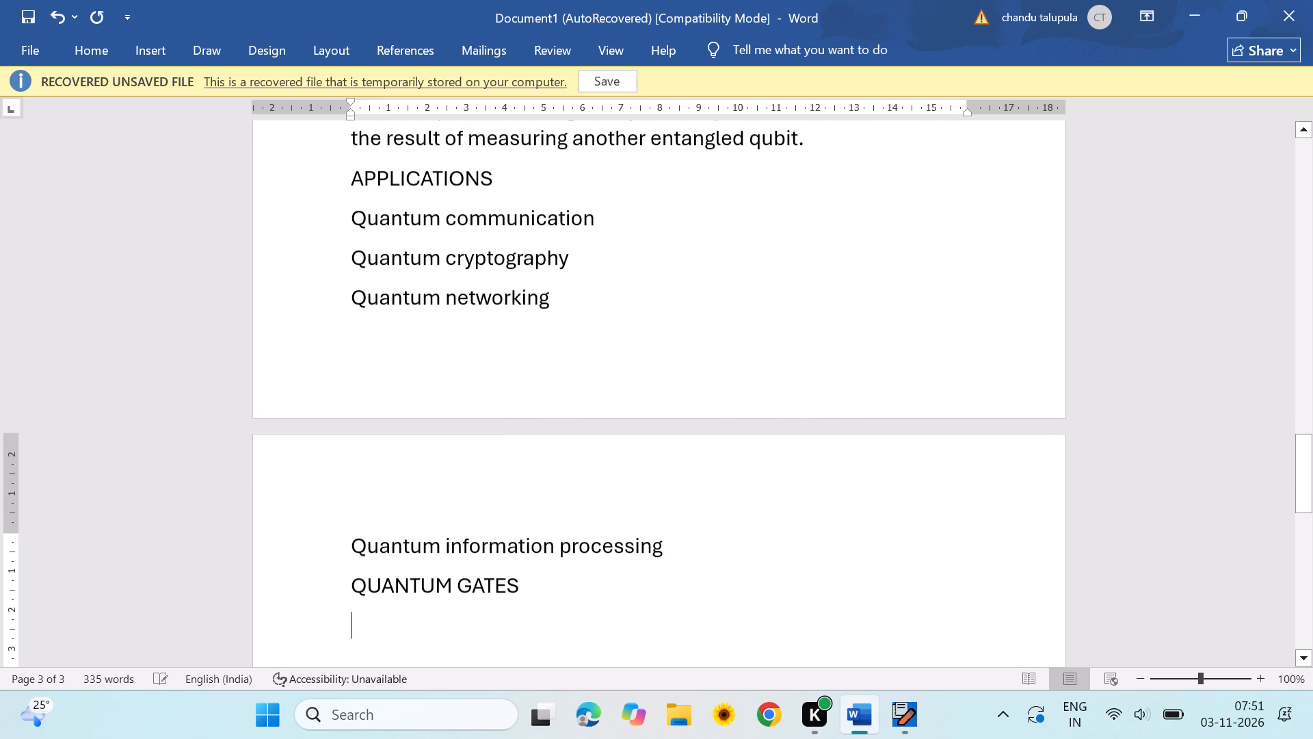
Write the paragraph "Quantum gates are basic operations used to change the states of qubits." under QUANTUM GATES.
key(q)
text(uantum gates are basic)
key(space)
text(operations used to cha)
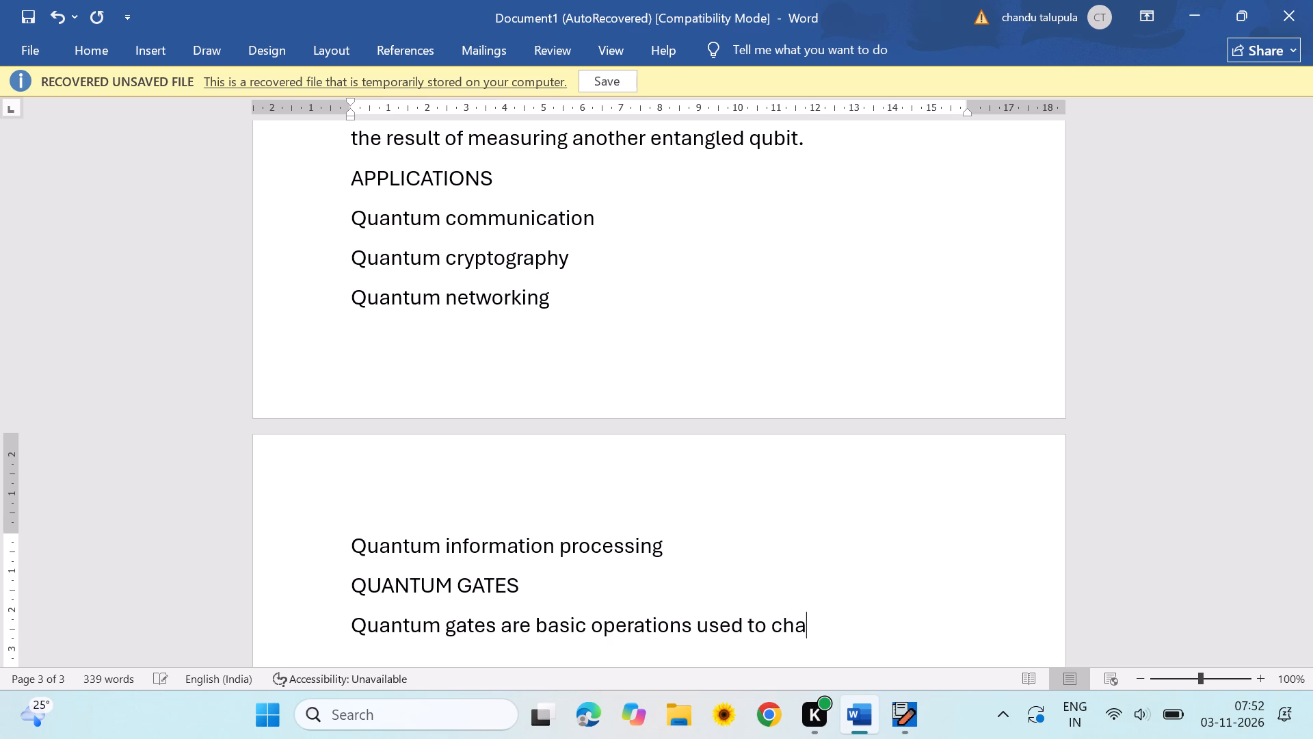
text(nh)
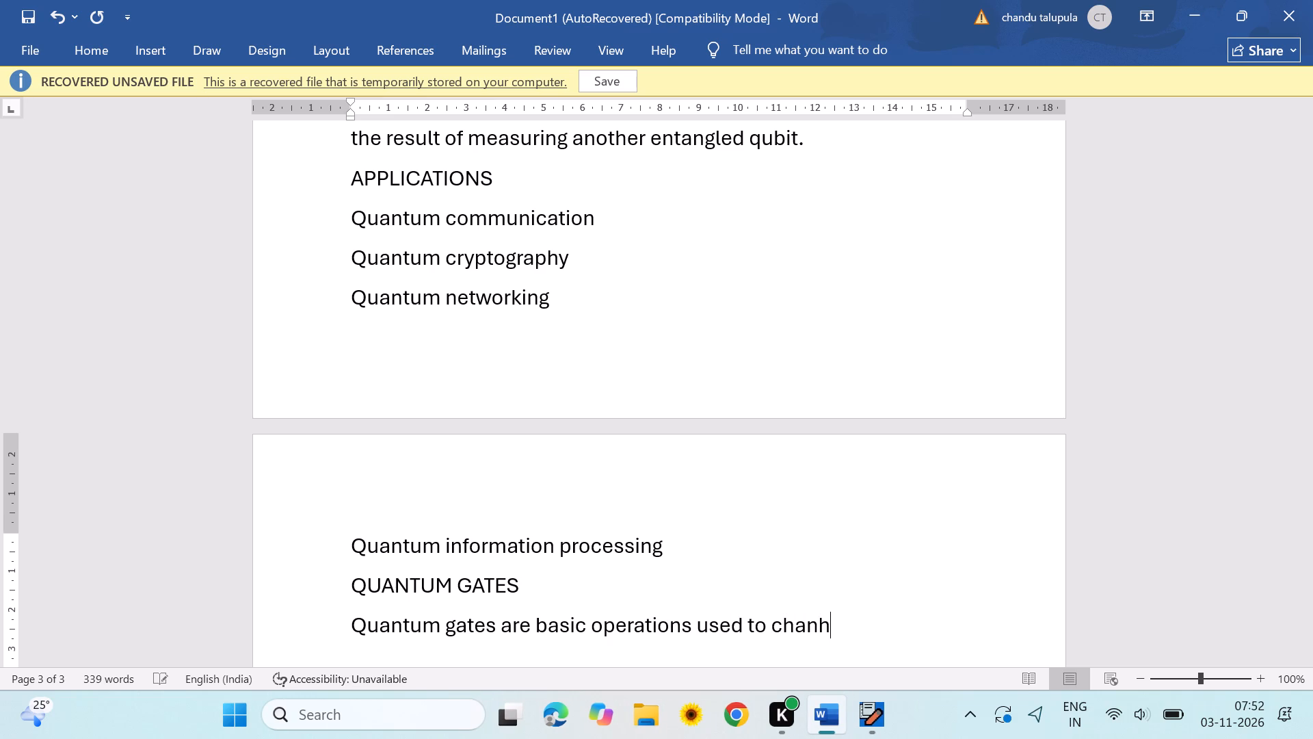
key(BackSpace)
text(ge)
key(space)
text(the stat)
text(es of qubit)
text(s.)
key(Return)
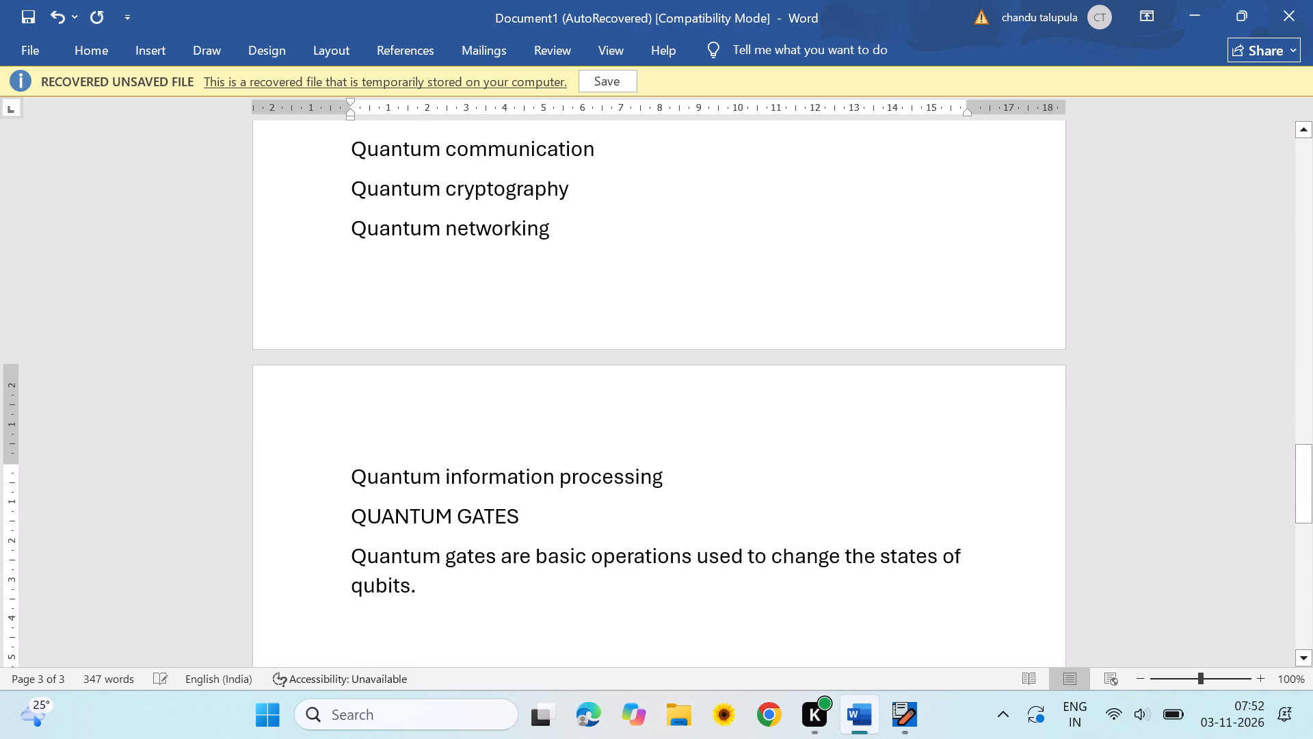
Start a second paragraph under QUANTUM GATES with "They are similar to logic gates in traditional computers, but they work according to".
text(They ae)
key(BackSpace)
text(re similar)
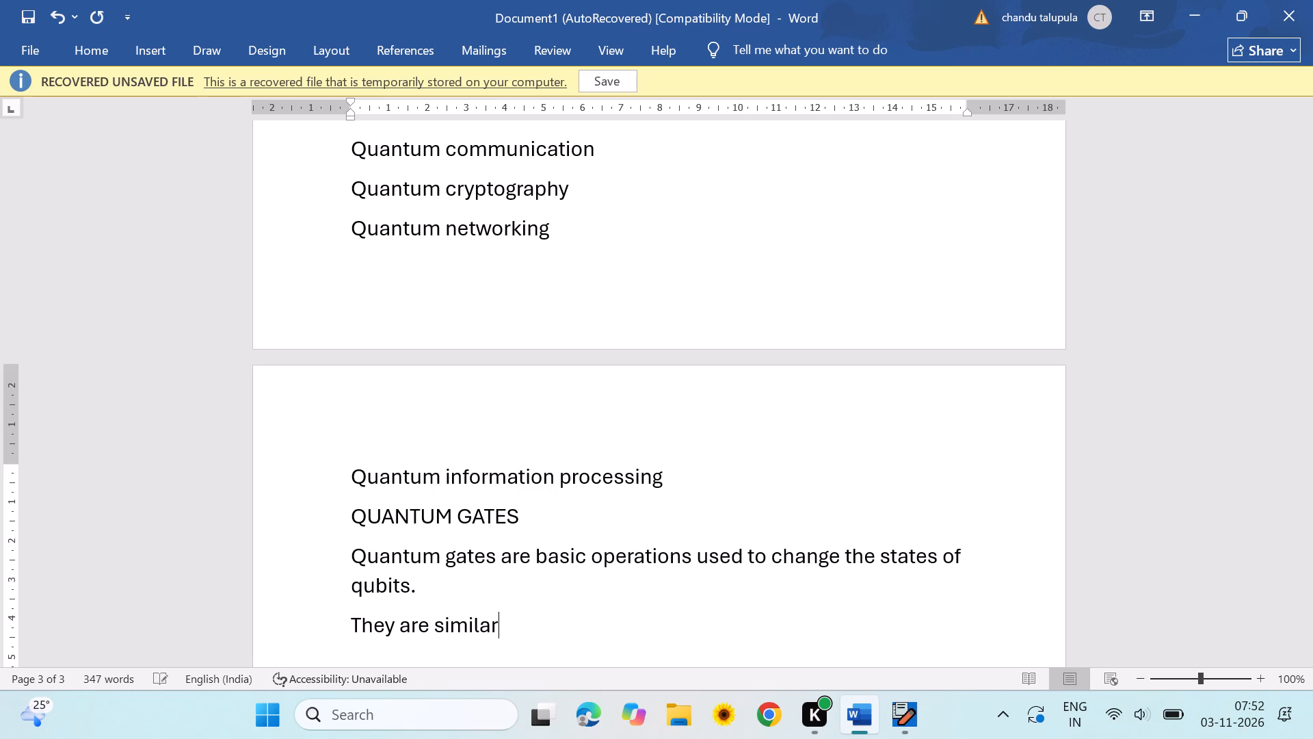
key(space)
text(to logic)
key(space)
text(ga)
text(te)
text(s in traditonal computers)
text(, but they wo)
text(rk accorfing to)
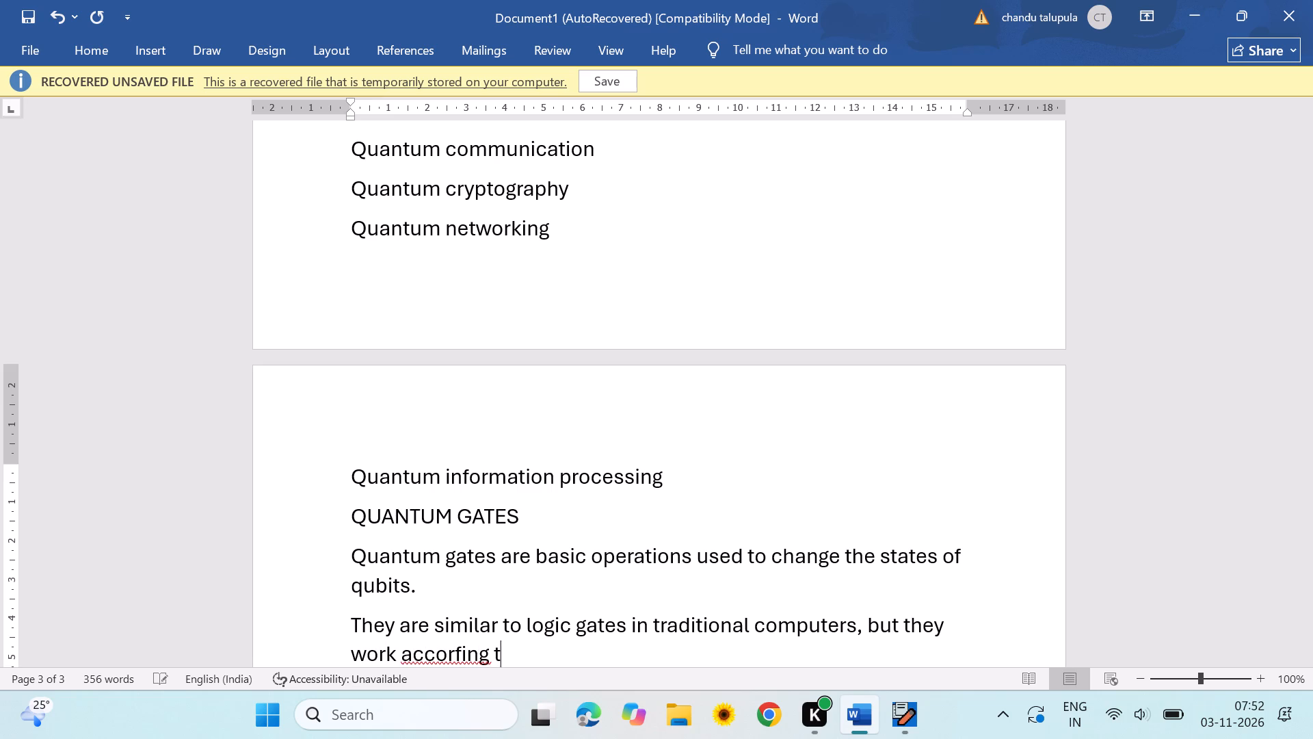
key(space)
Correct the misspelled "accorfing" to "according" in the second QUANTUM GATES paragraph and return to the end of the text.
key(Left)
key(Left)
key(Left)
key(Left)
key(Left)
key(Left)
key(Left)
key(BackSpace)
key(d)
key(Right)
key(Right)
key(Right)
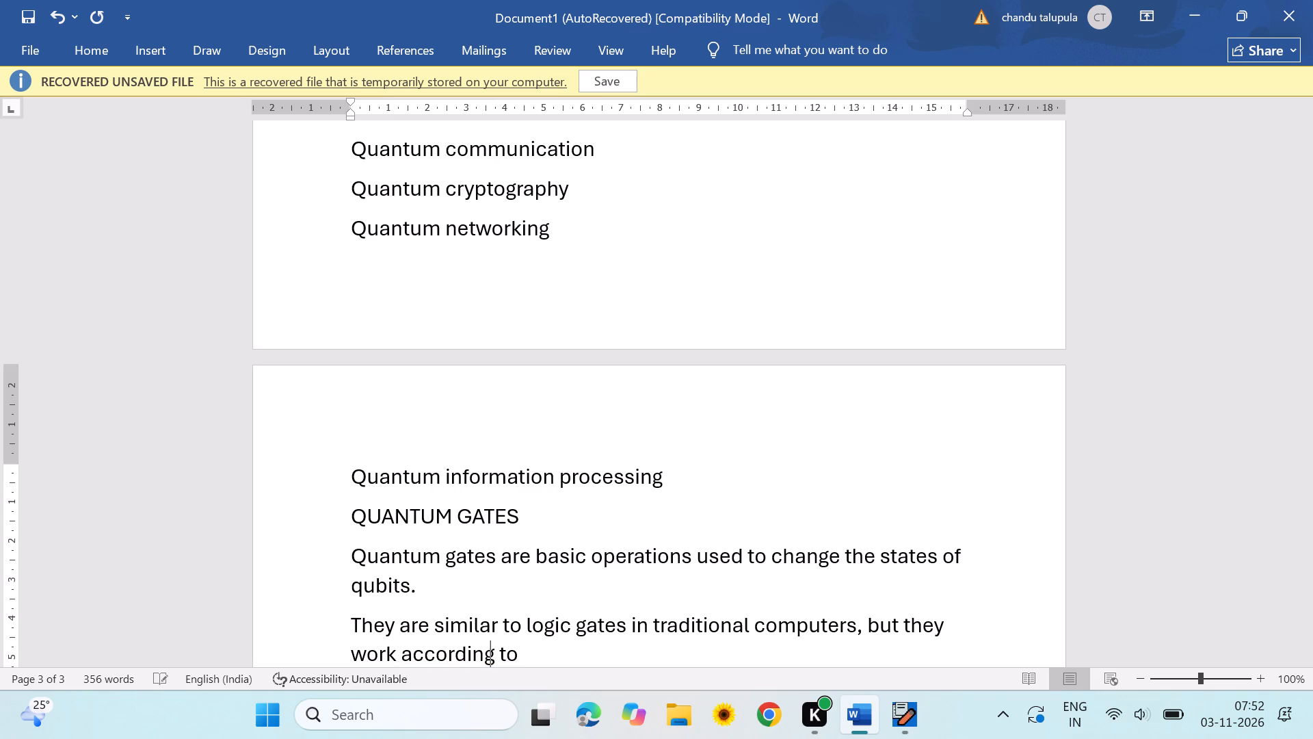
key(Right)
key(Right)
key(Right)
key(space)
Complete the second QUANTUM GATES paragraph with "quantum mechanics." after "according to".
key(space)
key(r)
key(BackSpace)
text(quantum)
key(space)
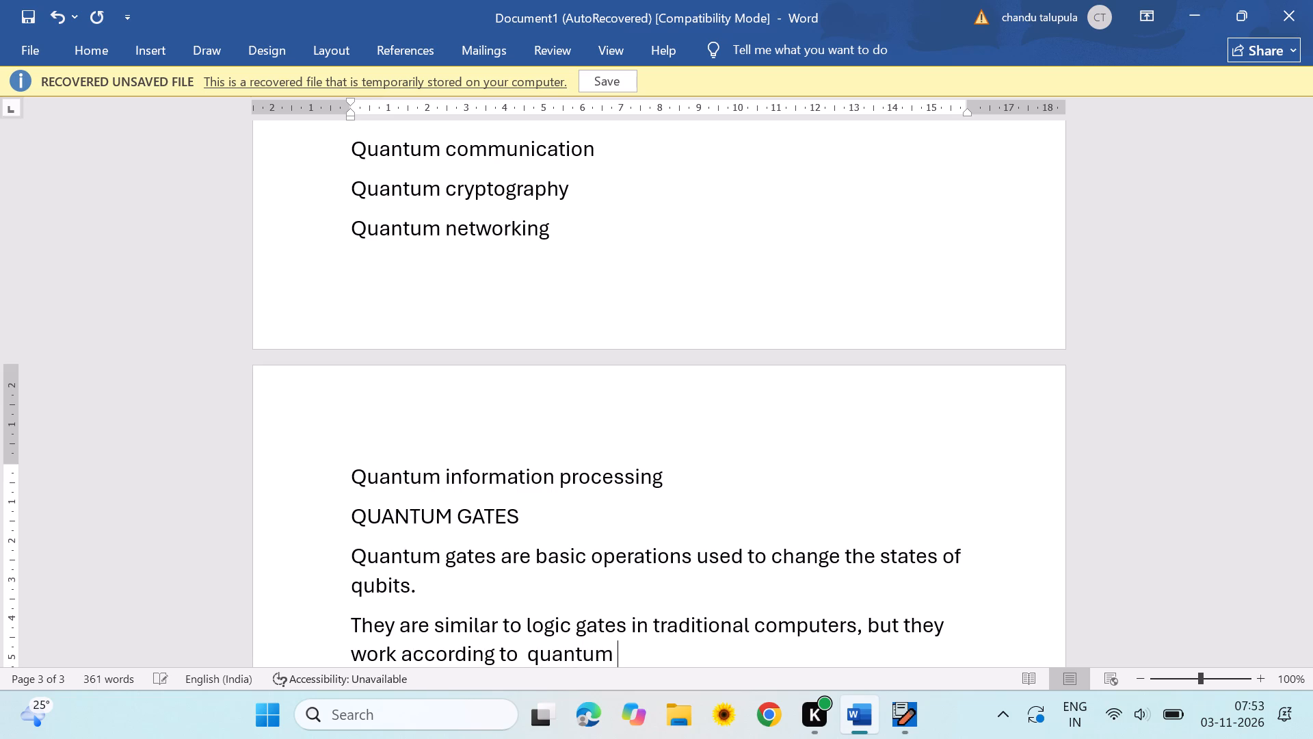
text(mechanis)
key(BackSpace)
text(cs.)
key(Return)
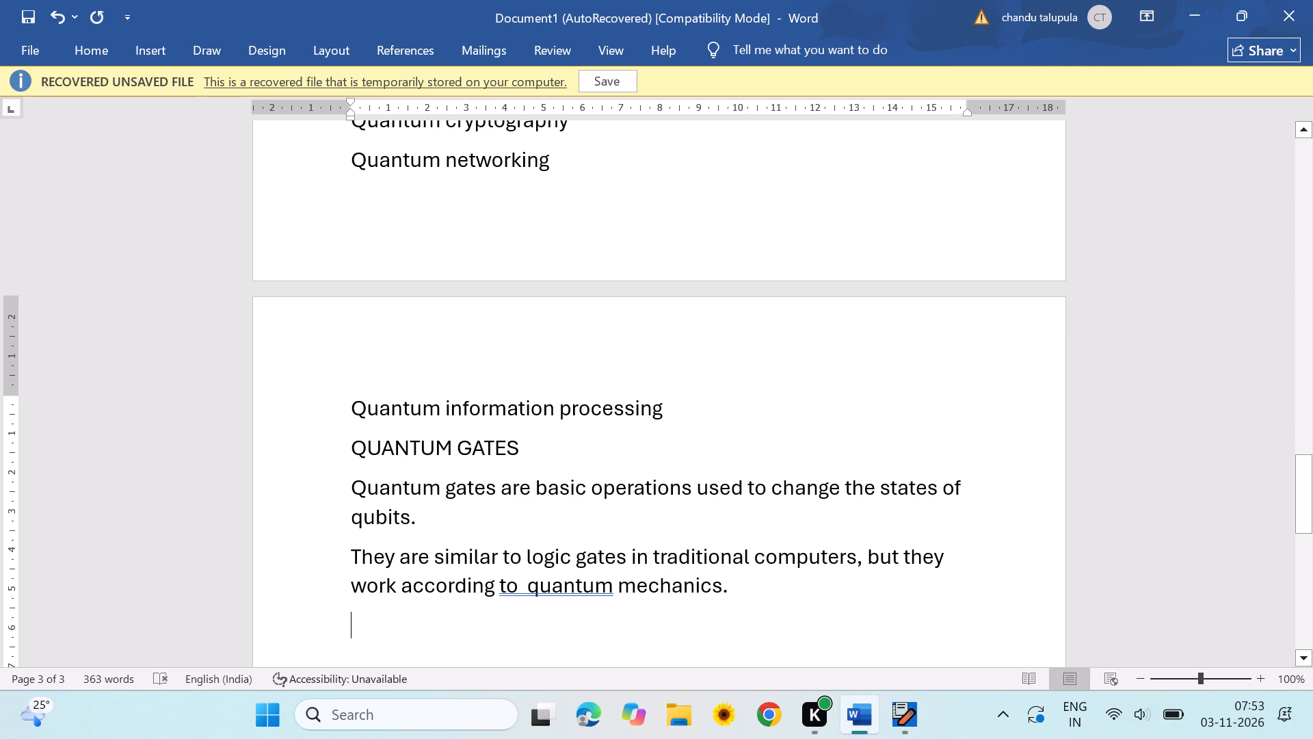
Leave a blank line and add the heading line "QUANTUM AL ALGORITHMS" in capitals.
key(Return)
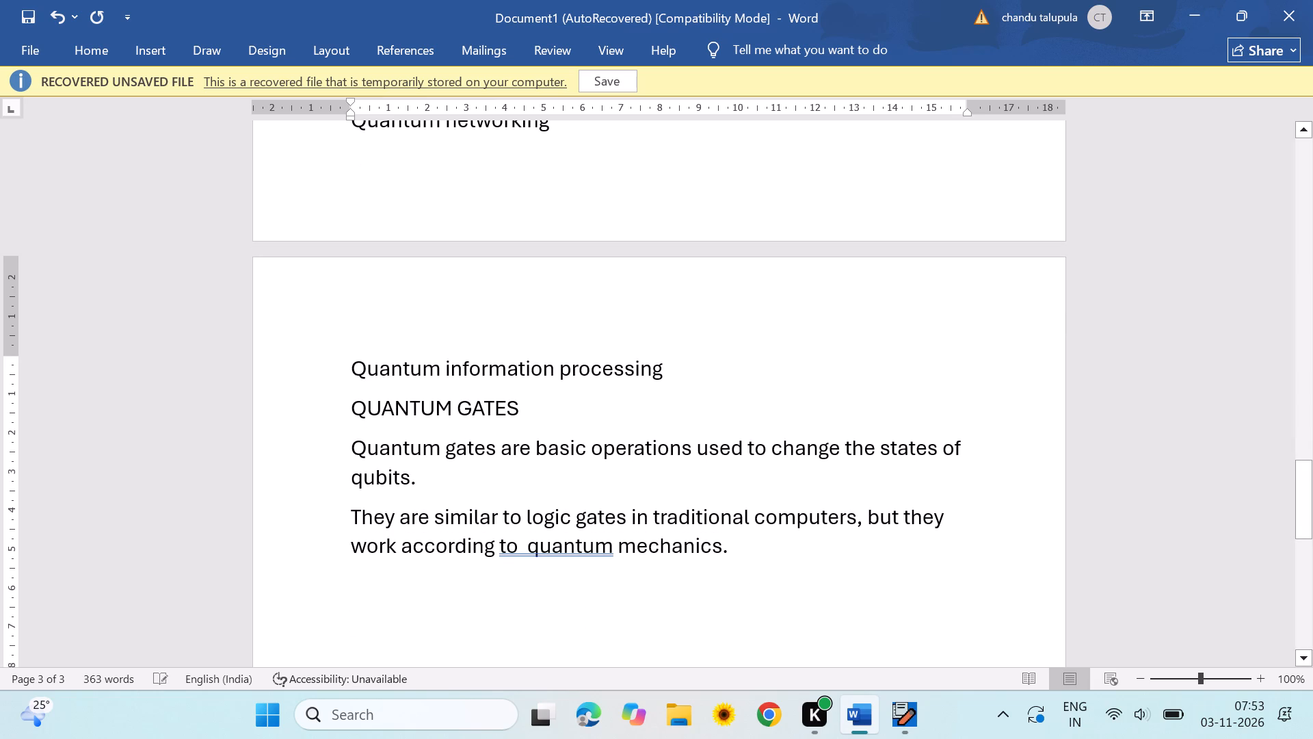
text(QUANTUM AL)
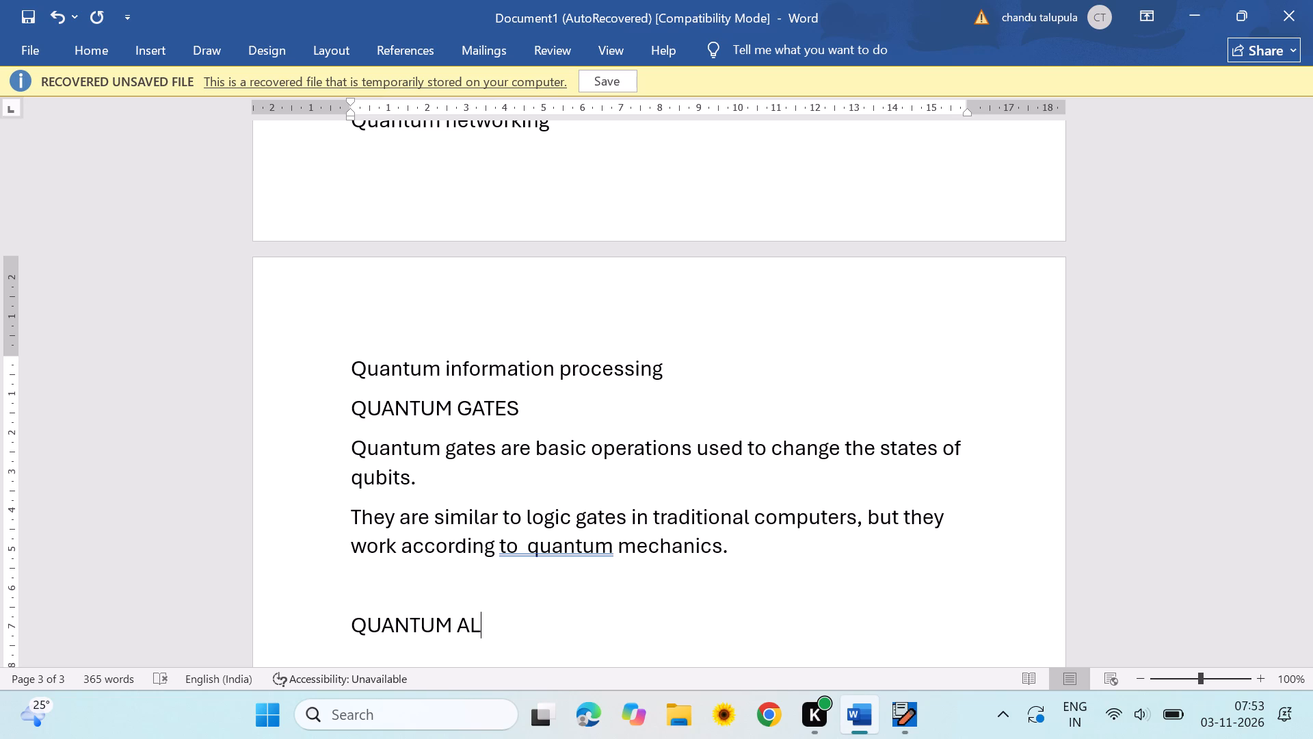
key(space)
text(ALGORITHMA)
key(BackSpace)
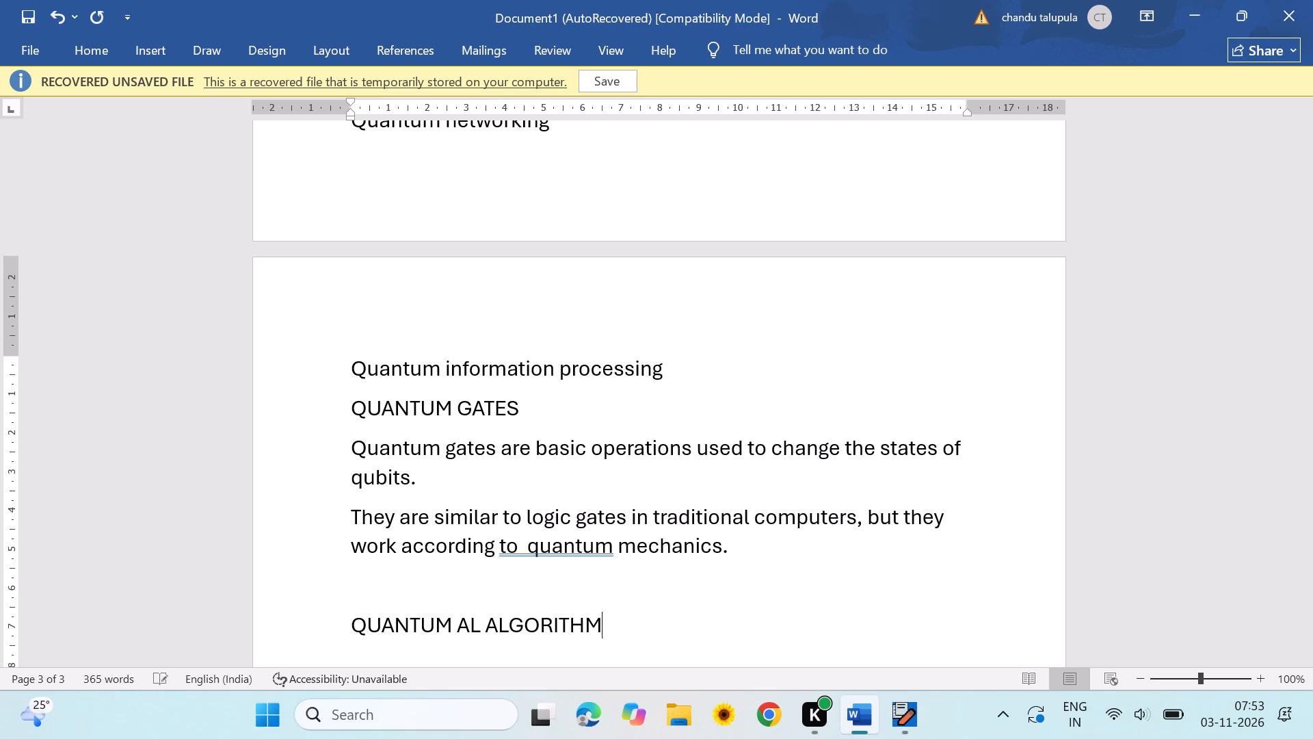
key(s)
key(Return)
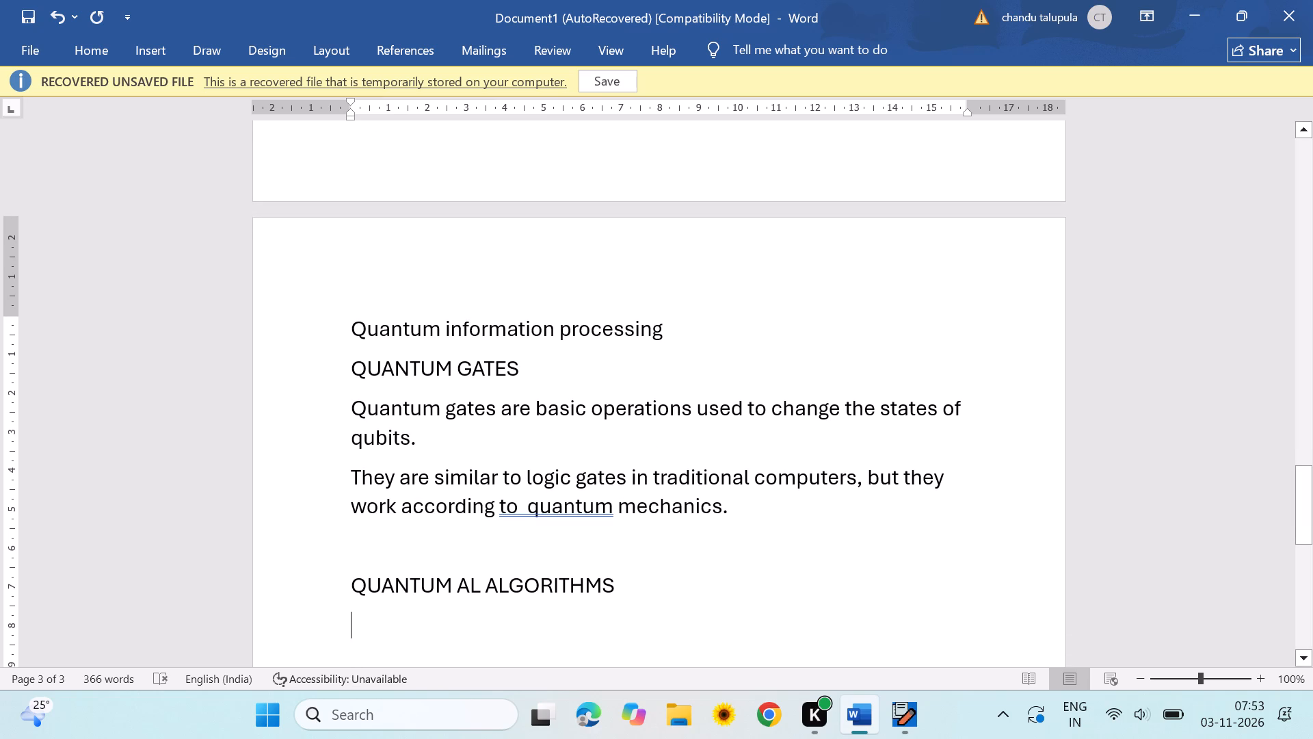
Start the paragraph under QUANTUM AL ALGORITHMS with "Quantum algorithms are special step by step procedures".
key(u)
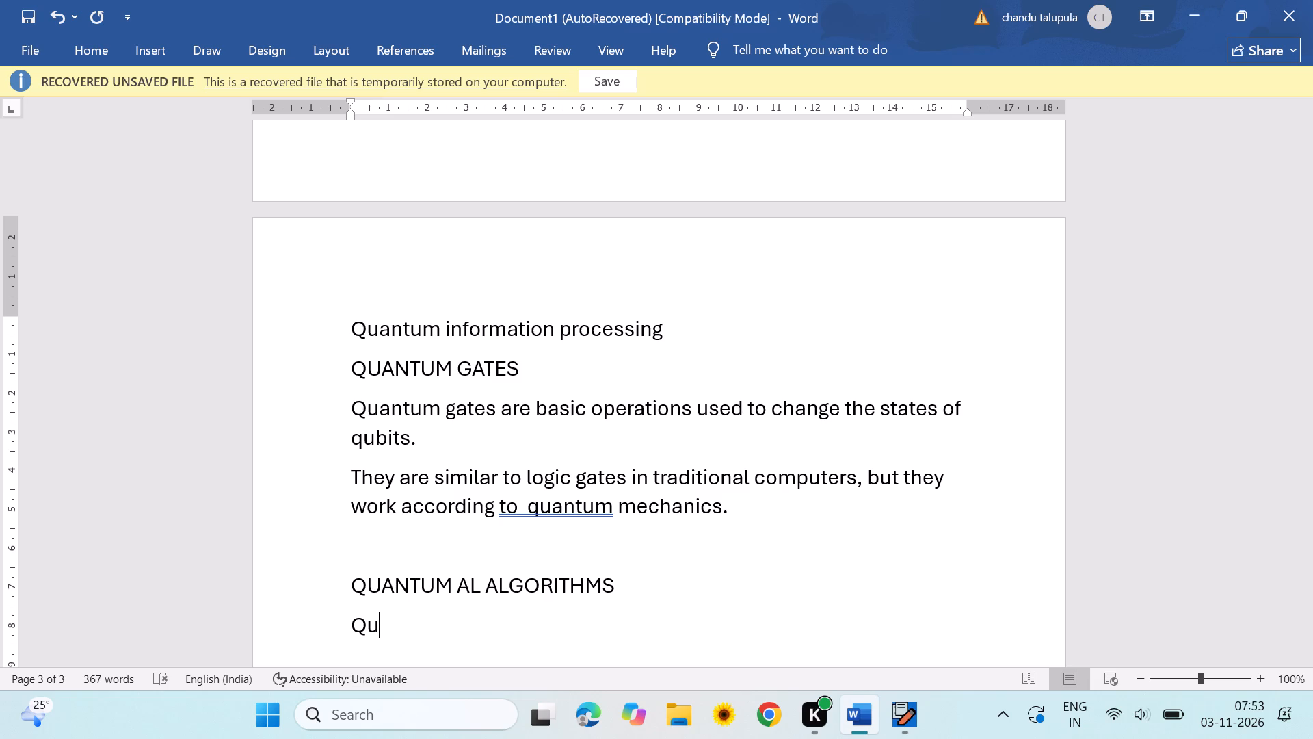
text(antum)
key(space)
text(algorithms are)
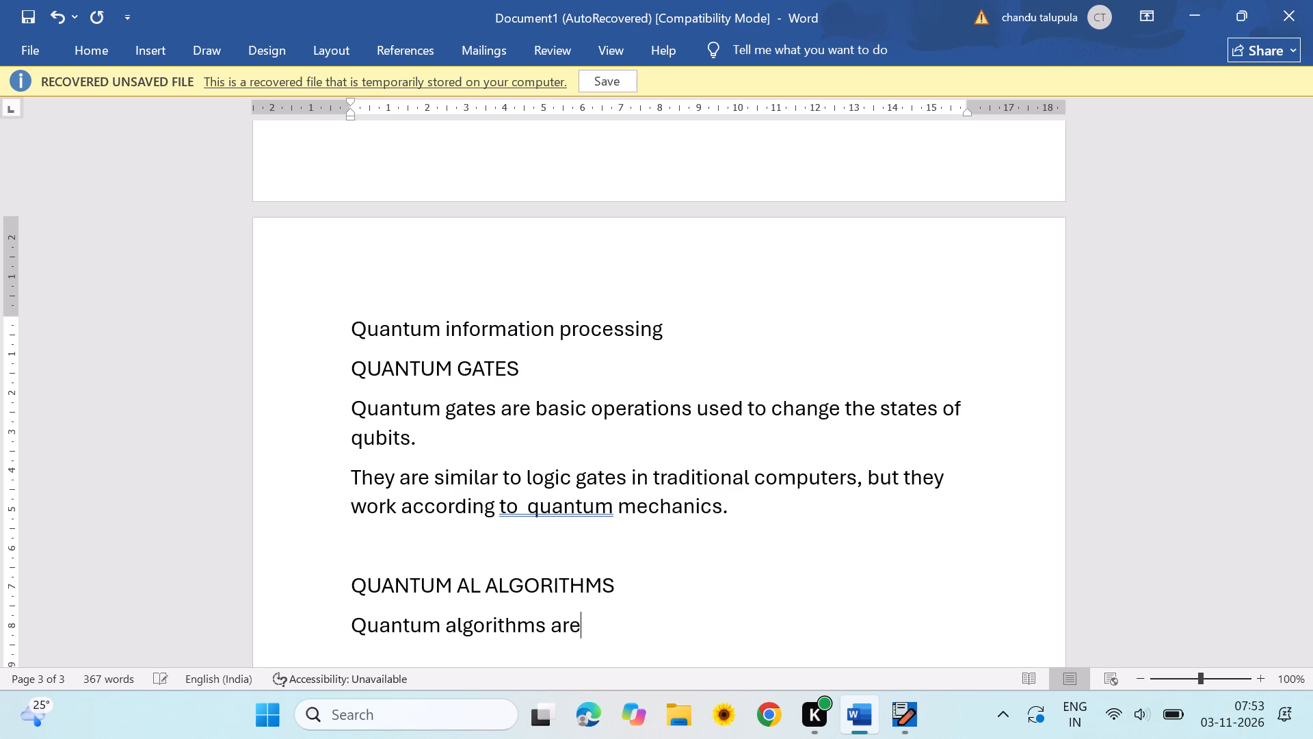
key(space)
text(special)
key(space)
text(step by step)
key(space)
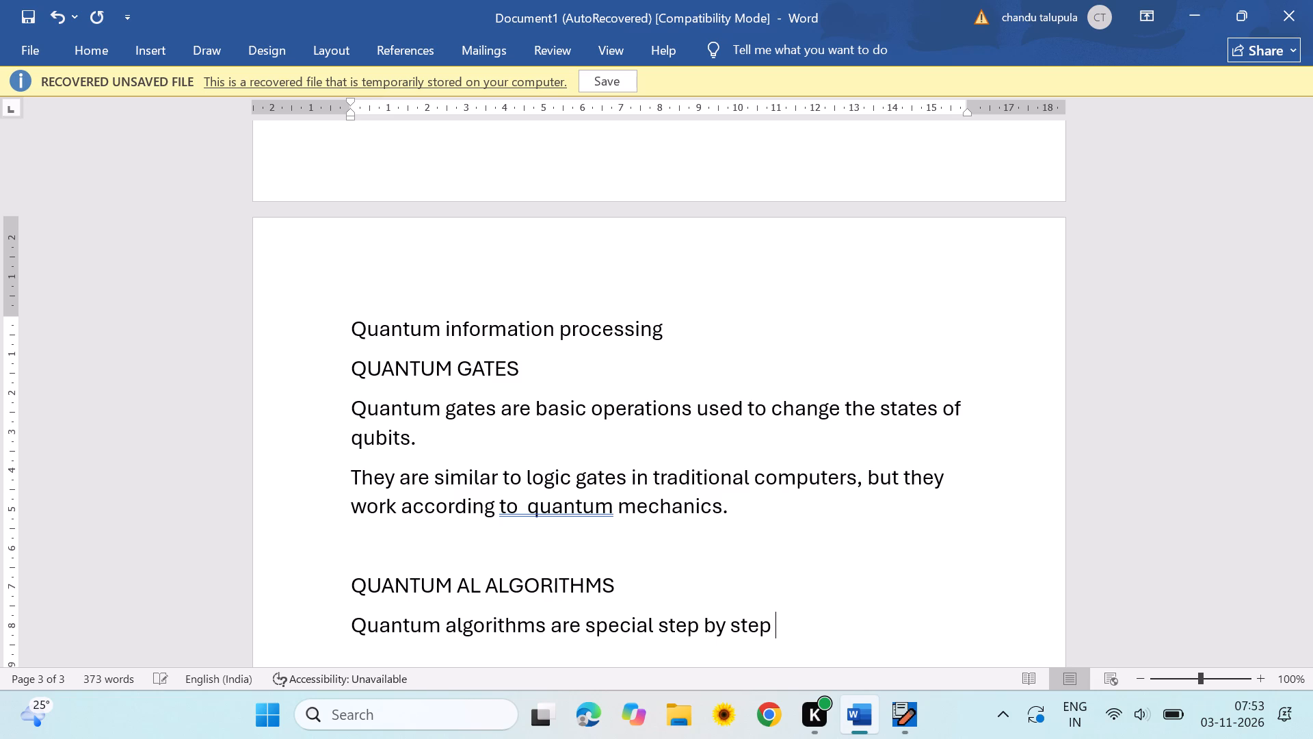
text(po)
key(BackSpace)
text(rocedures)
key(space)
Finish the quantum algorithms sentence with "designed to run on quantum computers." and begin a new paragraph.
text(dei)
key(BackSpace)
text(sif)
key(BackSpace)
text(gned)
key(space)
text(to run on)
key(space)
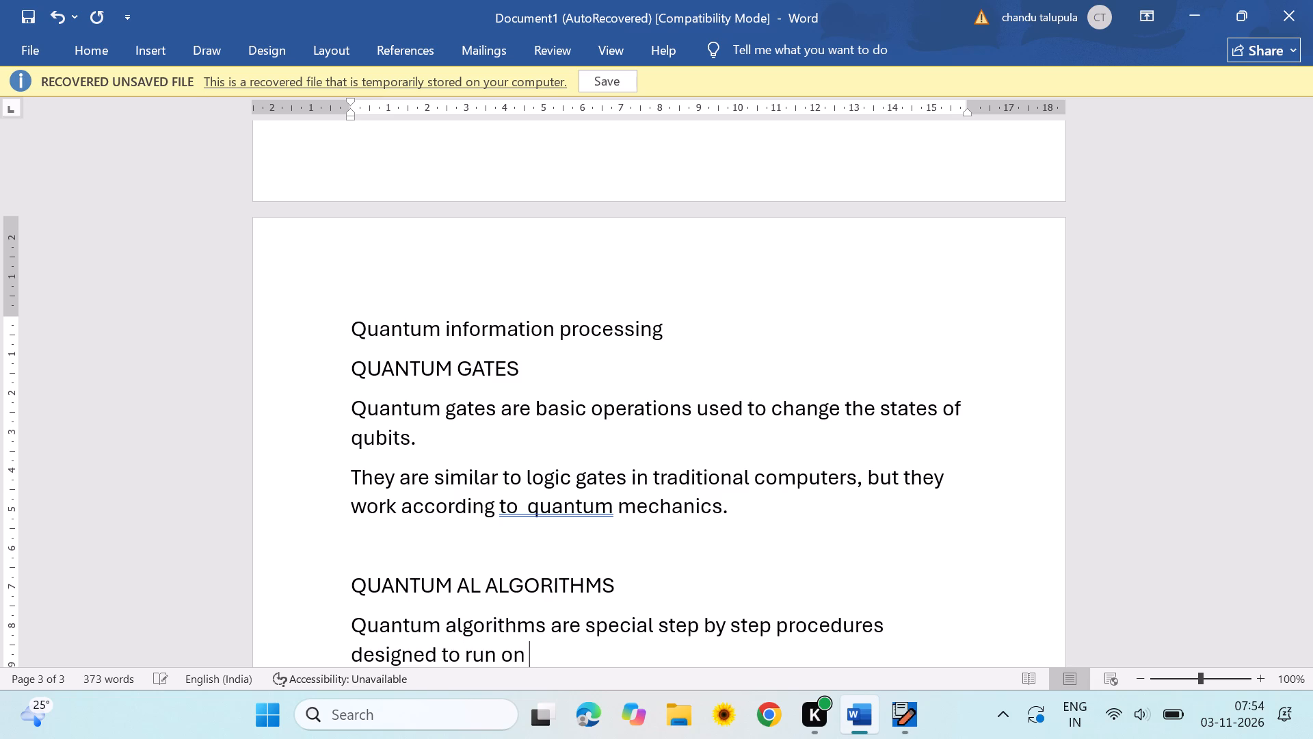
text(qua)
text(ntum)
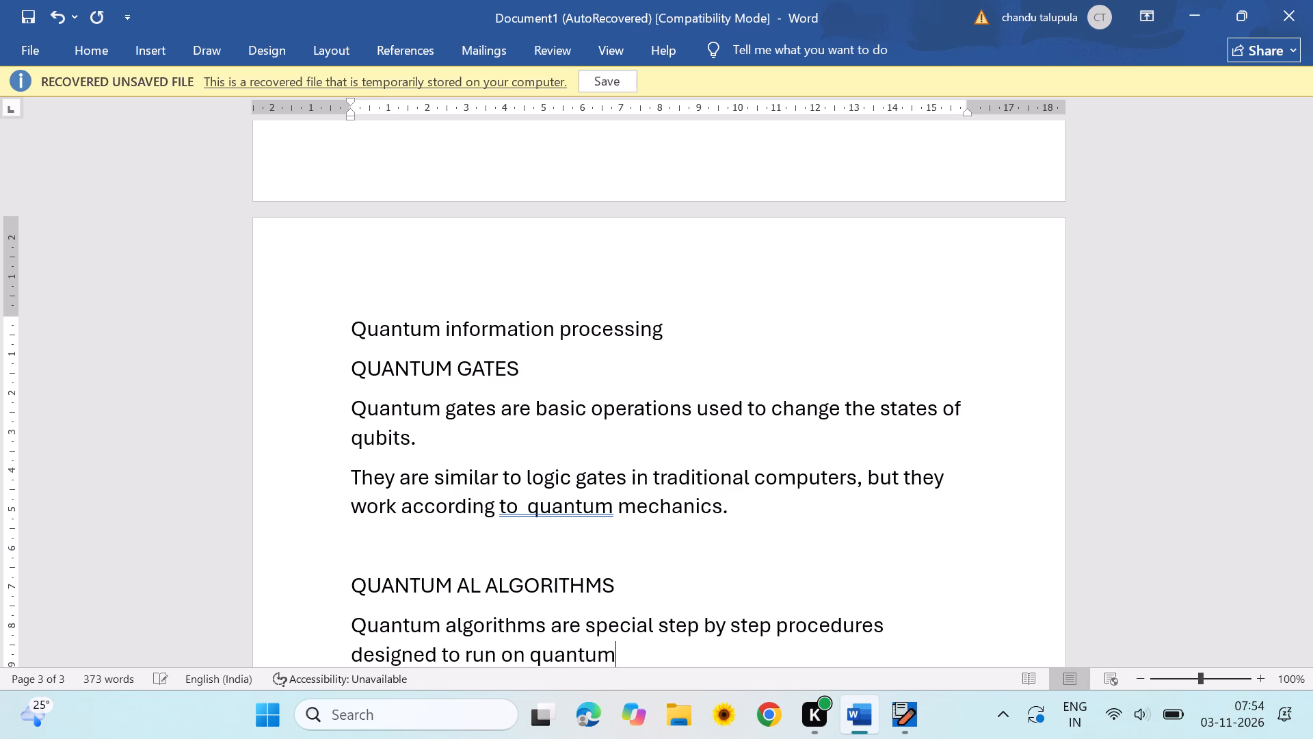
key(space)
text(computers)
key(period)
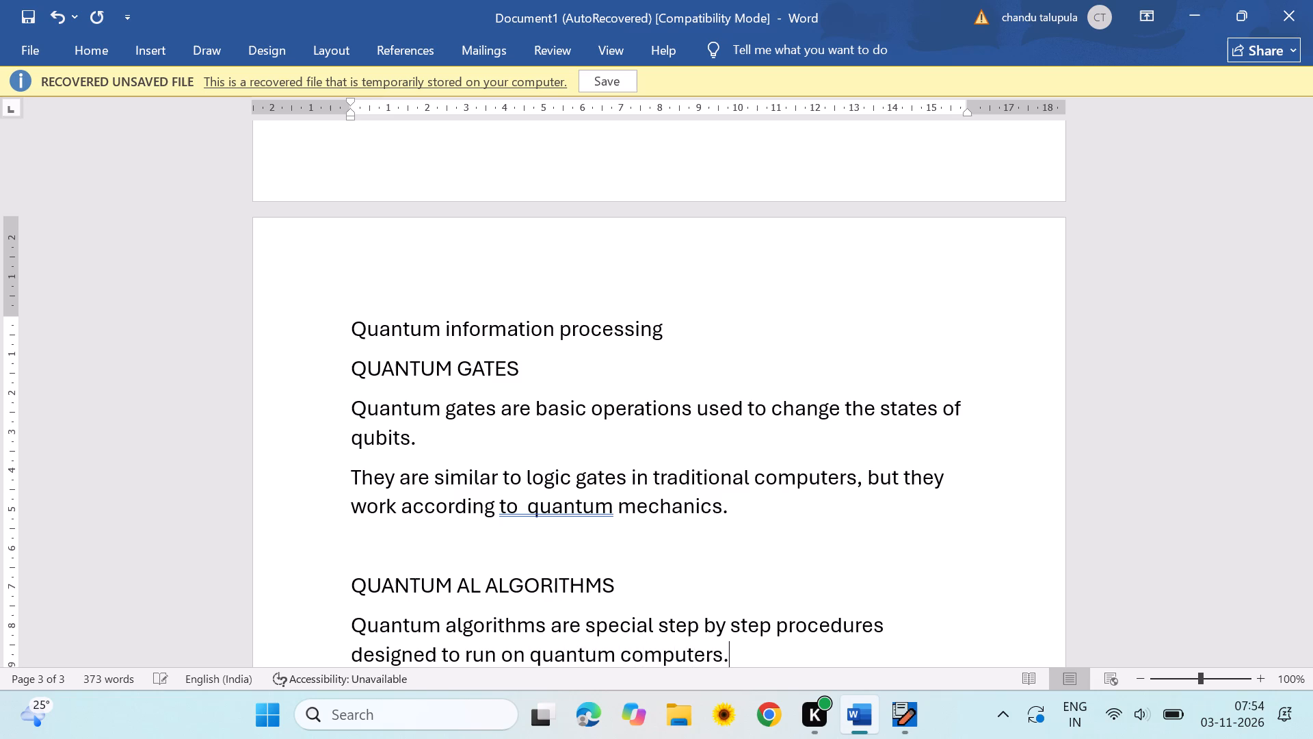
key(Return)
Write the introductory line "Some important quantum algorithms are" below the quantum algorithms paragraph.
text(Some important)
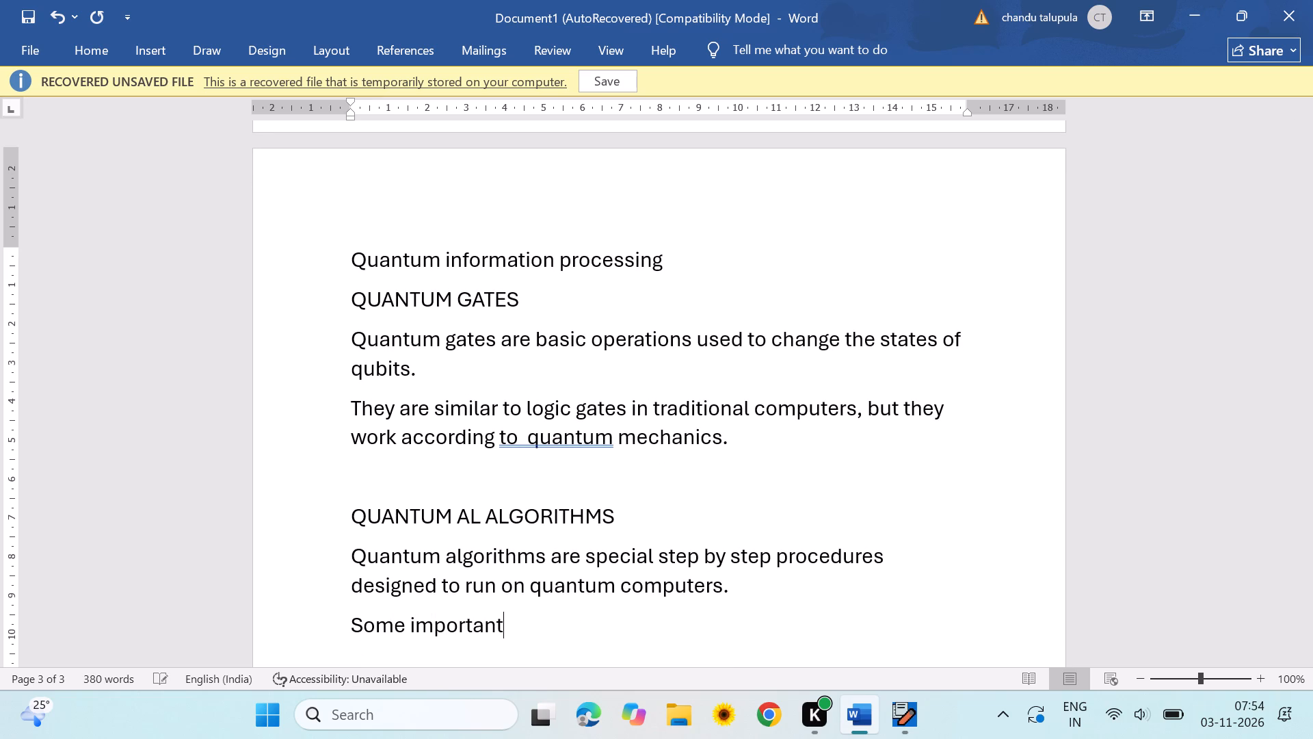
key(space)
text(quantum algorit)
text(hms are)
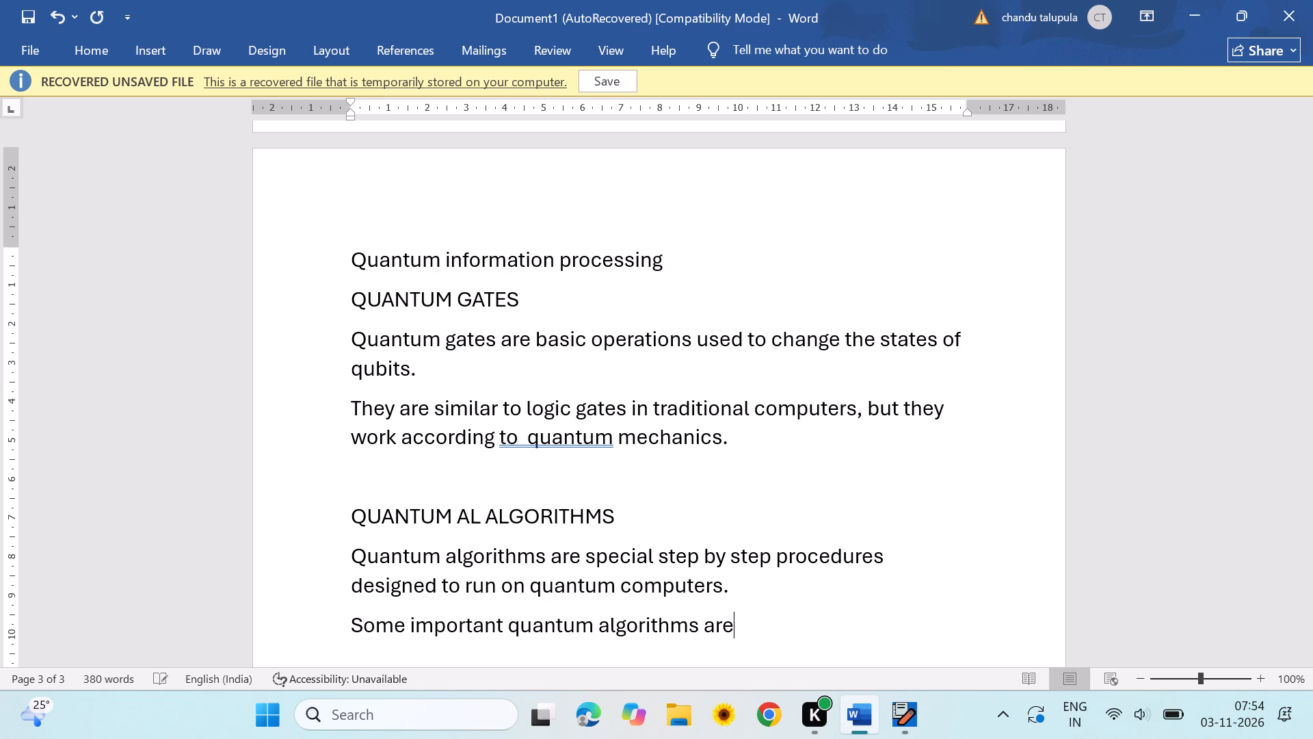
key(Return)
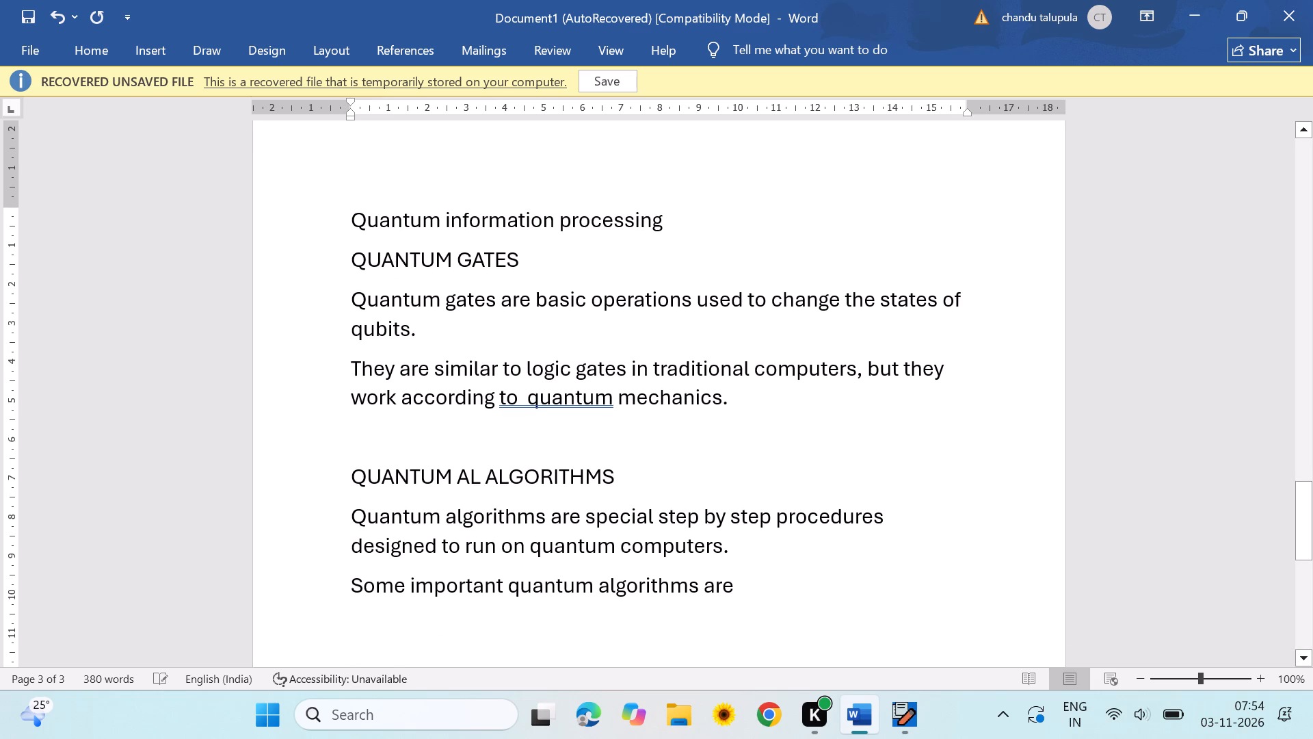
Add the subheading line "SHOR'S ALGORITHM" in capitals below the introductory line.
text(SHOR)
text('S ALGOR)
text(TI)
key(BackSpace)
key(BackSpace)
text(ITHM)
key(Return)
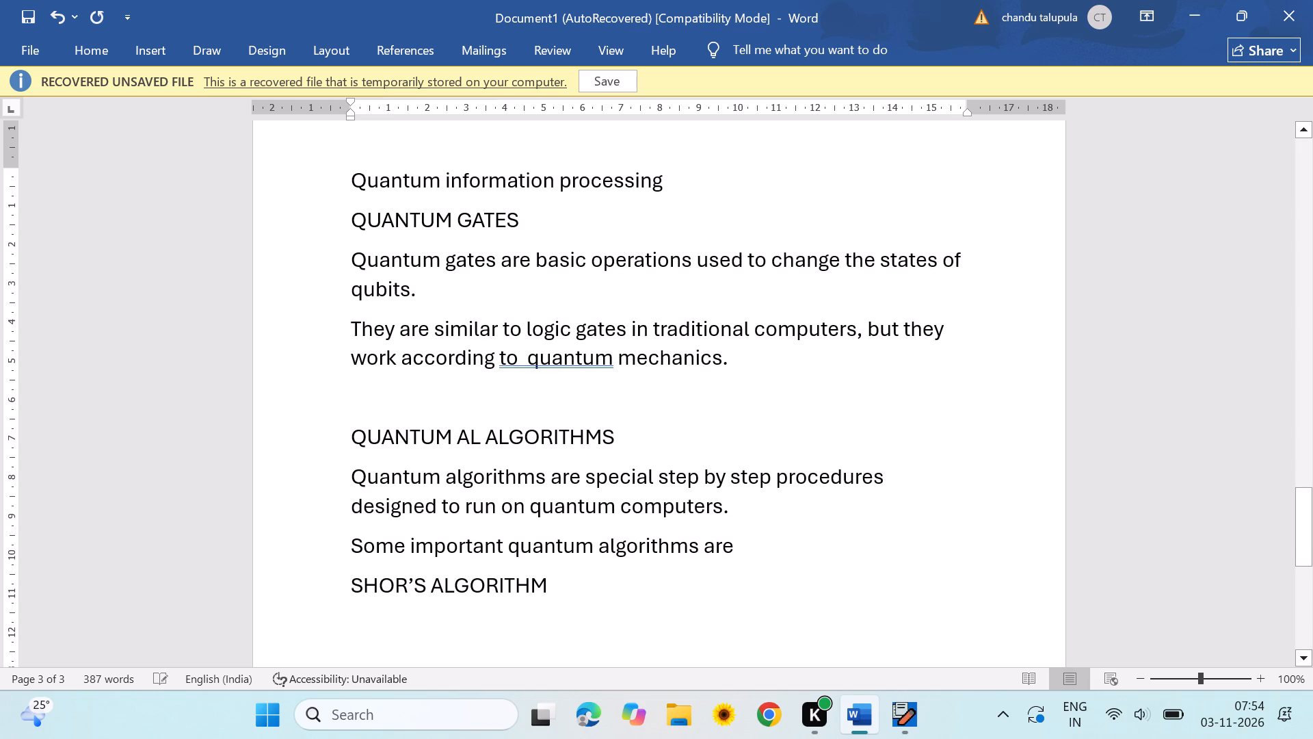
Write the sentence "Shor's algorithm is used for integer factorization." under SHOR'S ALGORITHM.
text(SH)
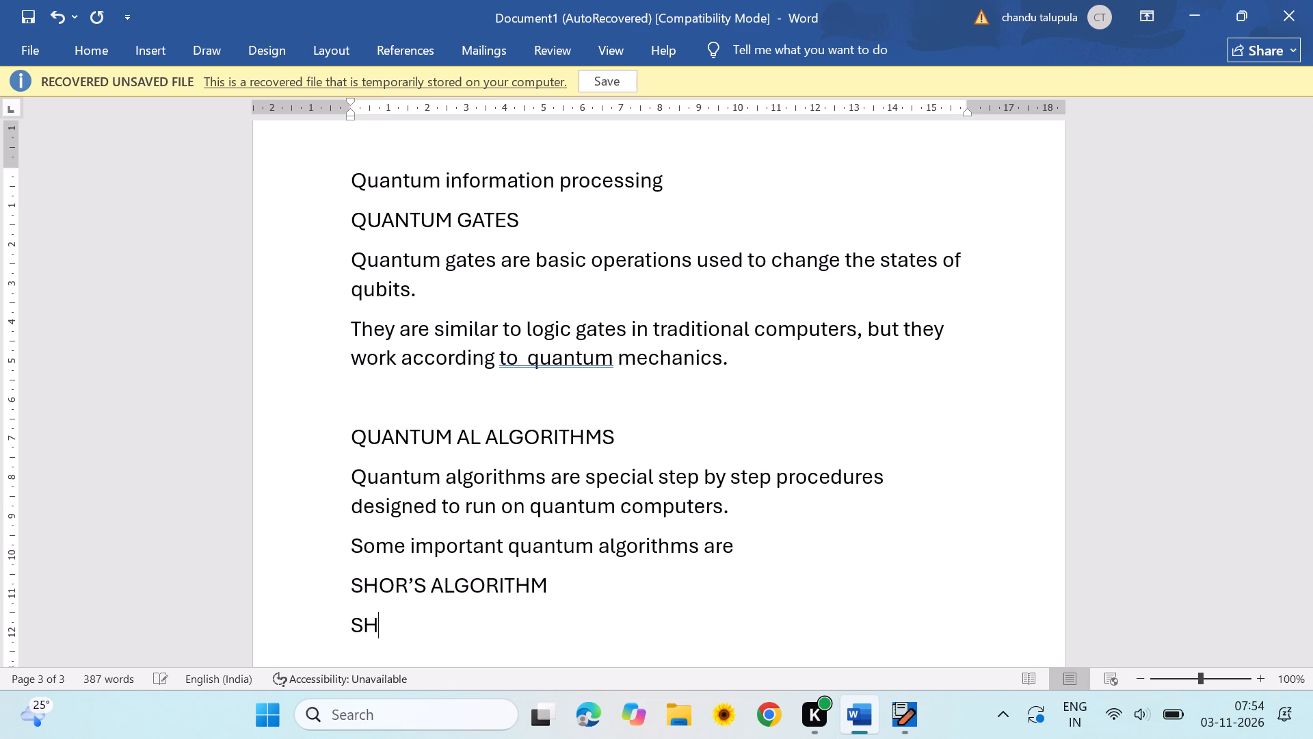
key(BackSpace)
text(hor's)
key(space)
text(al)
text(gorti)
key(BackSpace)
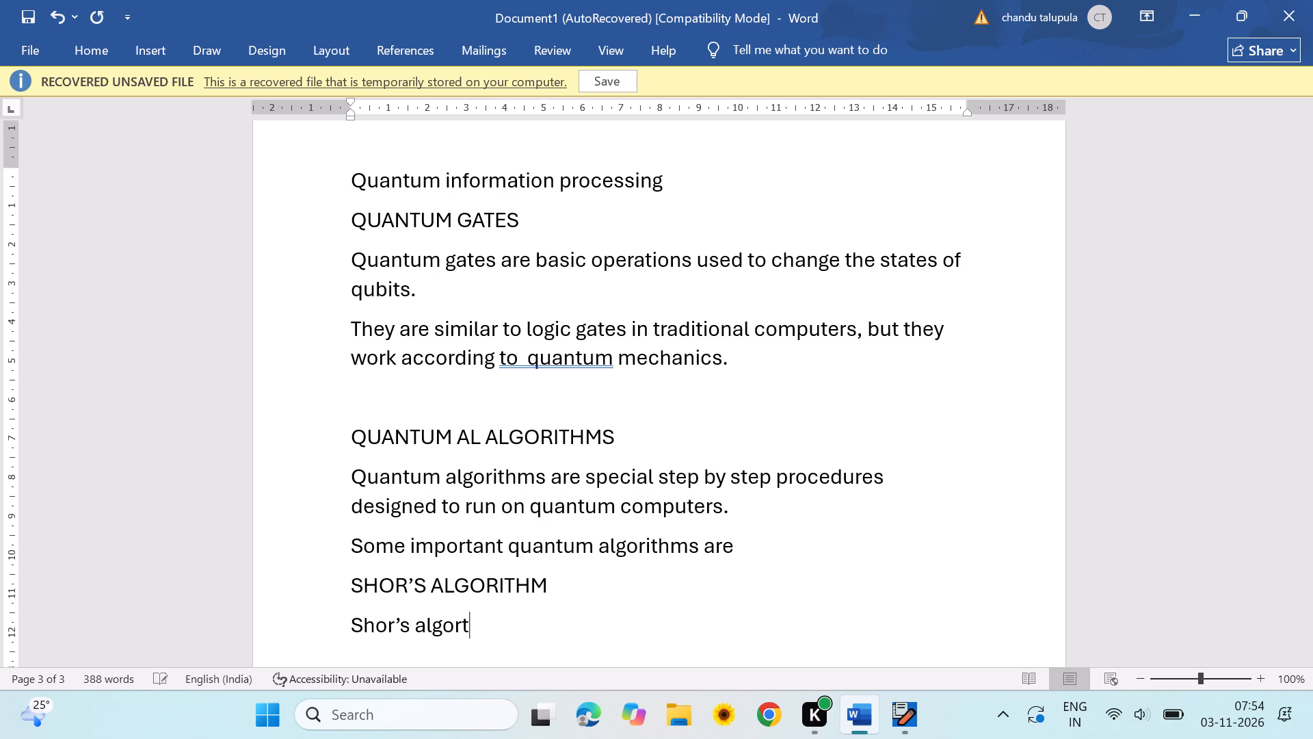
key(BackSpace)
text(ithm is used)
key(space)
text(for integr fa)
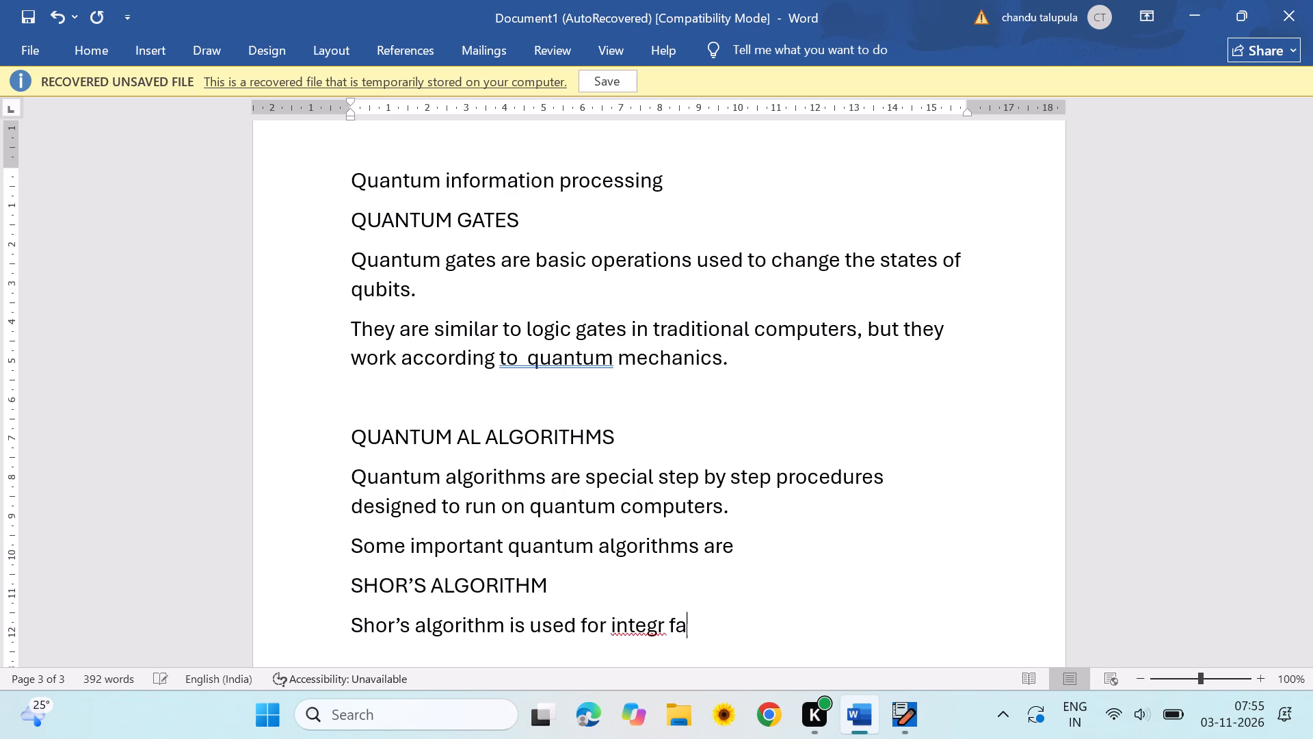
key(BackSpace)
key(BackSpace)
key(BackSpace)
key(BackSpace)
text(er factori)
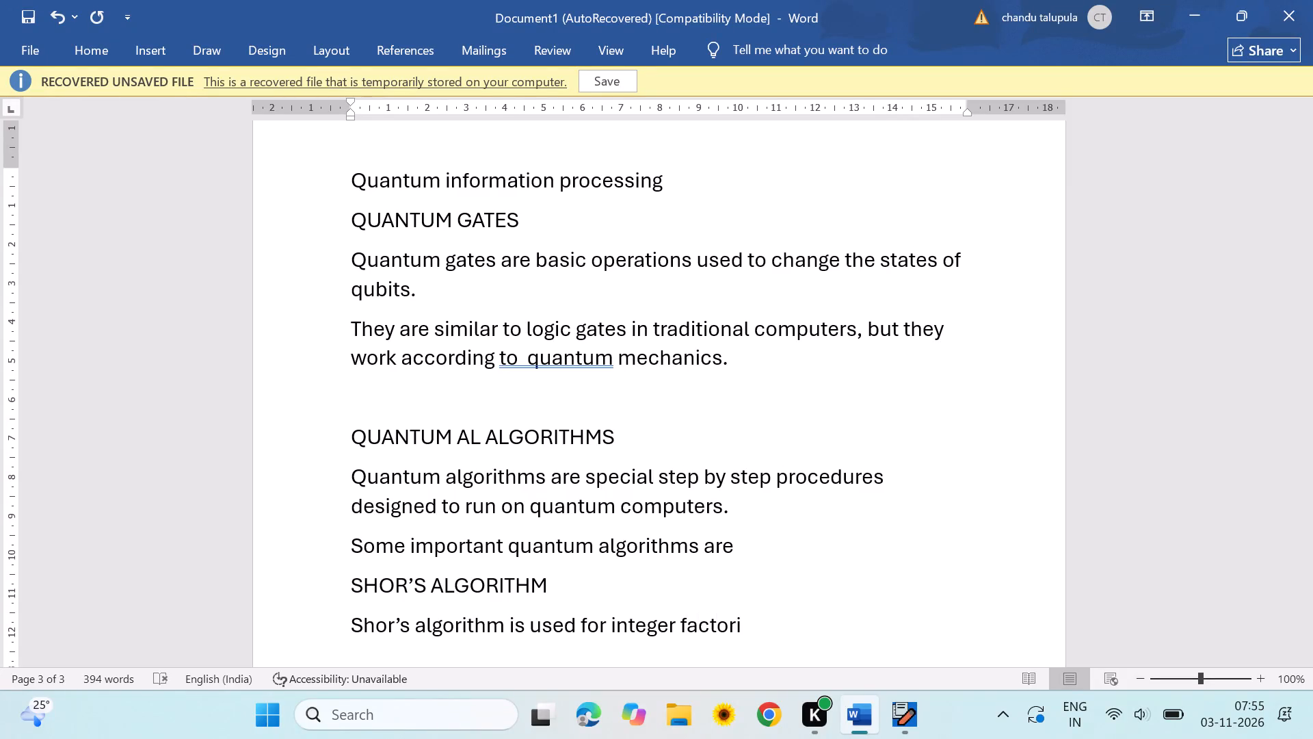
text(zation)
text(.)
key(space)
Continue the Shor's algorithm paragraph with the words "It can factor large numbers".
text(It a)
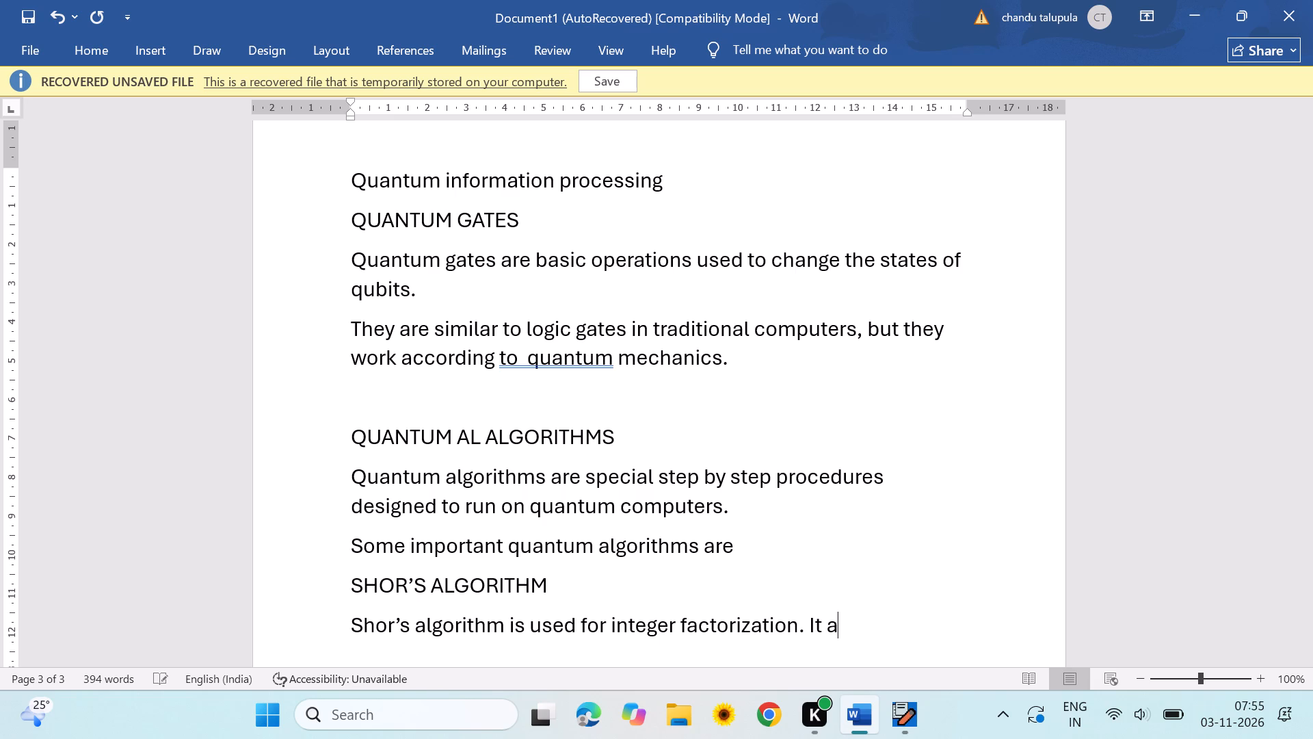
key(BackSpace)
text(can fato)
key(BackSpace)
key(BackSpace)
text(tor la)
key(BackSpace)
key(BackSpace)
key(BackSpace)
key(BackSpace)
key(BackSpace)
key(c)
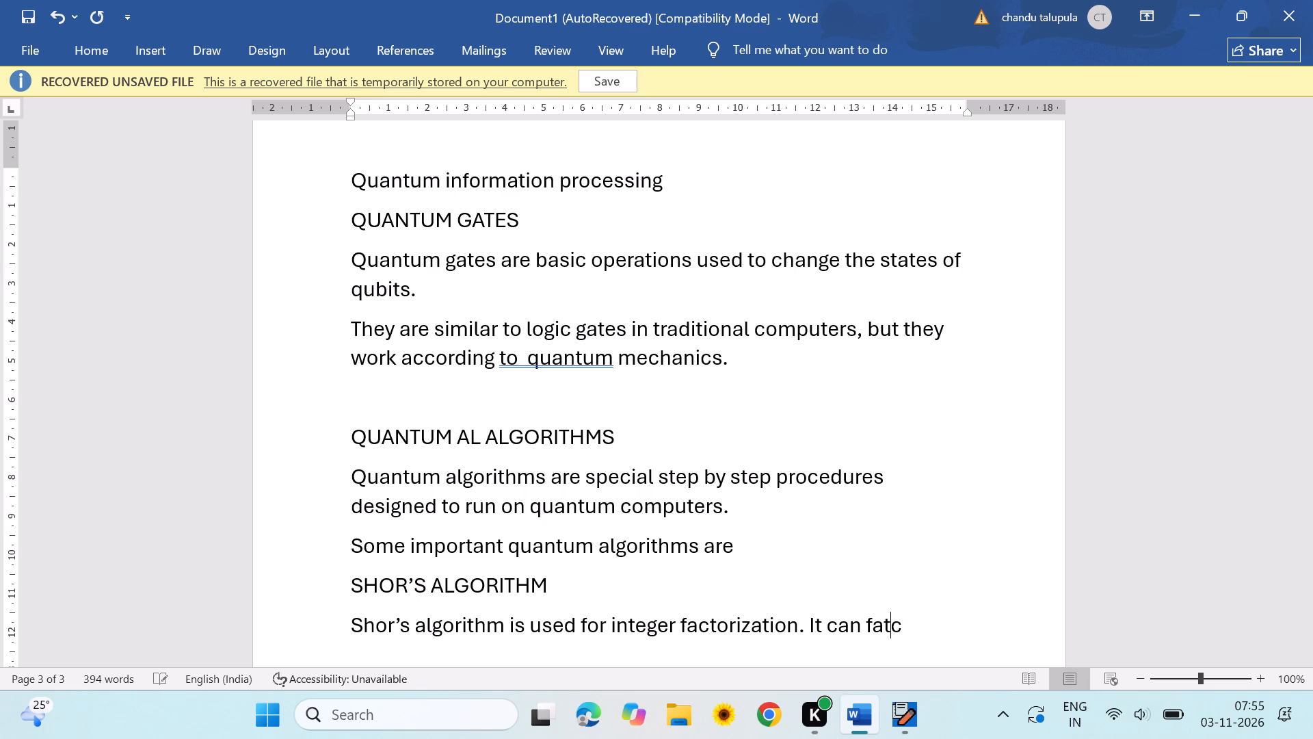
key(t)
key(BackSpace)
key(BackSpace)
key(BackSpace)
text(ctor larg)
key(space)
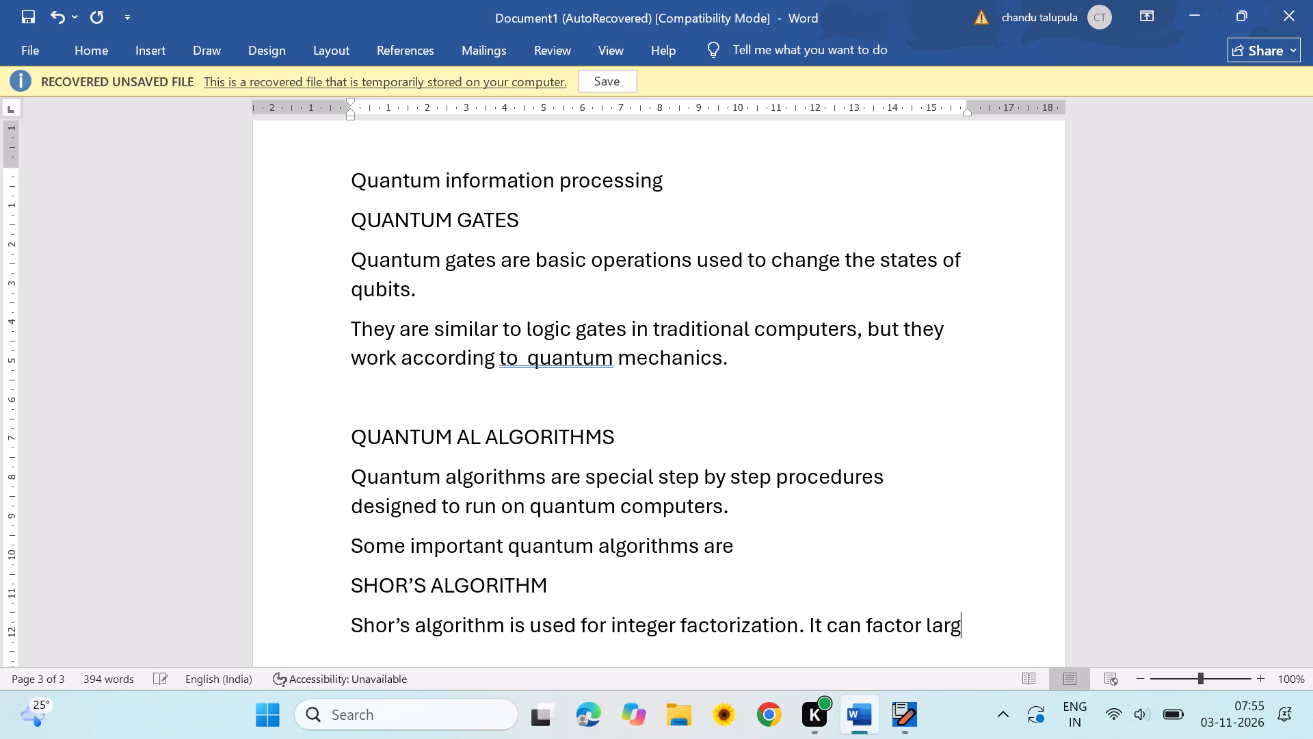
key(BackSpace)
text(e numbers a)
key(BackSpace)
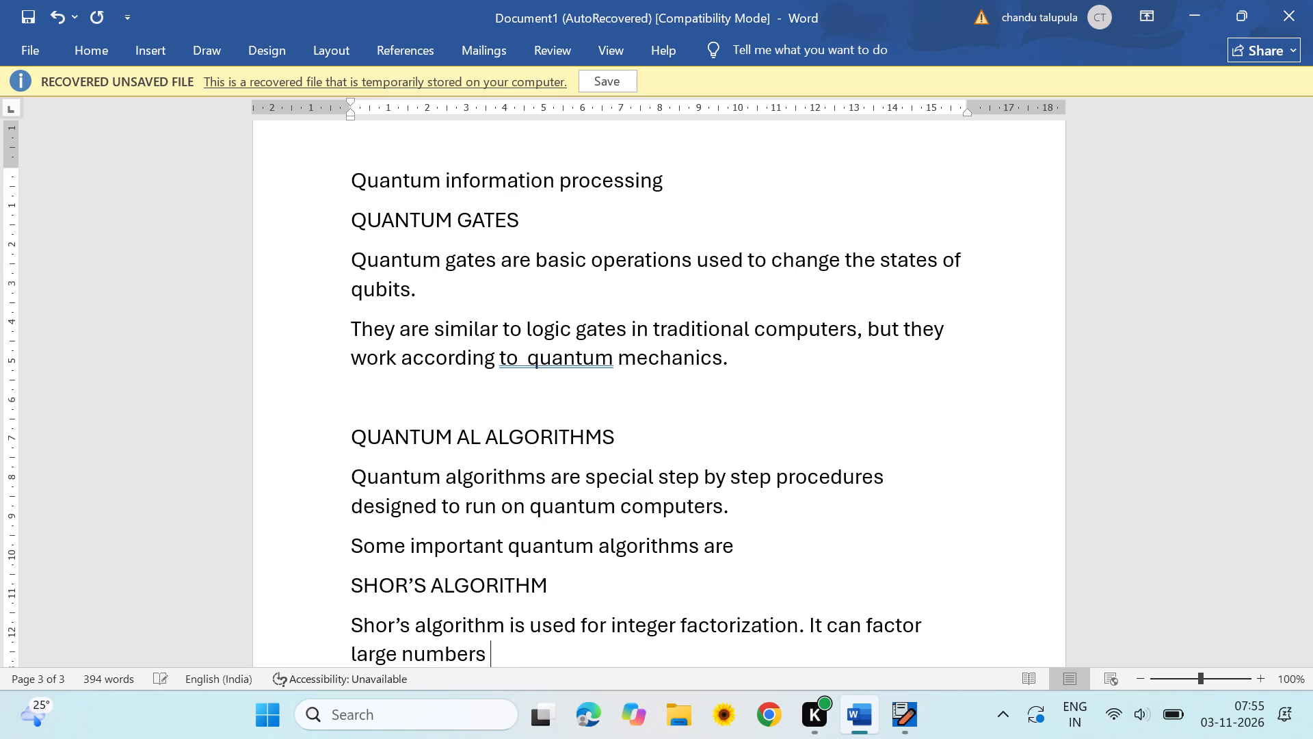
Extend the Shor's algorithm sentence with "more efficiently than known classical algorithms".
text(more)
key(space)
text(effici)
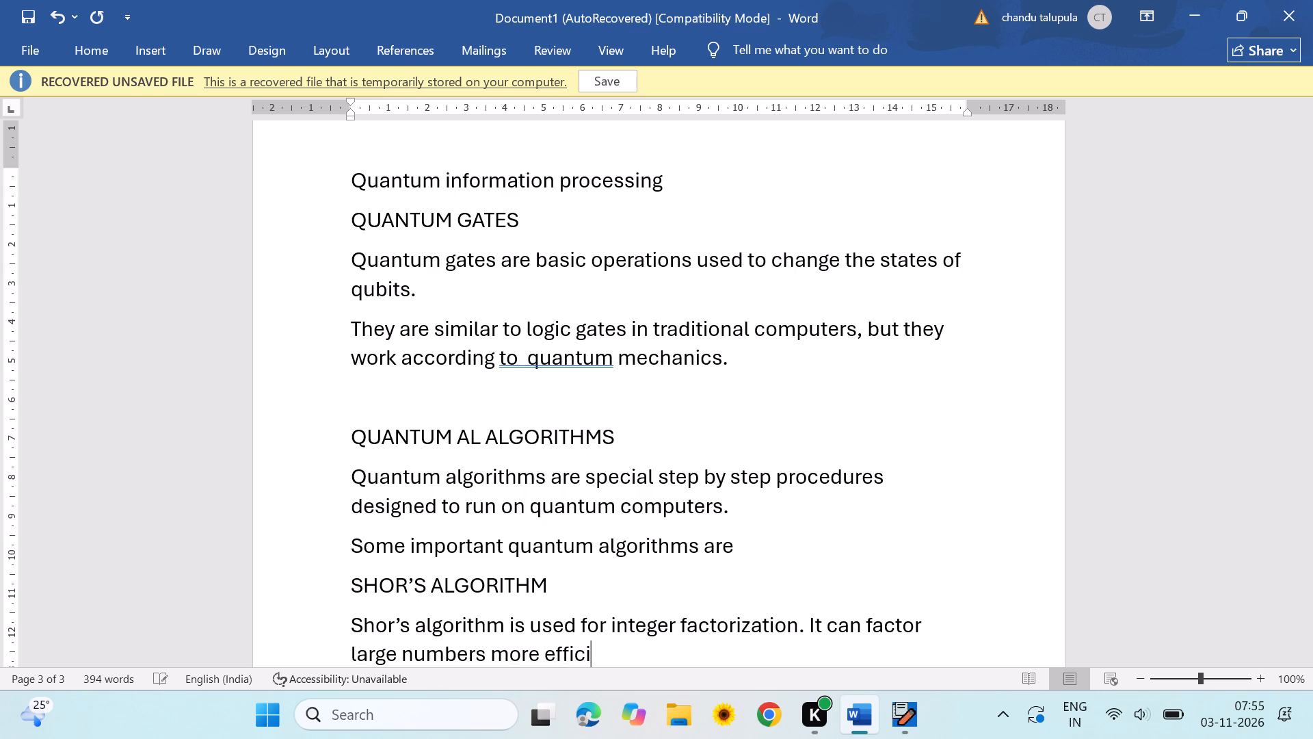
text(entl)
text(y than)
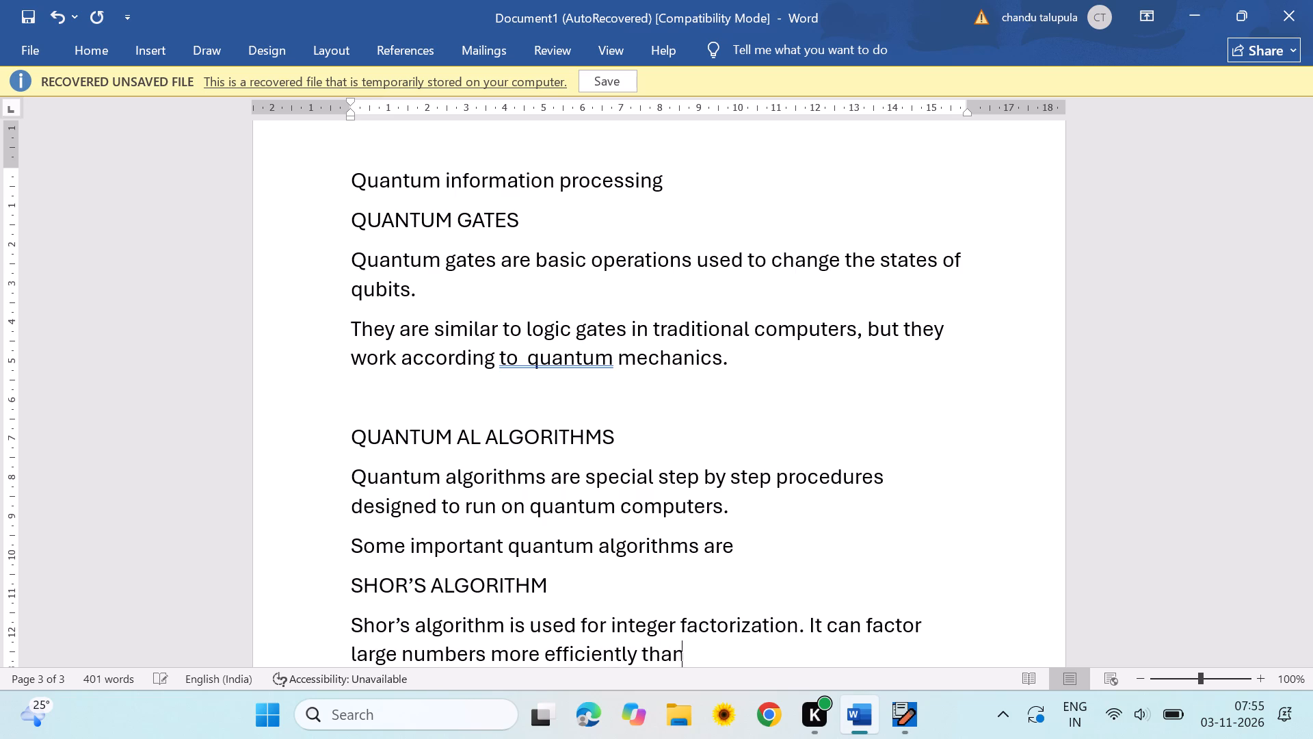
key(space)
text(km)
key(BackSpace)
text(now)
text(n cla)
text(ssical algorithms)
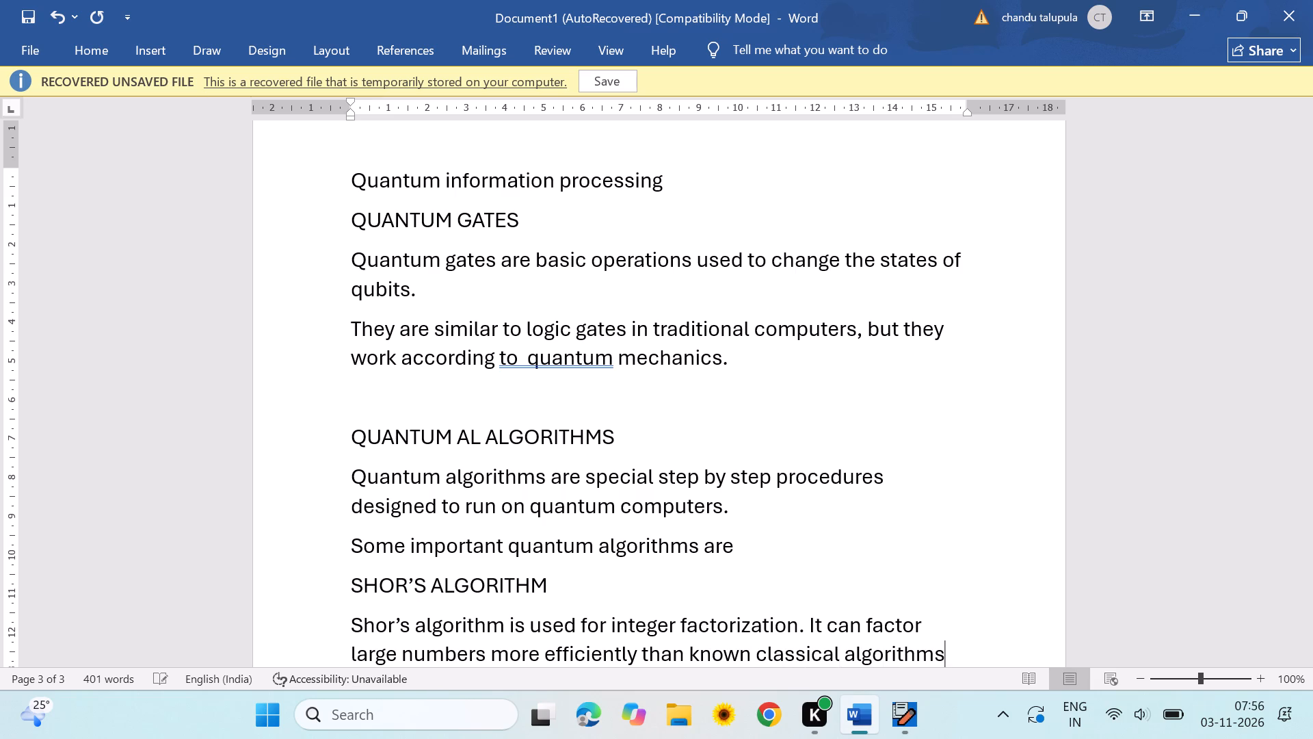
Finish the Shor's algorithm sentence with ", assuming a sufficiently capable fault tolerant quantum computer." and begin a new paragraph.
text(, a)
text(ssuming)
key(space)
text(a sufficiently capable fu)
key(BackSpace)
text(ault)
key(space)
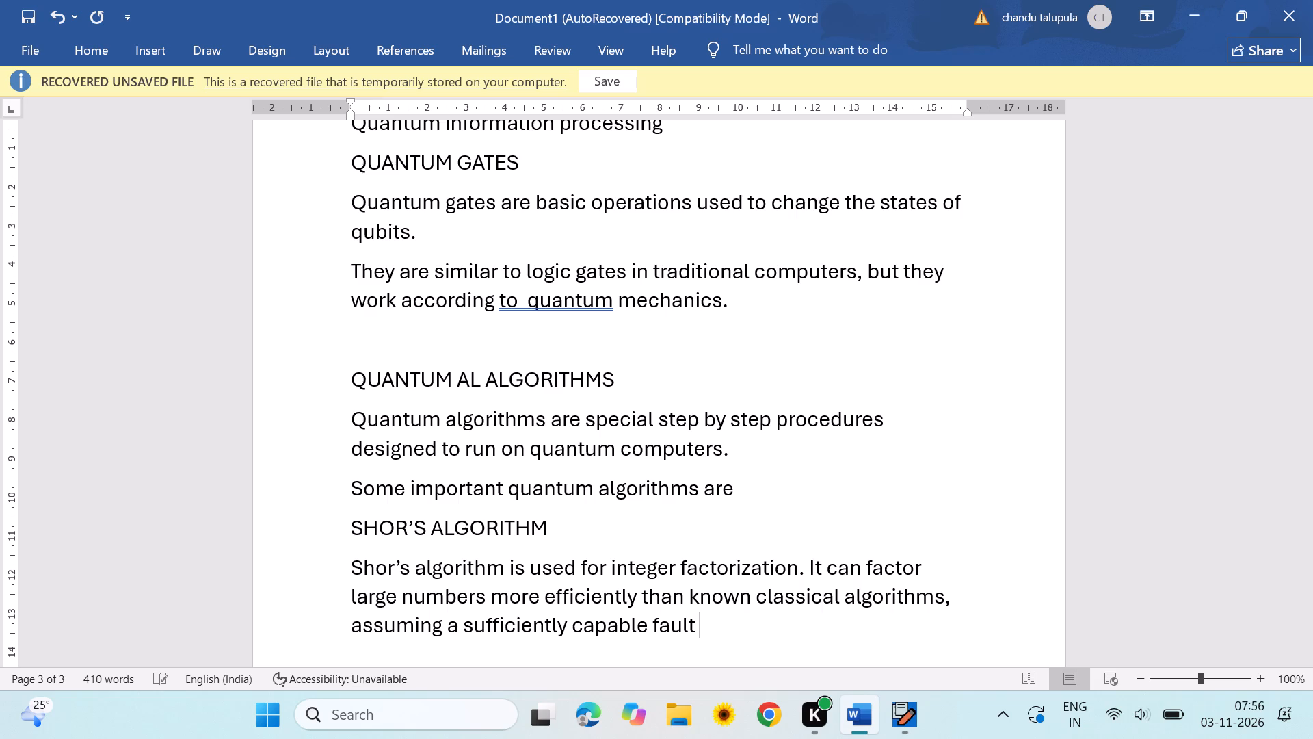
text(tolerant)
key(space)
text(qunatum)
key(space)
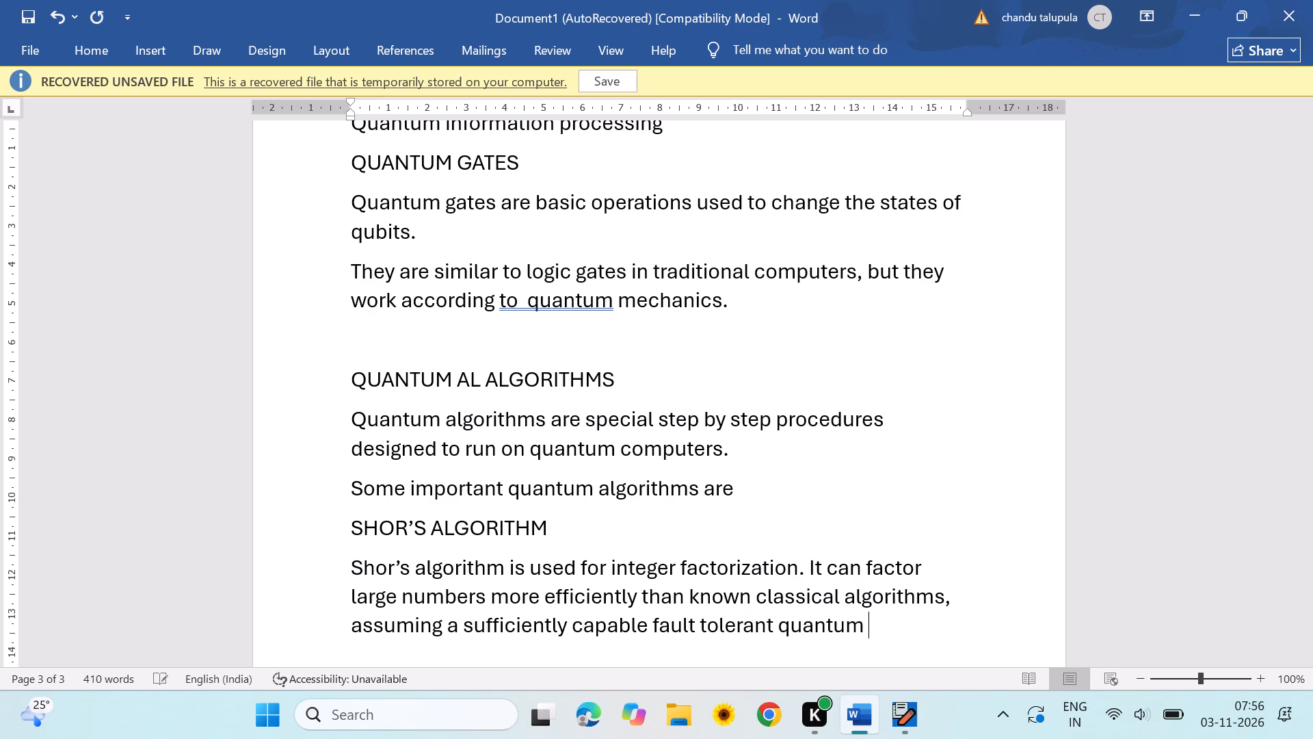
text(computer)
key(period)
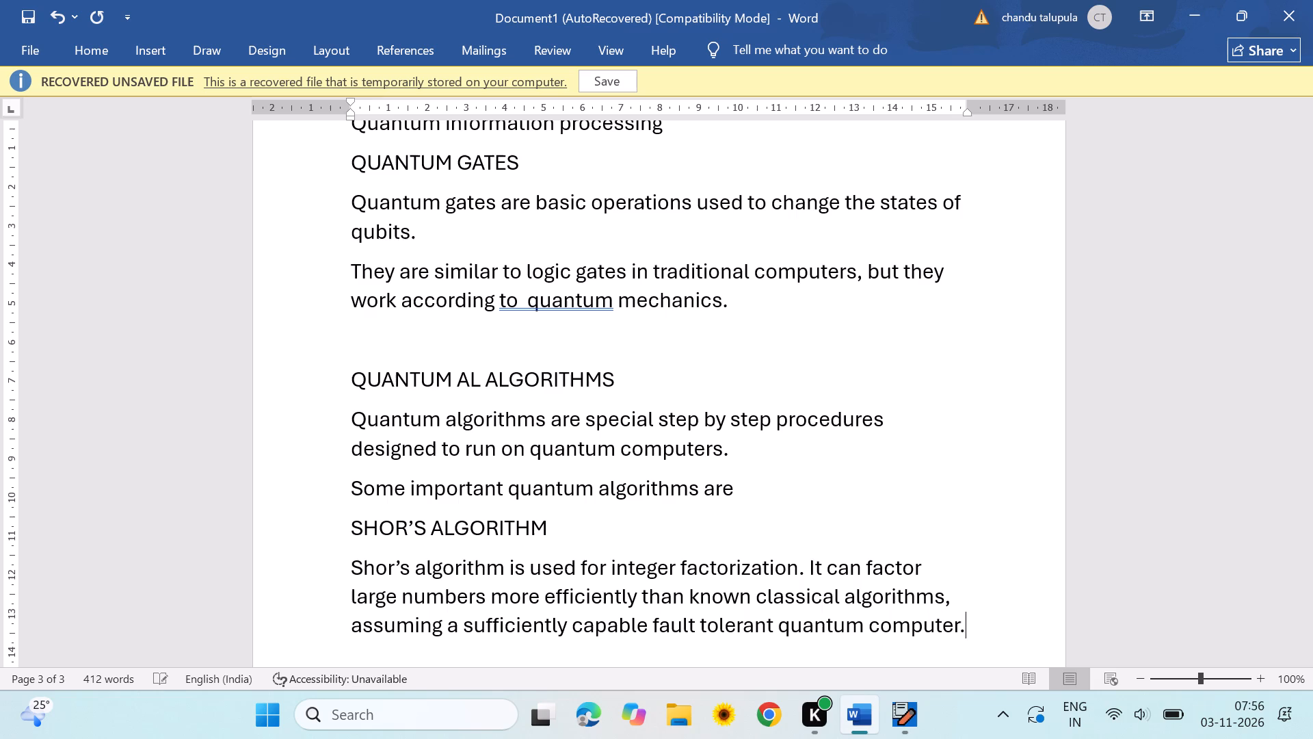
key(Return)
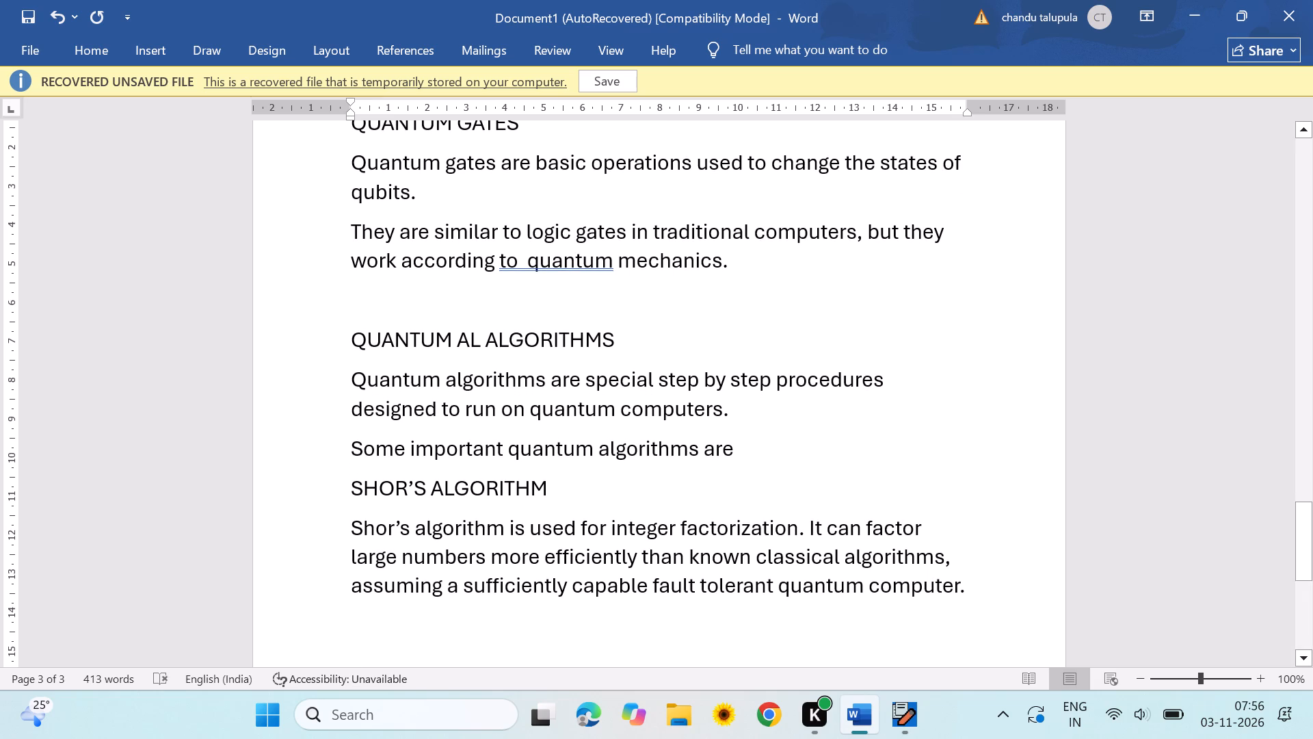
Add the subheading line "GROVER'S ALGORITHM" in capitals below the Shor's algorithm paragraph.
key(f)
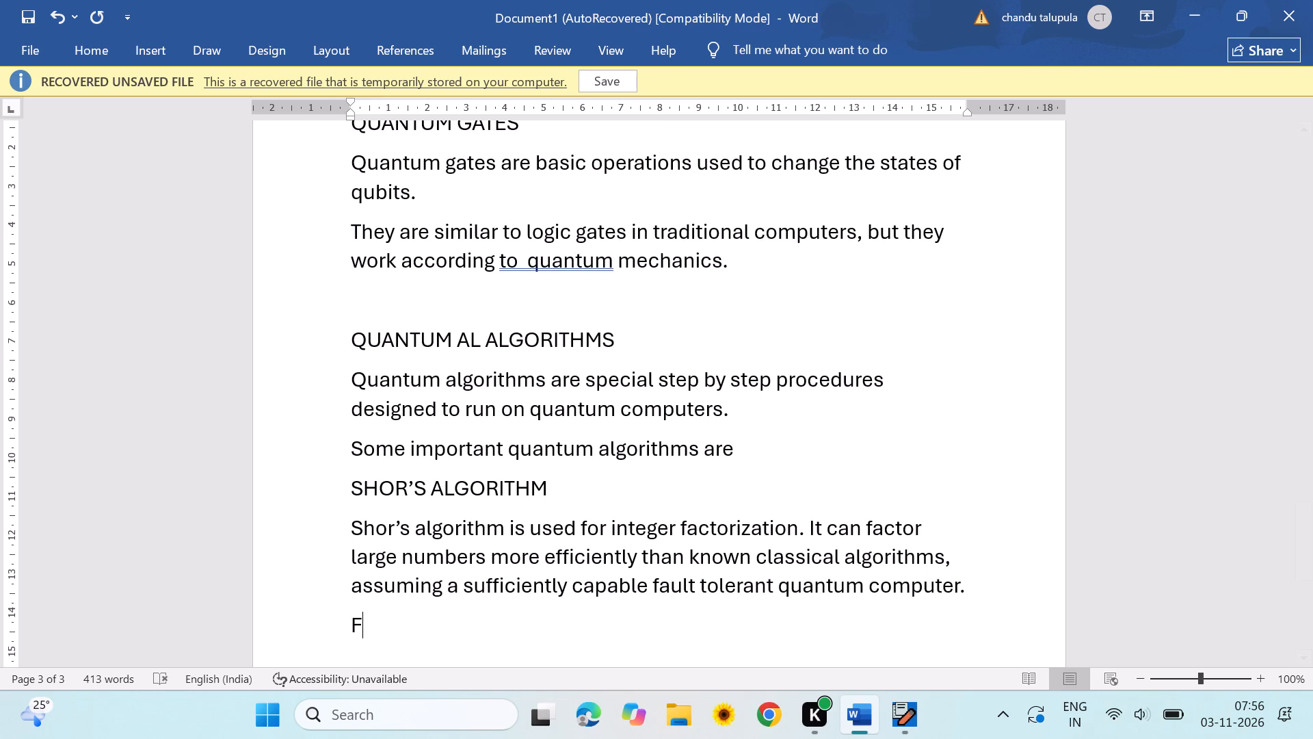
key(BackSpace)
text(GROBE)
key(BackSpace)
key(BackSpace)
text(VER')
text(S AL)
text(GORIT)
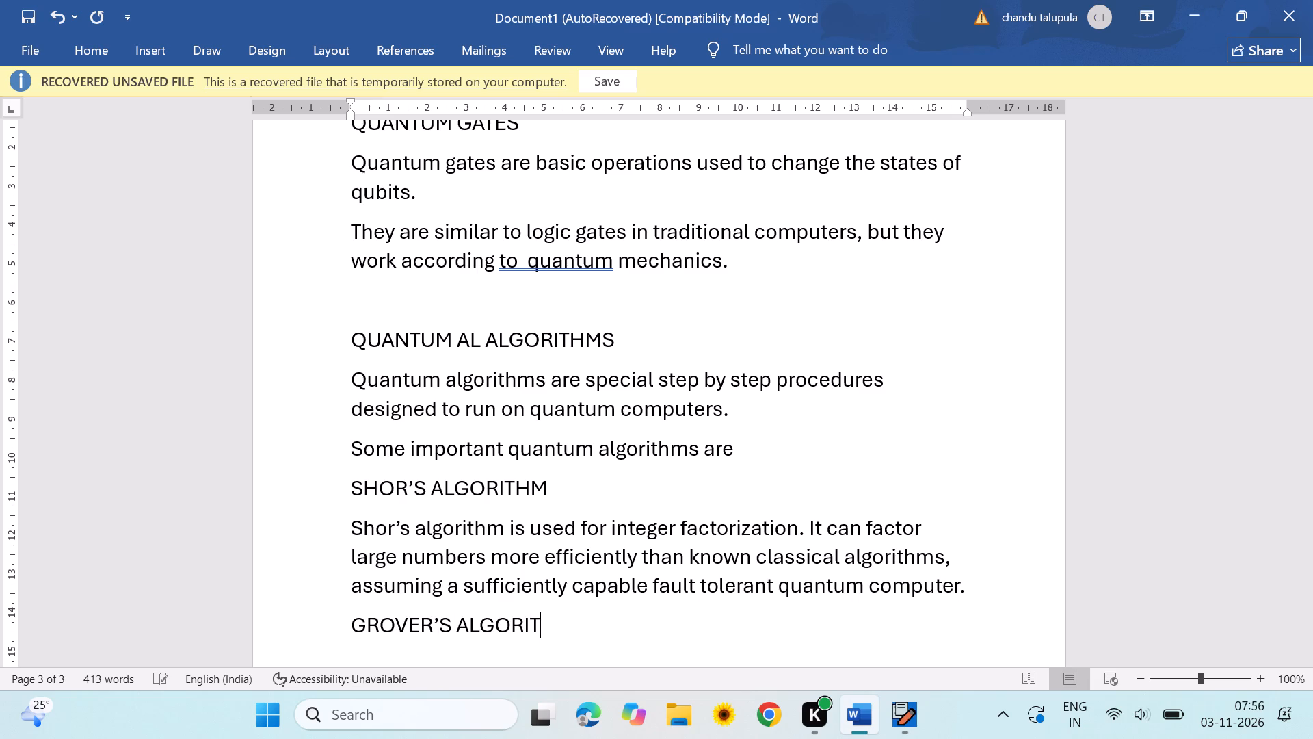
text(HM)
key(Return)
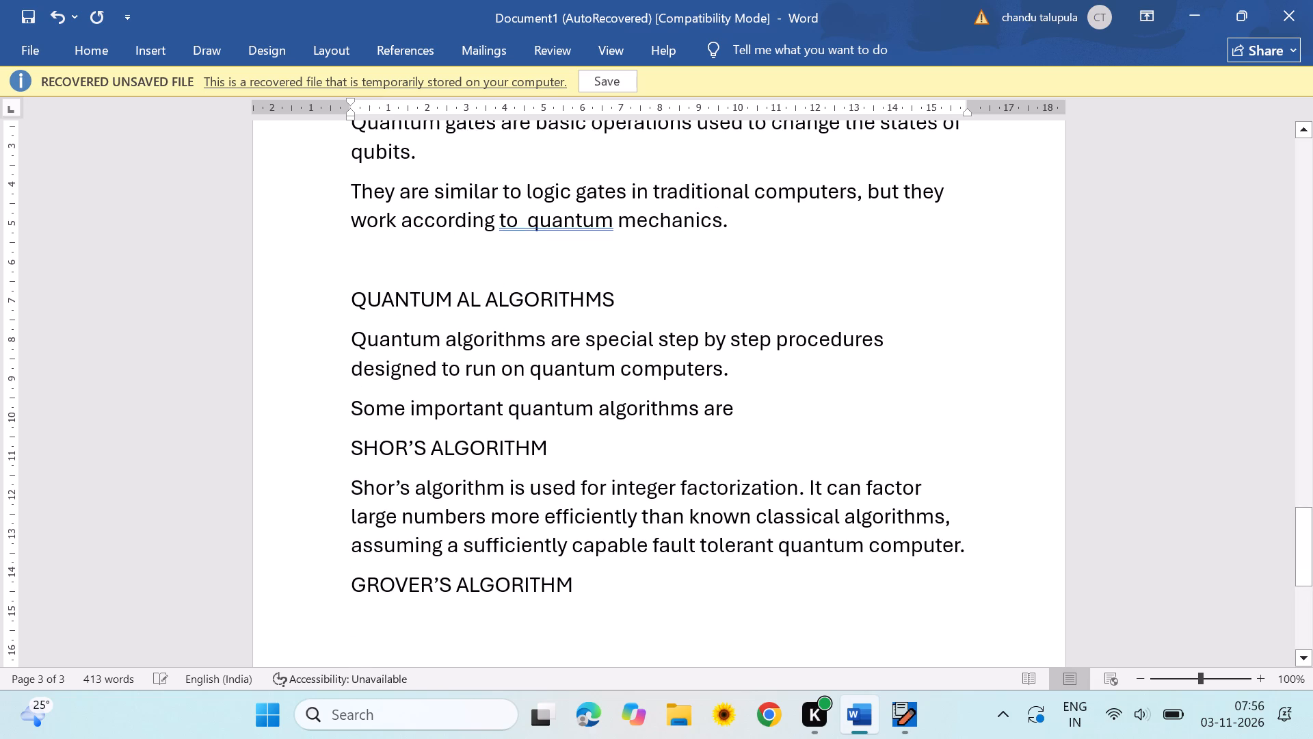
Write the sentence "Grover's algorithm helps search an unstructured database of items." under GROVER'S ALGORITHM.
key(g)
text(rp)
key(BackSpace)
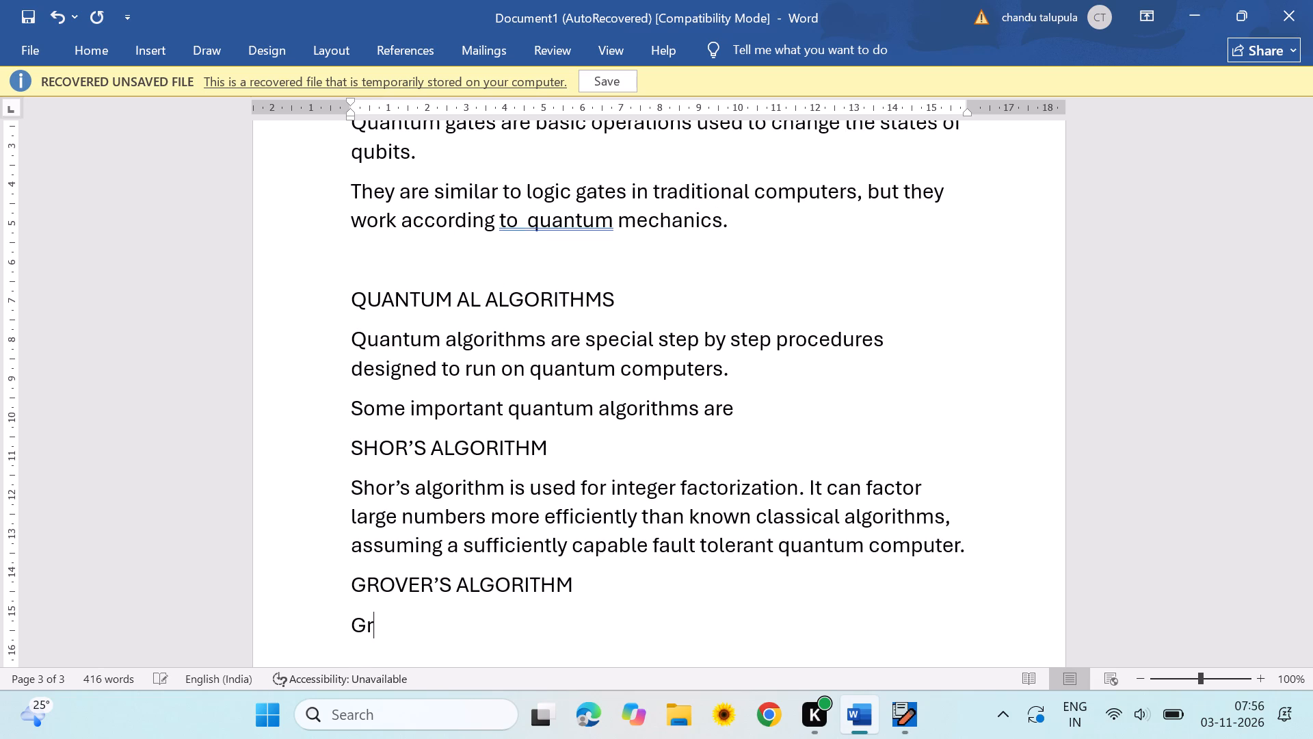
text(over)
text('s algorith)
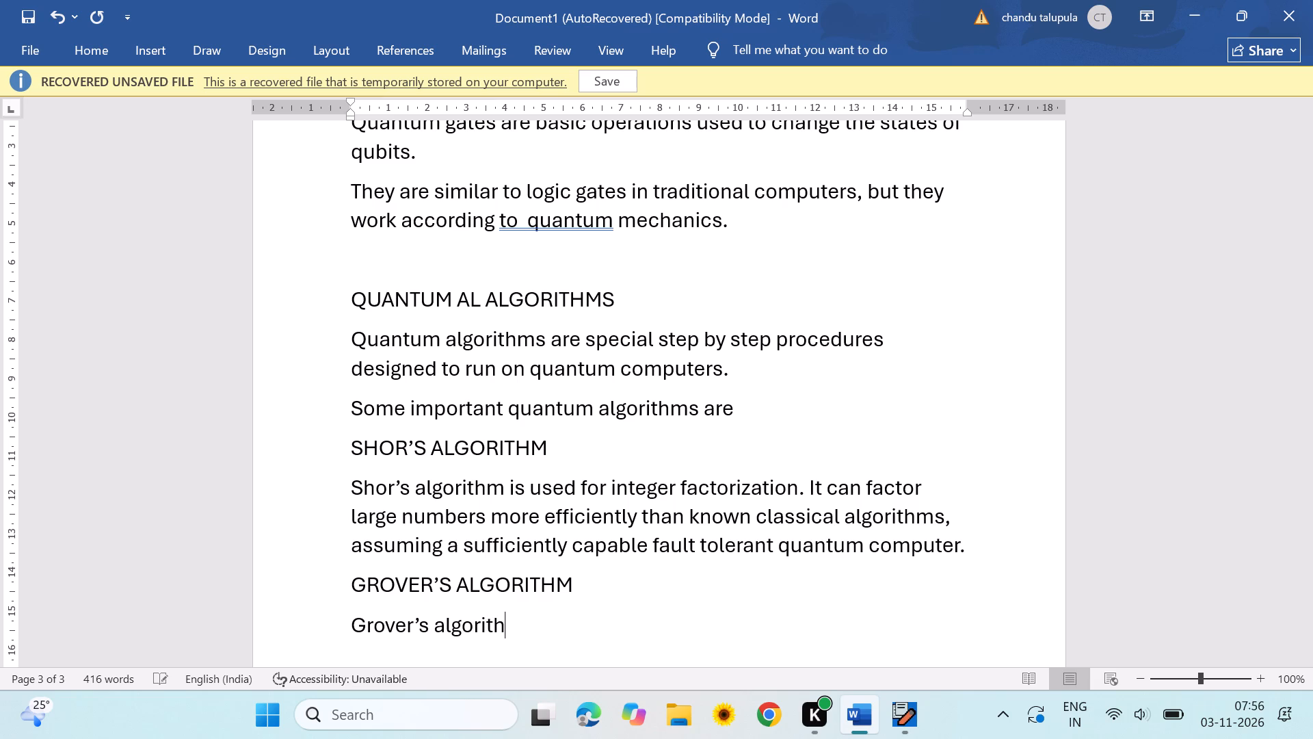
text(m helps search an unstructured data)
text(base of items.)
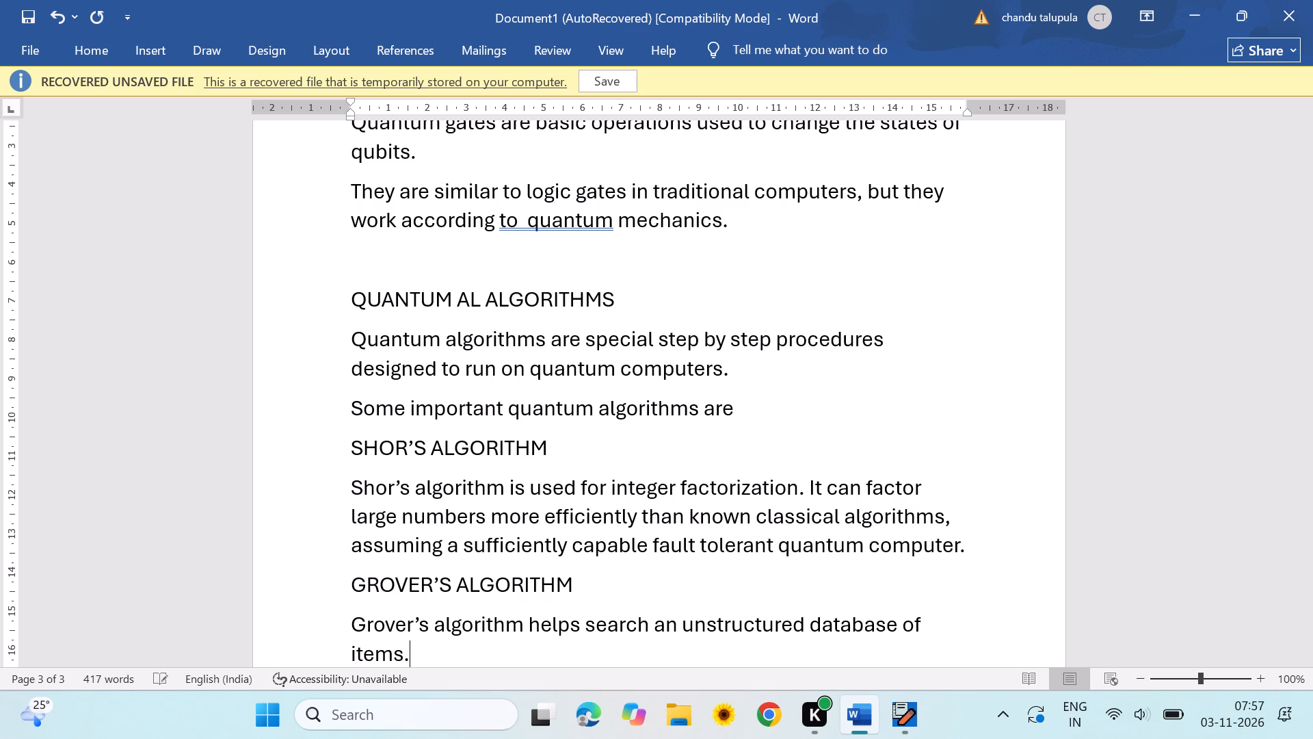
Continue the Grover's algorithm paragraph with a second sentence beginning "It provides a quadratic".
key(space)
text(It)
key(space)
text(por)
key(BackSpace)
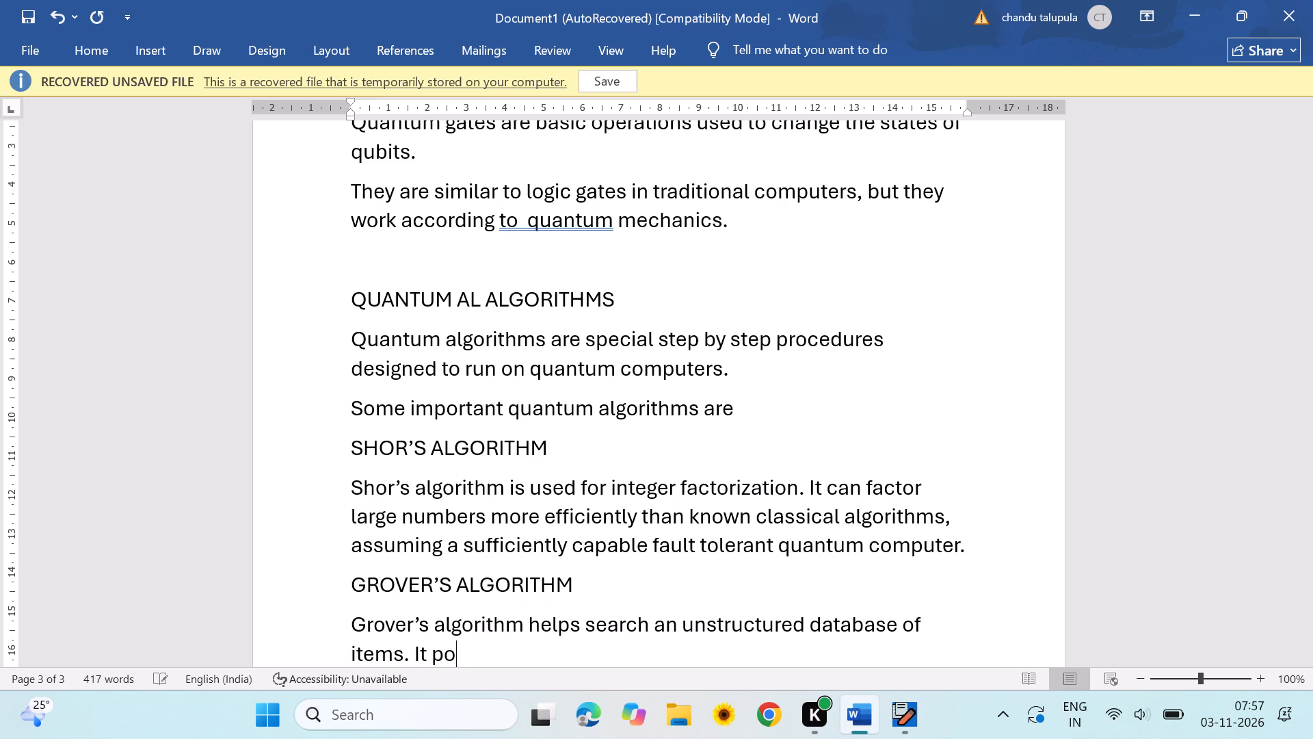
key(BackSpace)
text(rovides)
key(space)
text(a)
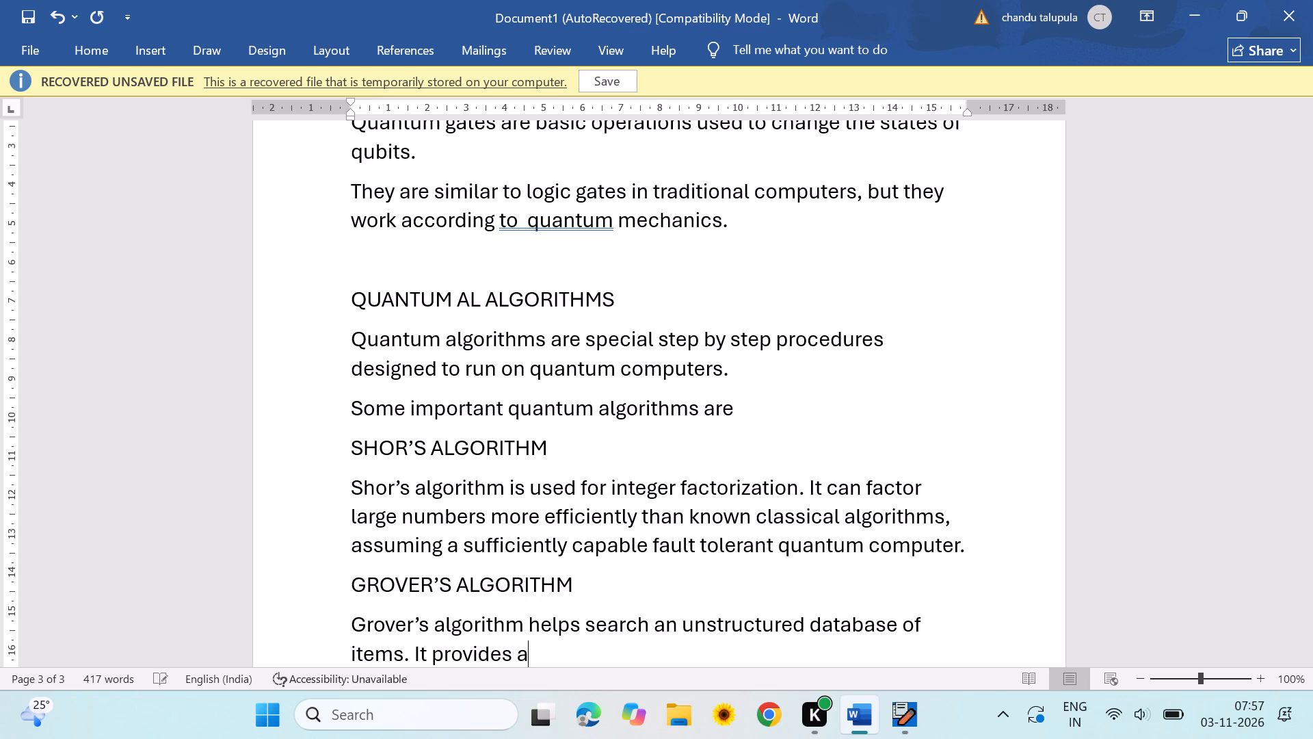
key(space)
text(qua)
text(dra)
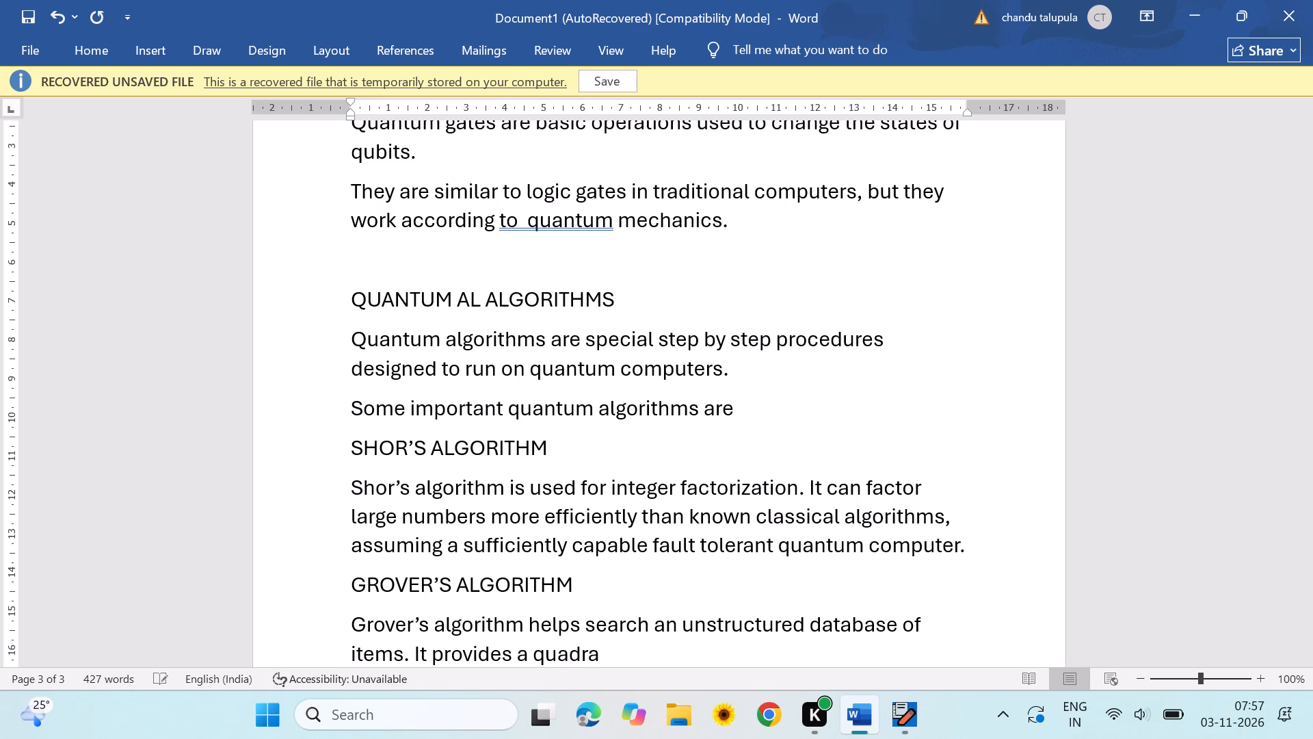
text(tic)
Finish the Grover's algorithm sentence with "speedup compared with classical searching." and begin a new paragraph.
key(space)
text(speedup compared wiht)
key(BackSpace)
key(BackSpace)
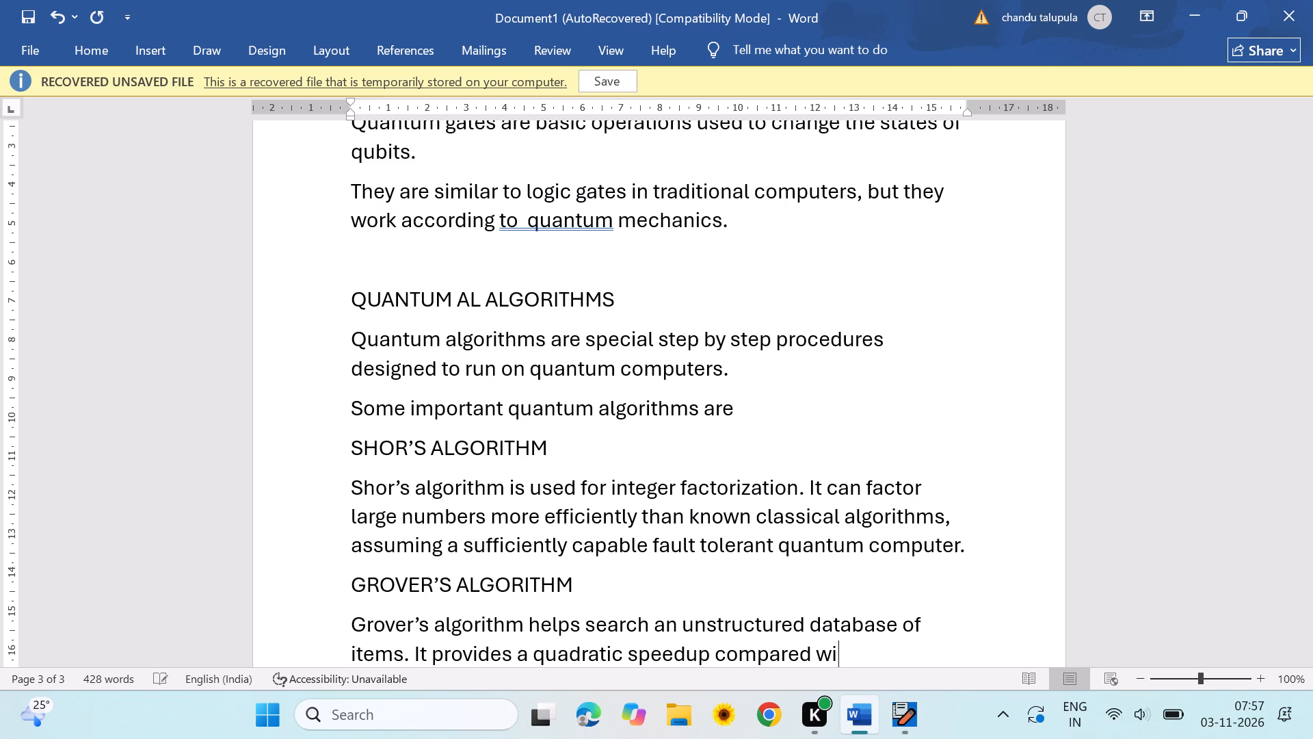
text(th classiac)
key(BackSpace)
key(BackSpace)
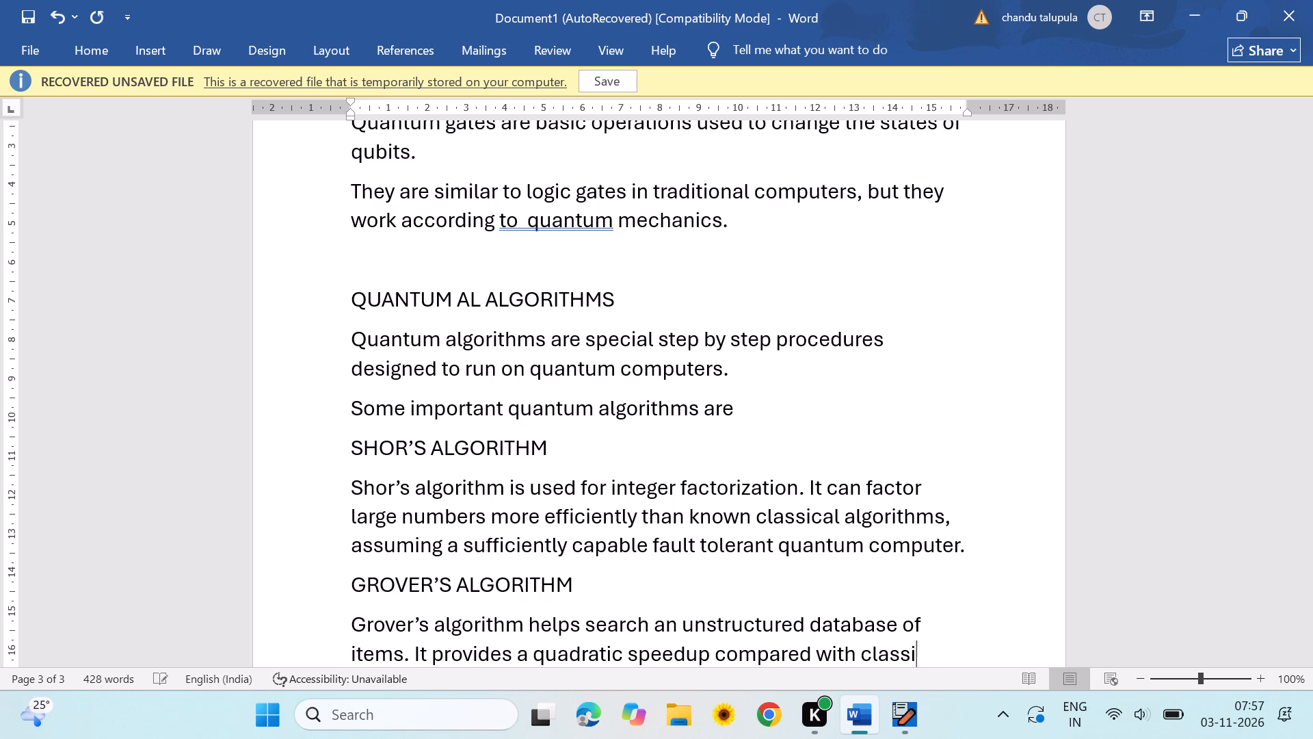
text(cal)
key(space)
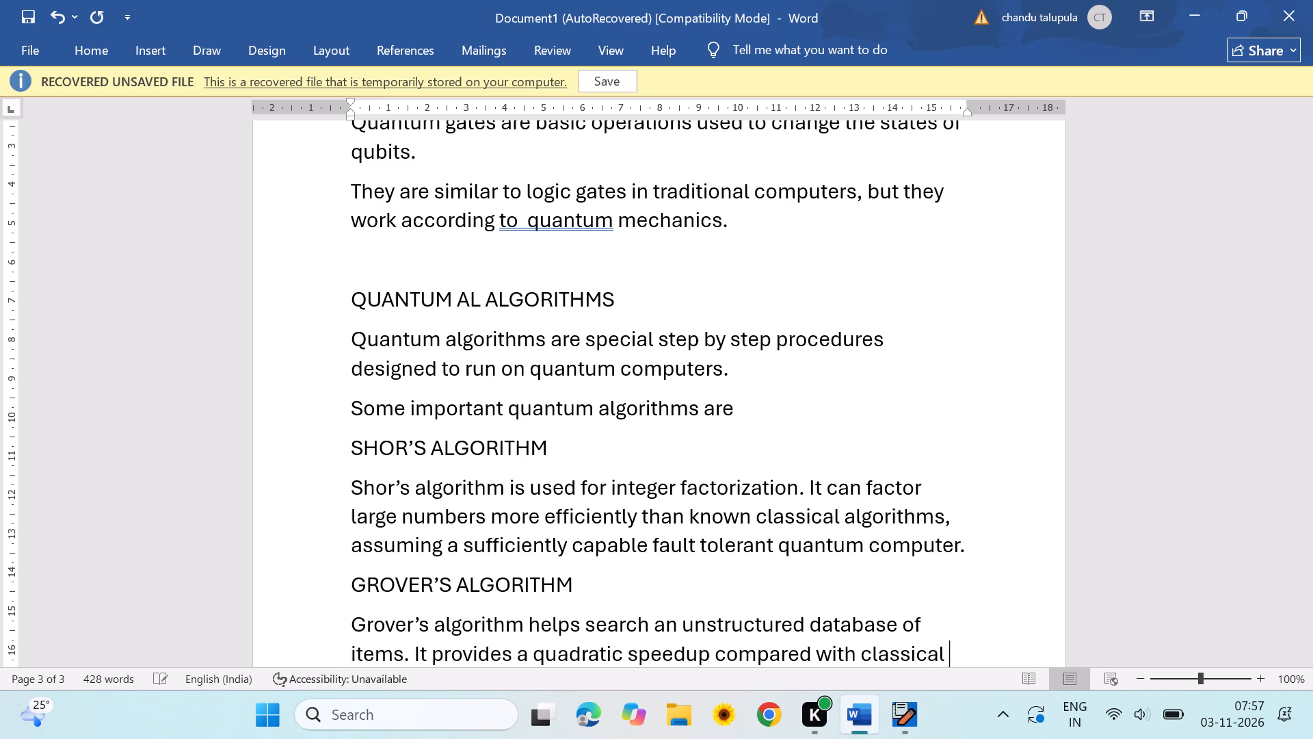
text(sa)
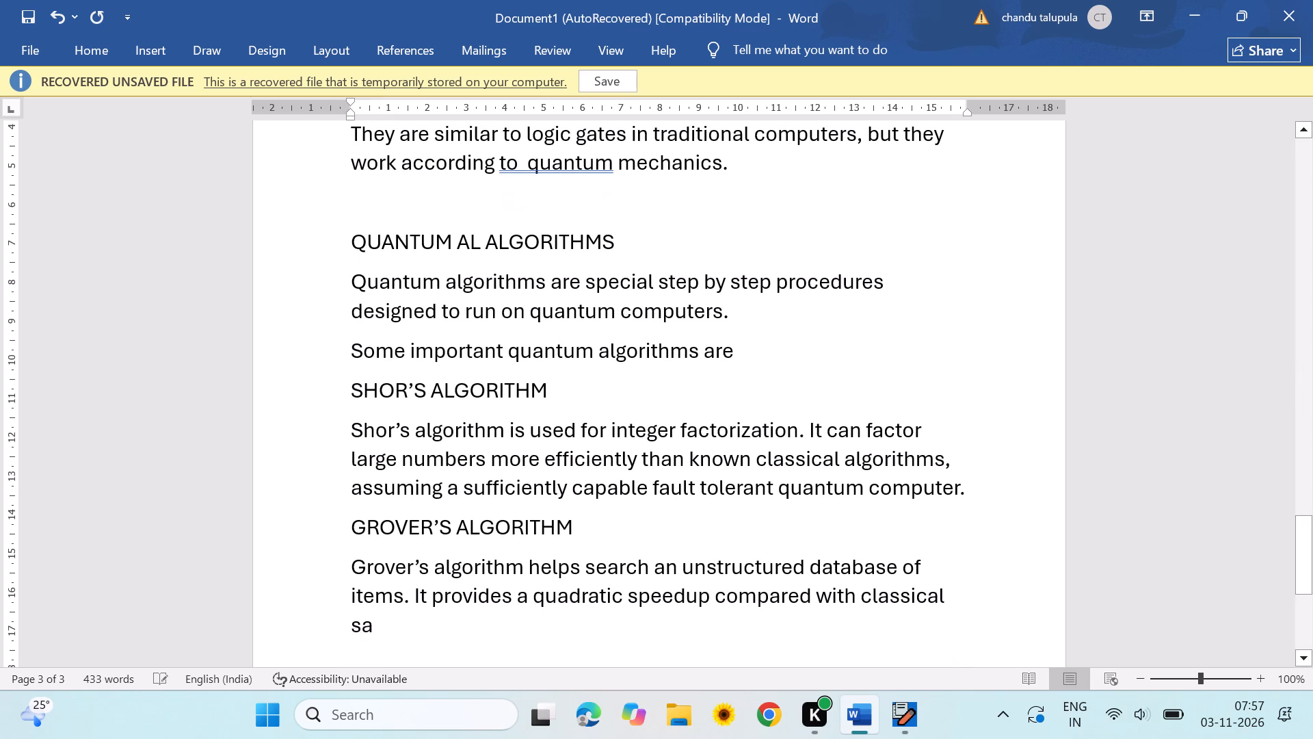
key(BackSpace)
key(e)
text(arching)
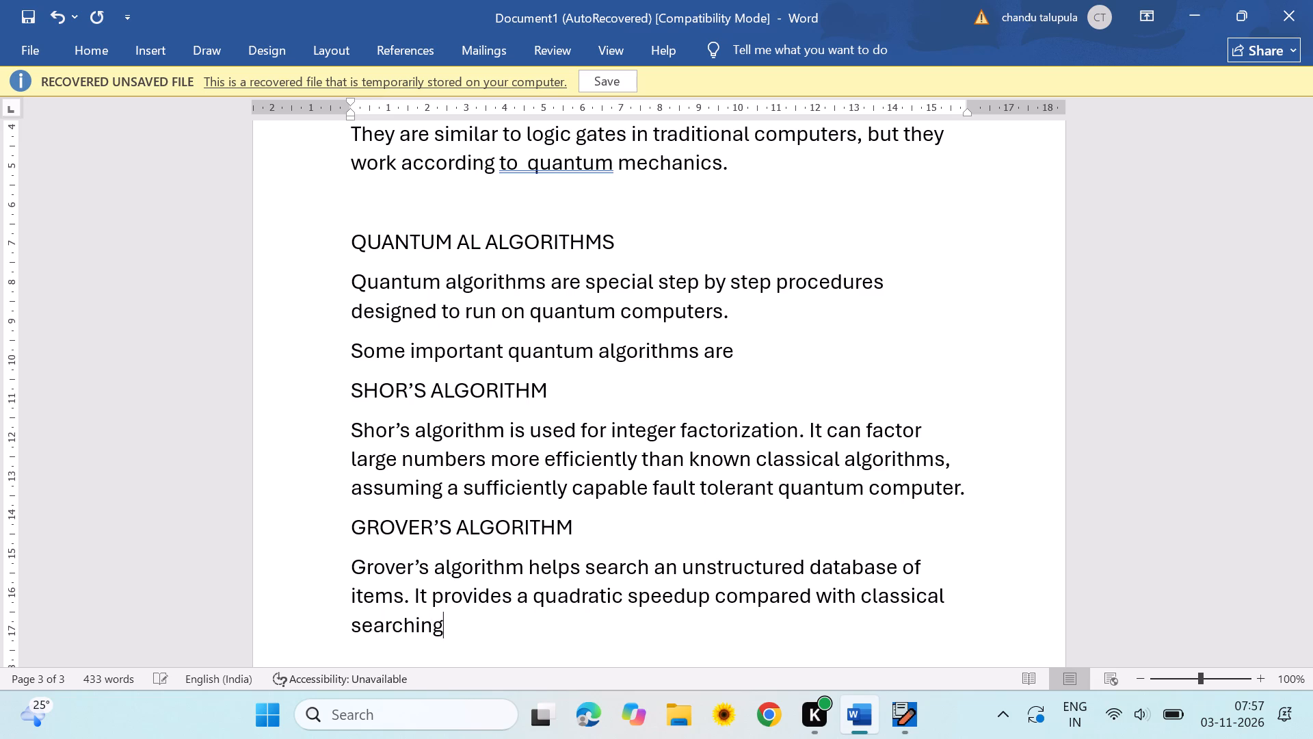
key(period)
key(Return)
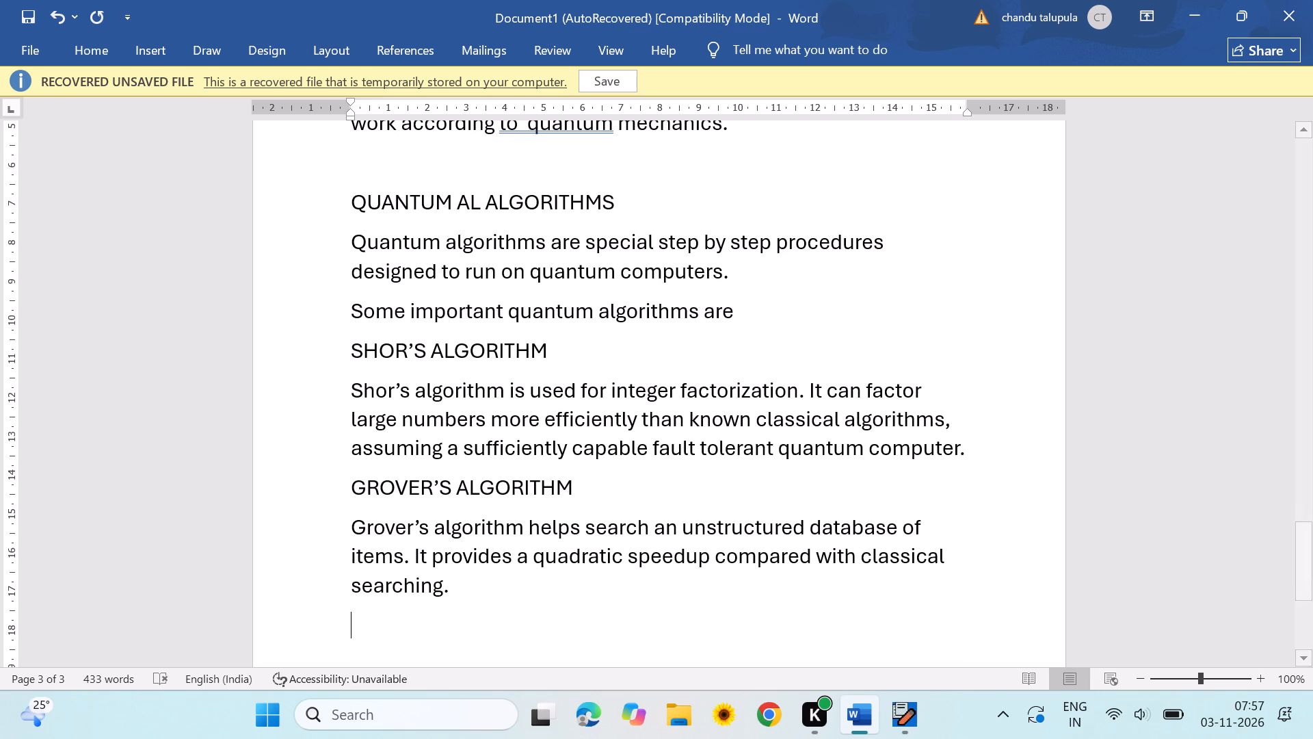
Add the subheading line "QUANTUM FOURIER TRANSFORM" in capitals below the Grover's algorithm paragraph.
text(QU)
text(ANTUM FOURIE)
key(r)
key(space)
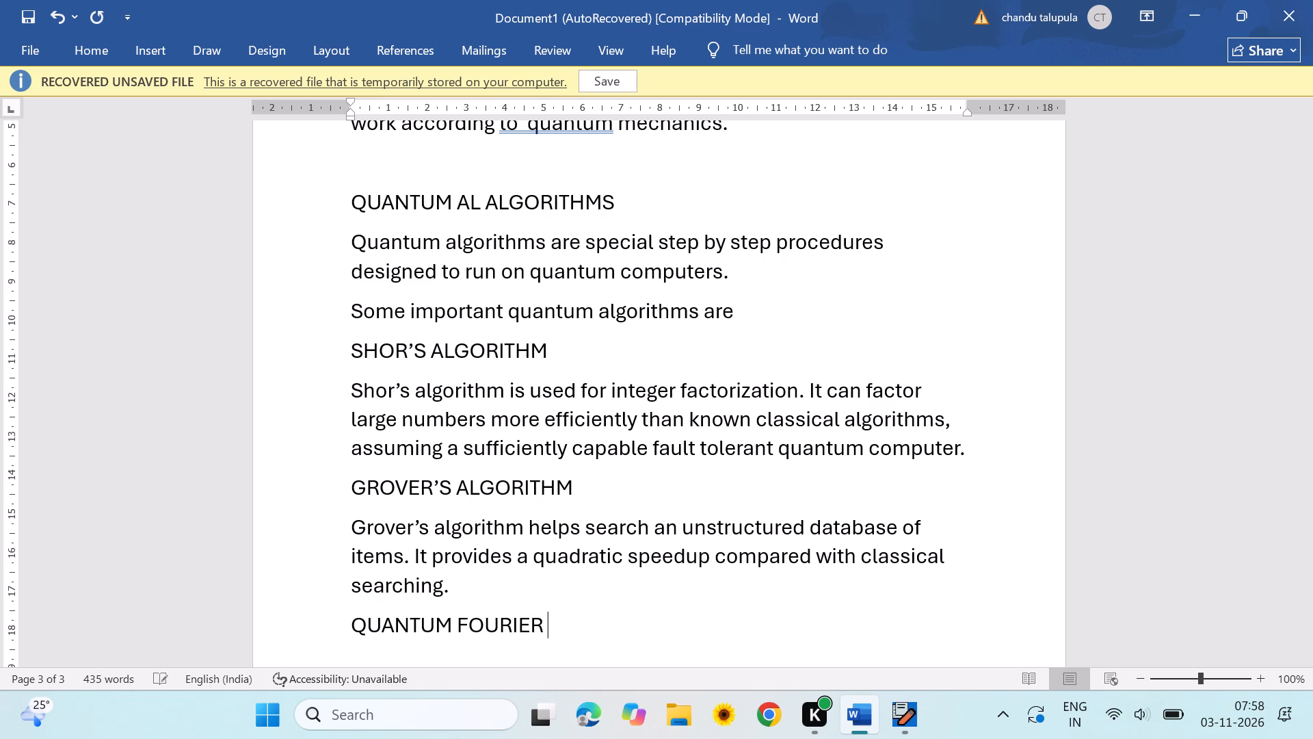
text(TRANSFORM)
key(Return)
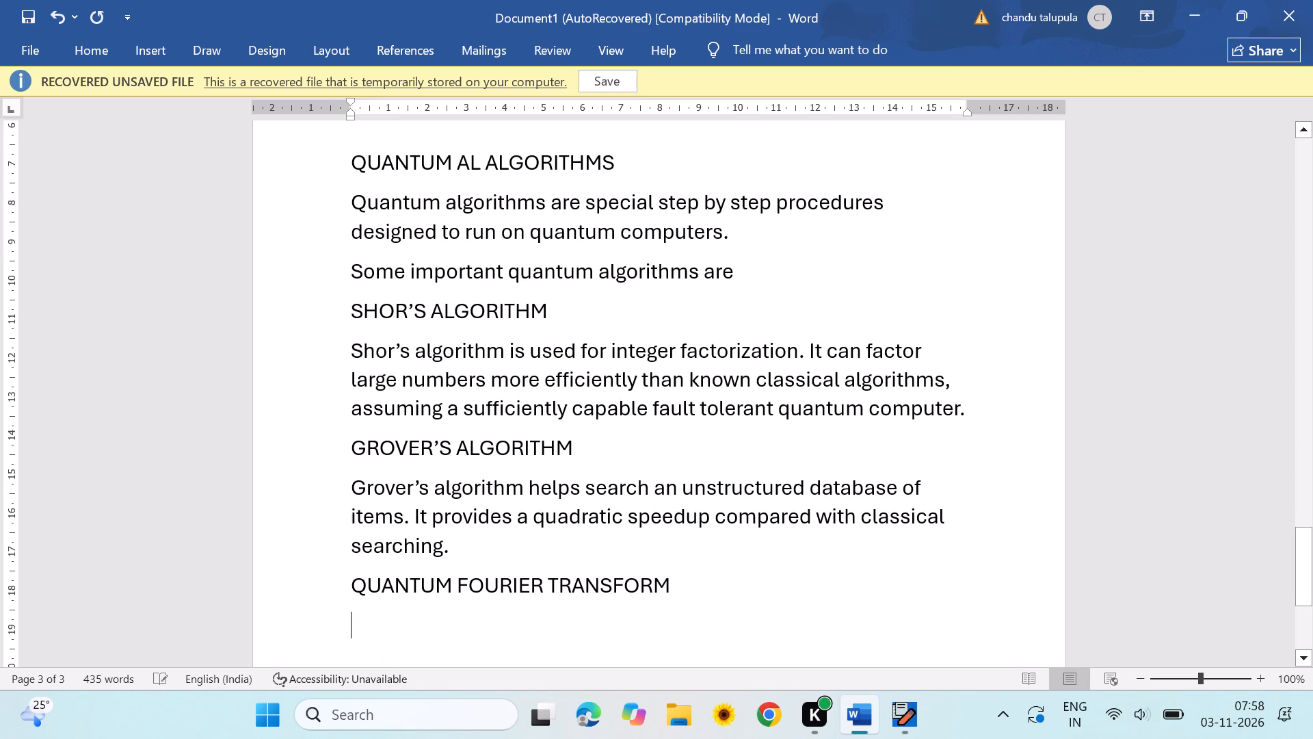
Begin the description under QUANTUM FOURIER TRANSFORM with the words "Quantum Fourier Transform".
key(q)
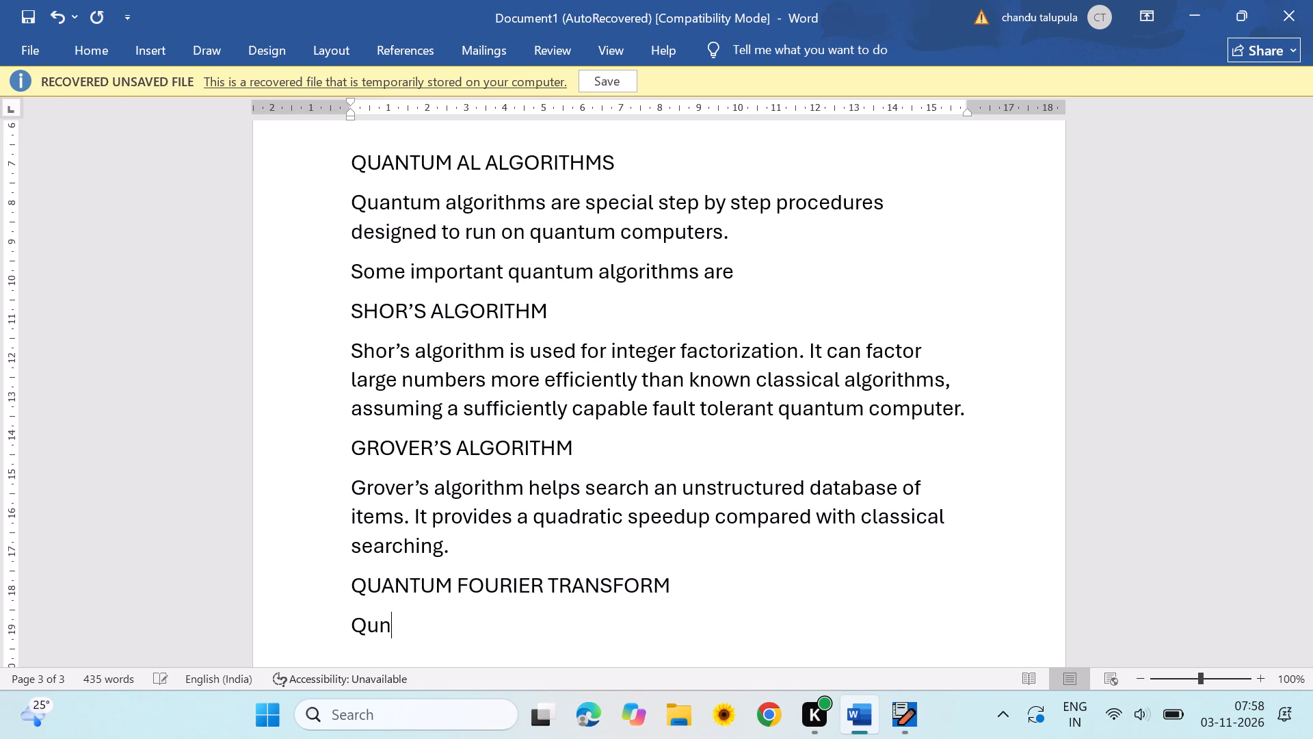
key(BackSpace)
text(antum)
key(space)
key(shift+f)
text(ourier)
key(space)
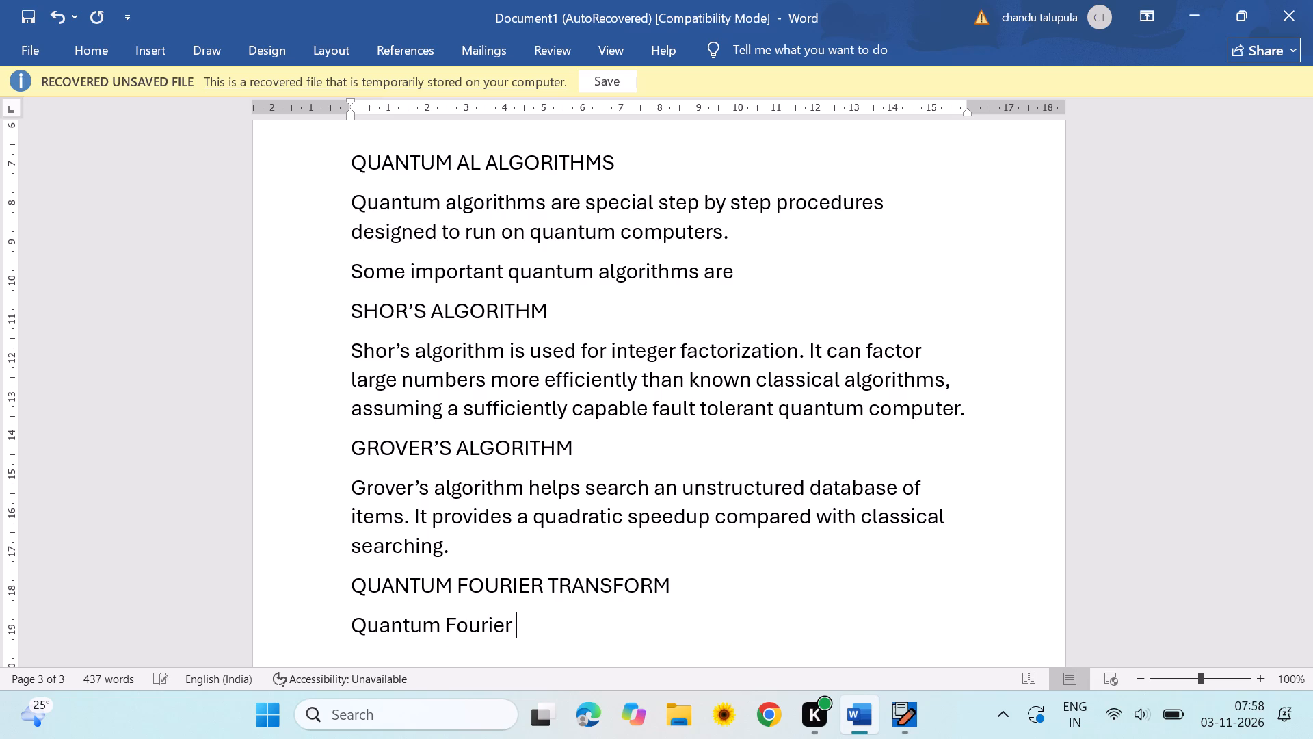
text(Transform)
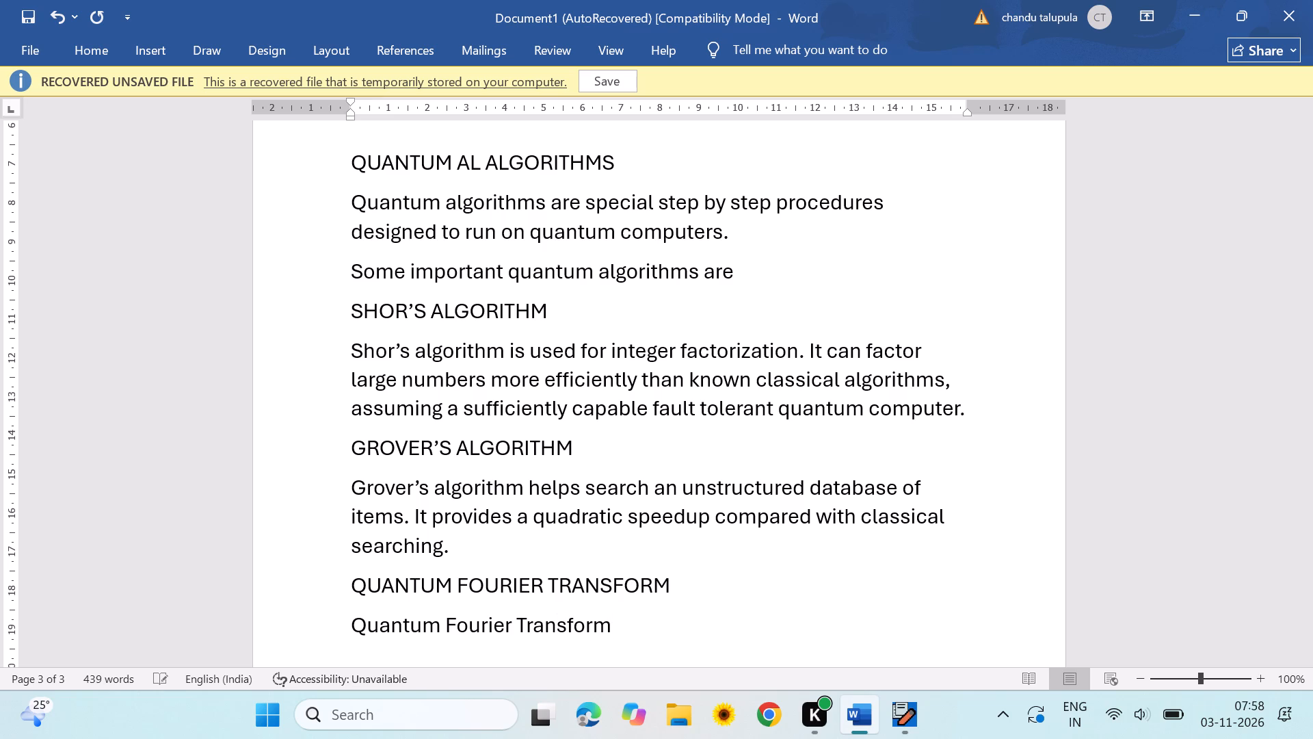
Complete the Quantum Fourier Transform sentence with "is an important mathematical operation used in several quantum algorithms." and begin a new paragraph.
key(space)
text(is n)
key(space)
key(BackSpace)
key(BackSpace)
text(an important)
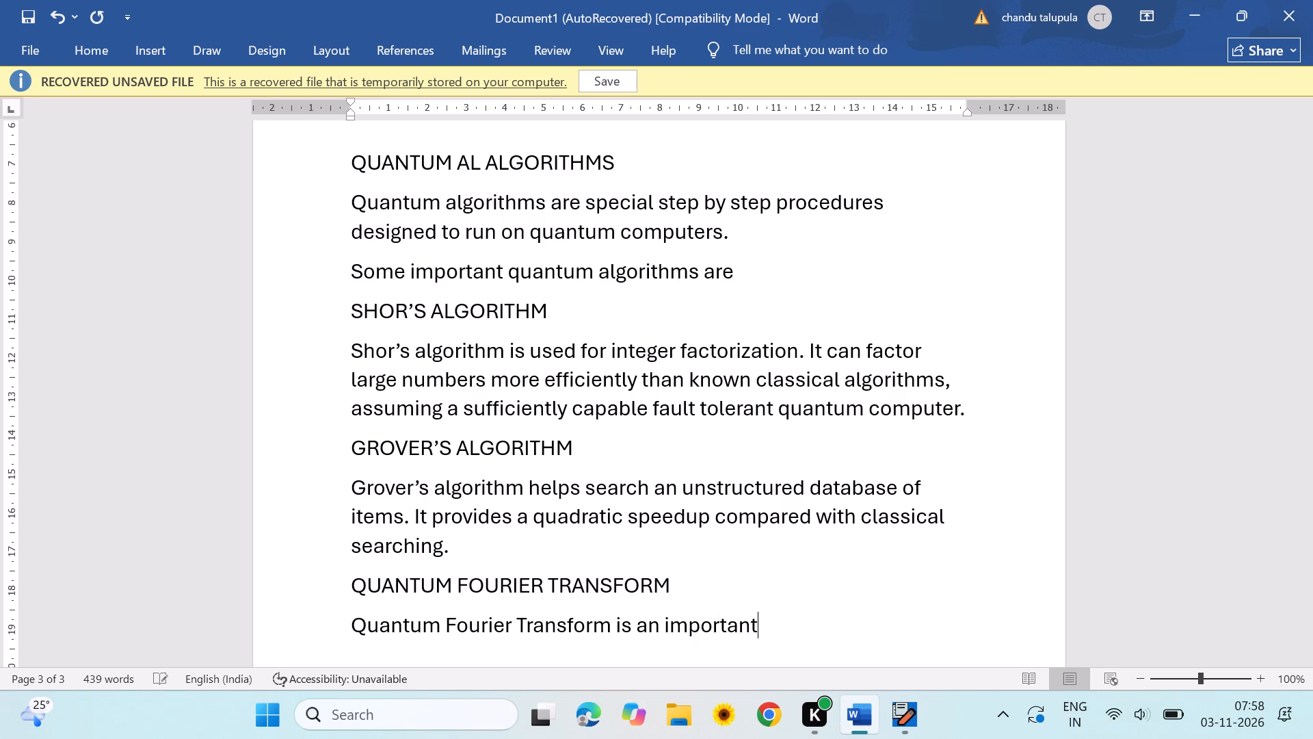
key(space)
text(mathematical operation used in)
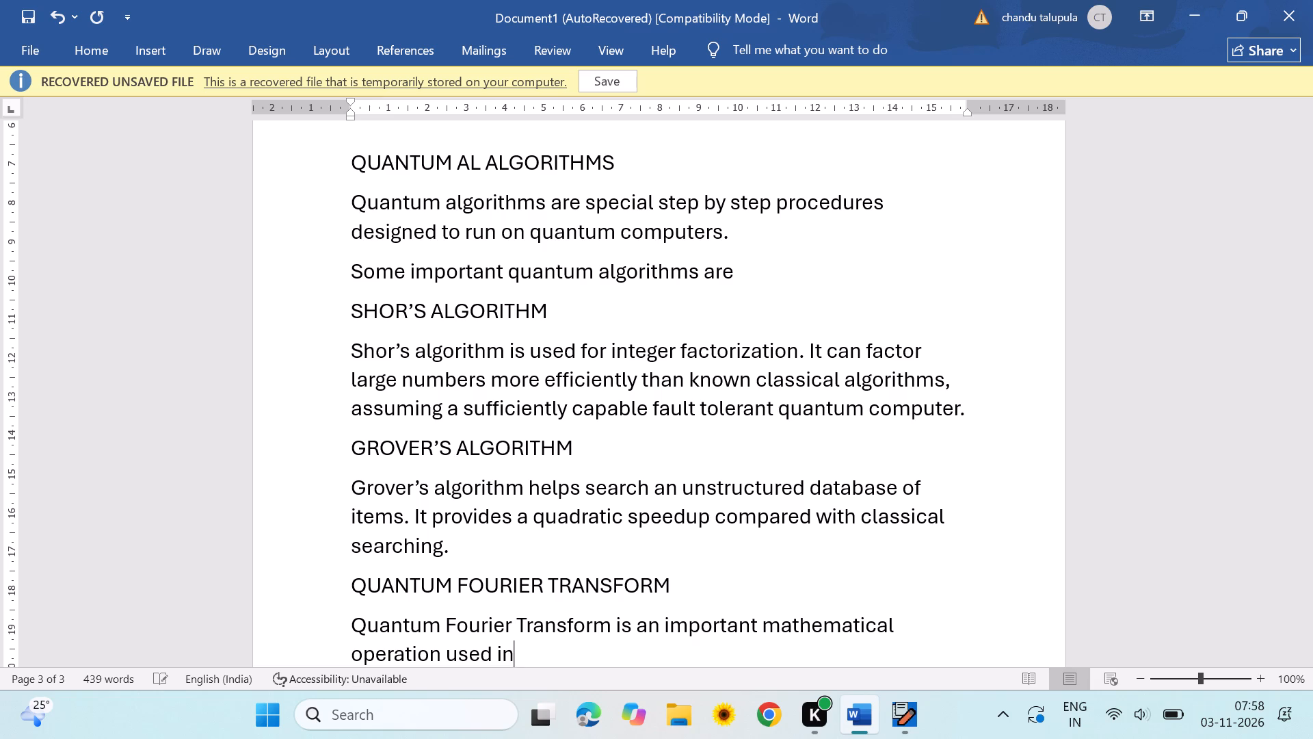
key(space)
text(several quantum al)
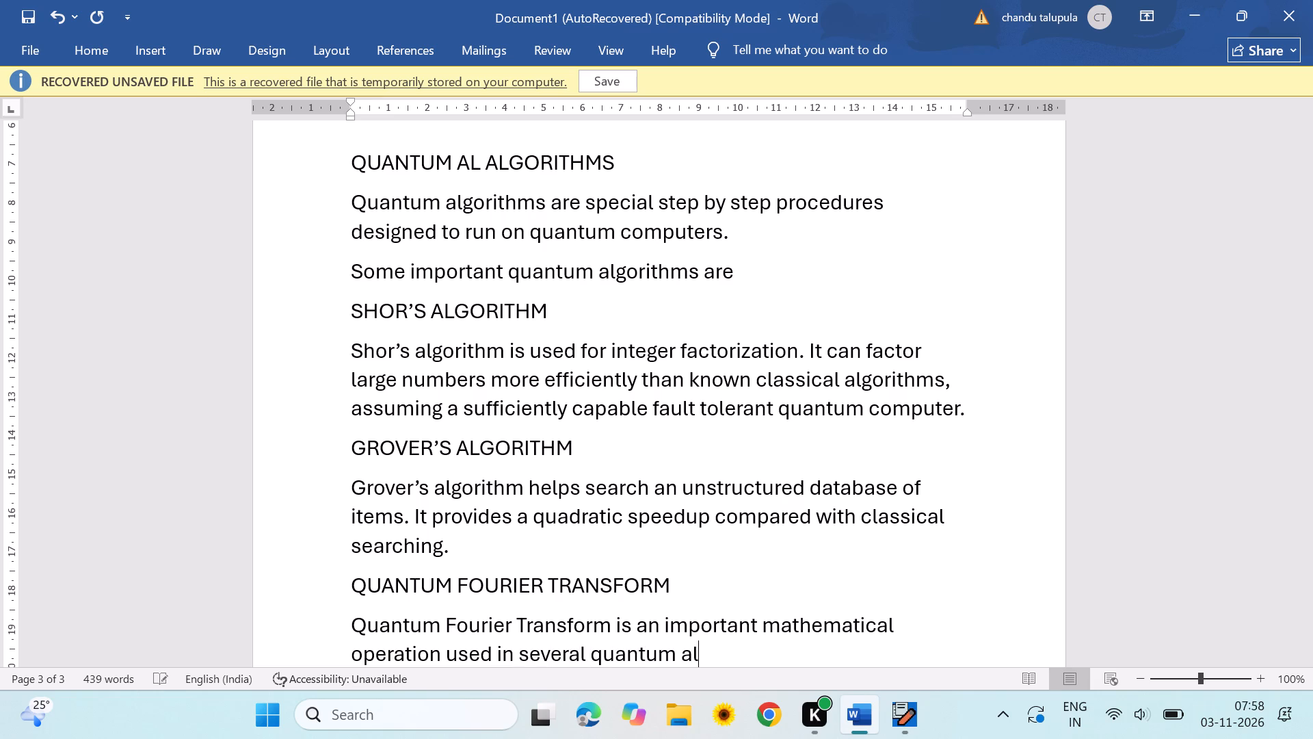
text(gorithms.)
key(Return)
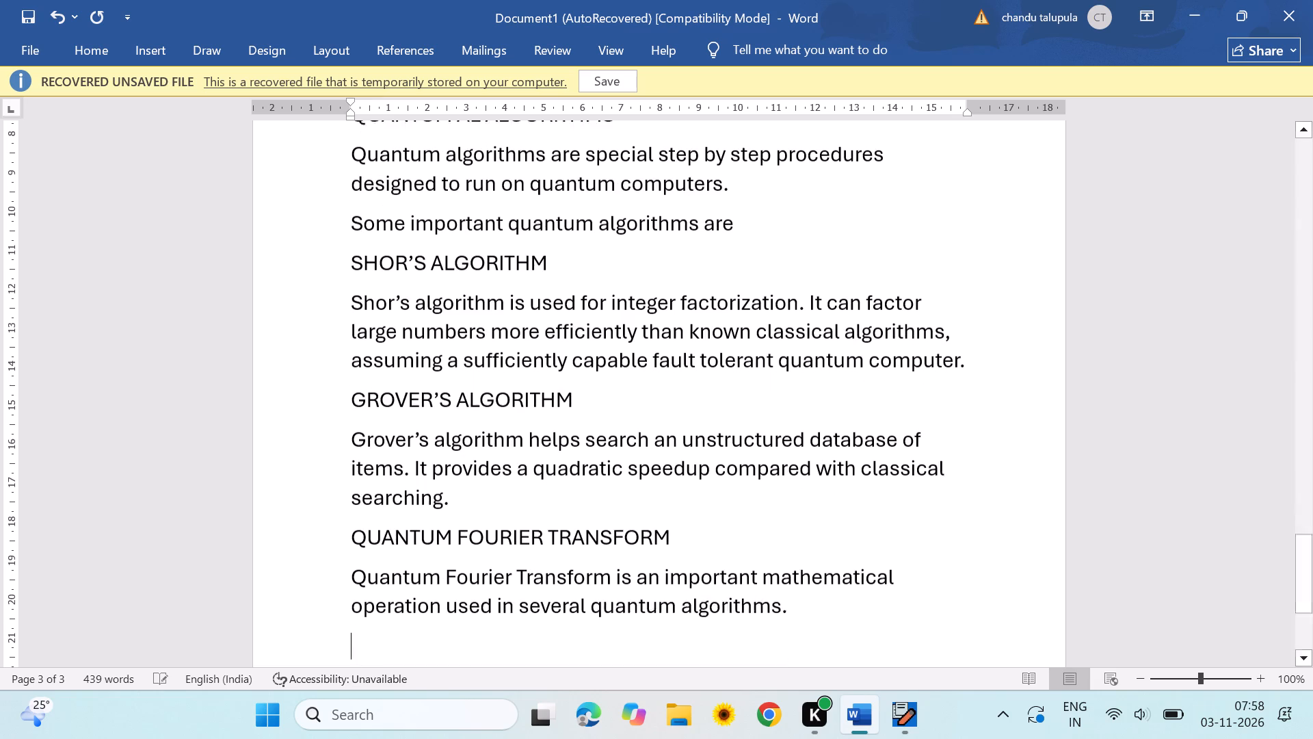
Add the subheading line "QUANTUM APPROXIMATE OPTIMIZATION ALGORITHM" in capitals below the Quantum Fourier Transform paragraph.
text(QUANTUM APPROXIMAT)
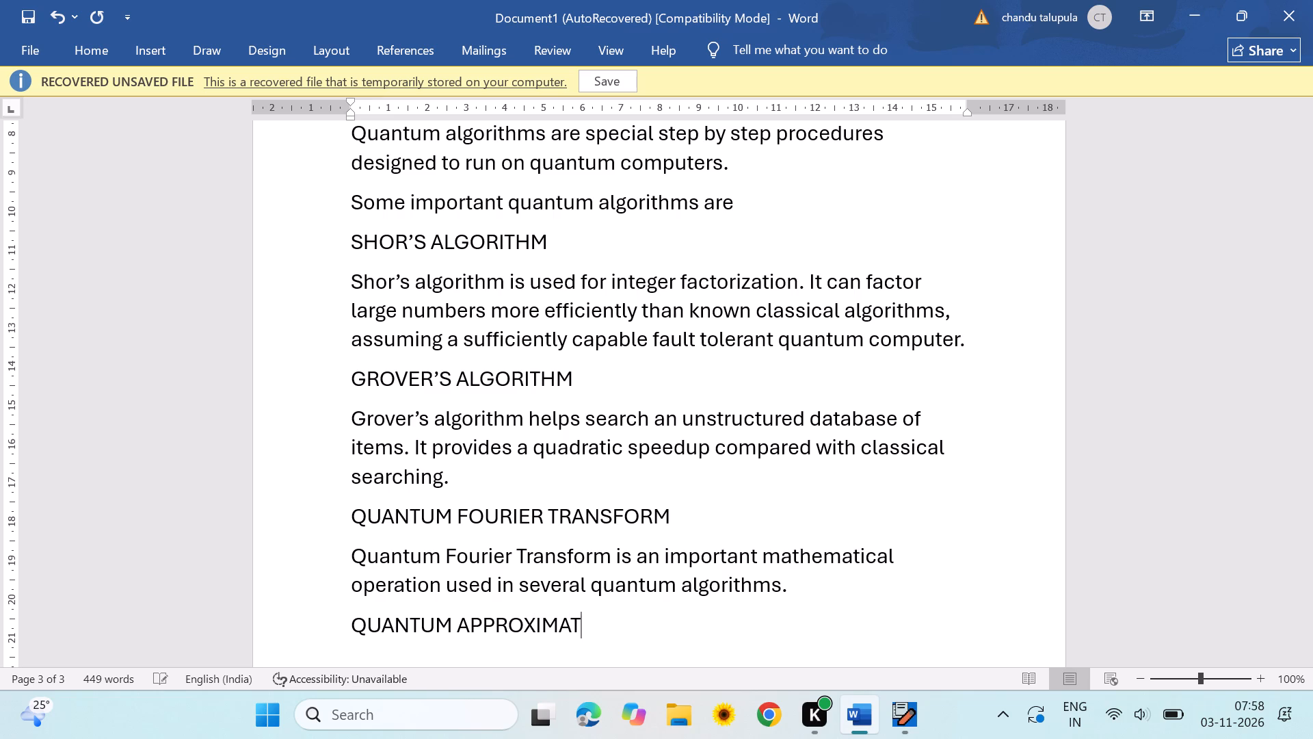
text(E OPTI)
text(MI)
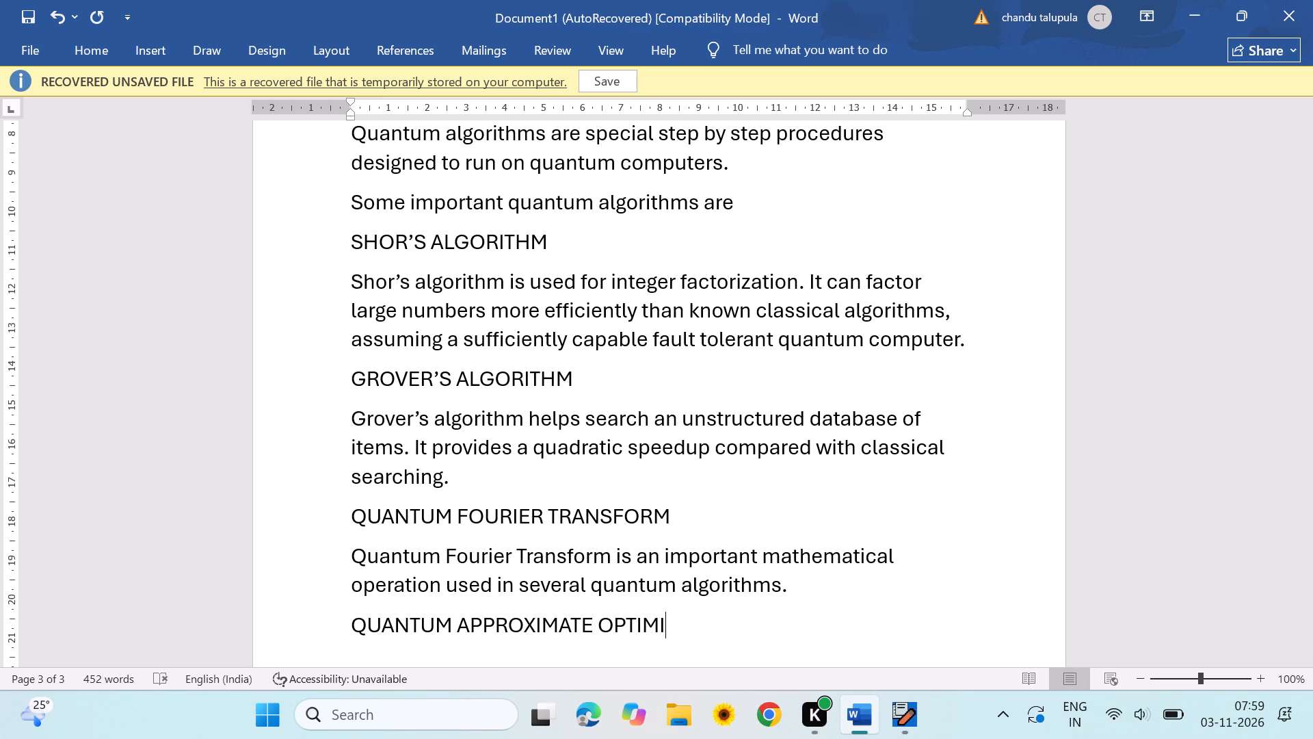
text(ZATION ALOG)
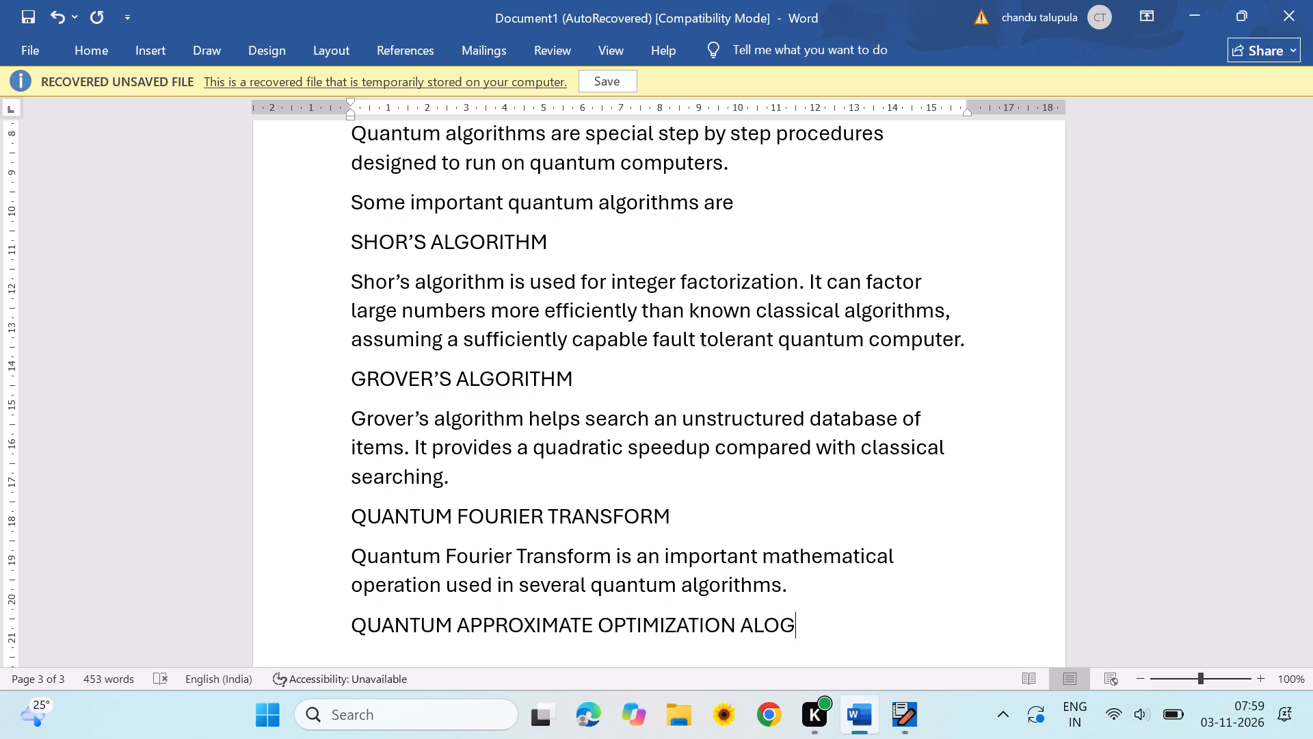
key(BackSpace)
key(BackSpace)
text(GORITHM)
key(Return)
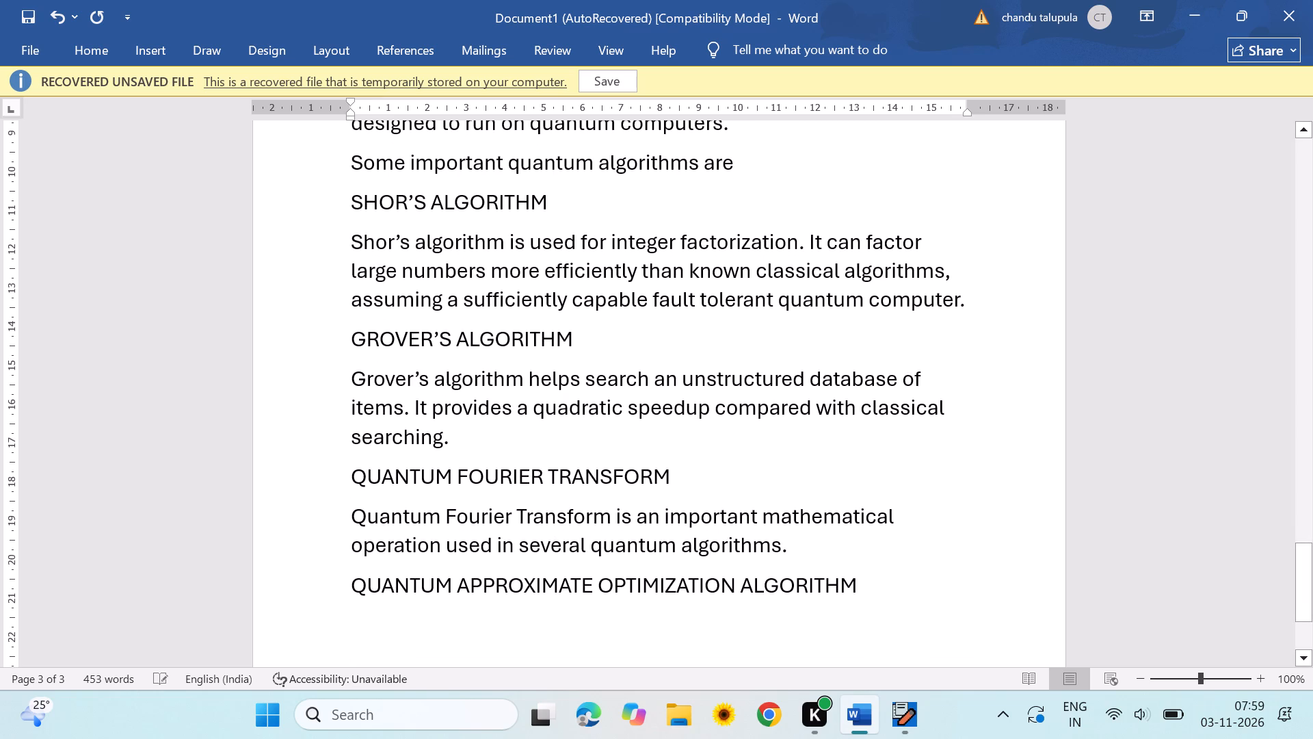
Write "QAOA is designed to find approximate solutions to certain optimization problems." under the QUANTUM APPROXIMATE OPTIMIZATION ALGORITHM subheading and begin a new paragraph.
key(q)
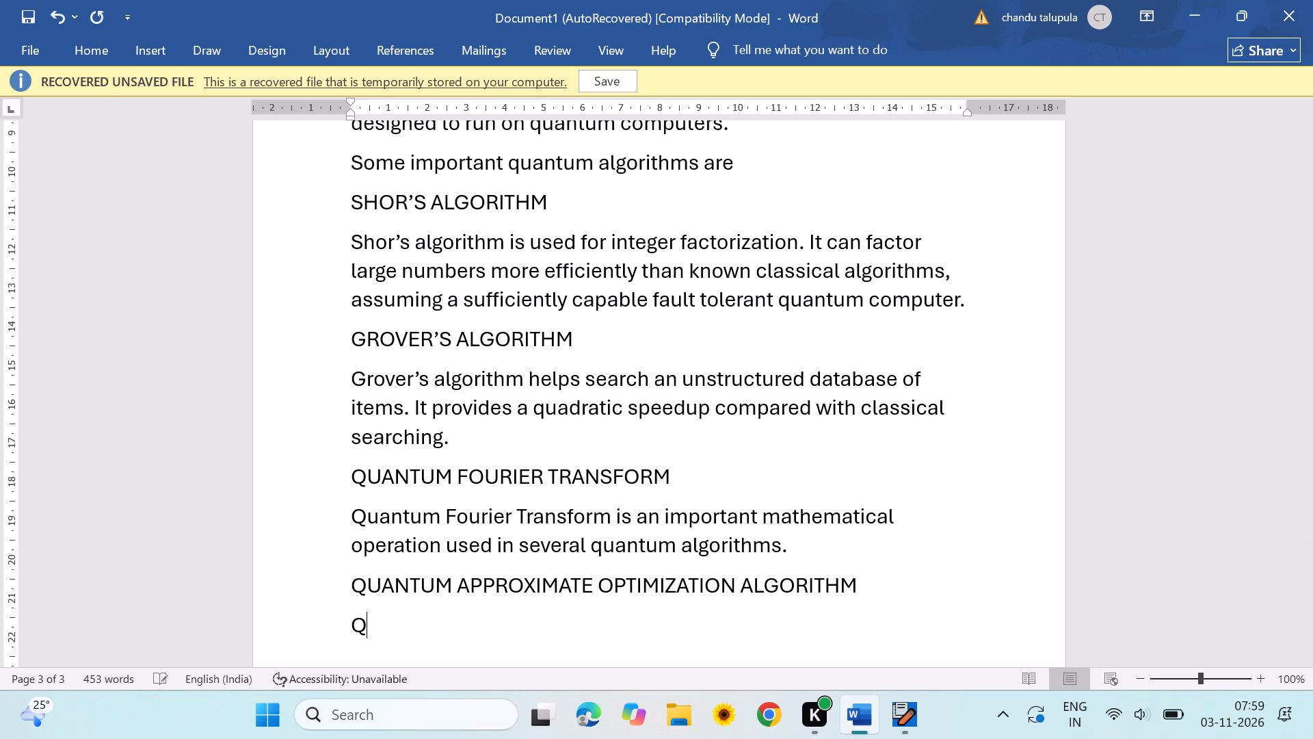
text(AQ)
key(BackSpace)
text(OA)
key(space)
text(is designed to find approximat)
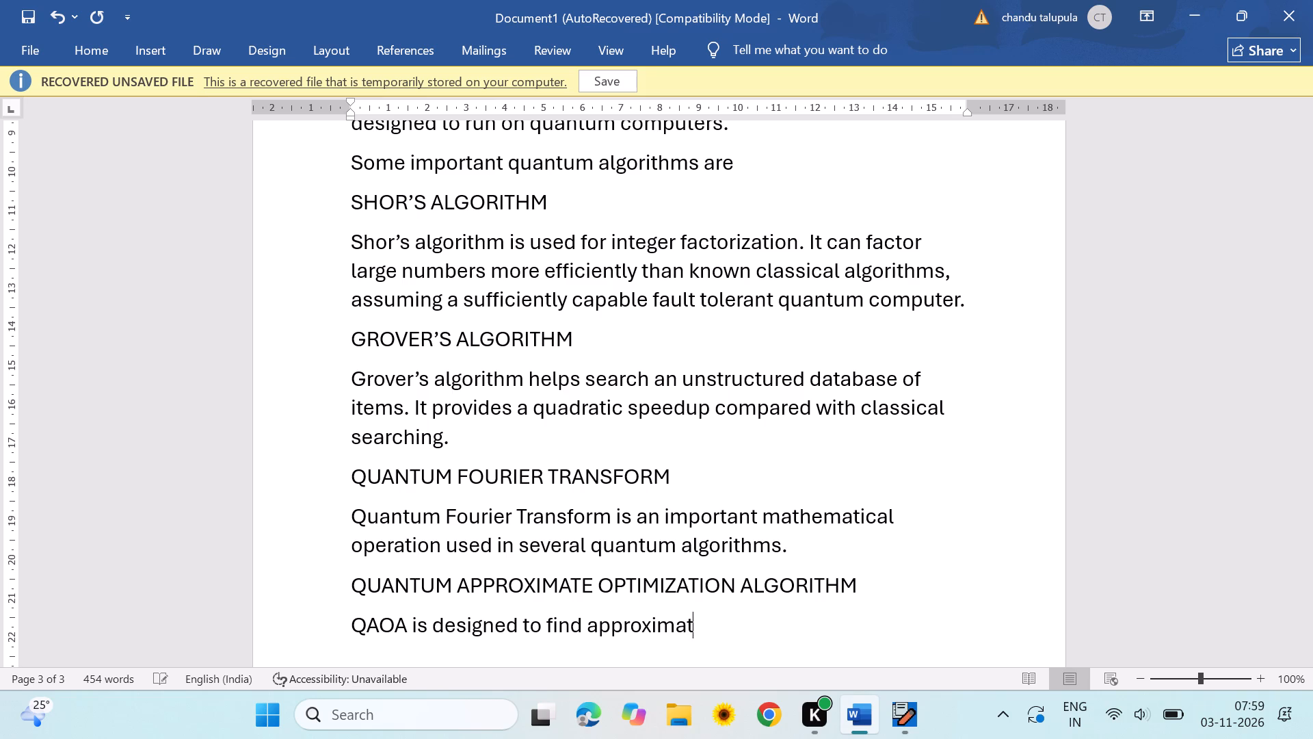
text(e)
key(space)
text(solutions)
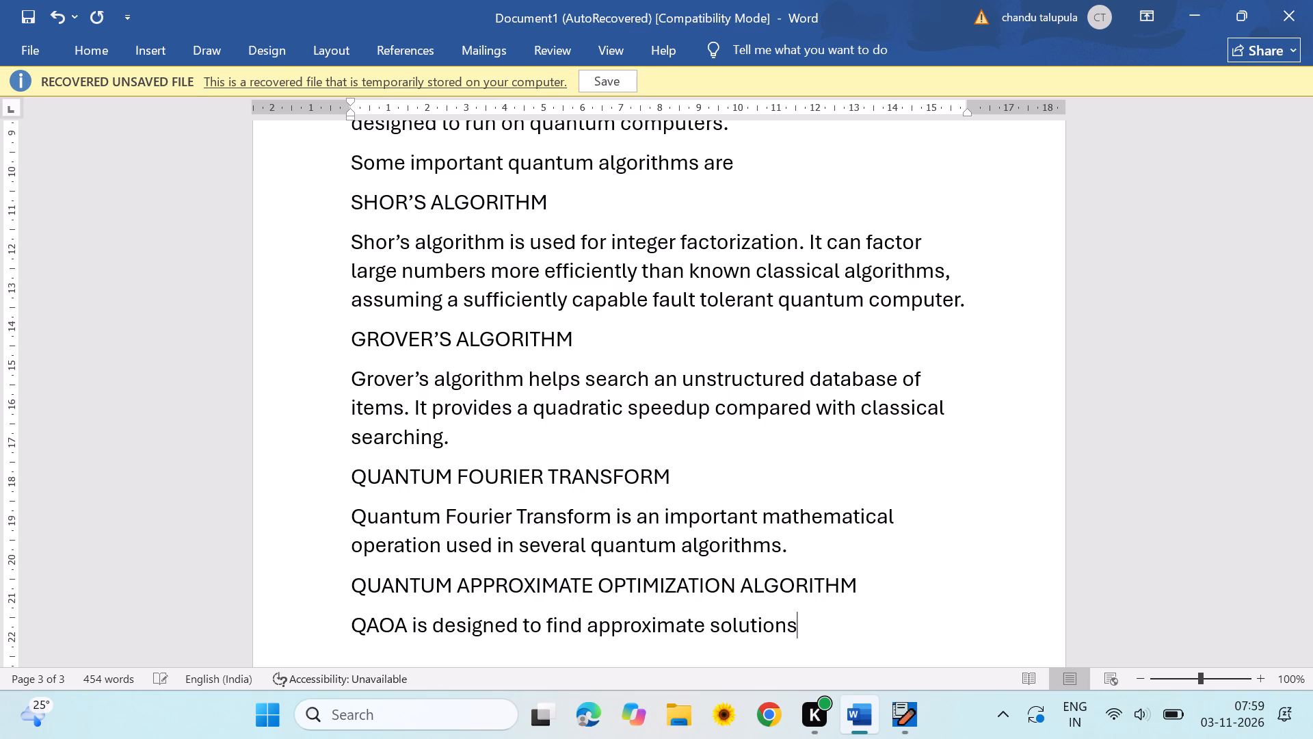
key(space)
text(to certain optimi)
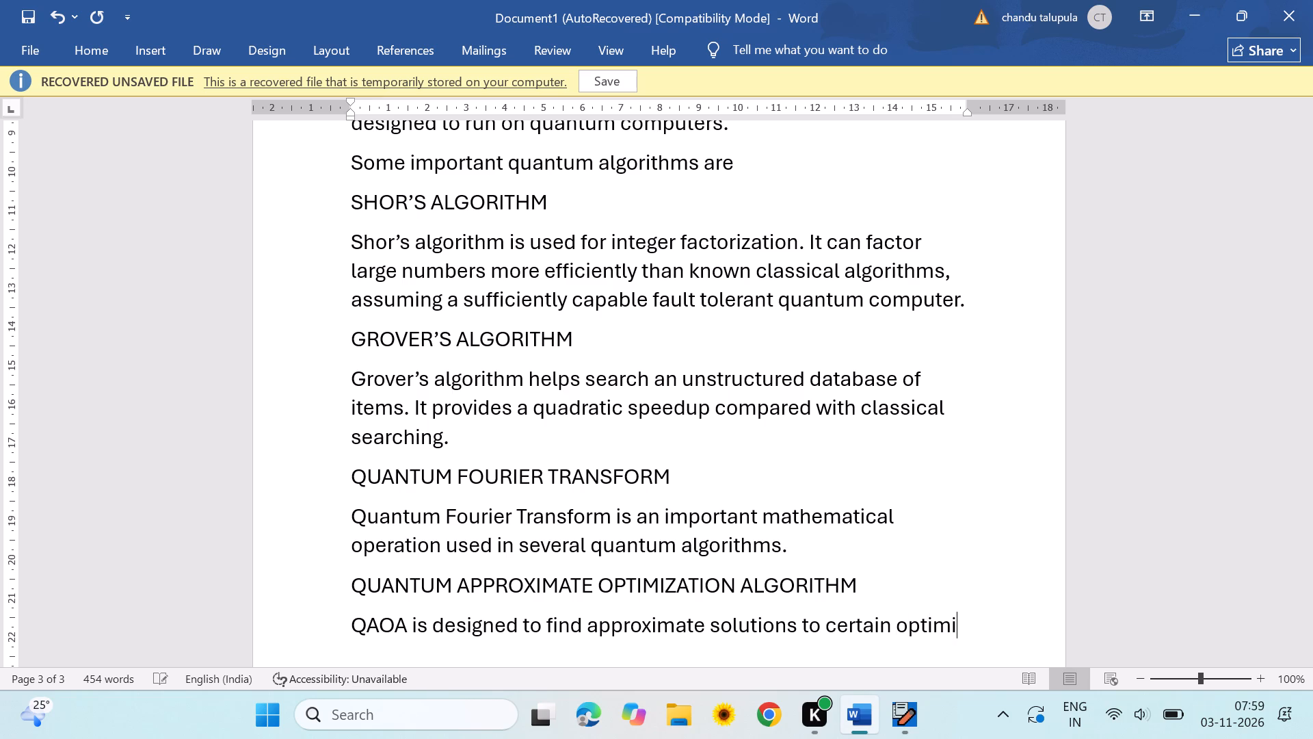
text(zation probles)
key(BackSpace)
text(ms.)
key(Return)
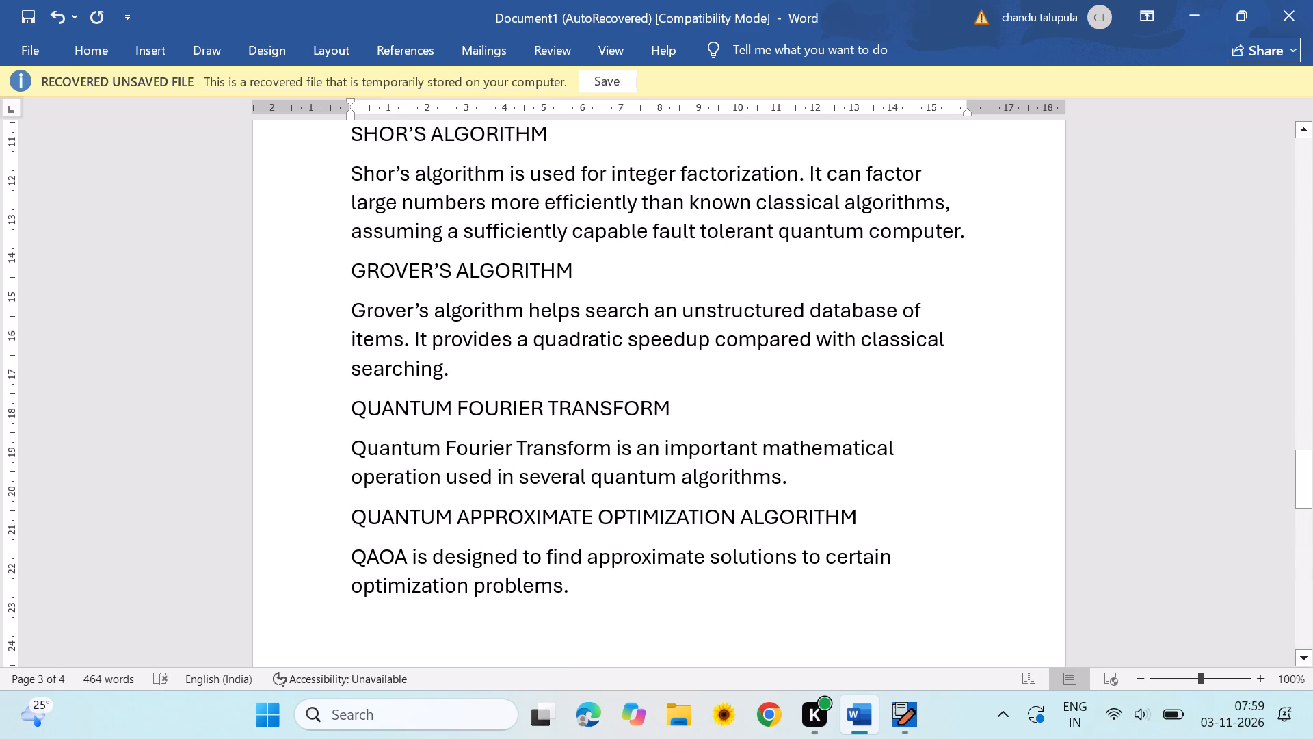
Add the heading line "APPLICATIONS OF QUANTUM COMPUTING" in capitals below the QAOA paragraph.
text(APPLICATIONS OF QU)
text(AN)
text(TUM COMPUTING)
key(Return)
Begin the introductory sentence under APPLICATIONS OF QUANTUM COMPUTING with the words "Quantum computing".
key(j)
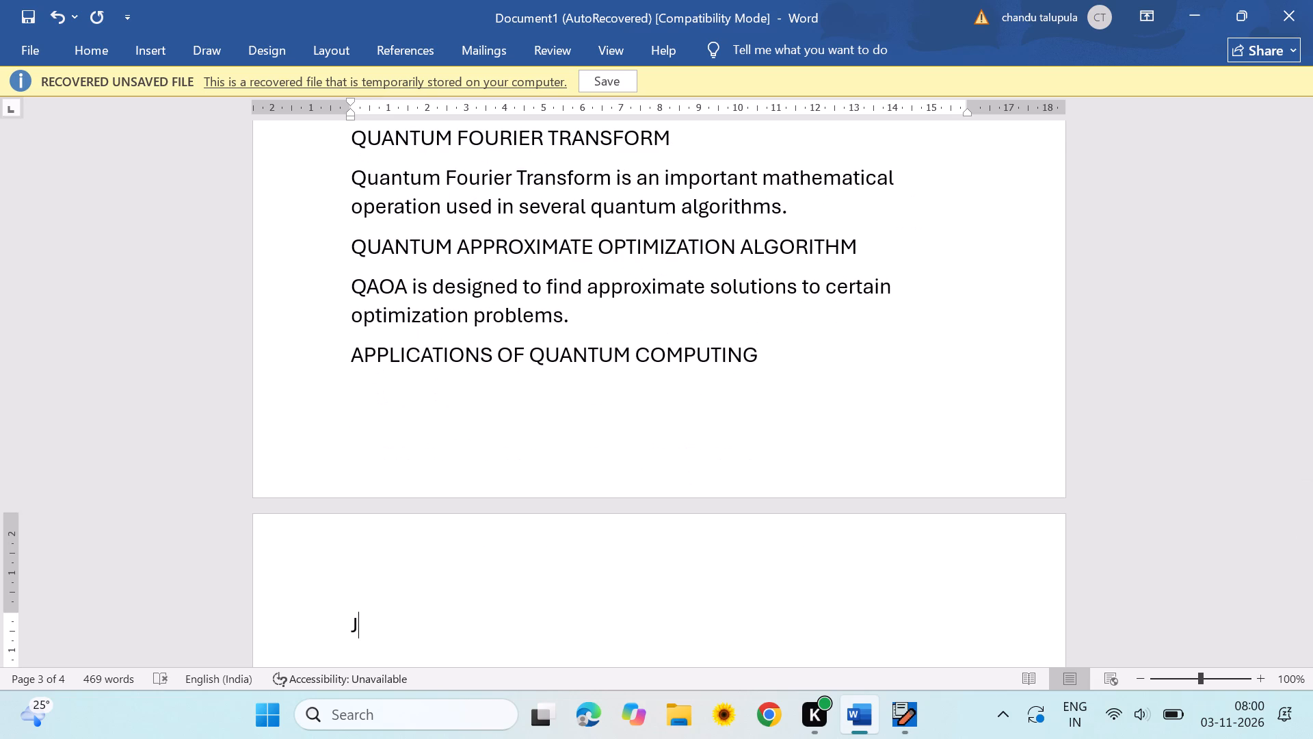
key(q)
key(BackSpace)
key(BackSpace)
text(unatu)
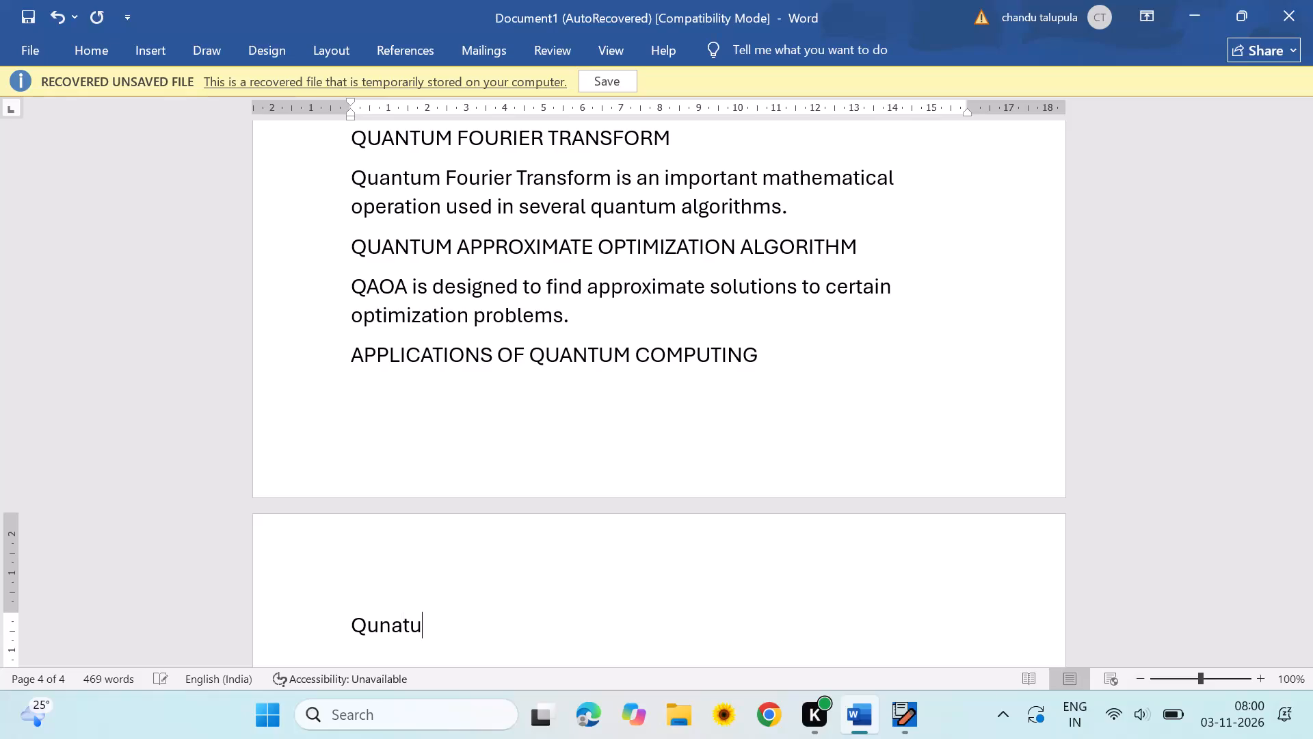
key(BackSpace)
key(BackSpace)
key(BackSpace)
key(BackSpace)
text(antum co)
text(mputing)
key(space)
Complete the applications introduction with "has many possible applications in different industries." and begin a new paragraph.
text(i)
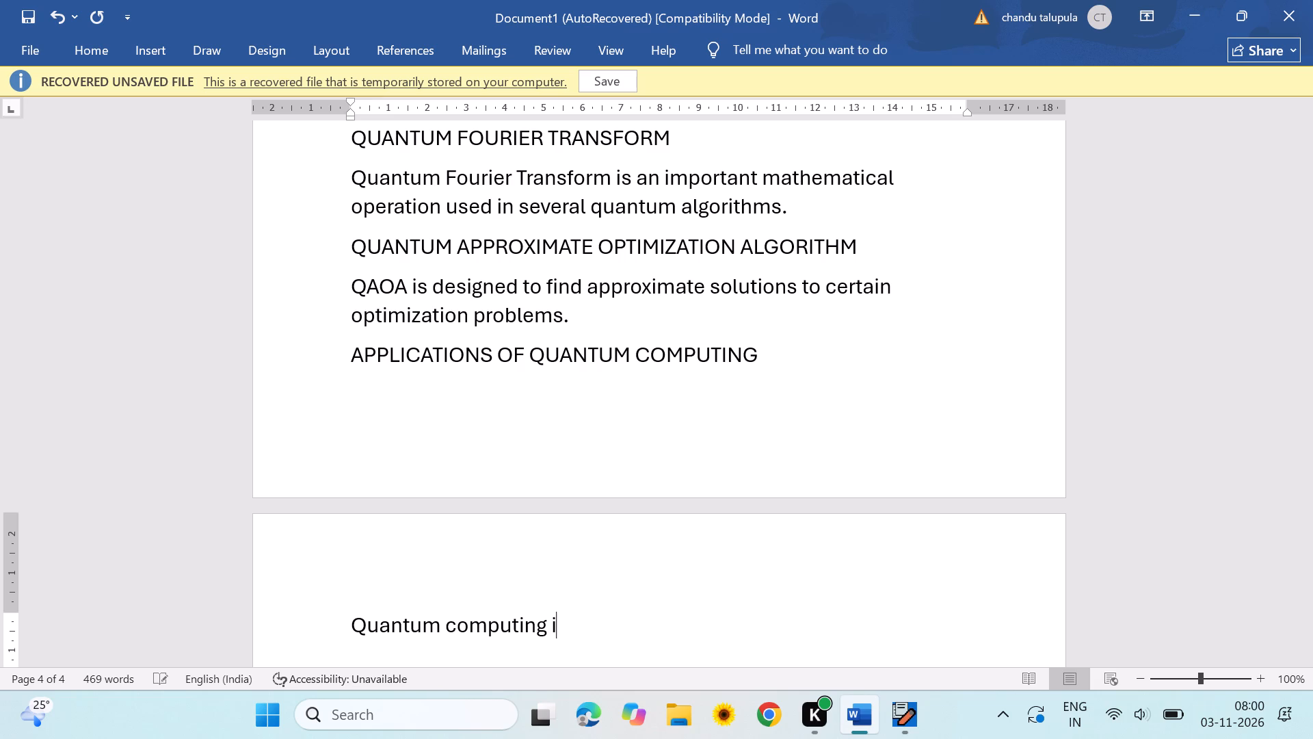
key(BackSpace)
text(has many possible applications in fi)
key(BackSpace)
key(BackSpace)
text(different)
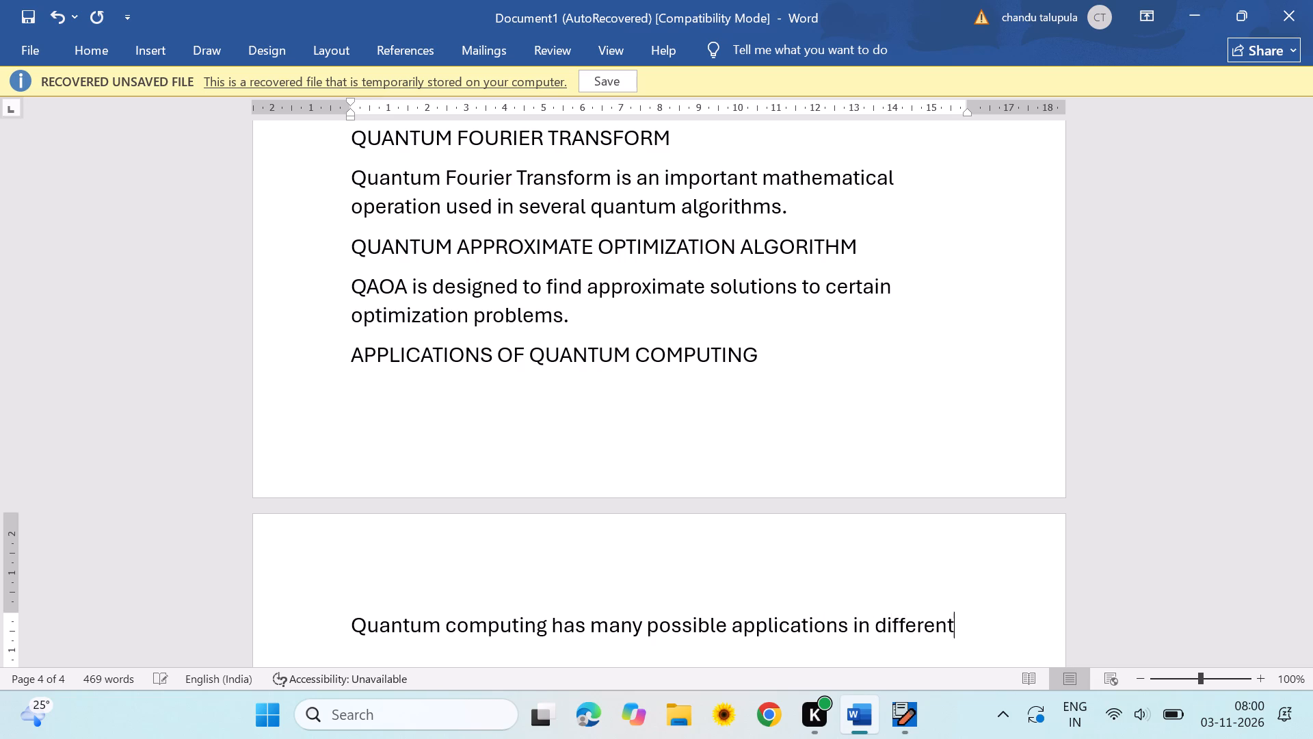
key(space)
text(industries,)
key(BackSpace)
key(period)
key(Return)
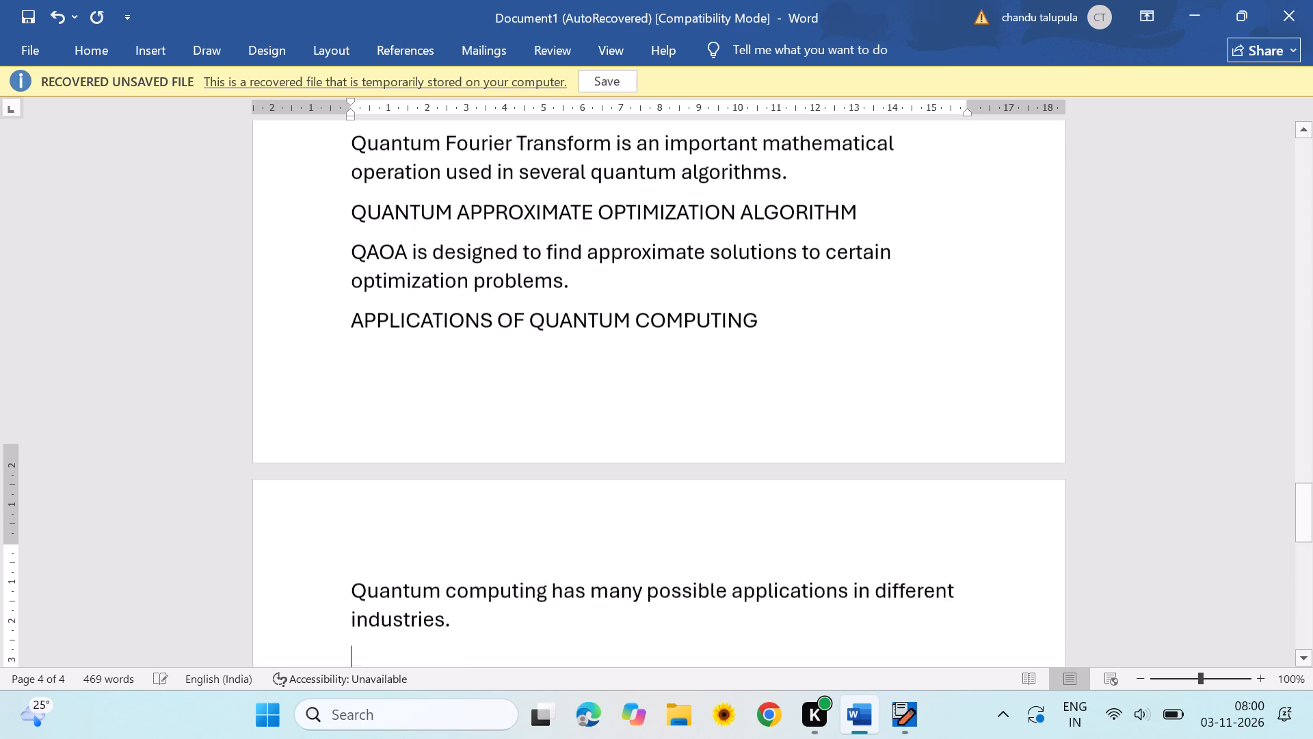
Start the first application entry below the introduction with "HEALTH CARE : It may help".
text(HEALTH CARE :)
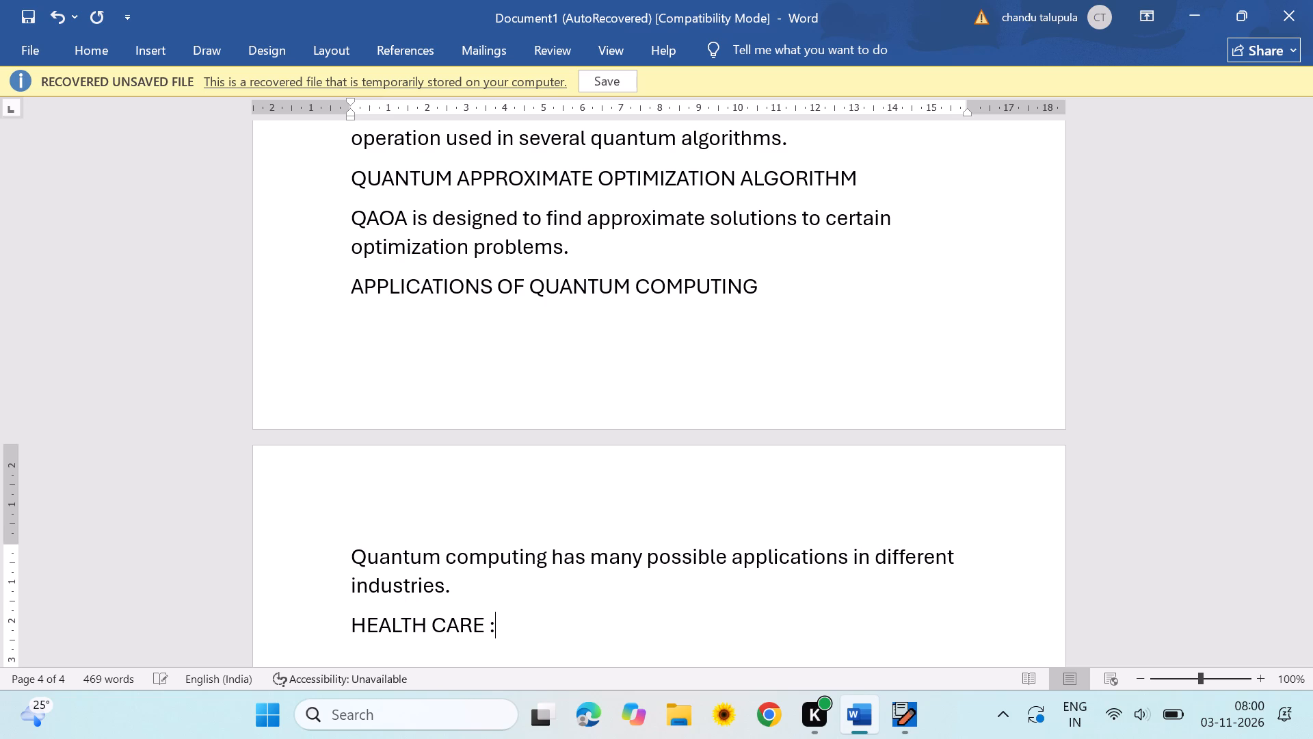
key(space)
text(iTMAY)
key(BackSpace)
key(BackSpace)
key(BackSpace)
key(BackSpace)
key(BackSpace)
key(i)
text(t a)
key(BackSpace)
text(may)
key(space)
text(help i)
key(BackSpace)
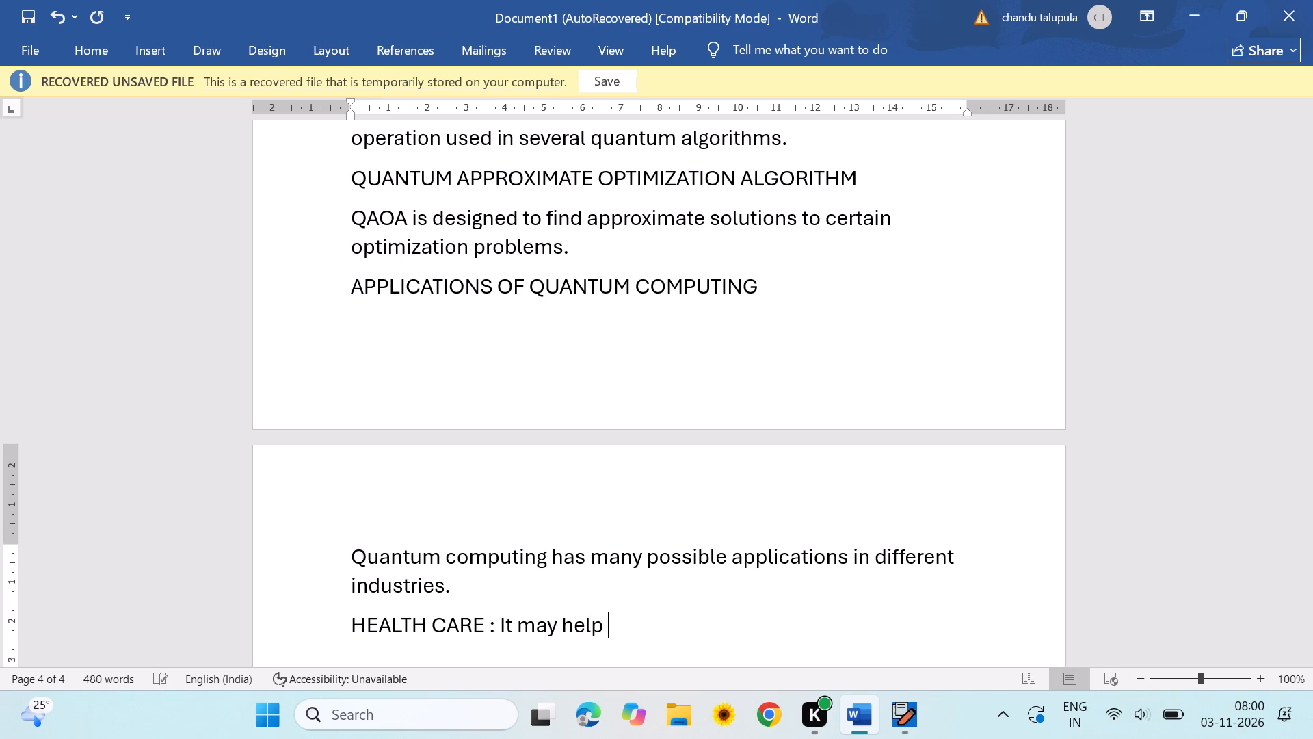
Complete the HEALTH CARE entry with "researches study complex molecules and support drug discovery." and begin a new paragraph.
text(researche)
text(s st)
text(udy complex molecule)
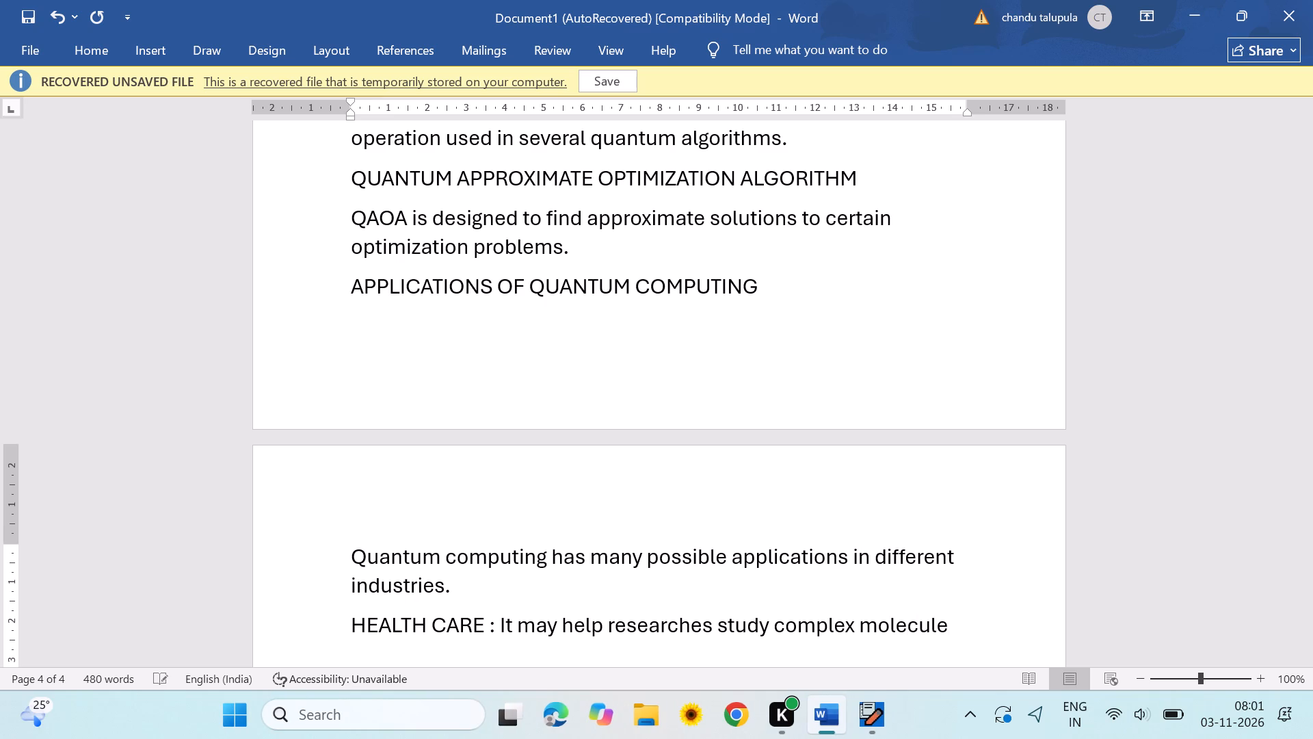
key(space)
key(BackSpace)
text(s and support)
key(space)
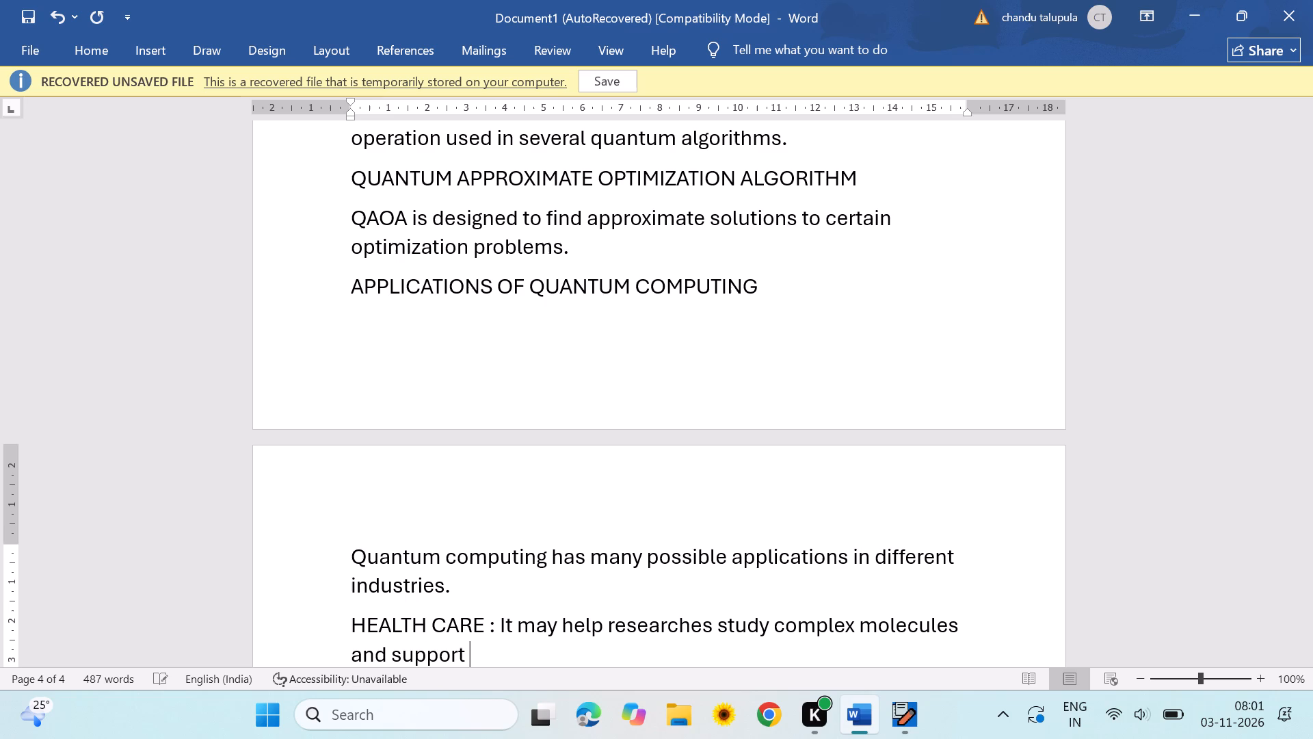
text(dri)
key(BackSpace)
text(ug)
key(space)
text(di)
text(scovery)
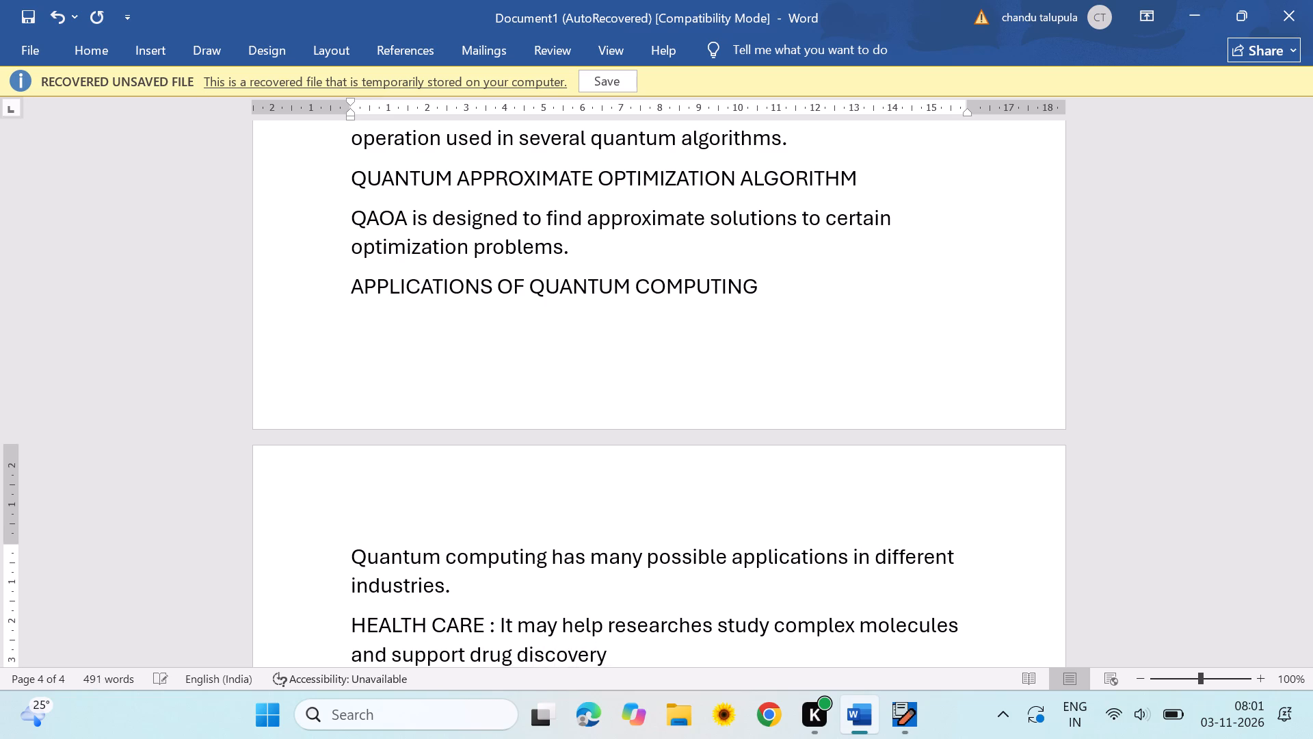
key(period)
key(Return)
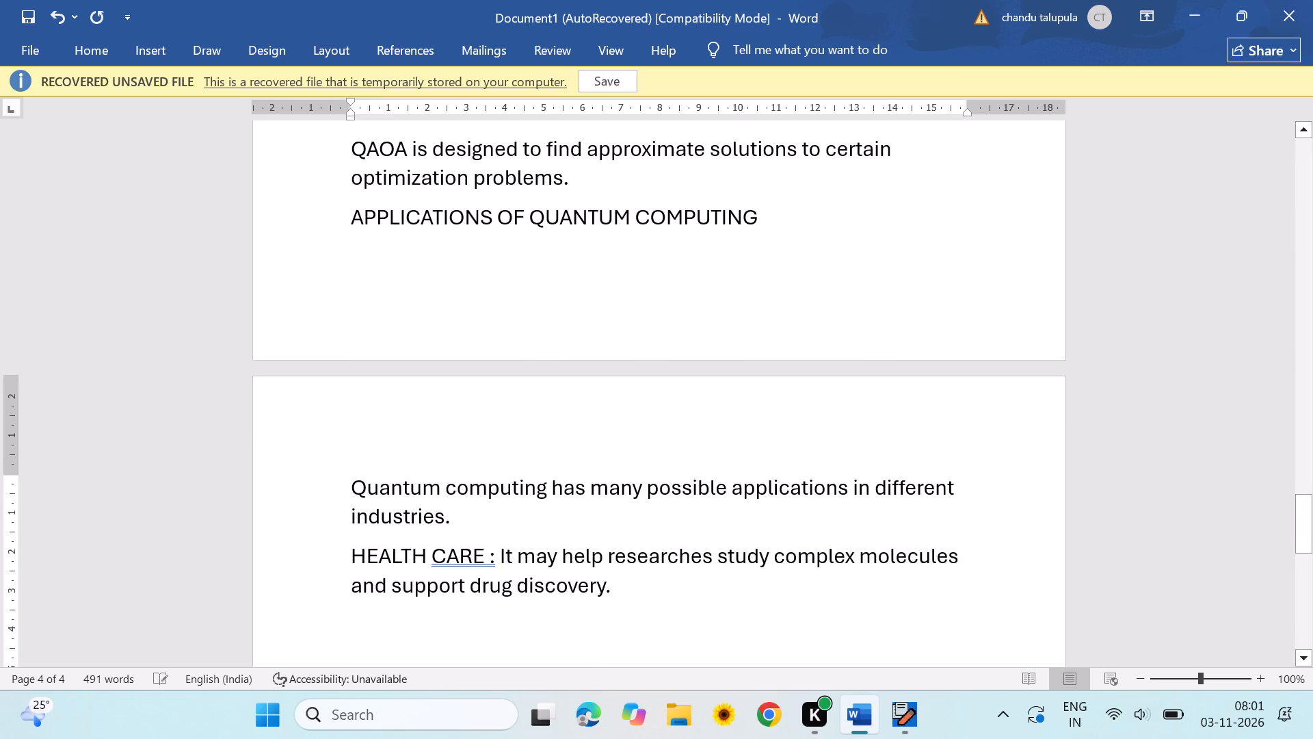
Start the second application entry below HEALTH CARE with "BANKING AND FINANCE : It may help".
text(BAN)
text(KING AND)
key(space)
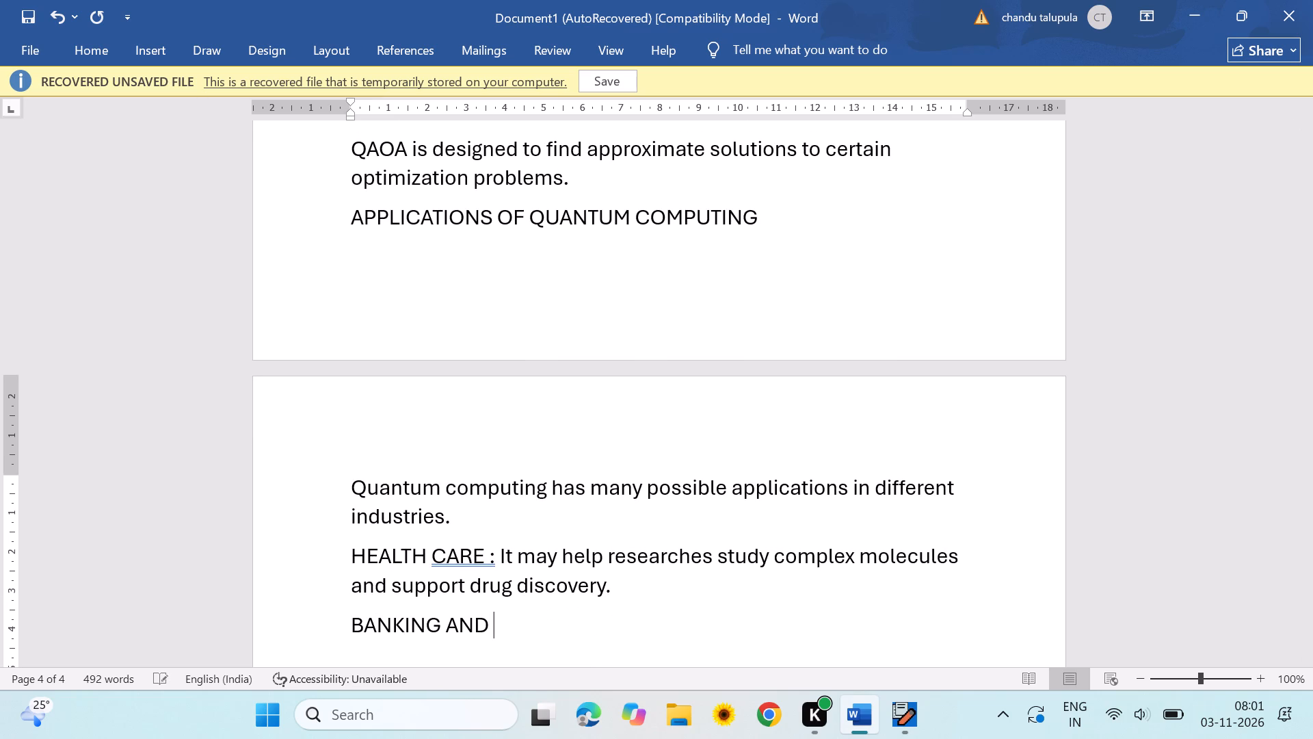
text(FINA)
text(NCE)
key(space)
key(shift+colon)
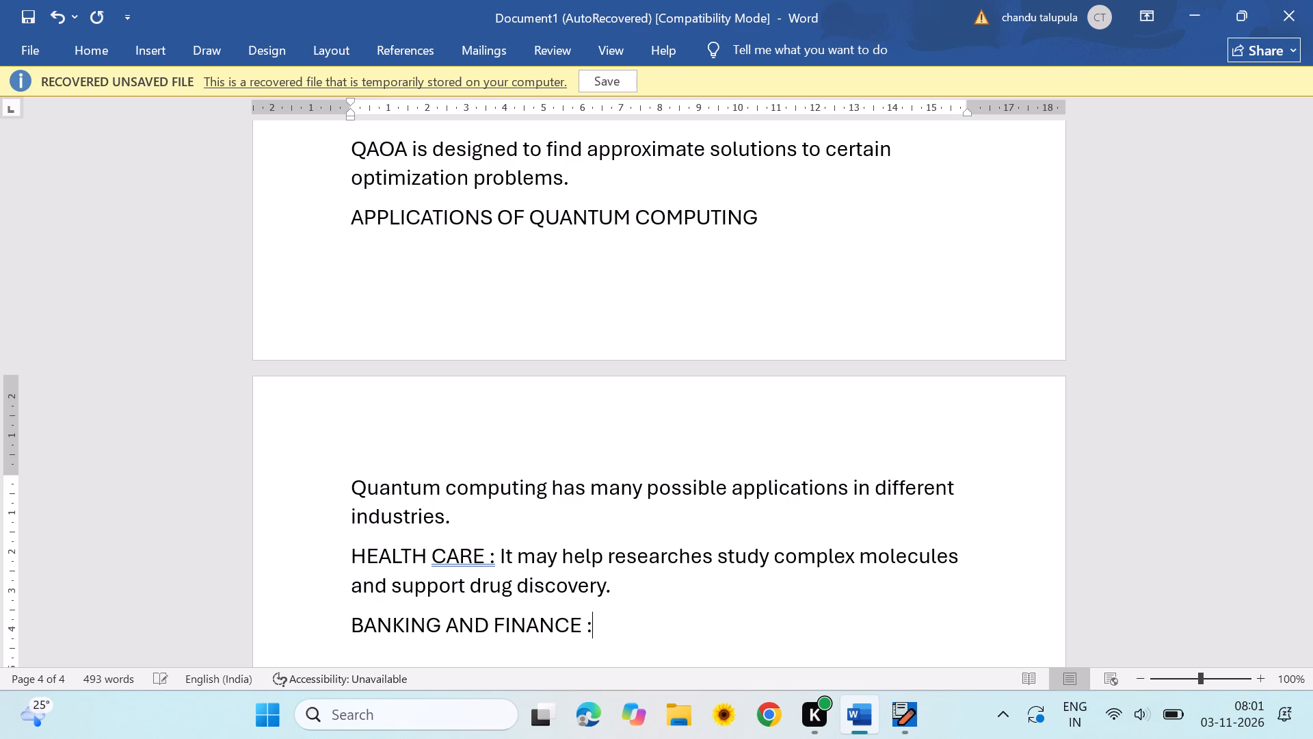
text(It may)
key(space)
text(he)
text(lp)
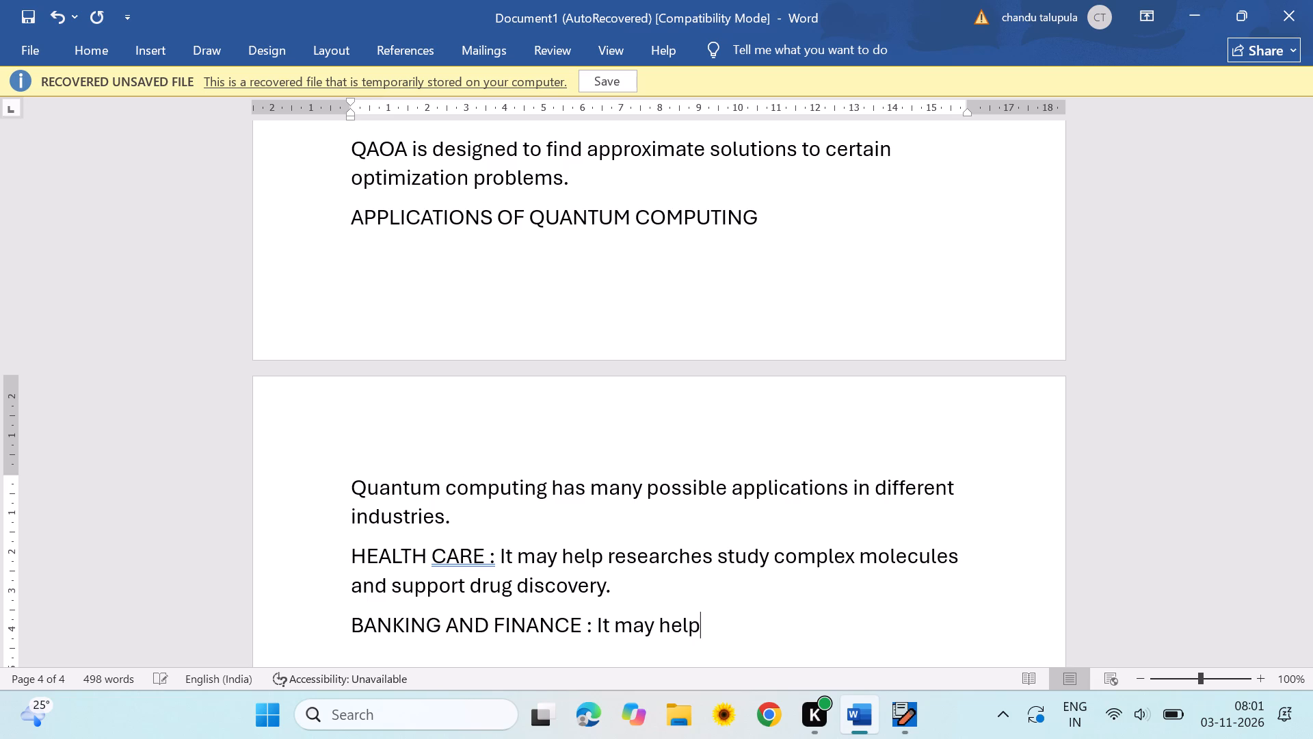
key(space)
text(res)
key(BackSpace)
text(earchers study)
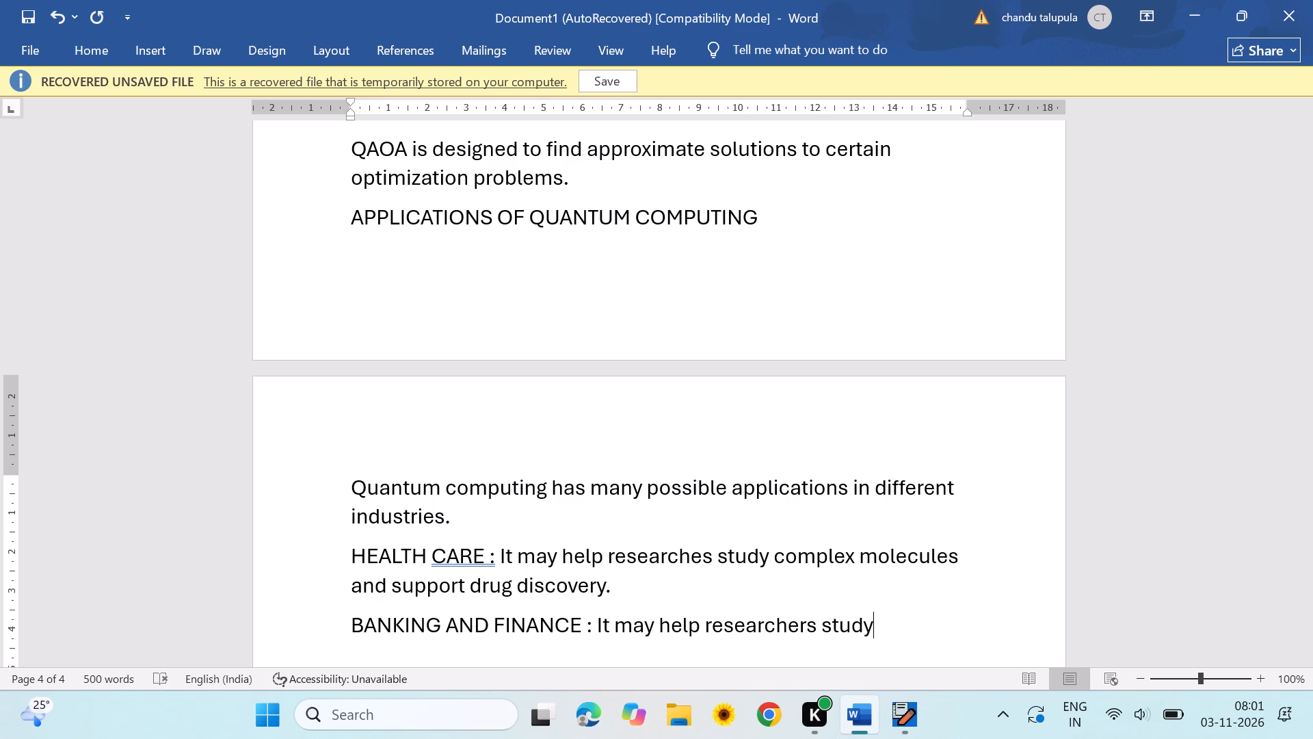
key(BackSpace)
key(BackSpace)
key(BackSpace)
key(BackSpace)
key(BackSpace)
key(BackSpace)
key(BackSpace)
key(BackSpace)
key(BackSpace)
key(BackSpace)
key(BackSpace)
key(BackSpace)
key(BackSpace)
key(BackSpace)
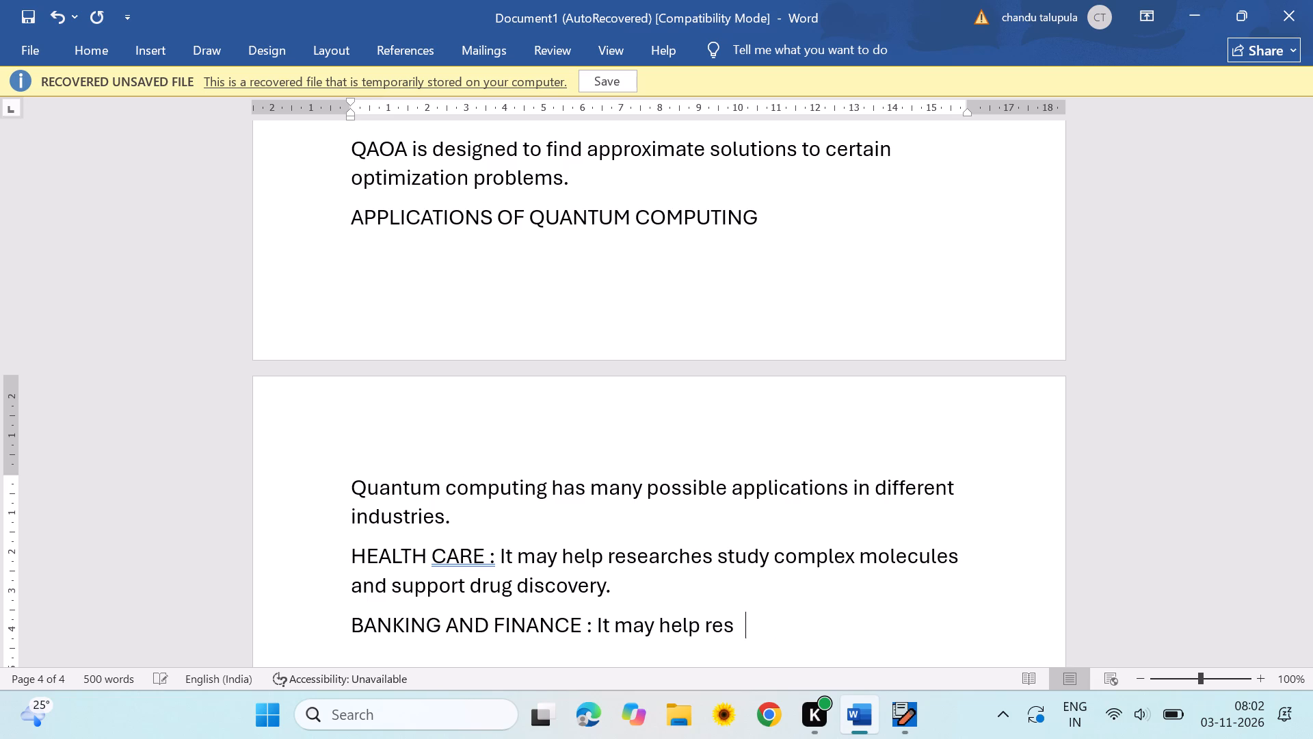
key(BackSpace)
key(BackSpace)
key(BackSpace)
Continue the BANKING AND FINANCE entry after "It may help" with "with portfolio optimization and".
text(with)
key(space)
text(portfo)
text(lio)
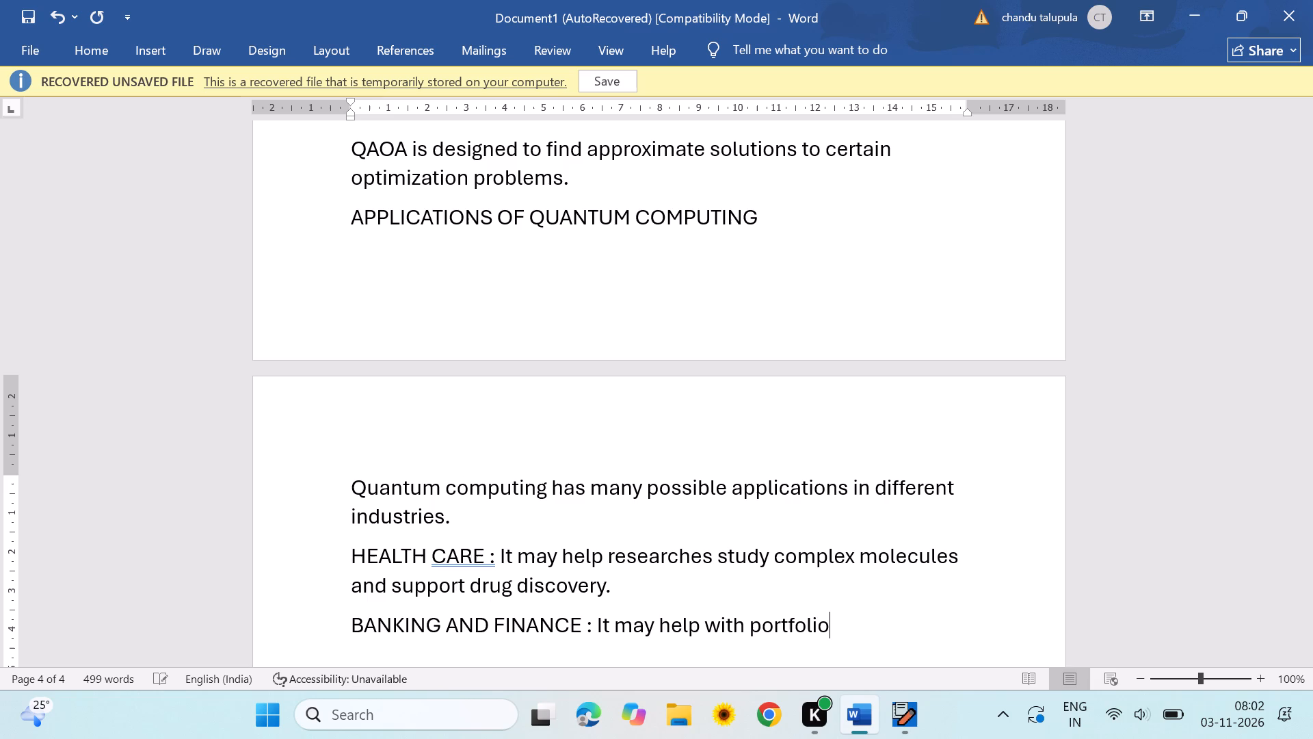
key(space)
text(op)
text(tim)
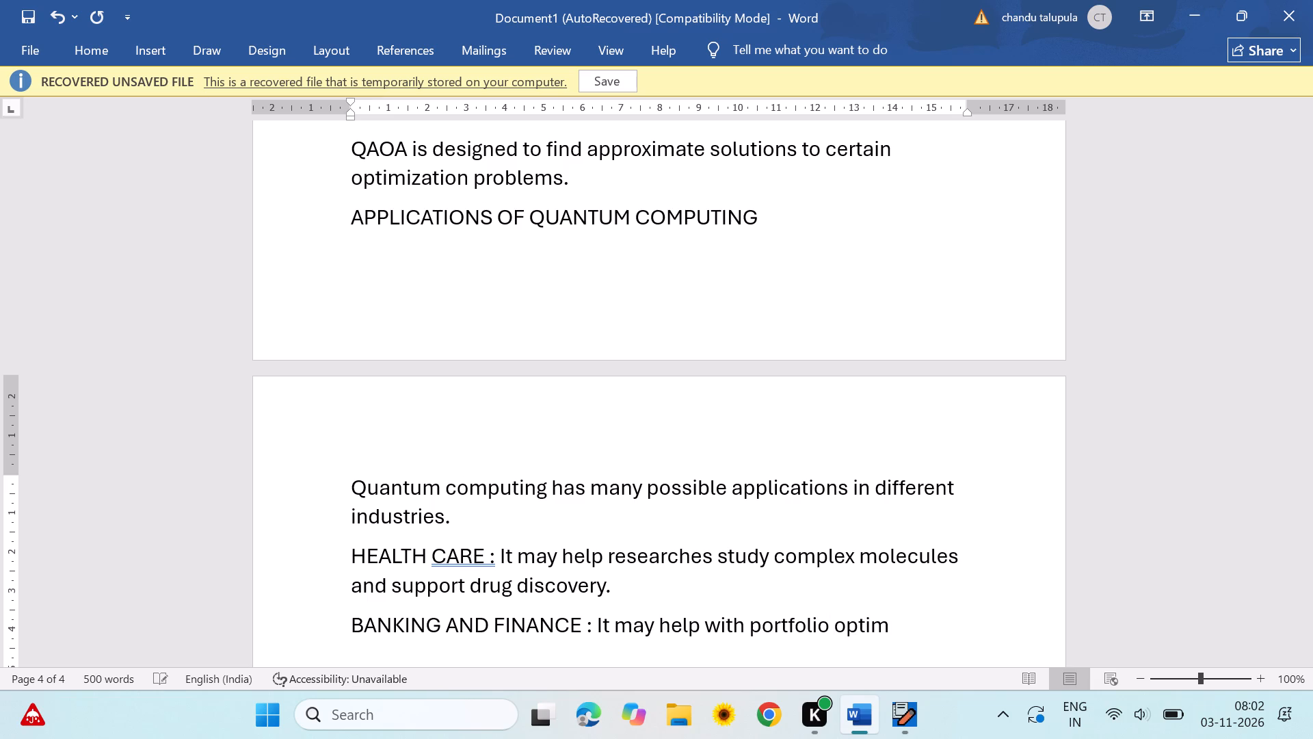
key(i)
key(z)
text(ation and)
Complete the BANKING AND FINANCE entry with "financial risk modeling." and begin a new paragraph.
key(space)
text(fin)
text(ancial)
key(space)
text(risk mod)
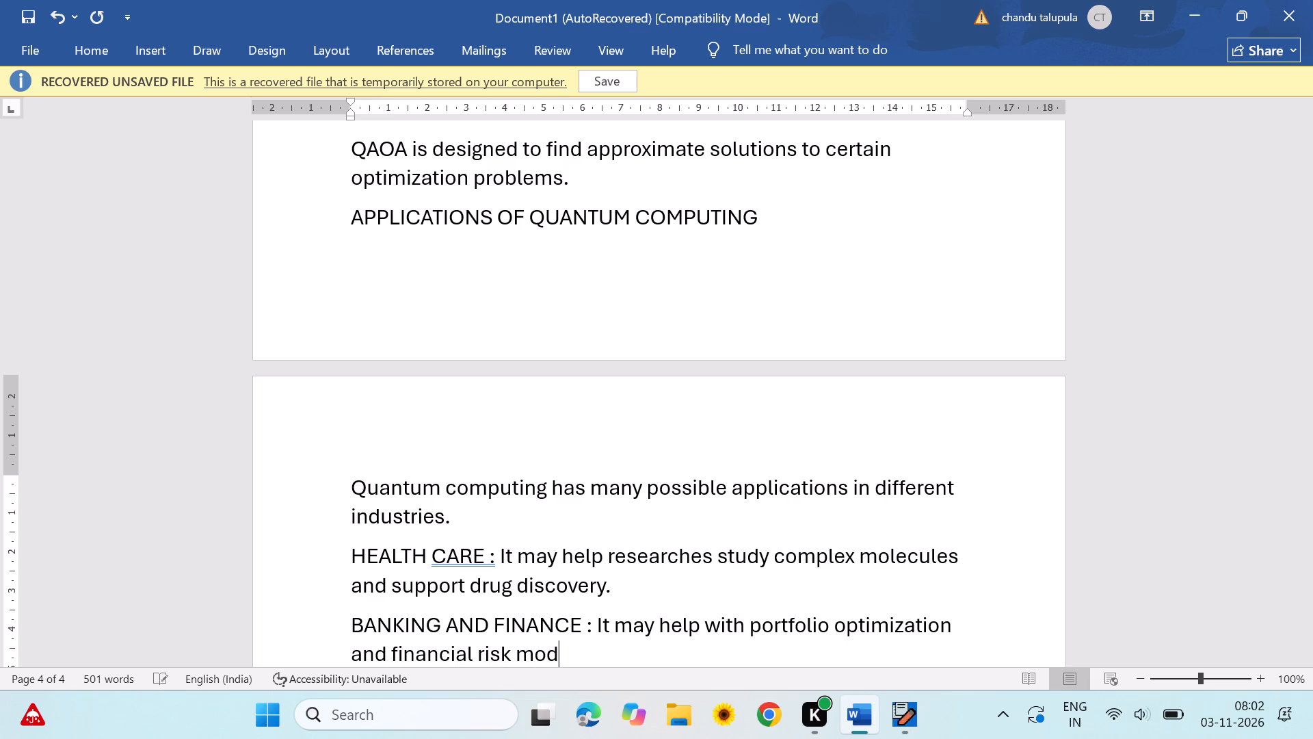
text(eling)
key(period)
key(Return)
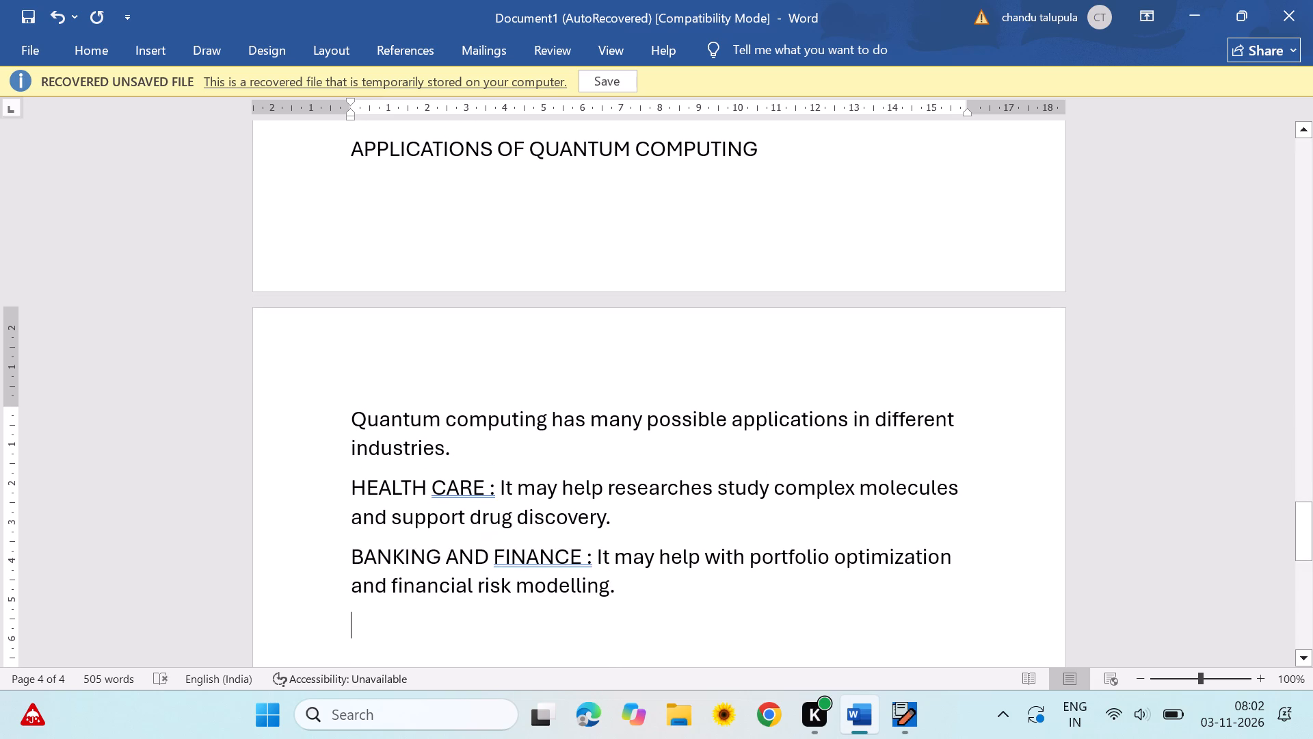
Start the third application entry below BANKING AND FINANCE with "CYBERSECURITY : Quantum technology".
text(CYBERSECURITY)
key(Return)
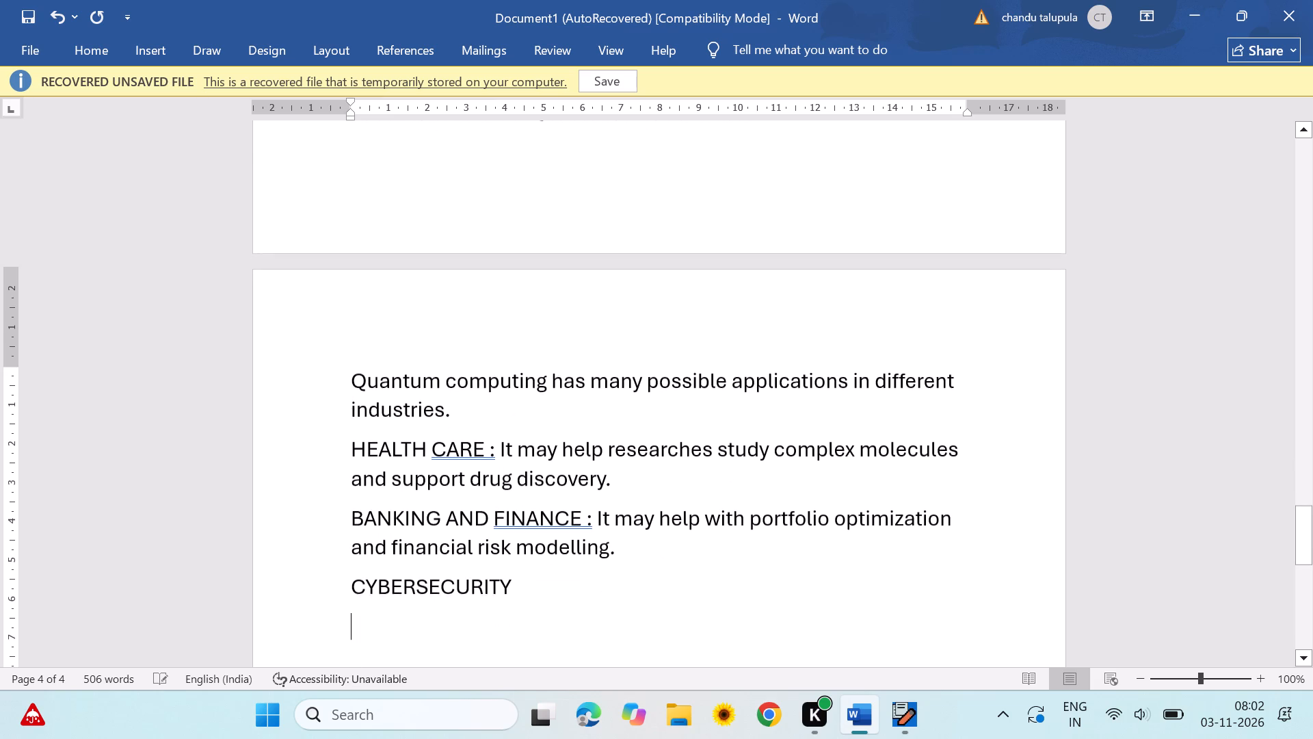
key(Up)
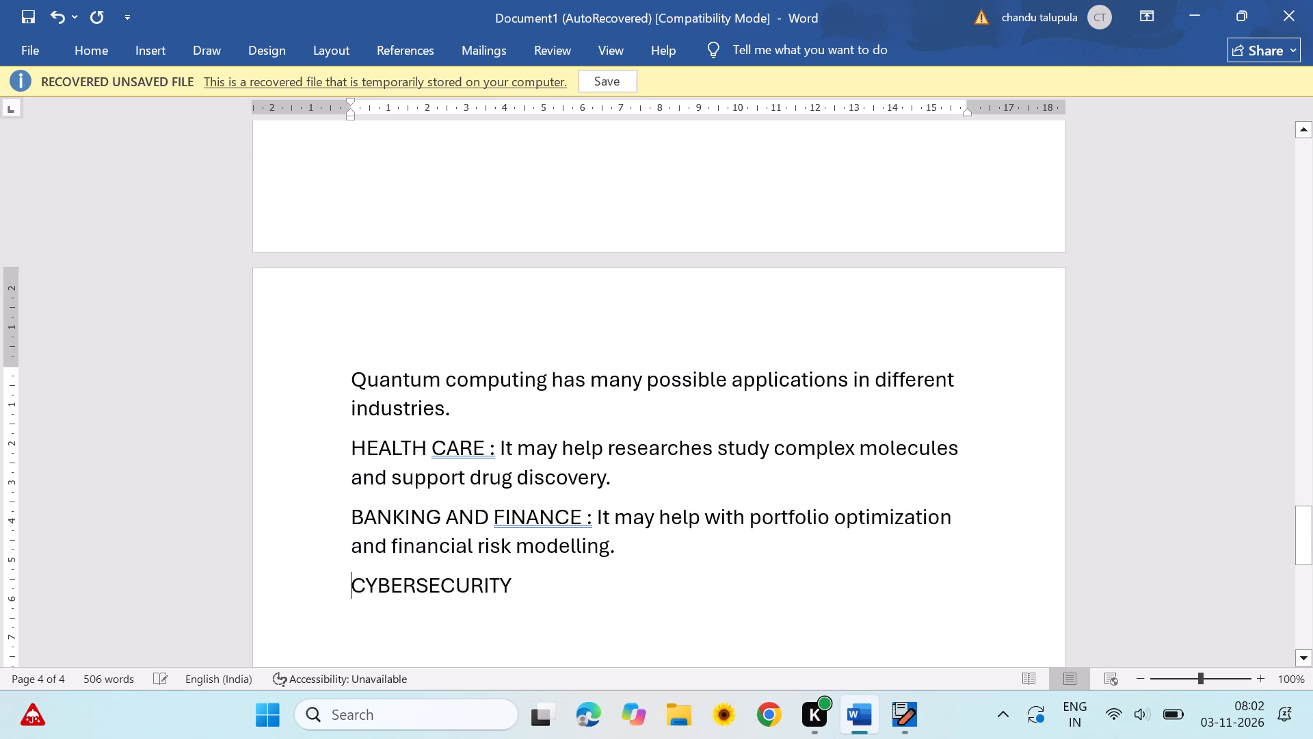
key(Right)
key(Right)
key(Right)
key(Right)
key(Right)
key(Right)
key(Right)
key(Right)
key(Right)
key(Right)
key(Right)
key(Right)
key(Right)
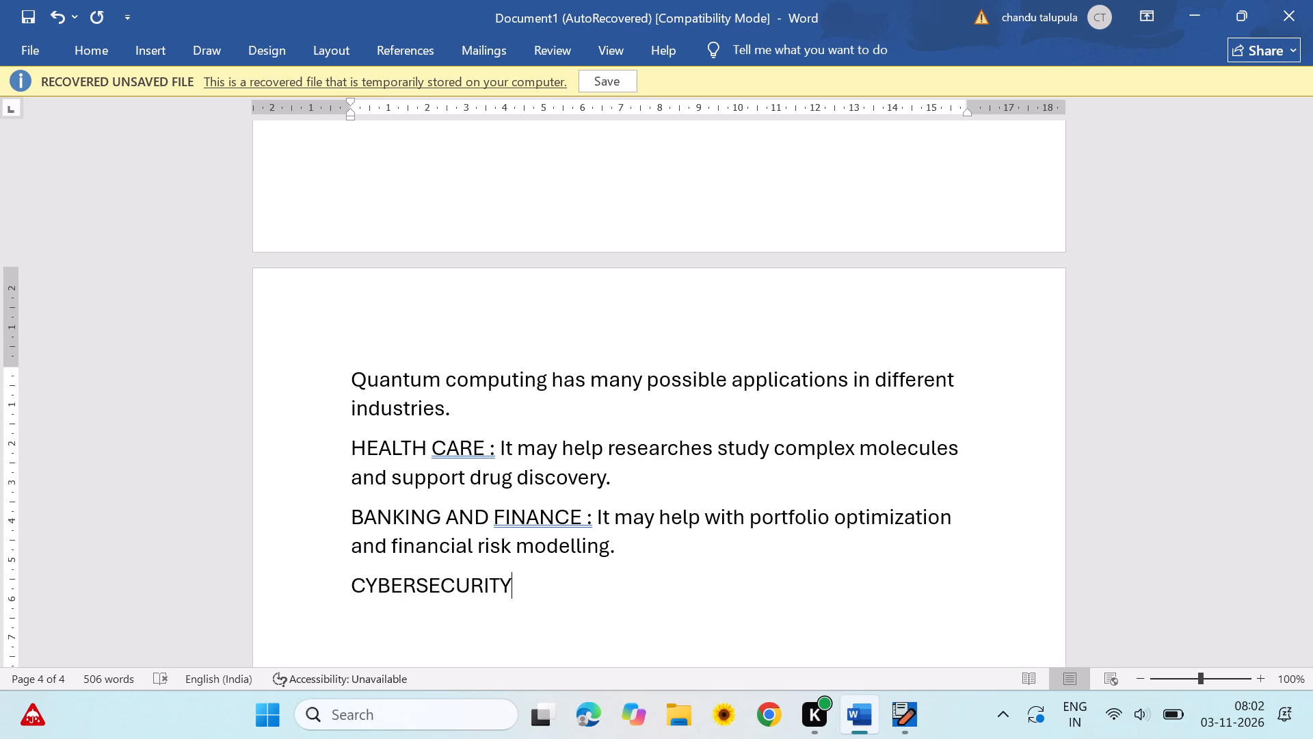
key(space)
text(: Q)
text(uantum technology)
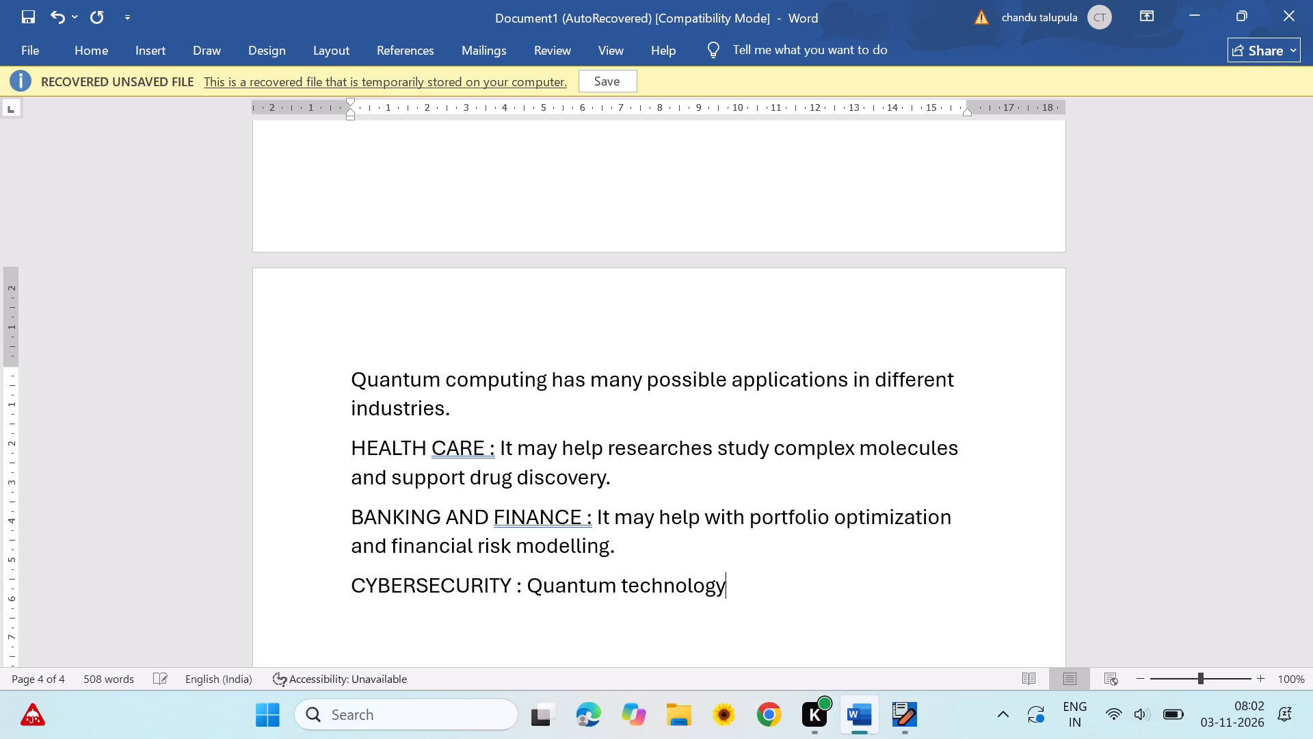
Complete the CYBERSECURITY entry with "is important for developing quantum resistant security methods." and begin a new paragraph.
key(space)
key(u)
key(BackSpace)
text(is)
key(space)
text(important)
key(space)
text(for develo)
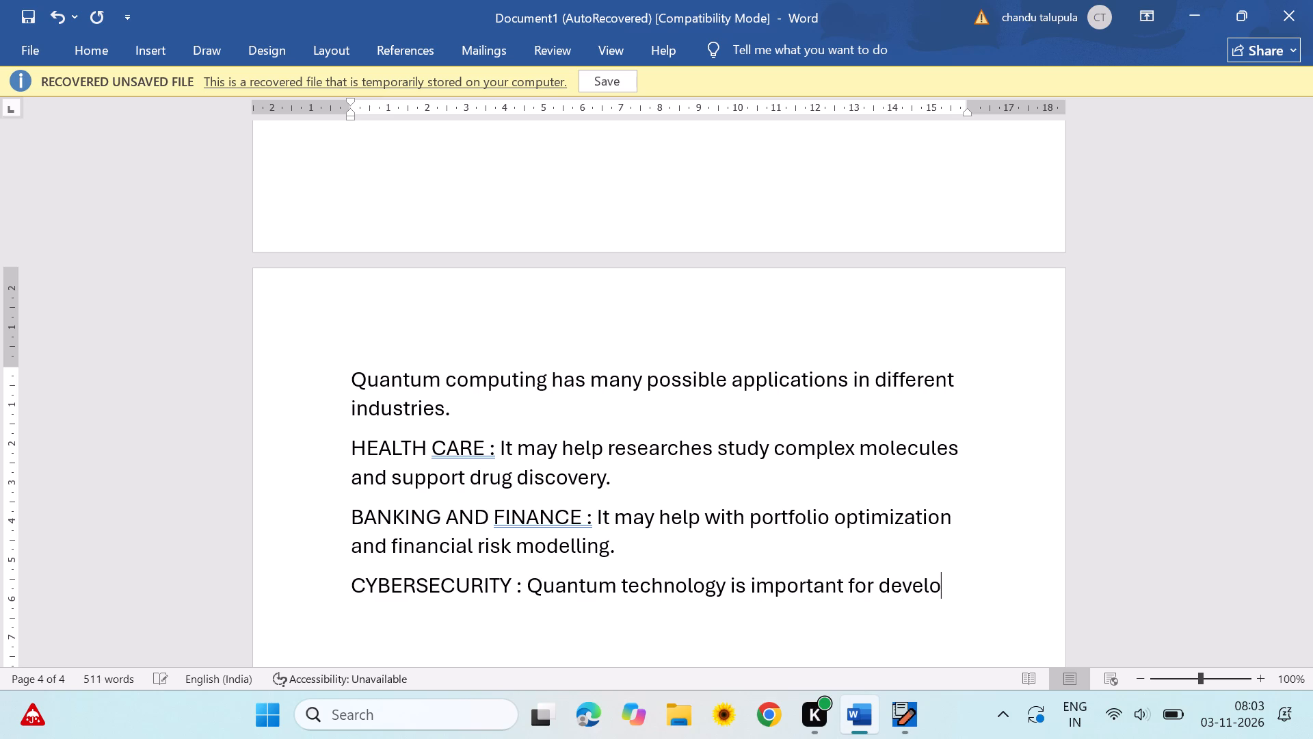
text(ping quantum resistant)
key(space)
text(security)
key(space)
key(m)
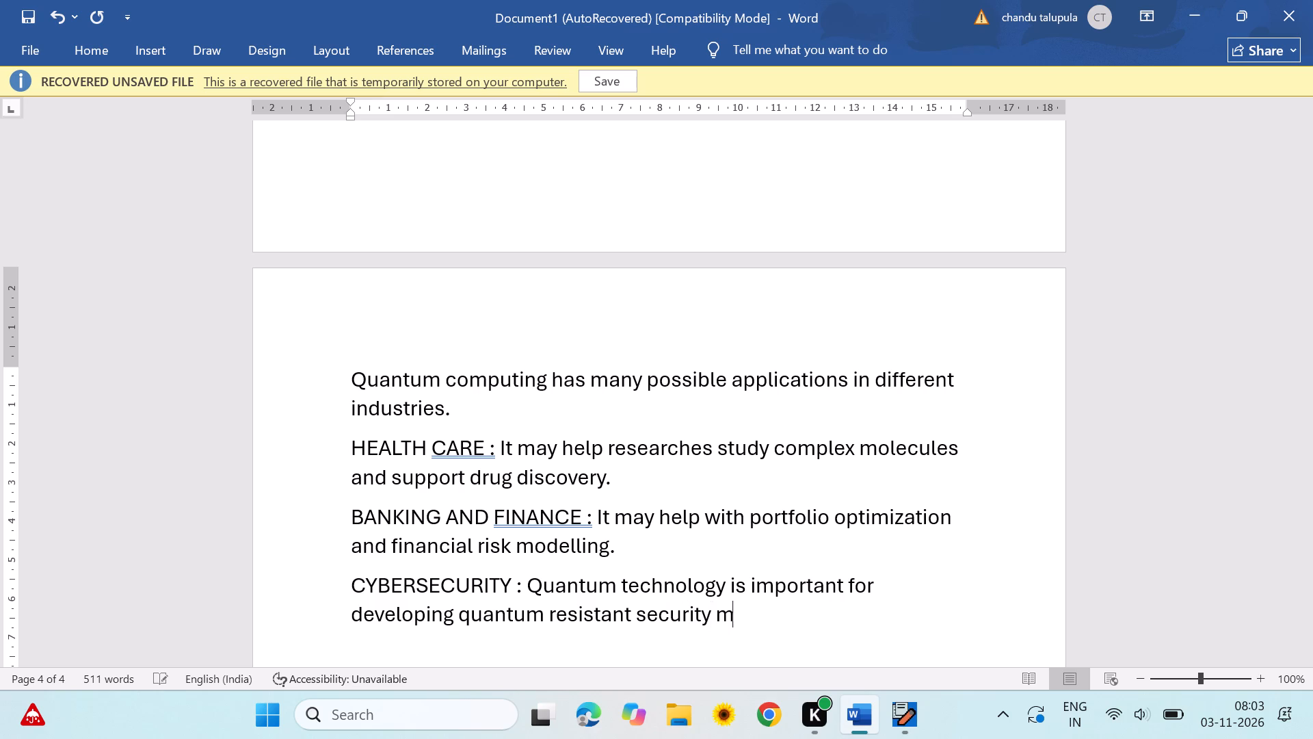
text(ethods.)
key(Return)
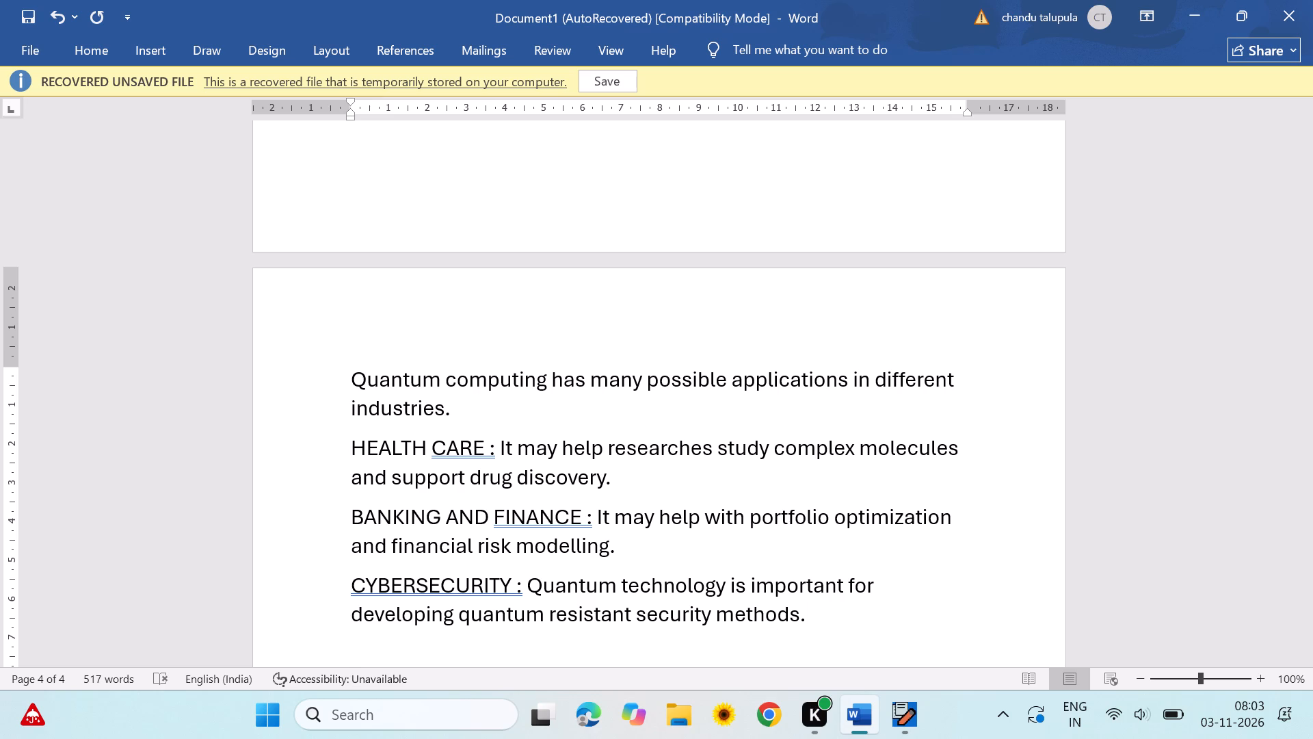
Start the fourth application entry below CYBERSECURITY with "ARITICIAL INTELLIGENCE : Researchers are".
text(ARITICIA)
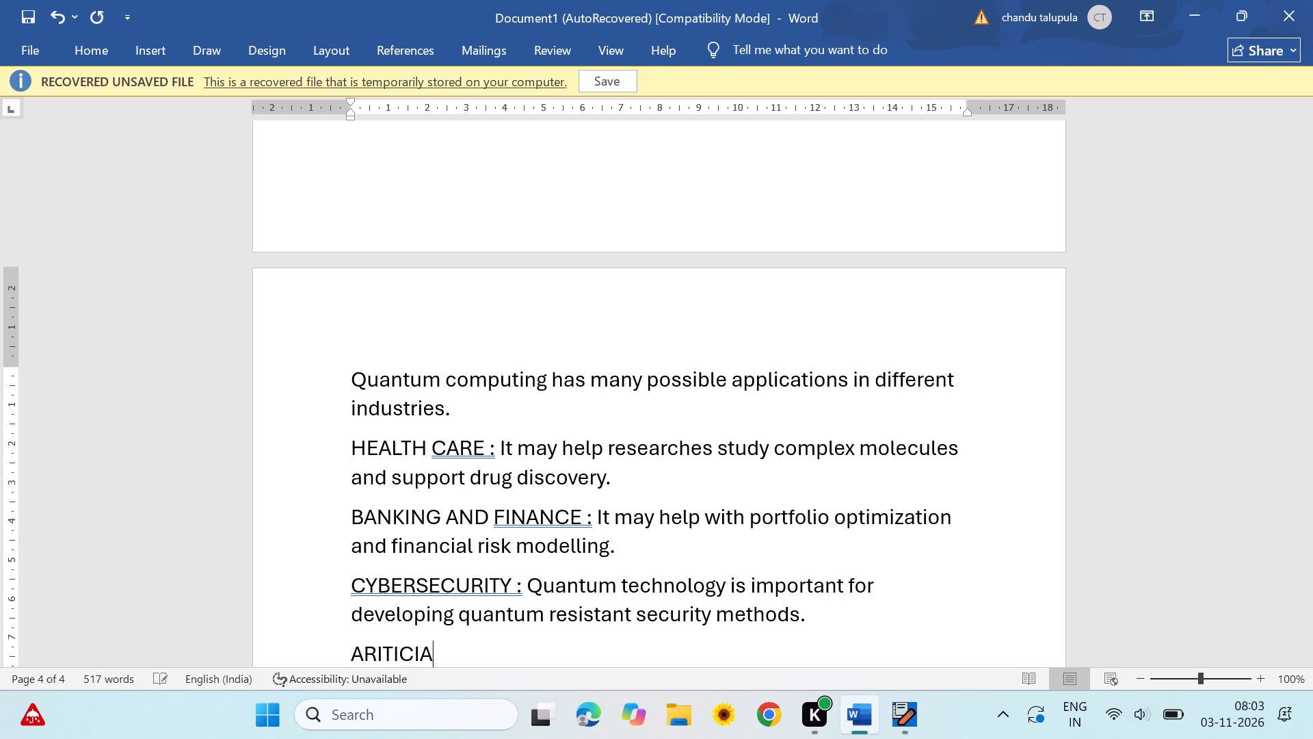
text(L INTELLIGENCE :)
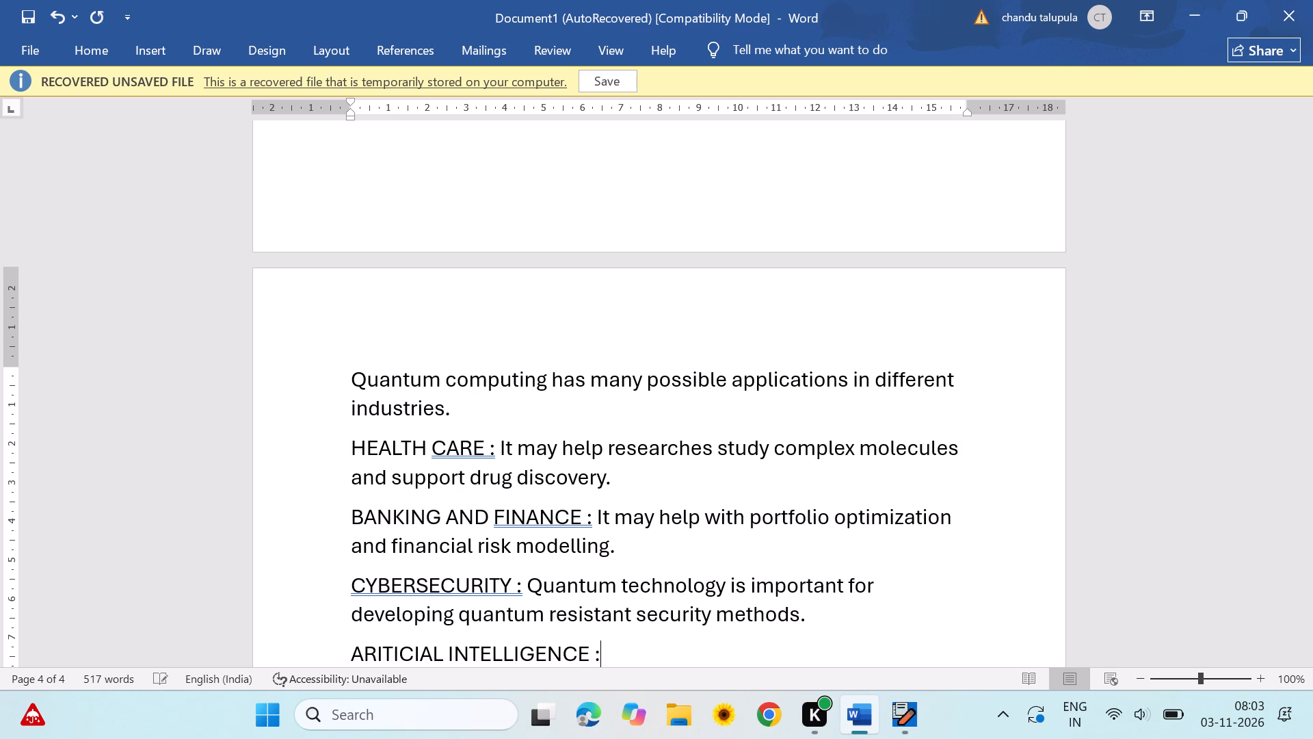
key(space)
key(r)
text(esearche)
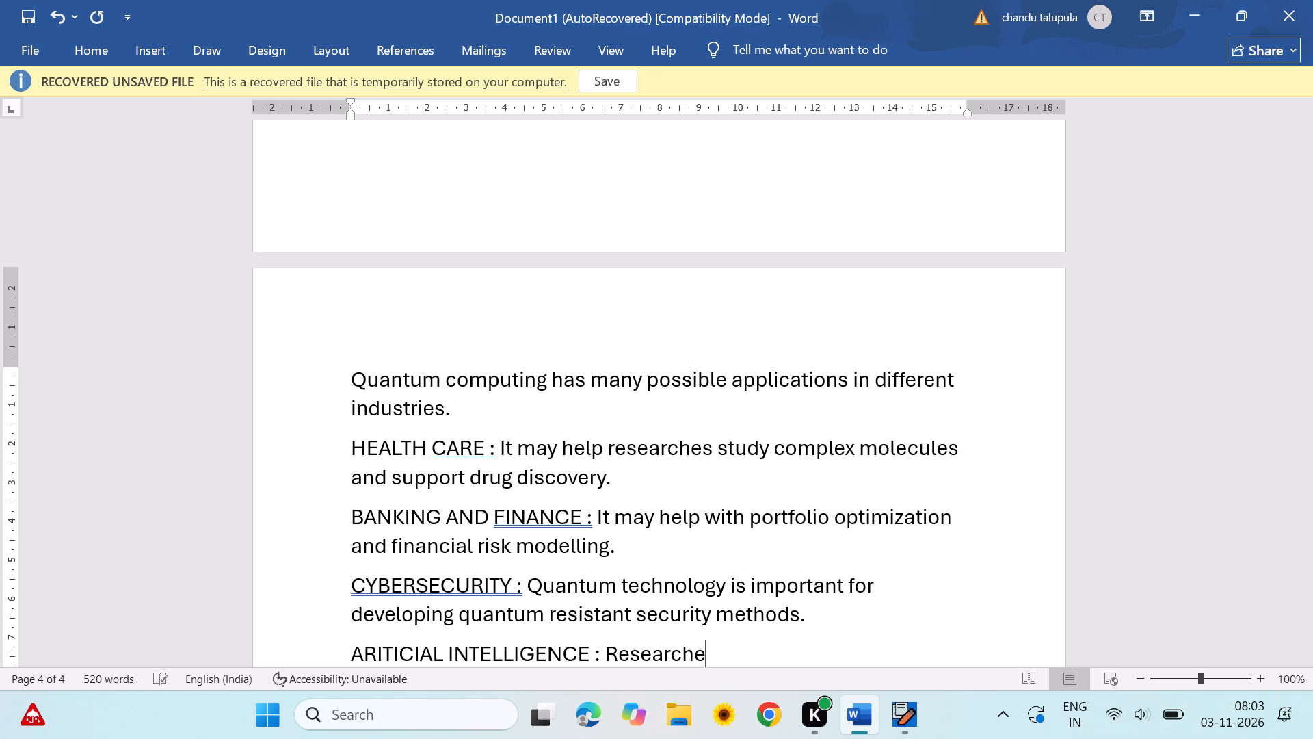
text(rs are)
key(space)
Continue the ARITICIAL INTELLIGENCE entry with "exploring quantum machine learning".
text(exploring quantum)
key(space)
text(machine)
key(space)
text(leae)
text(ninh)
key(BackSpace)
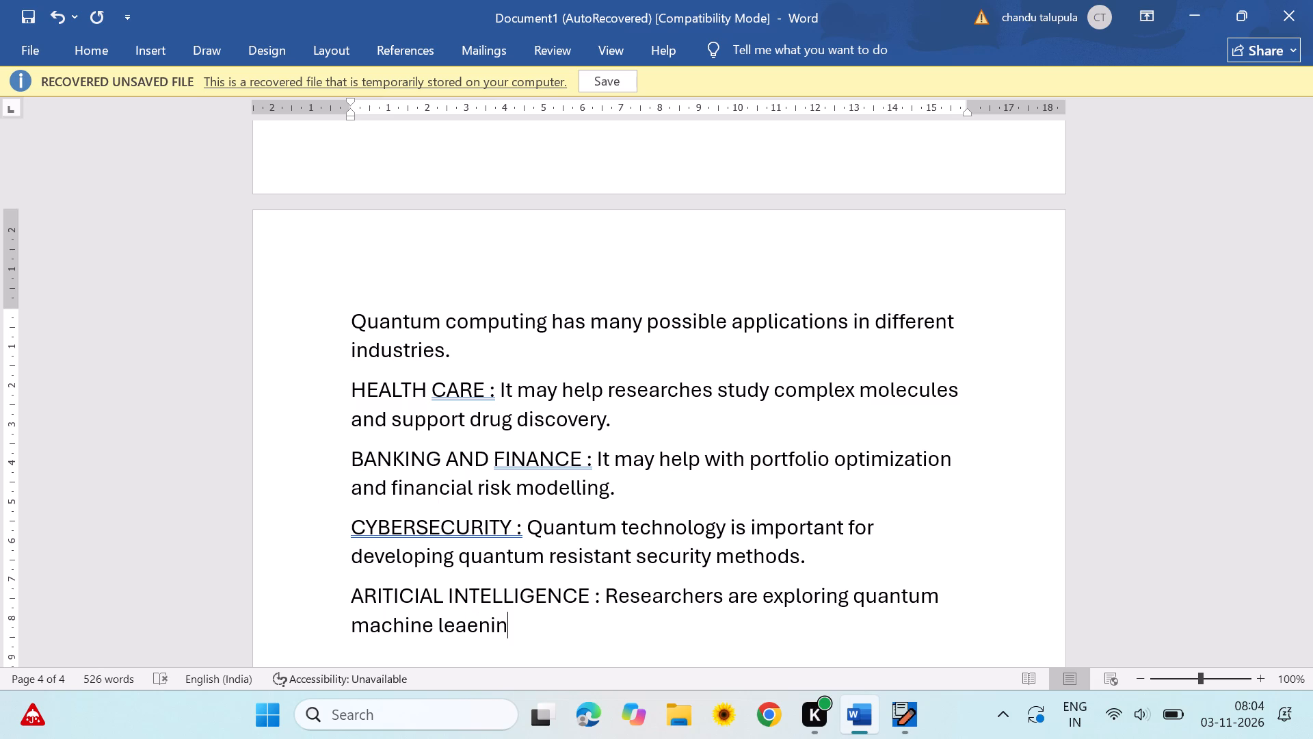
text(g)
key(space)
key(BackSpace)
key(BackSpace)
key(BackSpace)
key(BackSpace)
key(BackSpace)
key(BackSpace)
text(rning)
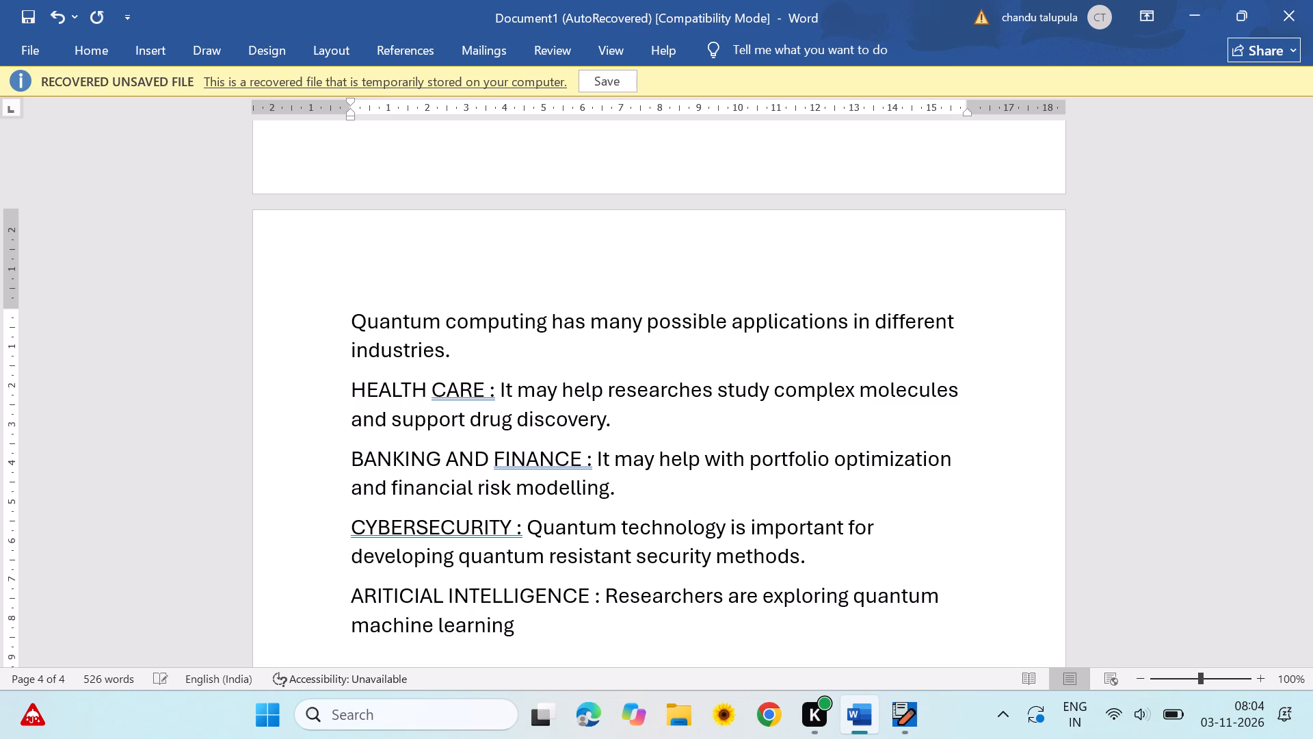
Complete the ARITICIAL INTELLIGENCE entry with "for specific computational tasks." and begin a new paragraph.
key(space)
text(fpr)
key(BackSpace)
key(BackSpace)
text(or specific)
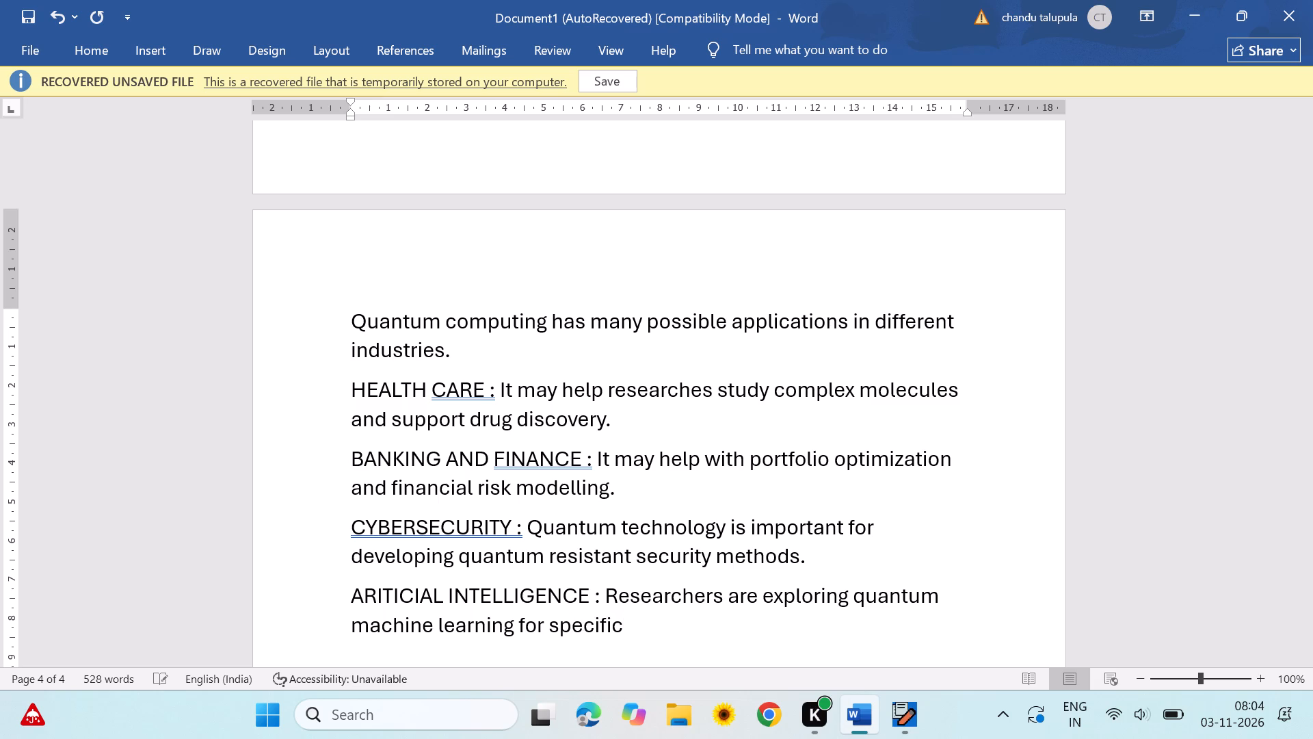
key(space)
text(computationl)
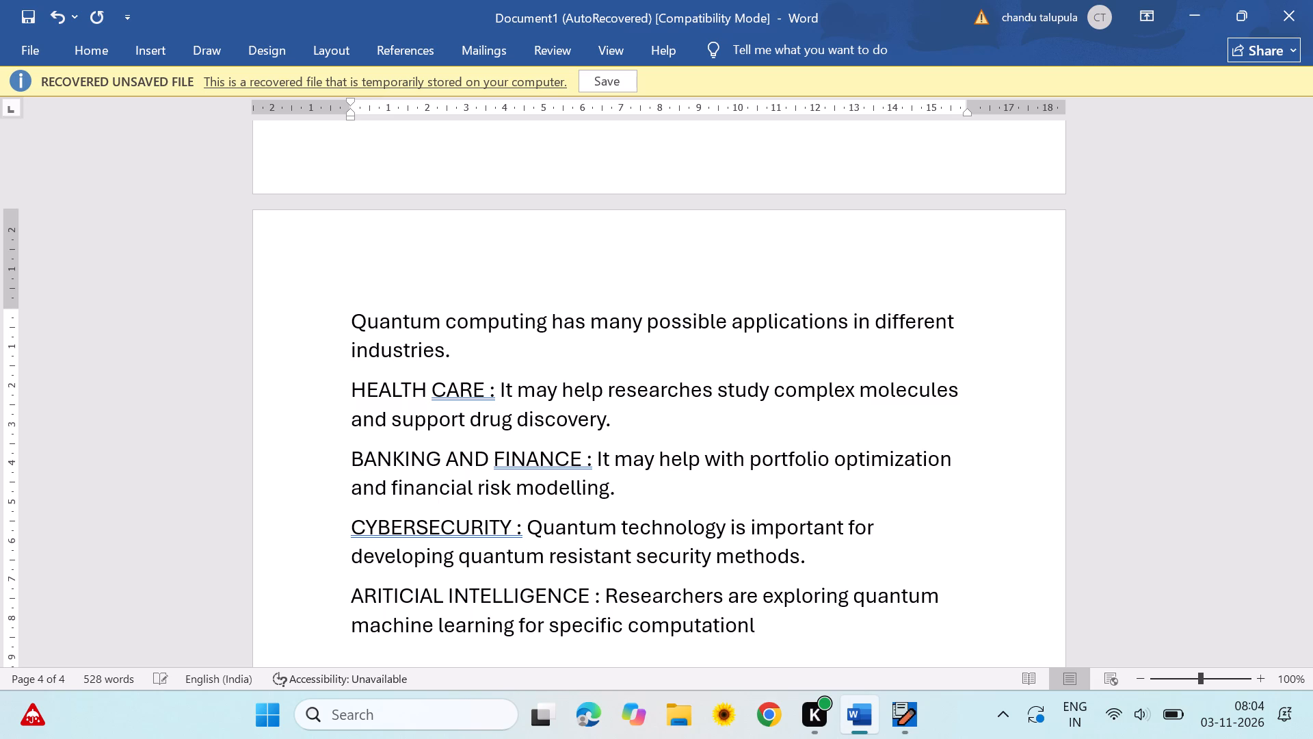
key(BackSpace)
text(al task)
key(s)
key(period)
key(Return)
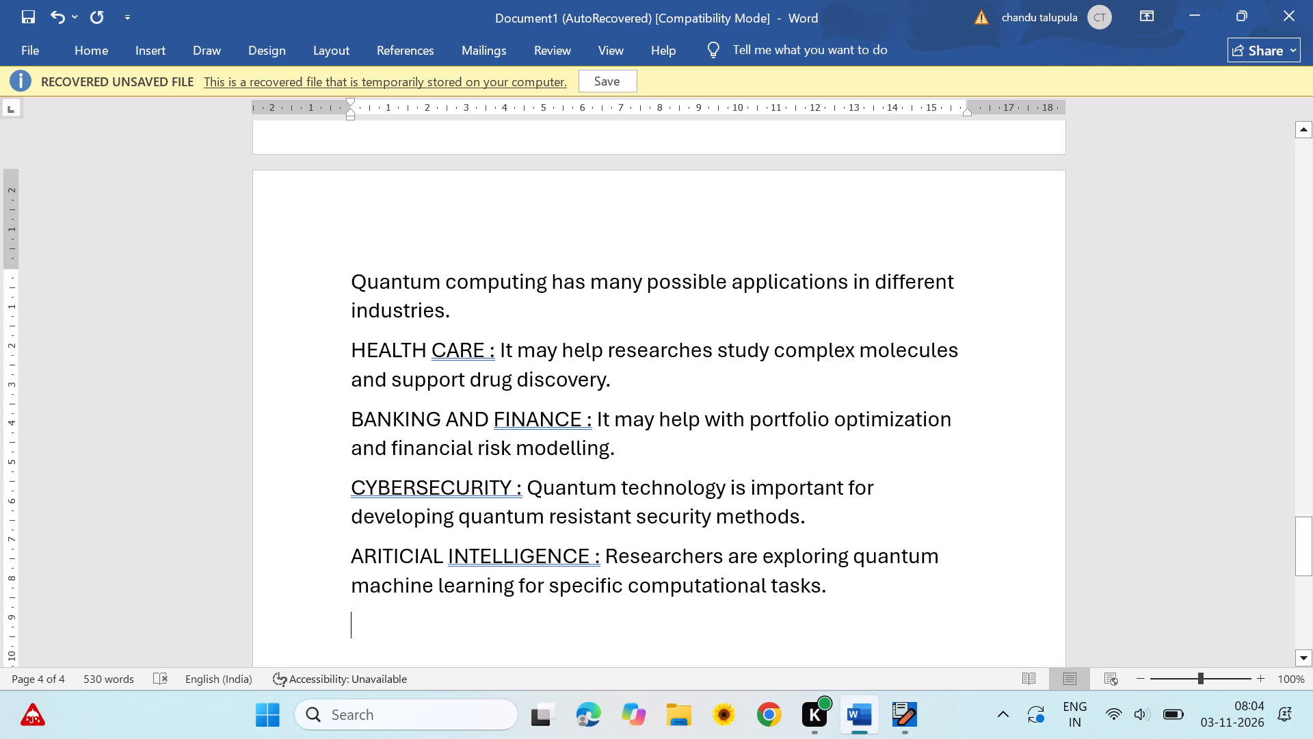
Start the fifth application entry below ARITICIAL INTELLIGENCE with "WEATHER RESEARCH : Quantum computing".
text(WA)
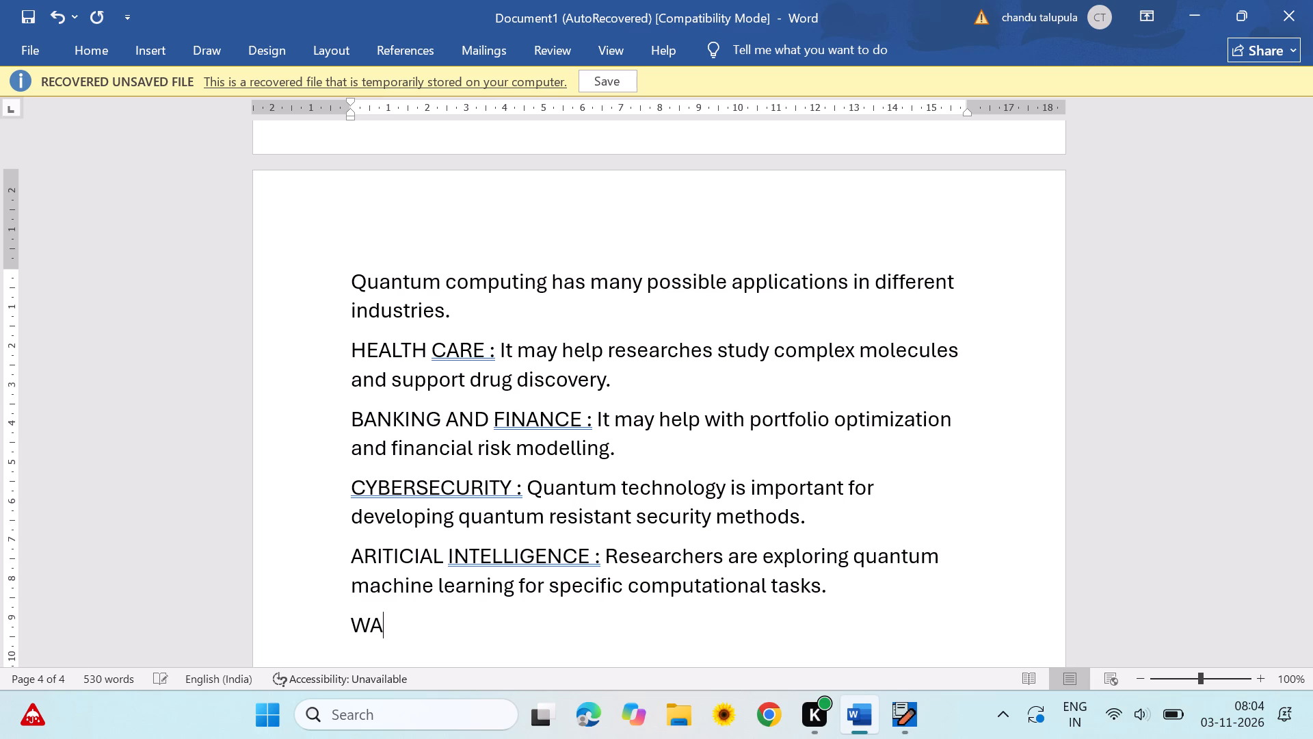
key(BackSpace)
text(EATHER)
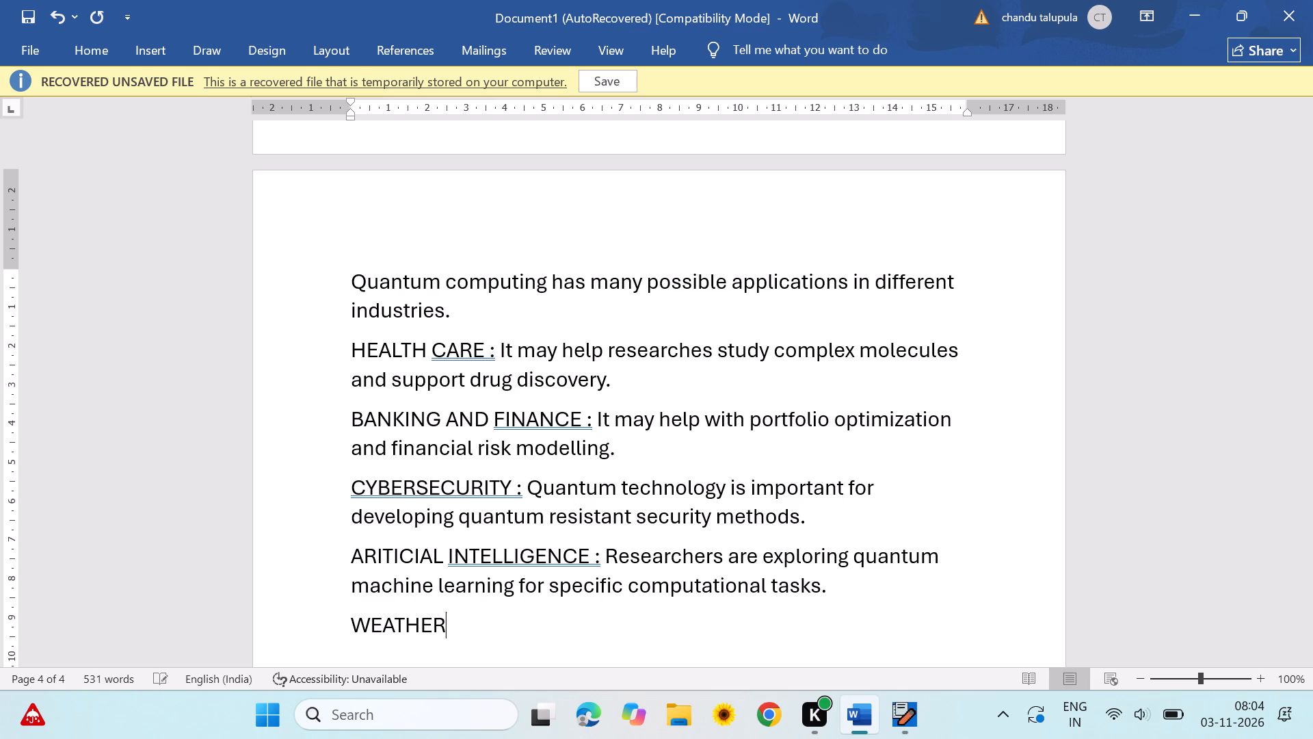
key(space)
text(RESEARCH)
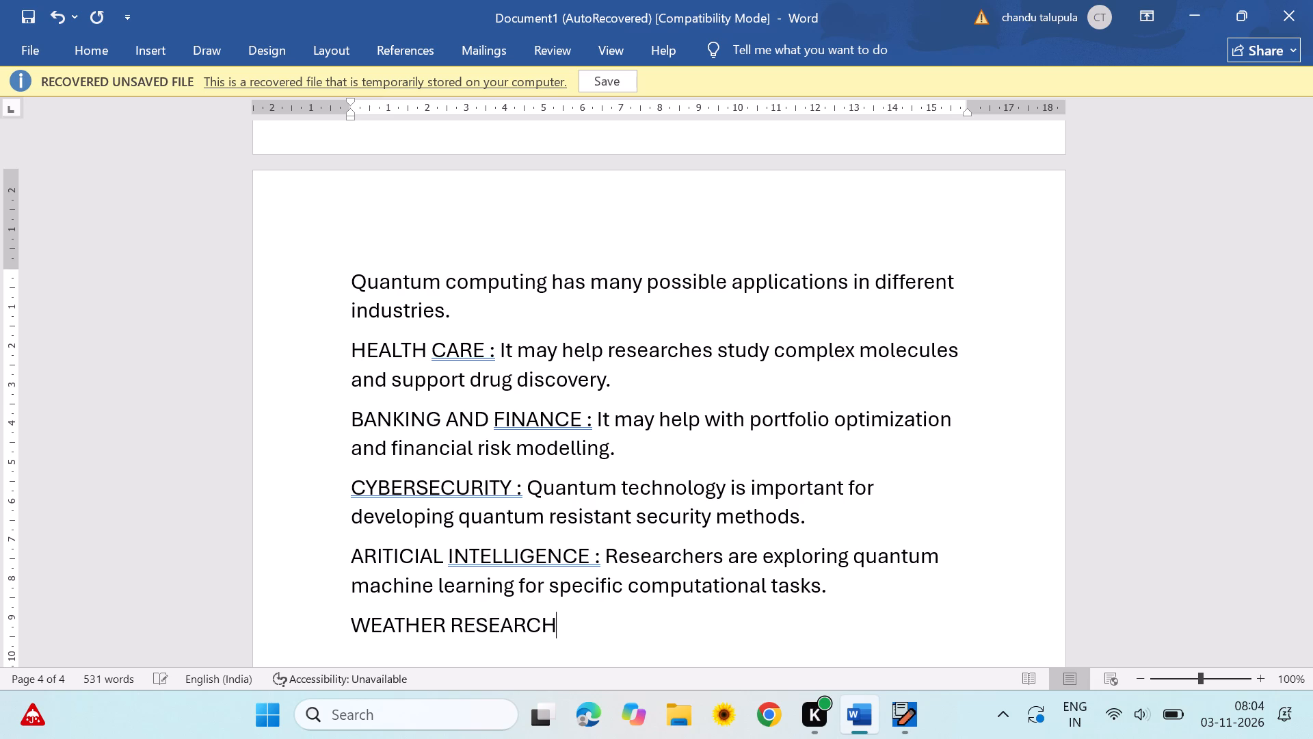
key(space)
key(shift+colon)
key(space)
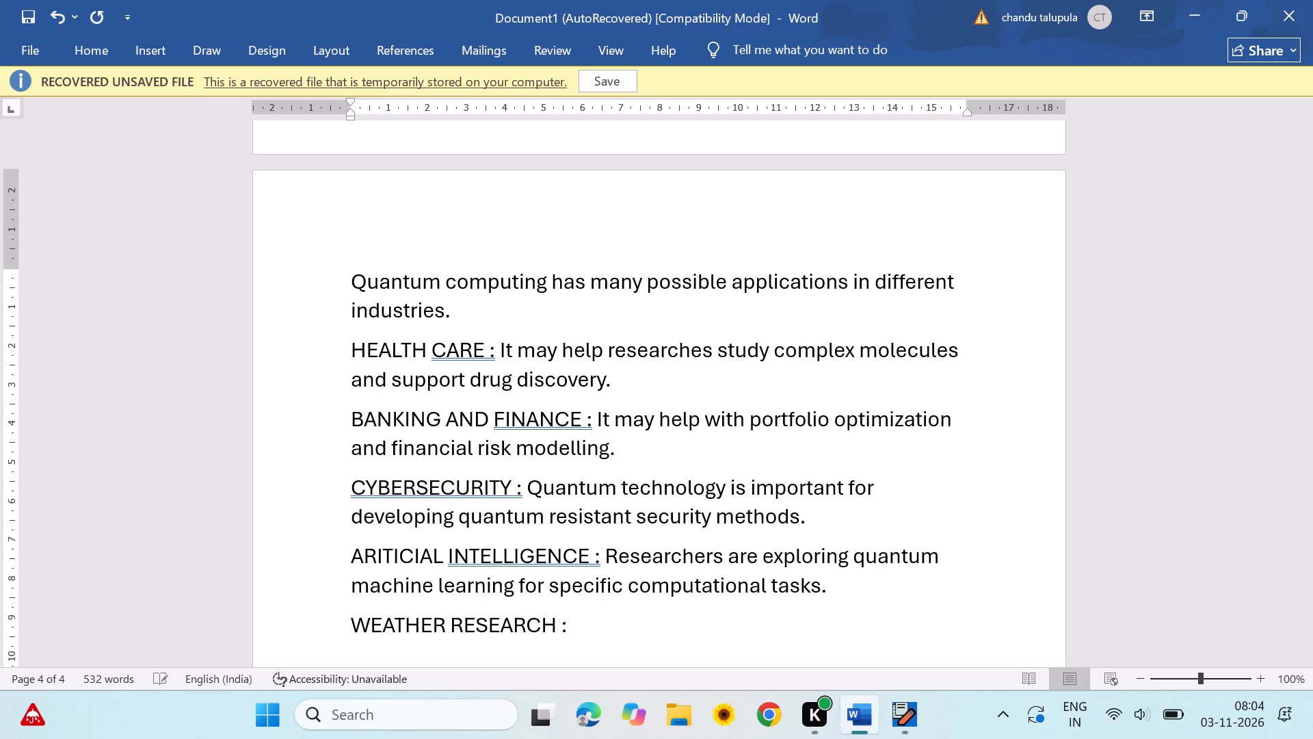
key(q)
key(u)
text(antum)
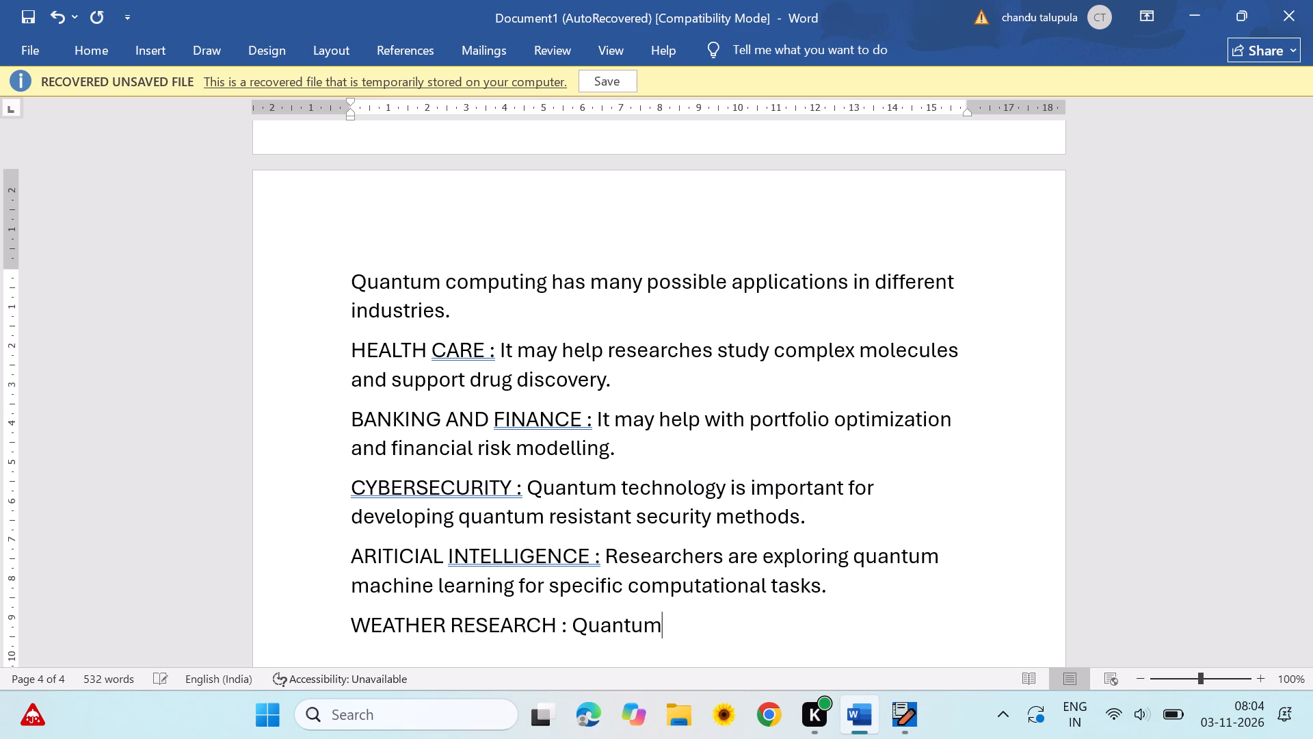
key(space)
text(computing)
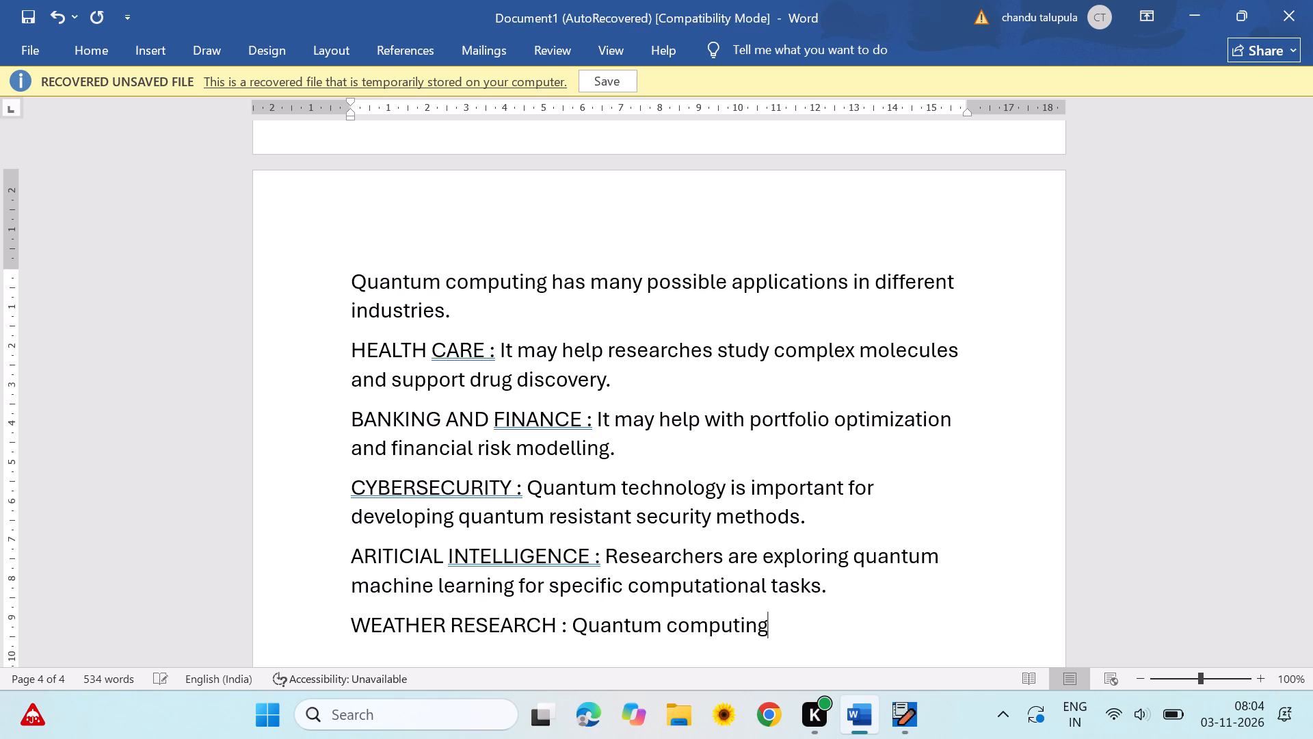
Complete the WEATHER RESEARCH entry with "may help with certain complex scientific simulations." and begin a new paragraph.
key(space)
text(may help with t)
key(BackSpace)
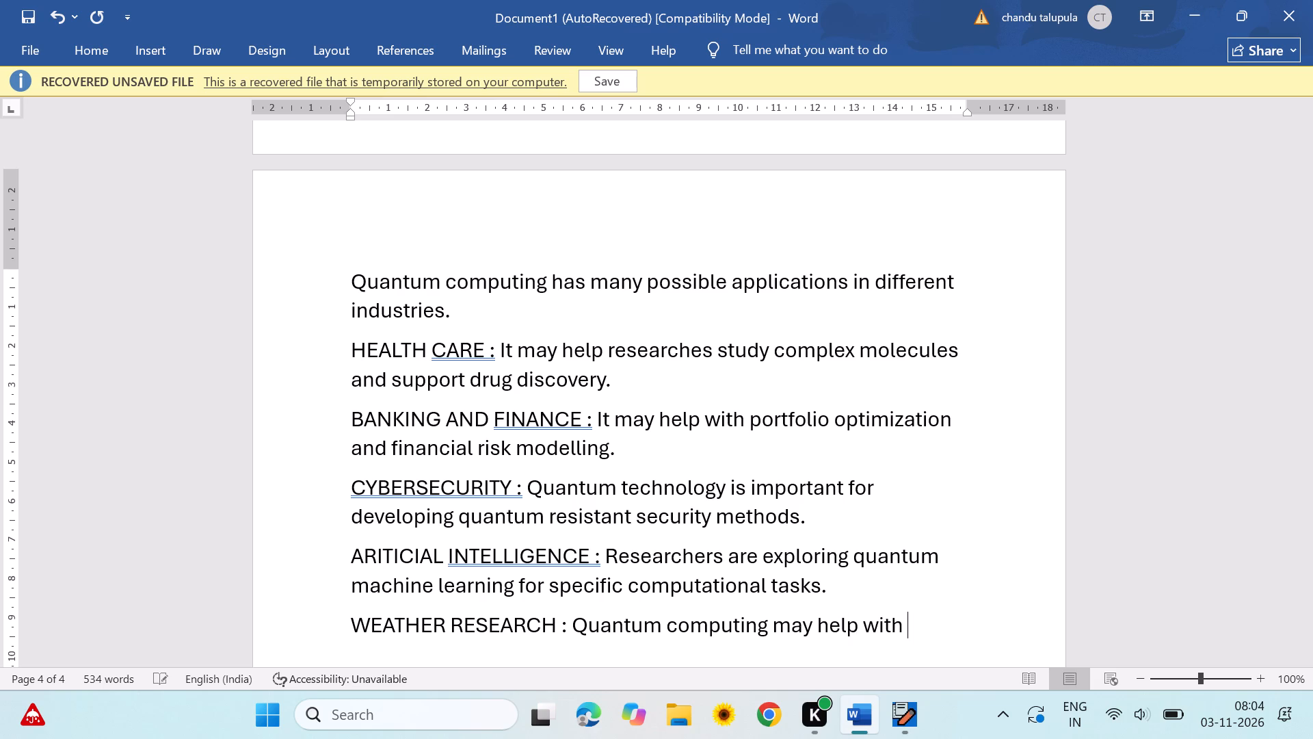
text(certain)
key(space)
text(complex)
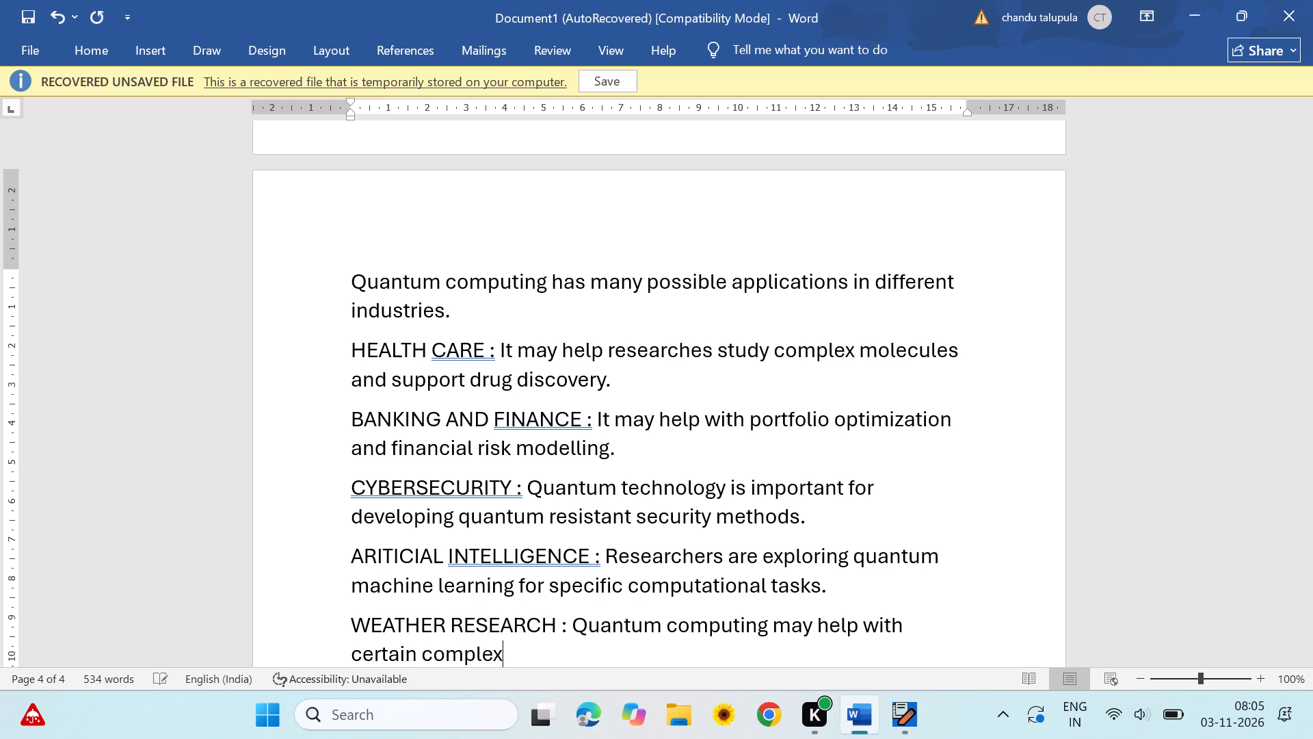
key(space)
text(scientific simulation)
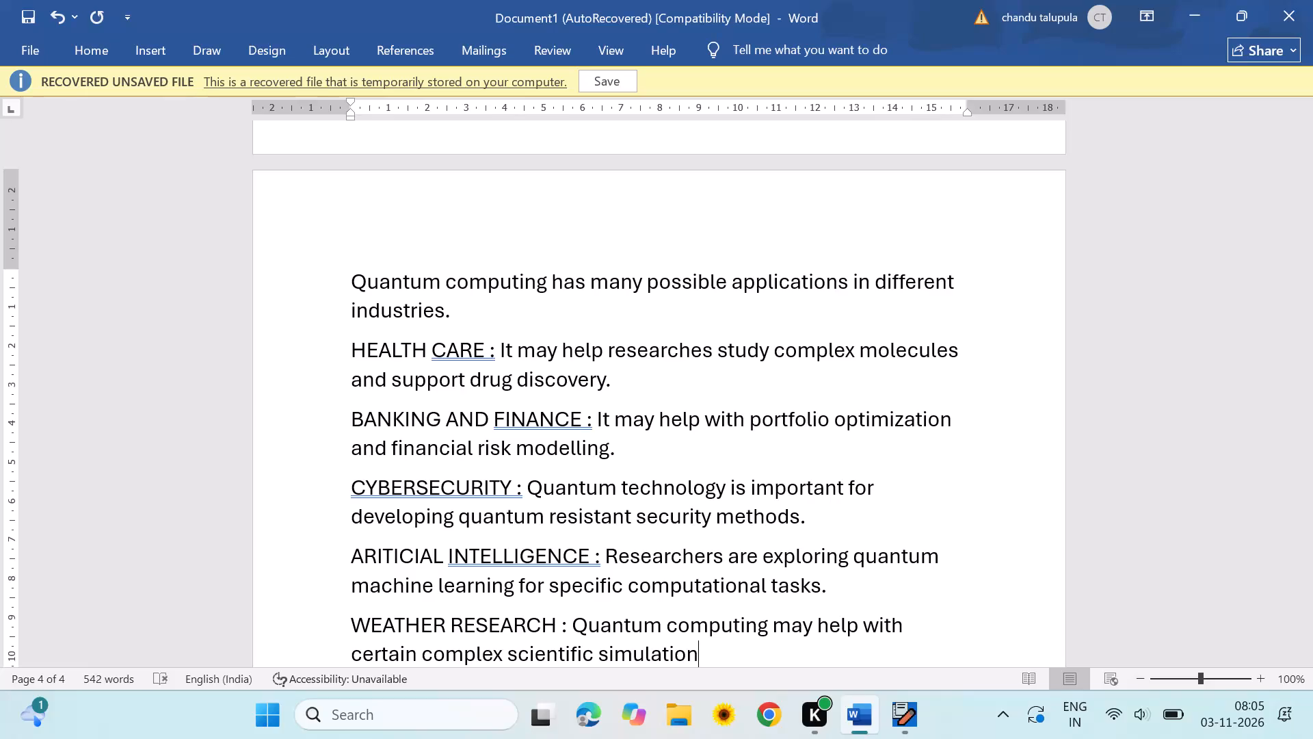
text(s.)
key(Return)
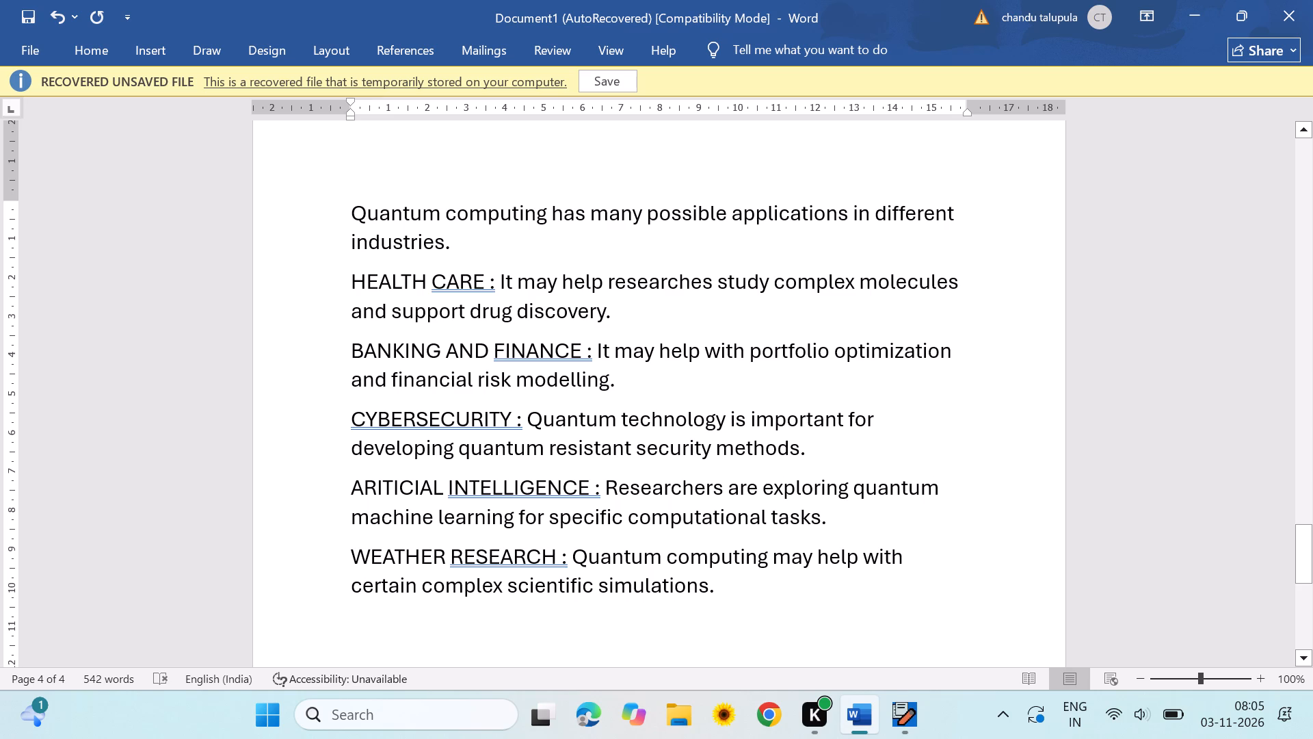
Start the sixth application entry below WEATHER RESEARCH with "SCIENTIFIC RESEARCH : It can simulate quantum".
text(SCI)
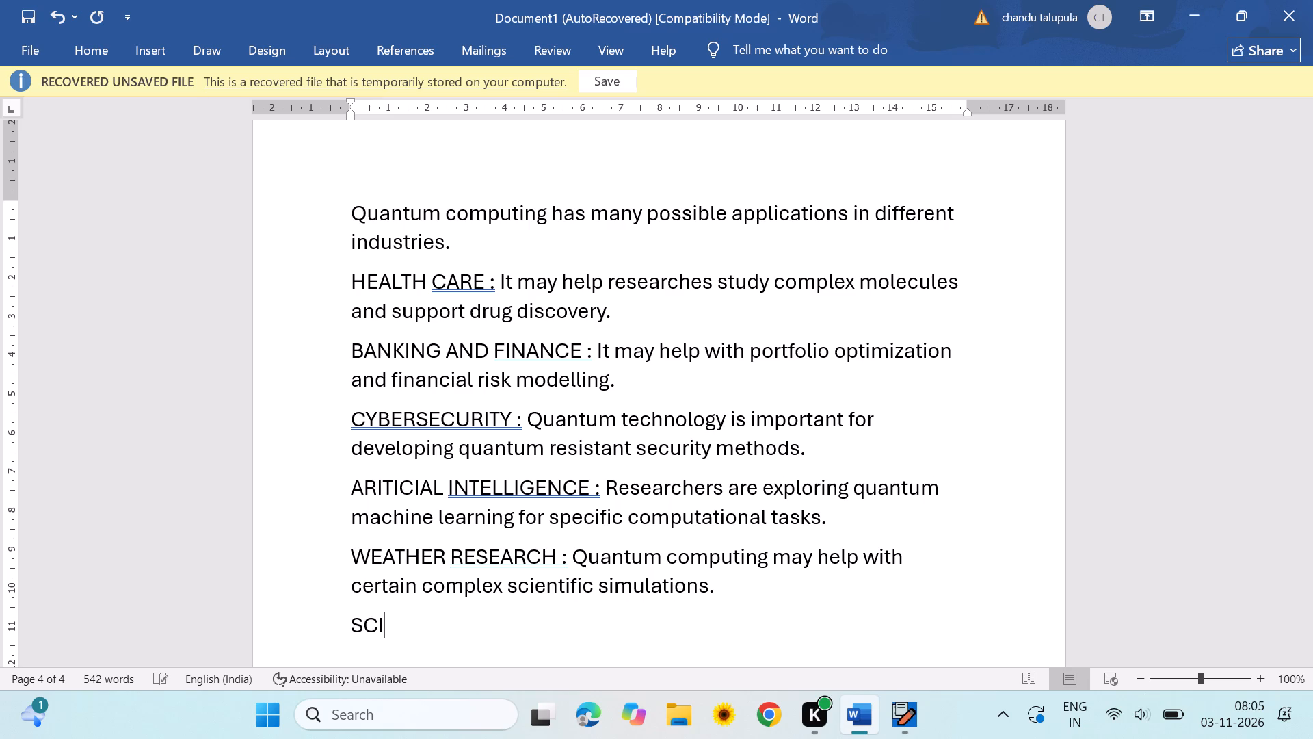
text(ENTIFIC)
key(space)
text(RE)
text(SEARCH)
key(space)
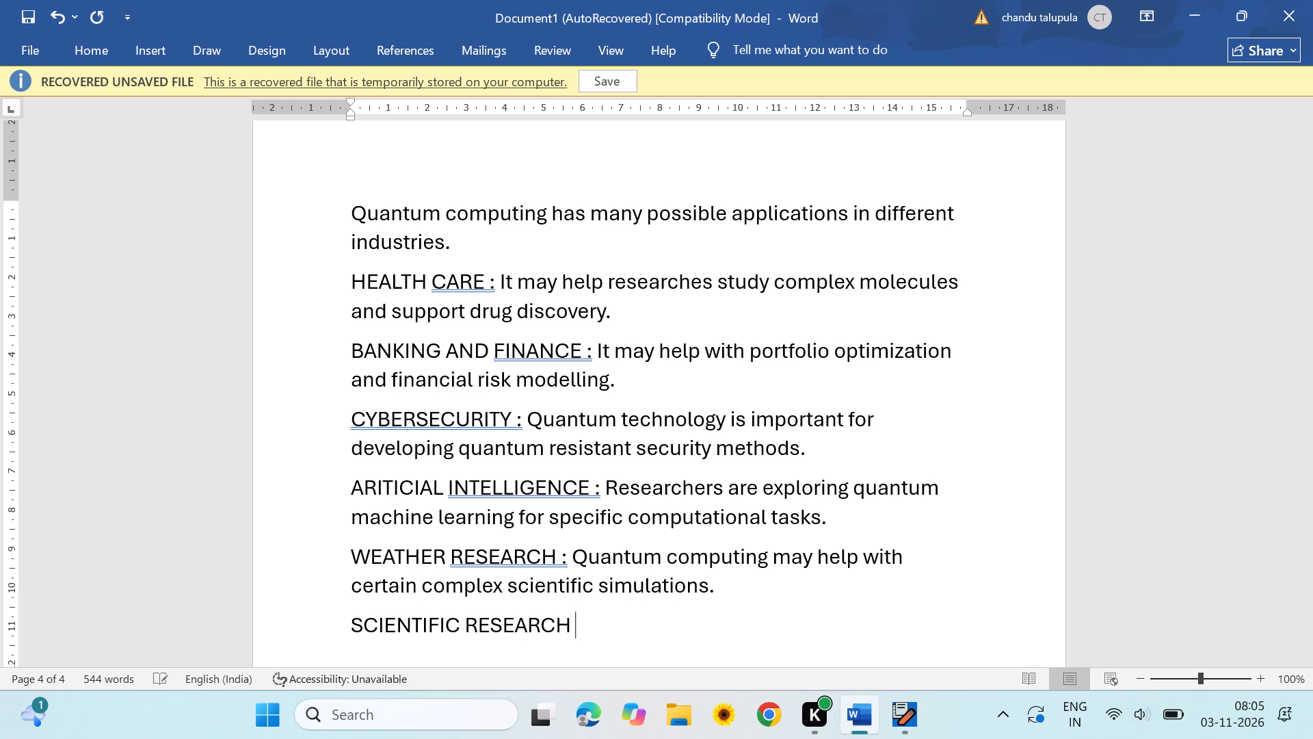
text(: I)
text(t can simulate w)
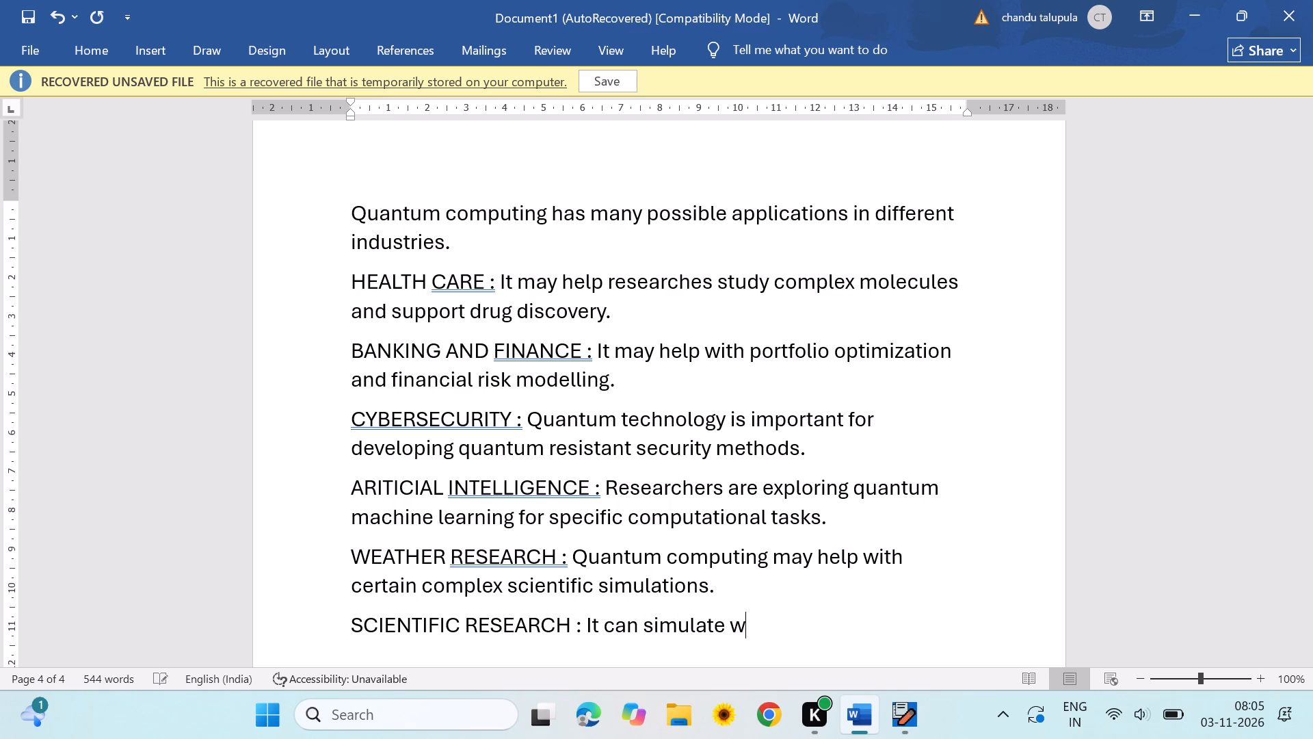
key(BackSpace)
text(quantum)
key(space)
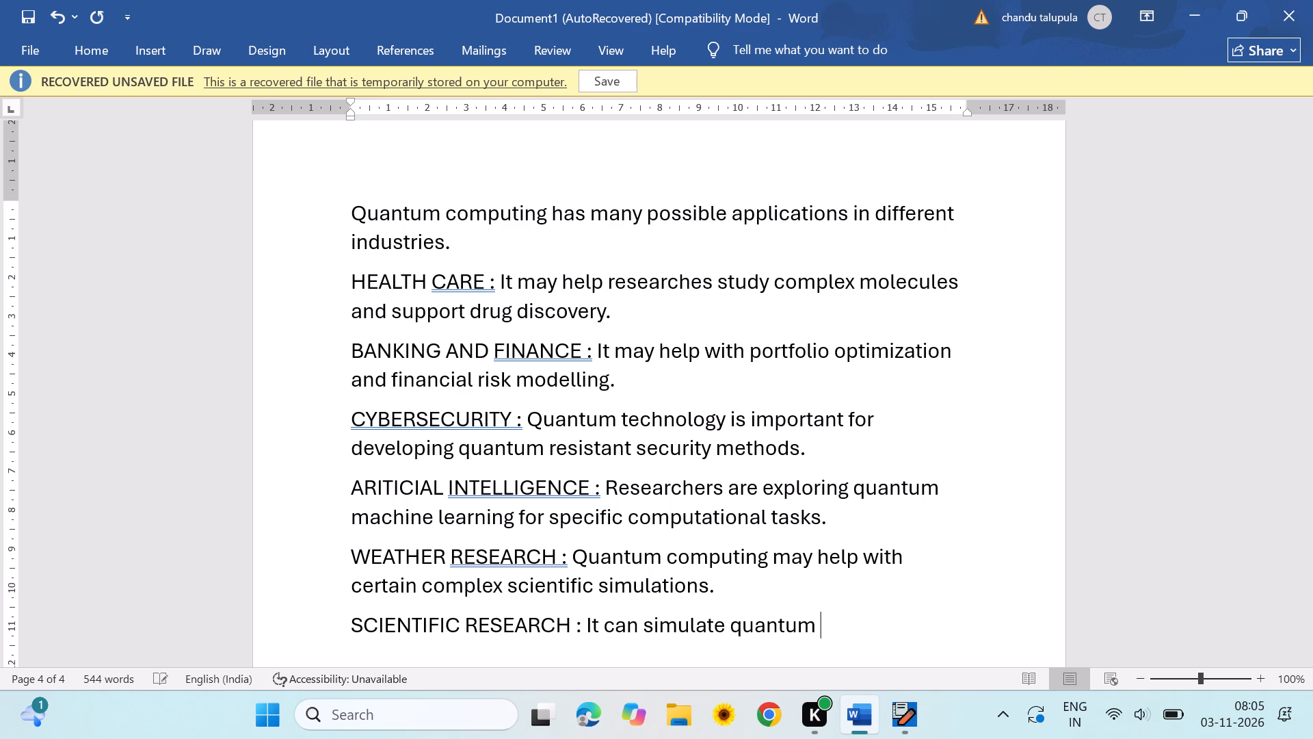
Continue the SCIENTIFIC RESEARCH entry with "systems that are difficult for classical computers".
text(systems that are difficult o)
key(BackSpace)
text(for classical)
key(space)
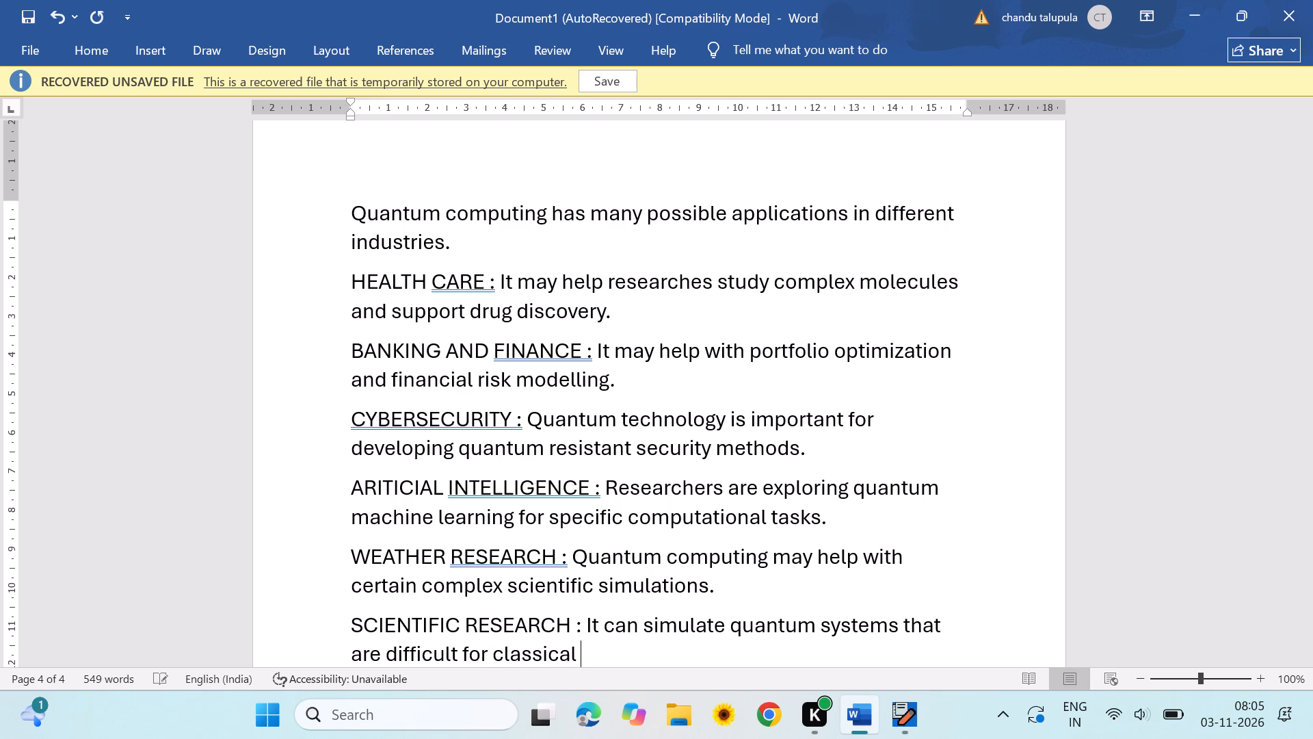
text(computers ot)
key(space)
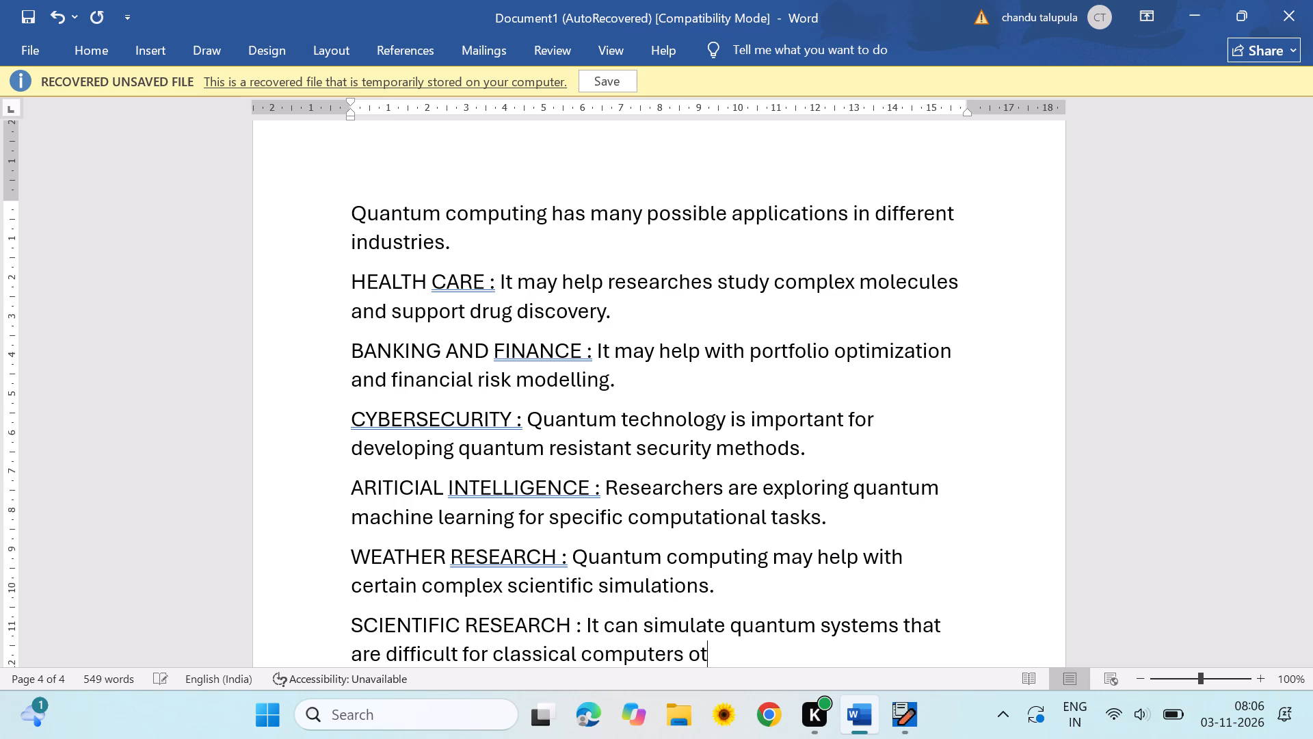
key(BackSpace)
key(BackSpace)
key(BackSpace)
Complete the SCIENTIFIC RESEARCH entry with "to model.", correctly spaced, and begin a new paragraph.
text(tomodel)
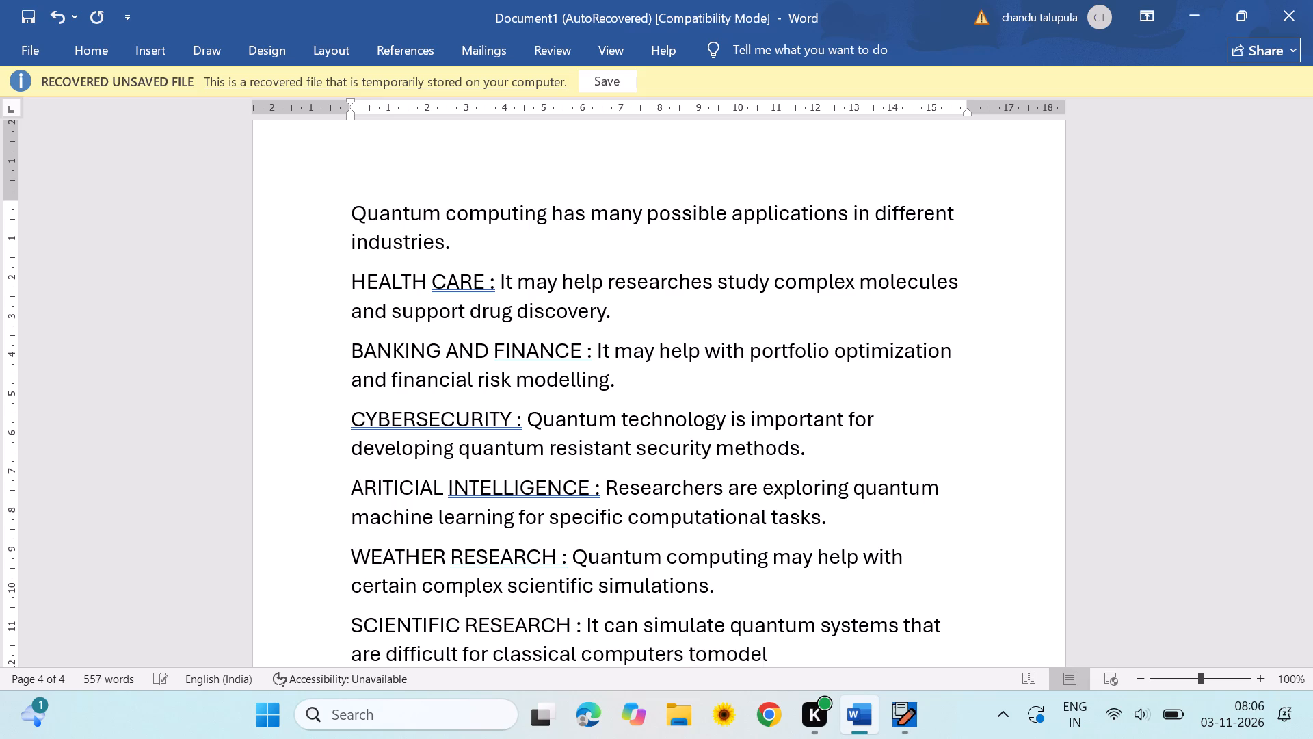
key(Left)
key(Left)
key(Left)
key(Left)
key(Left)
key(Left)
key(Right)
key(space)
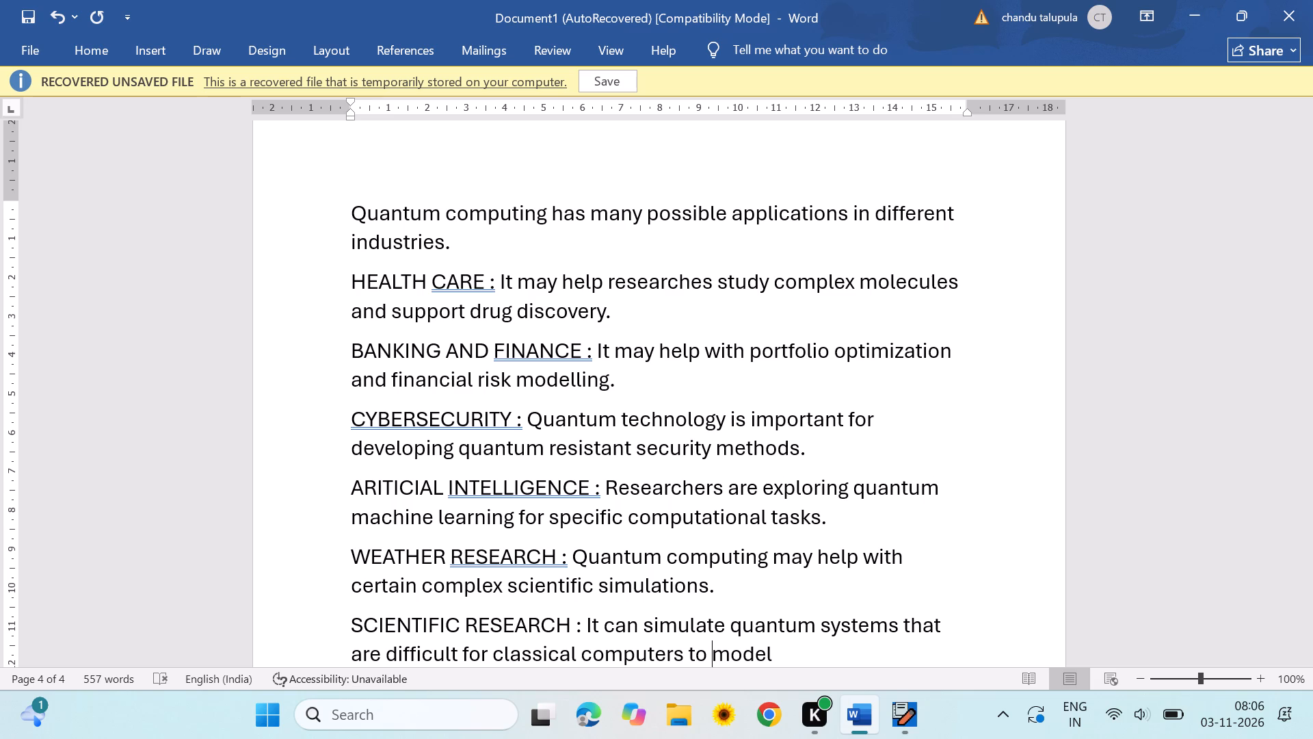
key(Right)
key(Right)
key(Right)
key(Right)
key(Right)
key(period)
key(Return)
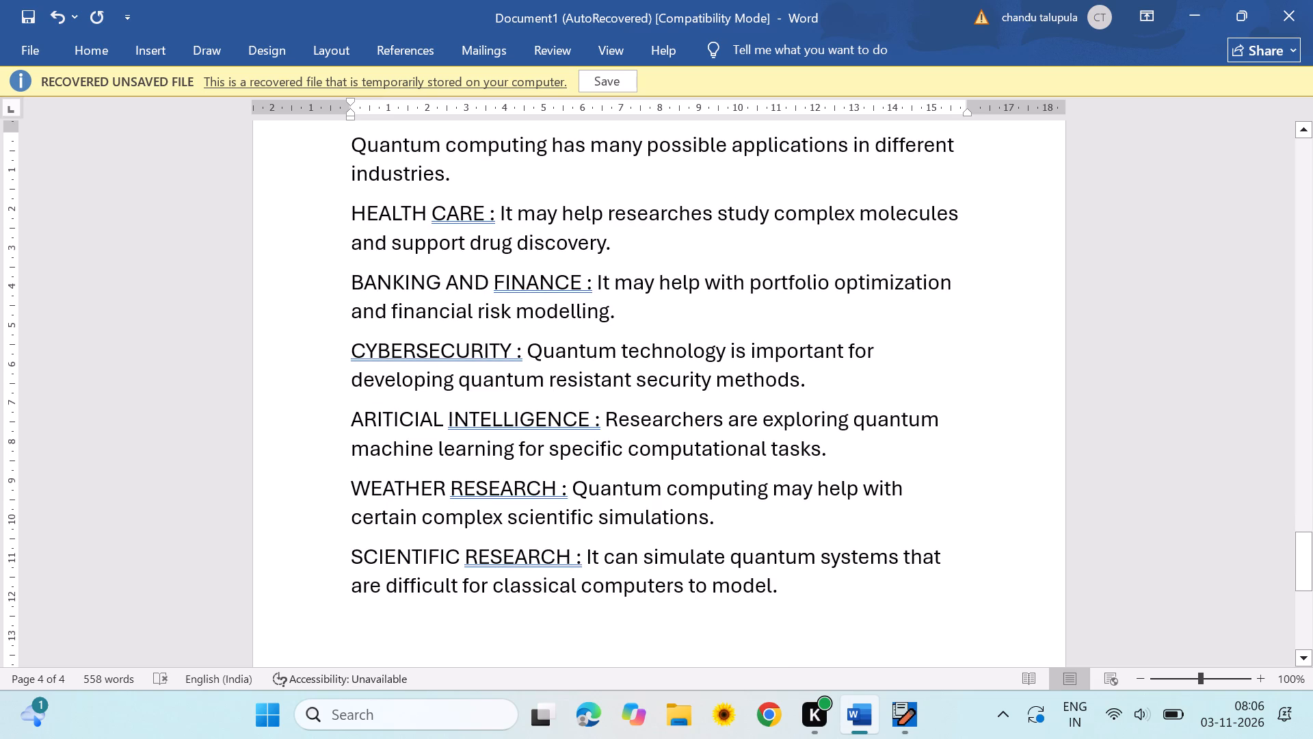
Start the seventh application entry below SCIENTIFIC RESEARCH with "LOGISTICS : It may help solve certain scheduling and optimization".
text(LOGISTICS)
key(space)
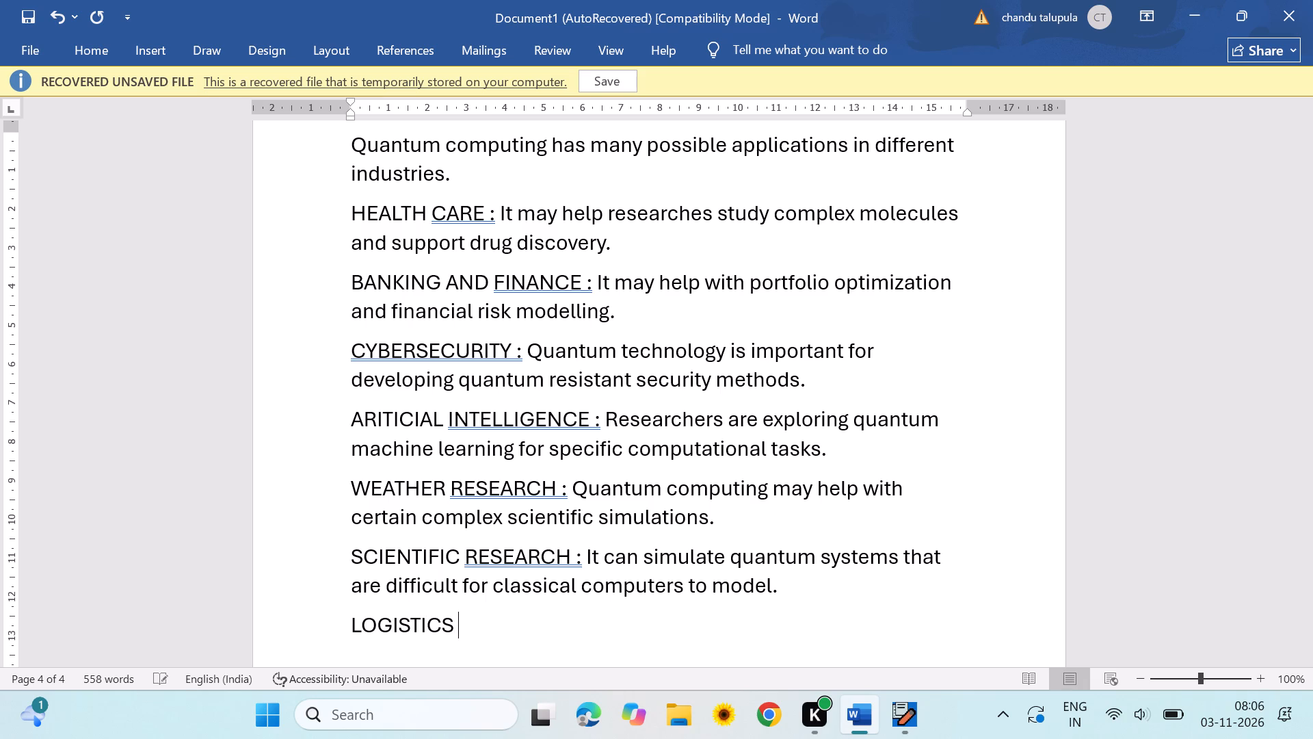
text(: I)
text(tm)
key(BackSpace)
key(space)
text(ma)
text(y help solve certain scc)
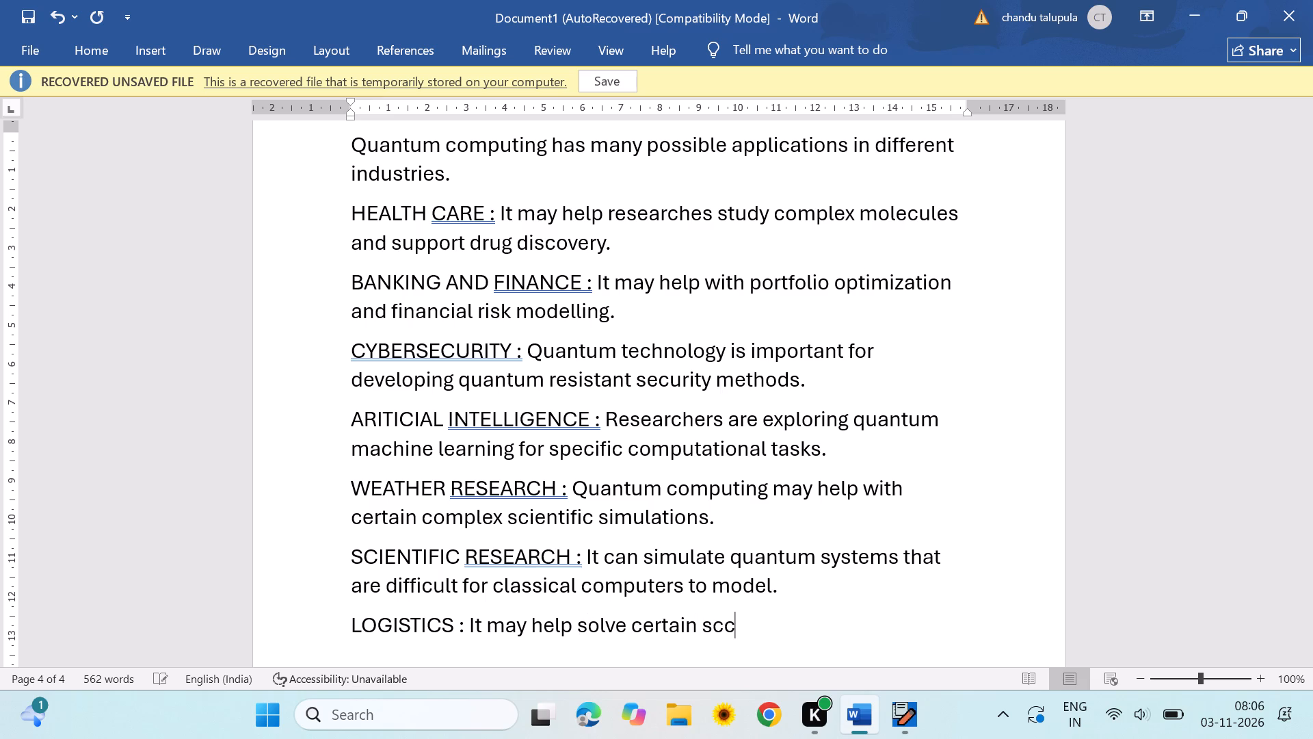
key(BackSpace)
text(heduling and optimi)
text(zation)
key(space)
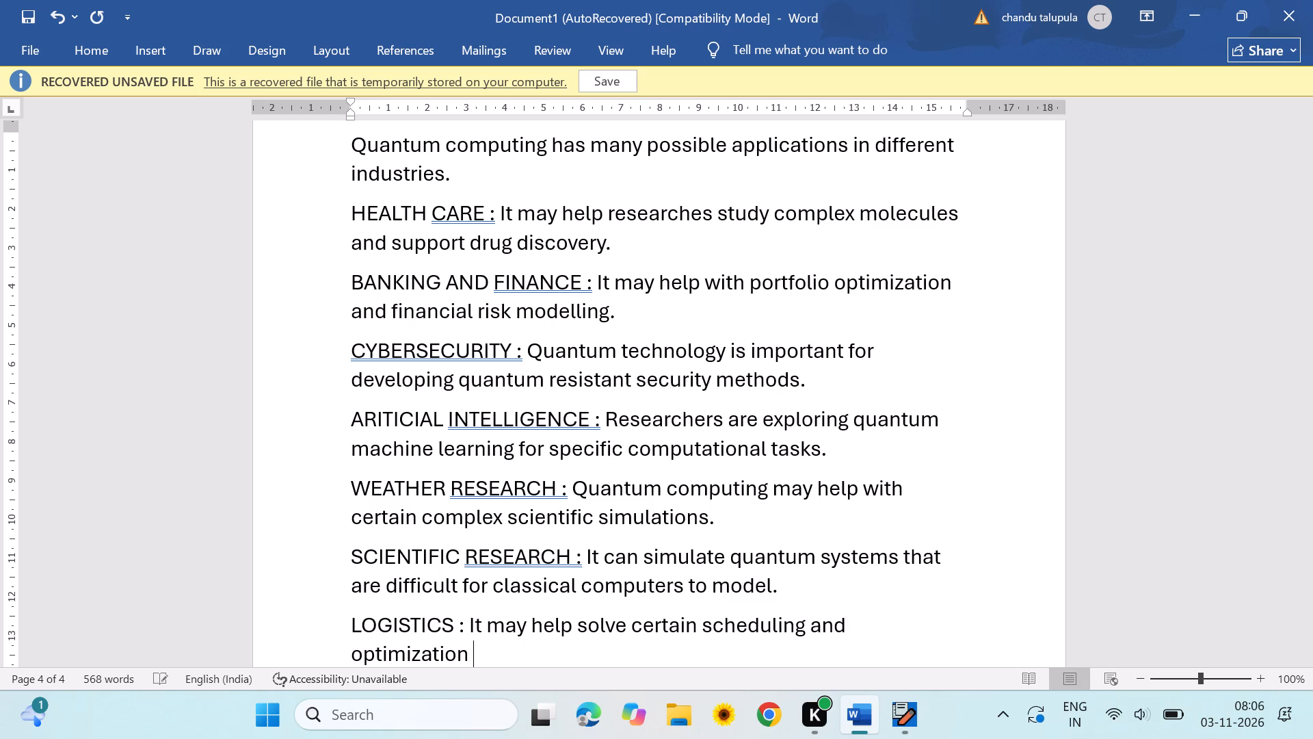
Complete the LOGISTICS entry with "problems." and begin a new paragraph.
text(pr)
key(o)
text(bles)
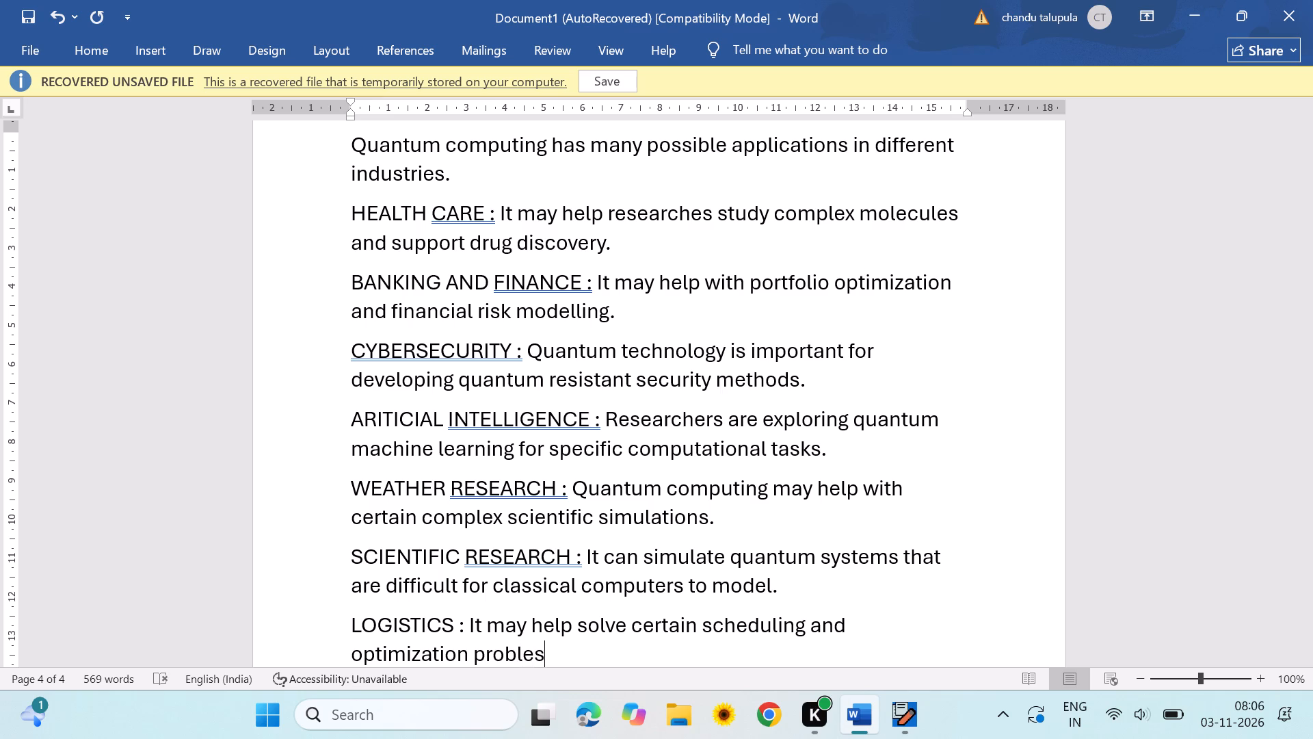
key(BackSpace)
text(ms)
key(period)
key(Return)
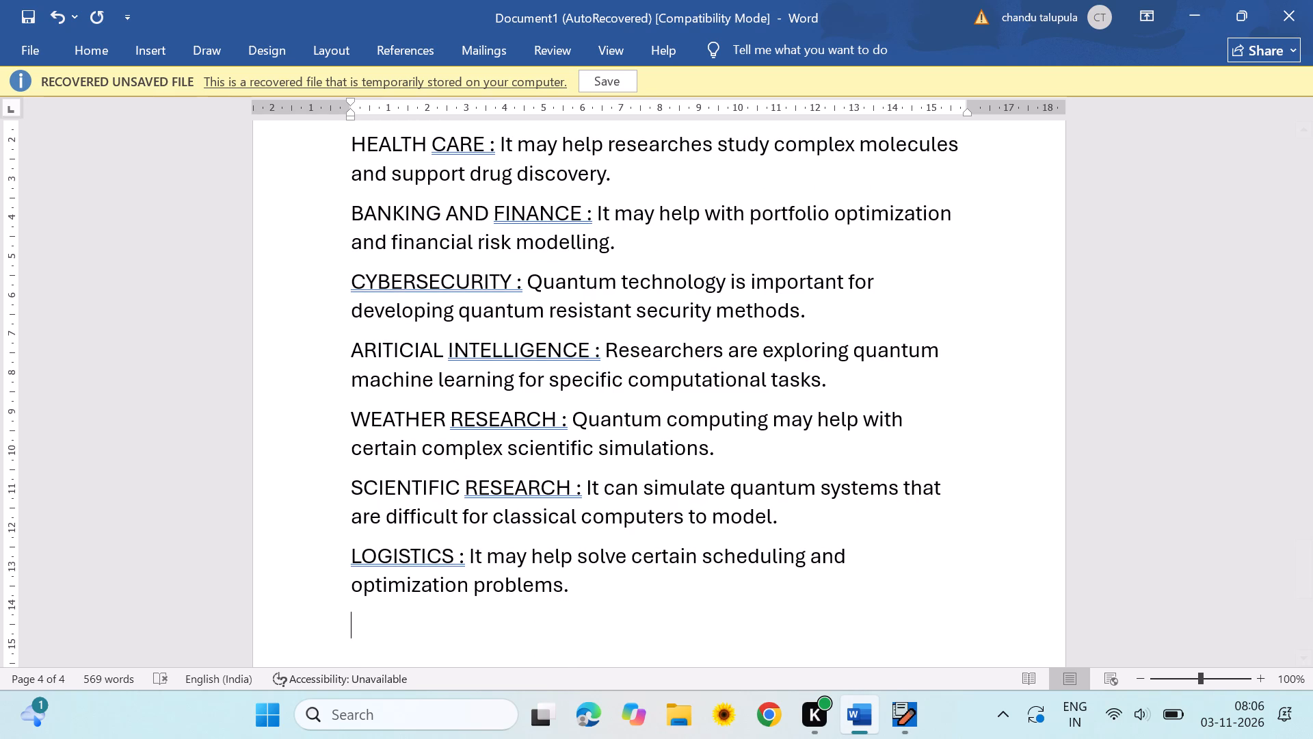
Add the heading "ADVANTAGES OF QUANTUM COMPUTING" below the LOGISTICS entry and begin a new paragraph.
text(ADV)
text(ANTAGES)
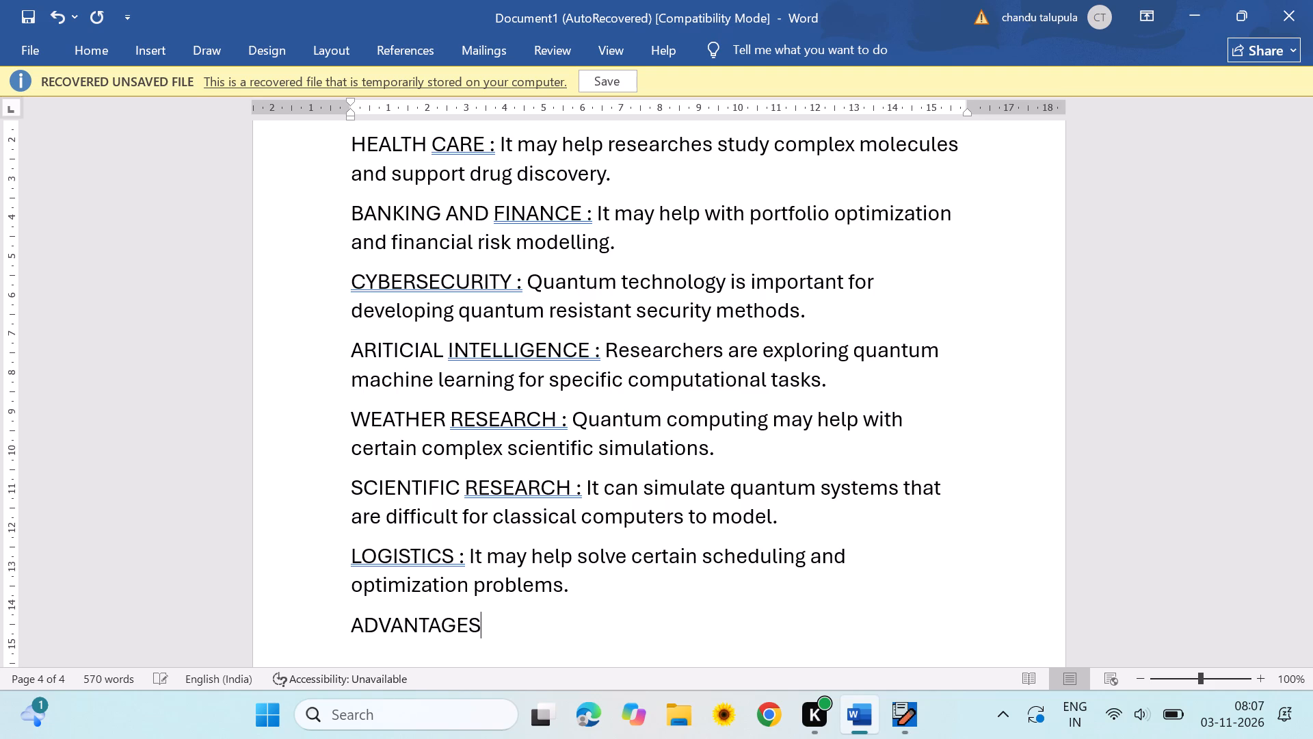
key(space)
text(OF QUANTUM COMPUTING)
key(Return)
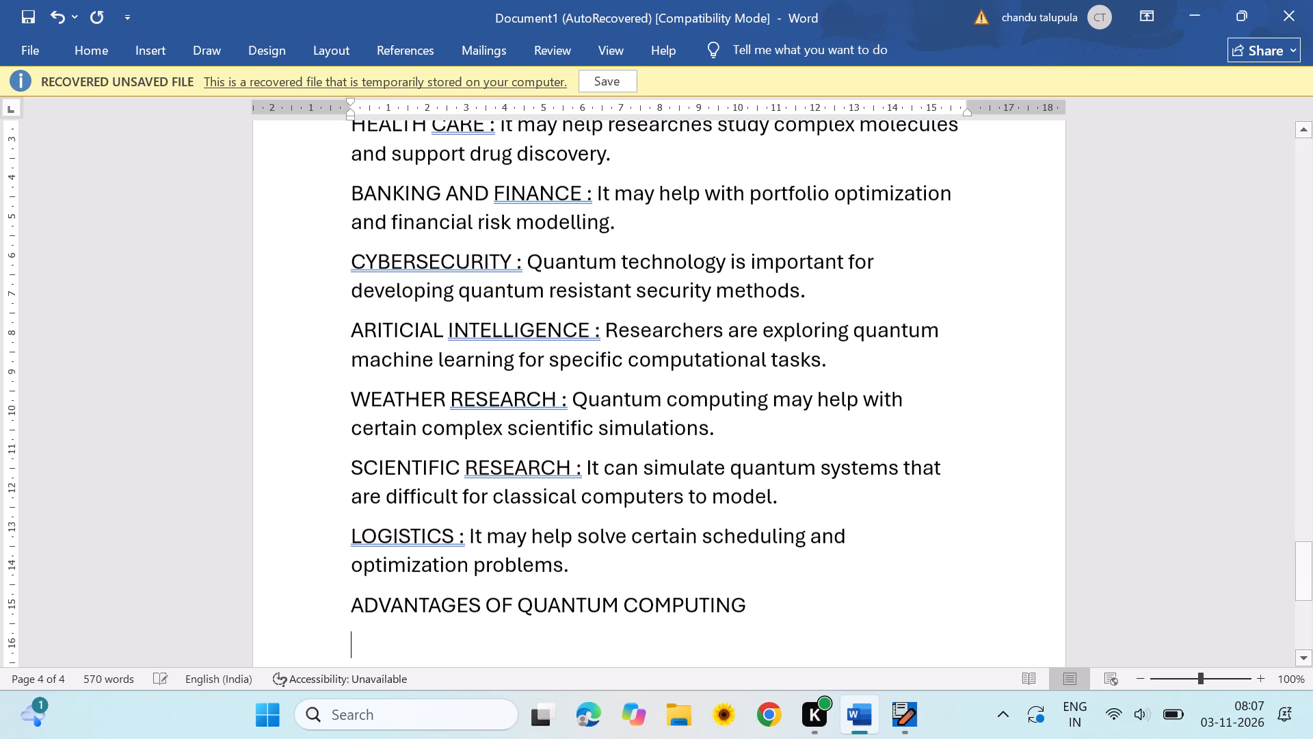
Write the first advantage, "Can solve certain complex problems efficiently.", under the advantages heading and begin a new paragraph.
key(c)
text(an solve certain com)
text(plex)
key(space)
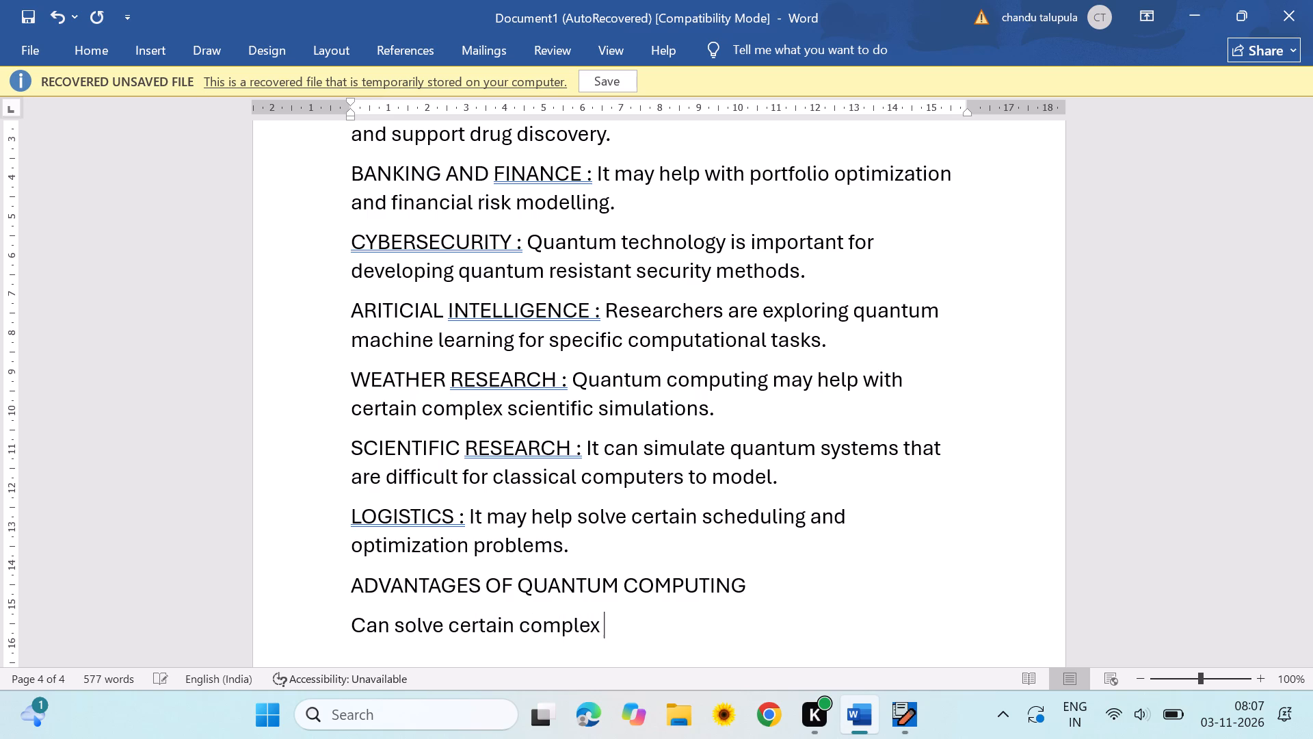
text(problems)
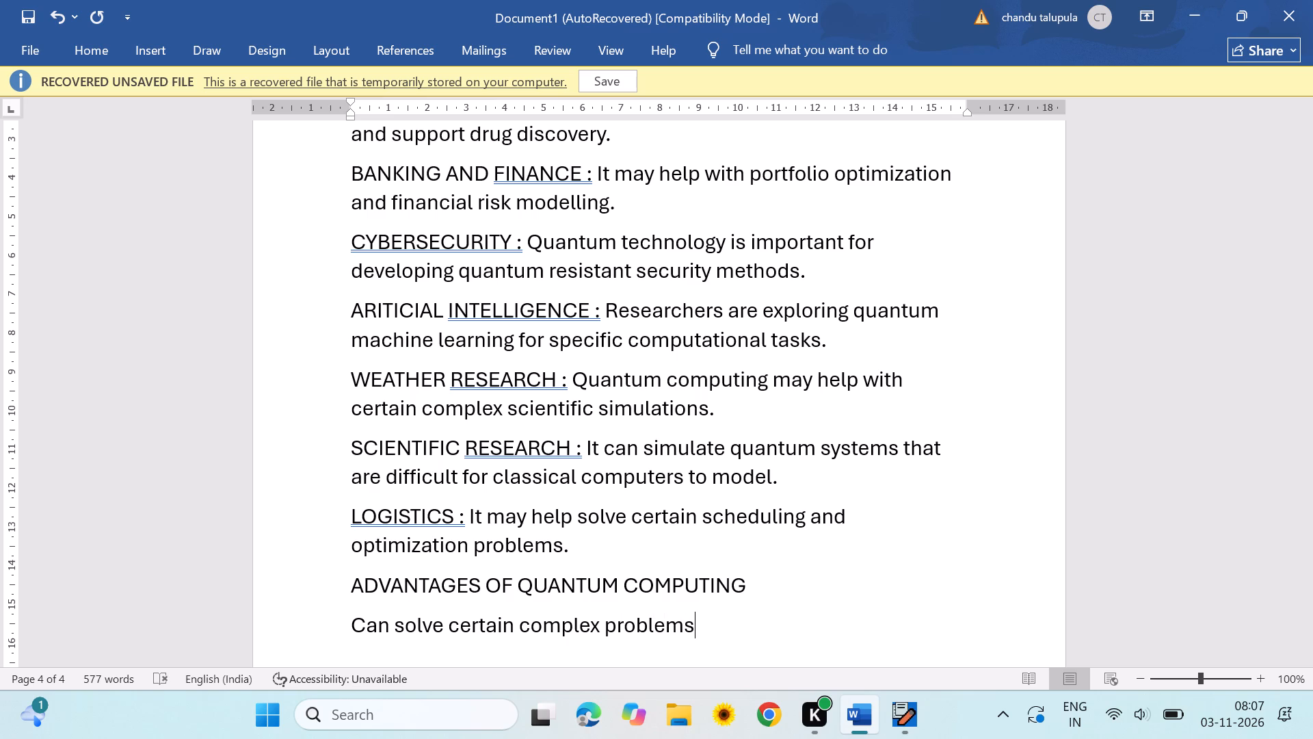
key(space)
text(efficiently)
key(period)
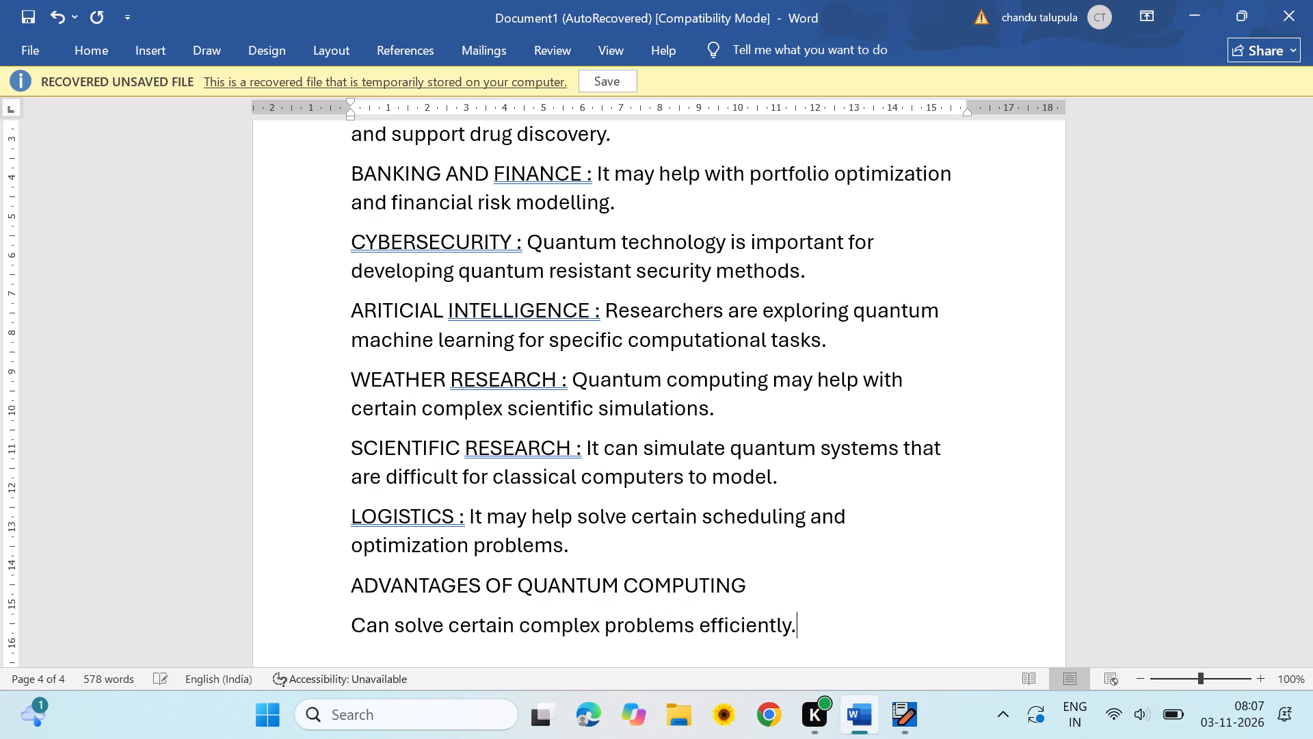
key(Return)
Write the second advantage, "Supports advanced scientific simulations.", and begin a new paragraph.
text(Su)
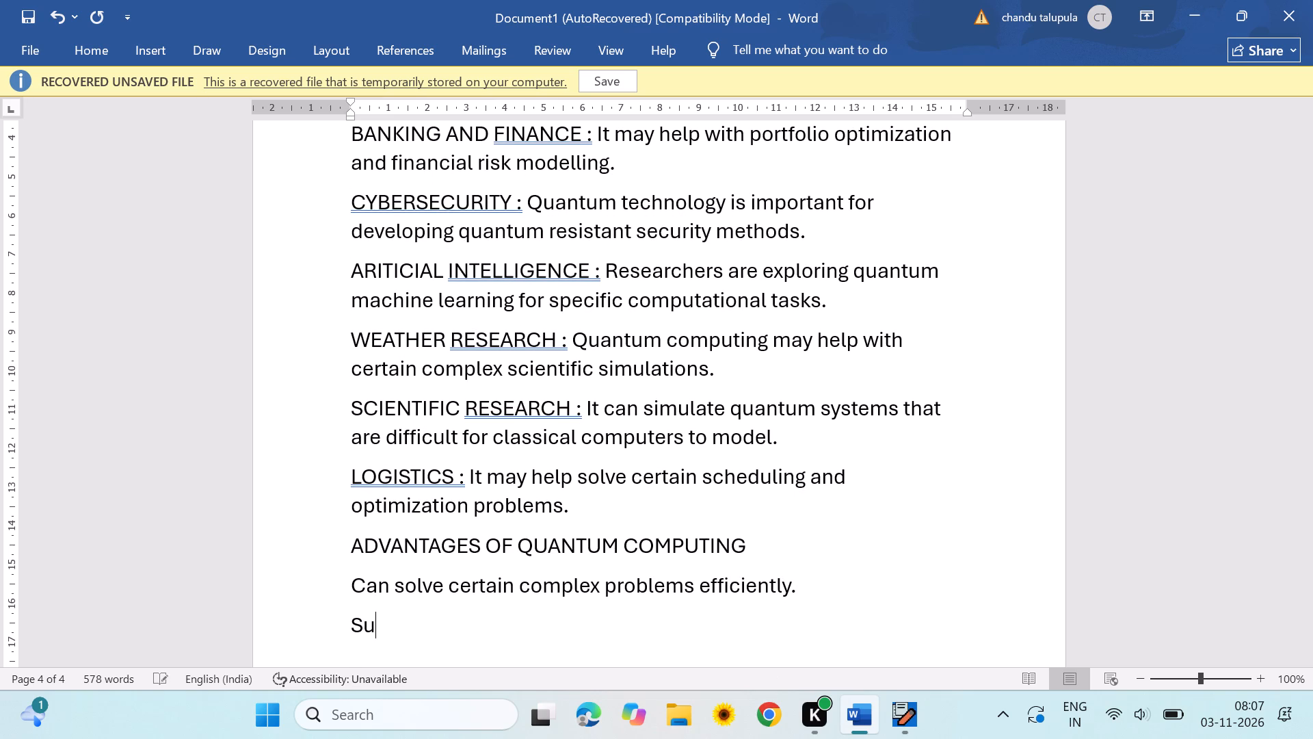
text(pports advanced scientific simula)
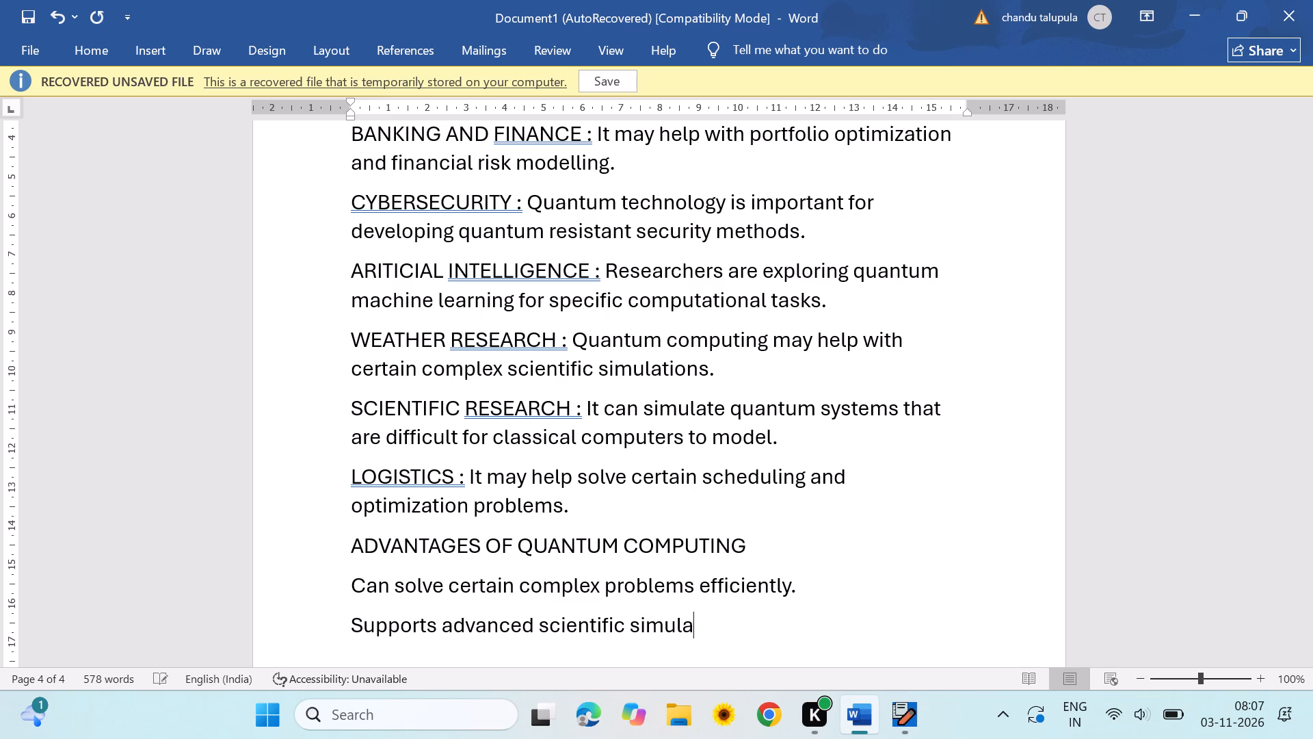
text(tions)
key(period)
key(Return)
Write the third advantage, "Offers new approaches to optimization.", and begin a new paragraph.
text(Offers)
key(space)
text(new)
key(space)
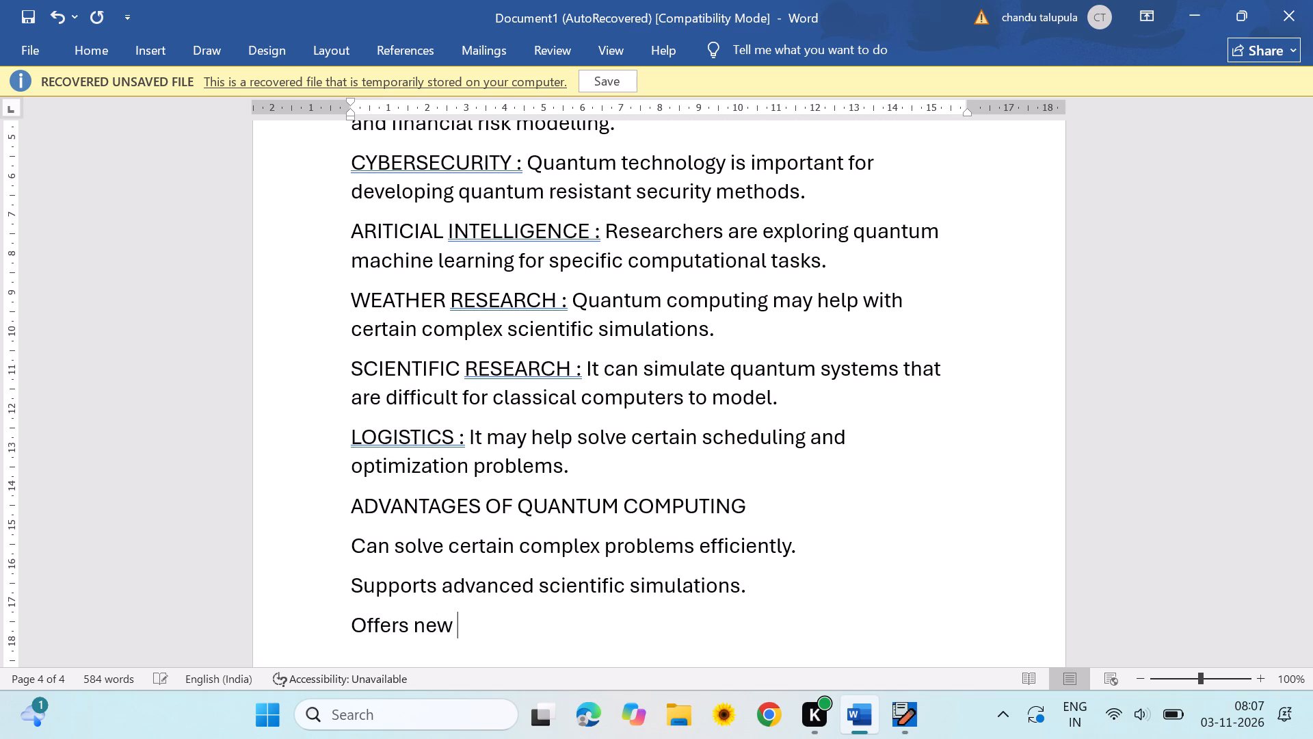
text(approahce)
key(BackSpace)
key(BackSpace)
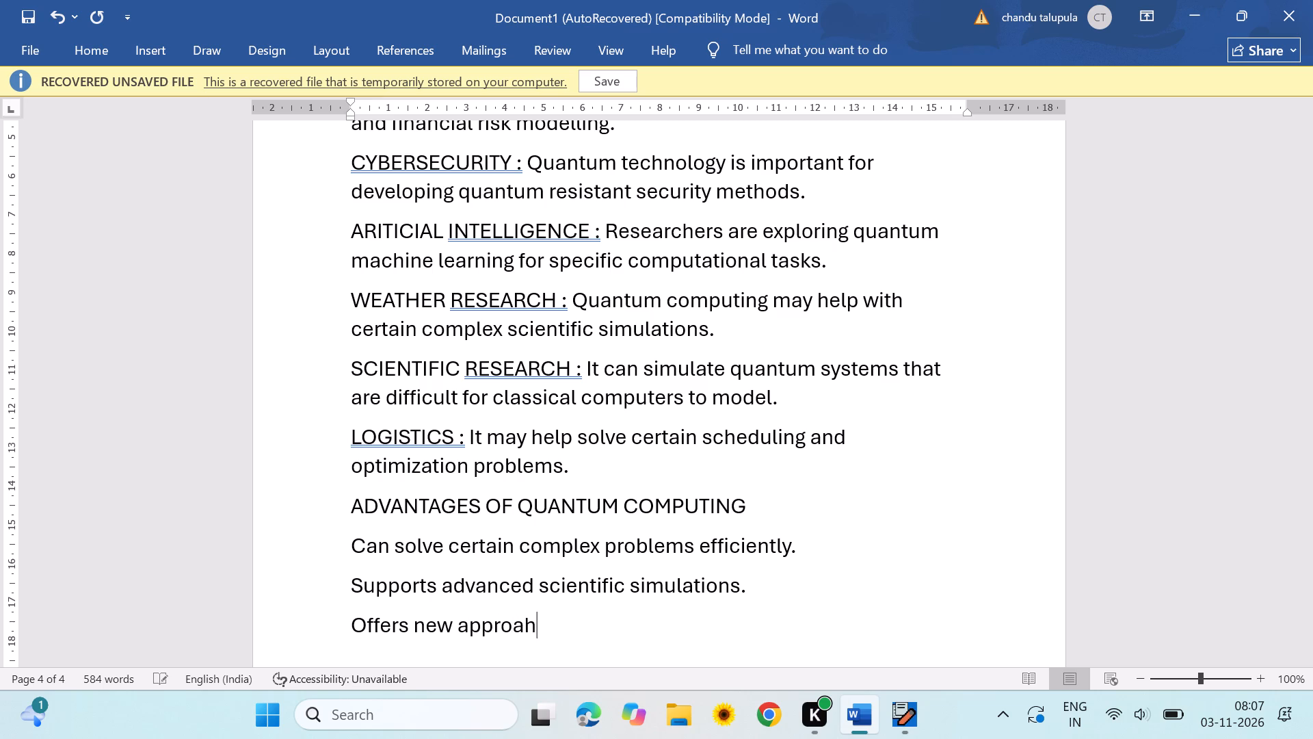
key(BackSpace)
key(BackSpace)
text(ah)
key(BackSpace)
text(ches to optimis)
key(BackSpace)
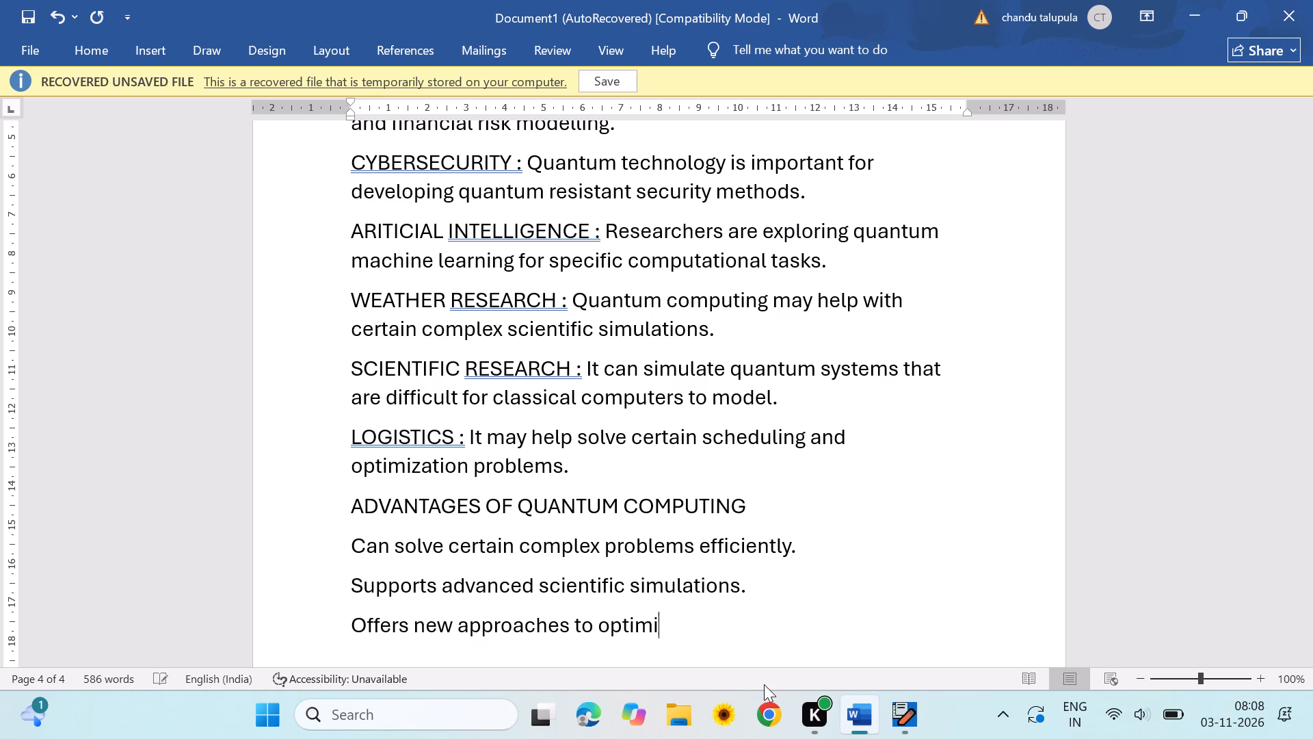
key(z)
text(ati)
key(n)
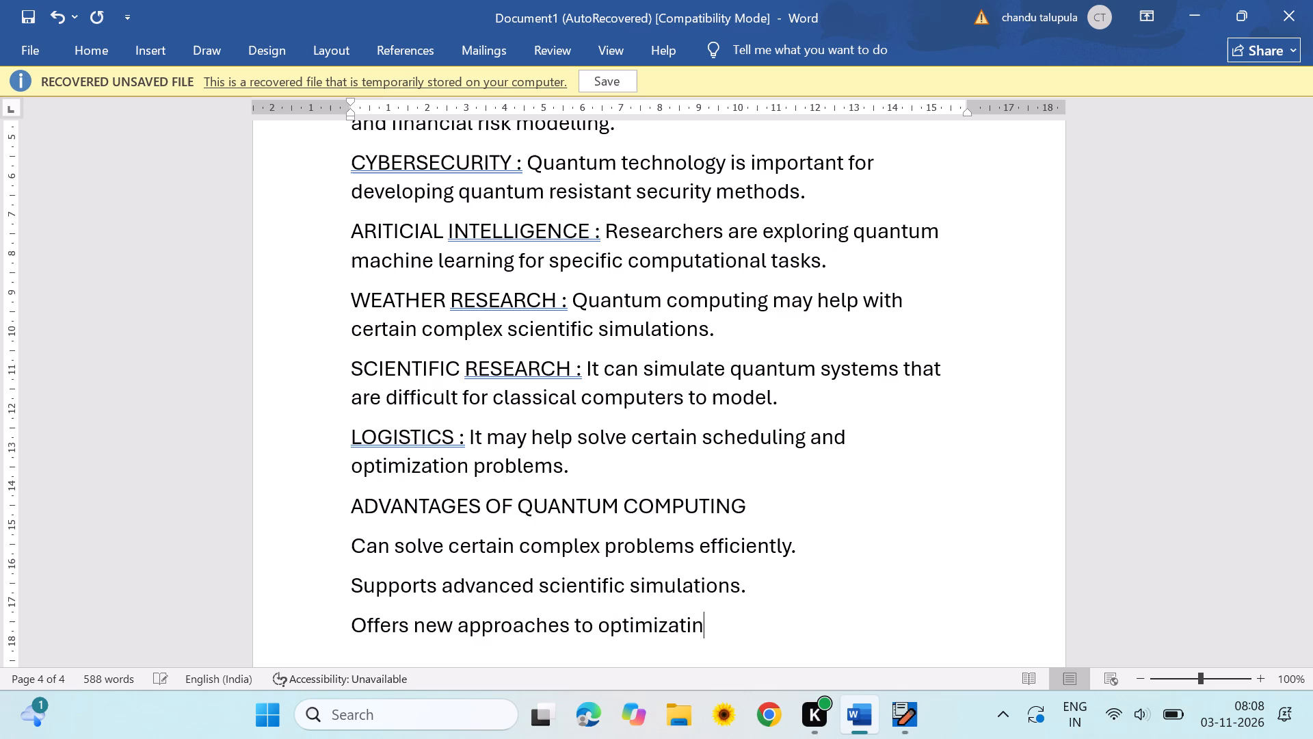
key(BackSpace)
text(on.)
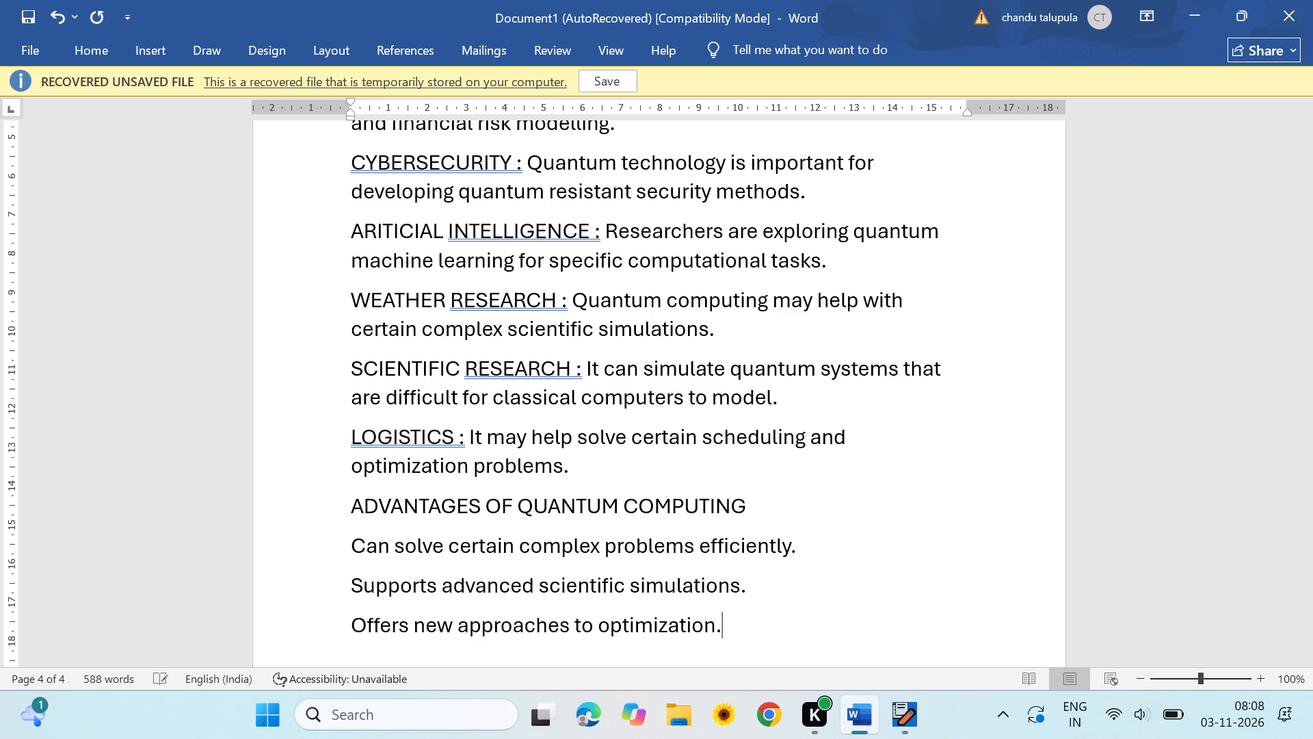
key(Return)
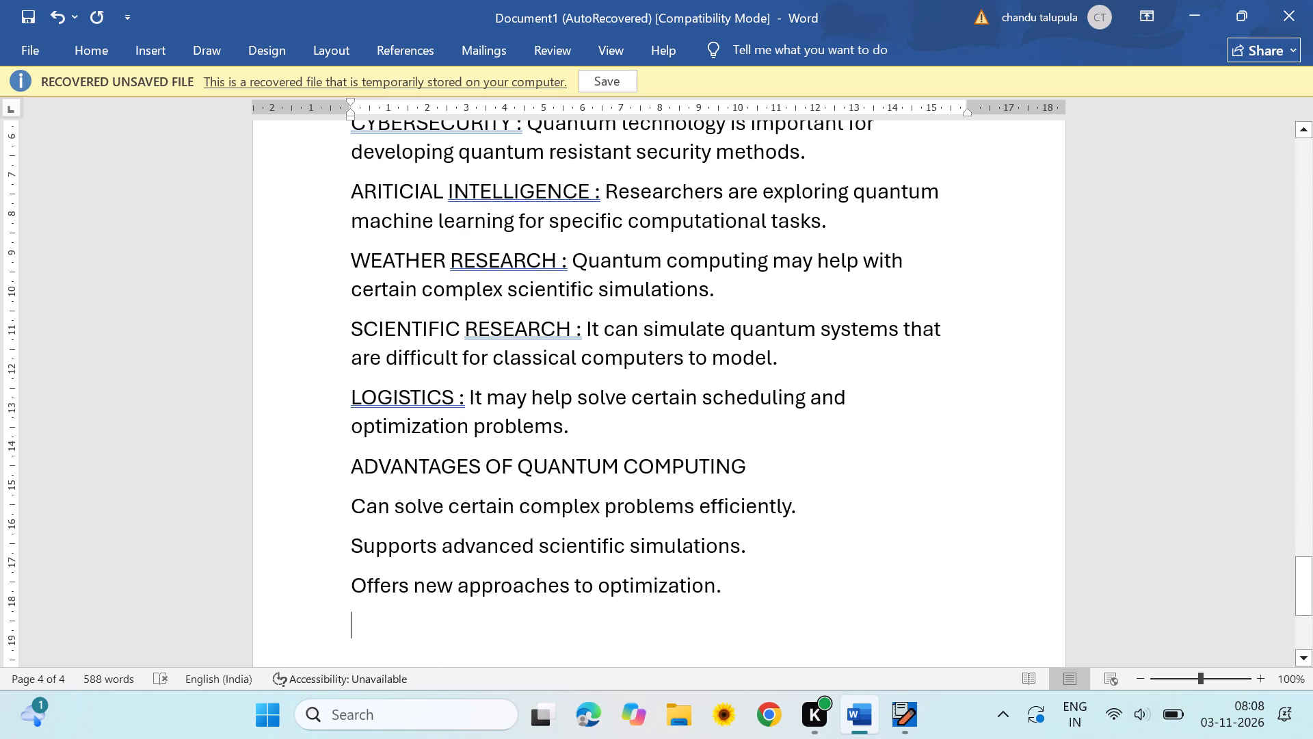
Write the fourth advantage, "May improve some drug discovery processes.", and begin a new paragraph.
text(May improve some dru)
text(g discovery)
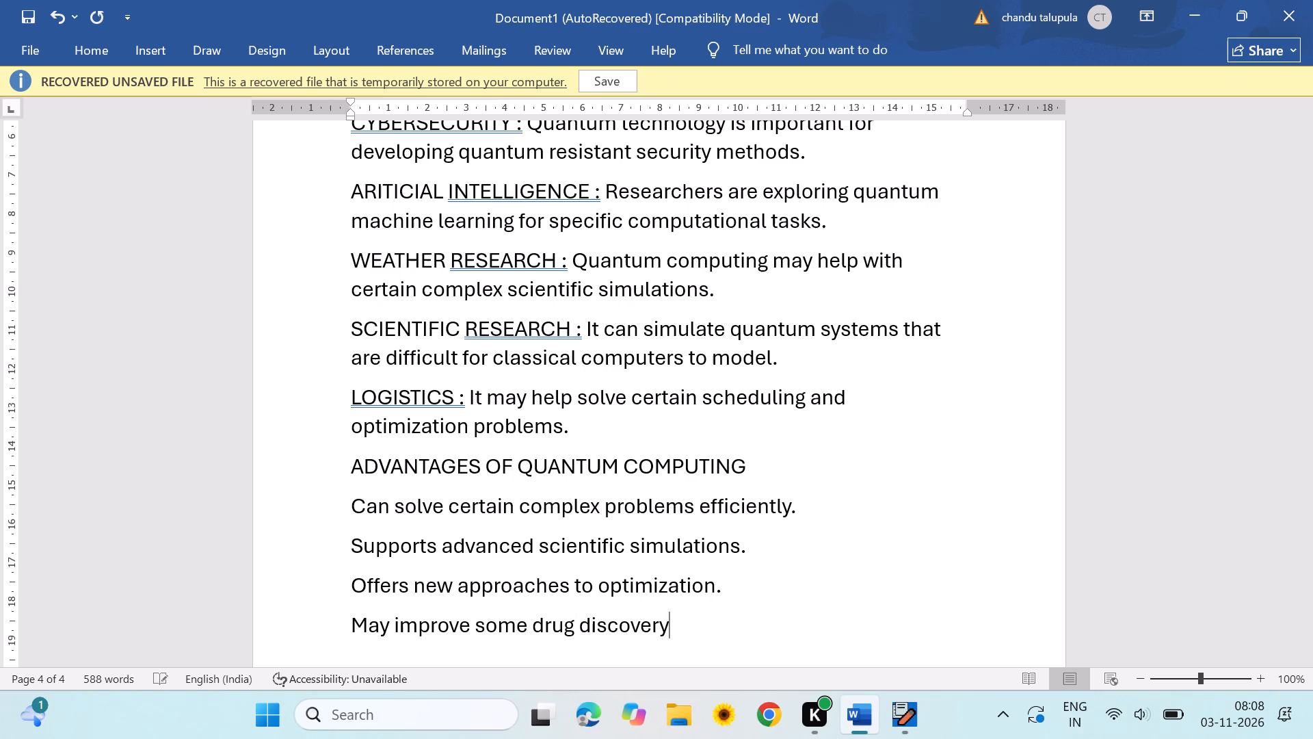
key(space)
text(process)
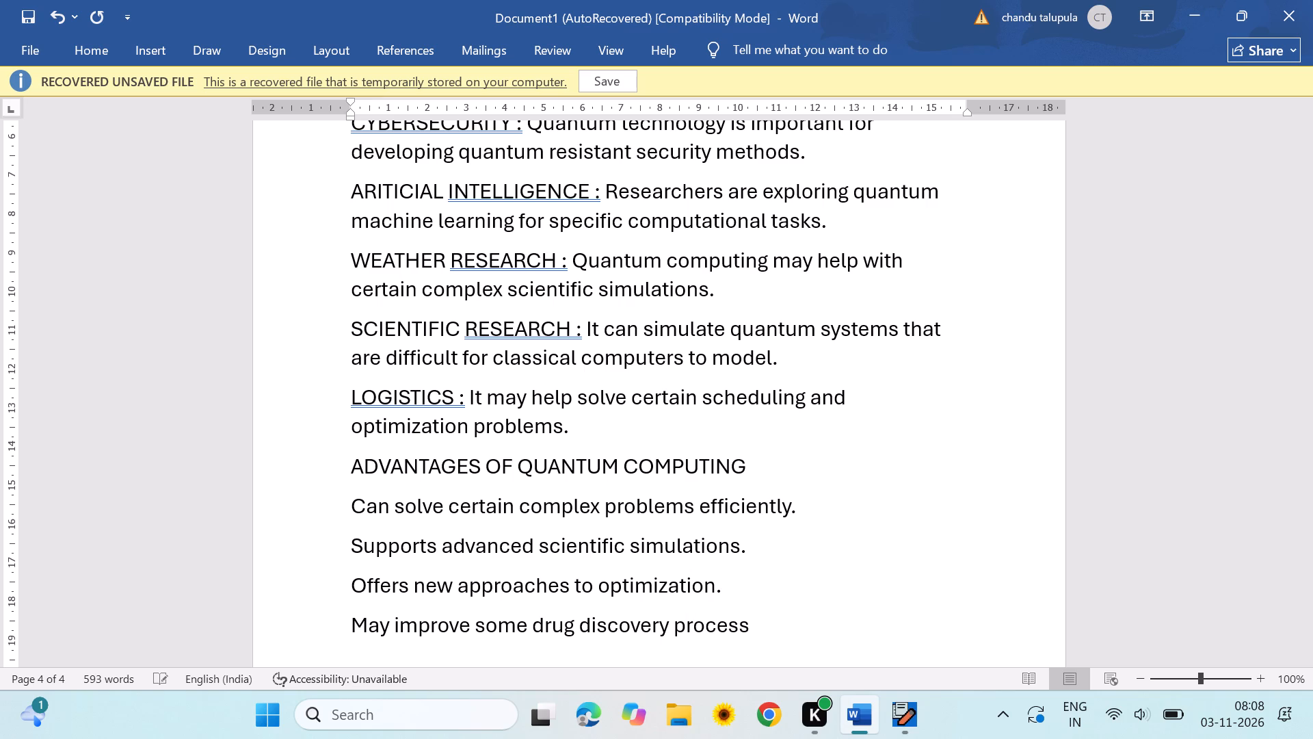
text(es)
key(period)
key(Return)
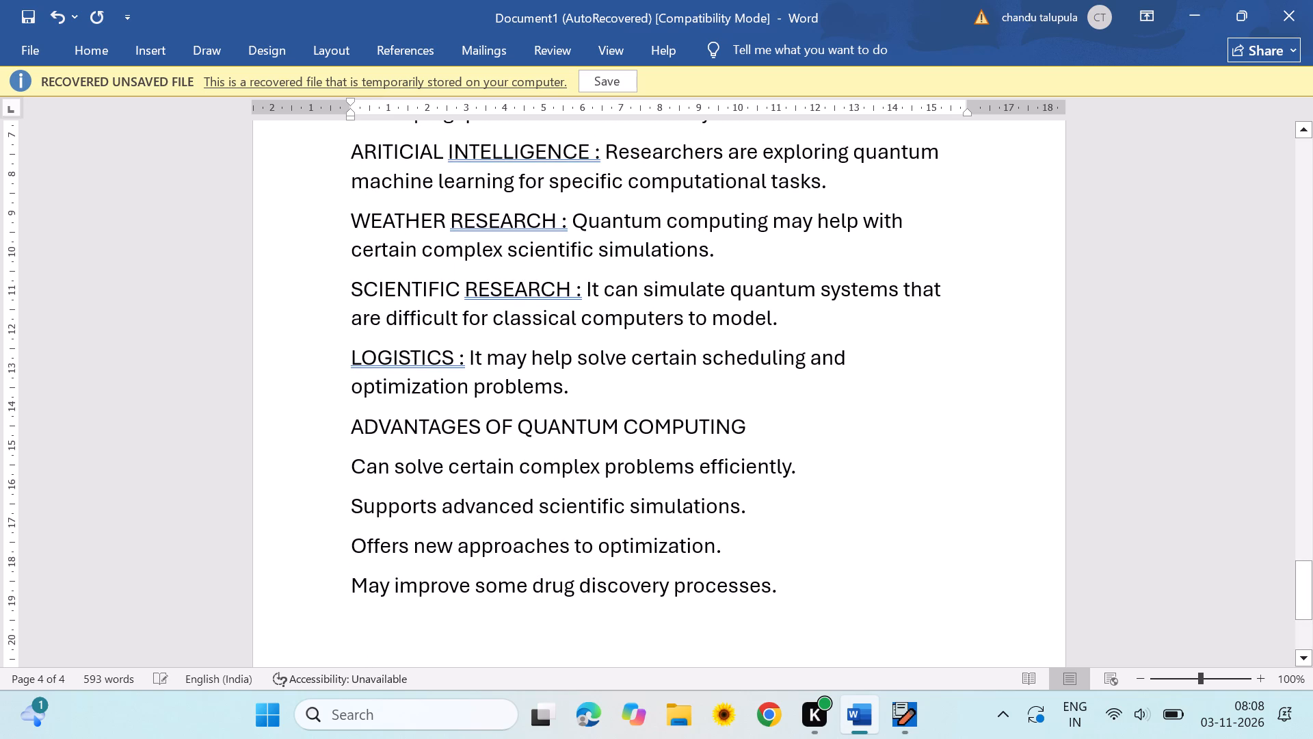
Write the fifth advantage, "Help researchers understand quantum systems.", and begin a new paragraph.
text(Help)
key(space)
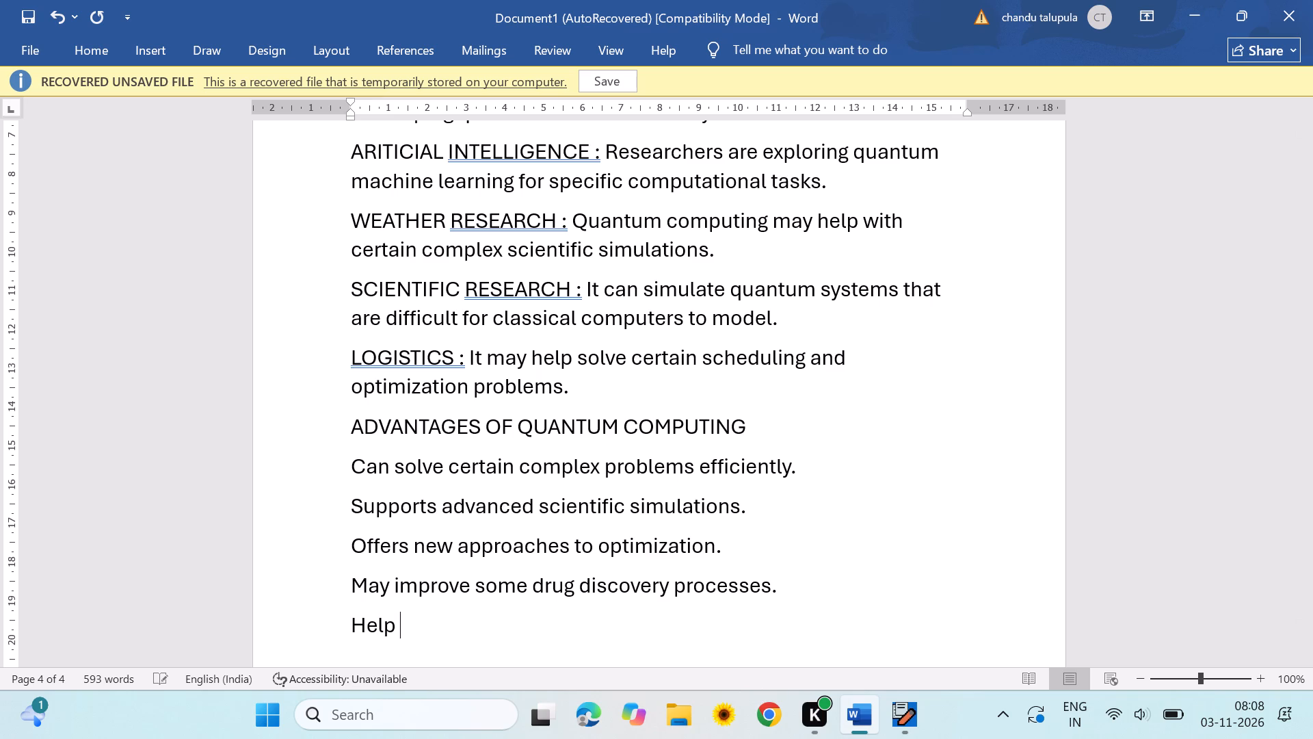
text(re)
text(sa)
key(BackSpace)
text(earched)
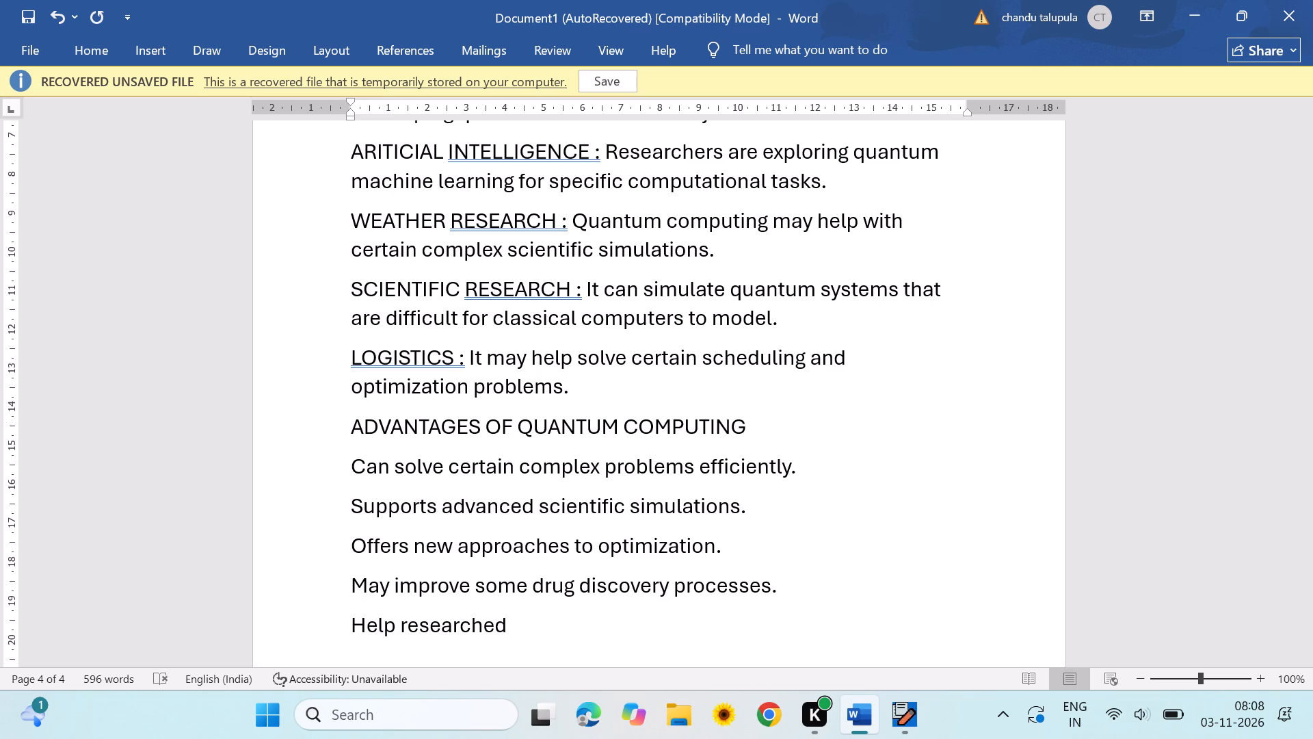
key(BackSpace)
text(rs)
key(space)
text(understand wua)
key(BackSpace)
key(BackSpace)
key(BackSpace)
text(qu)
text(antum)
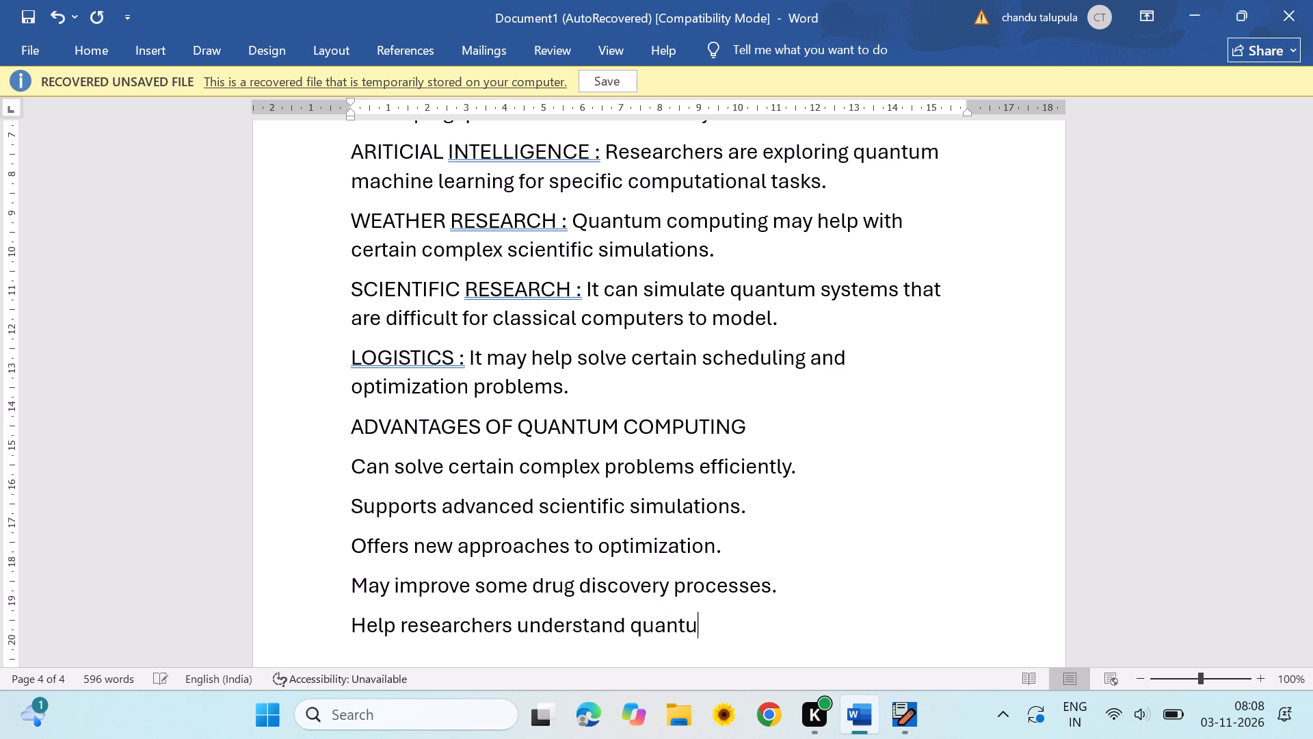
key(space)
key(space)
text(systems)
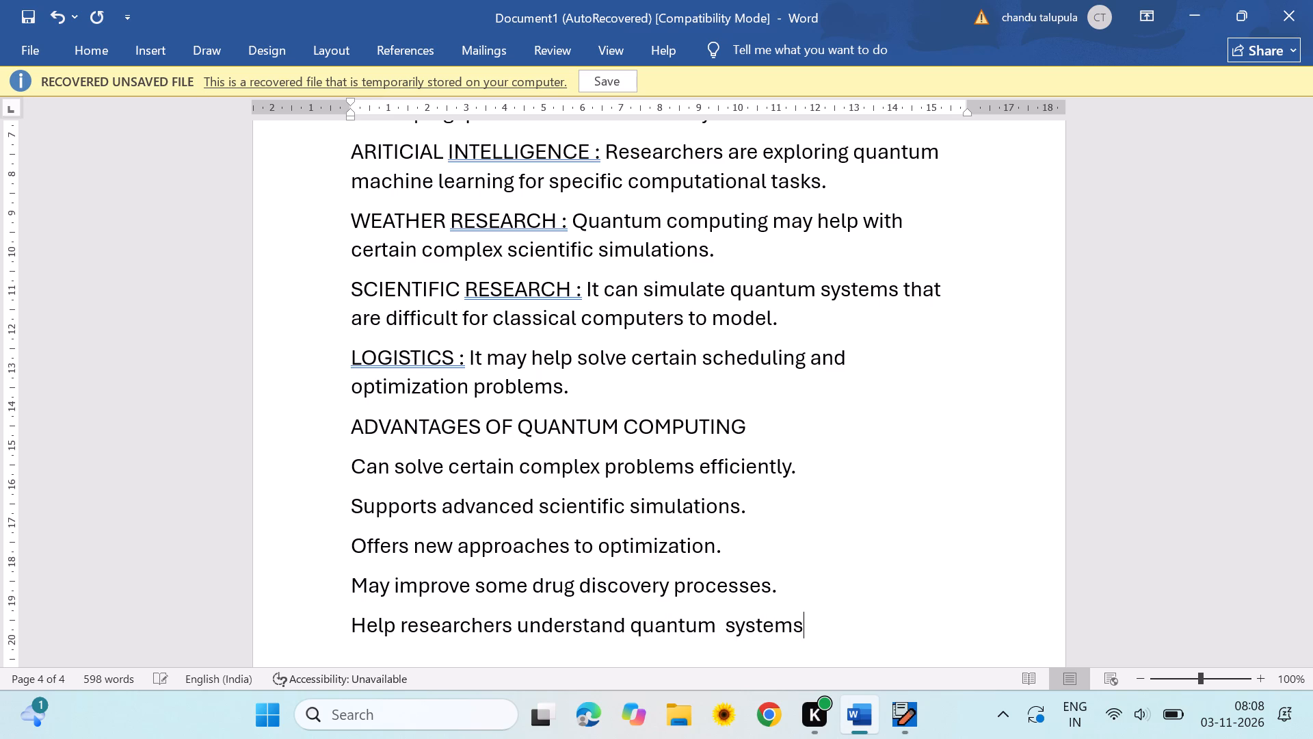
key(period)
key(Return)
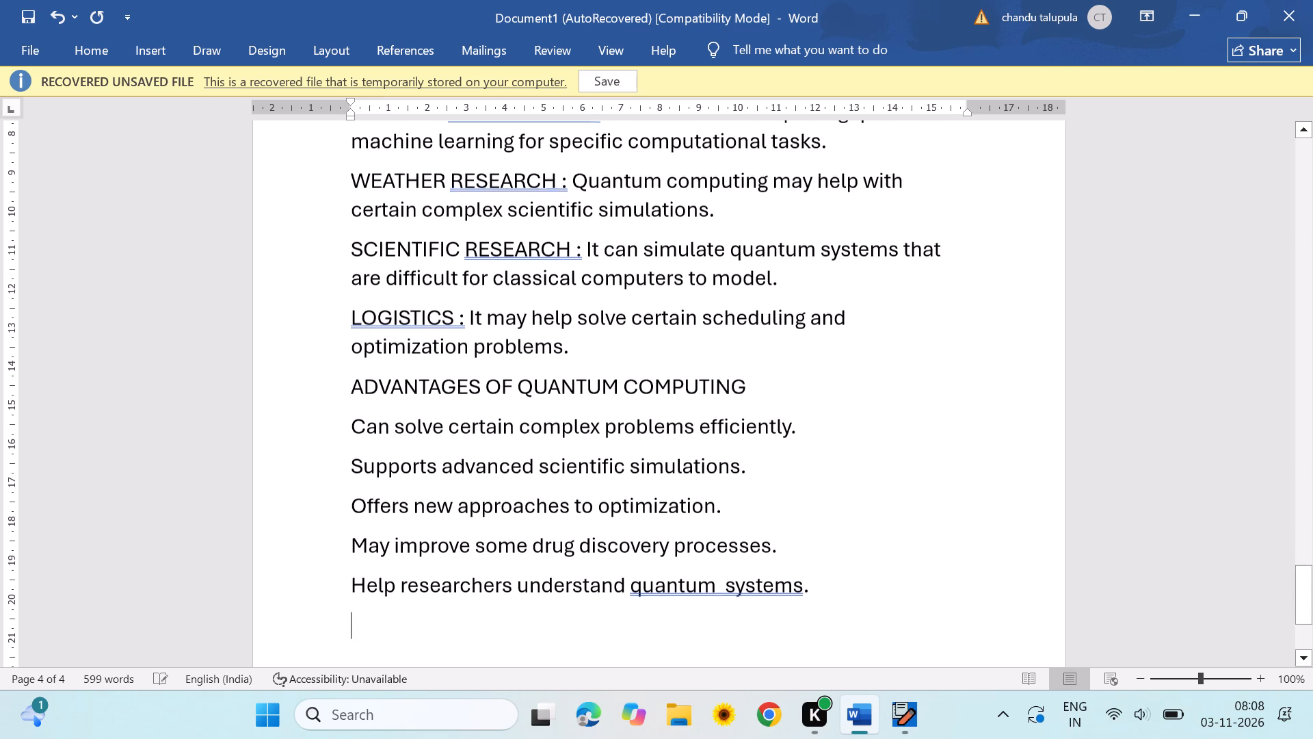
Write the sixth advantage, "Provides new possibilities in computing research.", and begin a new paragraph.
text(Provides)
key(space)
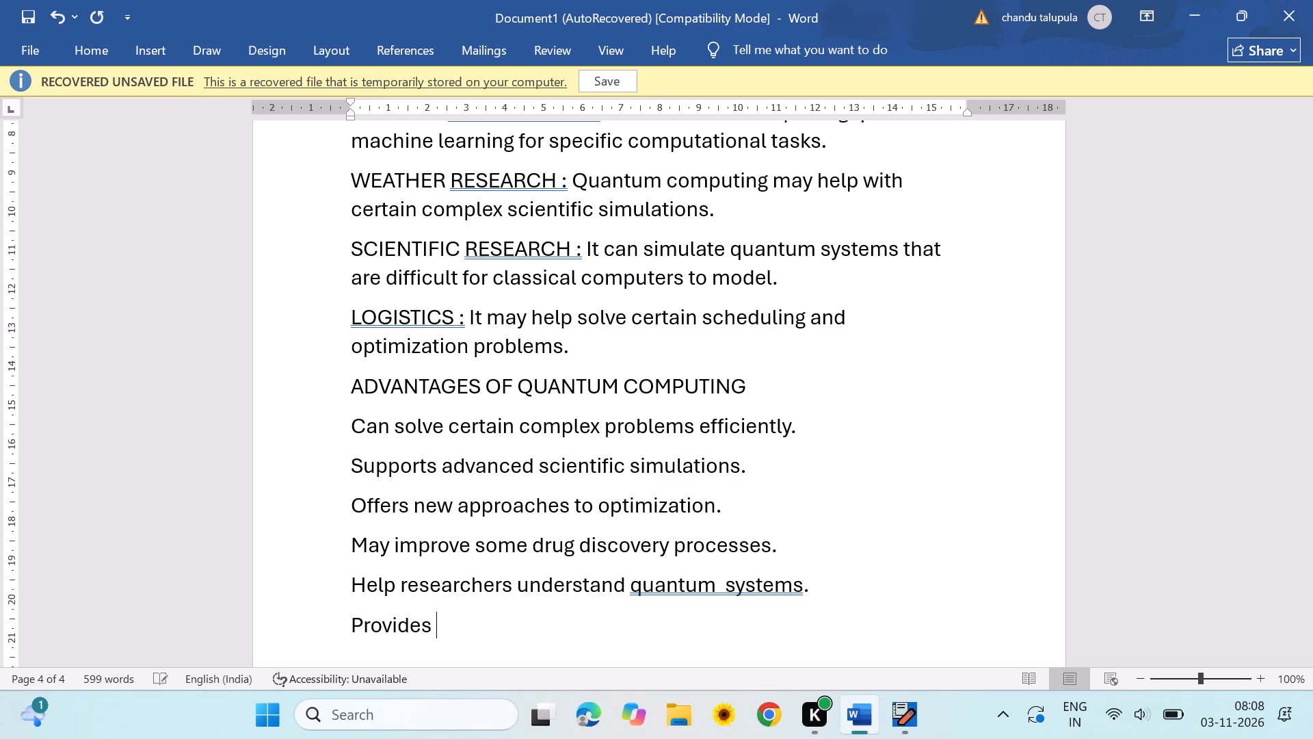
text(new possibilities in)
key(space)
text(compt)
key(BackSpace)
text(uting reserac)
key(BackSpace)
key(BackSpace)
key(BackSpace)
key(a)
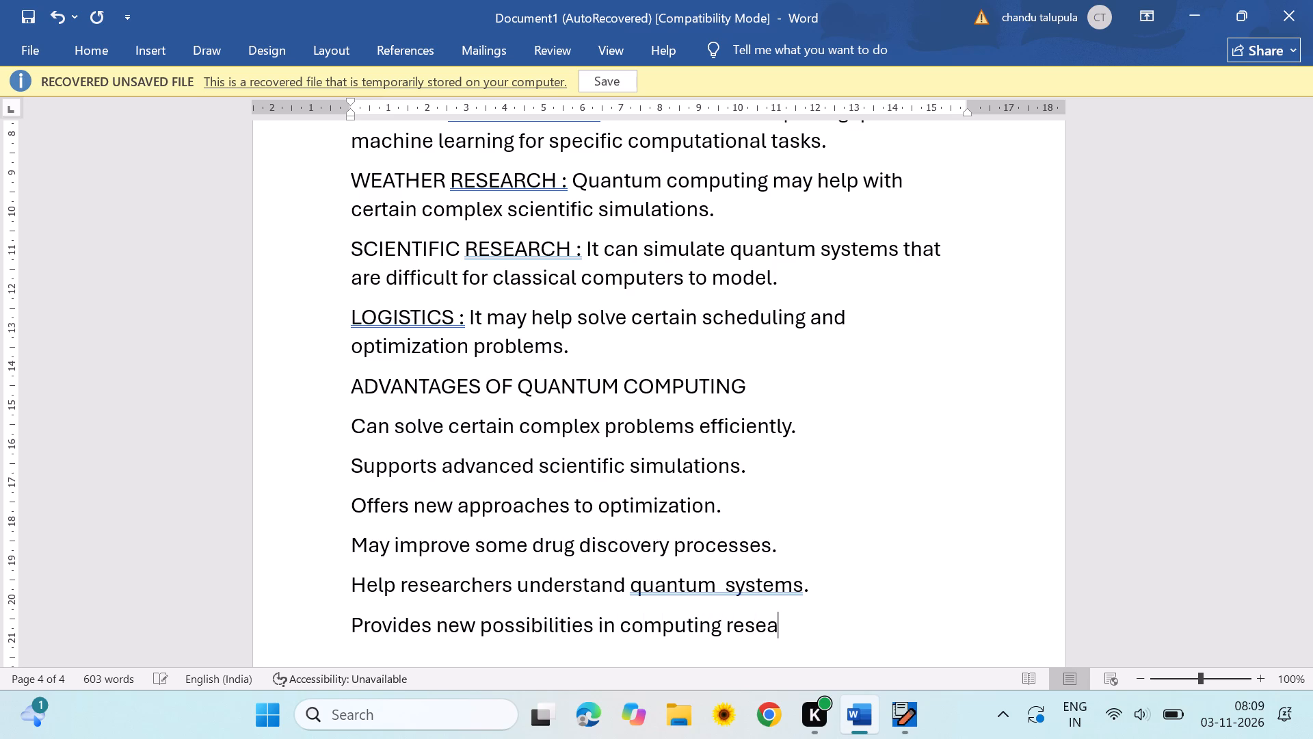
text(rch)
key(period)
key(Return)
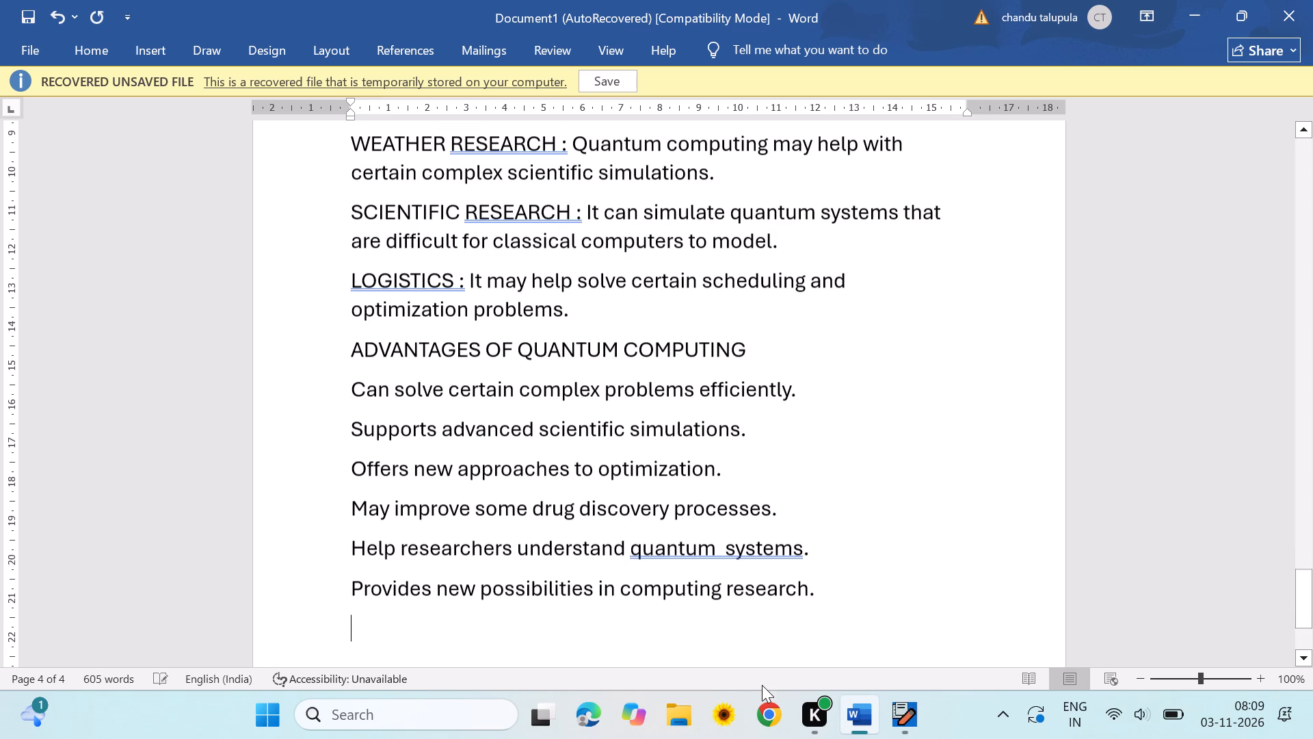
Write the seventh advantage, "Can accelerate certain specialized calculations.", below the computing research line.
key(shift+c)
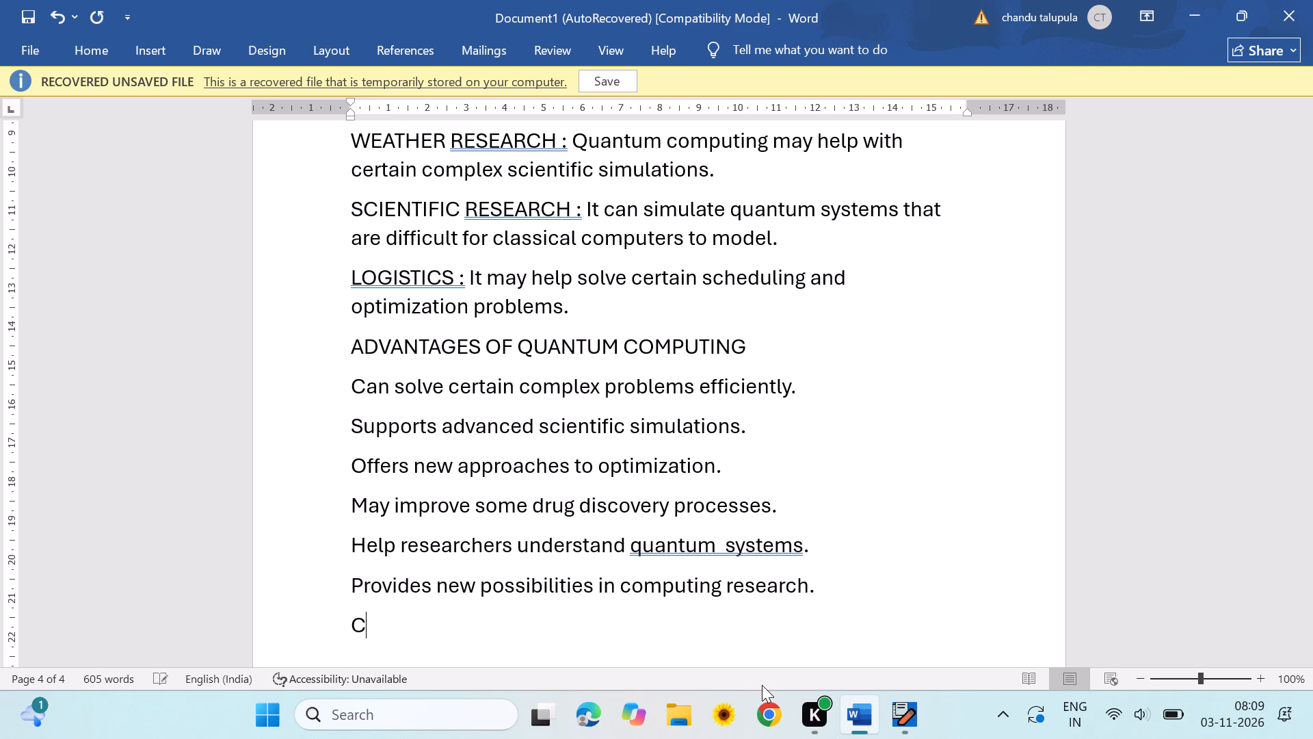
text(an)
key(space)
text(ac)
text(celer)
text(ate certain speciali)
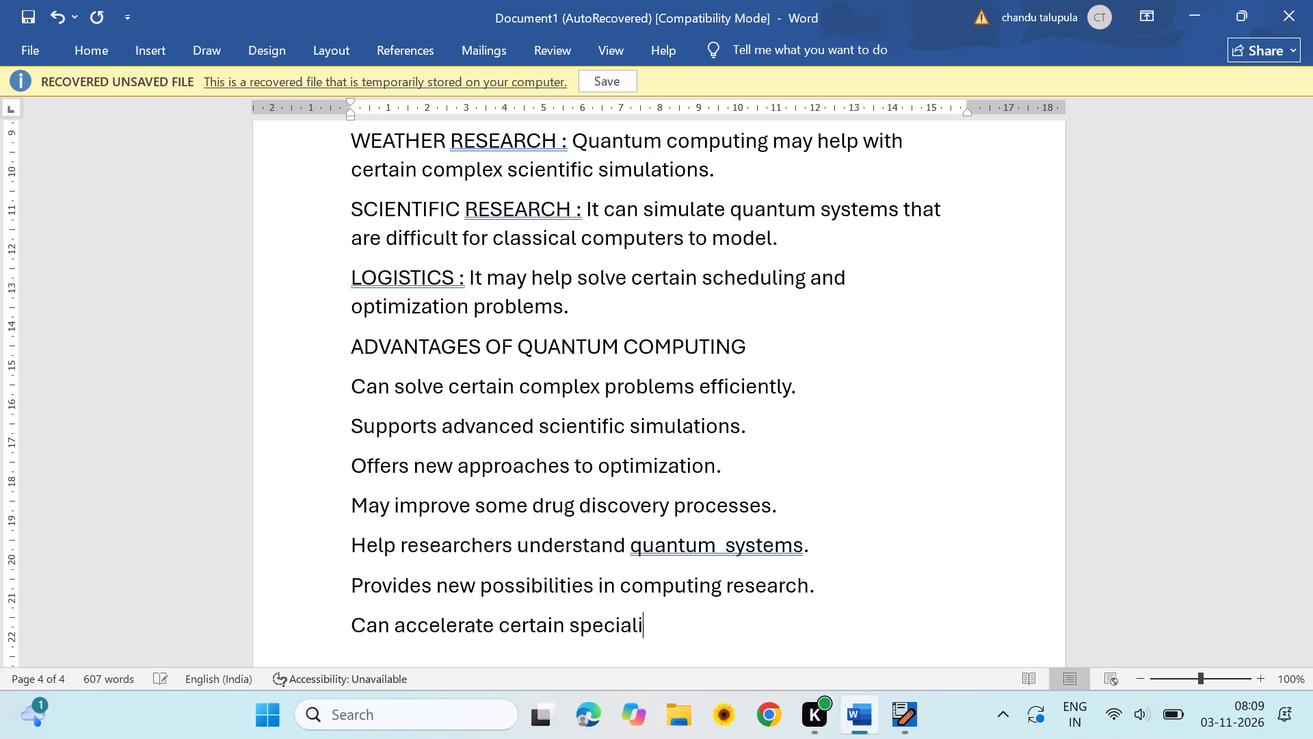
text(zed)
key(space)
text(calculations.)
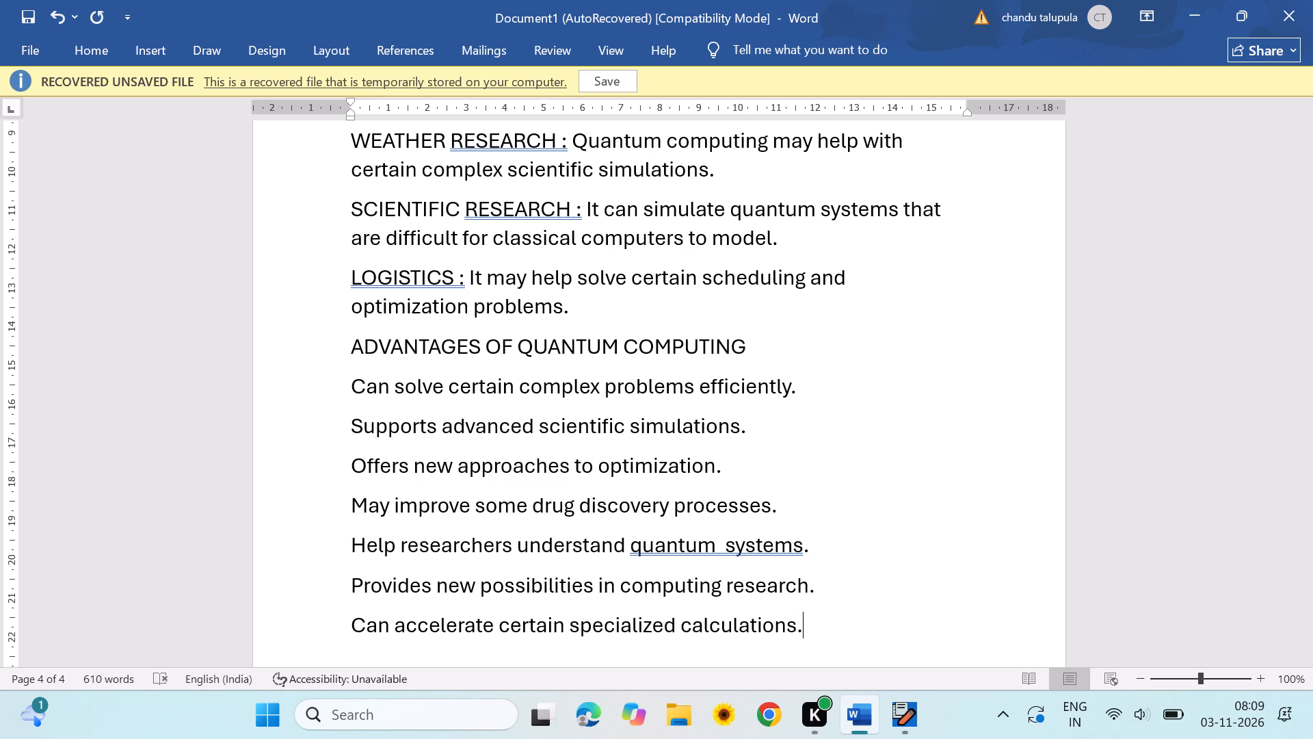
Add the heading "DISADVANTAGES OF AND CHALLENGES :" below the last advantage and begin a new paragraph.
key(Return)
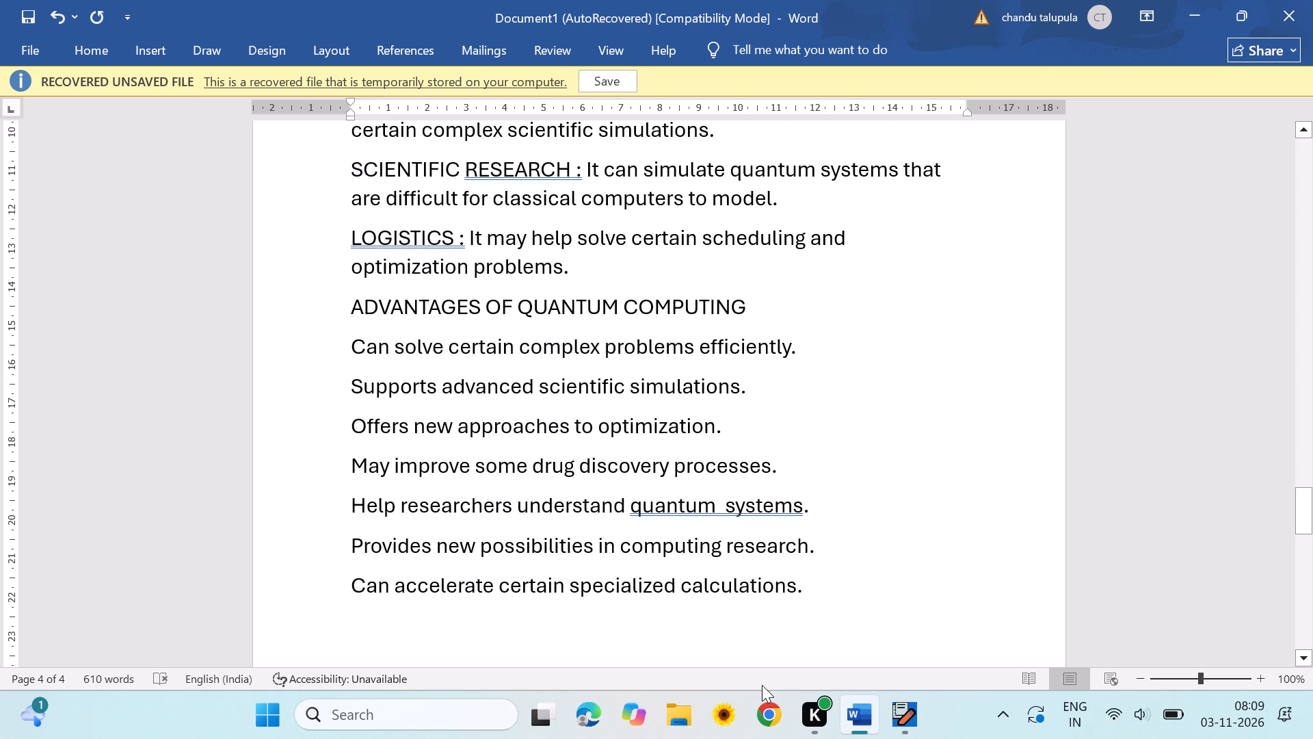
text(DISAD)
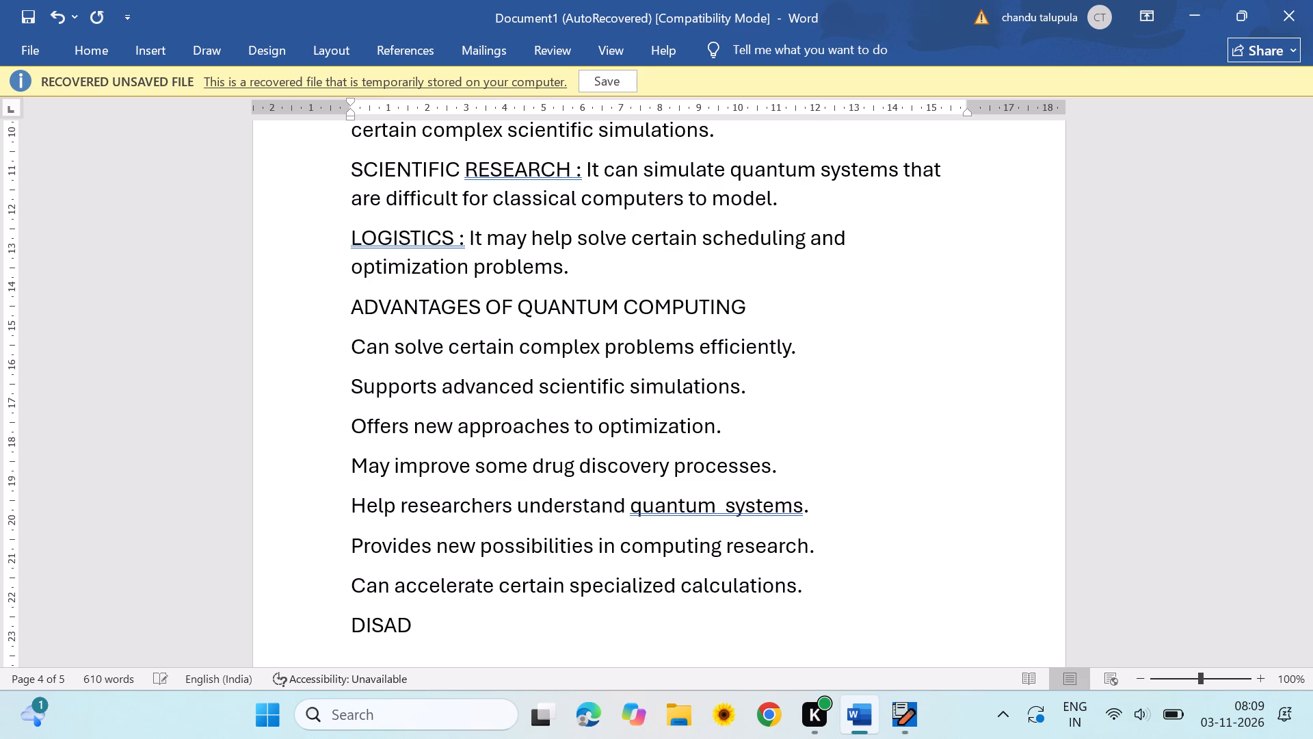
text(VANTAGES OF C)
key(BackSpace)
text(AND)
key(space)
text(CHALLENGES :)
key(Return)
Write the introductory line "Quantum computing also has several limitations :" under the heading and begin a new paragraph.
key(q)
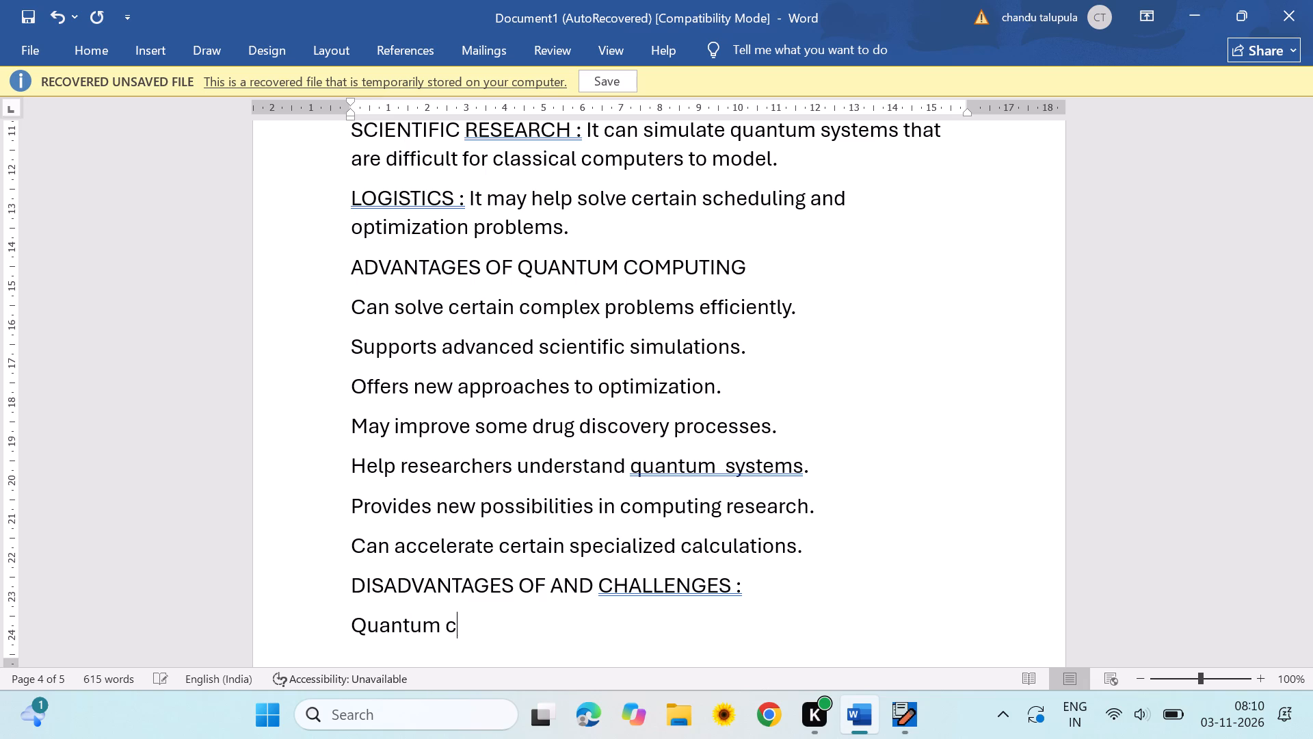
text(omputing alos)
key(space)
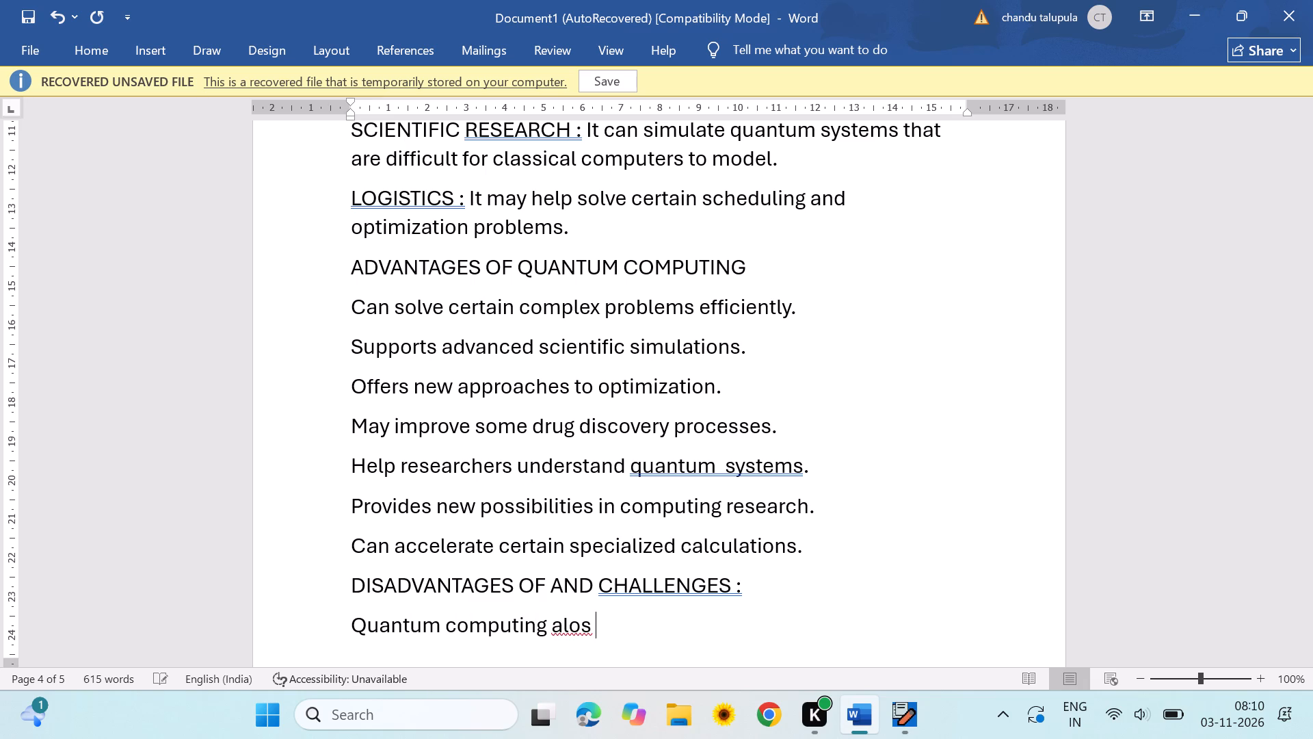
key(BackSpace)
key(BackSpace)
key(BackSpace)
text(so ha)
text(s several)
key(space)
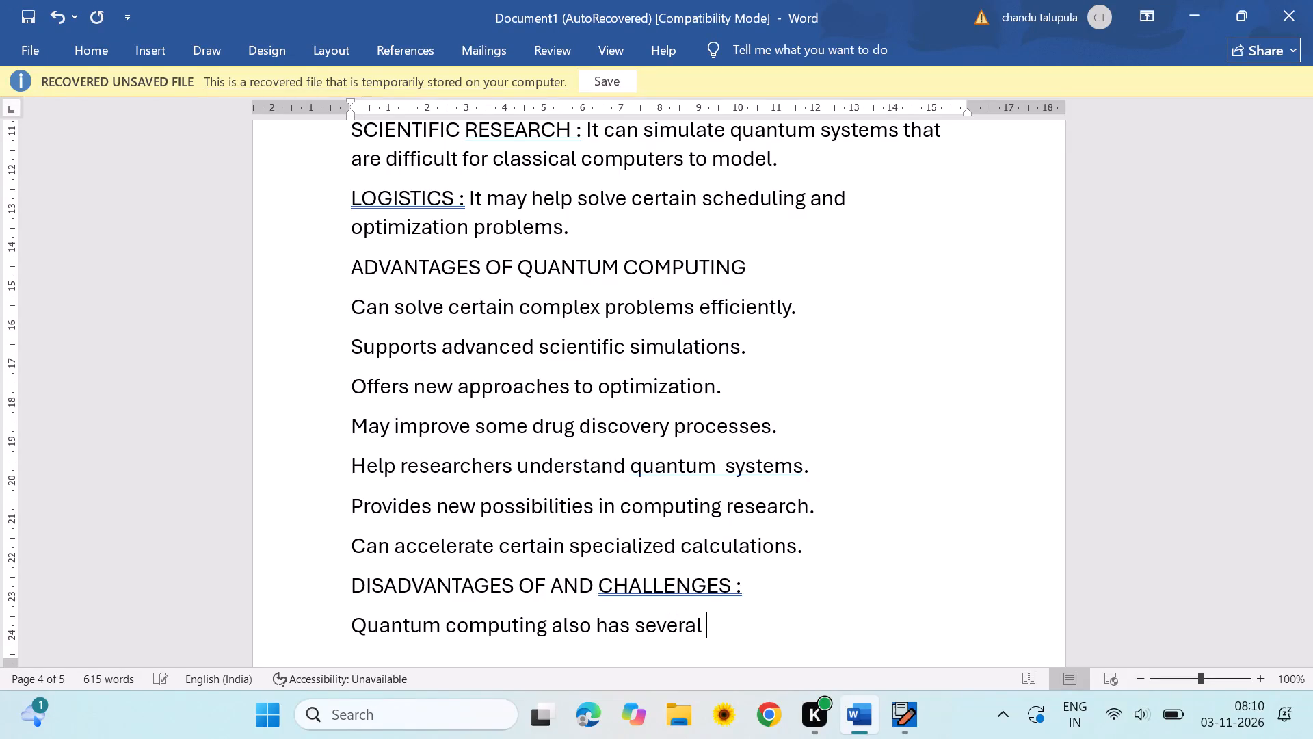
text(limitations)
key(space)
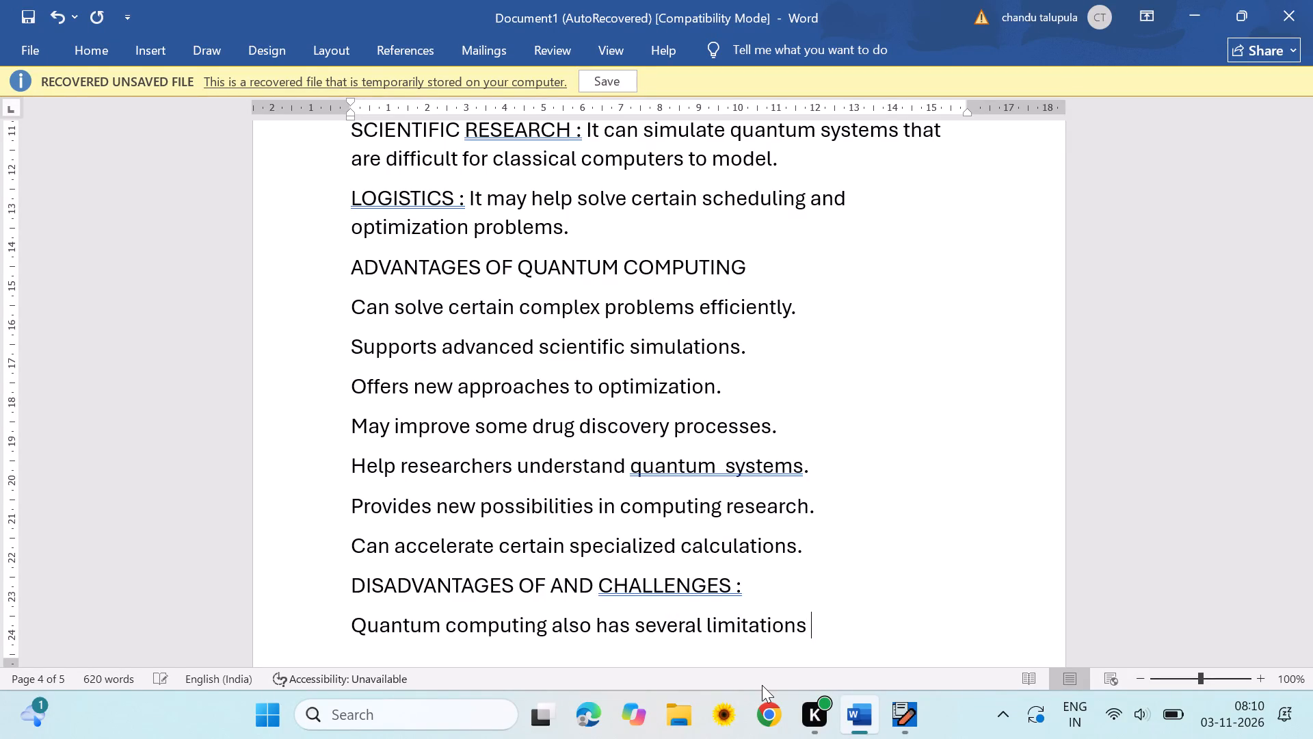
text(:)
key(Return)
Start the first limitation with the label "High Cost :".
key(j)
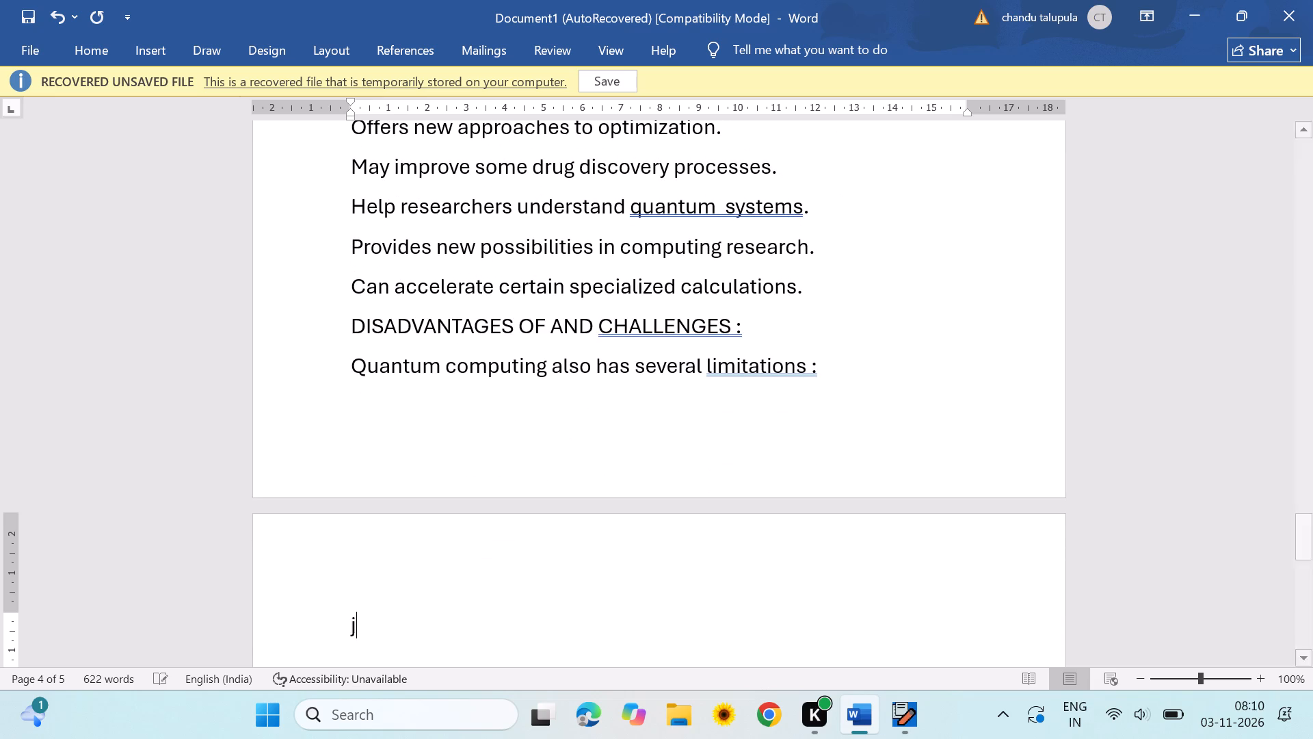
text(HI)
key(BackSpace)
key(BackSpace)
key(BackSpace)
text(High)
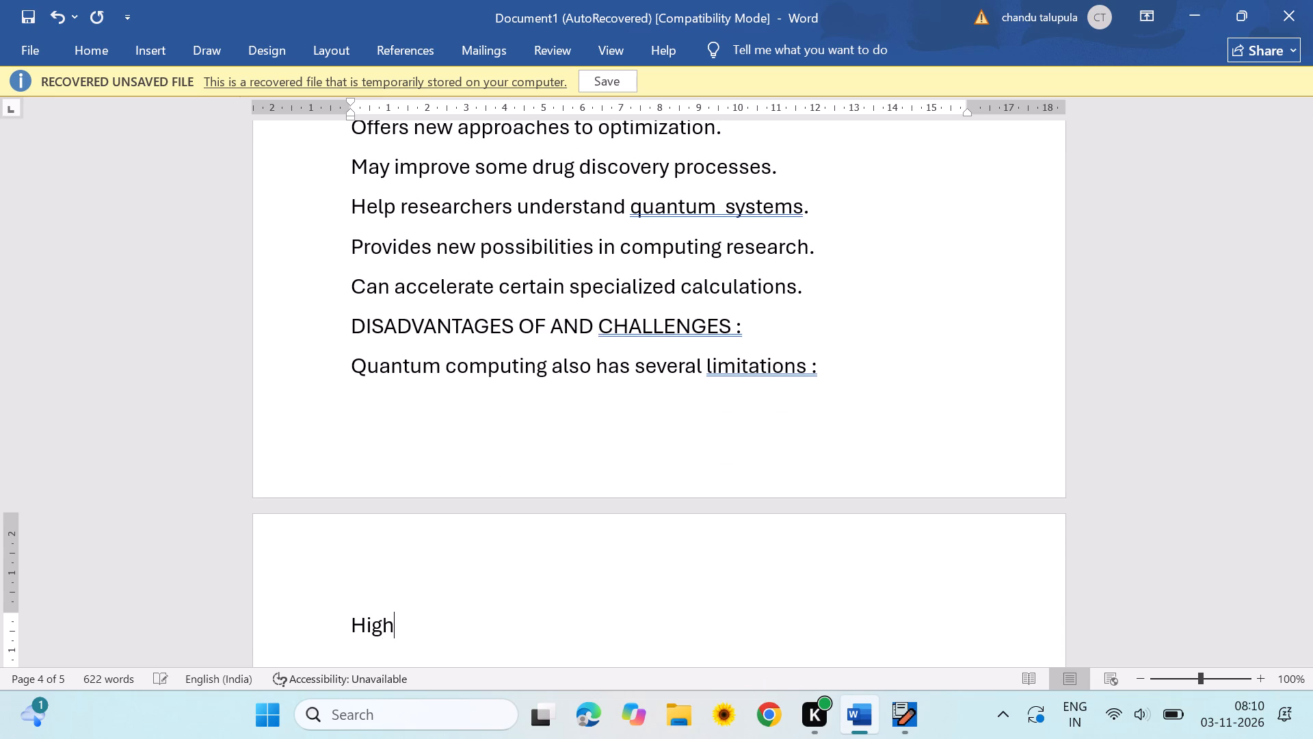
key(space)
text(Cost :)
key(space)
Complete the High Cost limitation with "Developing quantum computers requires expensive equipment." and begin a new paragraph.
text(Developin)
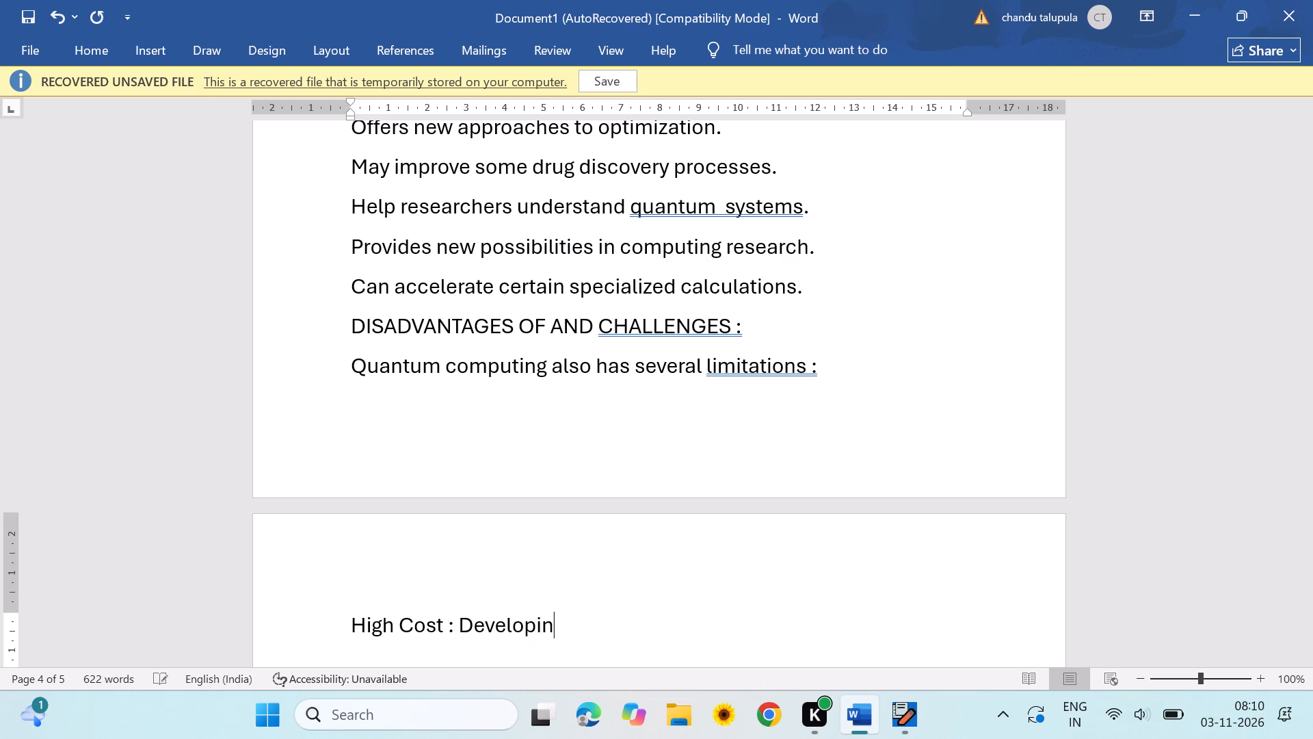
key(h)
key(BackSpace)
text(g)
key(space)
text(quan)
text(tum computers)
key(space)
text(rewu)
key(BackSpace)
key(q)
key(BackSpace)
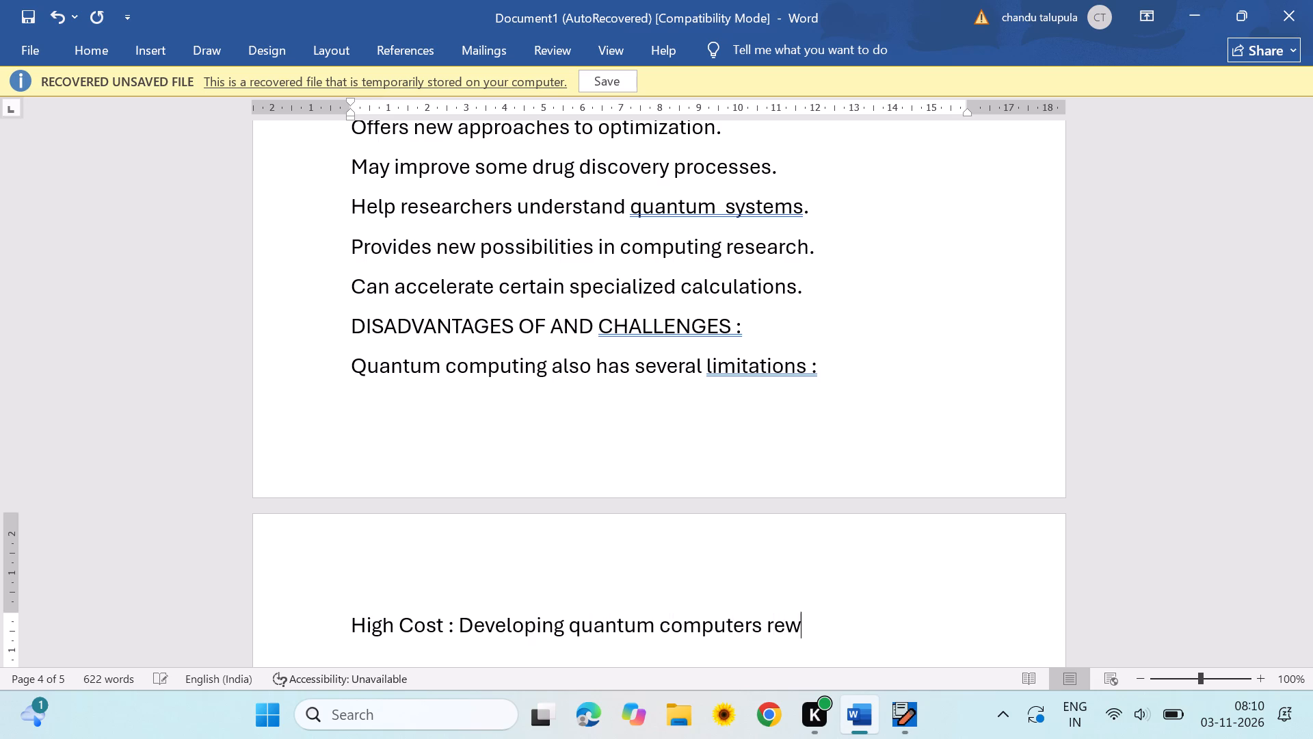
key(q)
key(BackSpace)
key(BackSpace)
text(quires)
key(space)
text(expensi)
text(ve)
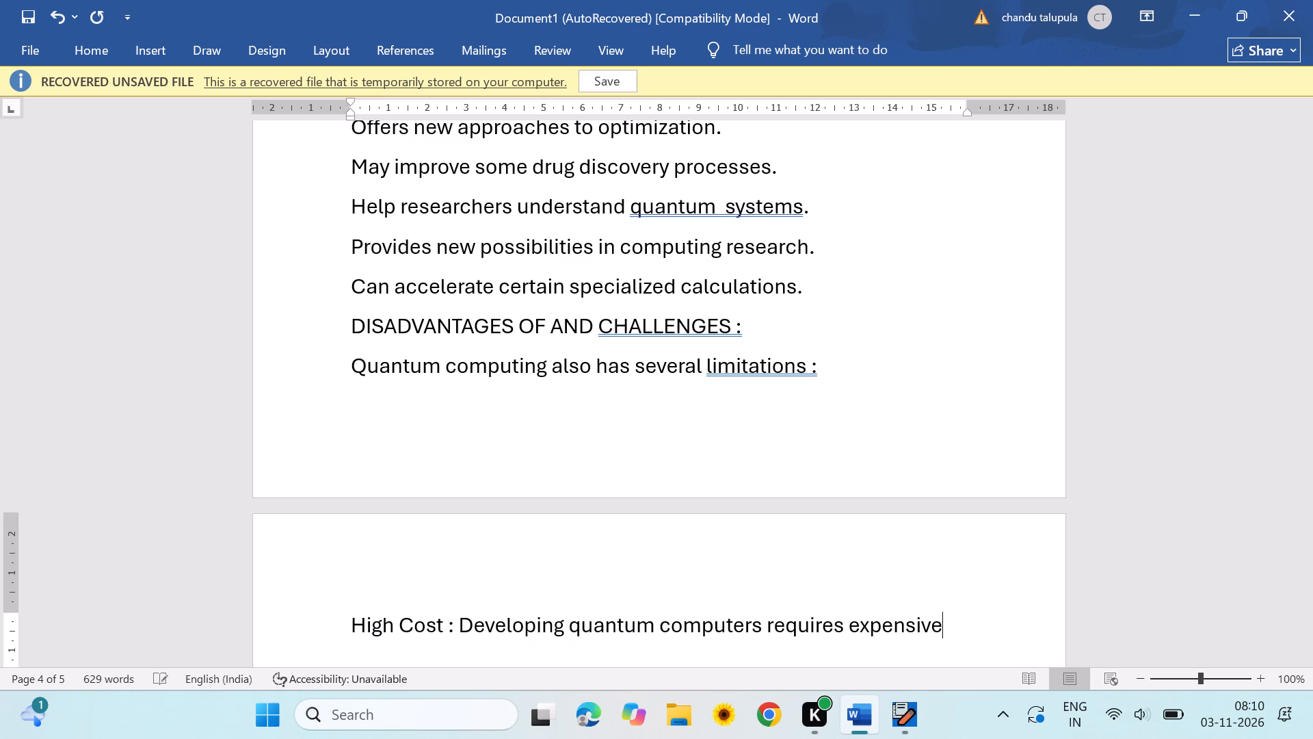
key(space)
key(e)
text(quipment)
key(period)
key(Return)
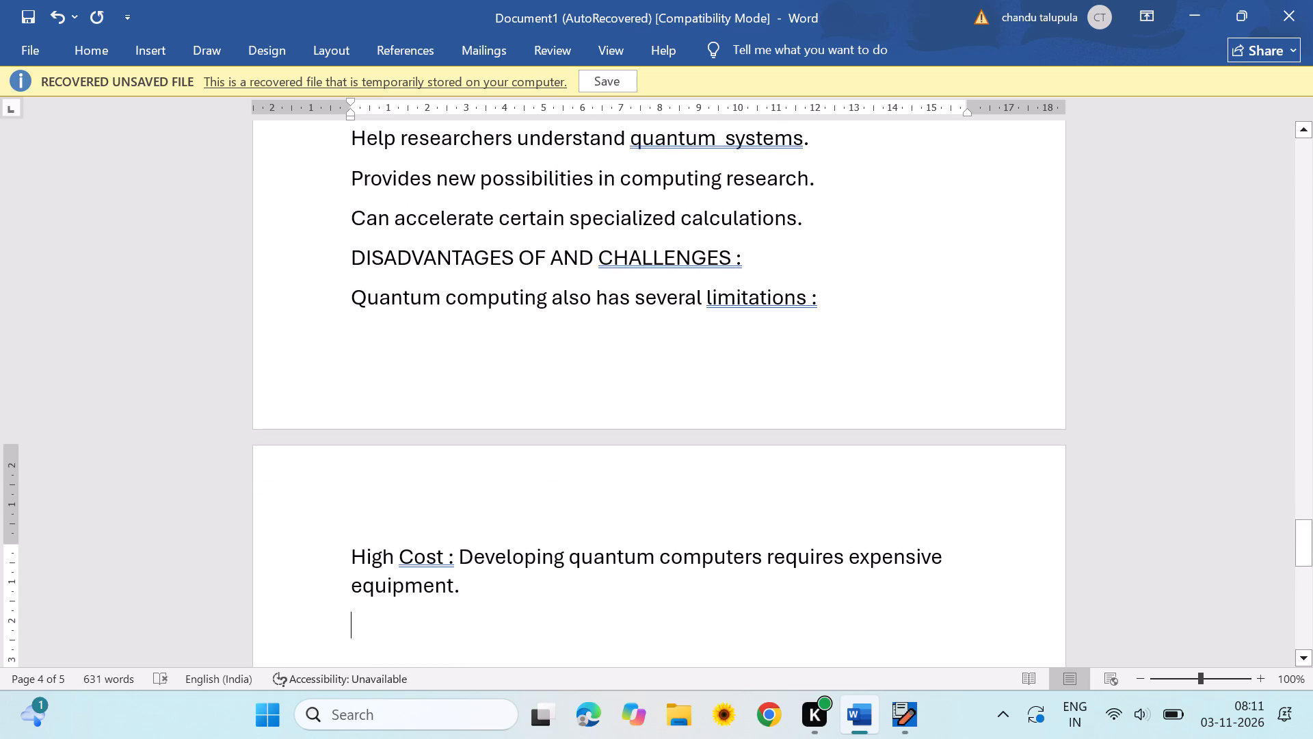
Start the second limitation with "Temperature Requirements : Many quantum processors".
text(Temp)
ctrl+scroll(771, 691, up, 1)
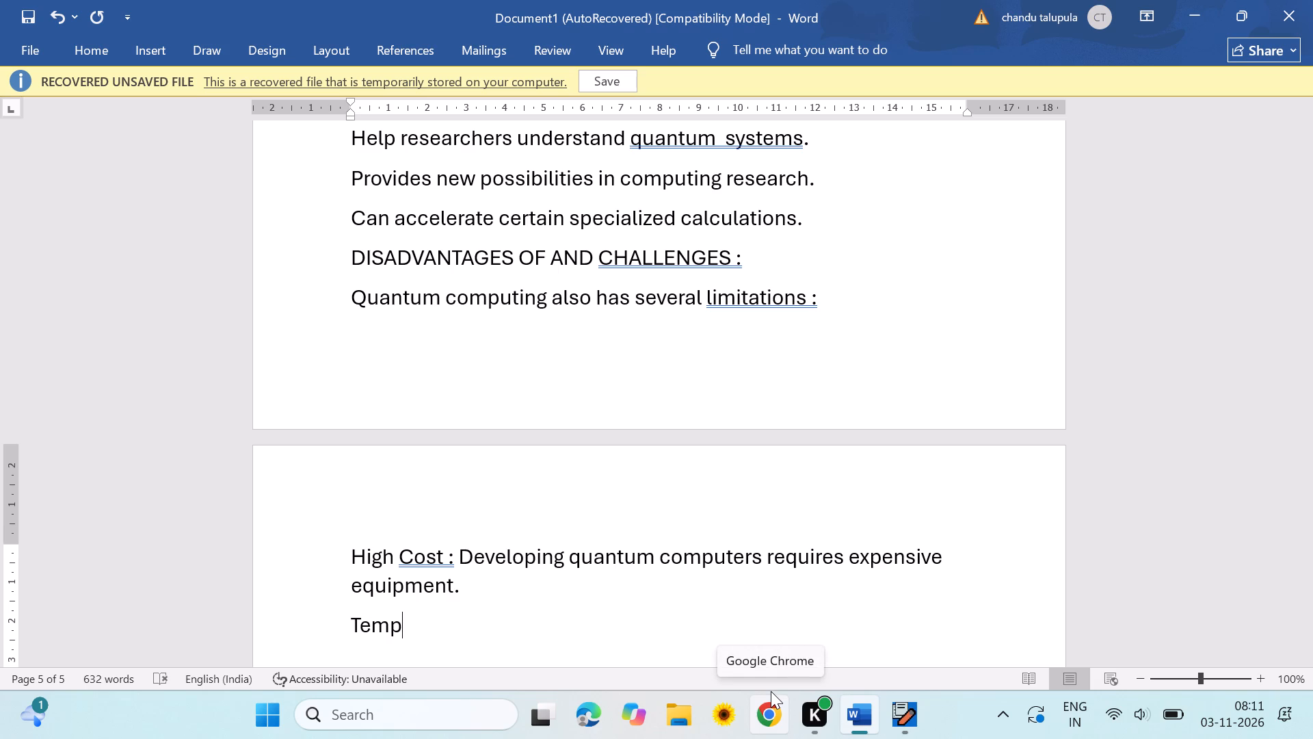
text(erature)
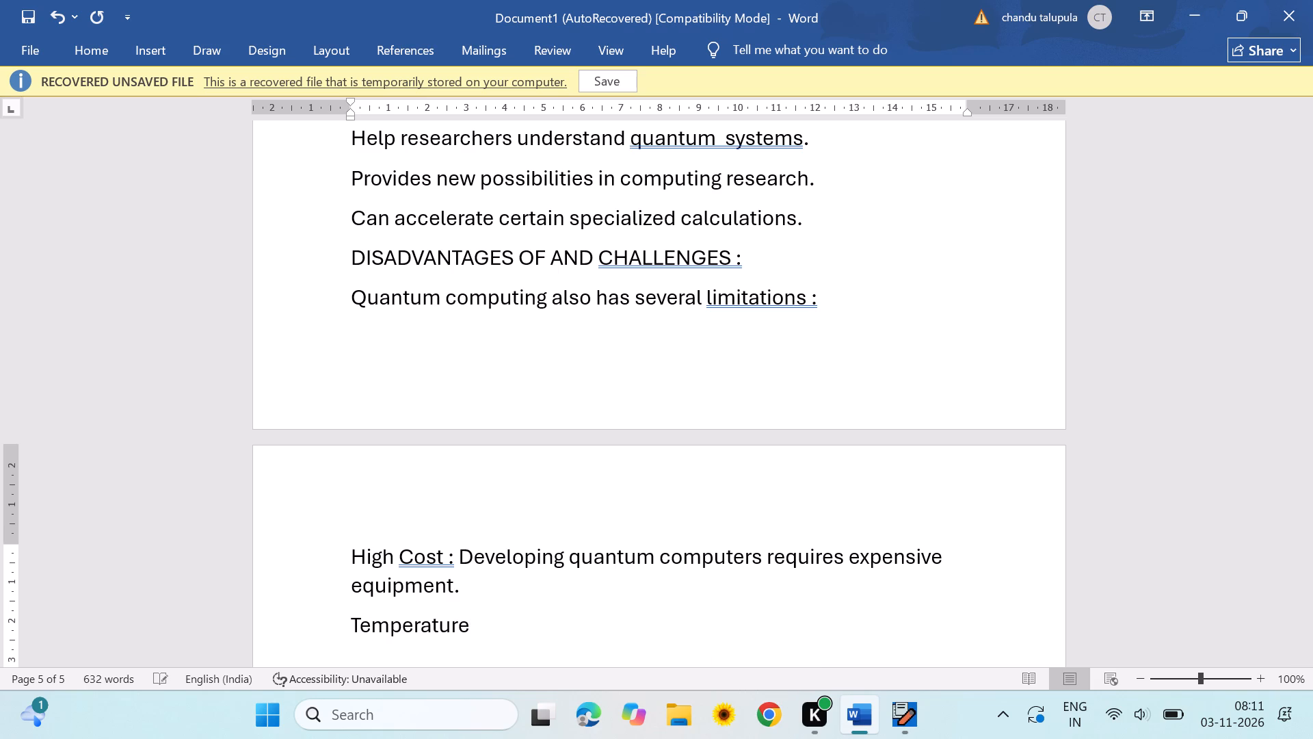
key(space)
text(Requirements)
key(space)
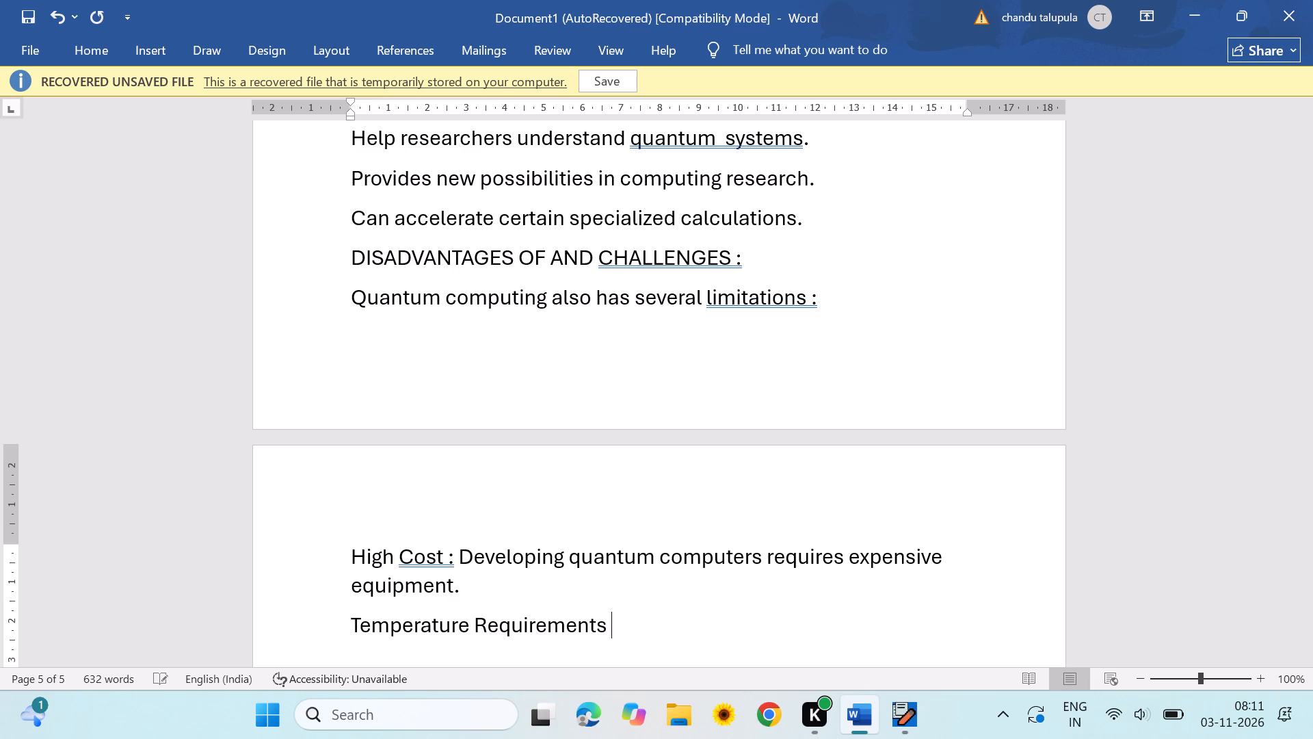
text(: Many)
key(space)
text(quan)
text(tum processor)
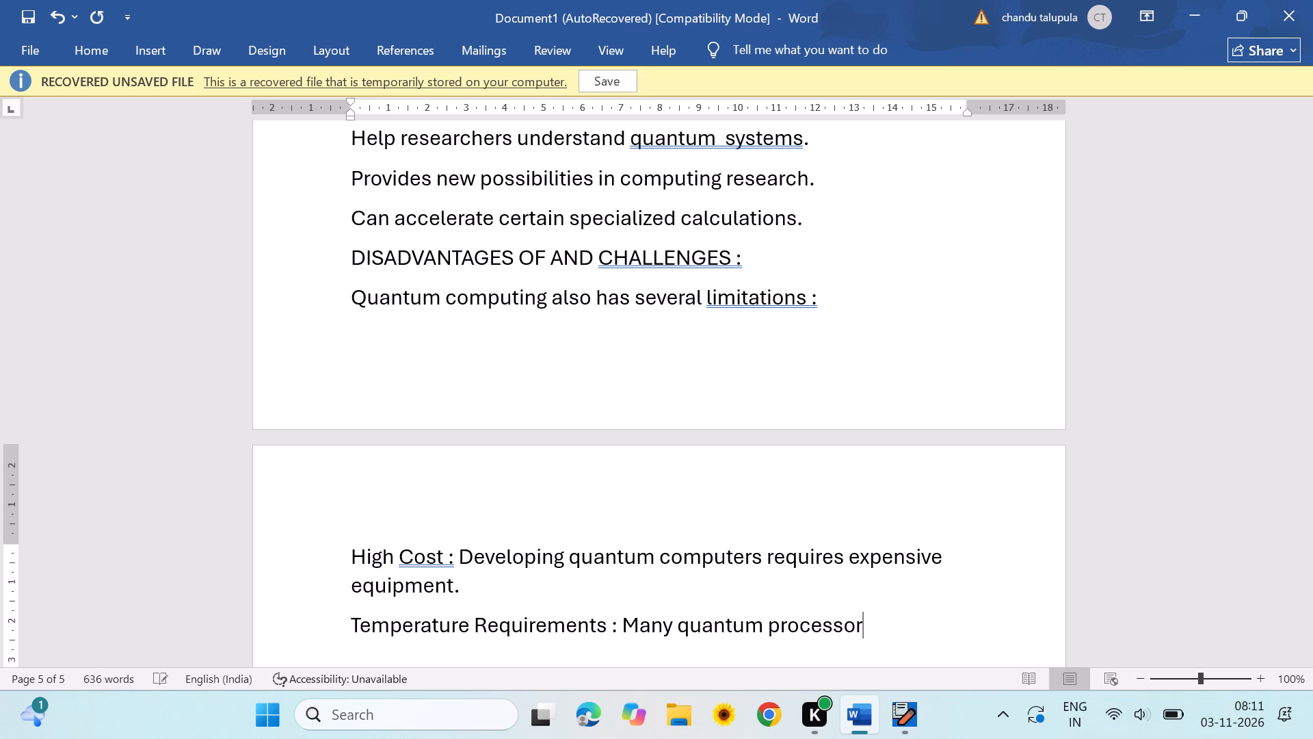
key(s)
key(space)
Complete the Temperature Requirements limitation with "need extremely low temperature." and begin a new paragraph.
text(ned)
key(BackSpace)
text(ed extree)
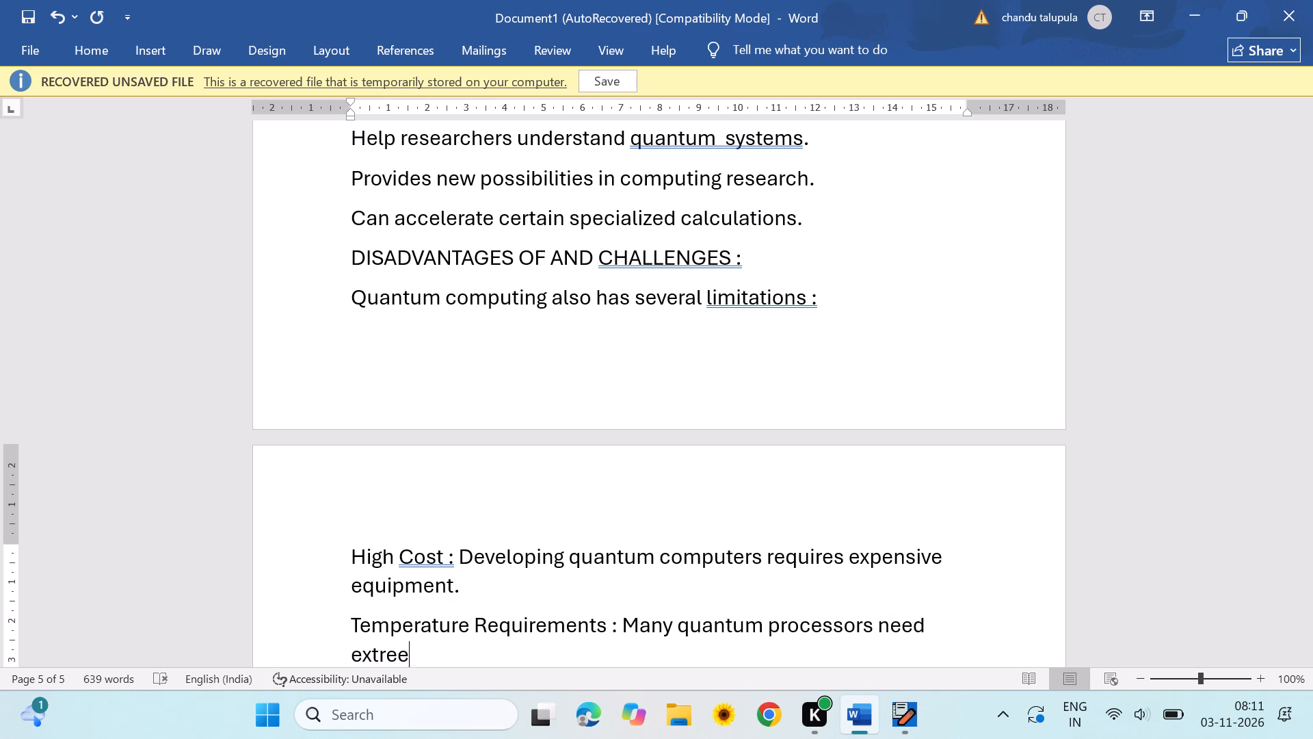
key(BackSpace)
text(ml)
key(BackSpace)
key(e)
text(ly low tempre)
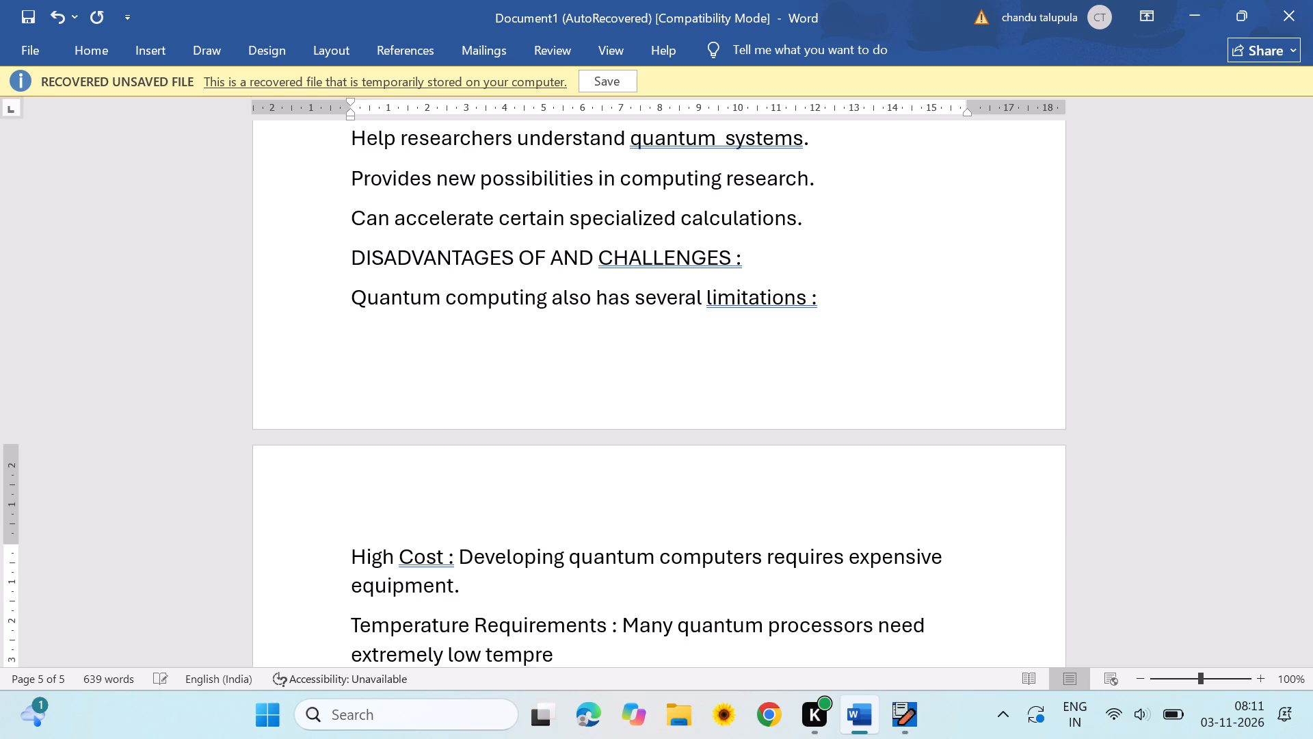
key(BackSpace)
key(BackSpace)
text(erat)
text(ut)
key(BackSpace)
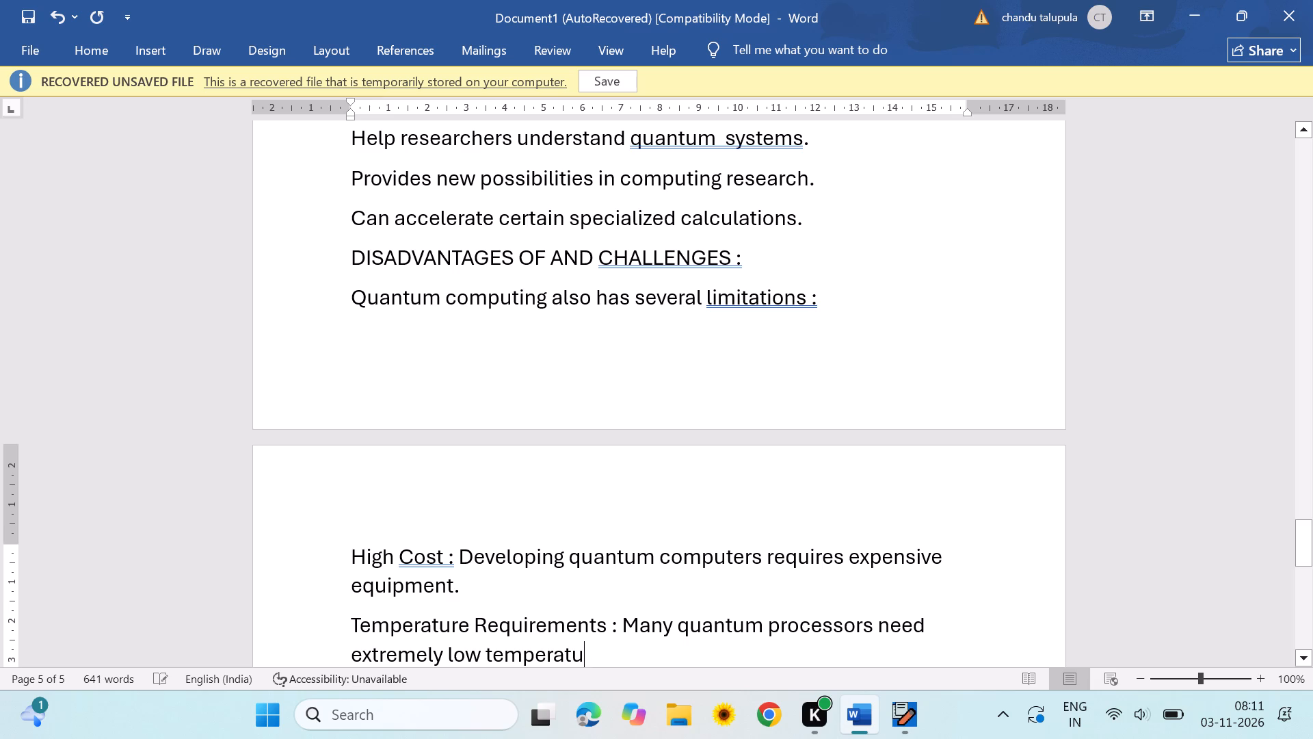
text(re)
key(period)
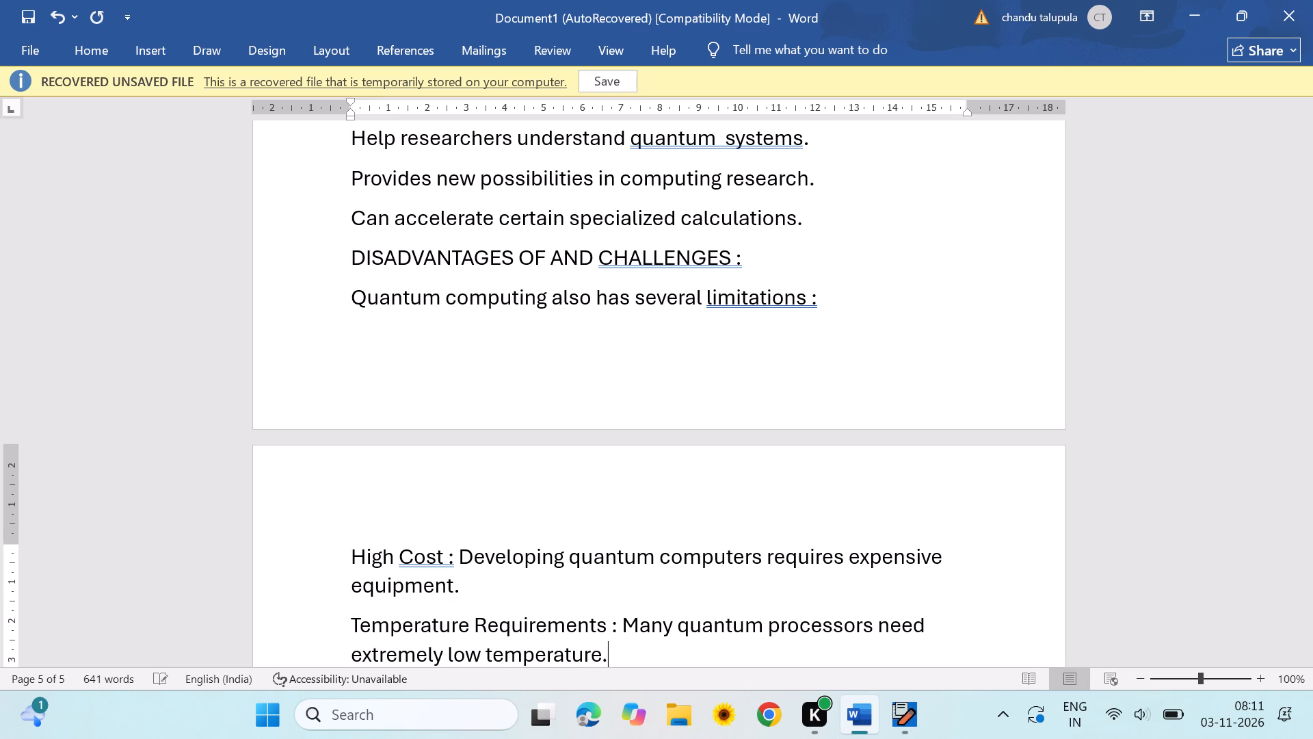
key(Return)
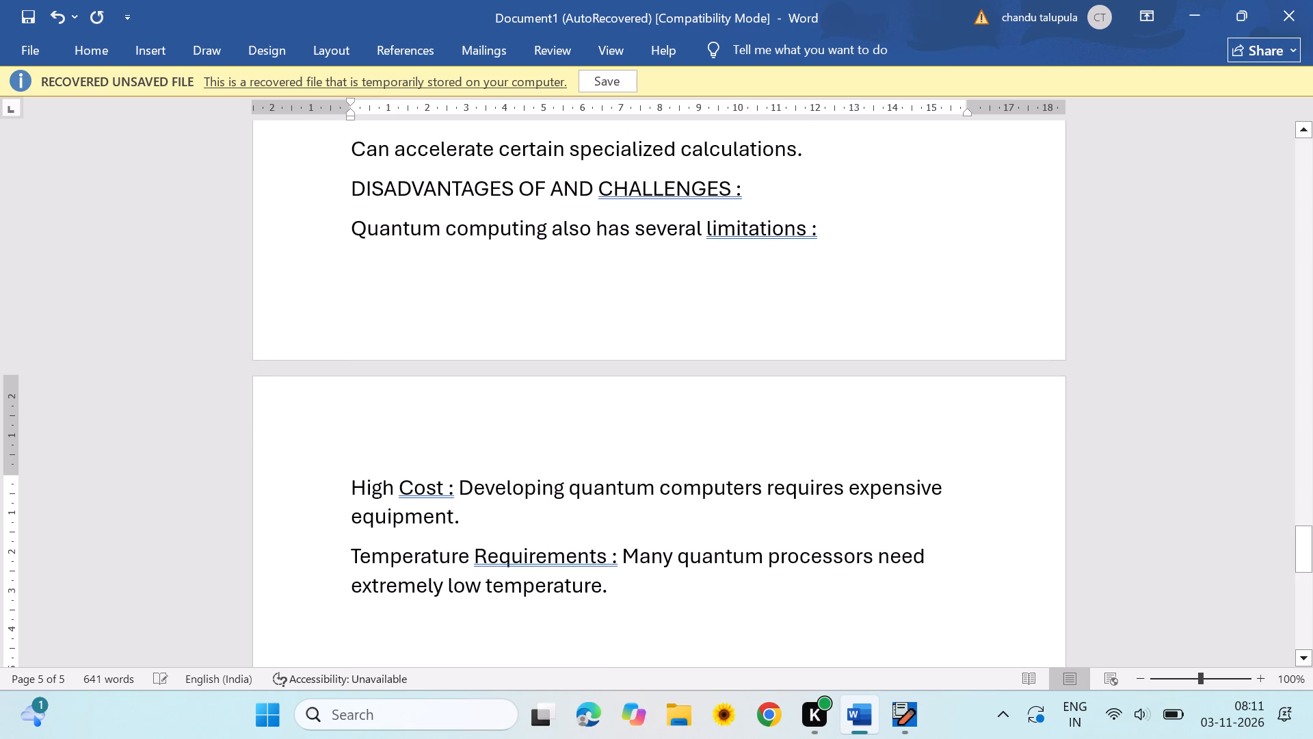
Start the third limitation with "Error Rates : Quibits are sensitive".
text(Error Rate)
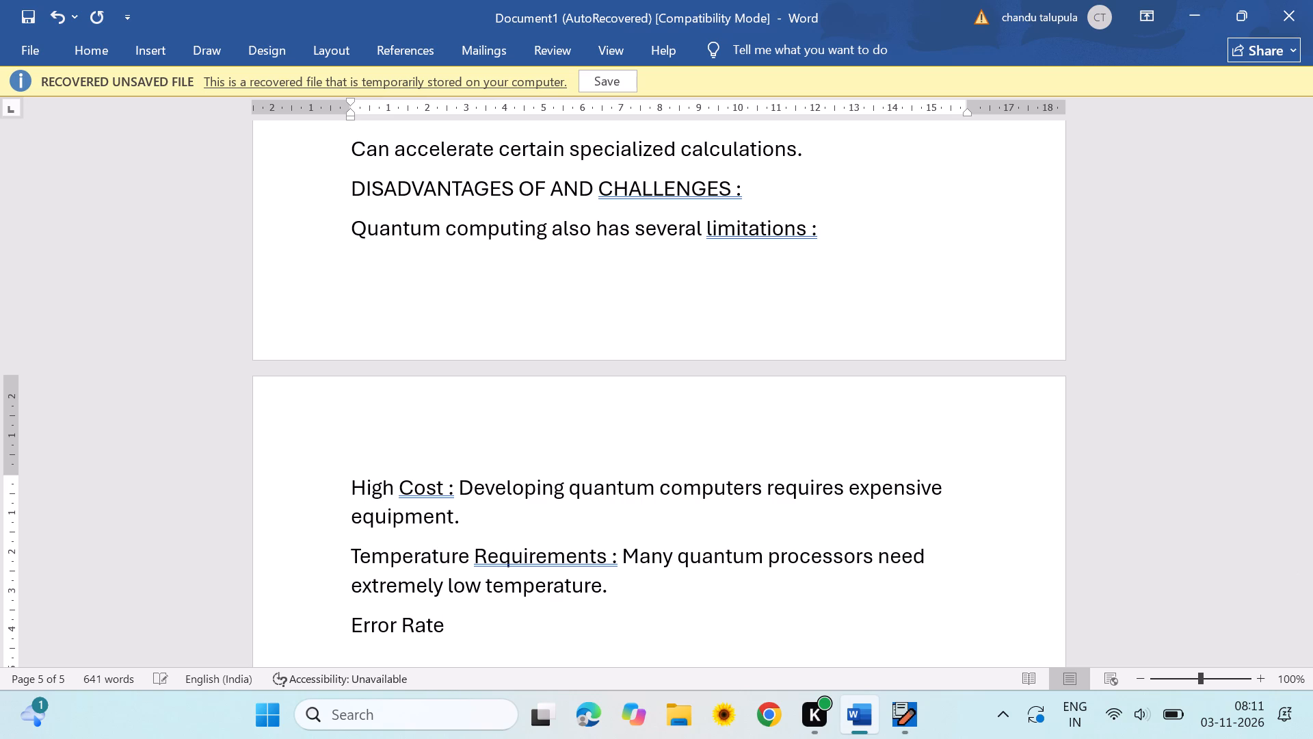
text(s :)
key(space)
text(Quibits are sensitiv)
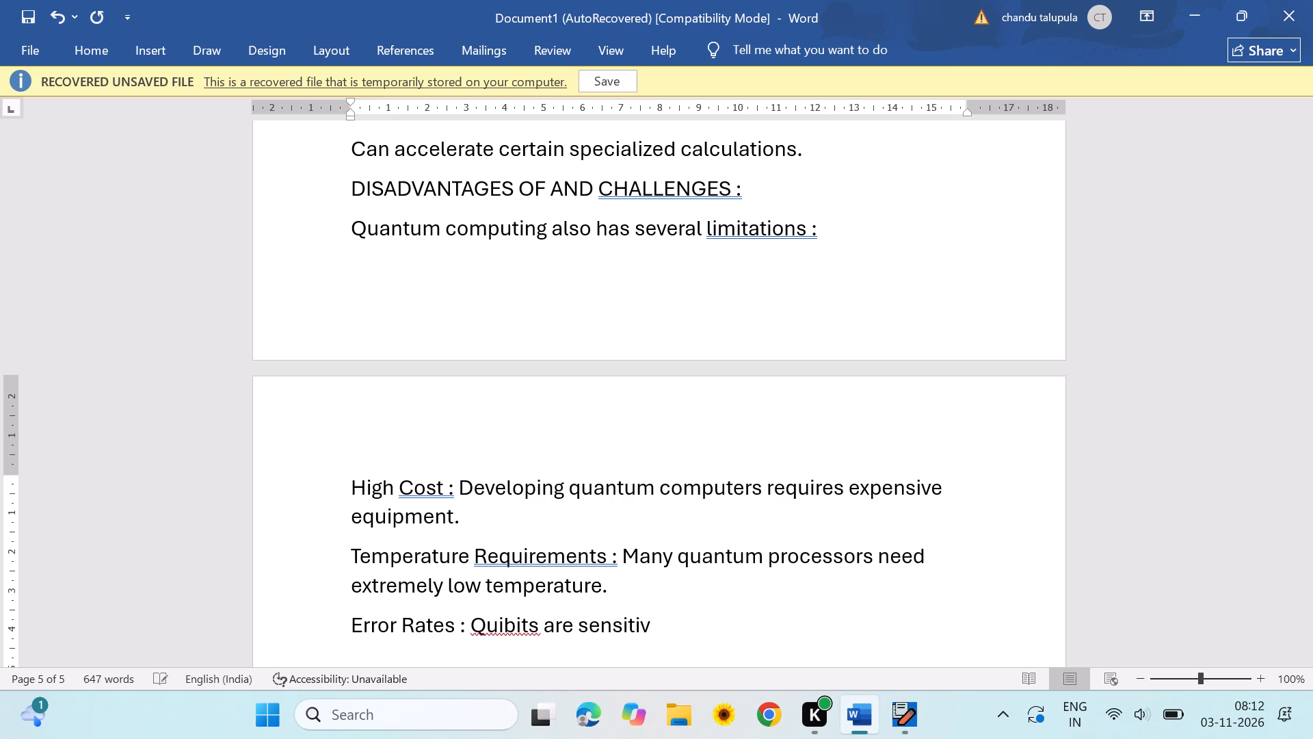
key(e)
Correct "Quibits" to "Qubits" in the Error Rates line and return to the end of the line.
key(Left)
key(Left)
key(Left)
key(Left)
key(Left)
key(Left)
key(Left)
key(Left)
key(Left)
key(Left)
key(Left)
key(Left)
key(Left)
key(Left)
key(Left)
key(Left)
key(Left)
key(Left)
key(BackSpace)
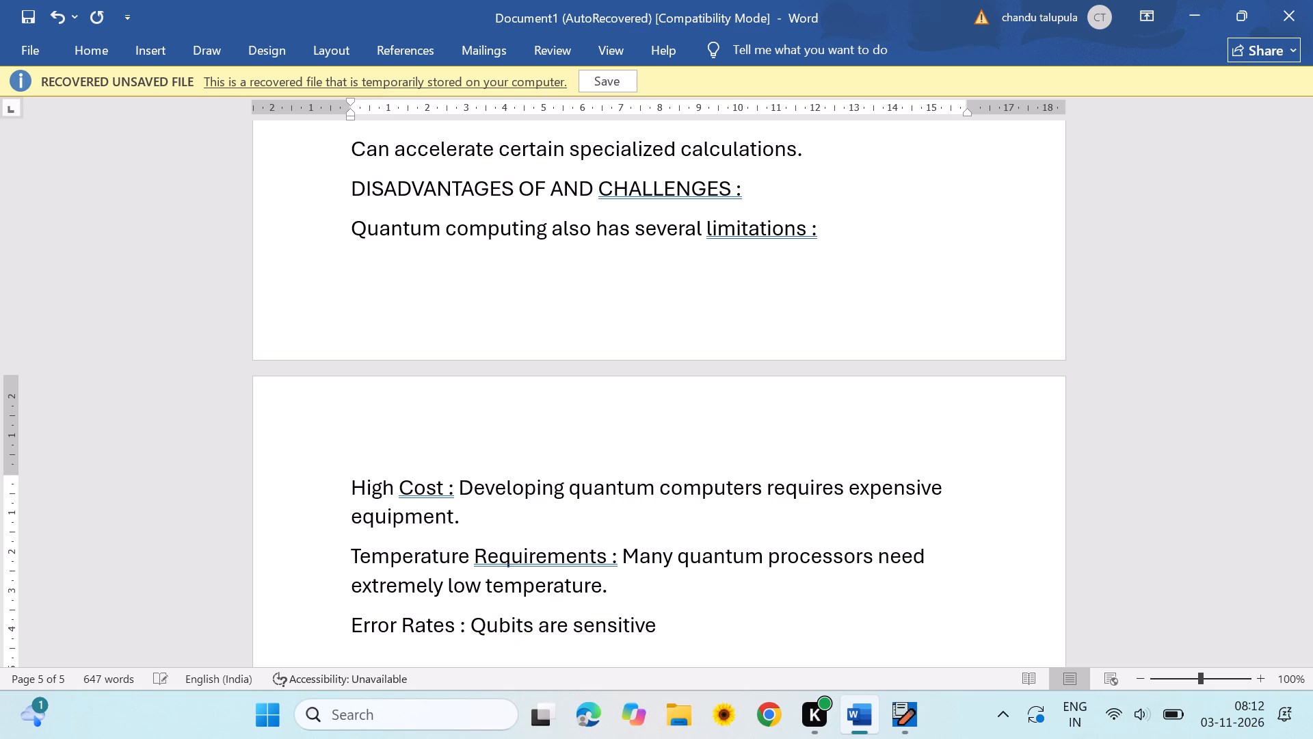
key(Right)
key(Right)
key(Right)
key(Right)
key(Right)
key(Right)
key(Right)
key(Right)
key(Right)
key(Right)
key(Right)
key(Right)
key(Right)
key(Right)
key(Right)
key(Right)
key(Right)
key(Right)
Complete the Error Rates limitation with "to environmental disturbances." and begin a new paragraph.
key(space)
text(to environmental)
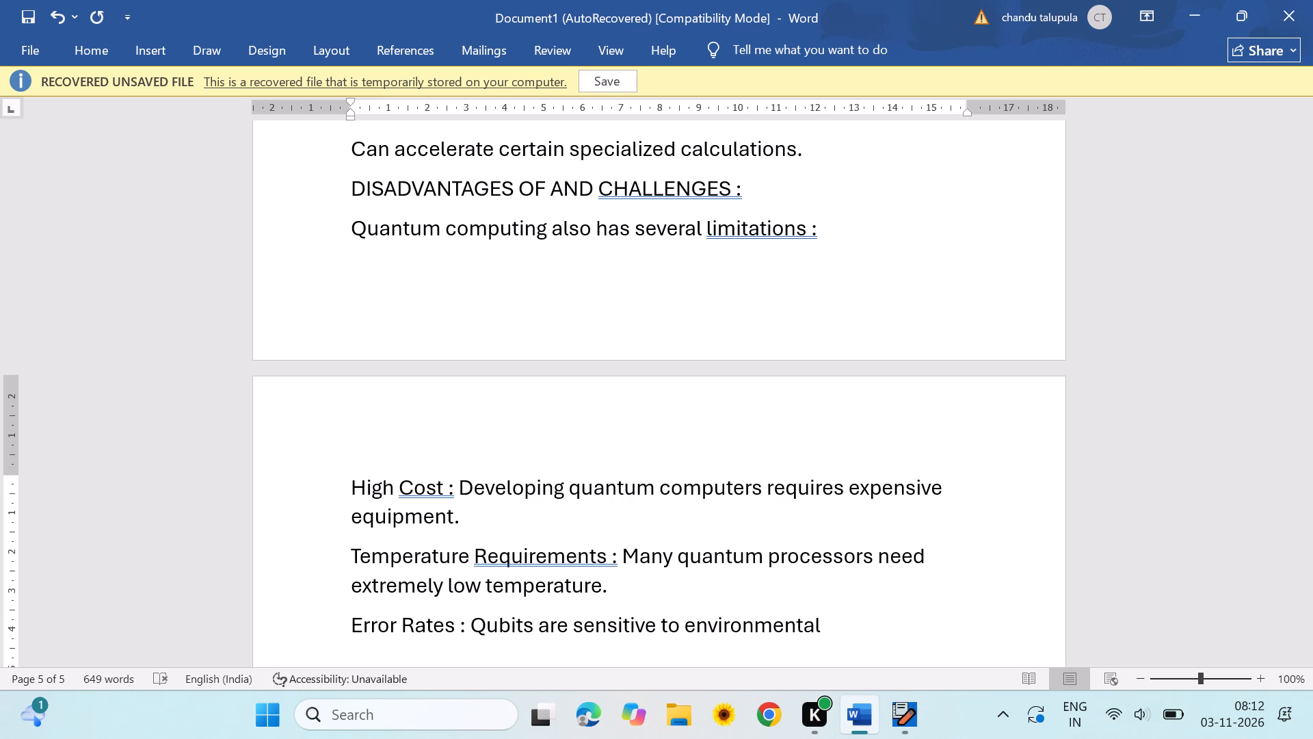
key(space)
text(dist)
text(urbances)
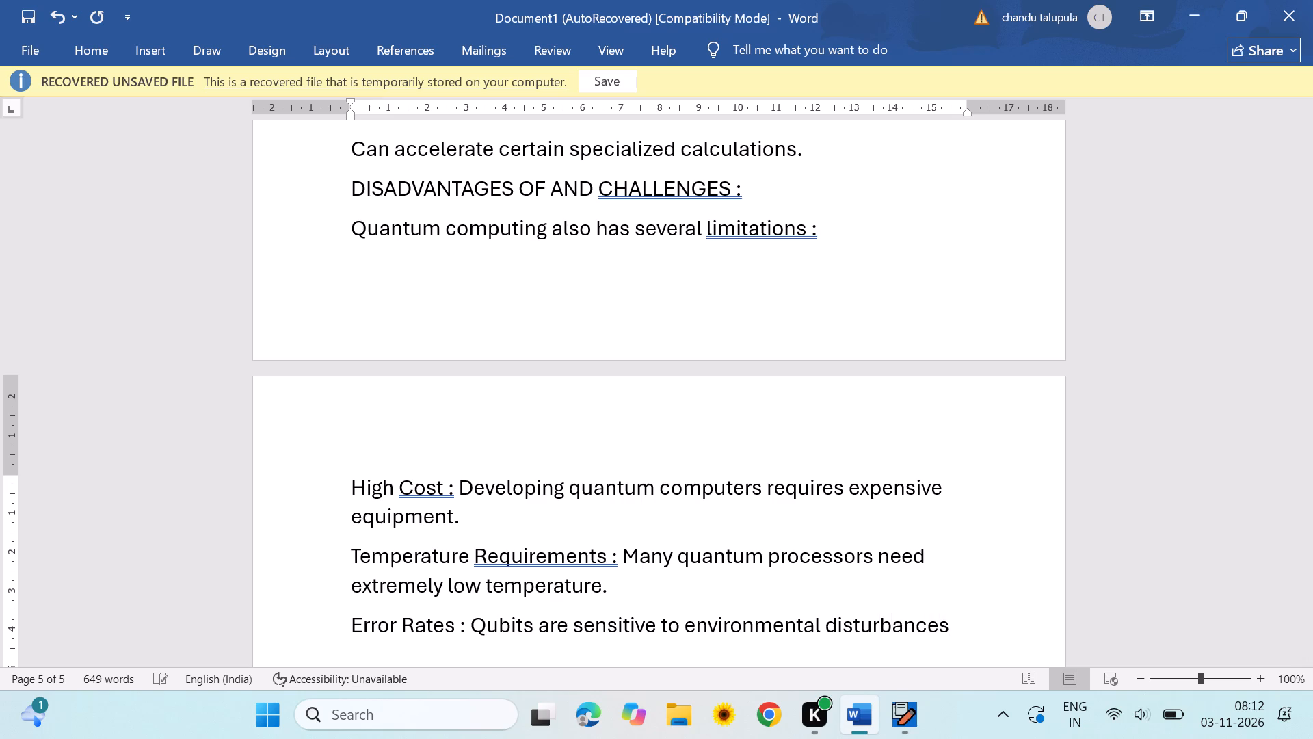
key(period)
key(Return)
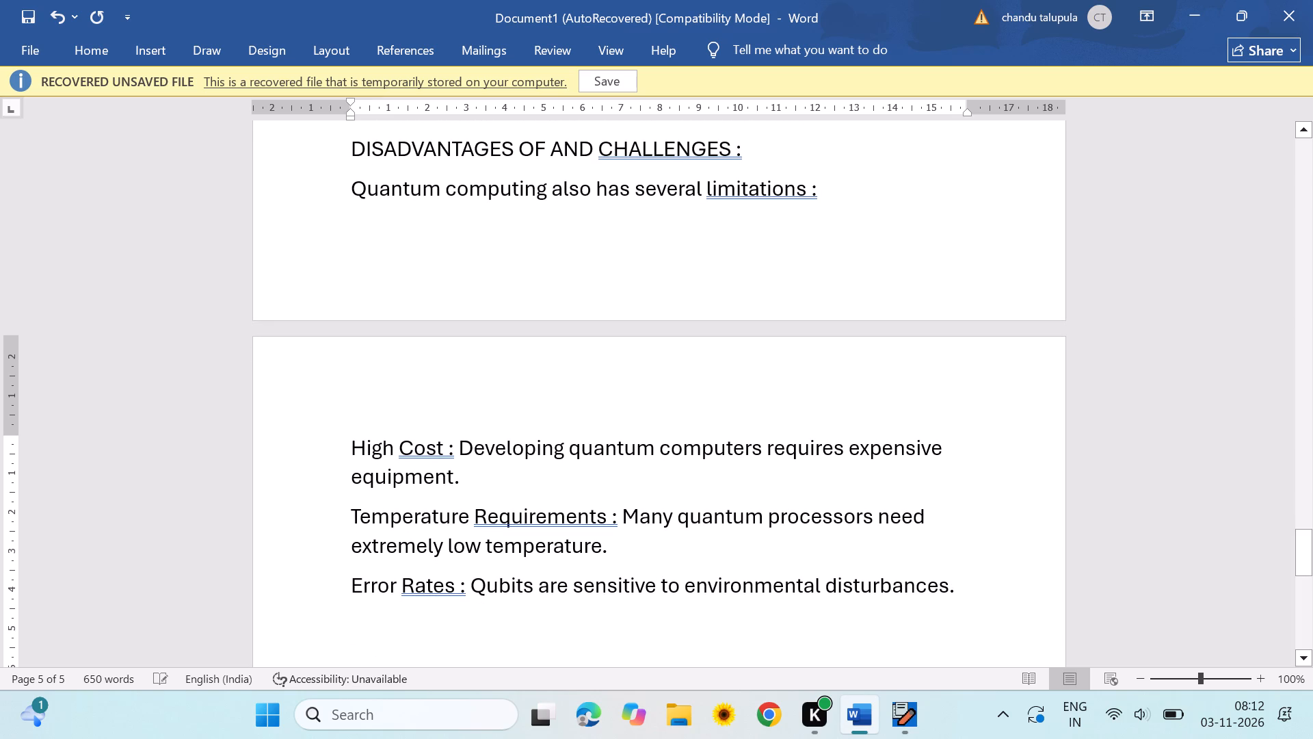
Start the fourth limitation with "Complex Technology : Quantum".
text(Compl)
key(e)
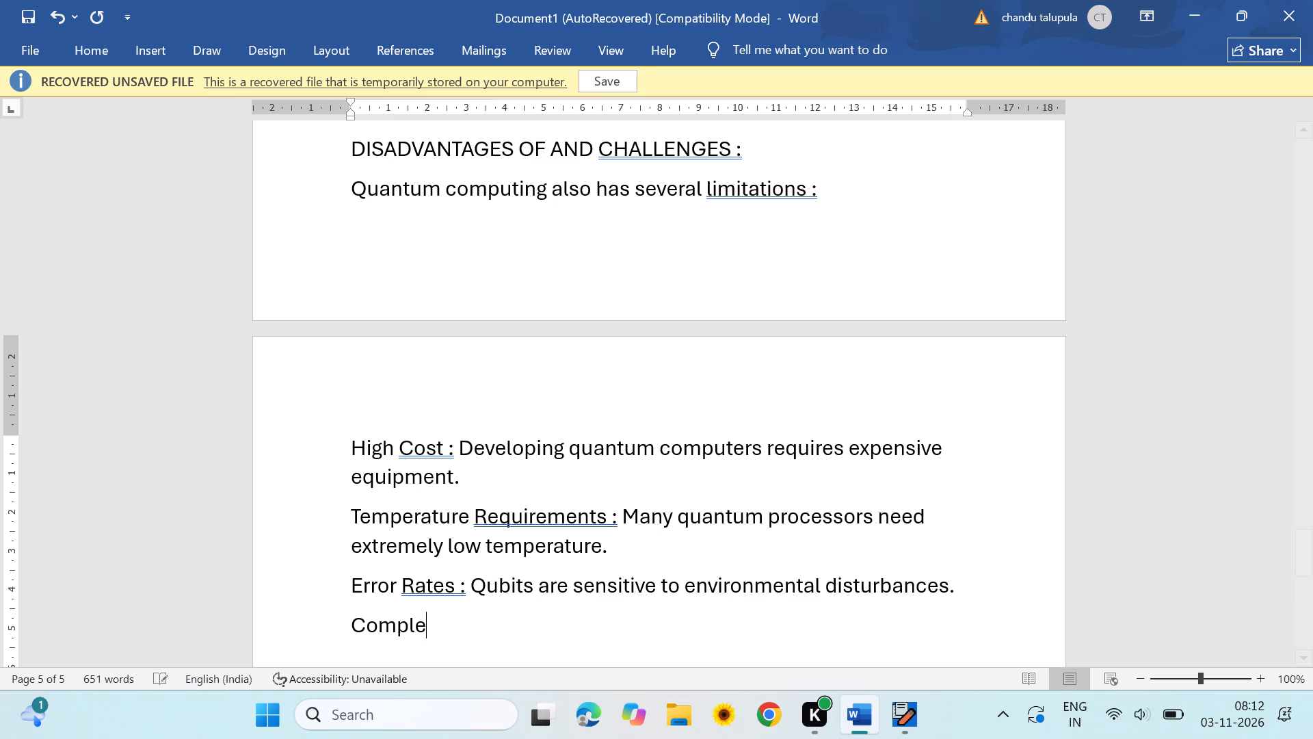
key(x)
key(space)
text(Technology)
key(space)
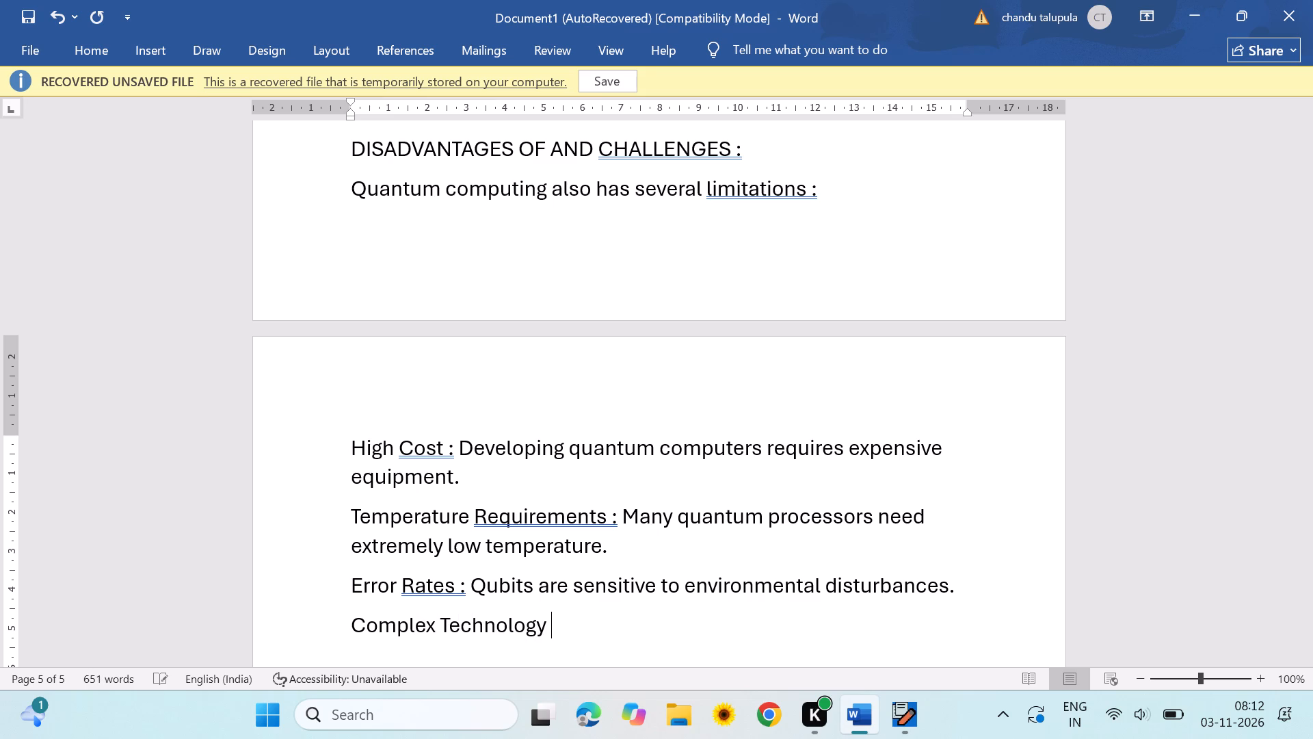
text(: q)
key(BackSpace)
text(Quantum)
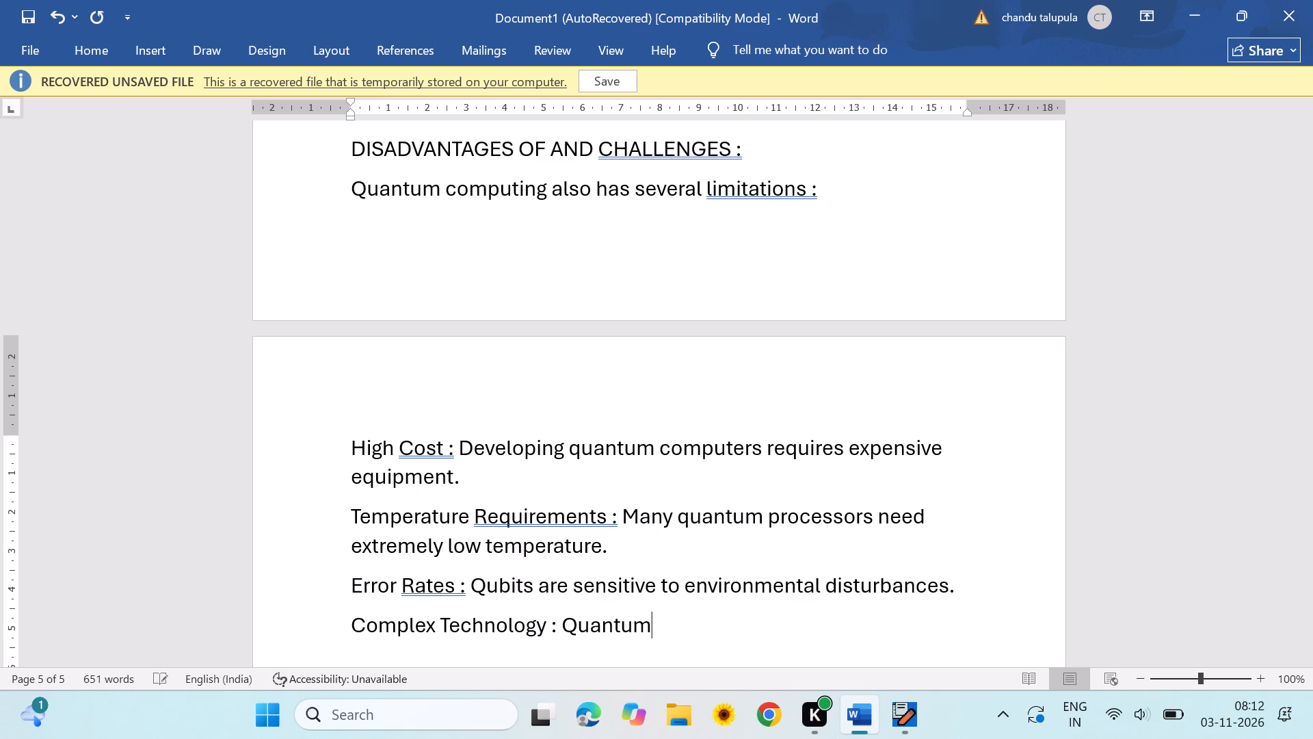
Complete the Complex Technology limitation with "systems are difficult to design and maintain." and begin a new paragraph.
key(space)
text(sys)
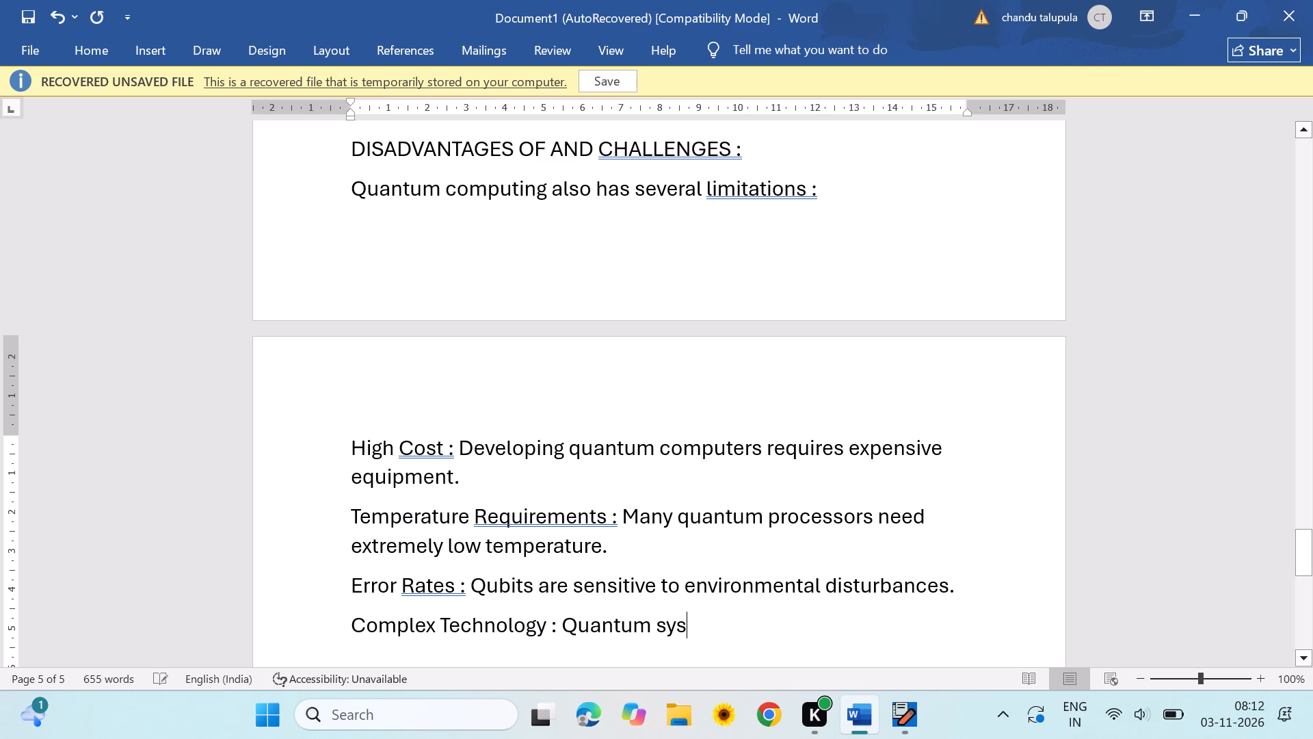
text(tems are diffic)
text(ult to desing)
key(BackSpace)
key(BackSpace)
text(gn and maintian)
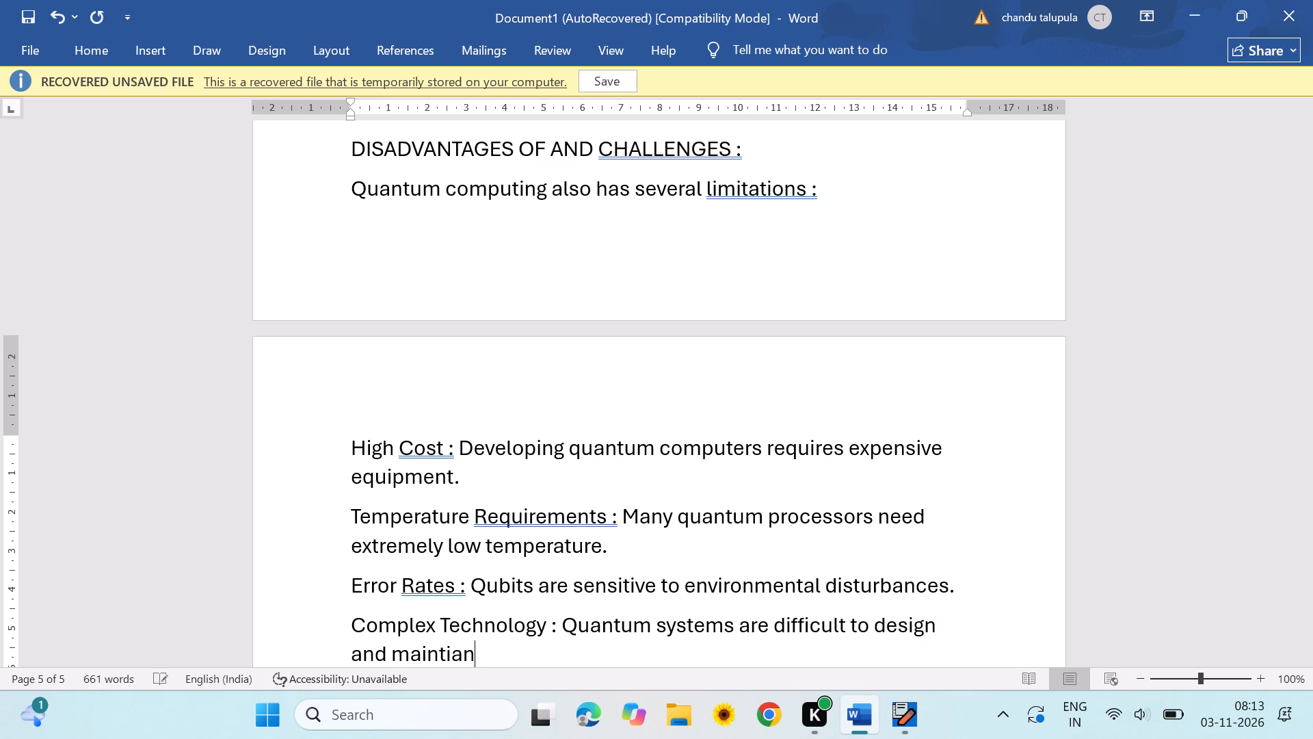
key(BackSpace)
key(BackSpace)
key(BackSpace)
text(ian)
key(BackSpace)
key(BackSpace)
key(BackSpace)
text(ain)
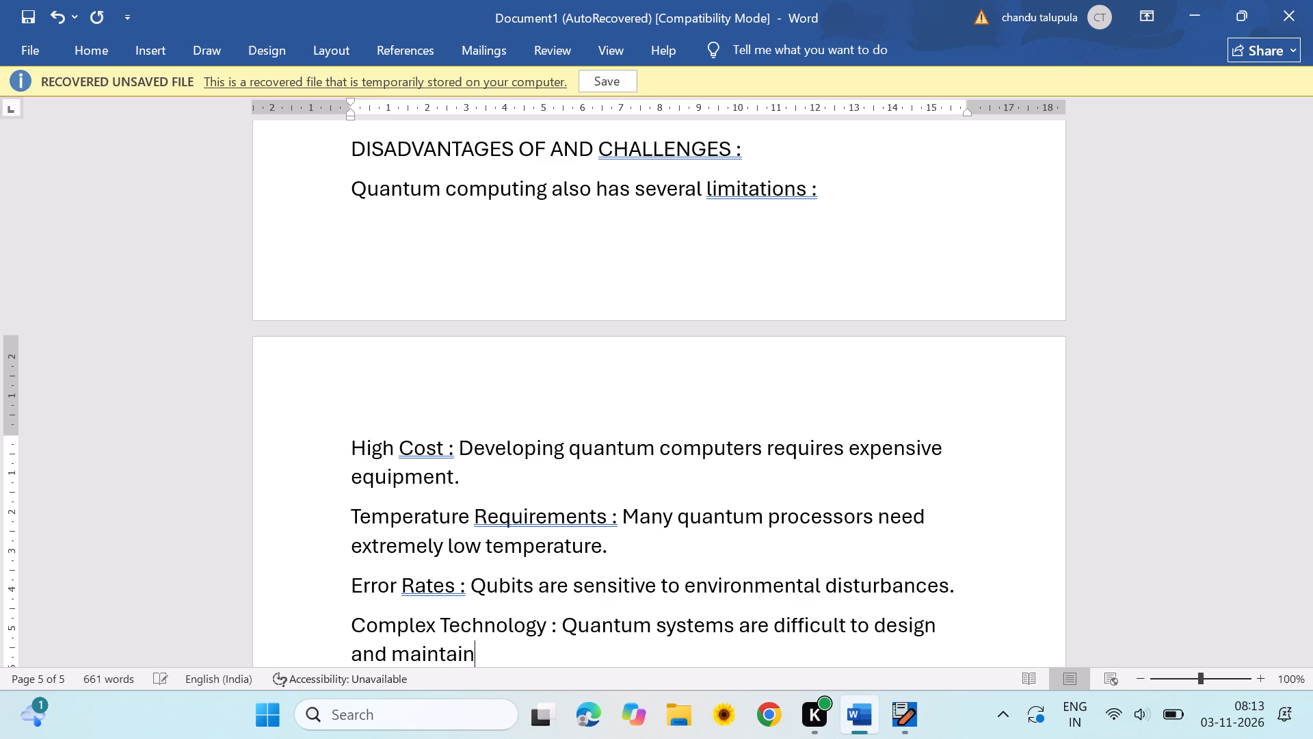
key(period)
key(space)
key(Return)
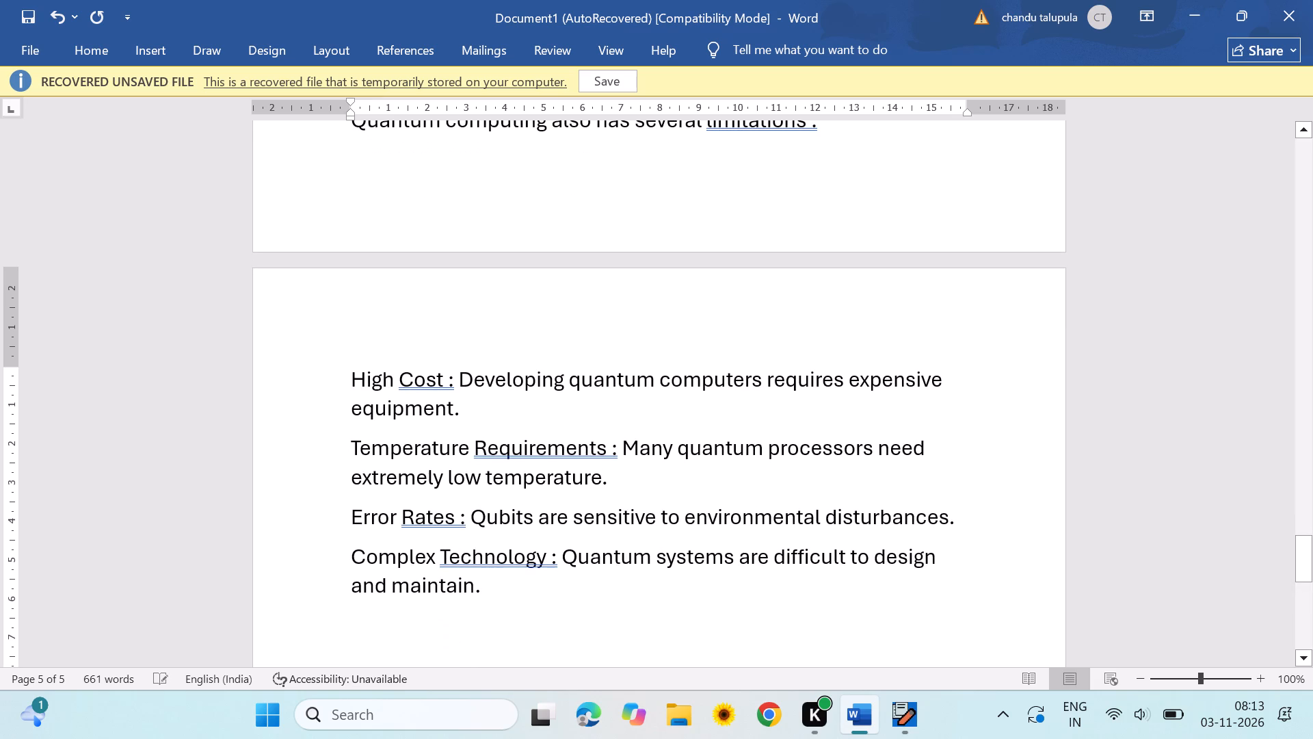
Start the fifth limitation with the label "Limited Availability :".
text(Limited)
key(space)
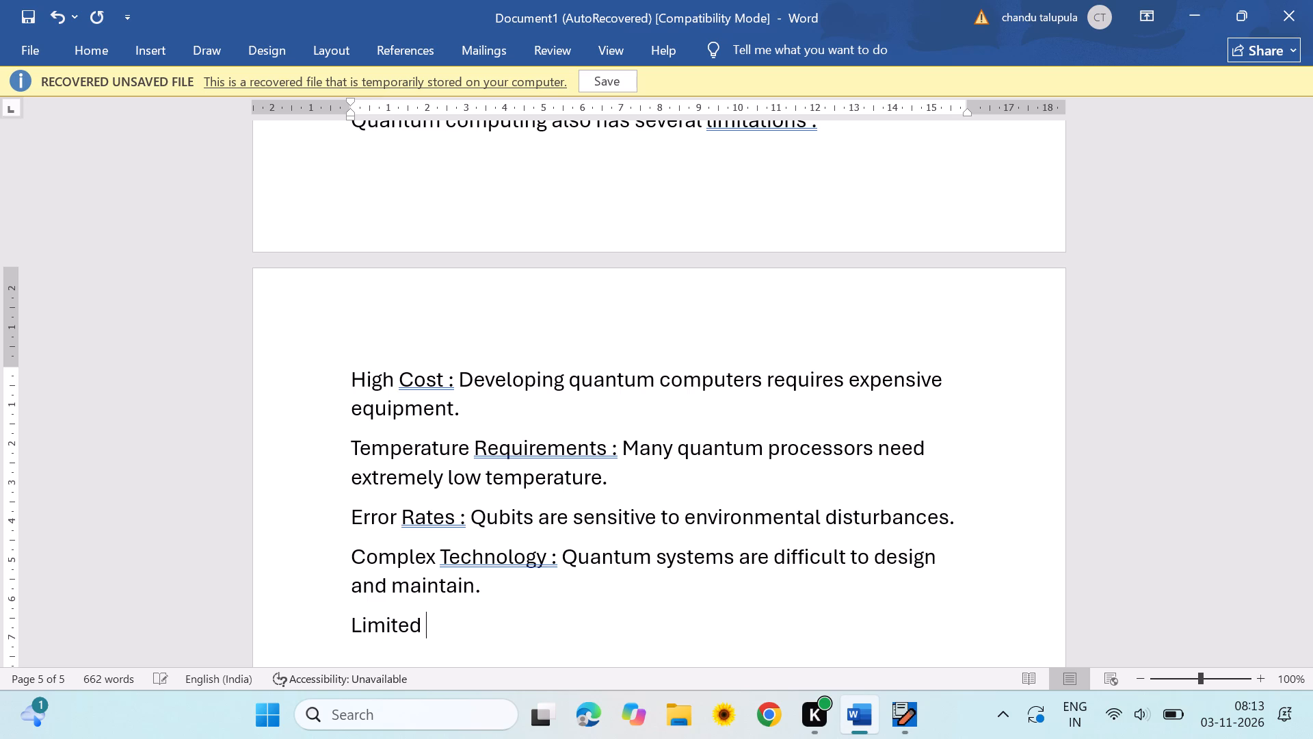
text(Availabili)
key(t)
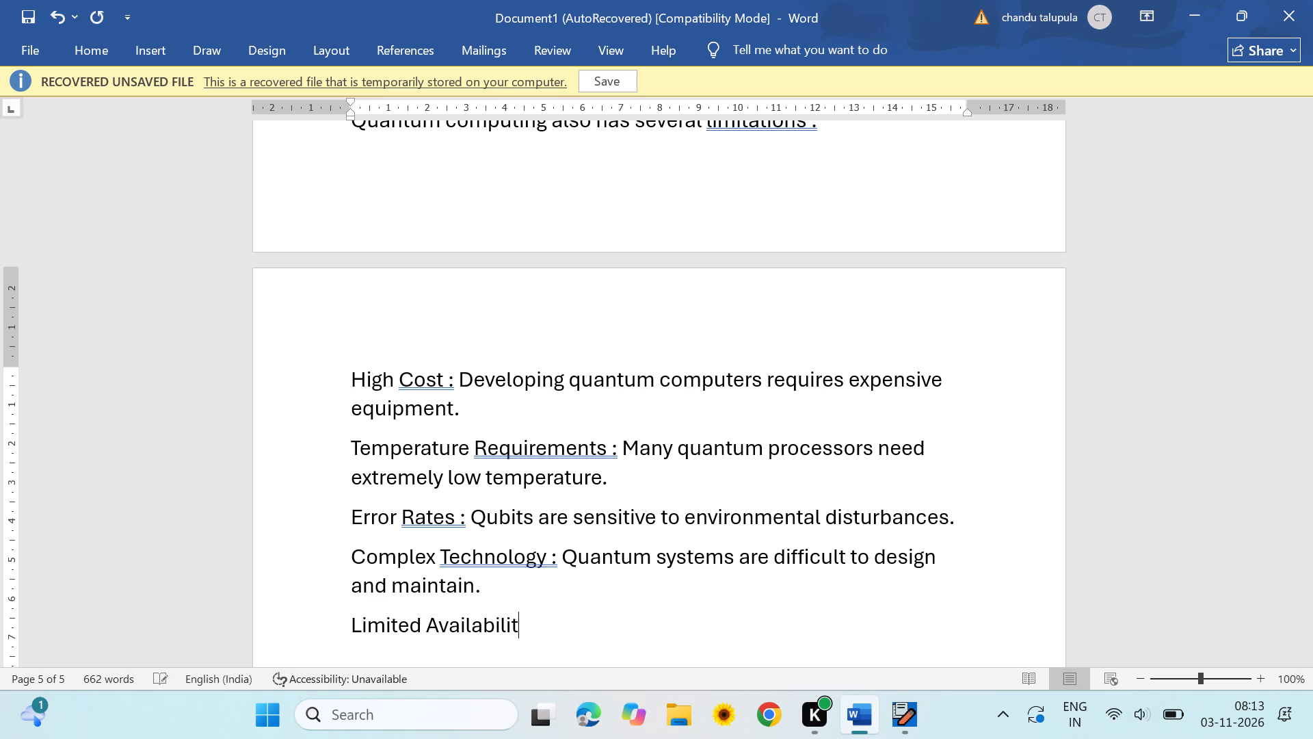
key(y)
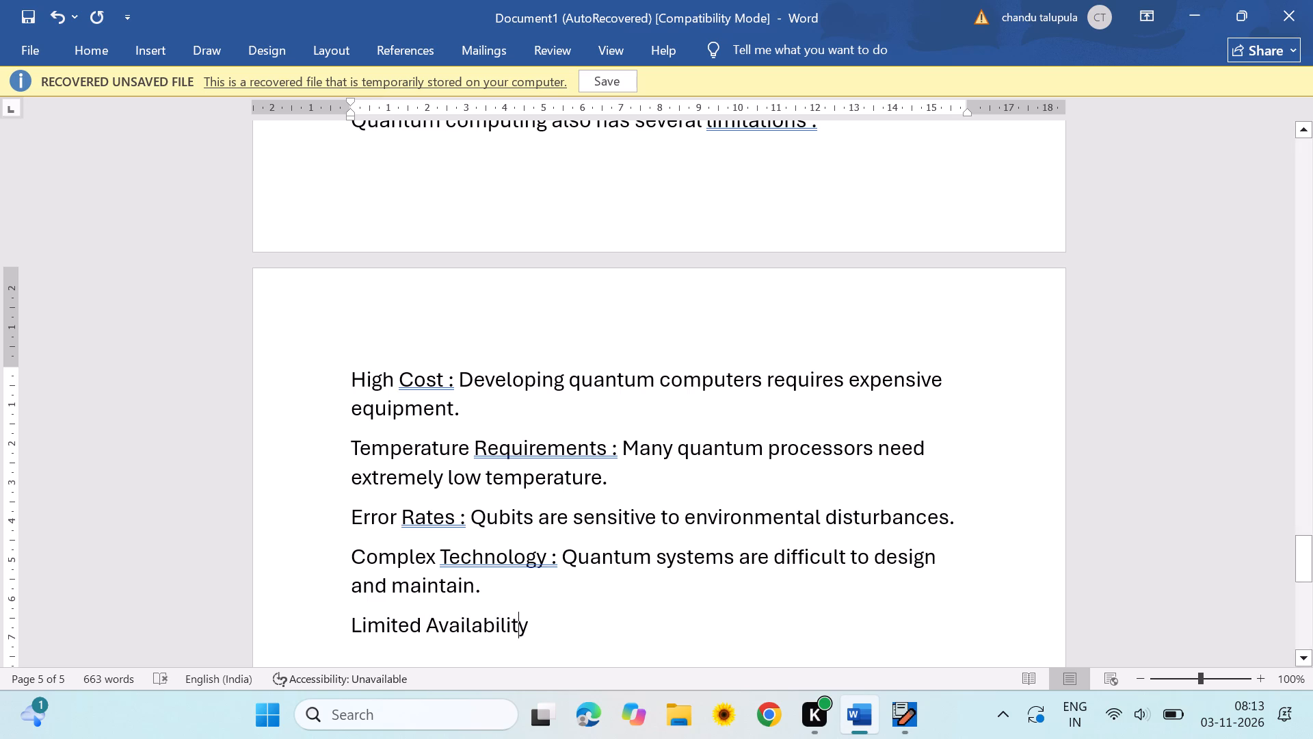
key(space)
text(:)
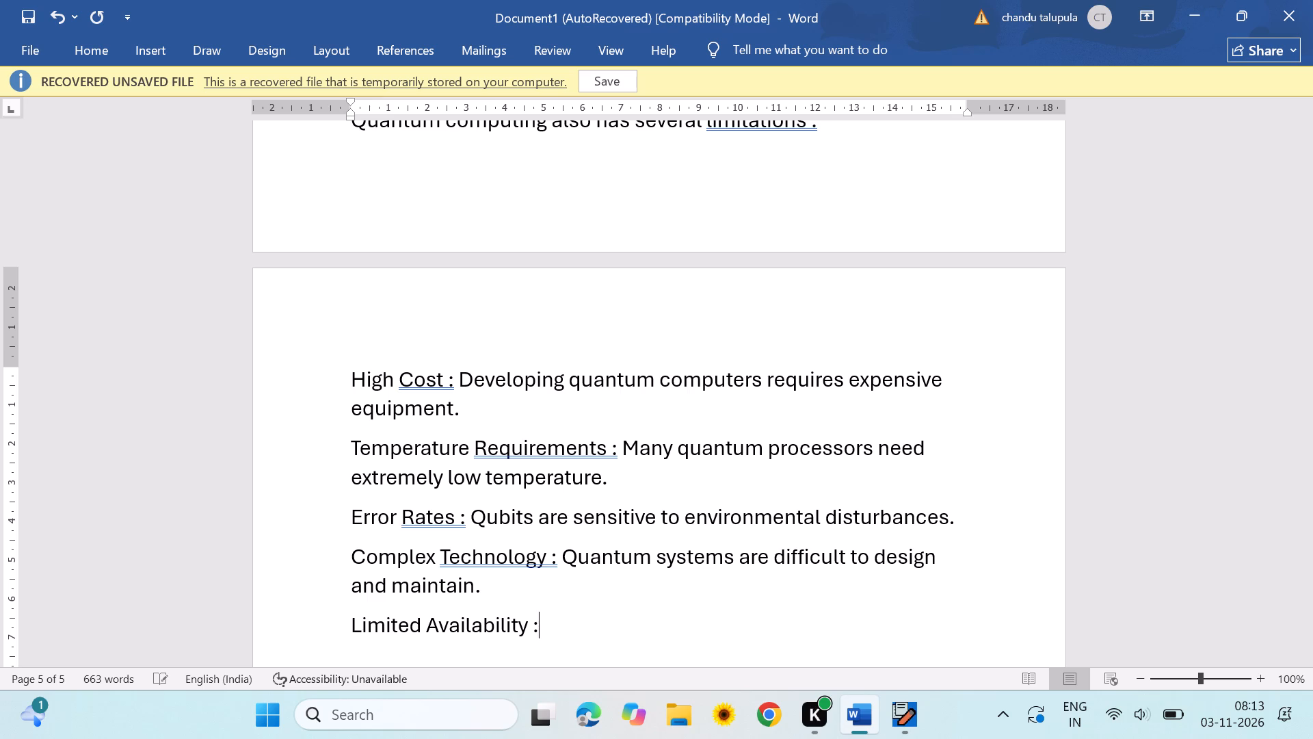
key(space)
Complete the Limited Availability limitation with "Large scale, fault tolerant quantum computers are not yet widely available." and begin a new paragraph.
text(Large scale, fault)
key(space)
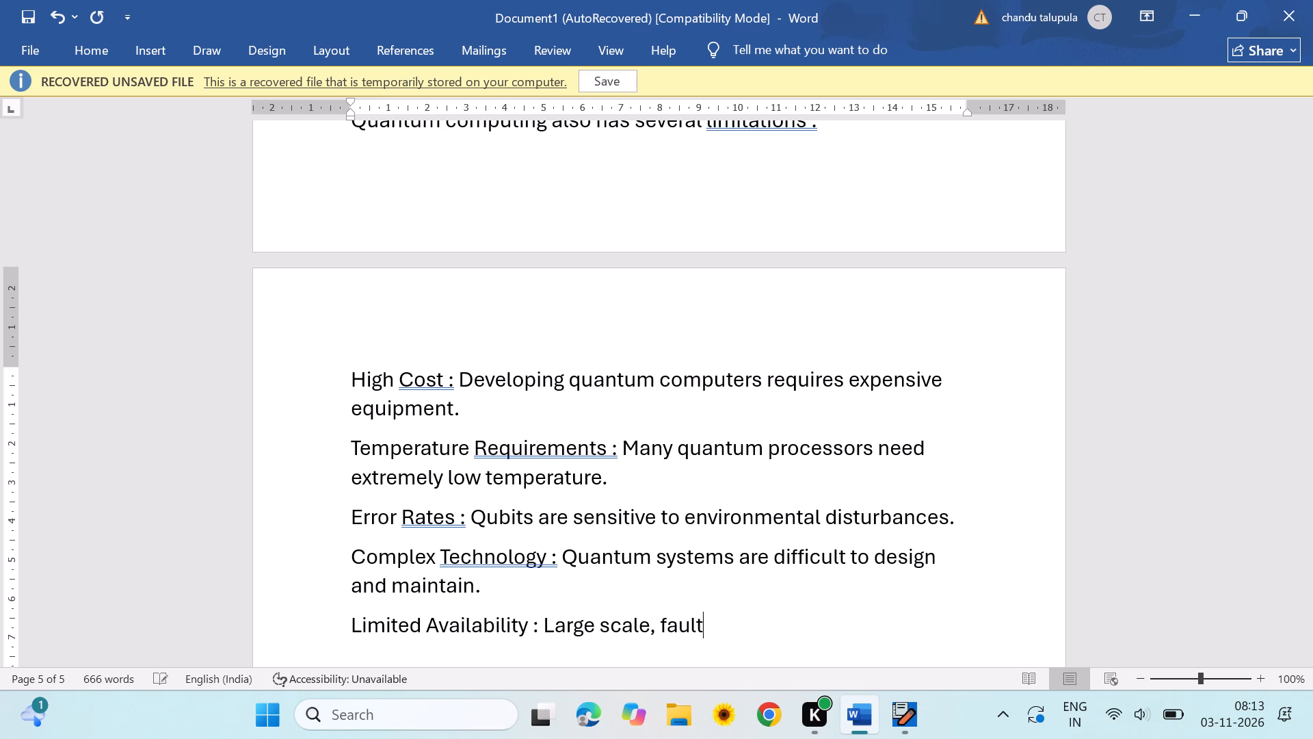
text(to)
text(lerant)
key(space)
text(quantum computers are not yer)
key(BackSpace)
text(t)
key(space)
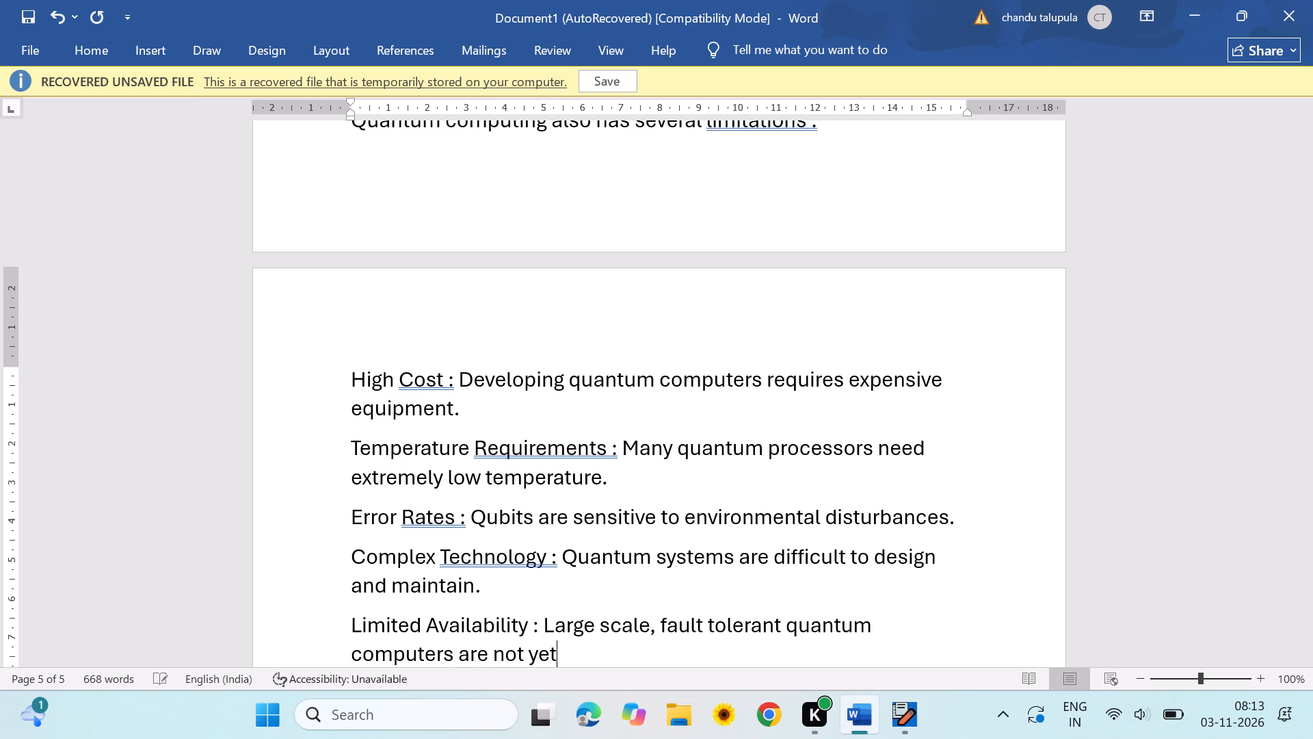
text(widely avaia)
key(BackSpace)
text(lable)
key(period)
key(Return)
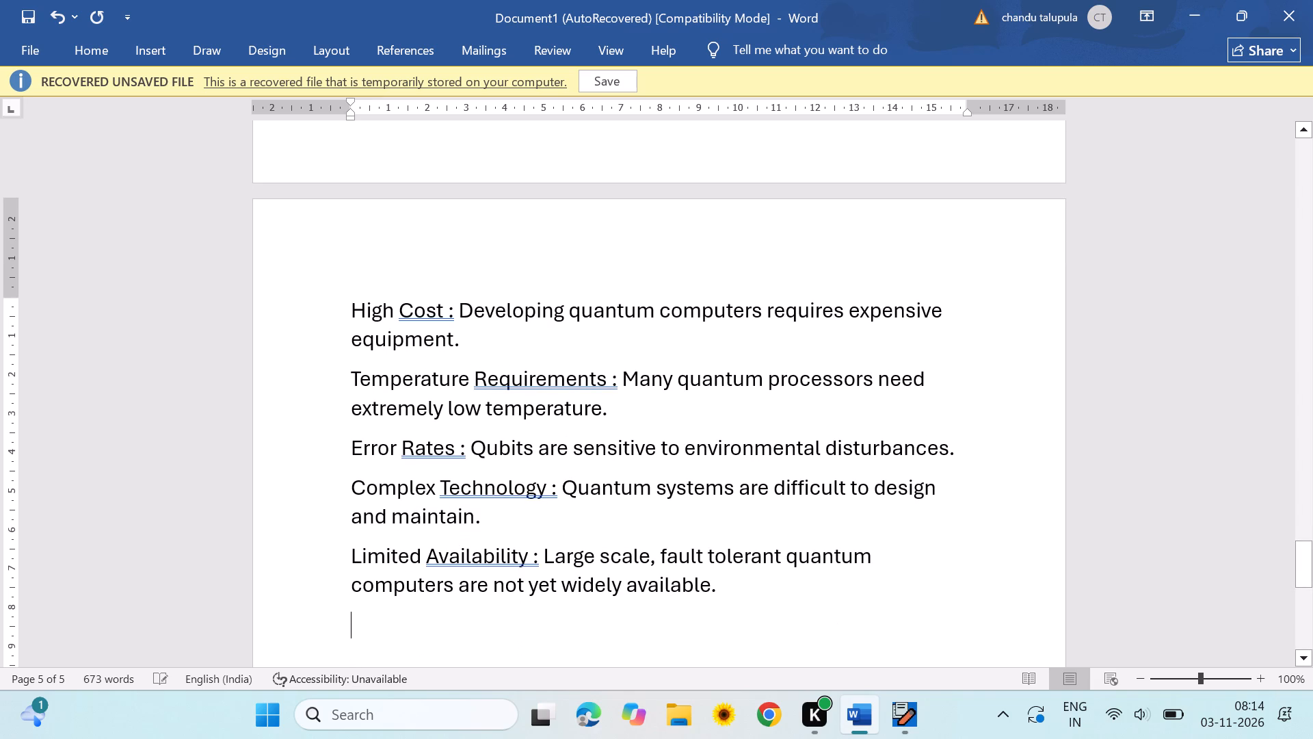
Start the sixth limitation with "Security Risks : Powerful future".
key(shift+s)
text(ecurity)
key(space)
text(Risks : Powerful)
key(space)
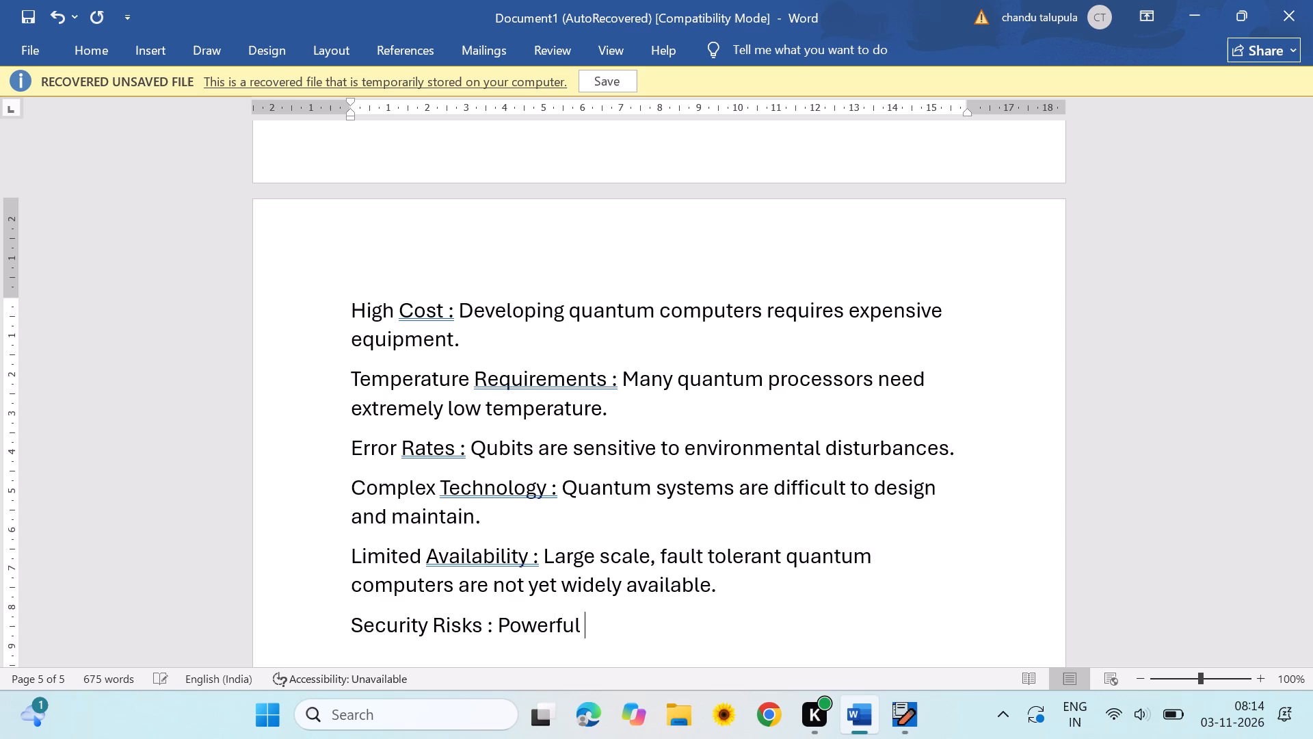
text(fu)
text(ture)
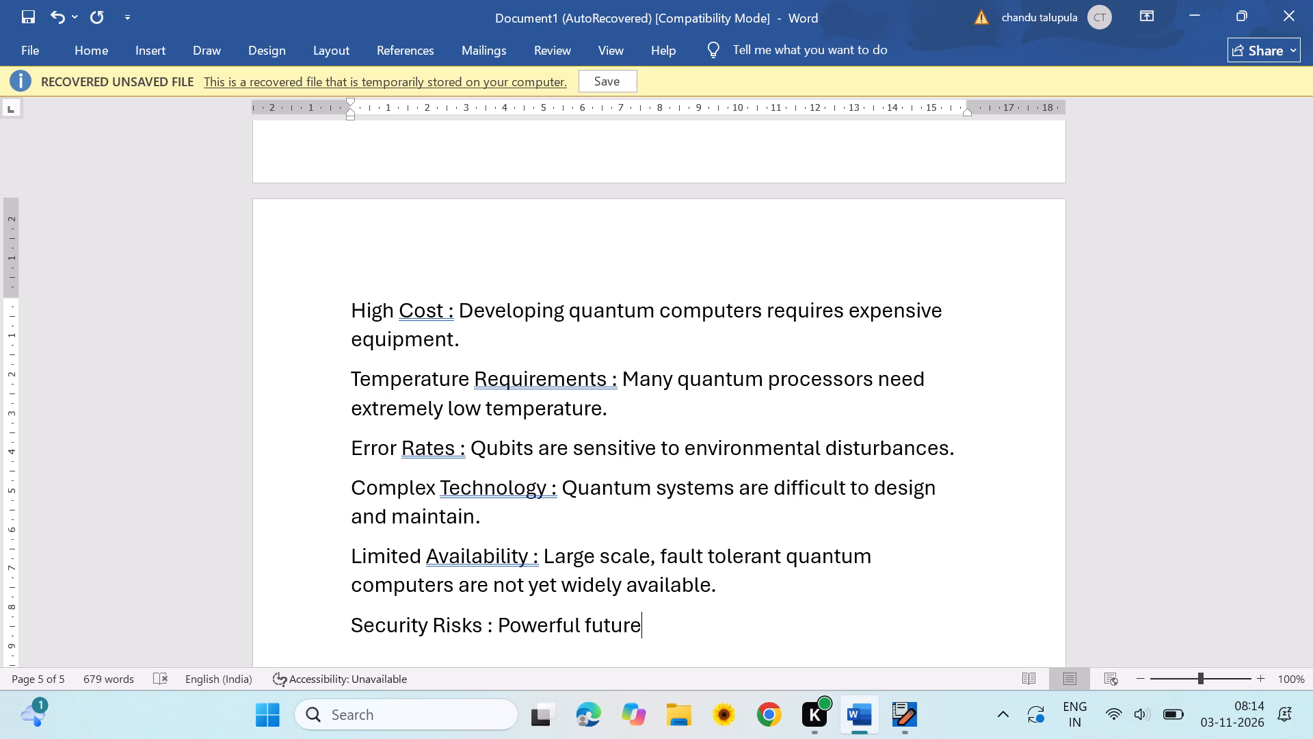
key(space)
Continue the Security Risks limitation with "quantum computers could threaten some existing".
text(quantum computers could threaten som)
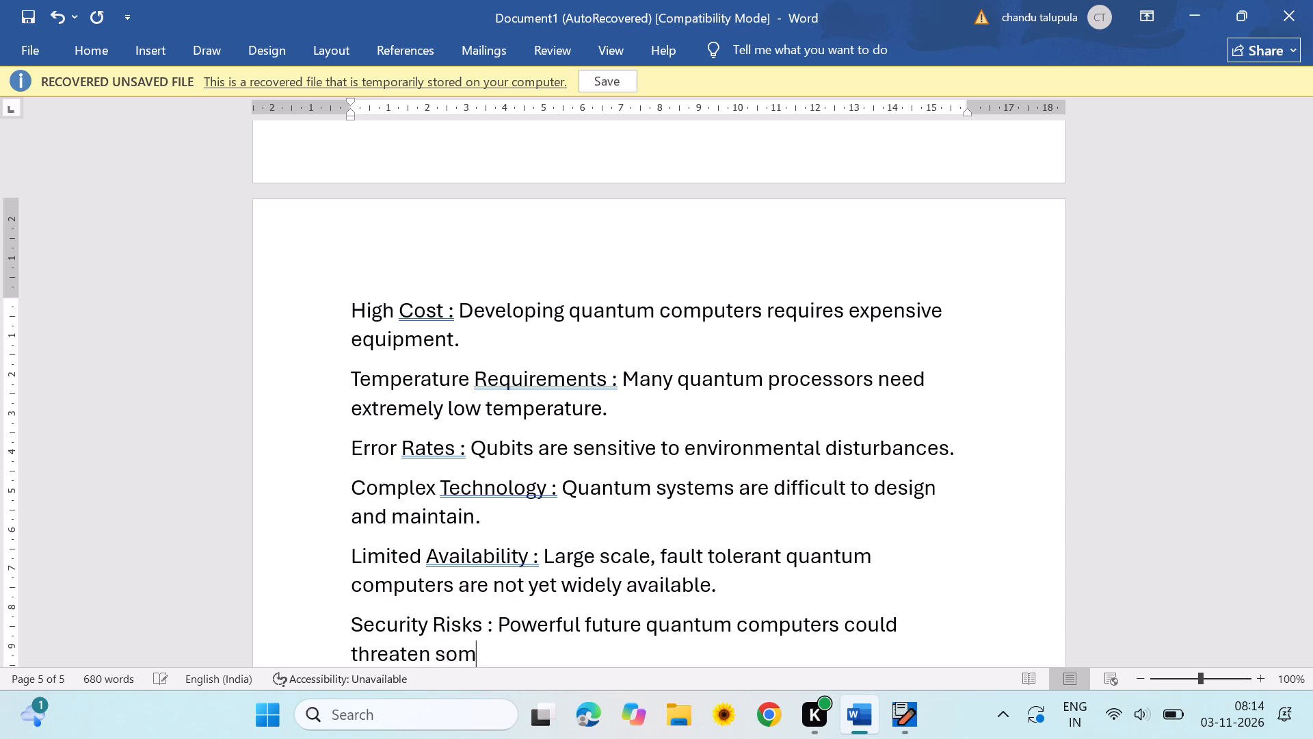
key(space)
key(BackSpace)
text(e e)
text(ix)
key(BackSpace)
key(BackSpace)
text(xistin)
key(f)
key(BackSpace)
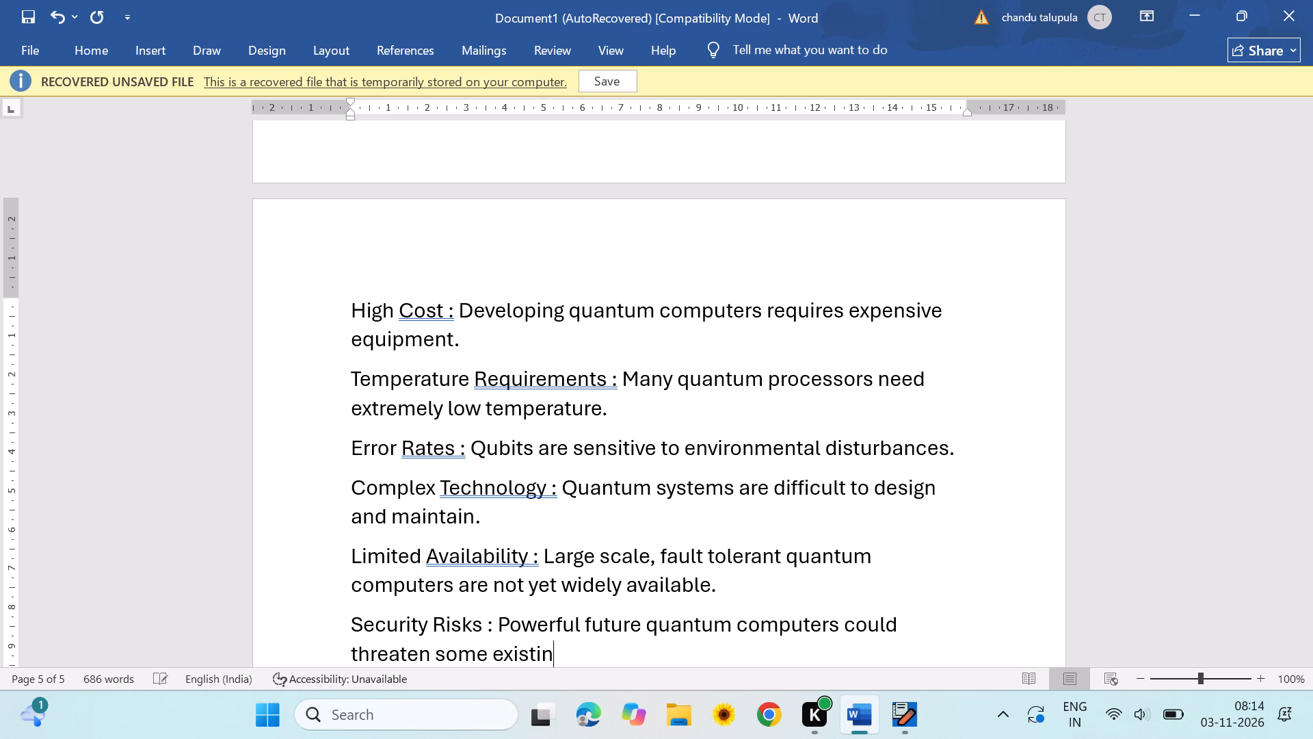
text(g)
Complete the Security Risks limitation with "public key cryptographic systems." and begin a new paragraph.
key(space)
text(public key cryptographis)
text(=c)
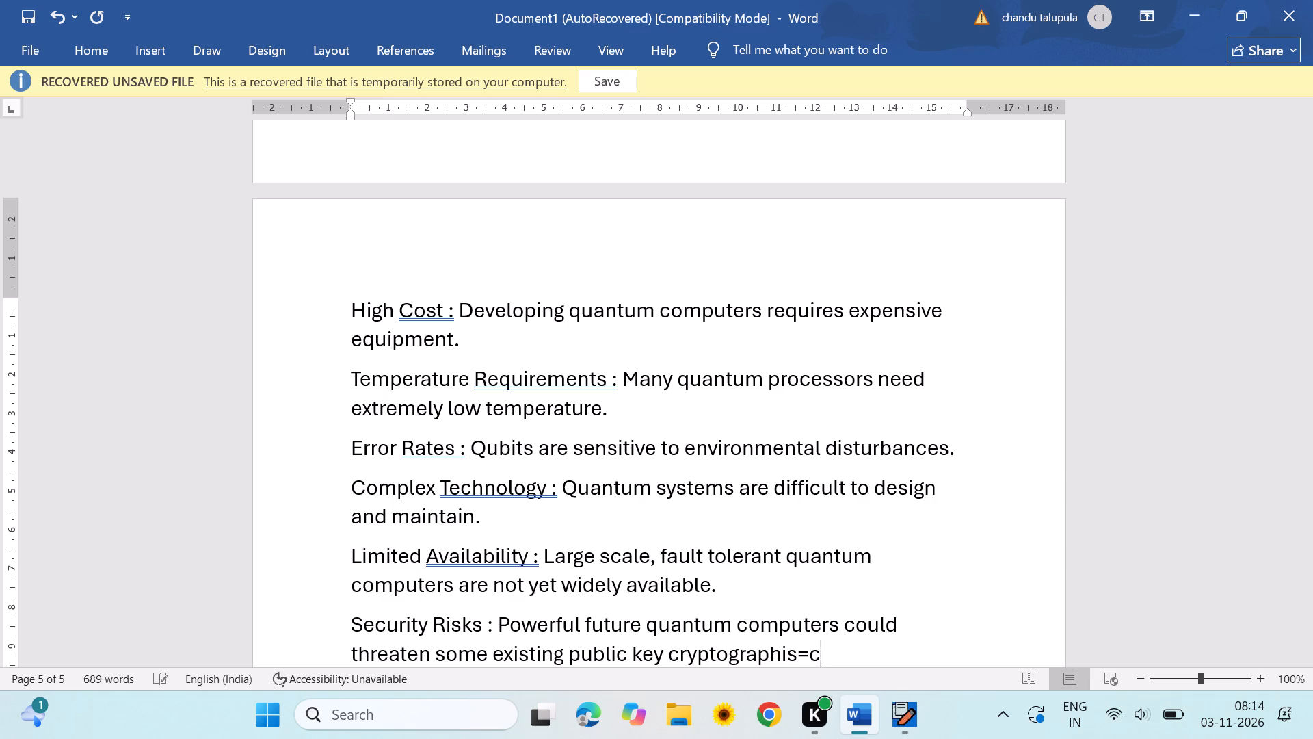
key(BackSpace)
key(BackSpace)
key(BackSpace)
text(c systems)
key(period)
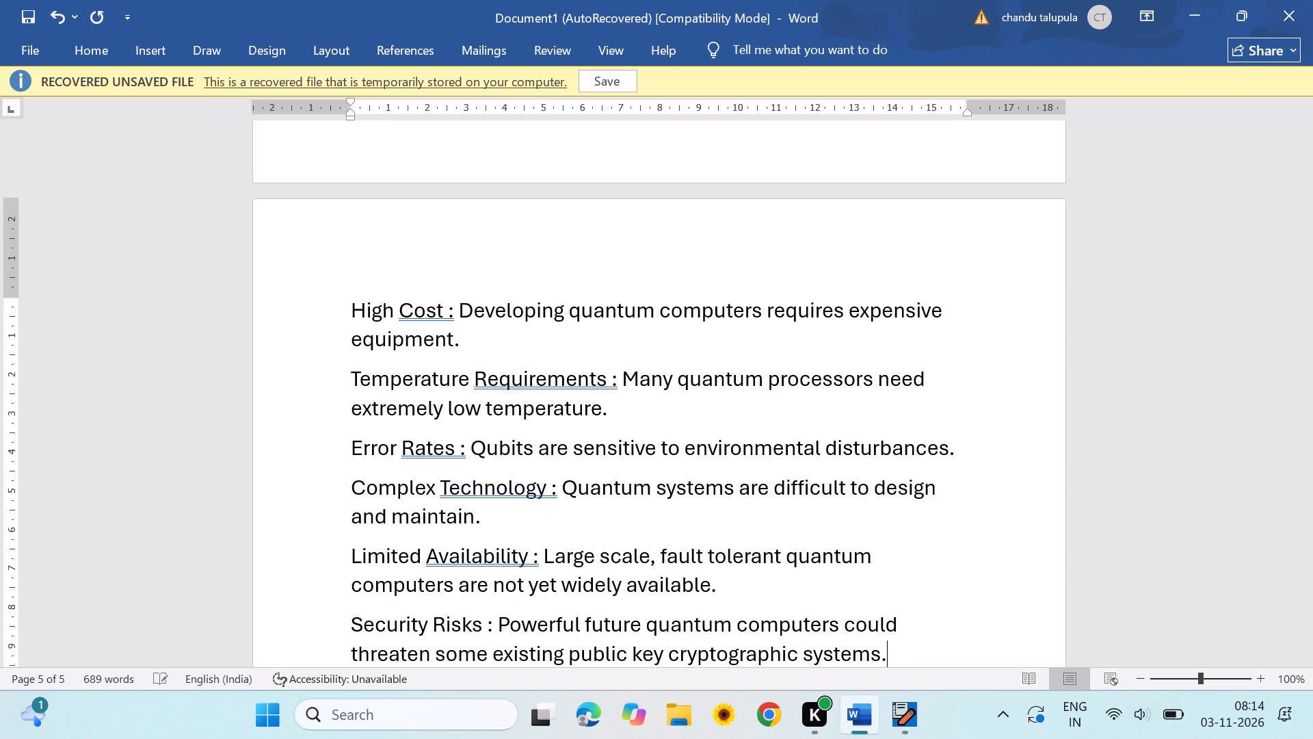
key(Return)
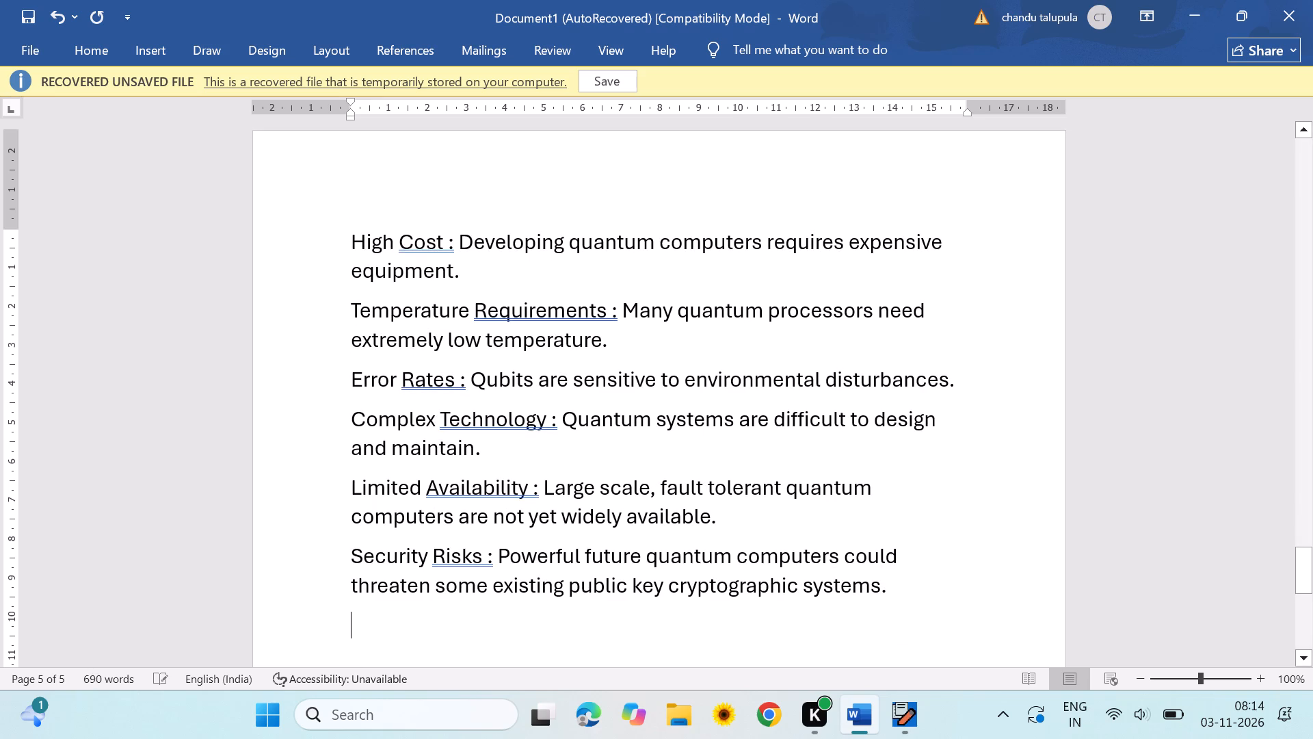
Add the section heading "FUTURE SCOPE OF QUANTUM COMPUTING" and begin a new paragraph below it.
text(FUTURE SCO)
text(PE OF QUAN)
text(TUM COM)
text(PUTING)
key(Return)
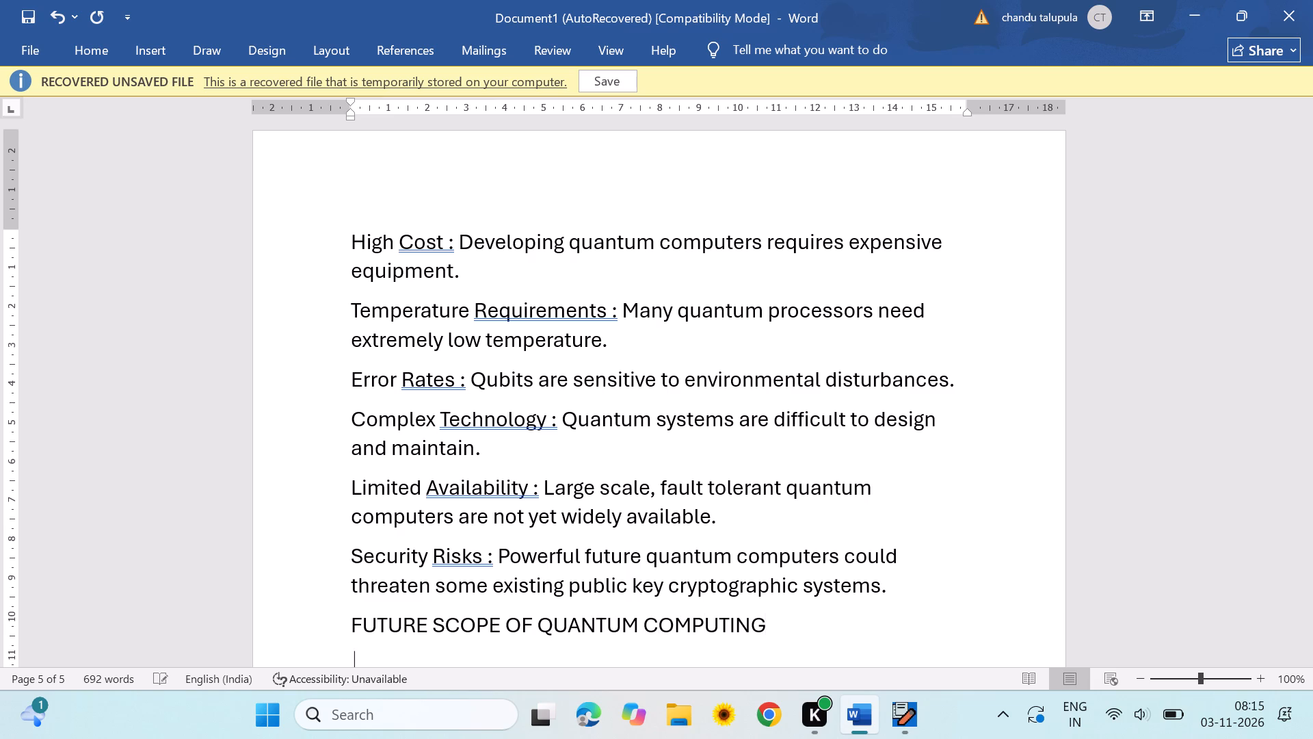
Start the future scope text with "Quantum computing is expected to become an important tehnology in the".
key(q)
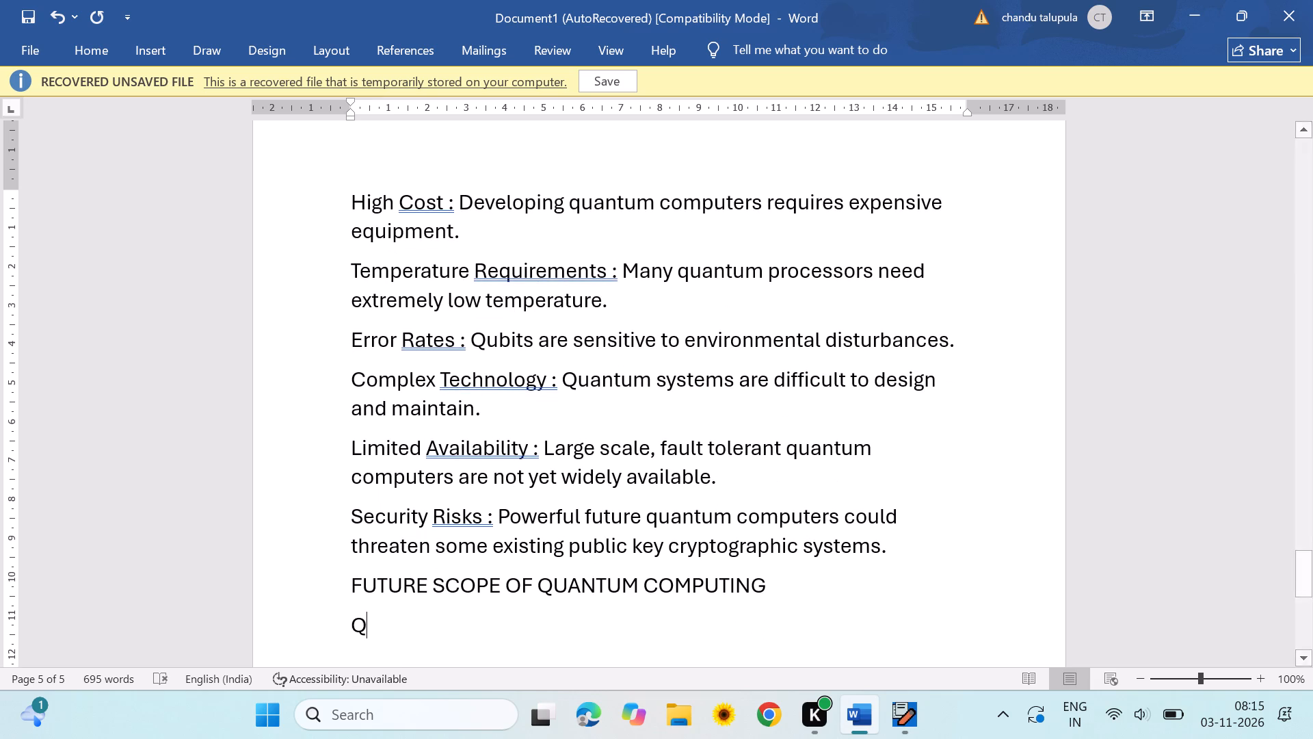
text(una)
key(BackSpace)
key(BackSpace)
text(antum o)
key(BackSpace)
text(computing is expected to become o)
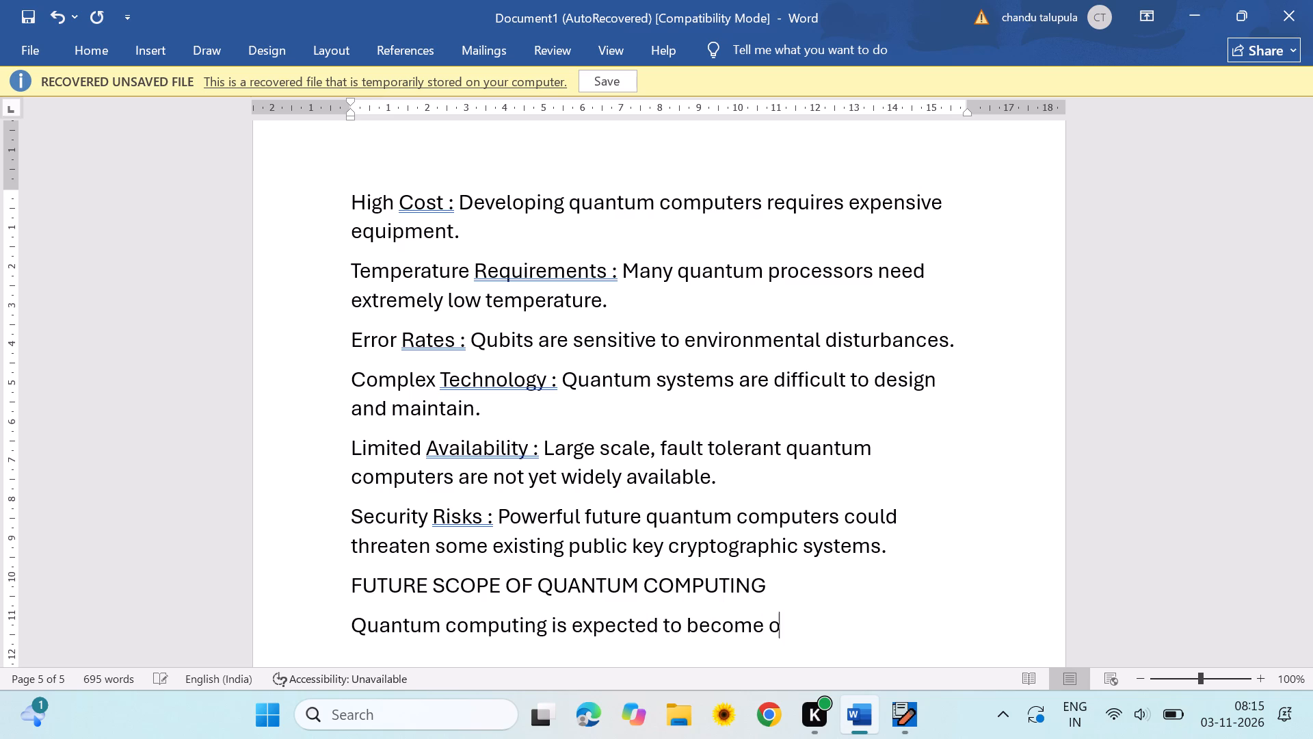
key(BackSpace)
text(an important tehnology in the)
key(space)
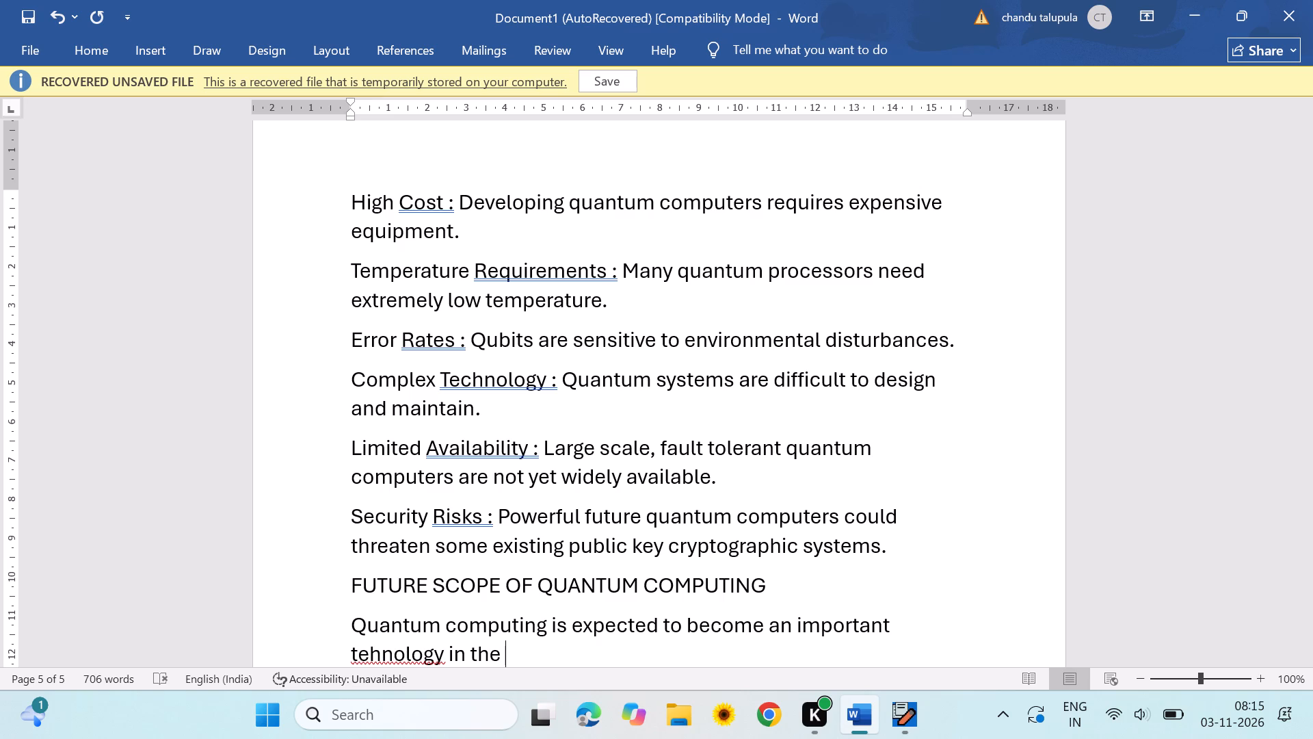
Correct the misspelled word in the future scope sentence to "technology".
key(Left)
key(Left)
key(Left)
key(Left)
key(Left)
key(Left)
key(Left)
key(Left)
key(Left)
key(Left)
key(Left)
key(Left)
key(Left)
key(Left)
key(Left)
key(c)
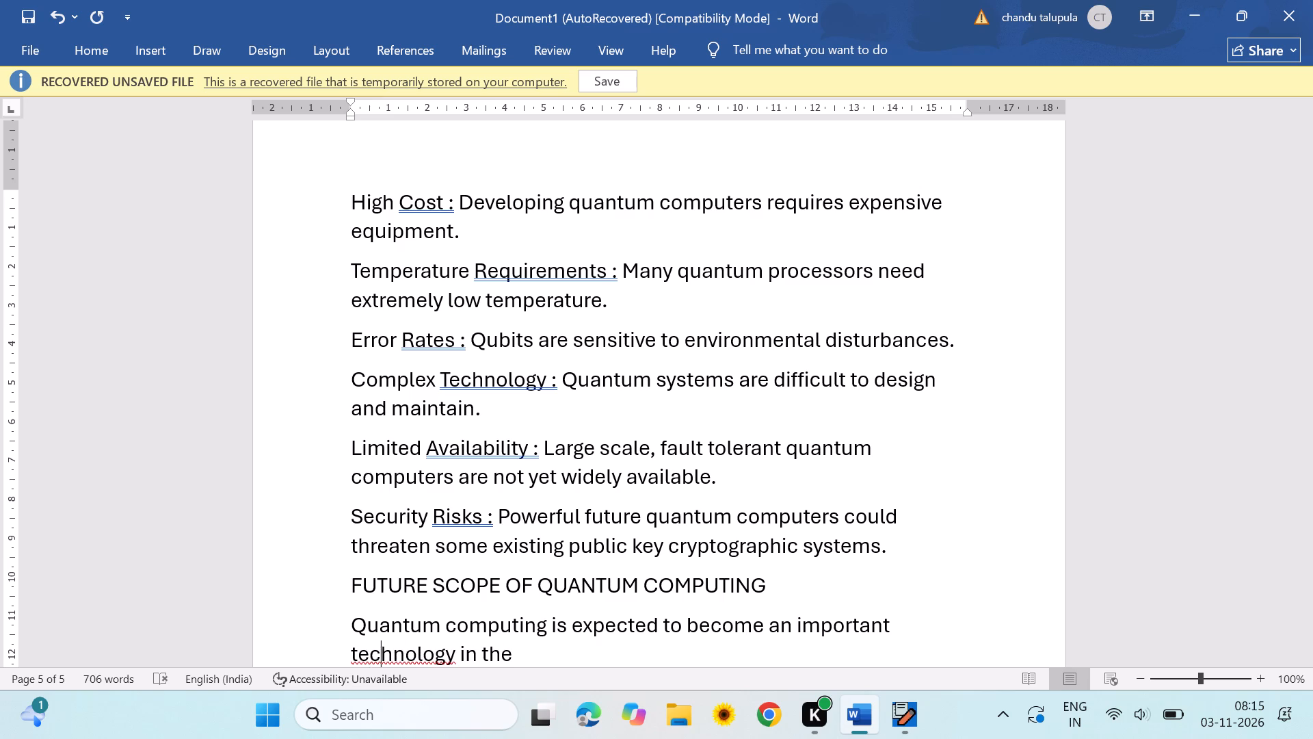
Return to the end of the future scope sentence, finish it with "future." and begin a new paragraph.
key(Right)
key(Right)
key(Right)
key(Right)
key(Right)
key(Right)
key(Right)
key(Right)
key(Right)
key(Right)
key(Right)
key(Right)
key(Right)
key(Right)
key(Right)
text(future,)
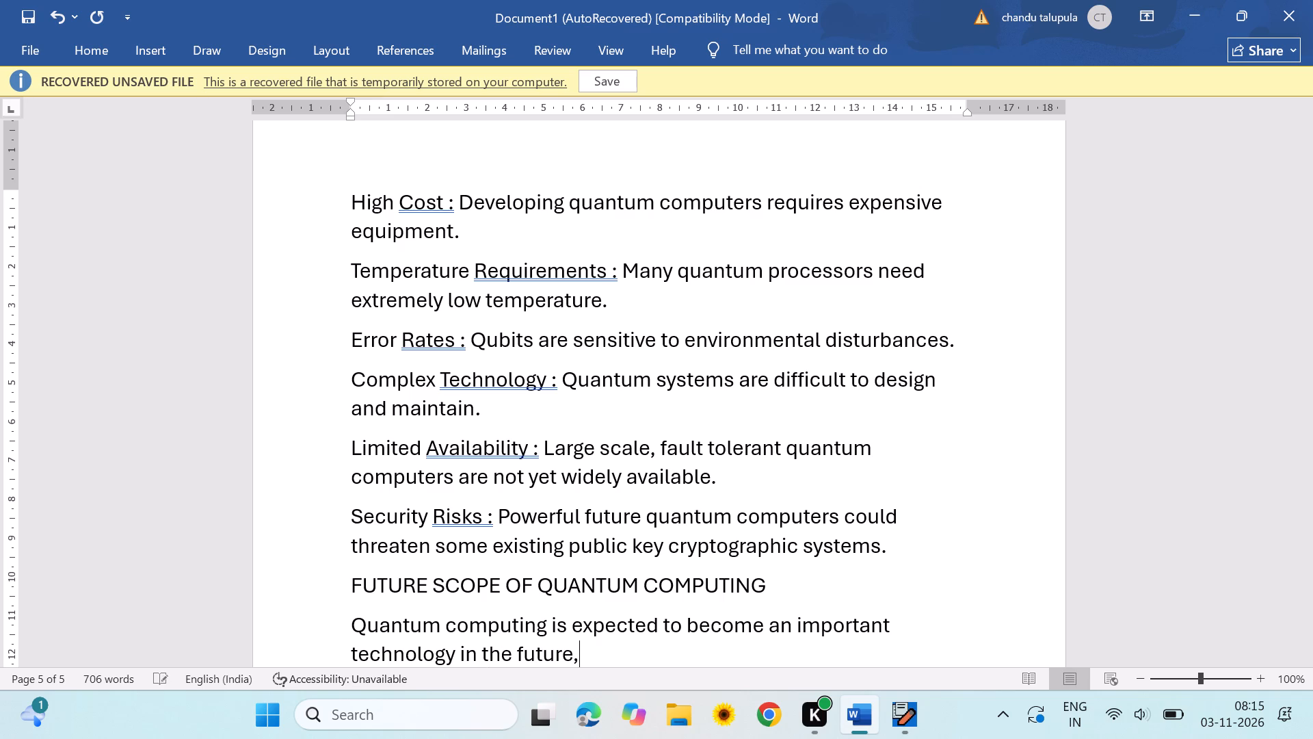
key(BackSpace)
key(period)
key(Return)
Start the second future scope paragraph with "Researchers are working to develop more stable qubits, improve".
text(Resea)
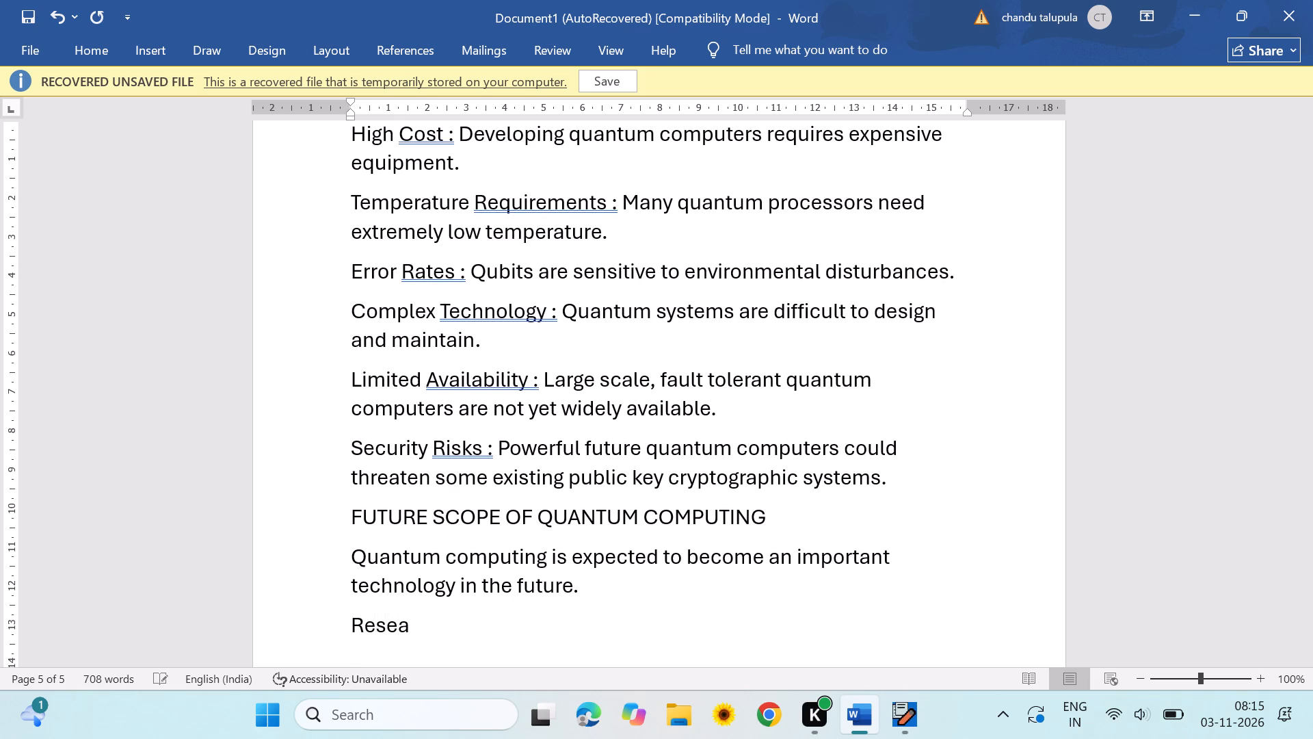
text(rchers r)
key(BackSpace)
text(are working to develop more stable qubits,)
key(space)
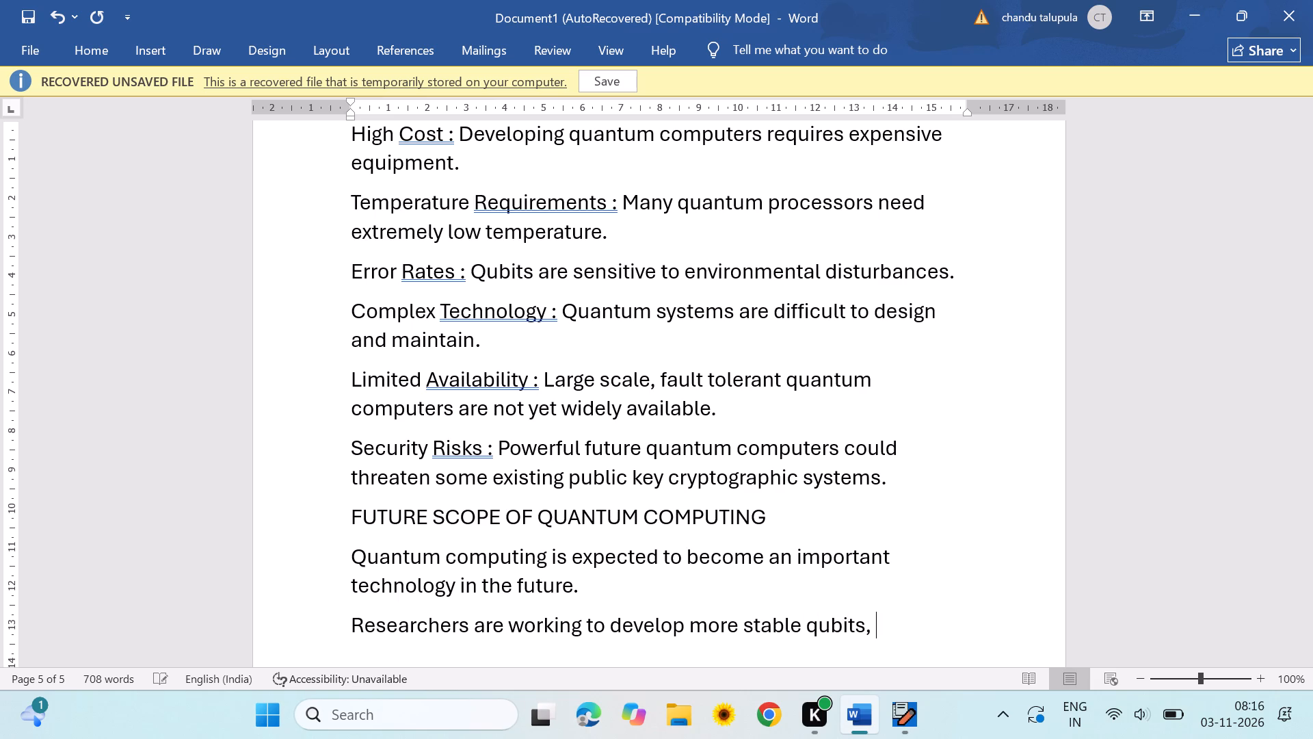
text(m)
key(BackSpace)
text(improve)
key(space)
Continue the Researchers sentence with "quantum error correction, and builf powerful quantum processors".
text(quantum)
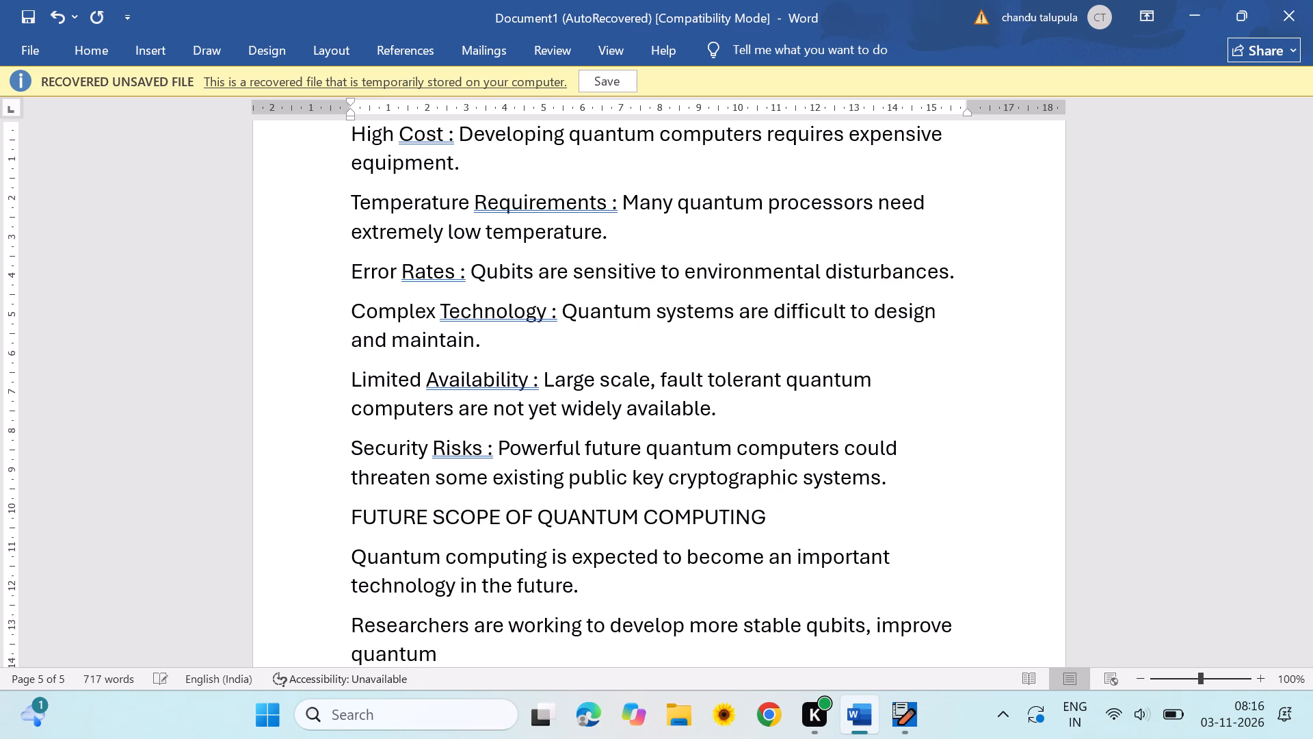
key(space)
text(error d)
key(BackSpace)
text(correction, and builf)
key(space)
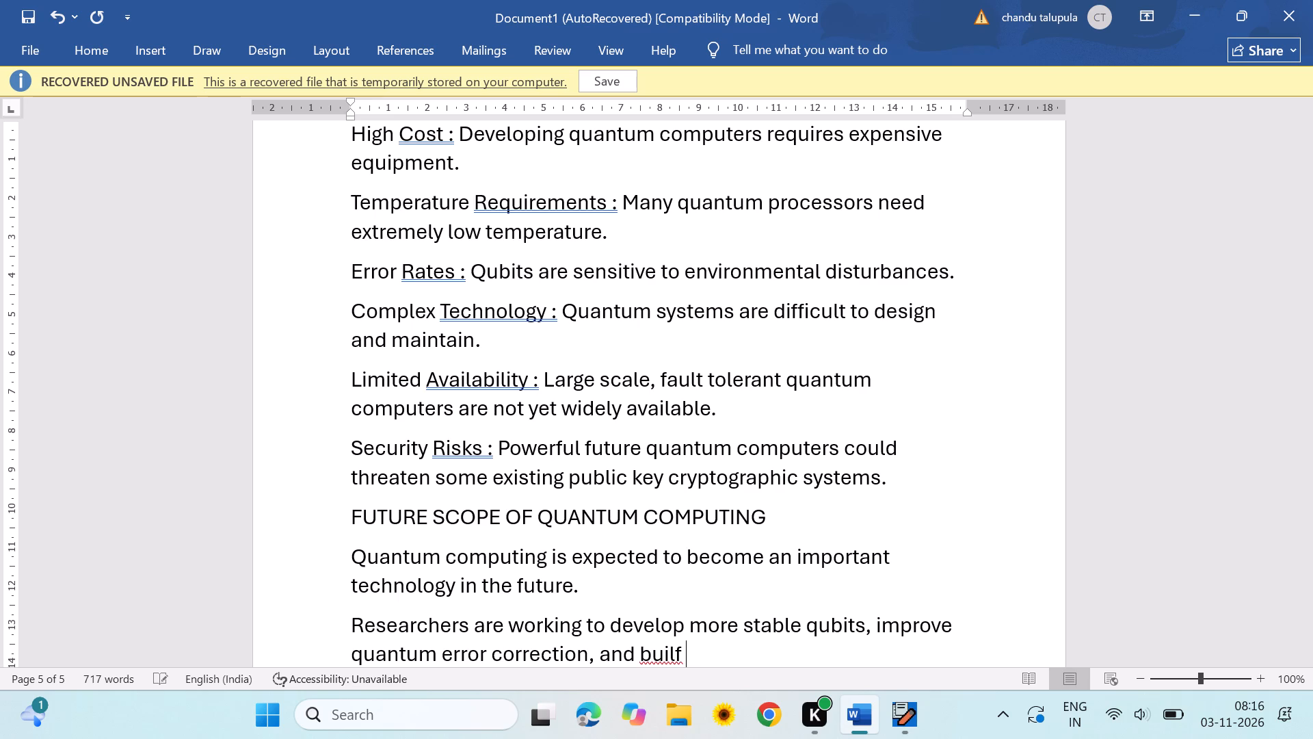
text(powerful quan)
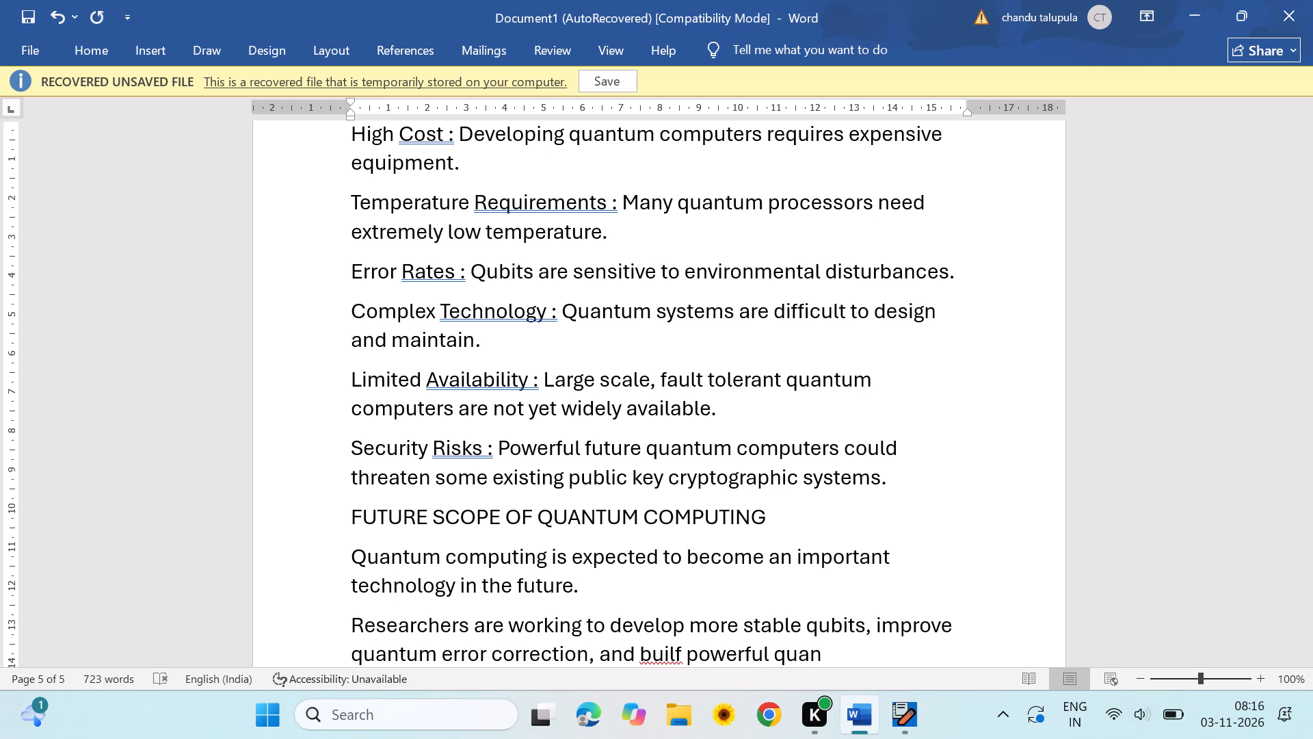
key(t)
text(um peo)
key(BackSpace)
key(BackSpace)
text(rocess)
key(o)
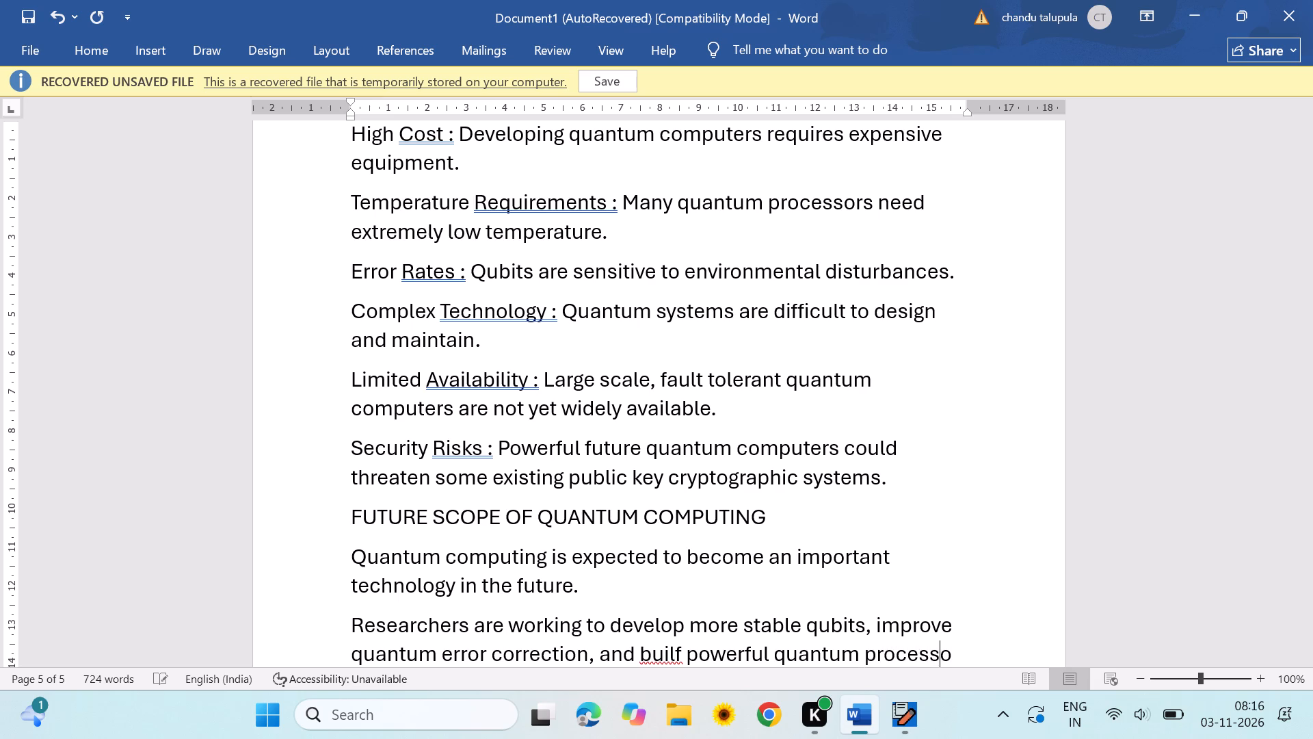
text(rs)
Correct the misspelled word before "powerful quantum processors" to "build".
key(Up)
key(Right)
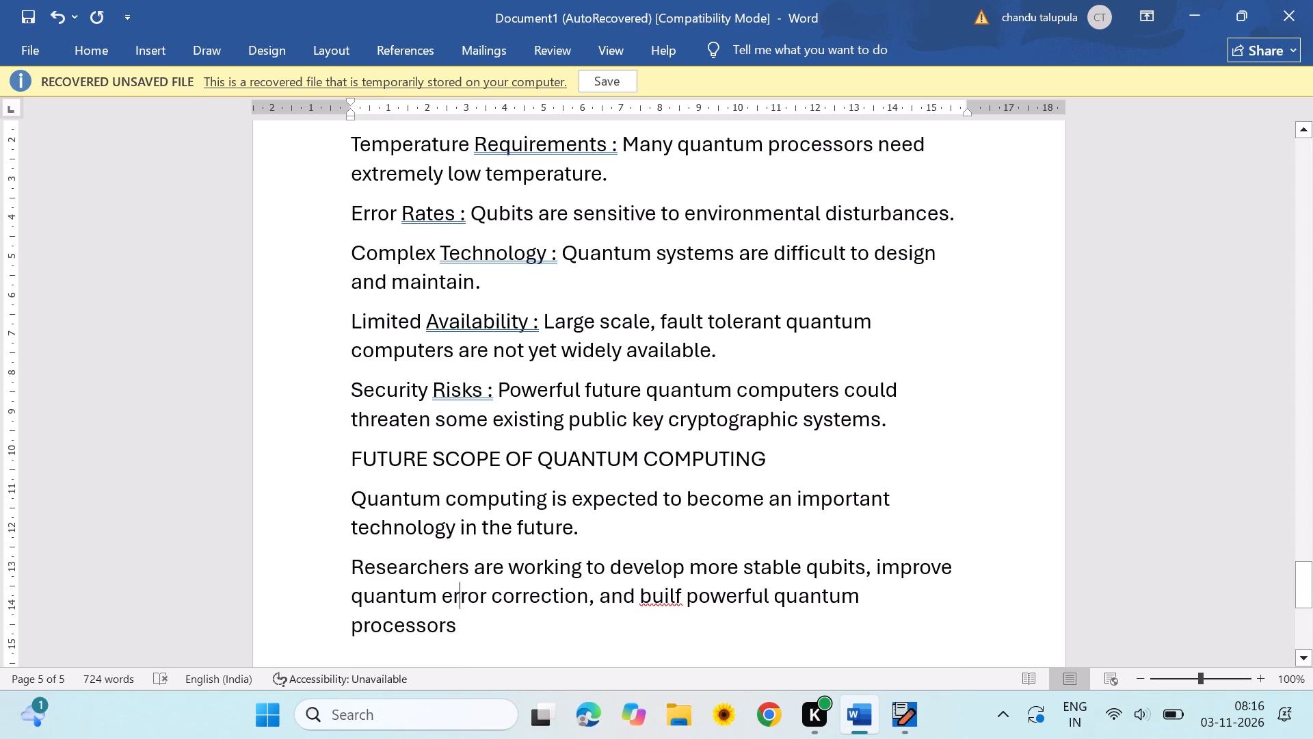
key(Right)
key(Right)
key(Right)
key(Right)
key(Right)
key(Right)
key(Right)
key(Right)
key(Right)
key(Right)
key(Right)
key(Right)
key(Right)
key(Right)
key(Right)
key(Right)
key(Right)
key(Right)
key(Right)
key(Right)
key(Right)
key(Right)
key(Right)
key(Right)
key(Right)
key(BackSpace)
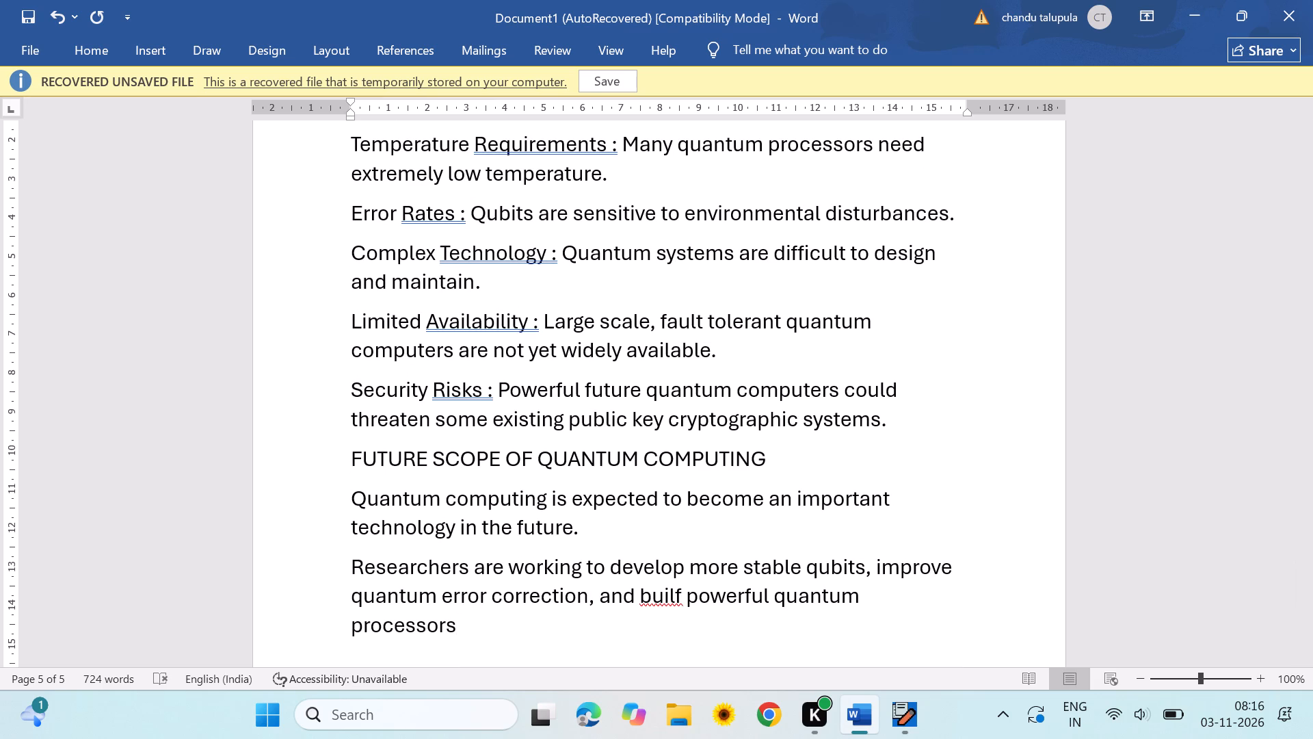
key(d)
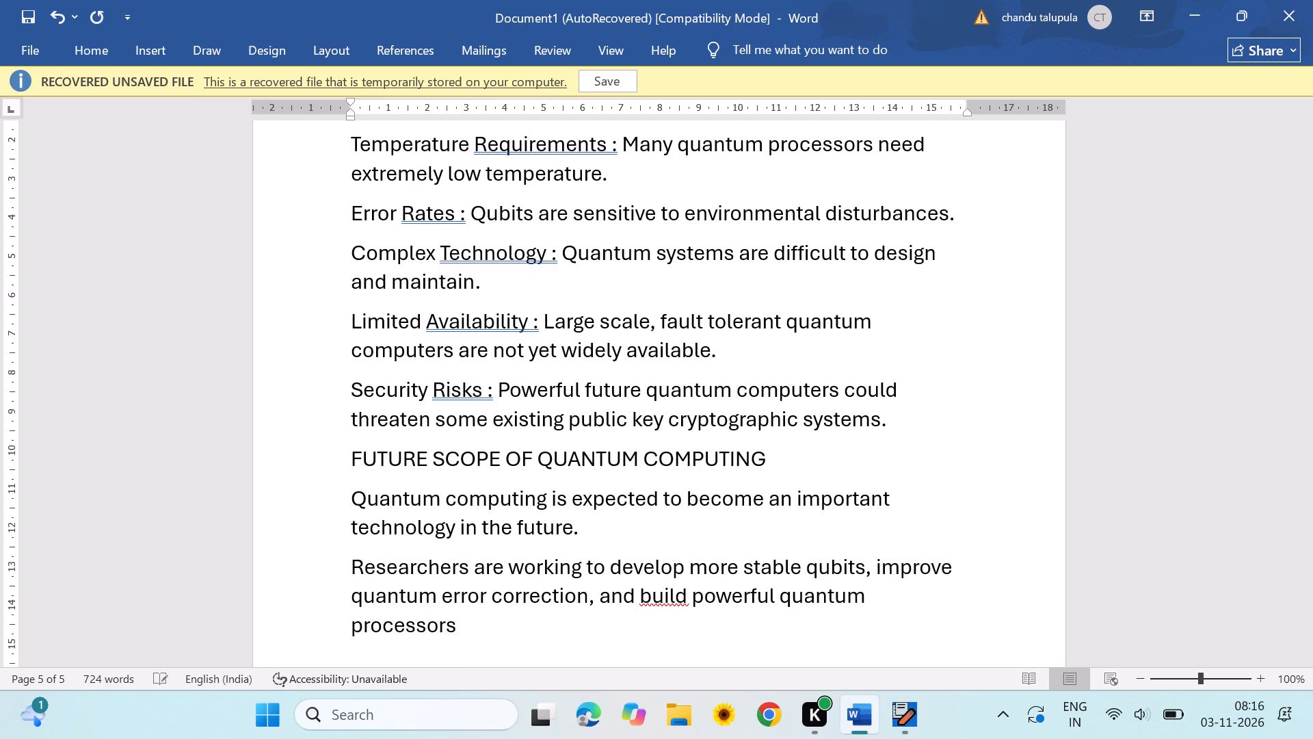
key(Right)
Delete and retype the word before "powerful quantum processors" as "build".
key(BackSpace)
key(BackSpace)
key(BackSpace)
key(BackSpace)
key(BackSpace)
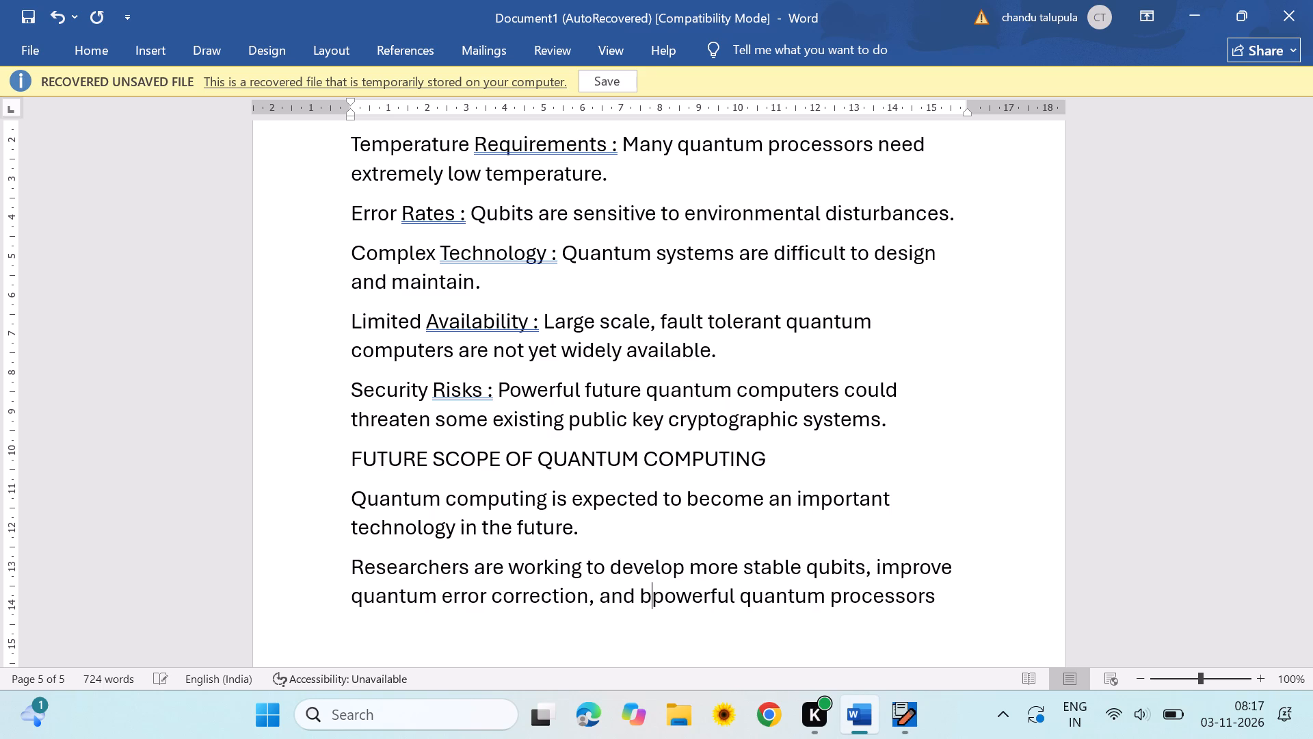
key(BackSpace)
text(build)
key(space)
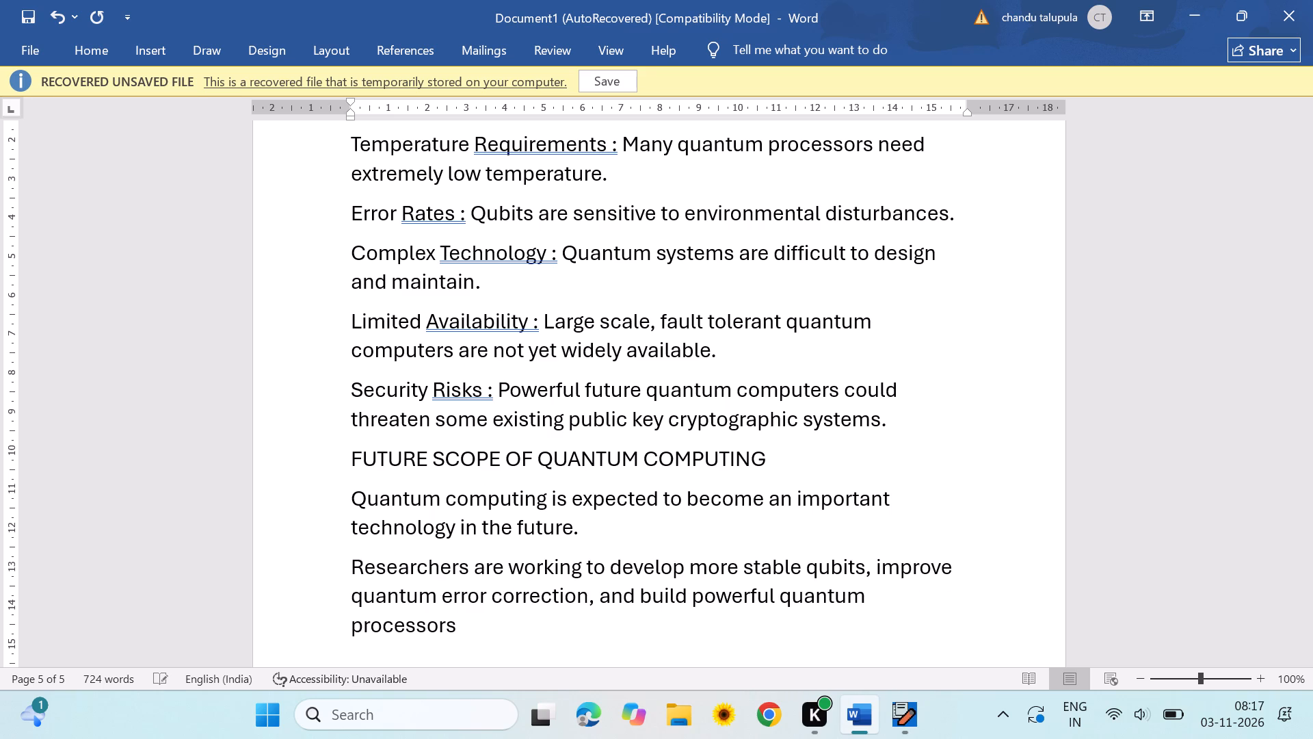
End the Researchers sentence with a period after "processors" and begin a new paragraph.
key(Down)
key(period)
key(Return)
Write the list introduction "In the future, quantum computing may contribute to" and start a new line.
text(In)
key(space)
text(the future)
text(, quantum com)
text(puting may o)
key(BackSpace)
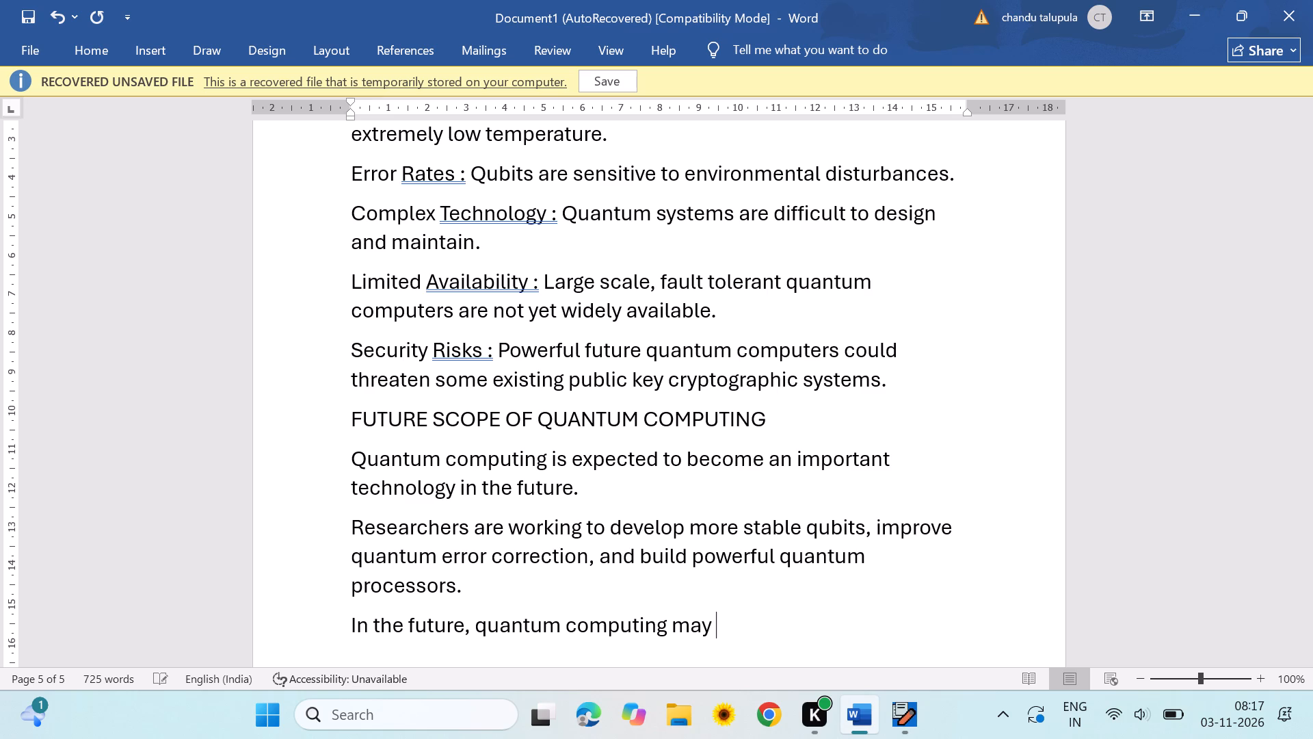
text(con)
key(t)
text(ribute to)
key(Return)
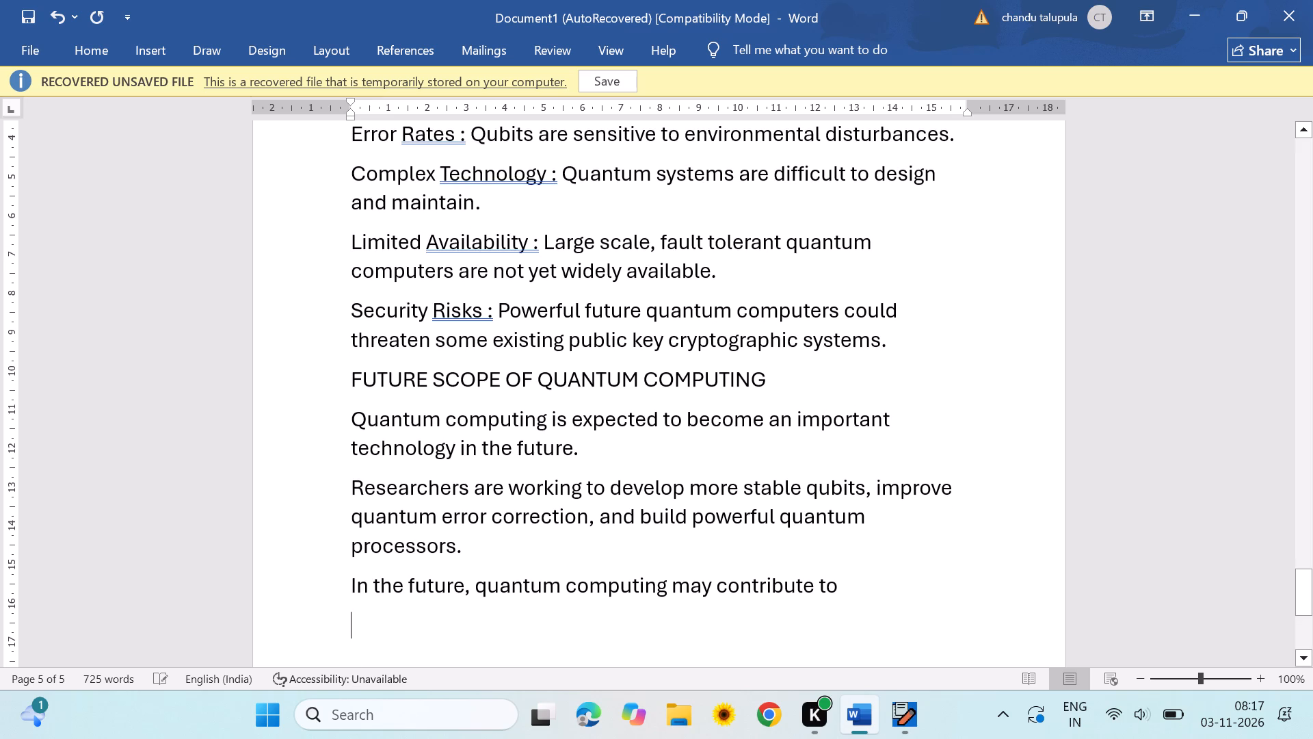
Add the lines "Advanced medical research." and "New materials development." under the future contributions introduction.
text(Advanced medical research.)
key(Return)
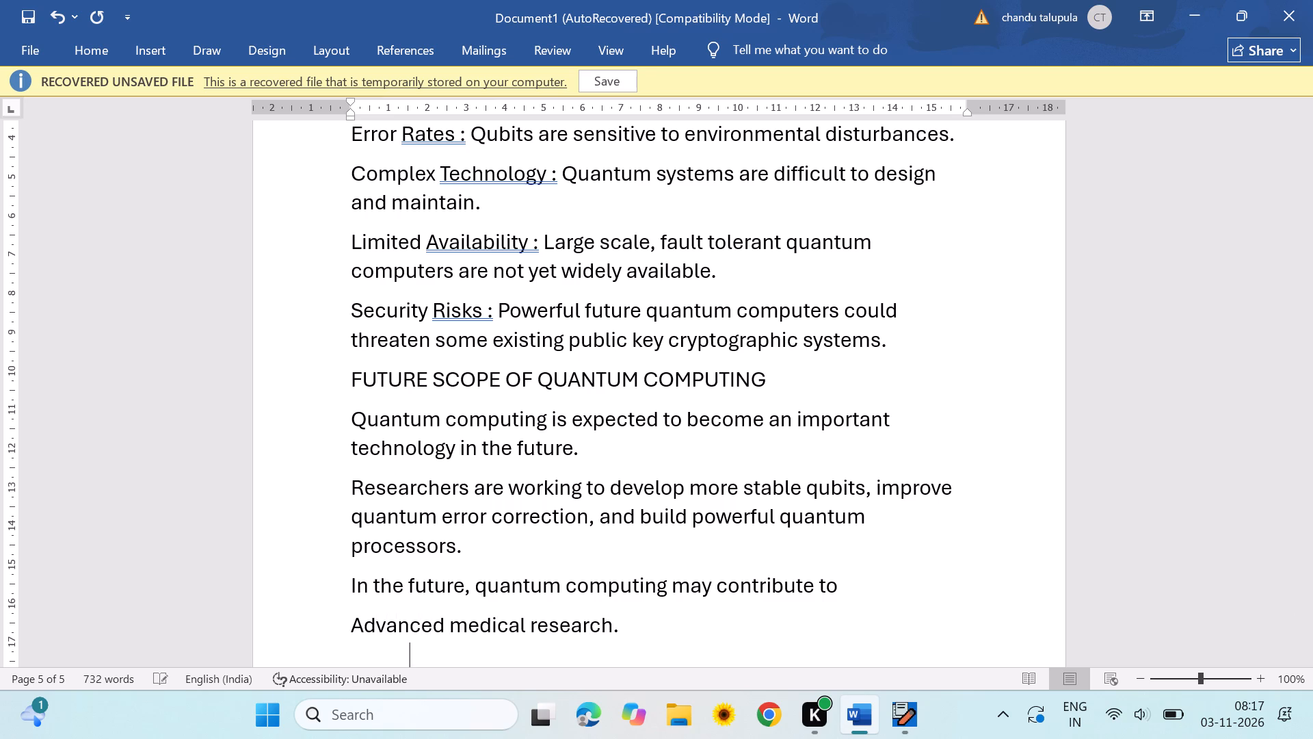
key(shift+n)
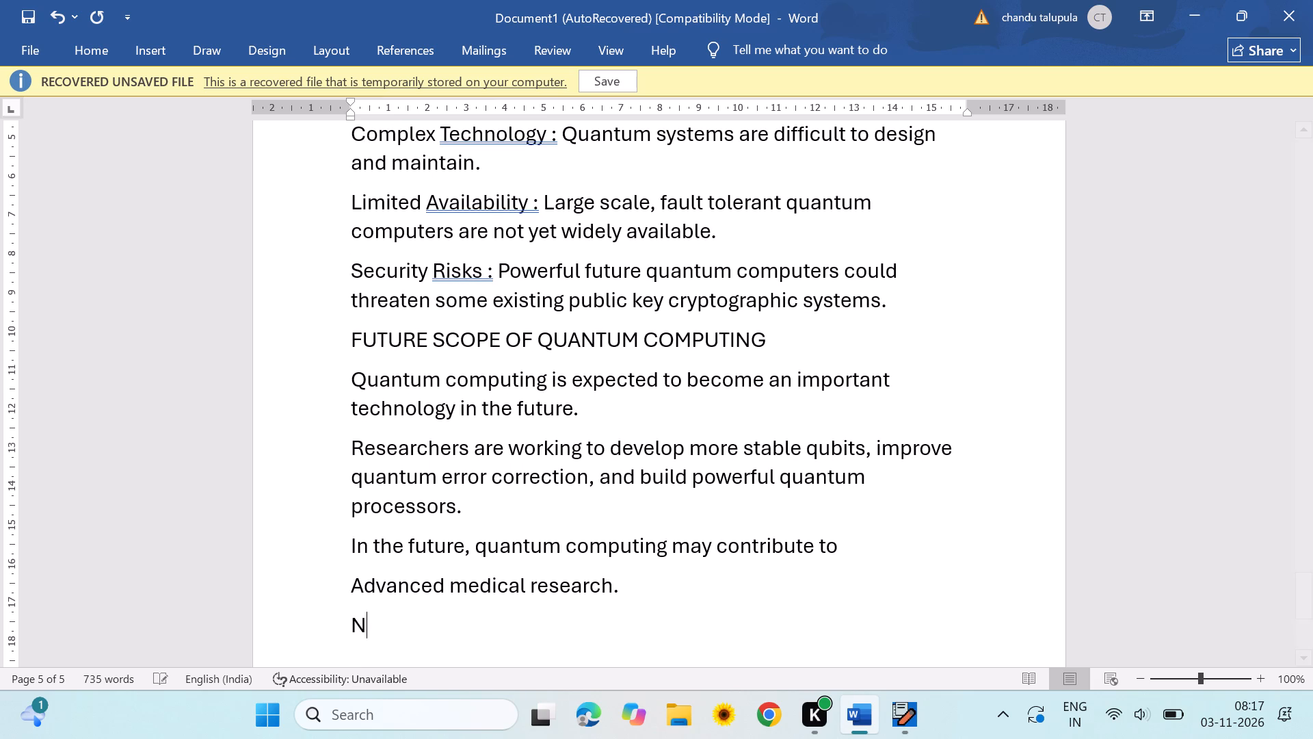
text(ew)
key(space)
text(materials development.)
key(Return)
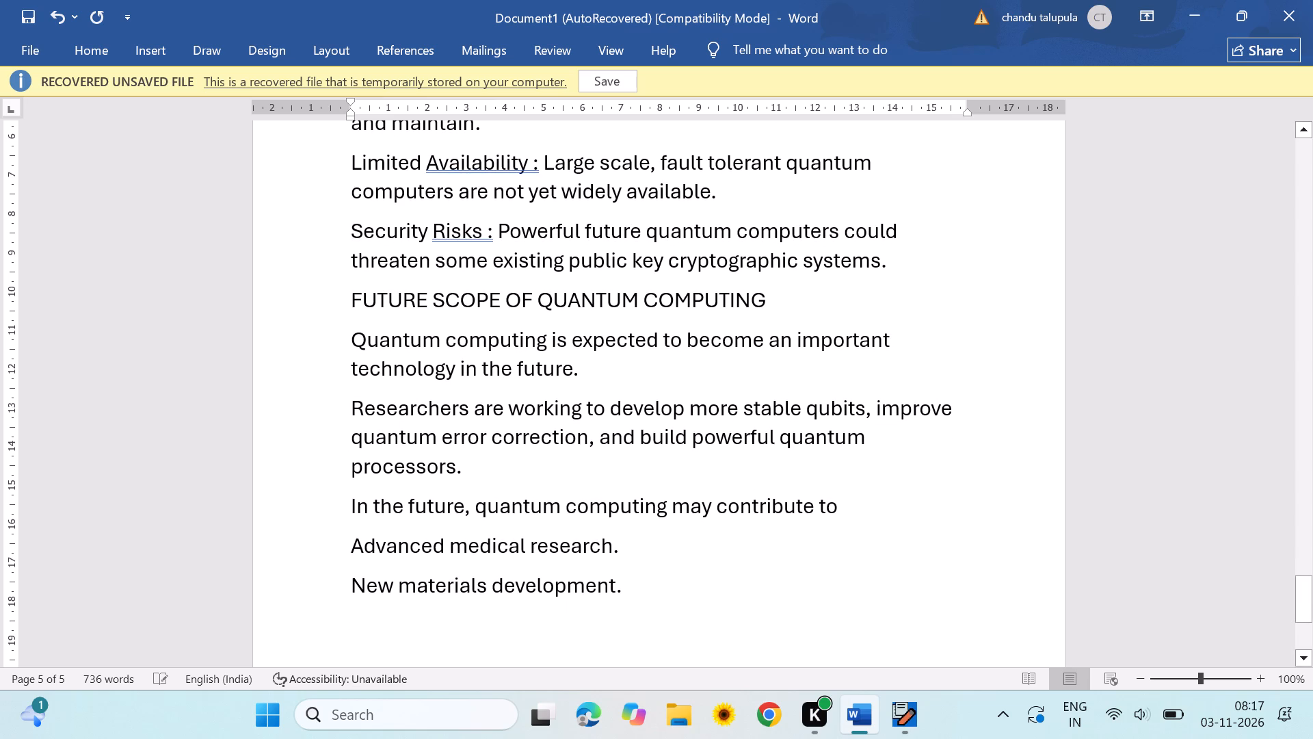
Add the lines "Secure quantum communication." and "Scientific discoveries." to the future contributions list.
text(Secure)
key(space)
text(quantum communication.)
key(Return)
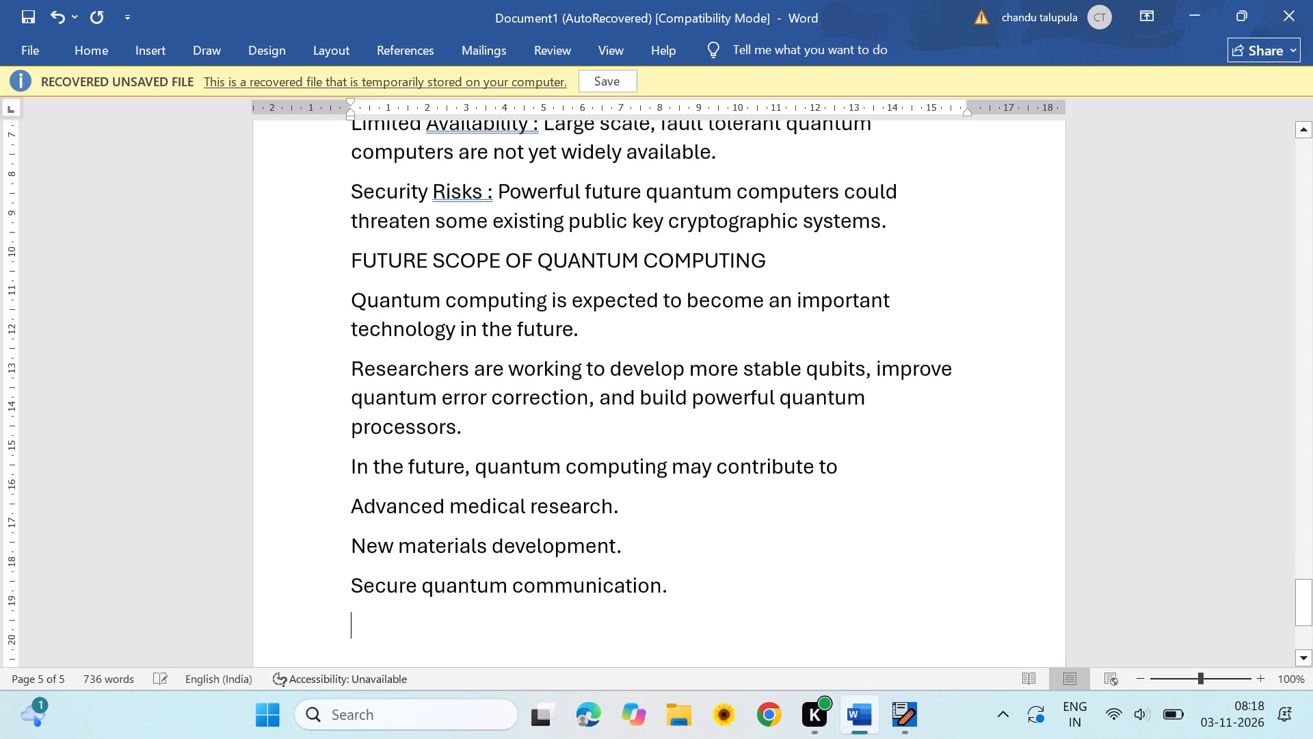
text(Scientifi)
text(c discoveries)
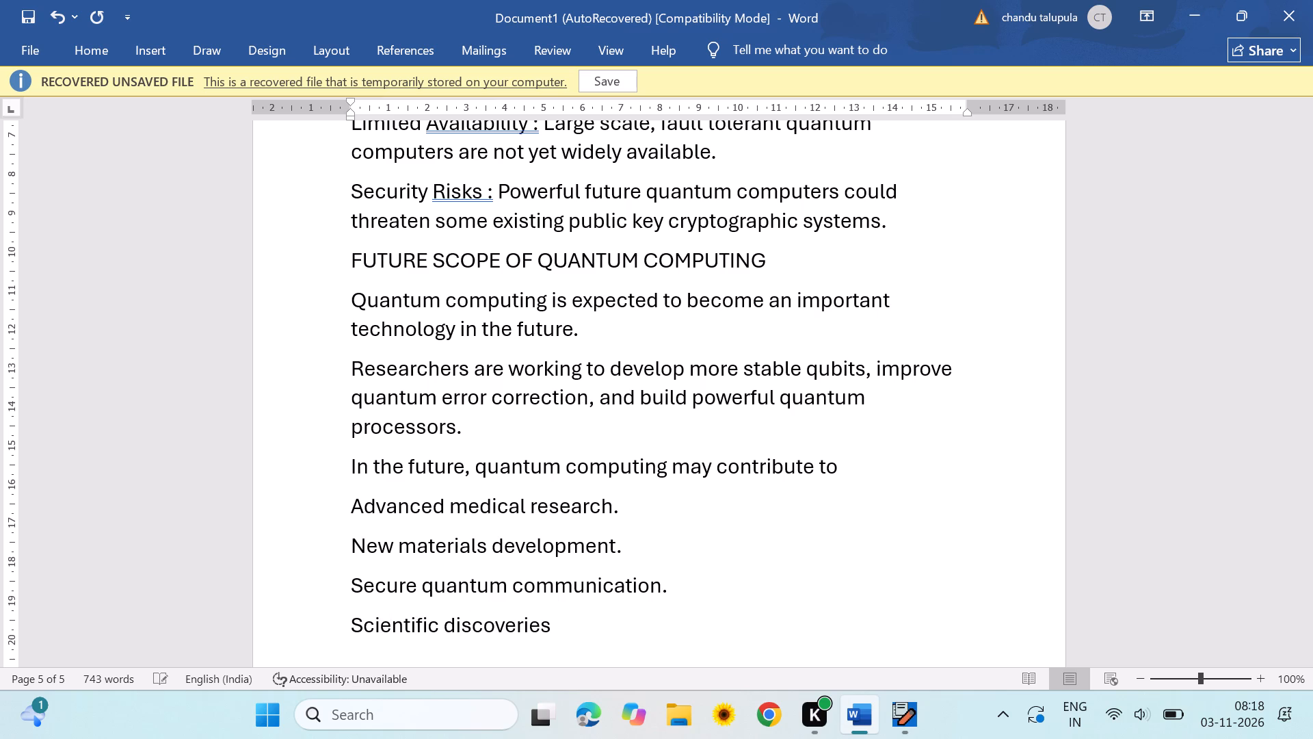
key(period)
key(Return)
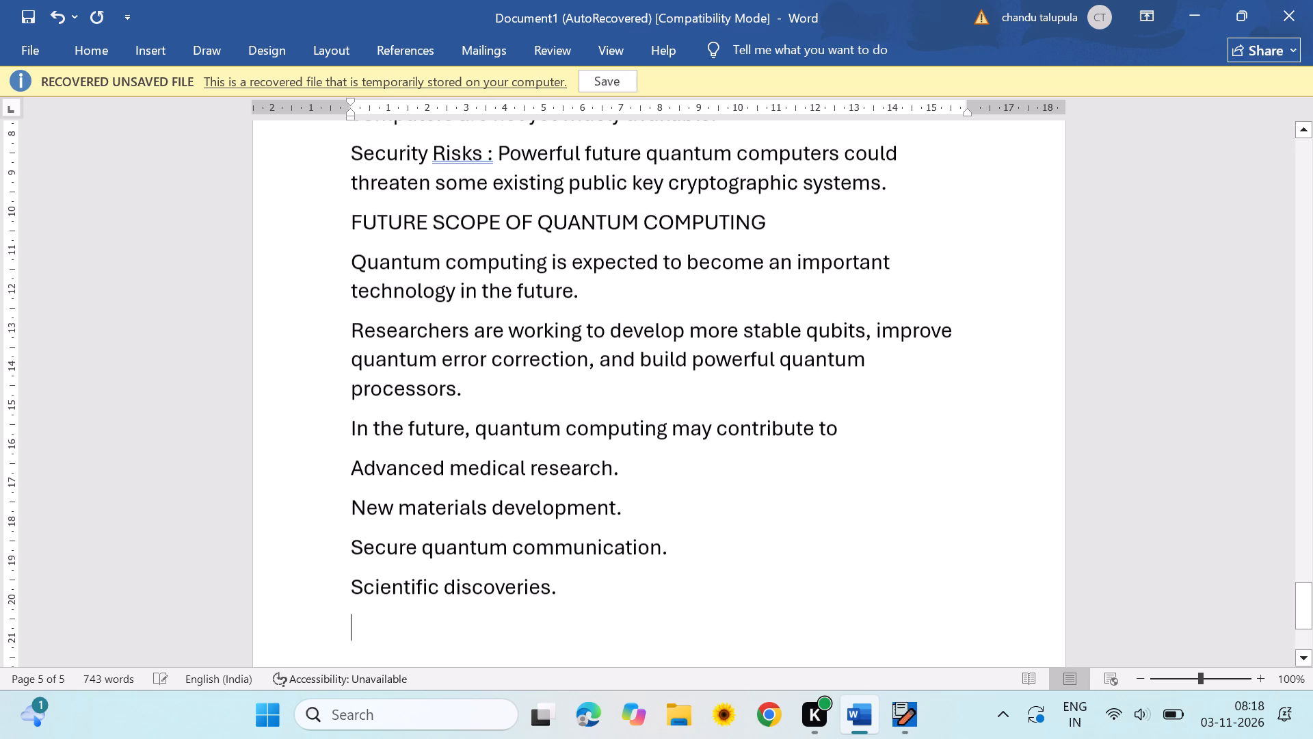
Add the line "Complex optimization." to the future contributions list.
text(Comple)
text(x optimization)
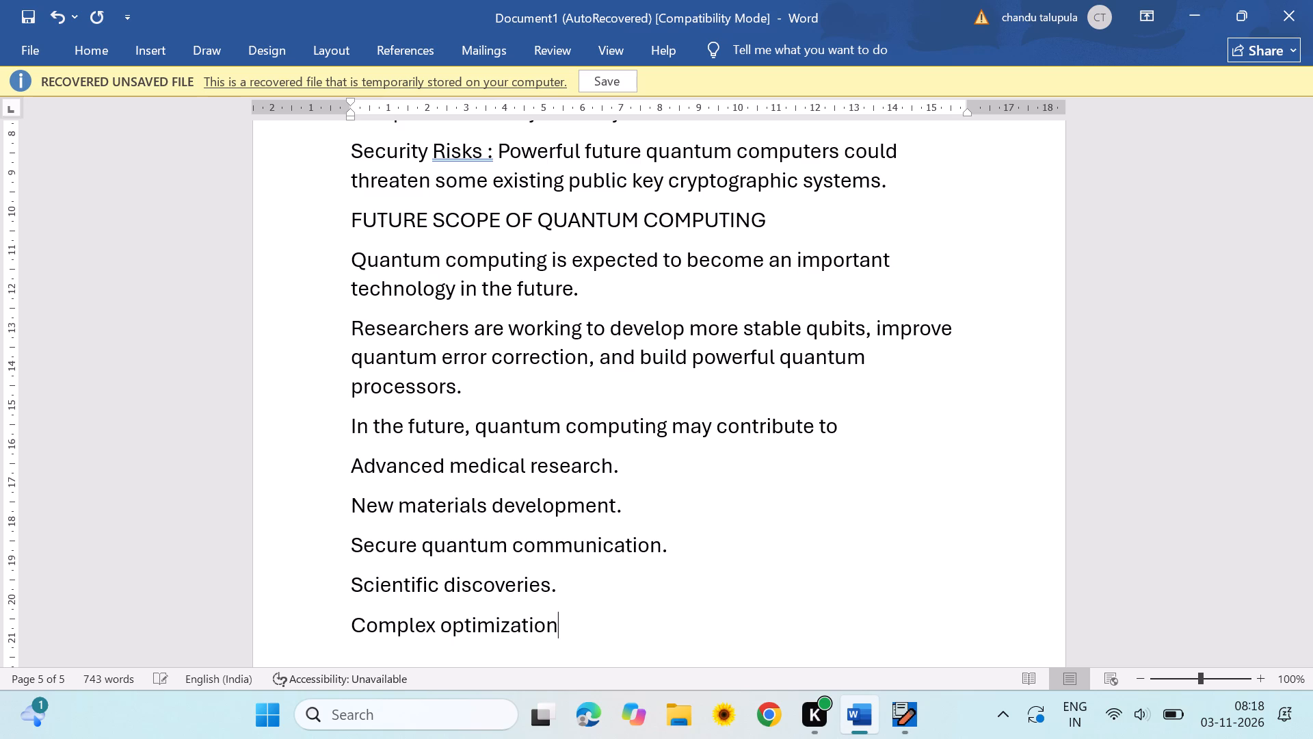
key(period)
key(Return)
Add the line "Advanced artificial intelligence research." as the last item of the future contributions list.
text(Advanced ariti)
key(BackSpace)
key(BackSpace)
key(BackSpace)
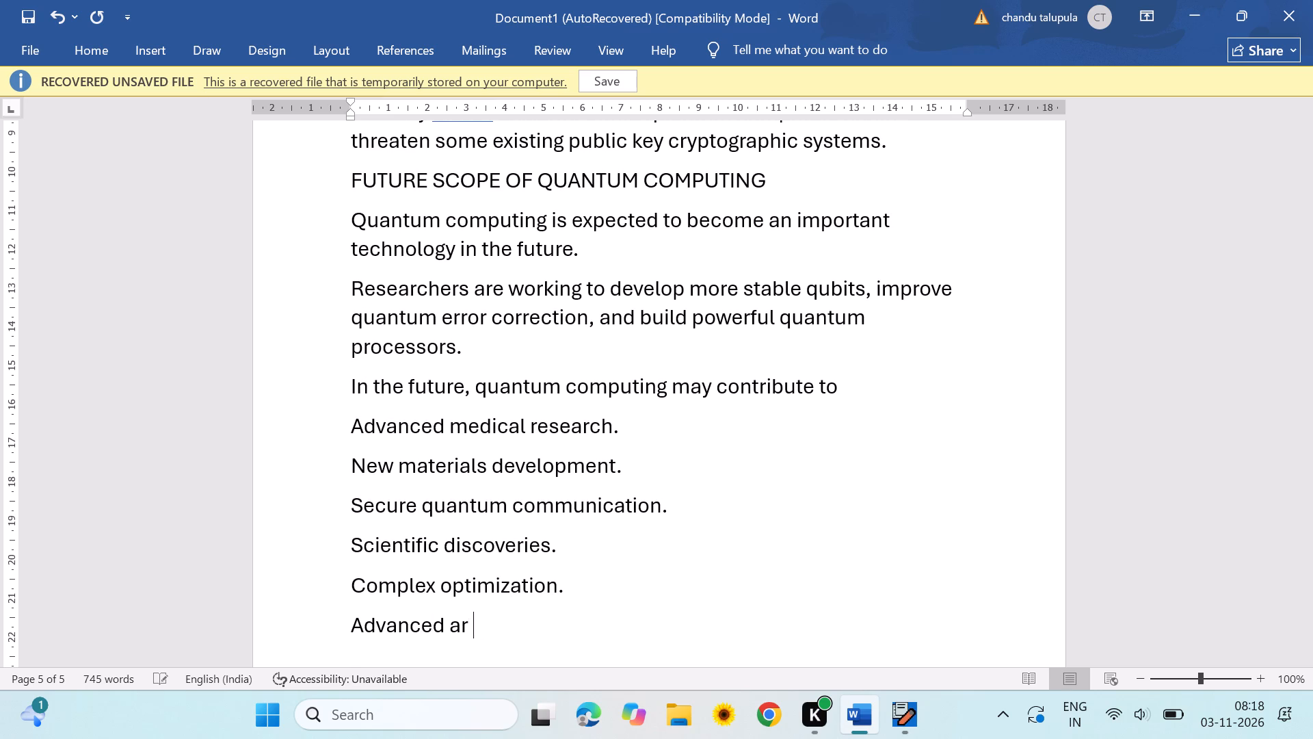
text(tificai)
key(BackSpace)
key(BackSpace)
text(ial intelligence resaerc)
key(BackSpace)
key(BackSpace)
key(BackSpace)
key(BackSpace)
text(earch)
key(period)
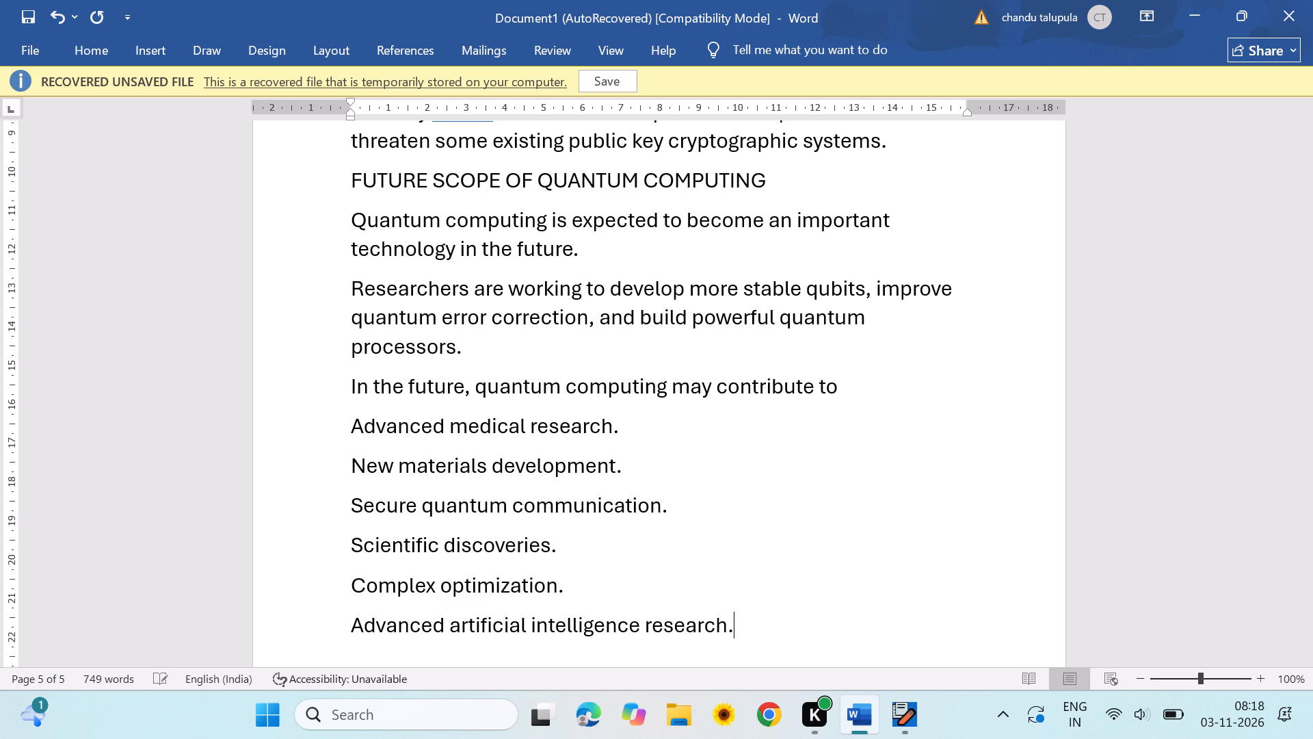
key(Return)
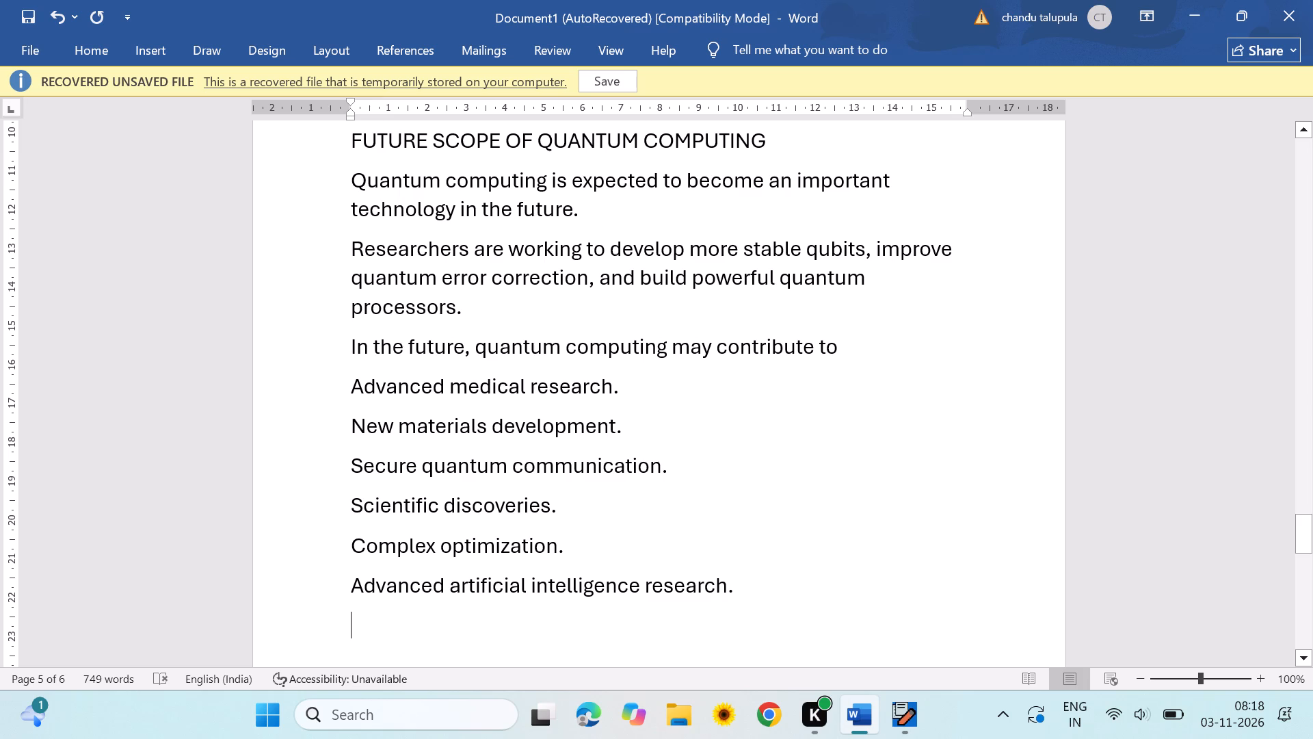
Write the closing sentence "However, practical benefits will depend on continued improvements in hardware and software." and begin a new paragraph.
text(However)
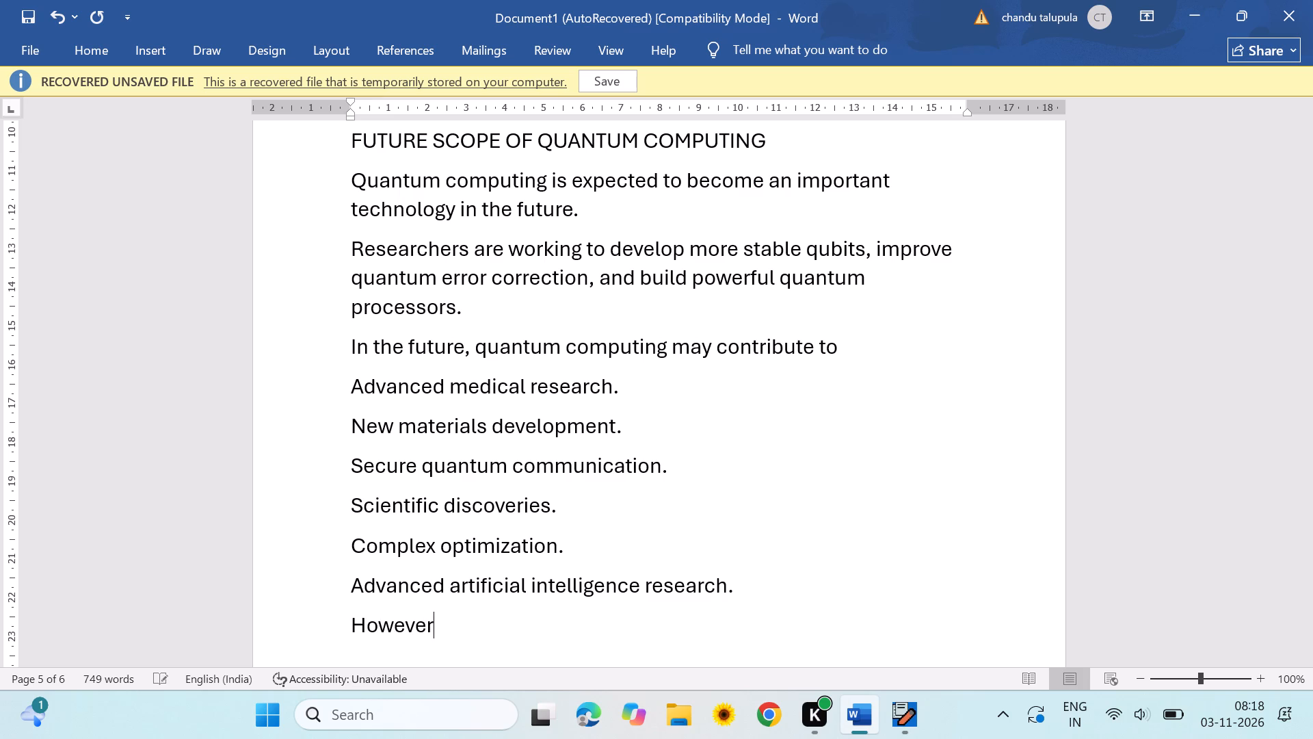
key(comma)
key(space)
text(practical benefits will depend on continued improv)
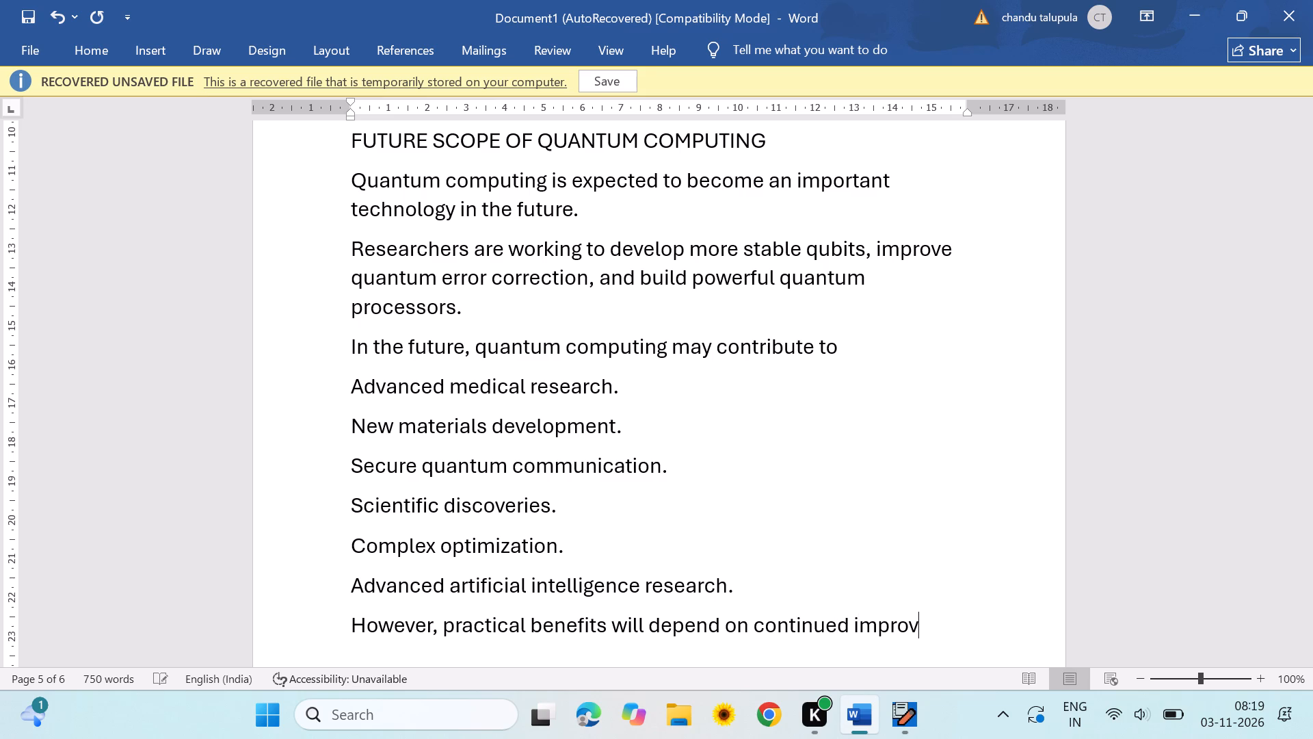
text(ements in hardware and so)
key(f)
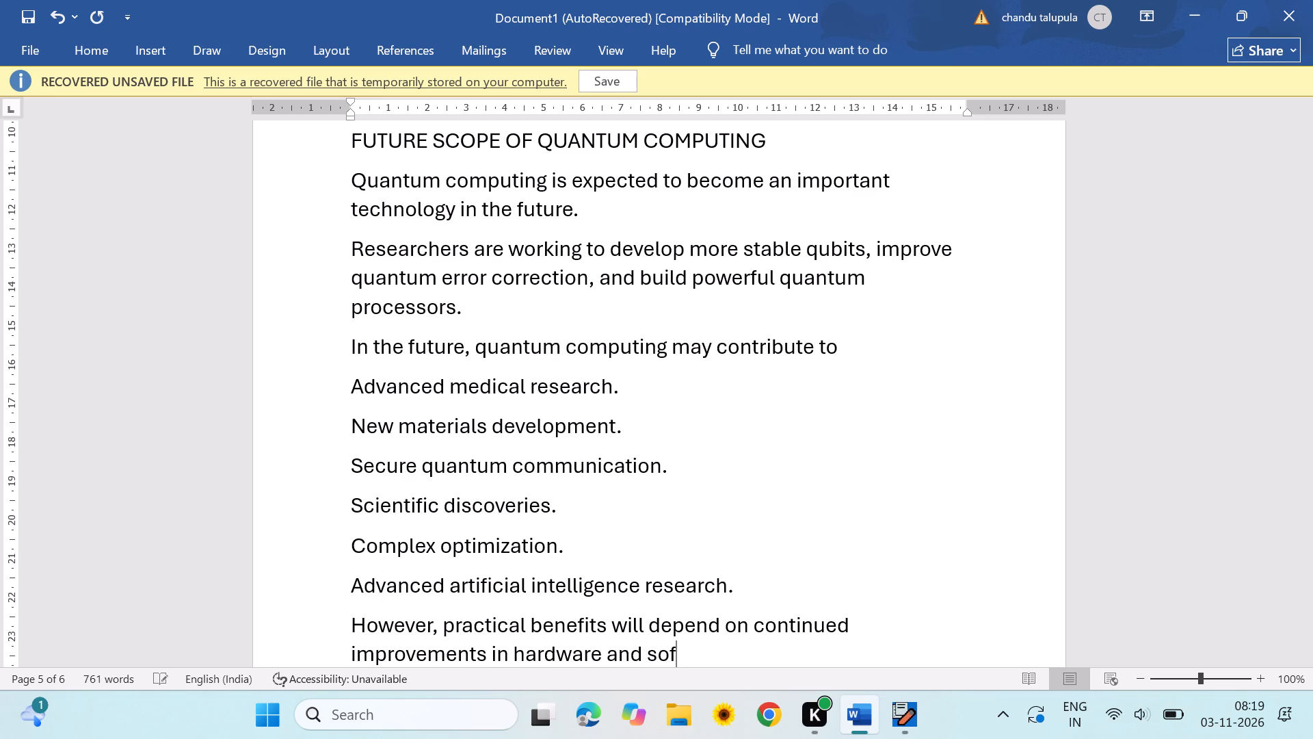
text(tw)
text(are)
key(period)
key(Return)
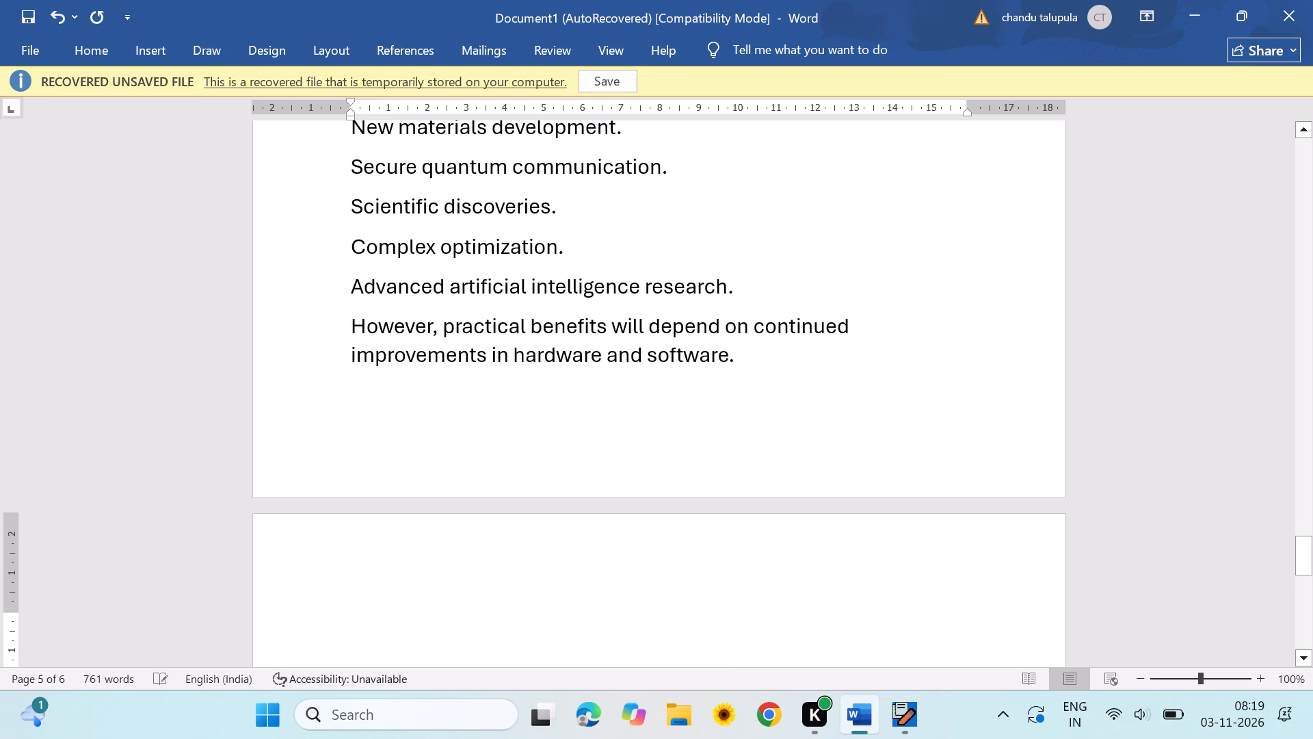
Enter the section heading "IMPORTANT QUANTUM COMPUTING COMPANIES" in capitals on its own line.
text(IMPP)
key(BackSpace)
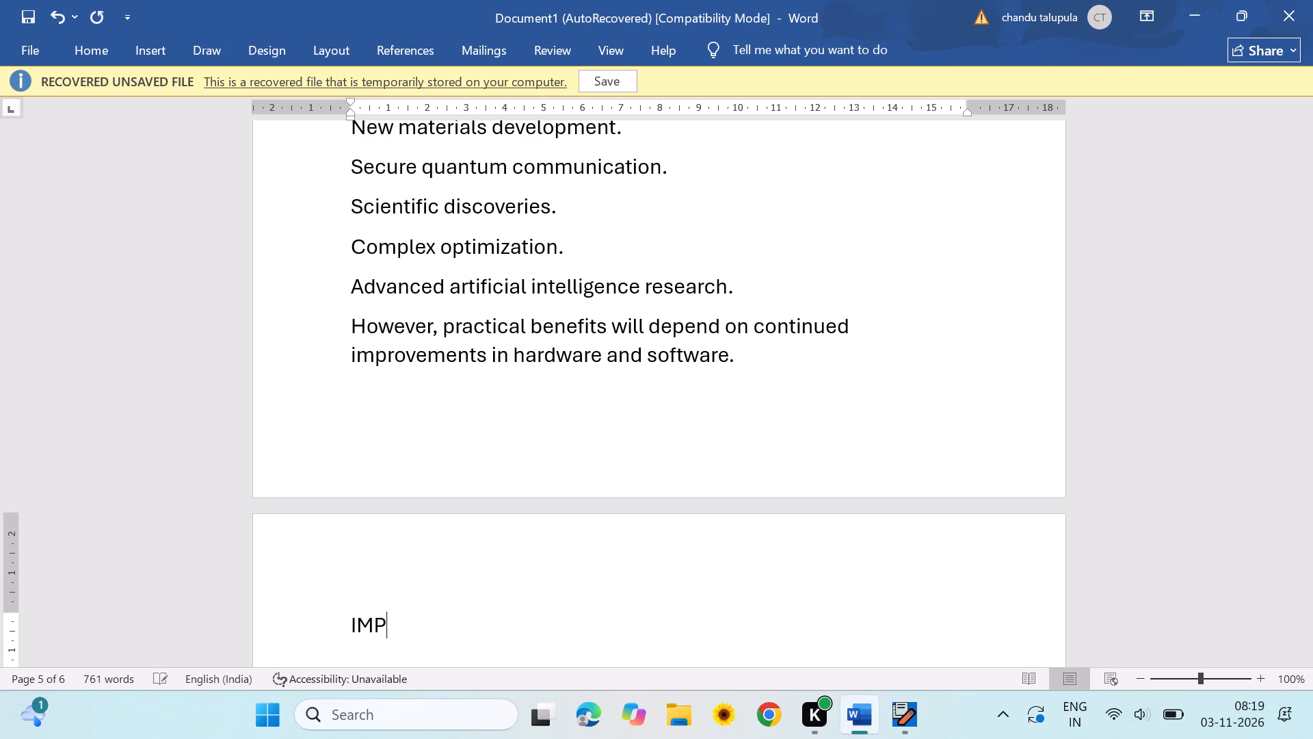
text(ORTANT)
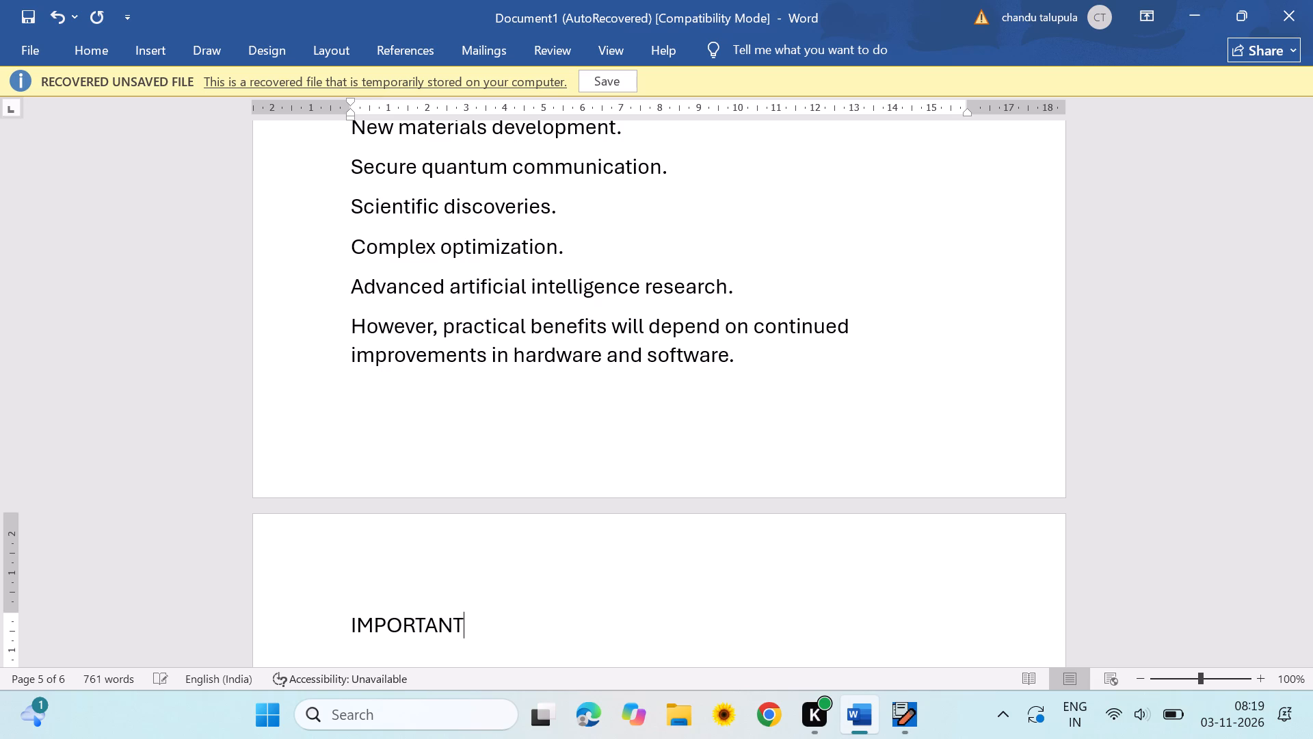
key(space)
text(W)
scroll(836, 343, up, 1)
key(BackSpace)
text(QUANTUM)
key(space)
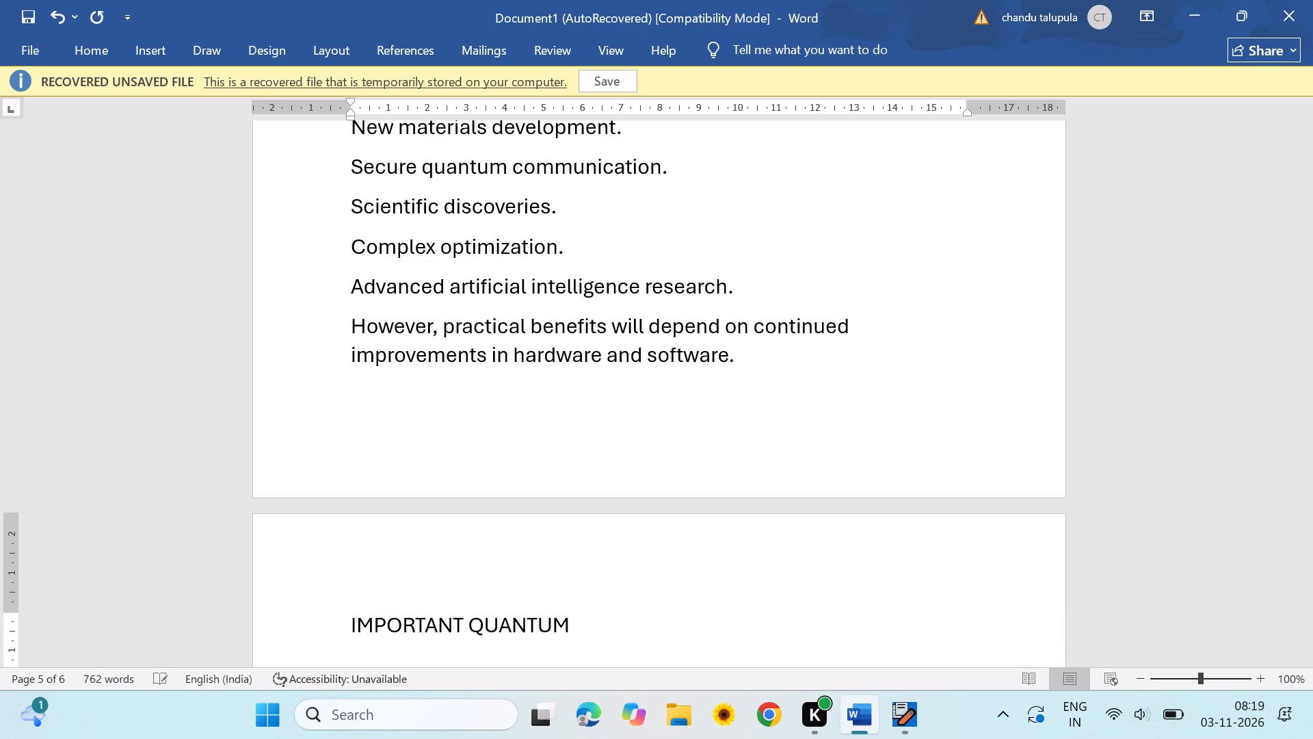
text(COMPUTING COMPANIES)
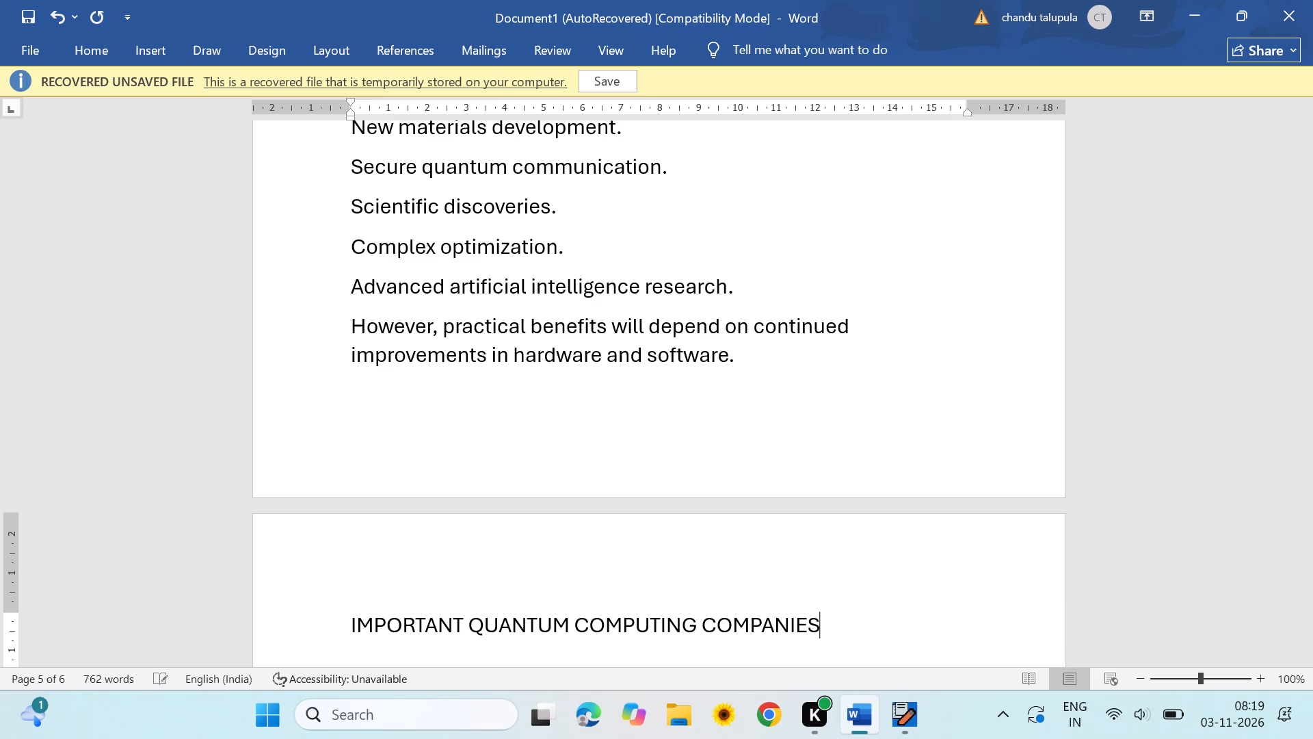
key(Return)
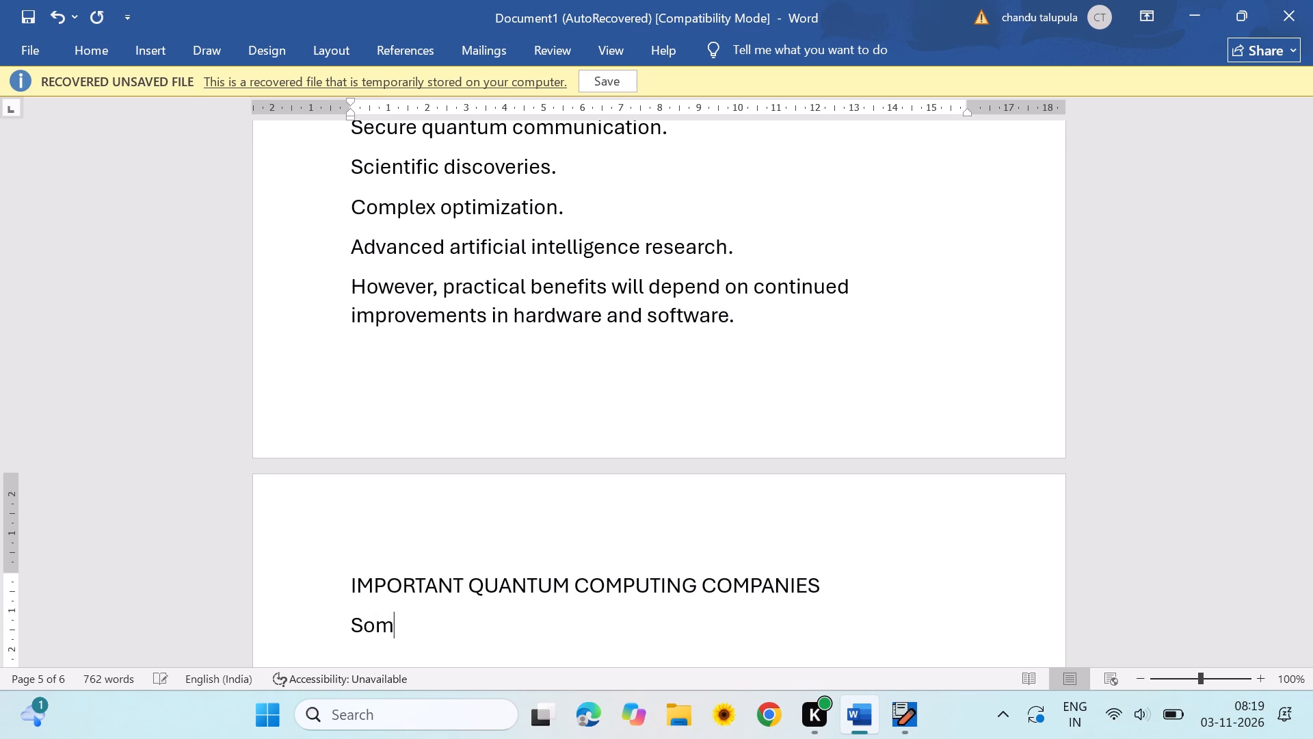
Write the introduction "Some major organizations working on quantum computing include :" below the companies heading and start a new line.
text(jor)
key(space)
text(organizations woriki)
key(BackSpace)
key(BackSpace)
key(BackSpace)
text(kingon)
key(space)
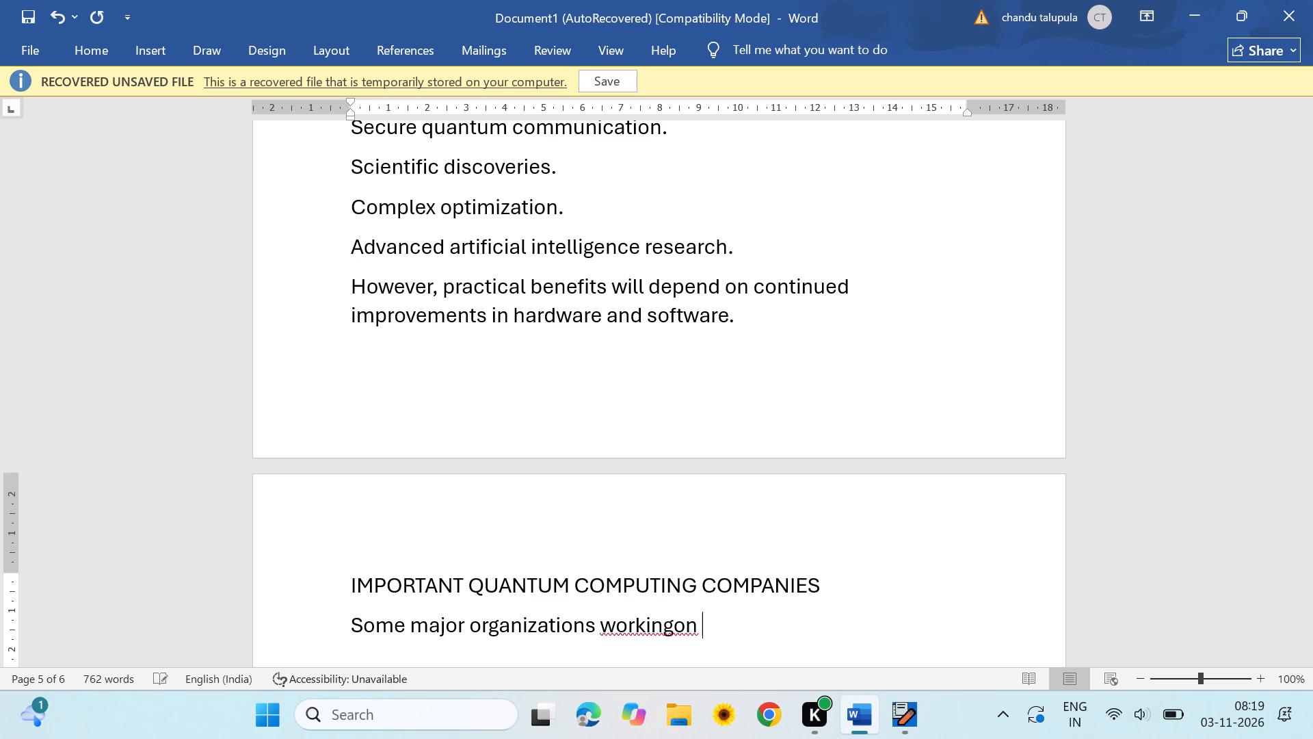
key(BackSpace)
key(BackSpace)
key(BackSpace)
key(space)
text(on quan)
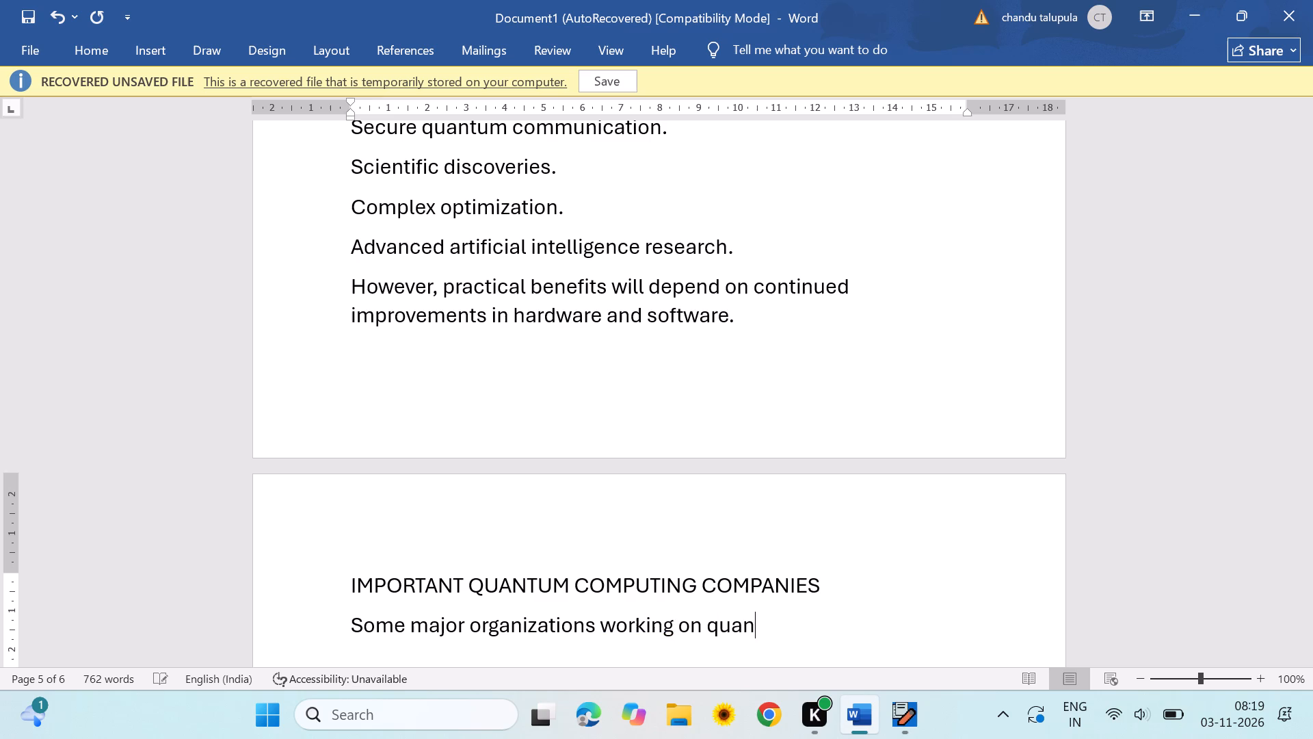
text(tum computing incli)
key(BackSpace)
text(ude)
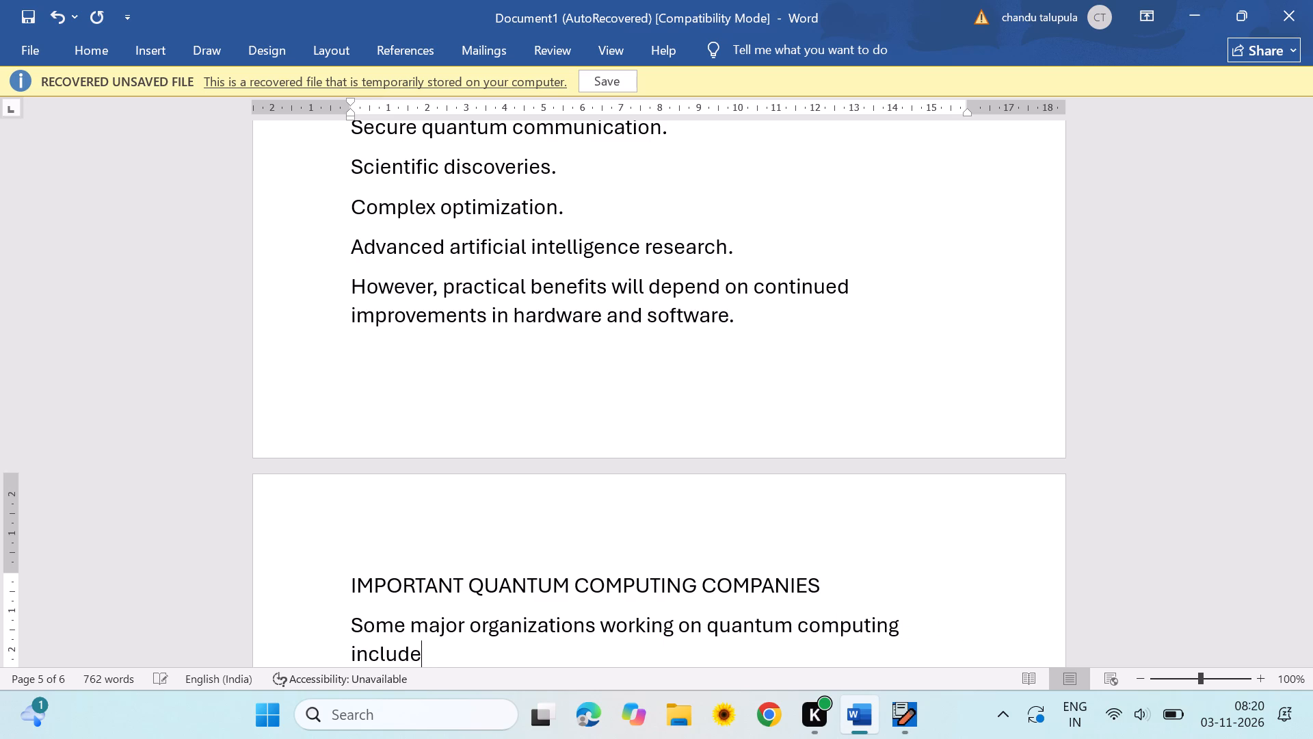
key(space)
key(shift+colon)
key(Return)
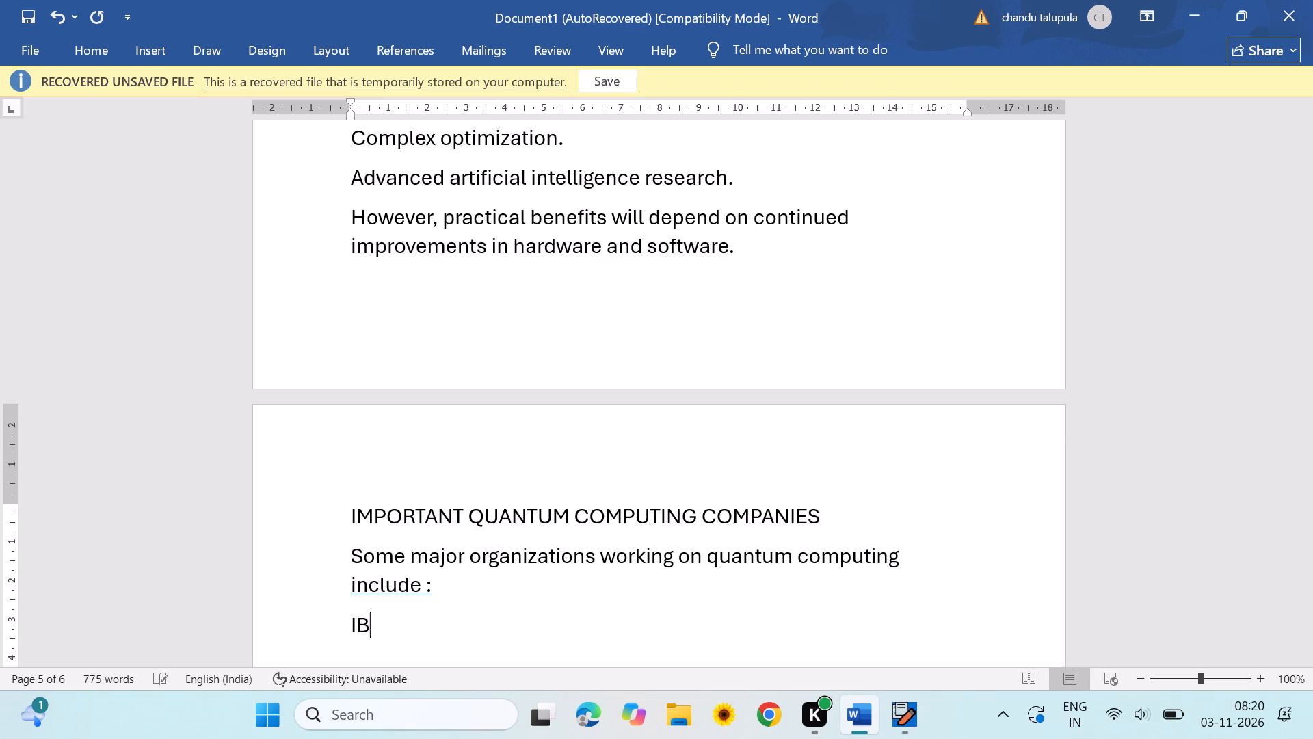
Finish the "IBM" entry and add "Google Quantum AI" as the second company in the list, ending on a new line.
key(Return)
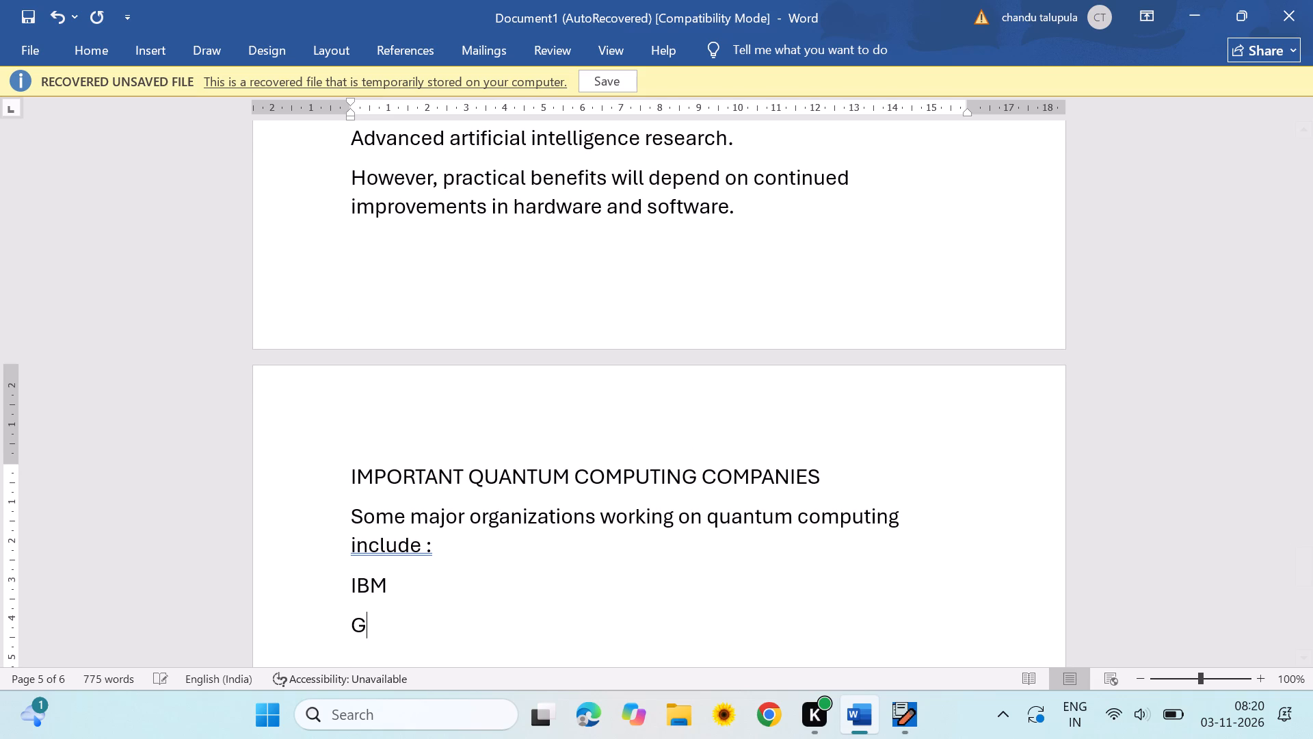
text(oogle q)
text(UA)
key(BackSpace)
key(BackSpace)
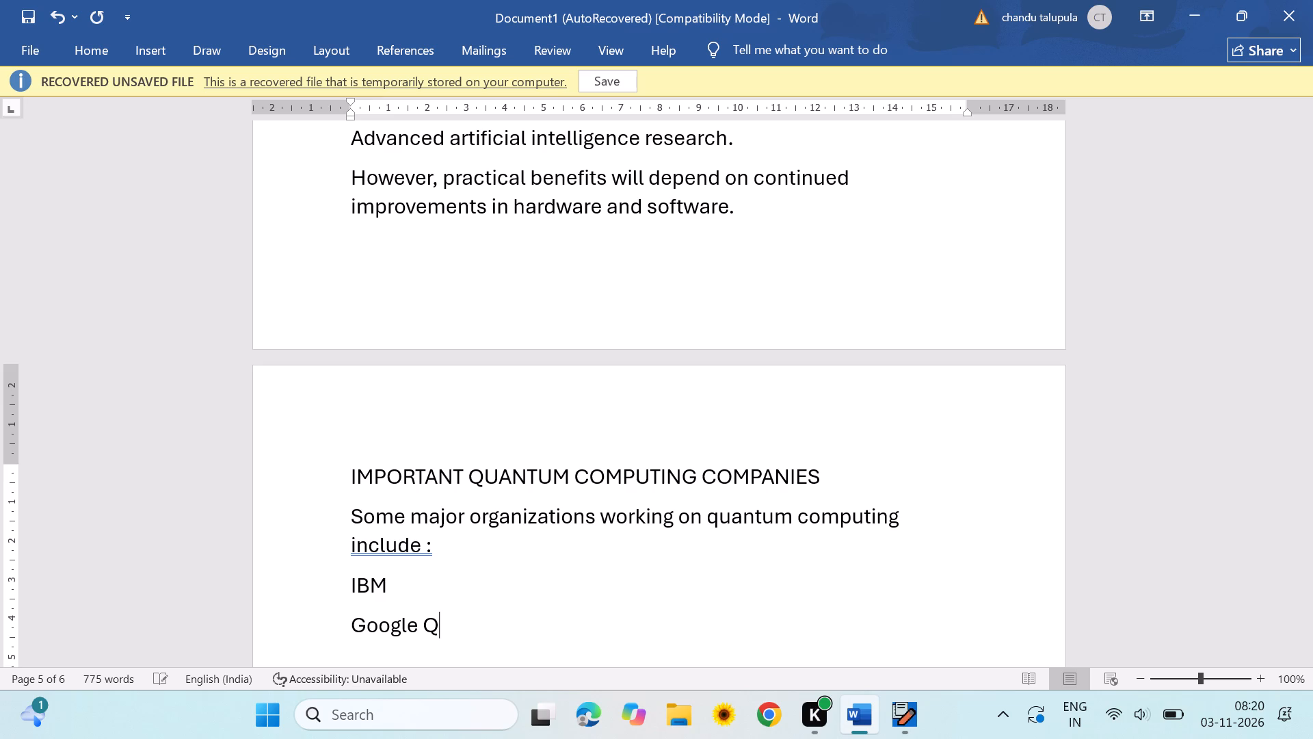
text(UA)
key(BackSpace)
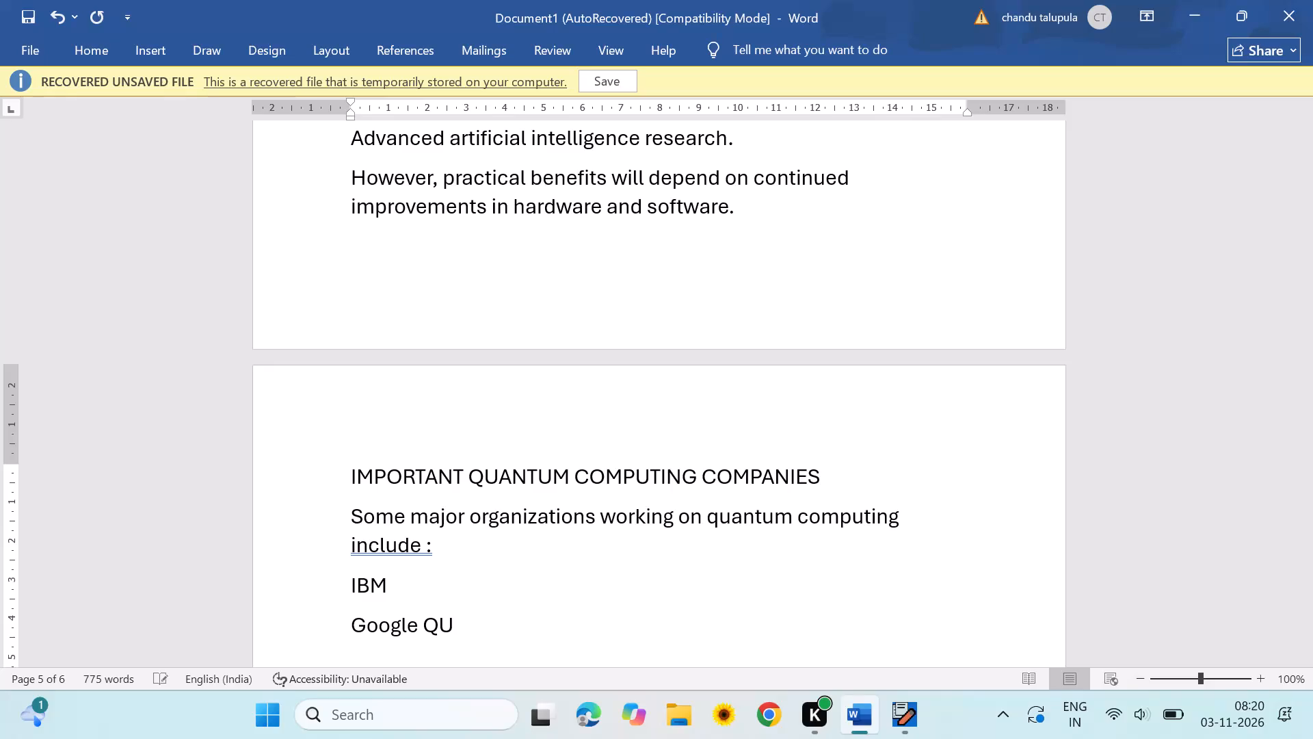
key(BackSpace)
text(unt)
key(BackSpace)
key(a)
key(BackSpace)
key(BackSpace)
text(antum)
key(space)
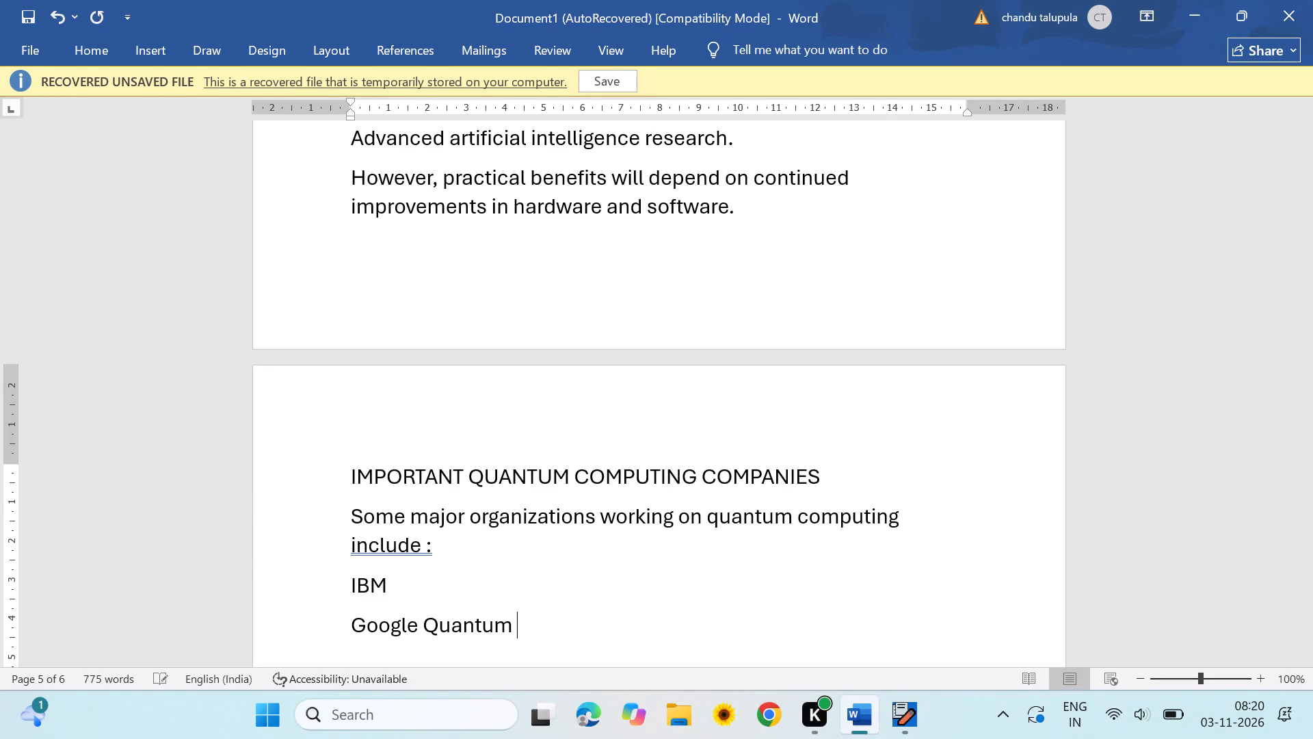
text(AI)
key(Return)
Add "Microsoft" as the third company in the list and start a new line.
text(Mircor)
key(BackSpace)
key(BackSpace)
key(BackSpace)
key(BackSpace)
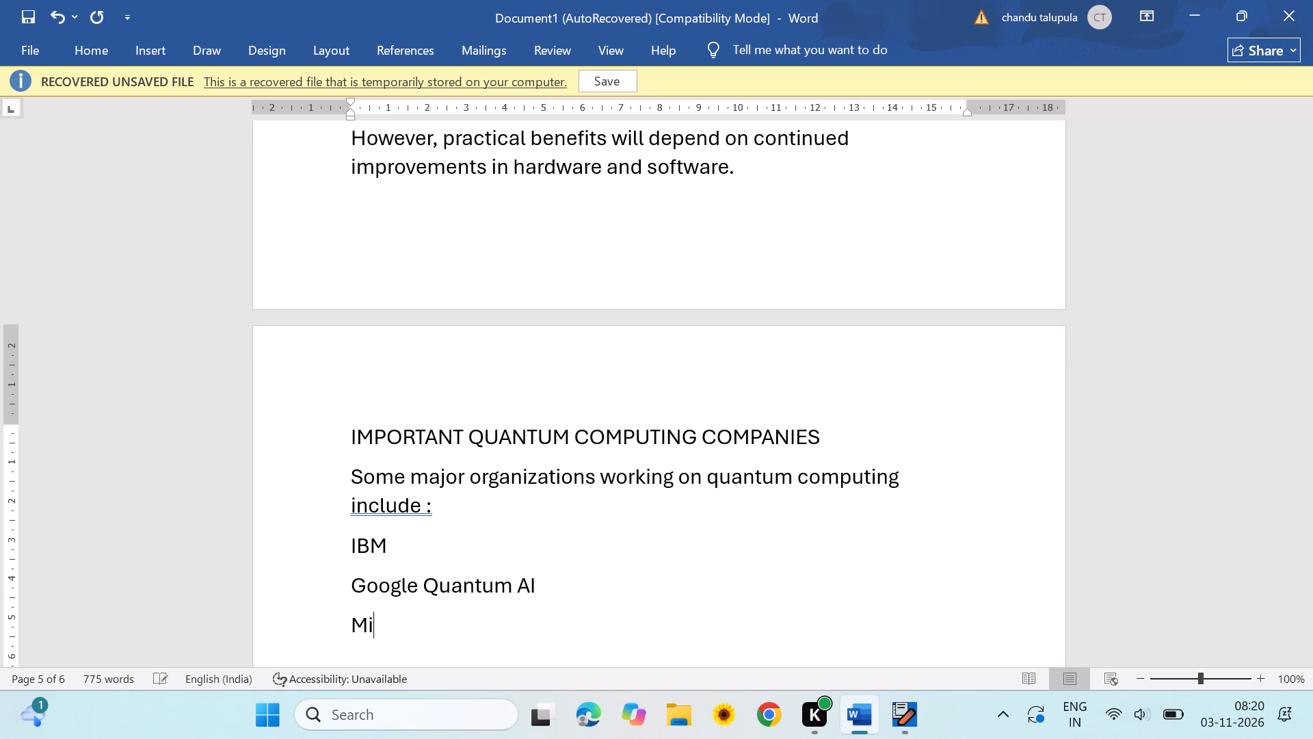
text(crosoft)
key(space)
key(Return)
Add "Amazon Web Services" as the fourth company in the list and start a new line.
text(Ama)
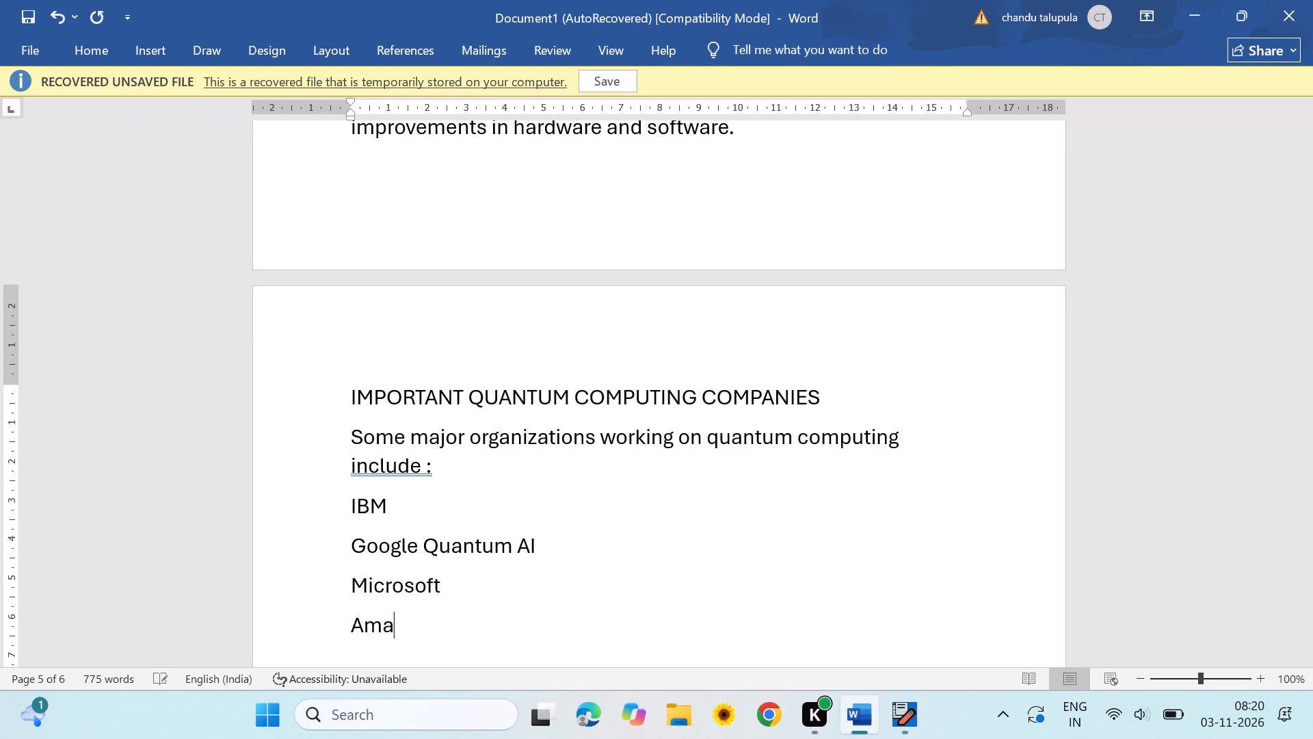
text(zon)
key(space)
text(Web)
key(space)
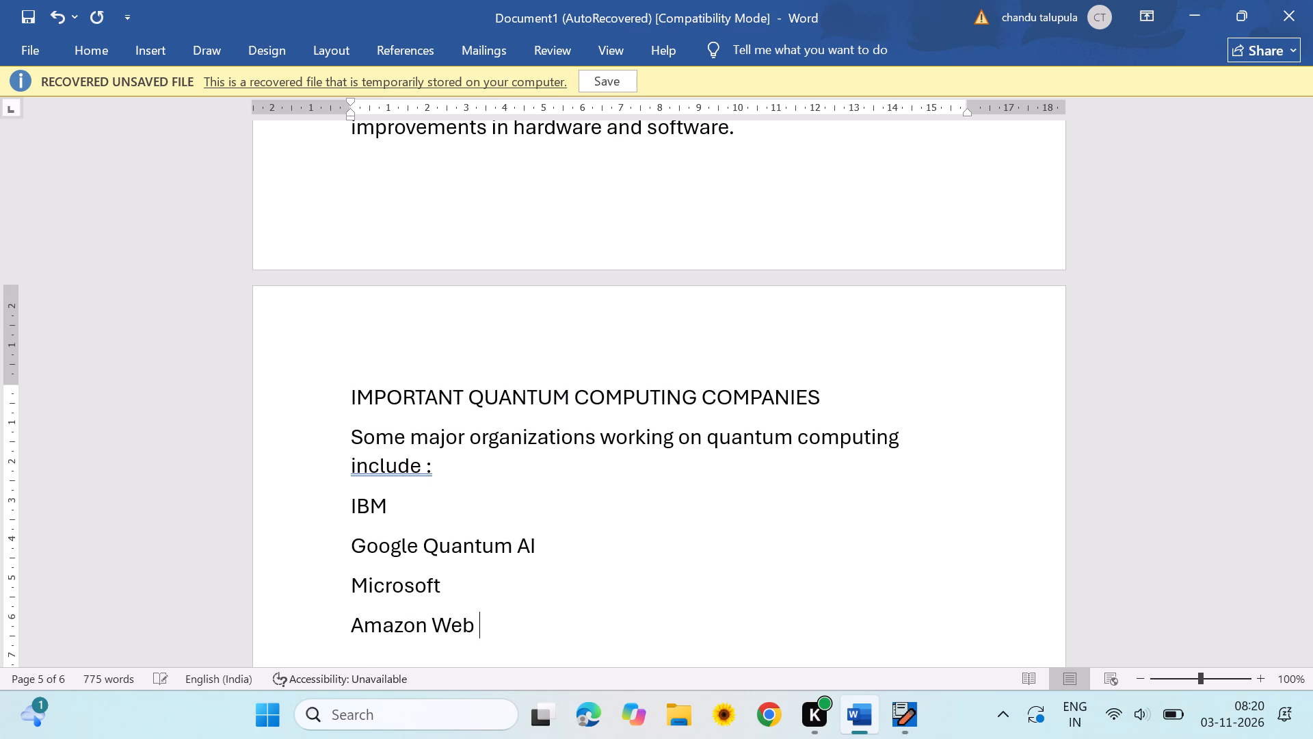
text(Services)
key(Return)
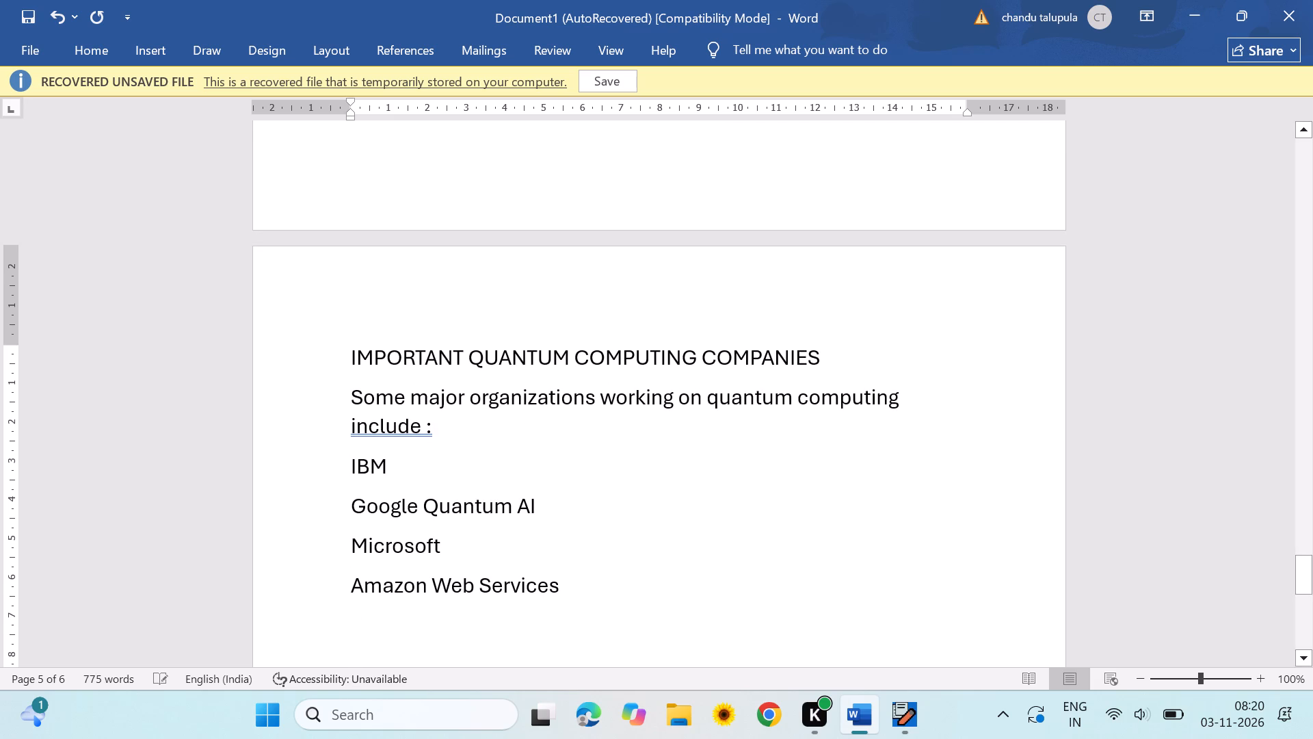
Add "D-Wave" as the last company in the list and start a new line.
key(shift+a)
key(BackSpace)
key(shift+d)
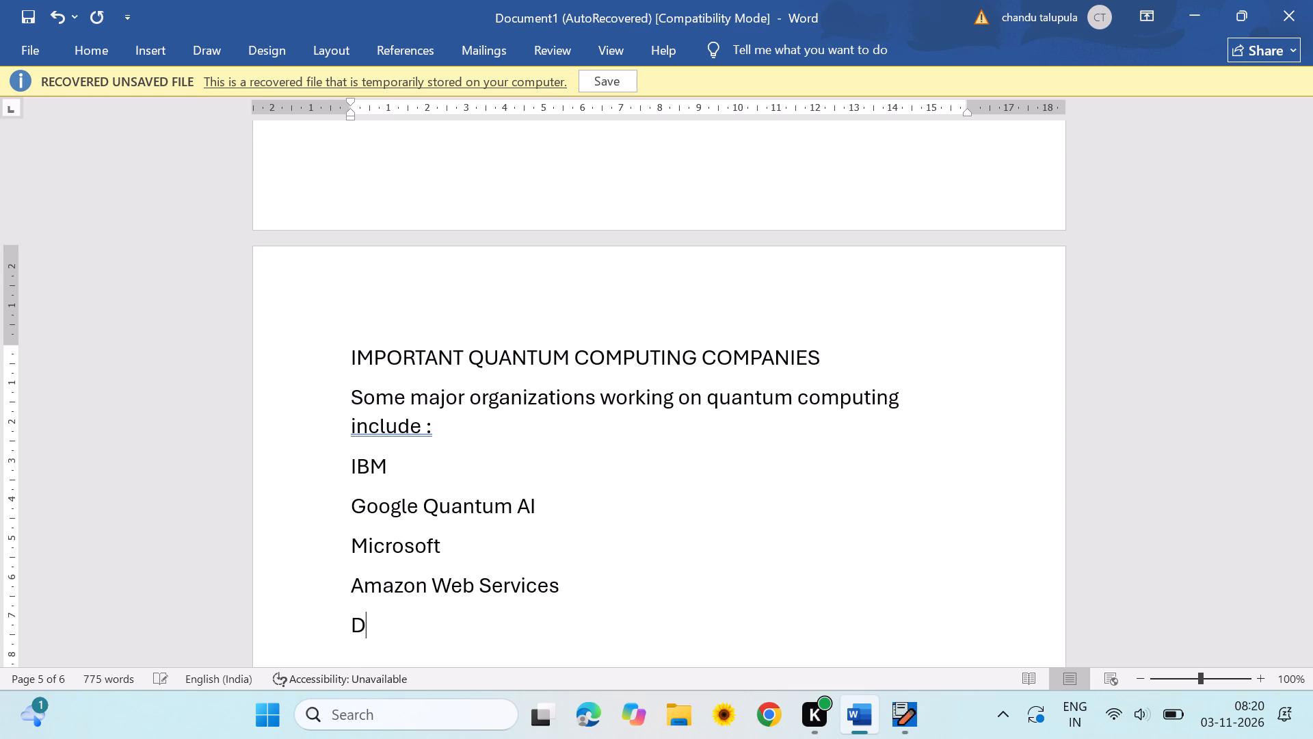
key(minus)
text(Wa)
key(v)
key(e)
key(Return)
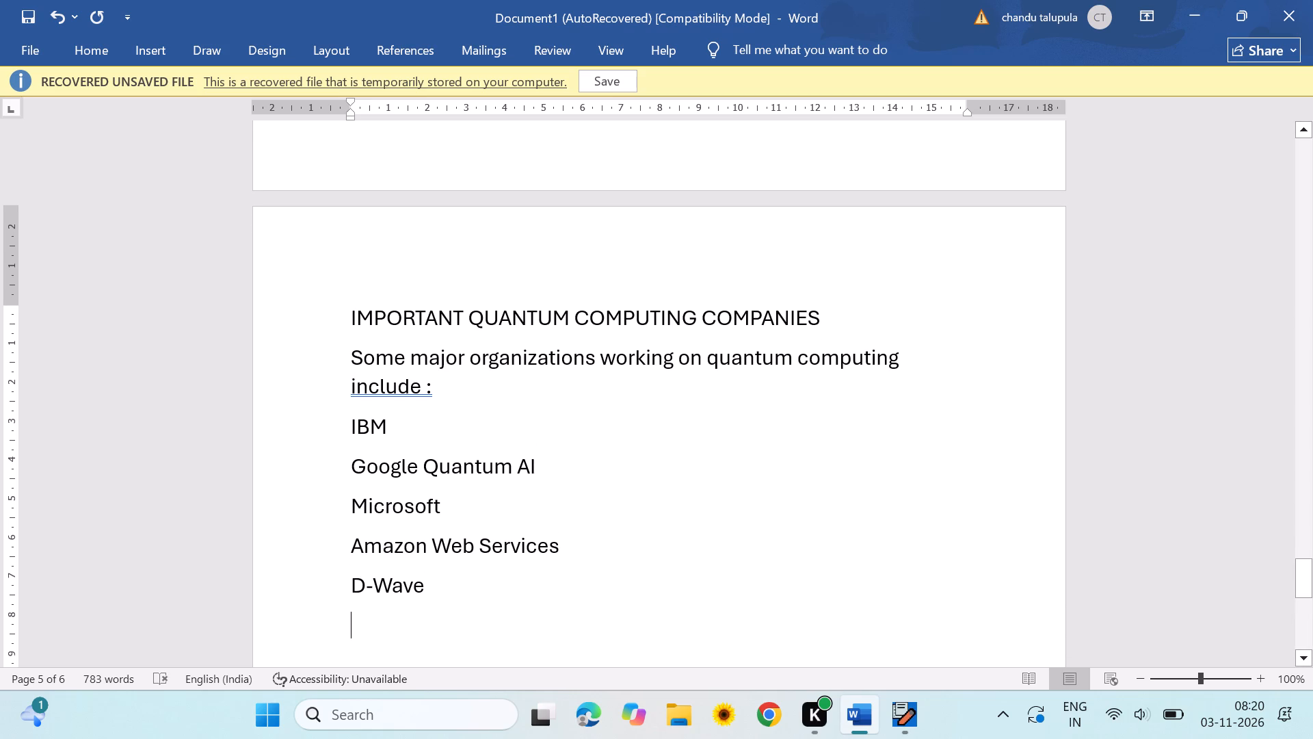
Write the closing sentence "These organizations are developing quantum hardware, software, cloud platforms, and research technologies." below the companies list and start a new line.
text(Thw)
key(BackSpace)
text(ese)
key(space)
text(organi)
text(zations are developing quantum)
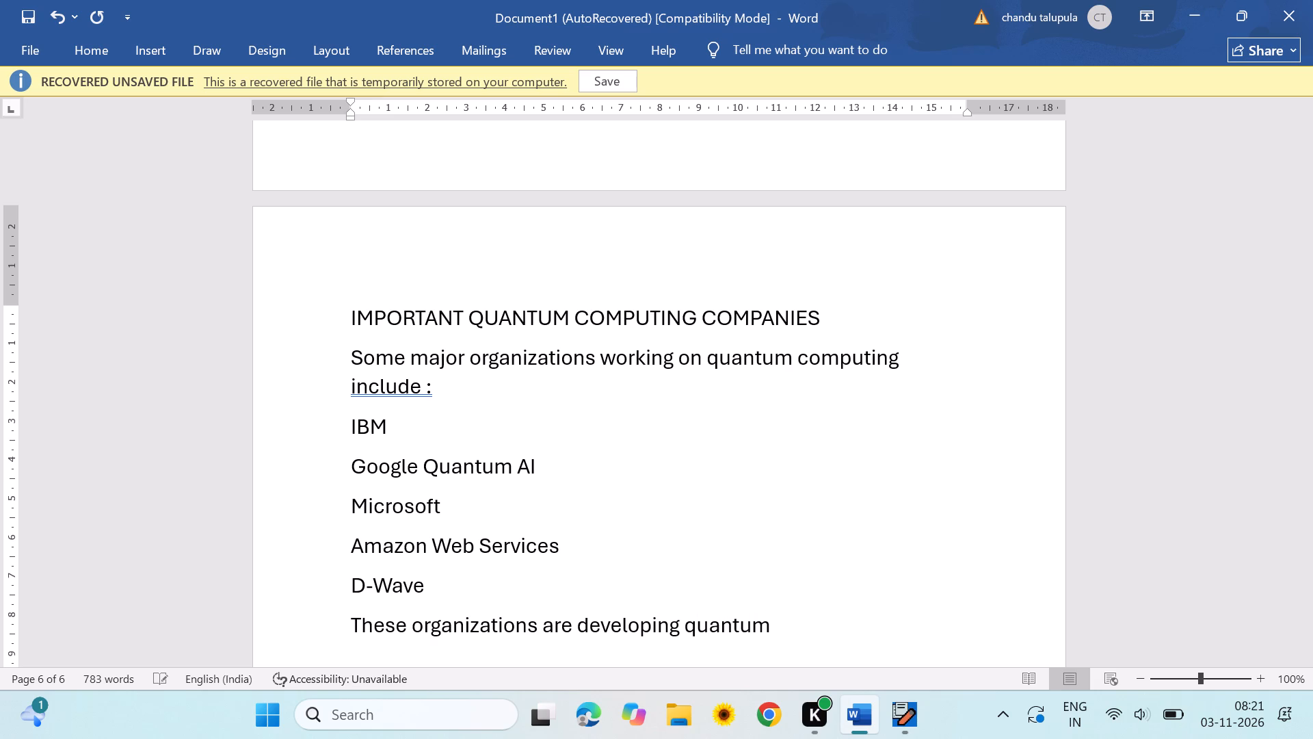
key(space)
text(ha)
text(rdware, softwa)
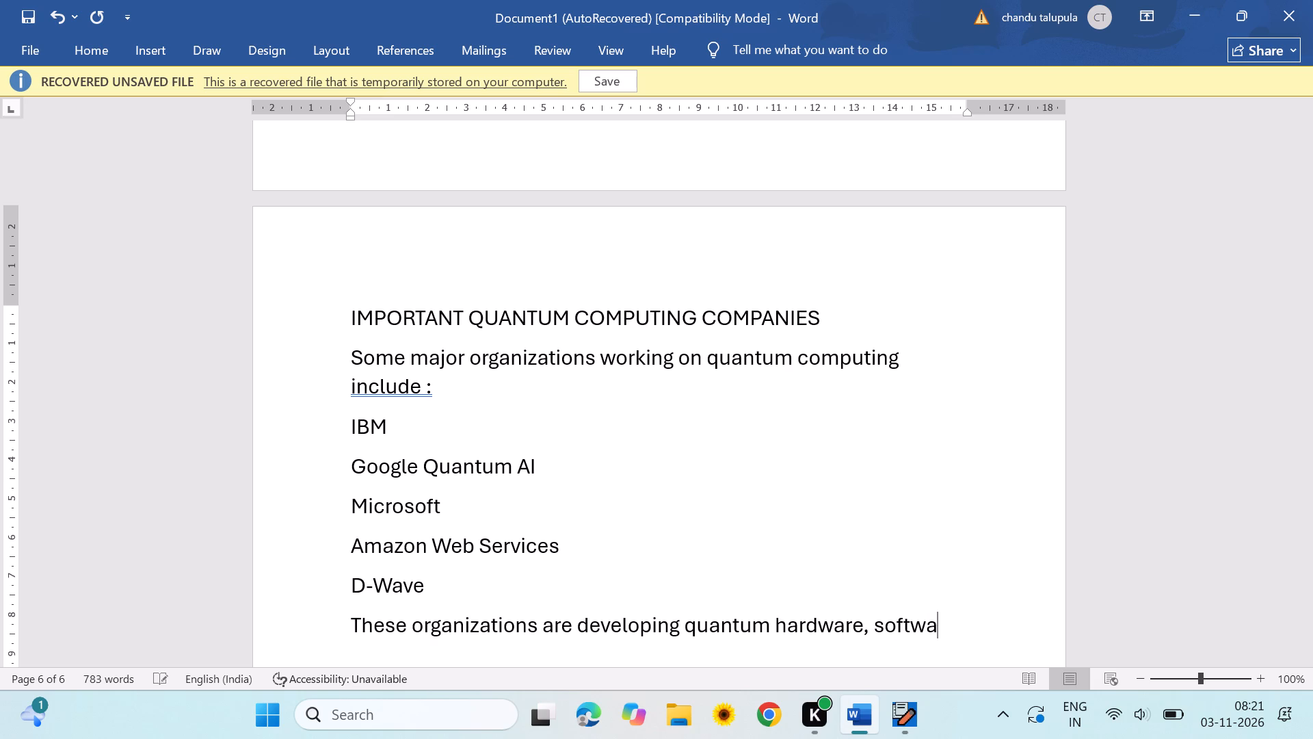
text(re)
text(, cloud platforms, and research)
key(space)
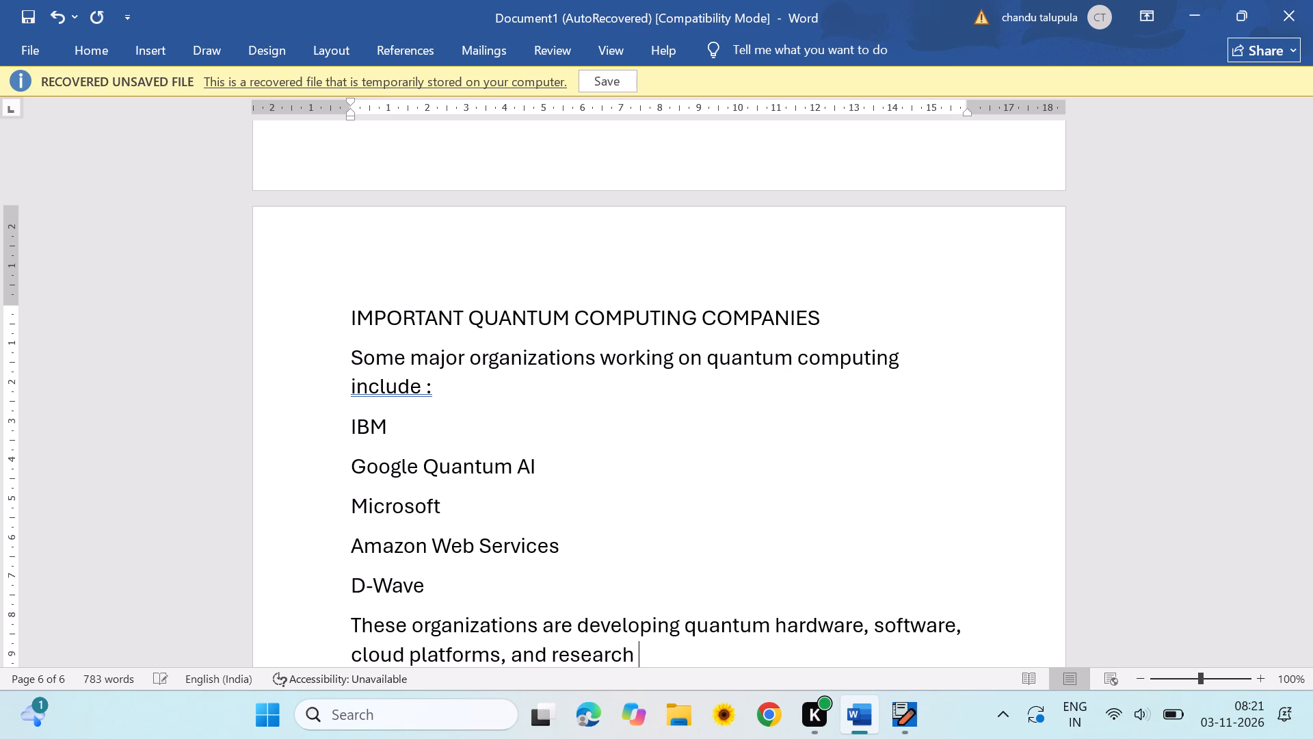
text(tc)
key(BackSpace)
text(echn)
text(ologies)
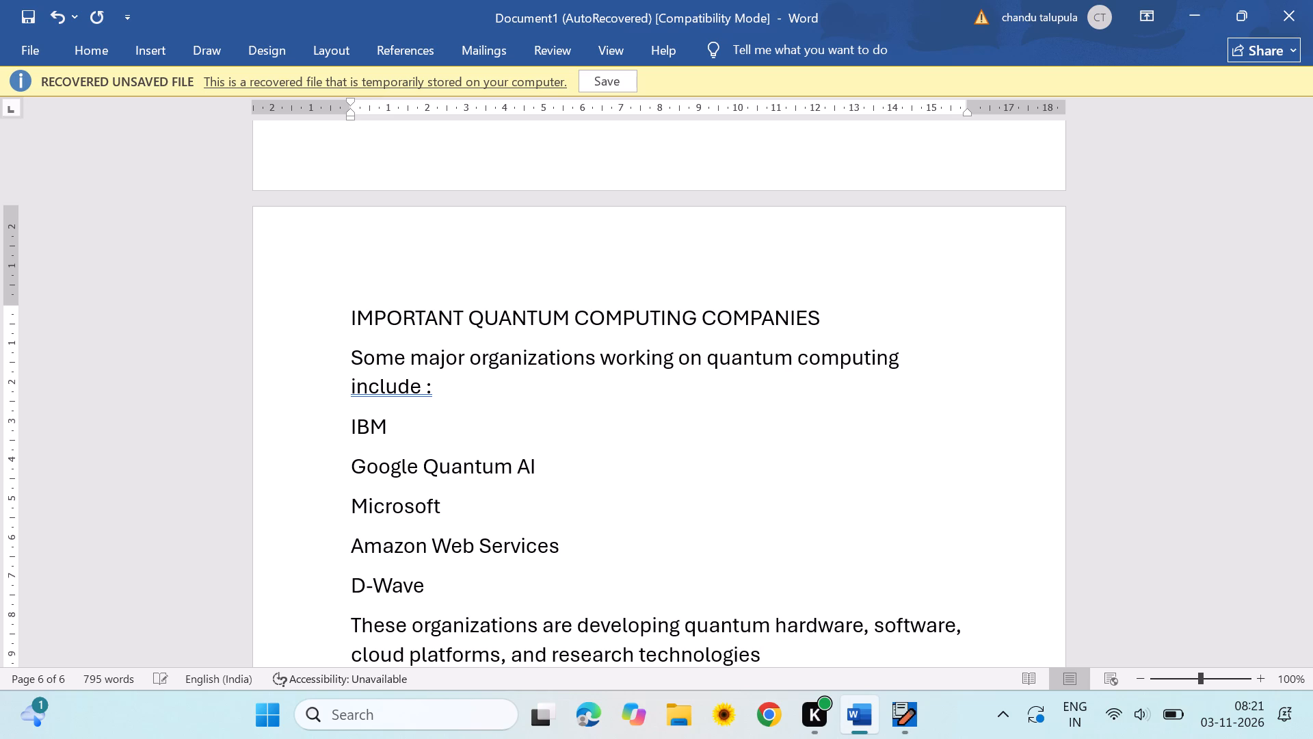
key(period)
key(Return)
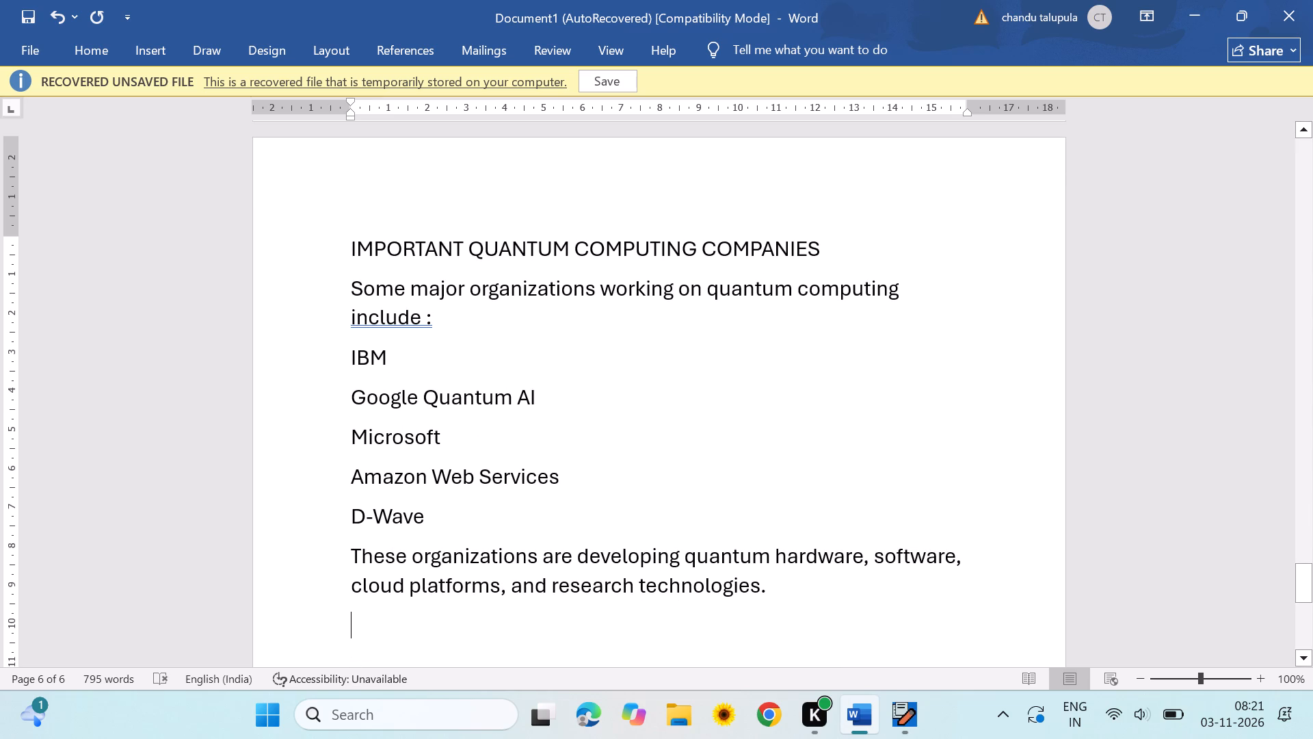
Enter the section heading "CONCLUSION" in capitals on its own line below the companies section.
text(CONCLUSION)
key(Return)
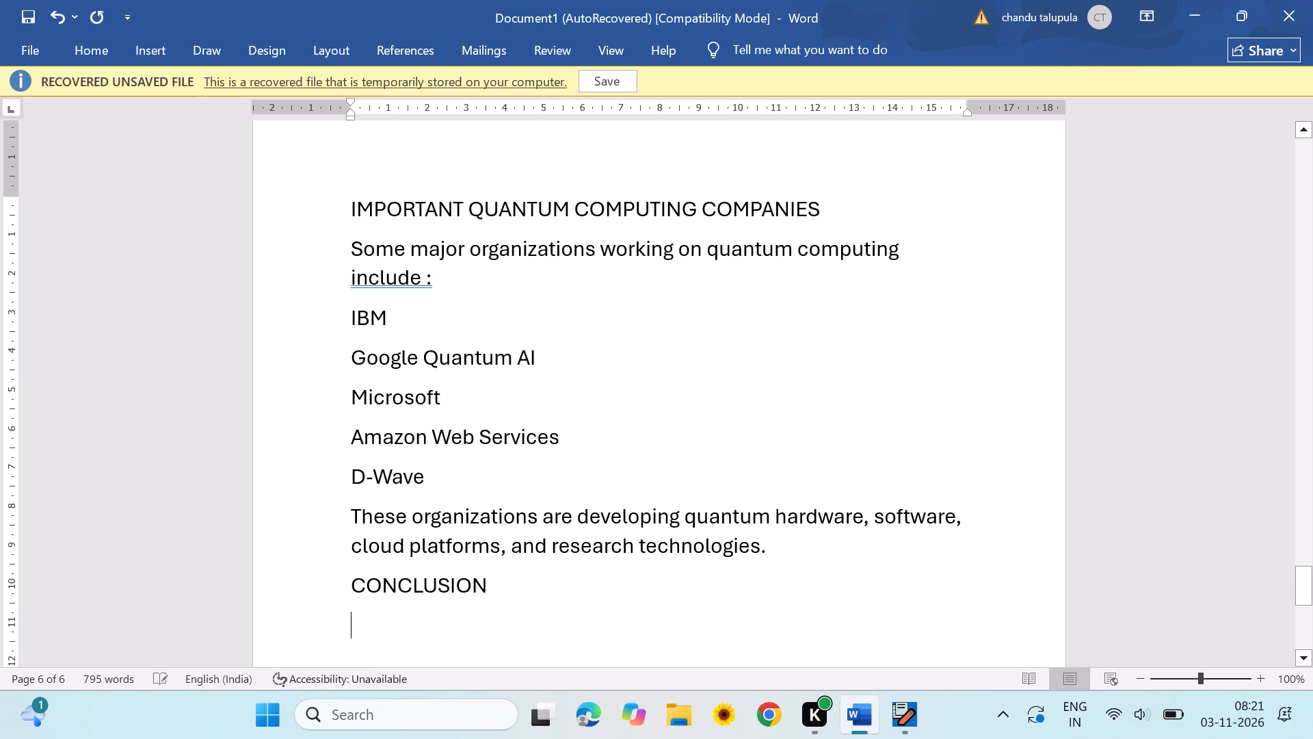
Write the conclusion's opening sentence "Quantum computing is an emerging technology that uses quantum mechanics to process information in new ways.".
key(q)
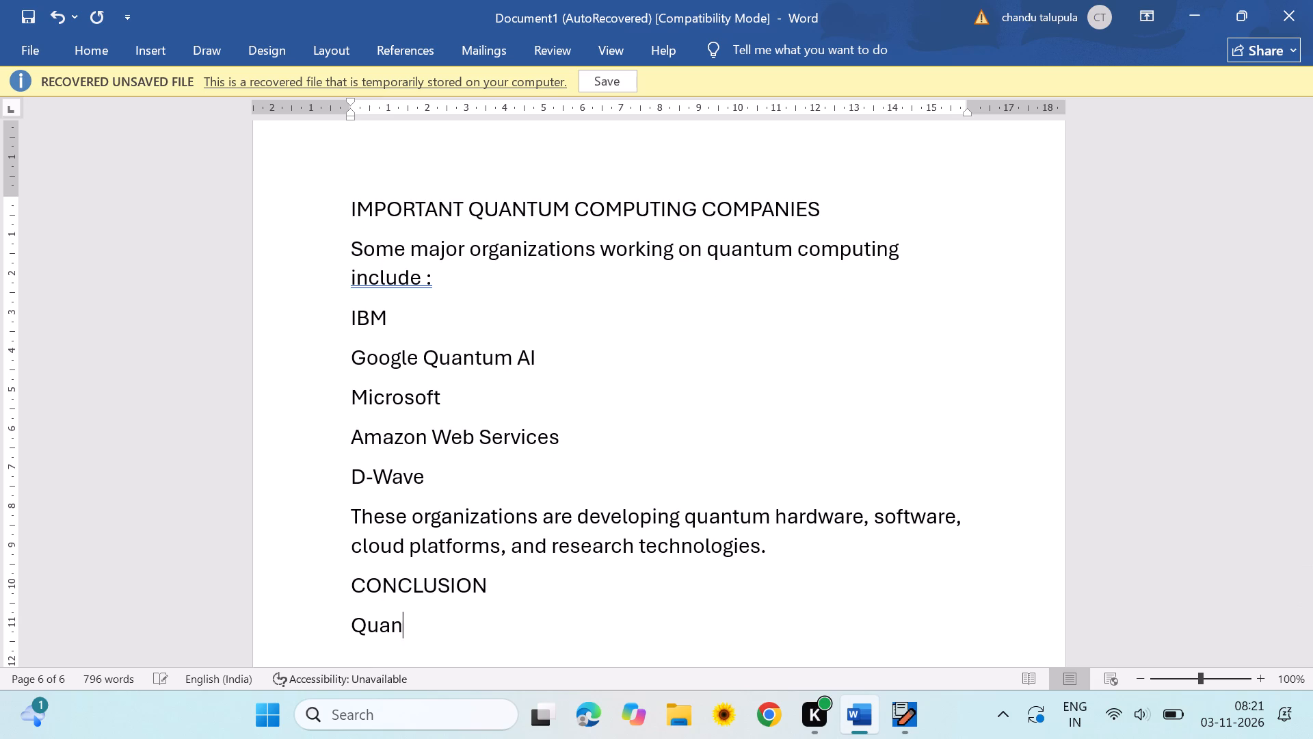
key(BackSpace)
key(BackSpace)
text(tum computing is an e)
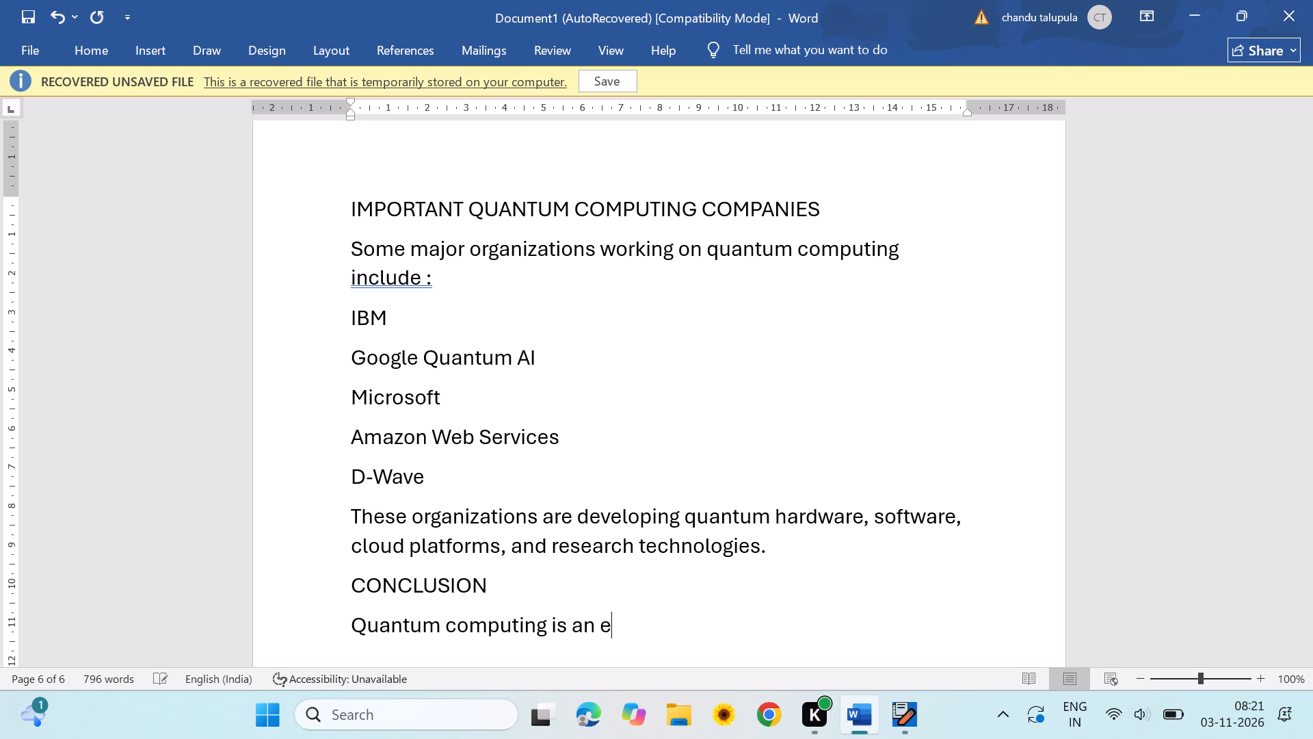
text(merging technology)
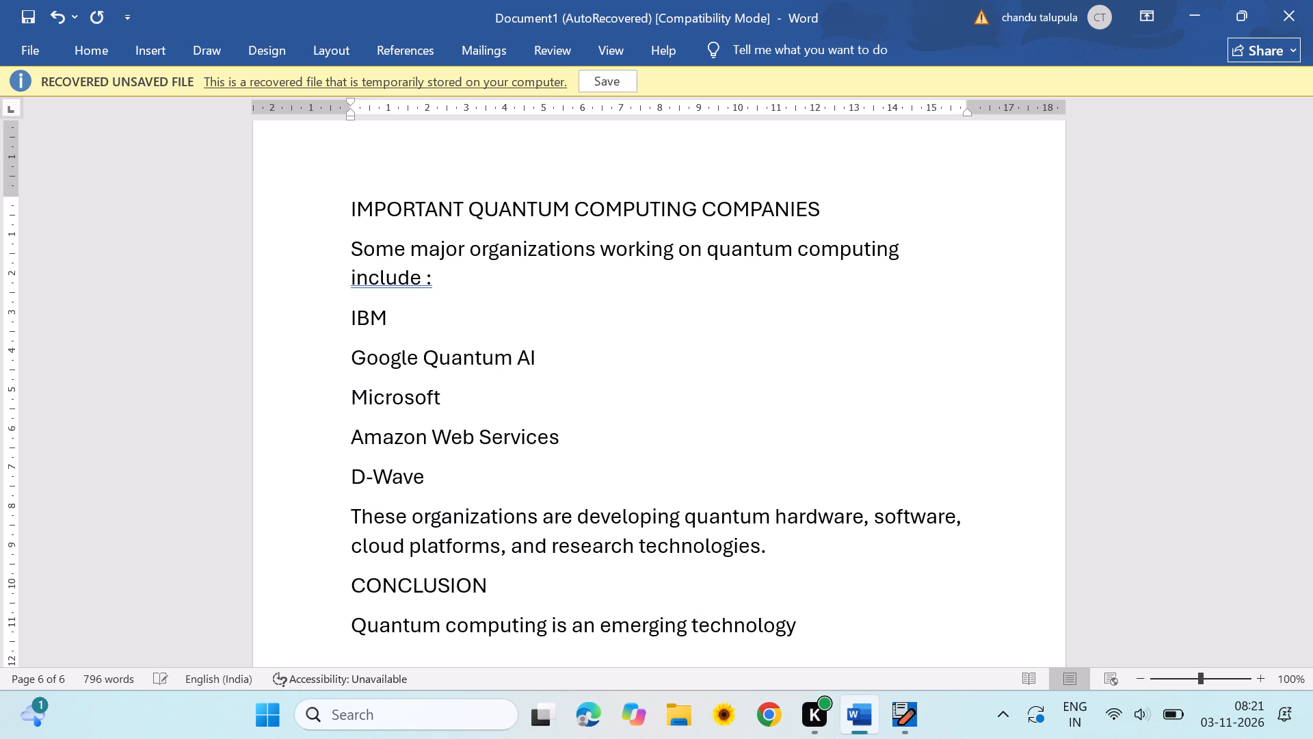
key(space)
text(that uses quantum ma)
key(BackSpace)
text(ech)
text(anics to process information i)
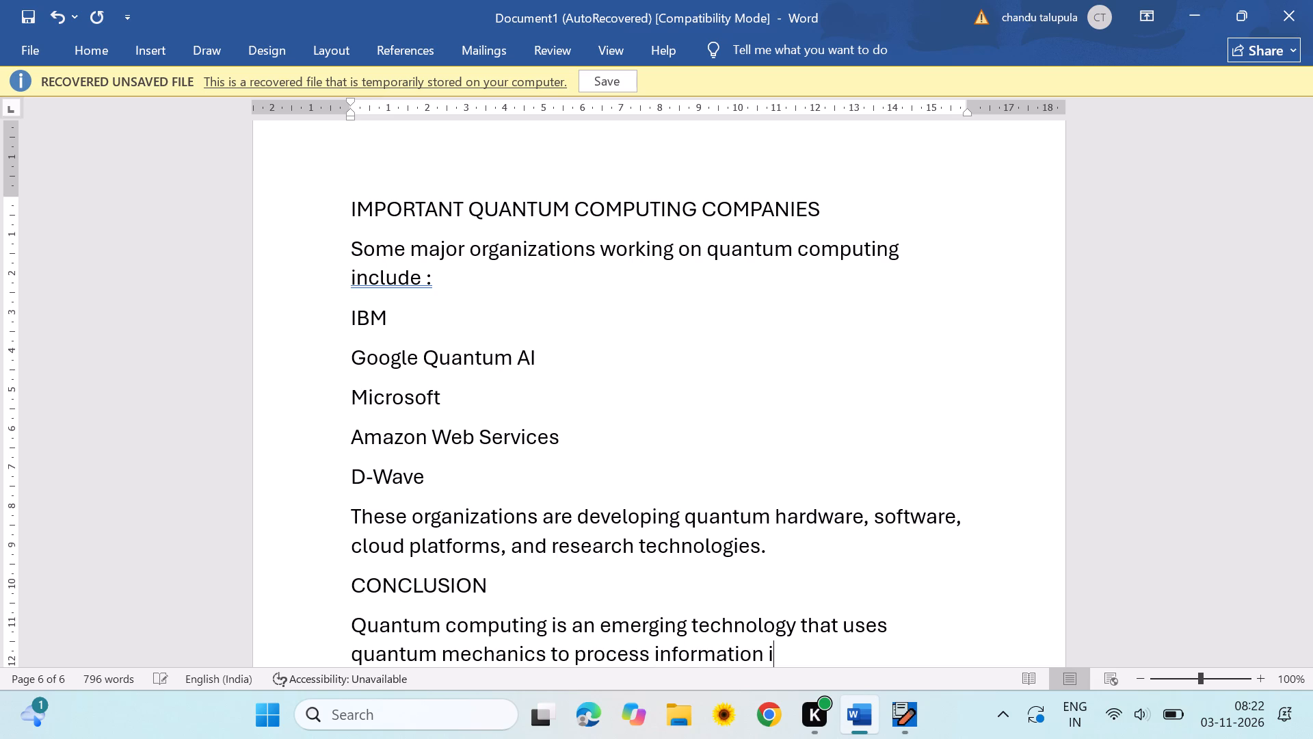
text(n new ways)
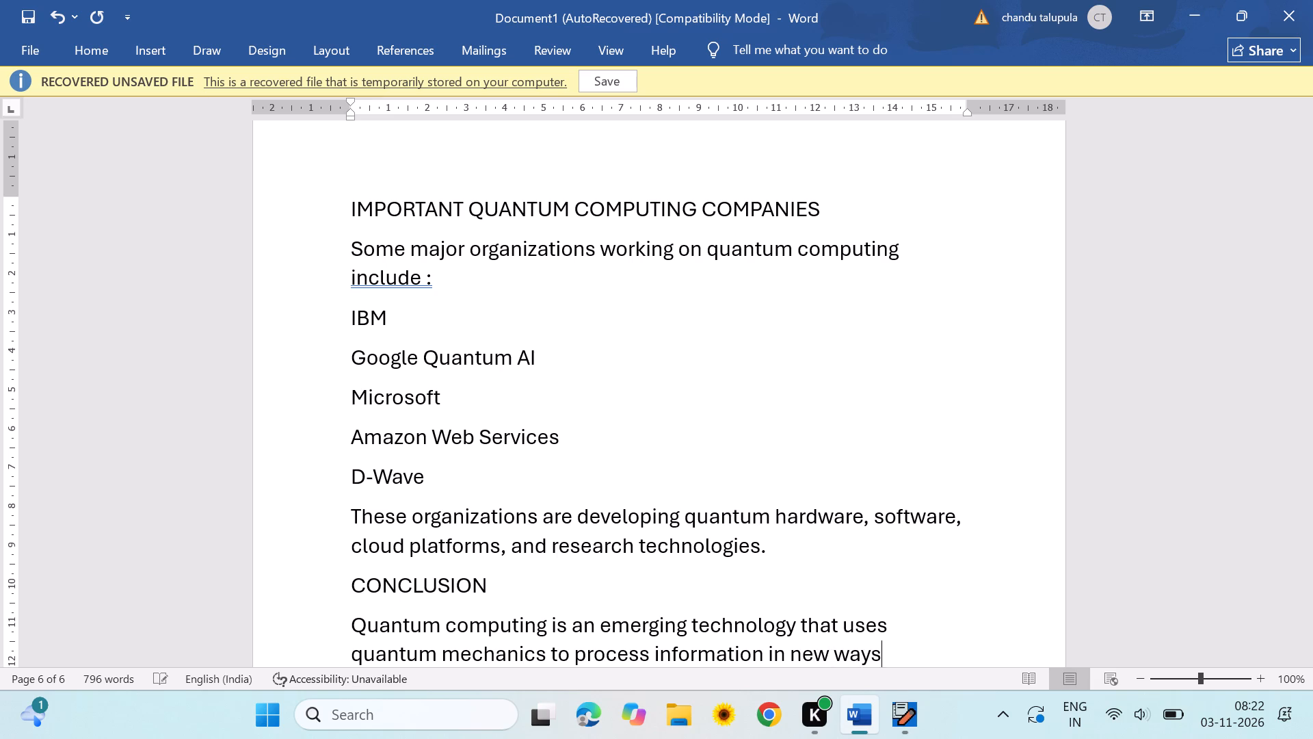
key(period)
key(space)
Begin the second sentence of the conclusion paragraph with "It uses".
text(it uses)
key(space)
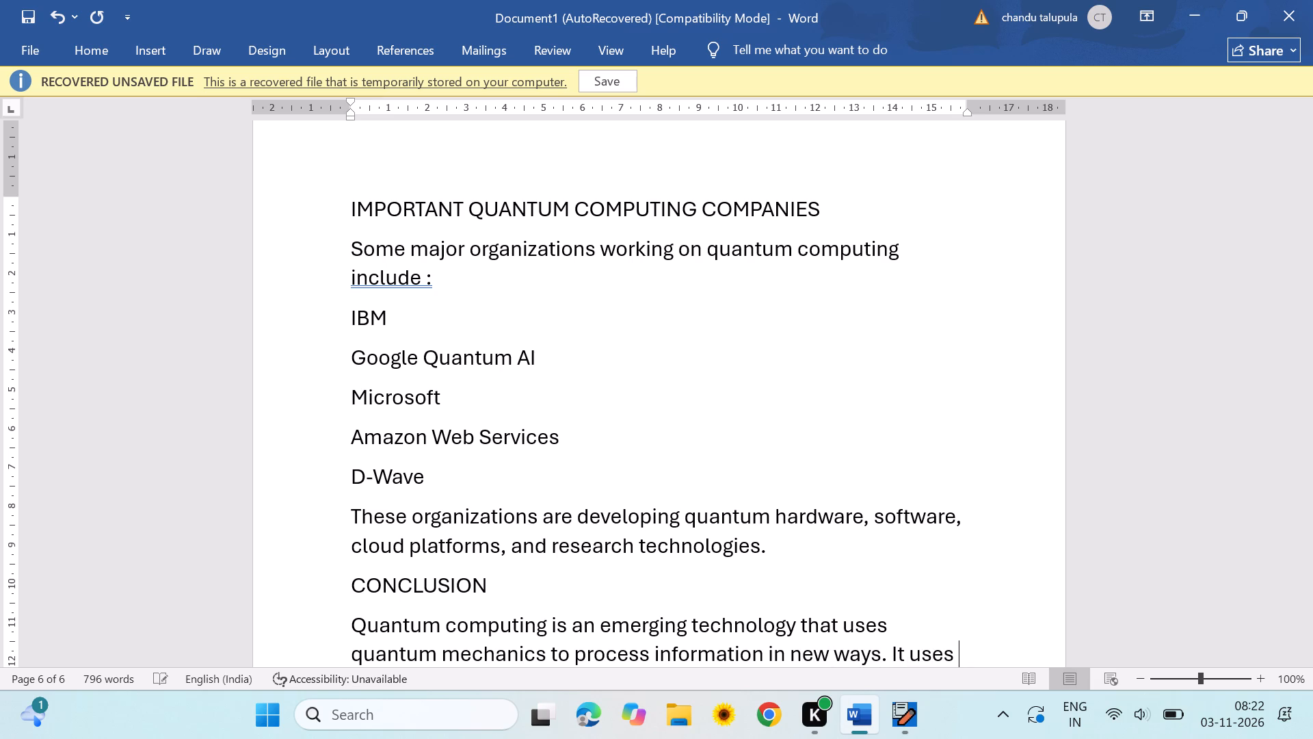
Complete the conclusion's second sentence with "qubits, superposition, entanglement, and quantum gates to perform specialized computations." and start a new paragraph.
text(qu)
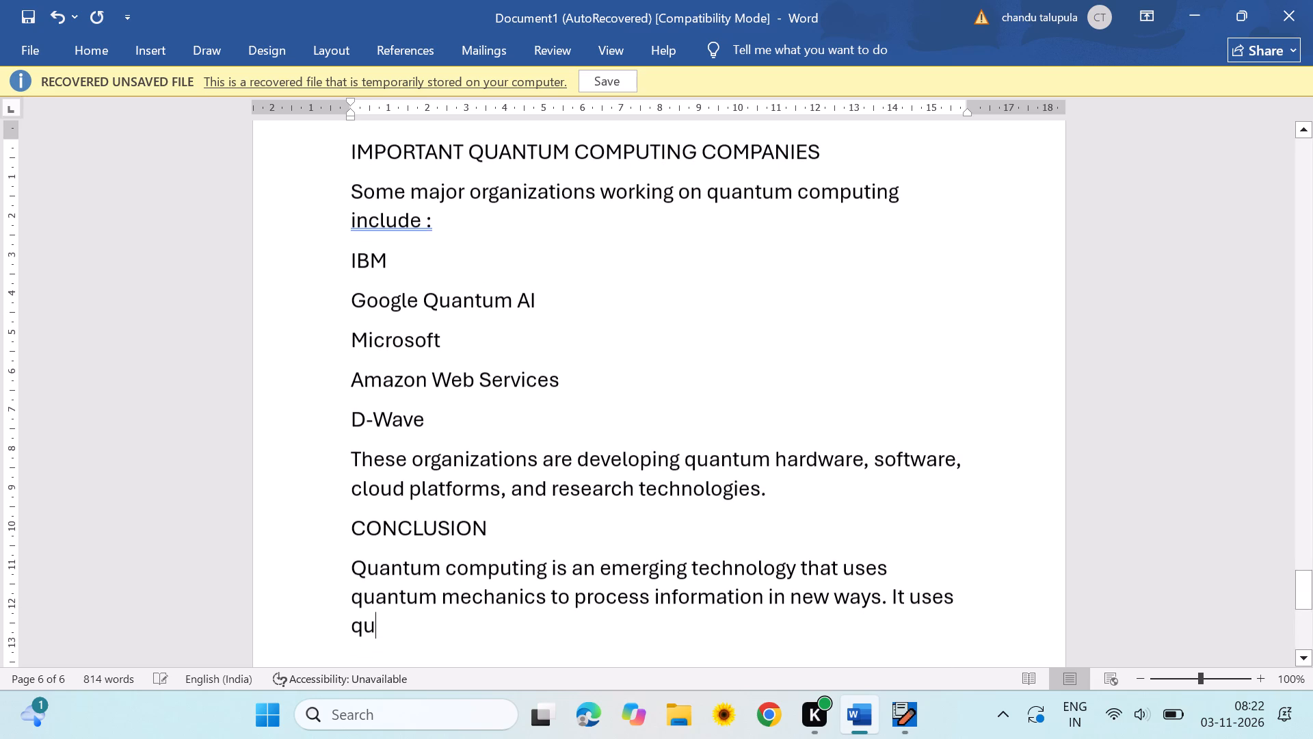
text(bits)
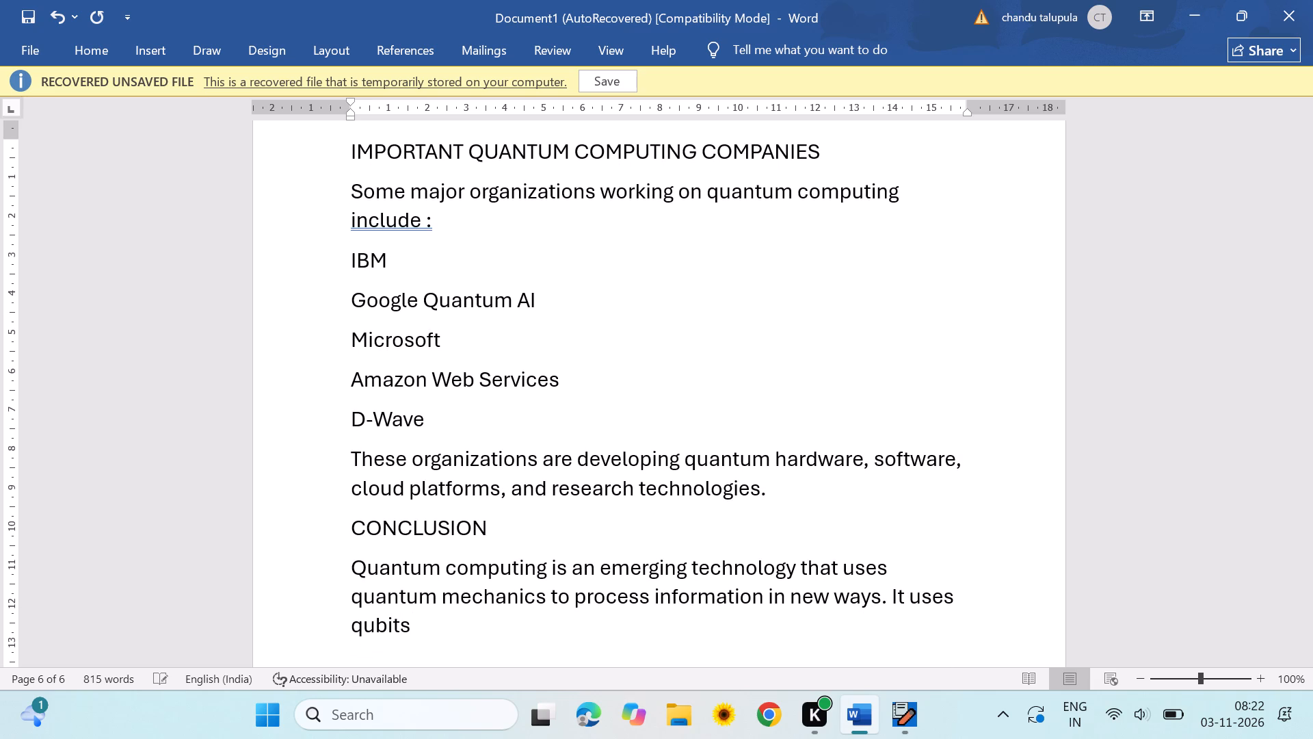
text(, supers)
key(BackSpace)
text(position)
text(, entanglement, and quantum)
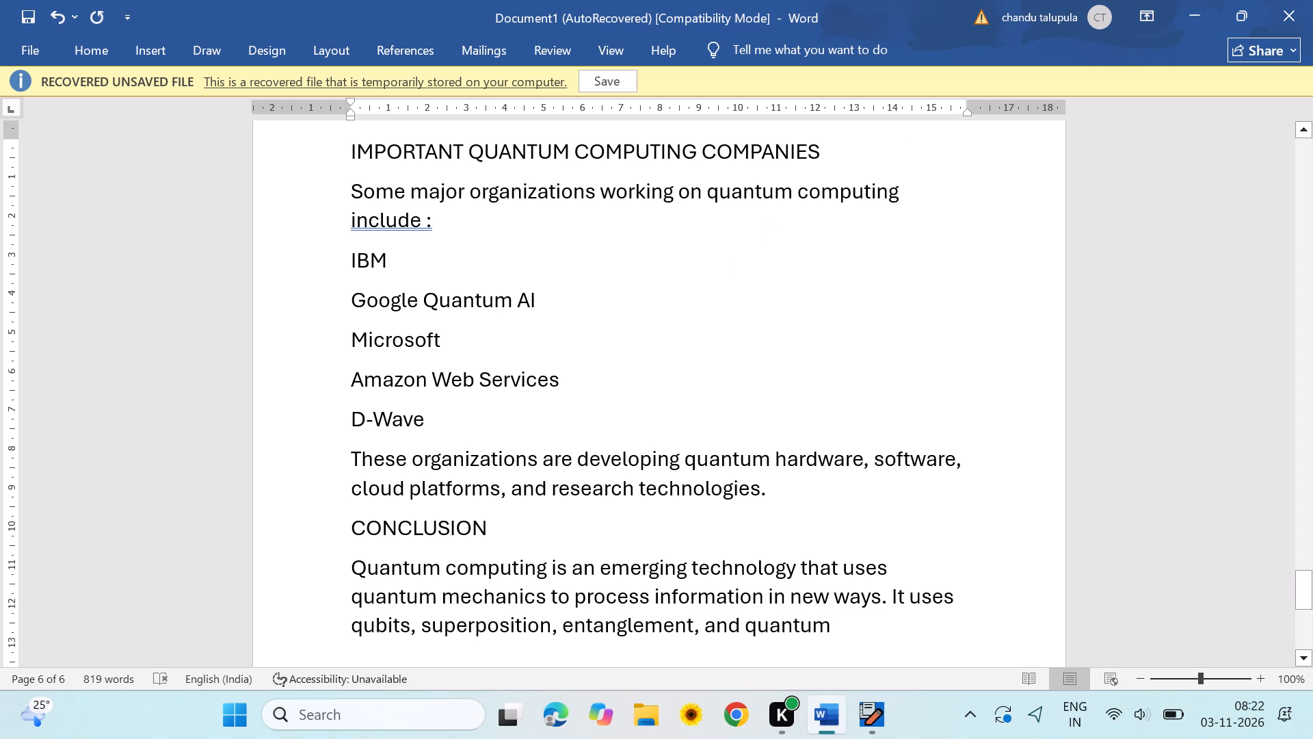
key(space)
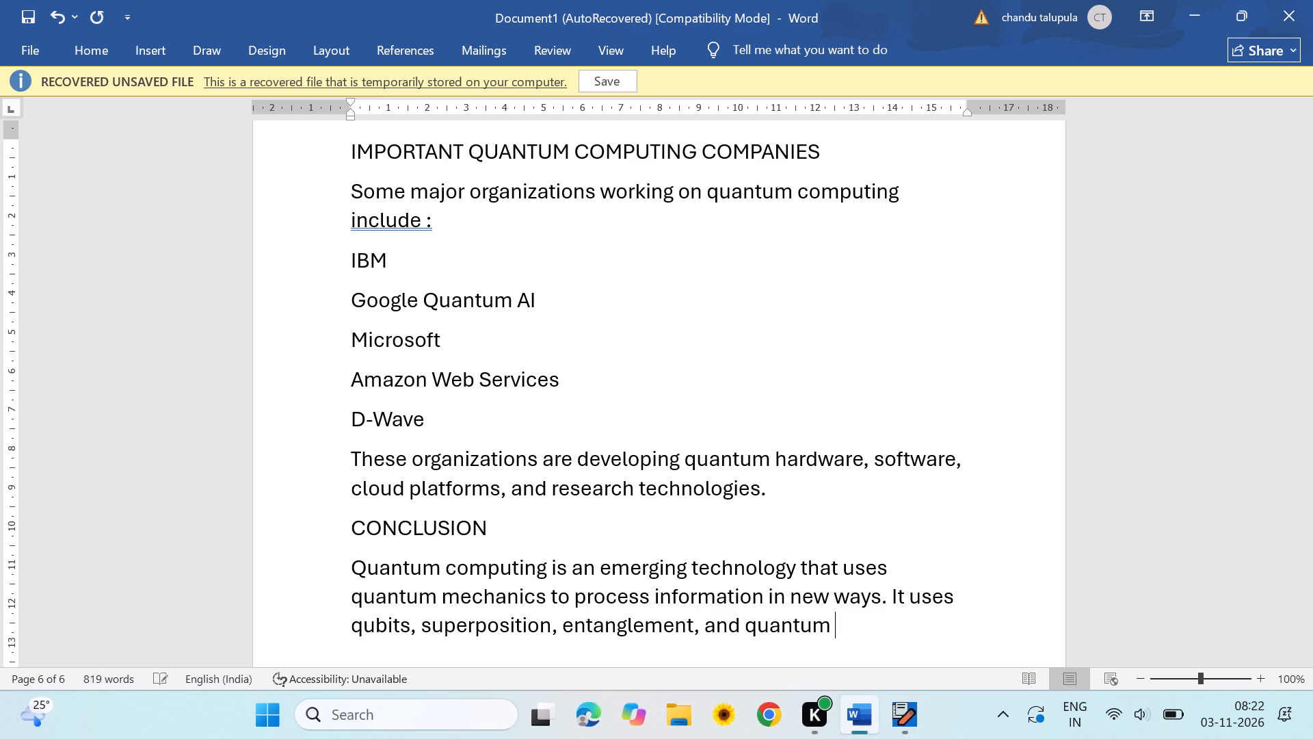
text(gate)
text(s to perform specialized computation)
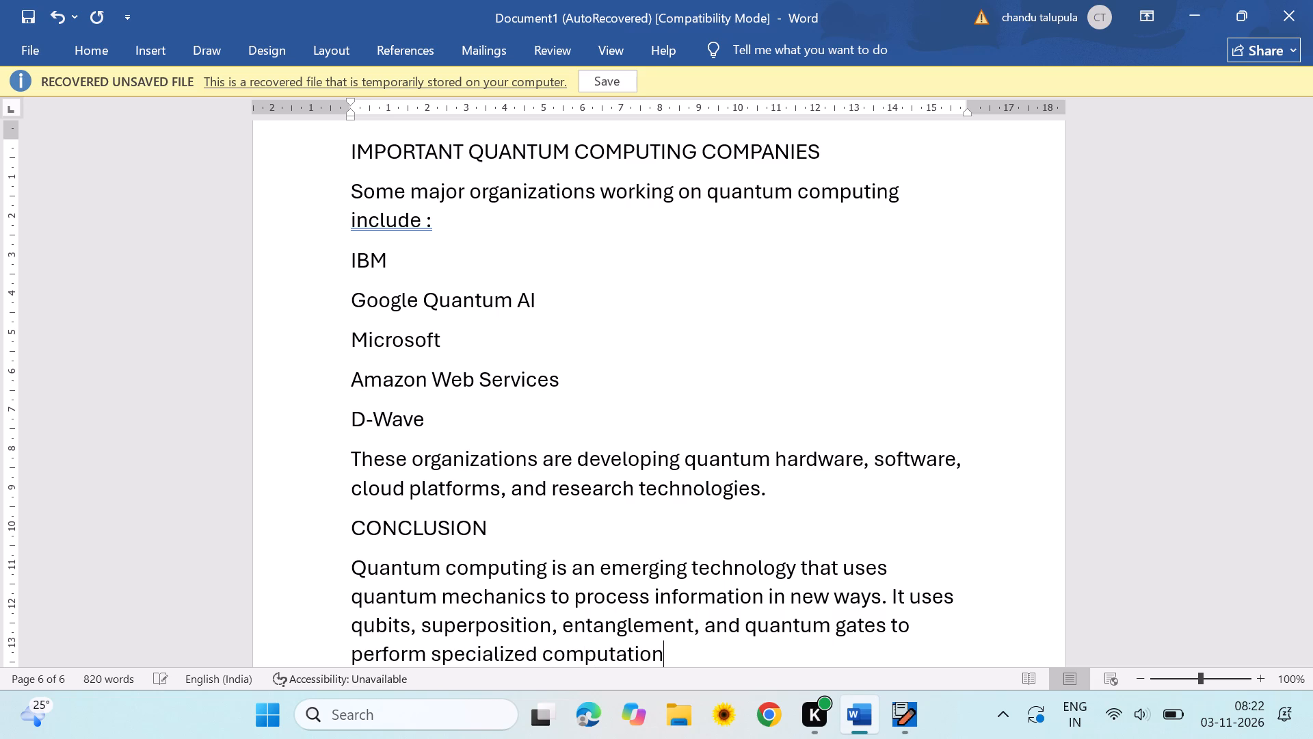
text(s)
key(period)
key(Return)
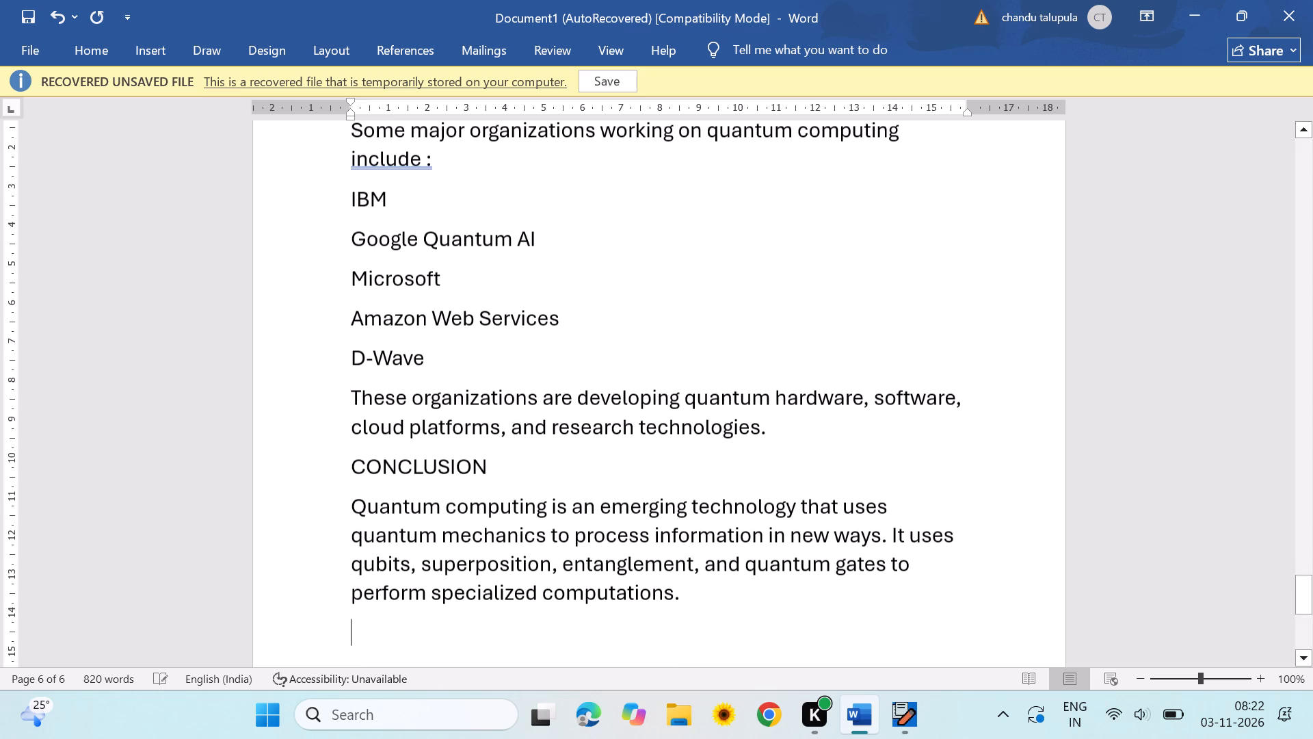
Begin the second conclusion paragraph with "Although quantum computing still faces challenges such as hig cost, errors, and hardware complexity,".
text(Although quantum computing still faces cha)
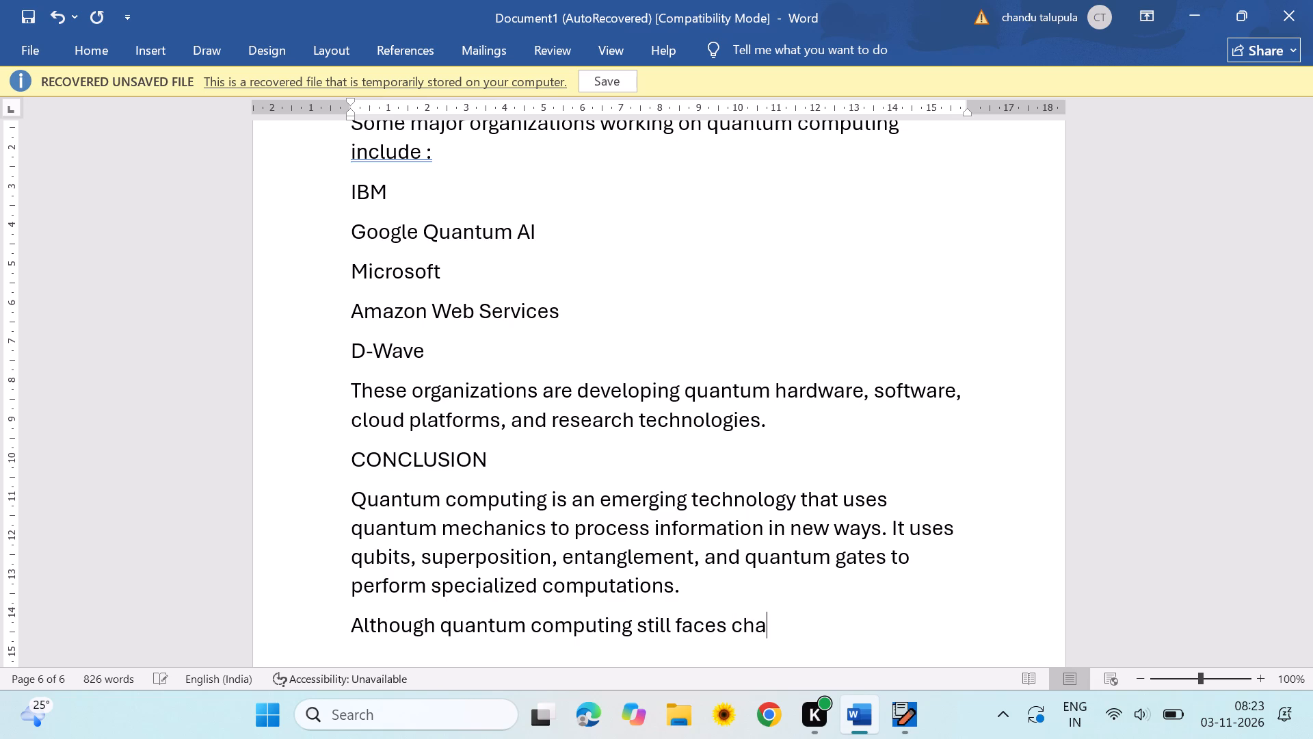
text(llenges such as hig cost)
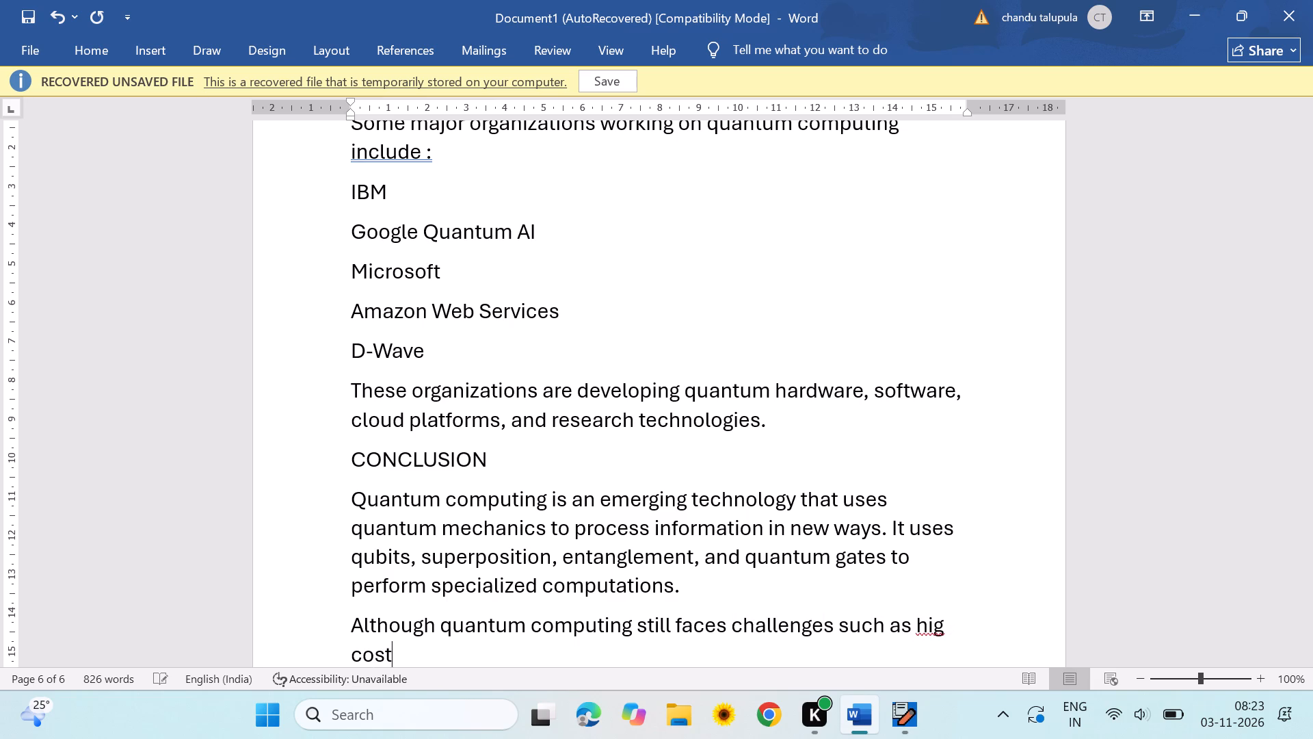
text(, error)
text(s, and)
key(space)
text(hardware complei)
key(BackSpace)
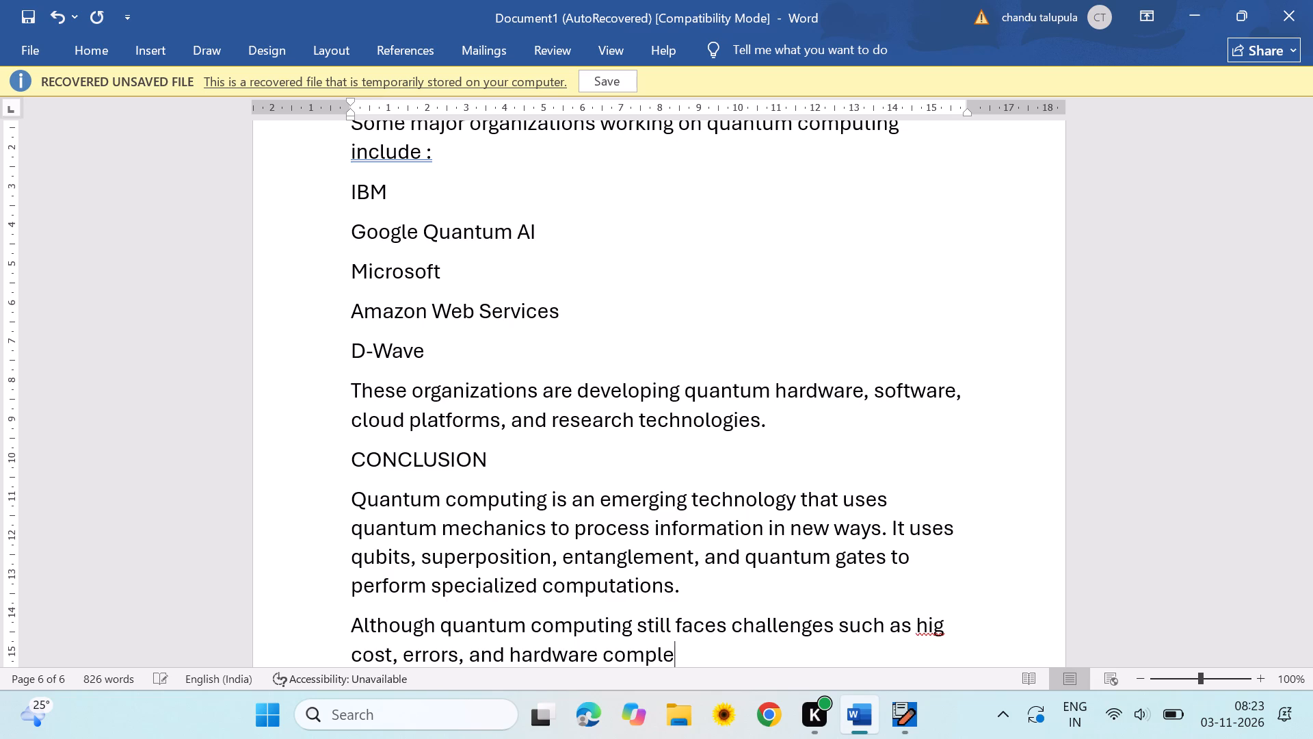
text(xity)
text(,)
key(space)
Continue the second conclusion paragraph with "it has significant potential in scientific research".
text(ith)
key(BackSpace)
key(space)
text(has)
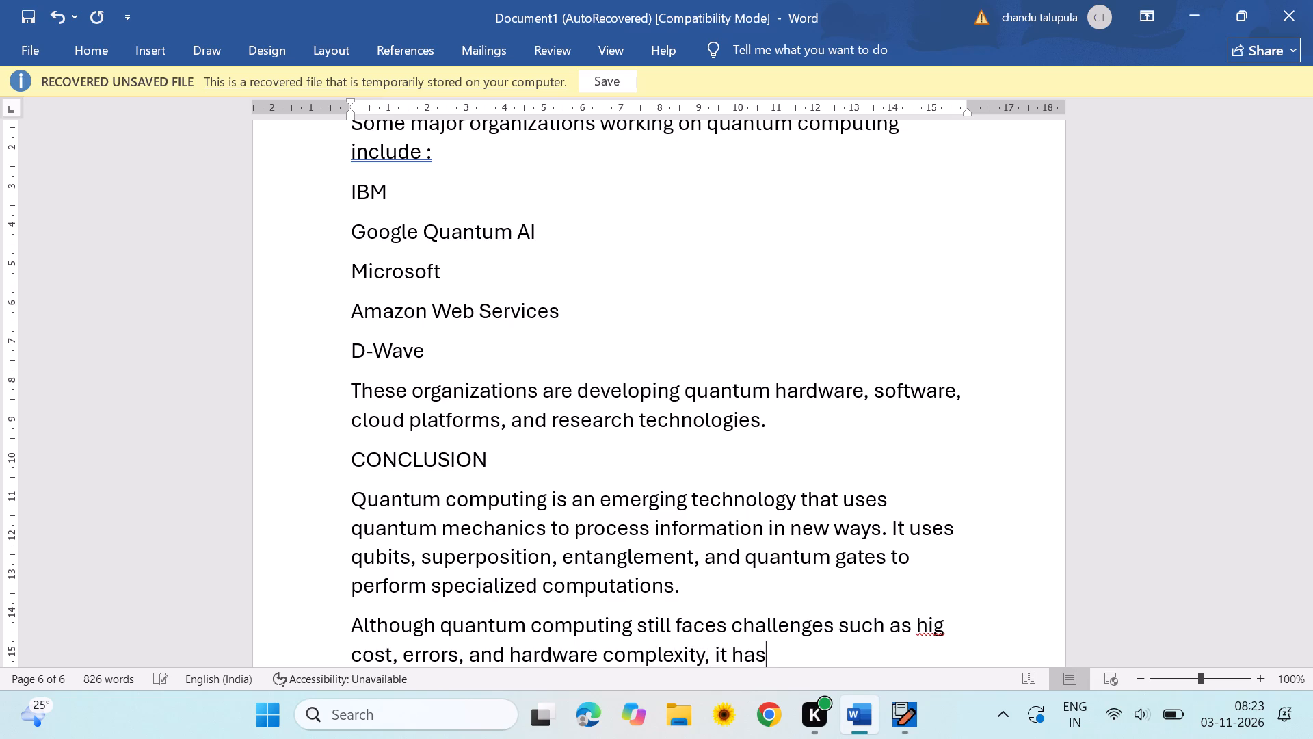
key(space)
text(siginifican)
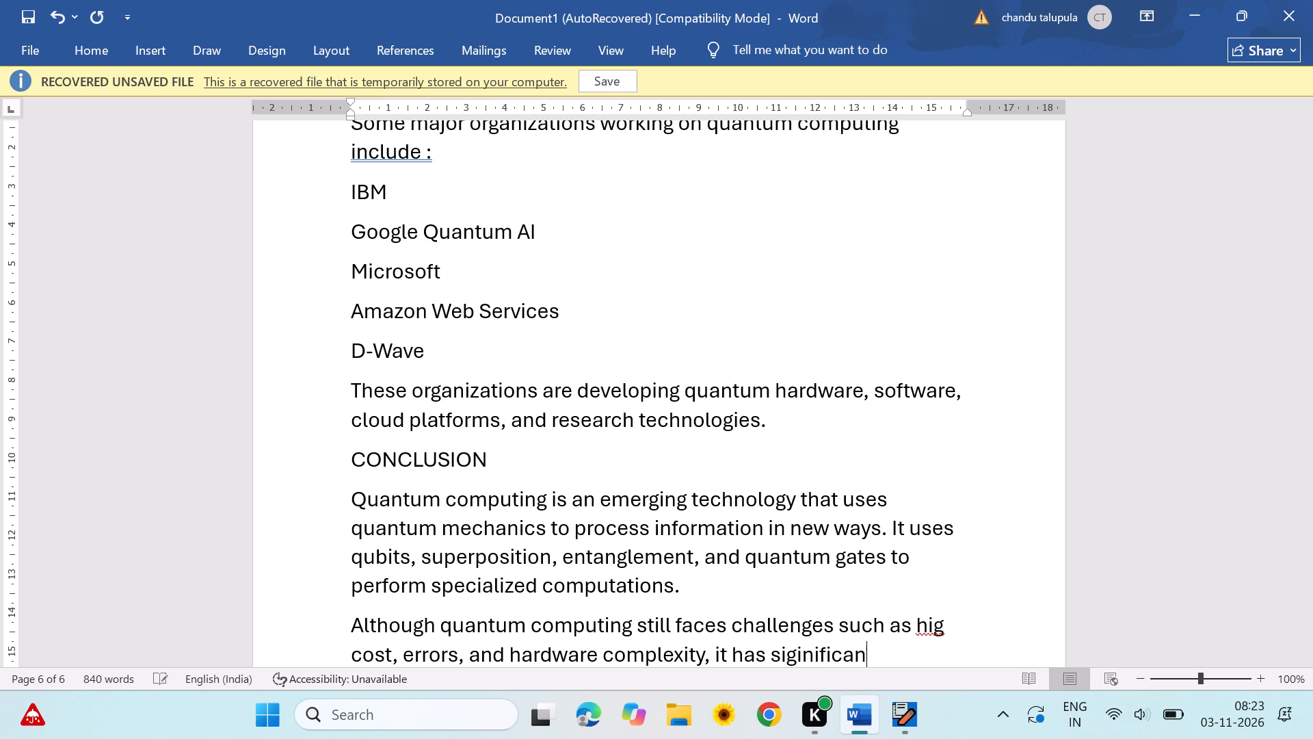
key(BackSpace)
key(BackSpace)
key(BackSpace)
key(BackSpace)
key(i)
text(cant)
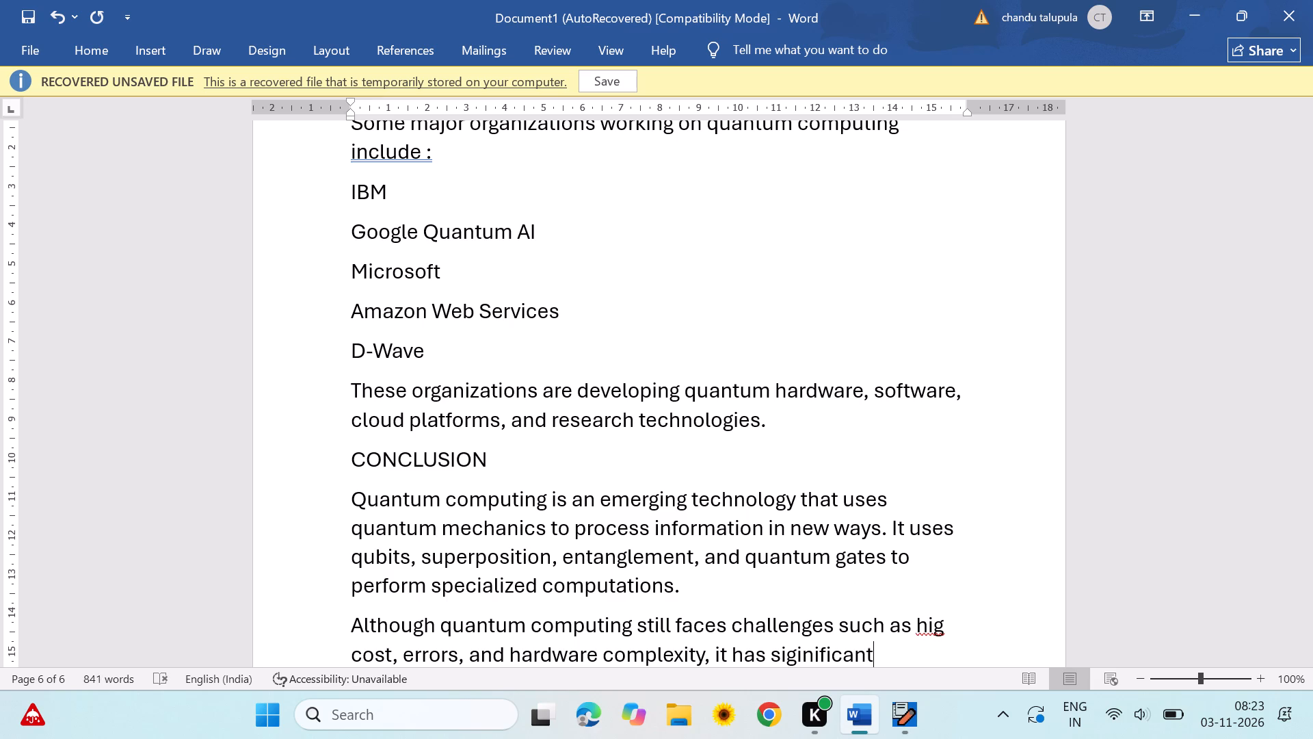
key(space)
text(potential in scietn)
key(BackSpace)
key(BackSpace)
text(ntific rea)
key(BackSpace)
text(sea)
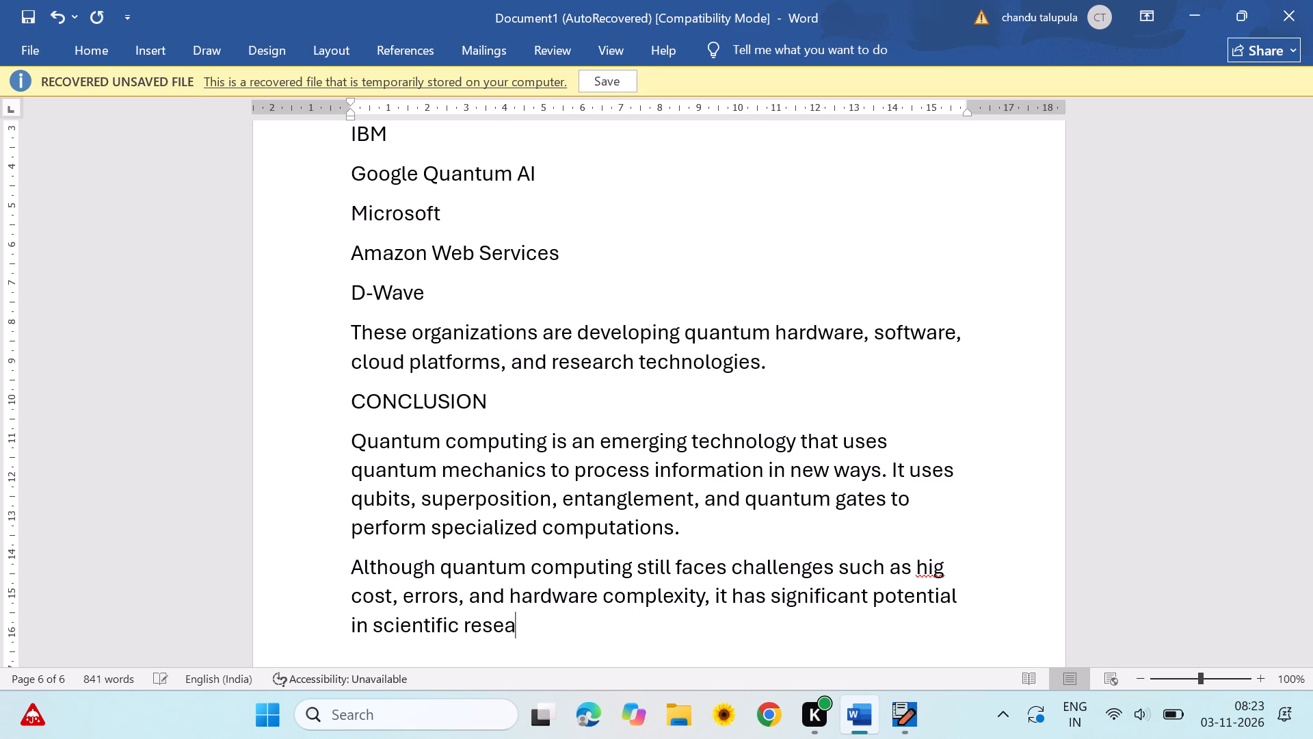
text(rch)
Finish the second conclusion paragraph with ", healthcare, cybersecurity, and optimization." and start a new paragraph.
text(, healthcare, cyc)
key(BackSpace)
text(bersecurity)
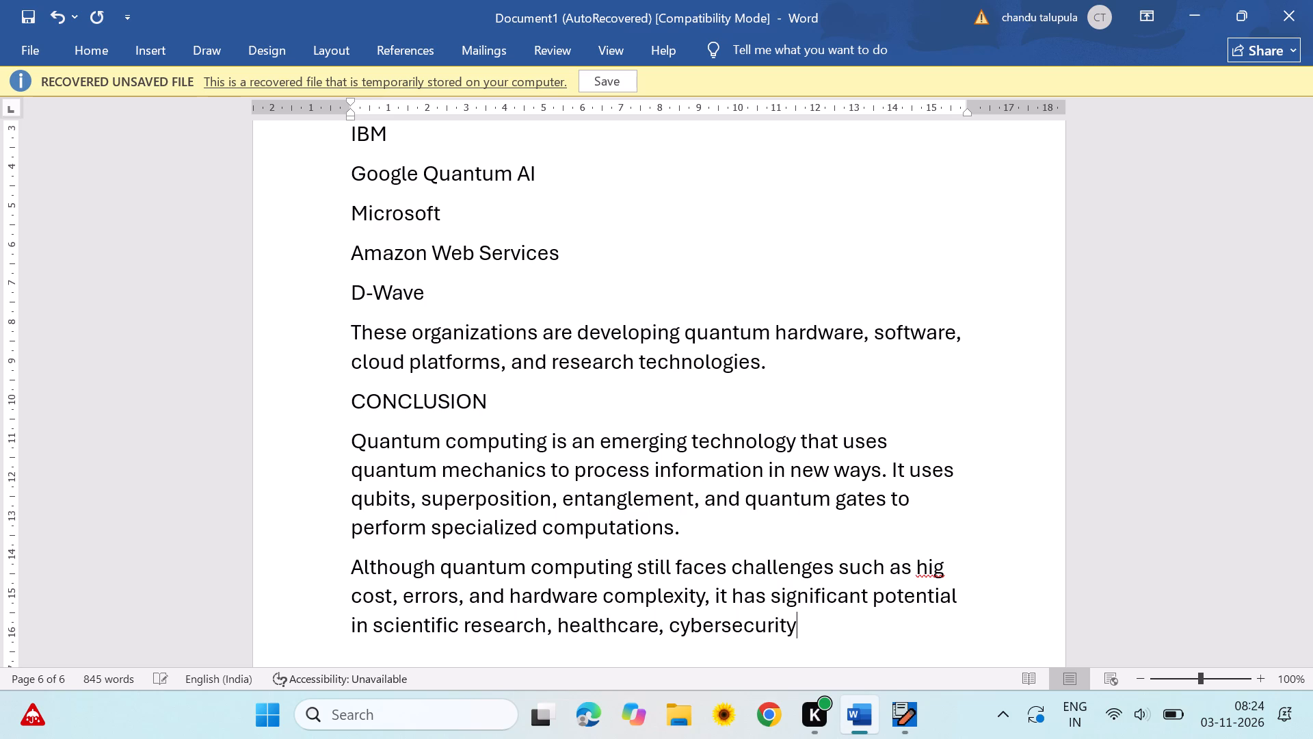
text(, ad)
key(BackSpace)
text(n)
key(space)
key(BackSpace)
text(d optimi)
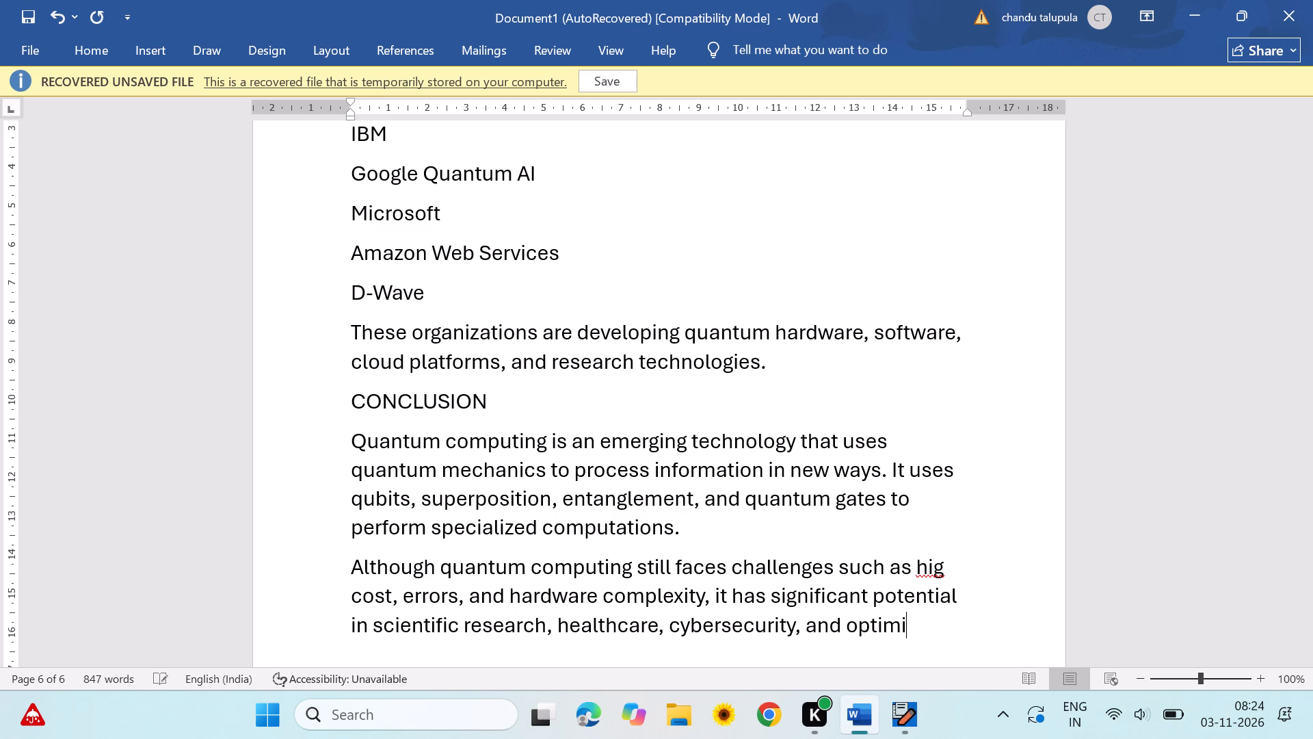
text(zation)
key(period)
key(Return)
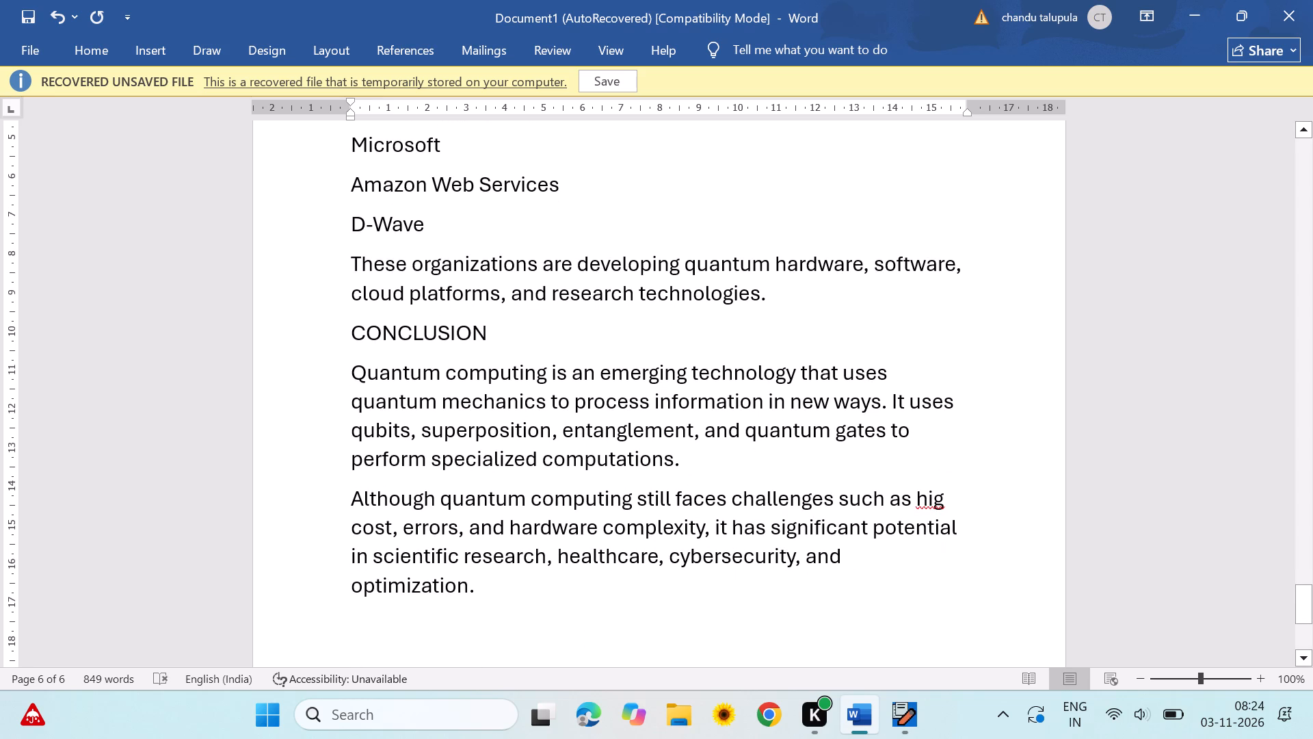
Write the closing sentence "It is an exciting area of computer science and may play an important role in the future of technology.".
text(Iti)
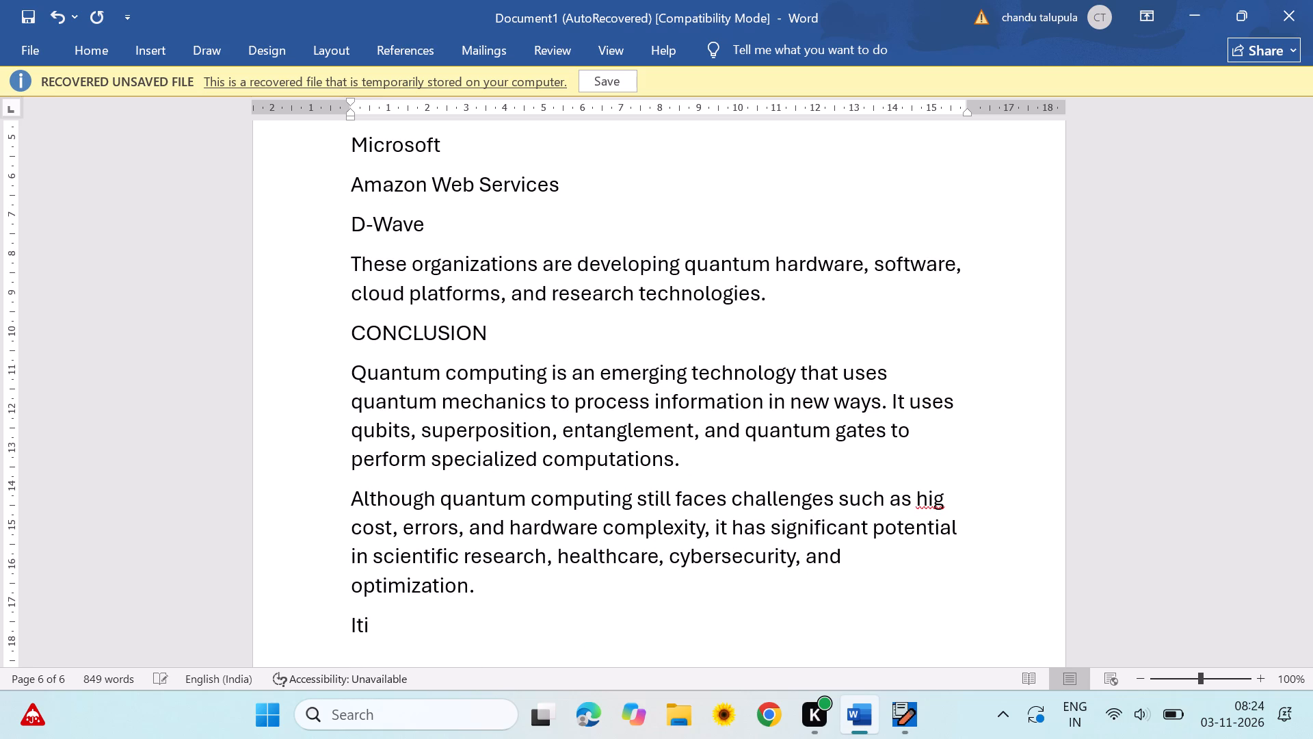
key(BackSpace)
key(space)
text(is an exciting)
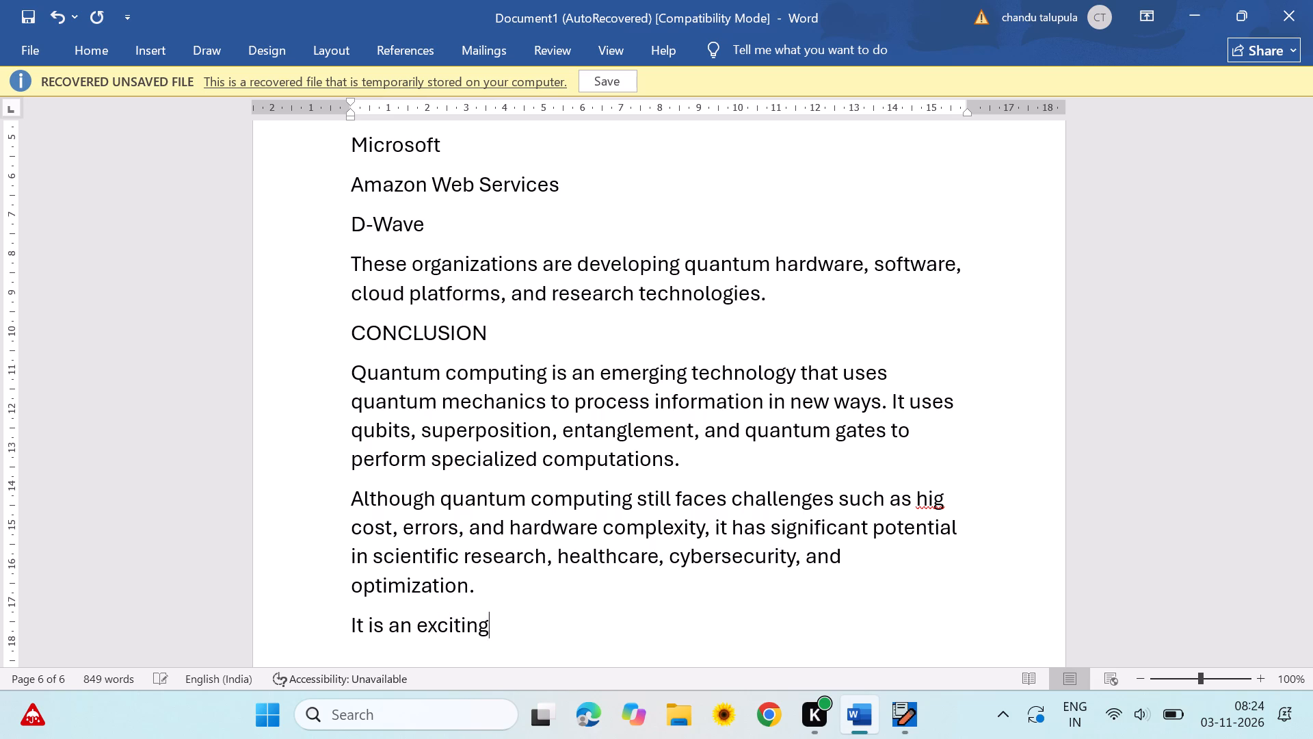
key(space)
text(area of computer science)
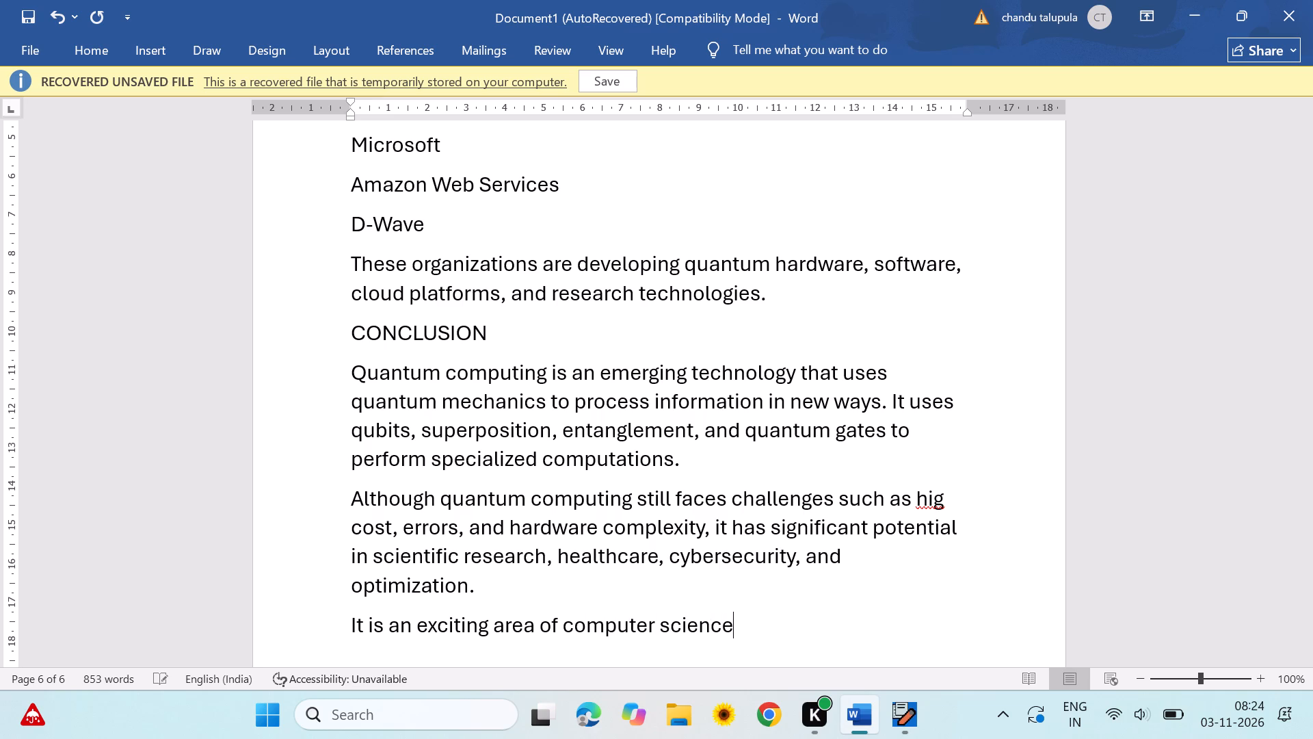
key(space)
text(and may pl)
text(ay an important role in the future of)
key(space)
text(technolog;y)
key(BackSpace)
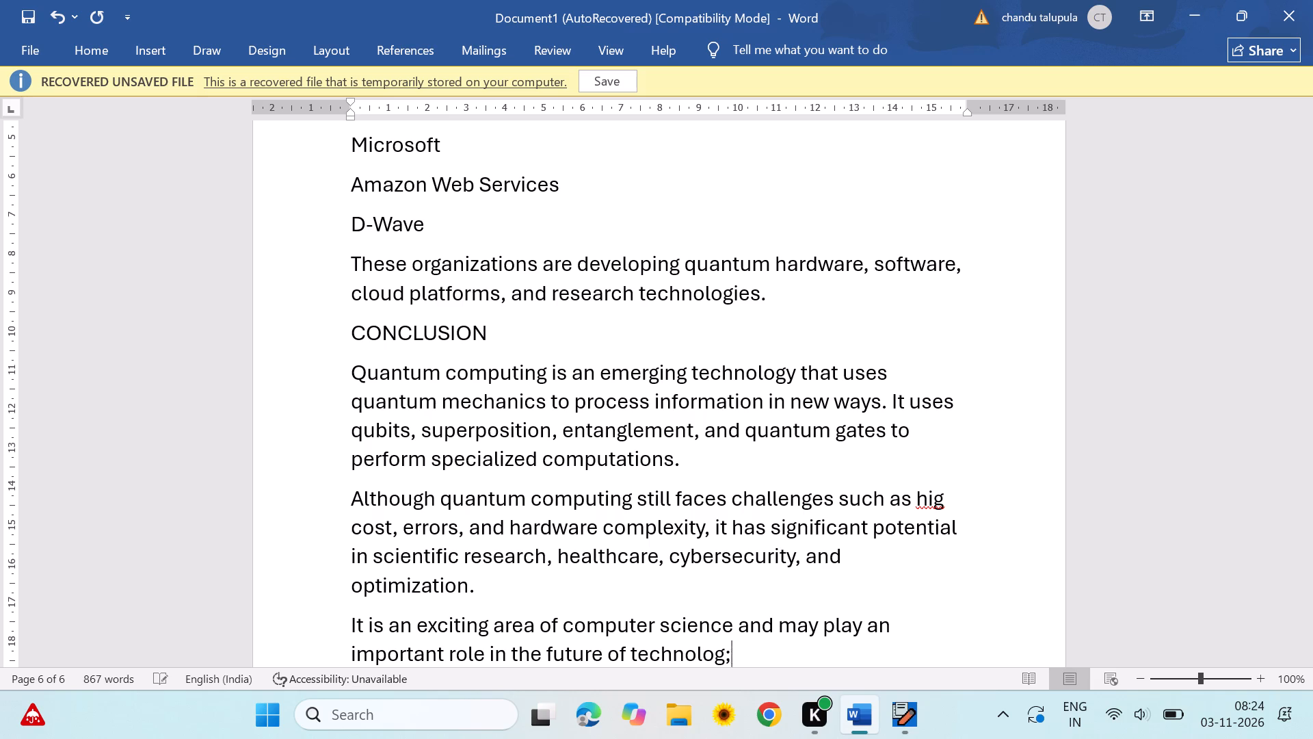
key(BackSpace)
key(y)
key(period)
Format the "CONCLUSION" heading with red font colour, italic and bold.
click(1102, 207)
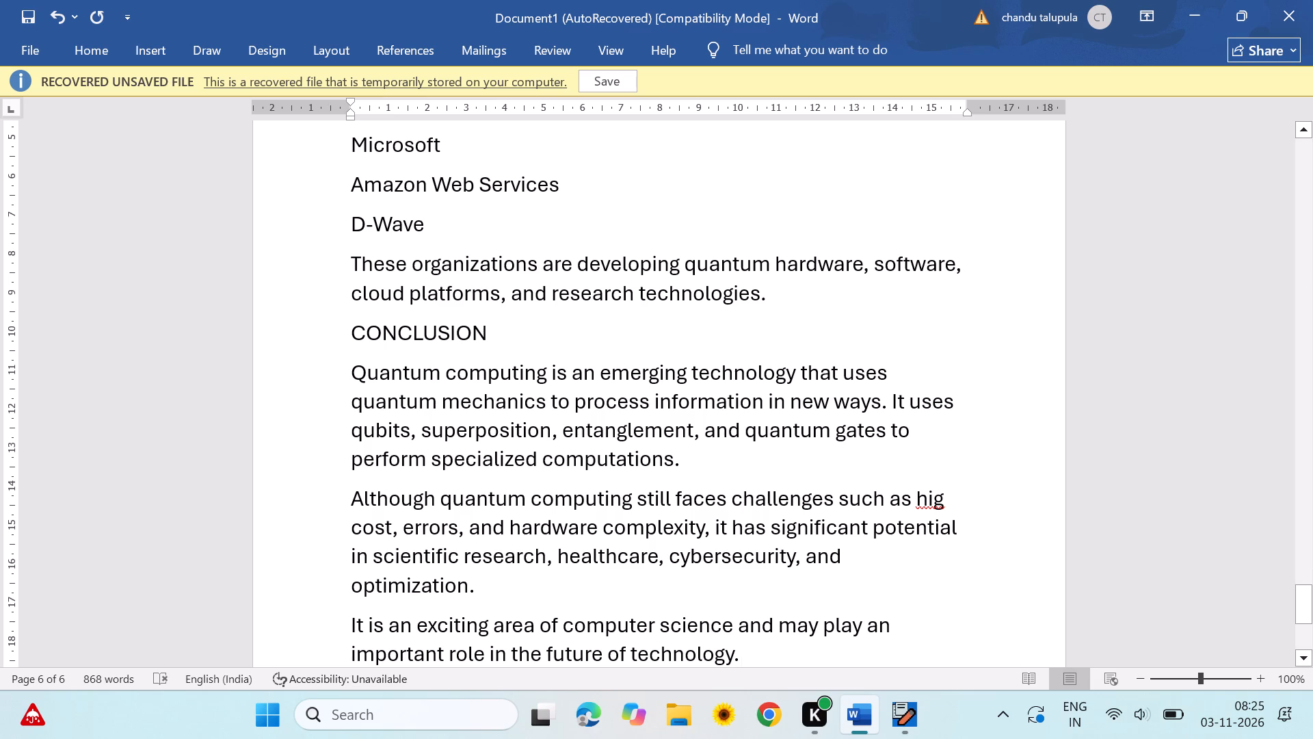
click(667, 438)
click(347, 326)
drag(350, 331, 548, 330)
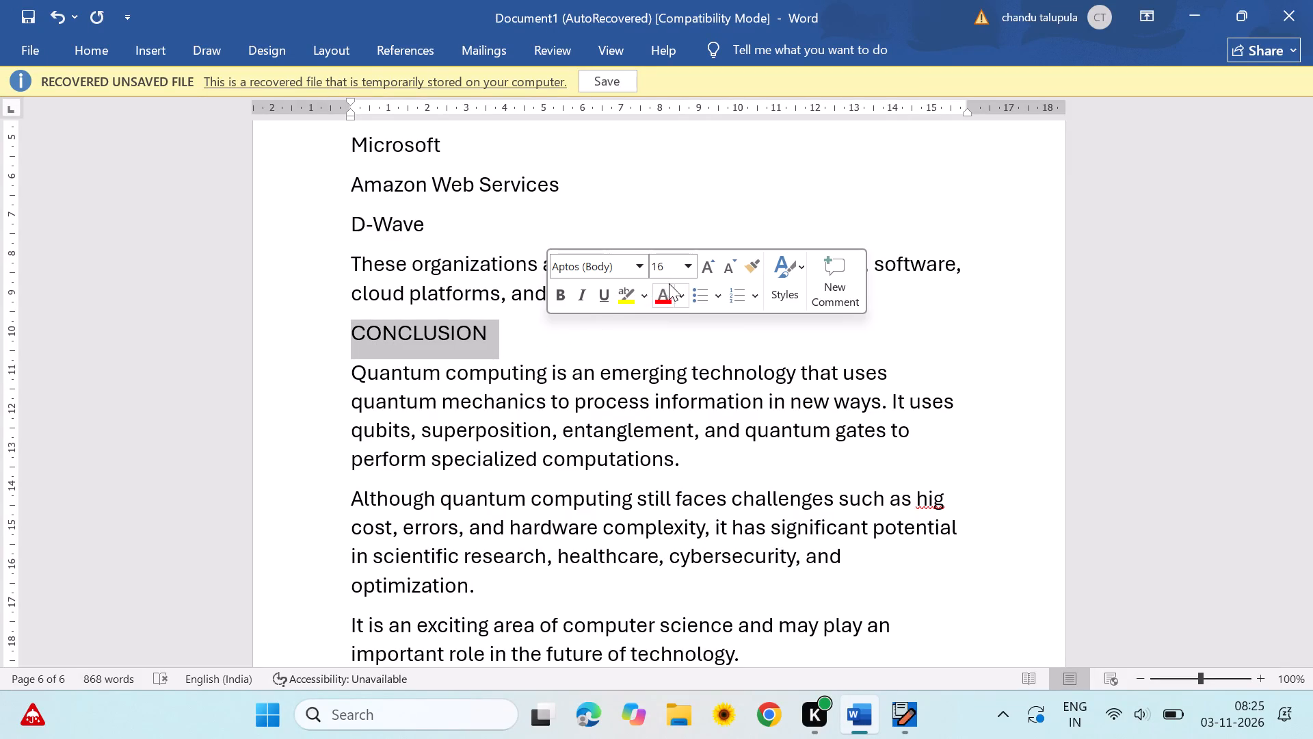
click(664, 292)
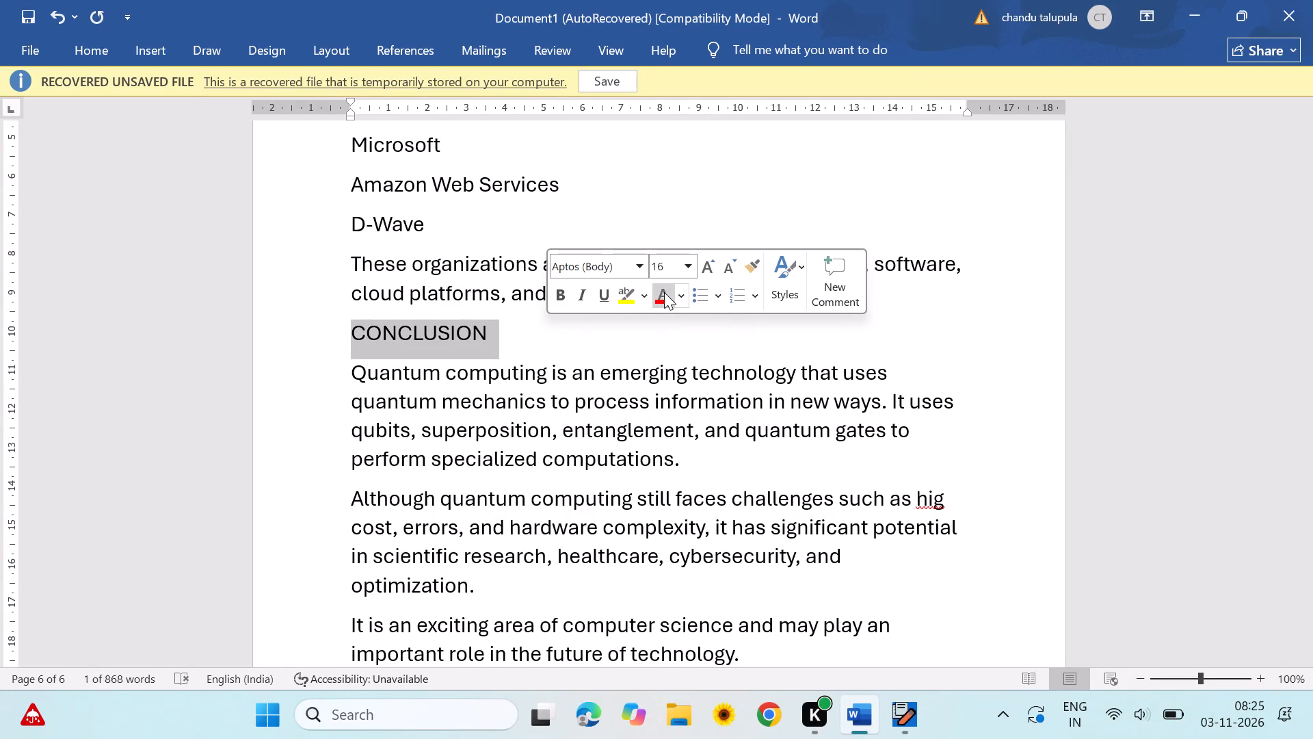
click(572, 300)
click(553, 299)
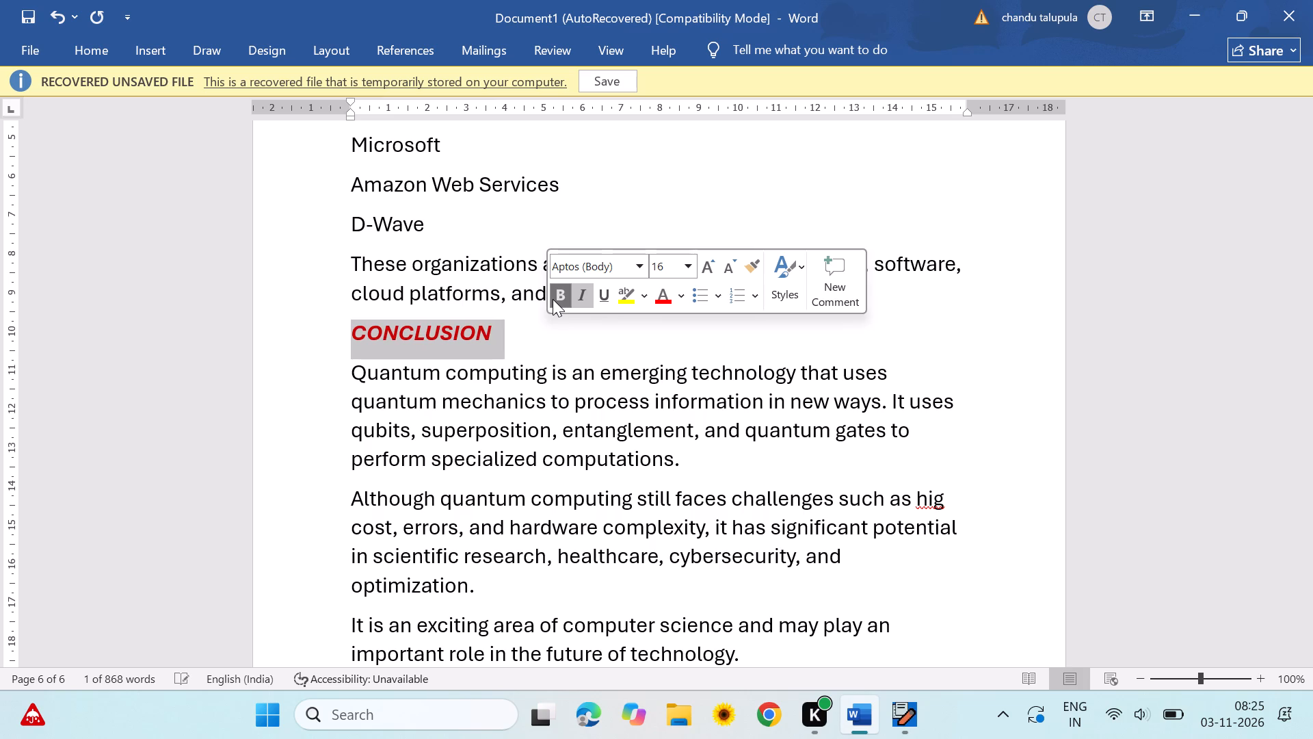
Apply a double underline and an arrowhead bullet to the "CONCLUSION" heading.
click(110, 44)
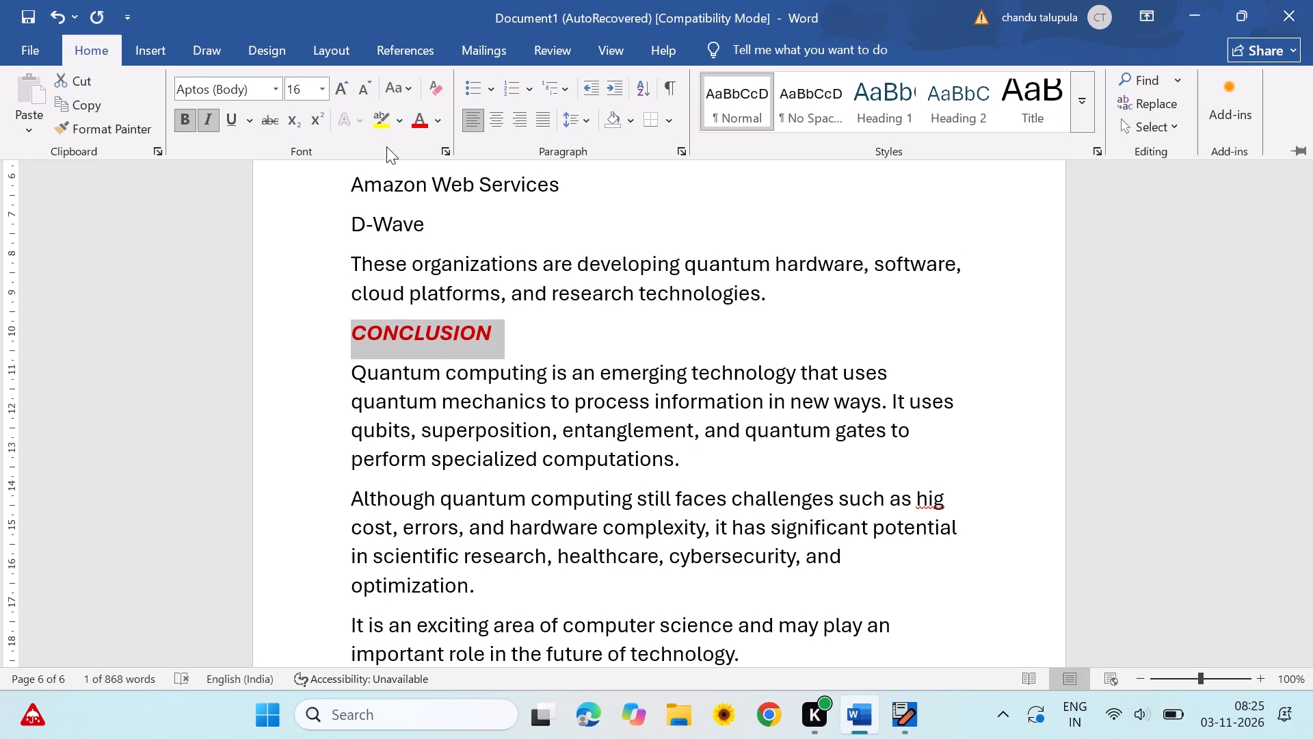
click(246, 116)
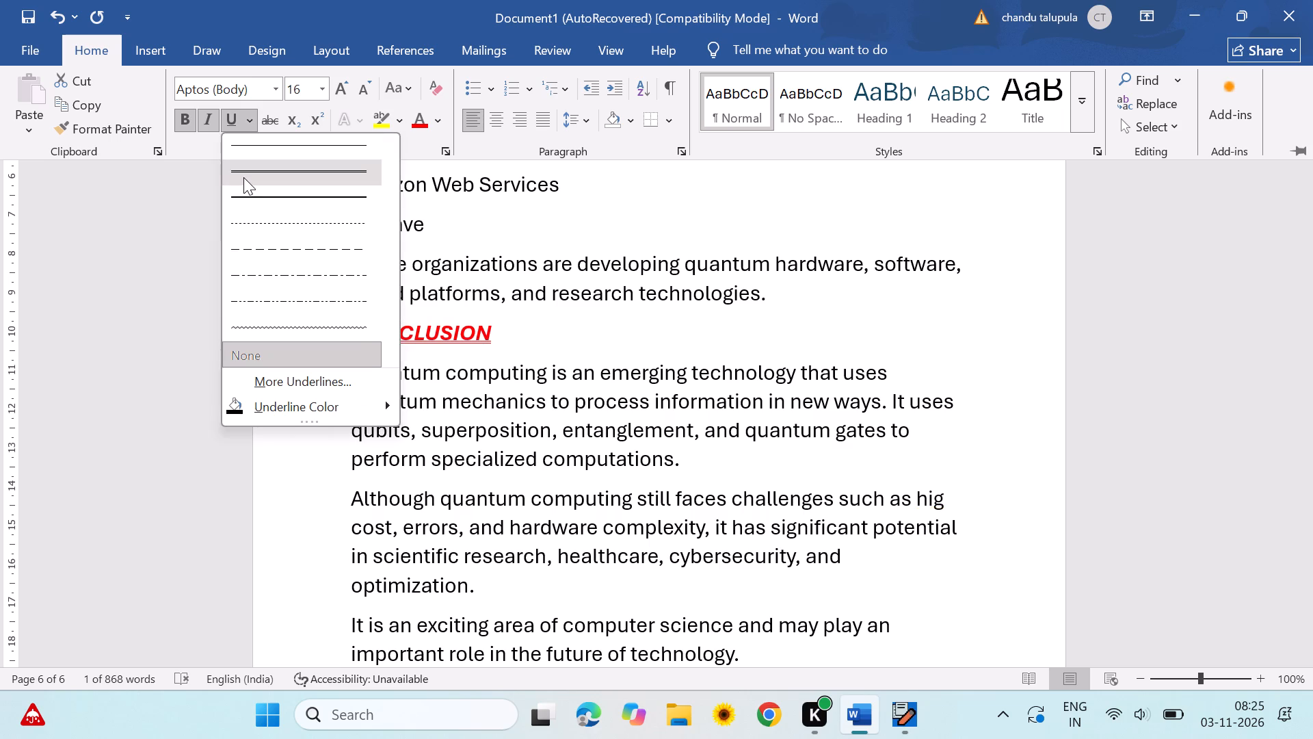
click(243, 177)
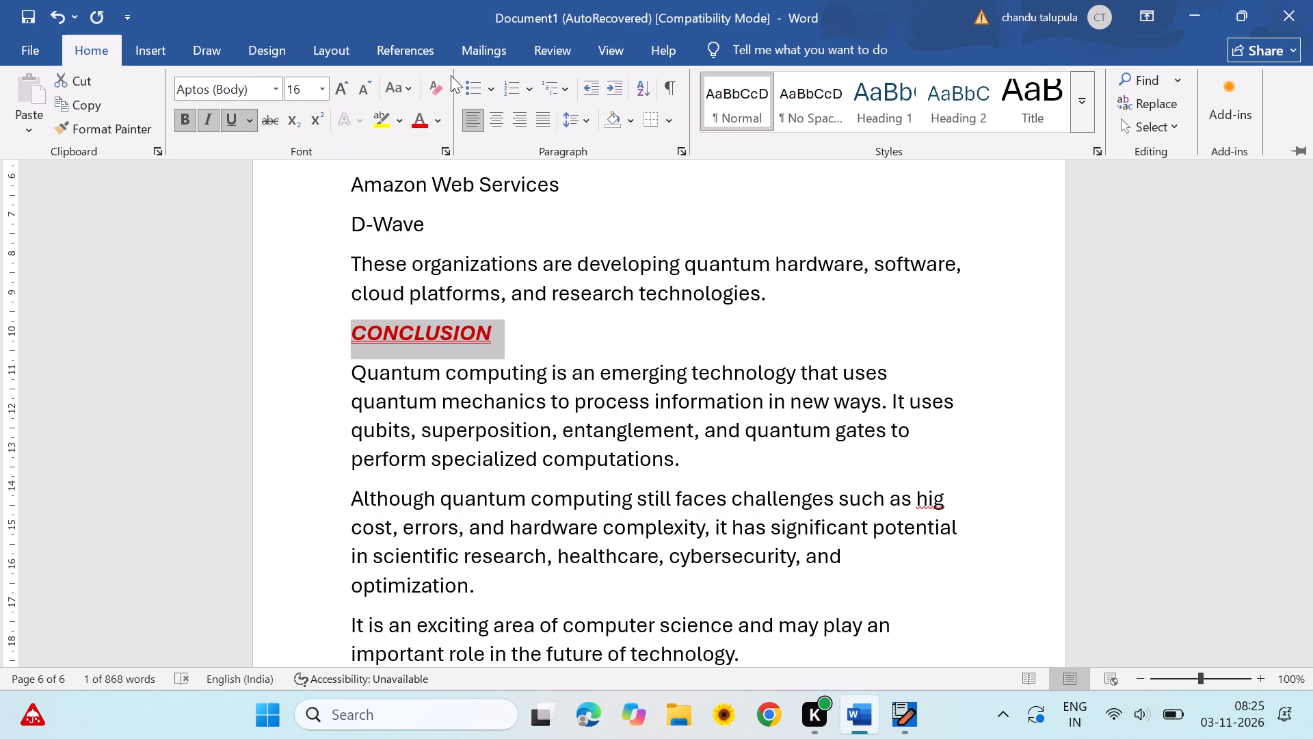
click(491, 83)
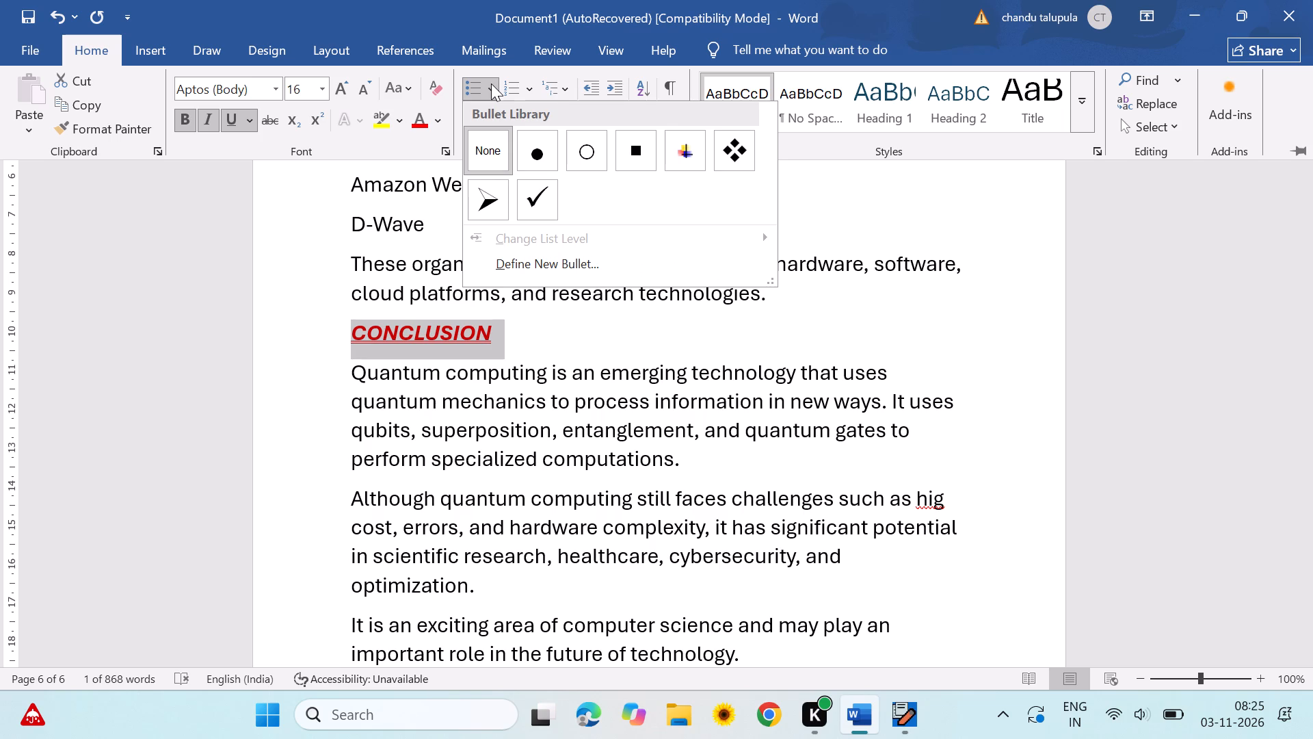
click(486, 207)
click(645, 346)
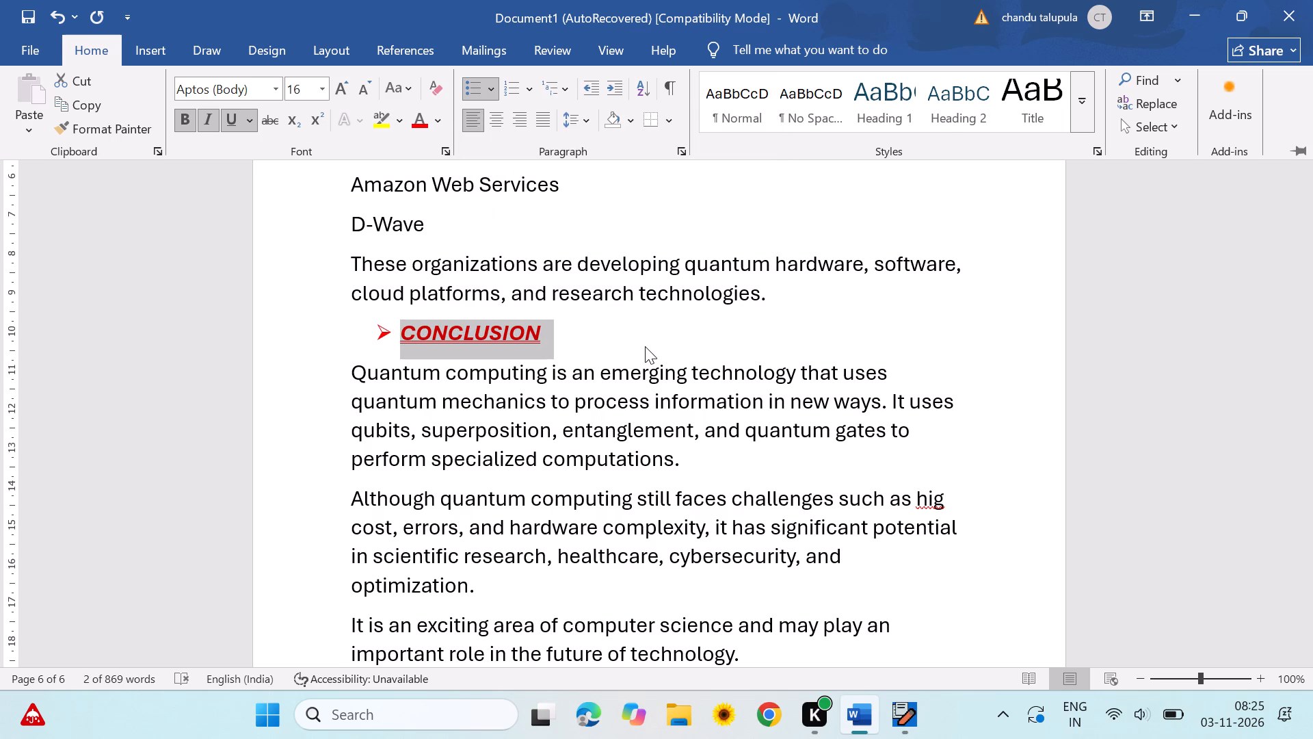
click(618, 337)
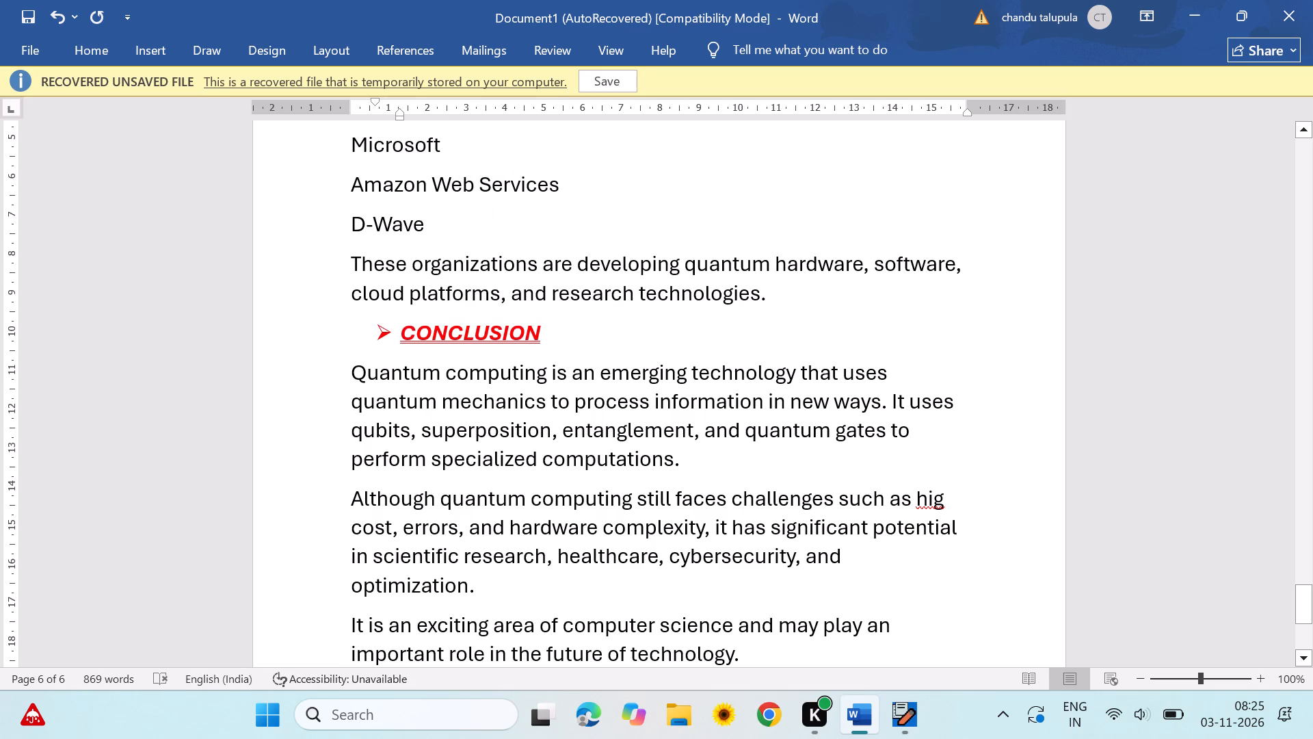
Italicise all the body paragraphs under the "CONCLUSION" heading, through the closing sentence about the future of technology.
drag(339, 374, 396, 617)
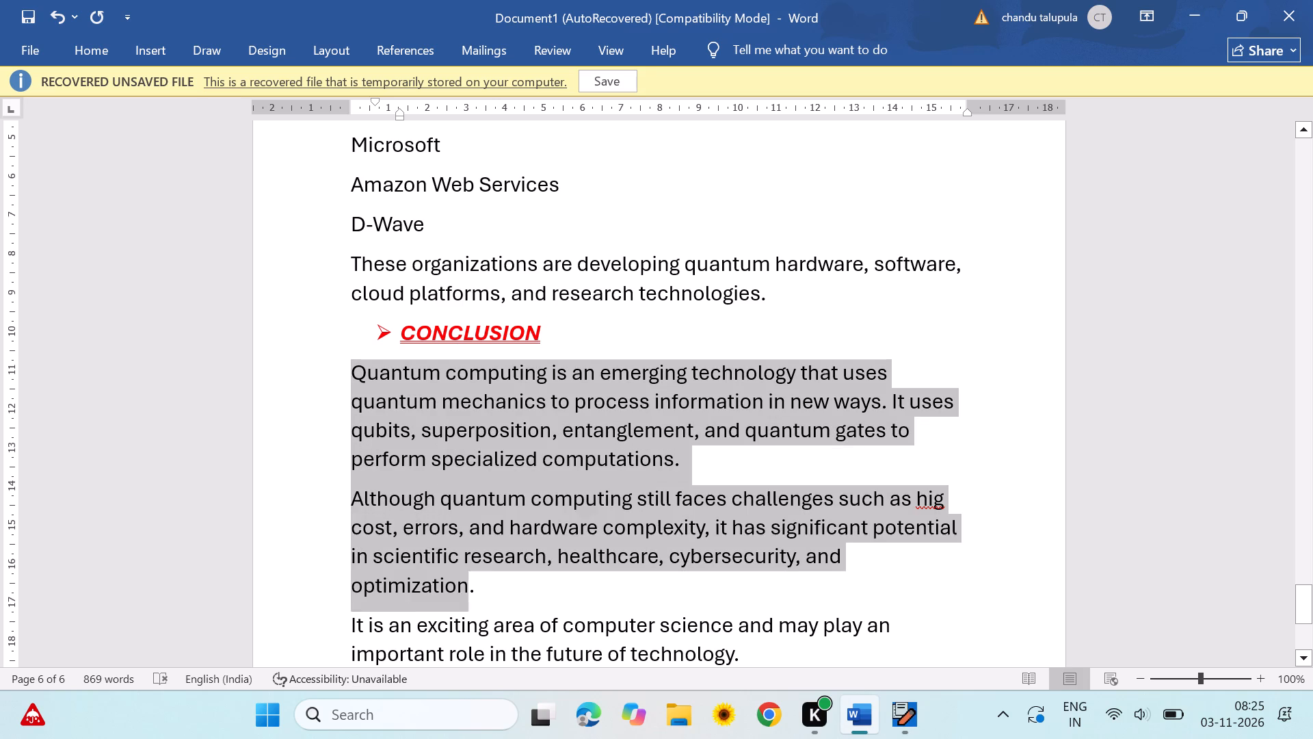
drag(396, 617, 890, 528)
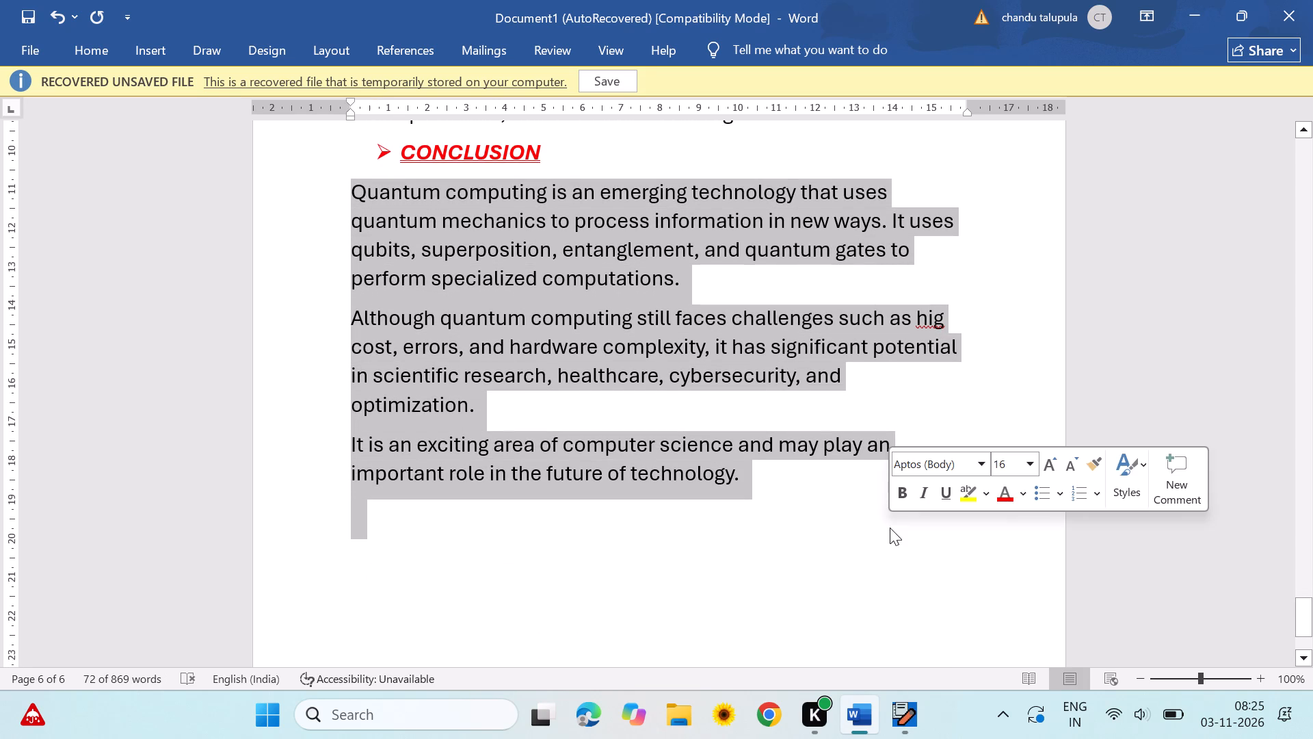
click(929, 493)
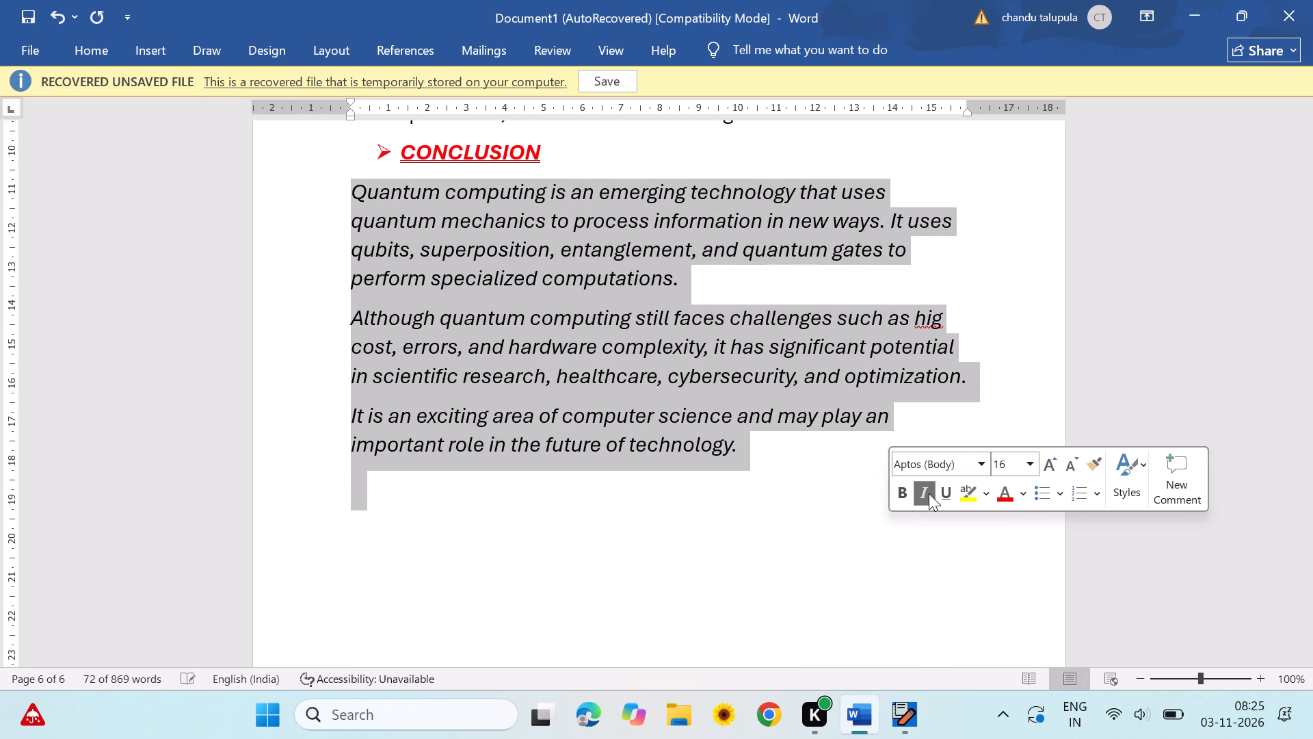
click(750, 538)
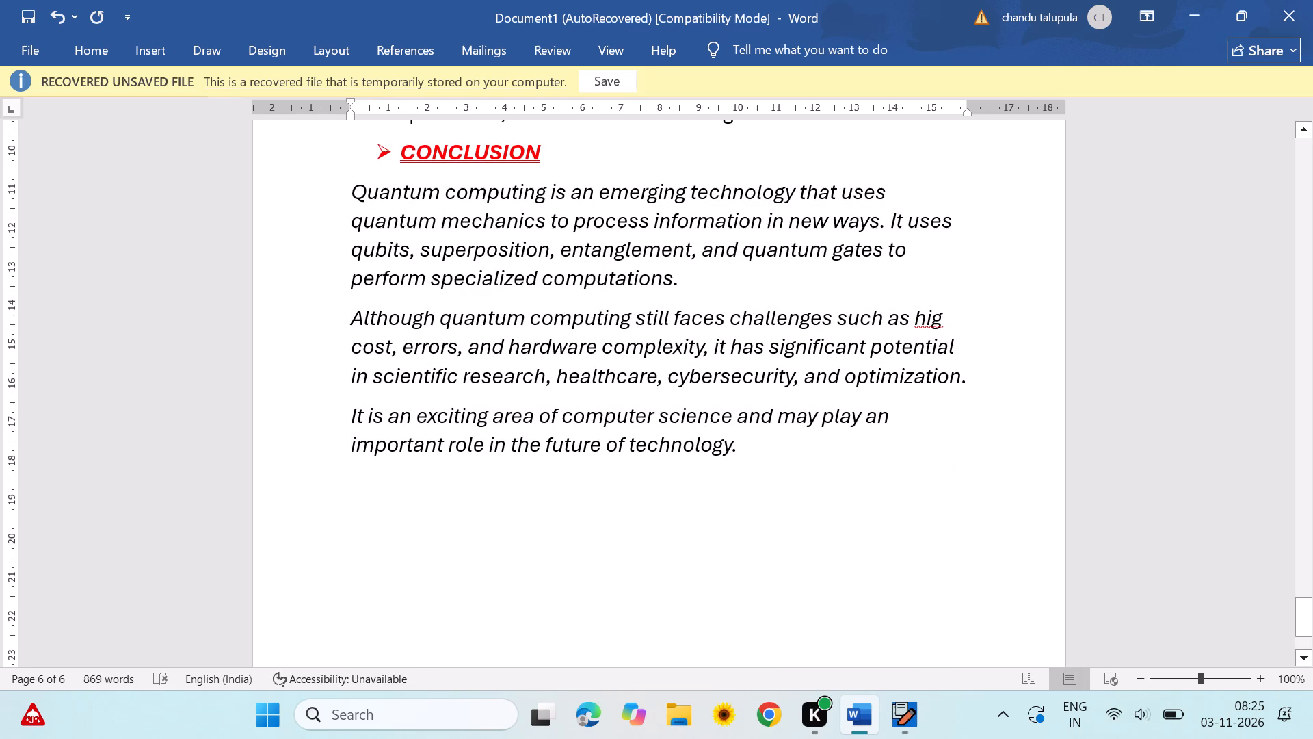
Set the font size of the "CONCLUSION" heading to 20.
click(395, 149)
drag(395, 149, 597, 140)
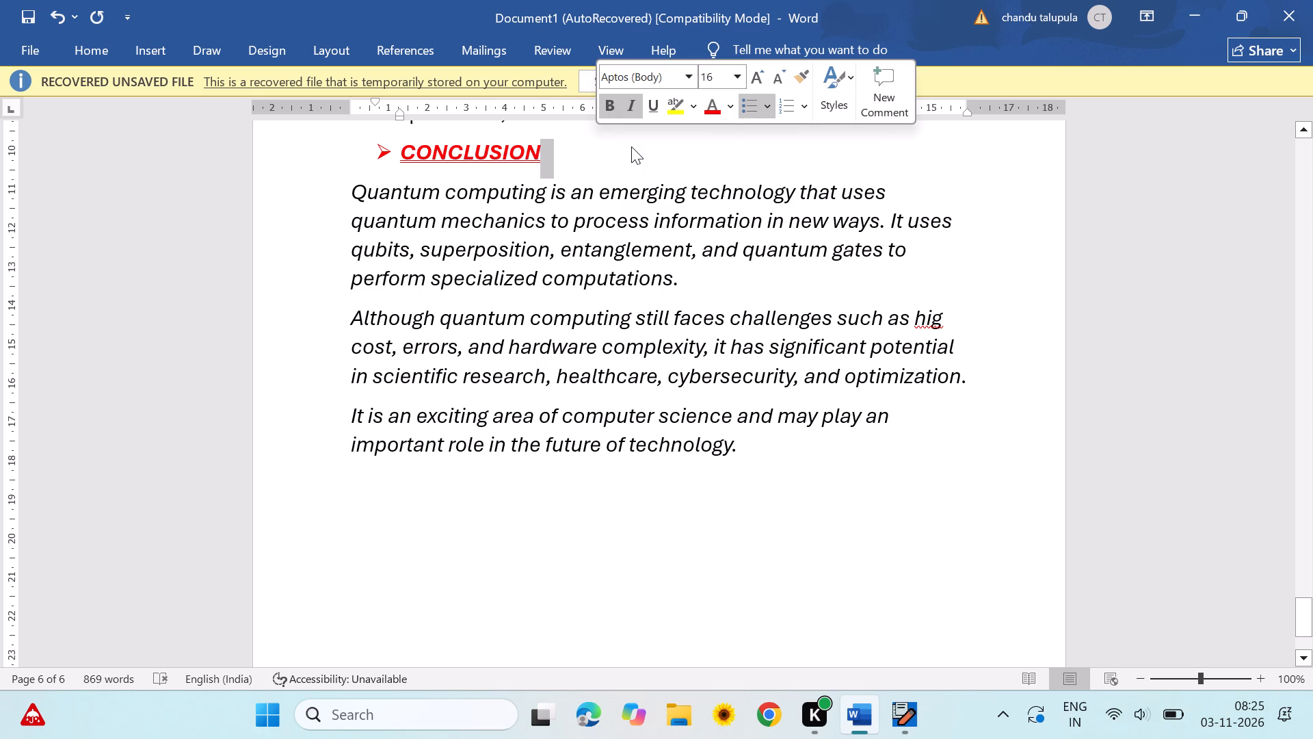
click(631, 147)
drag(406, 148, 648, 161)
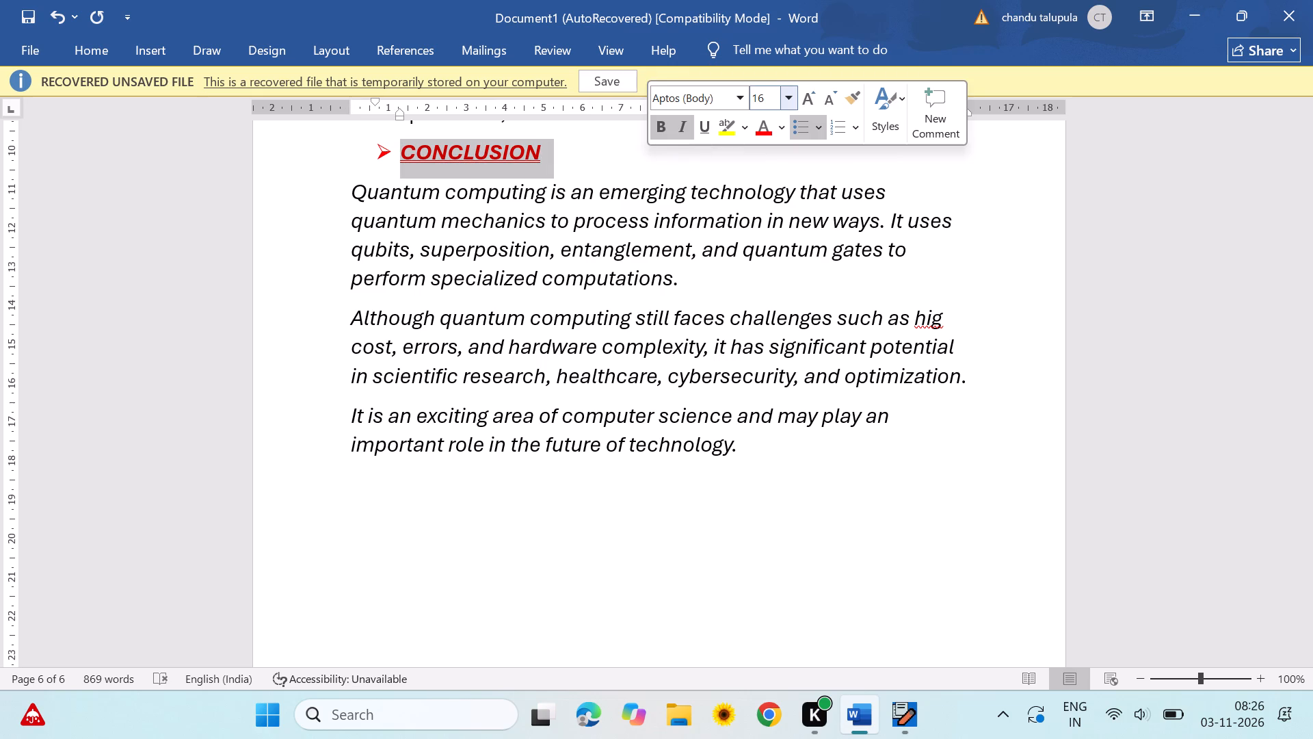
click(788, 100)
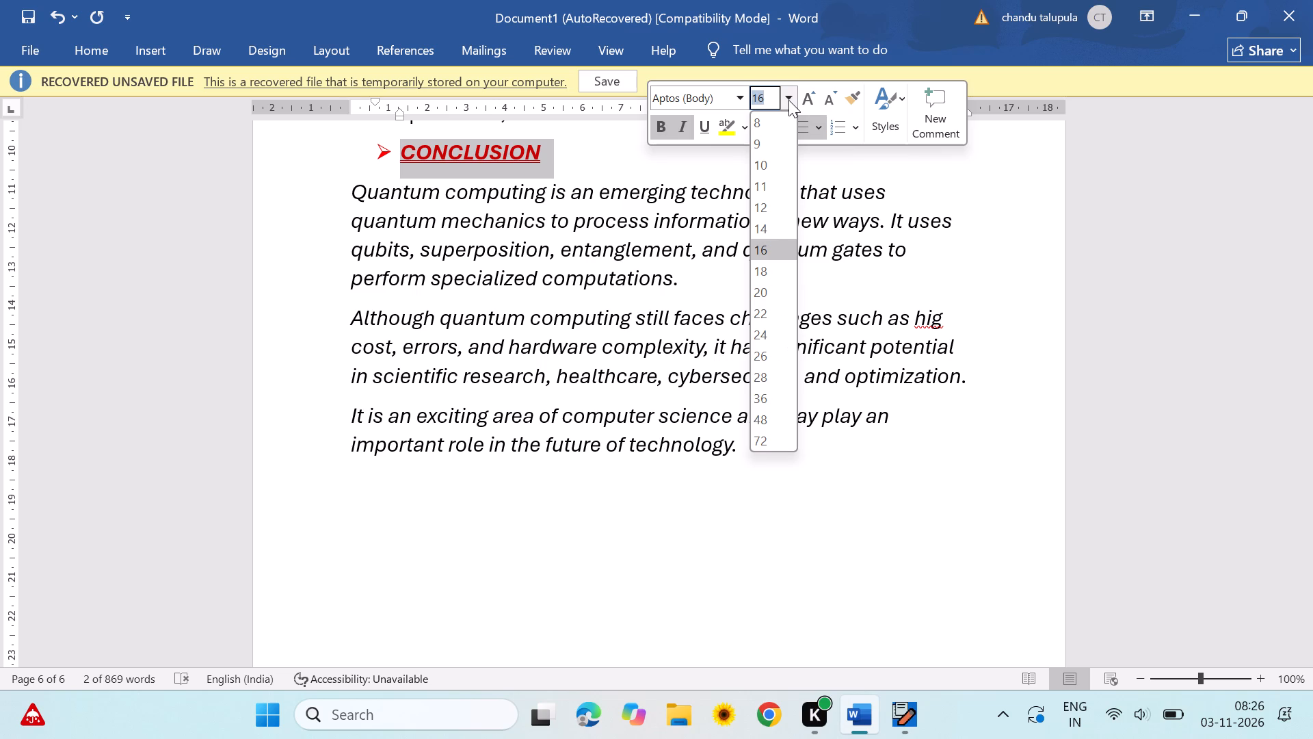
click(777, 284)
click(1061, 362)
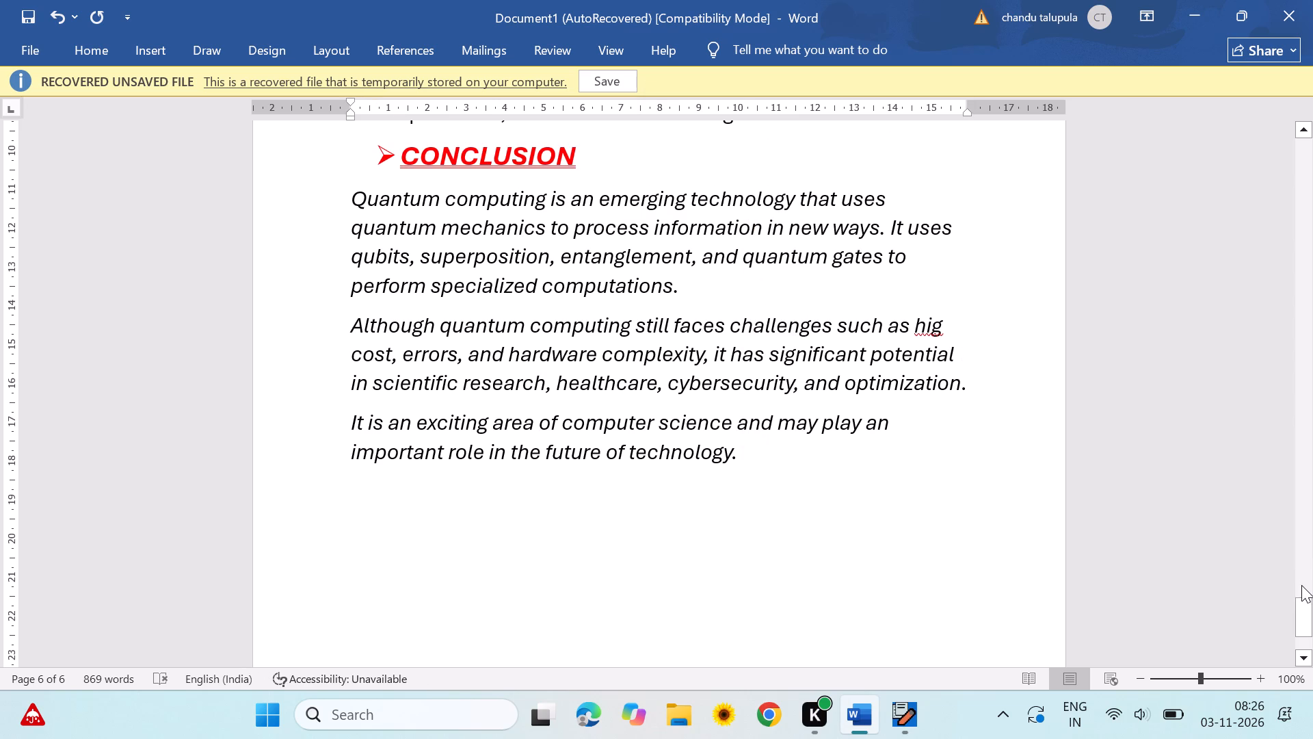
Italicise the paragraph beginning "These organizations are developing quantum hardware" above the conclusion.
drag(1301, 601, 1301, 588)
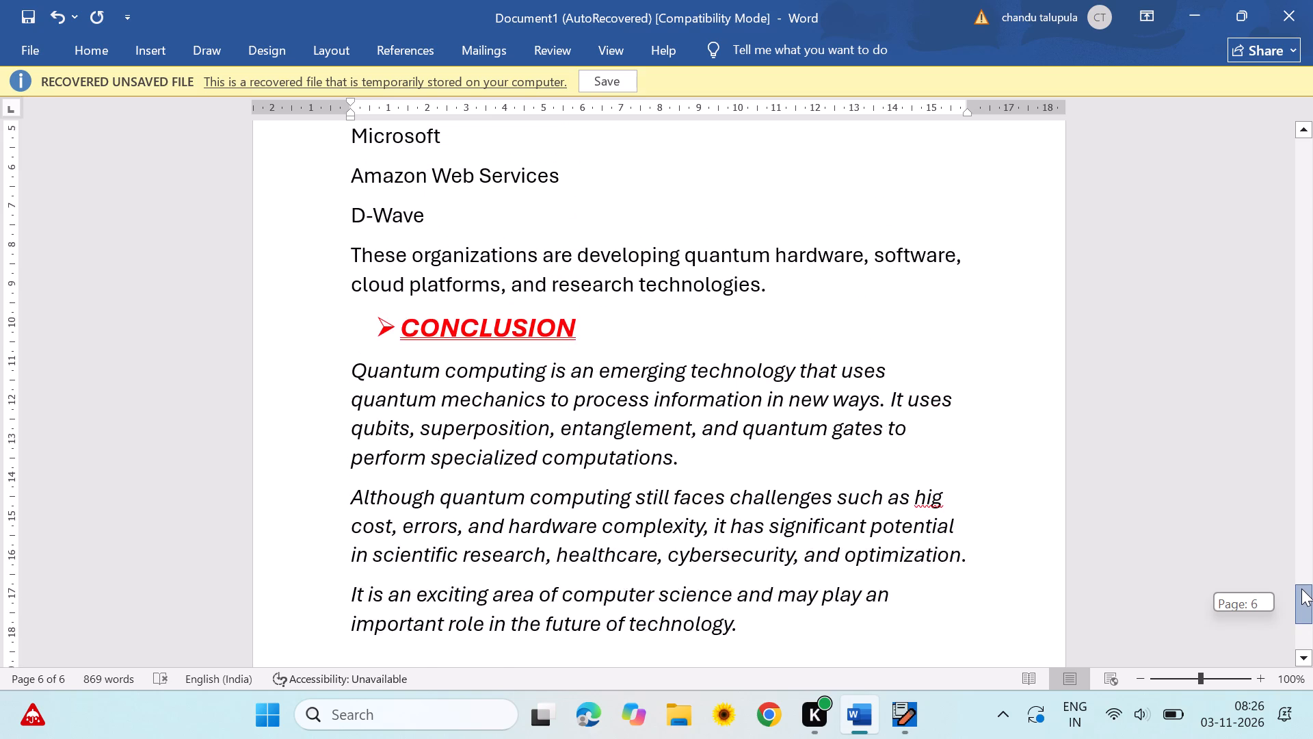
drag(1301, 588, 1299, 562)
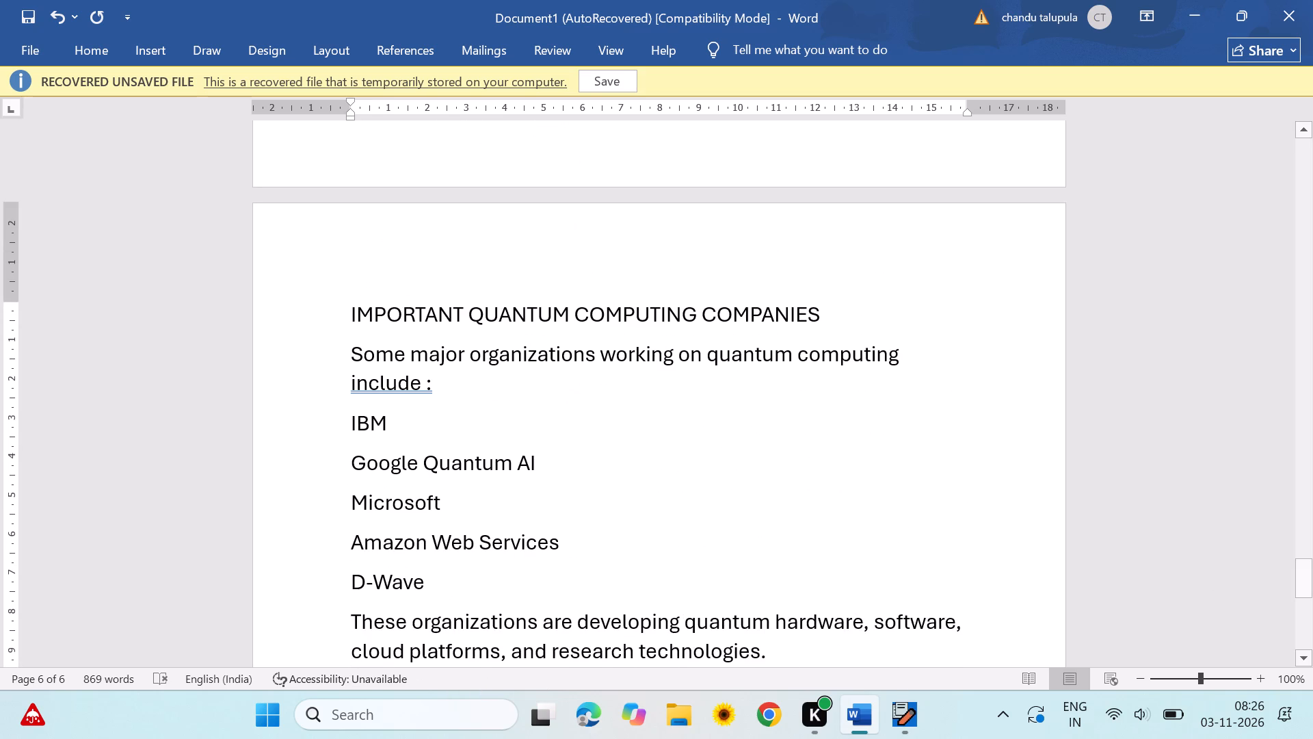
drag(349, 616, 395, 647)
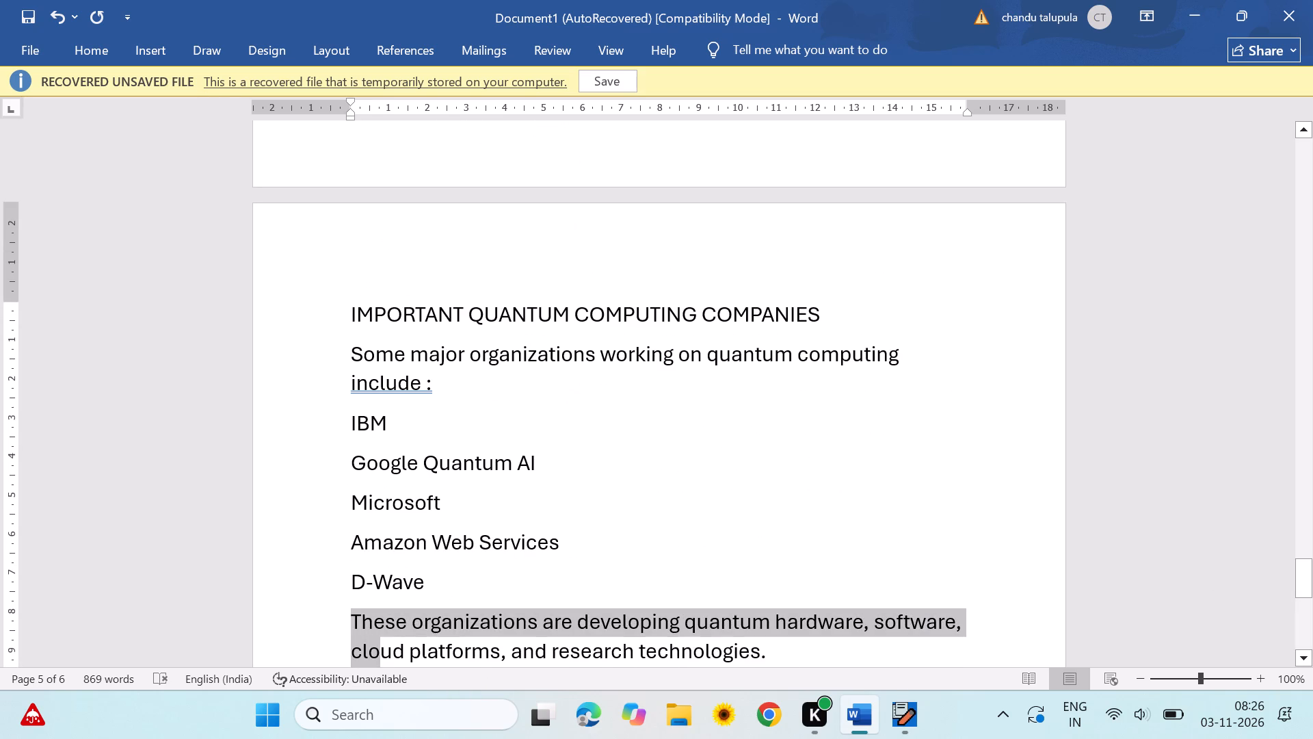
drag(395, 647, 877, 565)
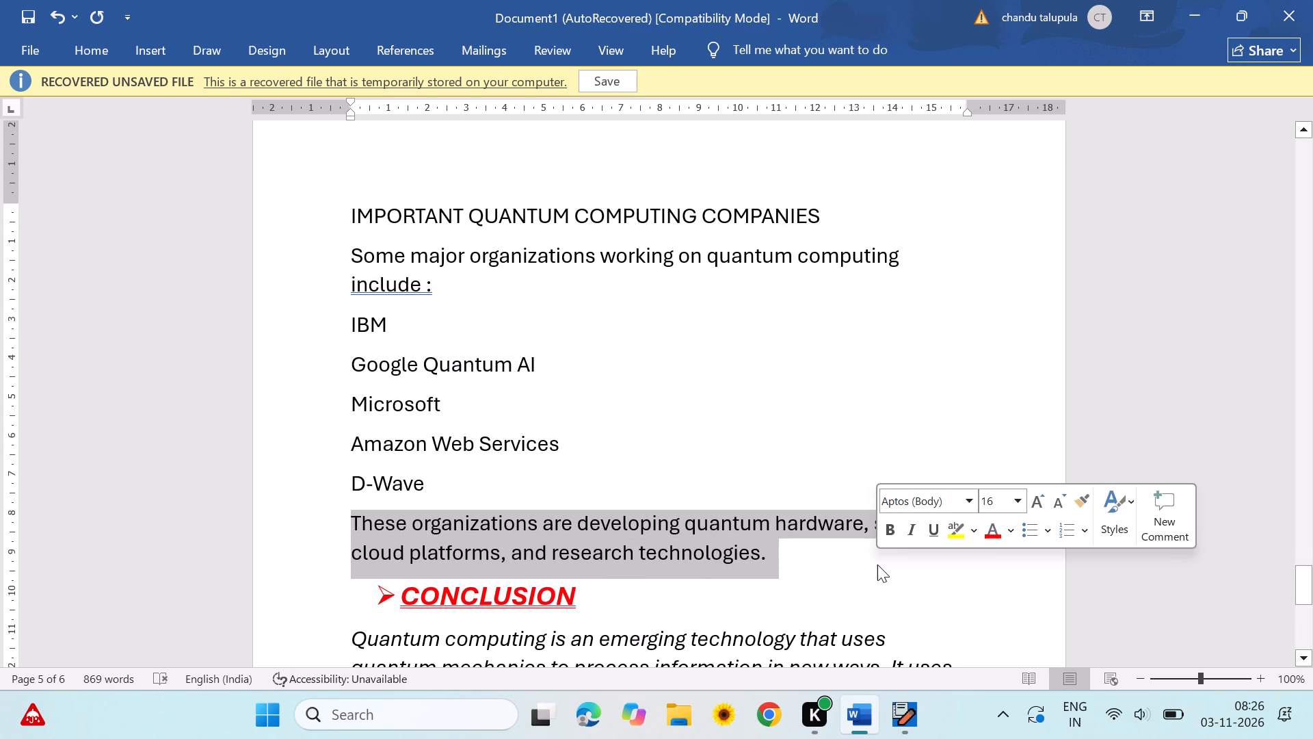
click(911, 533)
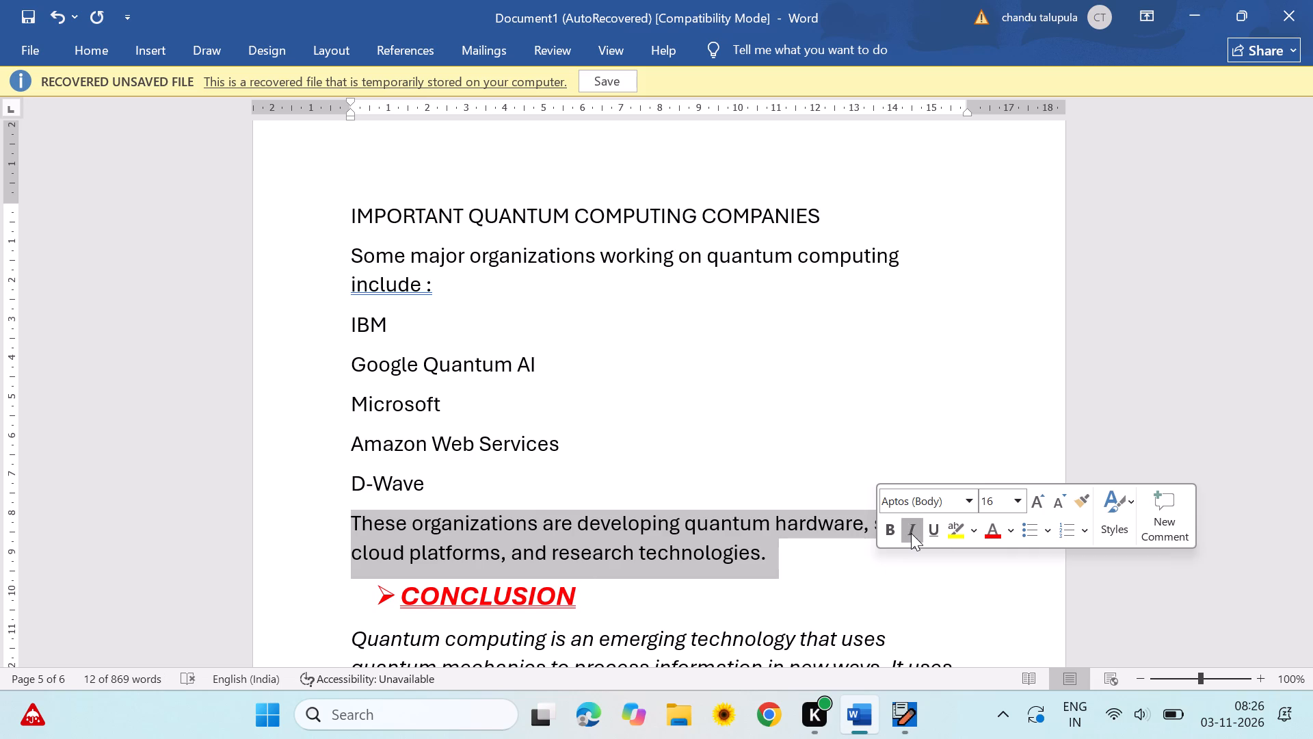
click(828, 609)
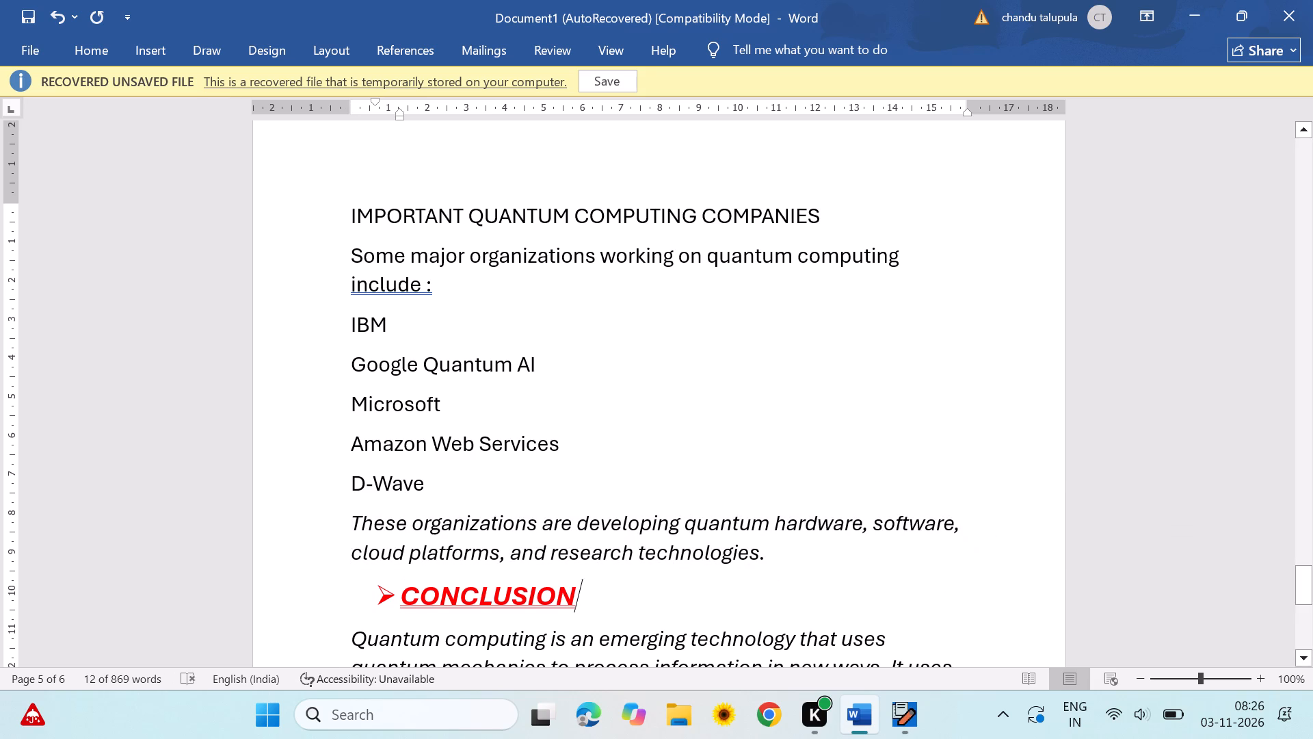
Italicise the company list from IBM to D-Wave and number it with lowercase Roman numerals (i, ii, iii).
click(351, 318)
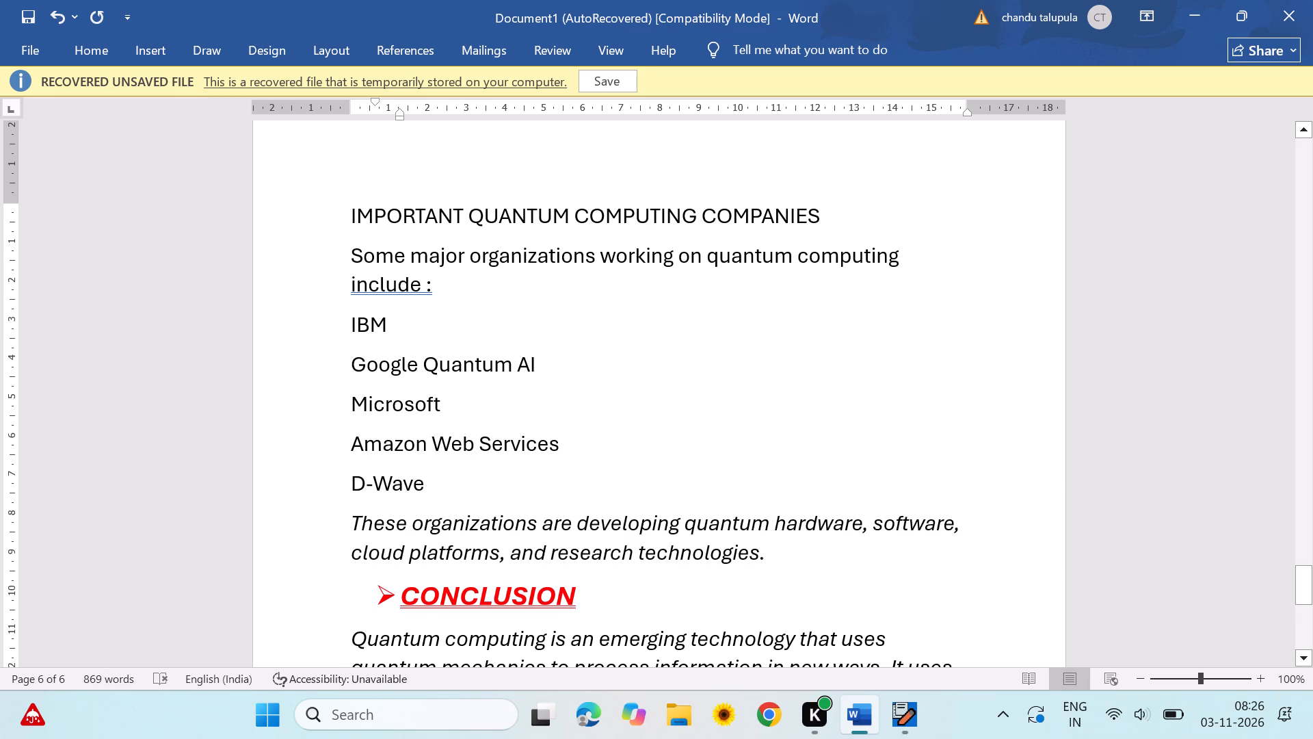
drag(351, 318, 434, 482)
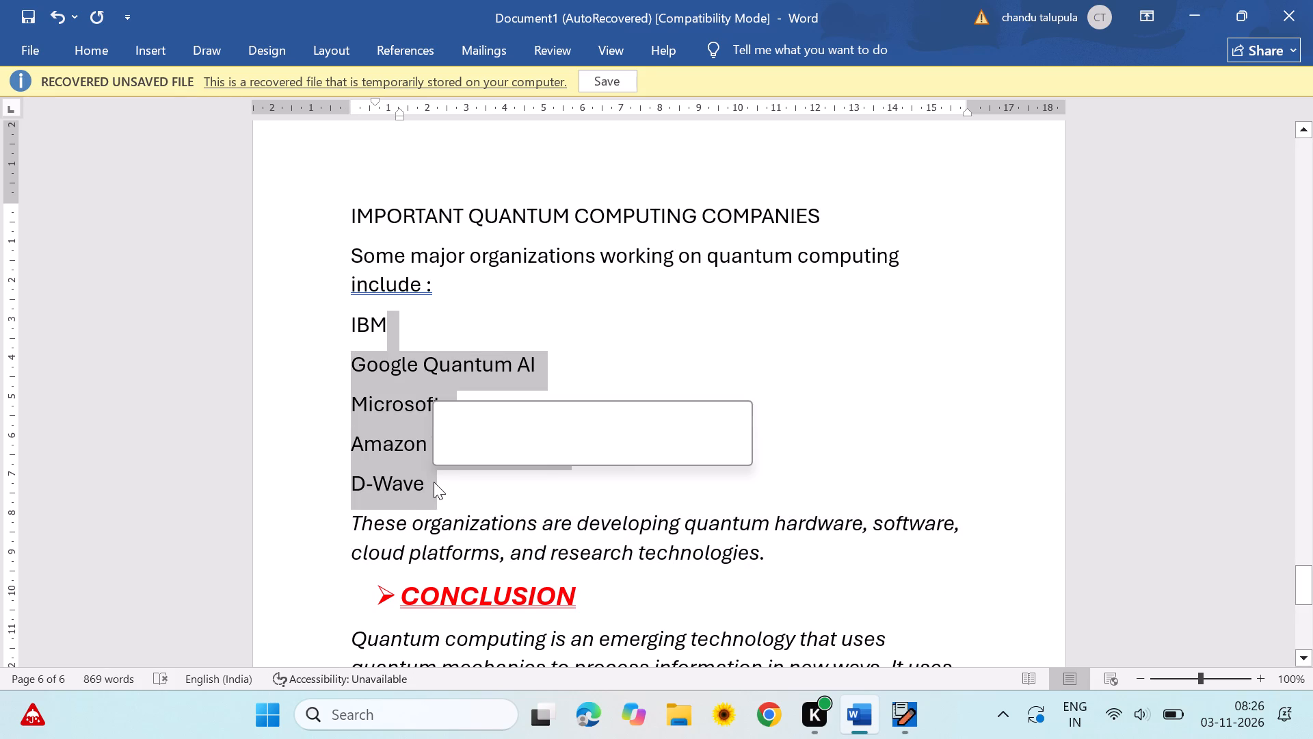
click(490, 495)
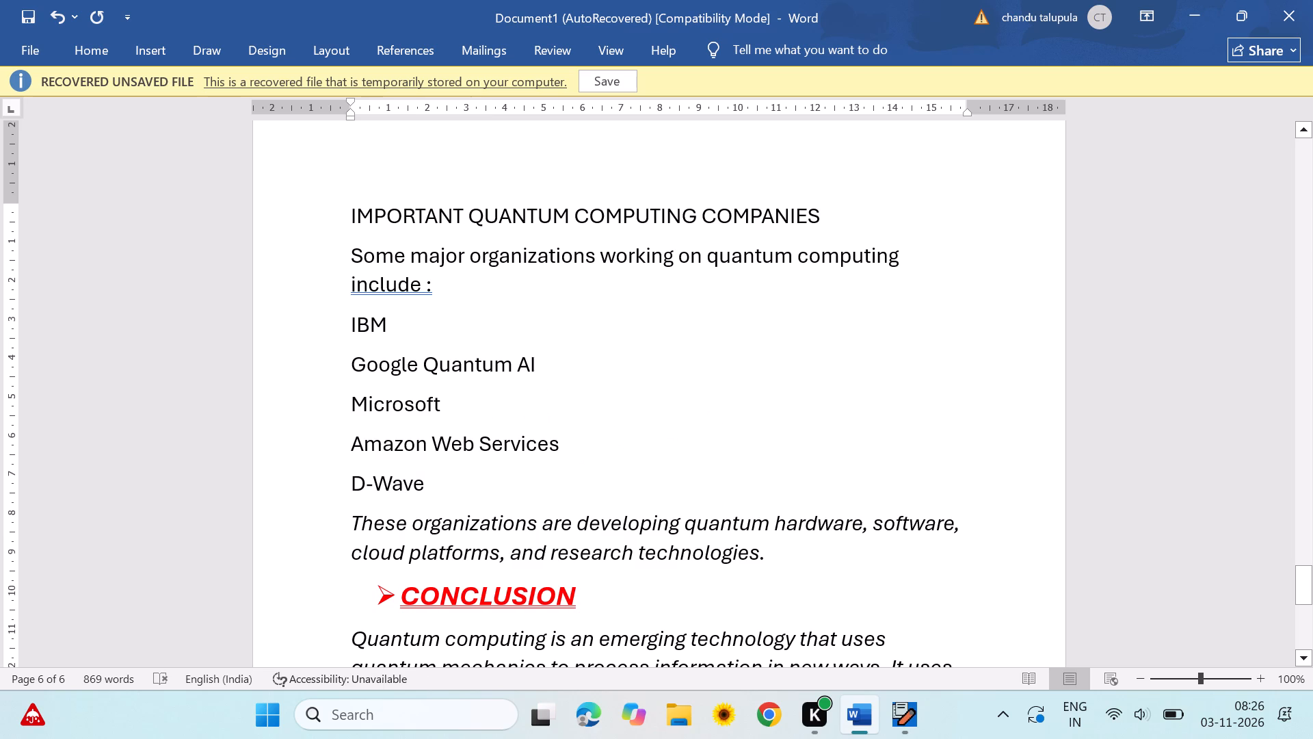
drag(343, 324, 401, 487)
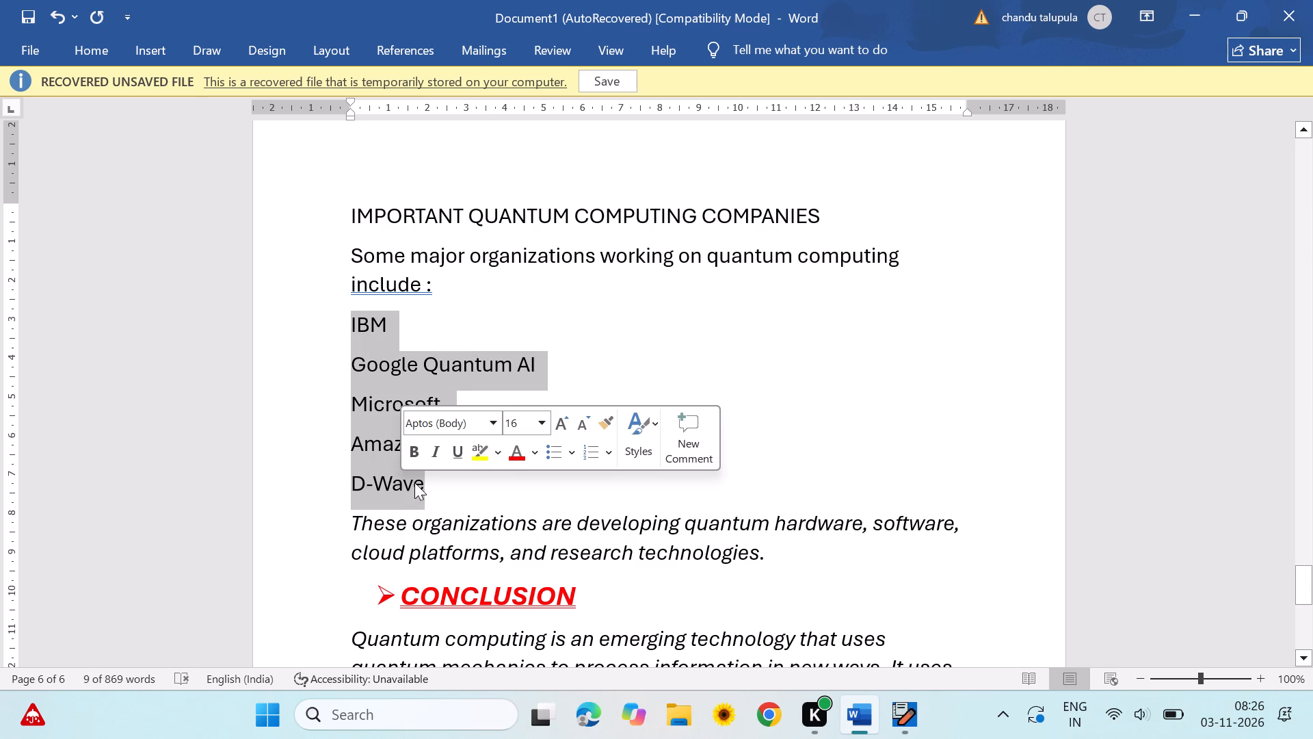
click(438, 451)
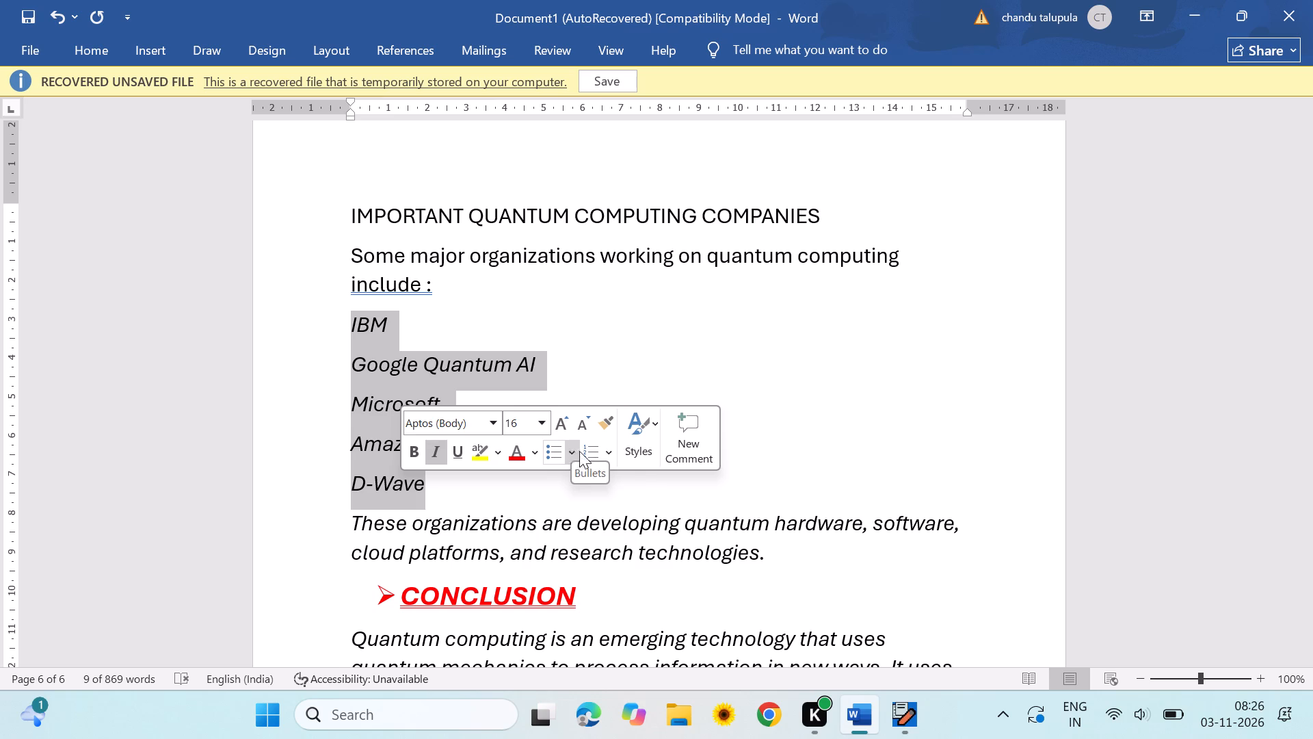
click(602, 458)
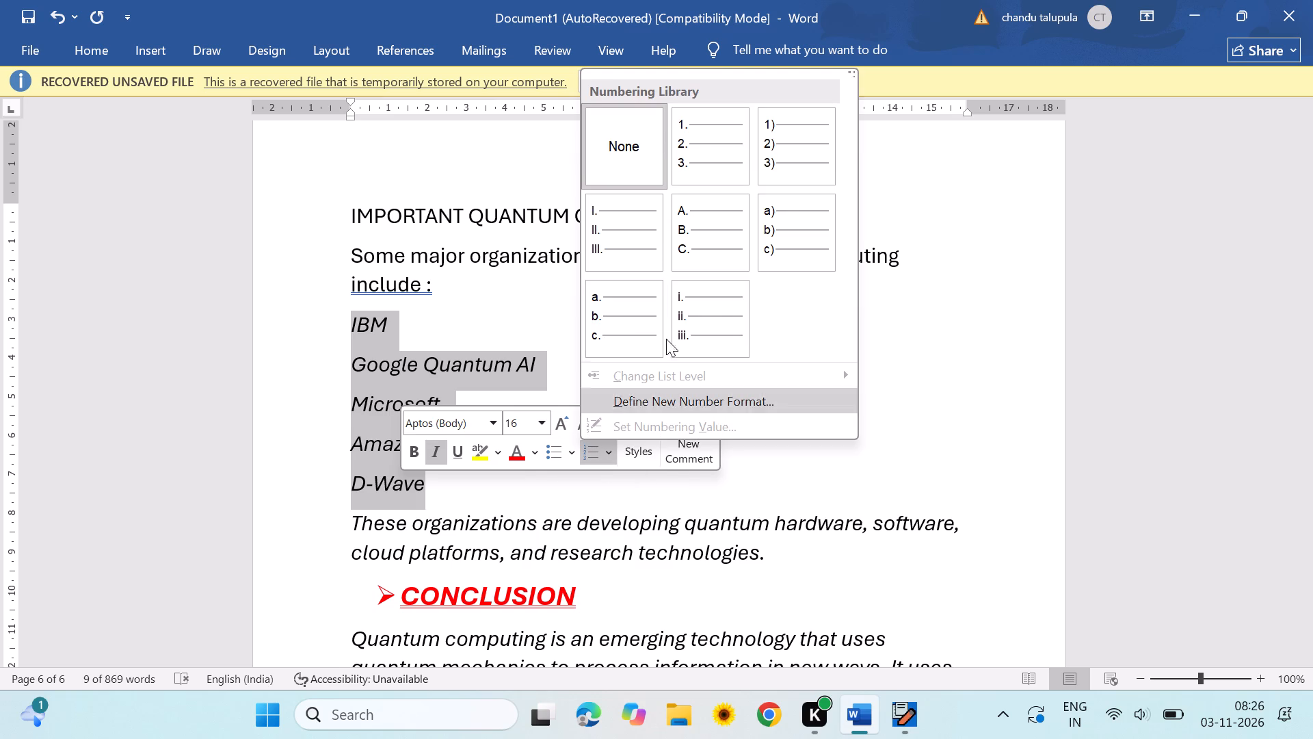
click(719, 296)
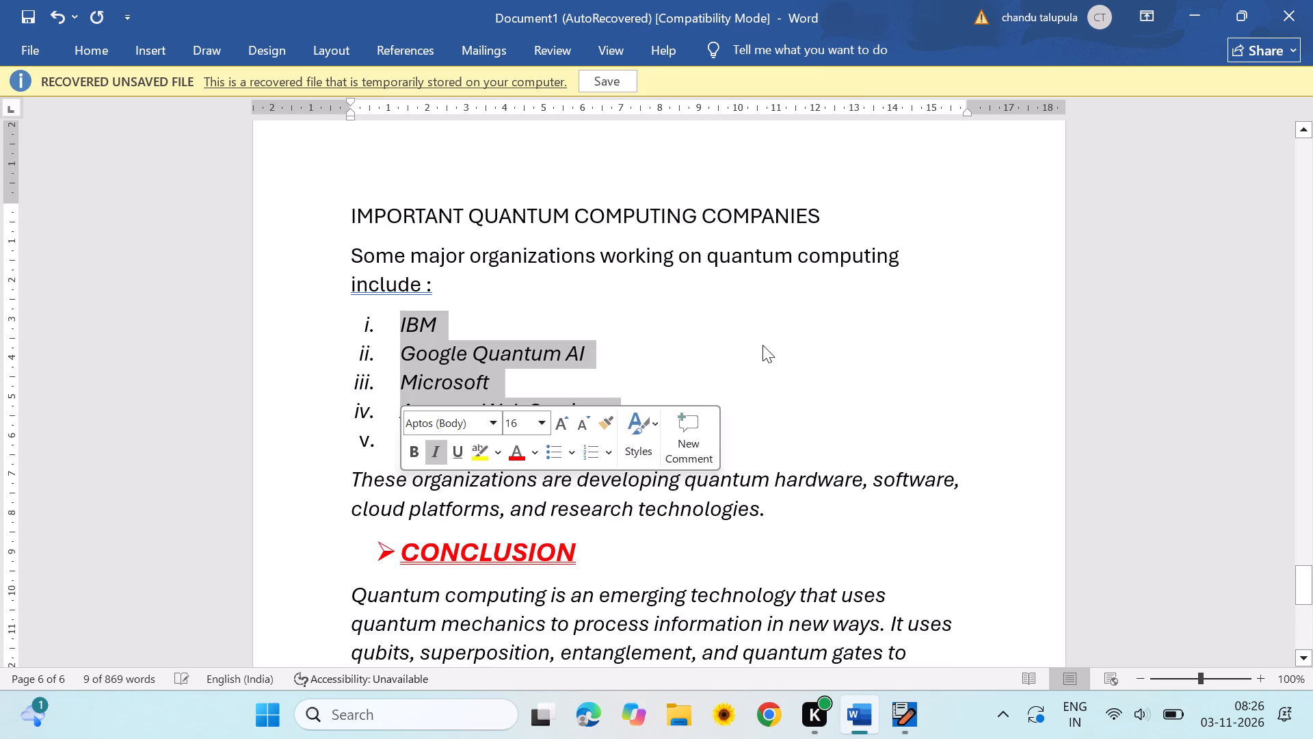
click(762, 345)
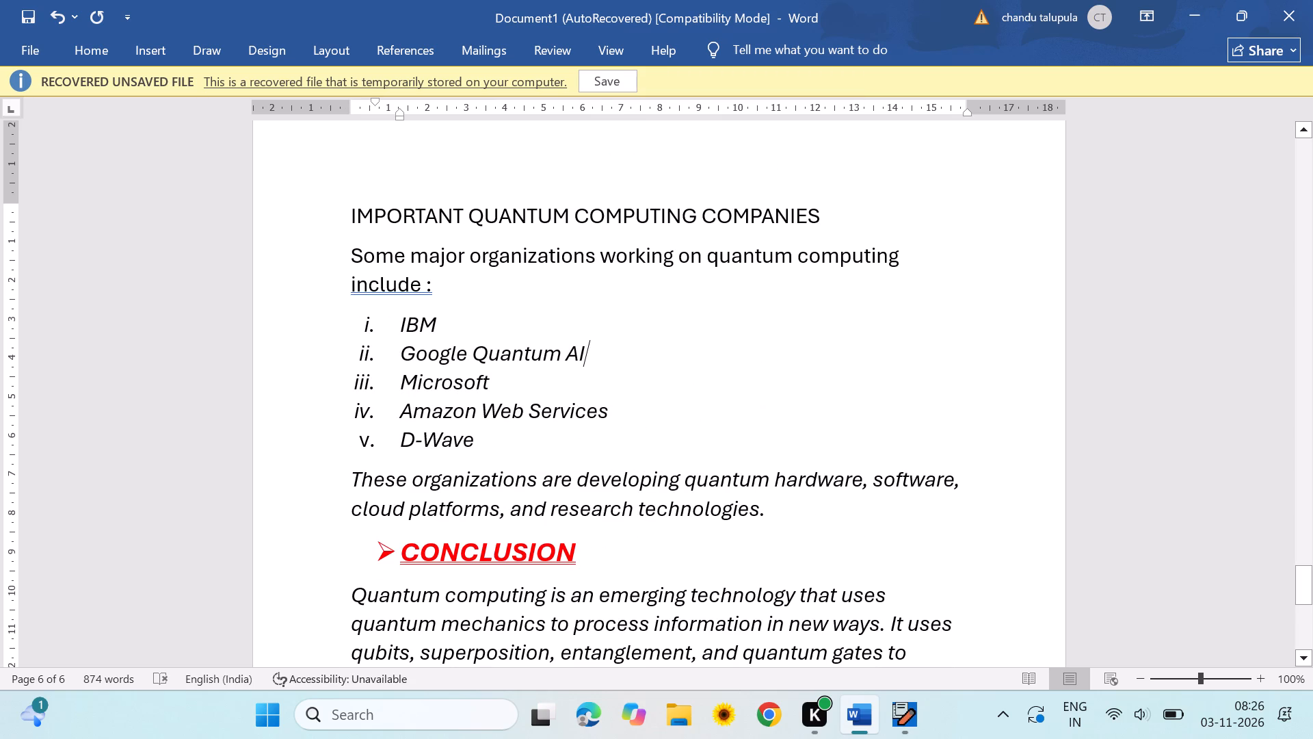
Italicise the introductory sentence "Some major organizations working on quantum computing include :".
drag(345, 261, 449, 296)
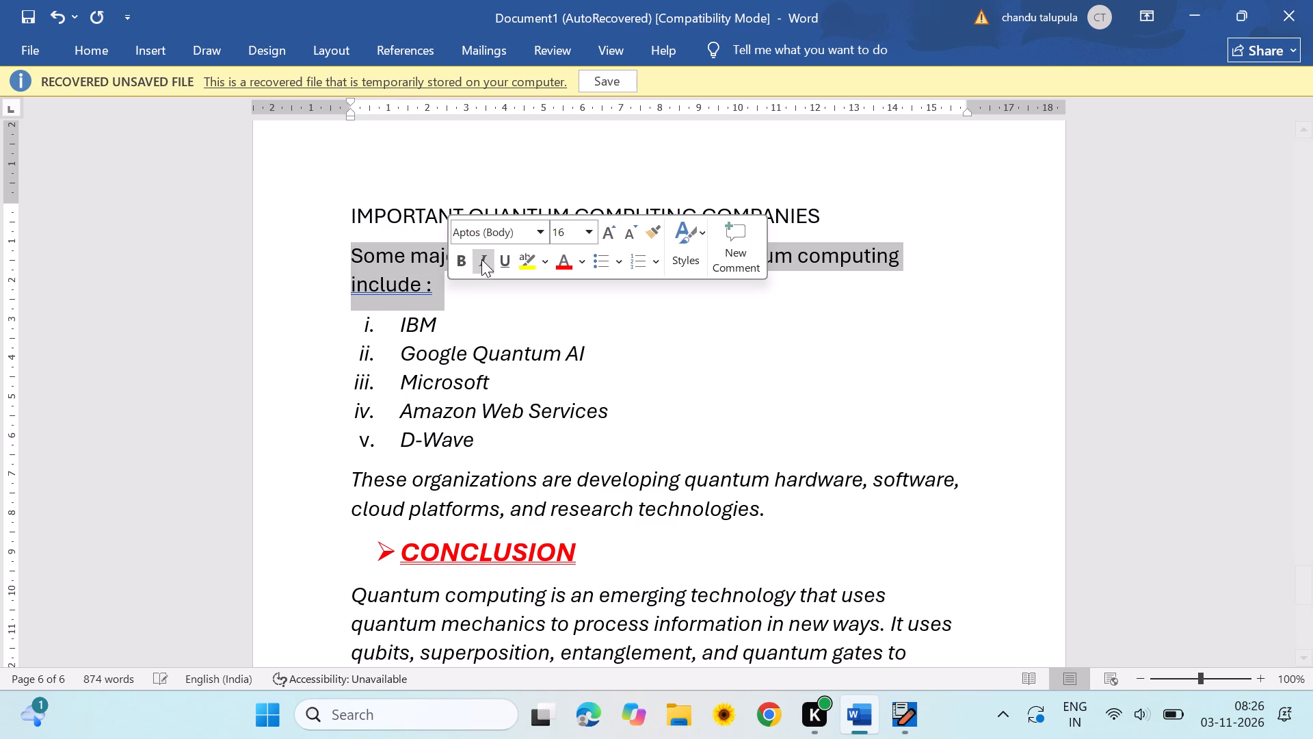
click(481, 259)
click(510, 308)
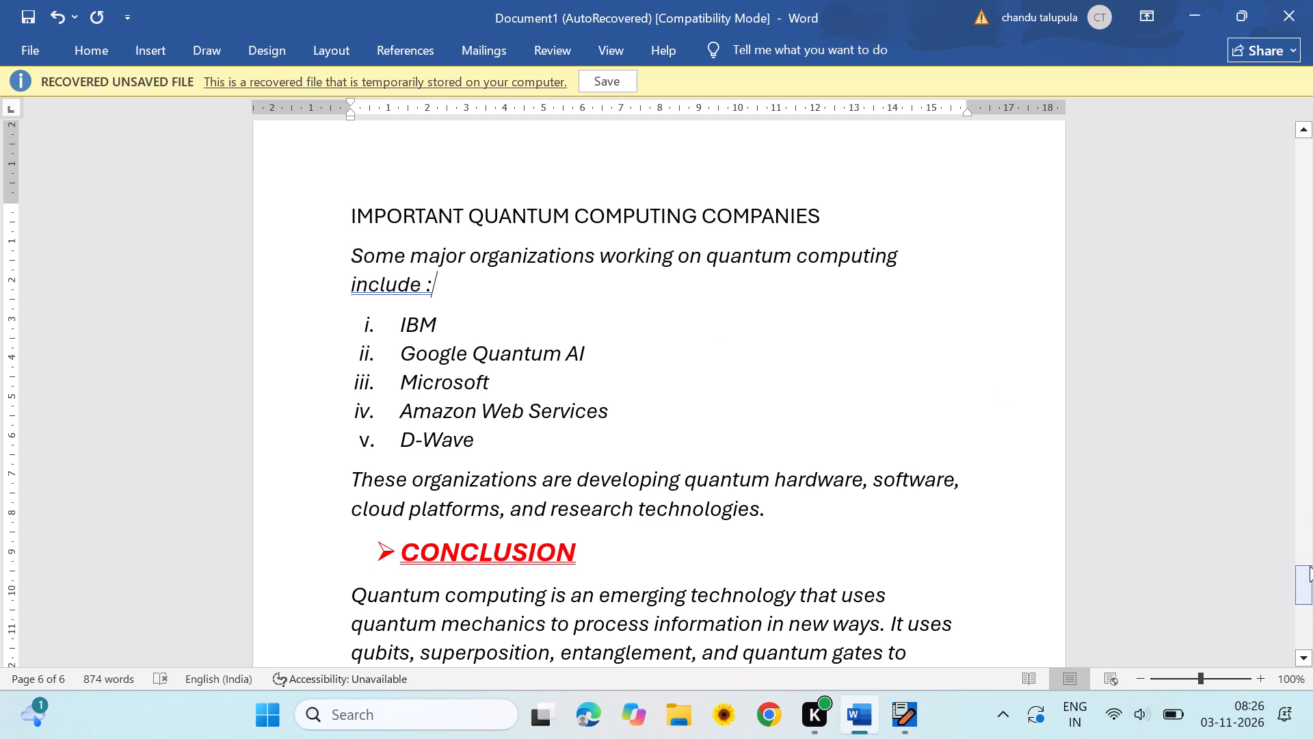
Format the "IMPORTANT QUANTUM COMPUTING COMPANIES" heading with Green, Accent 6 font colour and an arrowhead bullet.
drag(1305, 571, 1305, 562)
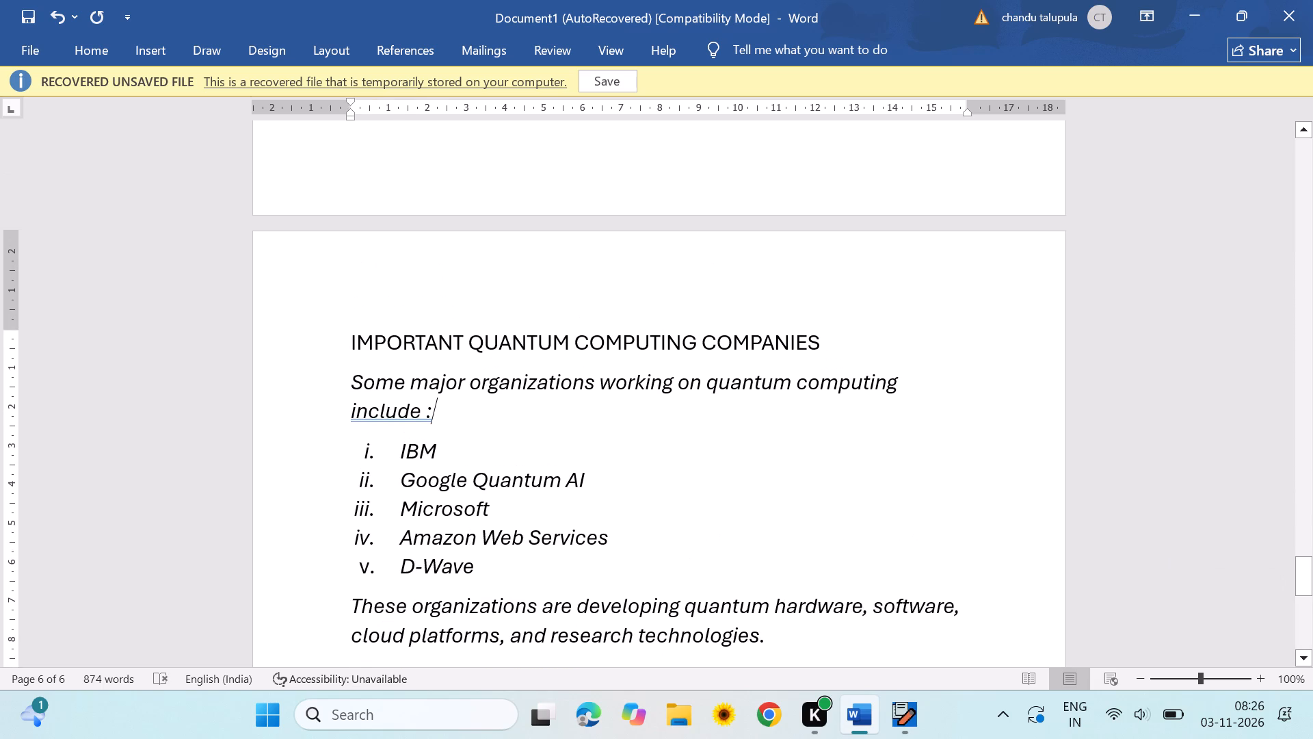
drag(350, 343, 633, 333)
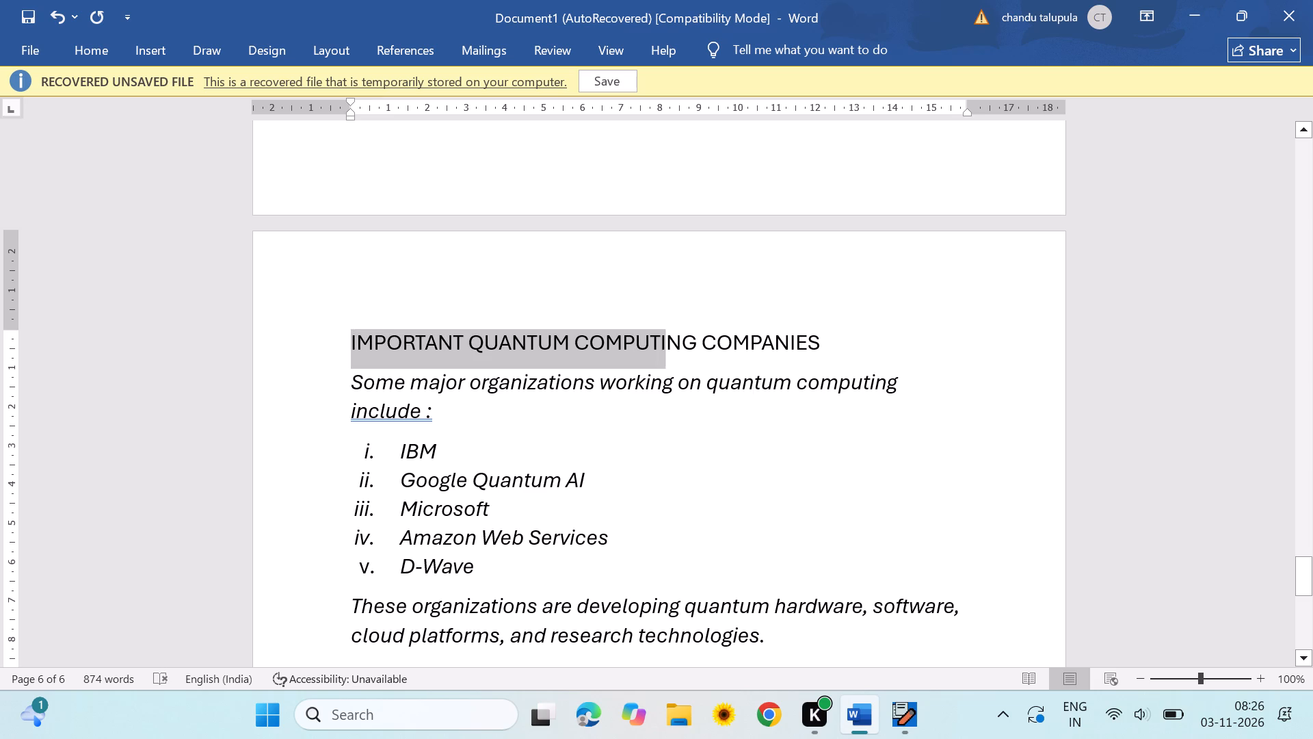
drag(633, 333, 842, 339)
click(975, 299)
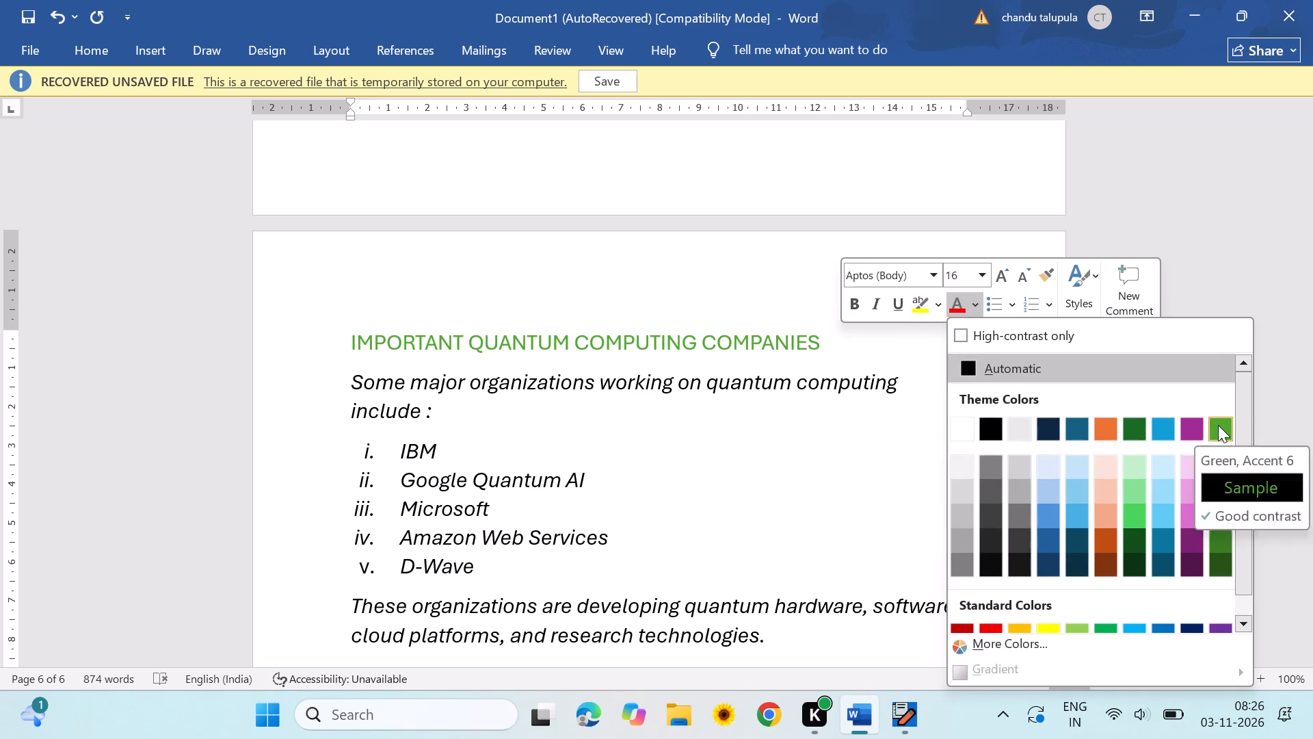
click(1218, 425)
click(1011, 313)
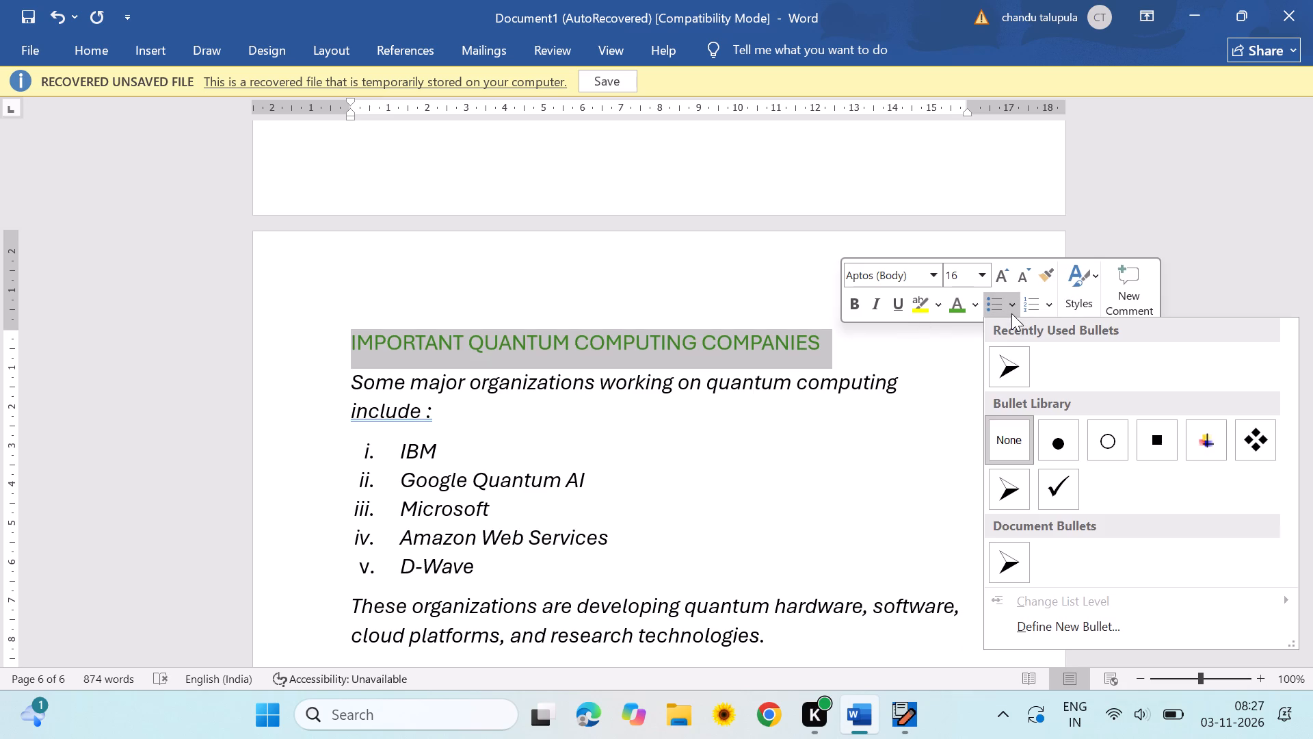
click(1014, 364)
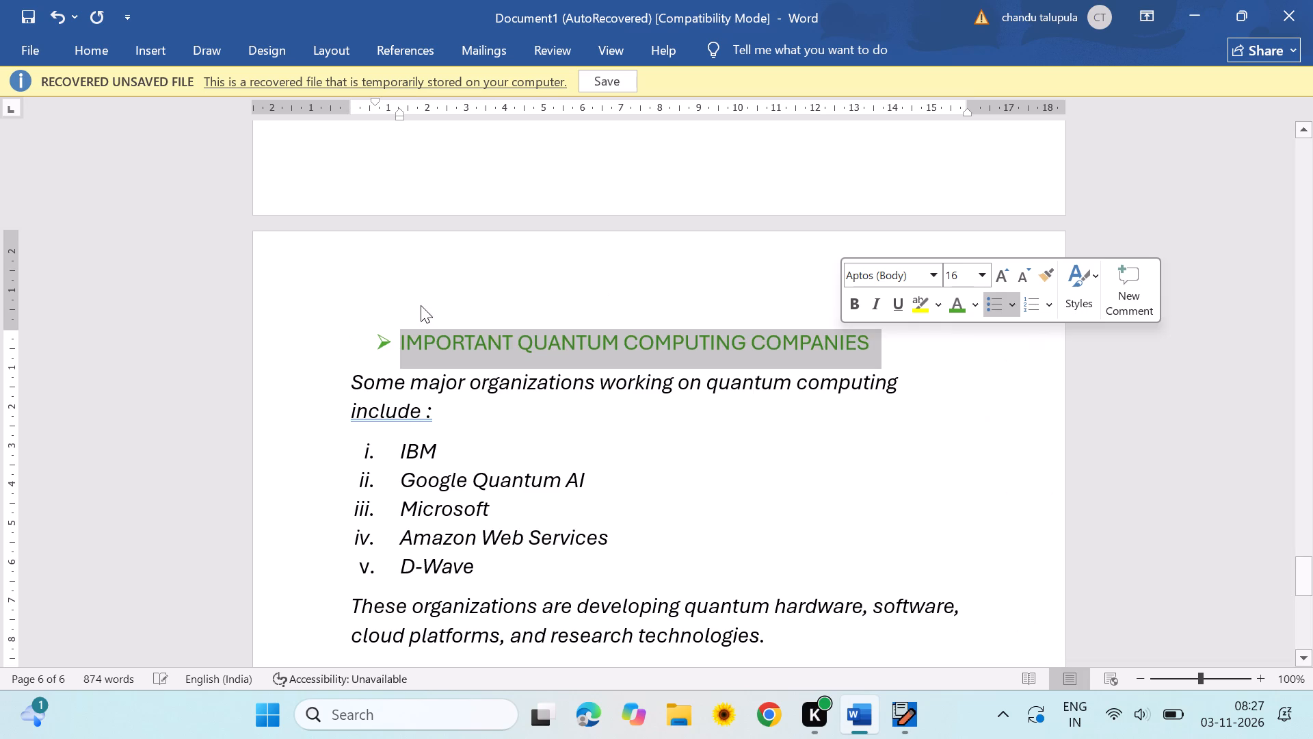
Apply a double underline to the "IMPORTANT QUANTUM COMPUTING COMPANIES" heading.
click(103, 52)
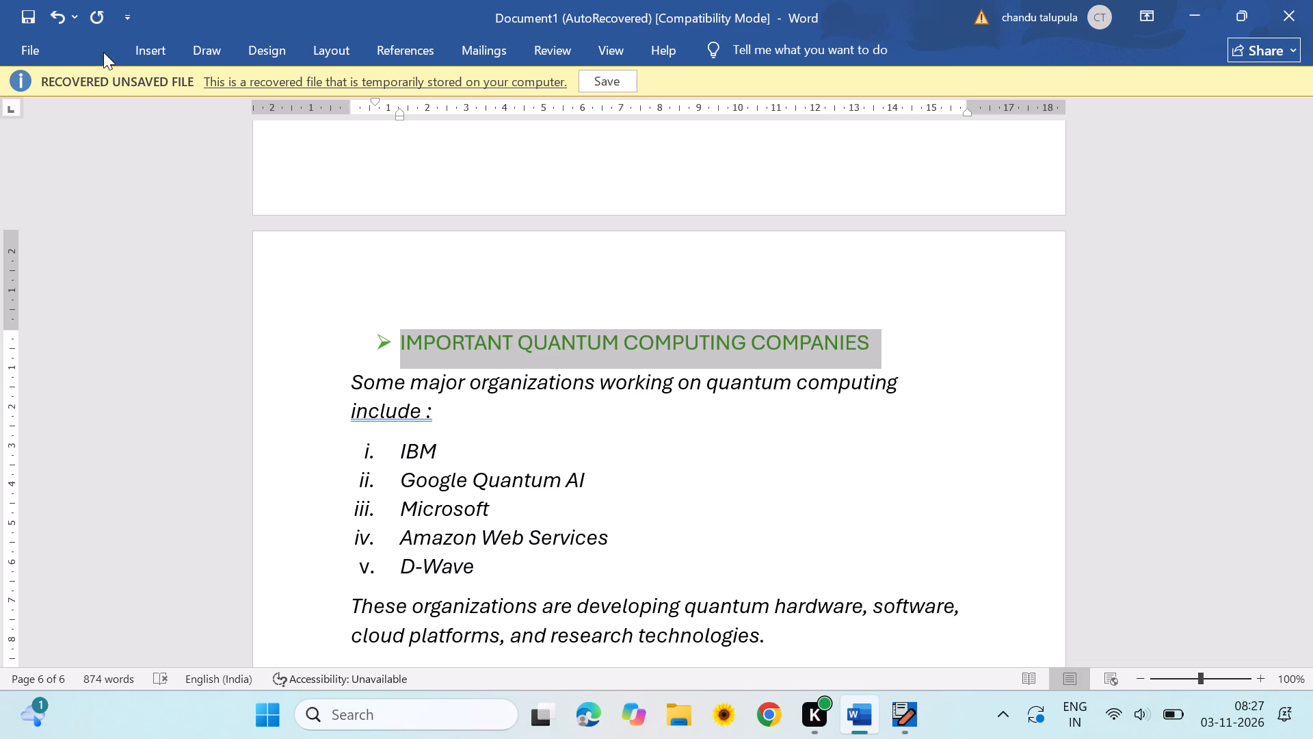
click(250, 125)
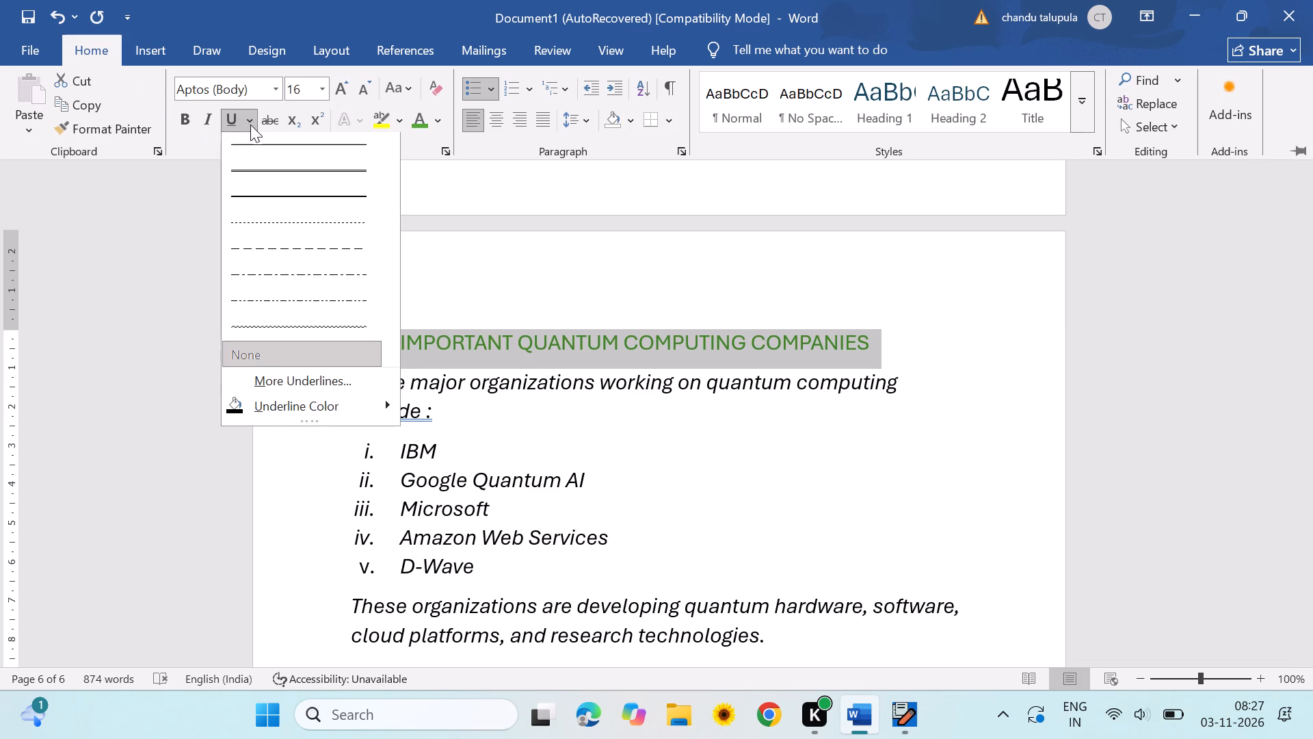
click(255, 177)
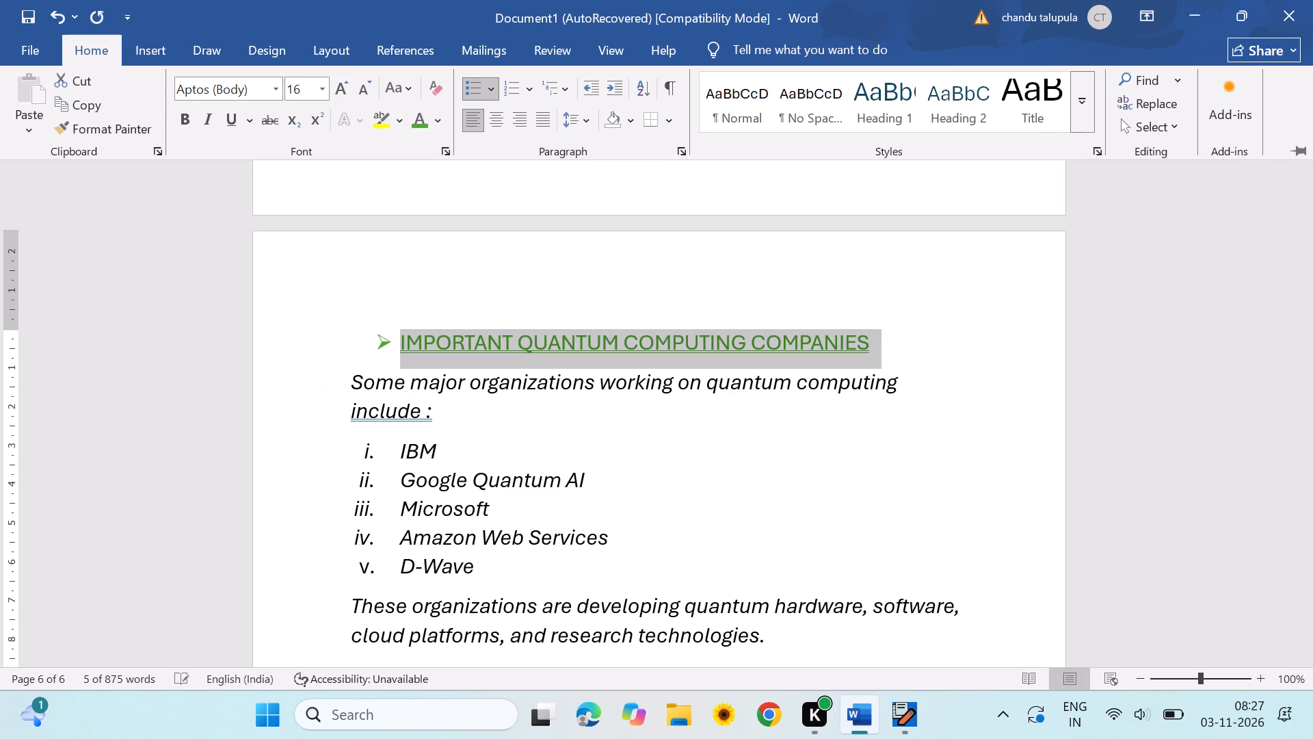
Apply a wavy underline to the introductory sentence "Some major organizations working on quantum computing include :".
click(346, 378)
drag(346, 378, 439, 428)
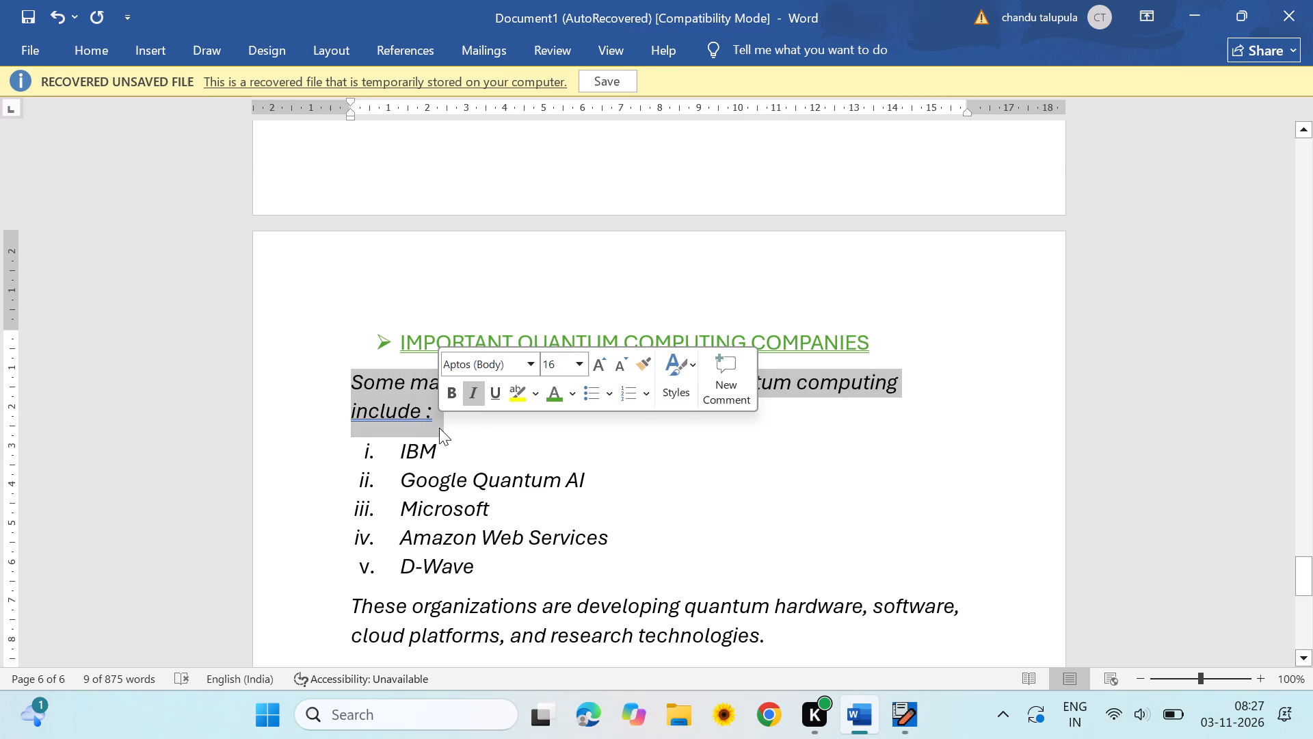
click(107, 49)
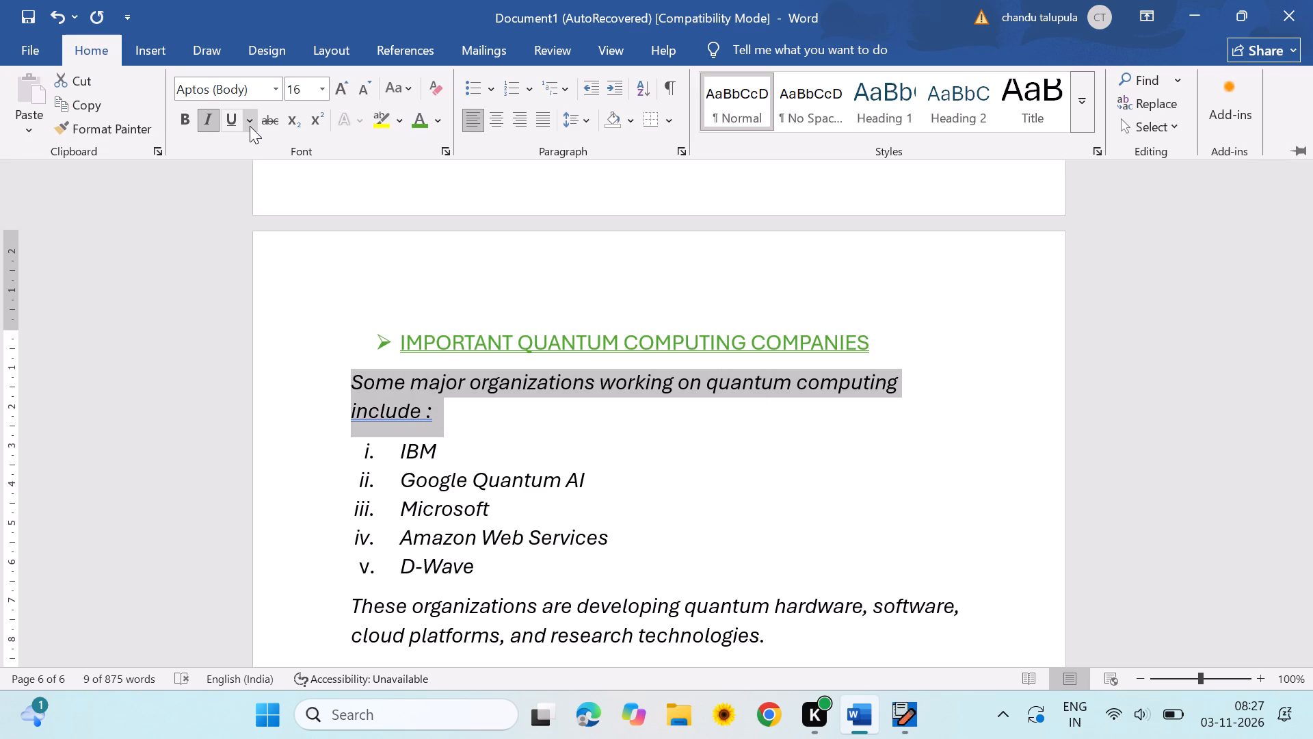
click(250, 126)
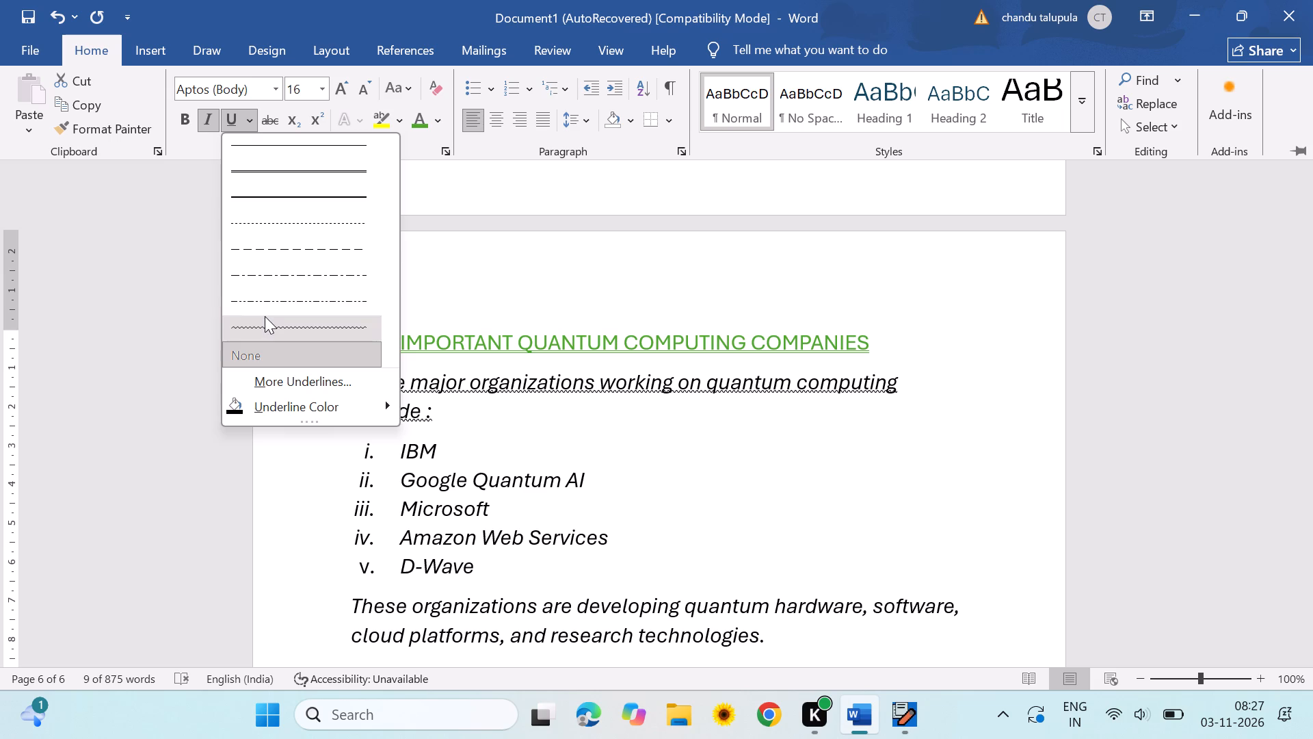
click(265, 316)
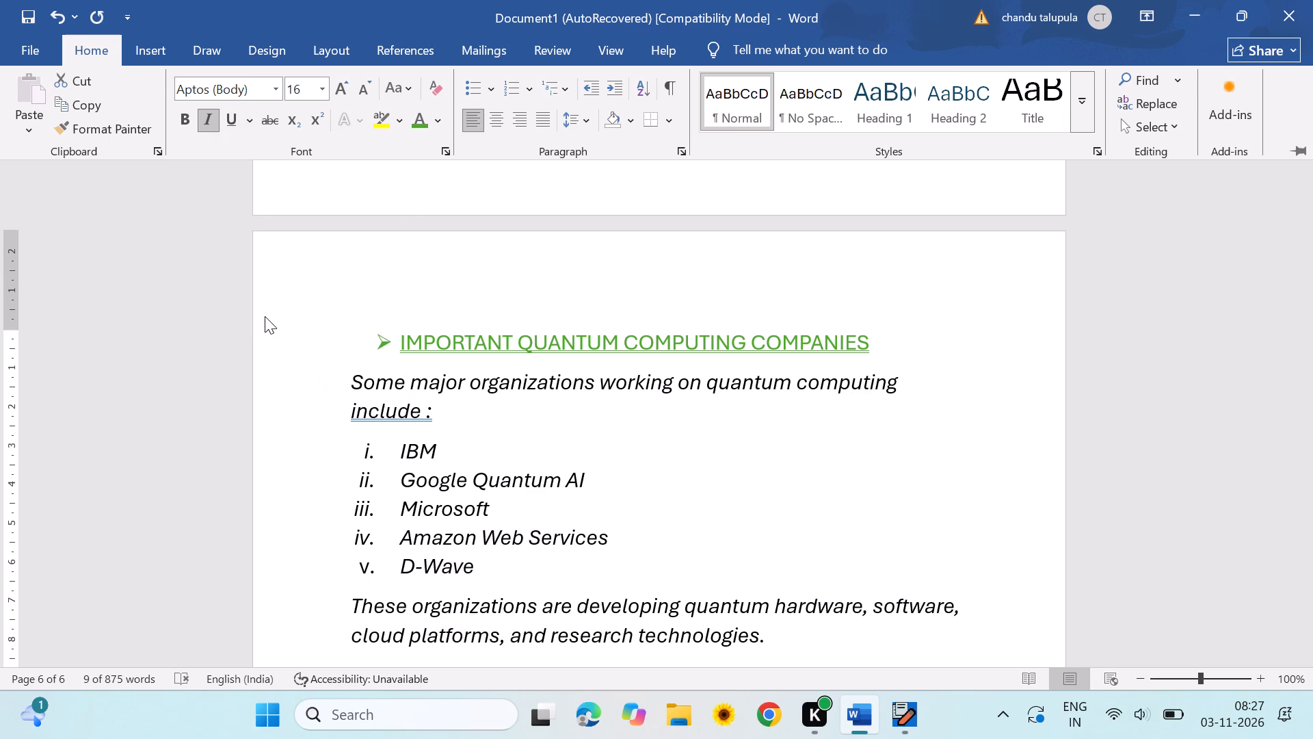
click(801, 445)
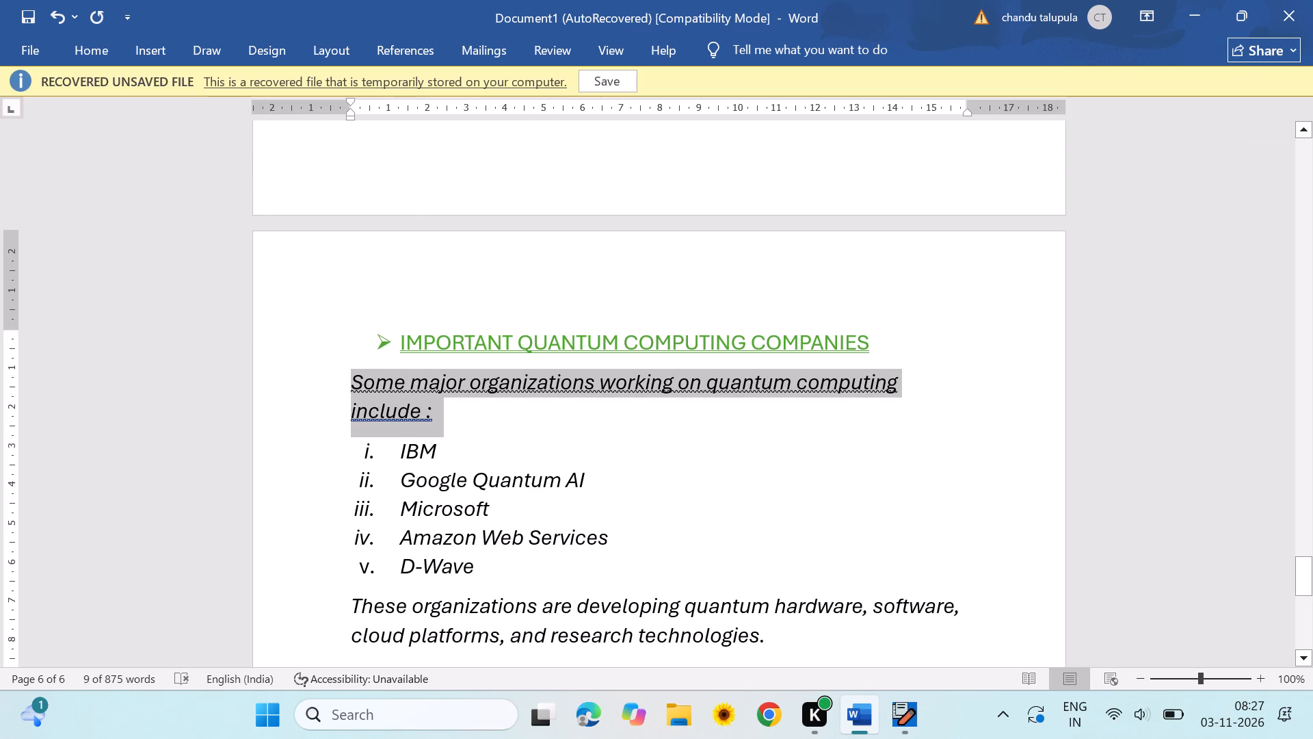
click(904, 452)
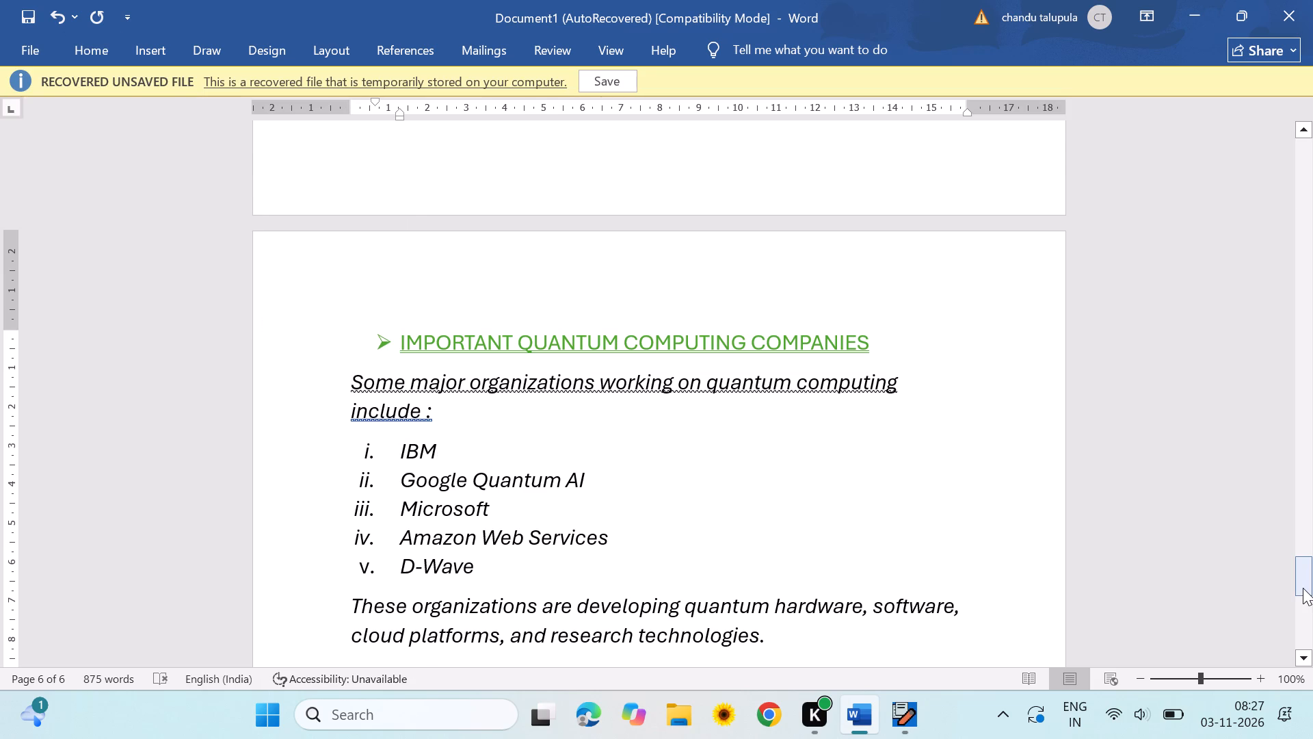
Set the font colour of the "FUTURE SCOPE OF QUANTUM COMPUTING" heading to the base orange theme colour.
drag(1303, 588, 1300, 579)
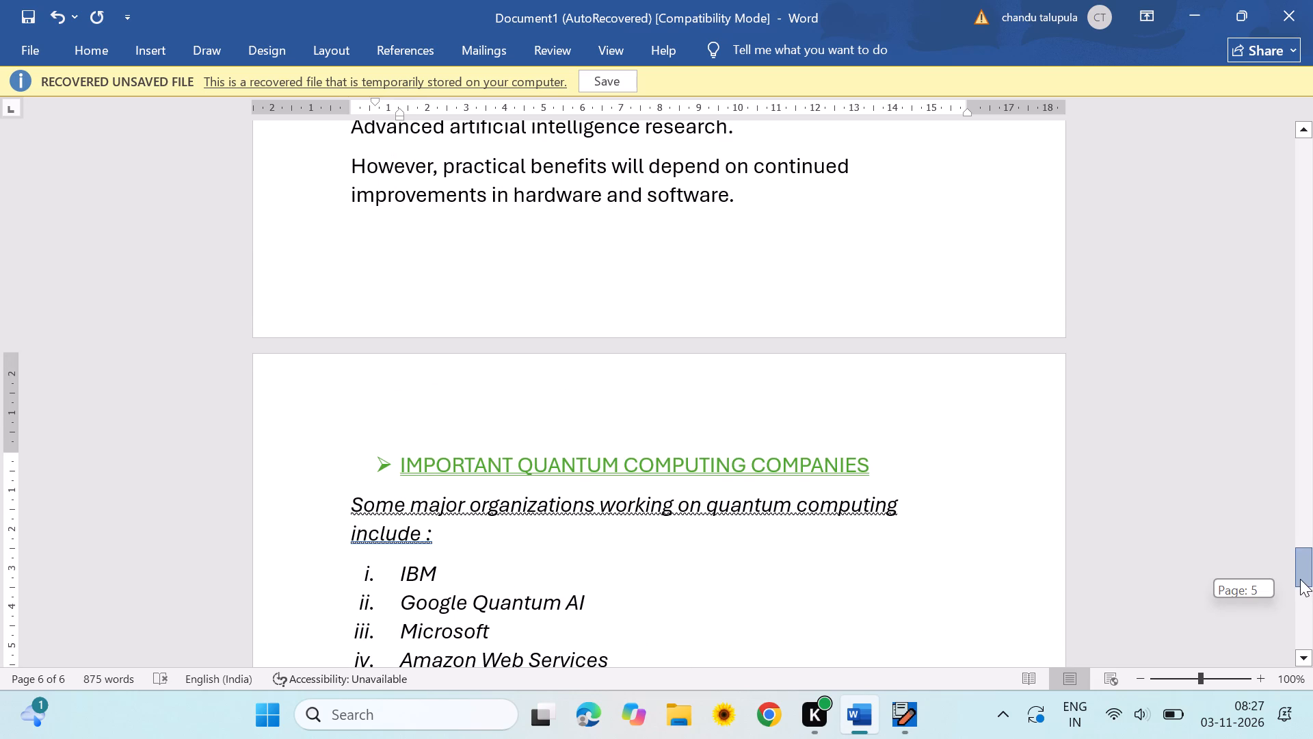
drag(1300, 579, 1295, 564)
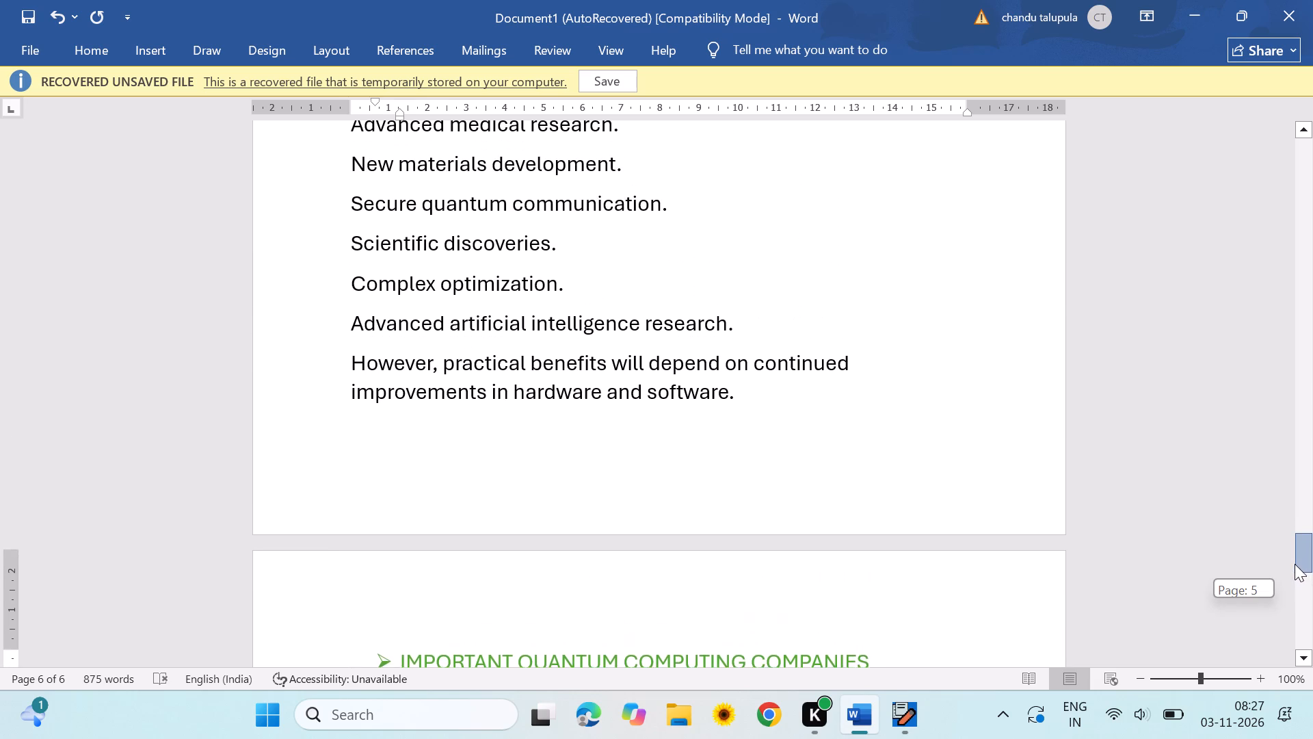
drag(1295, 564, 1292, 557)
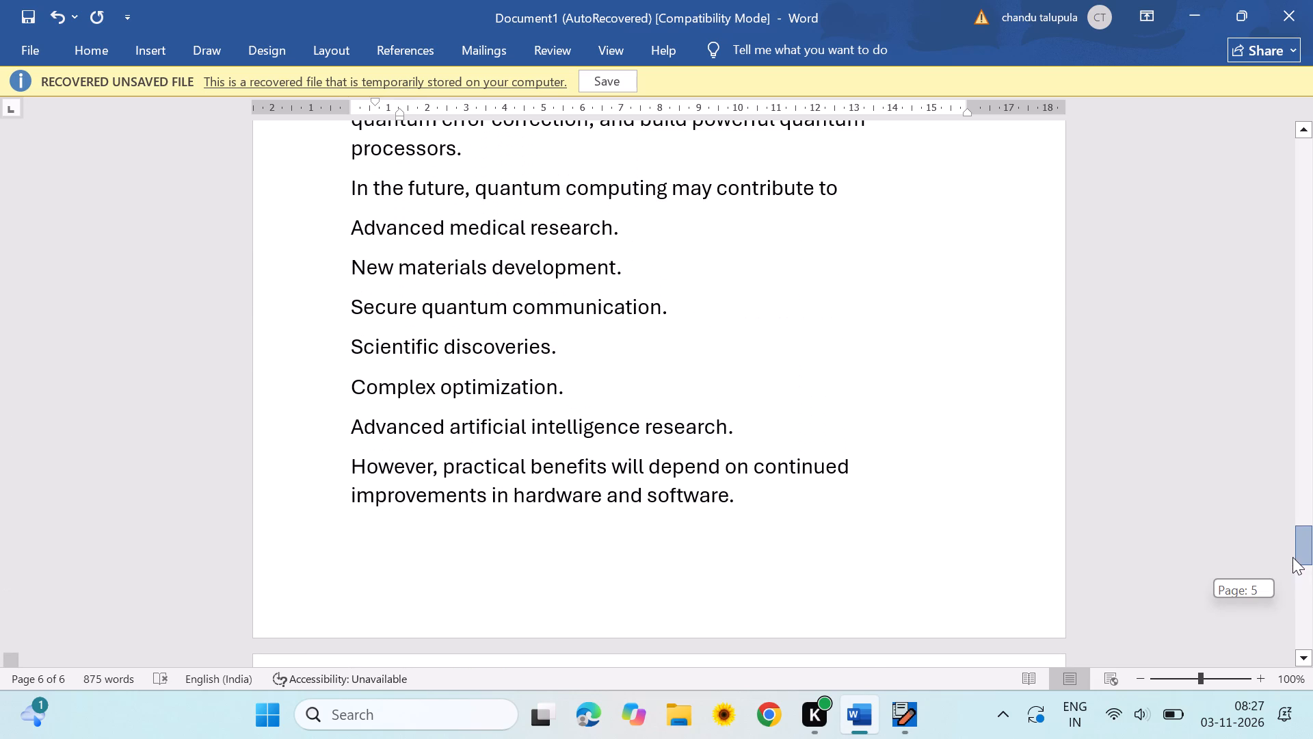
drag(1292, 557, 1292, 554)
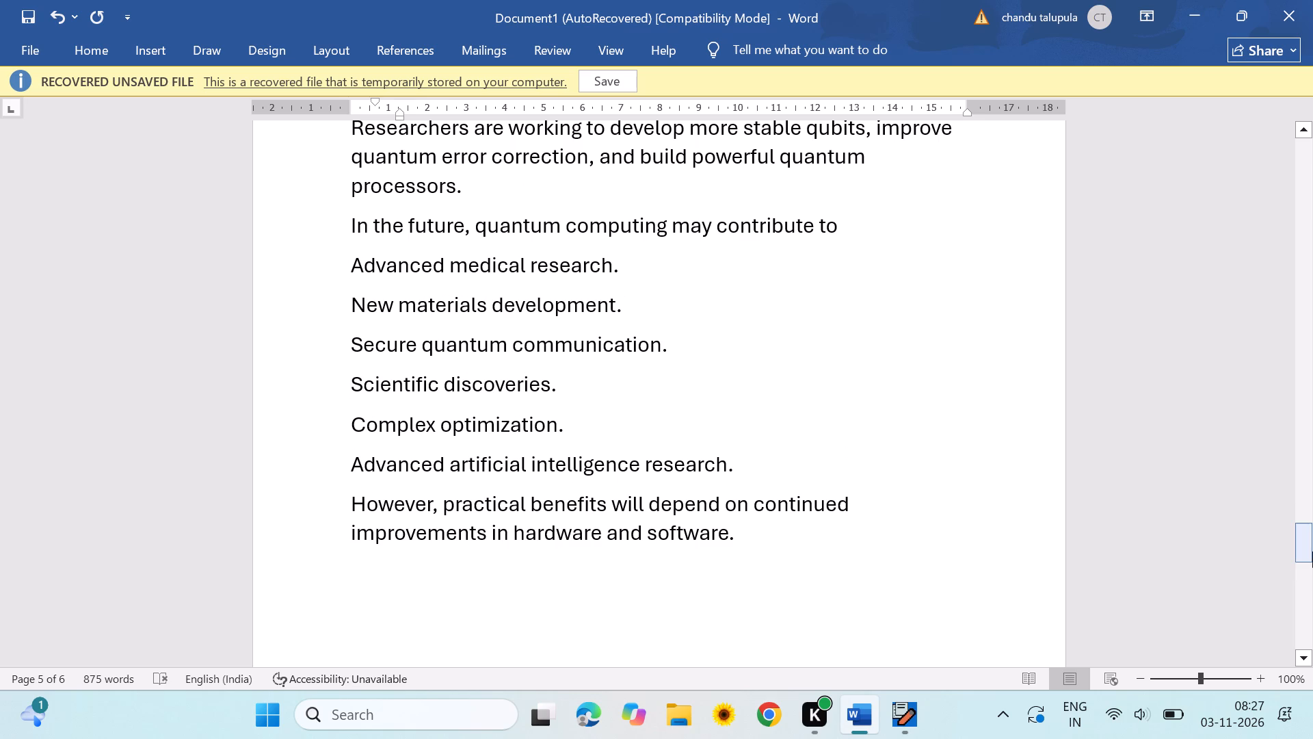
drag(1312, 552, 1312, 539)
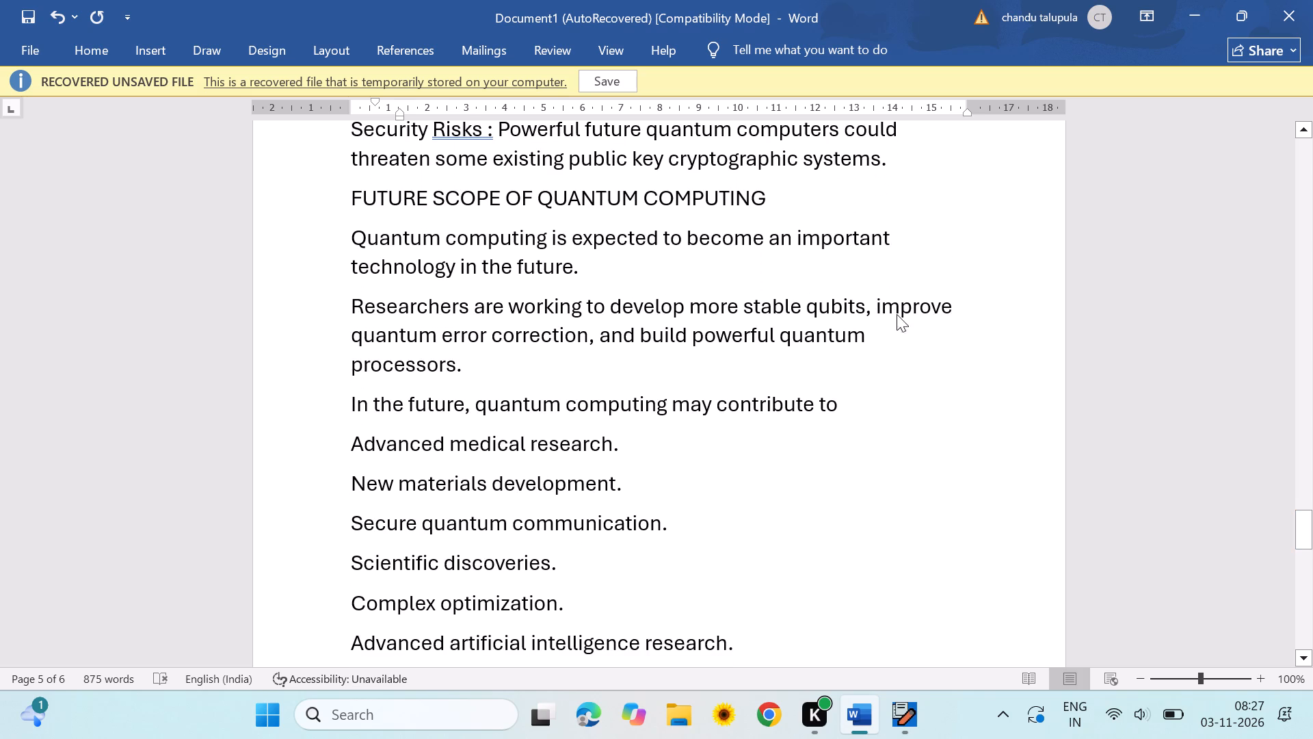
drag(351, 187, 768, 204)
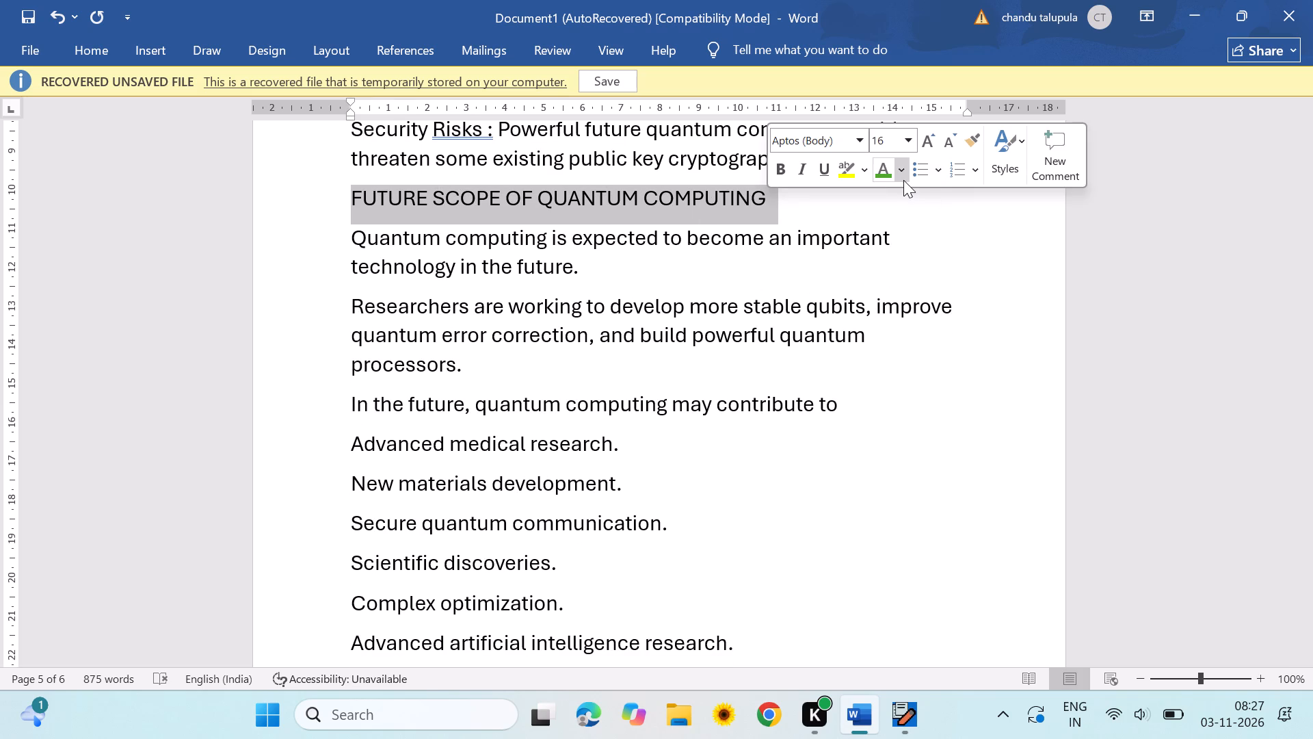
click(902, 179)
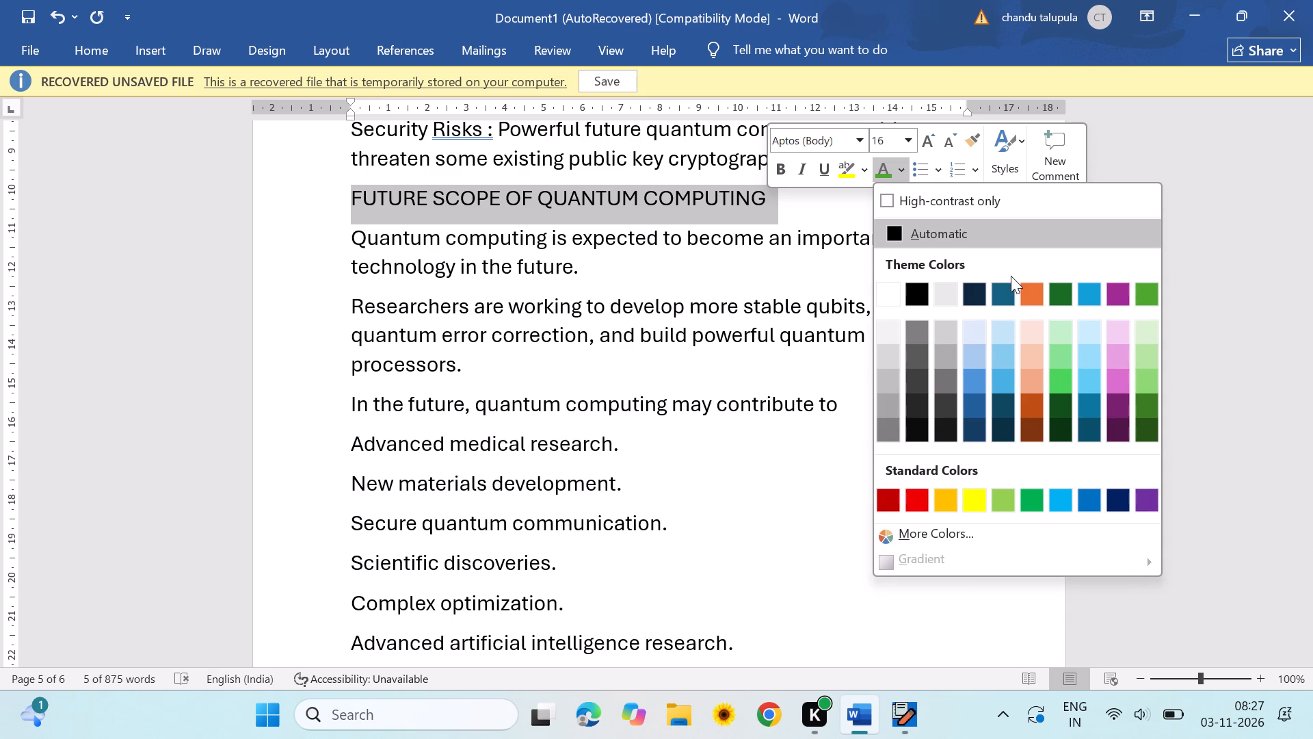
click(1031, 292)
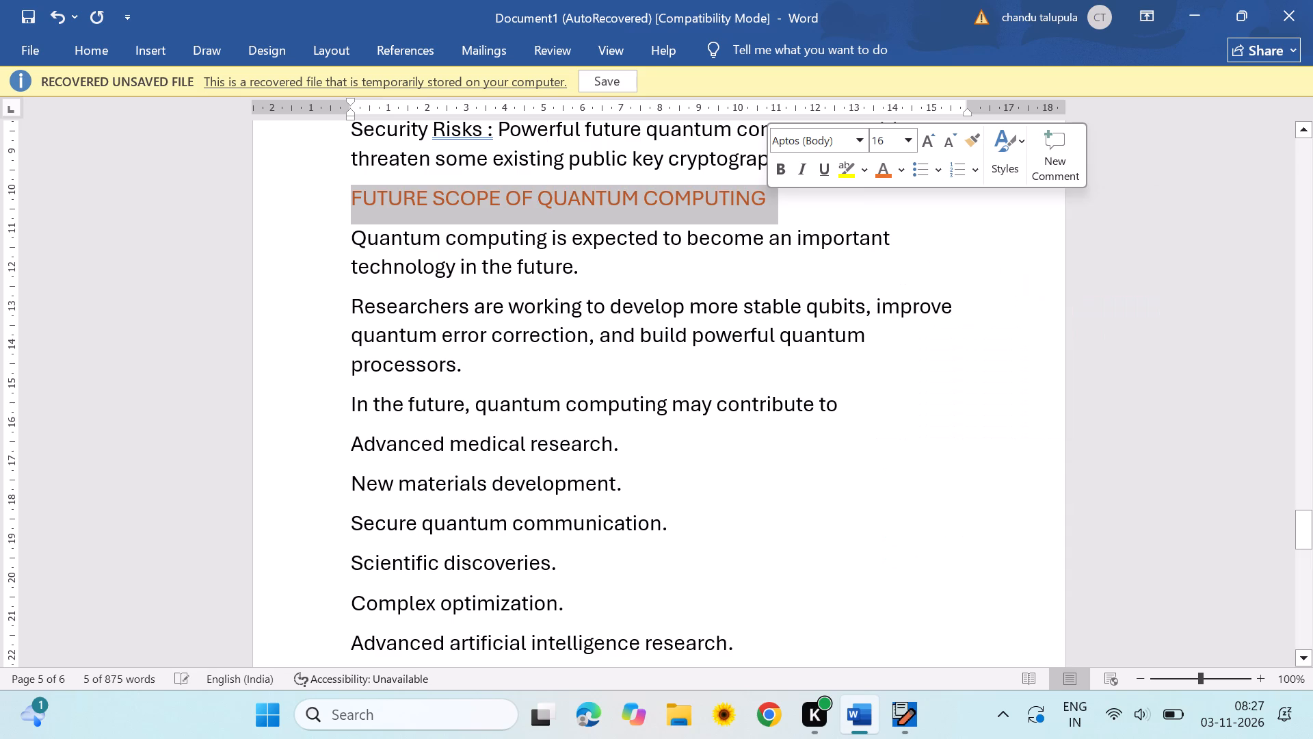
Give the "FUTURE SCOPE OF QUANTUM COMPUTING" heading a double underline and an arrowhead bullet.
click(96, 49)
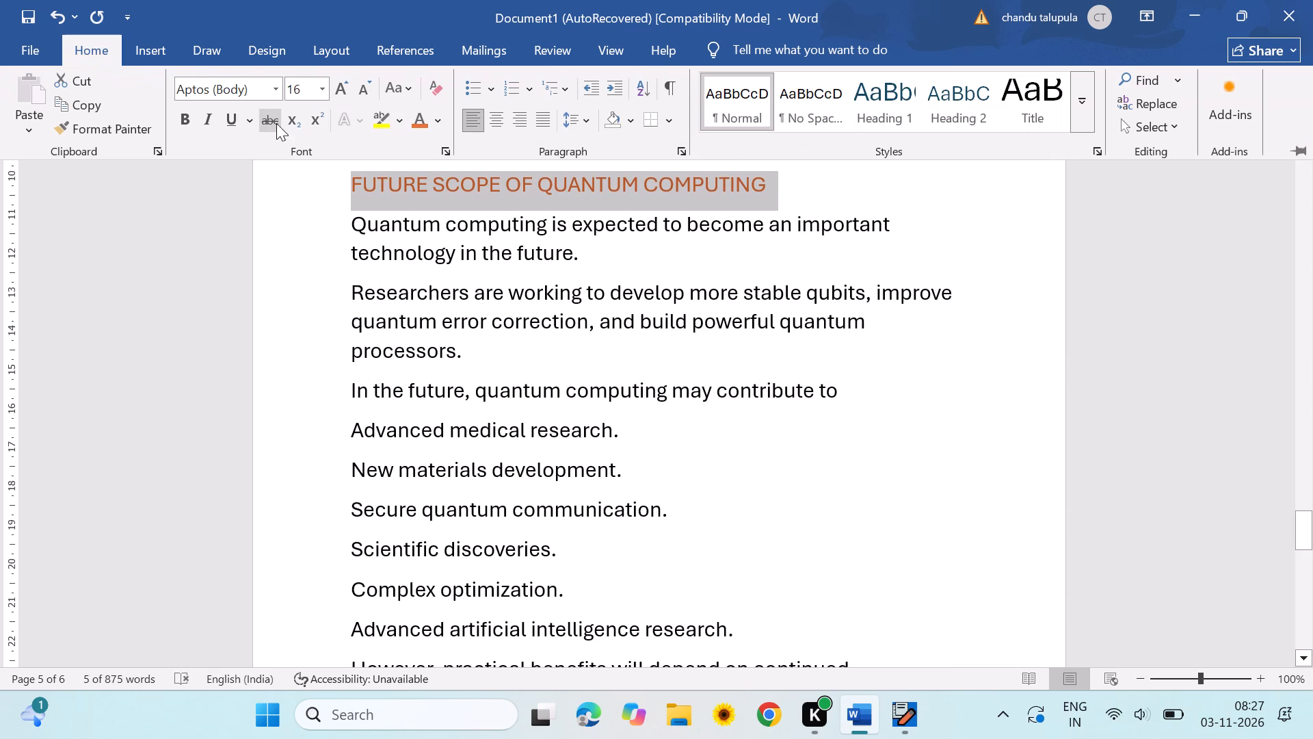
click(251, 128)
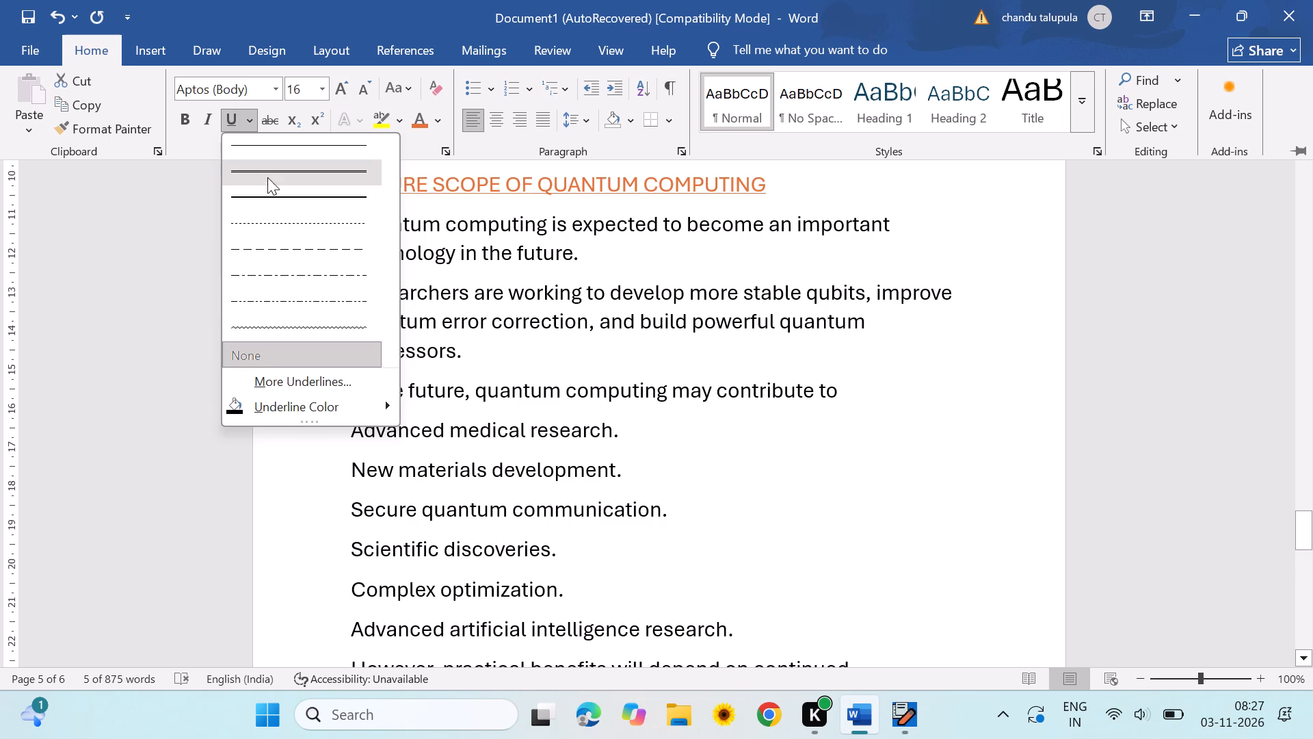
click(269, 181)
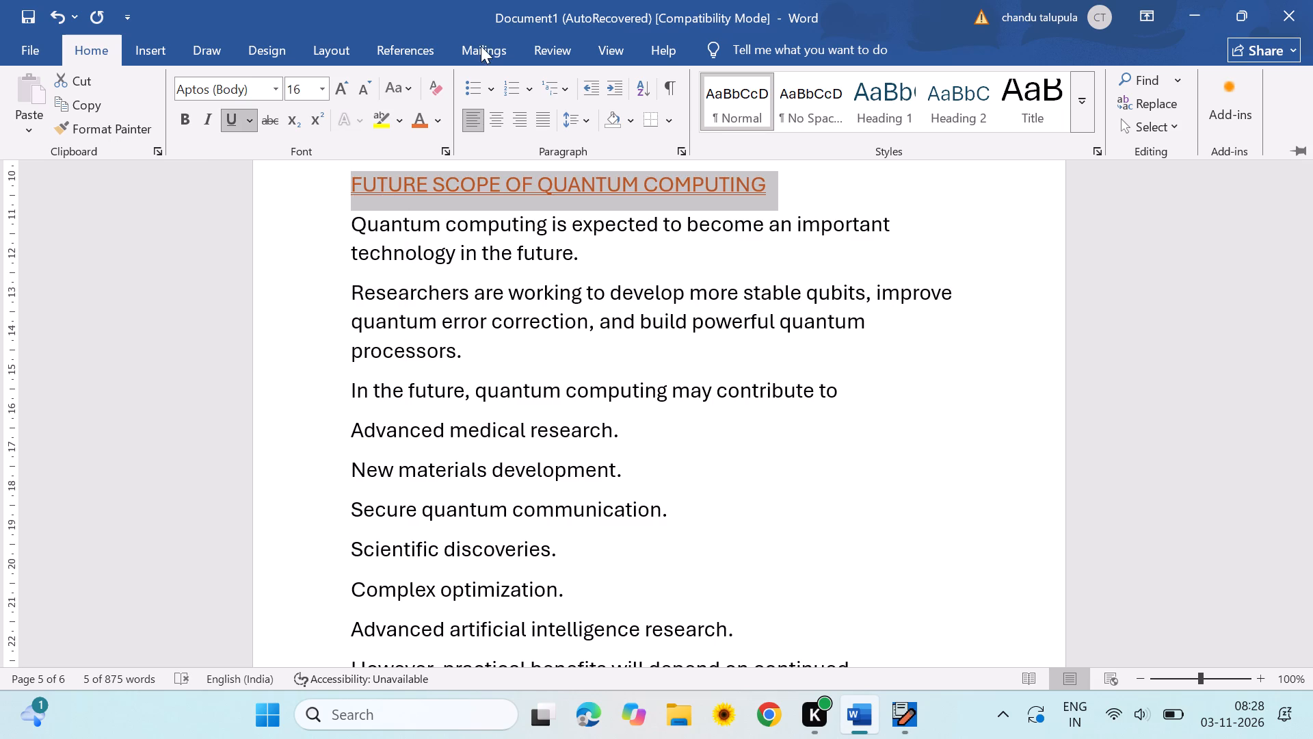
click(492, 90)
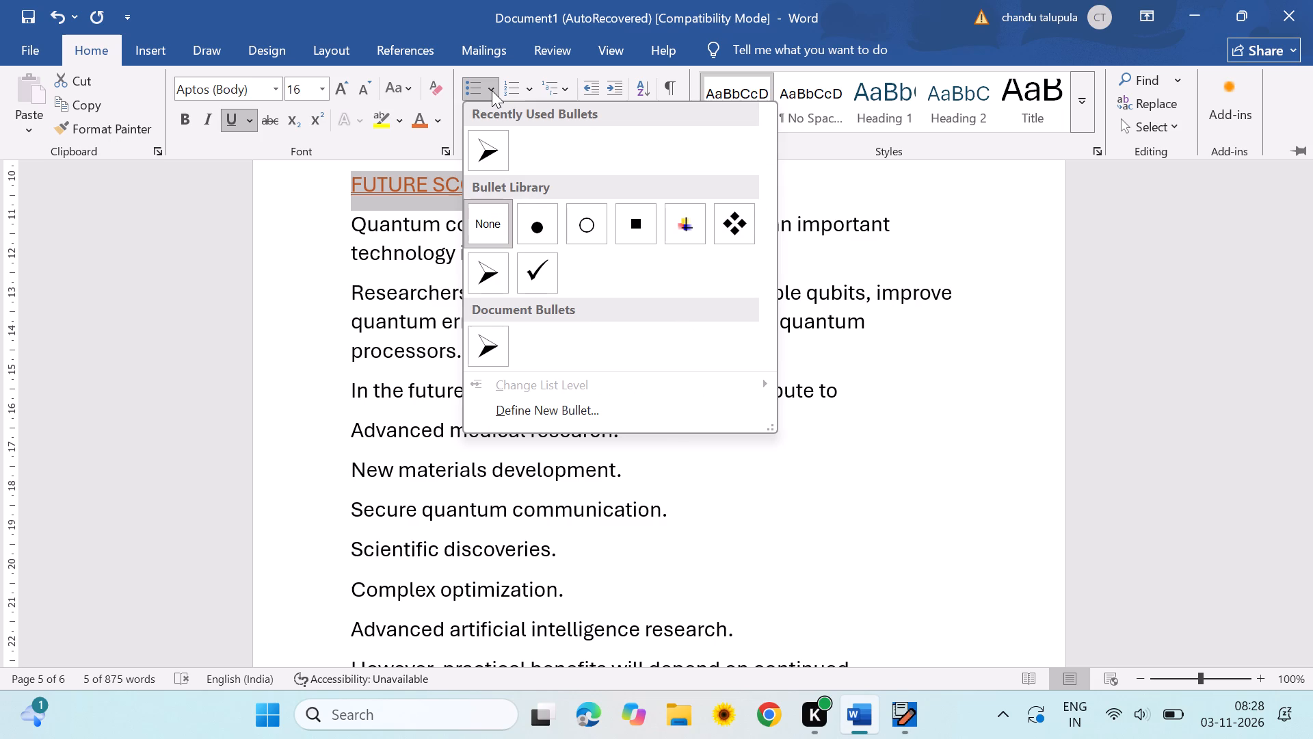
click(492, 167)
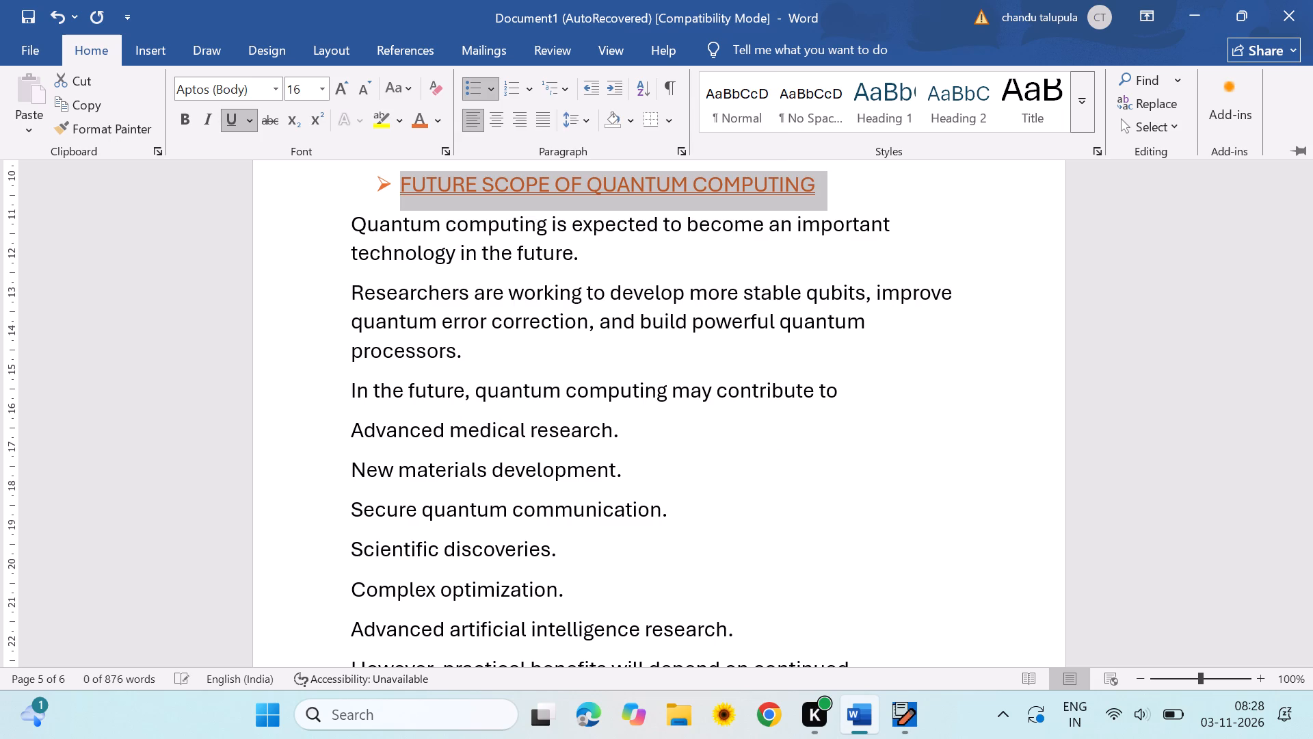
click(640, 237)
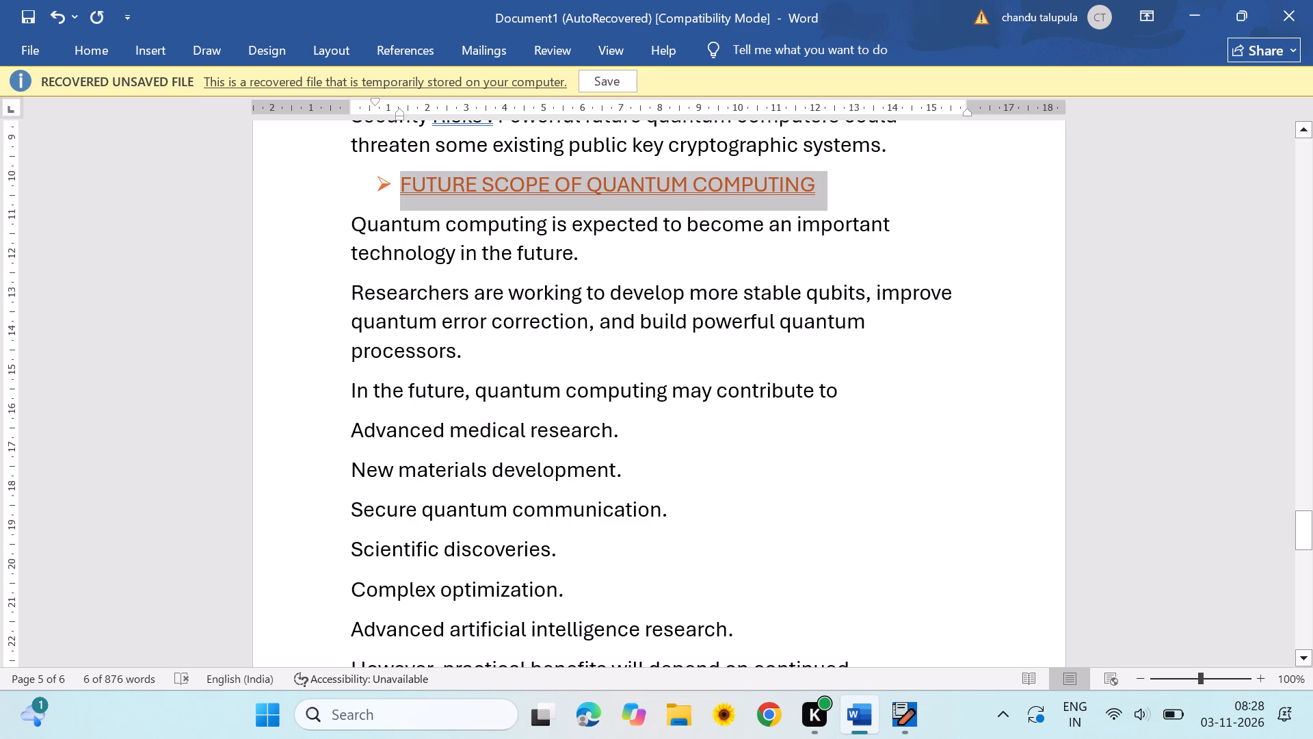
click(842, 544)
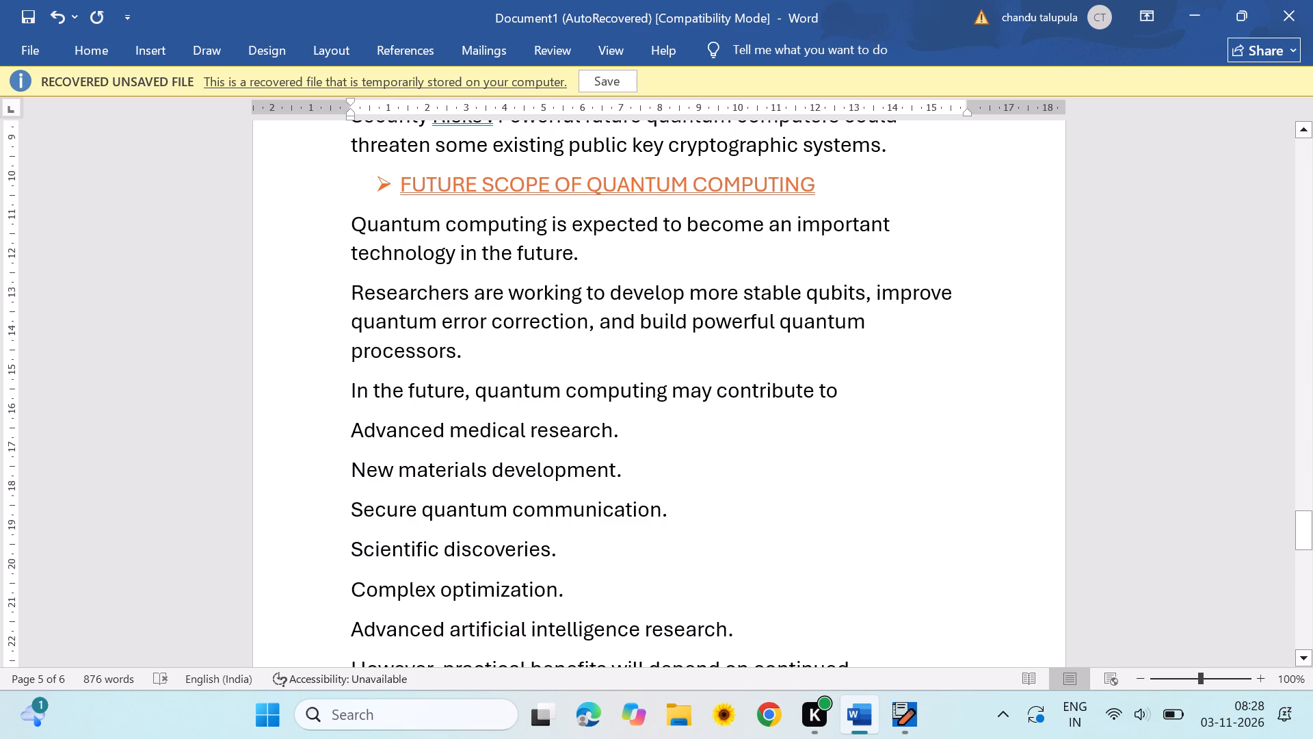
Apply a wavy underline to the line "In the future, quantum computing may contribute to".
drag(353, 385, 853, 419)
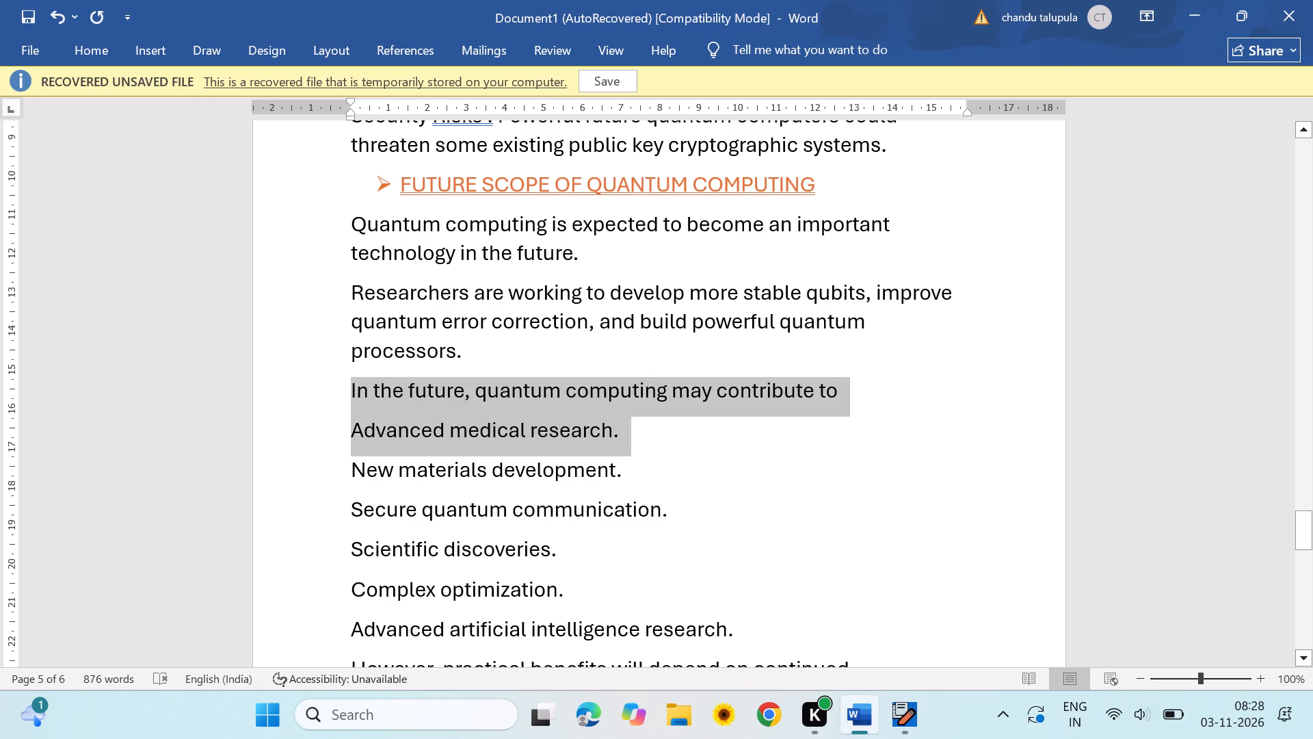
drag(853, 419, 856, 390)
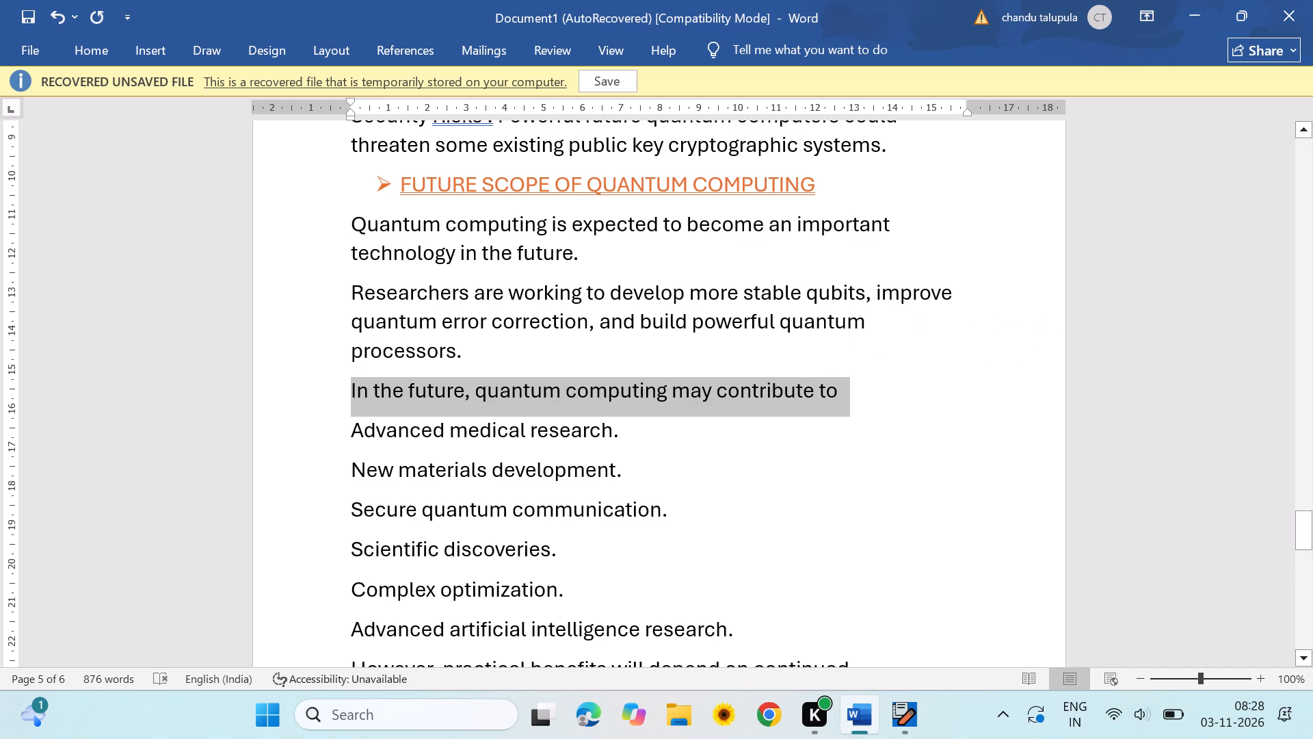
click(99, 53)
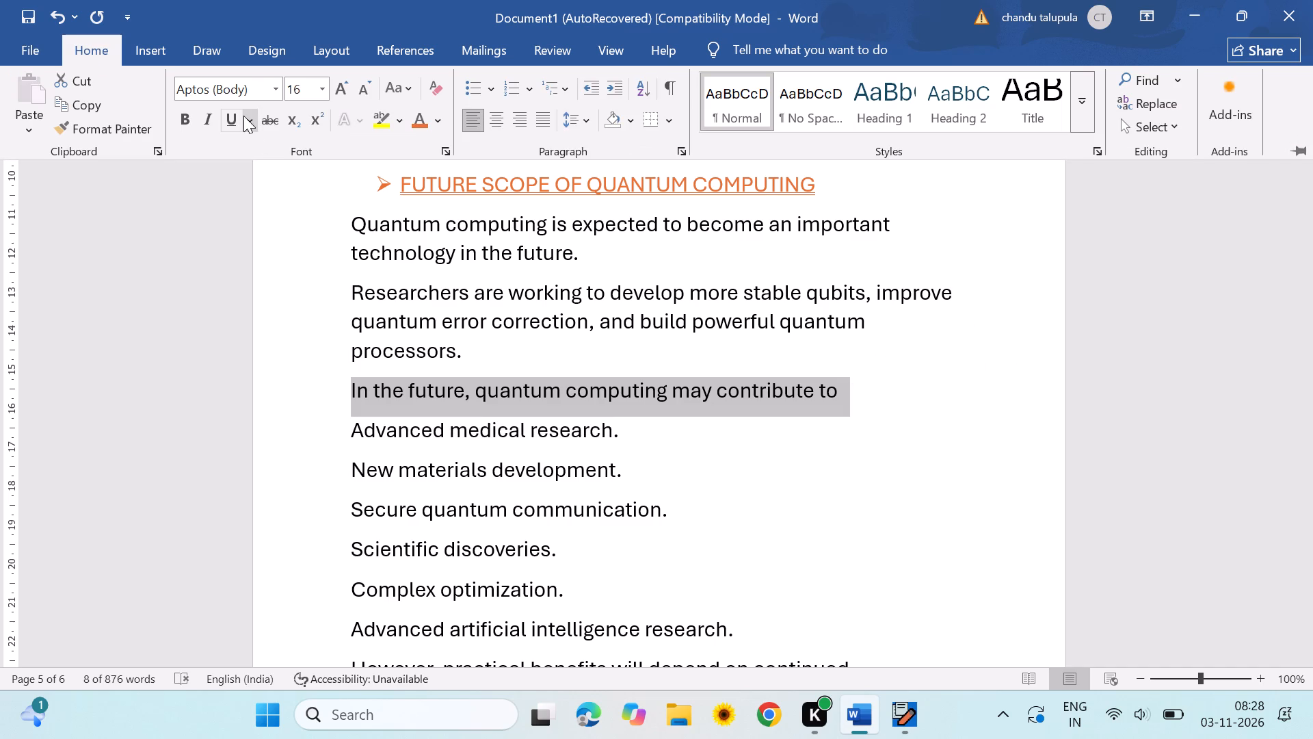
click(254, 120)
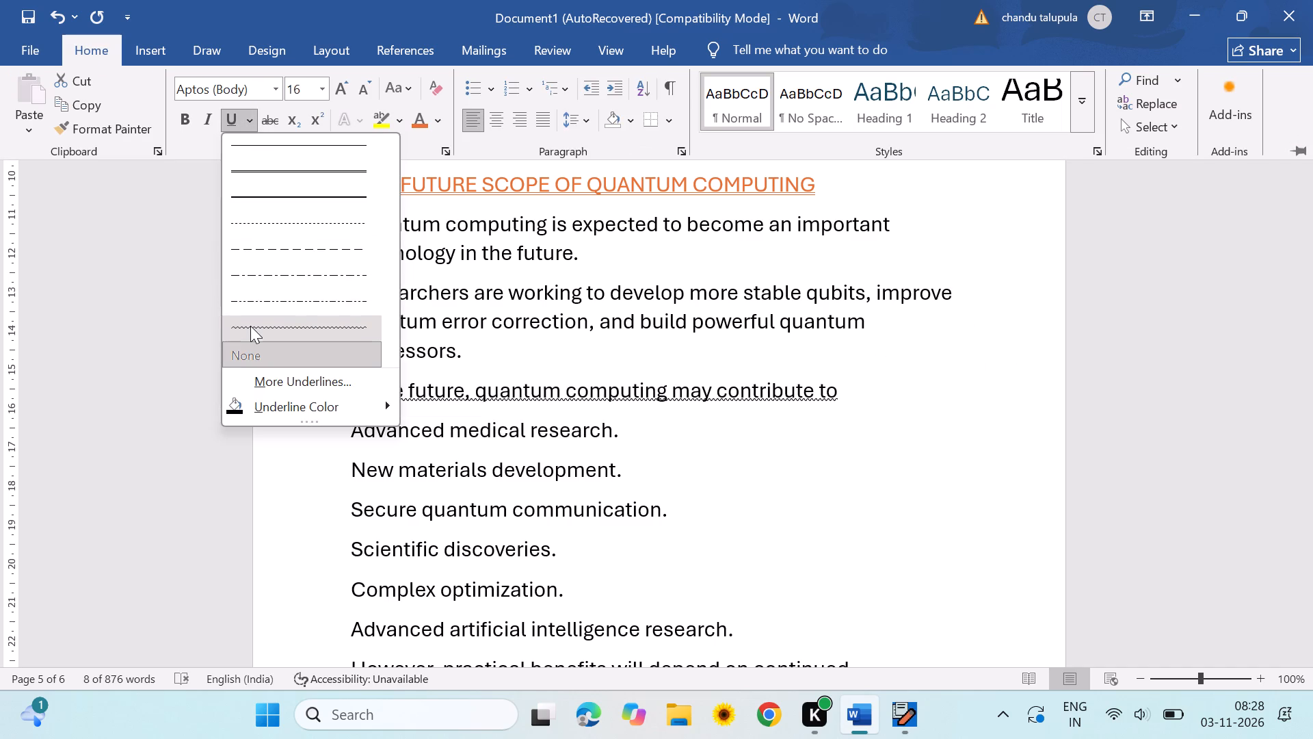
click(250, 326)
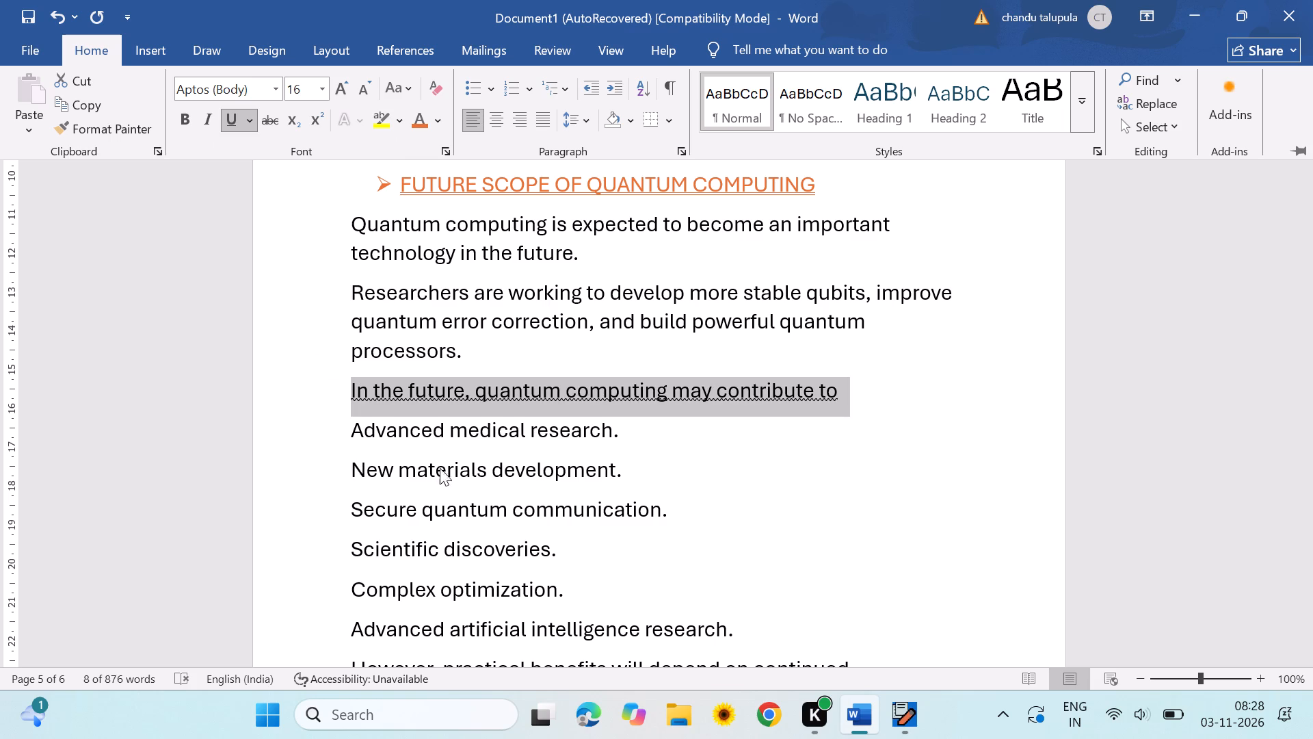
click(735, 530)
click(734, 465)
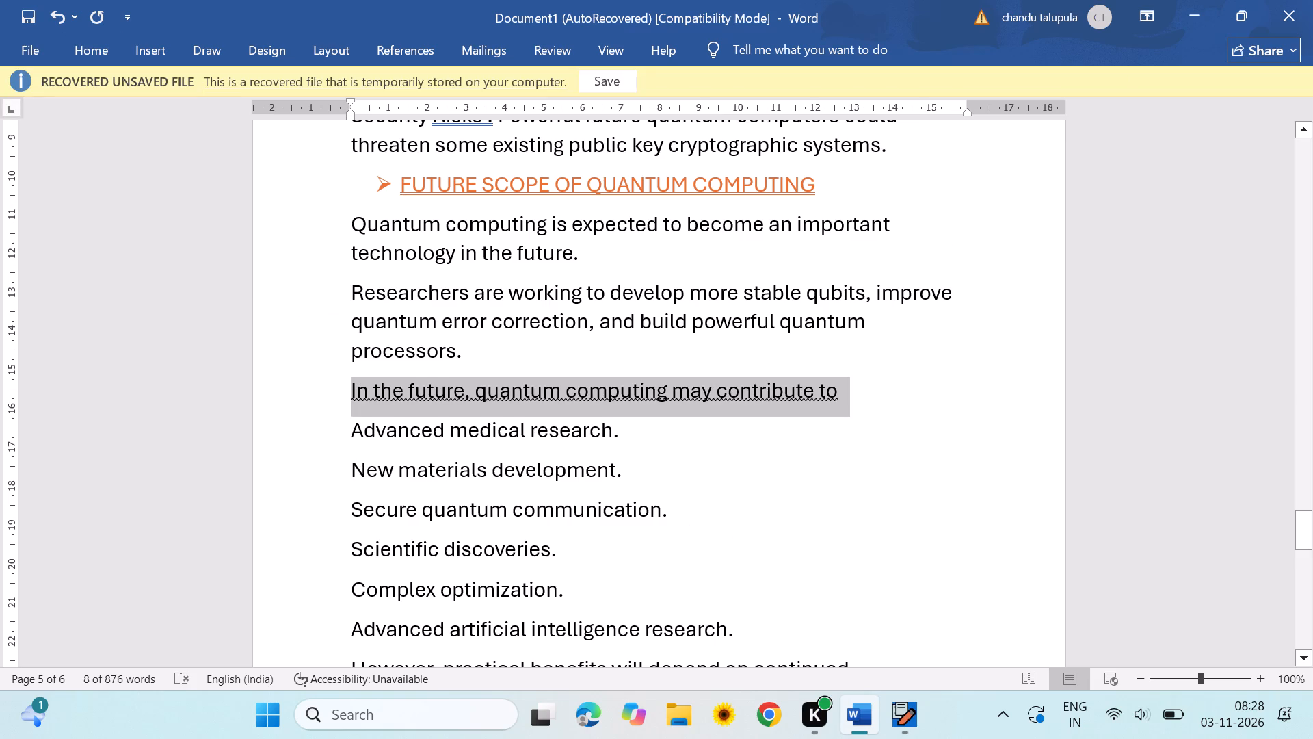
Number the list from "Advanced medical research" to "Advanced artificial intelligence research" with uppercase Roman numerals (I, II, III).
drag(349, 426, 416, 575)
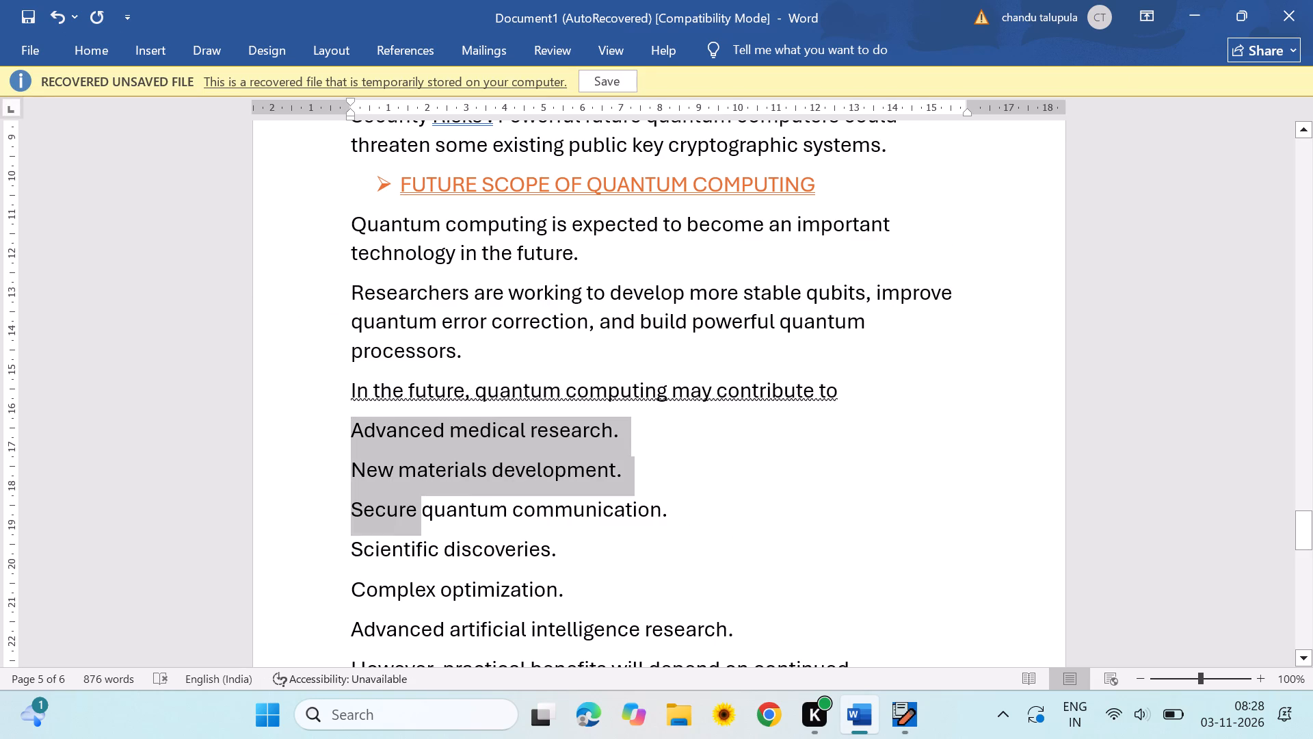
drag(416, 575, 678, 507)
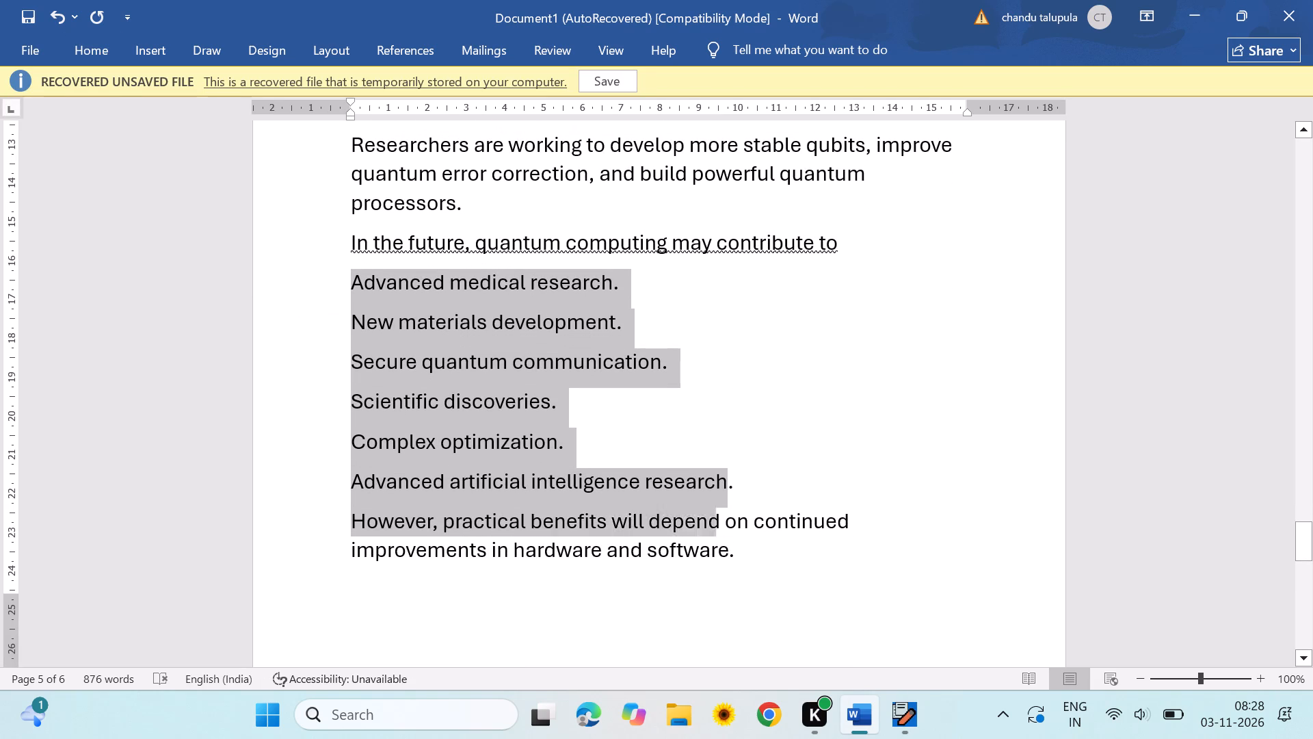
drag(678, 507, 766, 498)
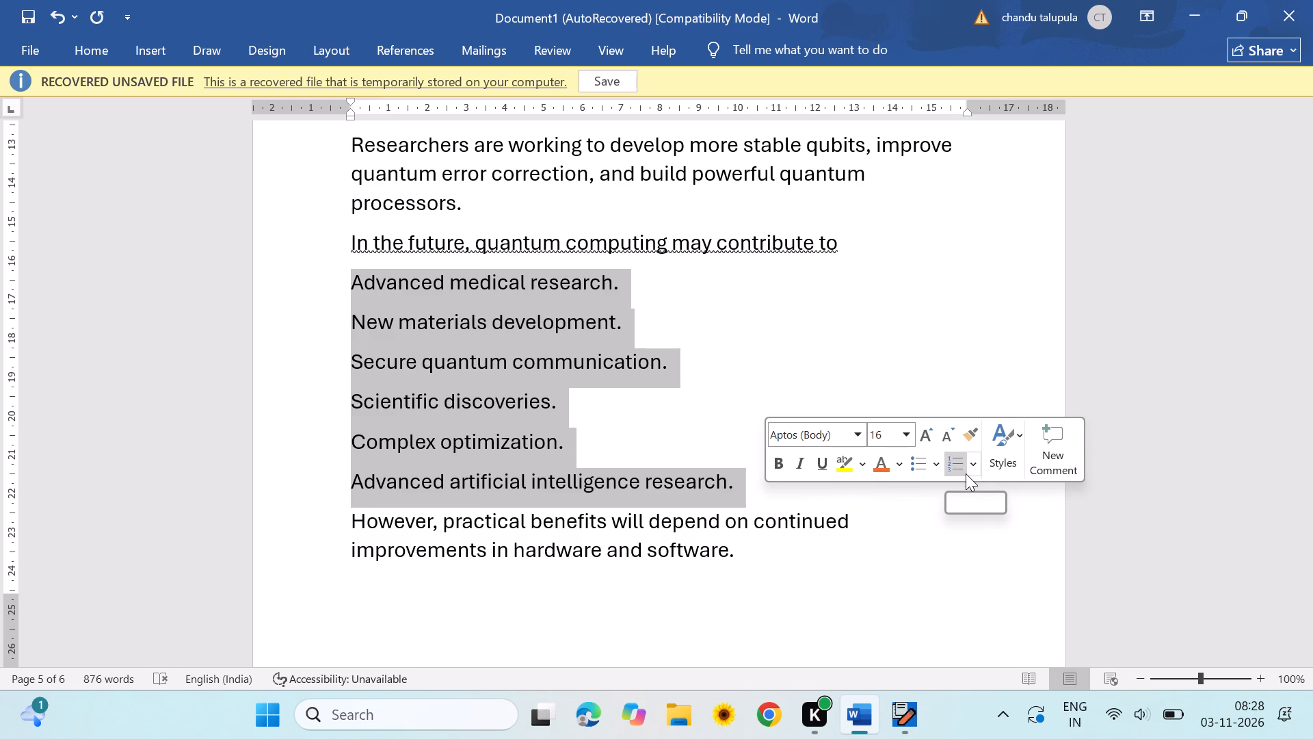
click(966, 474)
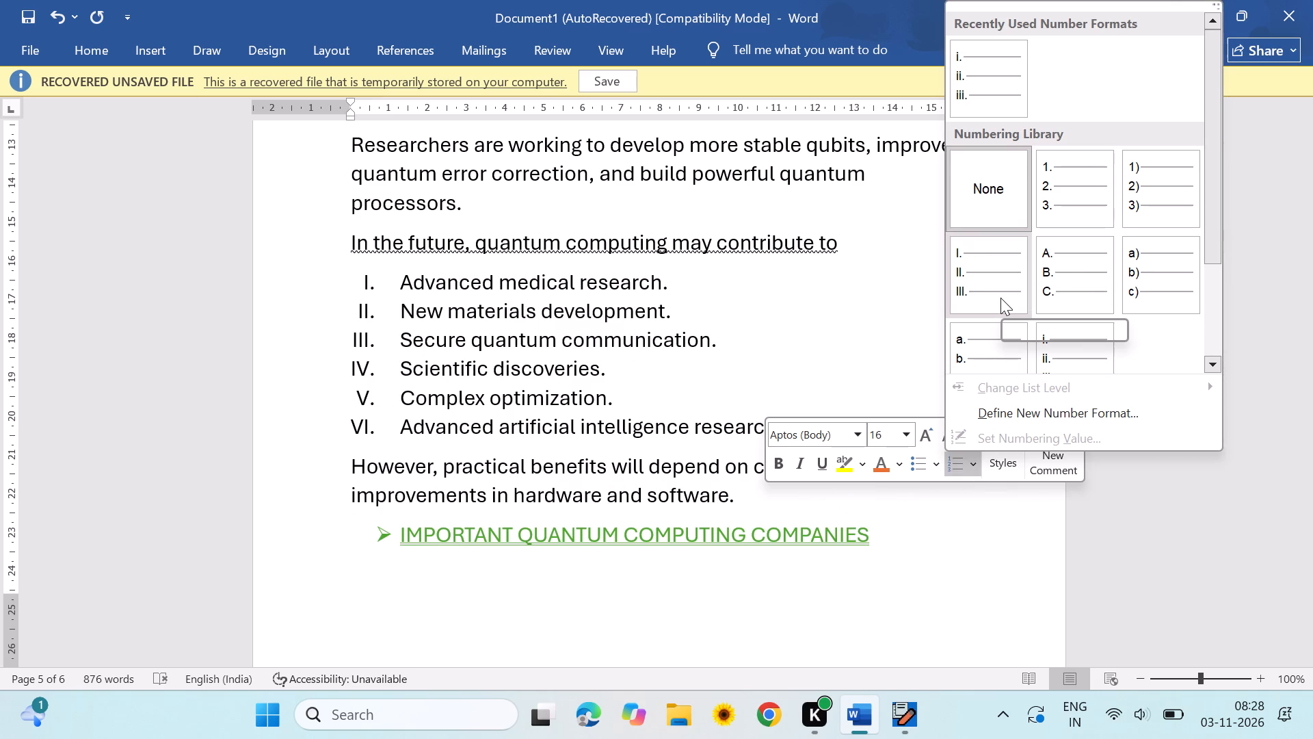
click(1000, 298)
click(897, 279)
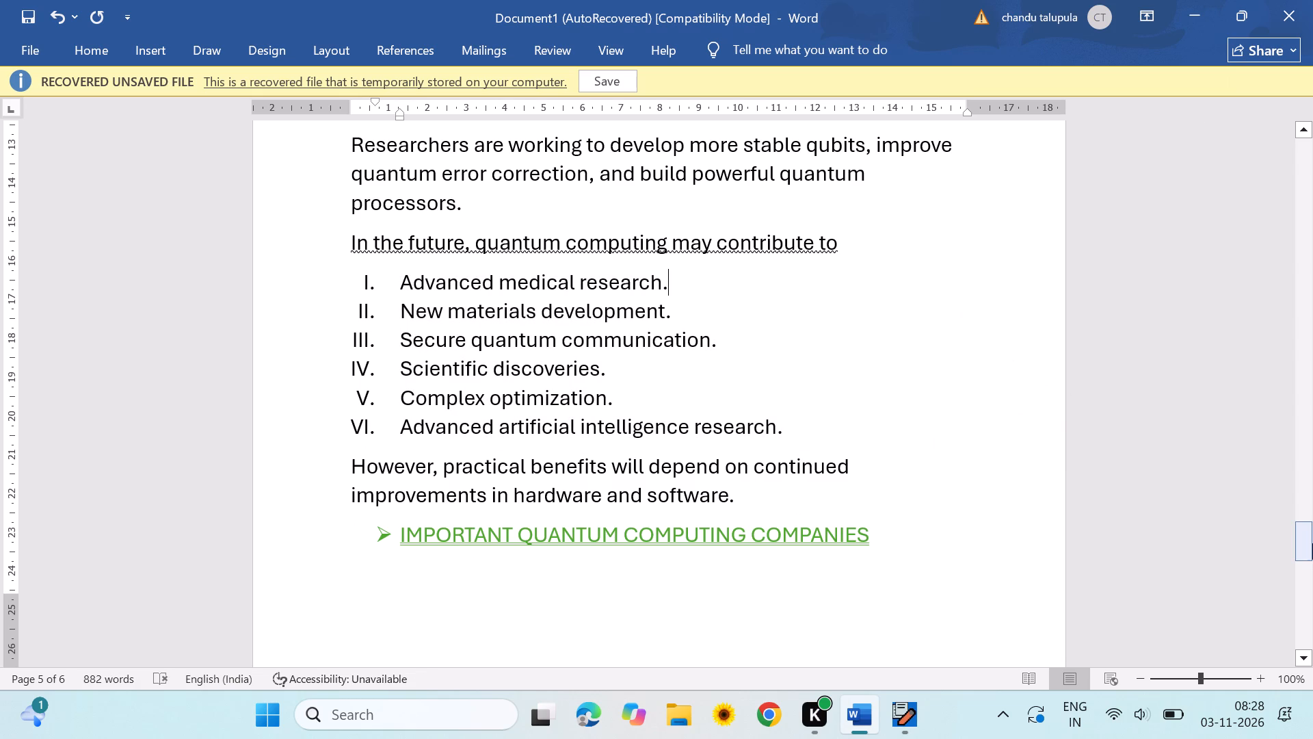
Italicise the two paragraphs under the "FUTURE SCOPE OF QUANTUM COMPUTING" heading, from "Quantum computing is expected" to "processors.".
drag(1312, 543, 1312, 532)
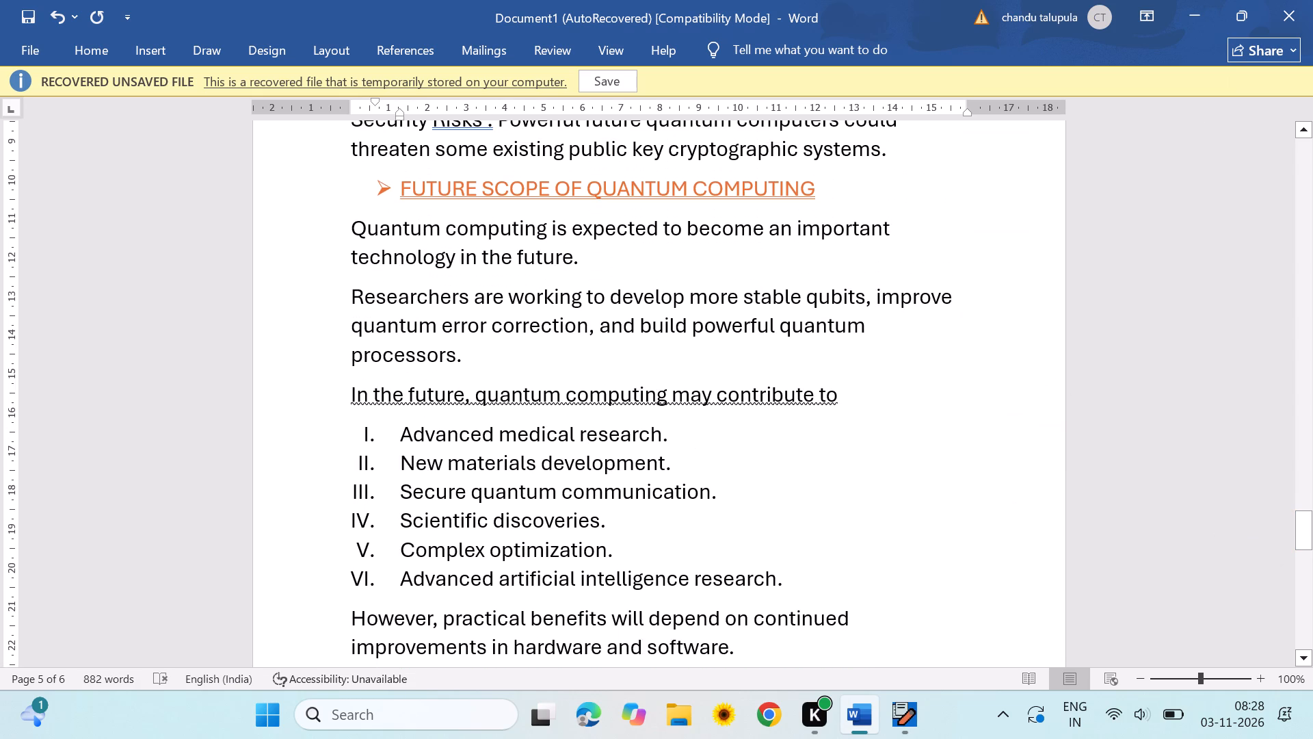
drag(349, 229, 463, 269)
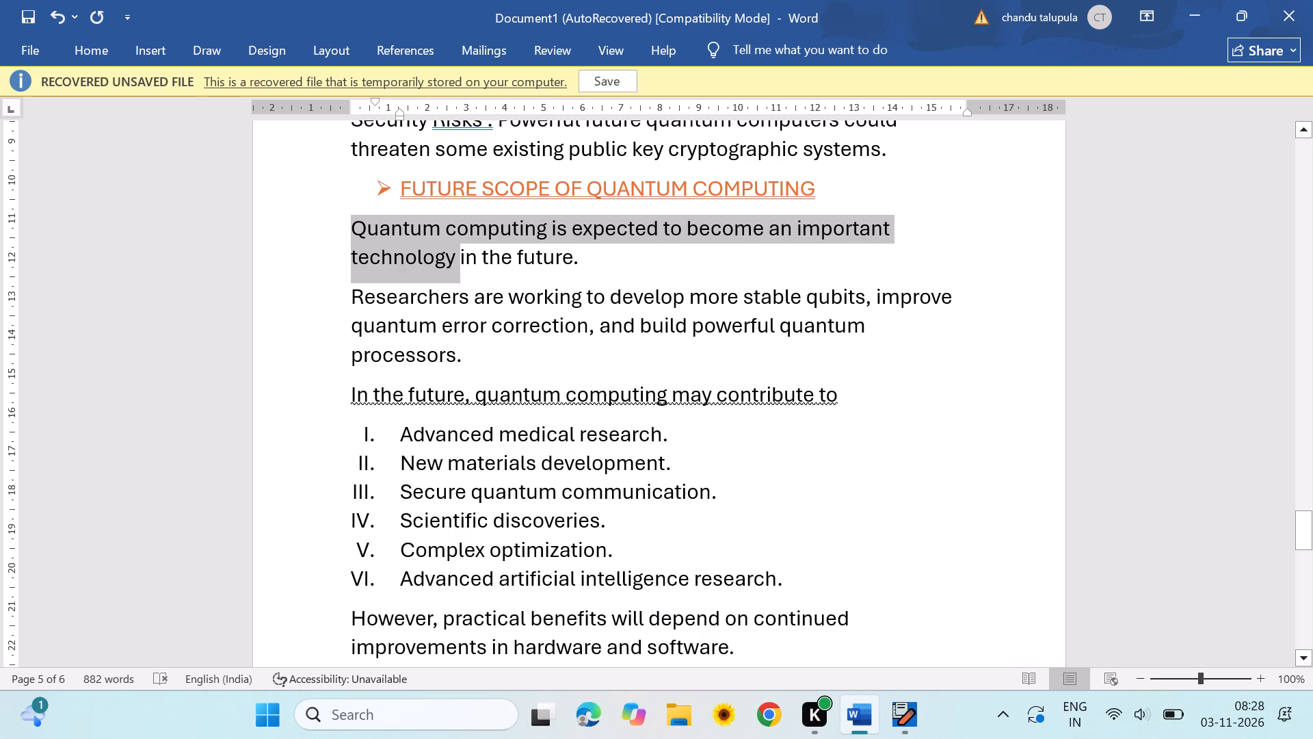
drag(463, 269, 605, 354)
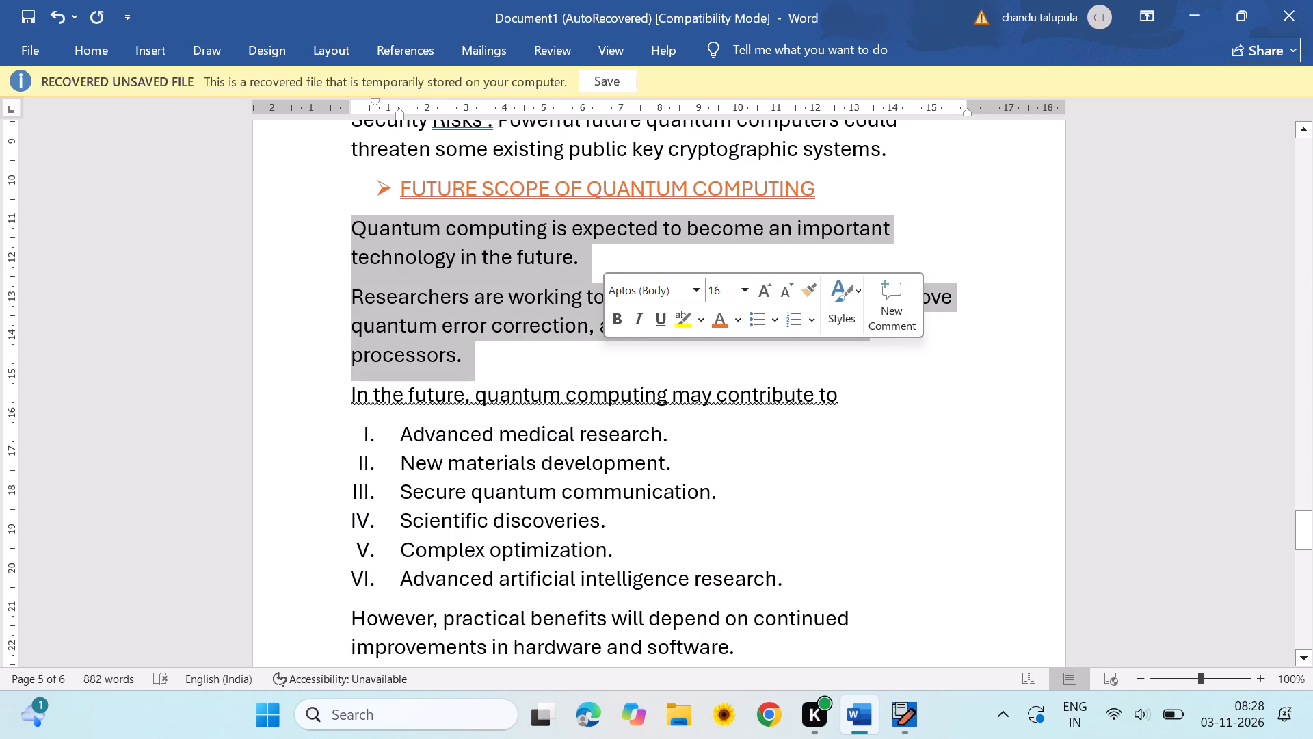
click(641, 321)
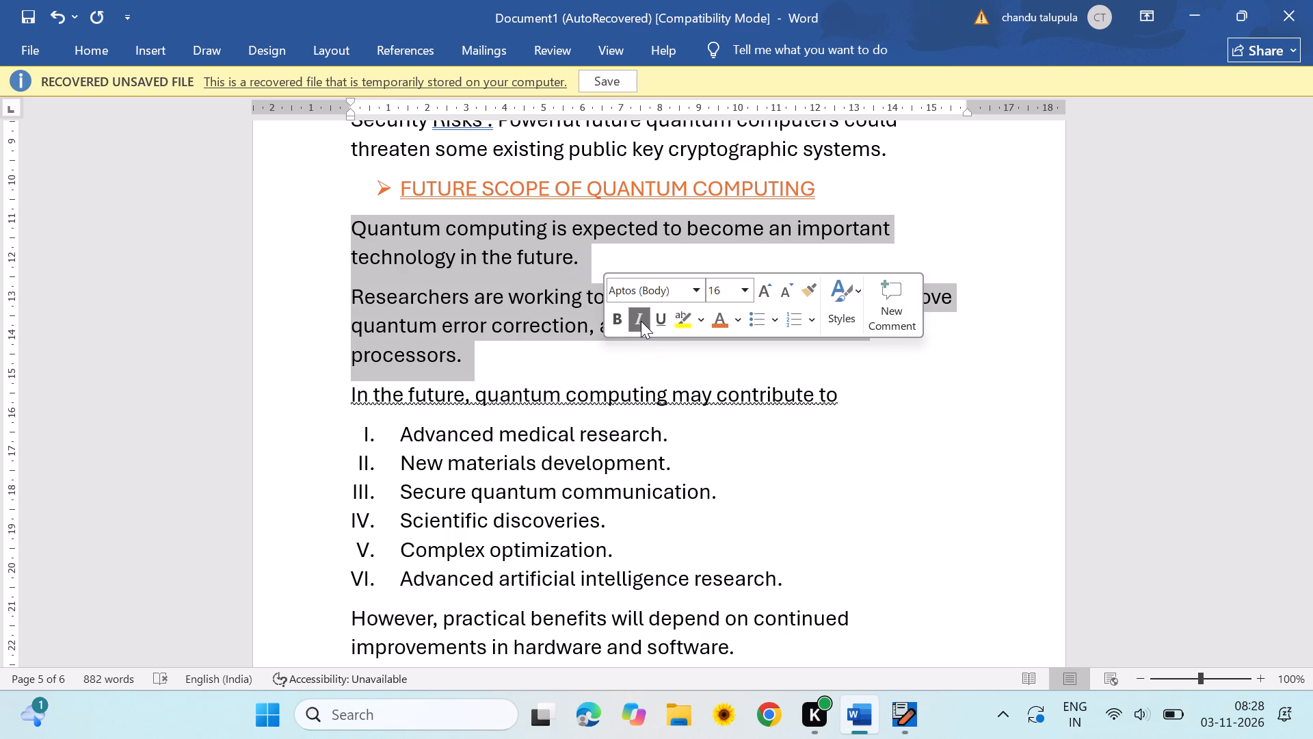
click(633, 358)
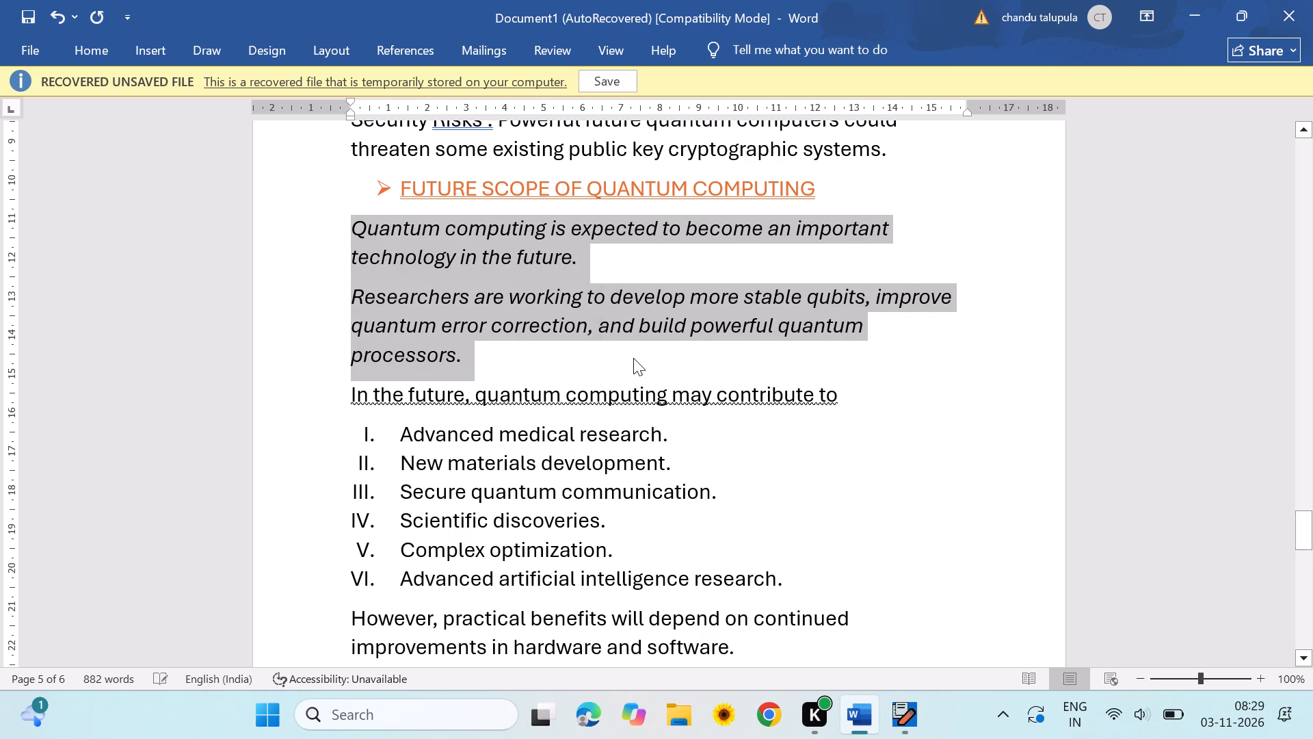
Make the line "In the future, quantum computing may contribute to" bold.
drag(345, 391, 831, 406)
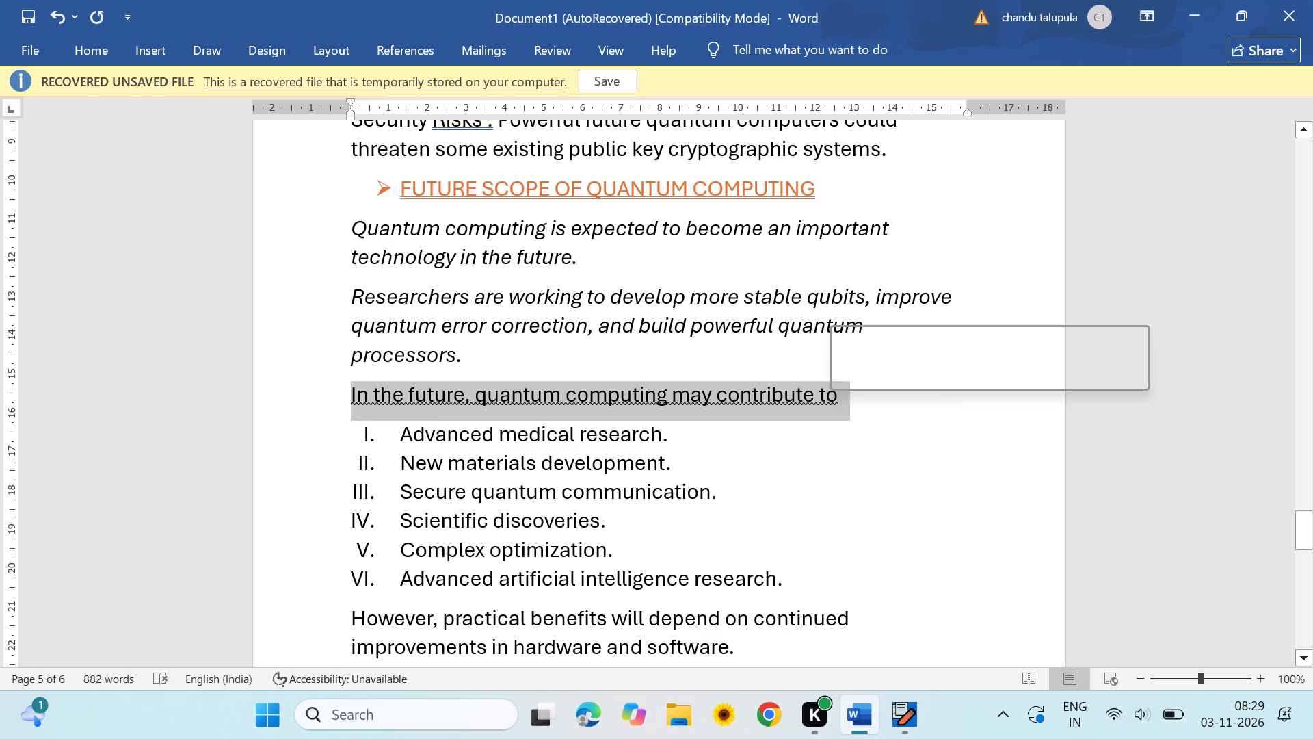
click(845, 378)
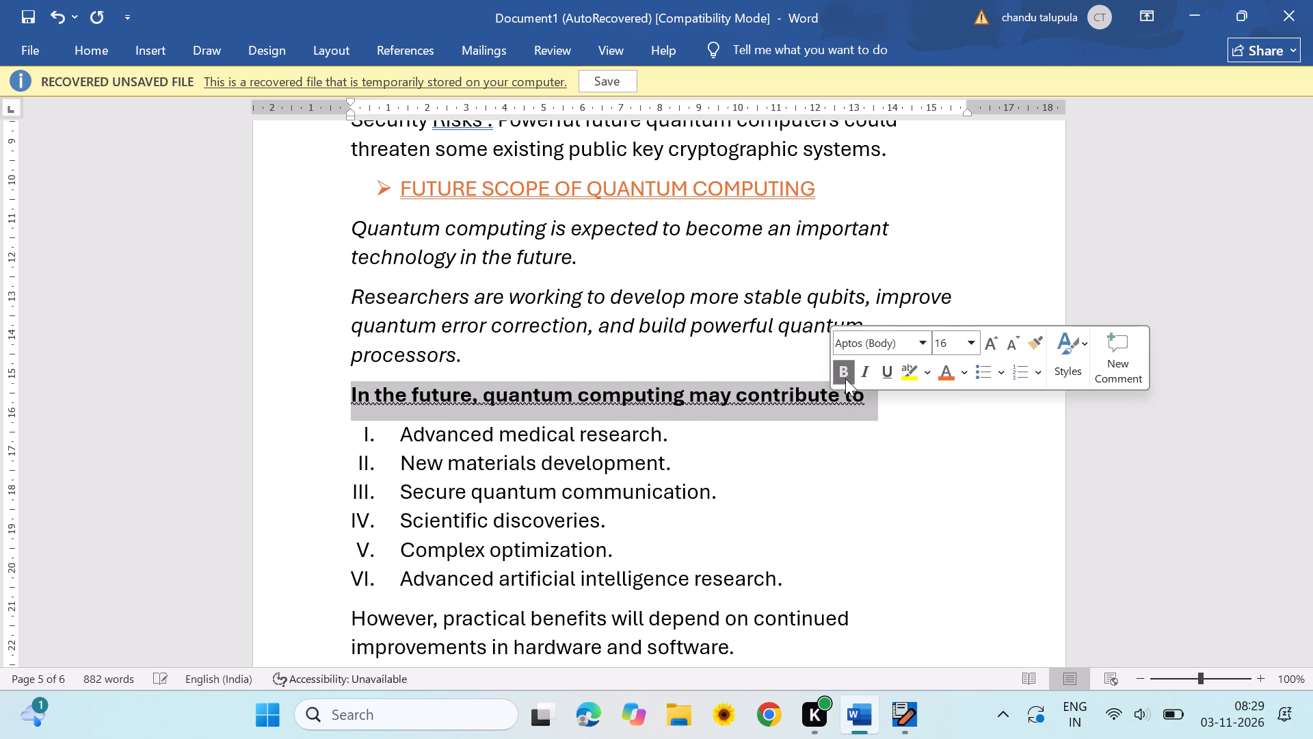
click(811, 493)
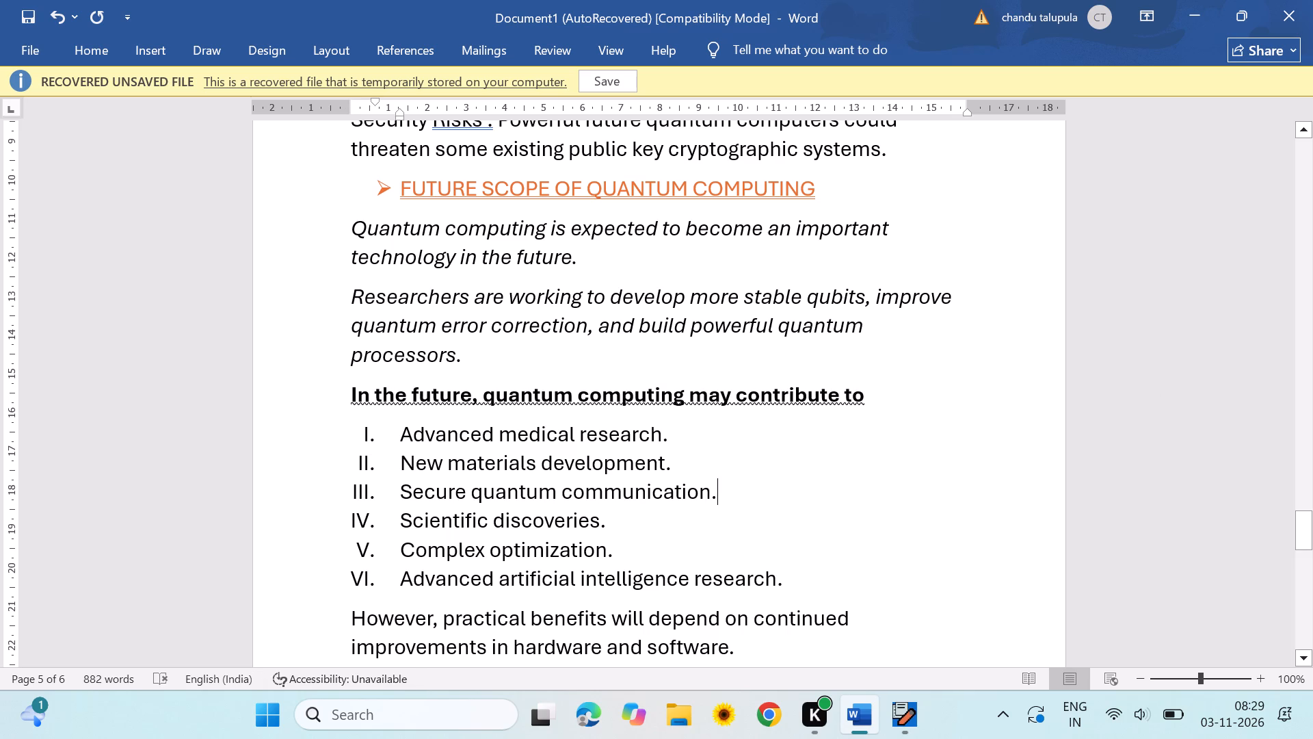
Italicise the Roman-numbered list from "Advanced medical research" together with the closing paragraph starting "However, practical benefits".
drag(398, 434, 410, 649)
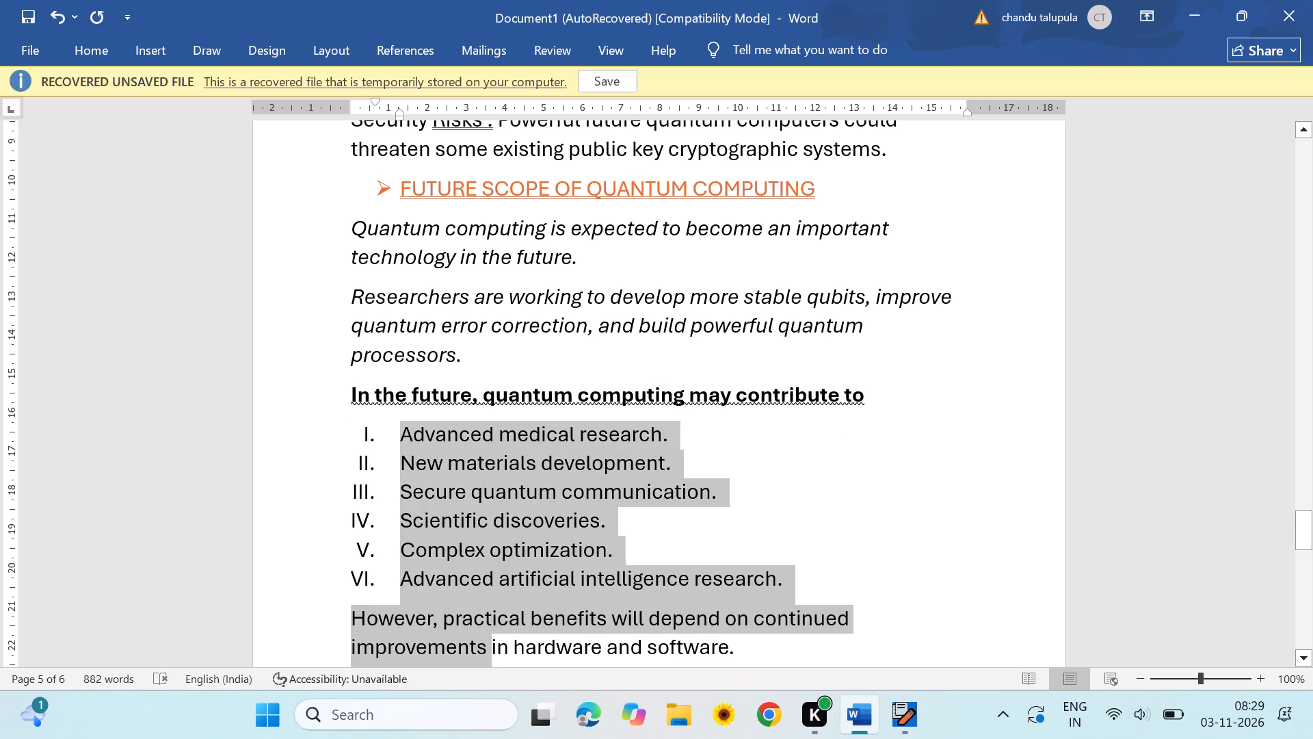
drag(410, 649, 786, 502)
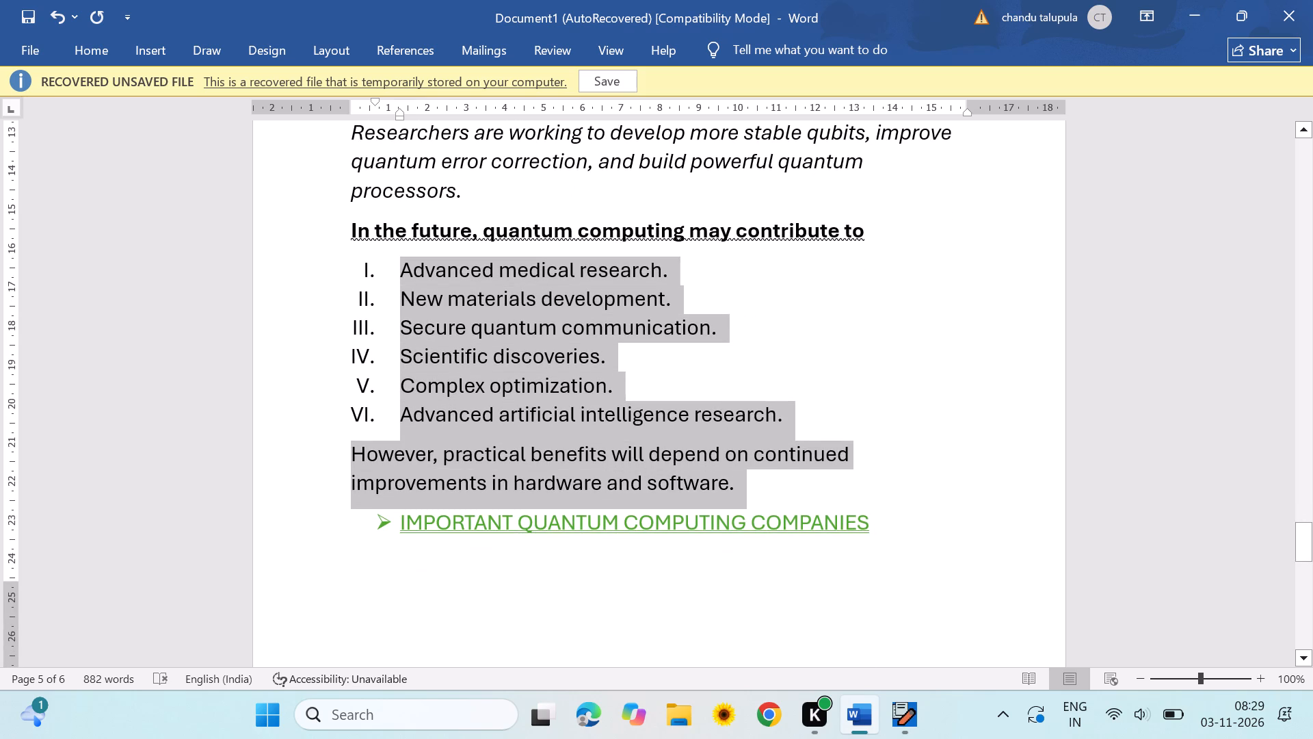
drag(786, 502, 783, 503)
click(809, 470)
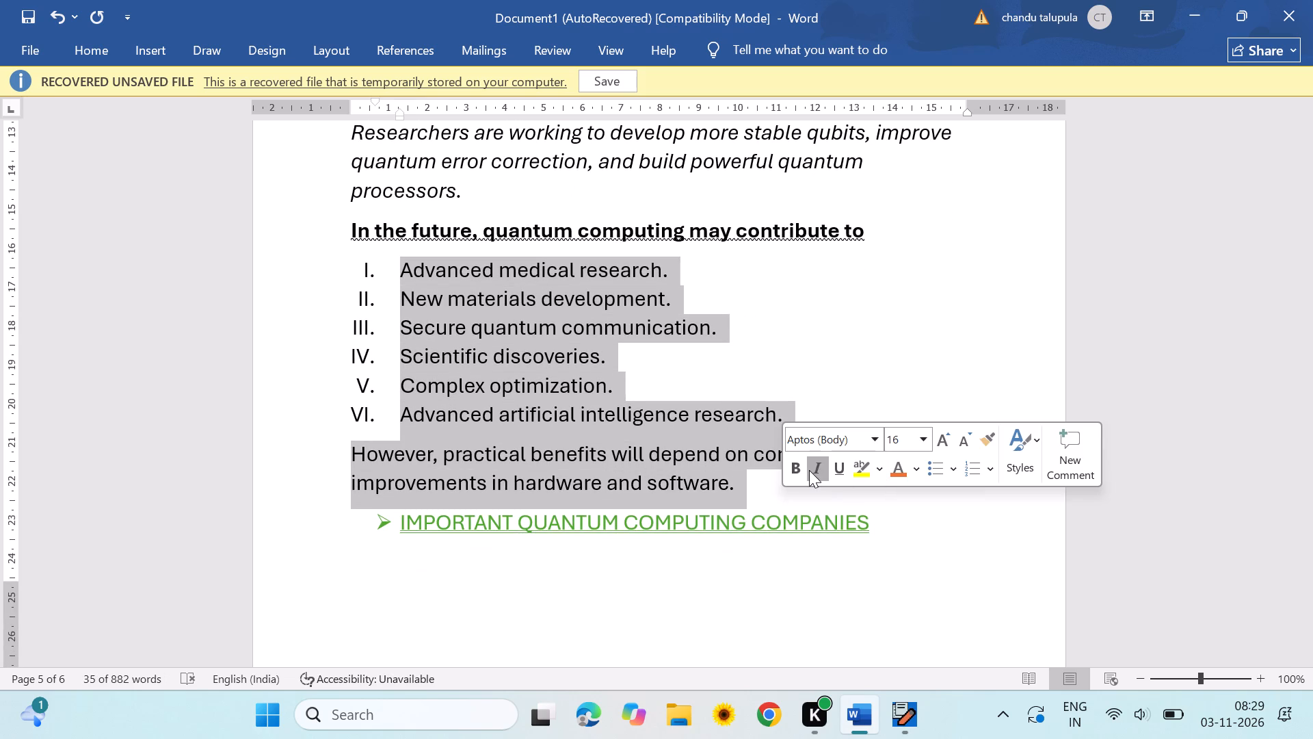
click(718, 575)
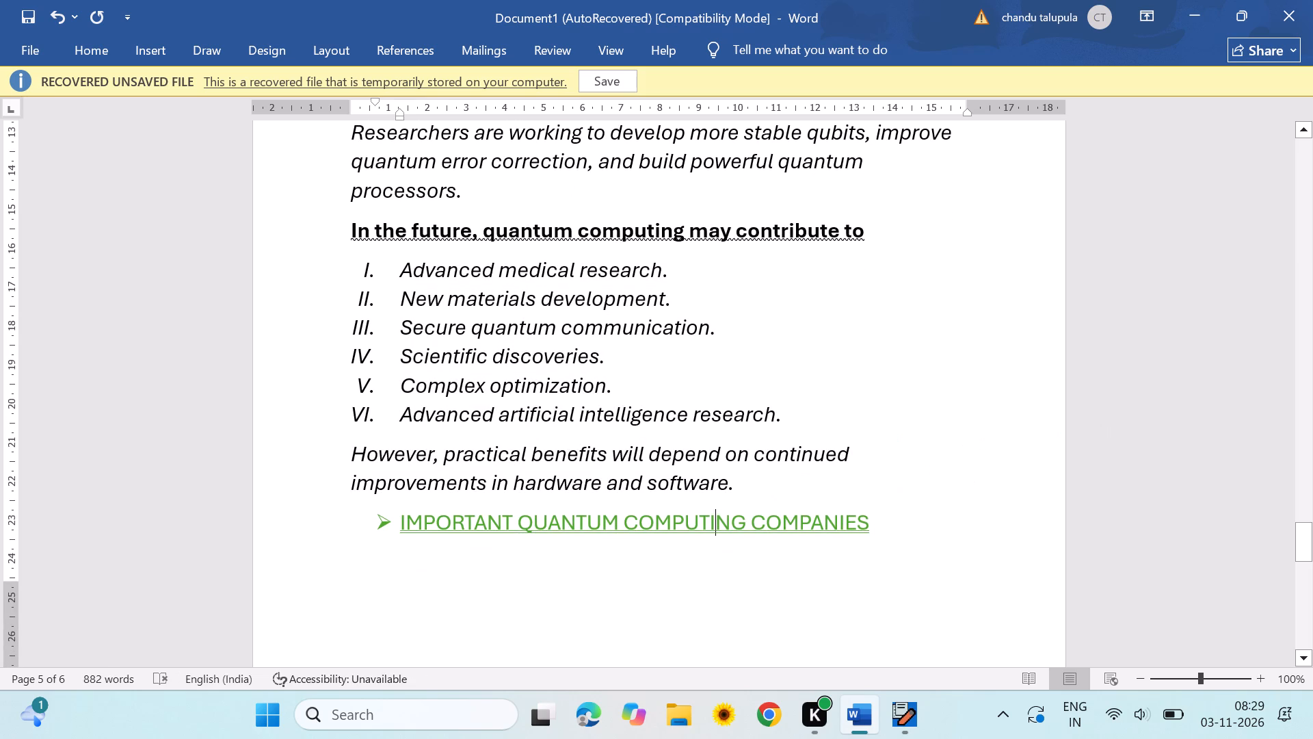
Make the "IMPORTANT QUANTUM COMPUTING COMPANIES" heading bold and italic.
drag(394, 520, 778, 541)
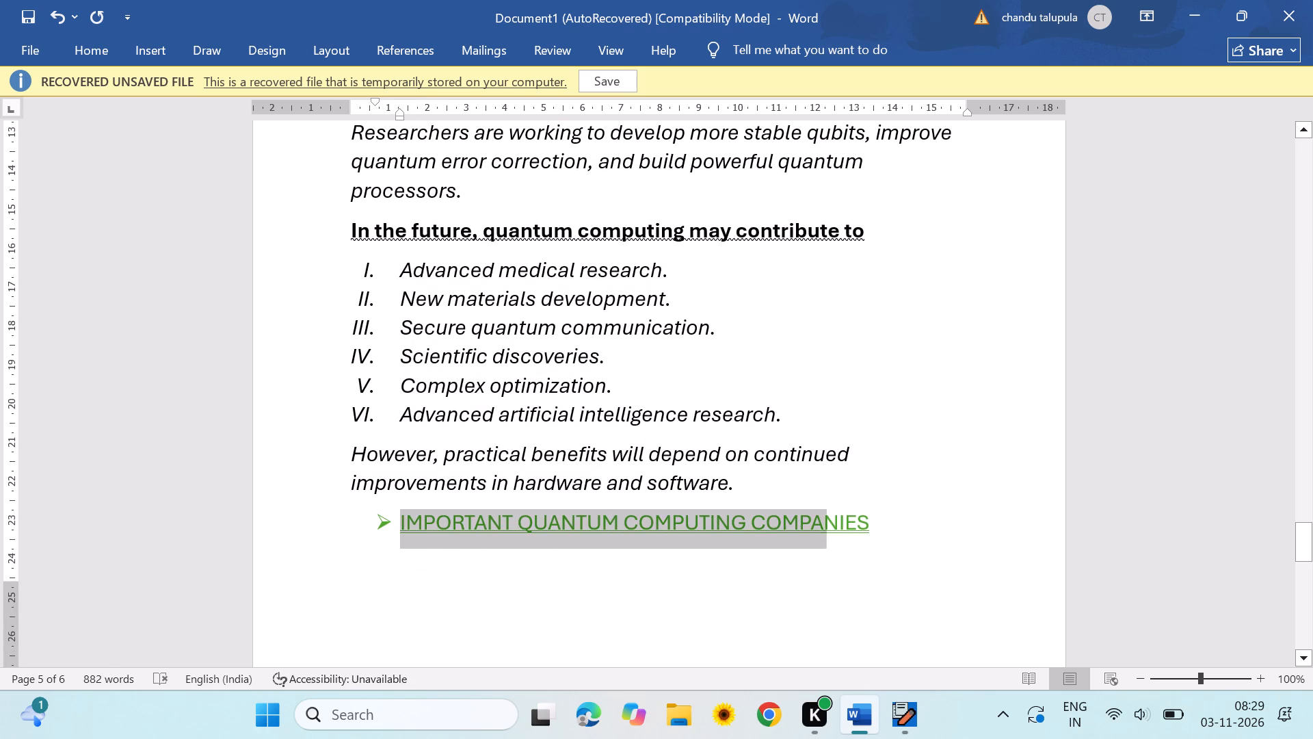
drag(778, 541, 812, 546)
click(841, 512)
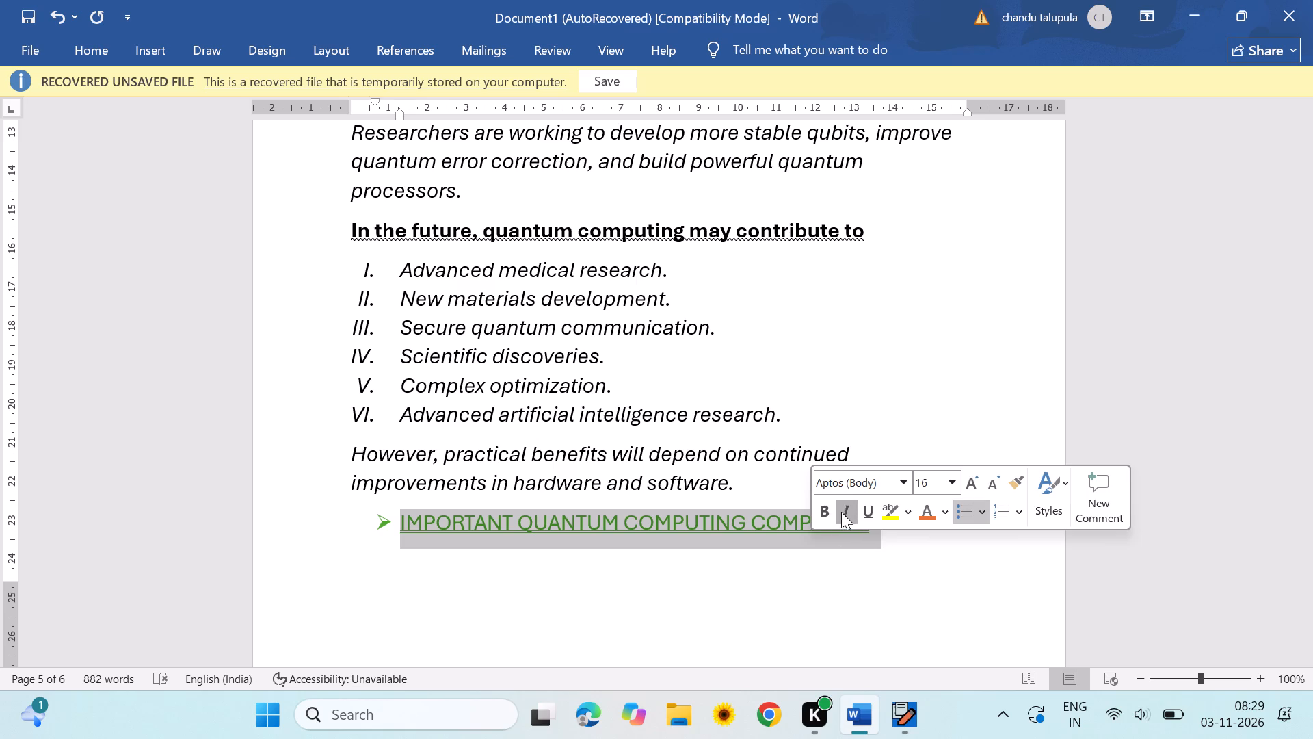
click(823, 512)
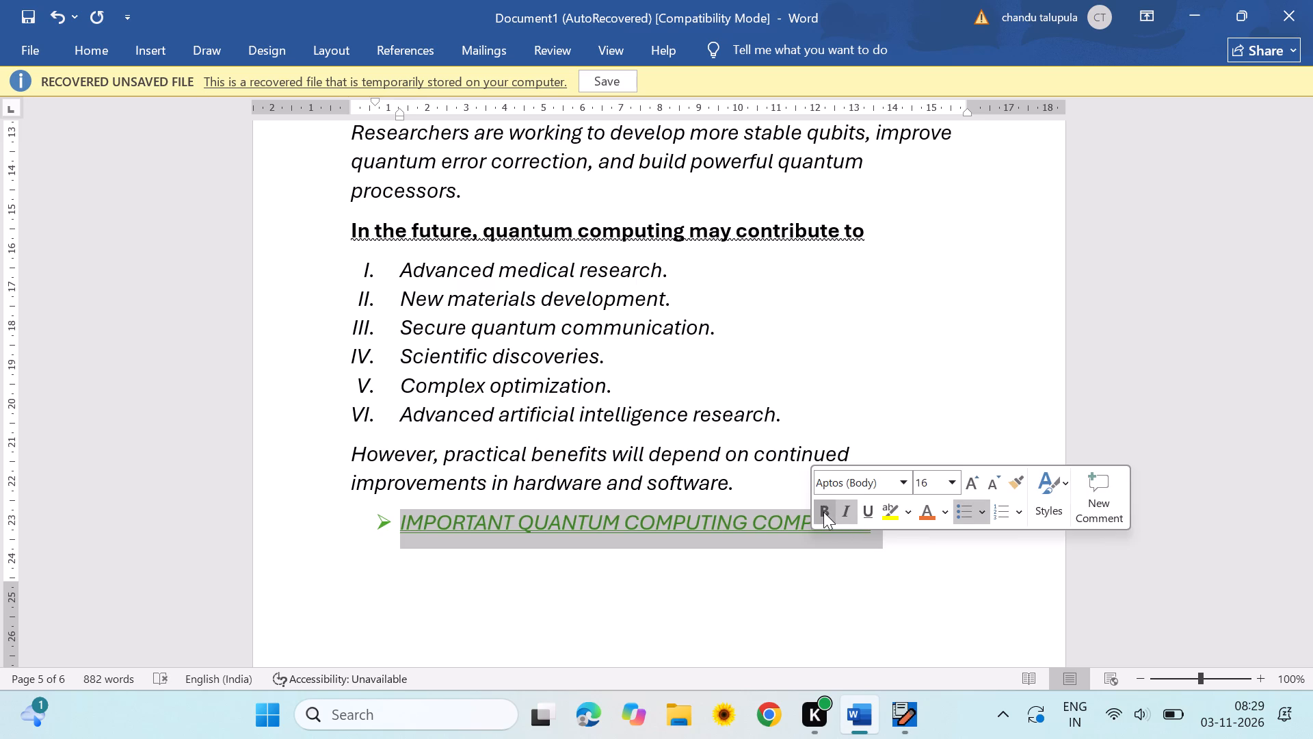
click(767, 591)
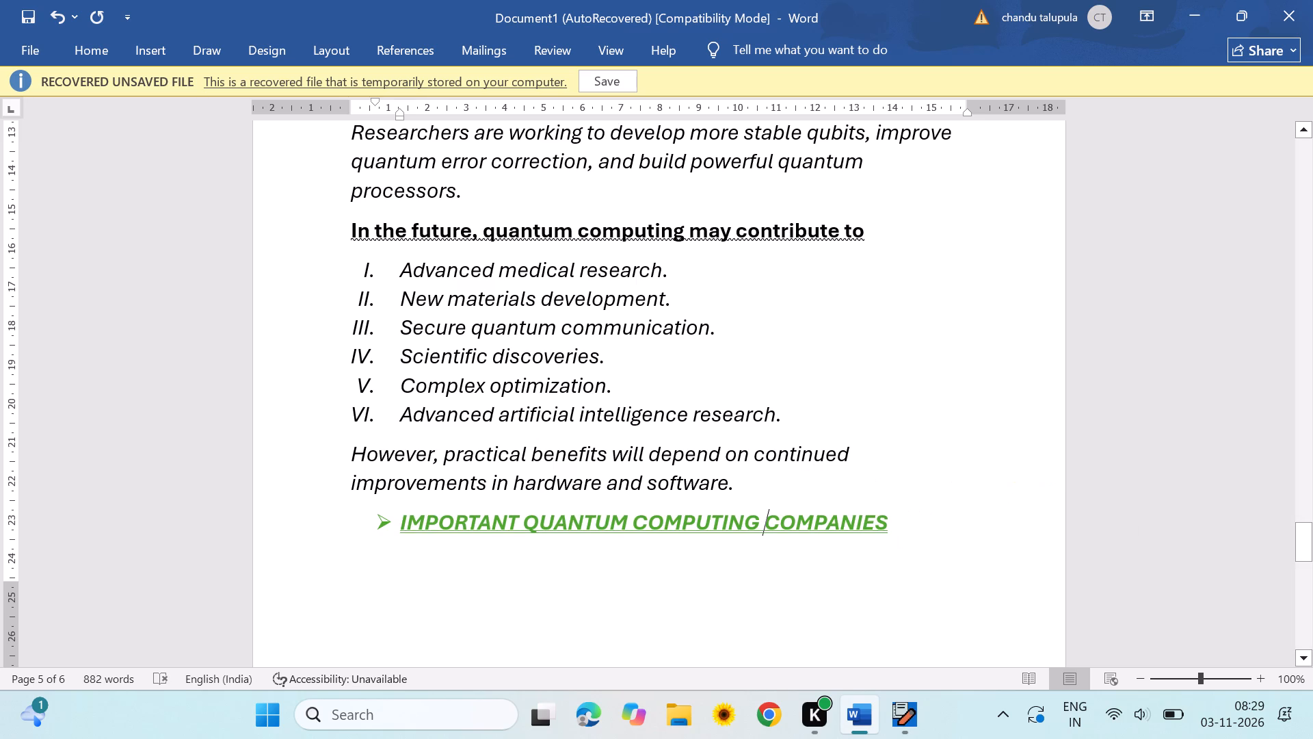
Shift the arrowhead bullet of the "FUTURE SCOPE OF QUANTUM COMPUTING" heading slightly towards the left margin, reducing its indent.
drag(1310, 545, 1306, 556)
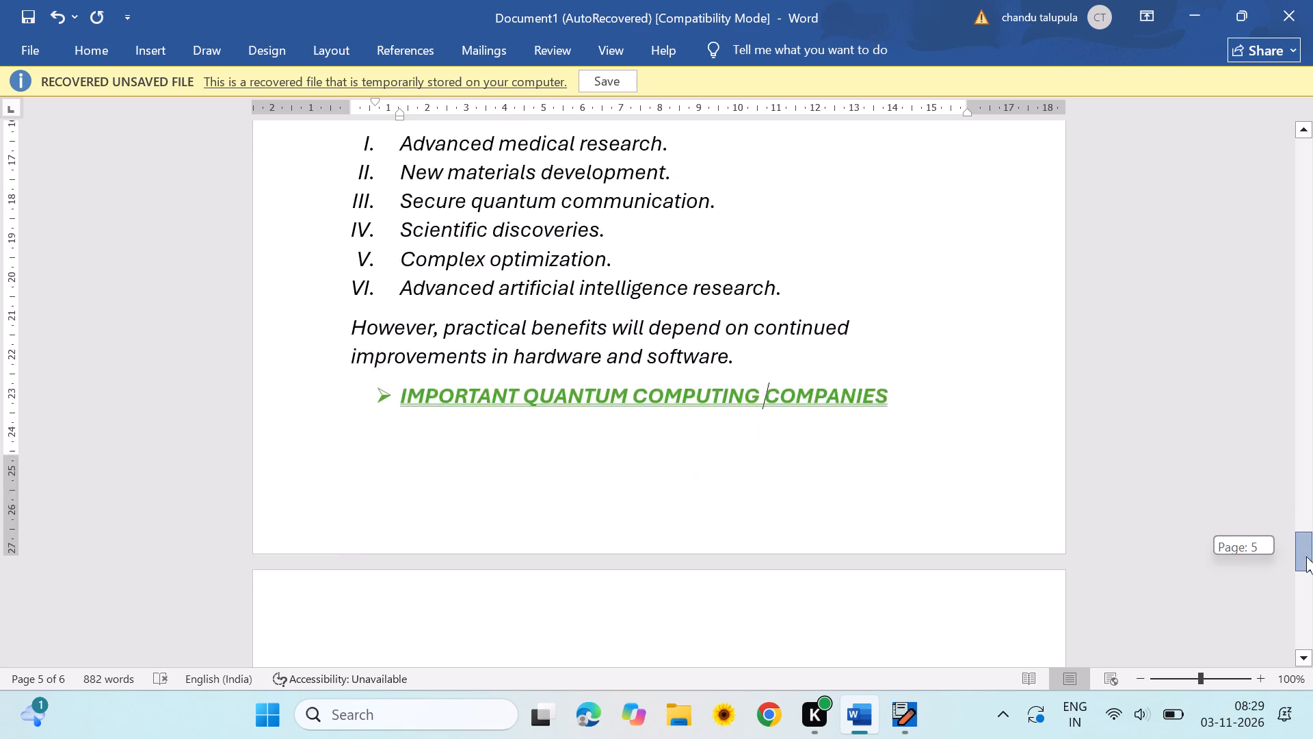
drag(1306, 556, 1306, 537)
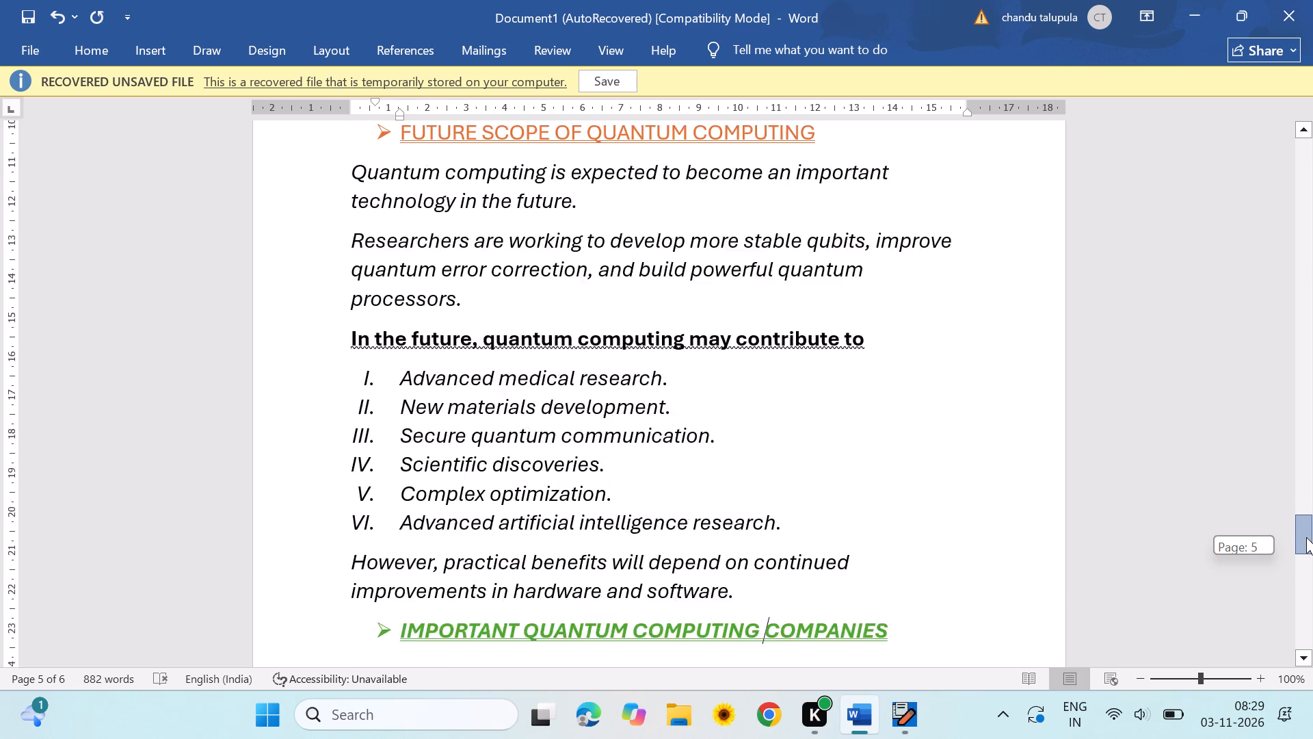
drag(1306, 537, 1305, 530)
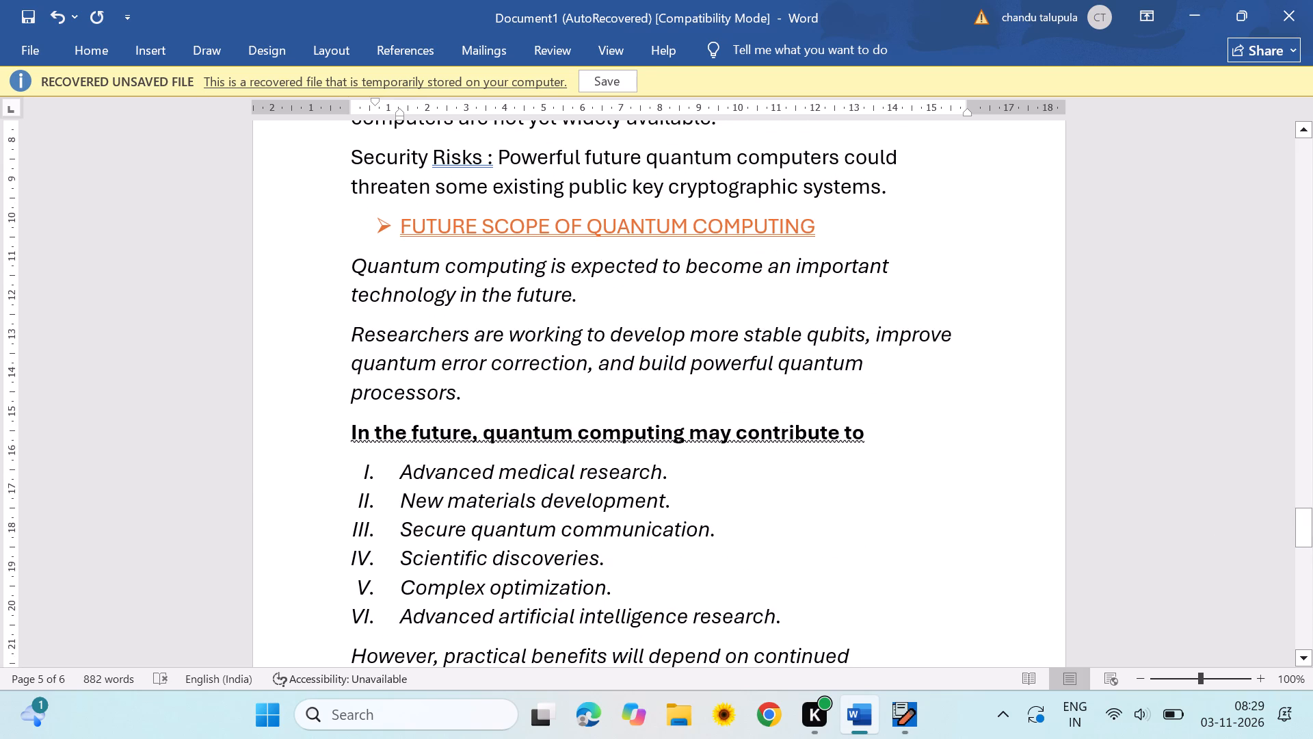
drag(388, 230, 382, 243)
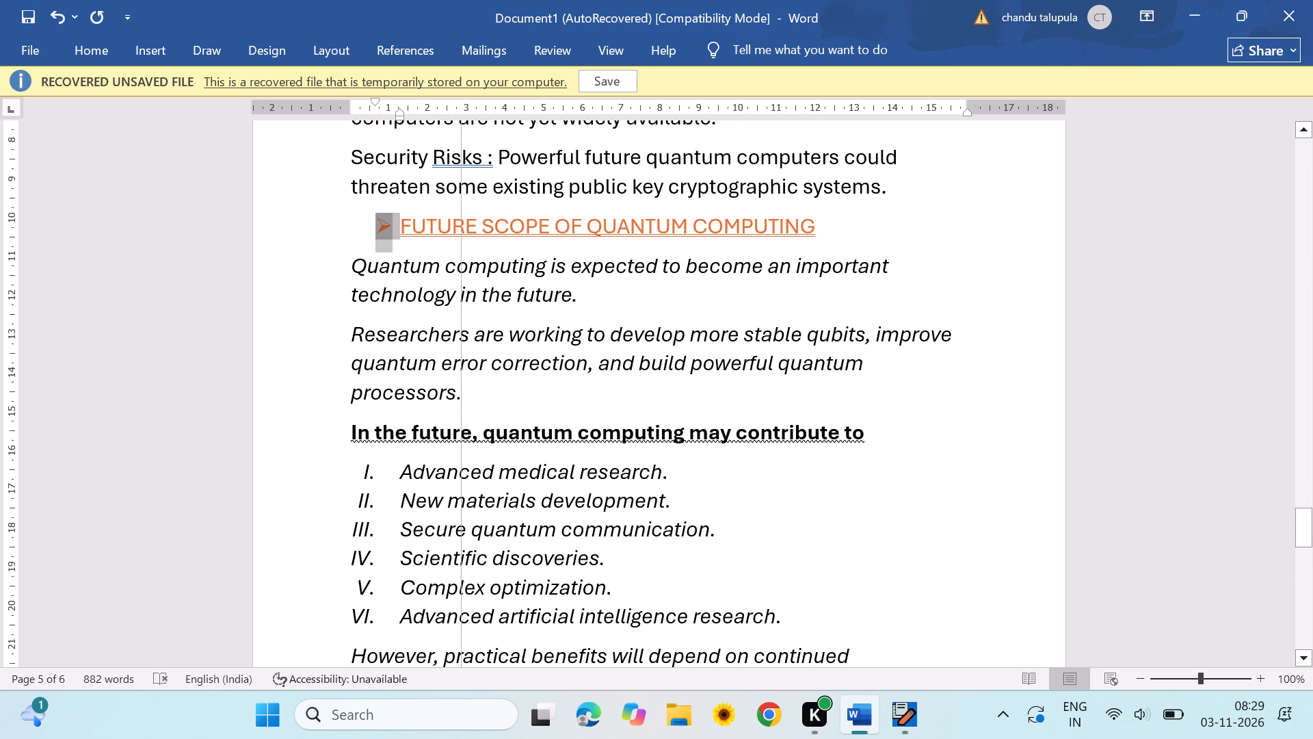
drag(382, 243, 376, 248)
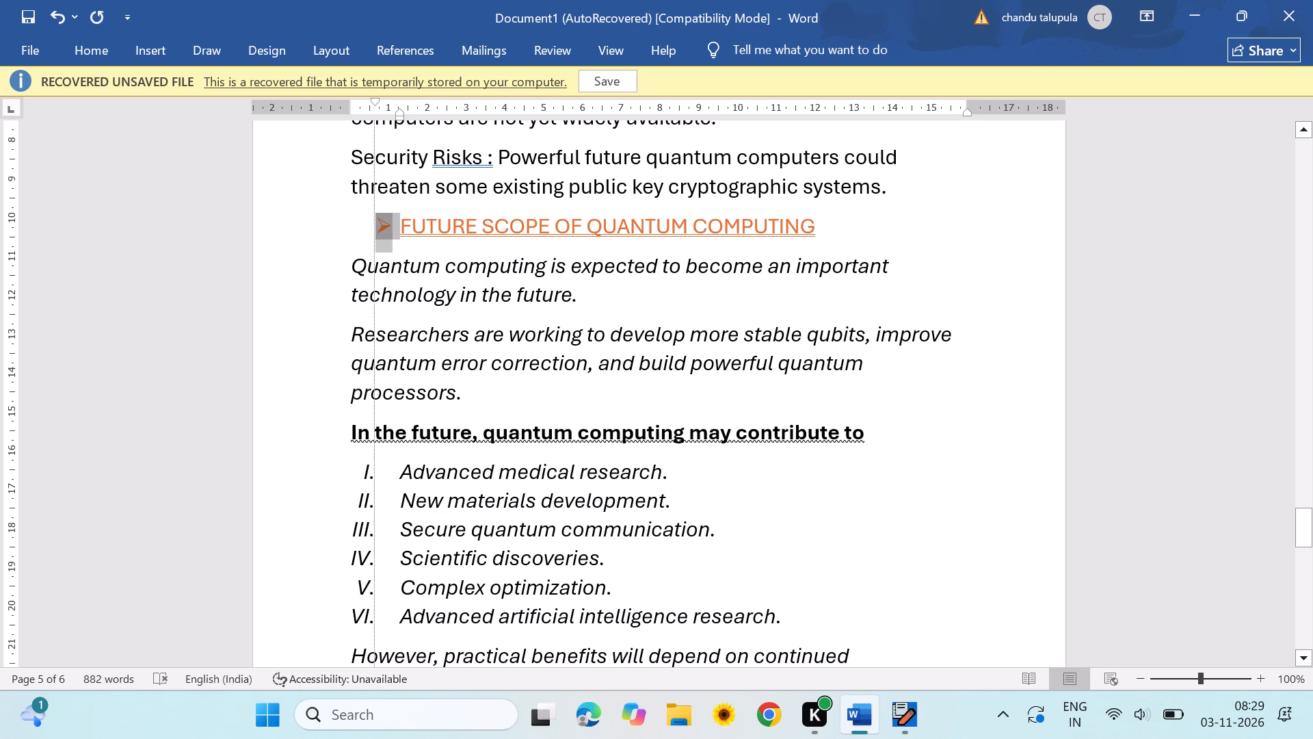
drag(376, 248, 376, 248)
click(400, 251)
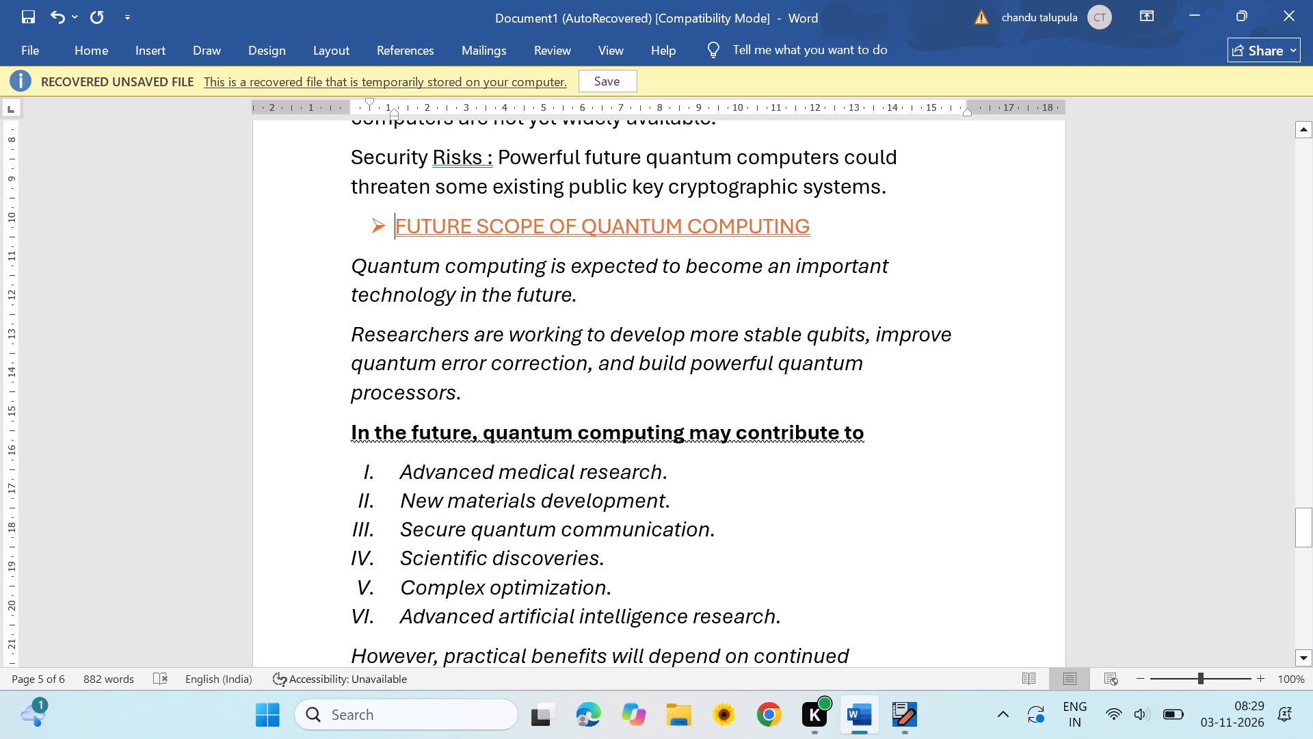
drag(386, 226, 652, 257)
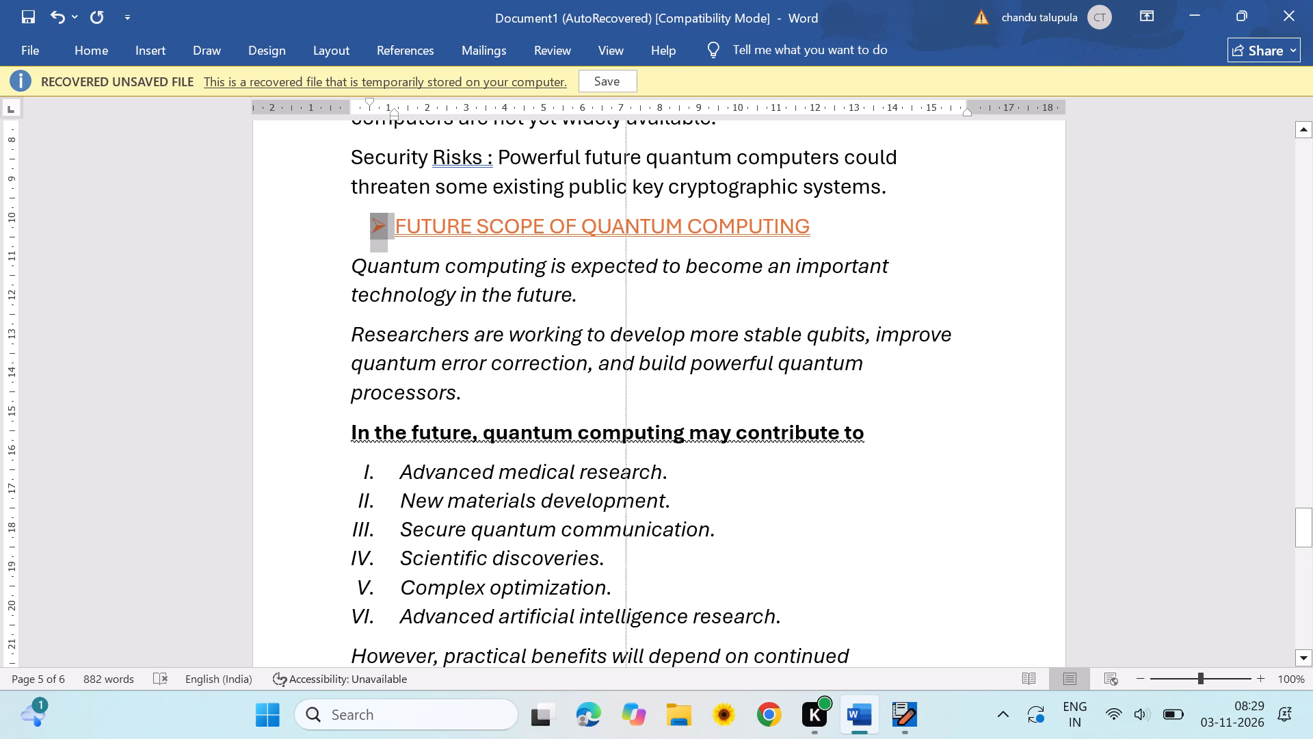
drag(652, 257, 364, 243)
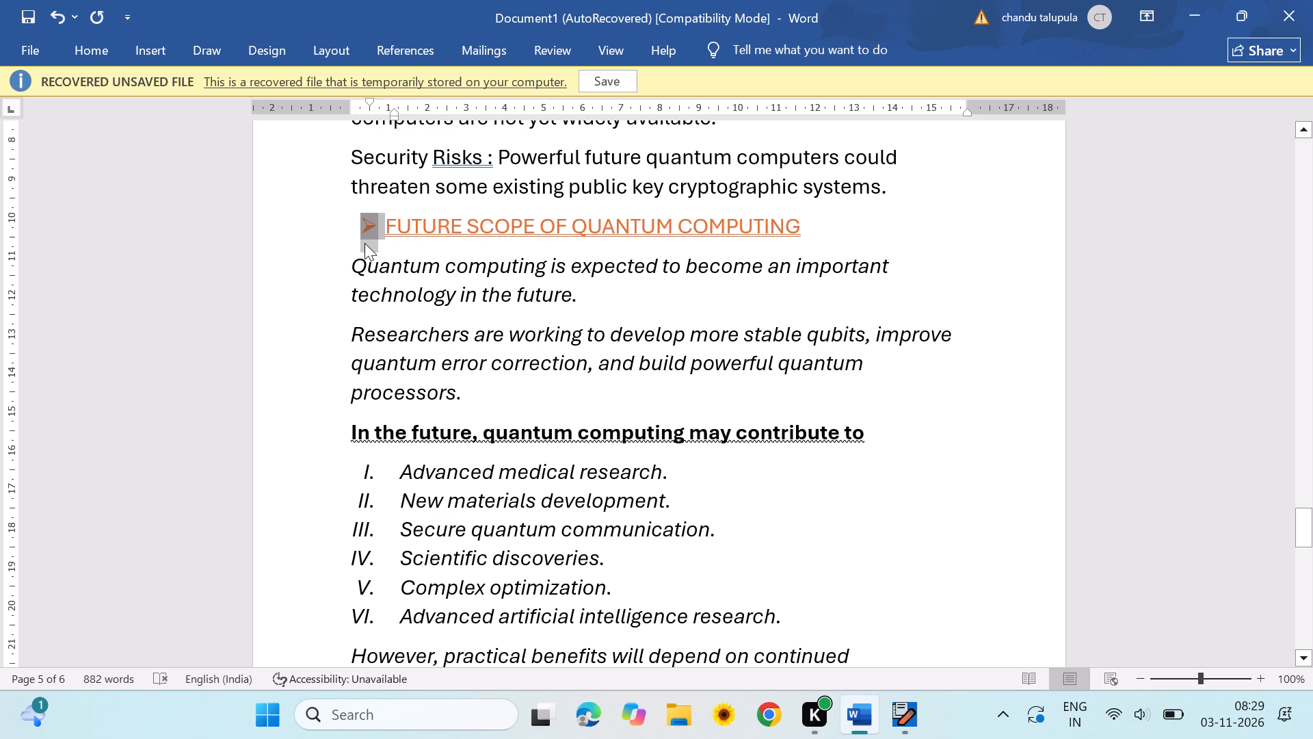
click(407, 248)
Make the "FUTURE SCOPE OF QUANTUM COMPUTING" heading italic and bold.
drag(384, 230, 796, 235)
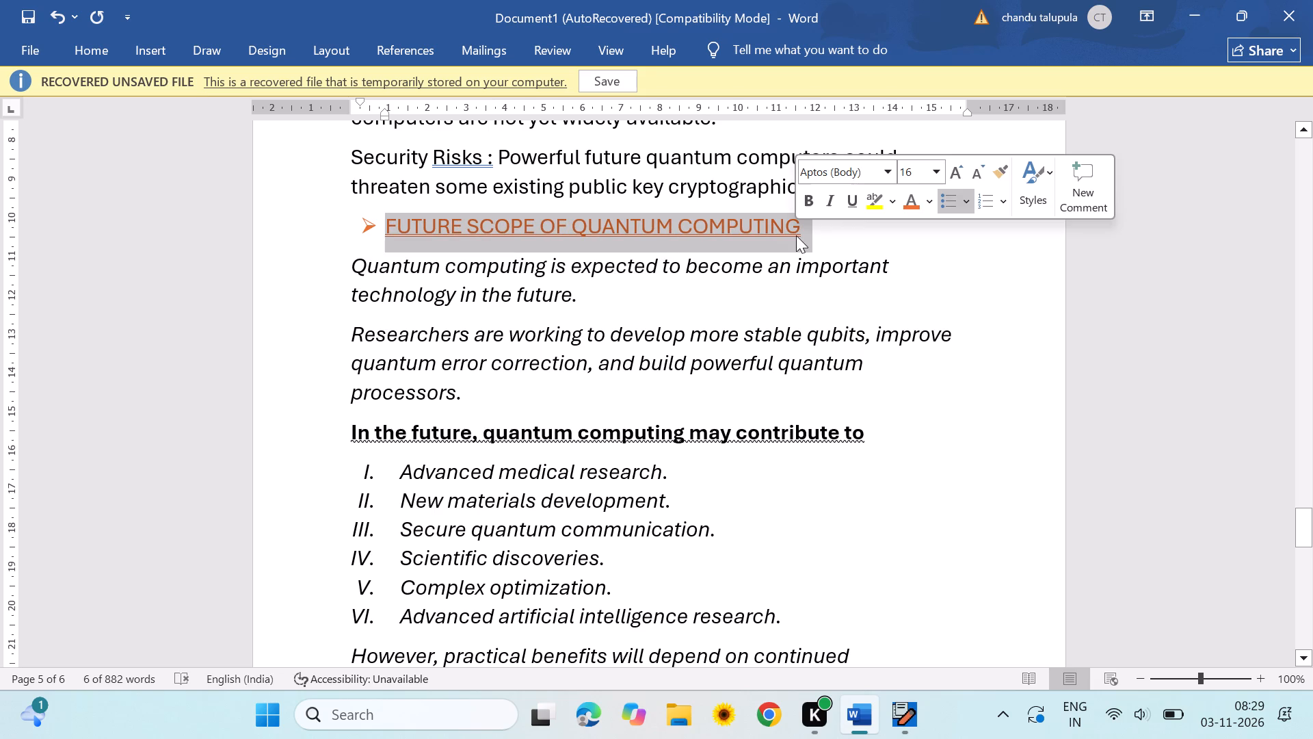
click(825, 202)
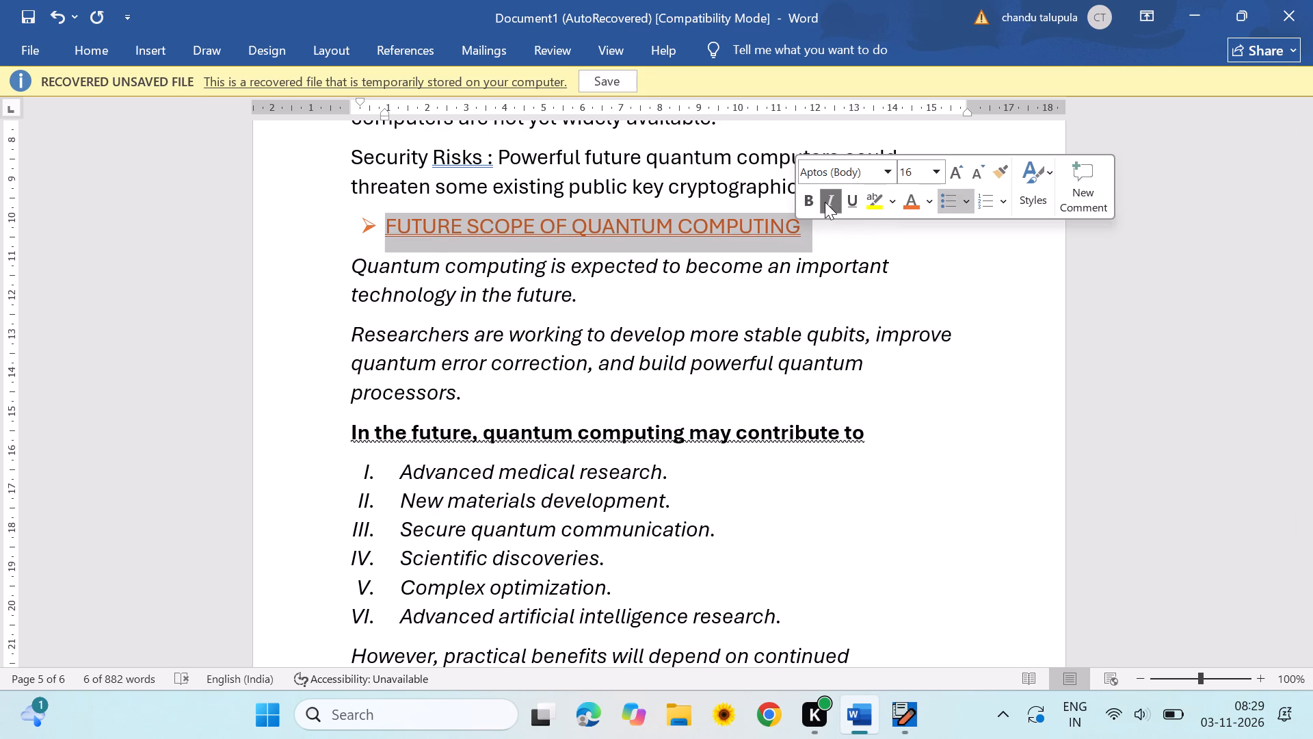
click(812, 201)
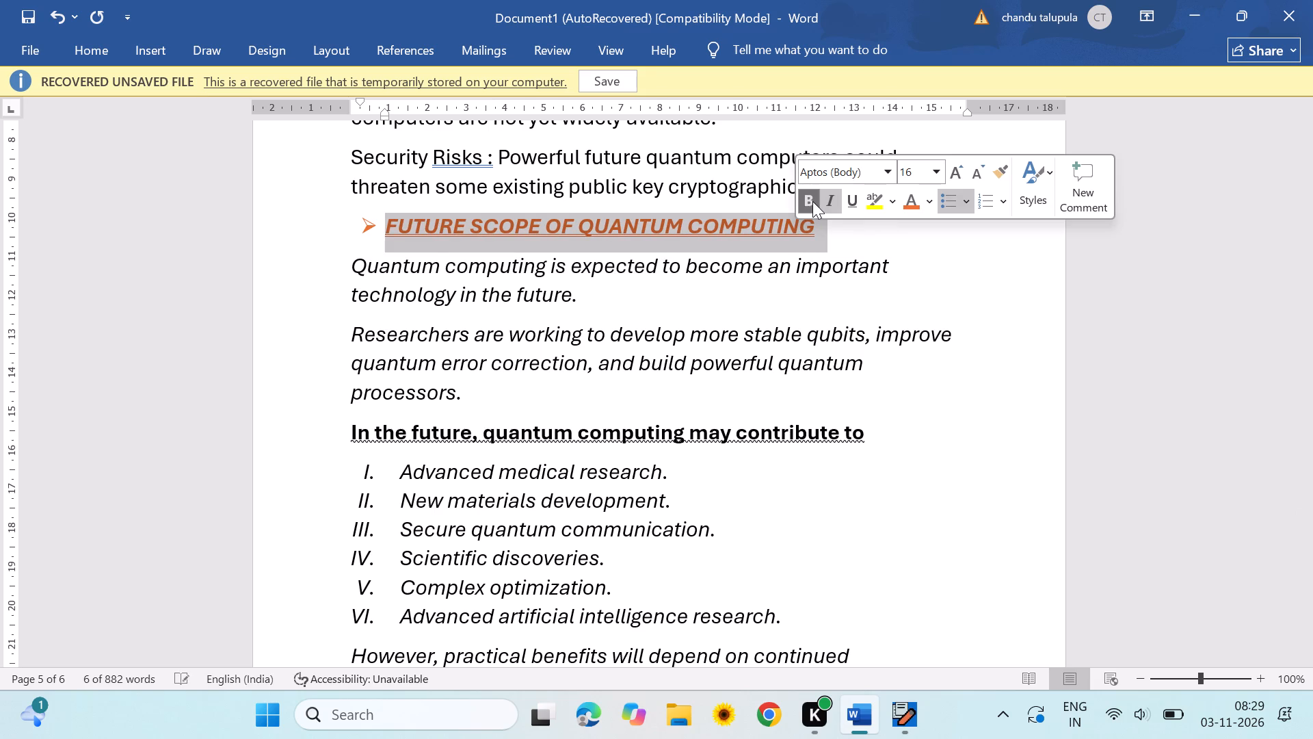
click(952, 349)
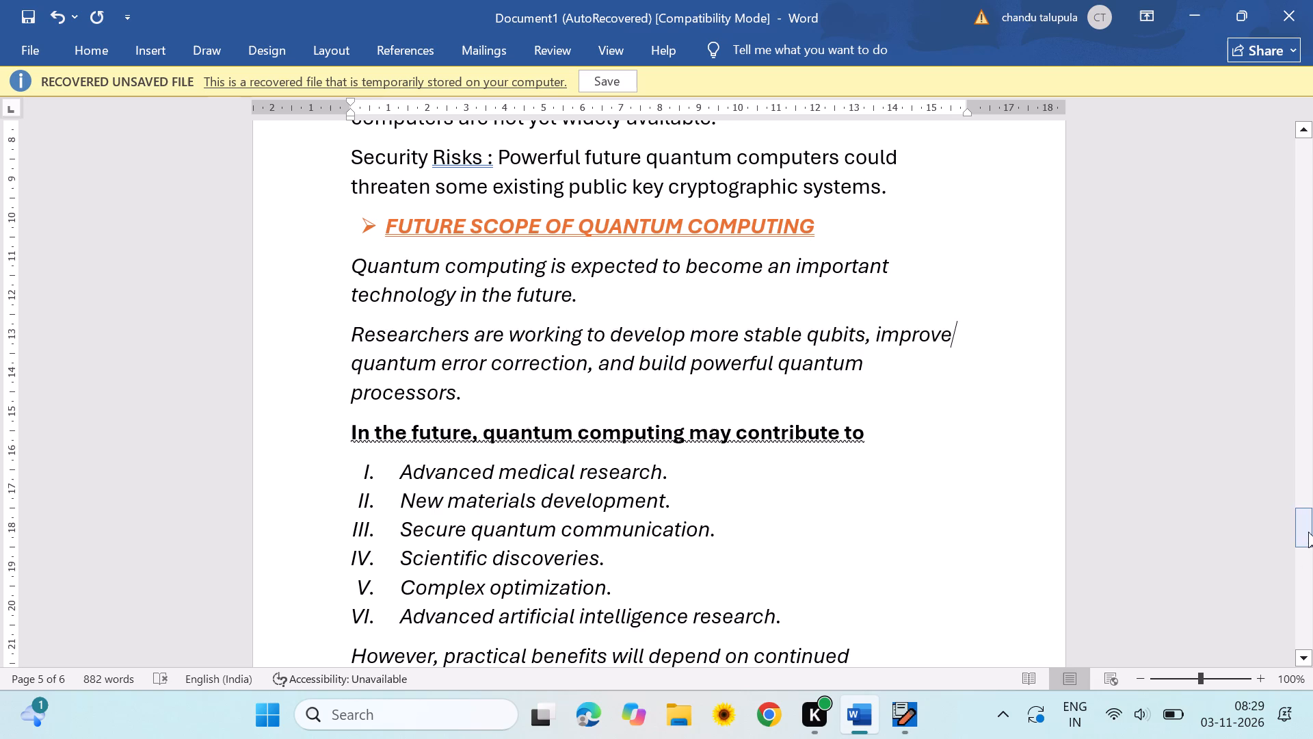
Italicise and underline the label "Security Risks" at the start of its paragraph.
drag(1308, 532, 1312, 515)
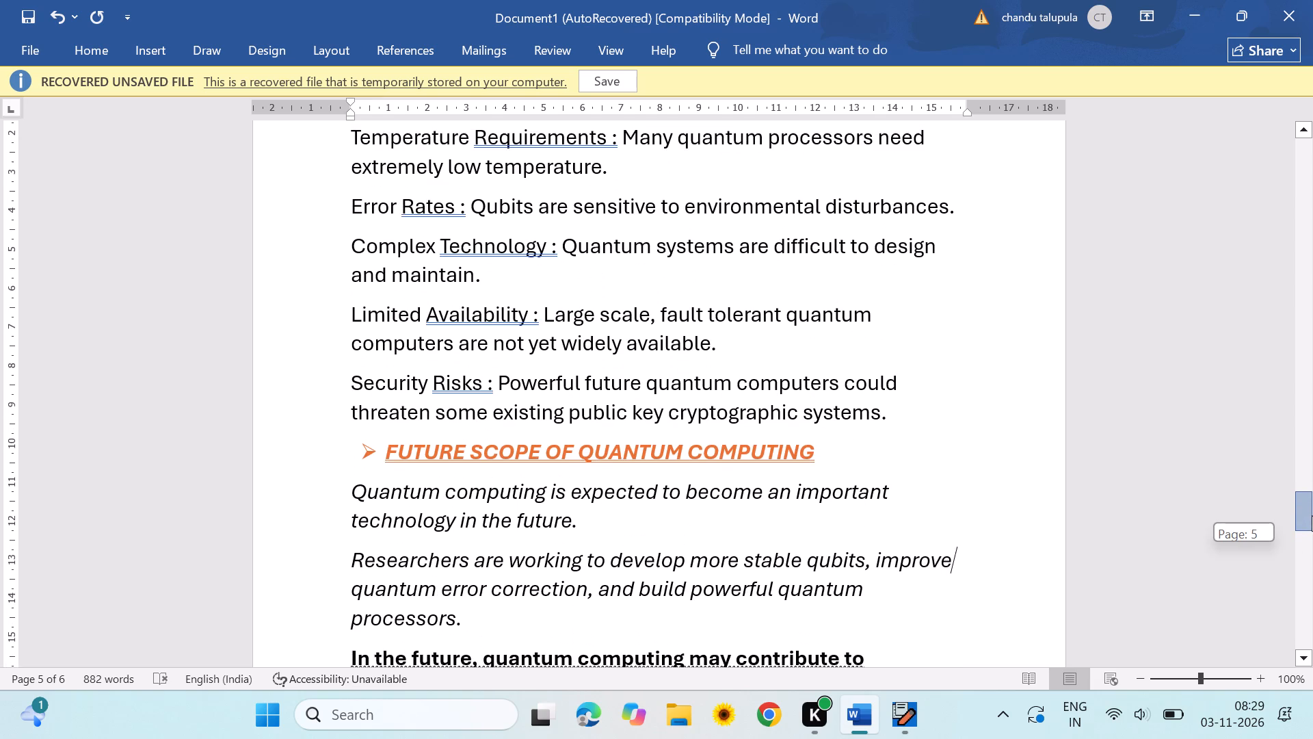
drag(1312, 515, 1312, 505)
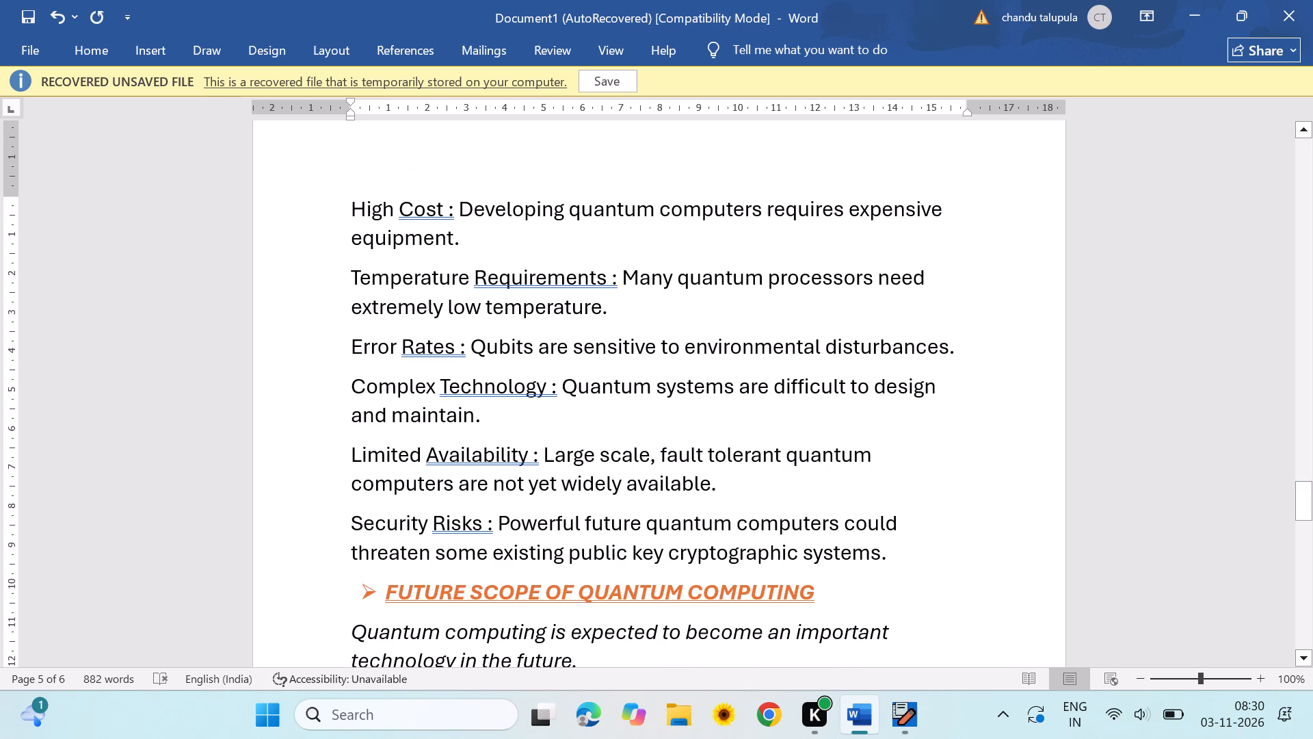
drag(351, 522, 470, 550)
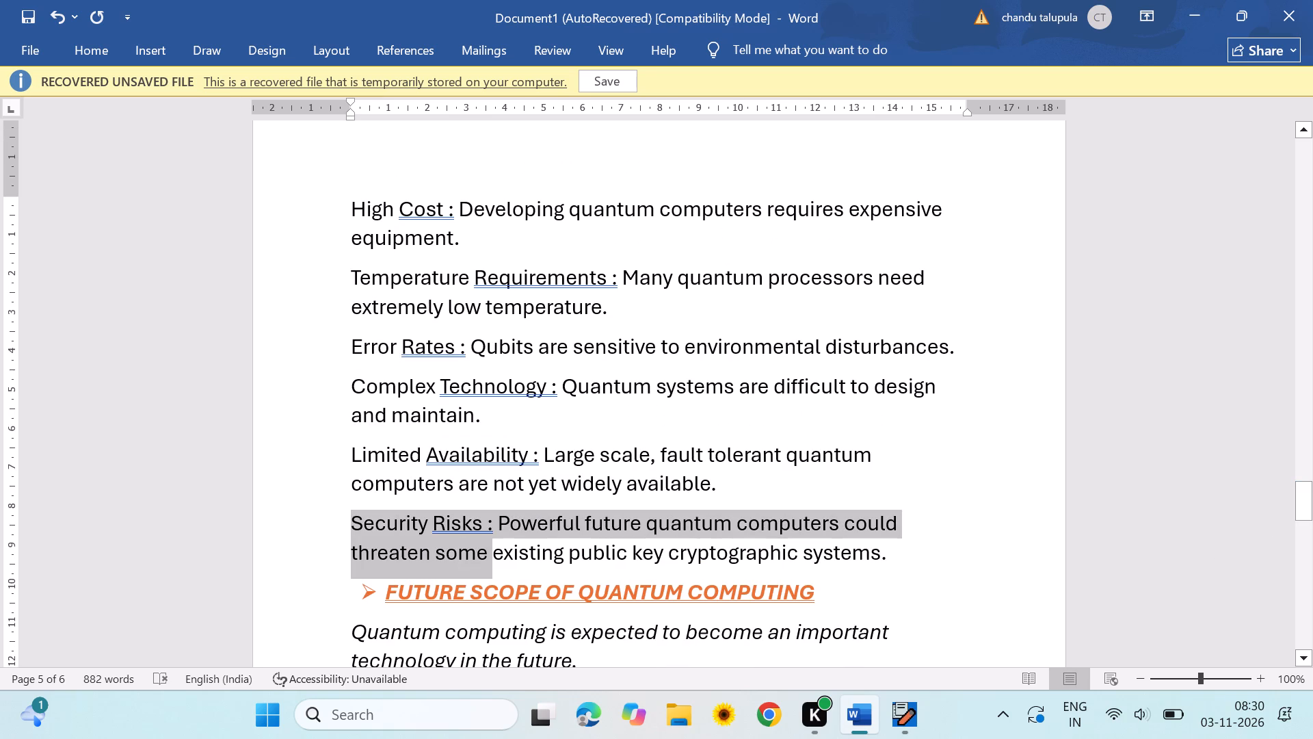
drag(470, 550, 481, 522)
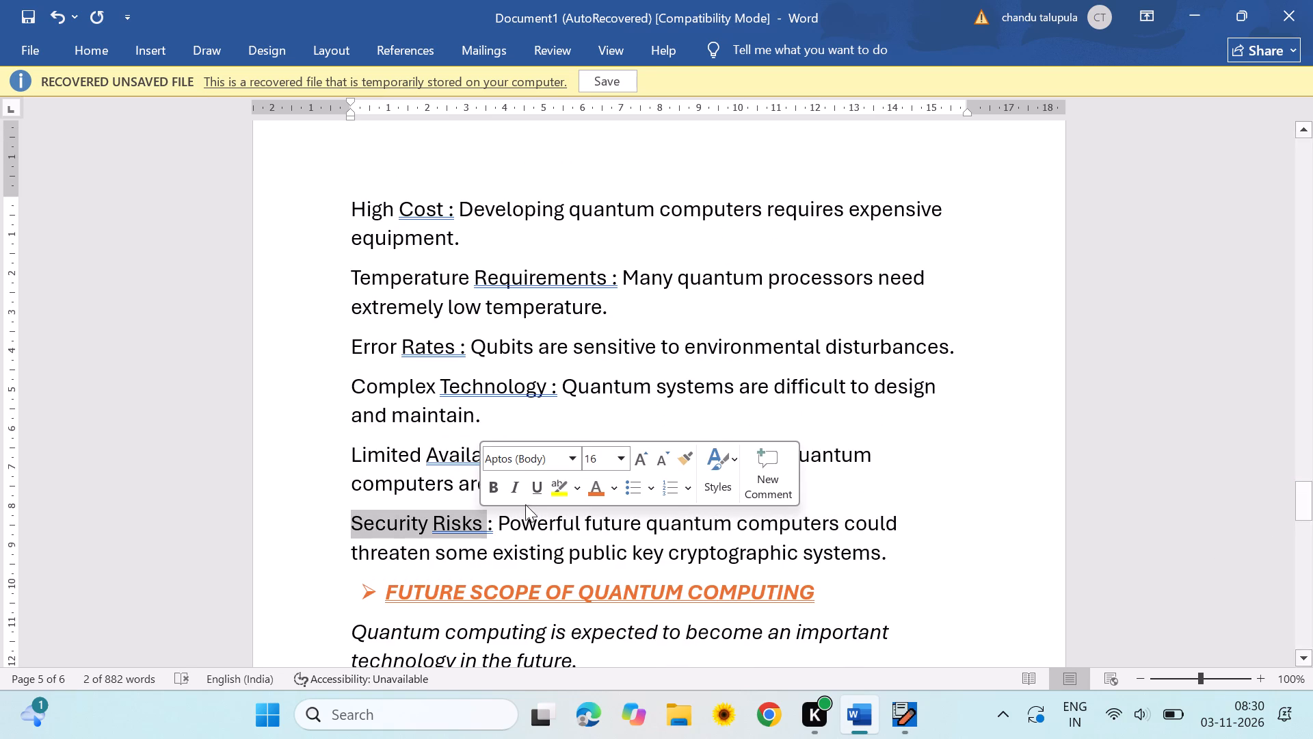
click(520, 493)
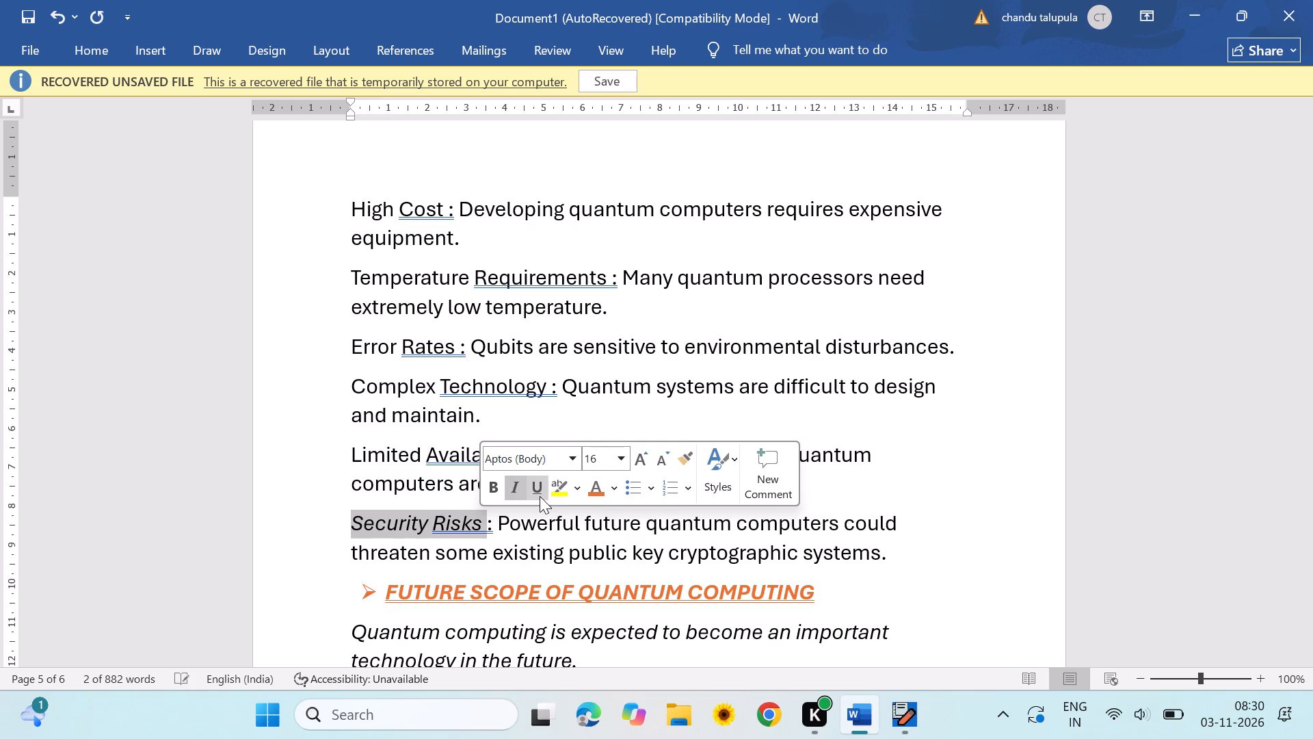
click(538, 493)
Insert an empty paragraph after the Security Risks paragraph, above the "FUTURE SCOPE OF QUANTUM COMPUTING" heading.
click(888, 556)
key(Return)
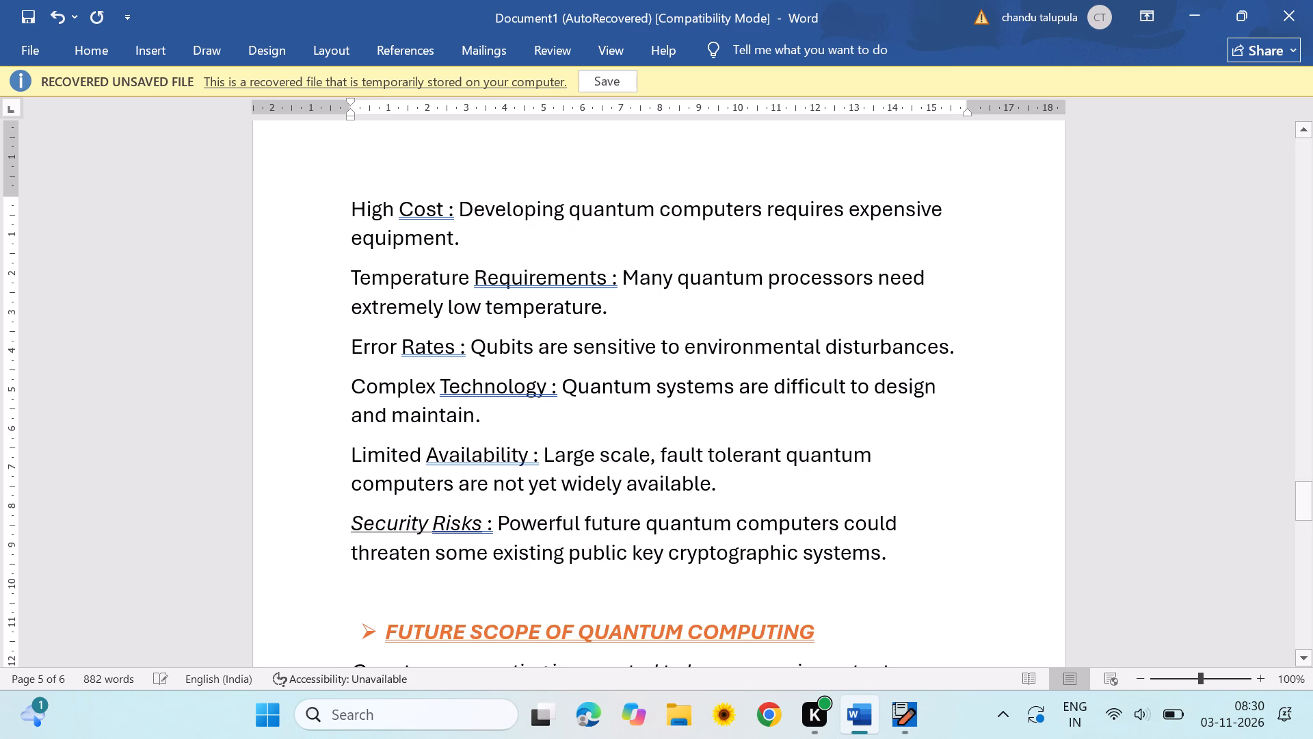
Italicise the six limitation paragraphs from "High Cost" through "Security Risks", including their descriptions.
drag(492, 515, 864, 567)
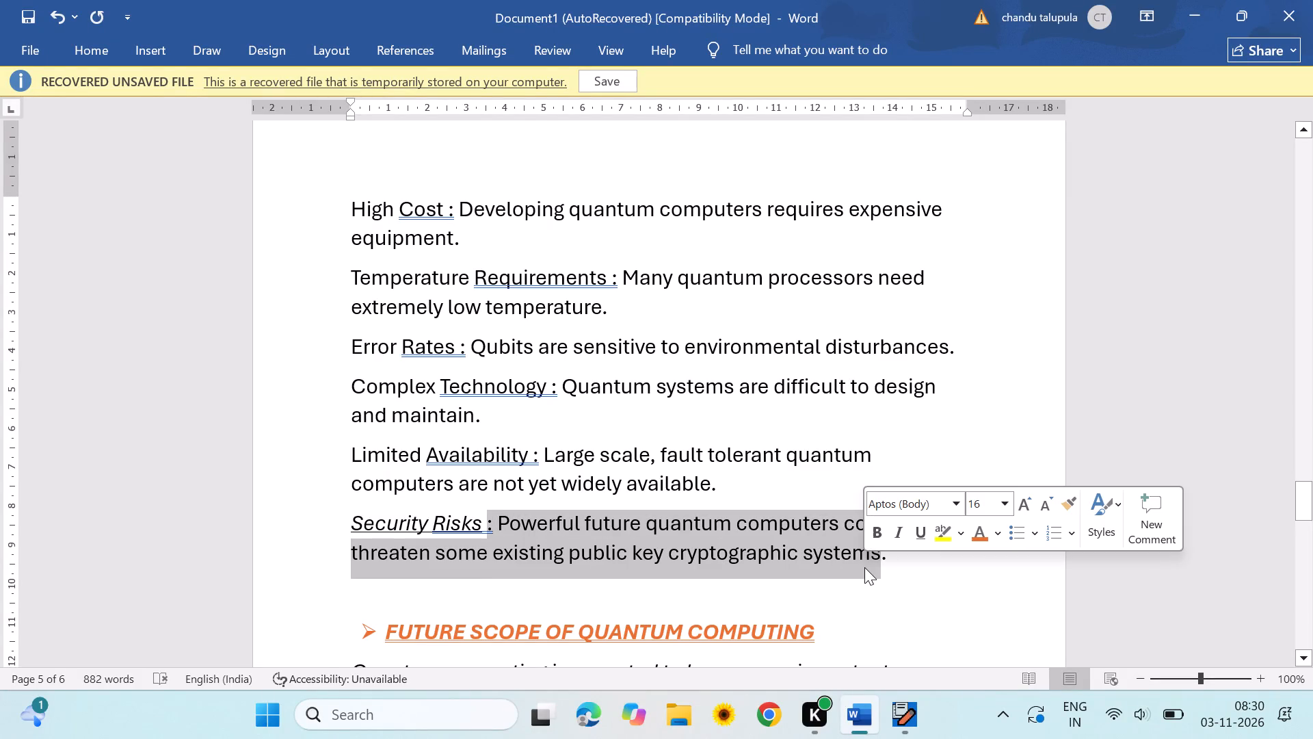
click(890, 532)
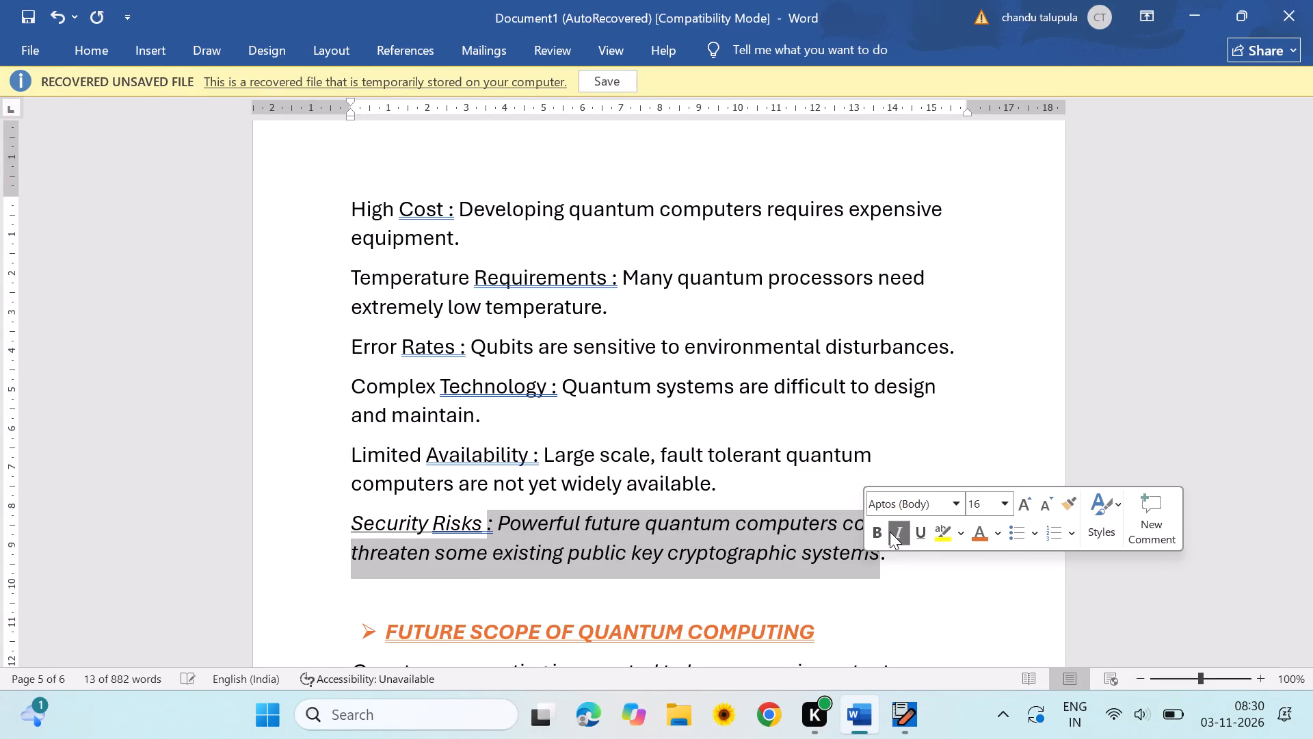
click(531, 422)
drag(531, 422, 371, 315)
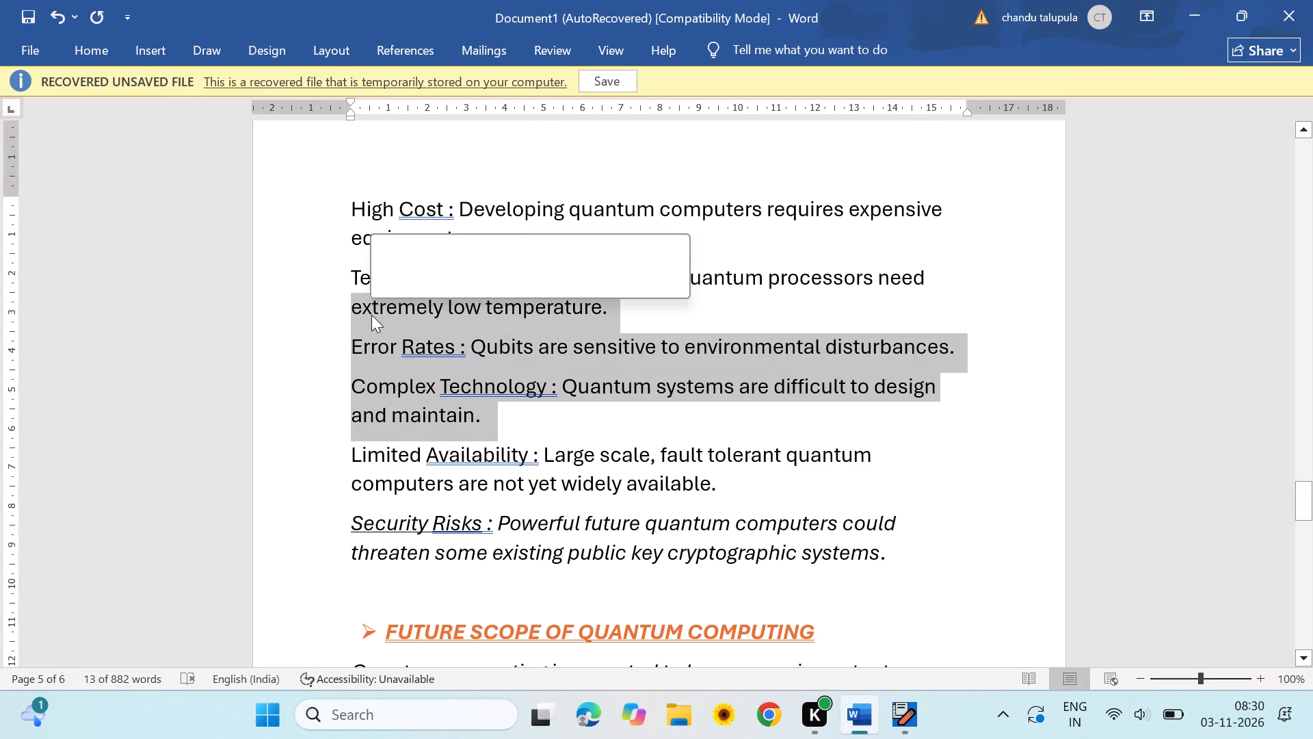
click(289, 315)
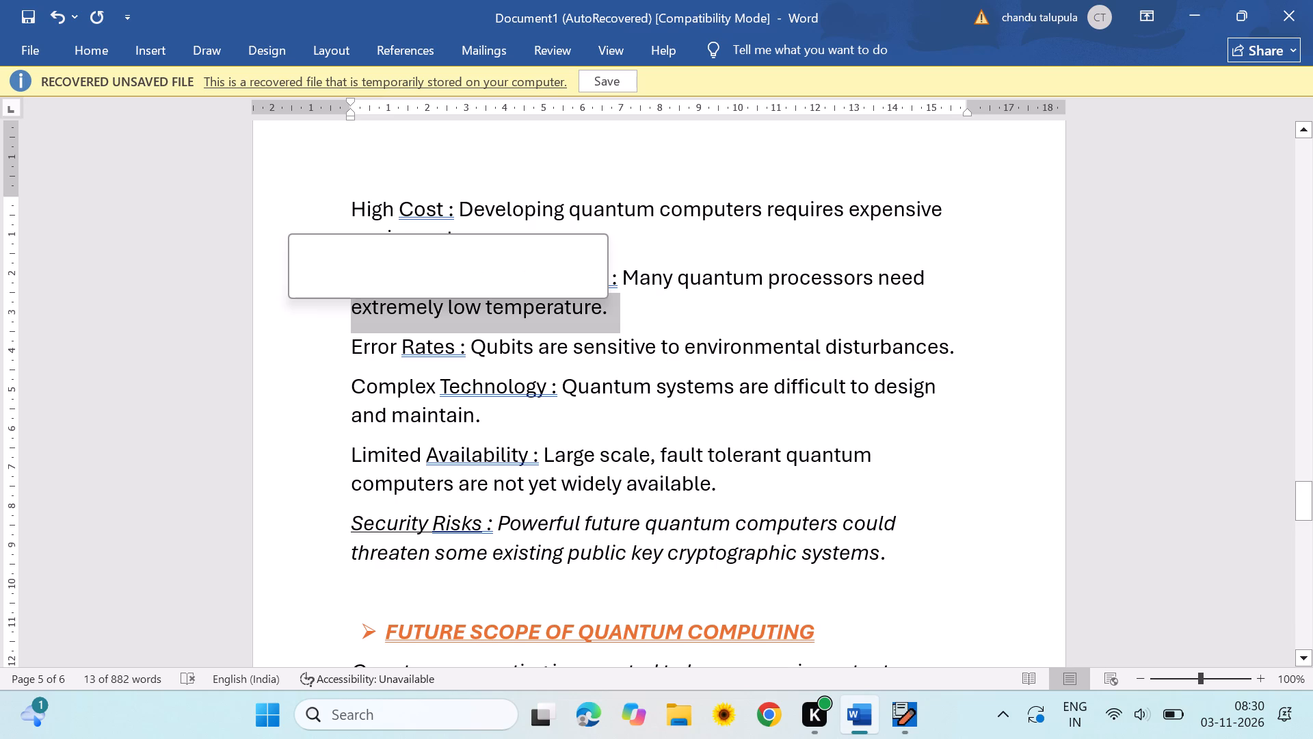
click(356, 365)
drag(339, 216, 899, 584)
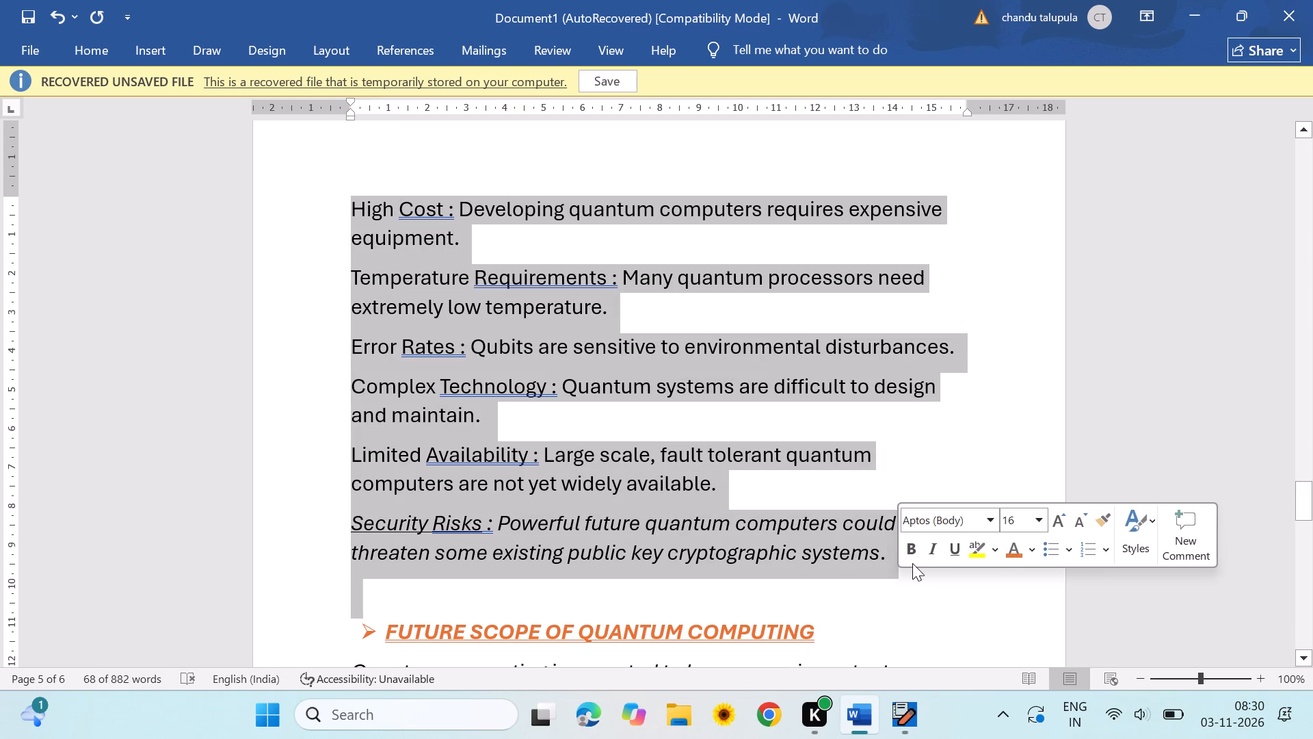
click(933, 555)
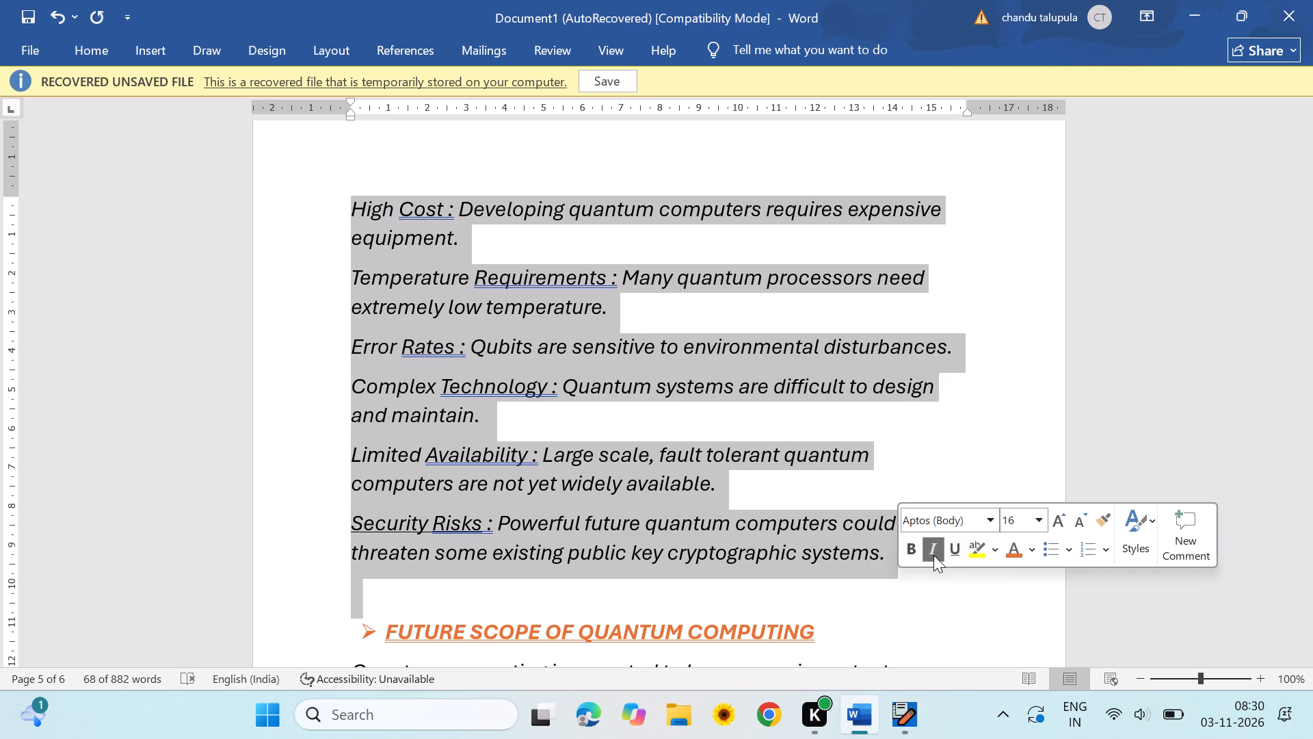
click(987, 433)
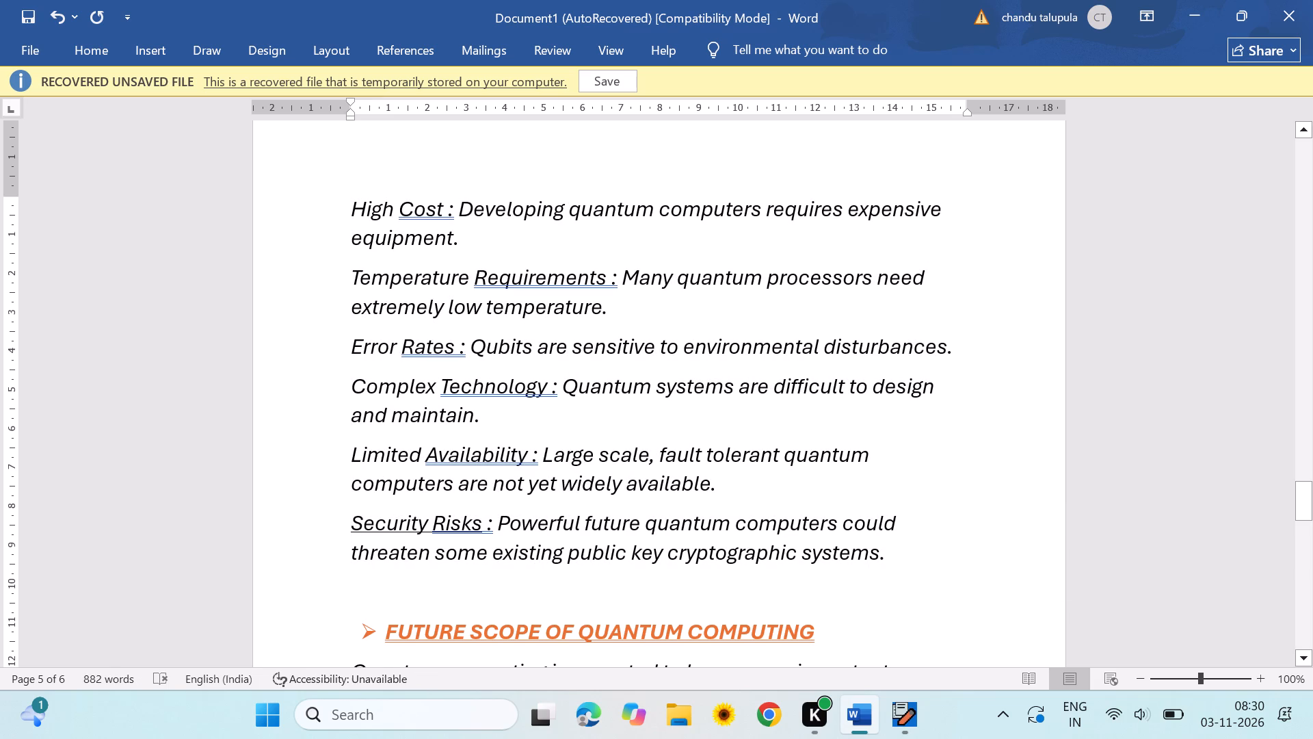
Apply solid round bullets to the six limitation paragraphs from "High Cost" to "Security Risks".
drag(1305, 498, 1293, 465)
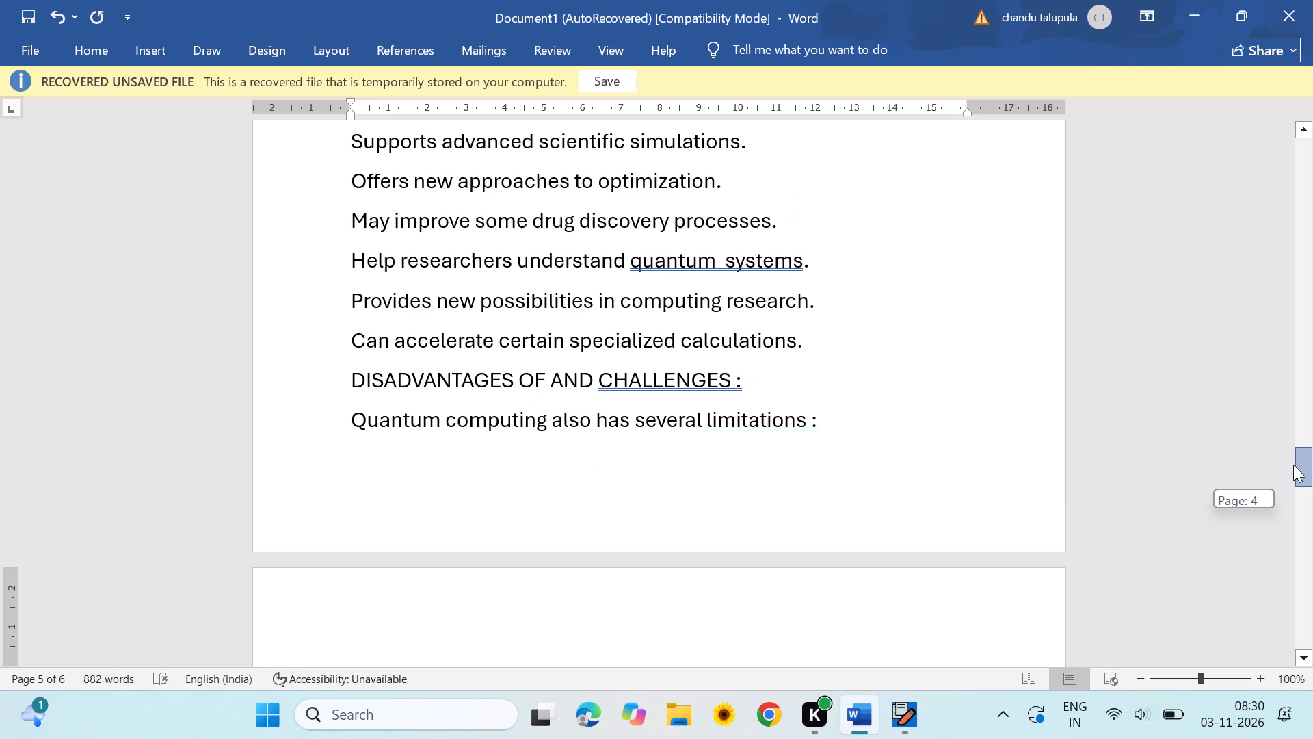
drag(1293, 465, 1296, 494)
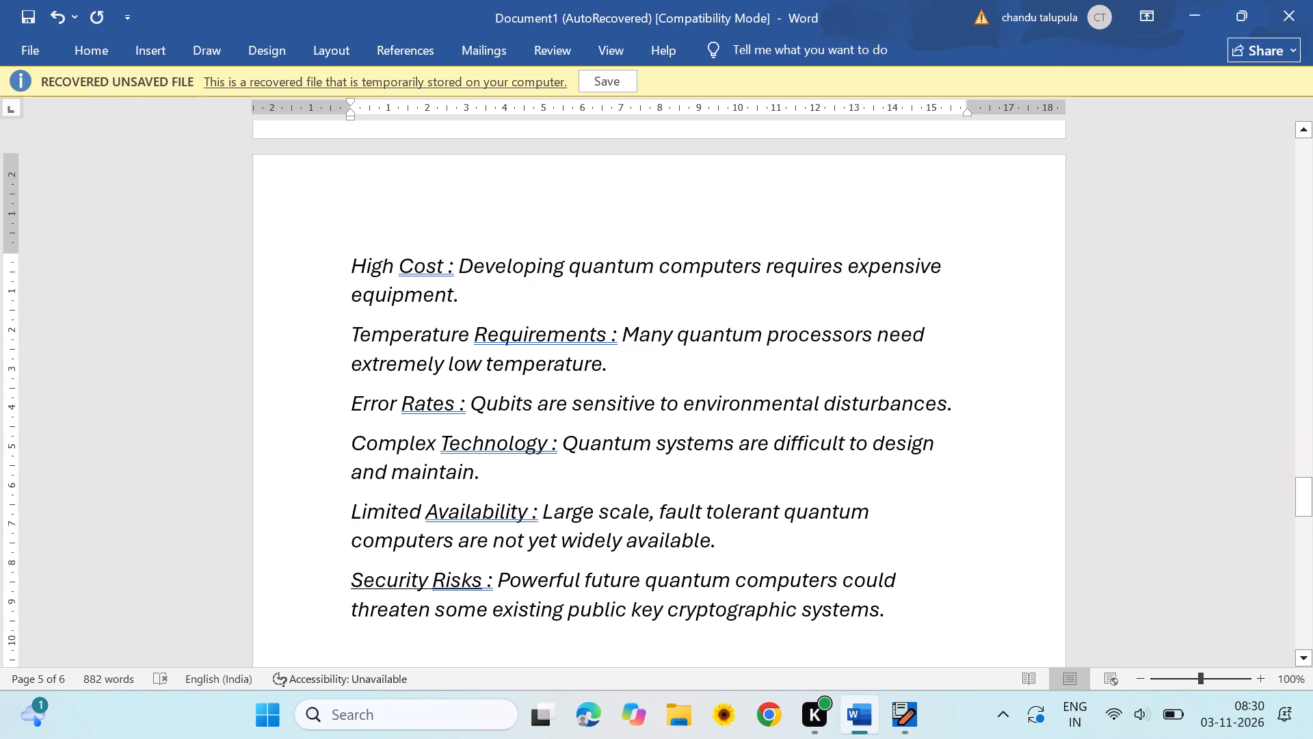
drag(356, 255, 760, 489)
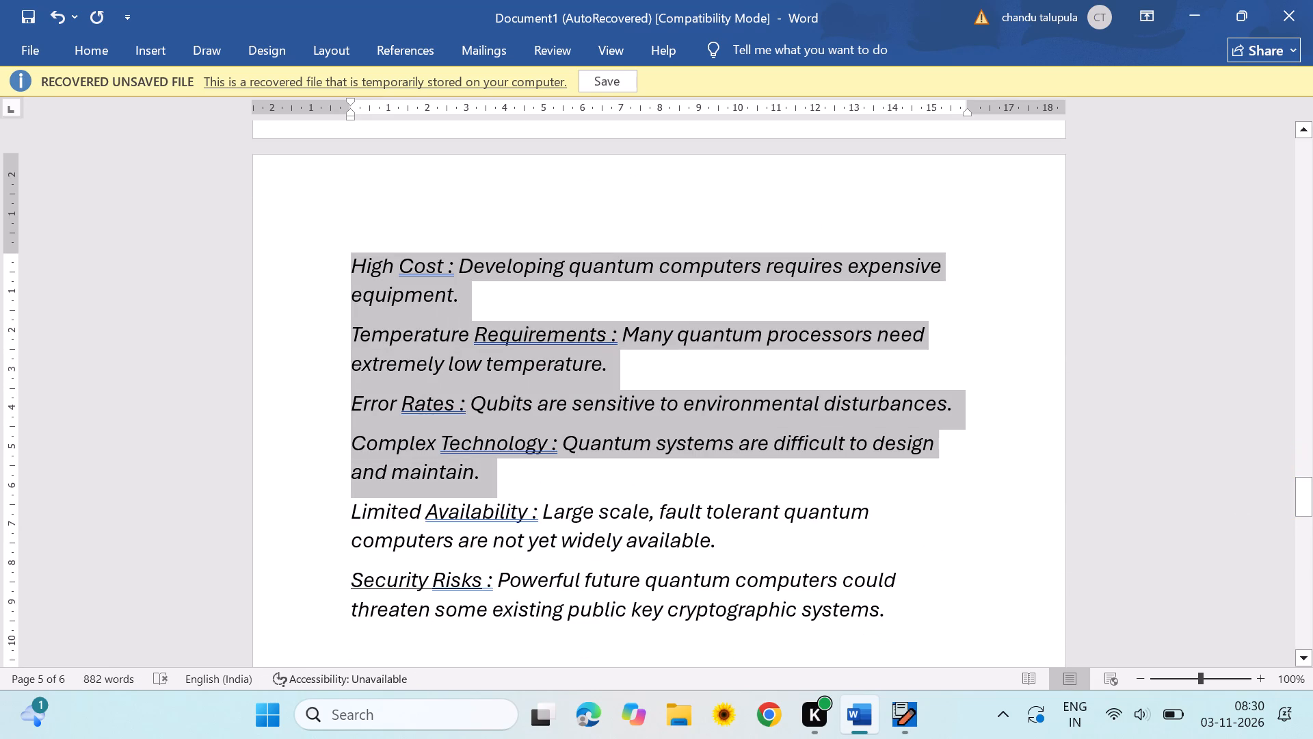
drag(760, 489, 938, 539)
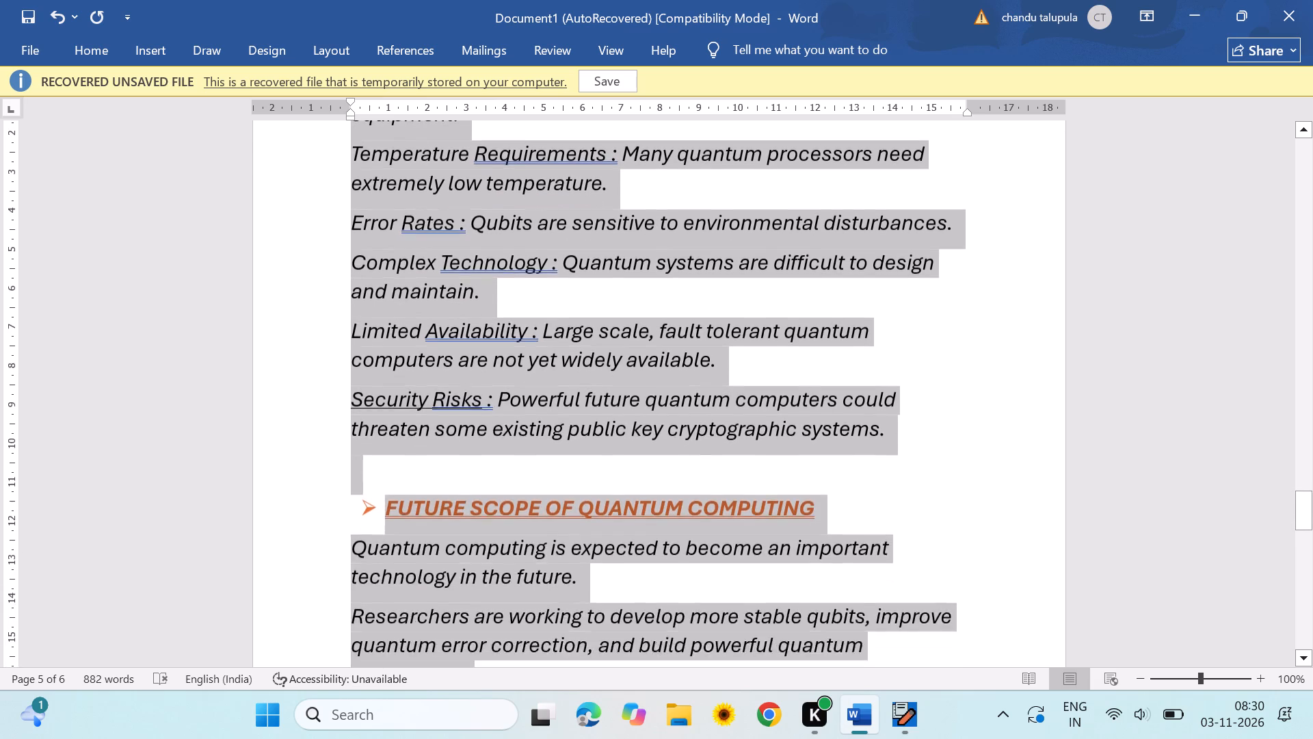
drag(938, 539, 948, 406)
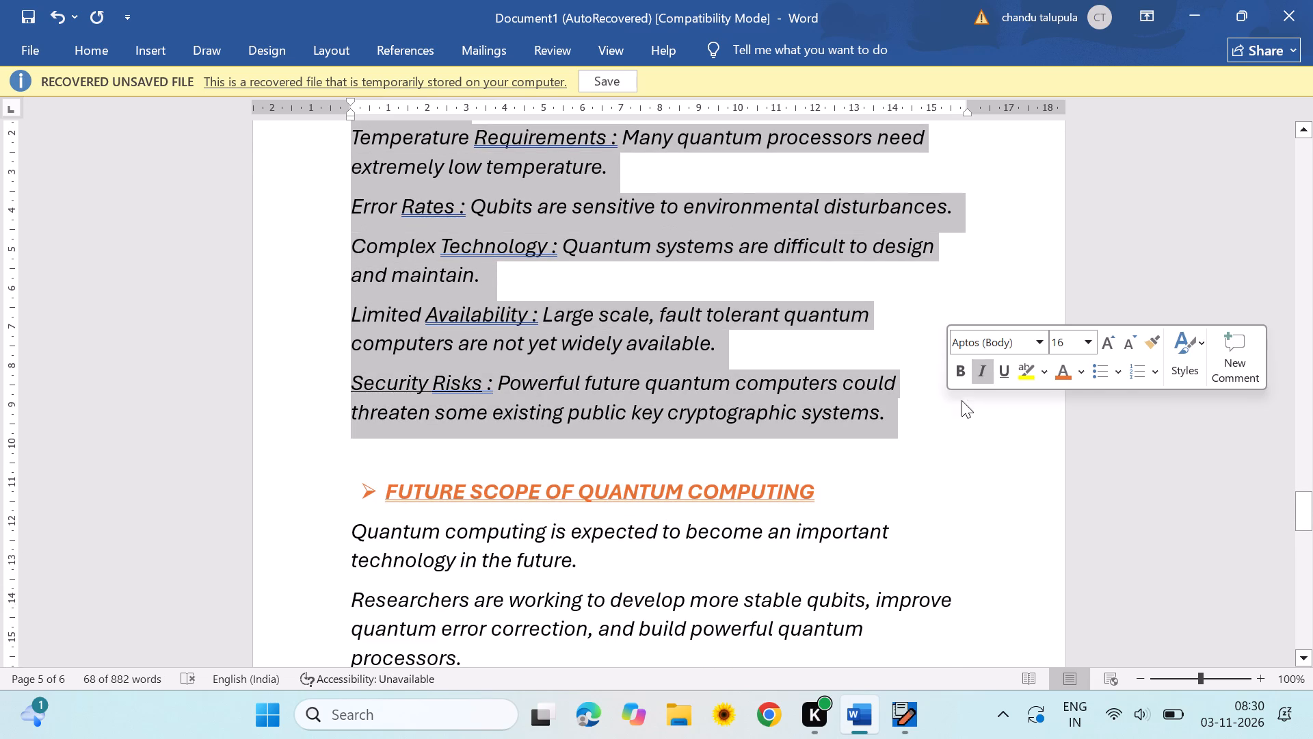
click(1118, 376)
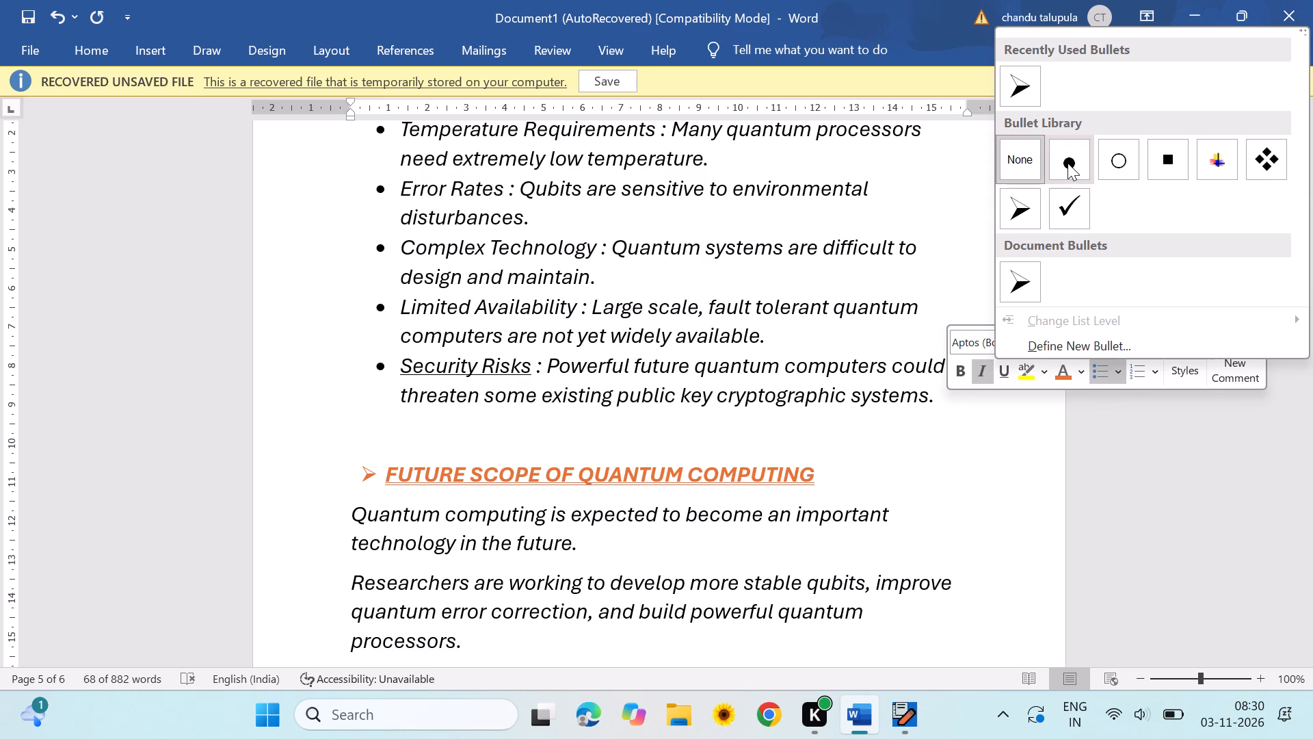
click(1067, 163)
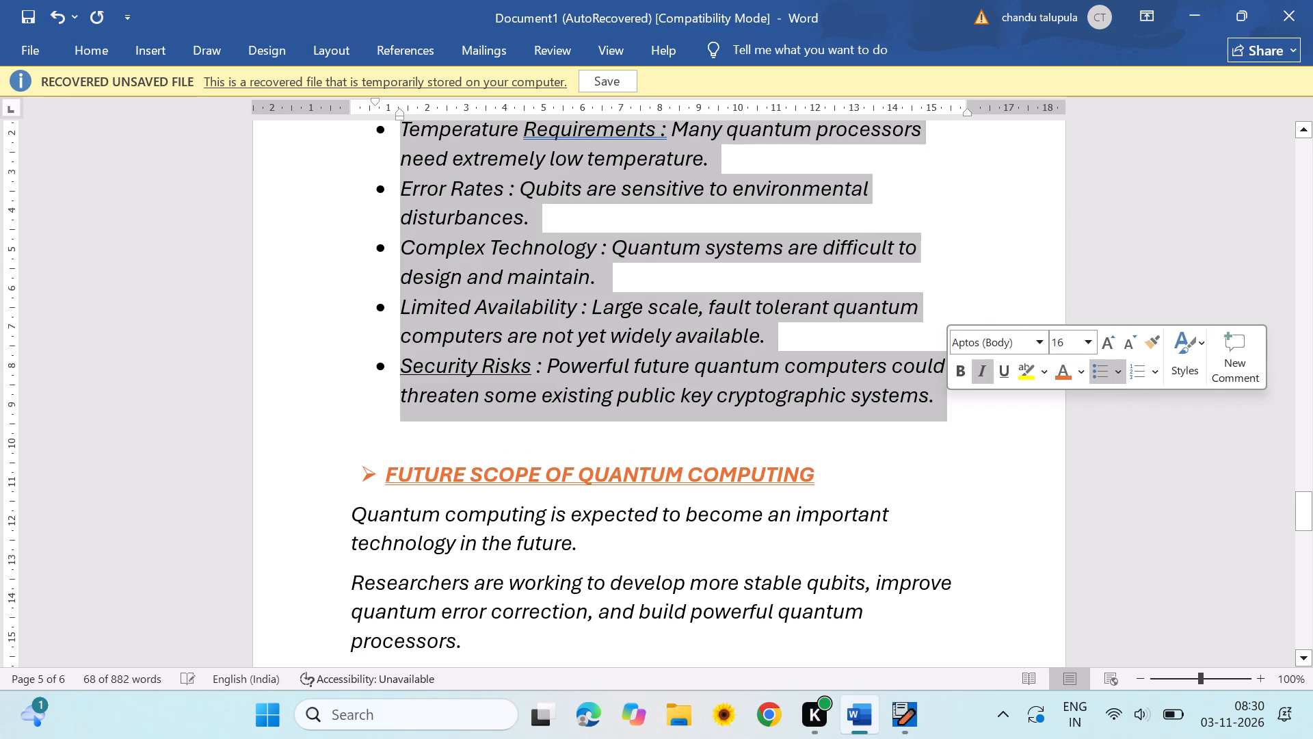
click(1048, 525)
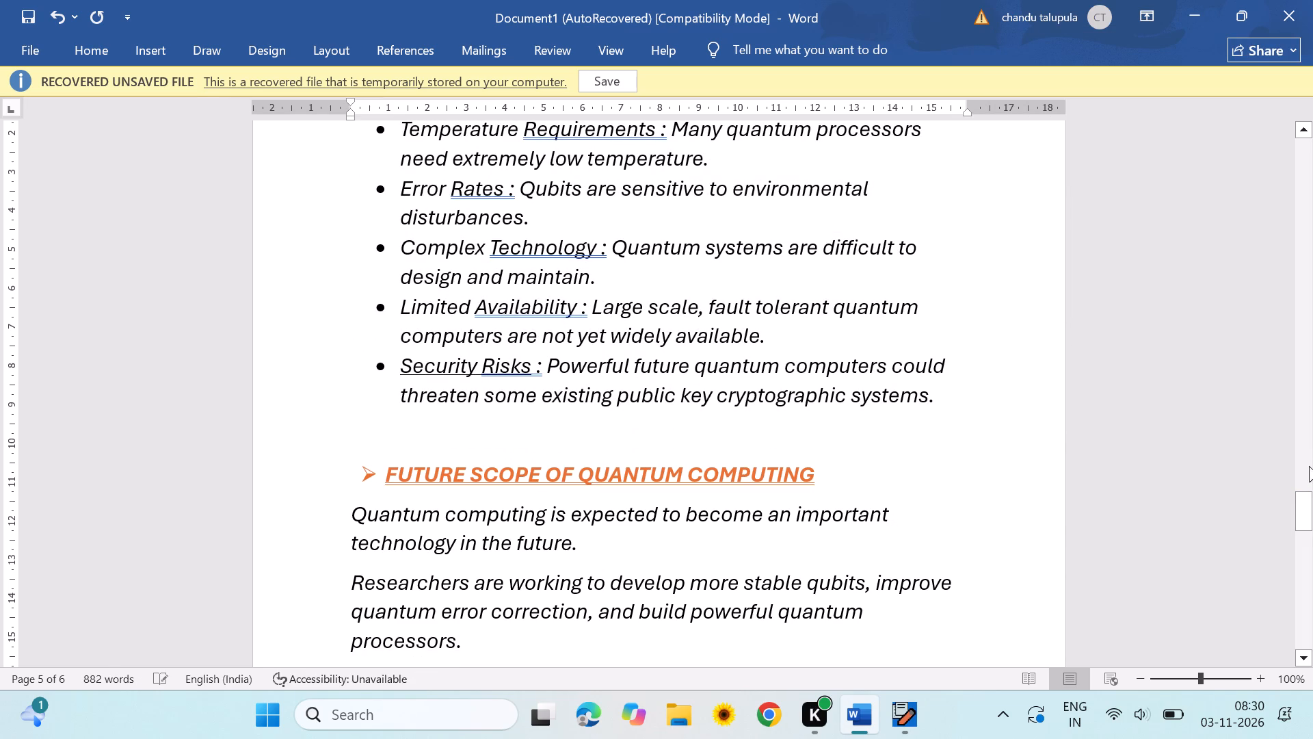
Colour the "High Cost :" label dark green from the theme colours and underline it.
drag(1309, 496, 1310, 476)
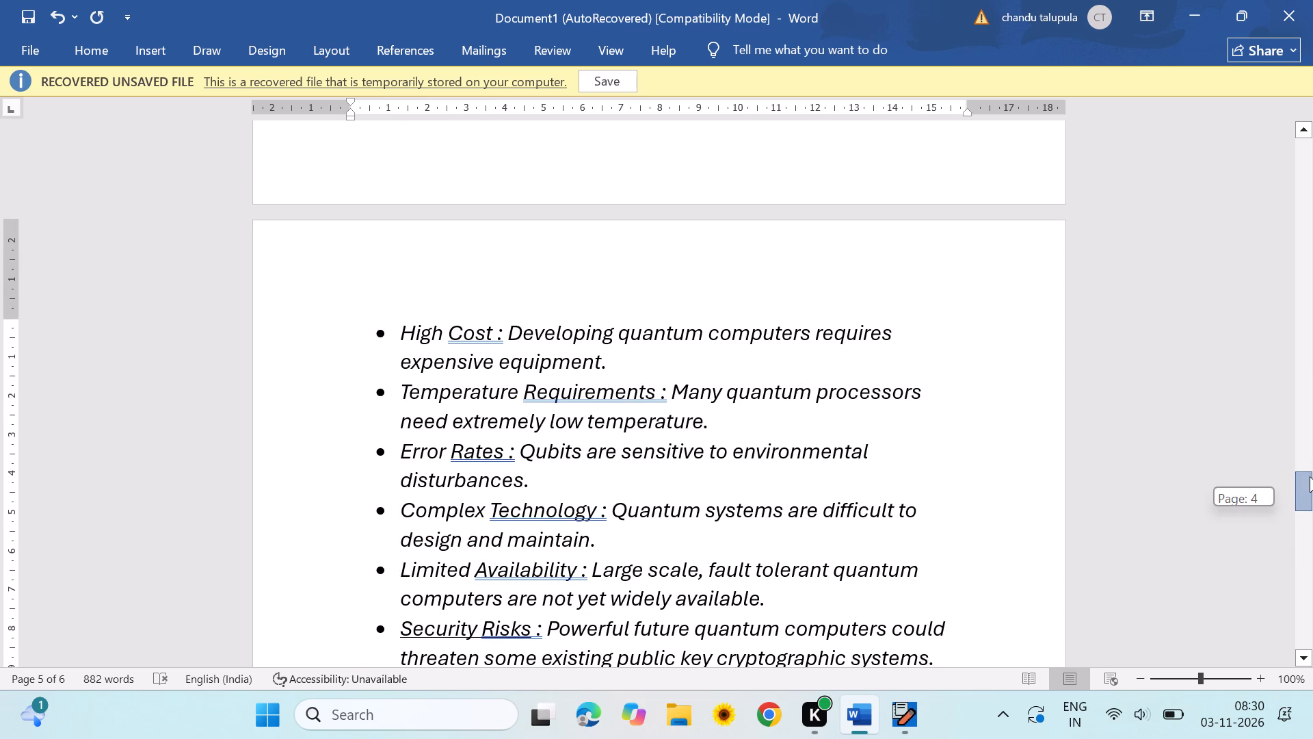
drag(1310, 476, 1310, 478)
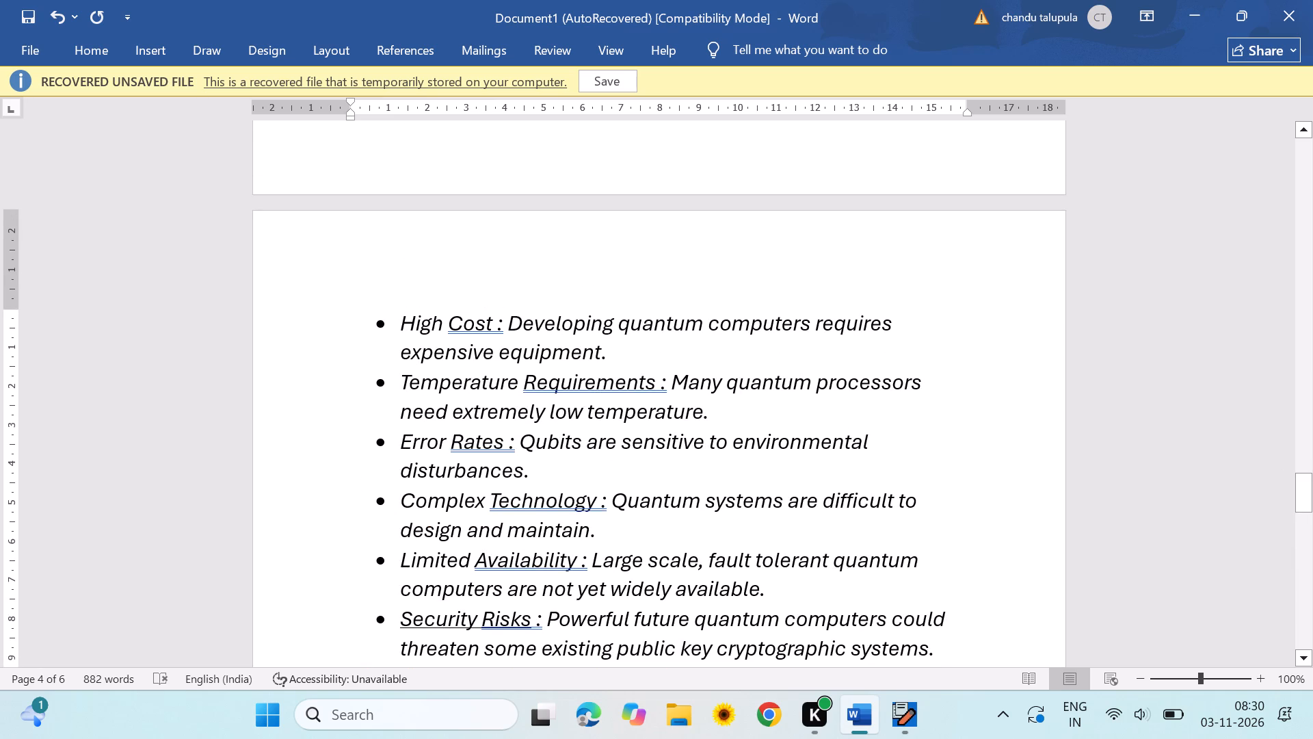
drag(399, 324, 503, 324)
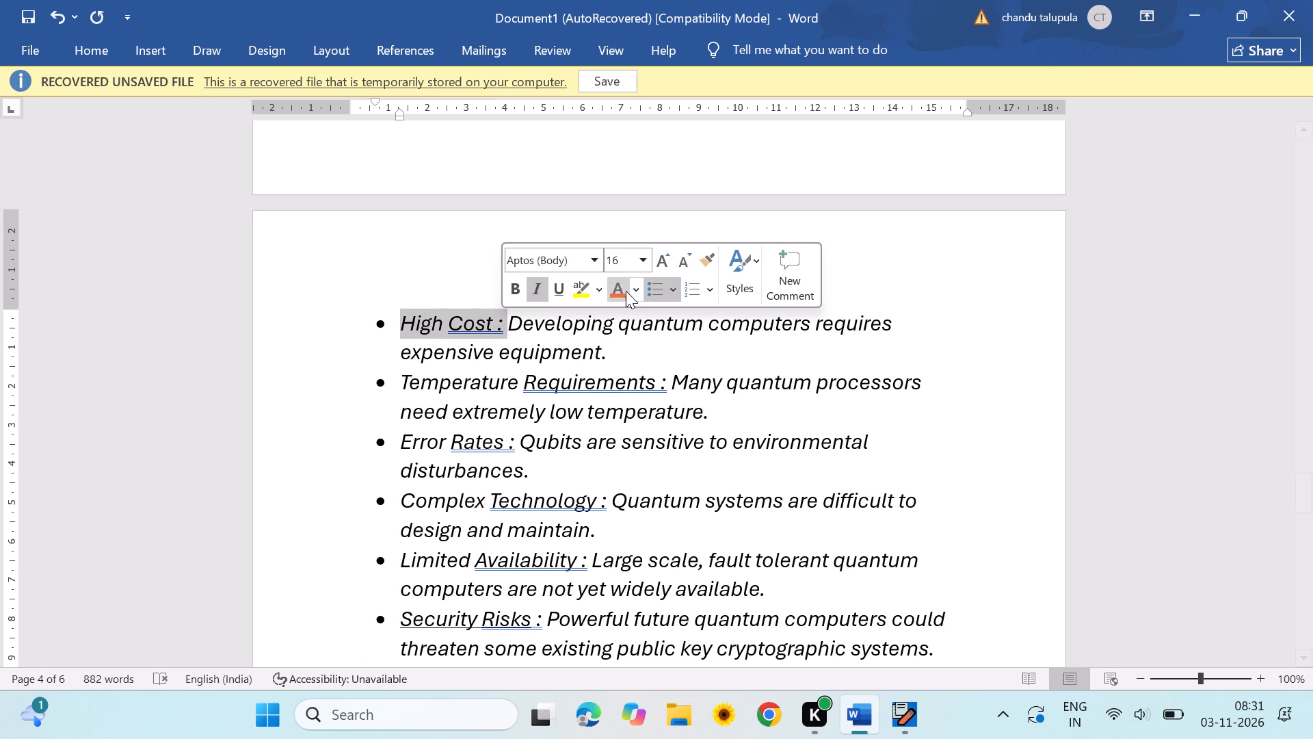
click(636, 291)
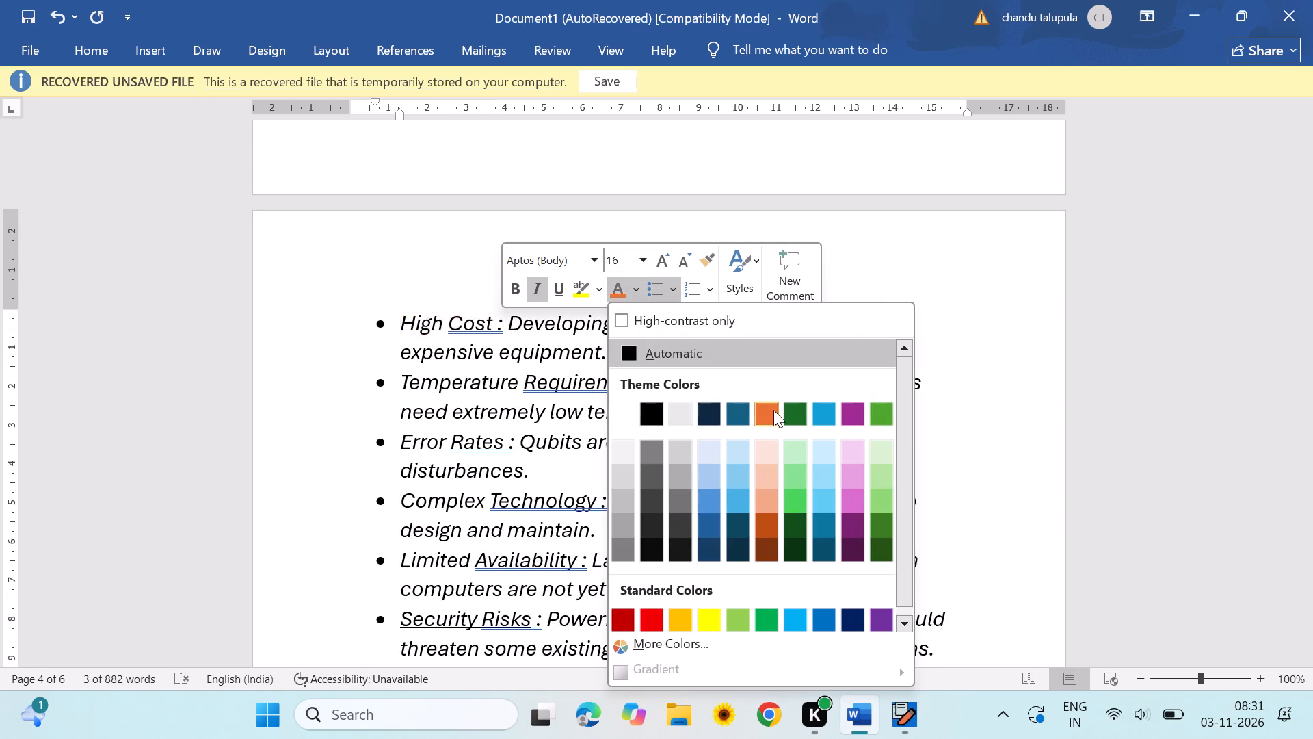
click(796, 416)
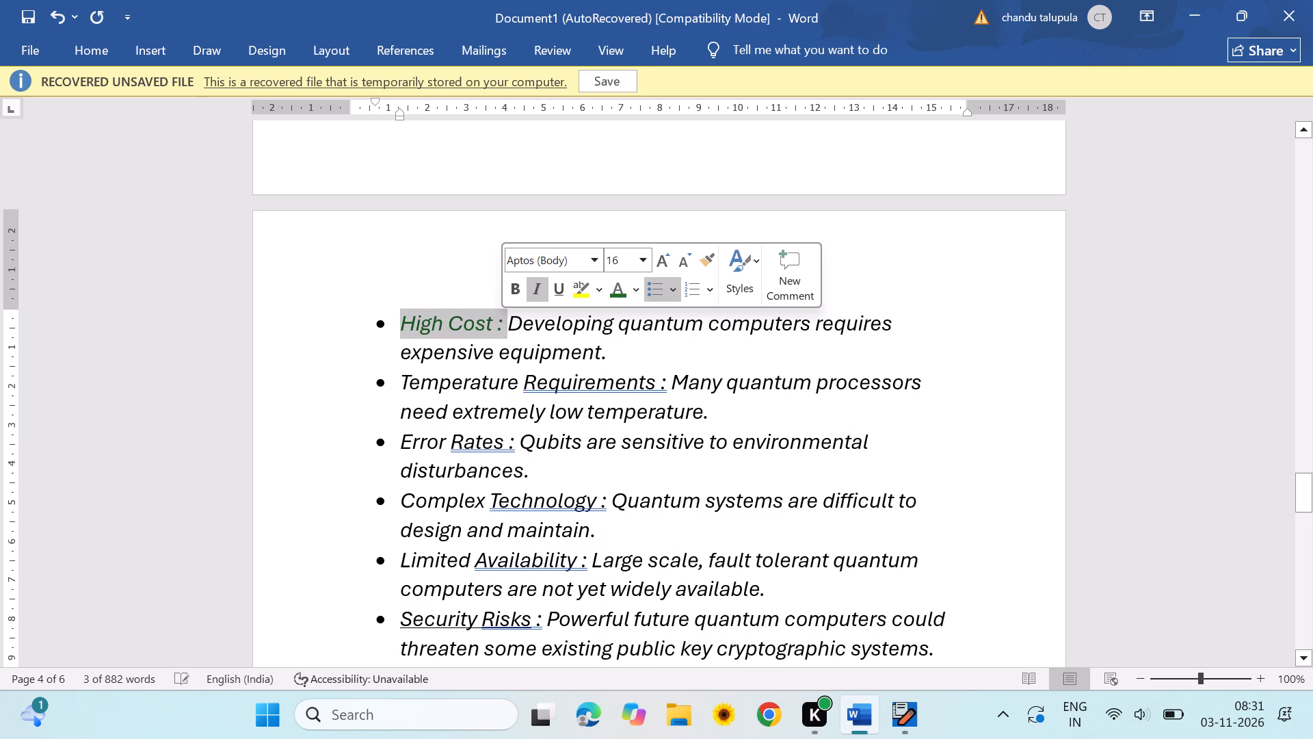
click(551, 297)
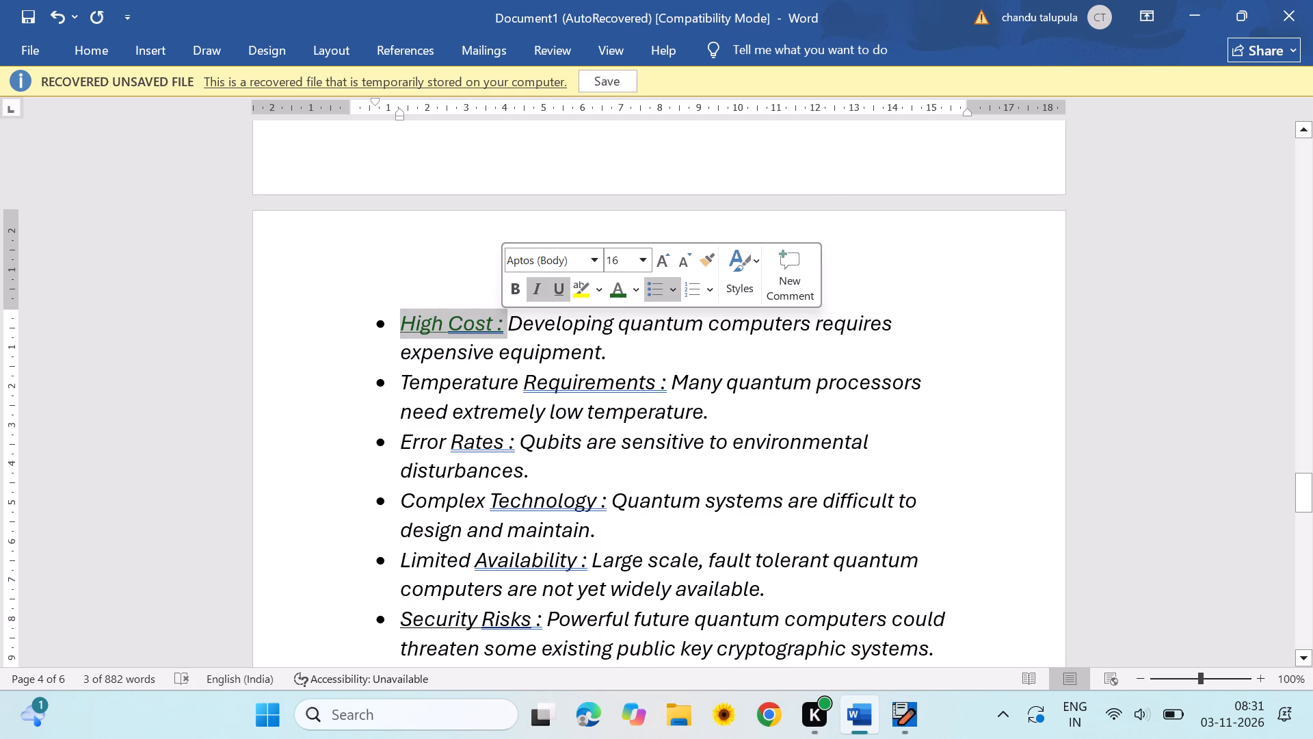
Apply the same dark green font colour to the bullet labels "Temperature Requirements" and "Error Rates".
drag(400, 385, 623, 388)
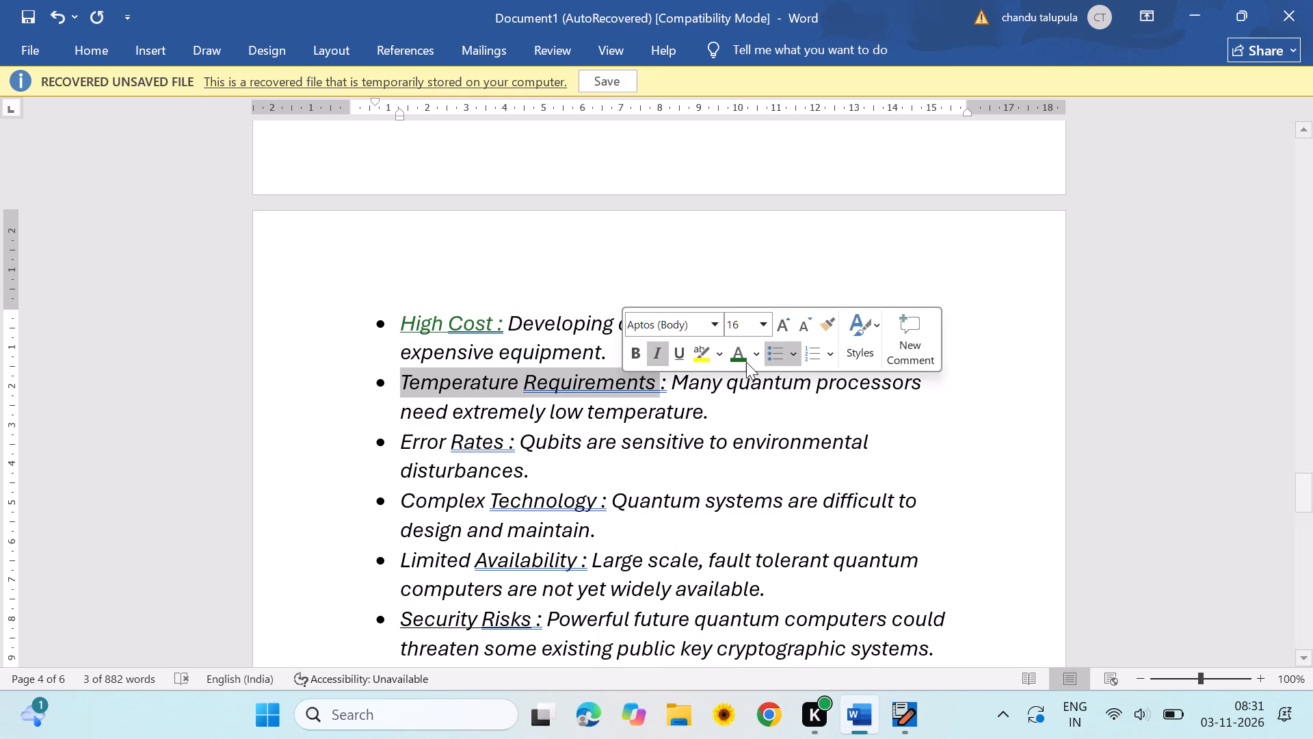
click(737, 357)
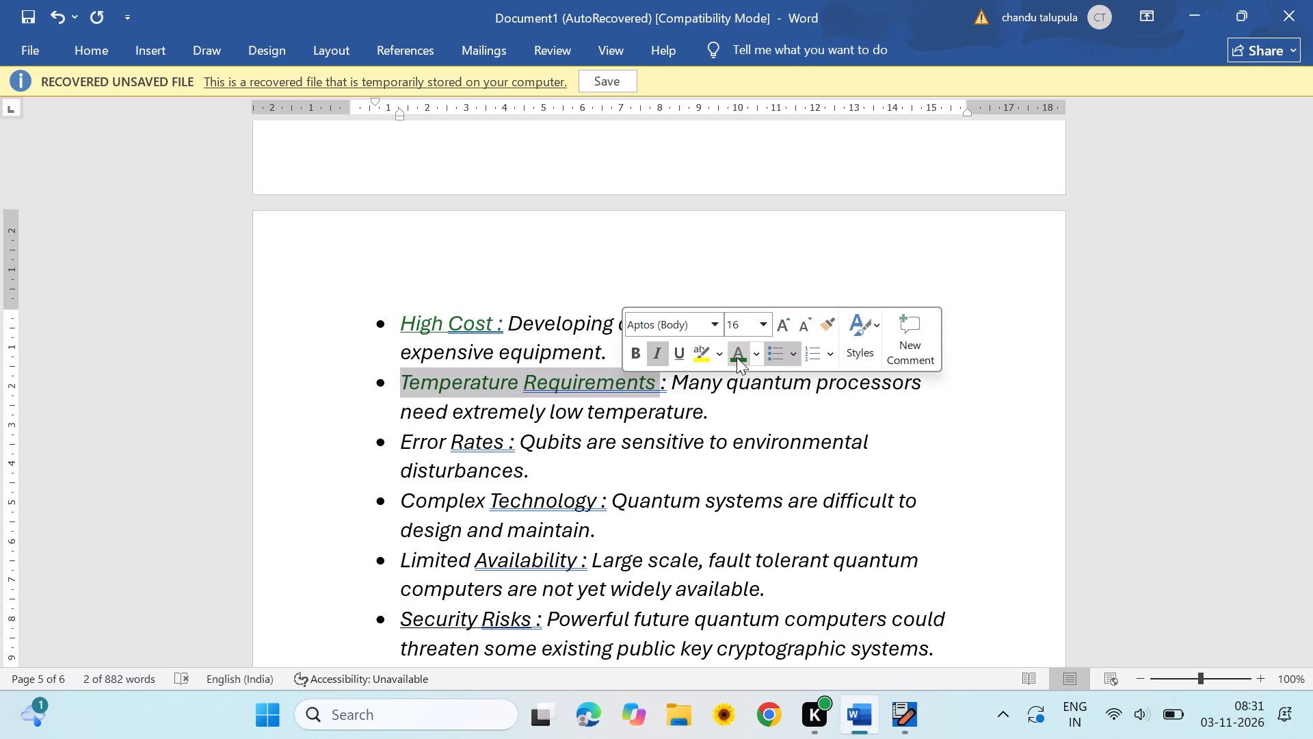
click(695, 446)
drag(398, 449, 459, 452)
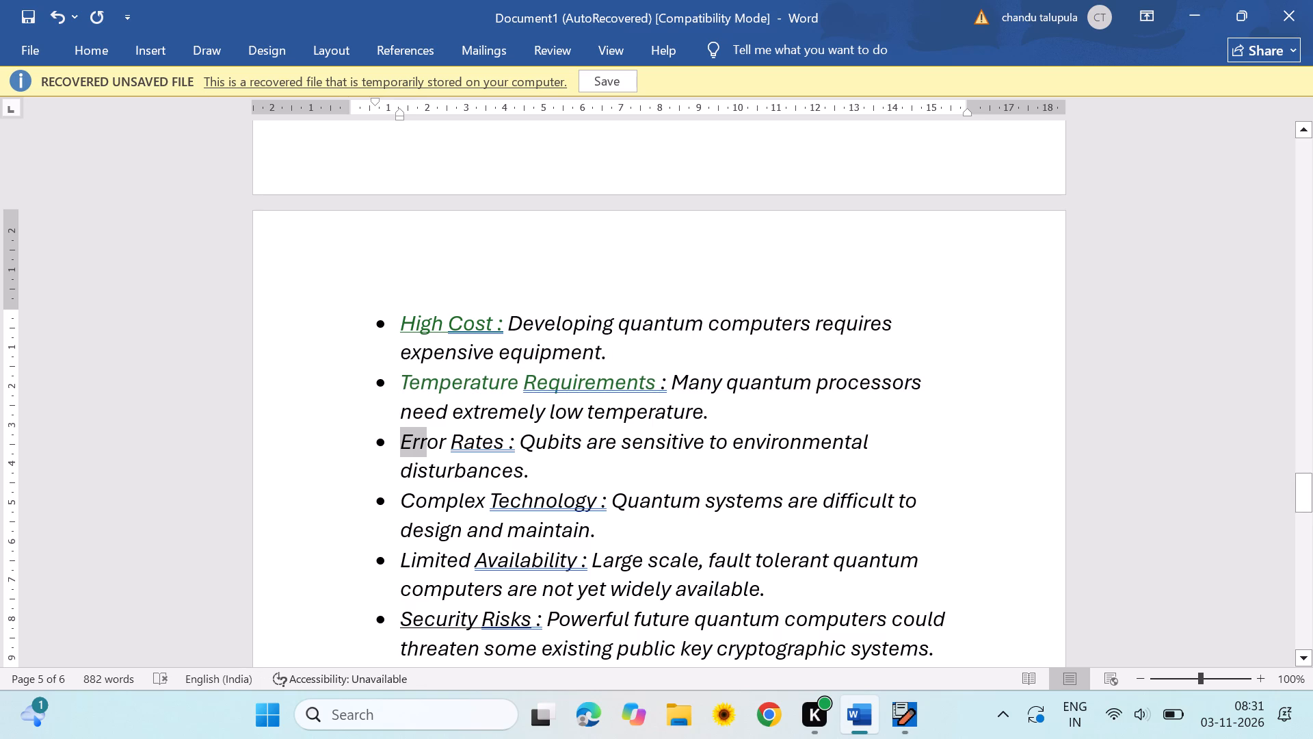
drag(459, 452, 499, 450)
click(618, 413)
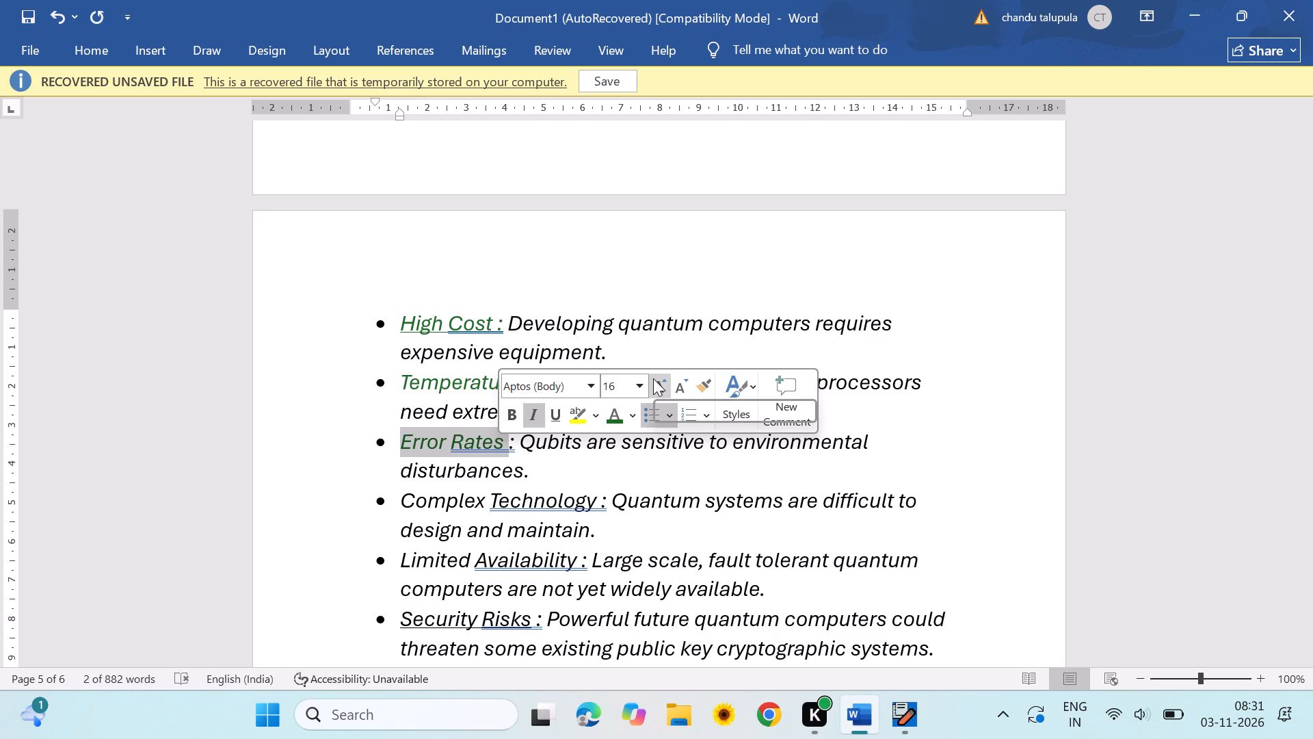
click(745, 485)
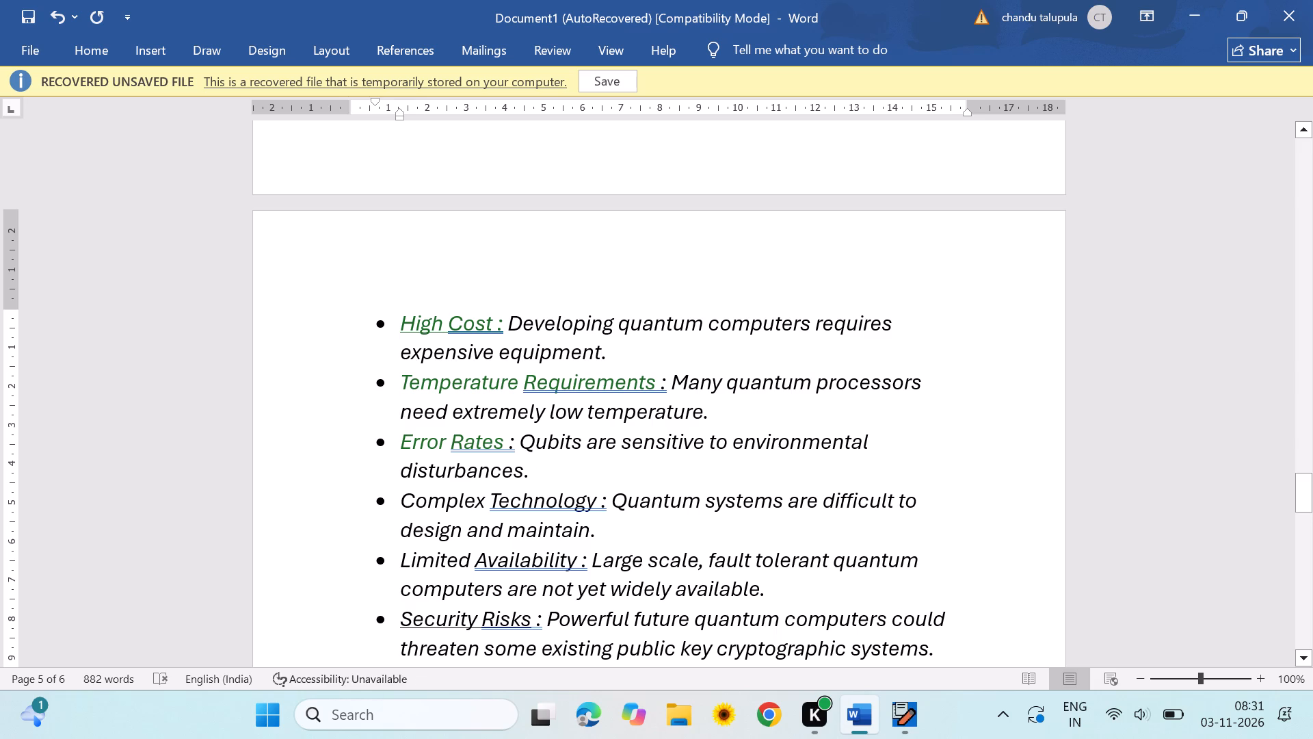
Underline the green bullet labels "Temperature Requirements" and "Error Rates".
drag(401, 376, 416, 377)
drag(416, 377, 665, 382)
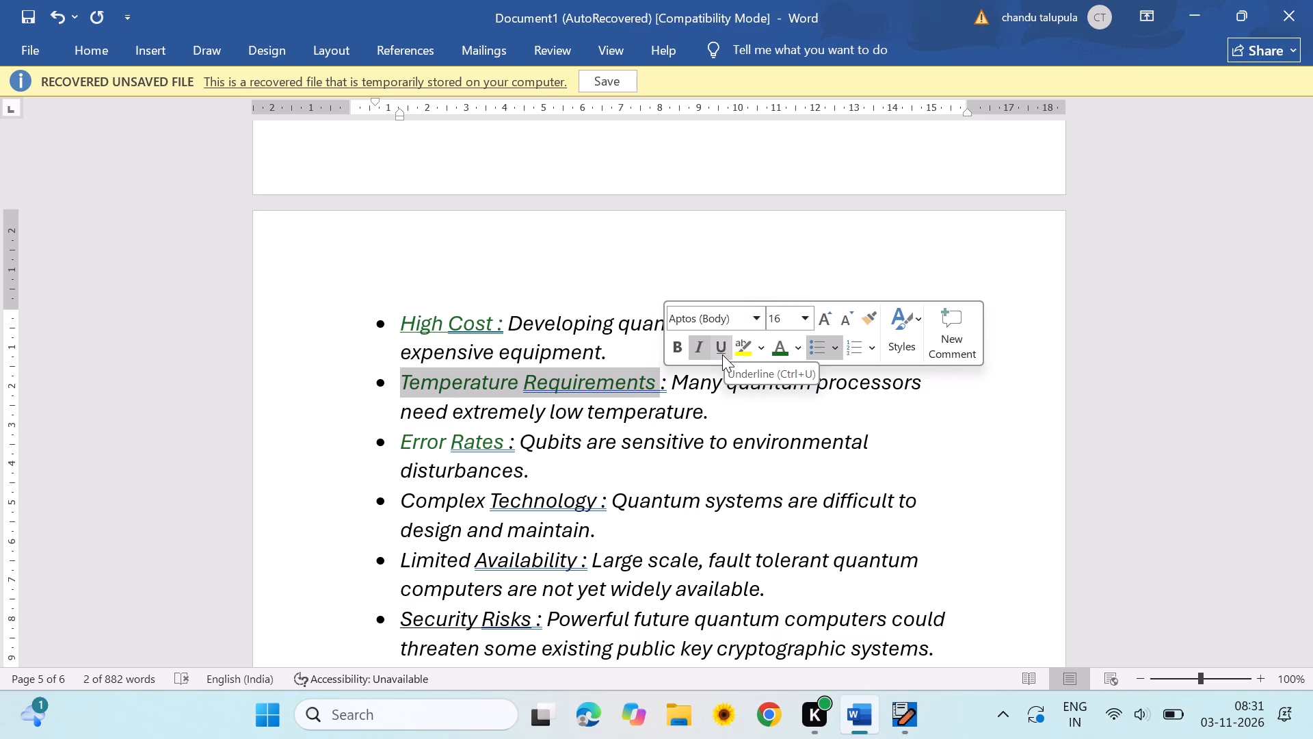
click(719, 343)
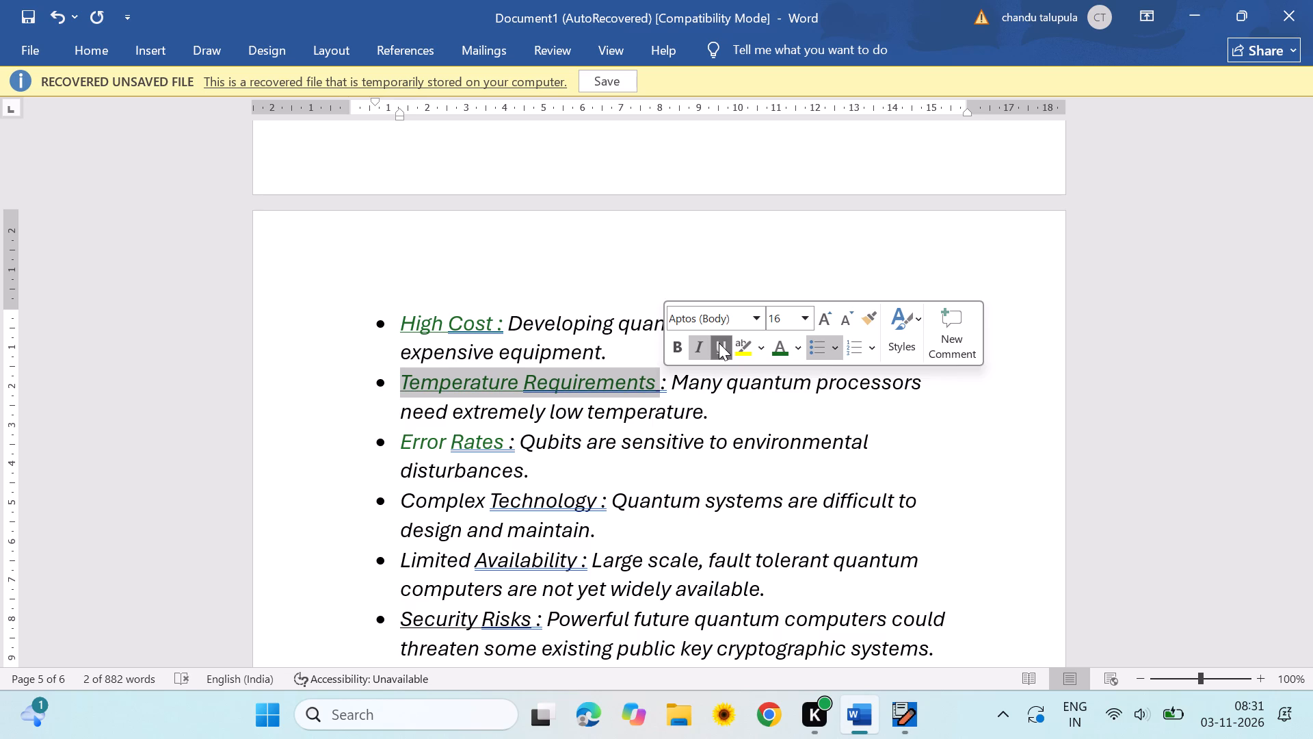
click(1045, 450)
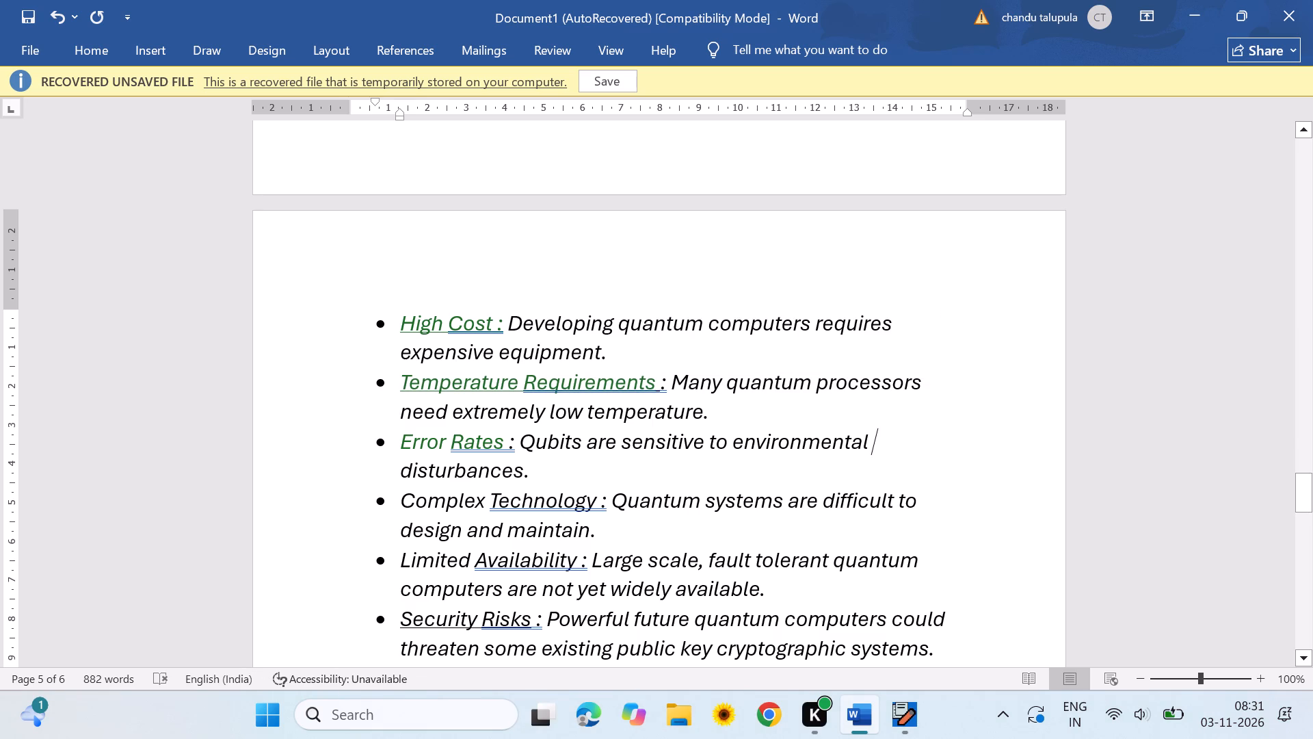
drag(401, 440, 415, 443)
drag(415, 443, 510, 444)
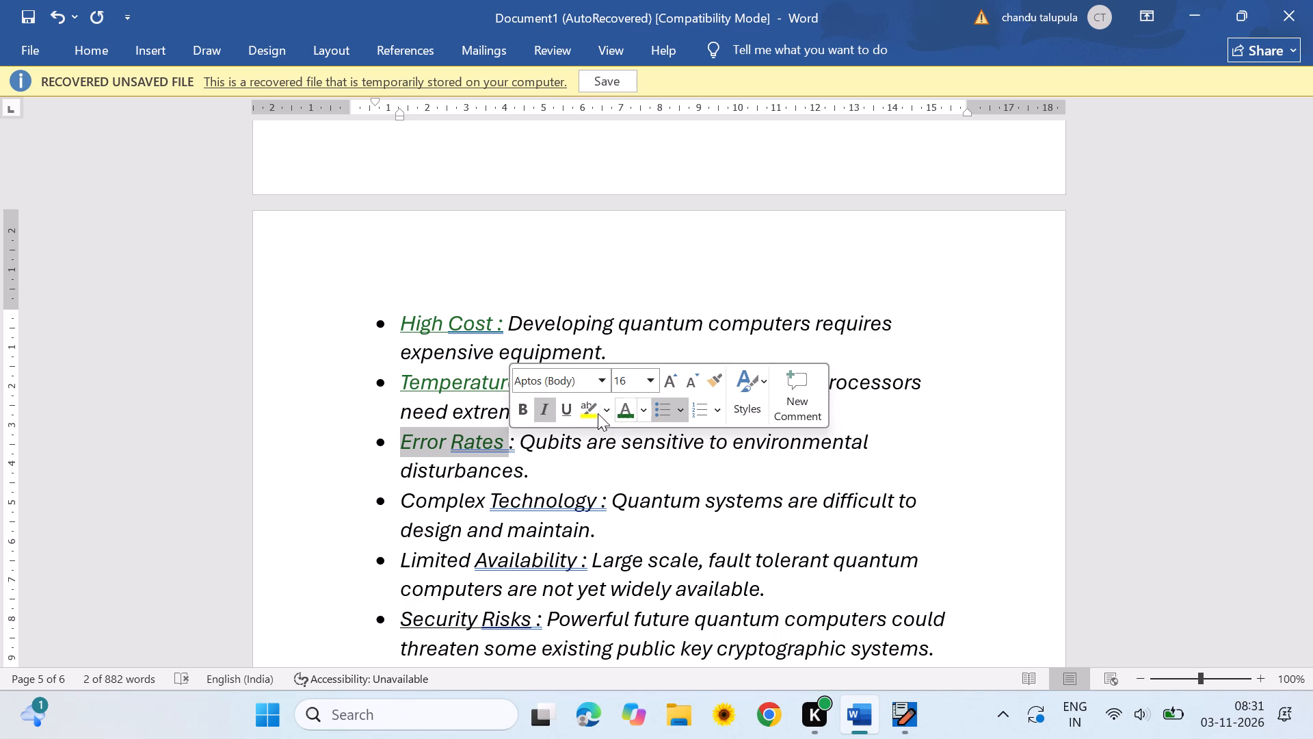
click(570, 403)
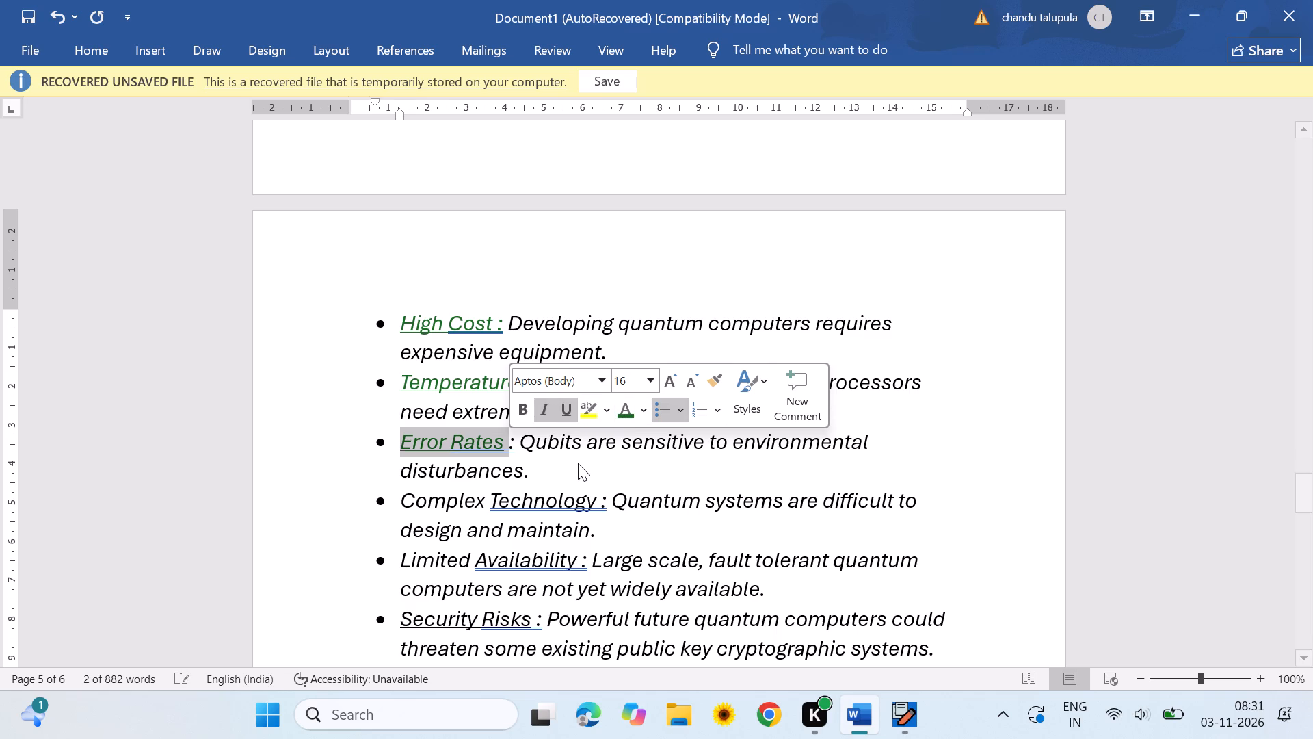
click(580, 468)
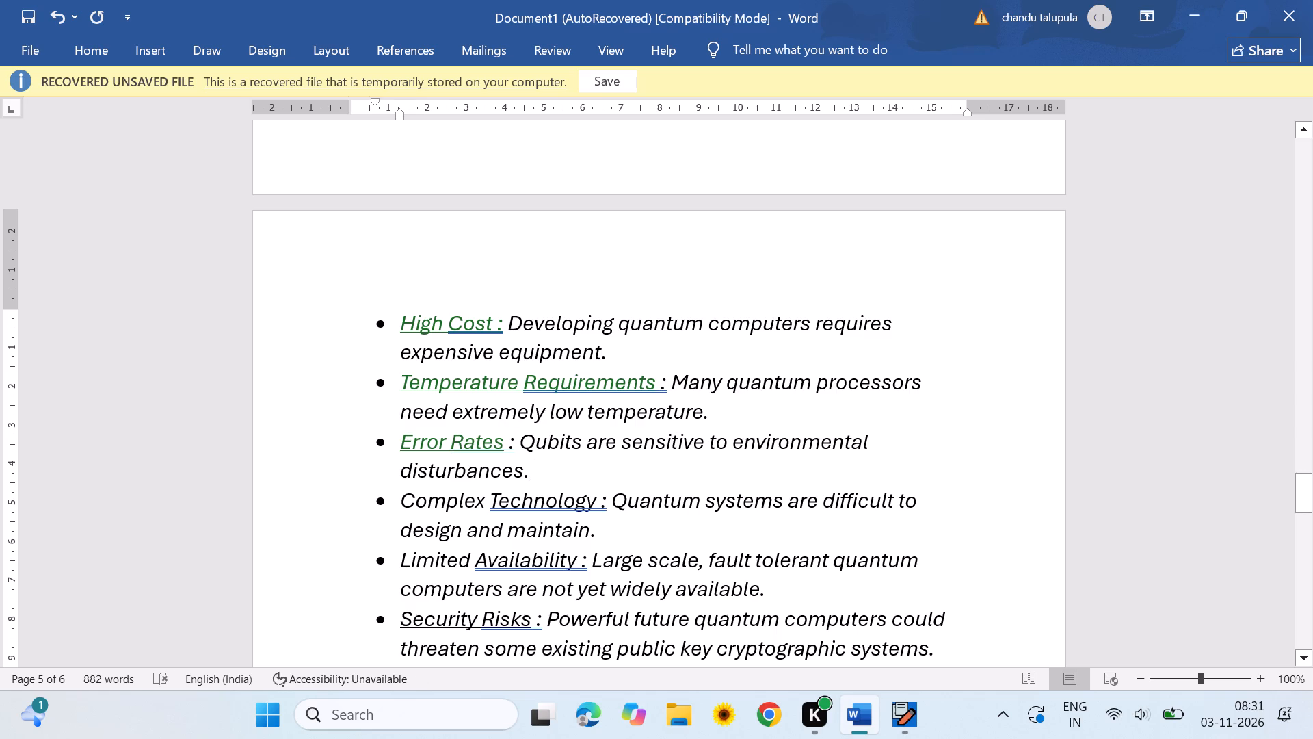
Colour the bullet labels "Complex Technology" and "Limited Availability :" dark green and underline them.
drag(406, 502, 567, 512)
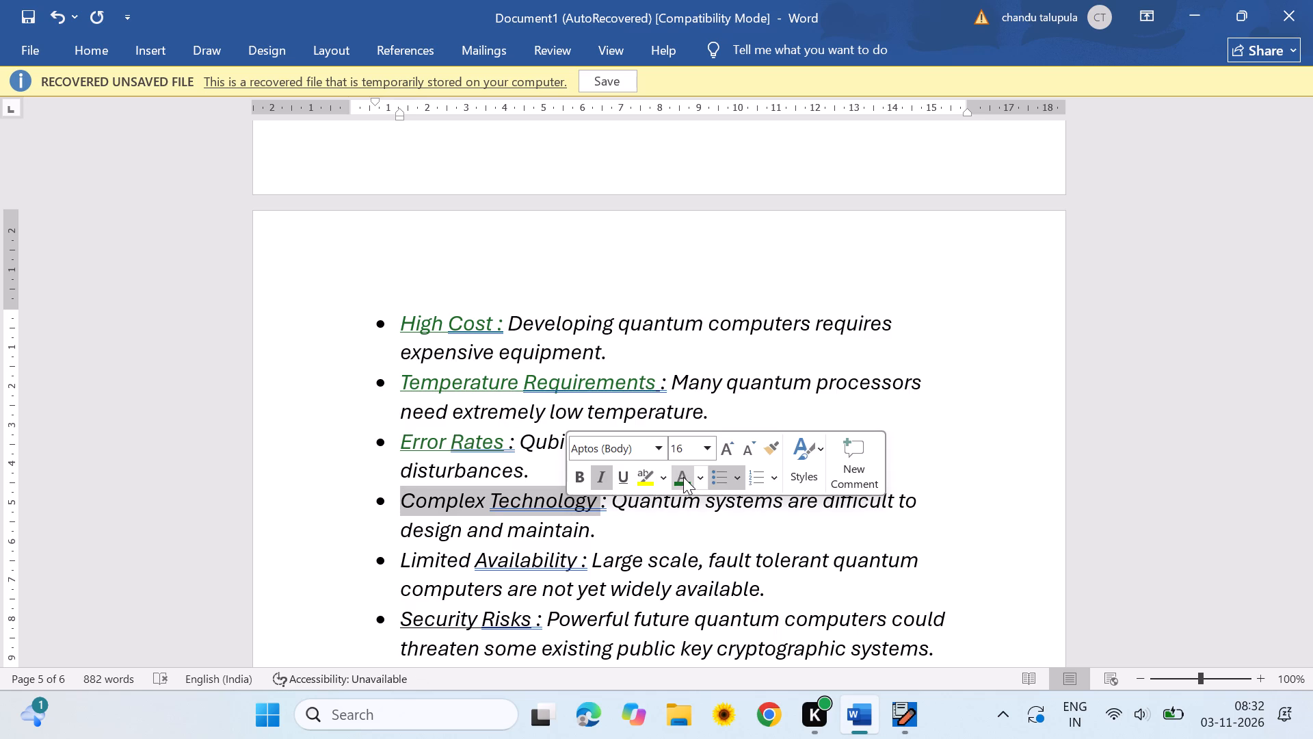
click(683, 476)
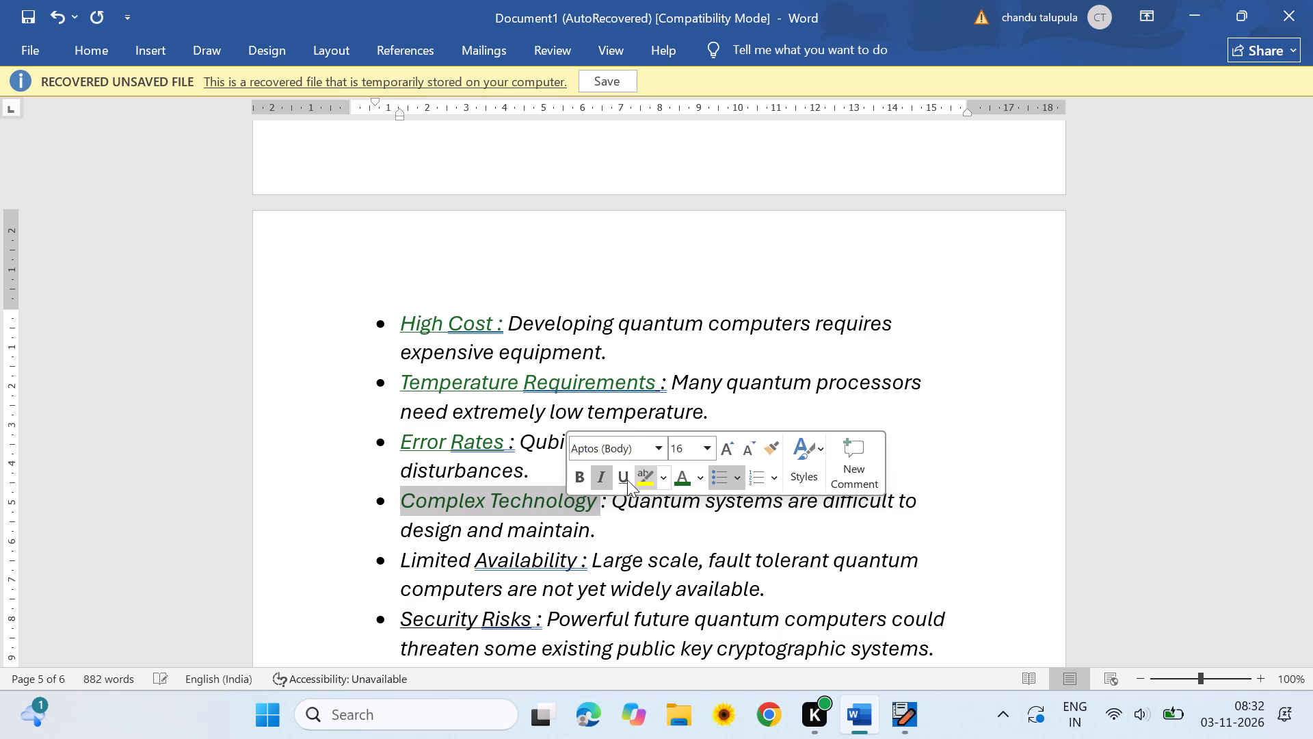
click(627, 480)
click(622, 546)
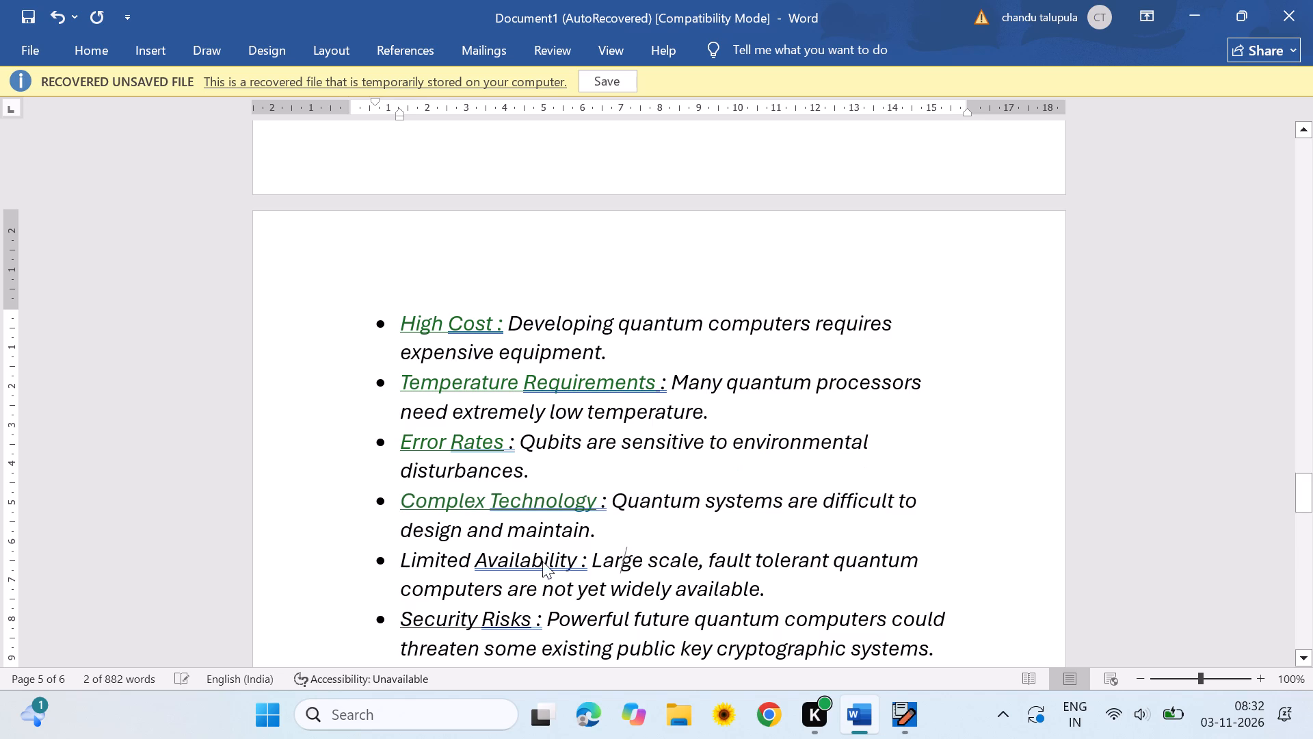
drag(401, 561, 403, 561)
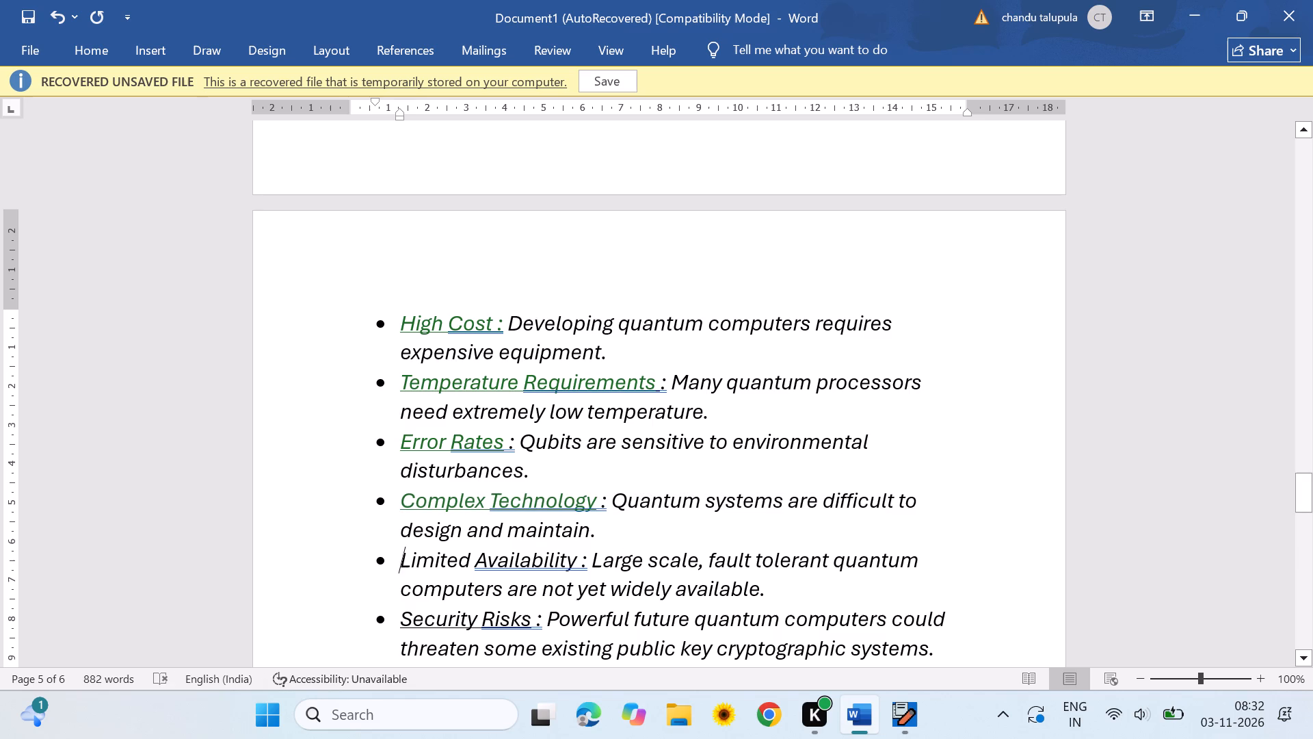
drag(403, 561, 593, 560)
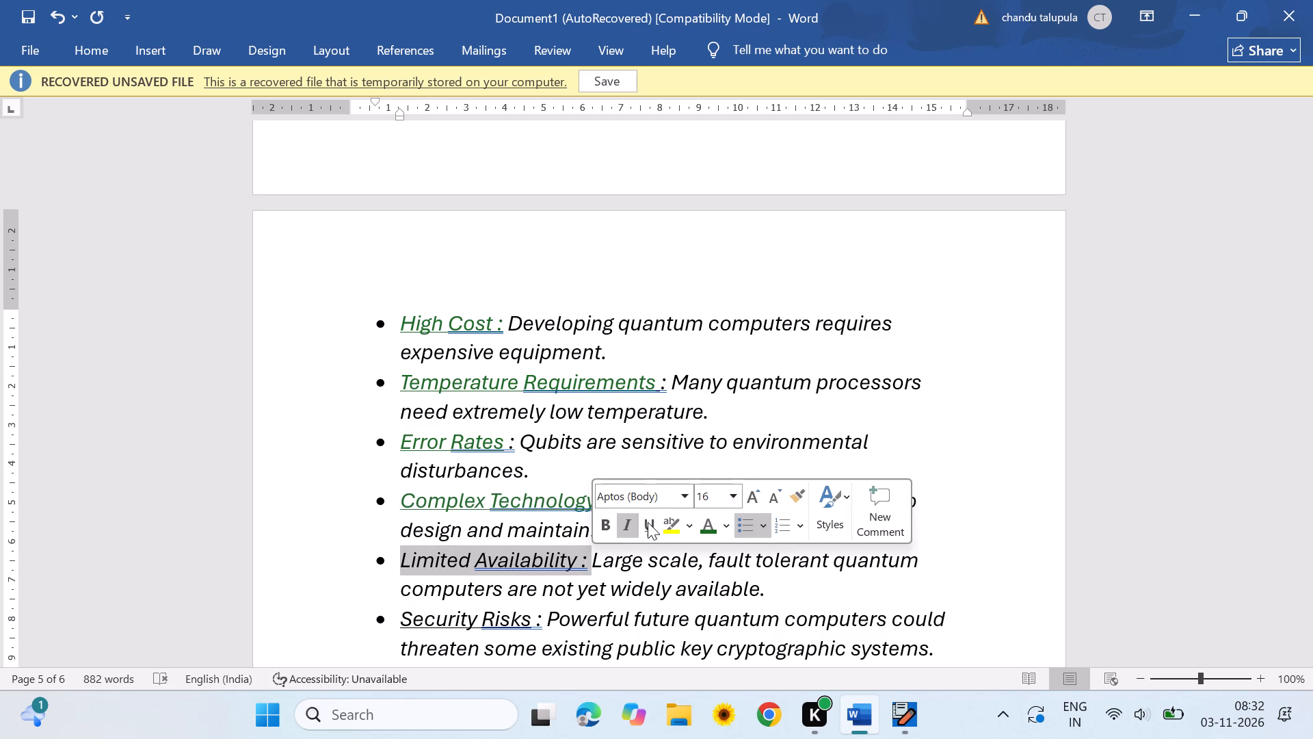
click(648, 521)
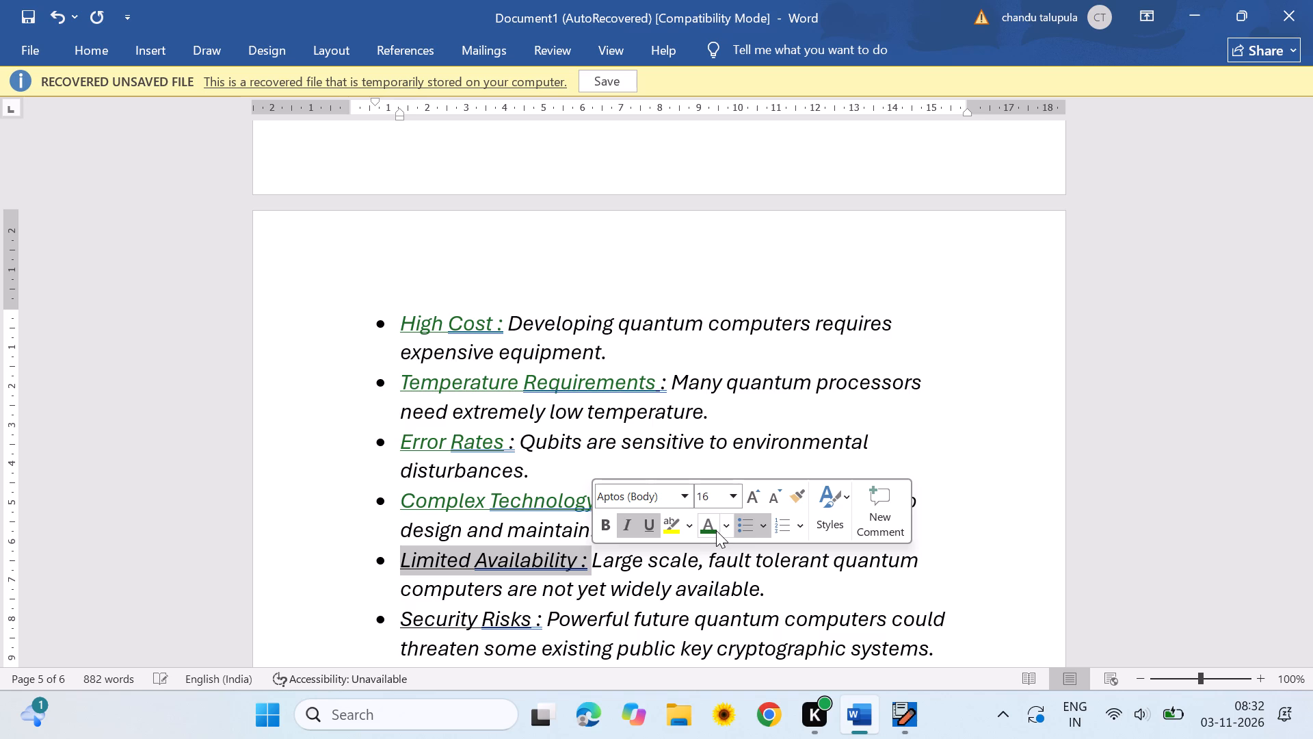
click(716, 530)
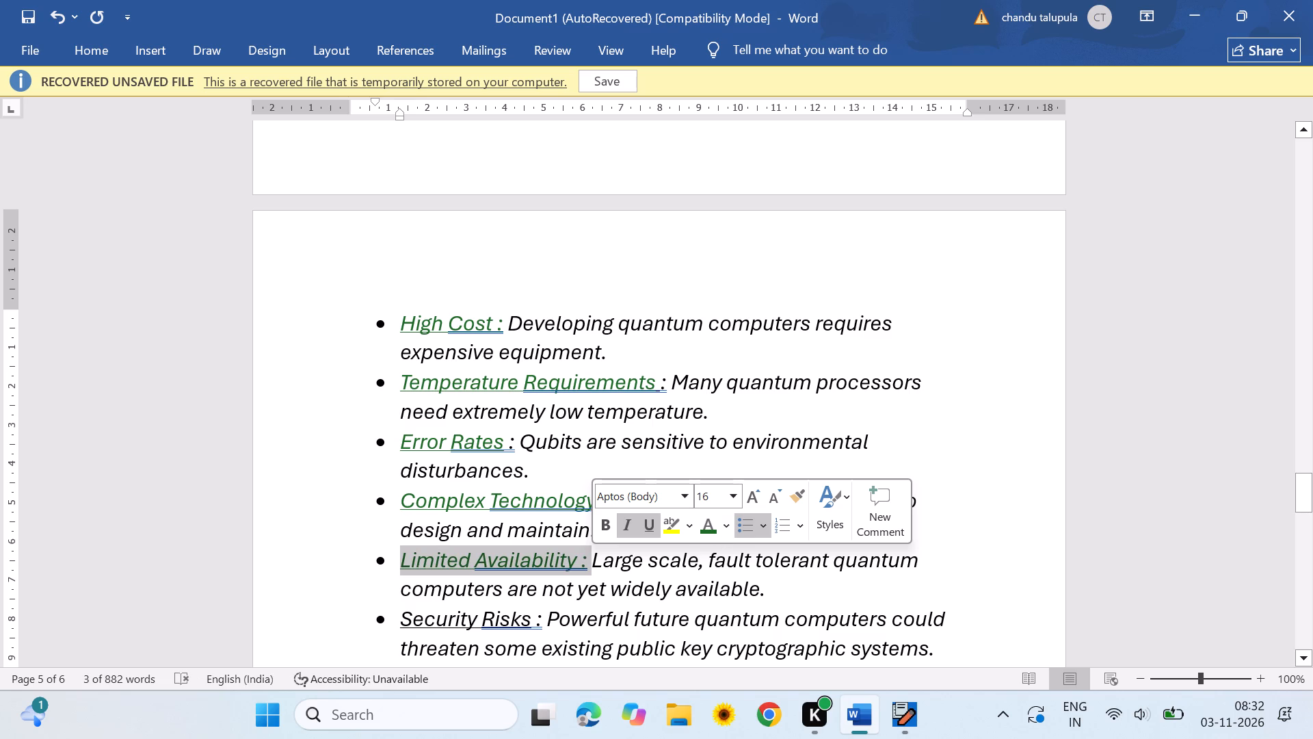
Give the "Security Risks" bullet label the same dark green font colour and a single underline.
drag(399, 621, 531, 619)
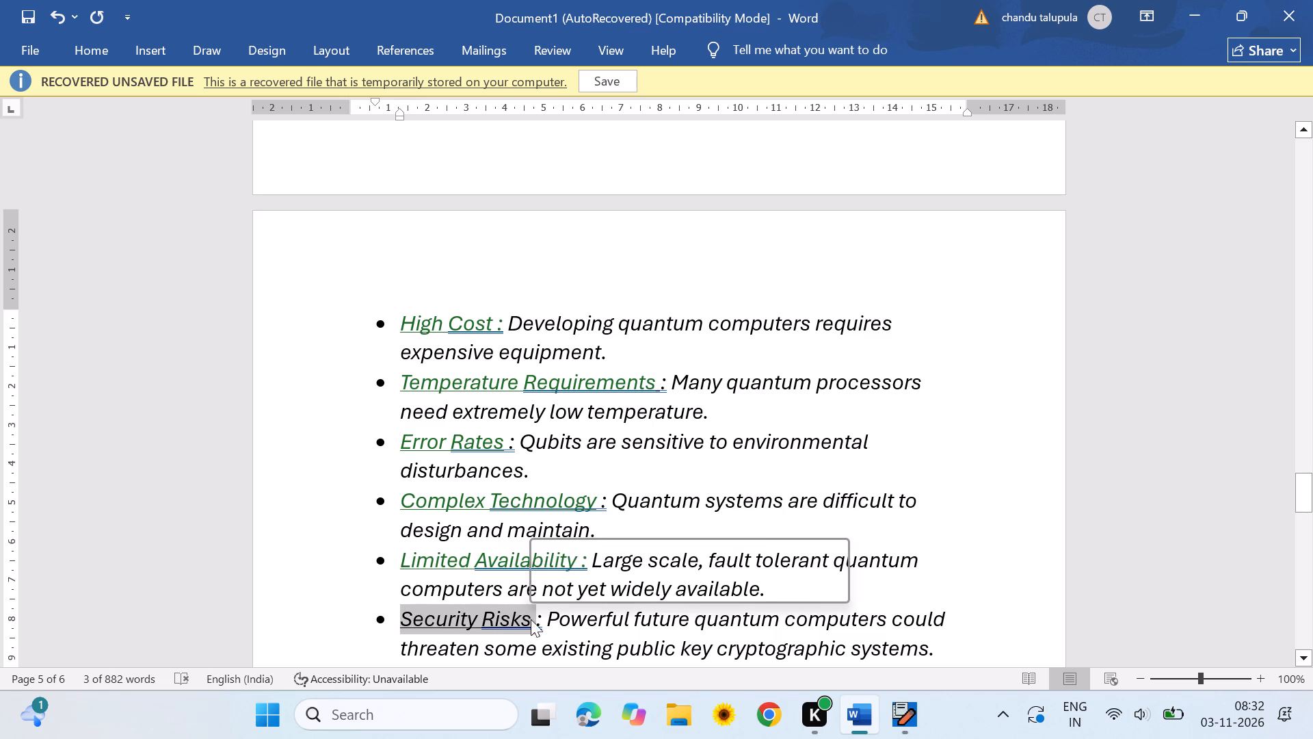
click(639, 583)
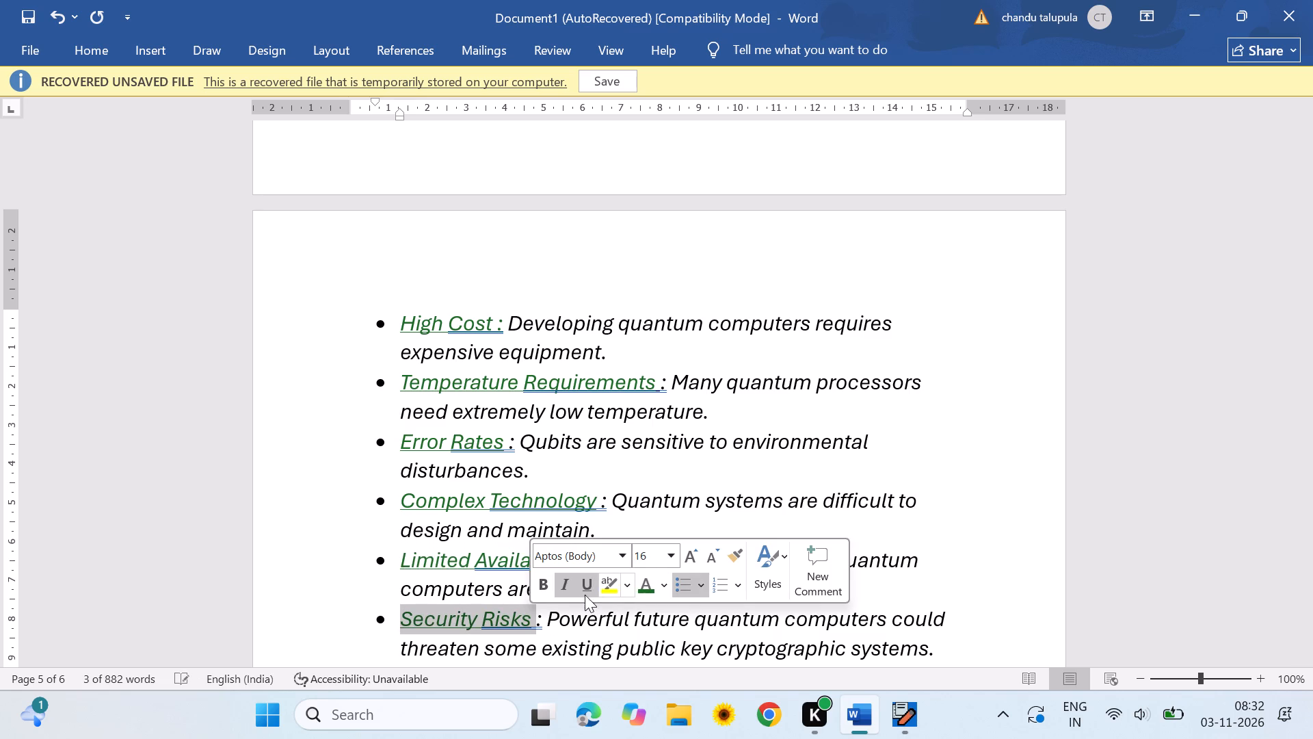
click(581, 595)
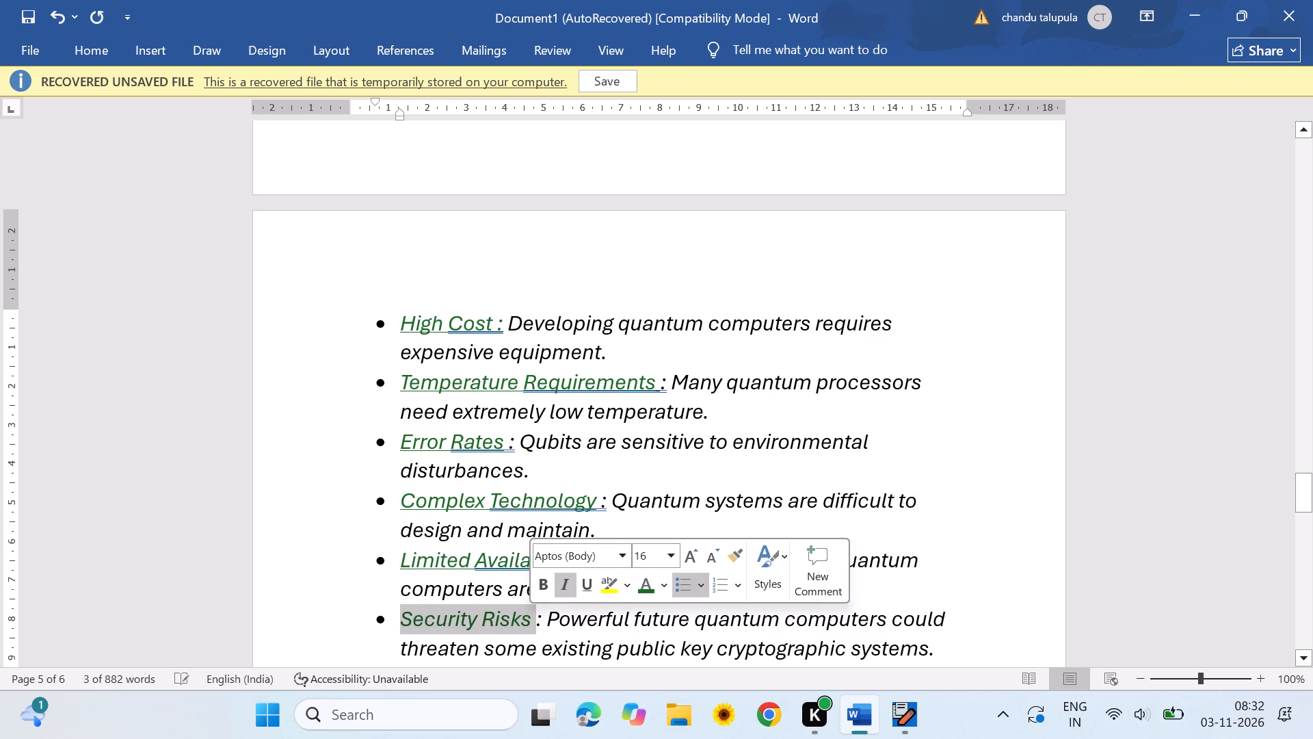
click(980, 478)
drag(1312, 482, 1312, 492)
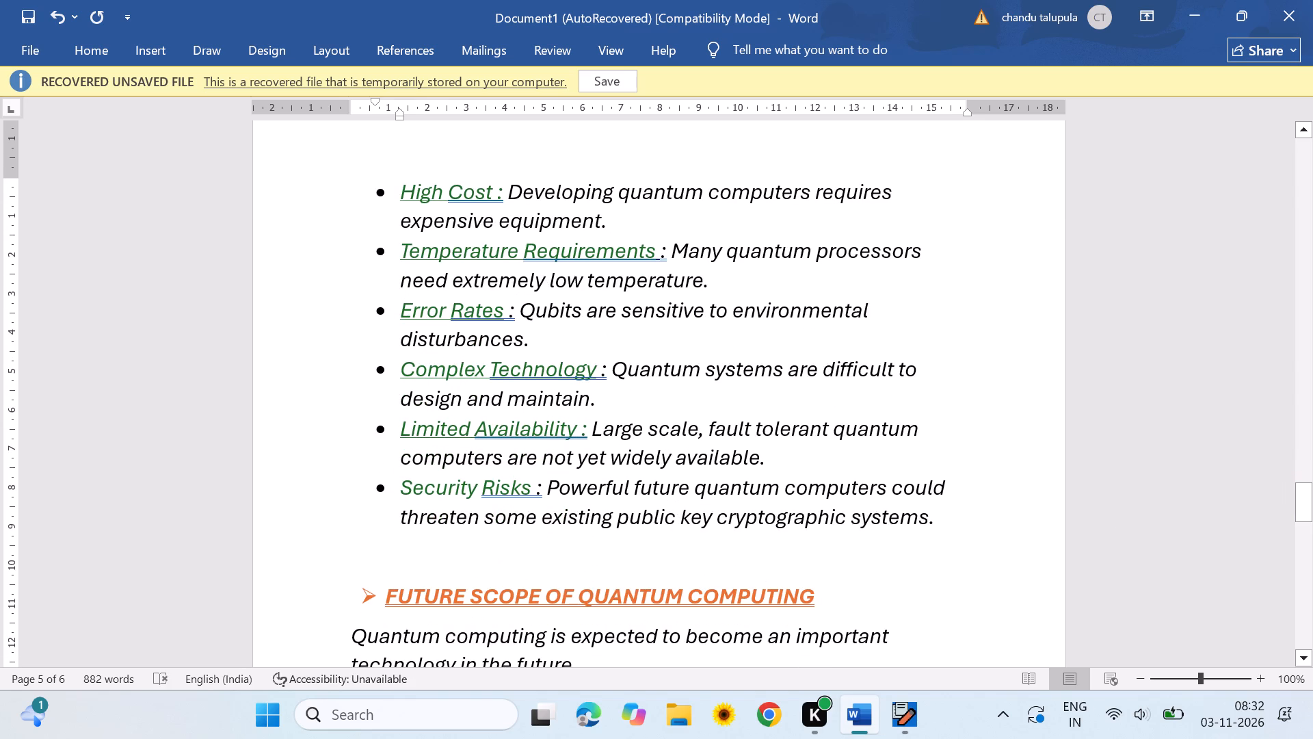
drag(406, 484, 538, 486)
click(586, 457)
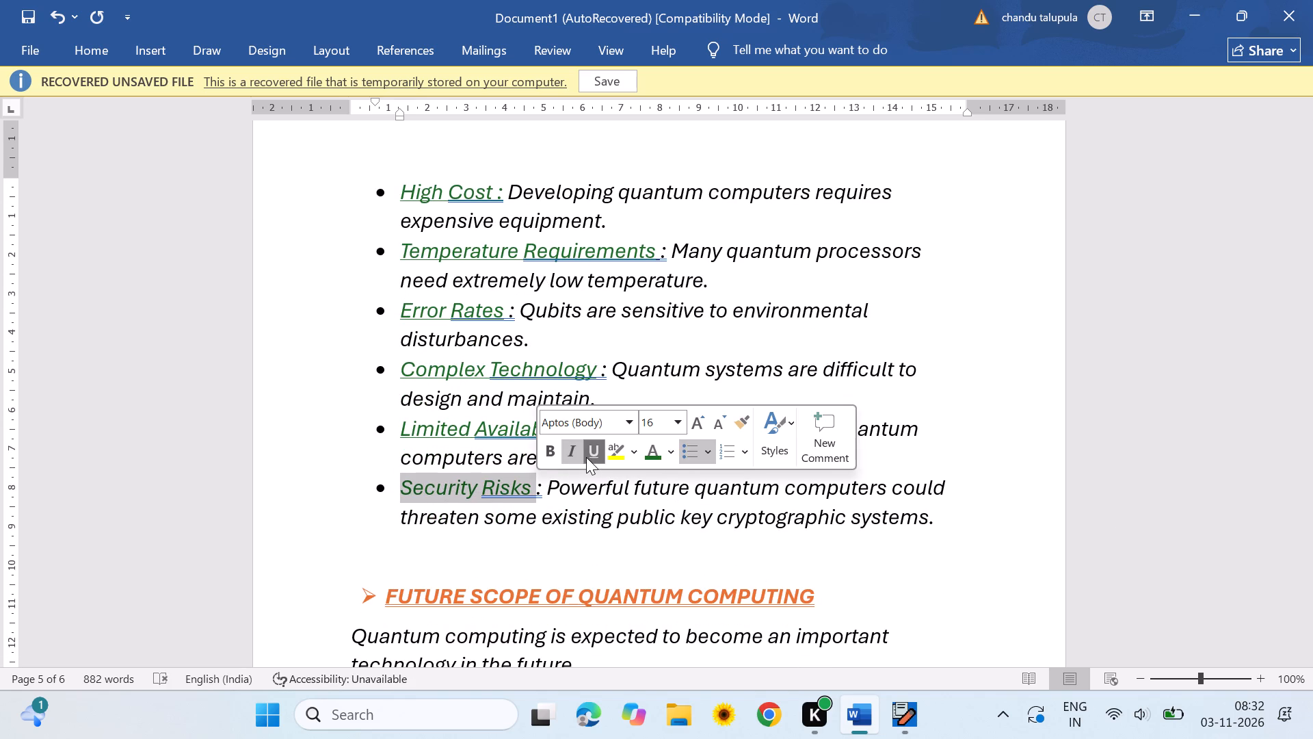
click(946, 529)
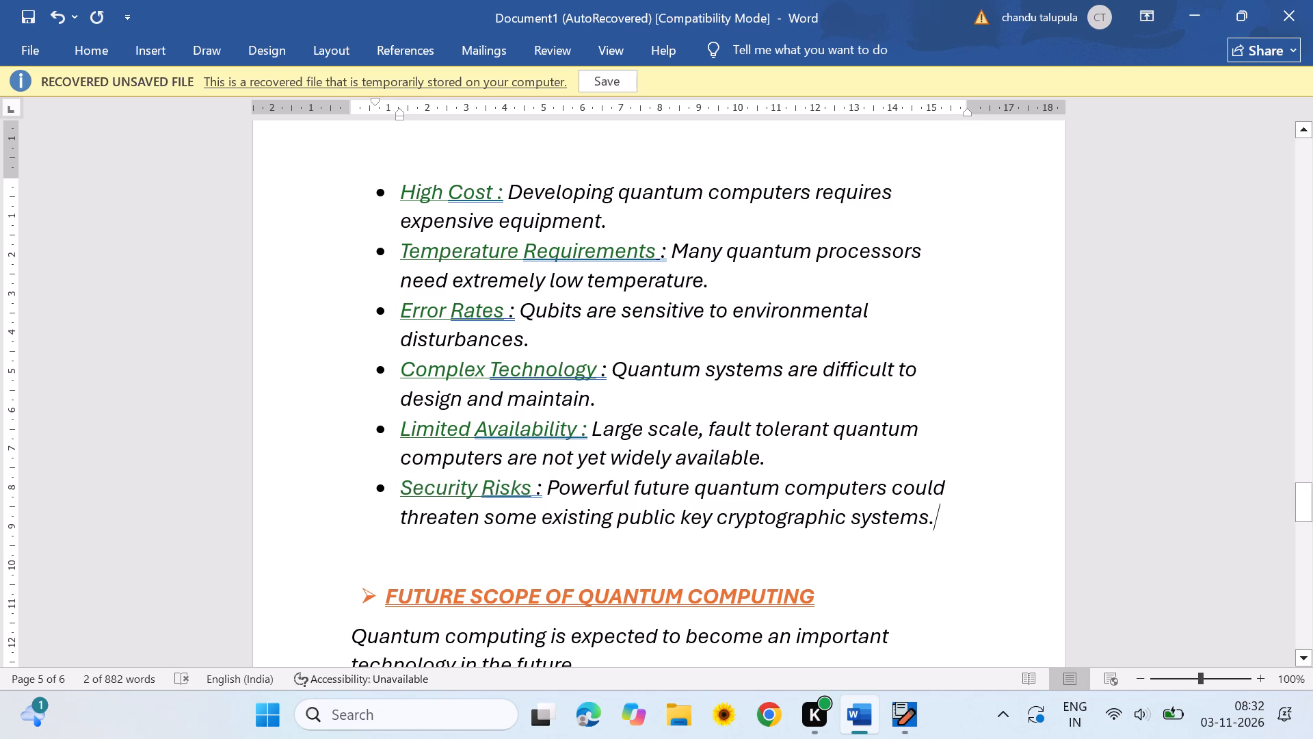
Insert a blank paragraph after "Can accelerate certain specialized calculations.", above the "DISADVANTAGES OF AND CHALLENGES :" heading.
drag(1302, 507, 1297, 475)
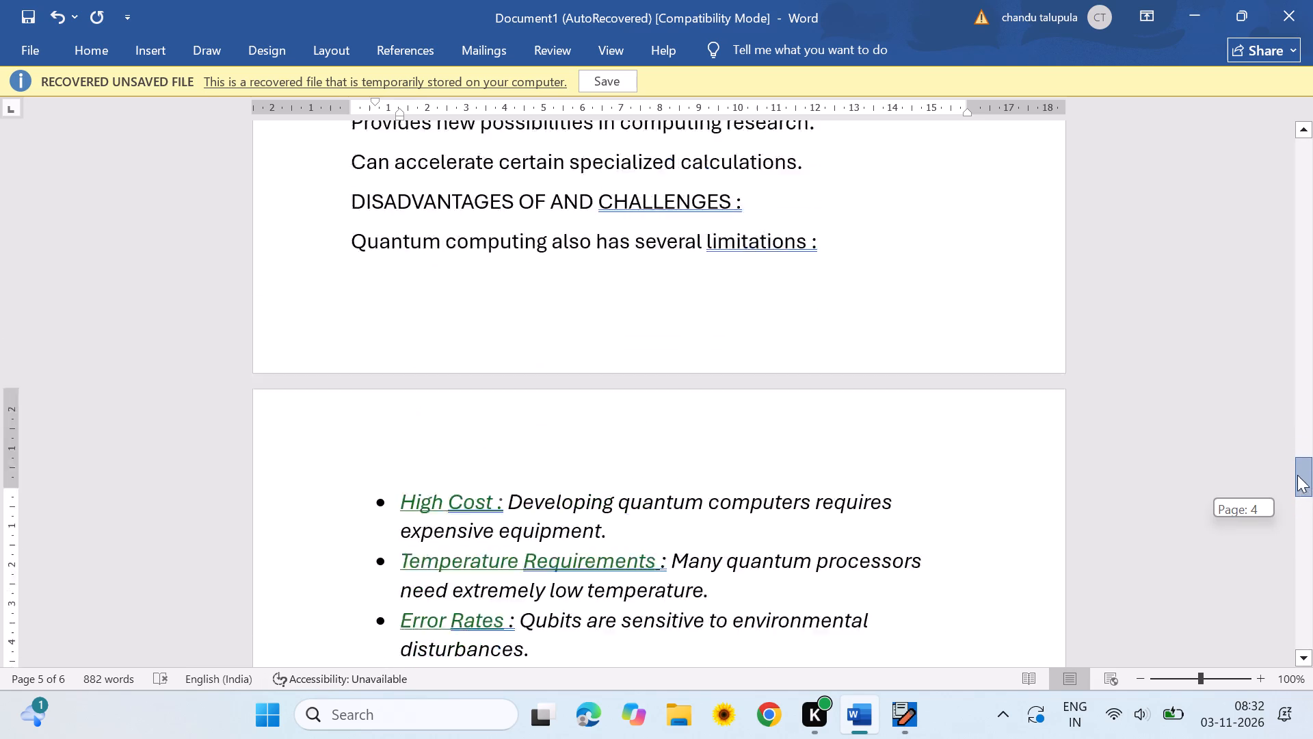
drag(1297, 475, 1296, 465)
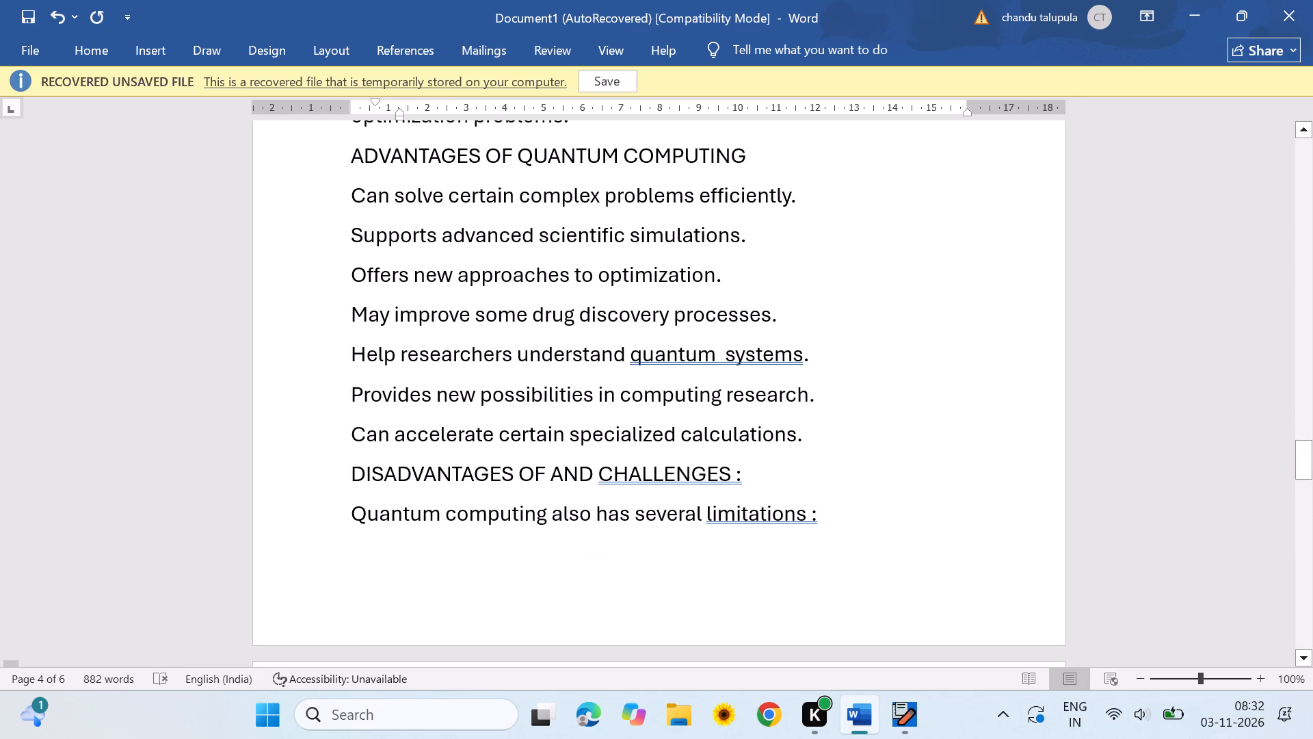
click(820, 443)
key(Return)
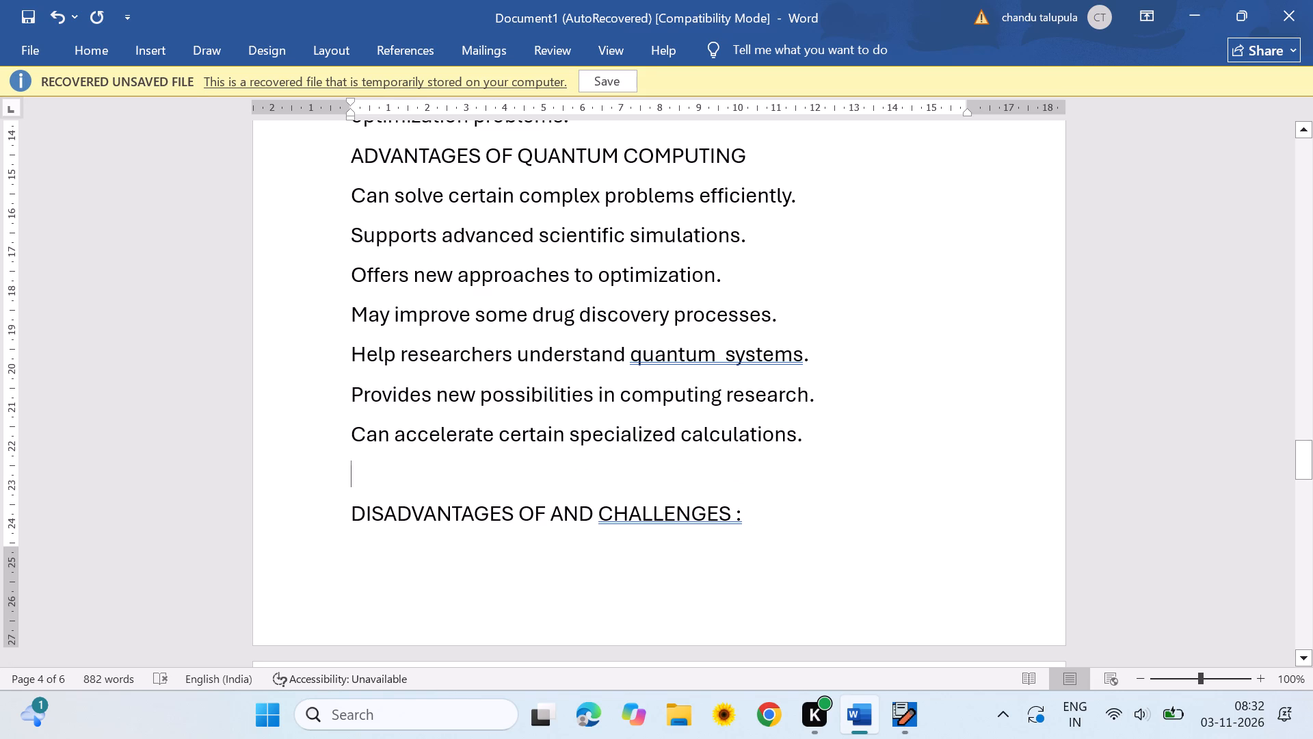
Format the "DISADVANTAGES OF AND CHALLENGES :" heading in standard dark red, italic, with a wavy underline.
drag(345, 510, 427, 533)
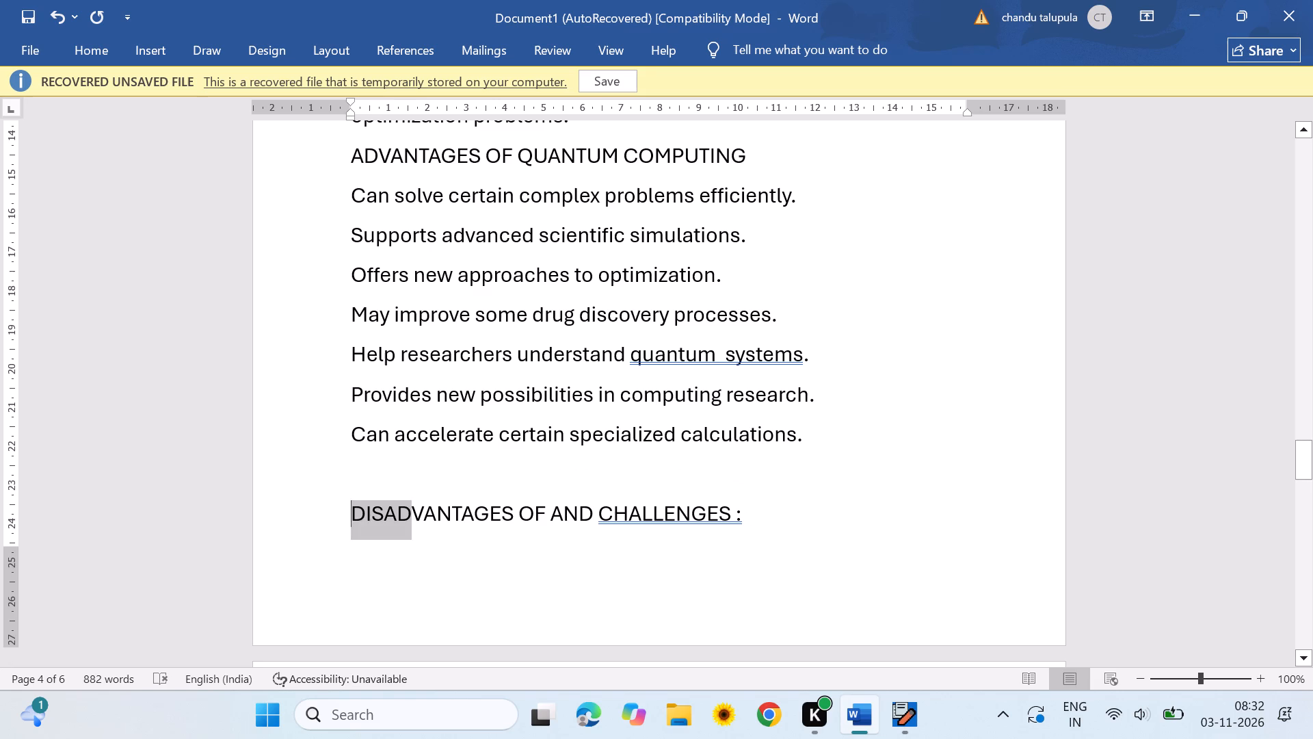
drag(427, 533, 769, 513)
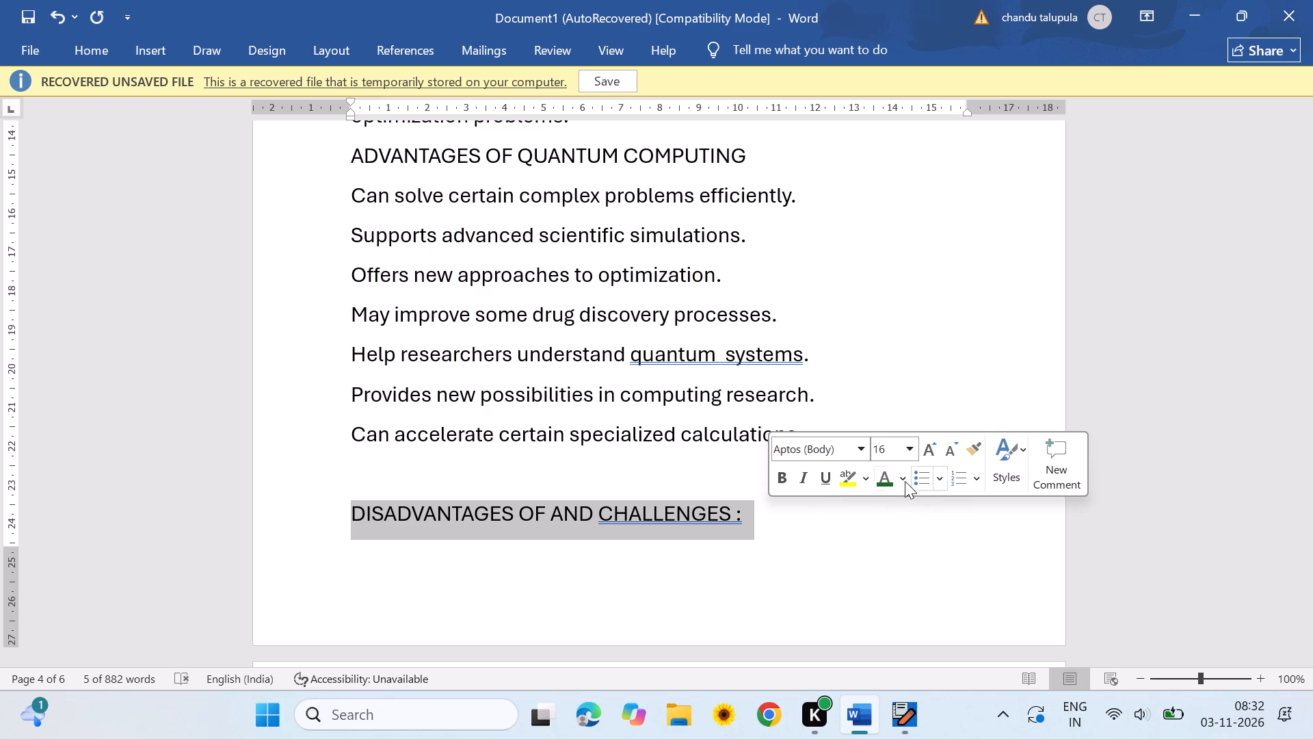
click(903, 481)
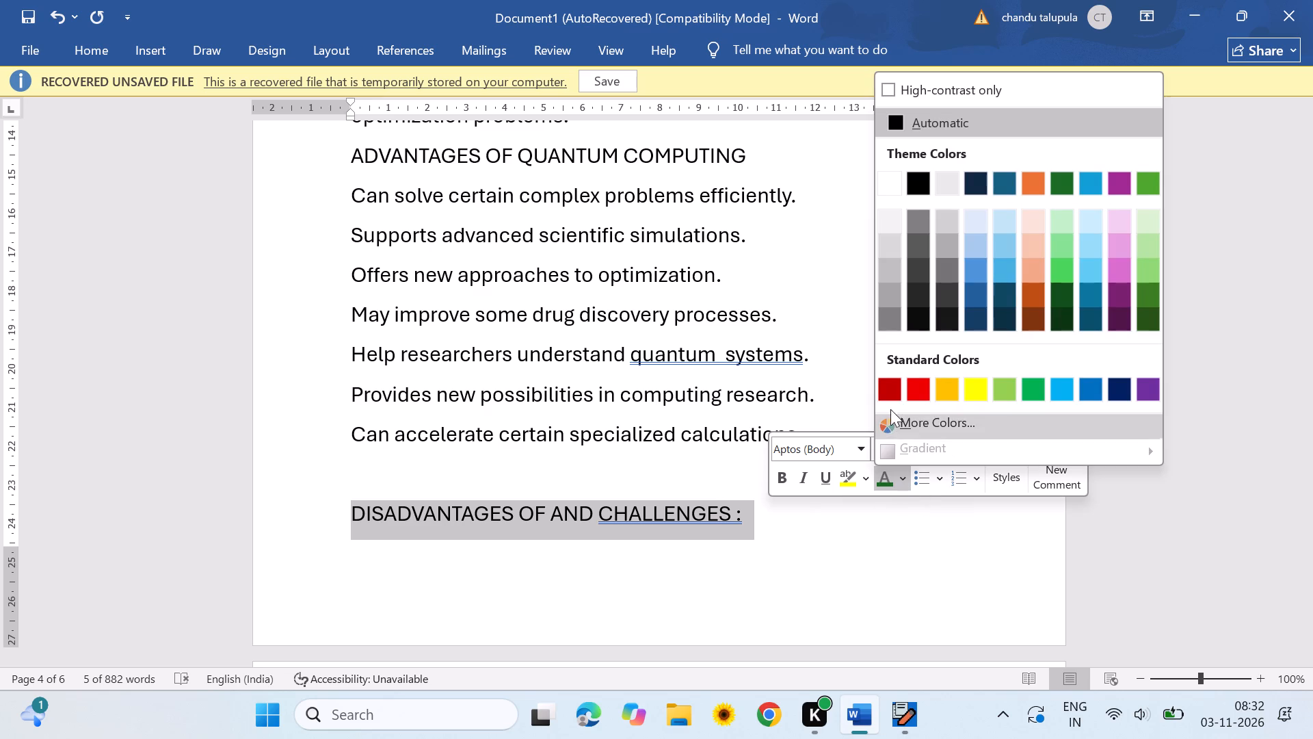
click(882, 378)
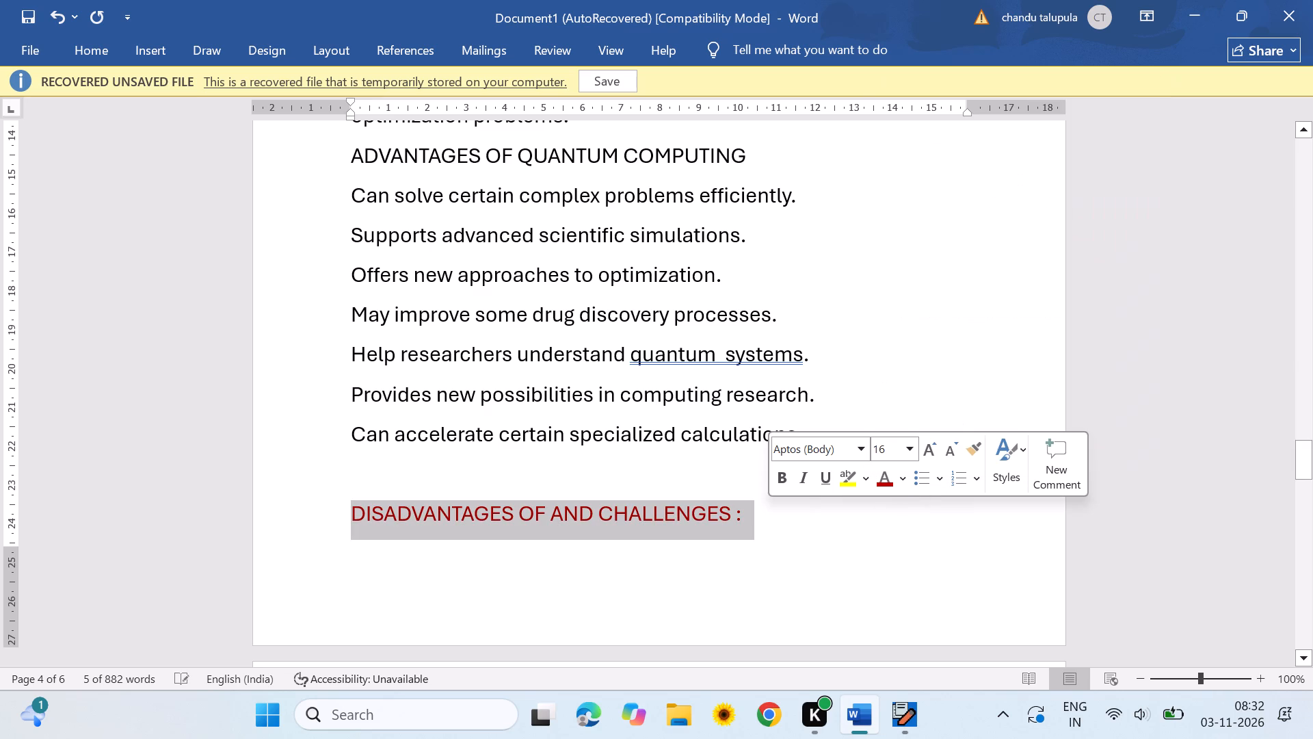
click(804, 482)
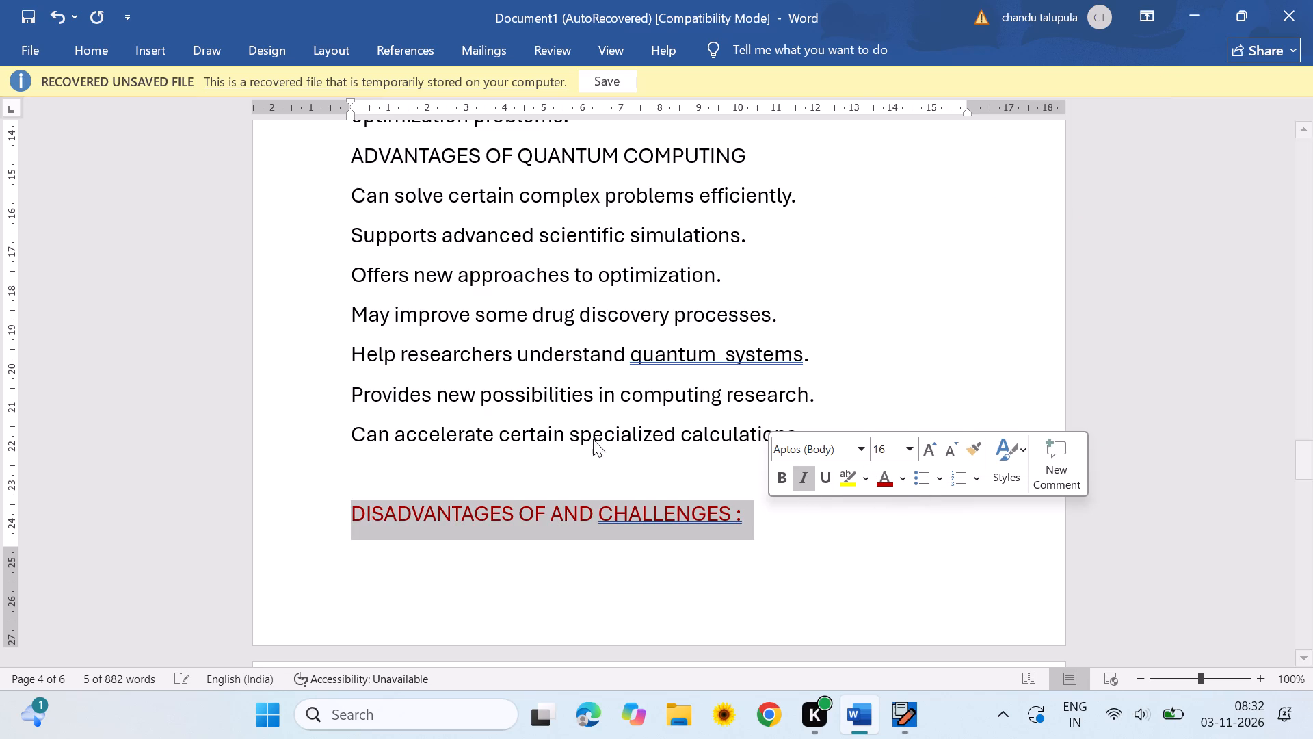
click(101, 51)
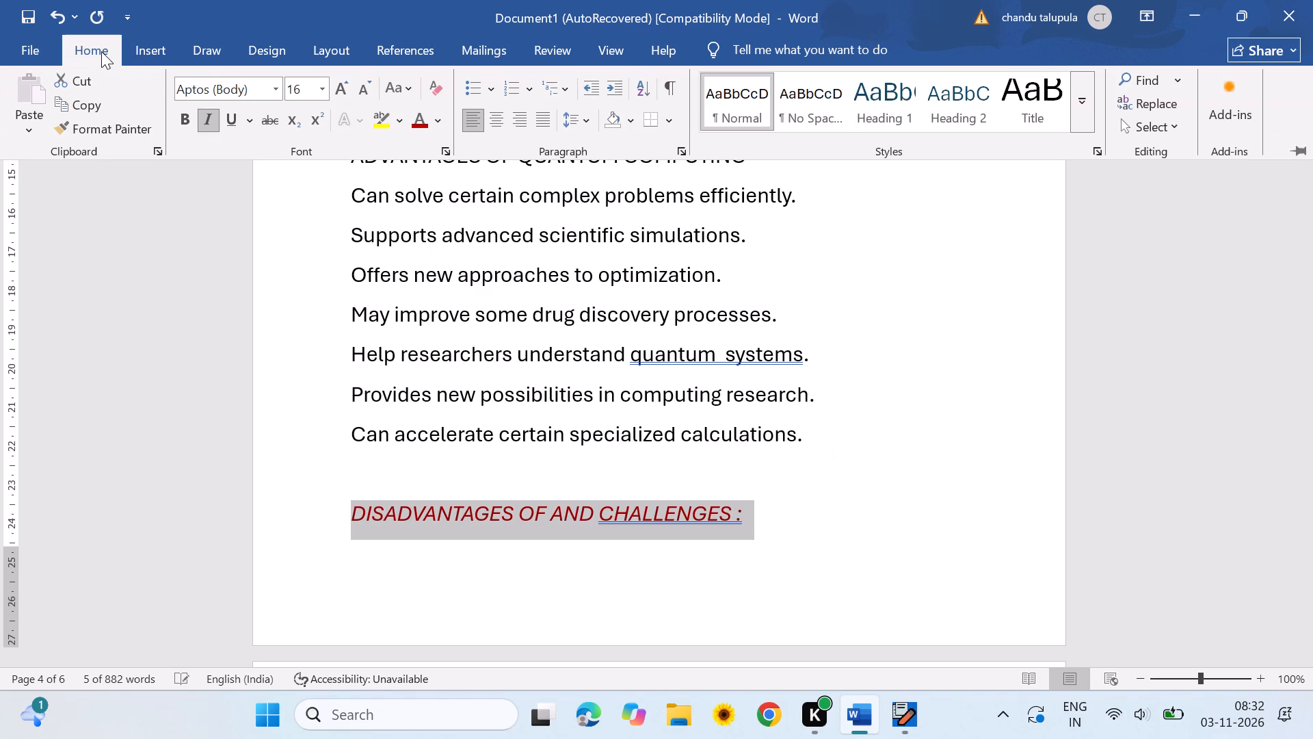
click(251, 120)
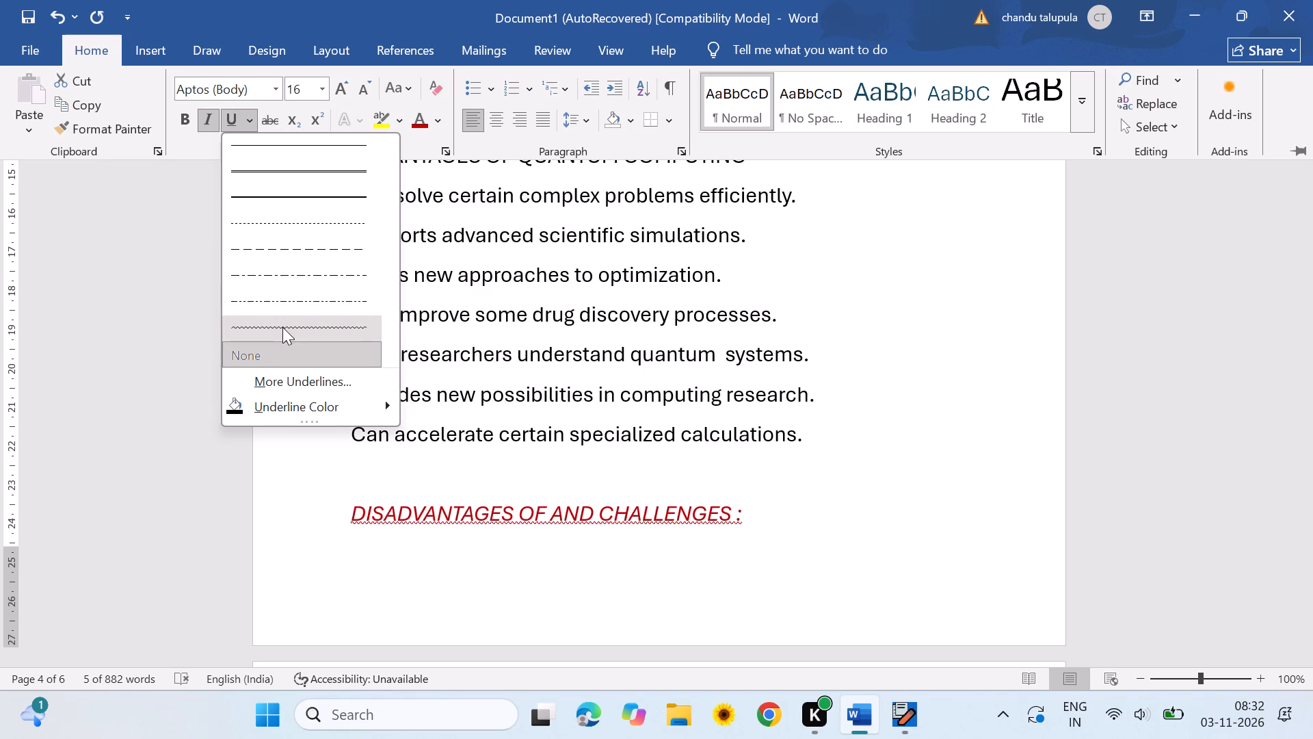
click(282, 327)
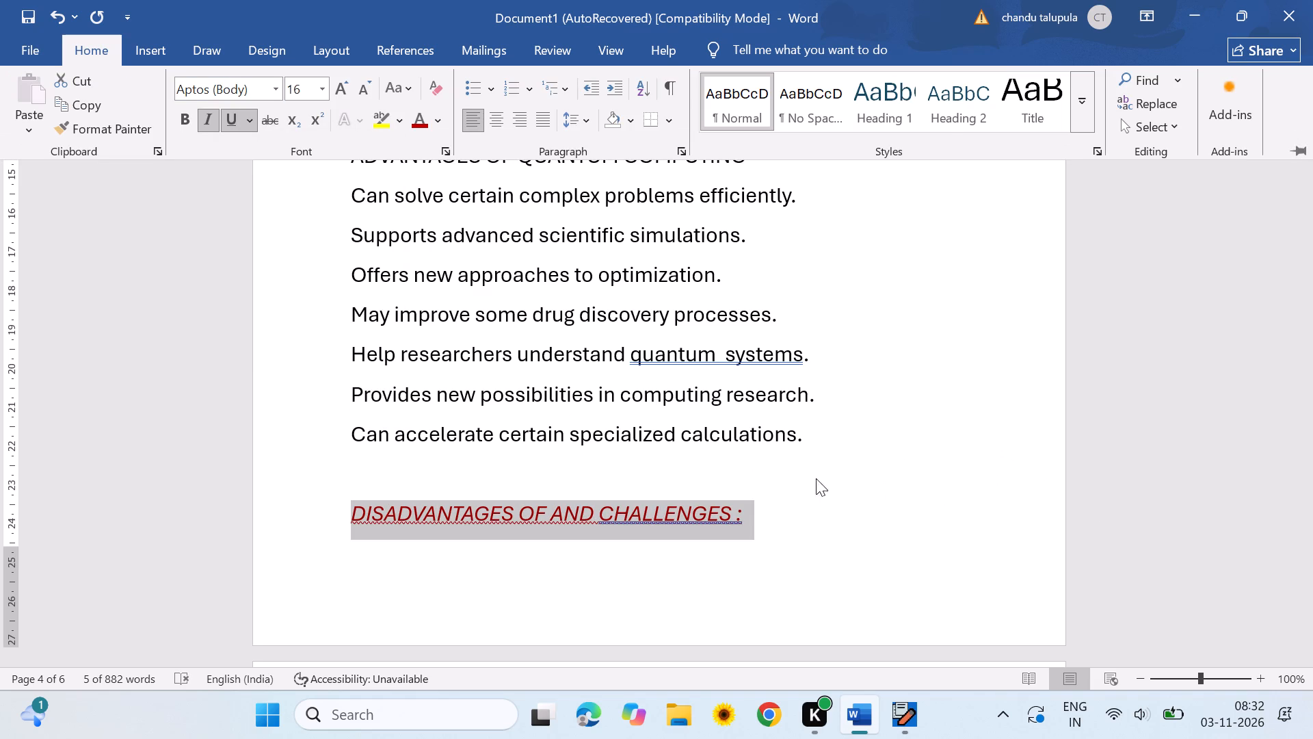
click(822, 486)
click(866, 506)
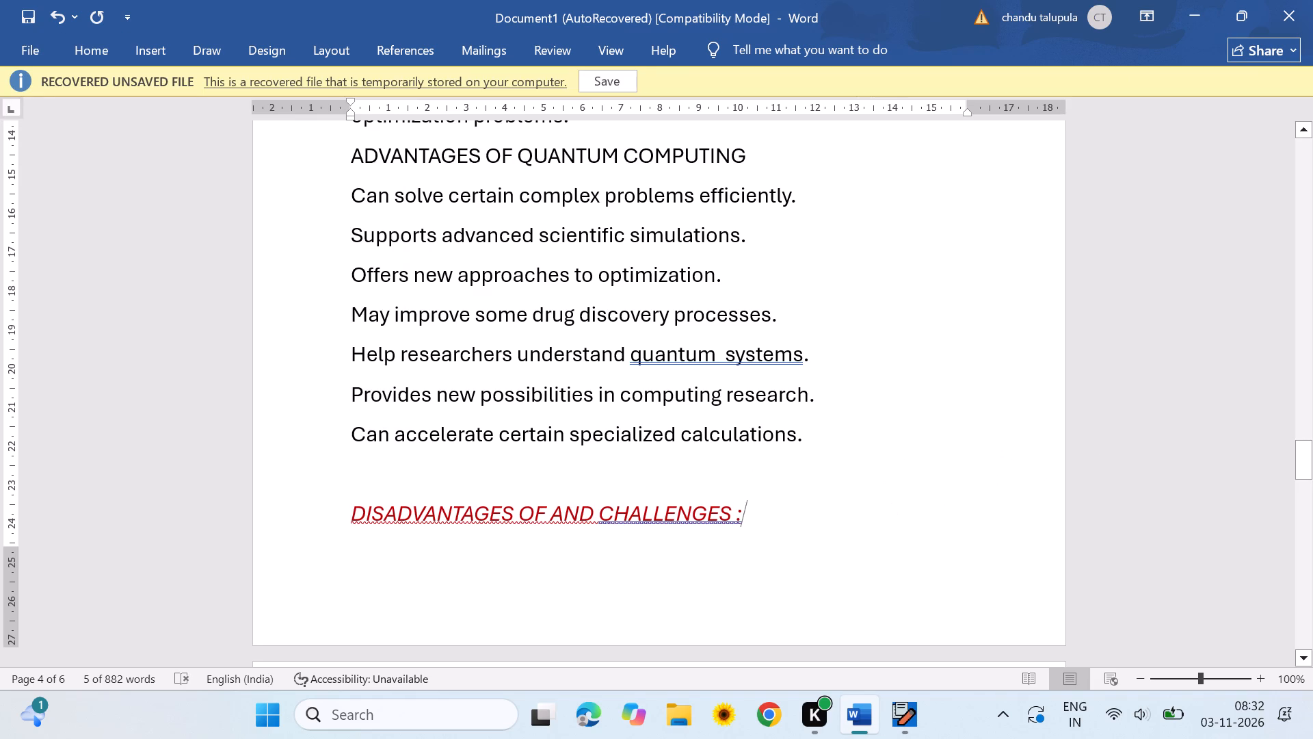
Italicise the sentence "Quantum computing also has several limitations :".
drag(1312, 474, 1312, 495)
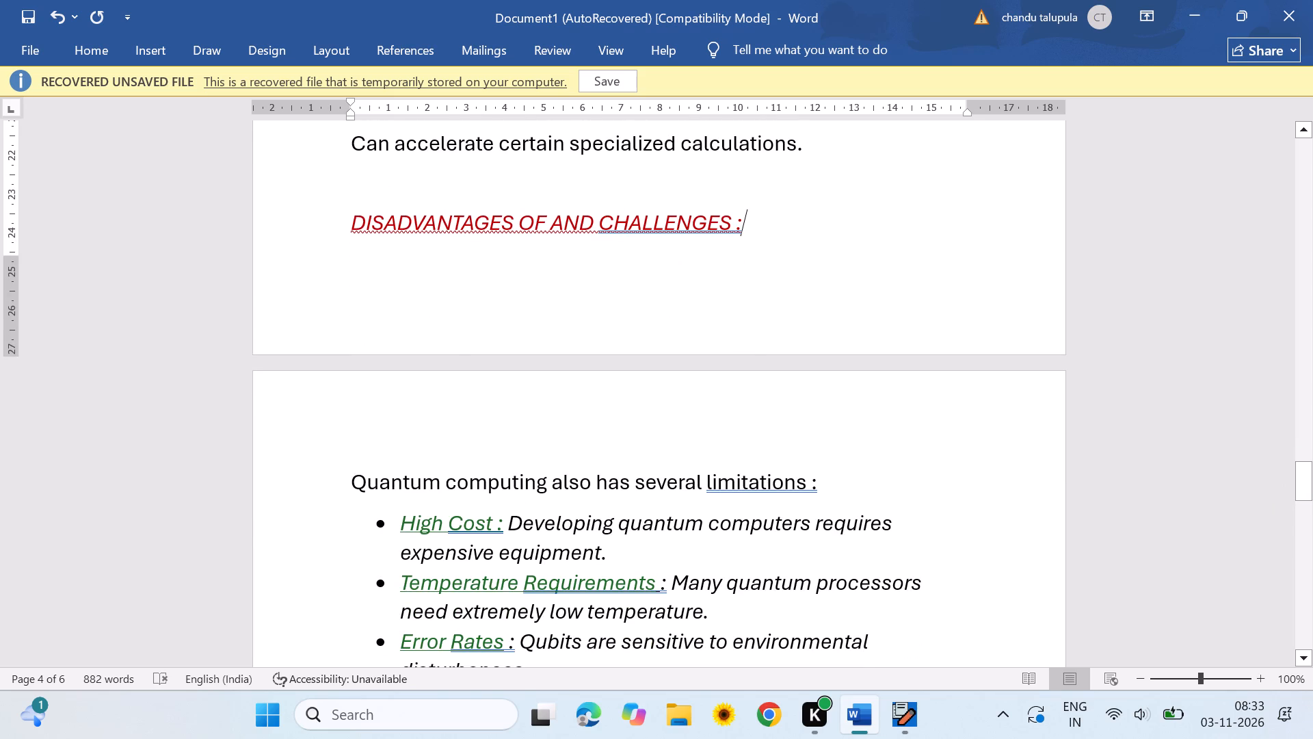
drag(352, 484, 844, 473)
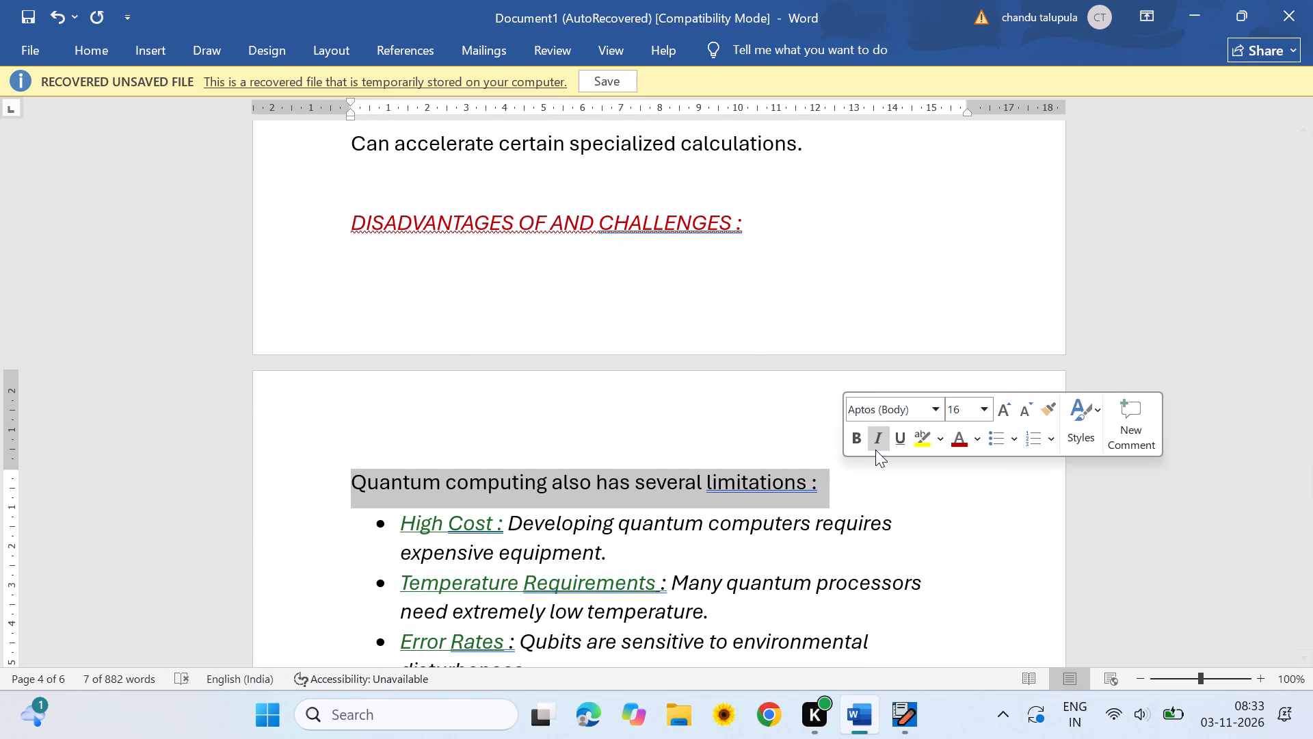
click(875, 450)
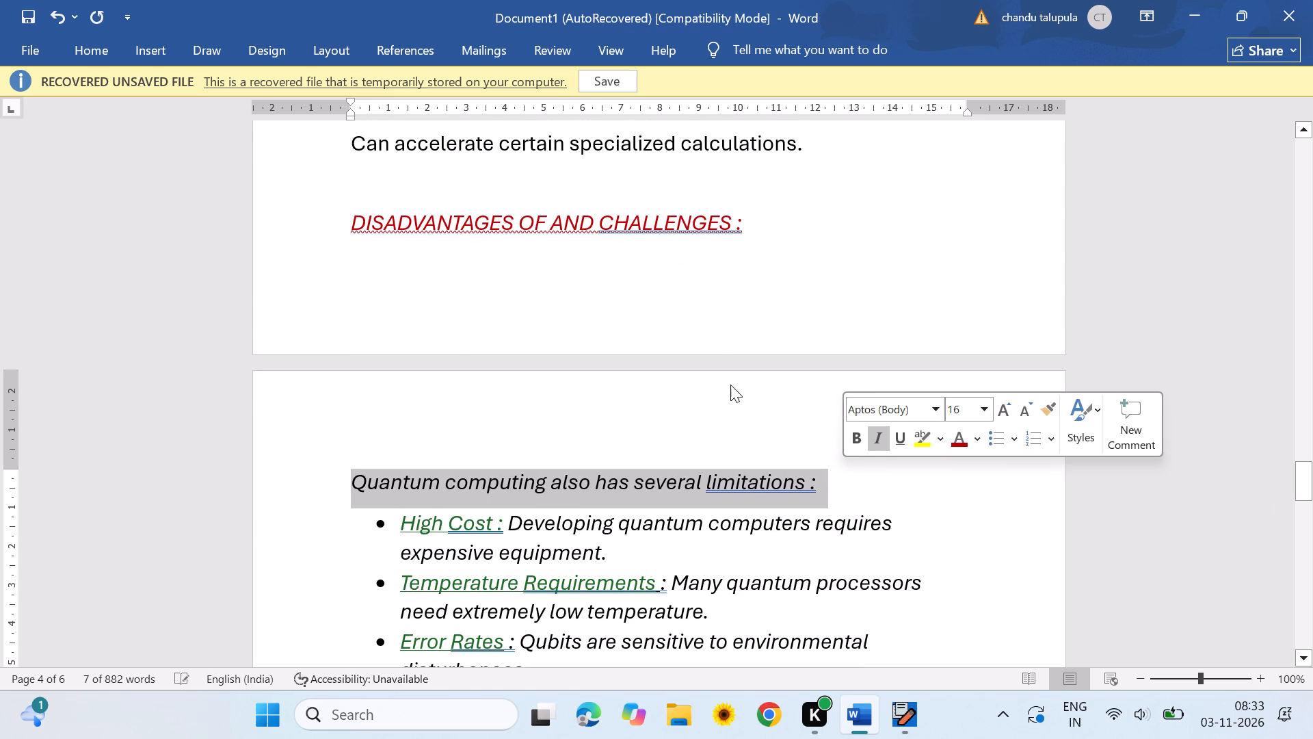
click(726, 383)
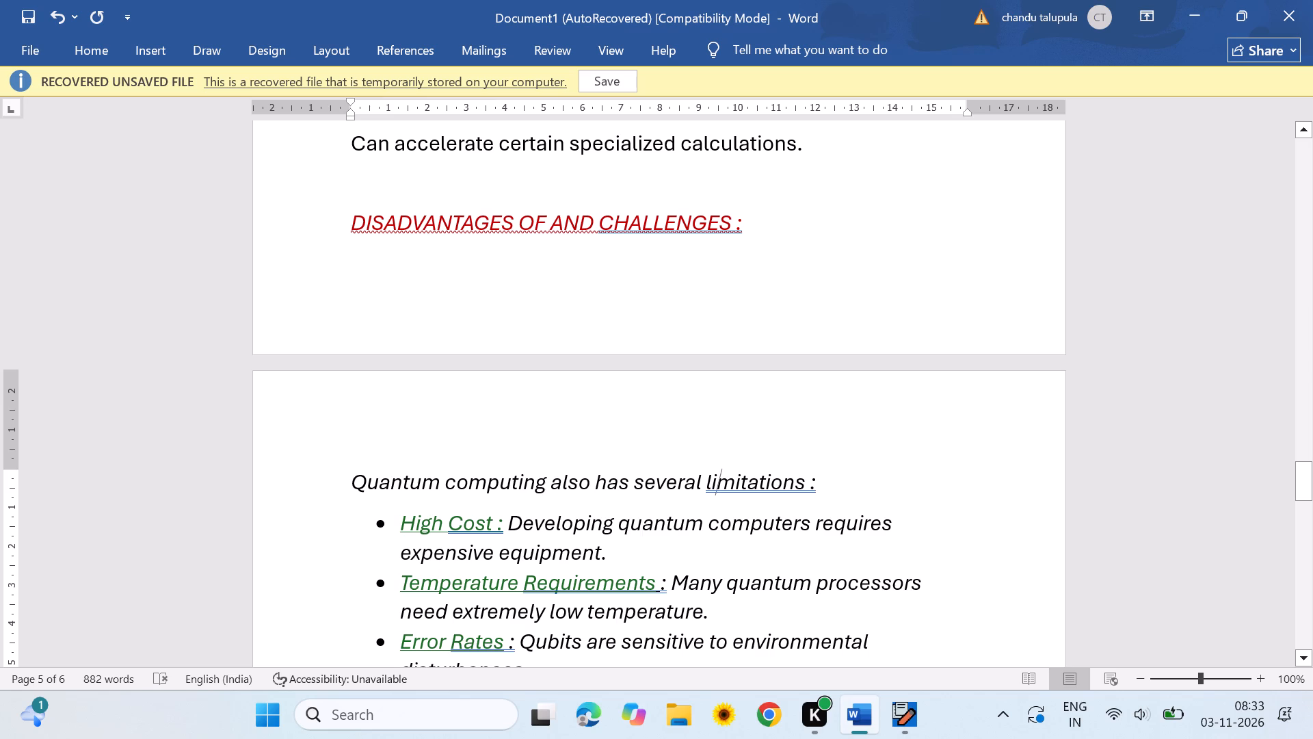
Make the "DISADVANTAGES OF AND CHALLENGES :" heading bold and give it an arrowhead bullet.
drag(349, 218, 789, 223)
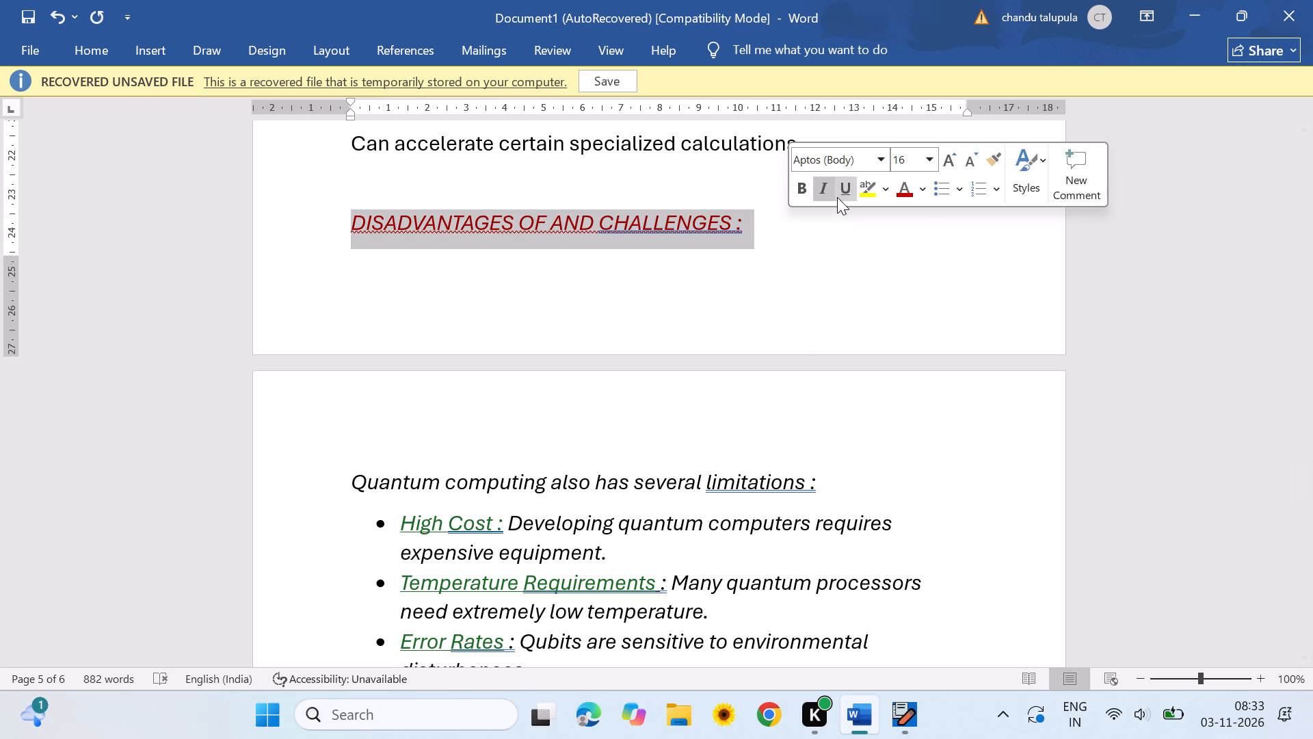
click(803, 194)
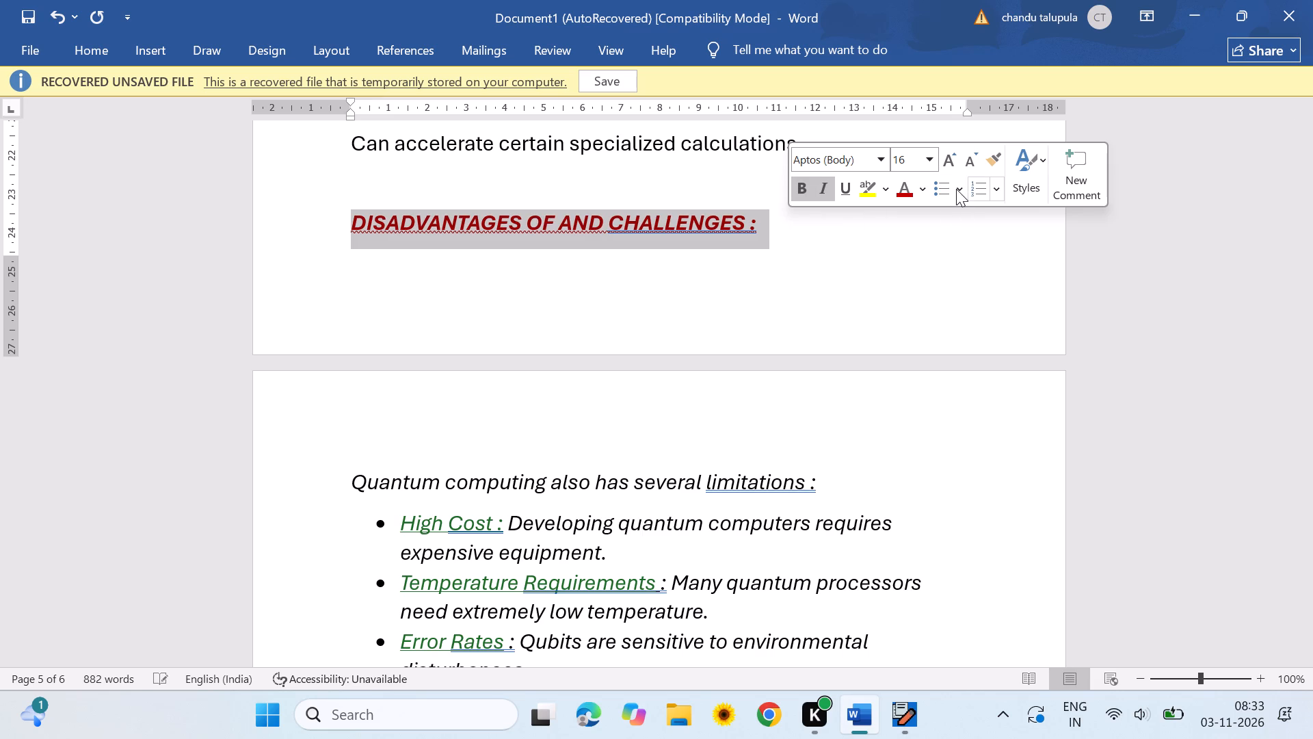
click(956, 189)
click(985, 237)
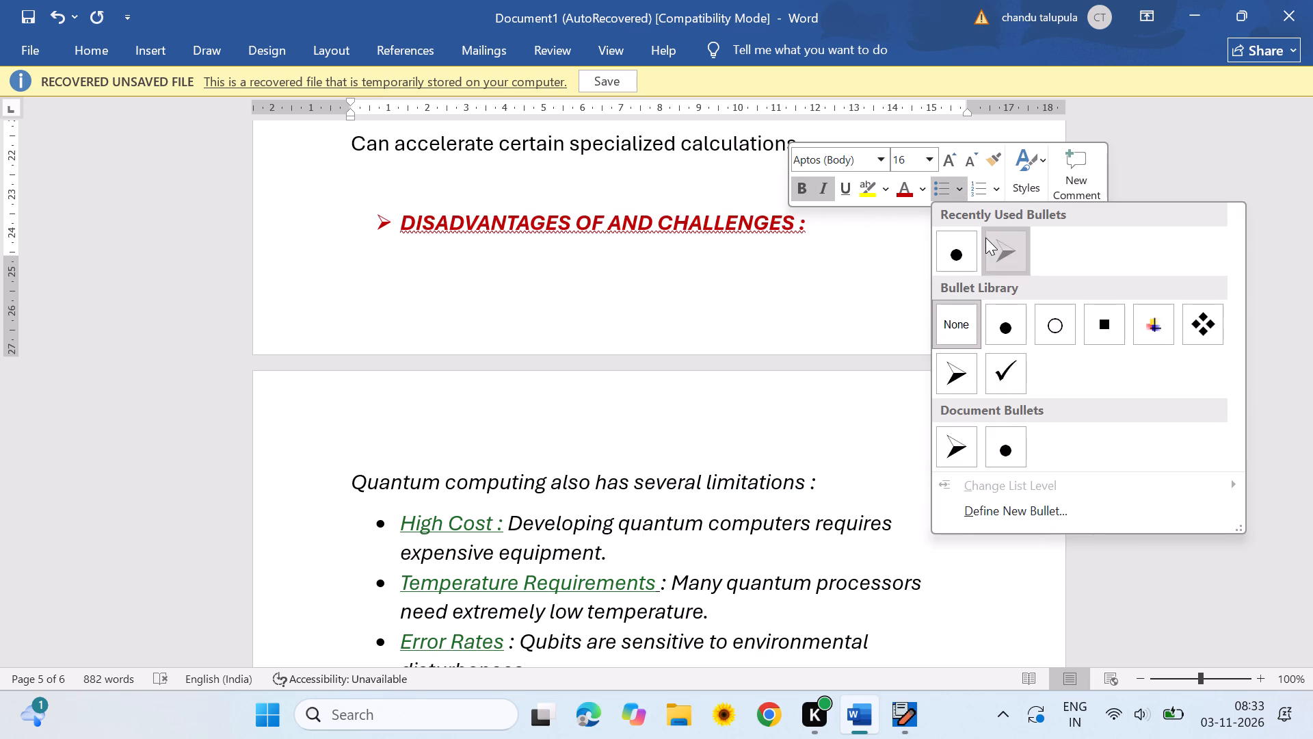
click(858, 294)
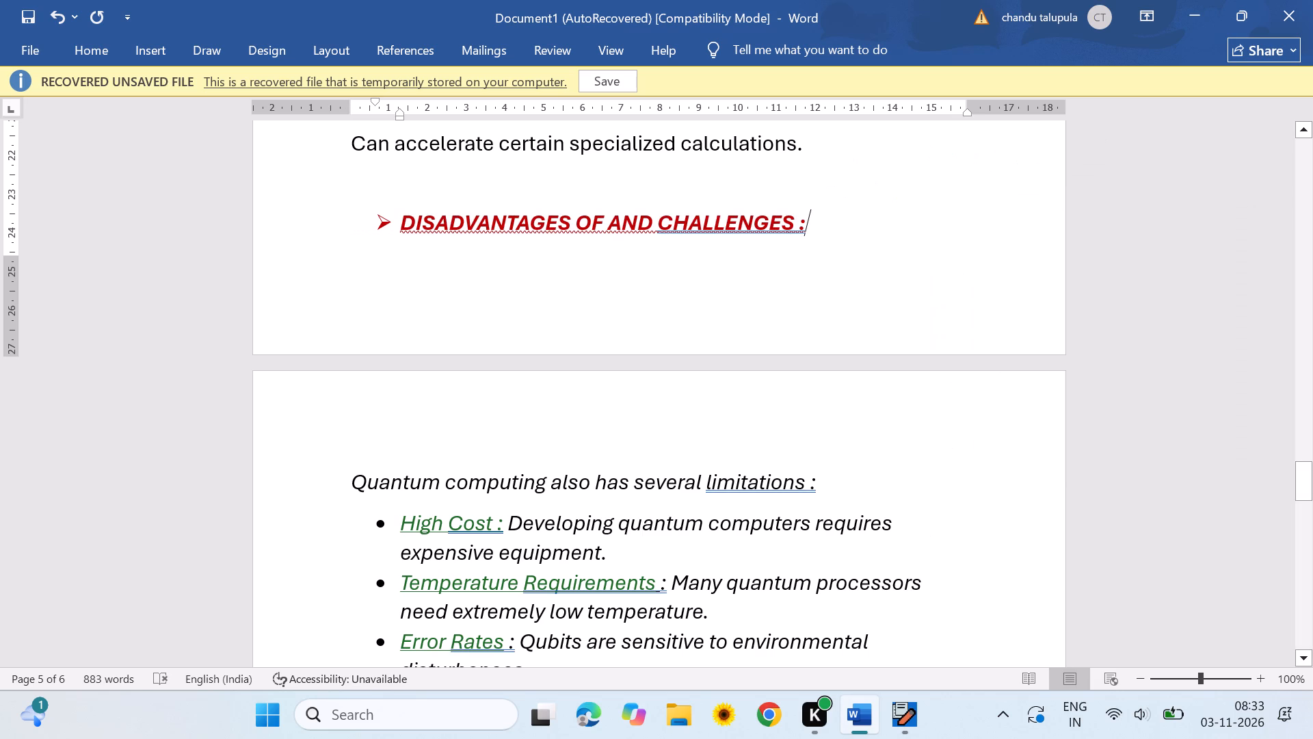
Add another blank paragraph after "Can accelerate certain specialized calculations." to push the disadvantages heading onto the page with its list.
click(814, 166)
key(Return)
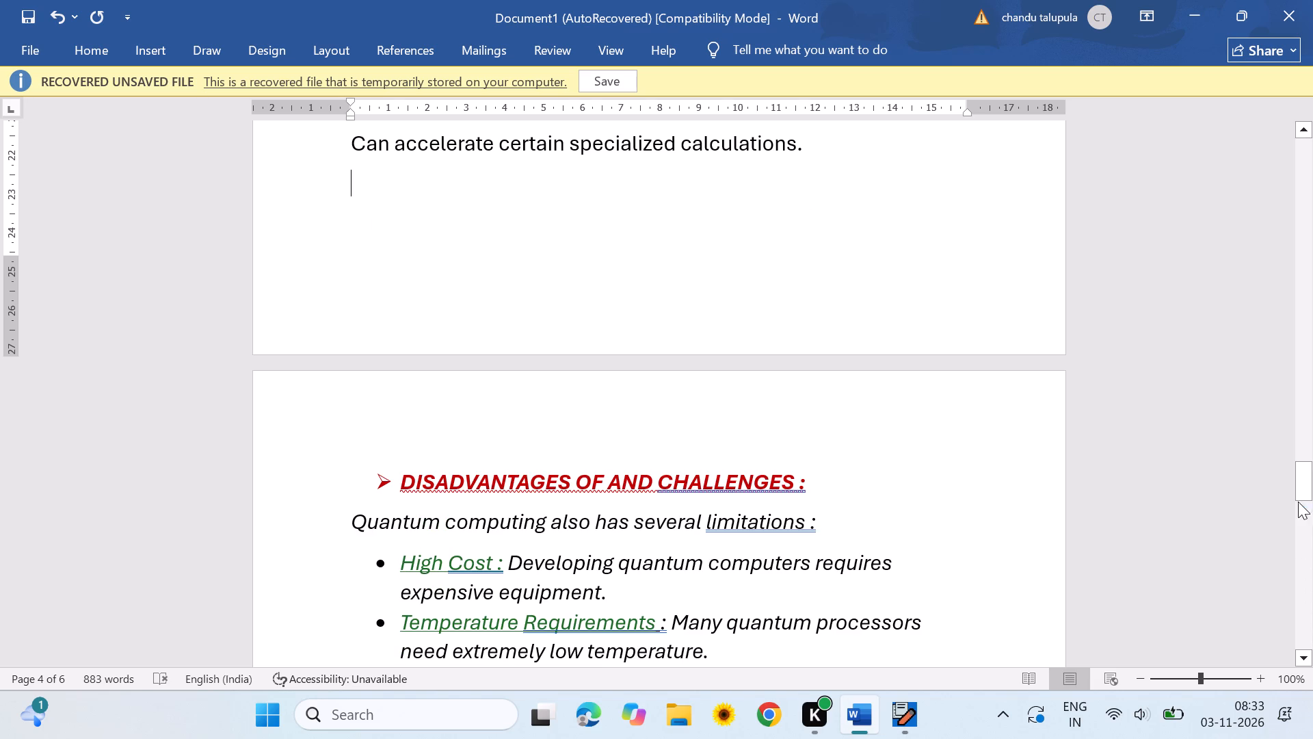
Insert a blank paragraph after the LOGISTICS paragraph to separate it from the "ADVANTAGES OF QUANTUM COMPUTING" heading.
drag(1303, 490, 1303, 461)
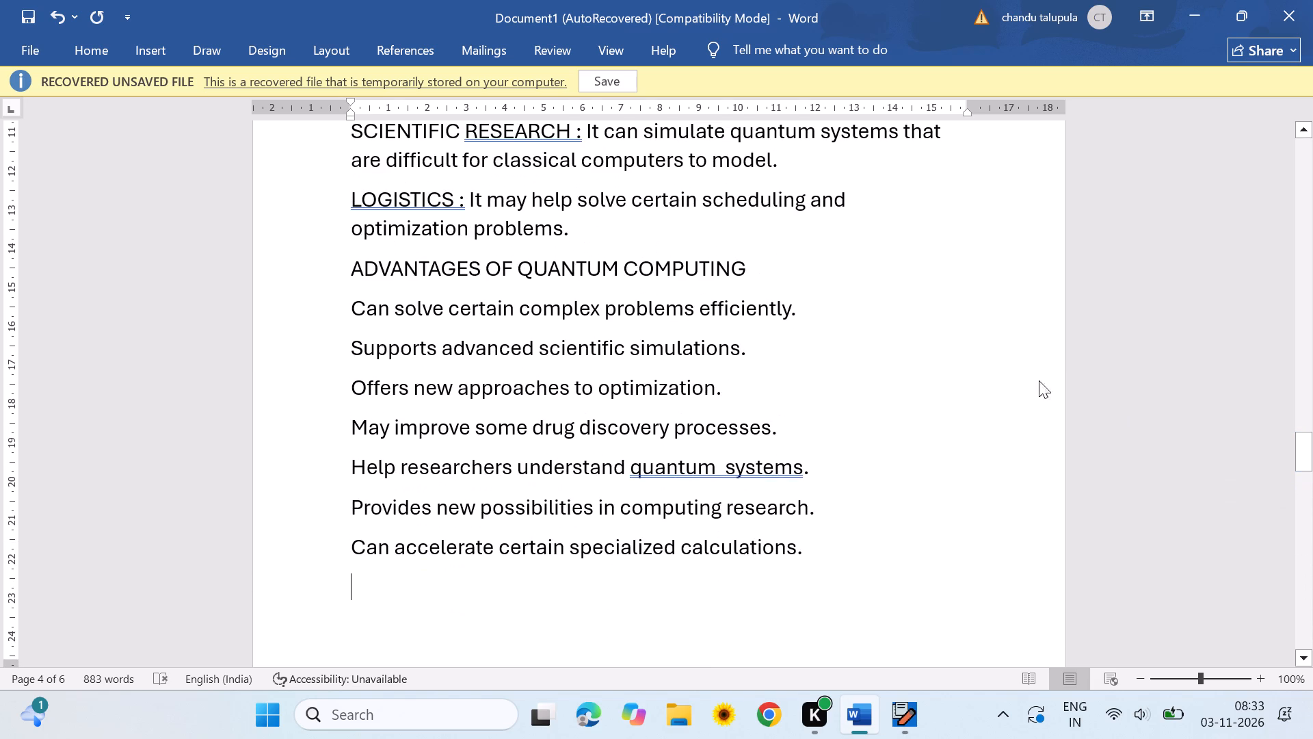
click(616, 210)
drag(616, 210, 596, 230)
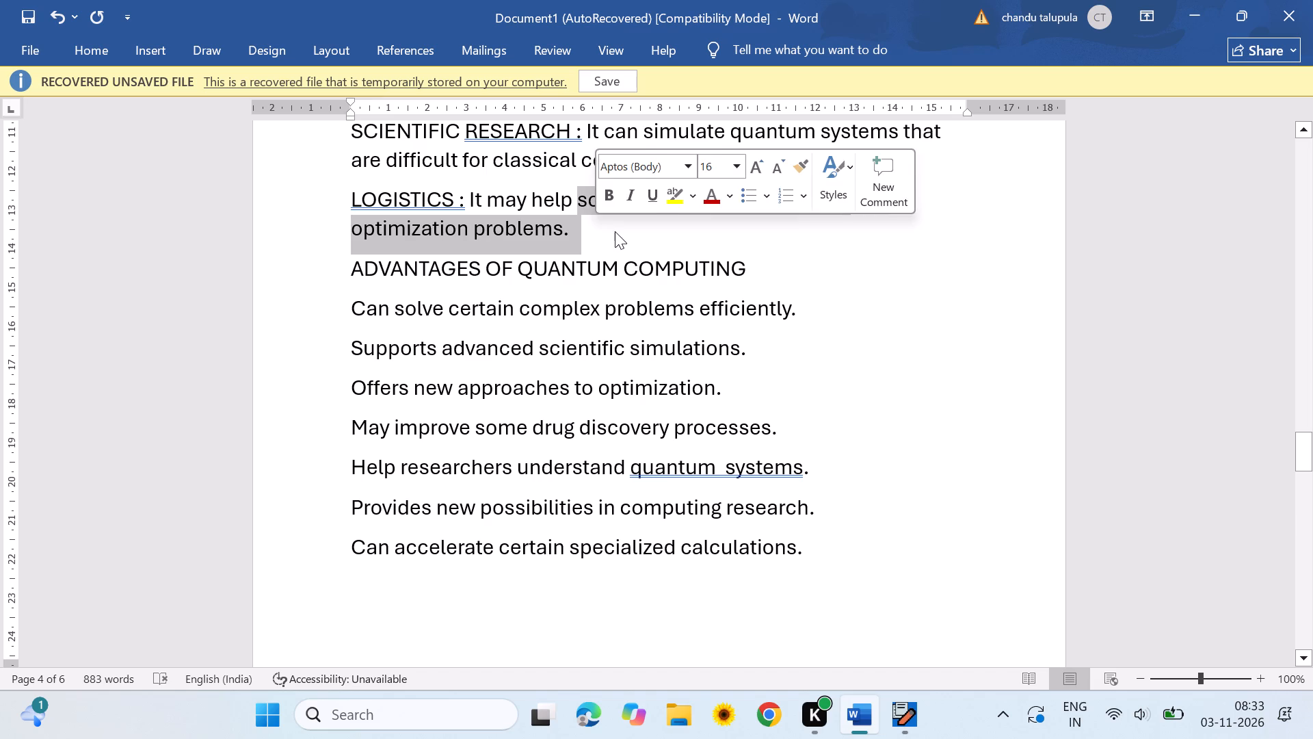
click(615, 231)
key(Return)
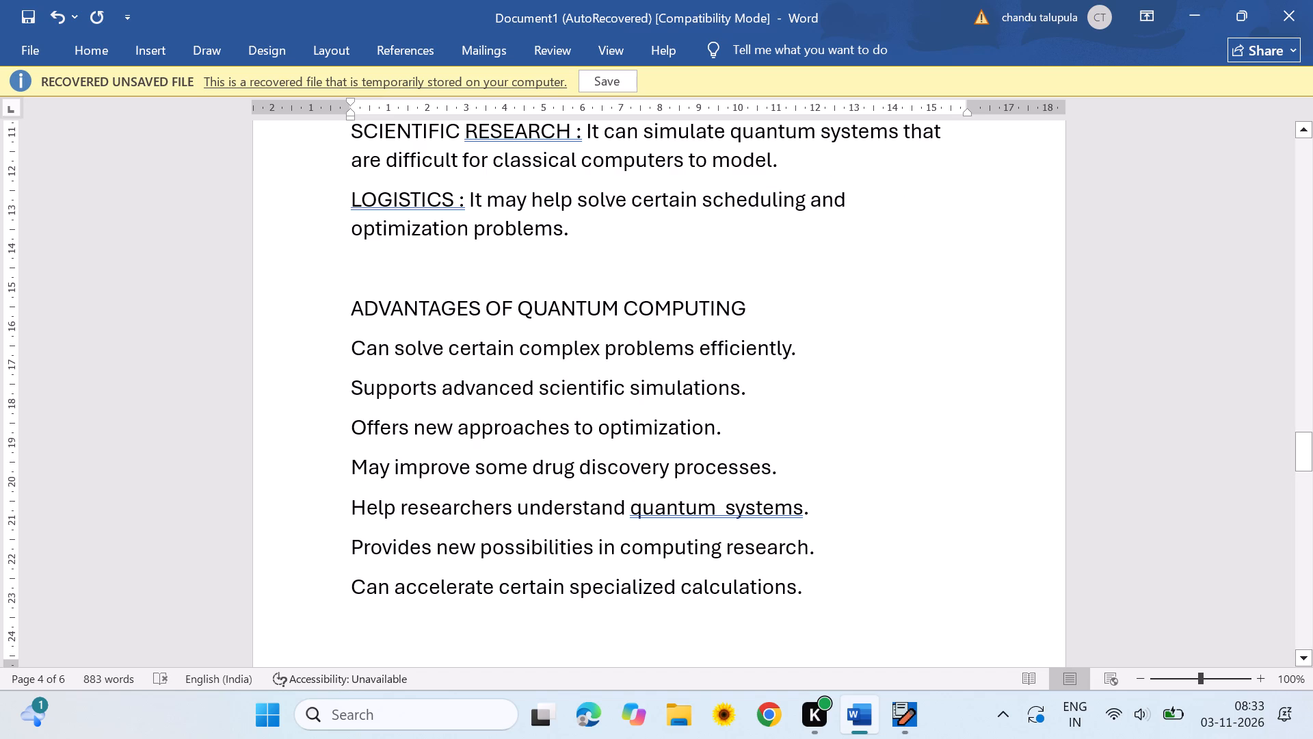
Colour the "ADVANTAGES OF QUANTUM COMPUTING" heading standard red and give it a wavy underline.
drag(347, 310, 754, 317)
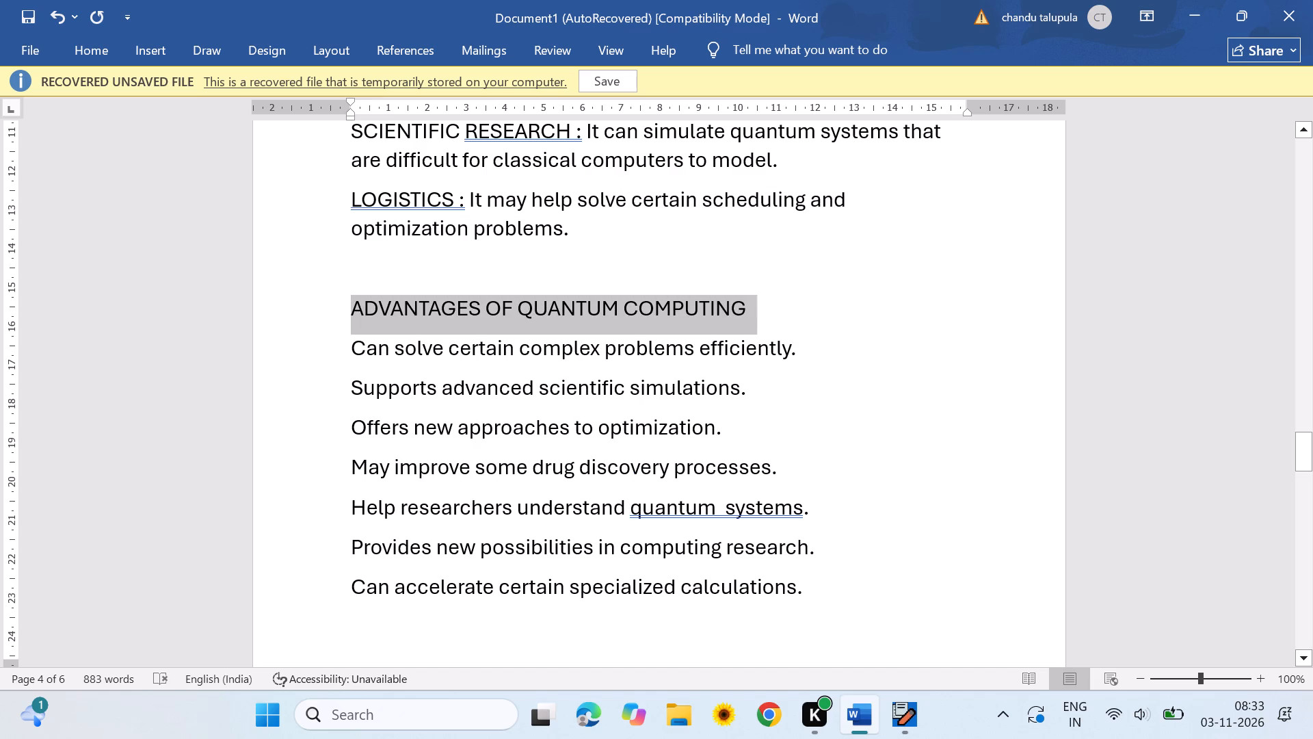
drag(754, 317, 776, 322)
click(910, 293)
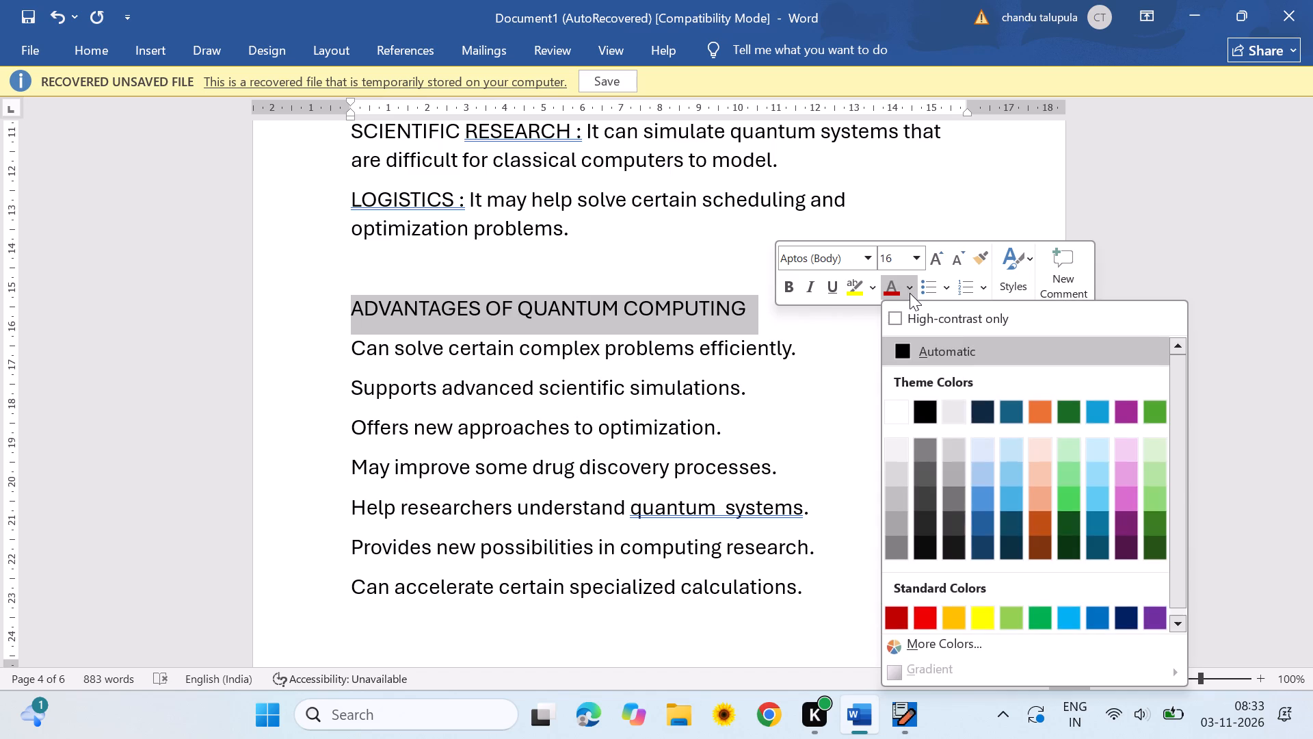
click(926, 612)
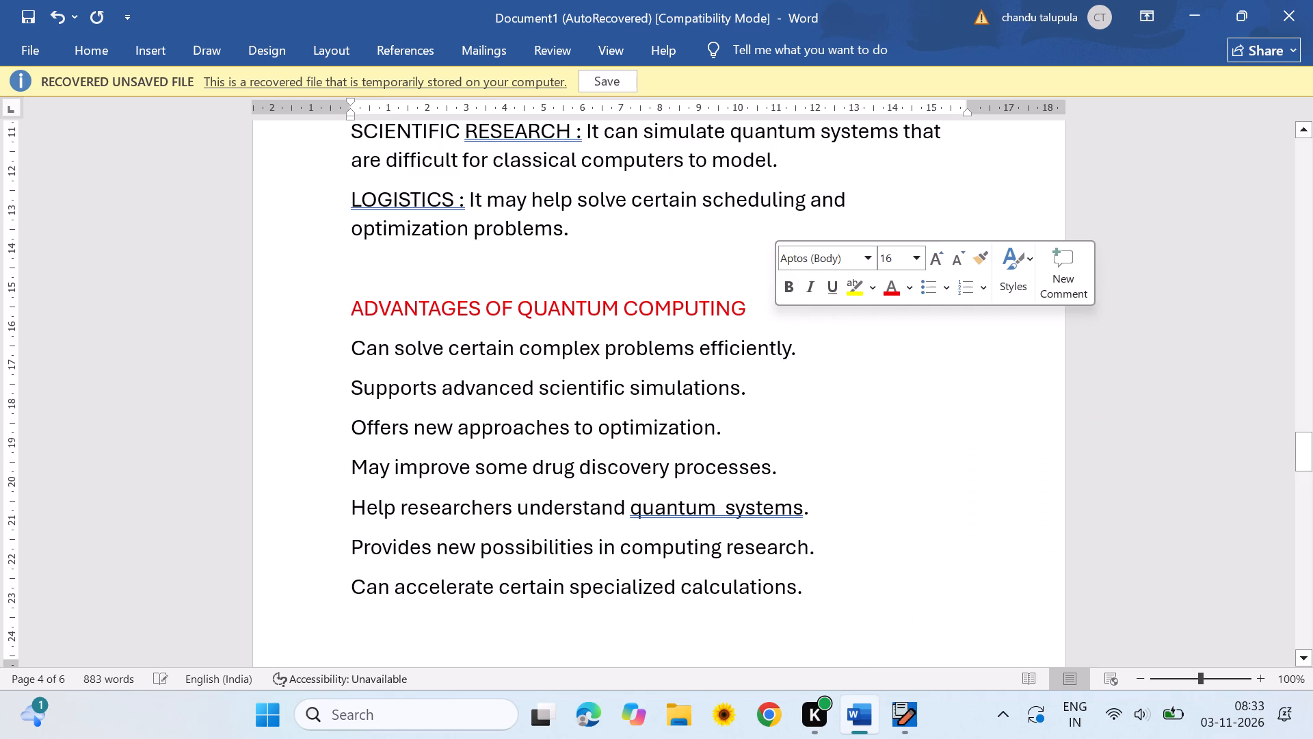
click(92, 53)
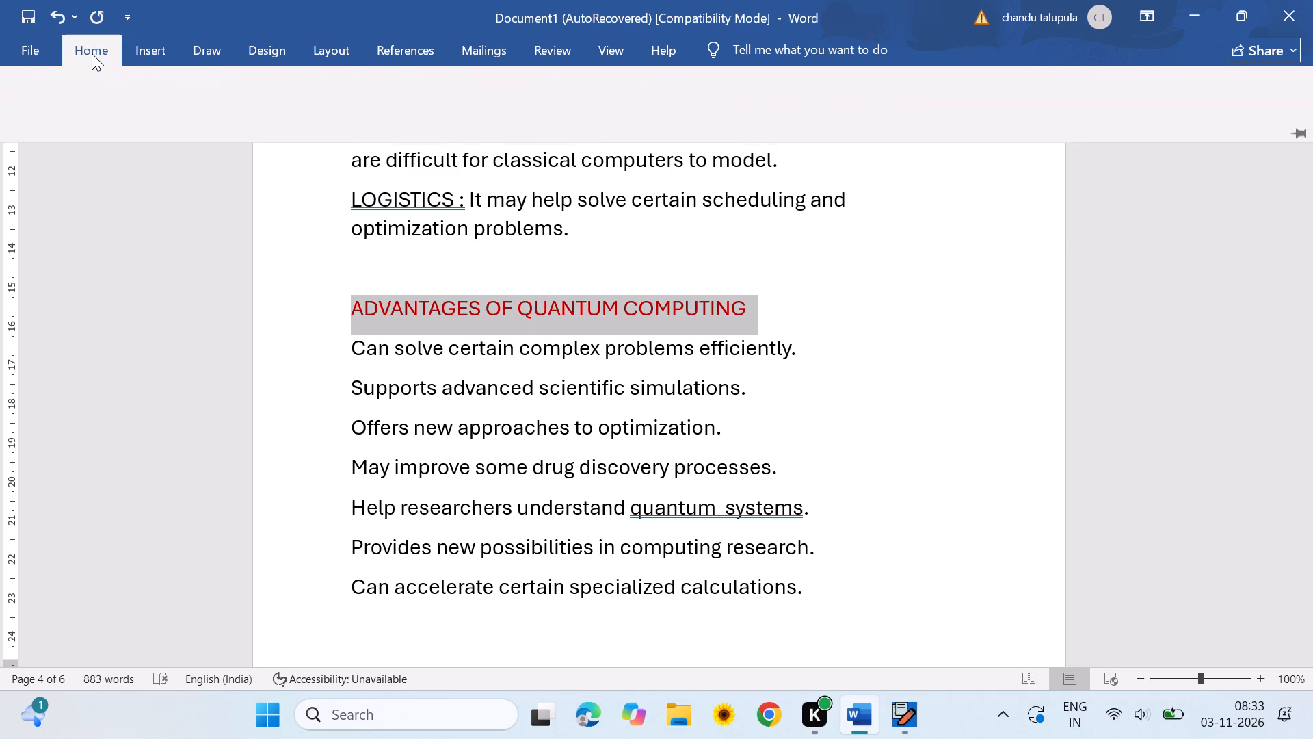
click(251, 116)
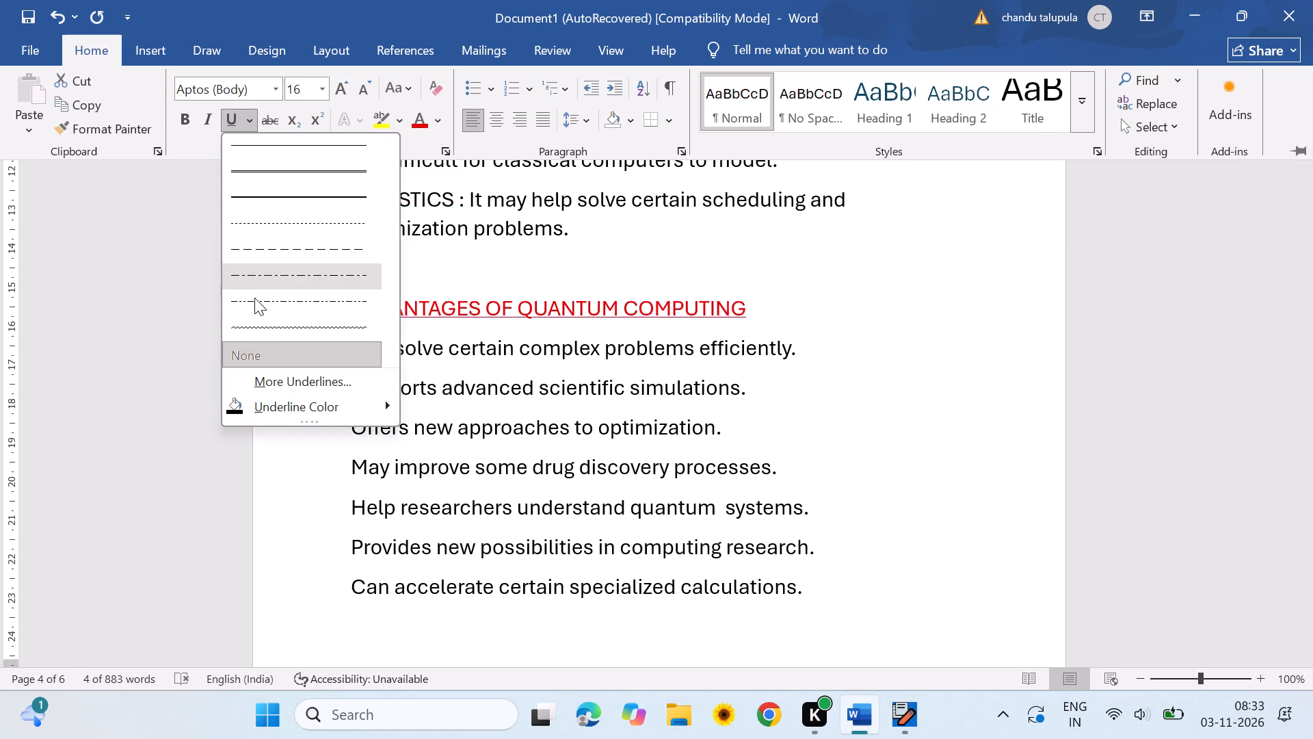
click(261, 324)
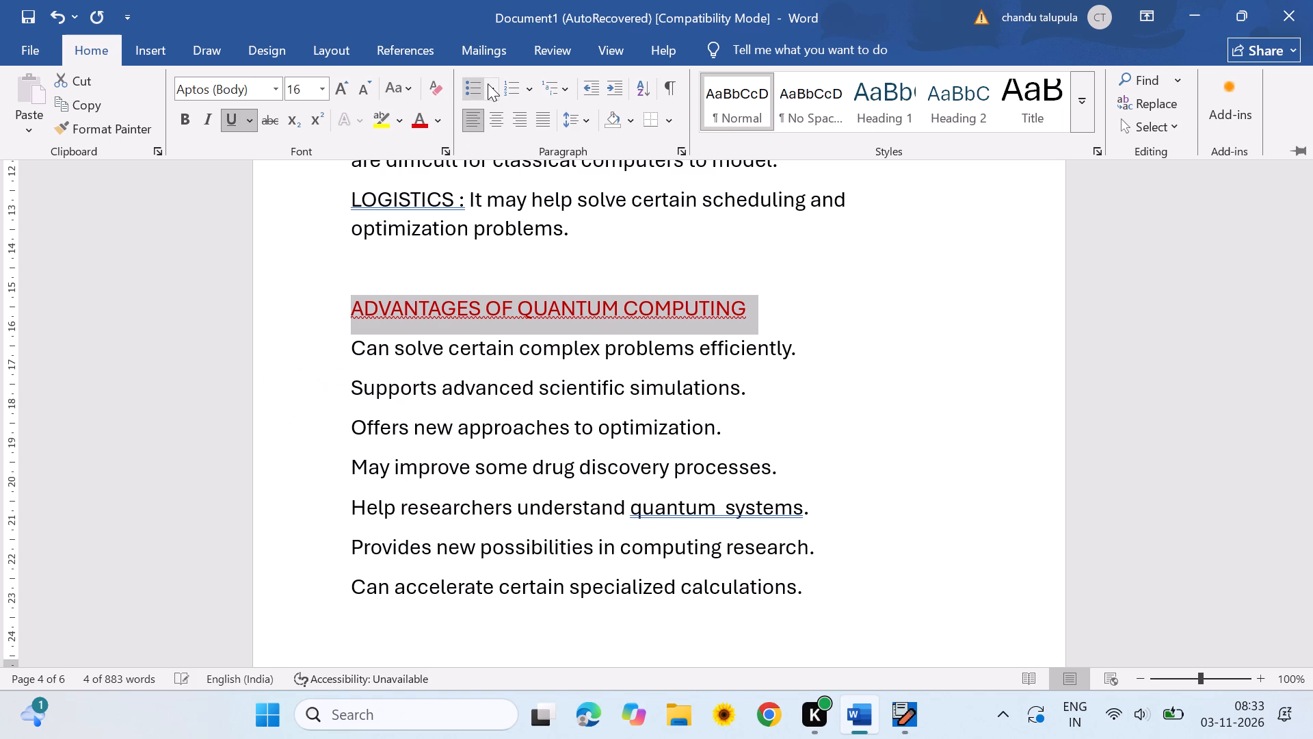
Give the "ADVANTAGES OF QUANTUM COMPUTING" heading an arrowhead bullet and make it bold and italic.
click(488, 83)
click(488, 155)
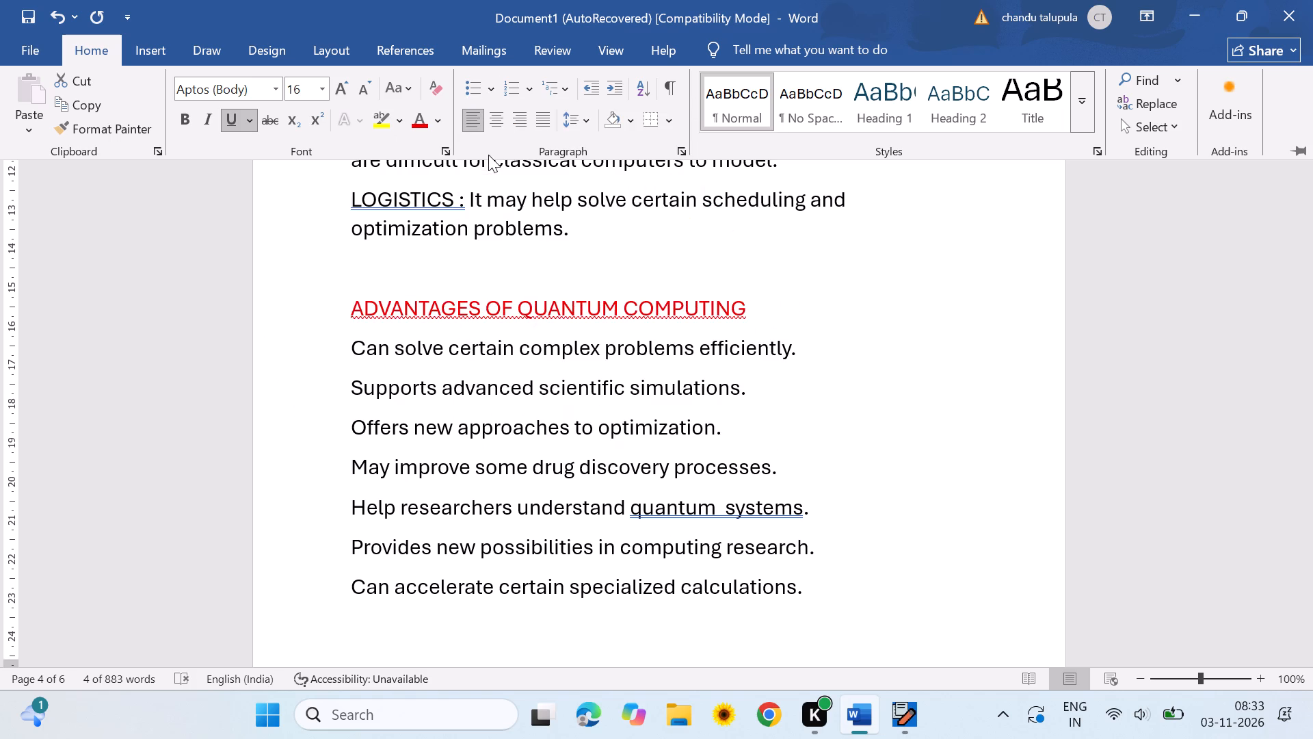
click(898, 383)
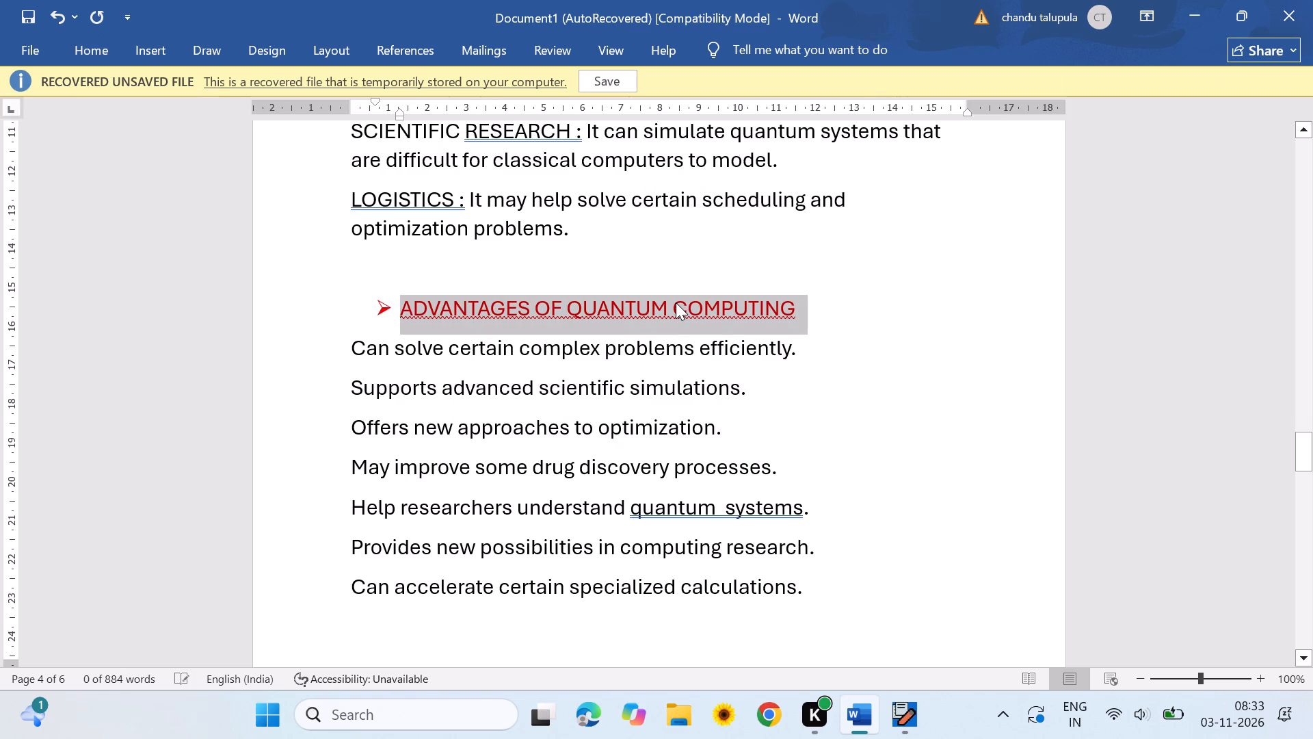
click(91, 55)
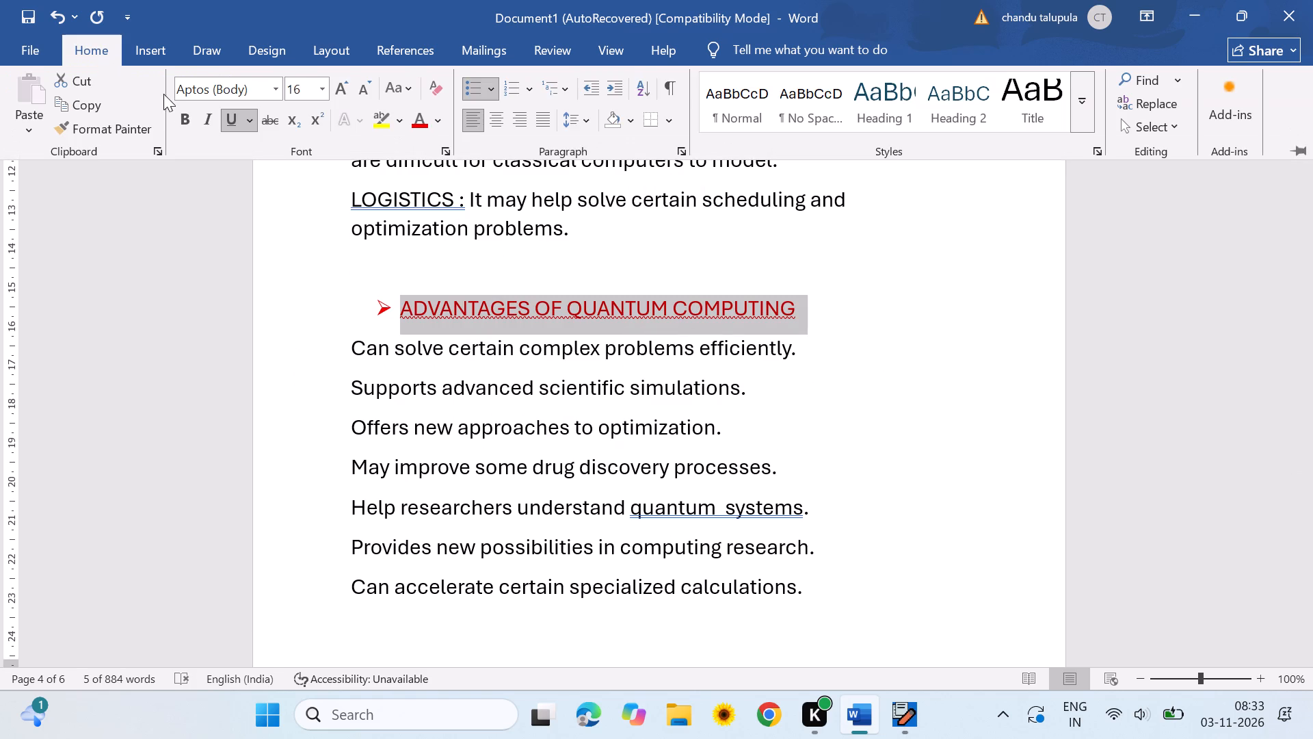
click(193, 114)
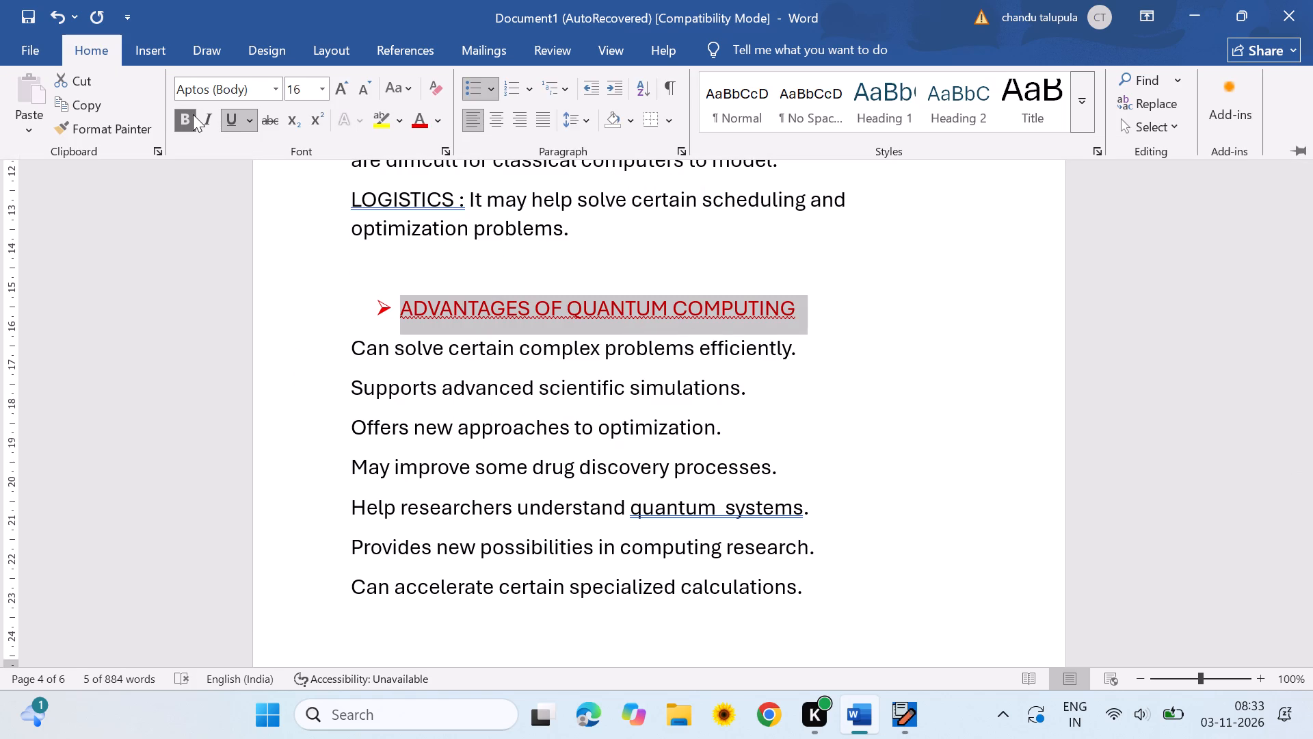
click(206, 120)
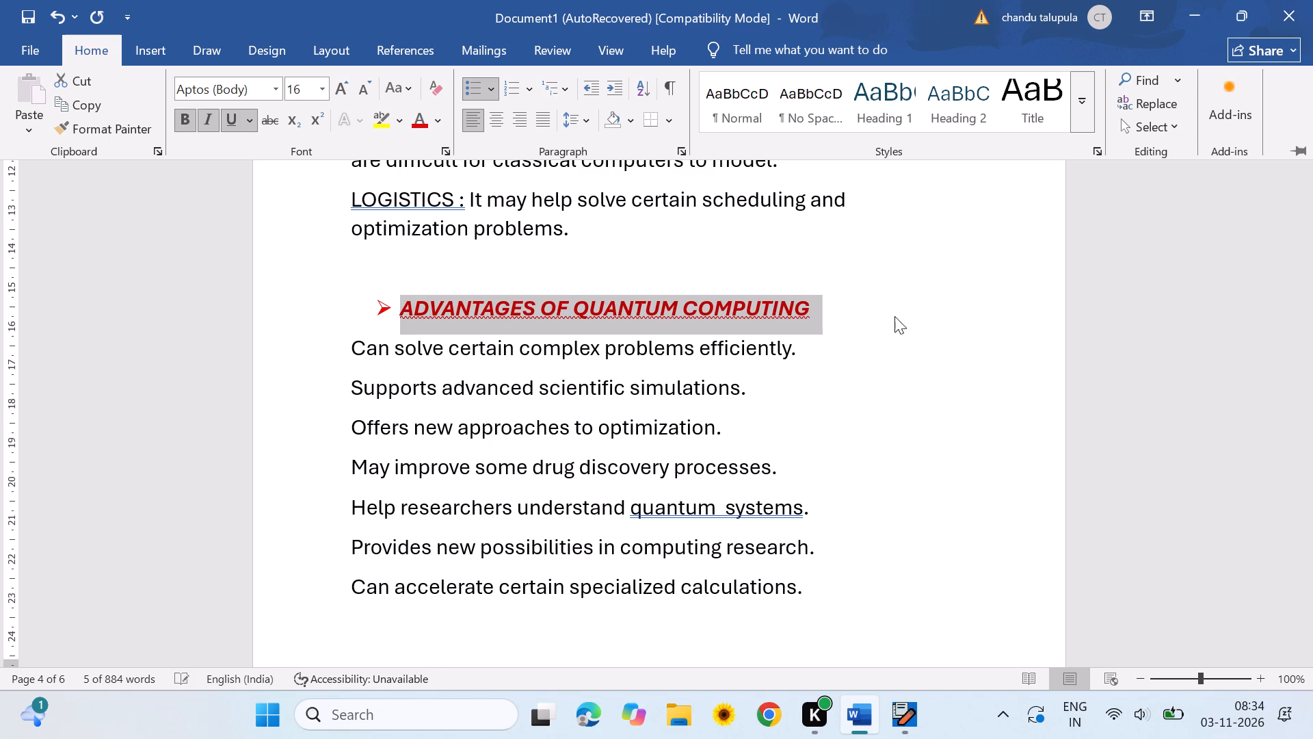
click(961, 365)
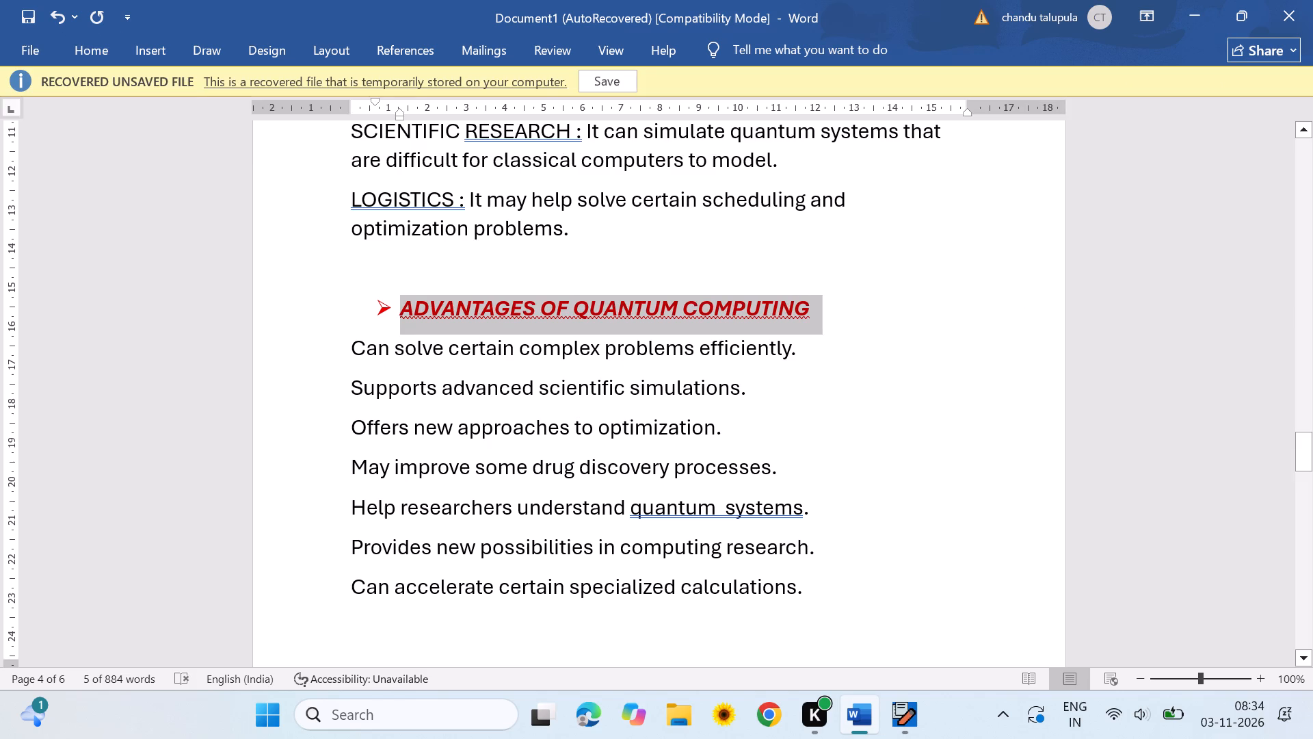
Italicise the advantages lines, from "Can solve certain complex problems efficiently." to "Can accelerate certain specialized calculations.", and give them round bullets.
drag(351, 354, 816, 594)
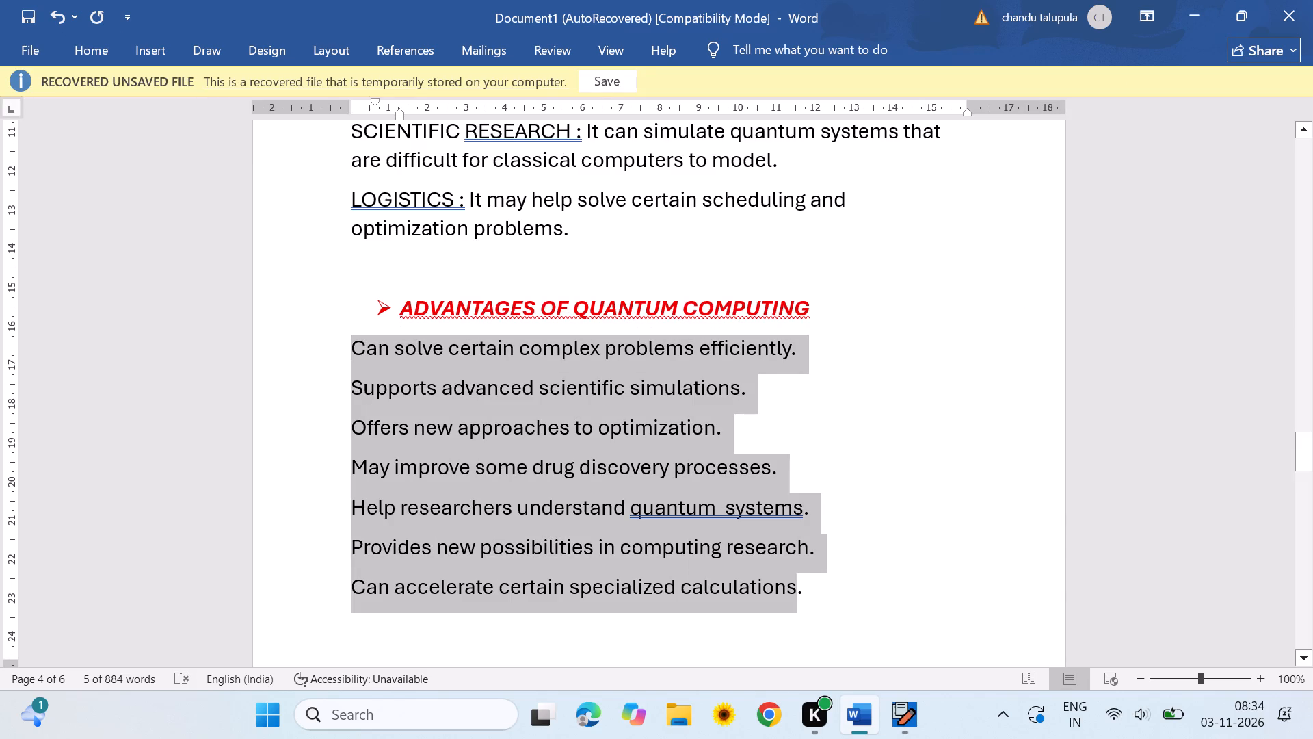
drag(816, 594, 827, 595)
click(858, 571)
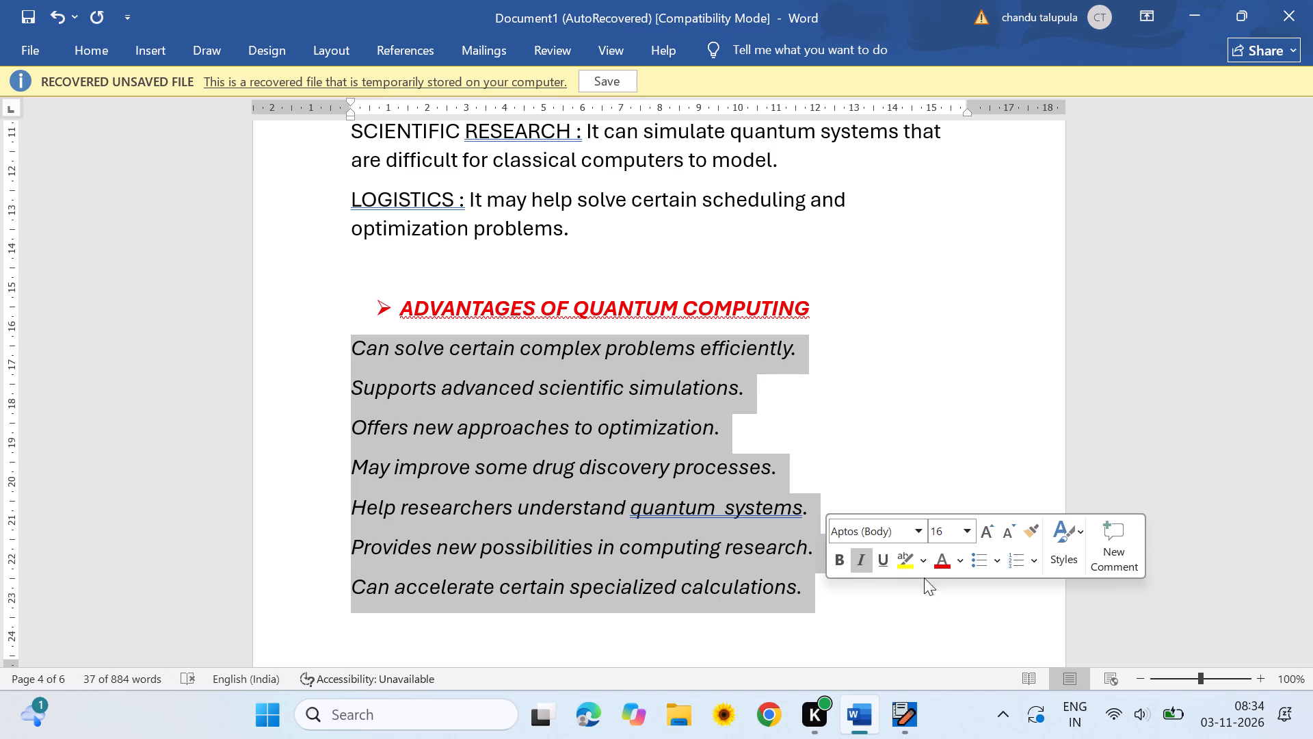
click(1005, 552)
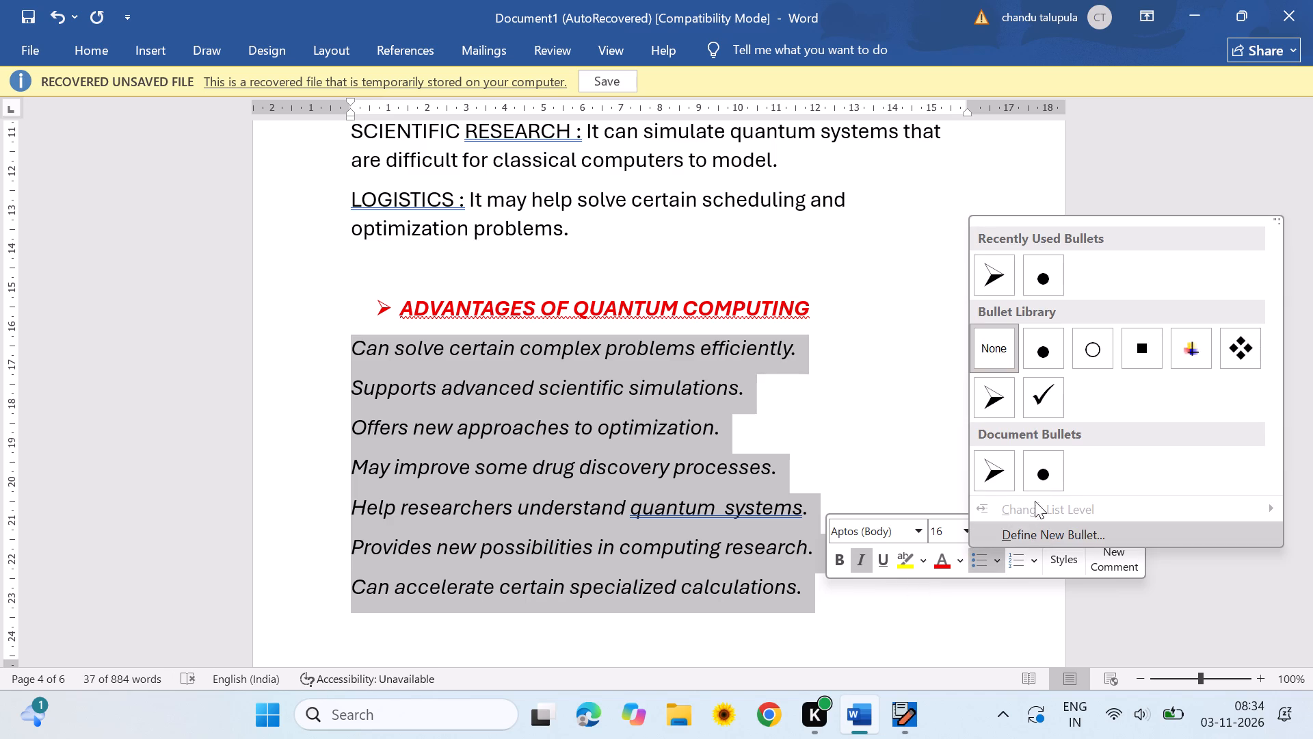
click(1037, 487)
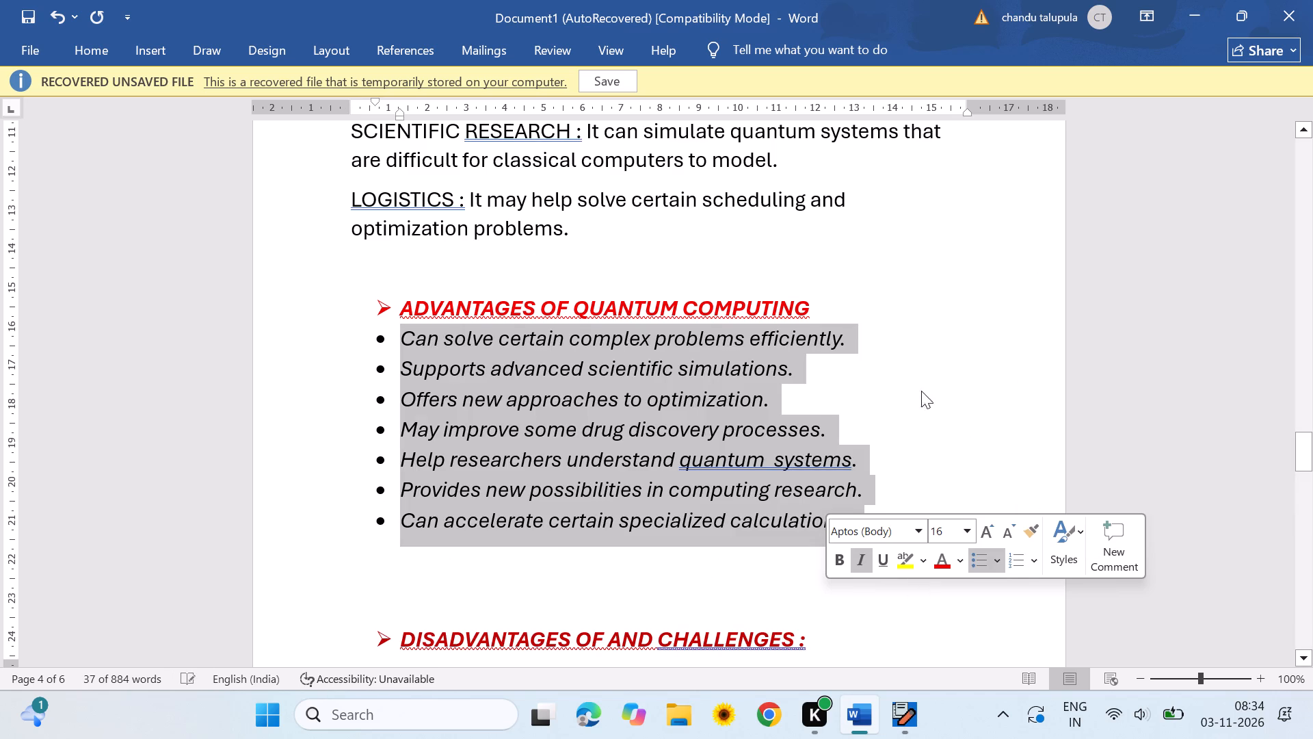
click(920, 385)
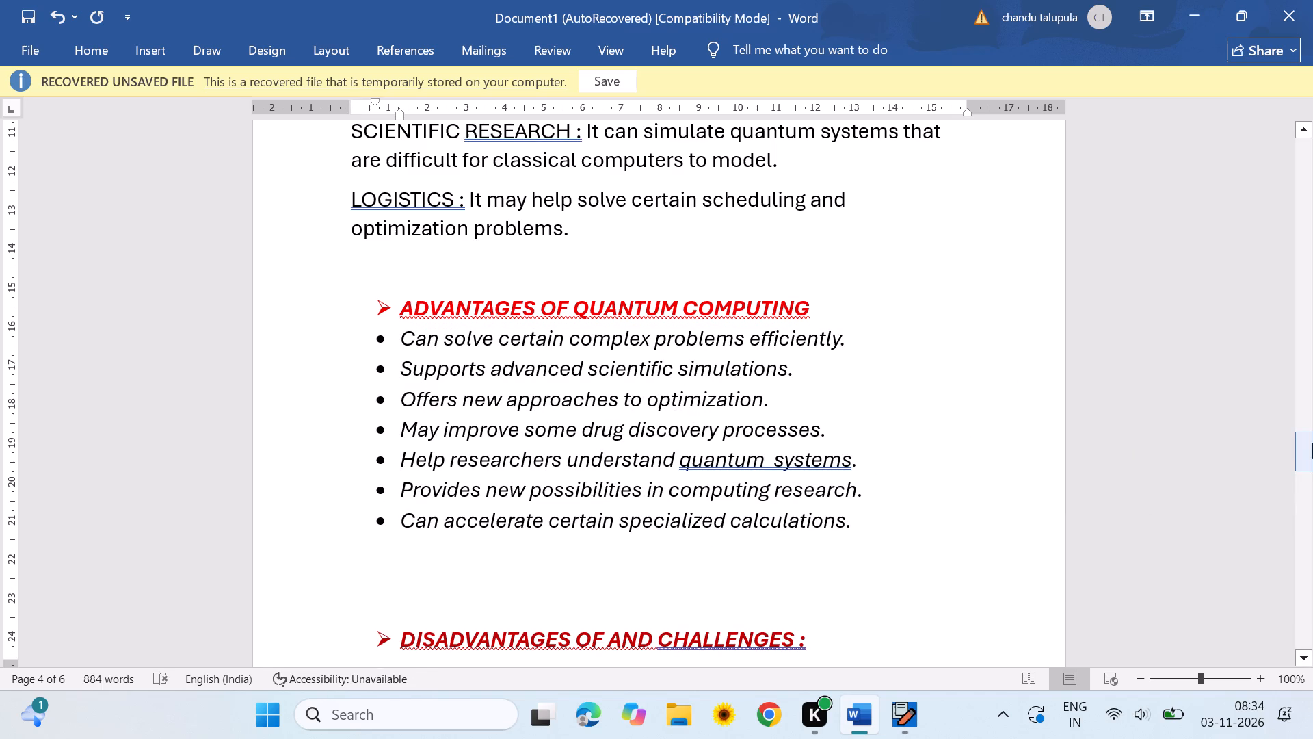
Italicise the application paragraphs from HEALTH CARE through LOGISTICS.
drag(1301, 448, 1301, 421)
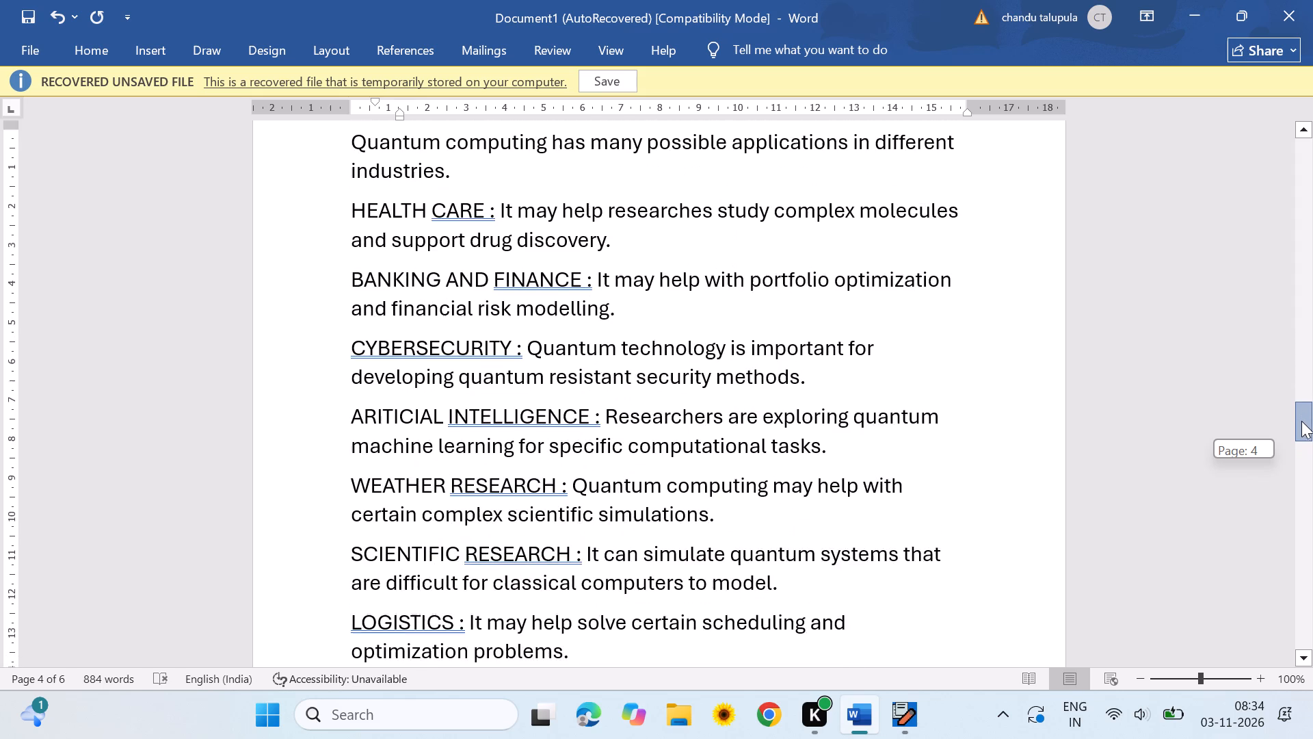
drag(1301, 421, 1299, 421)
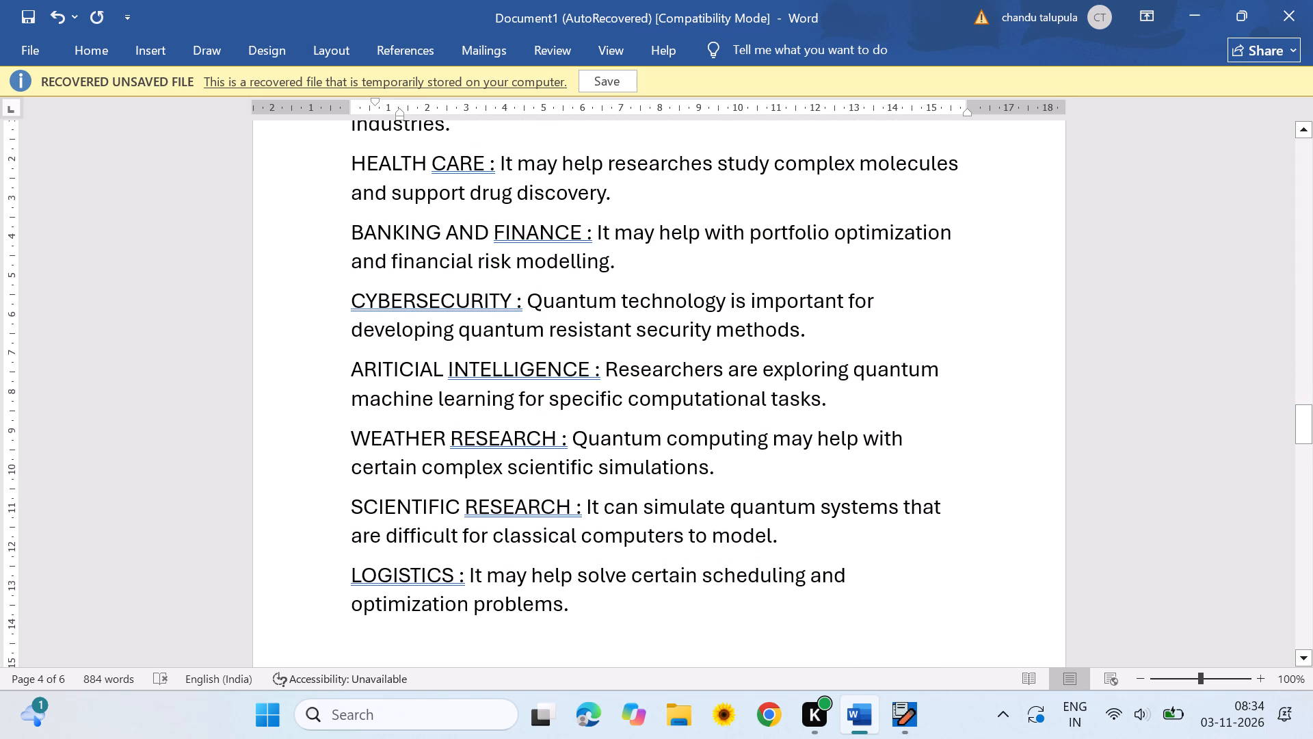
click(1297, 424)
drag(354, 158, 594, 596)
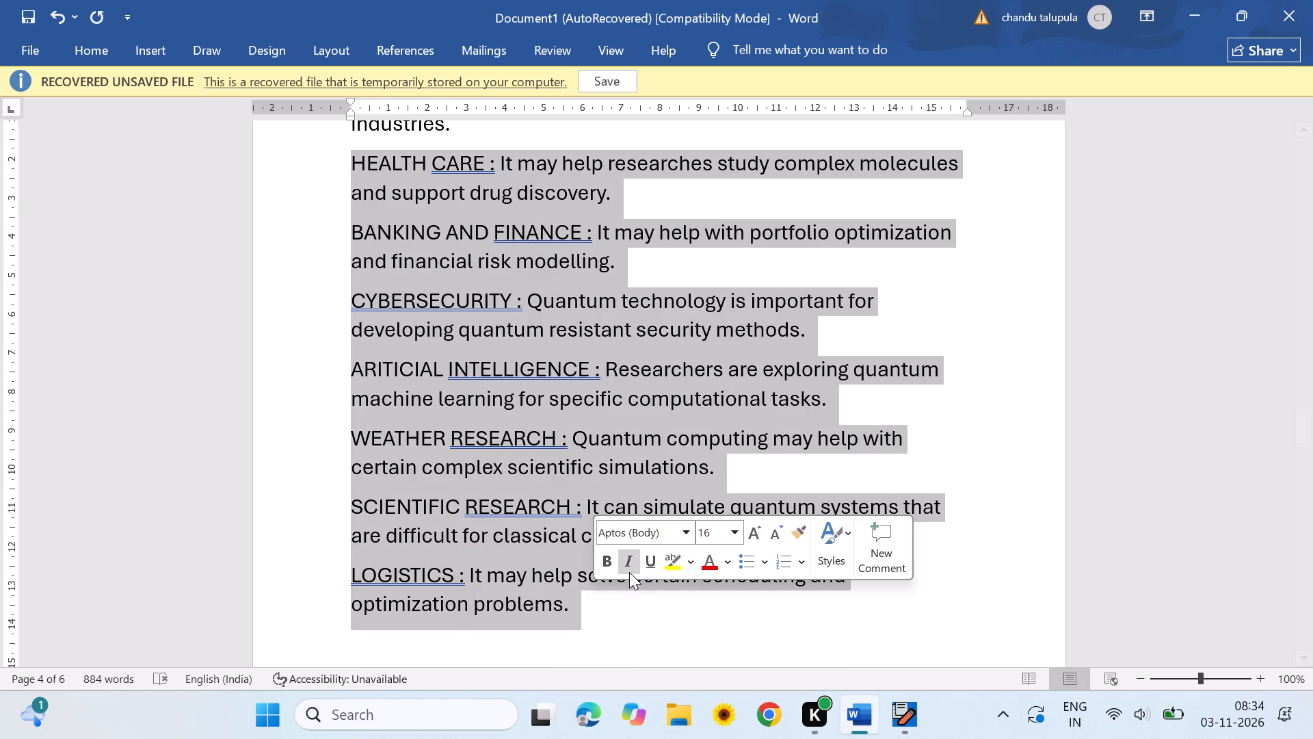
click(629, 572)
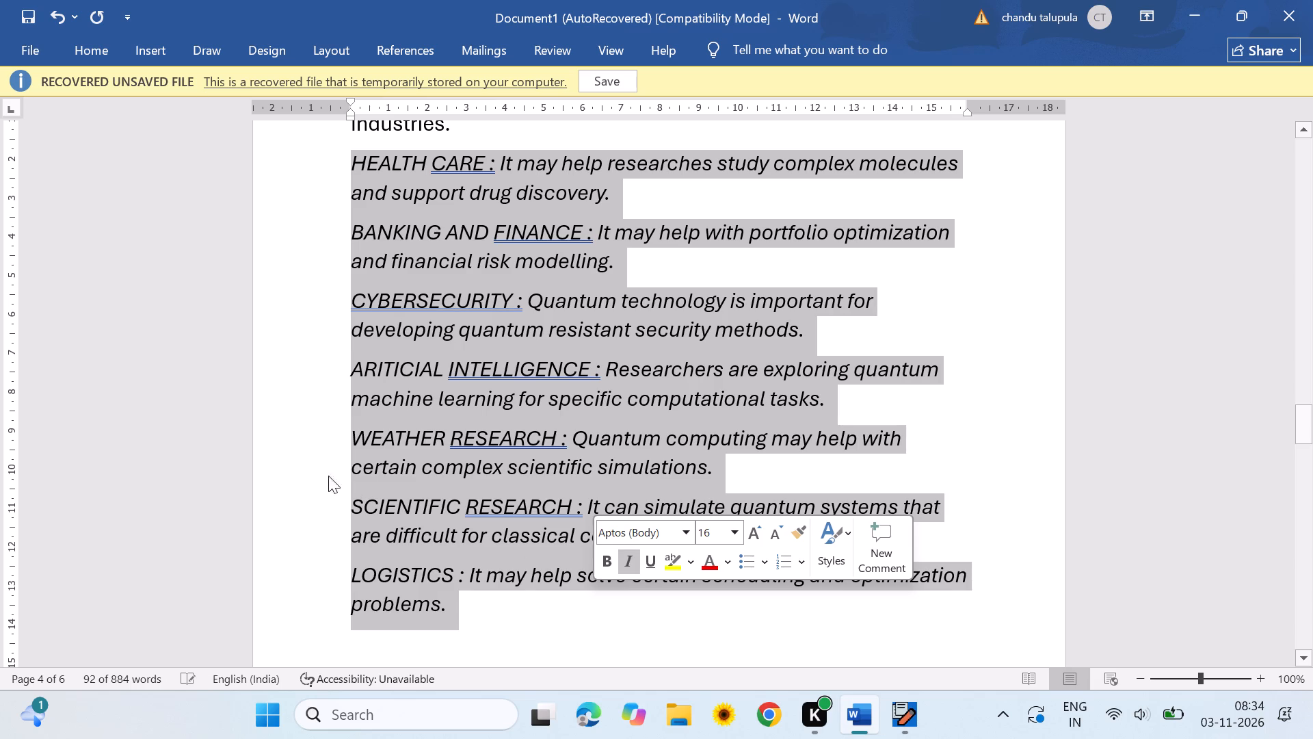
Apply round bullets to the application paragraphs from HEALTH CARE through LOGISTICS.
click(315, 461)
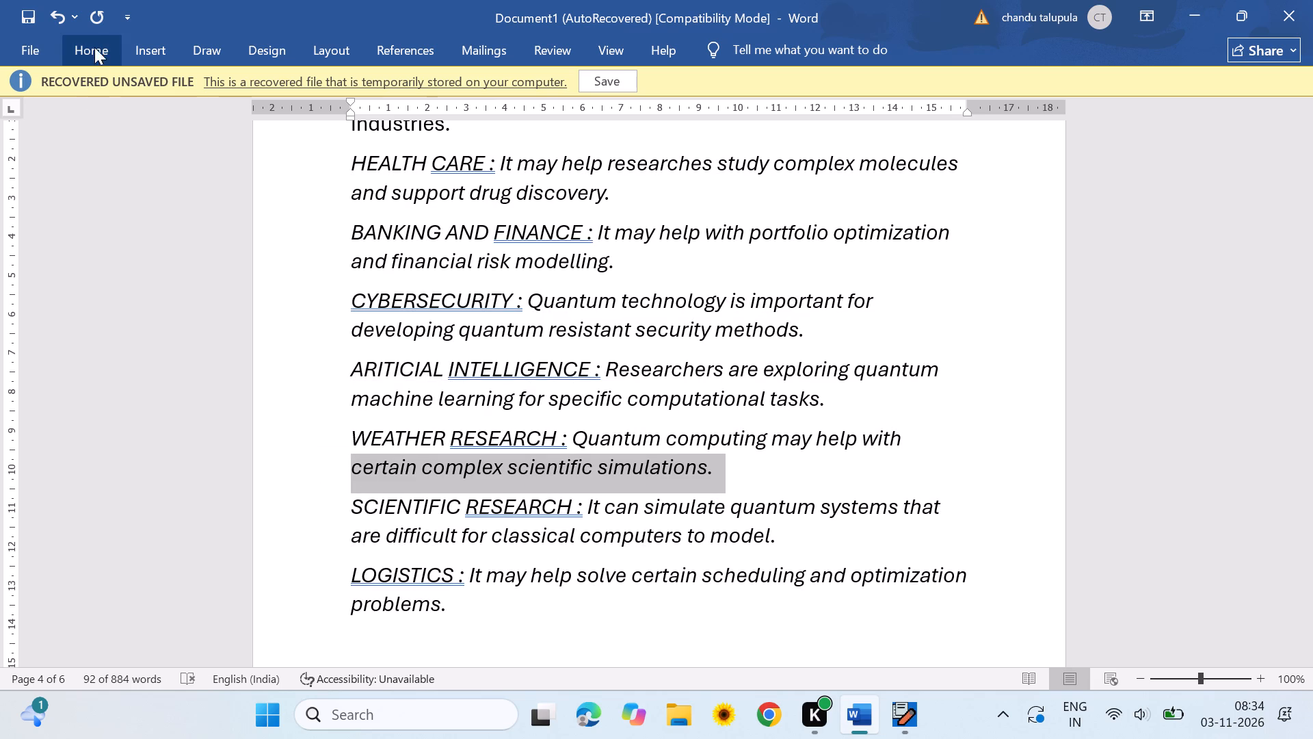
click(94, 40)
click(347, 317)
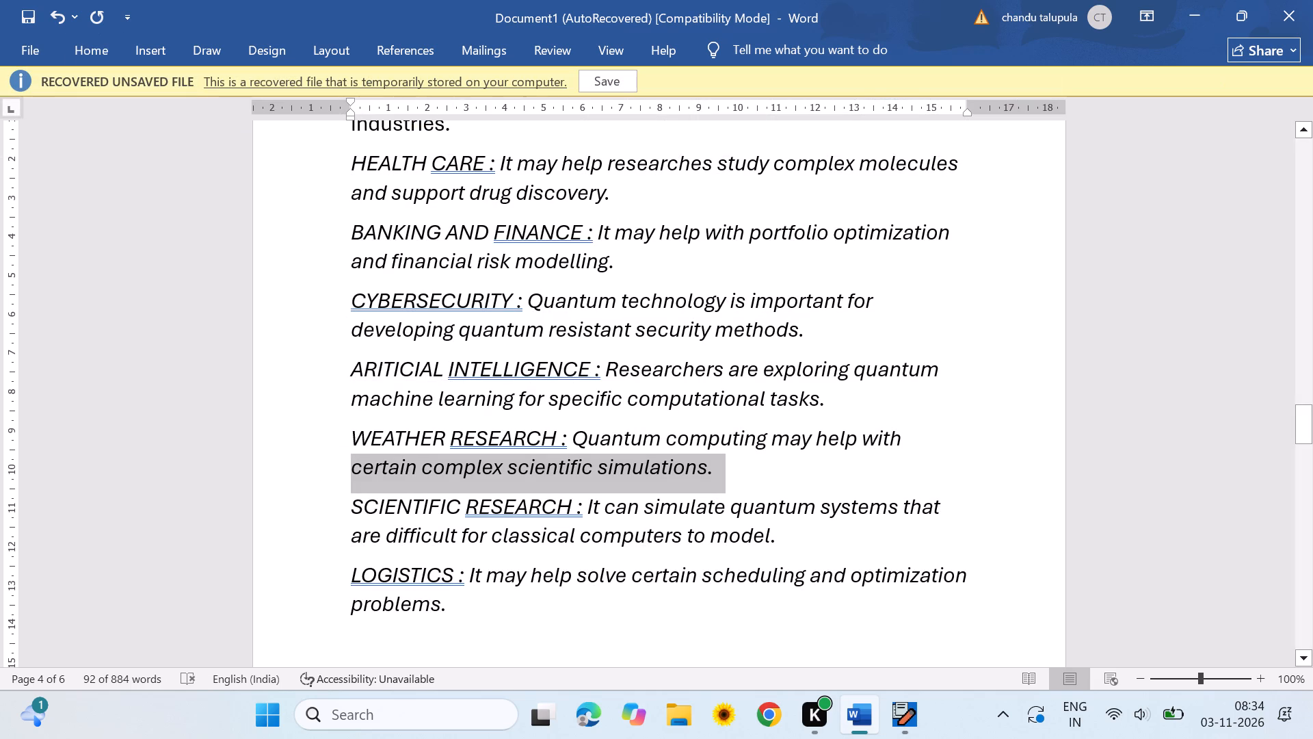
drag(343, 161, 491, 599)
click(103, 36)
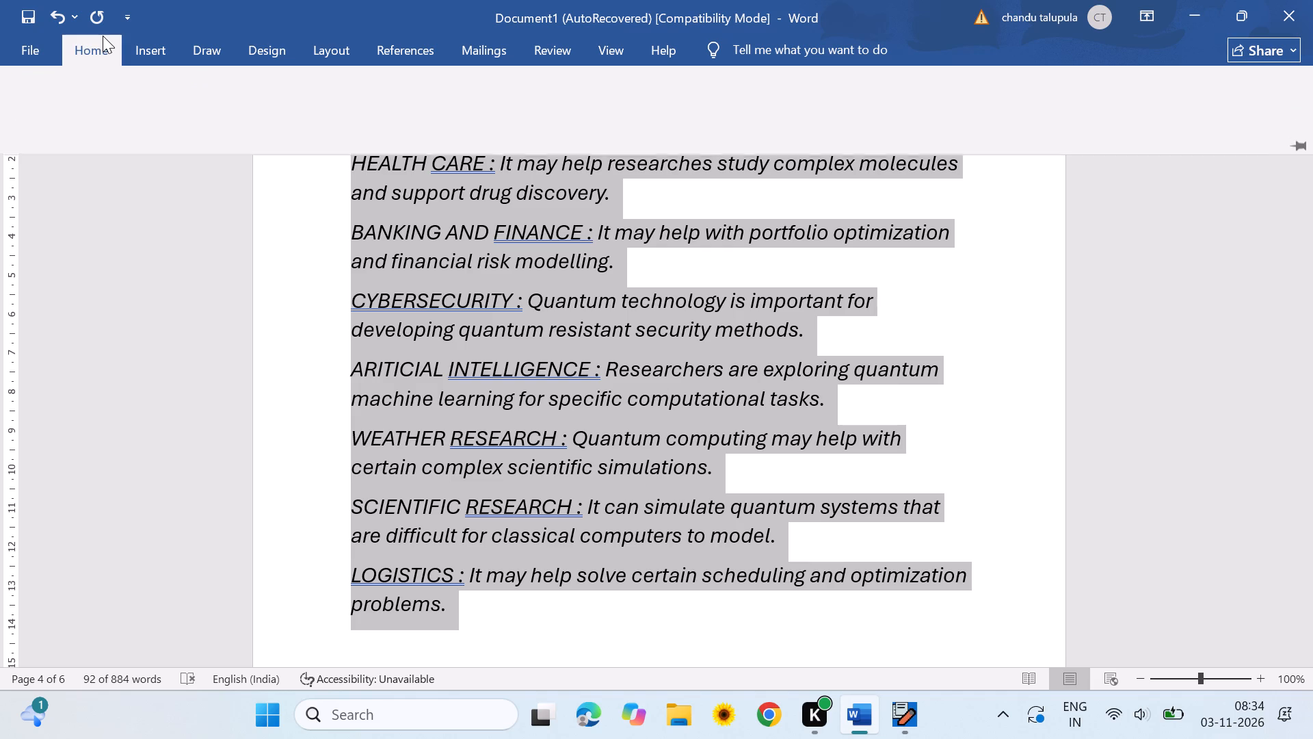
click(489, 89)
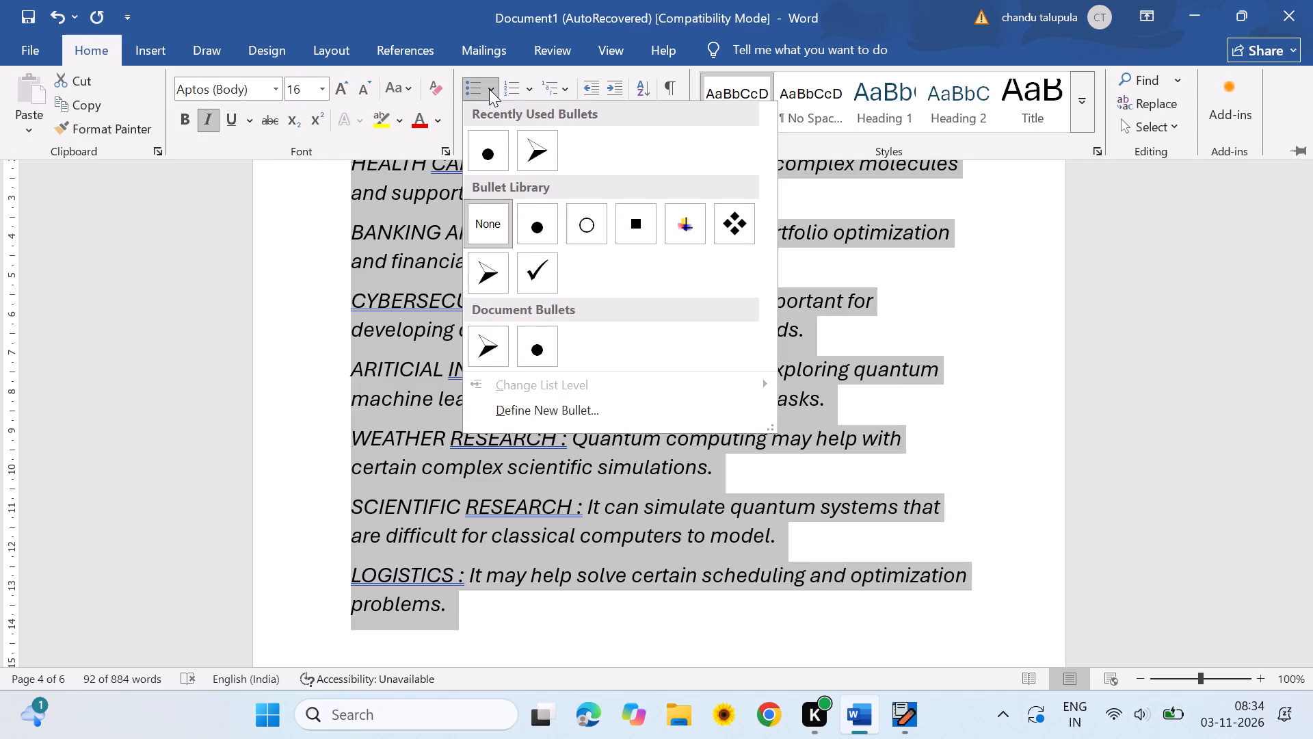
click(499, 145)
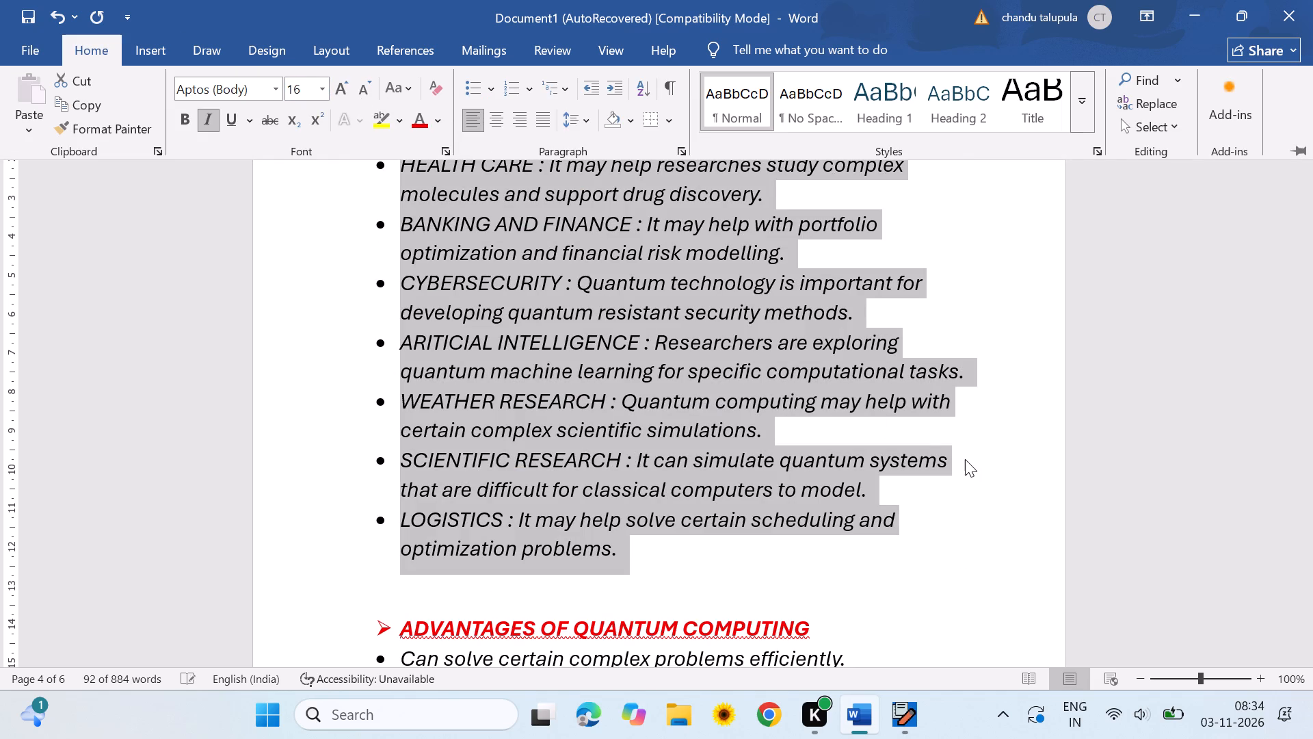
click(1022, 496)
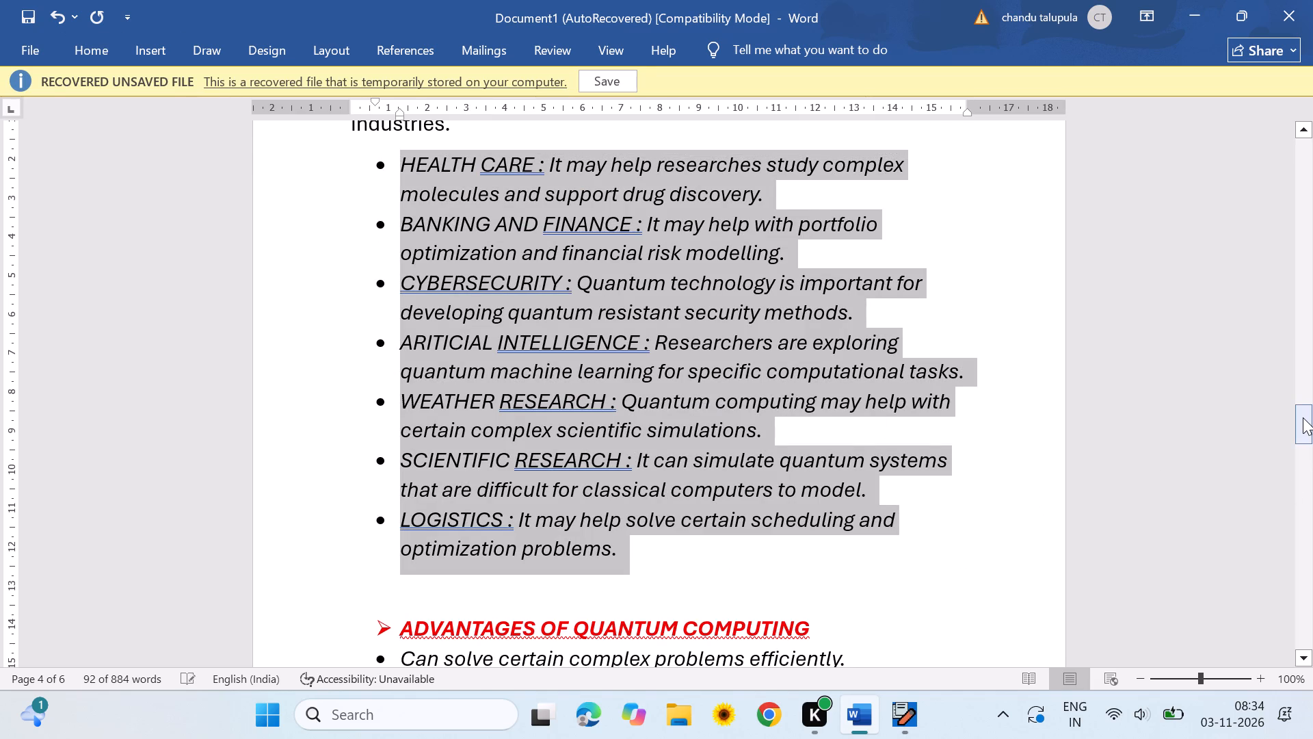
Colour the HEALTH CARE, BANKING AND FINANCE and CYBERSECURITY labels in the applications list purple and underline them.
click(1303, 417)
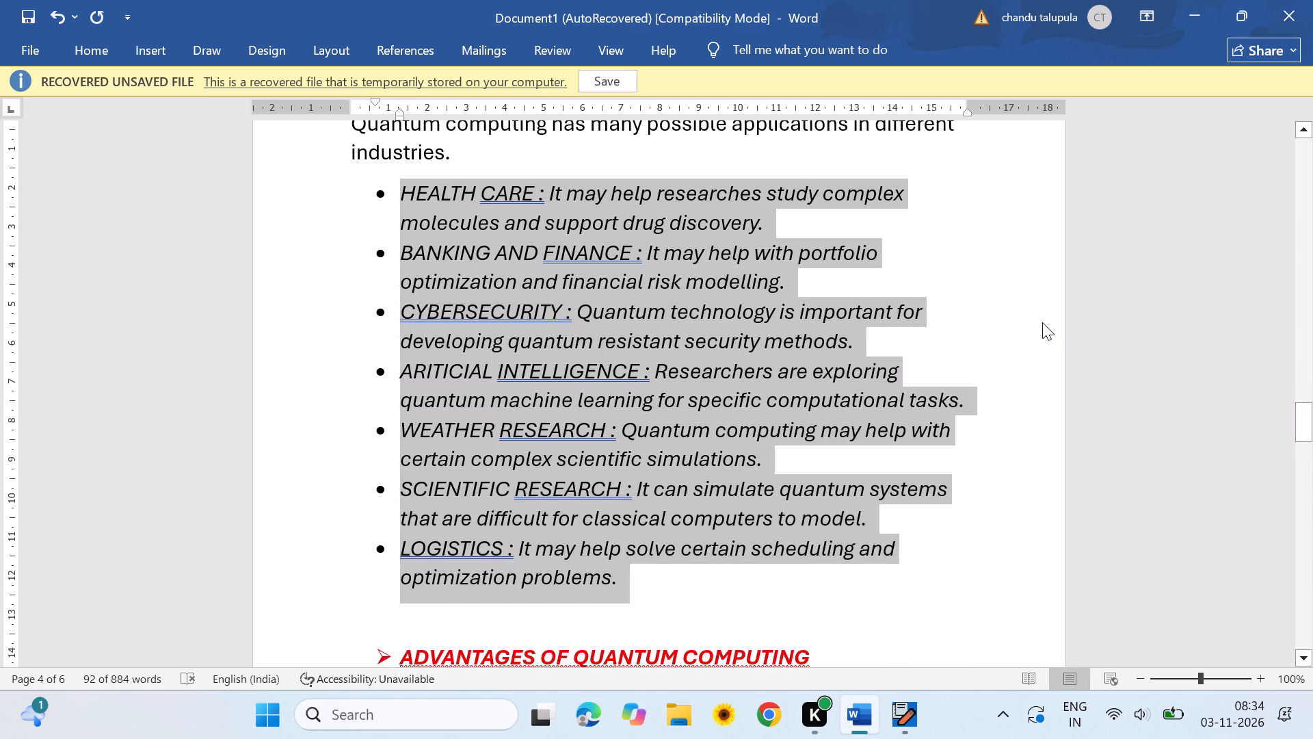
click(1042, 322)
drag(391, 193, 542, 200)
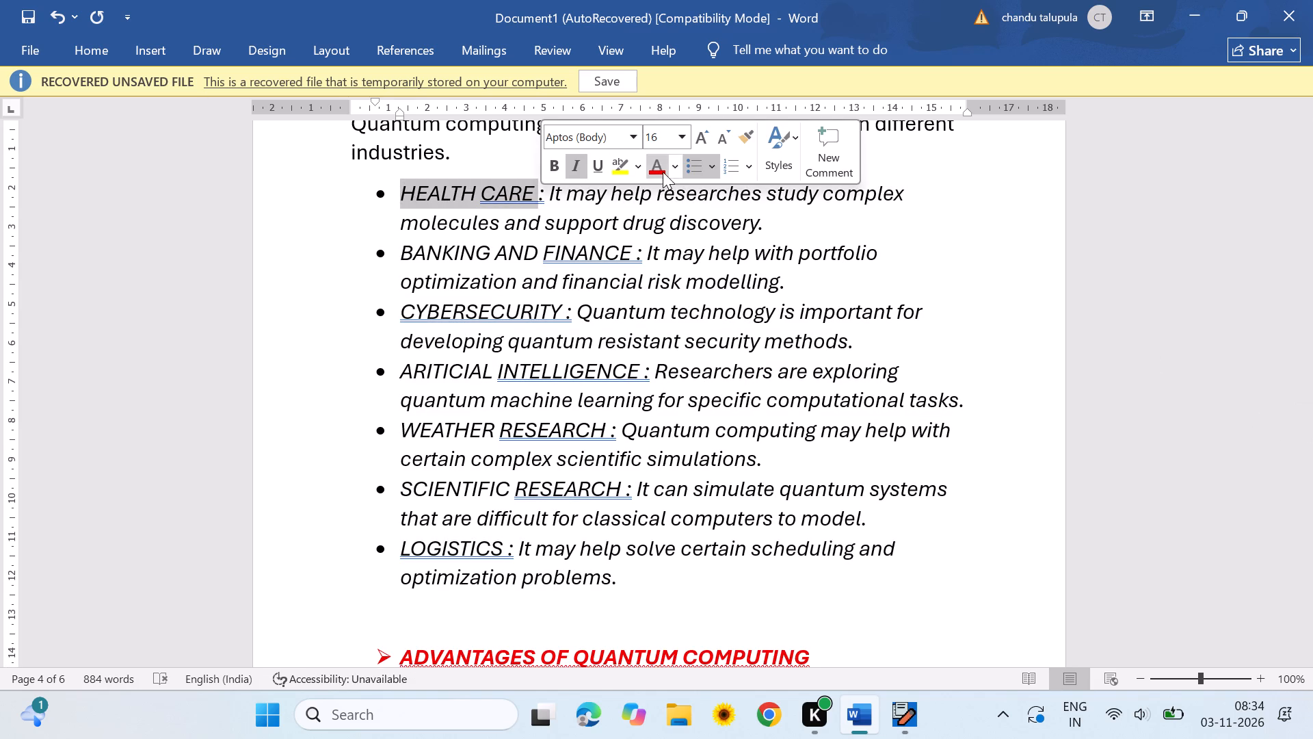
click(678, 174)
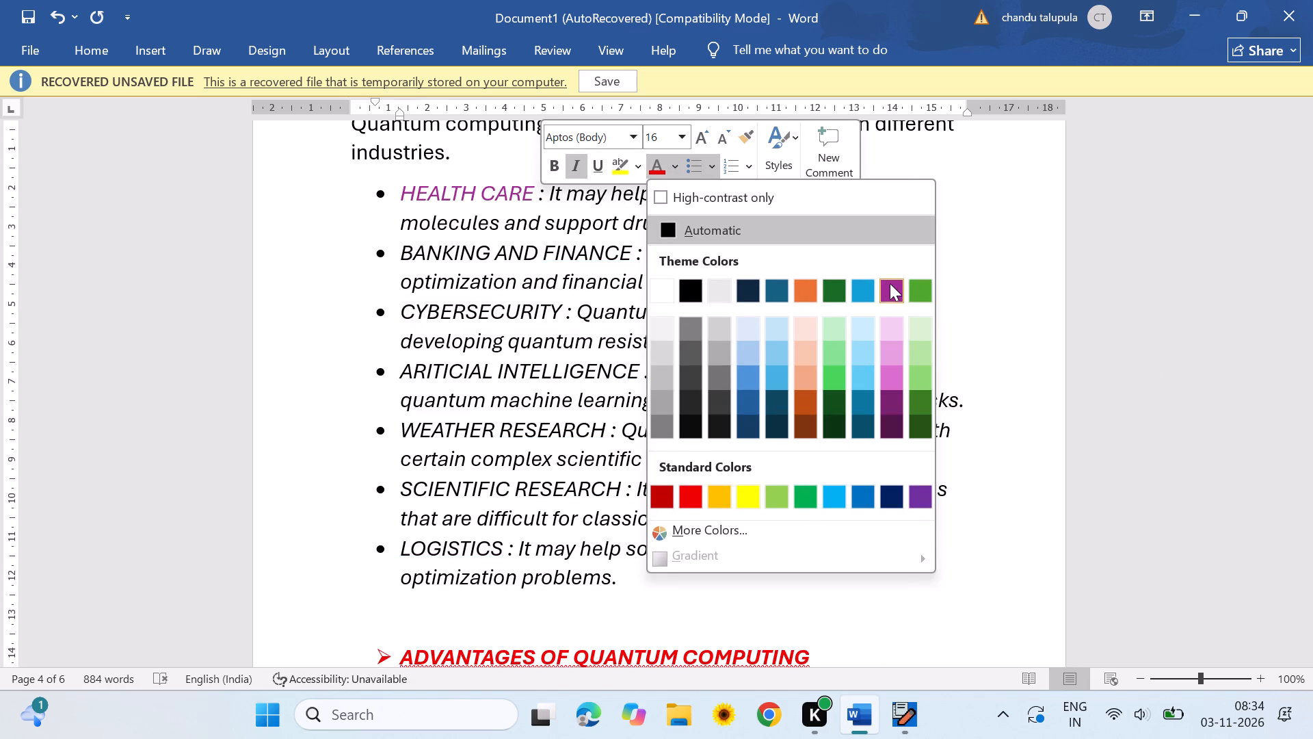
click(890, 283)
click(602, 164)
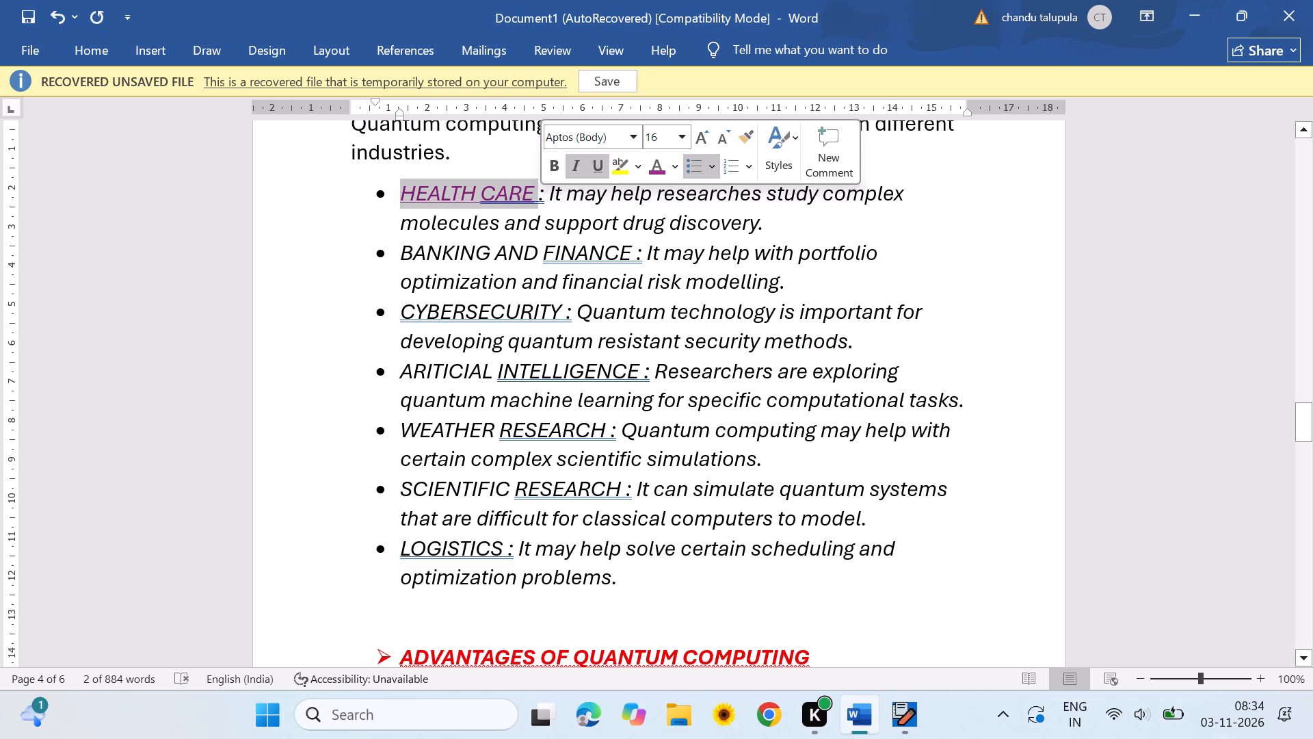
drag(400, 249, 634, 247)
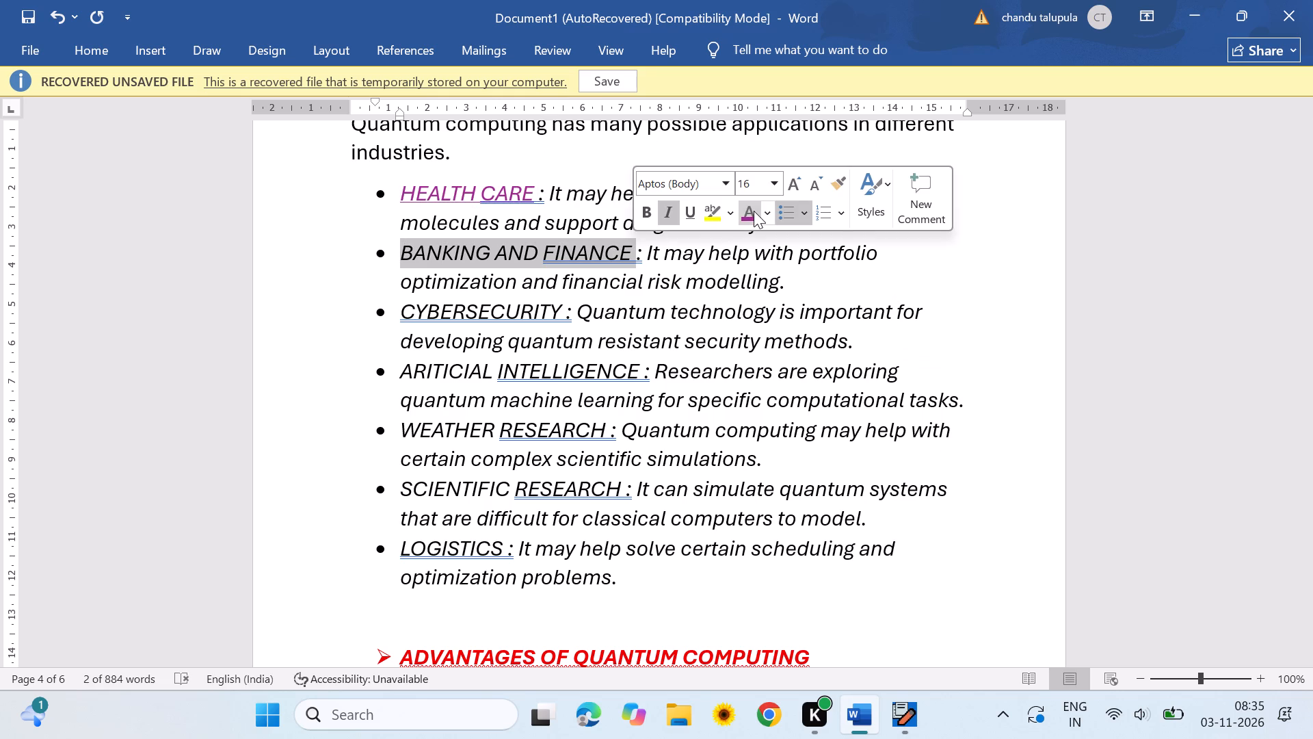
click(754, 211)
click(693, 213)
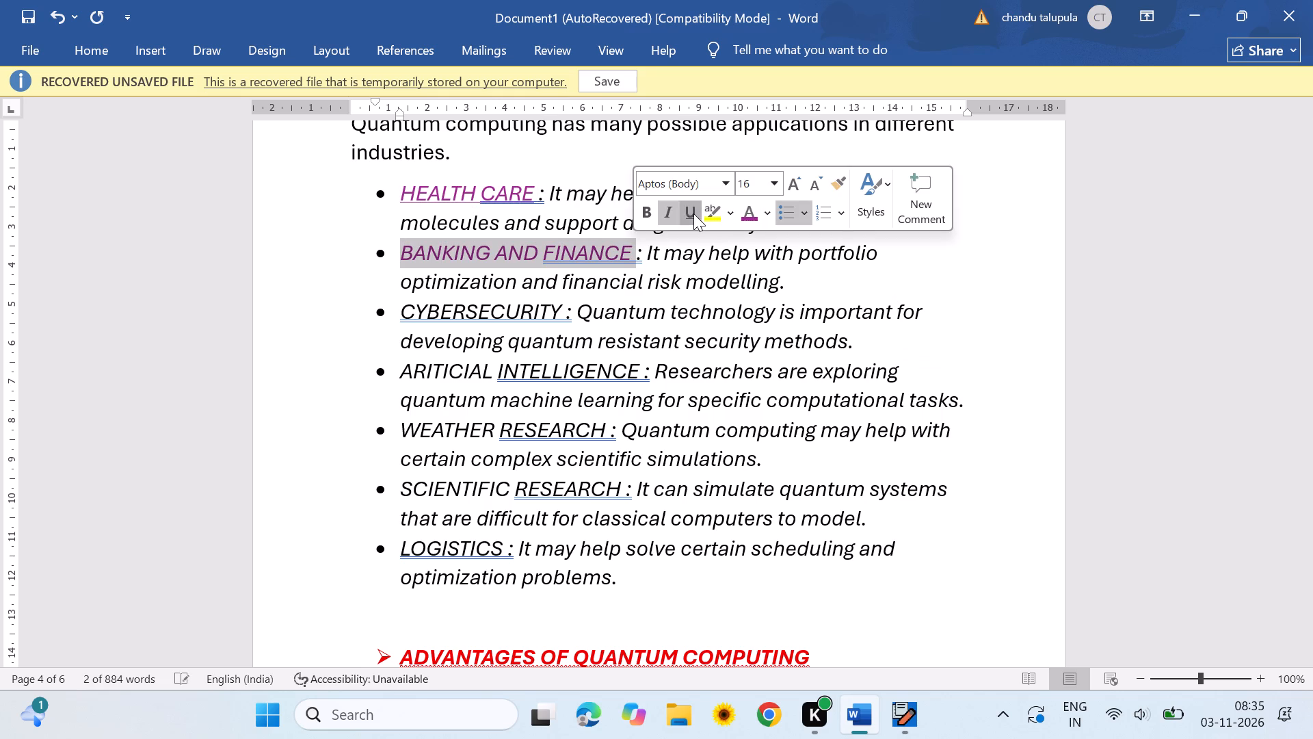
click(579, 304)
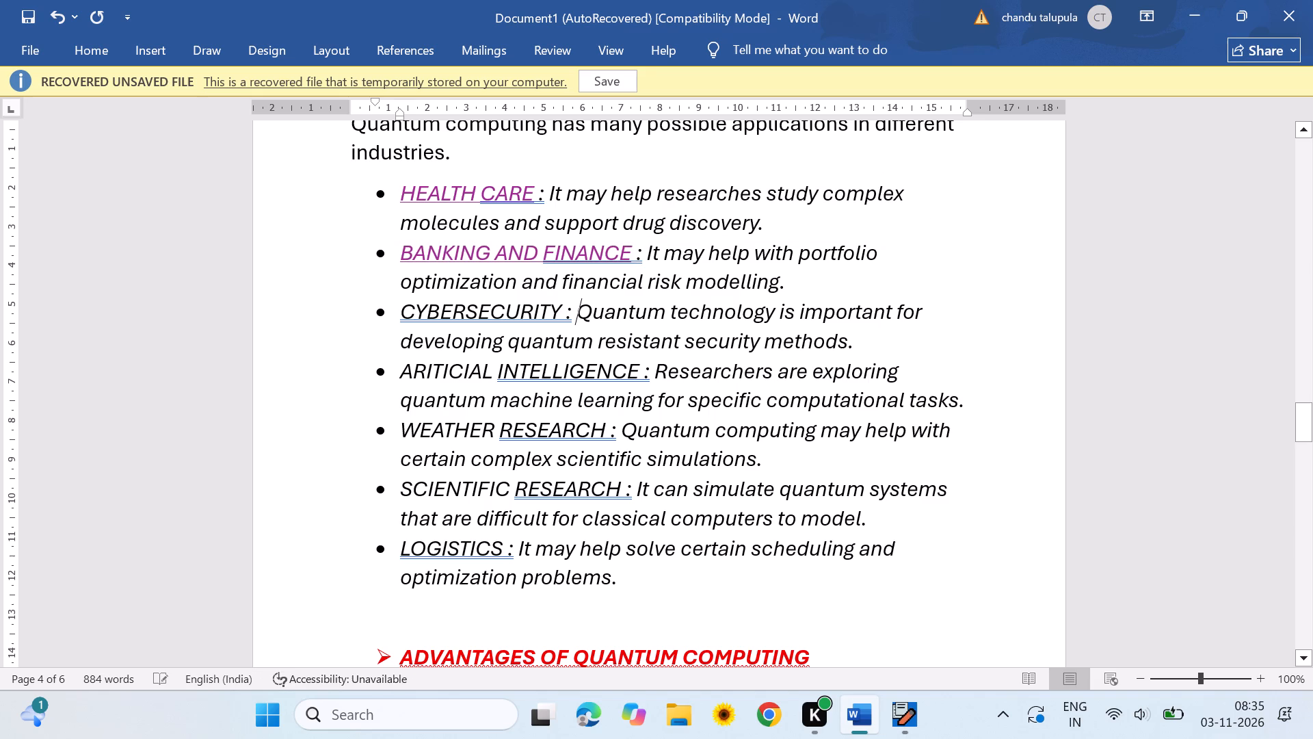
drag(399, 315, 568, 313)
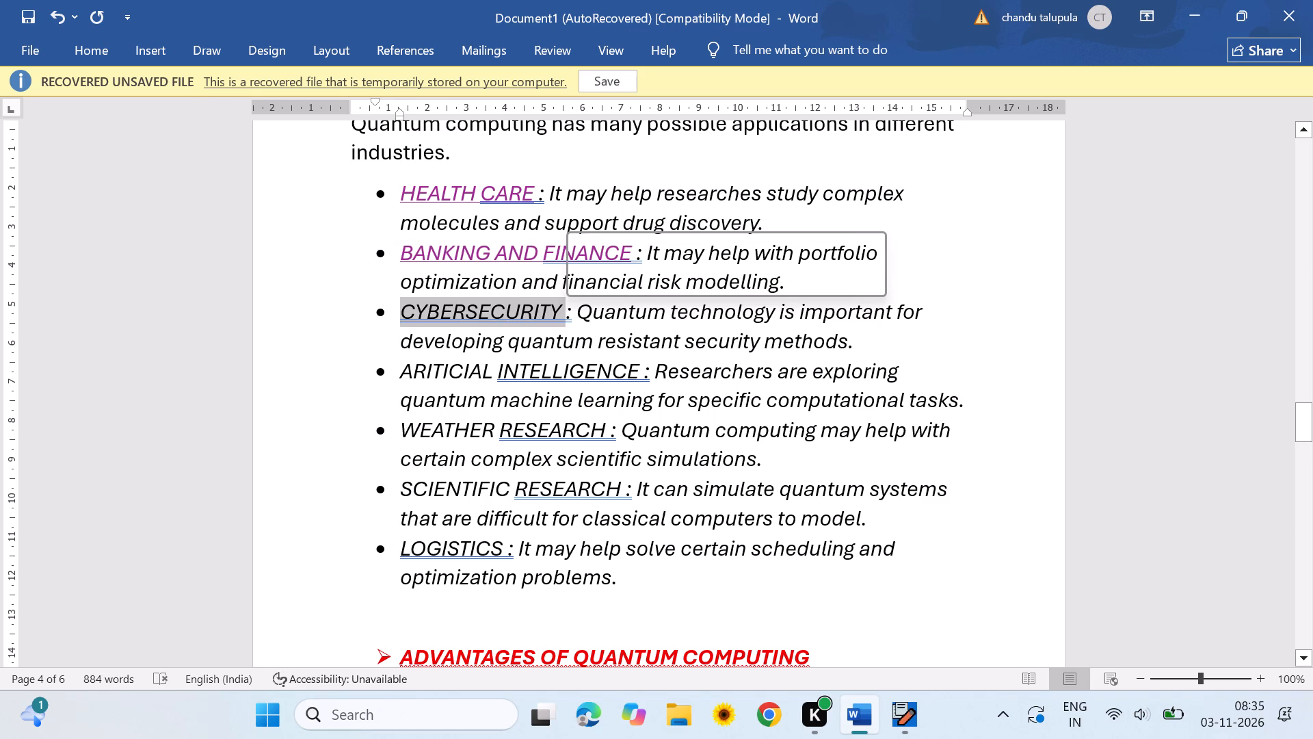
click(679, 276)
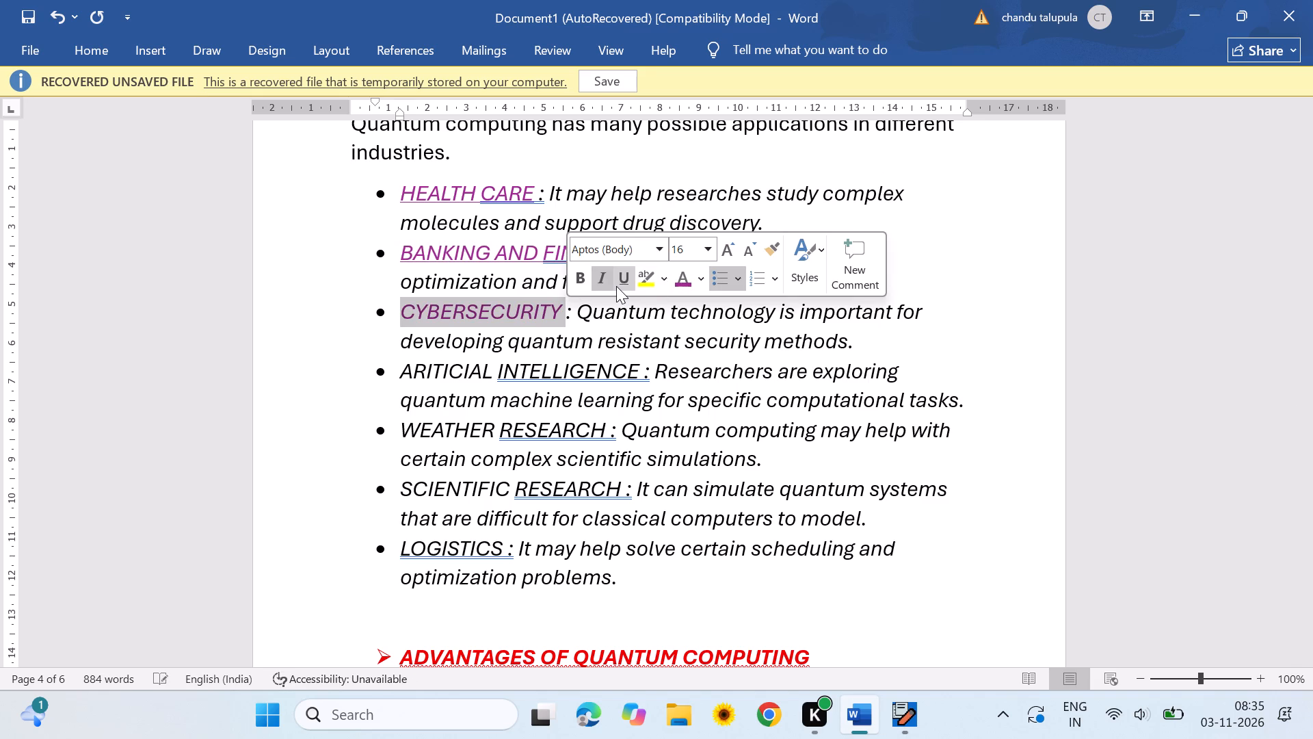
click(616, 286)
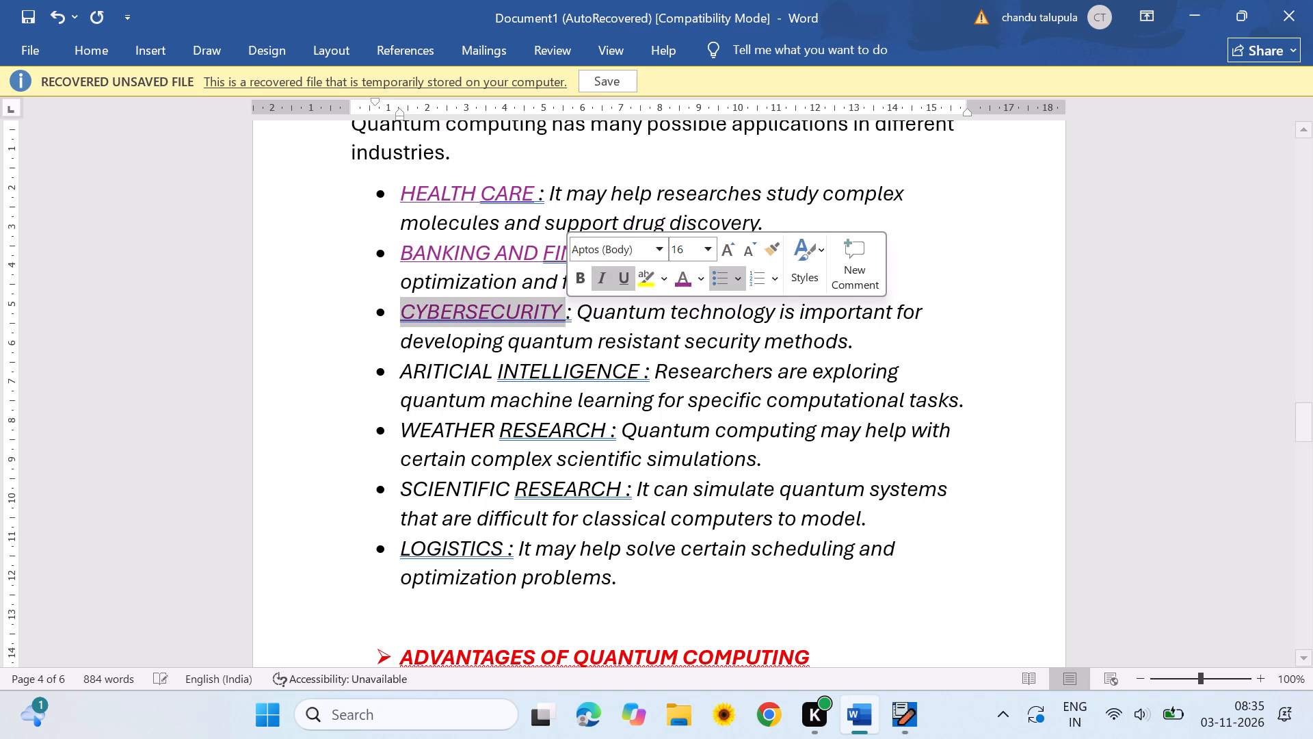
Colour ARITICIAL INTELLIGENCE, WEATHER RESEARCH, "SCIENTIFIC RESEARCH :" and "LOGISTICS : It" in the applications list purple and underline them.
drag(406, 372, 622, 376)
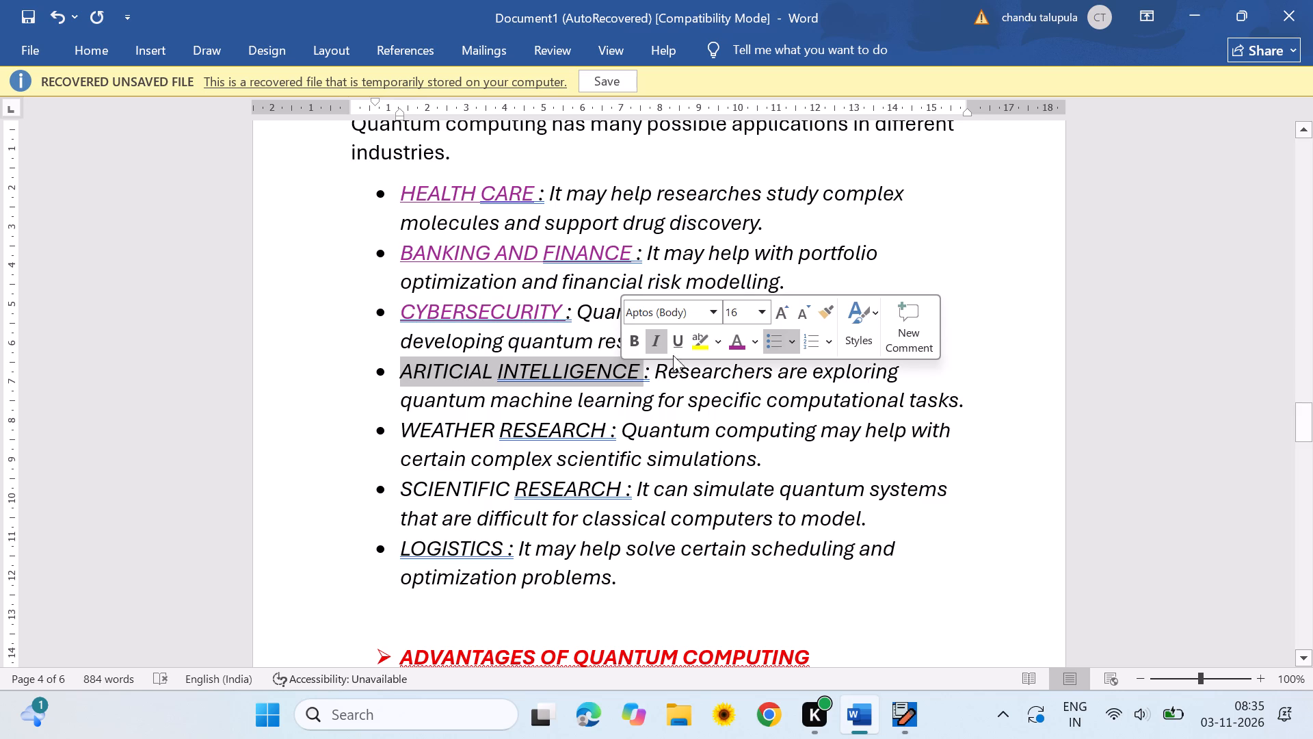
click(735, 341)
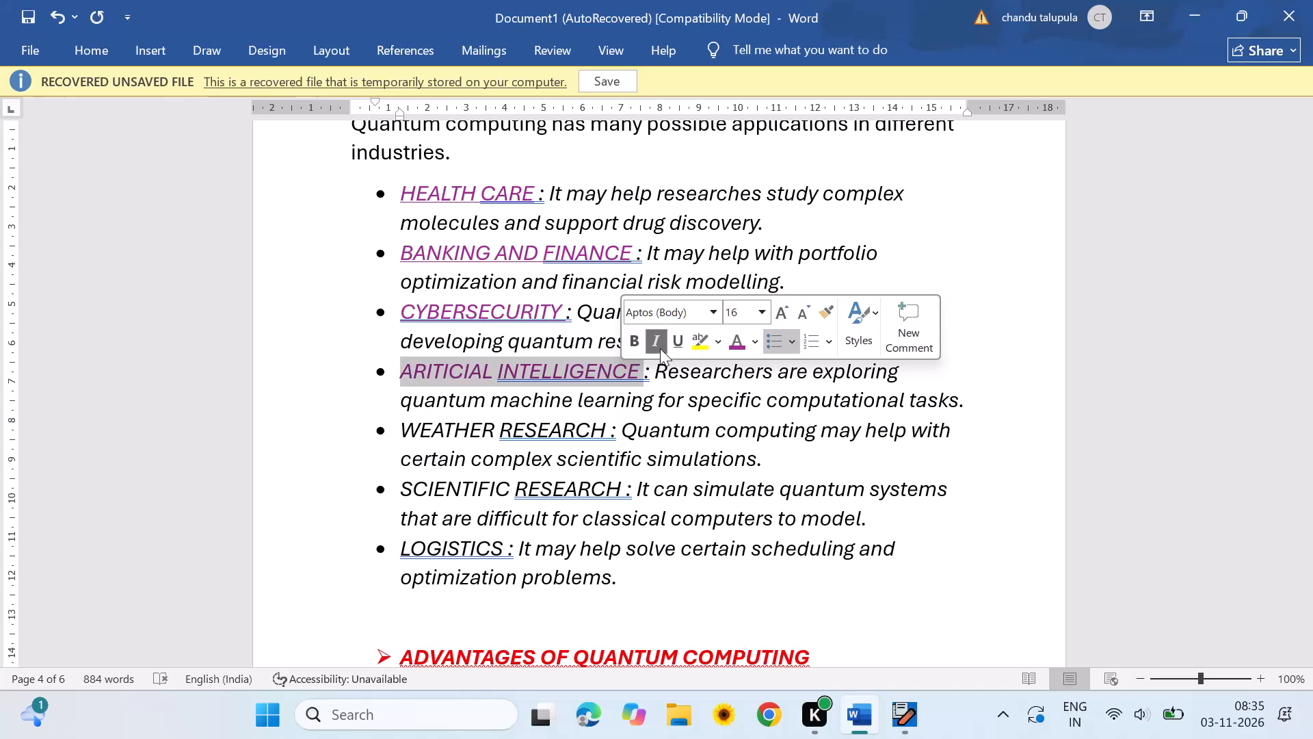
click(672, 344)
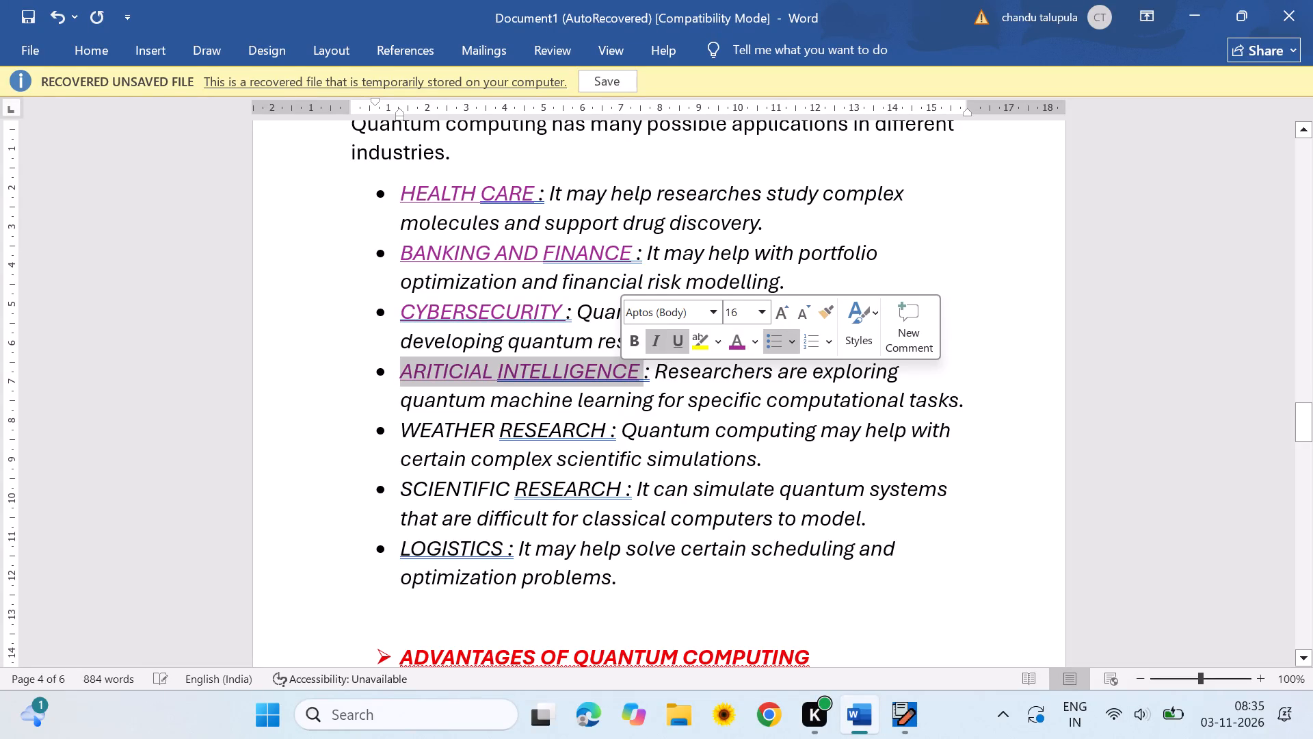
drag(401, 429, 608, 430)
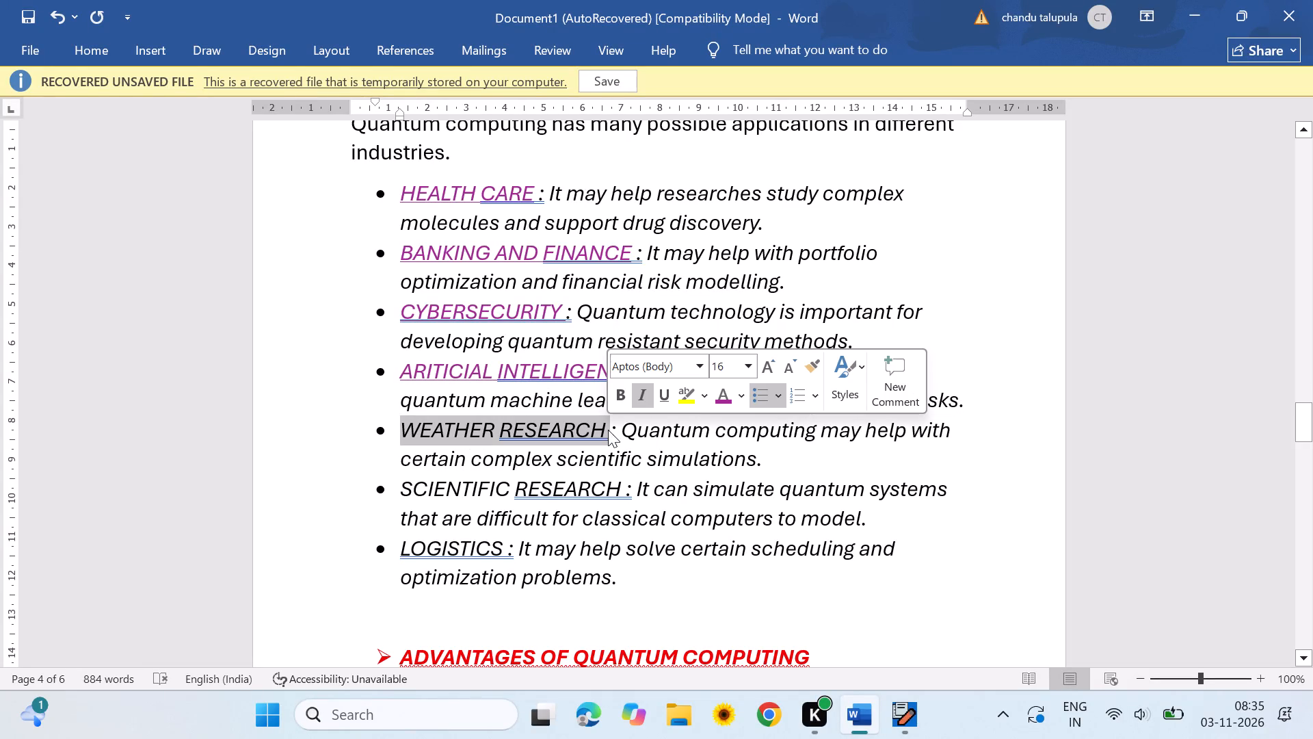
click(721, 402)
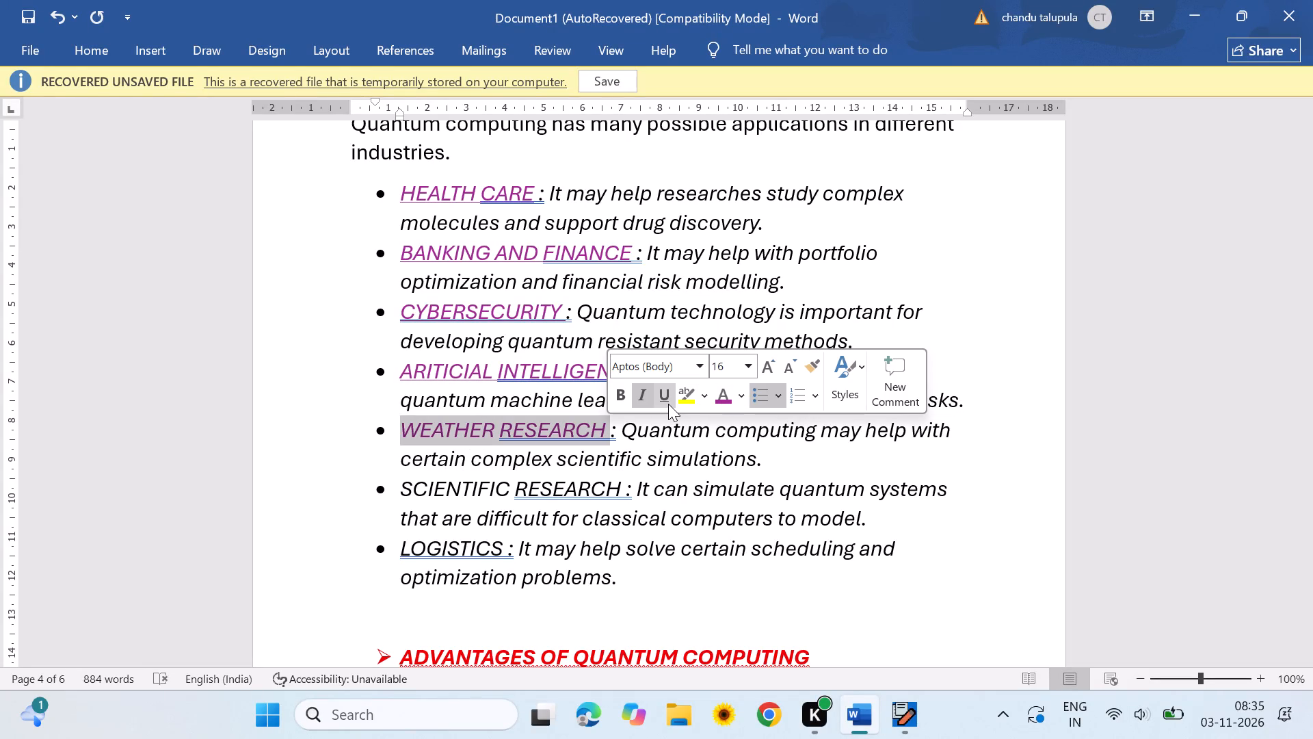
click(668, 404)
drag(399, 488, 423, 490)
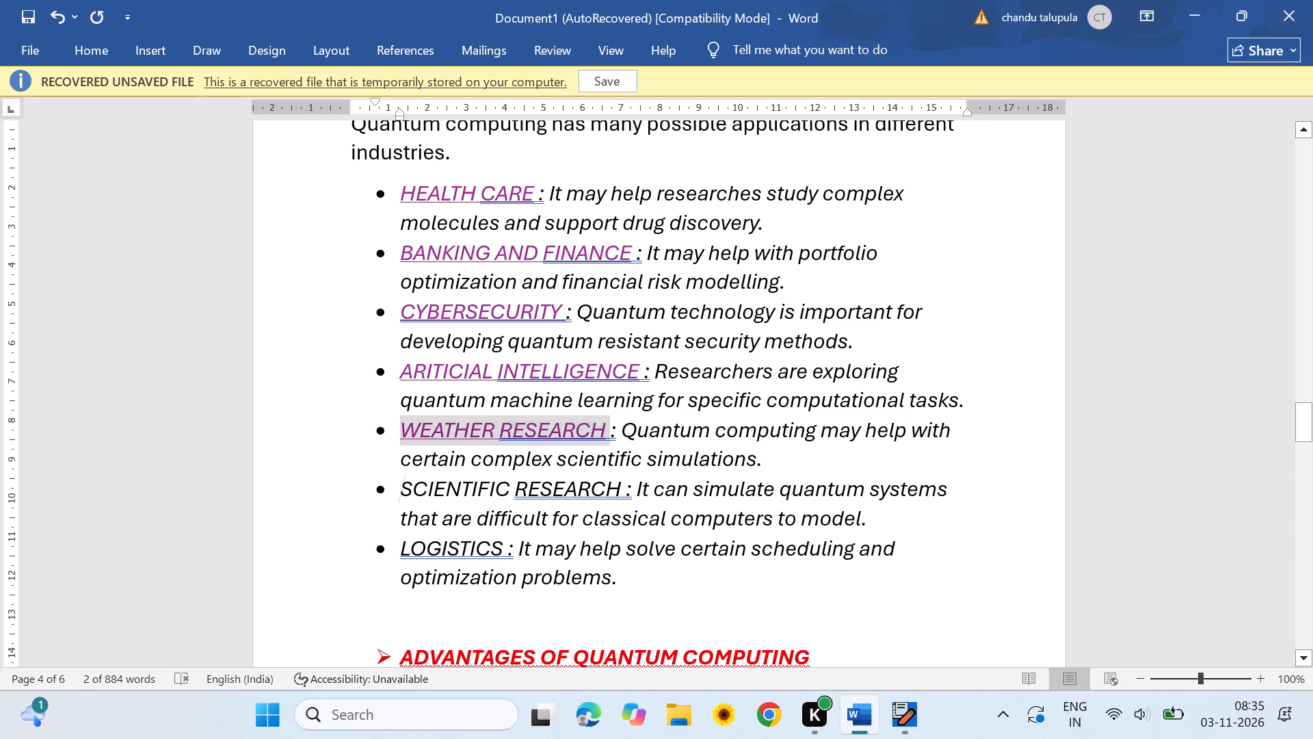
drag(423, 490, 638, 489)
click(745, 460)
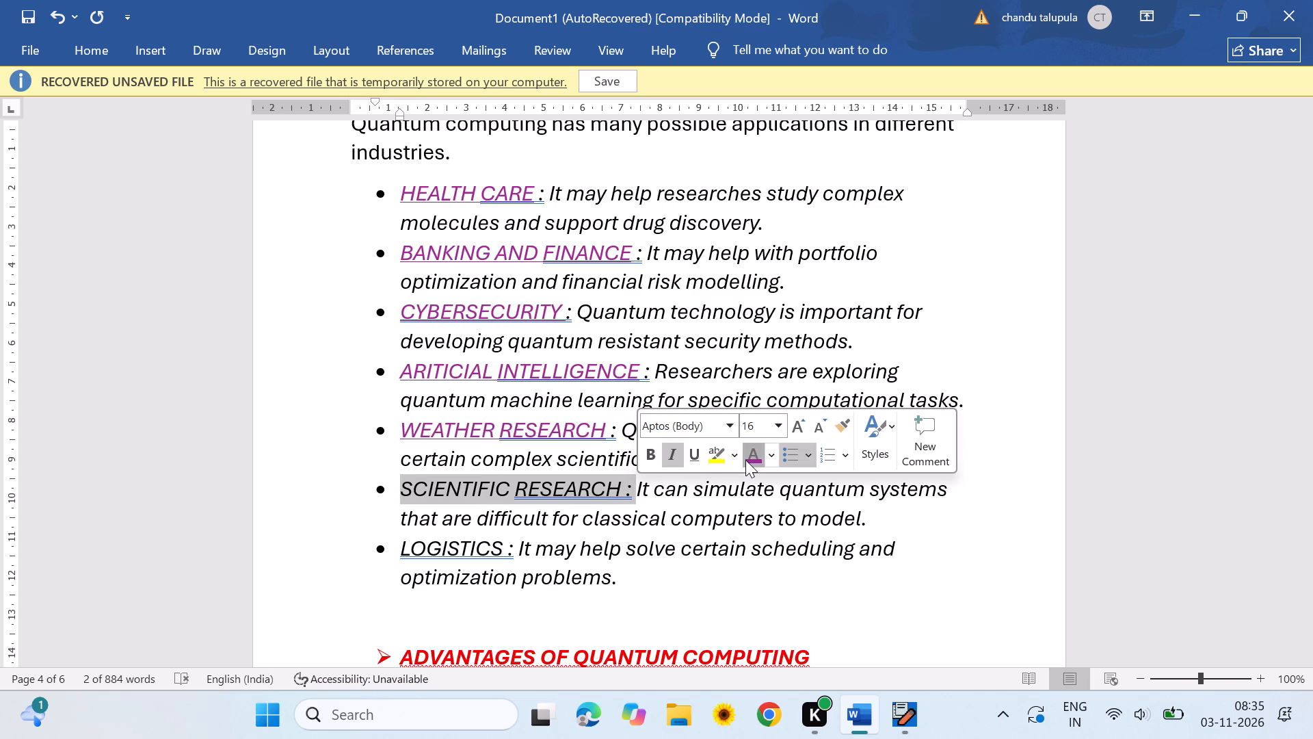
click(692, 458)
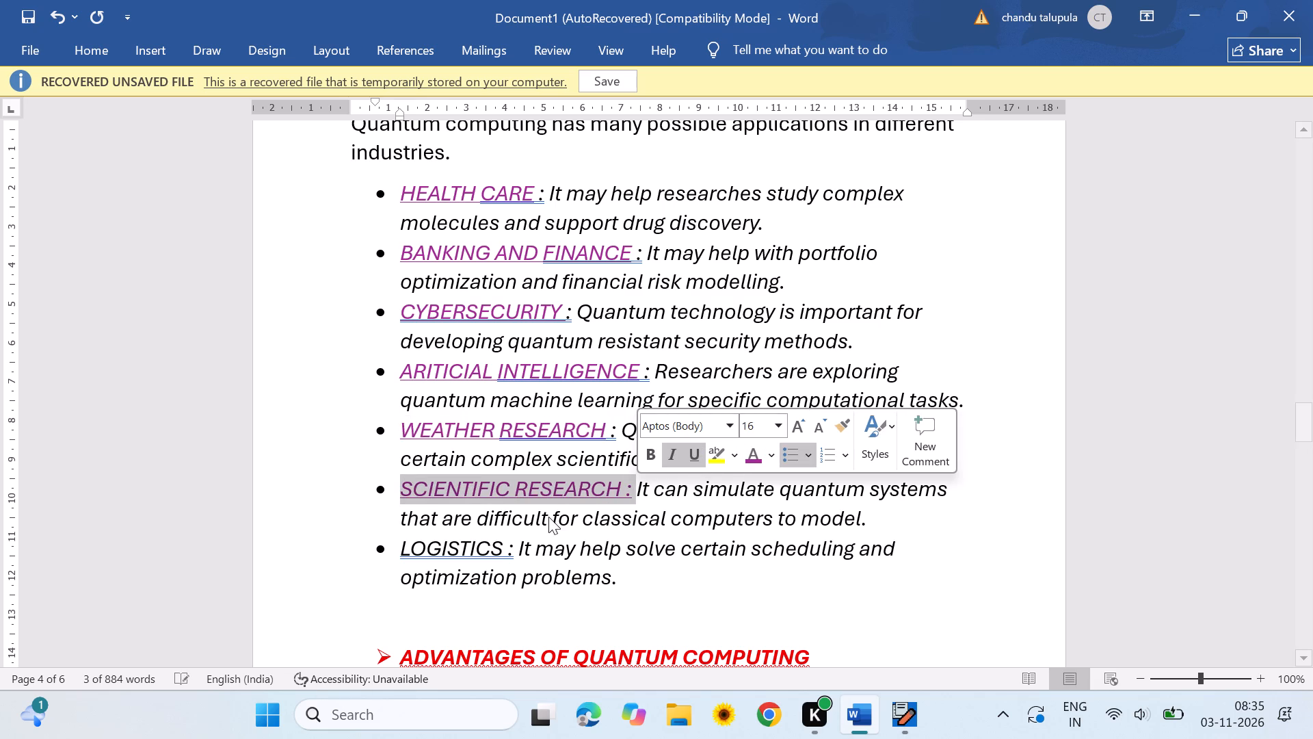
drag(395, 554, 537, 544)
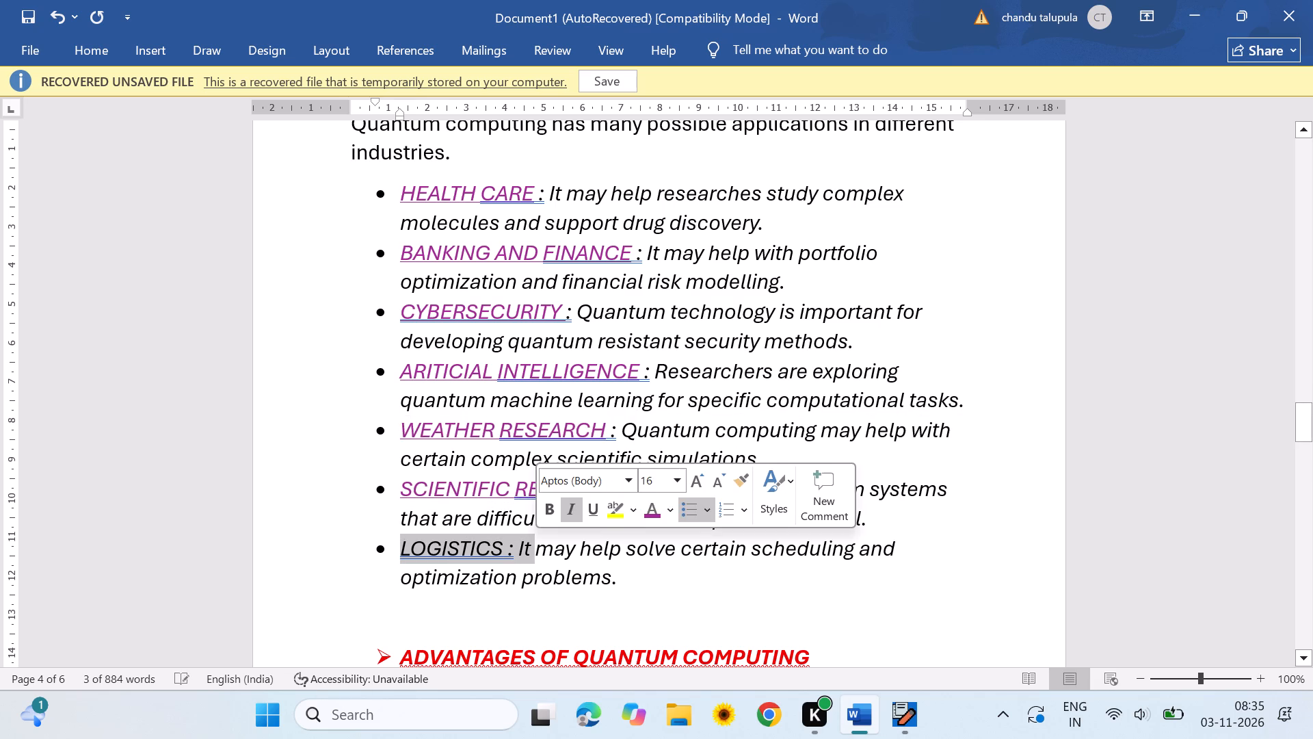
click(642, 508)
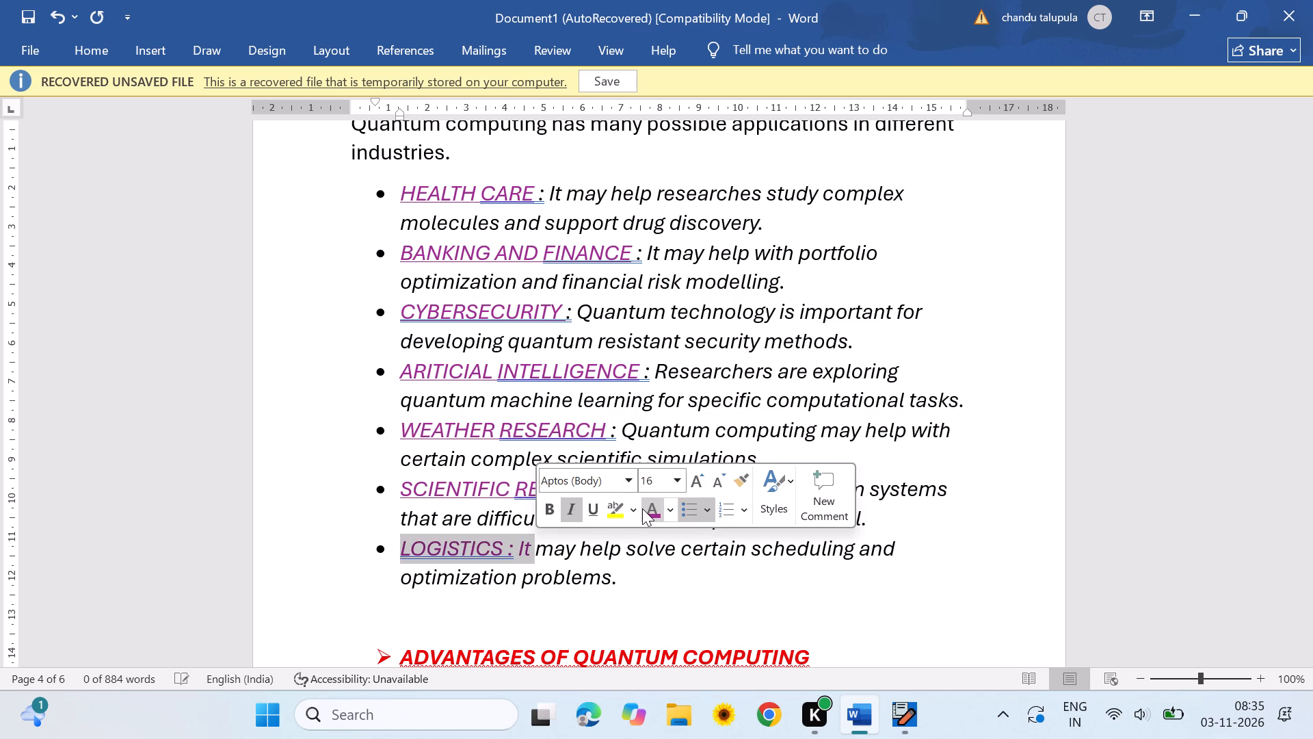
click(589, 511)
click(1044, 539)
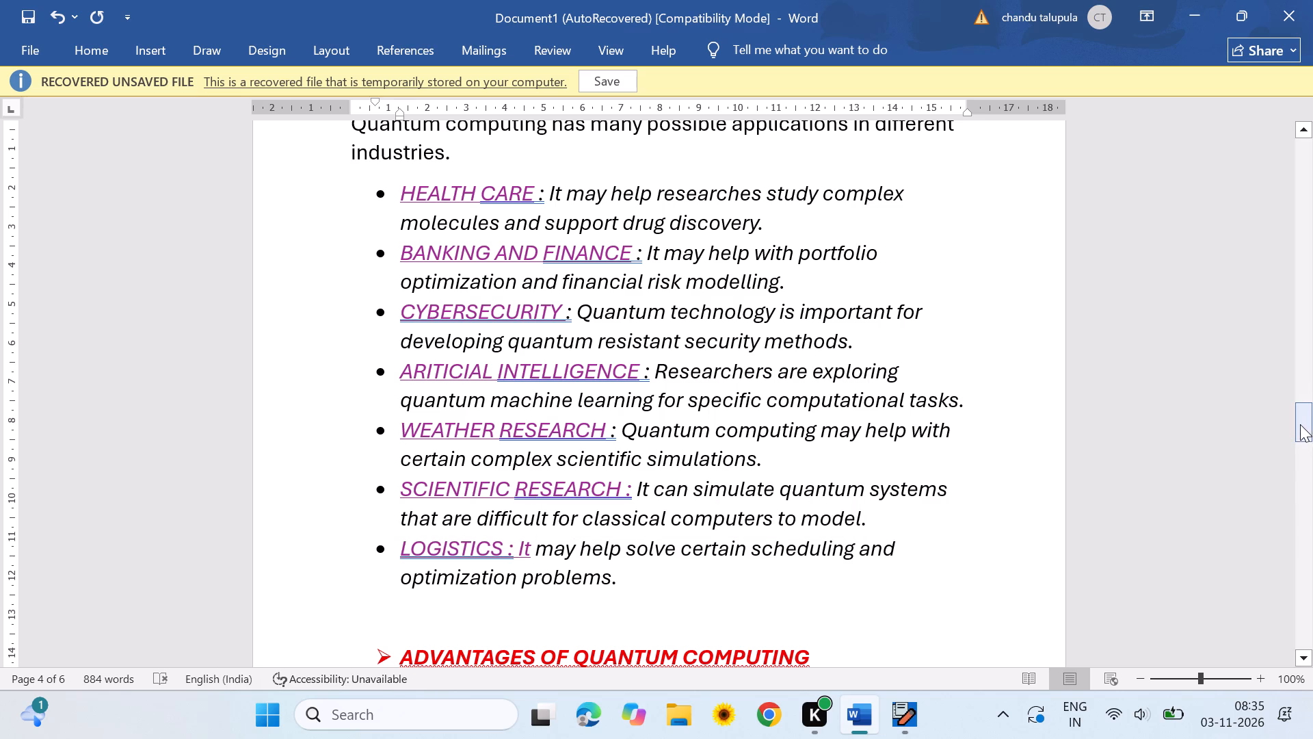
Italicise the introductory sentence "Quantum computing has many possible applications in different industries.".
drag(1300, 424, 1301, 409)
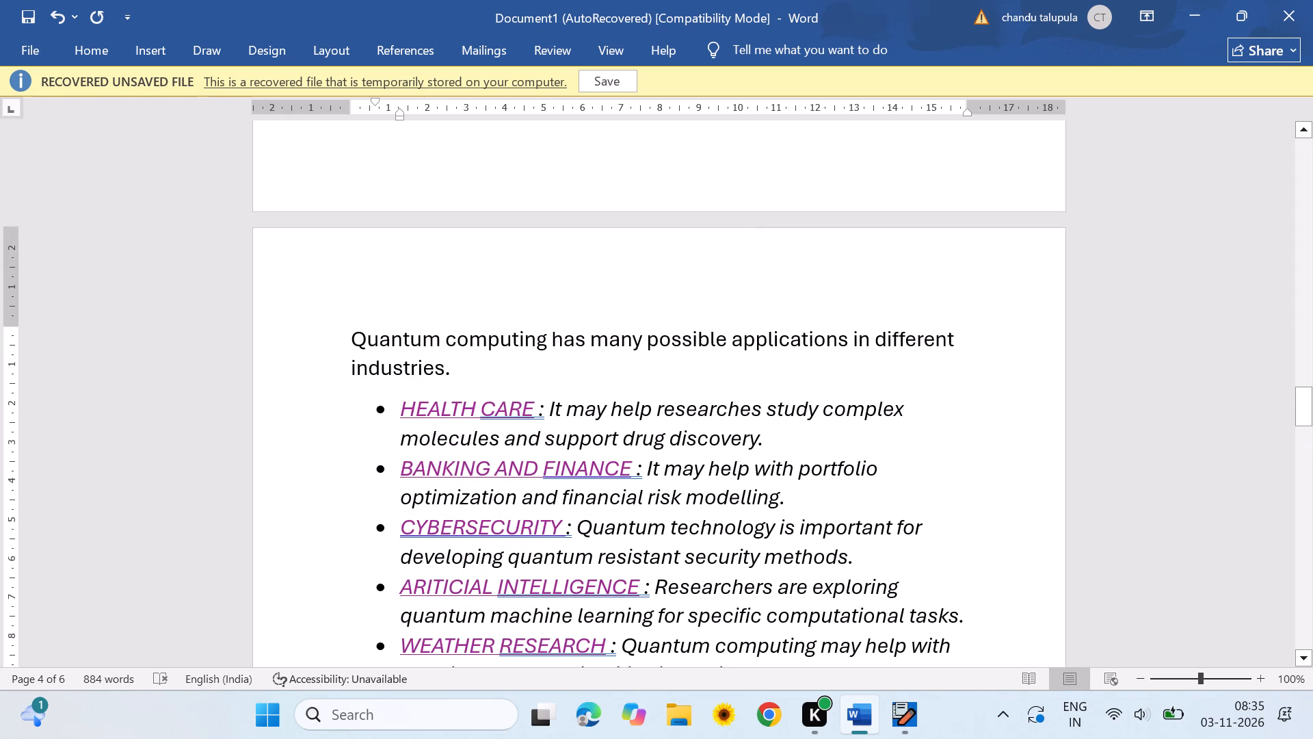
drag(348, 339, 471, 365)
click(506, 326)
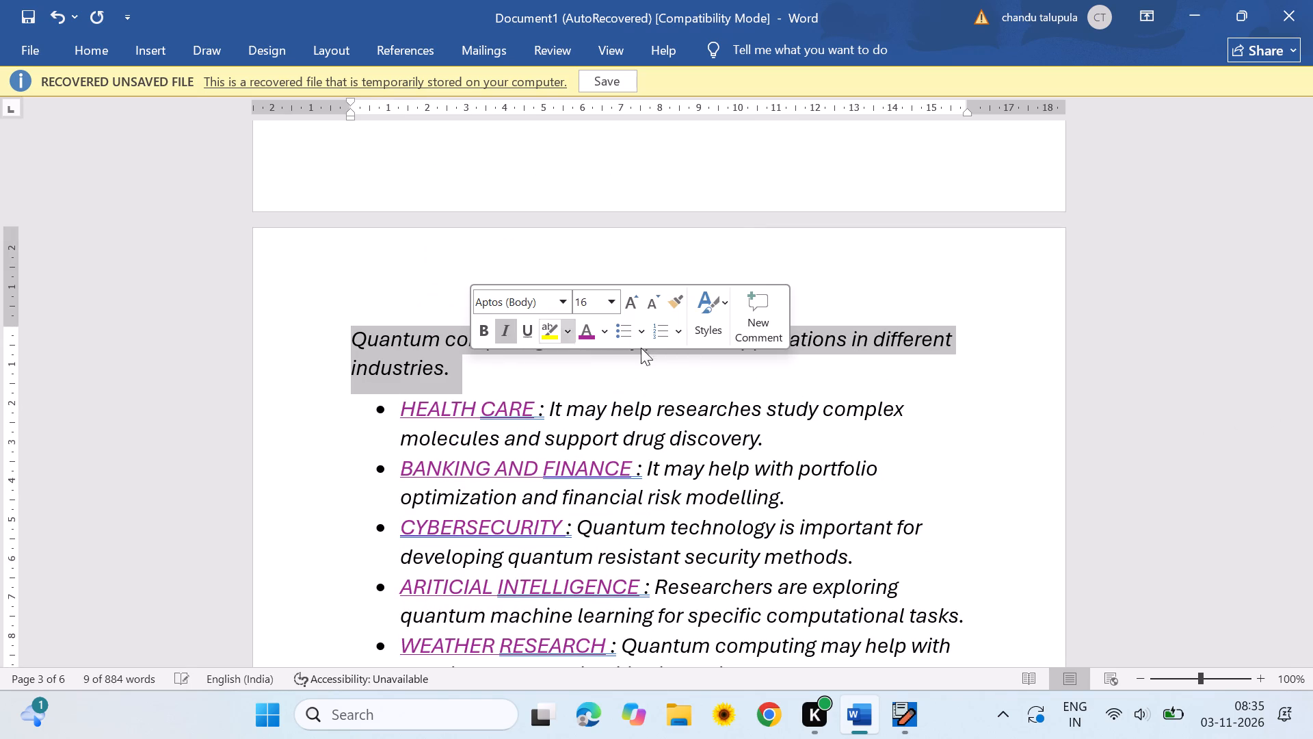
click(701, 369)
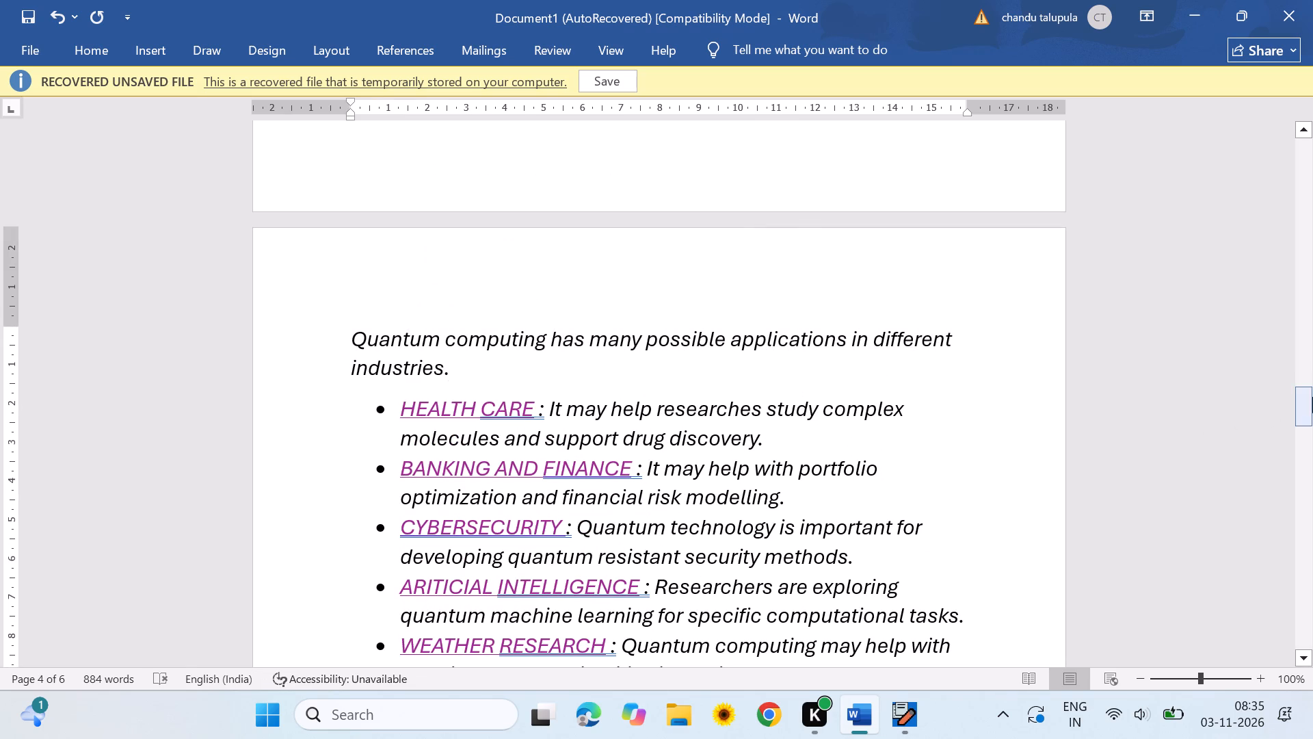
Insert an empty paragraph after the QAOA description, before the "APPLICATIONS OF QUANTUM COMPUTING" heading.
drag(1312, 397, 1311, 368)
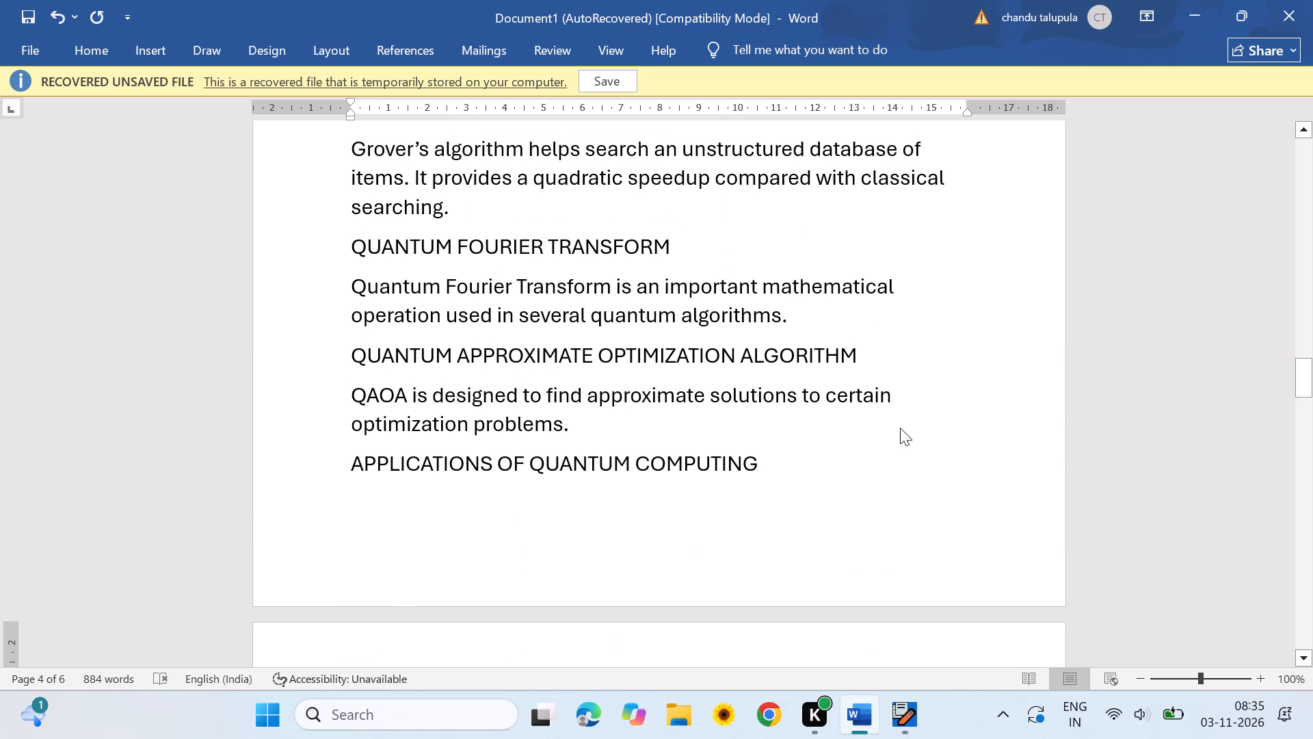
click(593, 424)
key(Return)
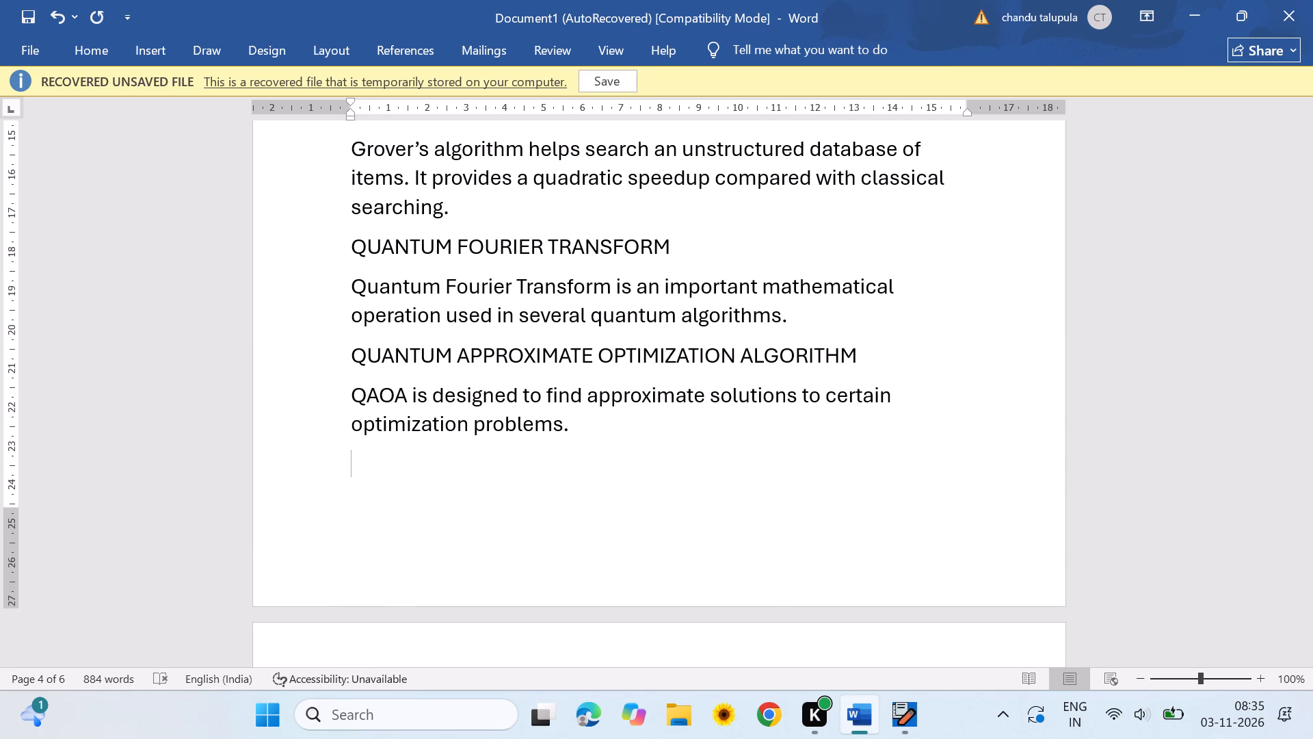
Make the "APPLICATIONS OF QUANTUM COMPUTING" heading bold, italic and dark green, with an arrowhead bullet and a double underline.
drag(1300, 375, 1303, 397)
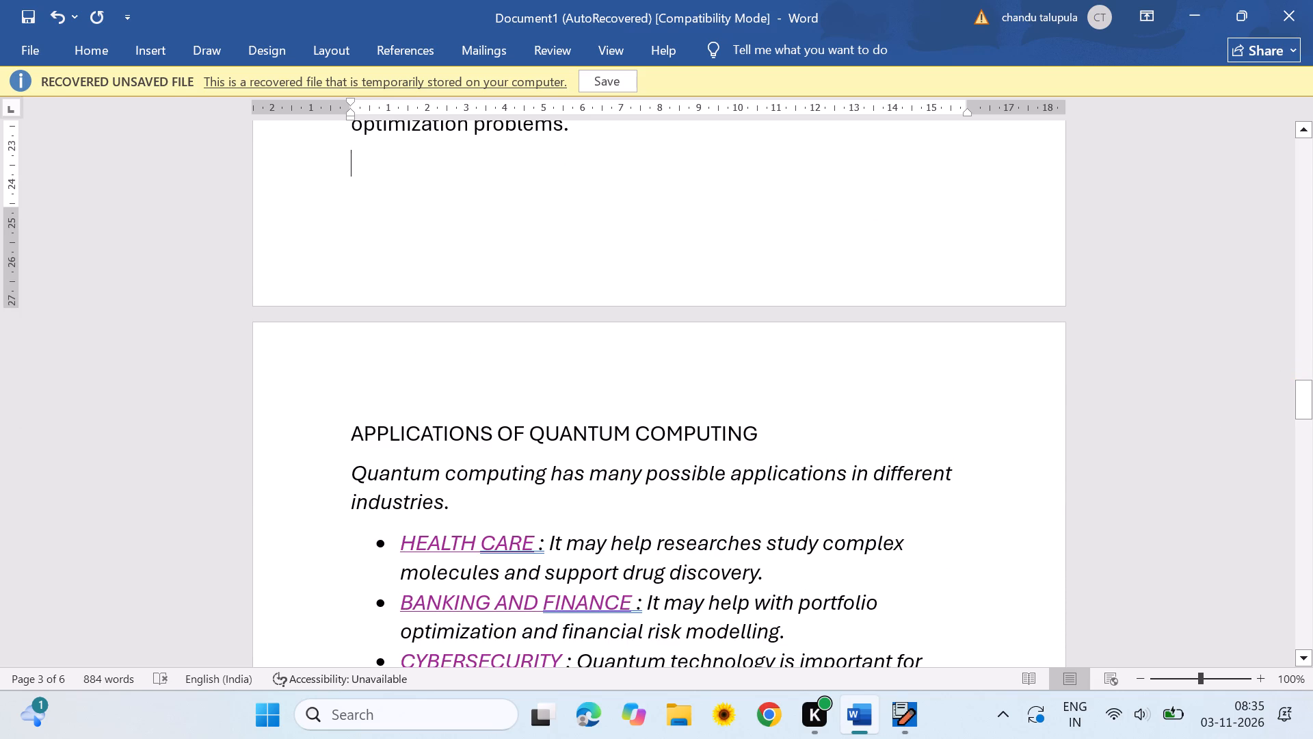
drag(347, 436, 755, 428)
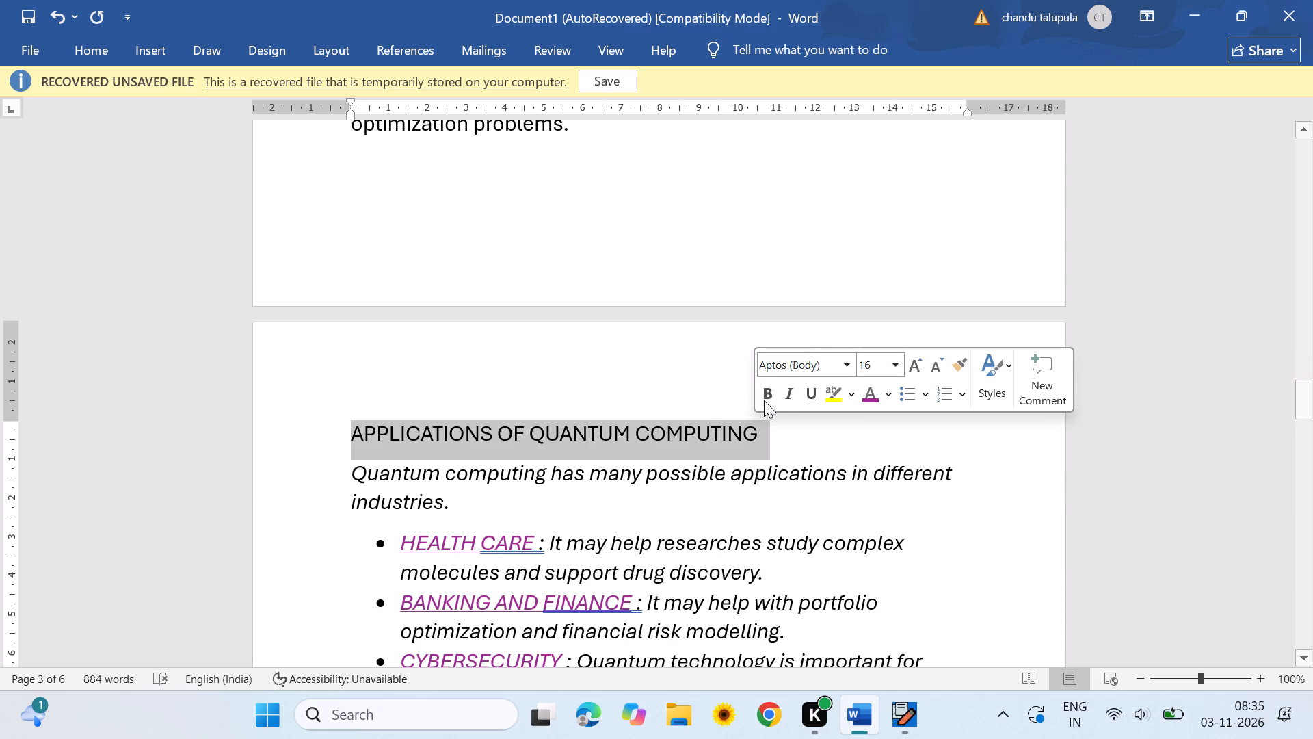
click(763, 398)
click(785, 398)
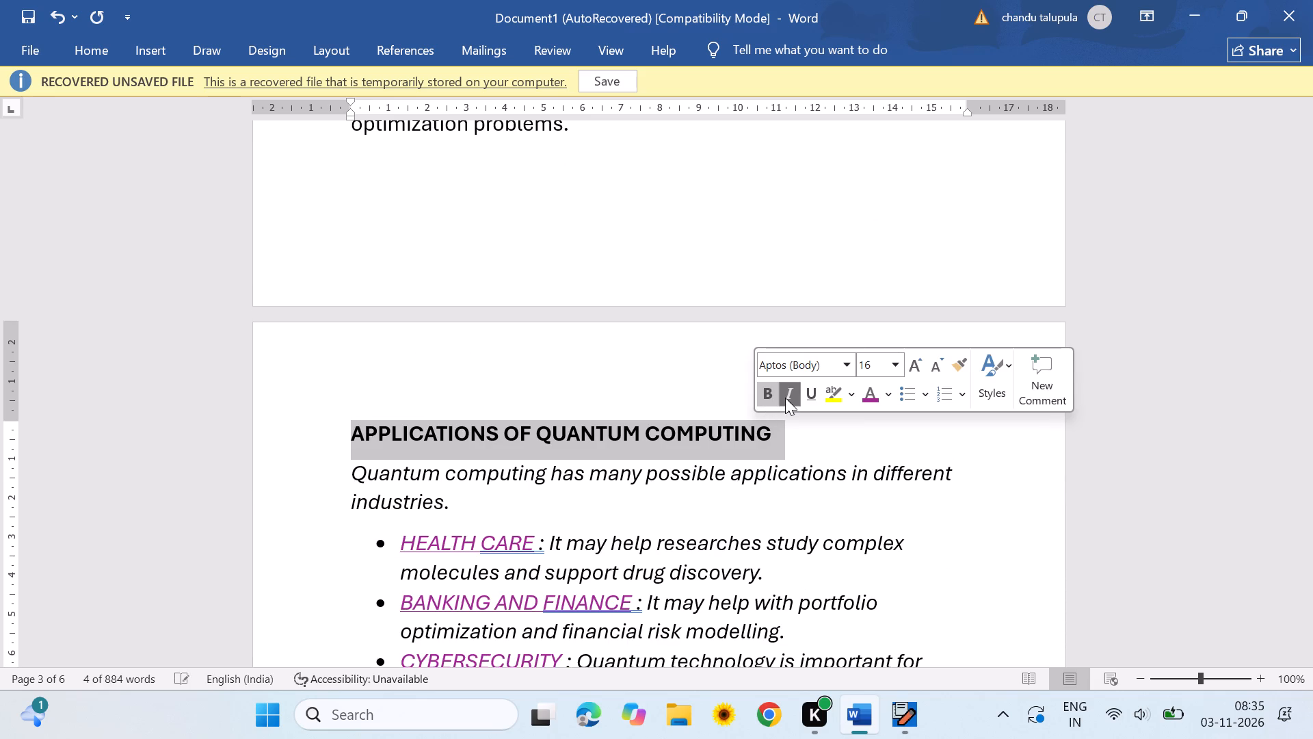
click(888, 400)
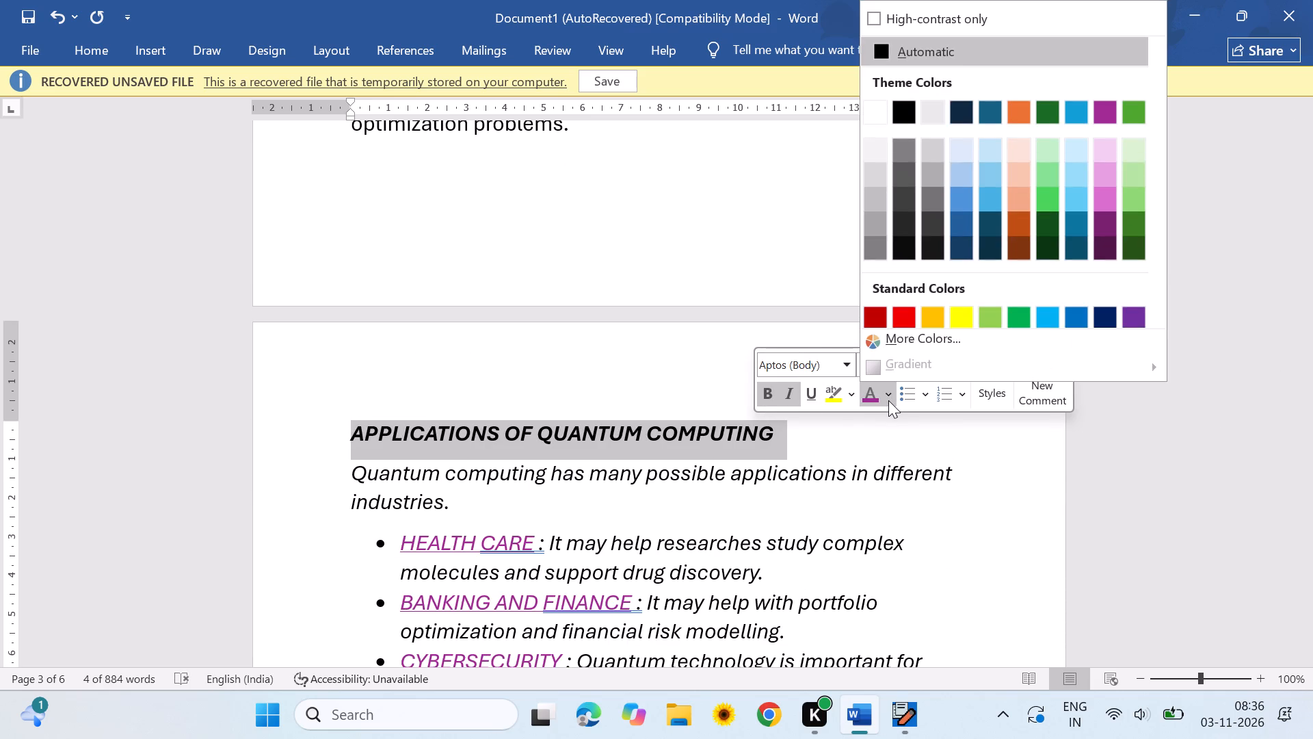
click(1135, 222)
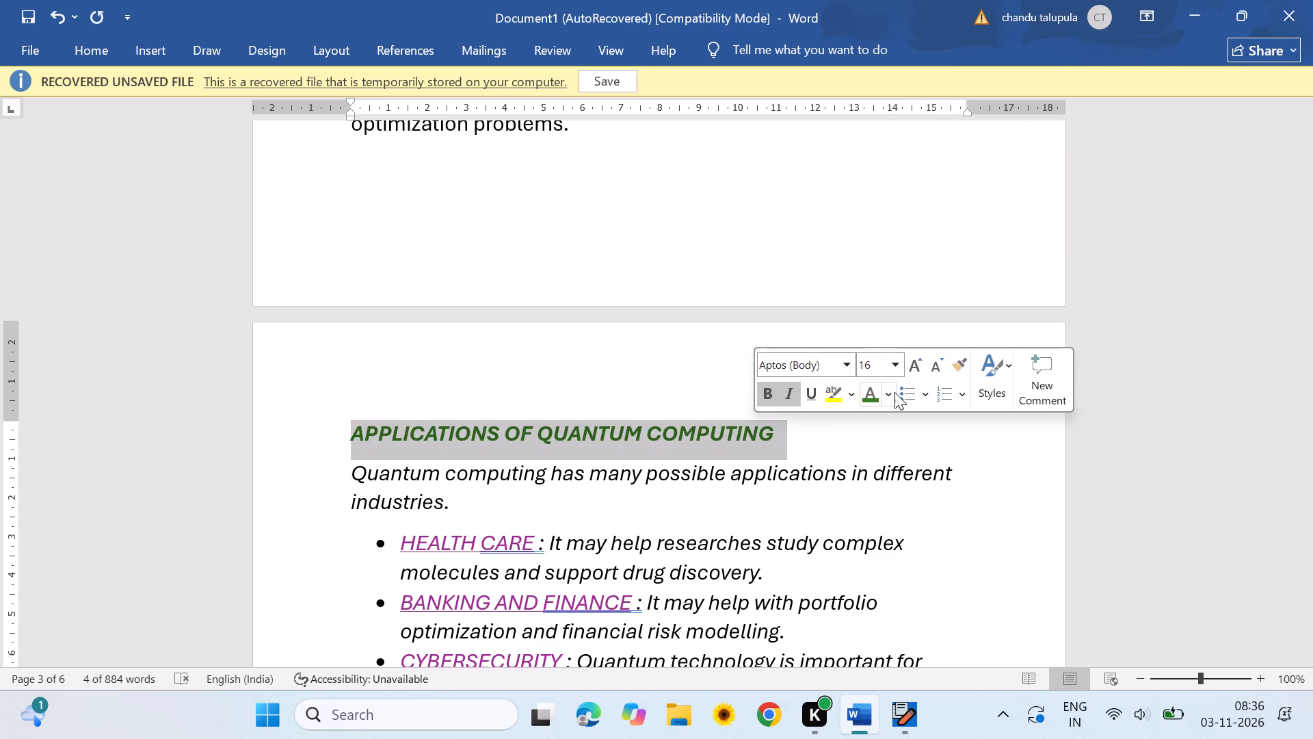
click(925, 397)
click(926, 294)
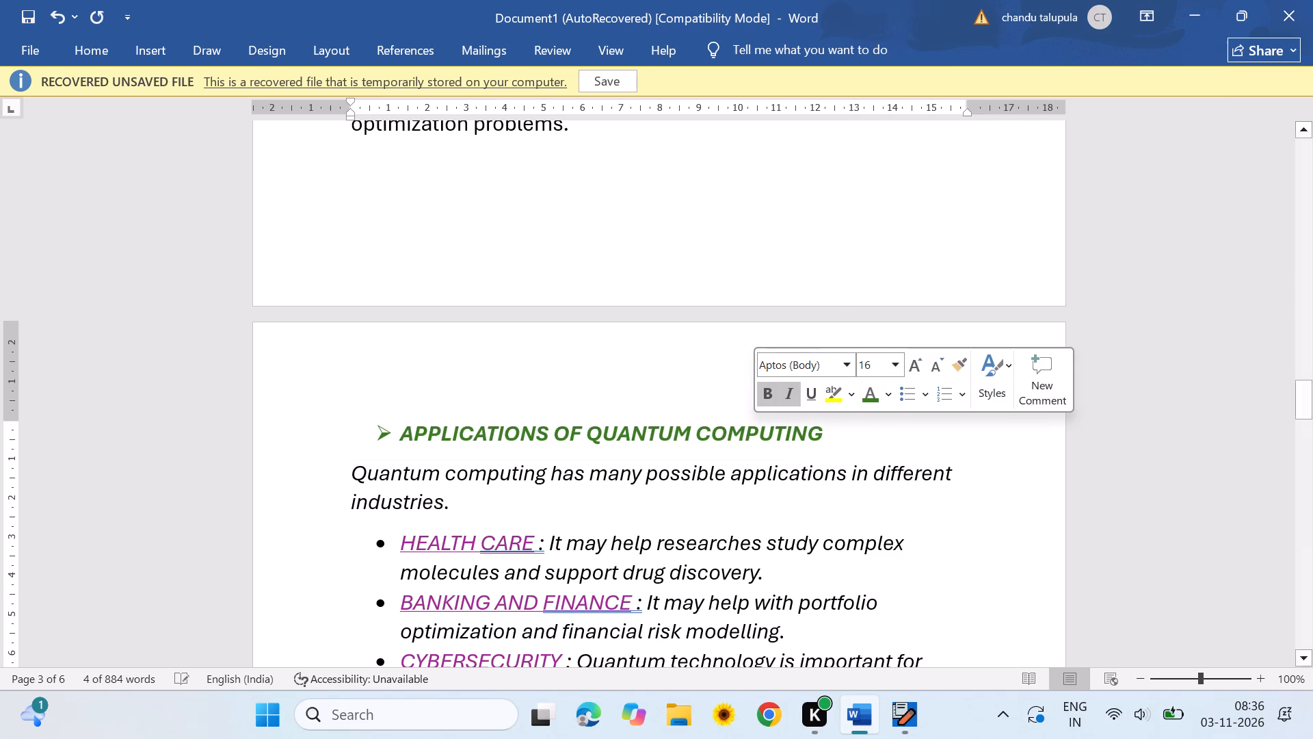
click(101, 49)
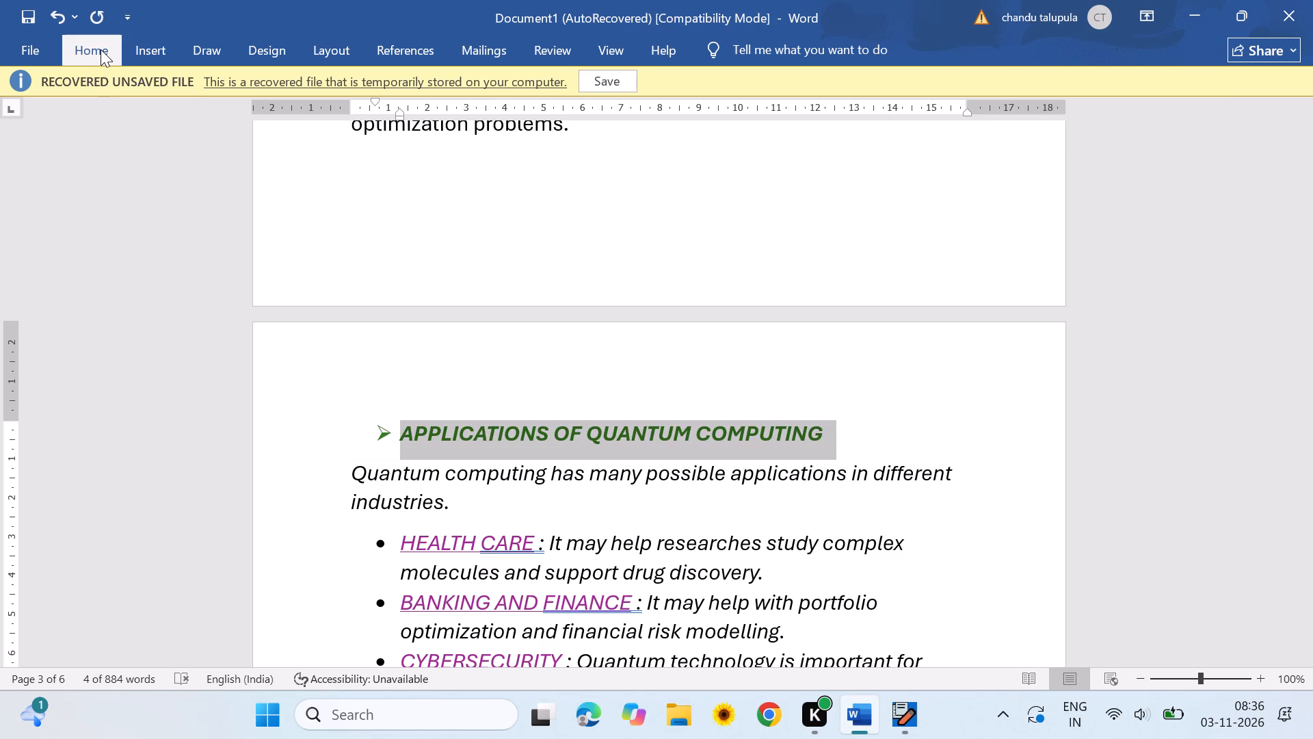
click(256, 119)
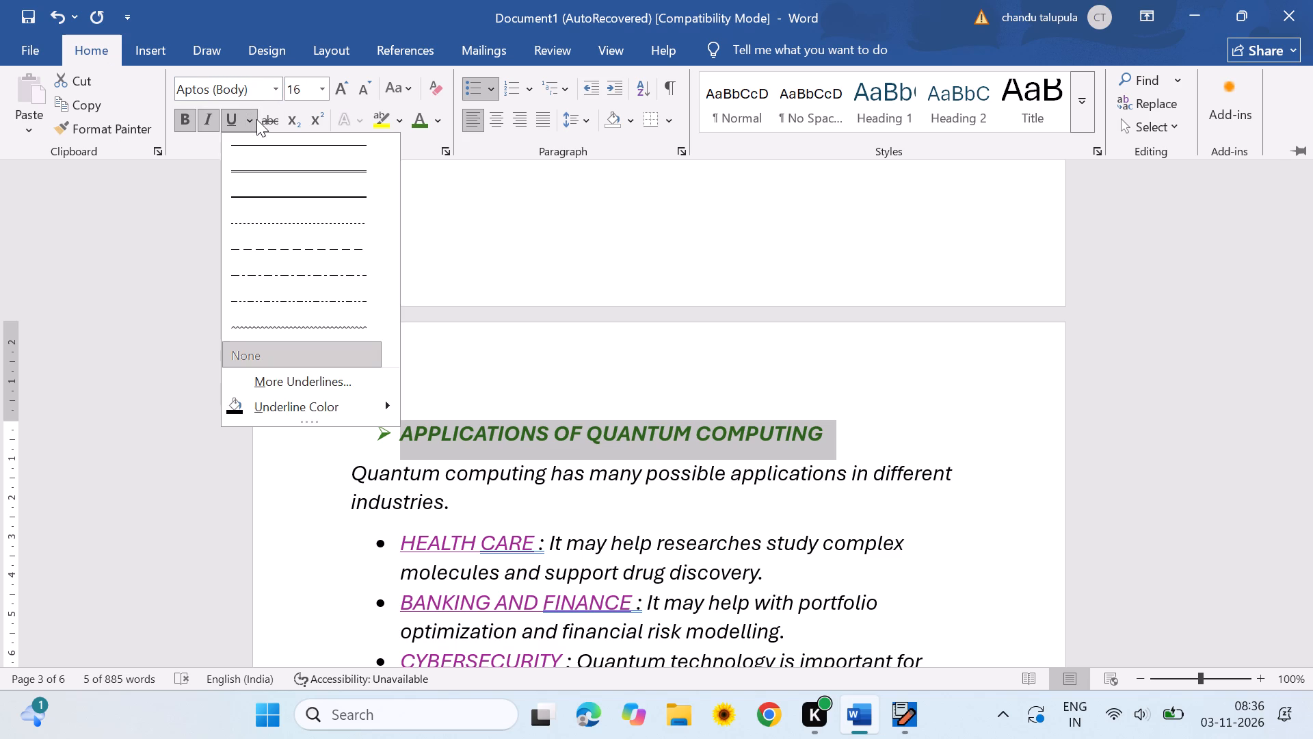
click(263, 166)
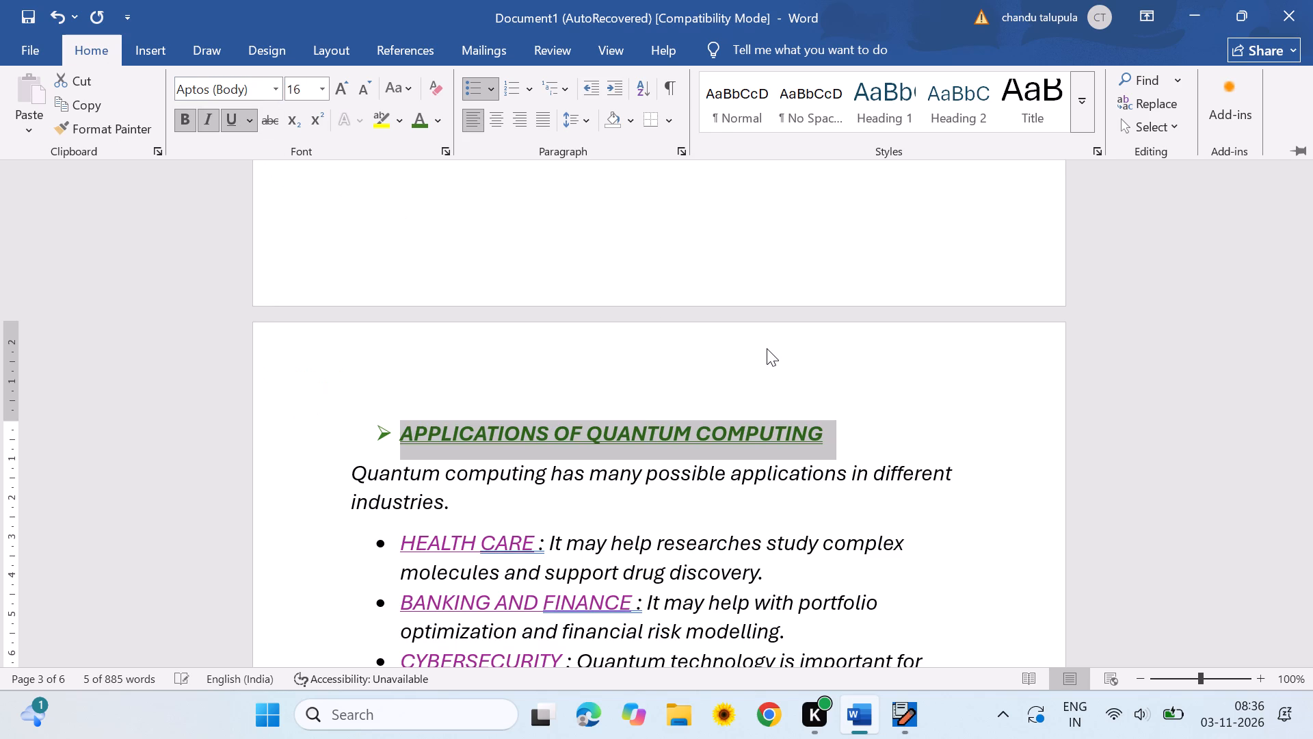
Format the "QUANTUM APPROXIMATE OPTIMIZATION ALGORITHM" heading in dark orange with a four-diamond bullet and a thick underline.
click(767, 348)
click(981, 379)
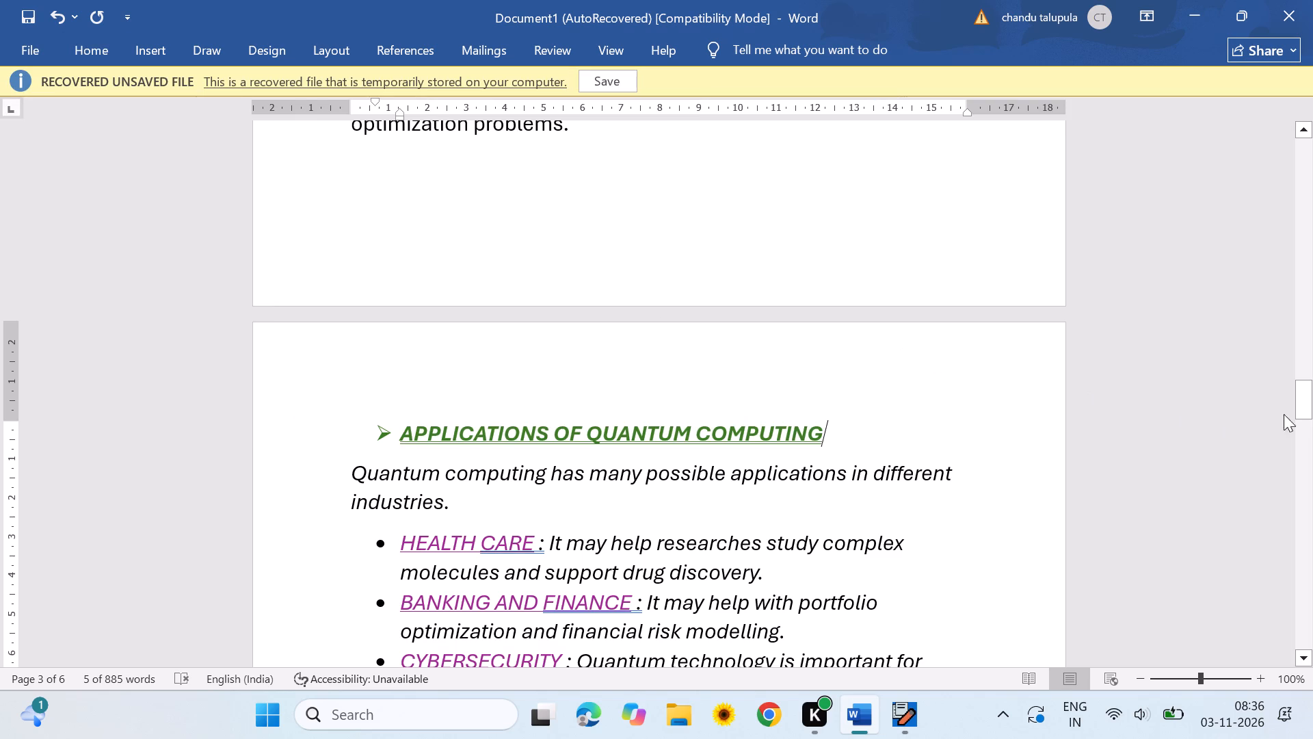
drag(1298, 394, 1305, 368)
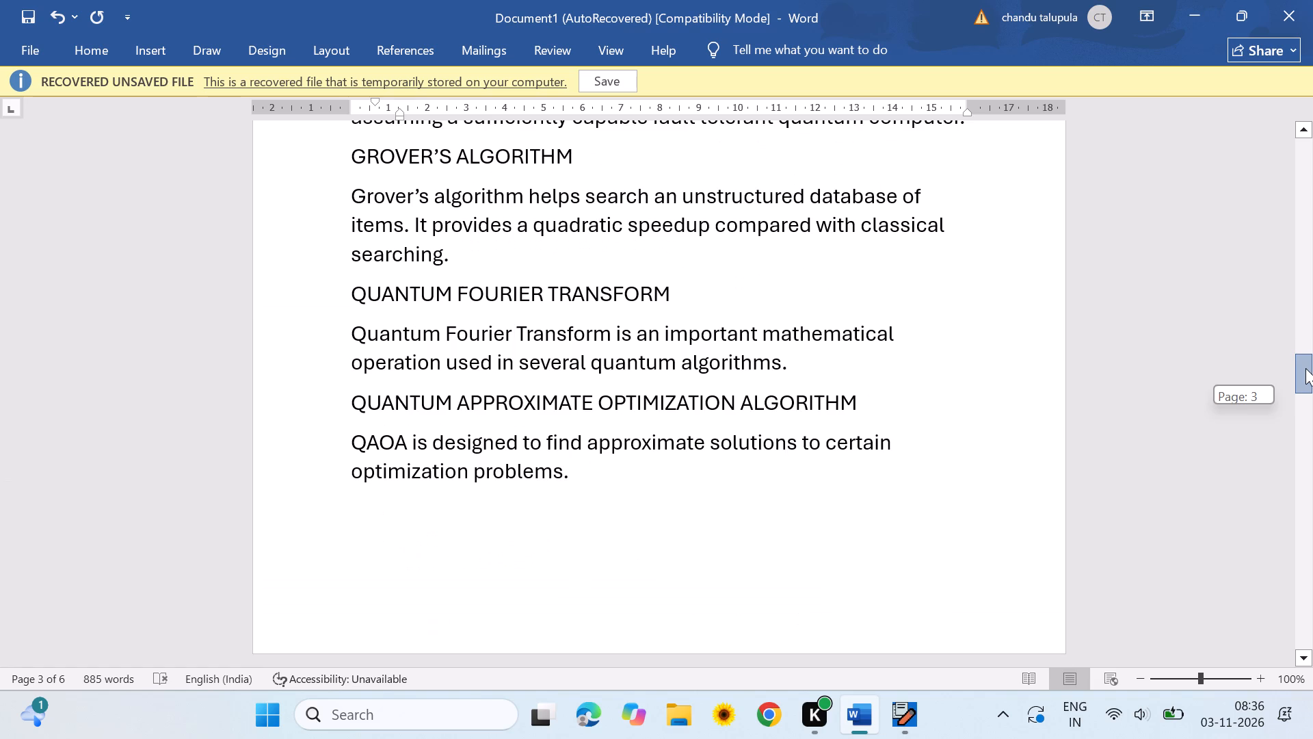
drag(1305, 368, 1305, 369)
drag(345, 391, 832, 406)
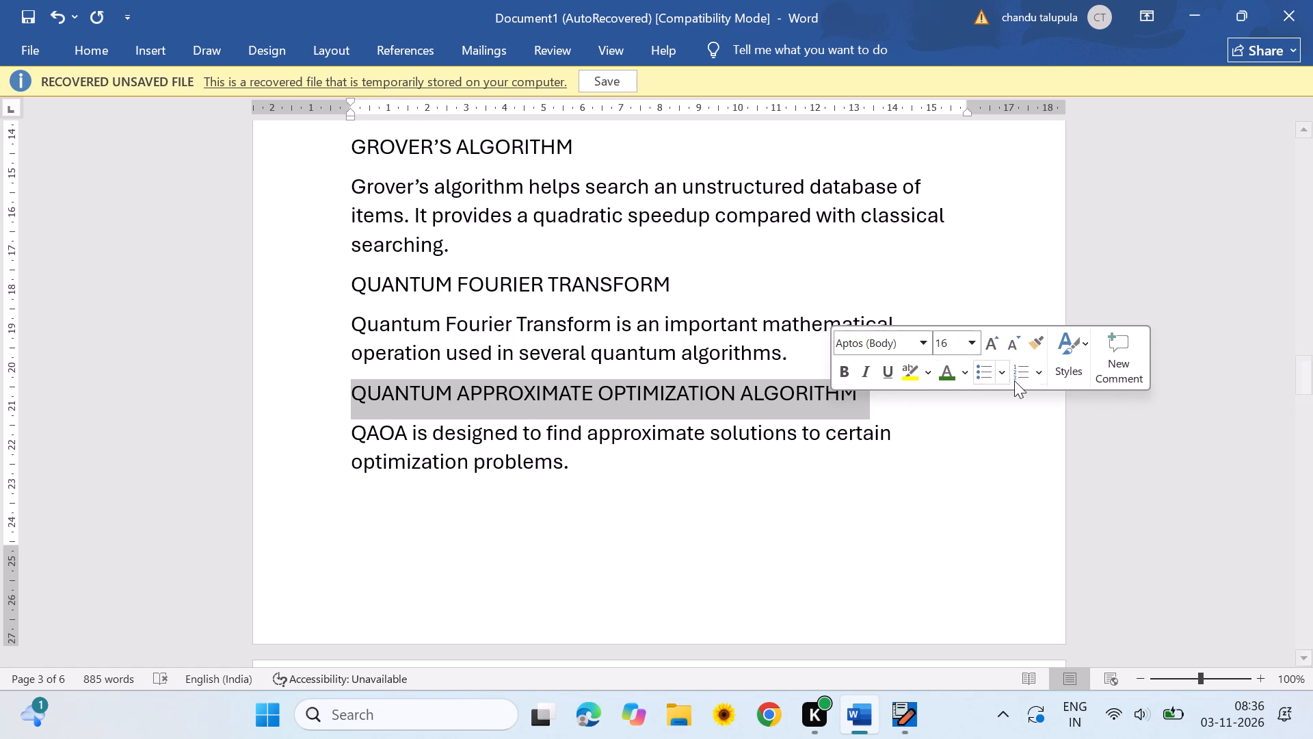
click(966, 373)
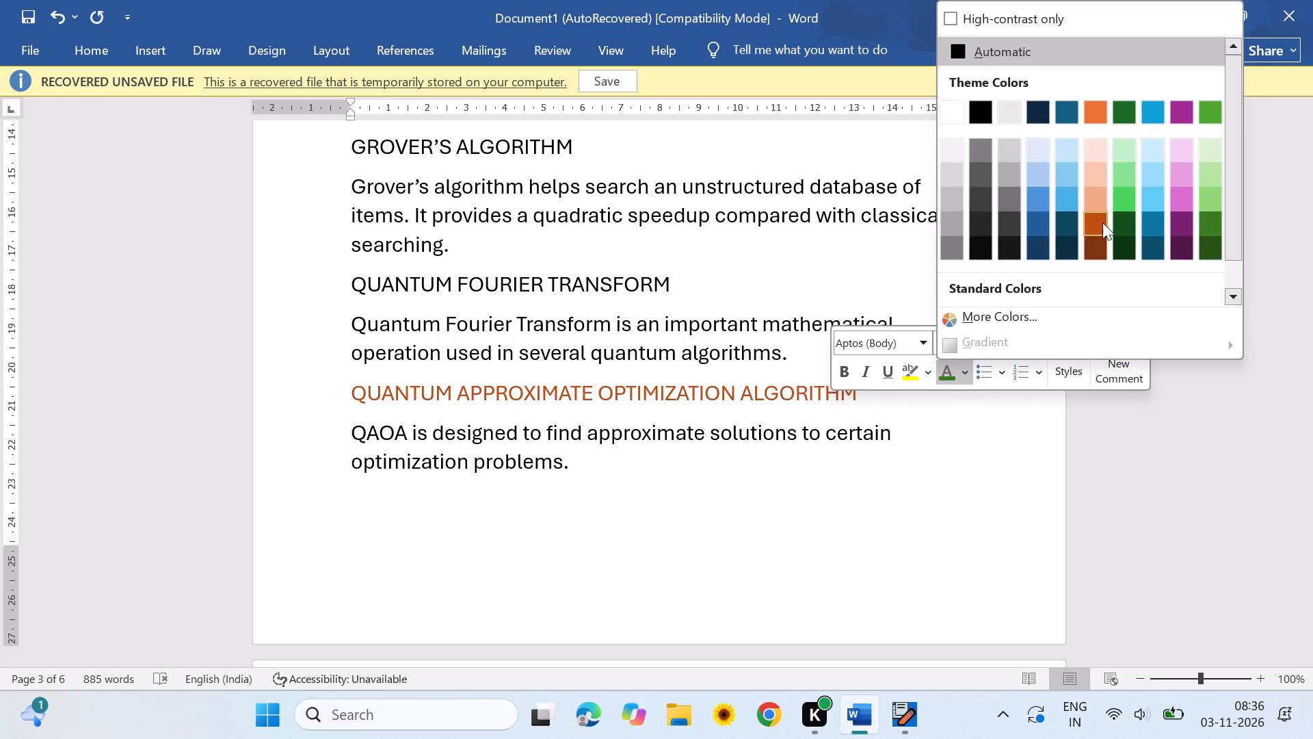
click(1102, 222)
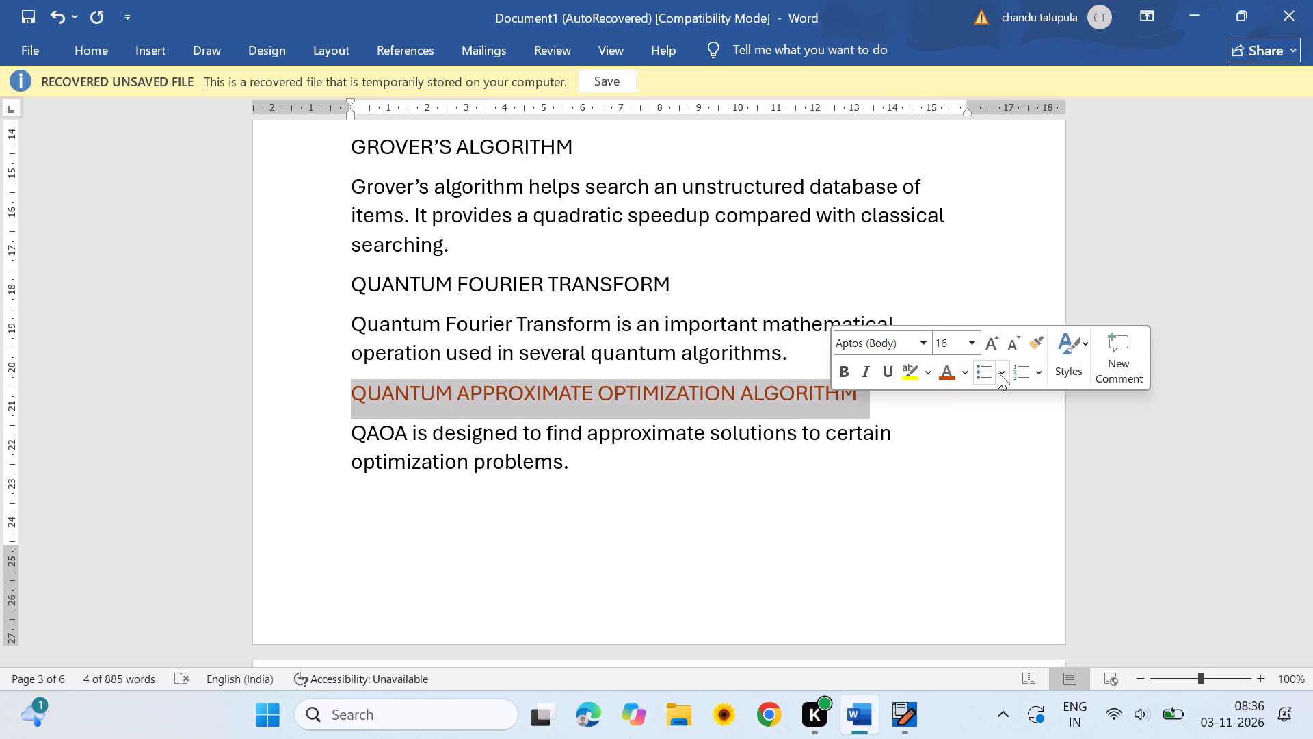
click(1005, 375)
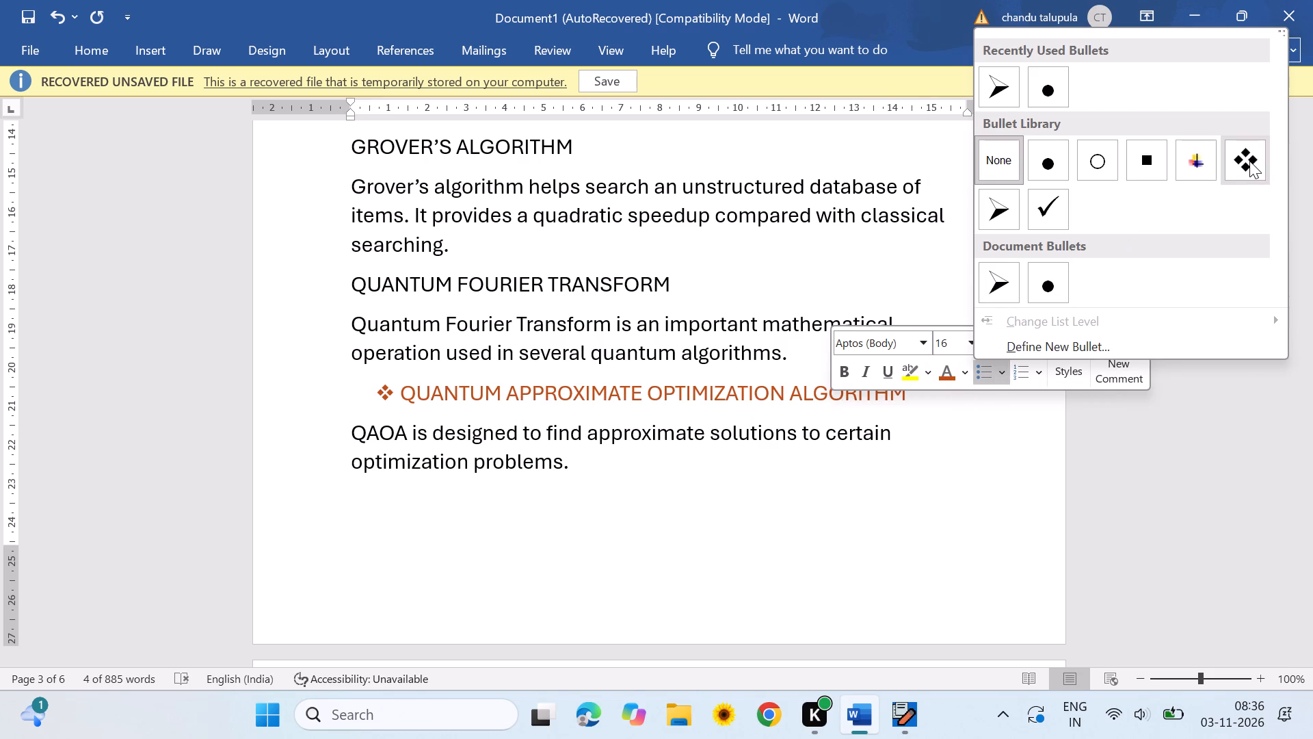
click(1249, 161)
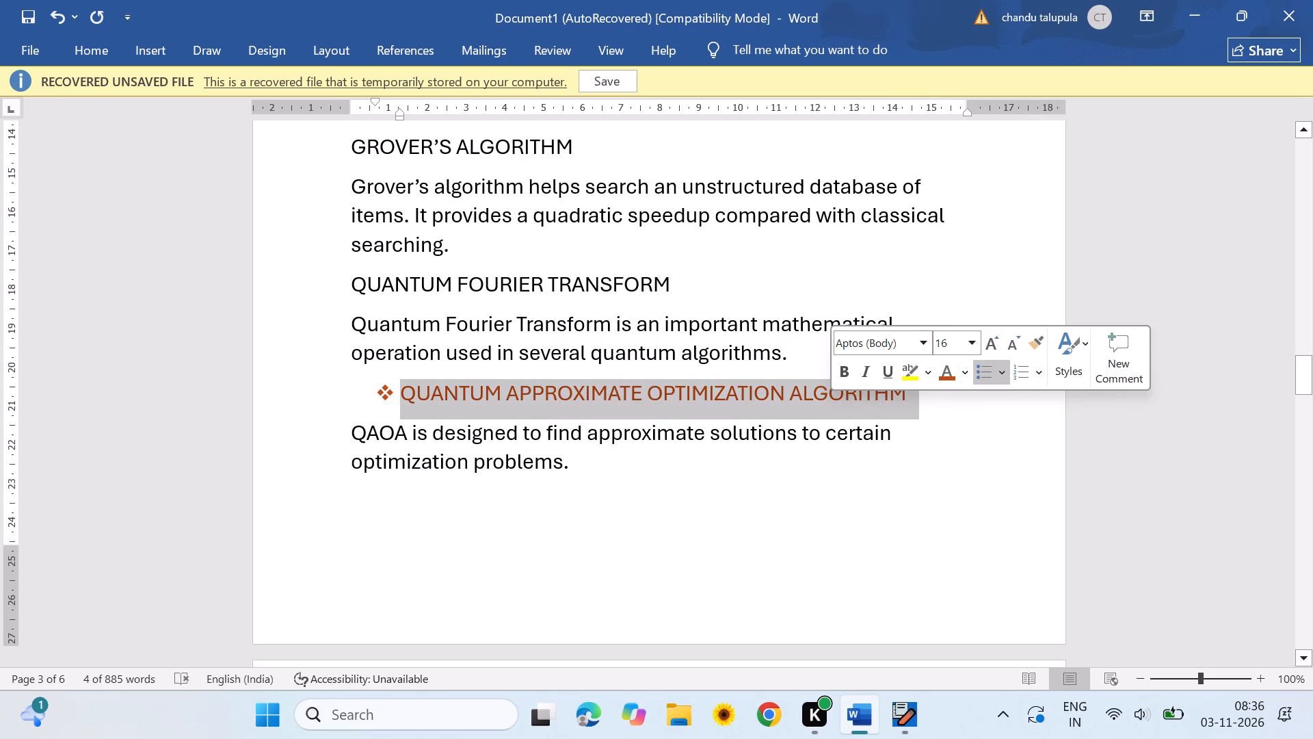
double_click(98, 53)
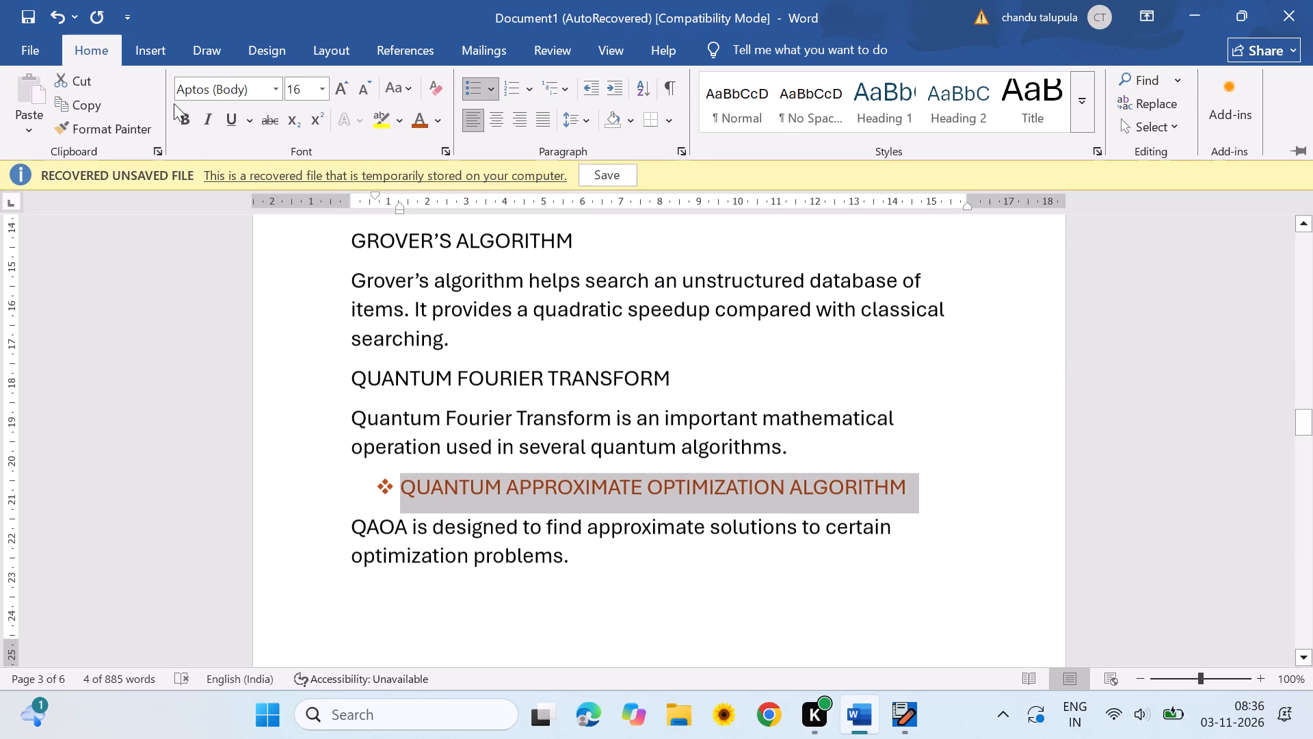
click(251, 122)
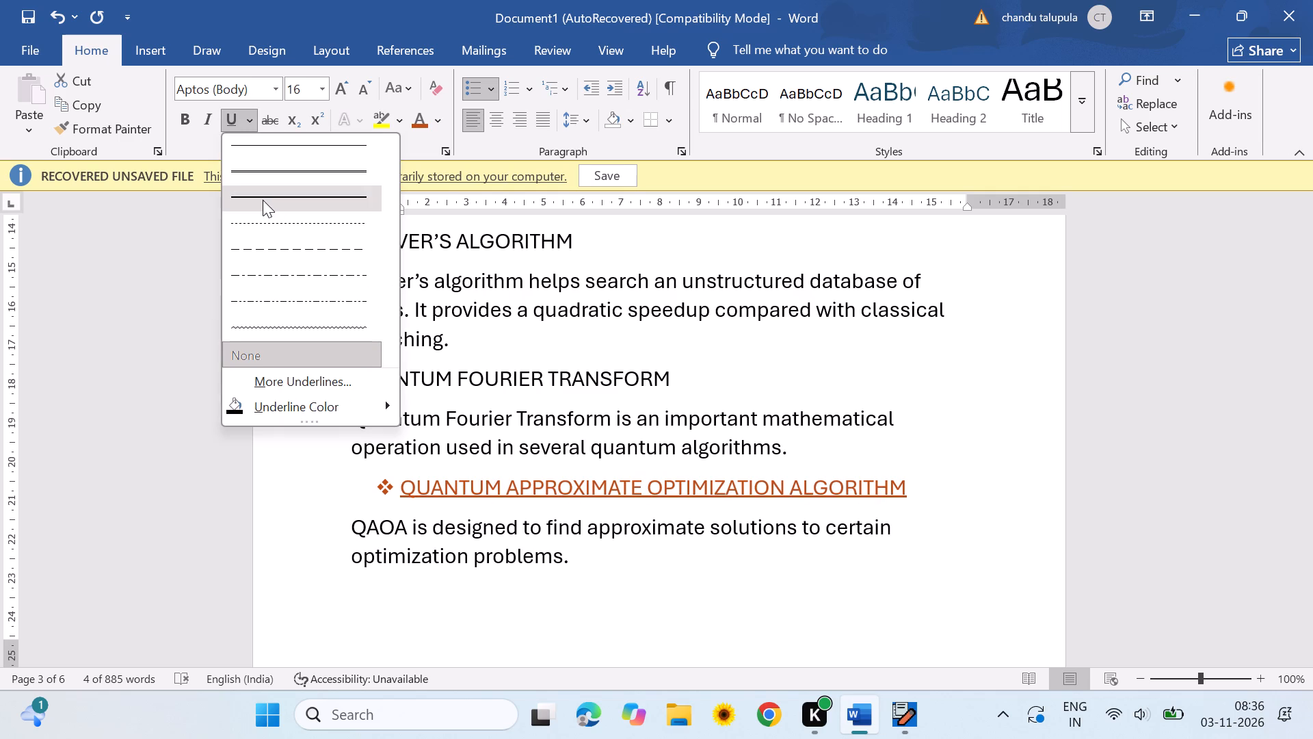
click(263, 200)
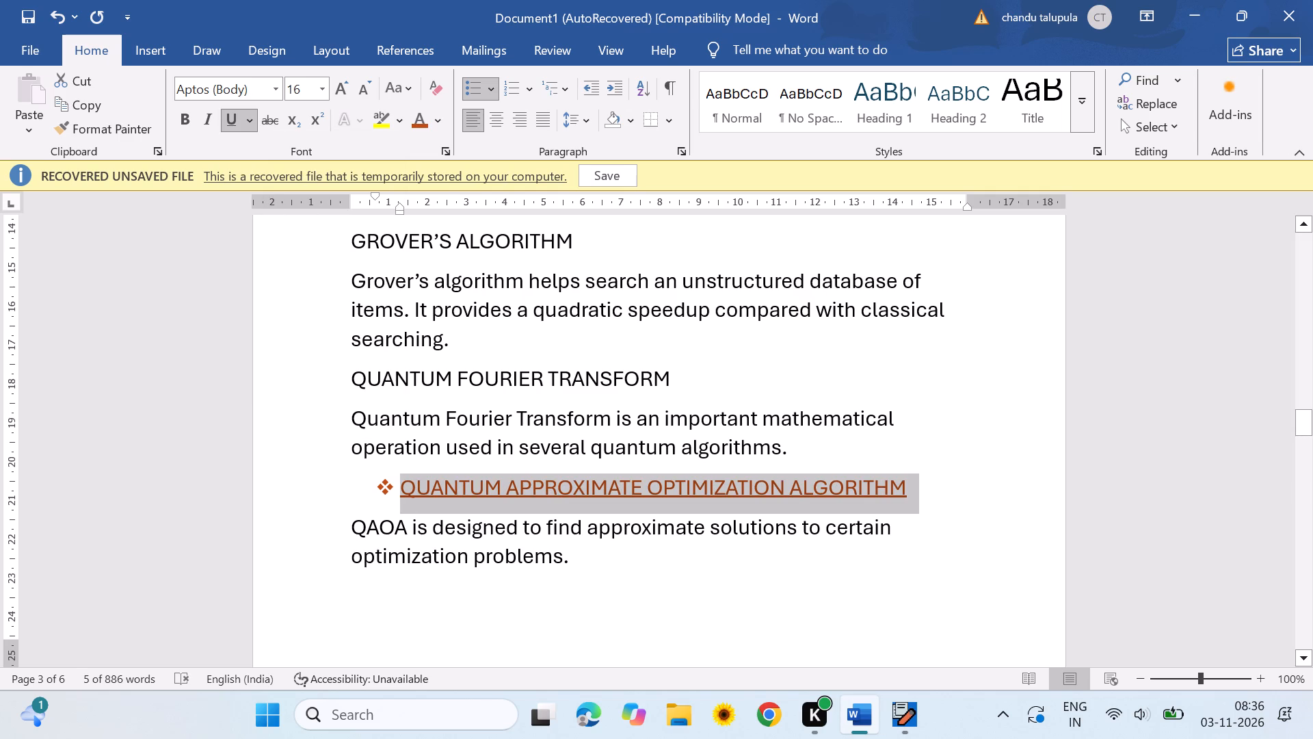
Colour the word "QAOA" at the start of its description dark orange.
drag(352, 527, 409, 530)
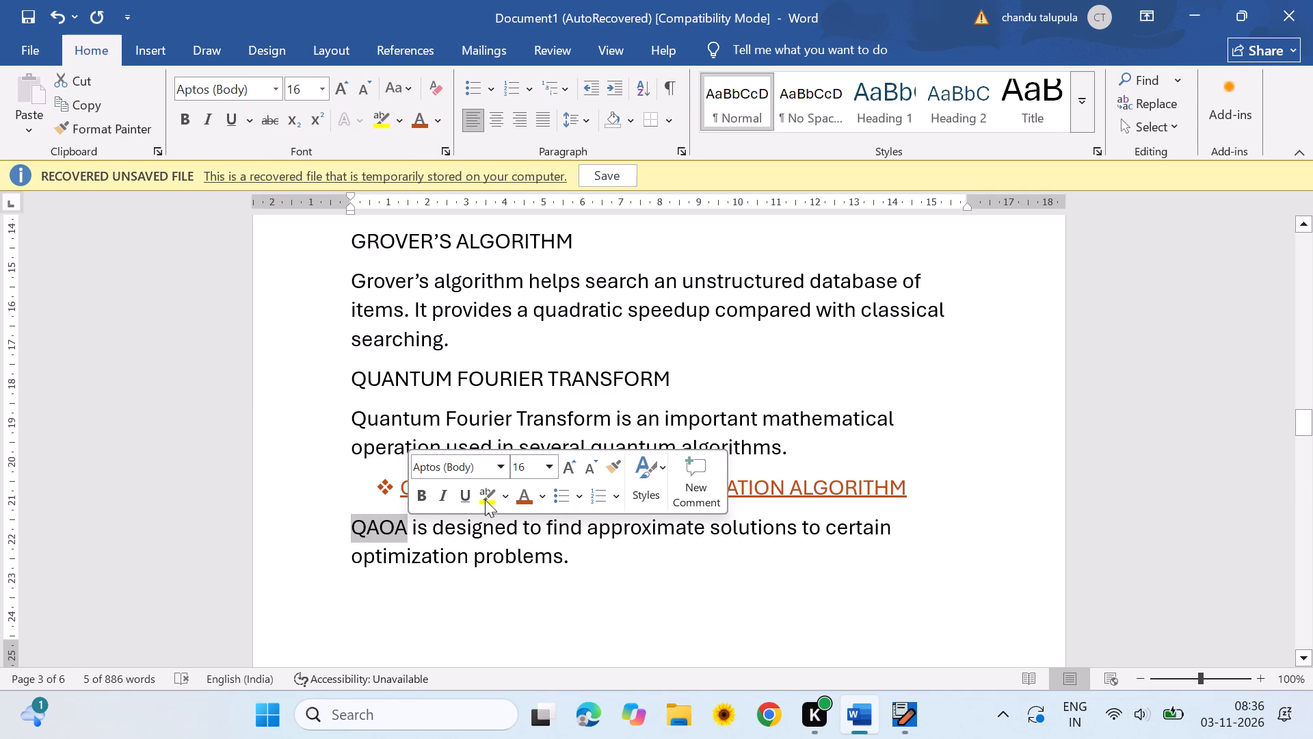
click(520, 495)
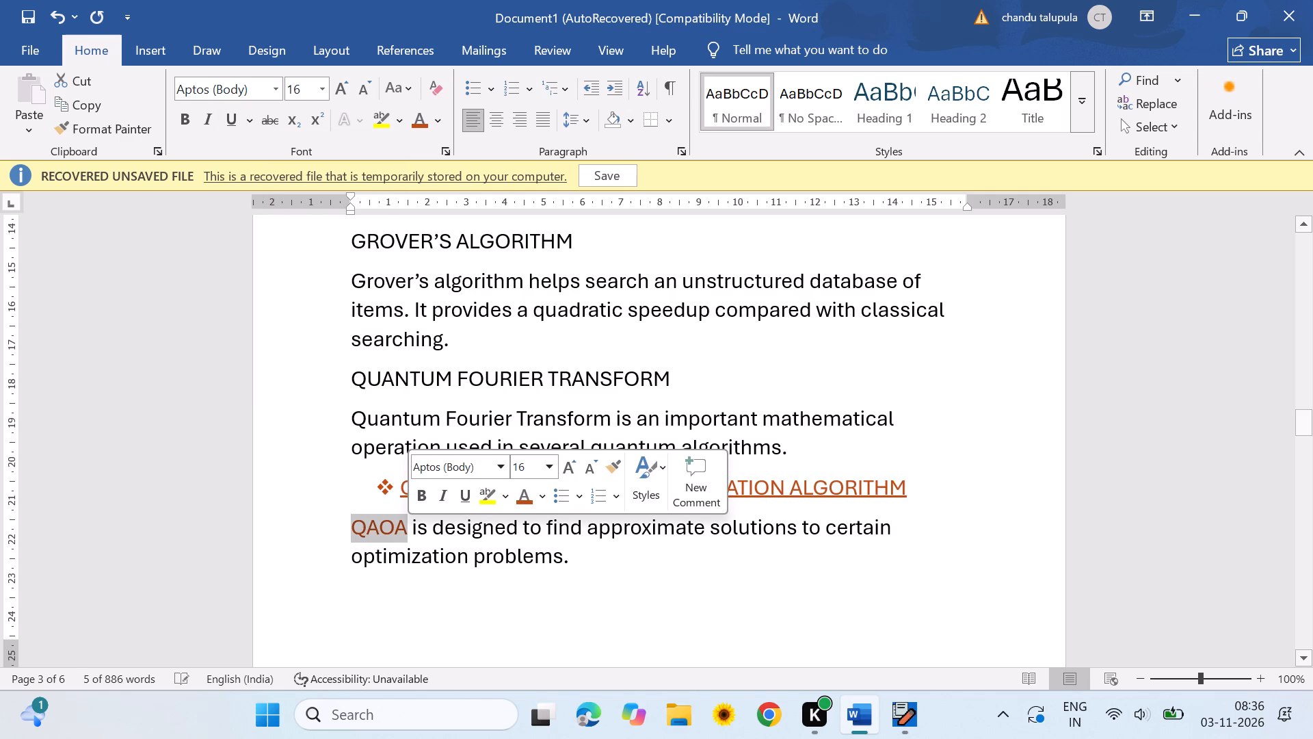
click(711, 588)
Insert an empty paragraph after the Quantum Fourier Transform description, before the "QUANTUM APPROXIMATE OPTIMIZATION ALGORITHM" heading.
click(801, 443)
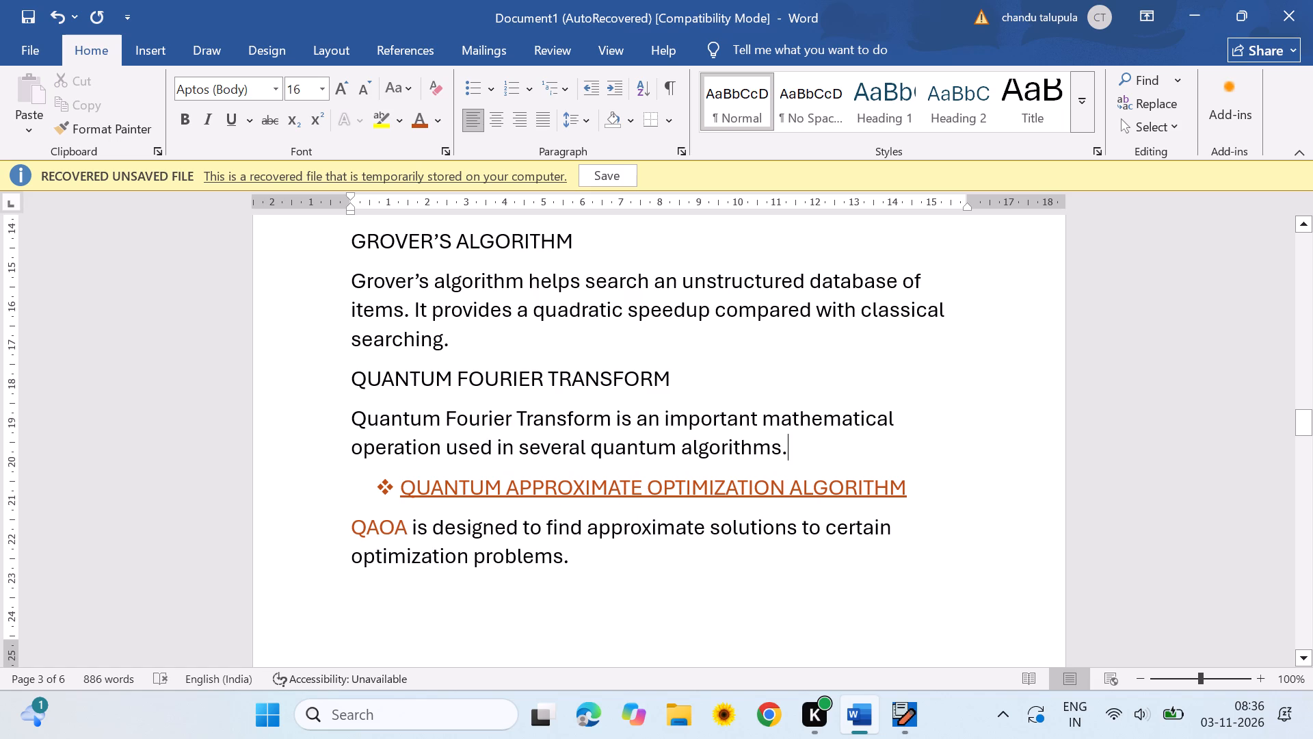
key(Return)
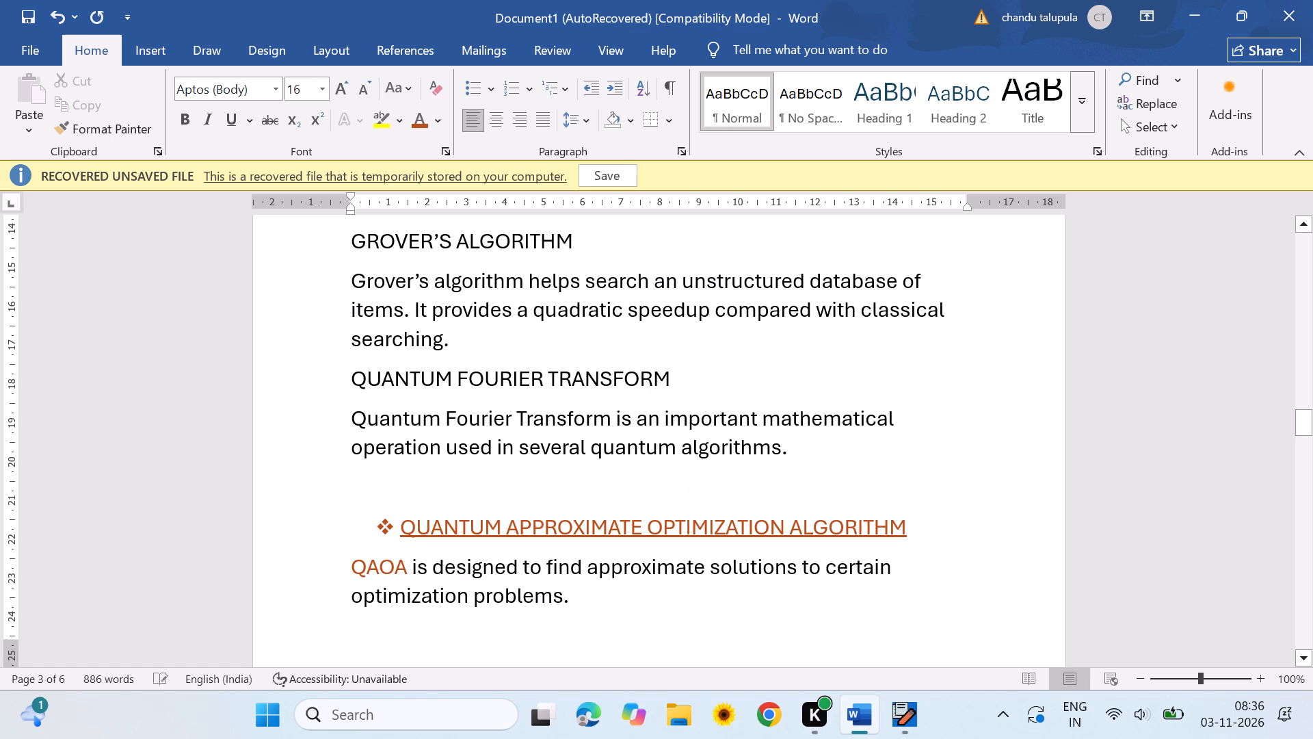
Format the "QUANTUM FOURIER TRANSFORM" heading in the darkest green theme shade with a four-diamond bullet and an underline.
click(332, 386)
drag(332, 386, 362, 391)
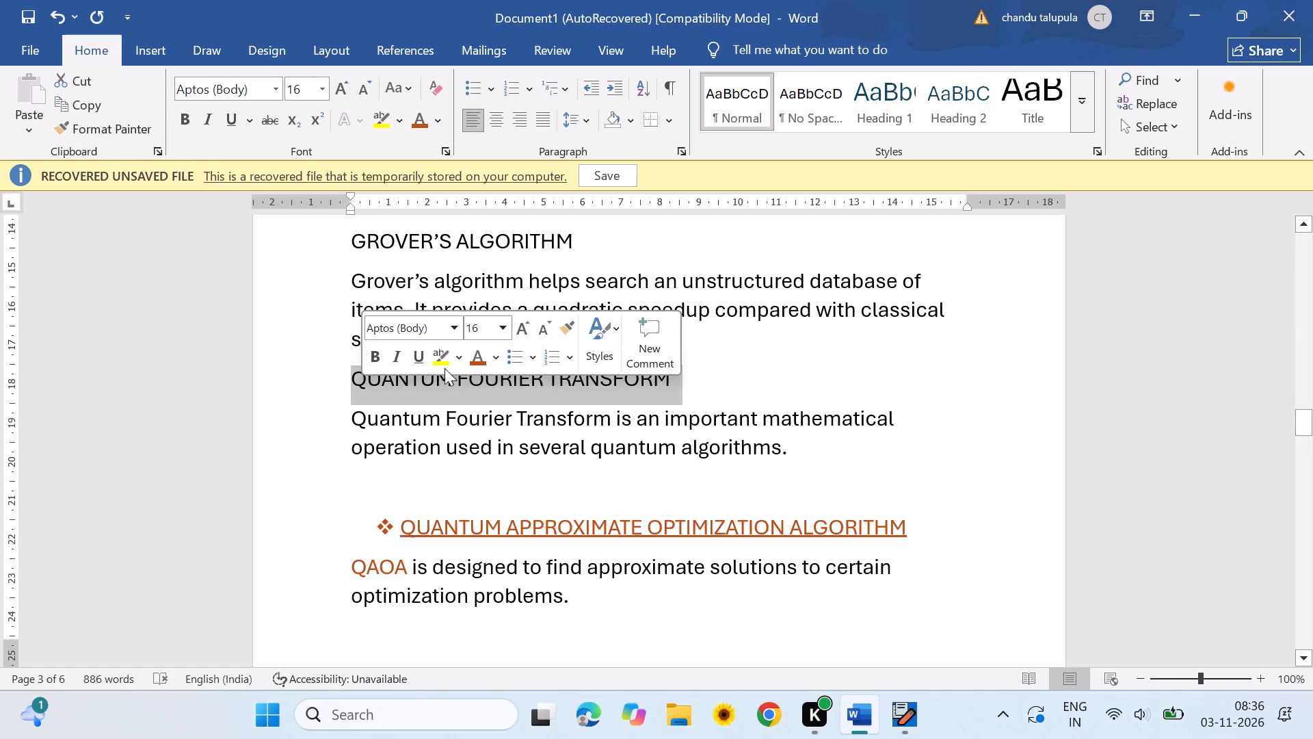
click(500, 358)
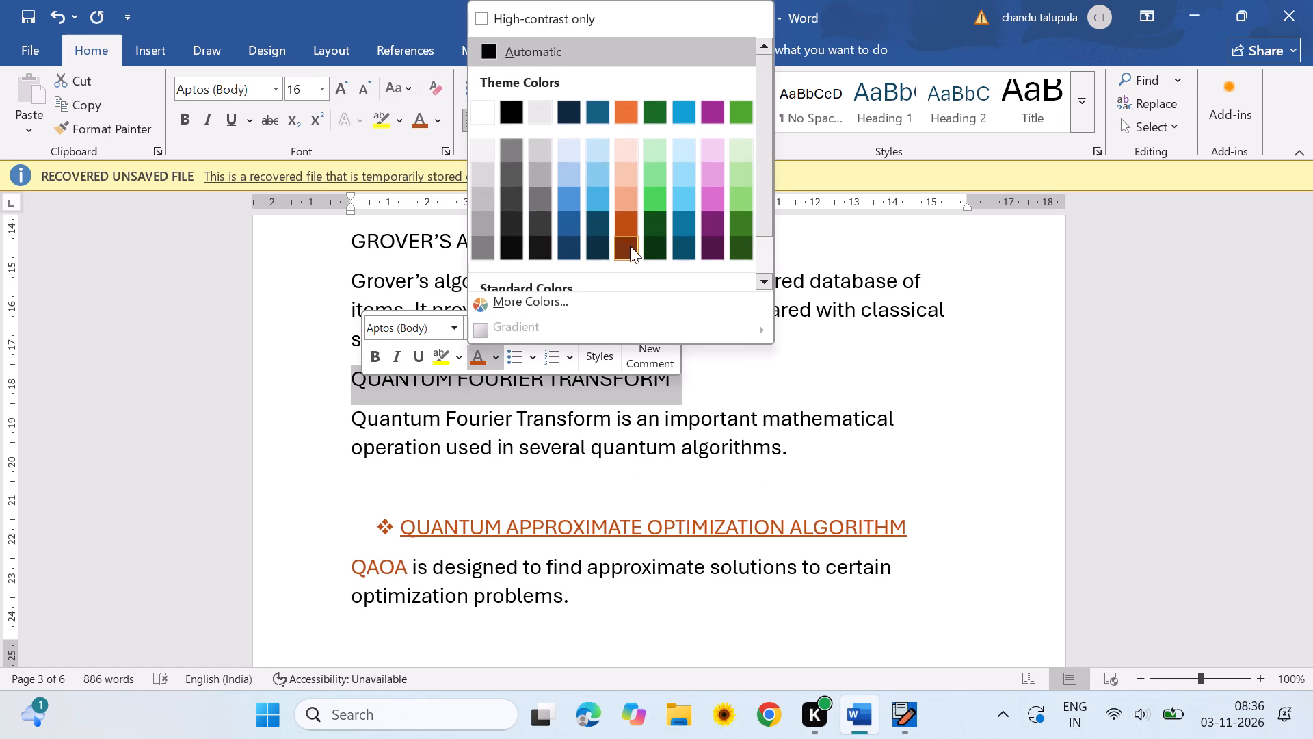
click(656, 247)
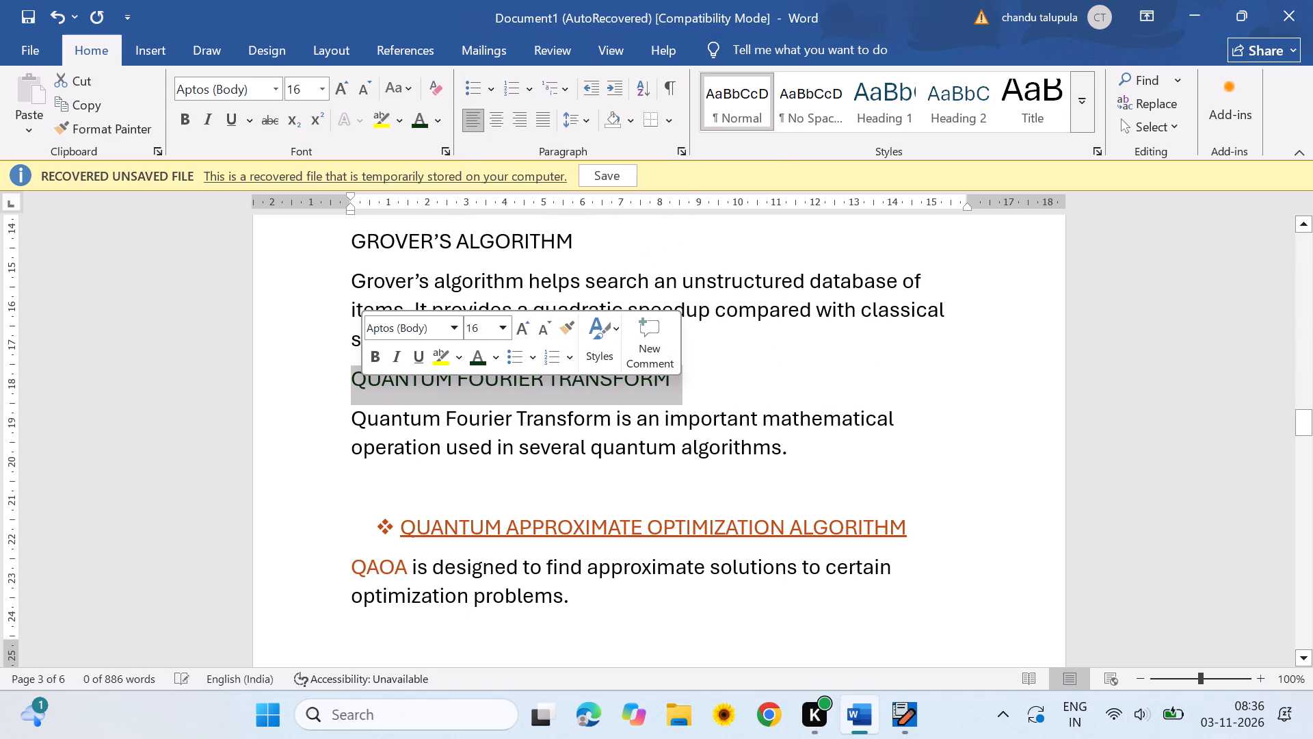
click(492, 88)
click(492, 157)
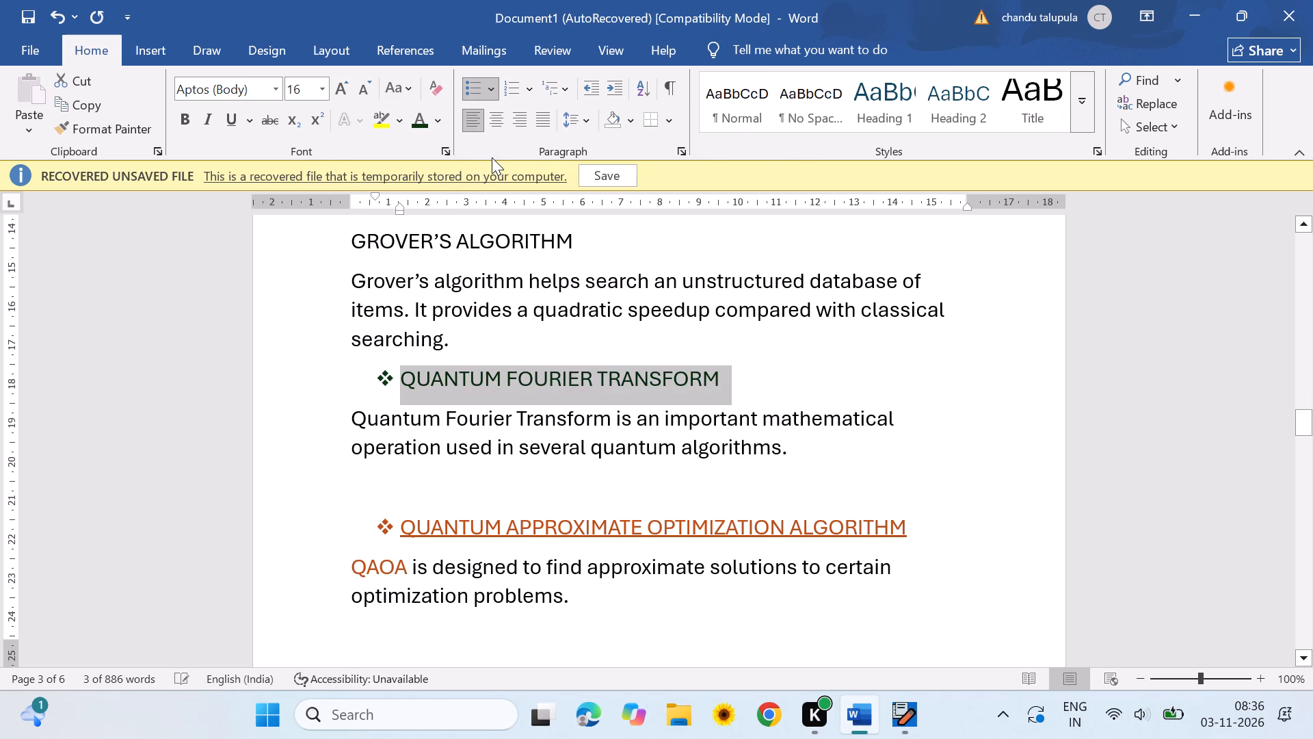
click(224, 127)
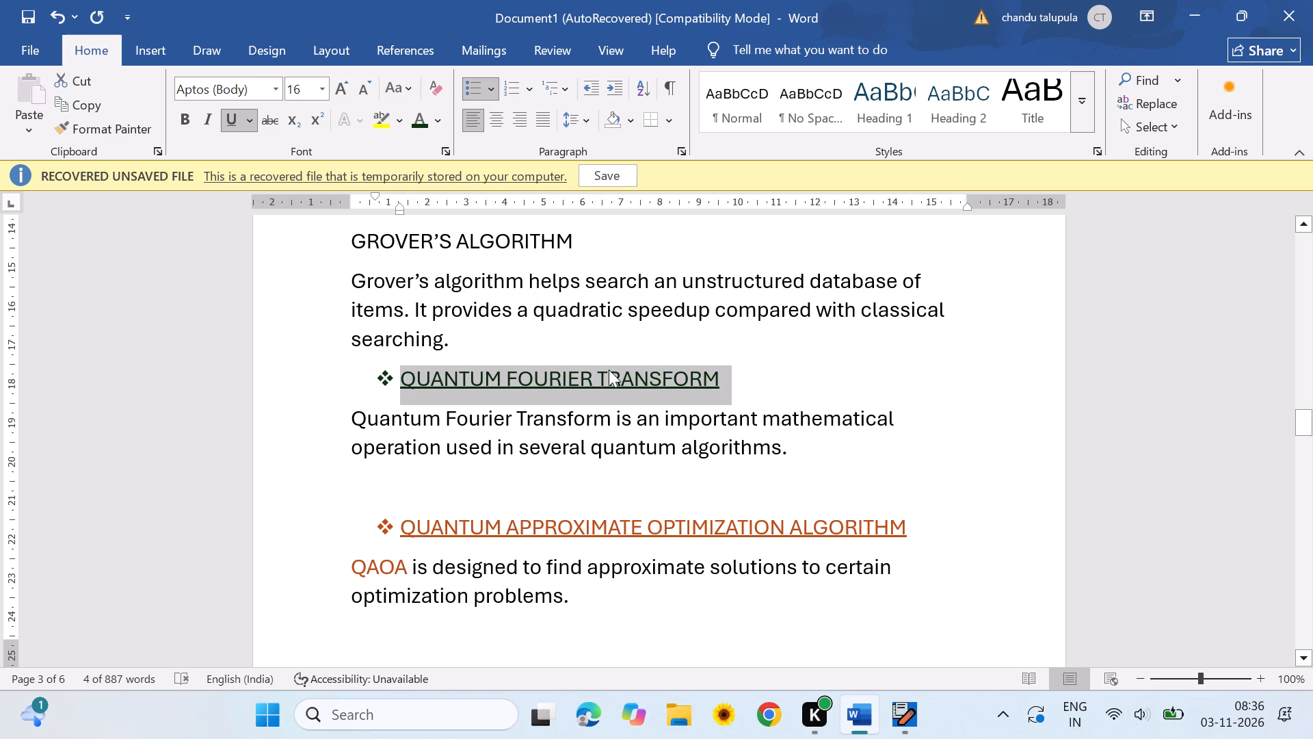
click(555, 326)
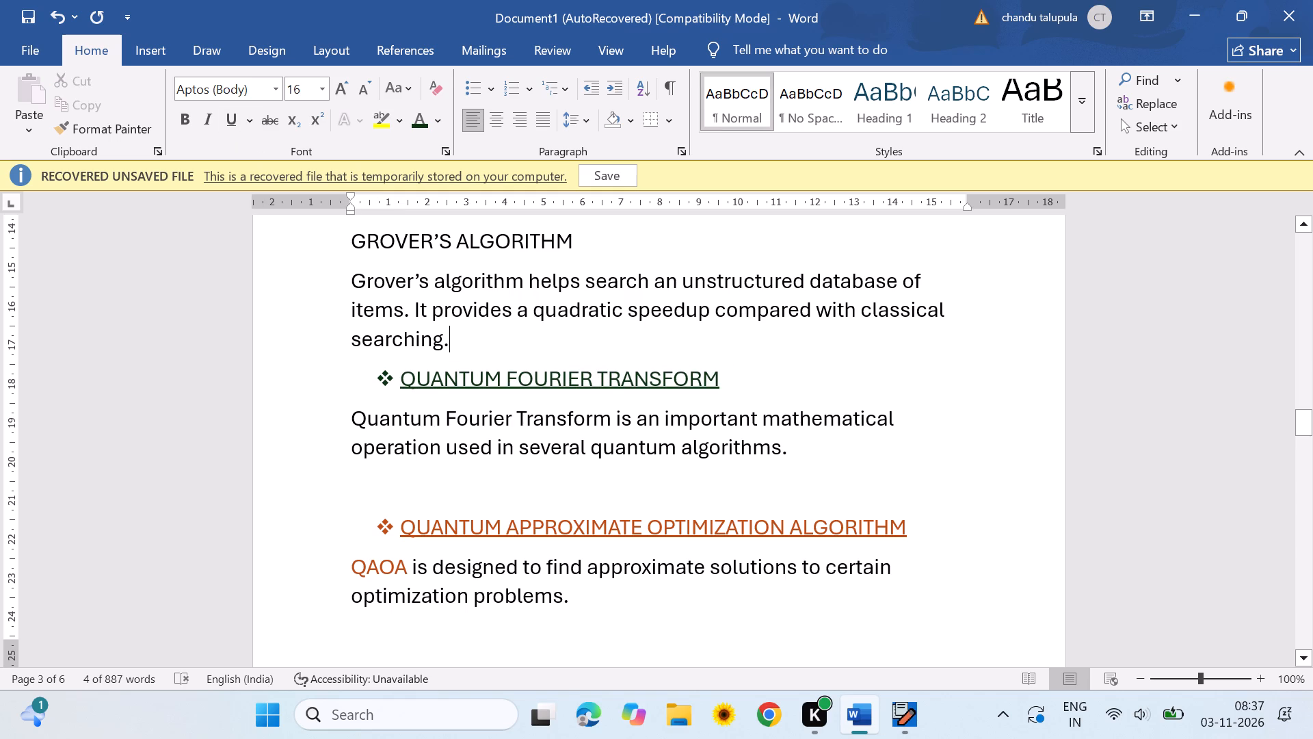
Colour the phrase "Quantum Fourier Transform" at the start of its description the same dark green as its heading.
drag(343, 425, 587, 419)
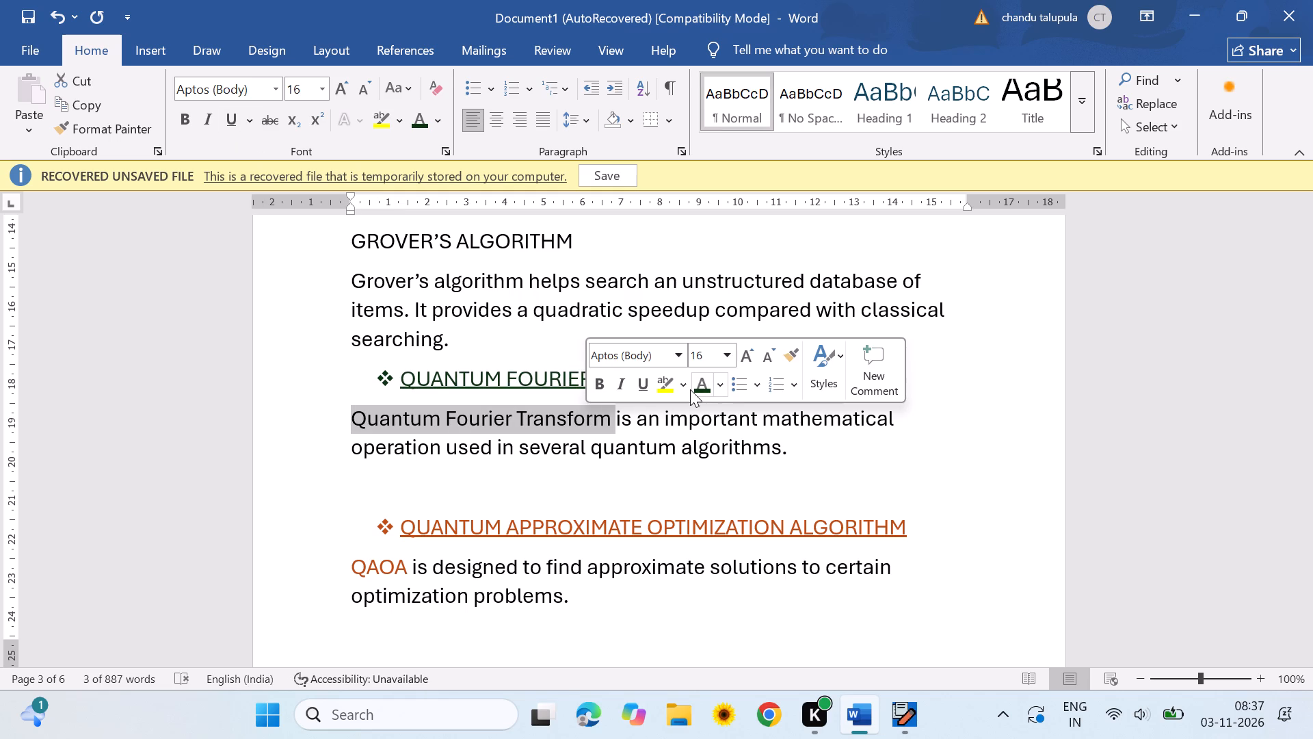
click(707, 383)
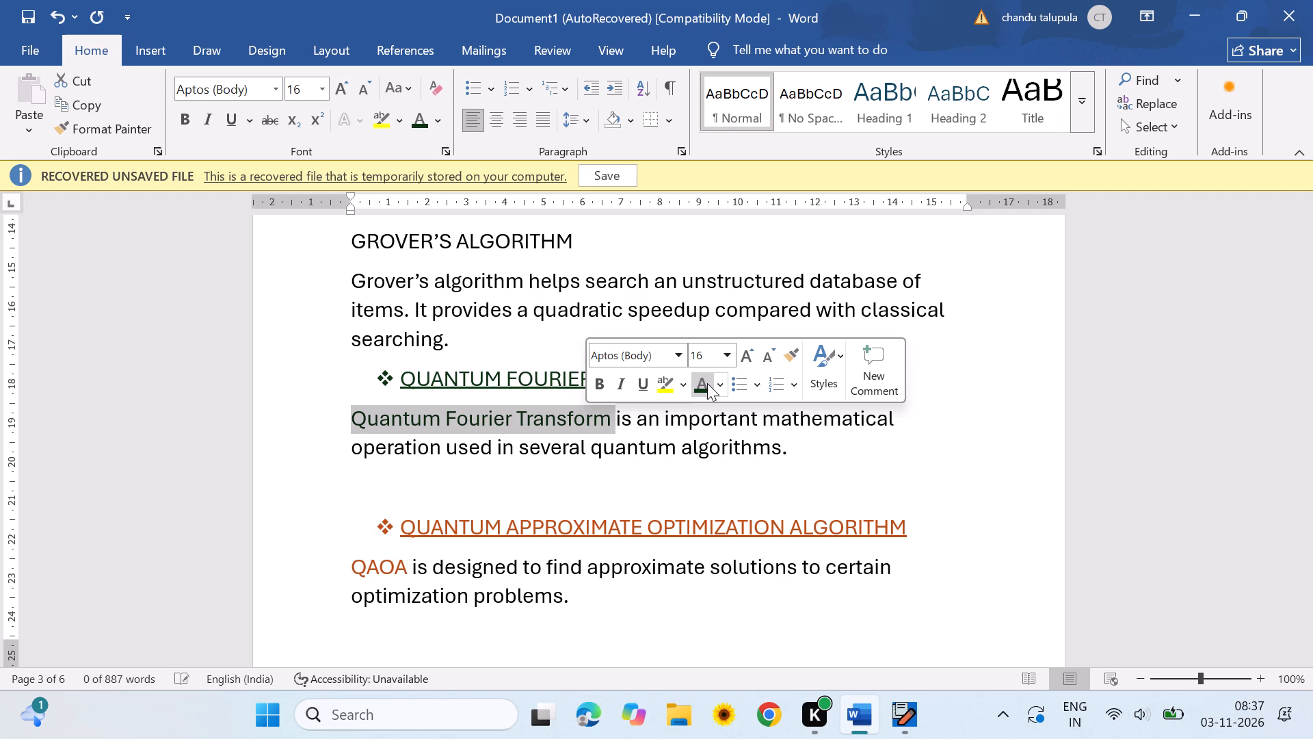
click(704, 464)
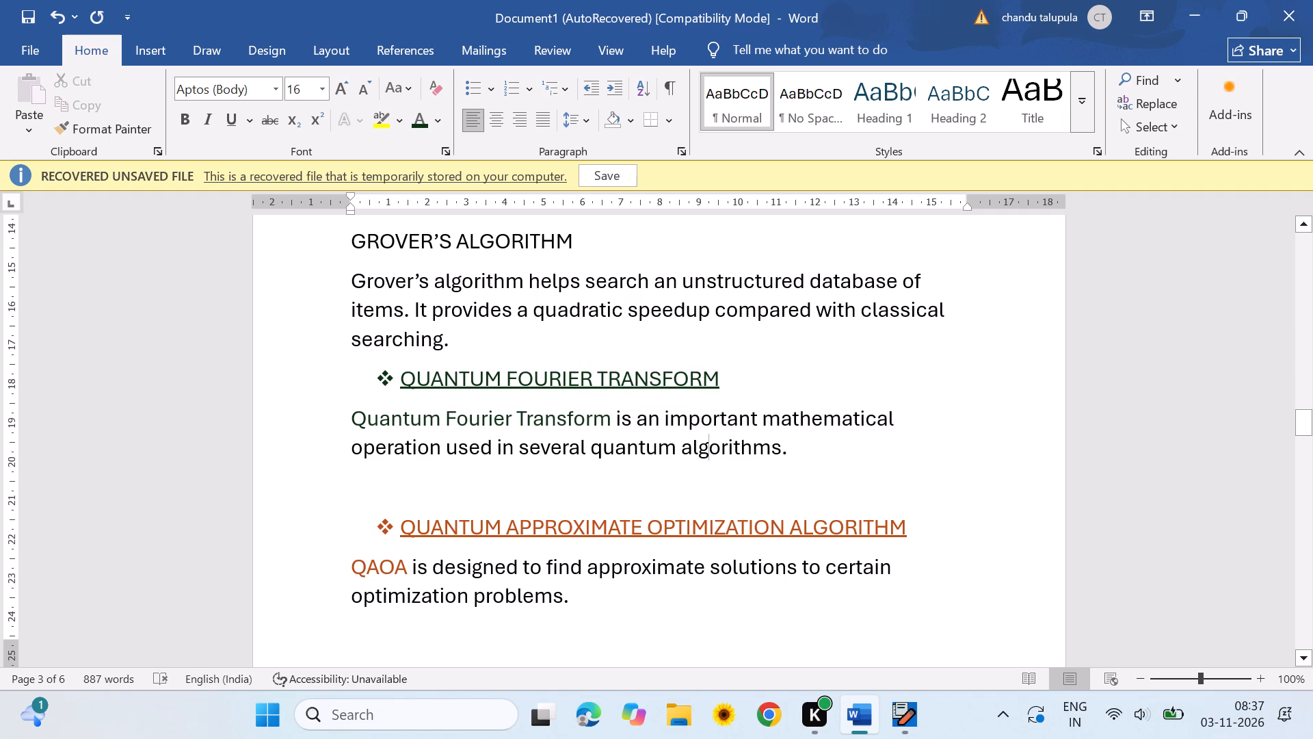
Insert an empty paragraph after the Grover's algorithm description, before the "QUANTUM FOURIER TRANSFORM" heading.
click(574, 352)
key(Return)
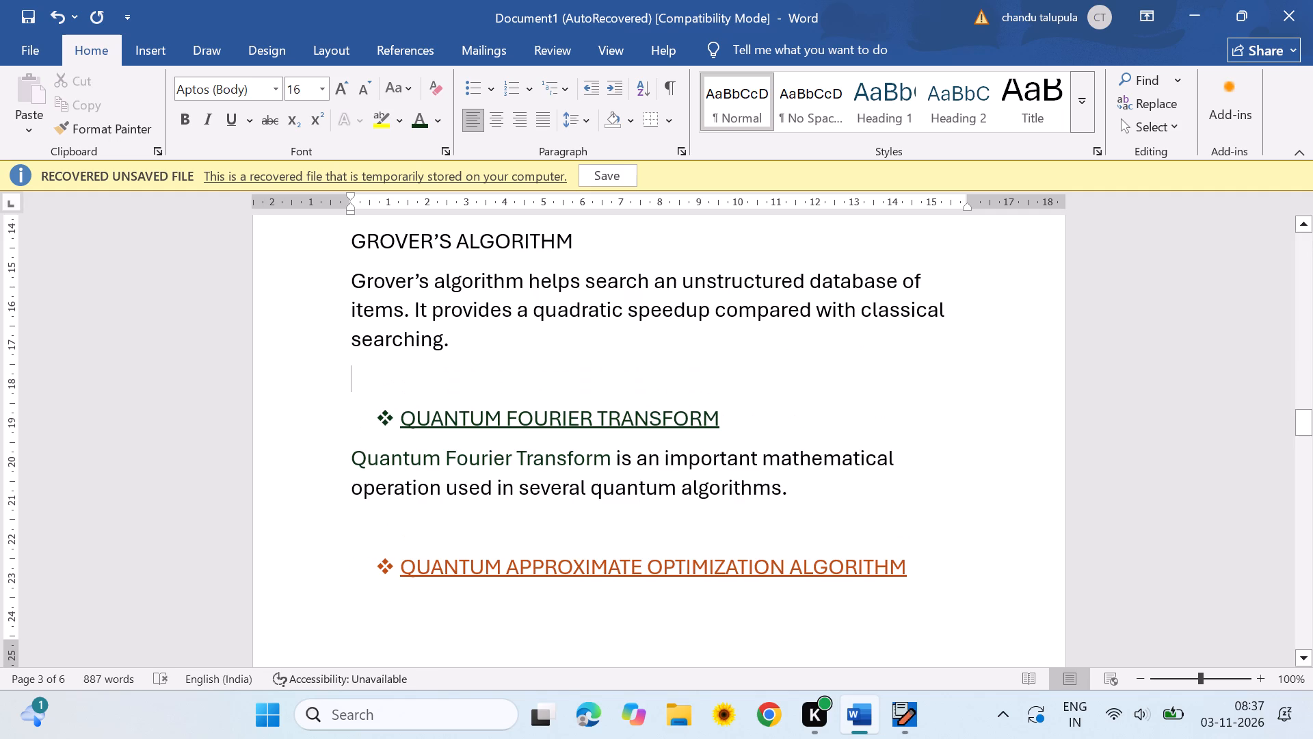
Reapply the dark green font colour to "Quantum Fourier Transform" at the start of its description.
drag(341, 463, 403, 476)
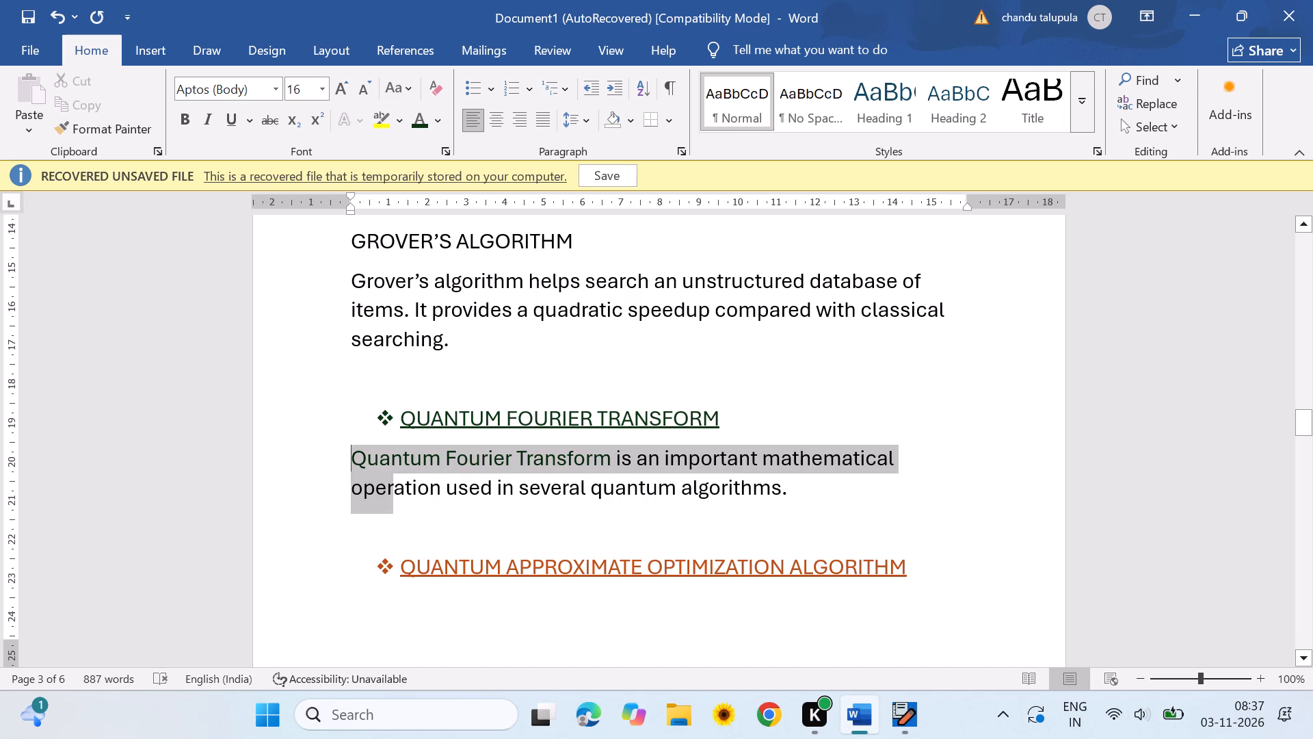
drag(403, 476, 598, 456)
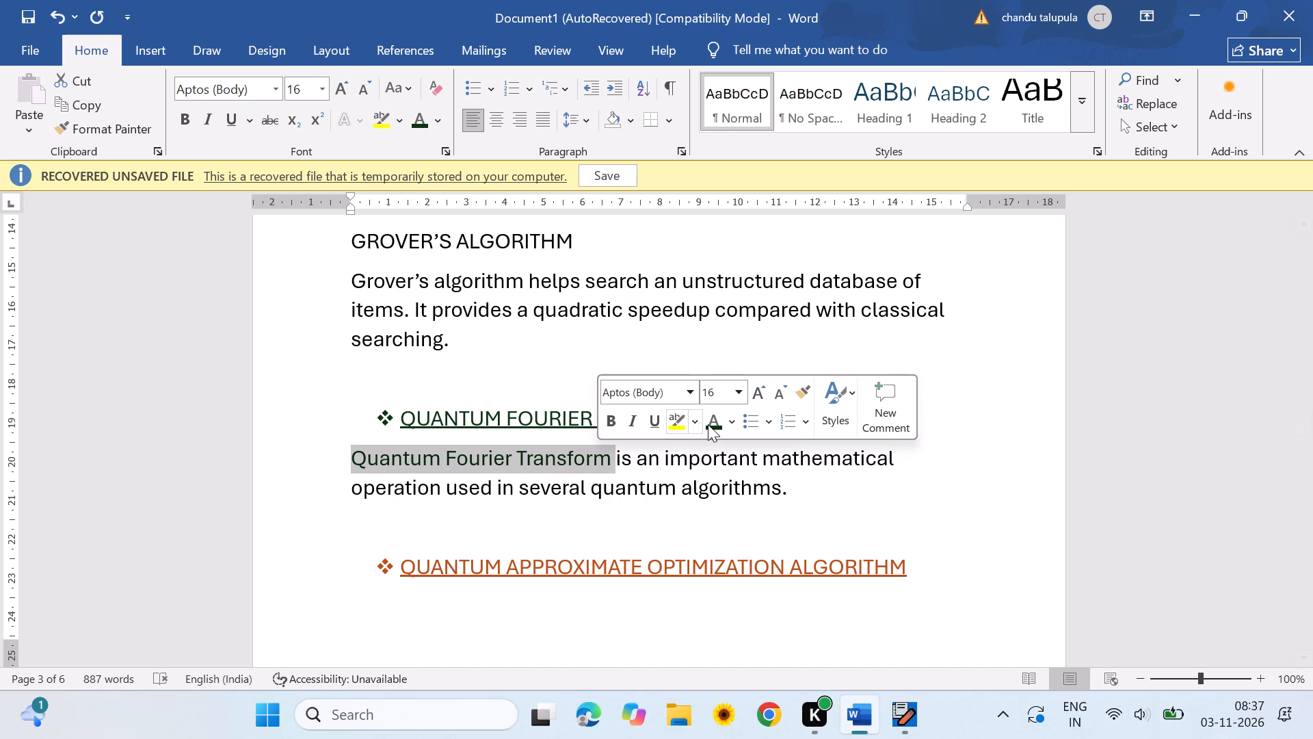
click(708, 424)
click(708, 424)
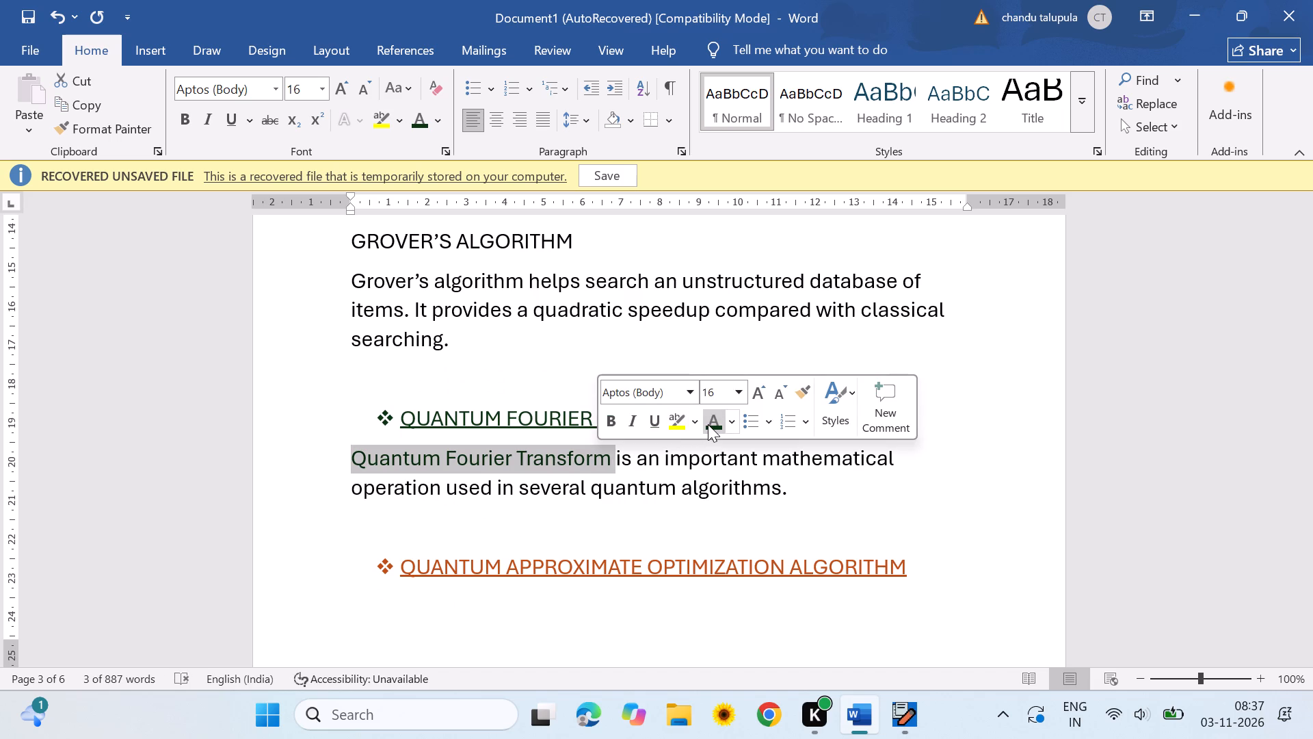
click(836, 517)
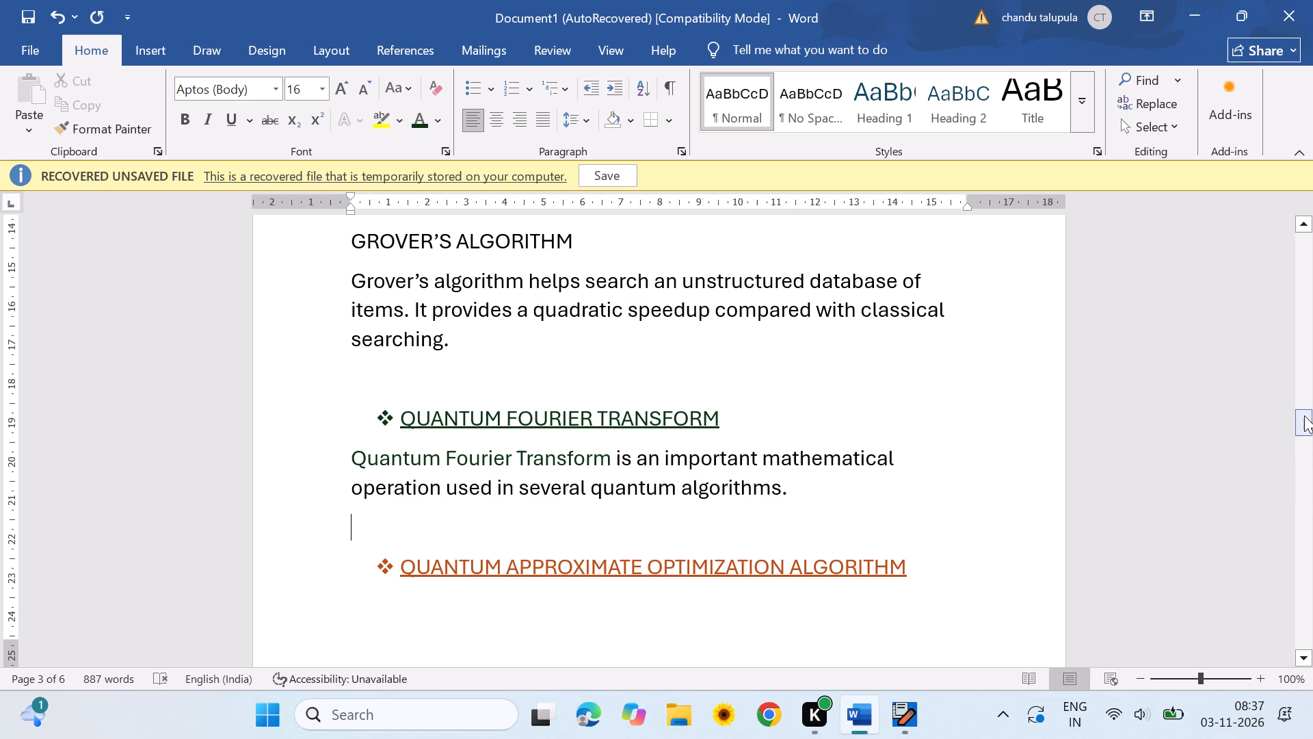
Format the "GROVER'S ALGORITHM" heading in a medium-dark blue theme shade with an underline and a four-diamond bullet.
drag(1304, 415, 1299, 398)
drag(1299, 398, 1296, 405)
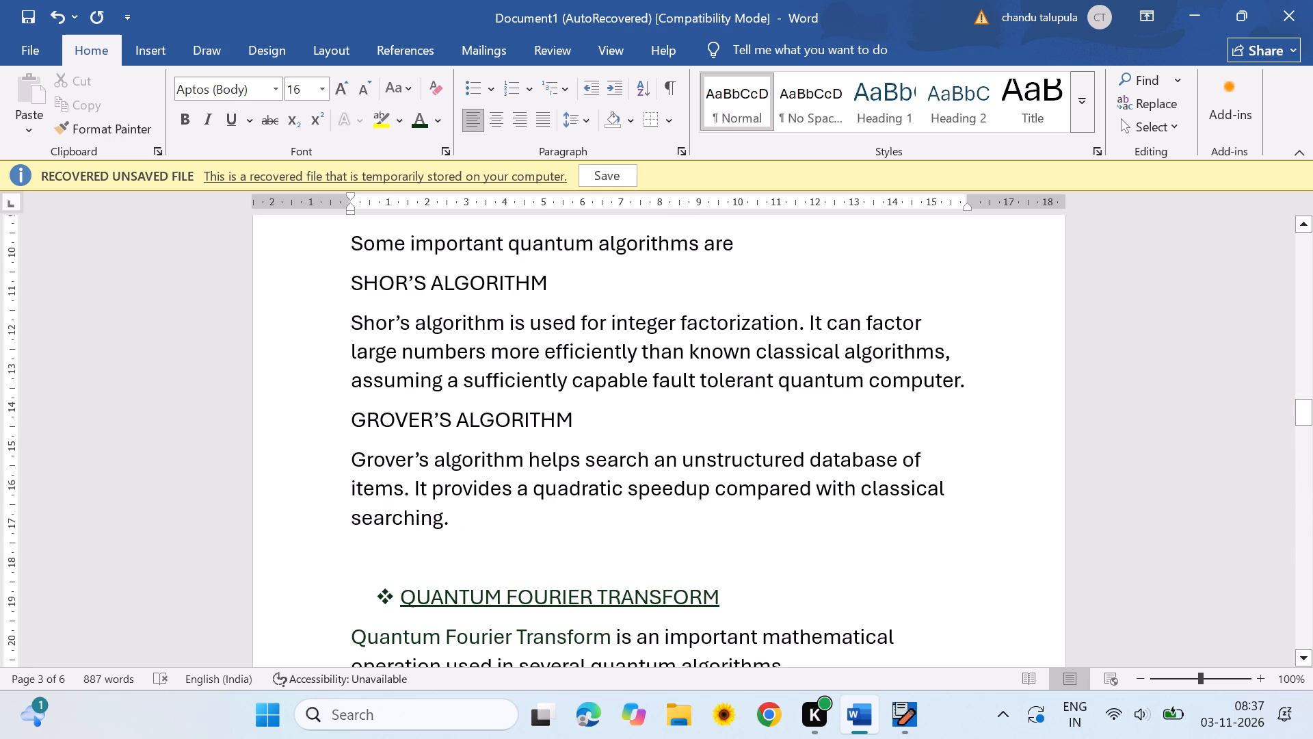
drag(345, 411, 585, 411)
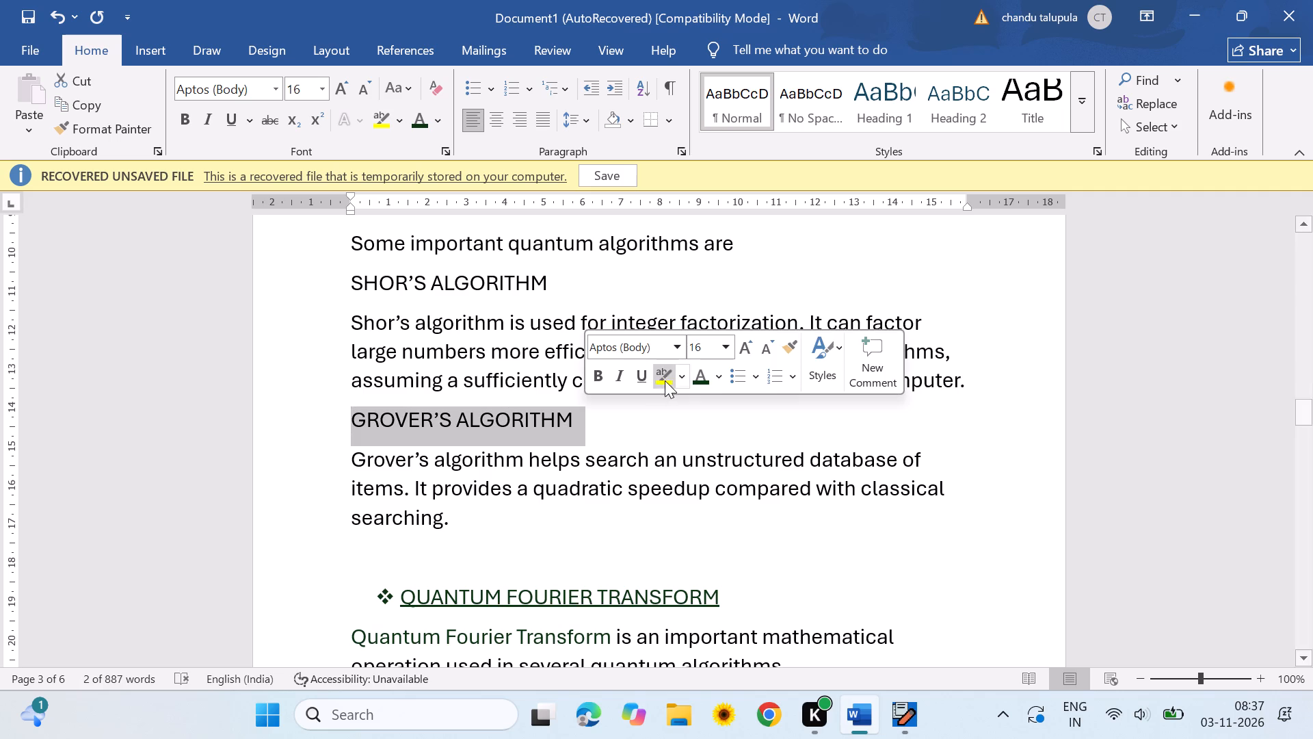
click(711, 375)
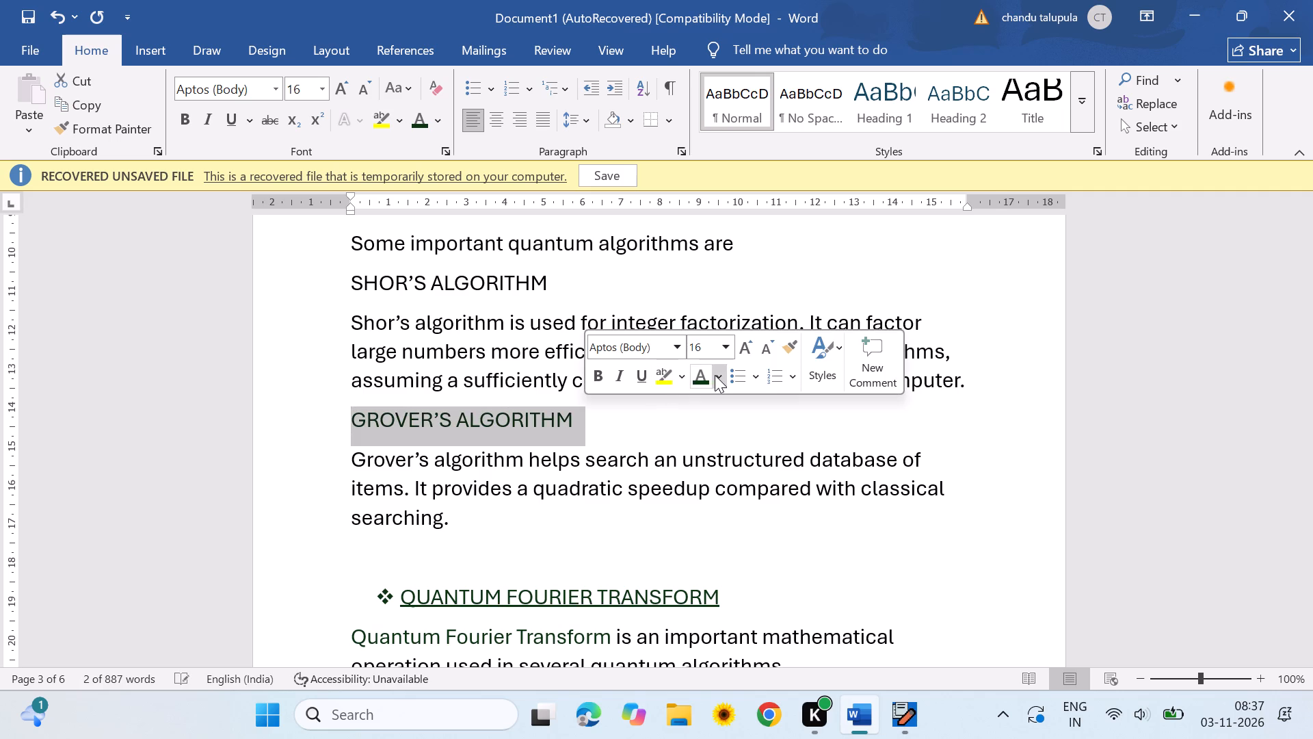
click(715, 375)
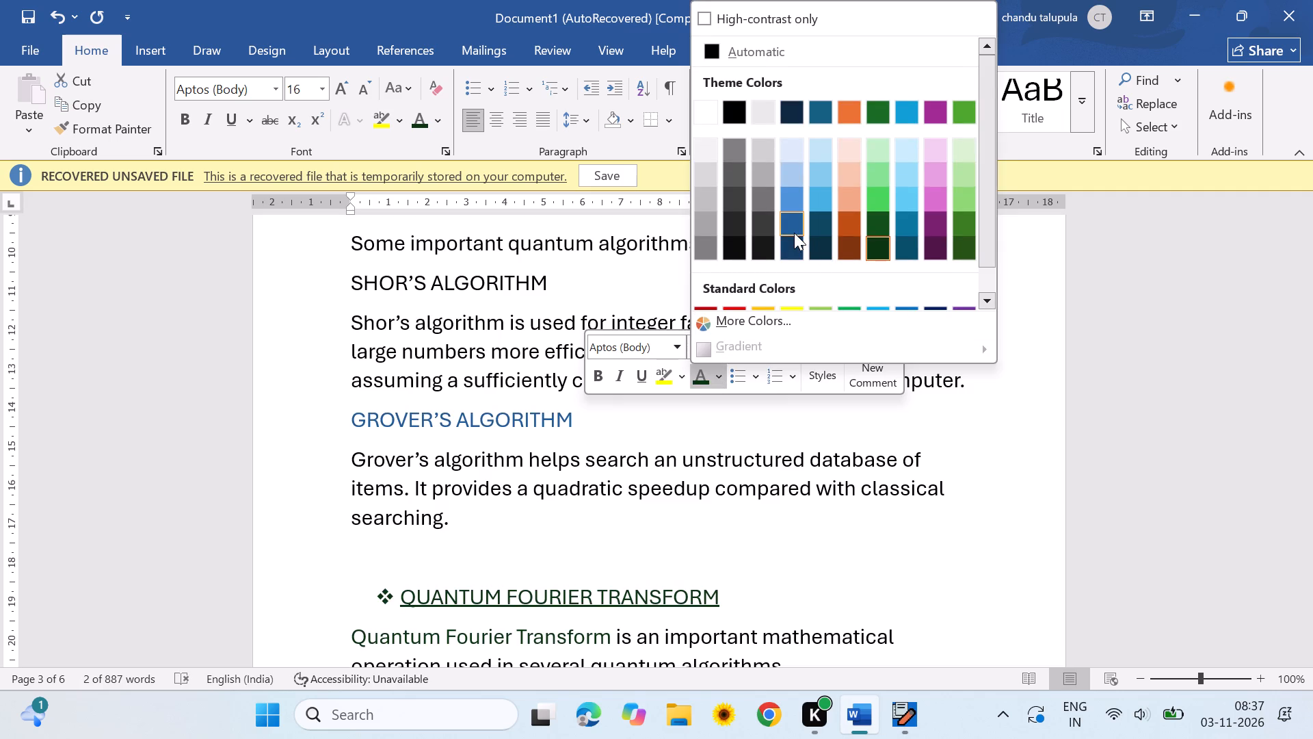
click(794, 233)
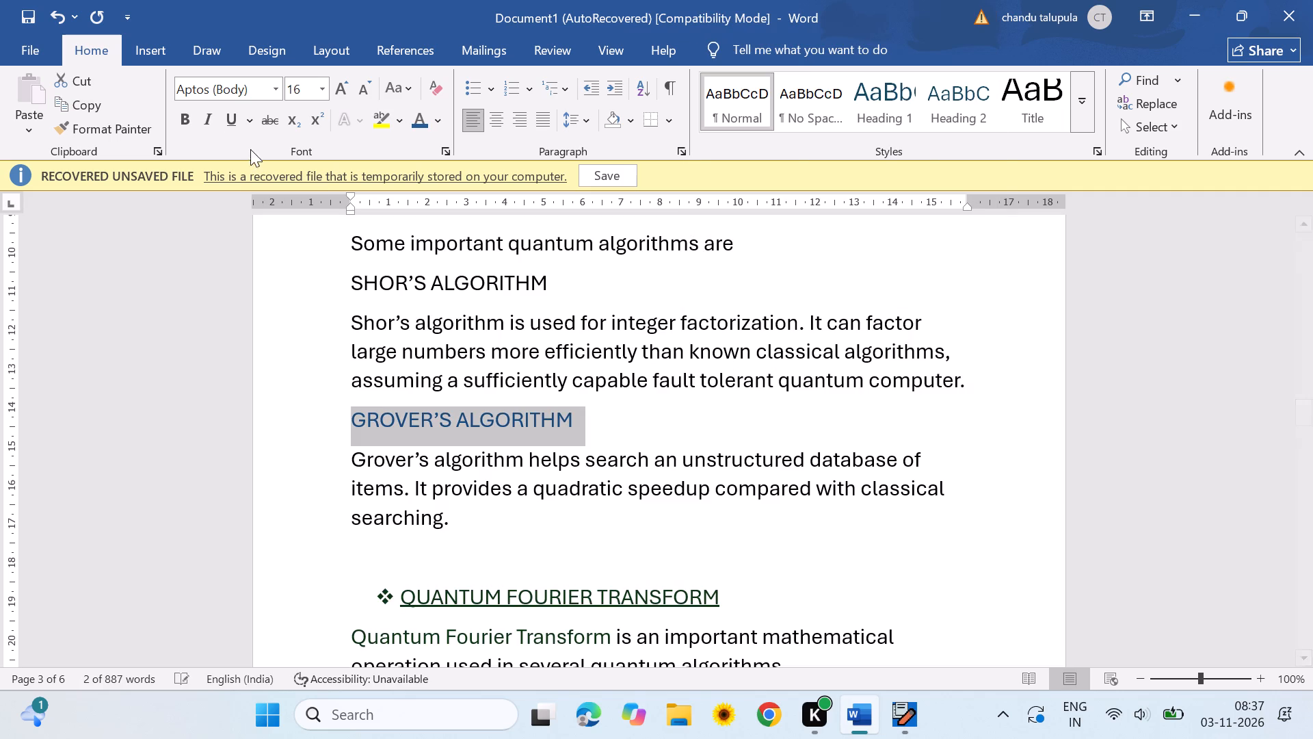
click(228, 116)
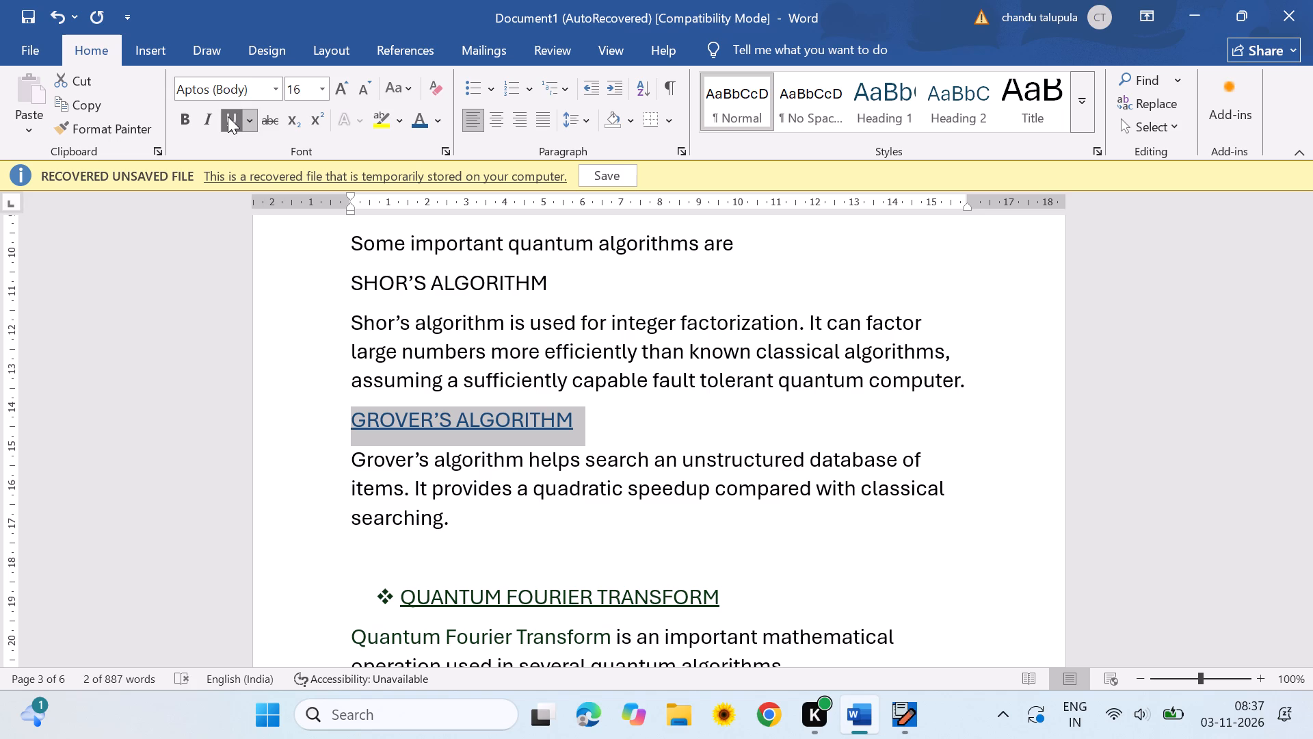
click(492, 81)
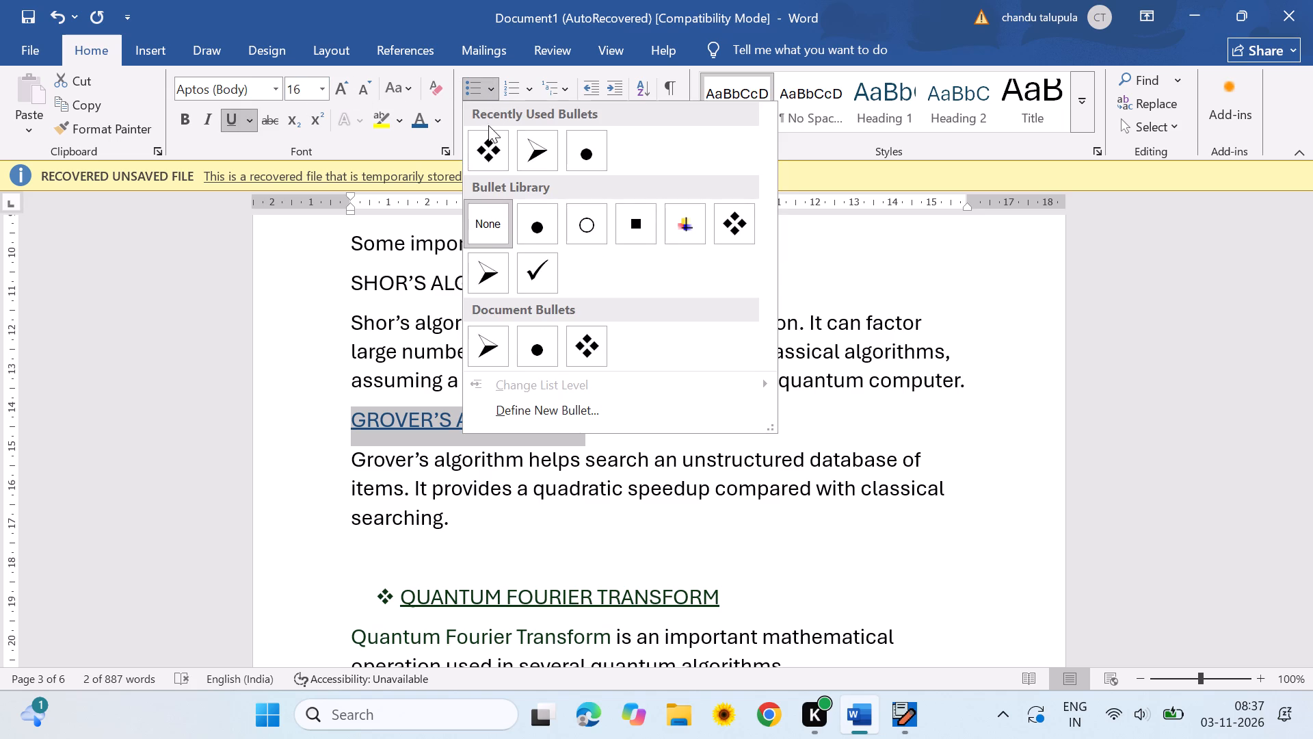
click(492, 145)
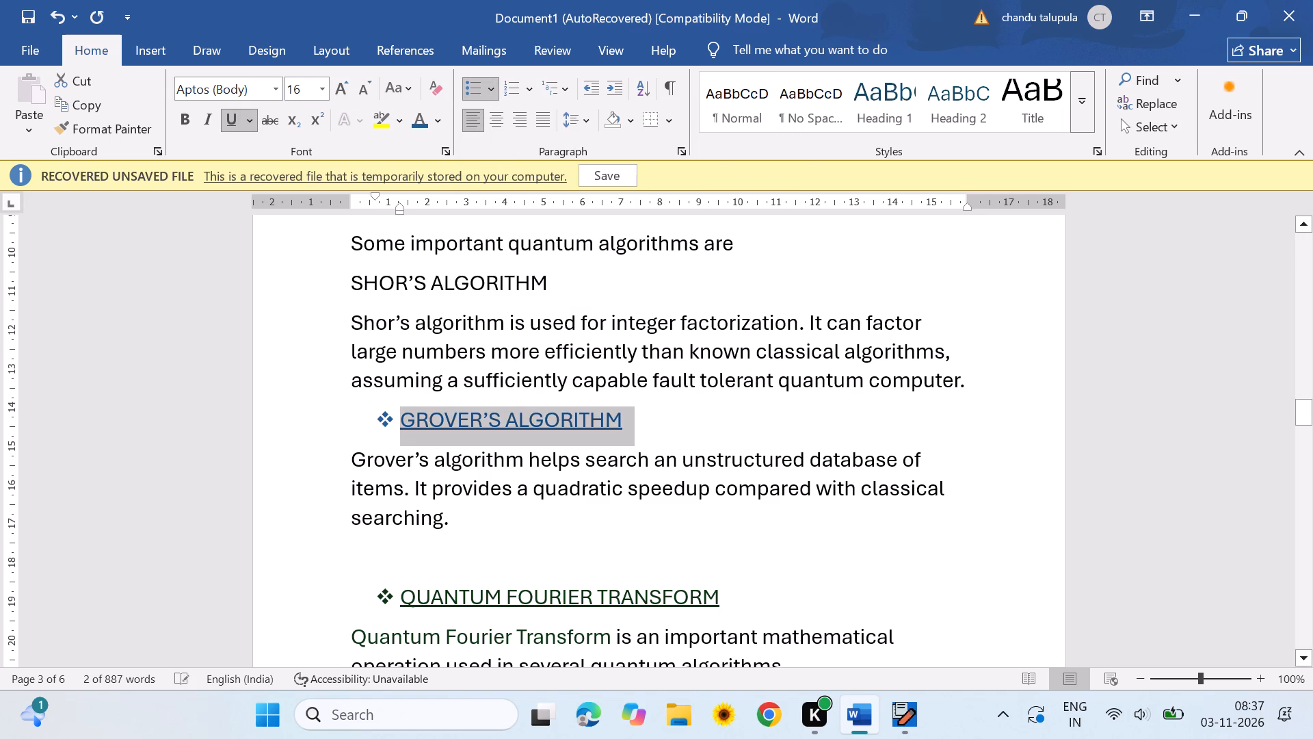
Colour the phrase "Grover's algorithm" at the start of its description the same blue as its heading.
drag(351, 462, 455, 467)
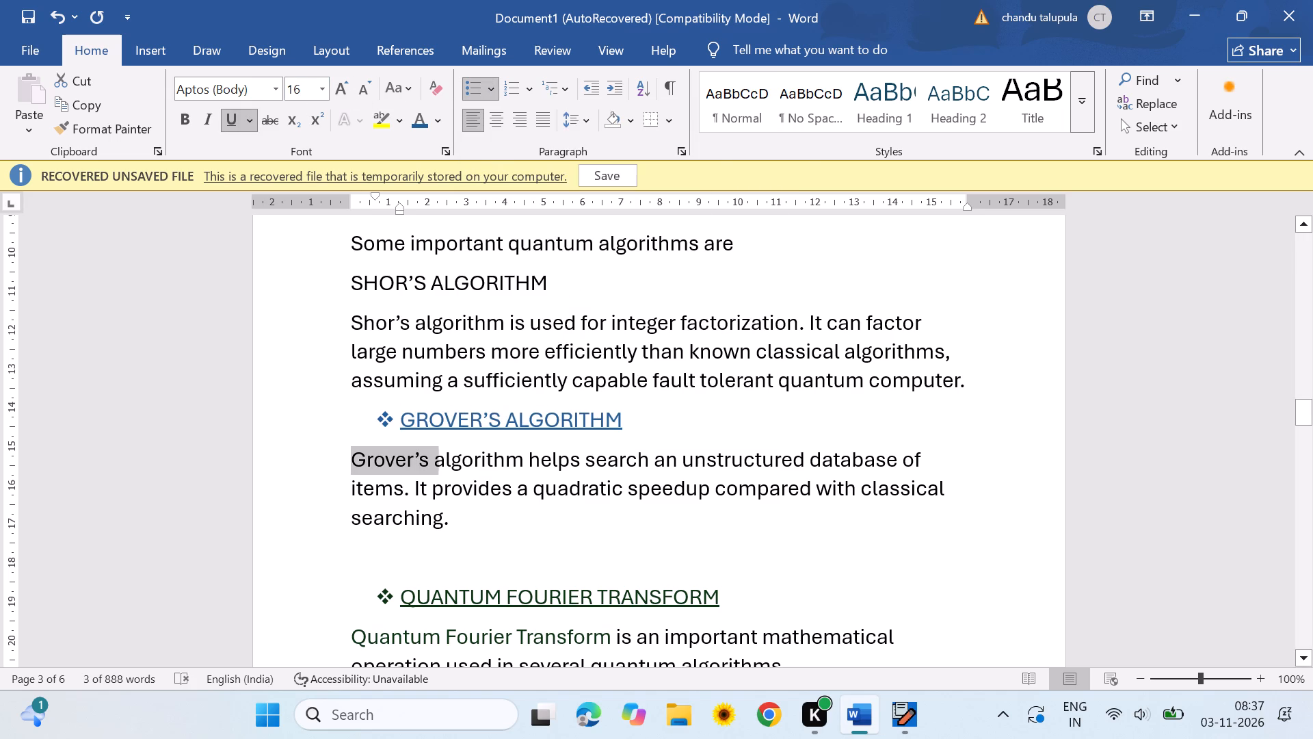
drag(455, 467, 505, 467)
click(624, 443)
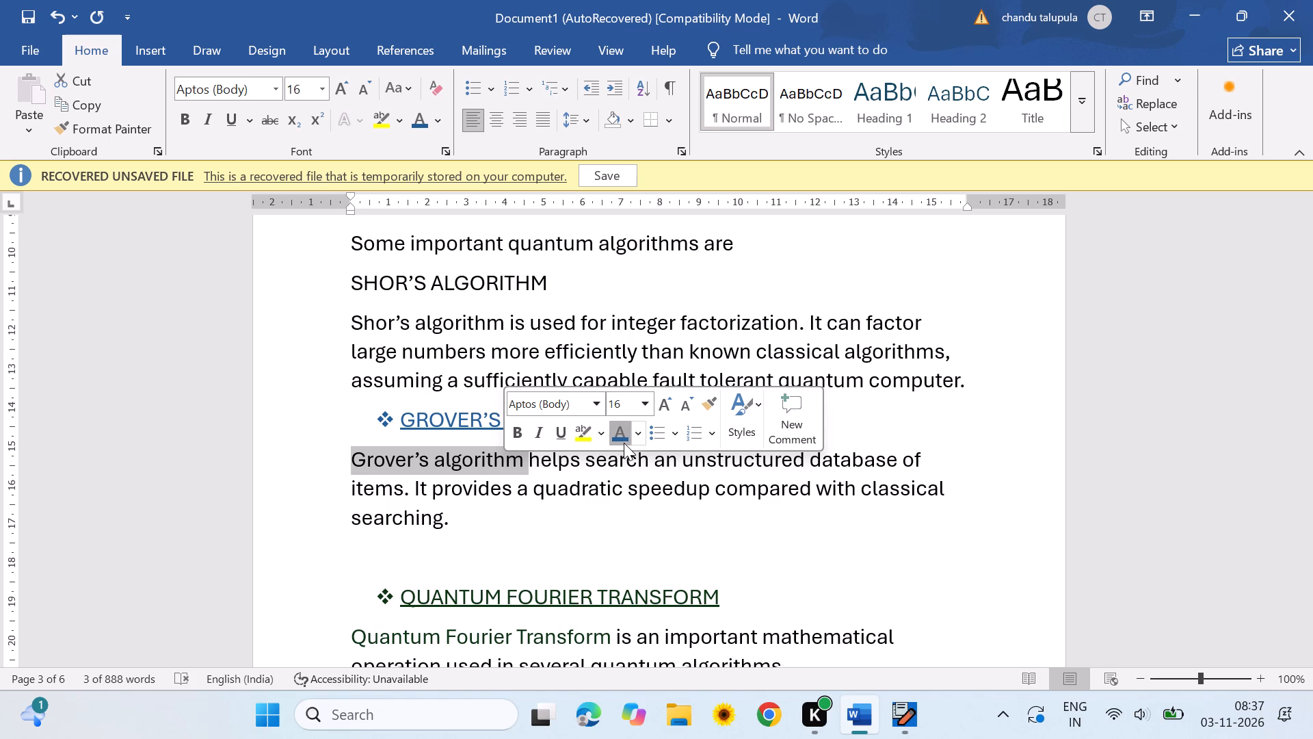
click(652, 534)
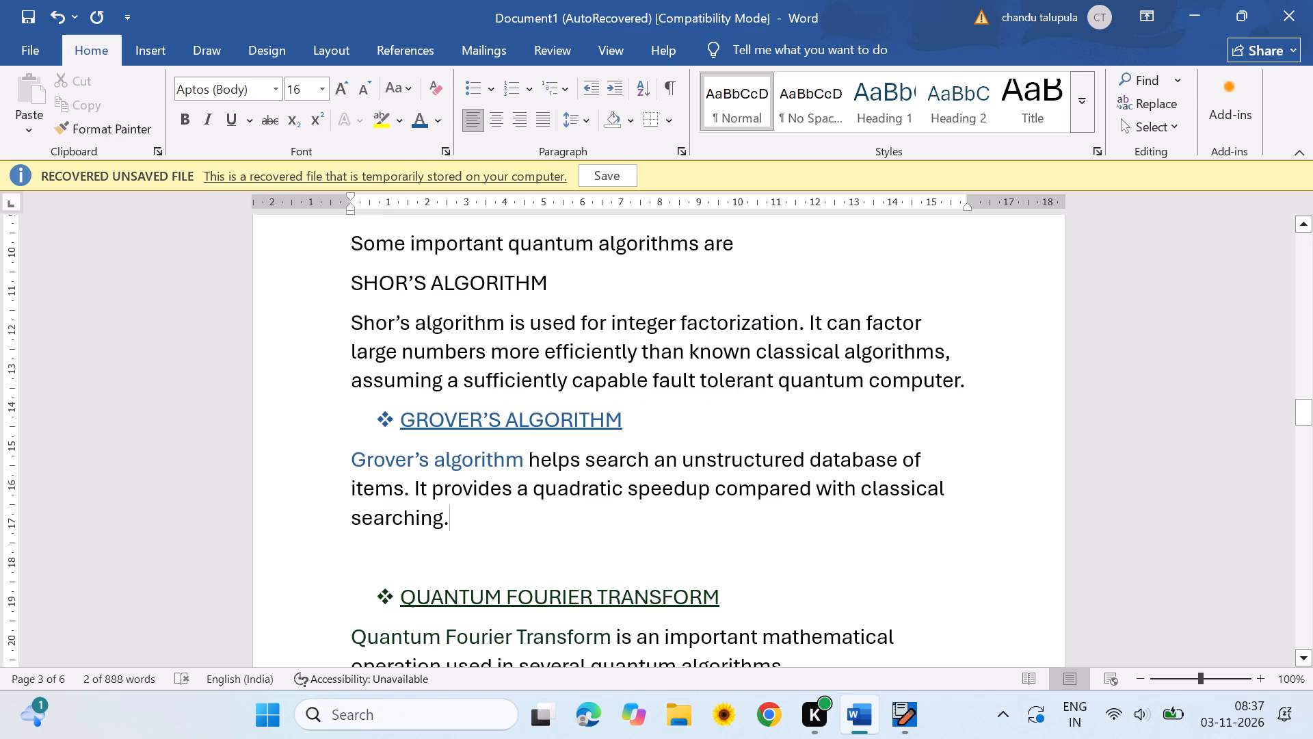
Insert an empty paragraph after the Shor's algorithm description, before the "GROVER'S ALGORITHM" heading.
click(973, 385)
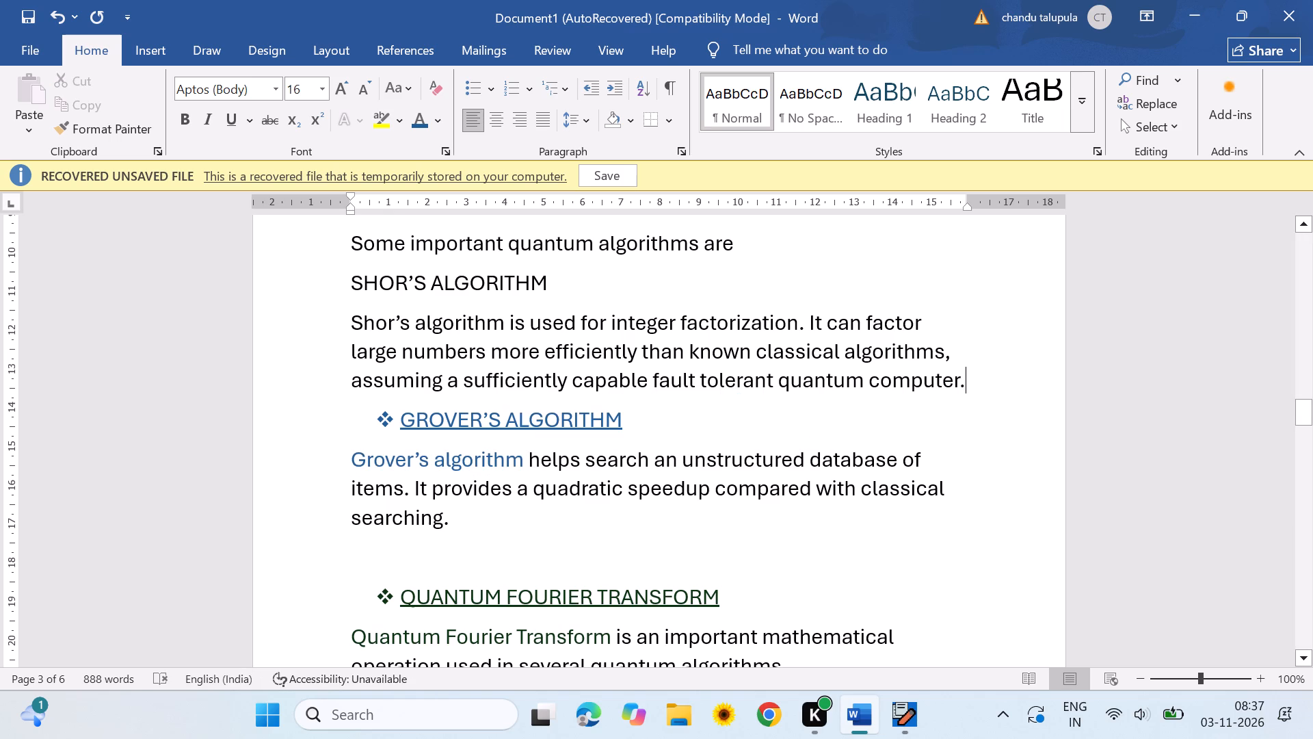
key(Return)
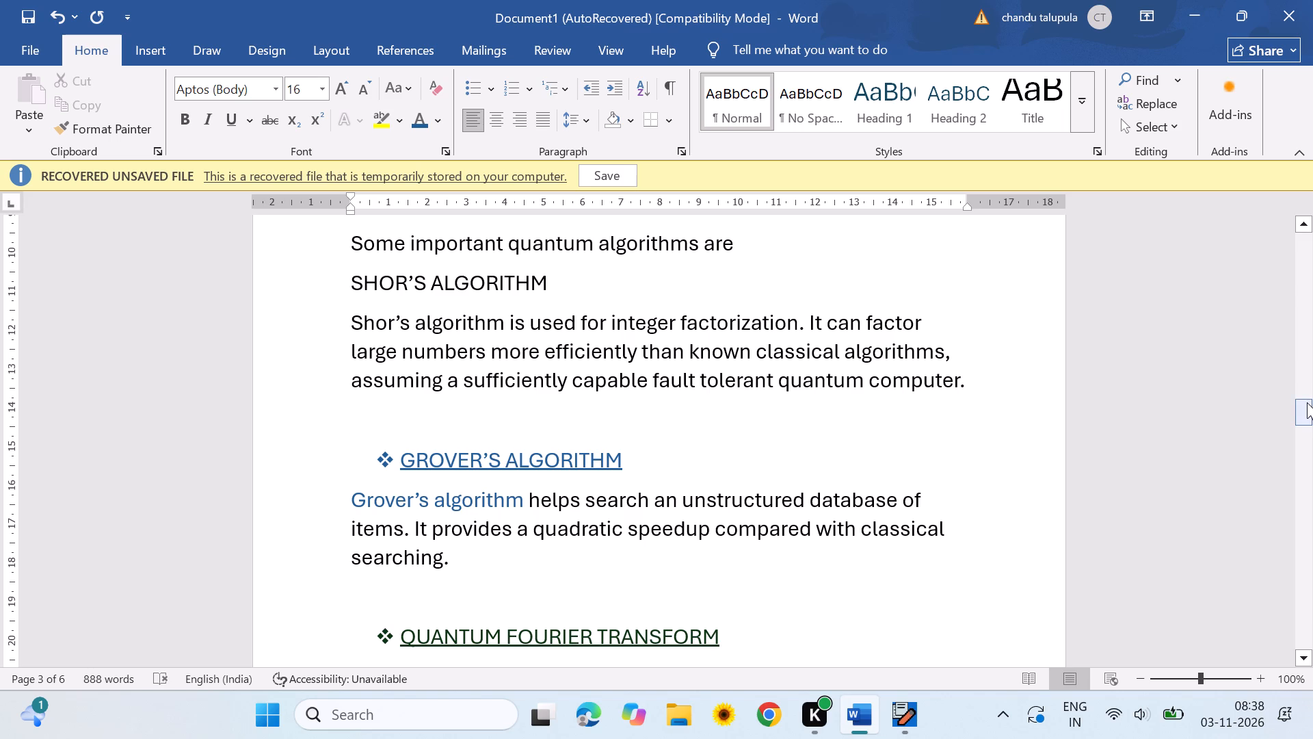
Format the "SHOR'S ALGORITHM" heading in Plum, Accent 5, Darker 25% with a four-diamond bullet and a thick underline.
drag(1307, 402, 1305, 394)
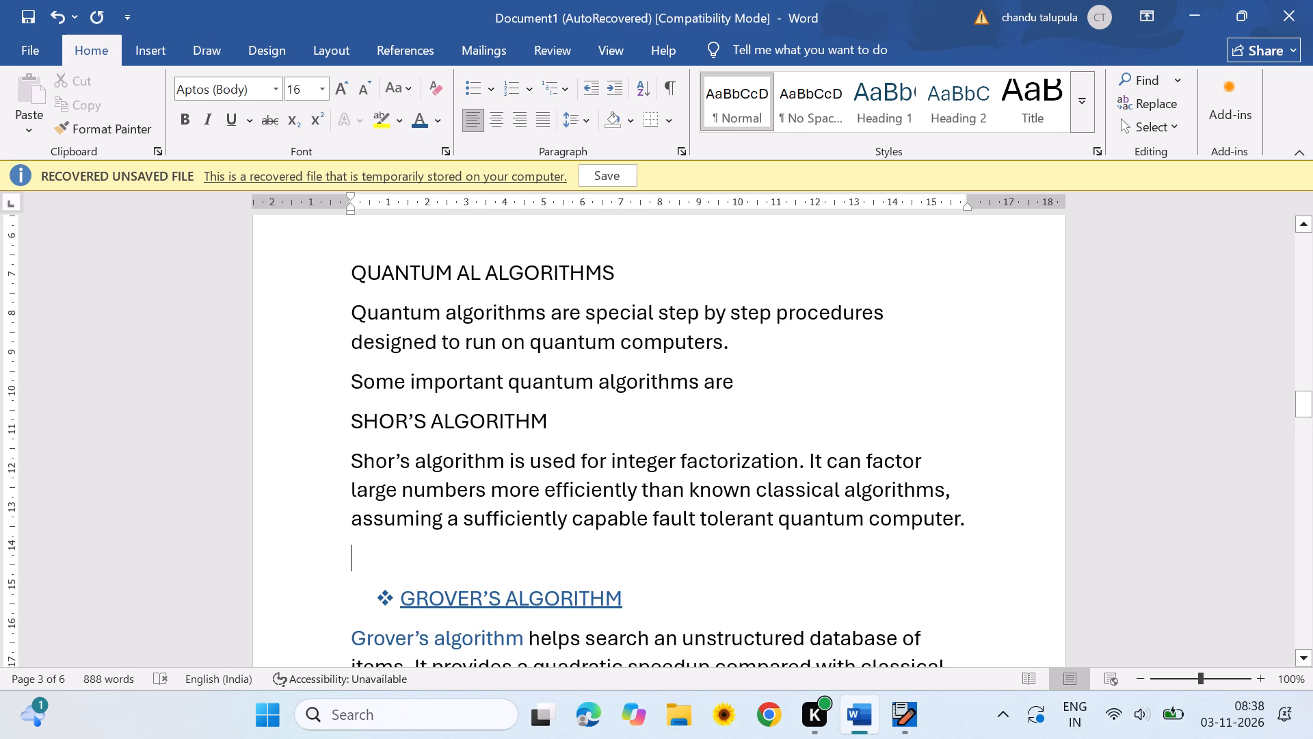
drag(347, 424, 589, 417)
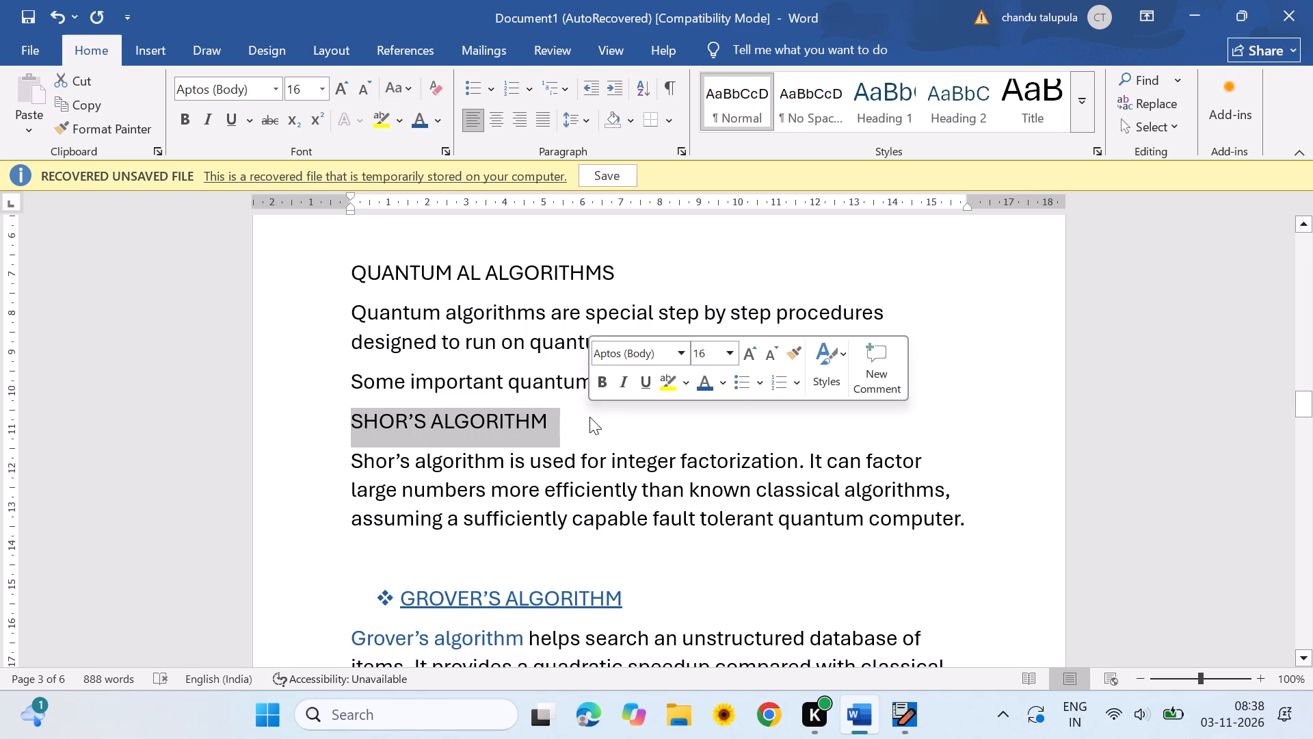
click(724, 385)
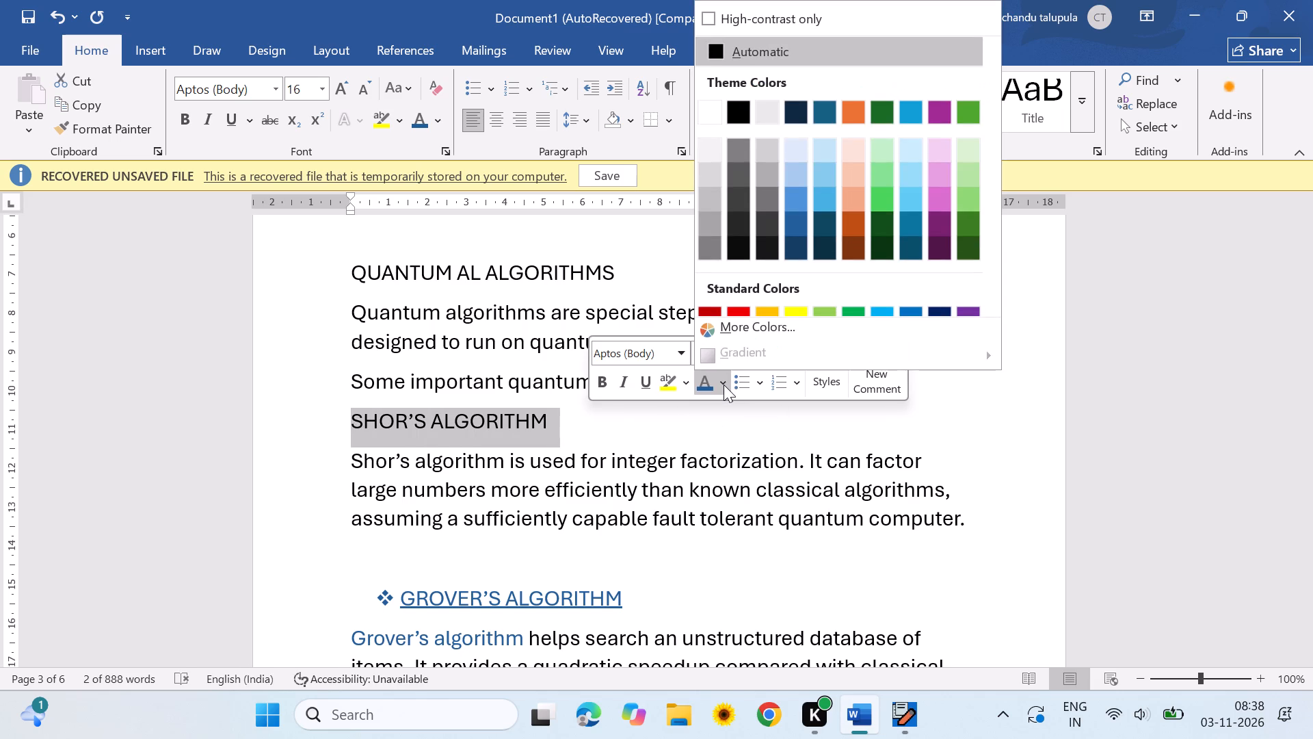
click(940, 233)
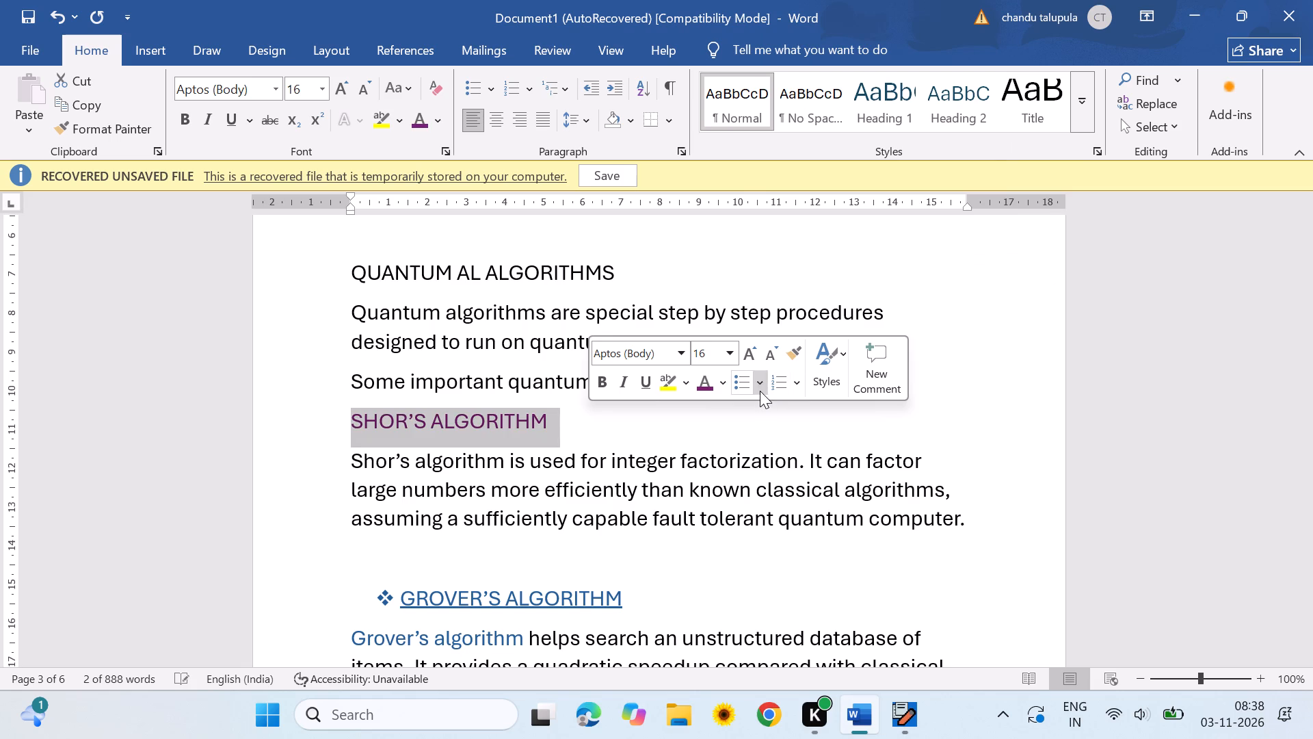
click(760, 390)
click(868, 302)
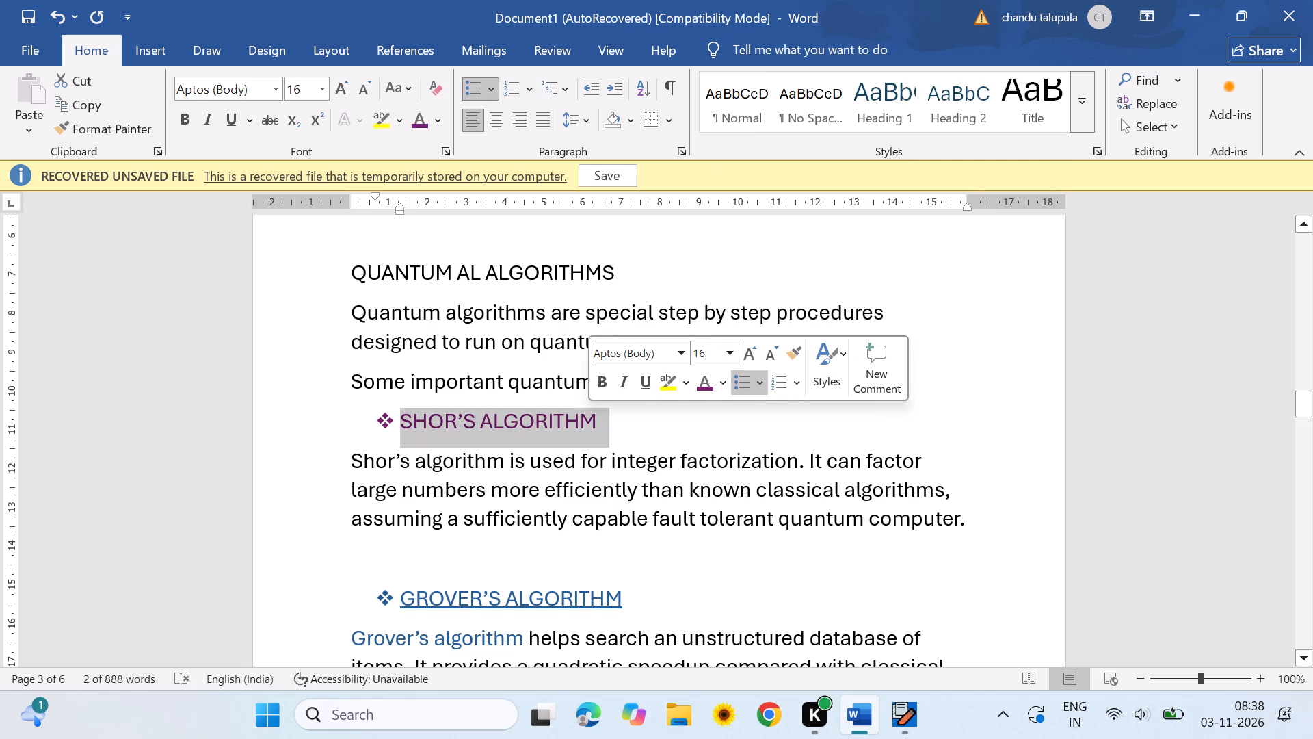
click(252, 119)
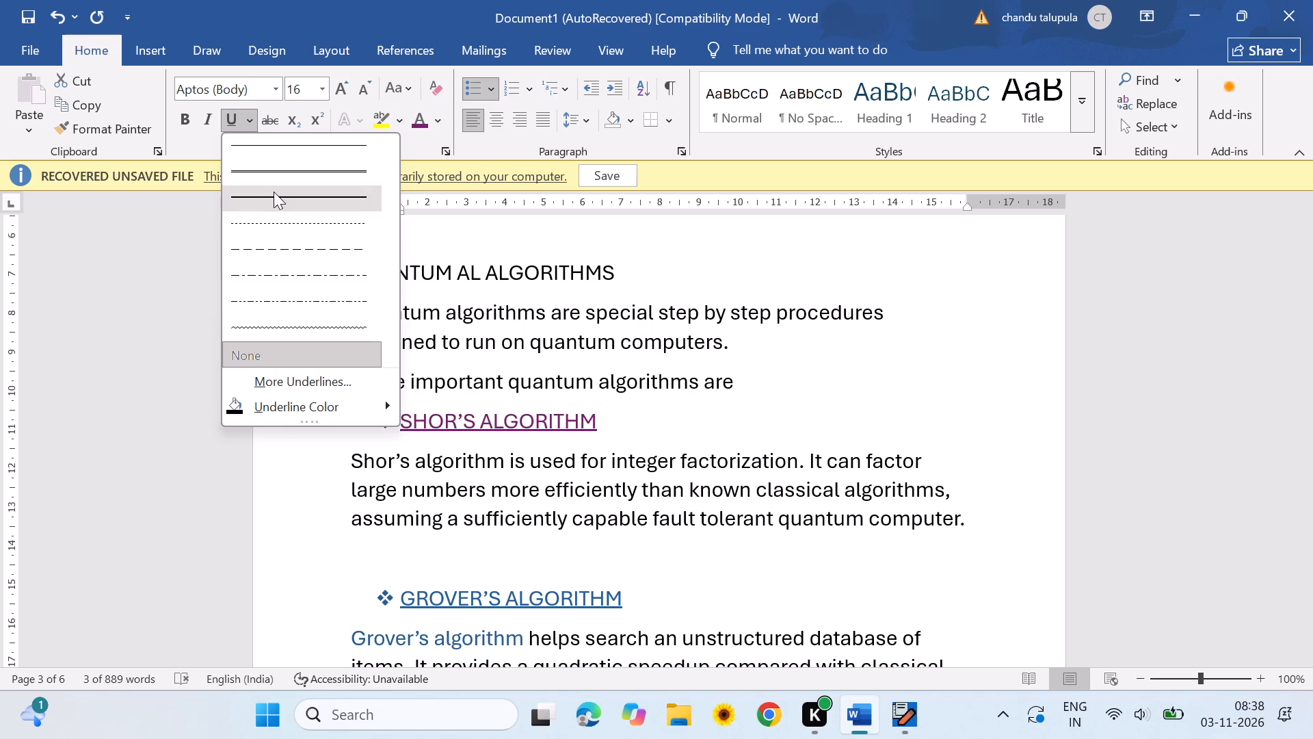
click(274, 192)
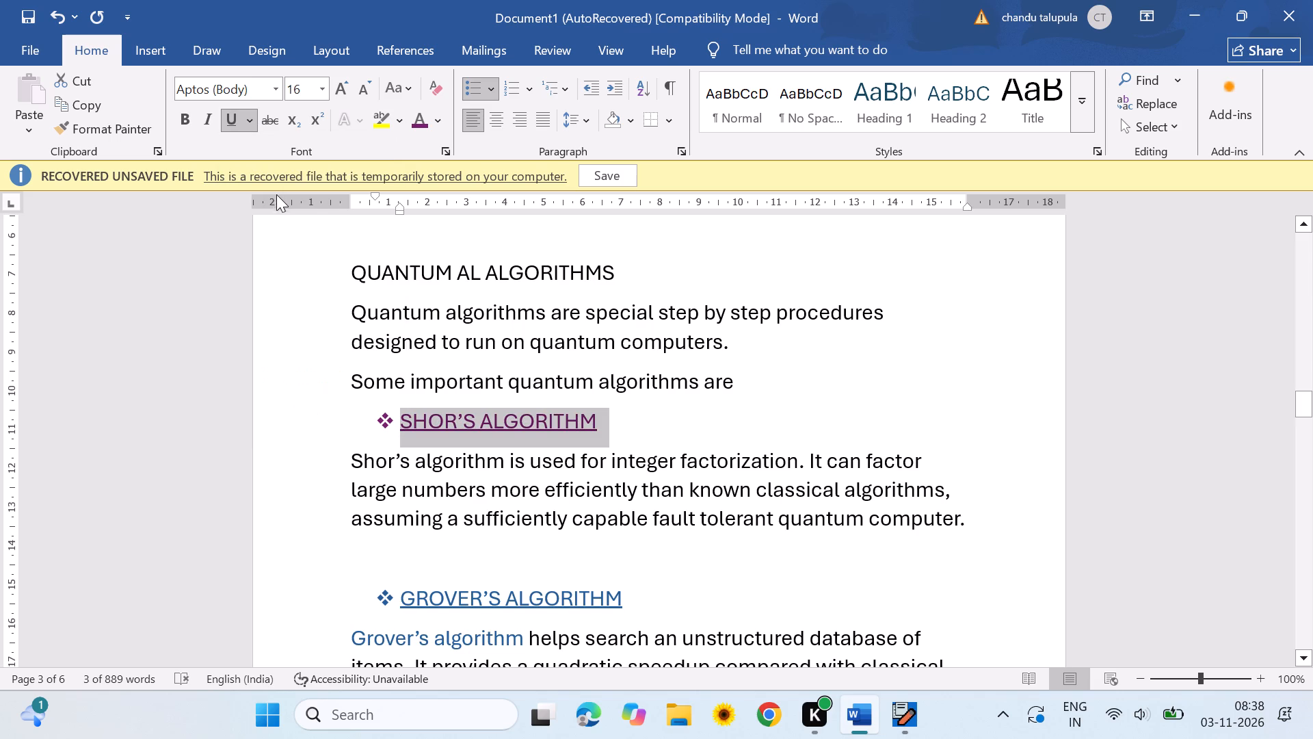
Insert an empty paragraph after "Some important quantum algorithms are", before the "SHOR'S ALGORITHM" heading.
click(777, 384)
key(Return)
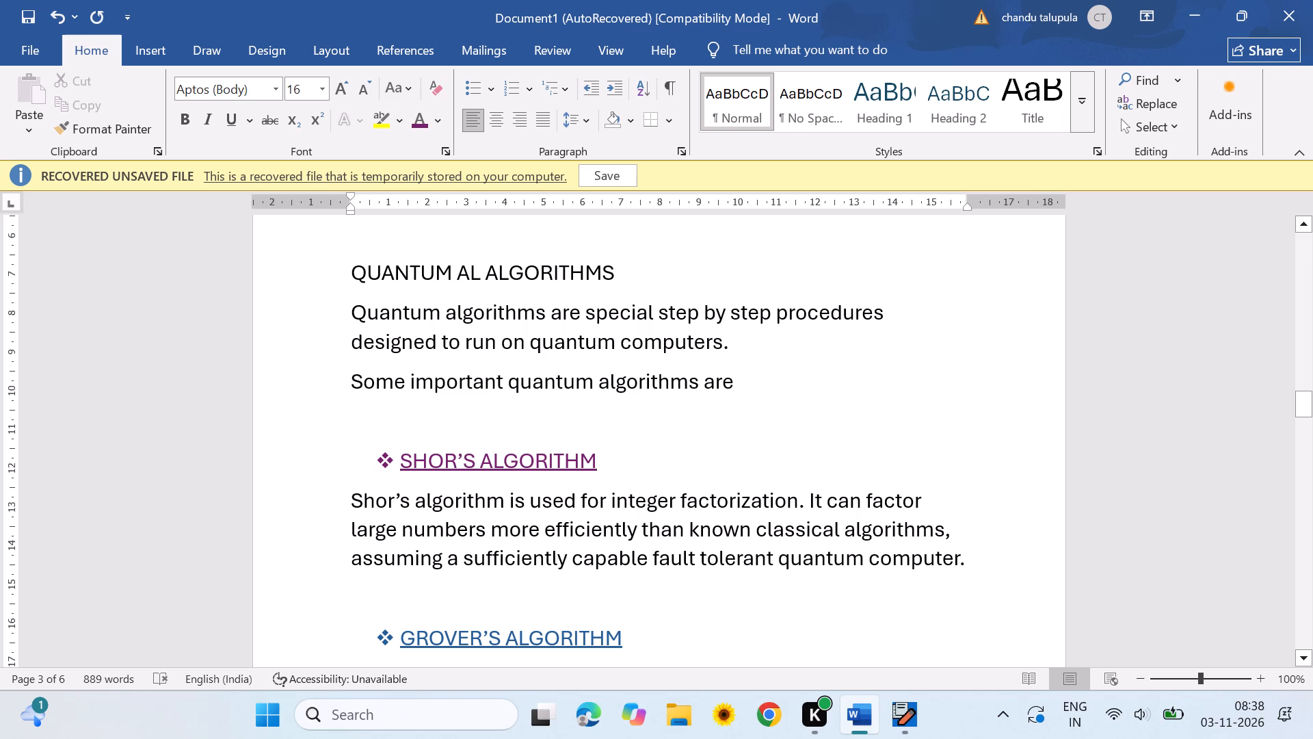
Format the "QUANTUM AL ALGORITHMS" heading in the same blue as the Grover's heading, with a four-diamond bullet and an underline.
drag(1297, 409, 1299, 400)
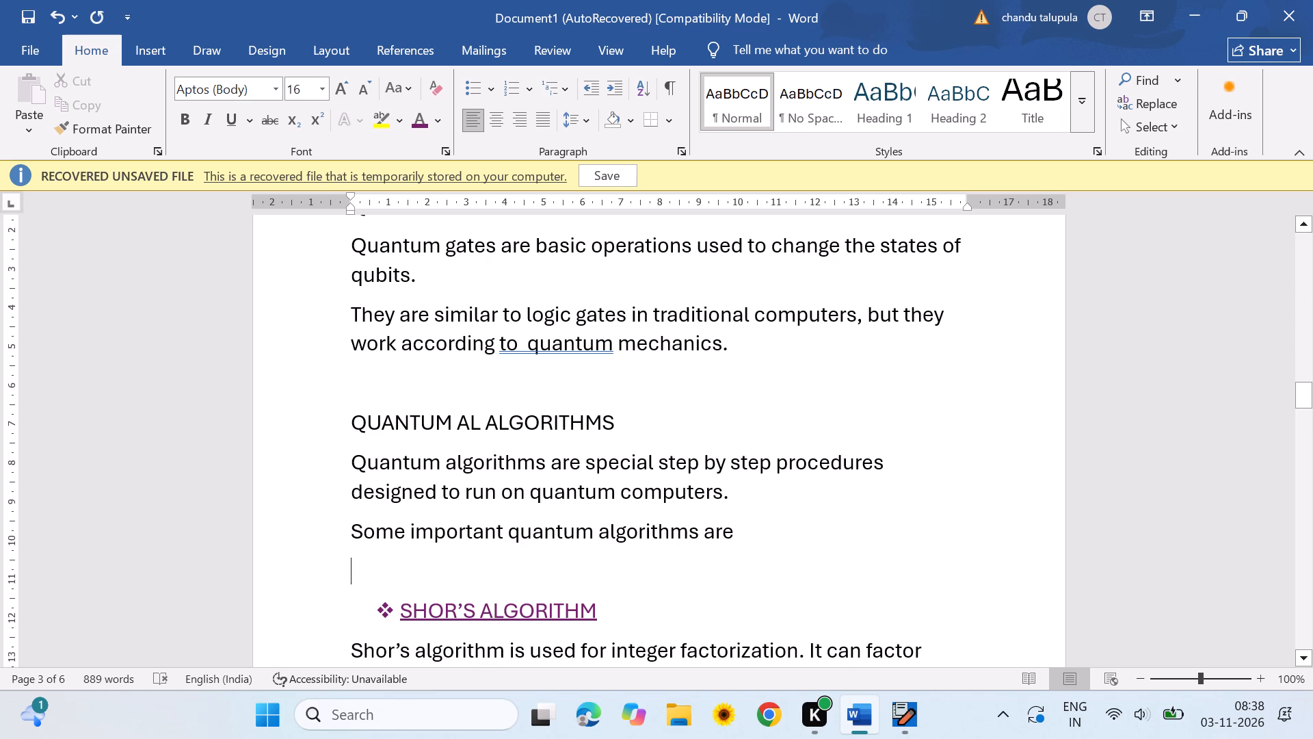
drag(351, 419, 630, 416)
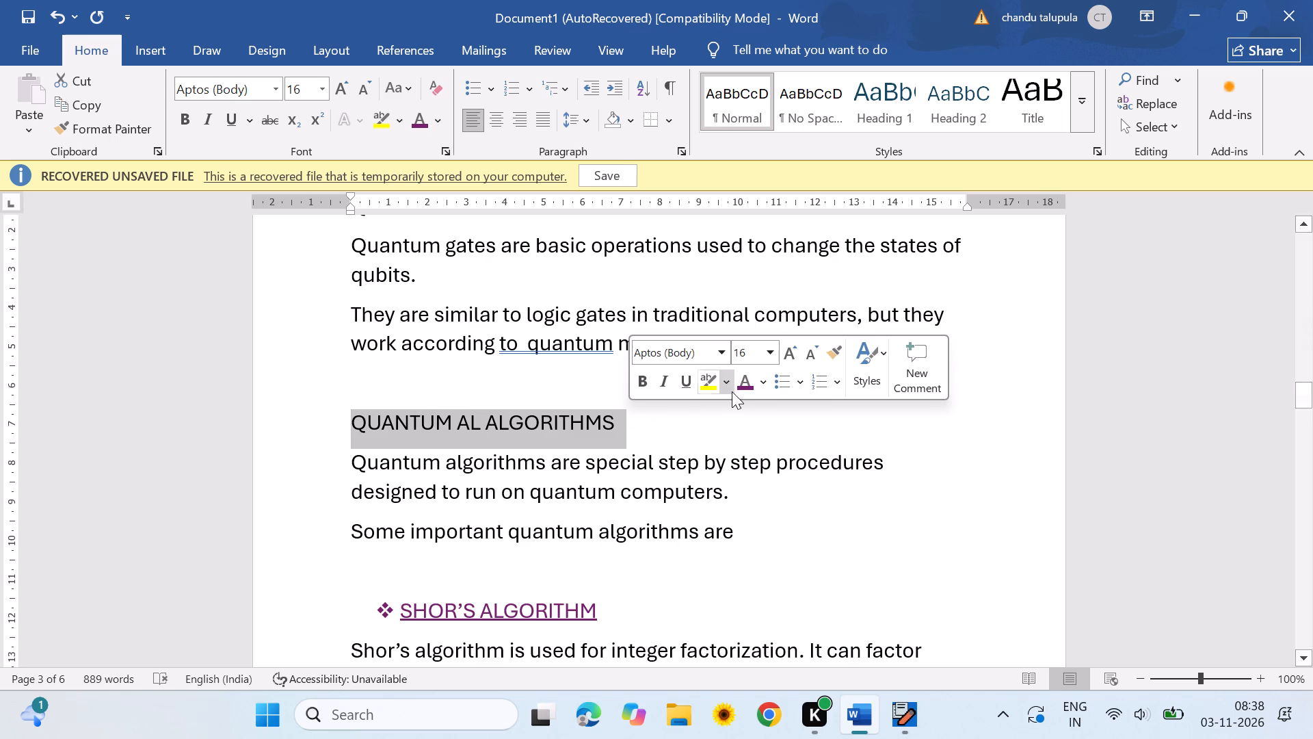
click(769, 383)
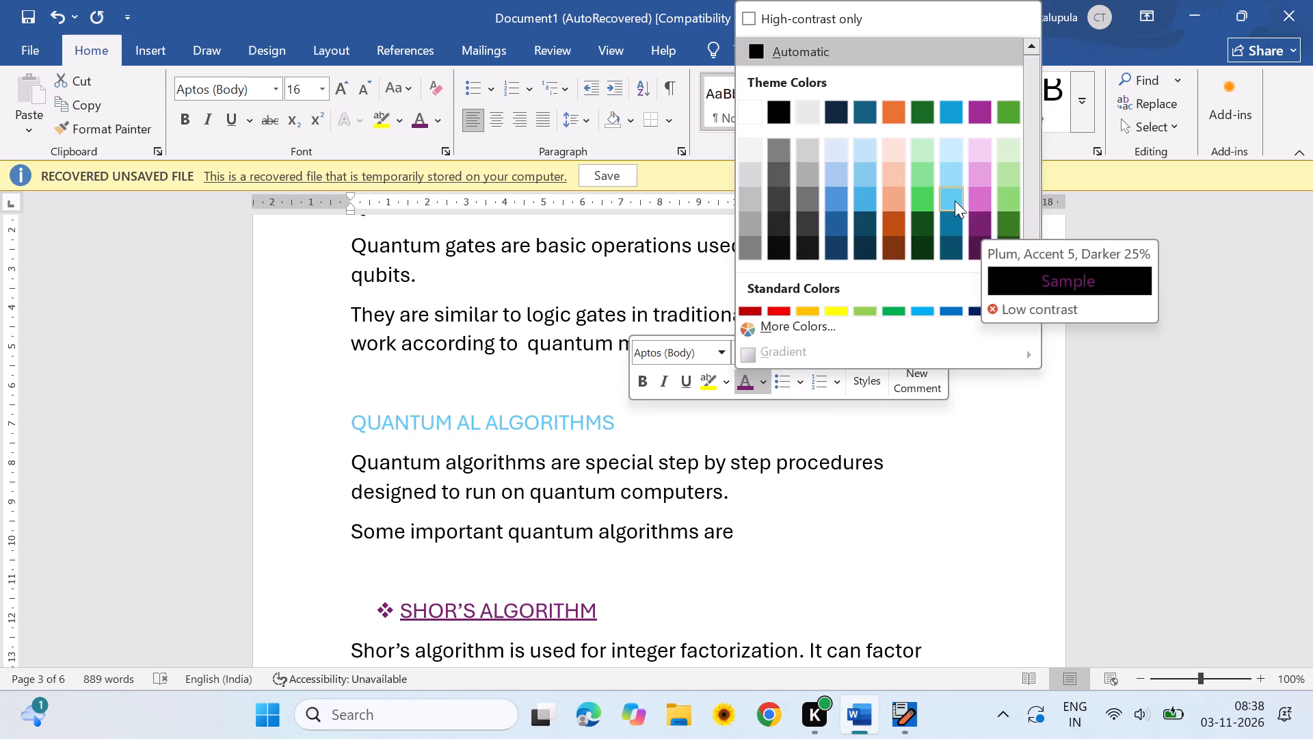
click(839, 216)
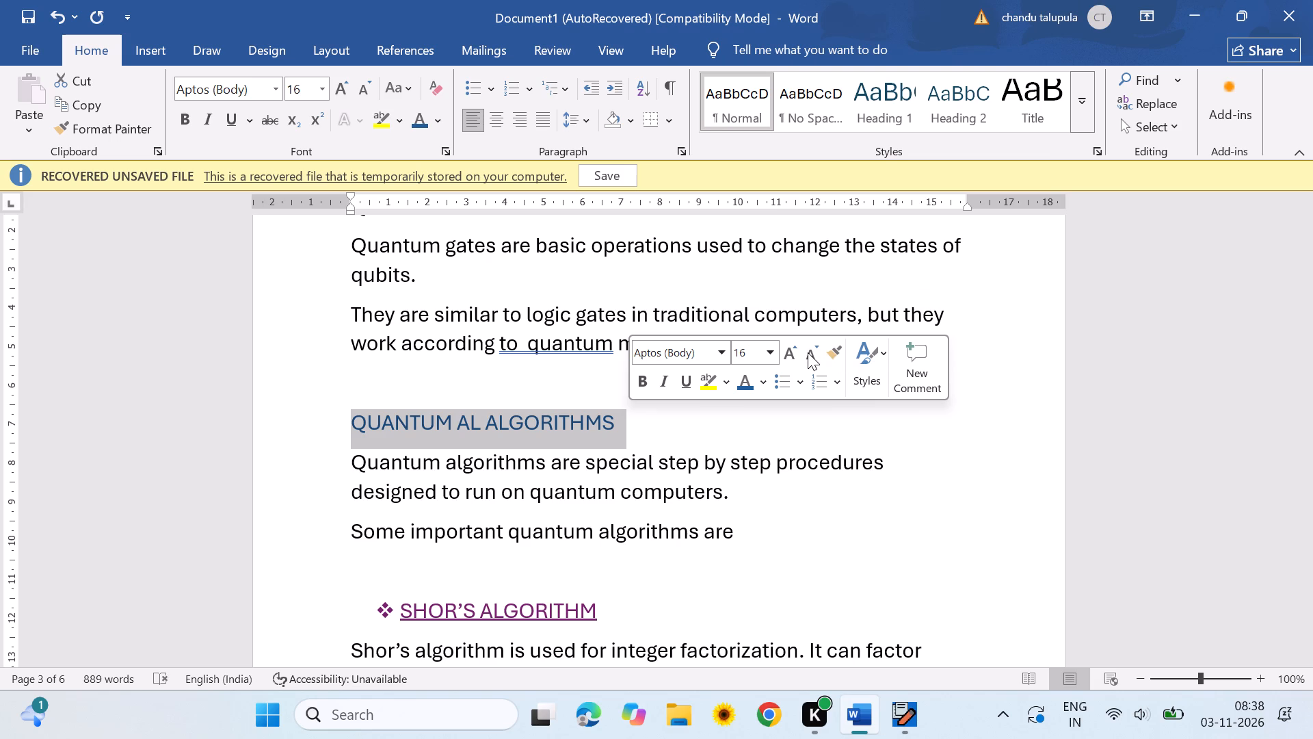
click(800, 382)
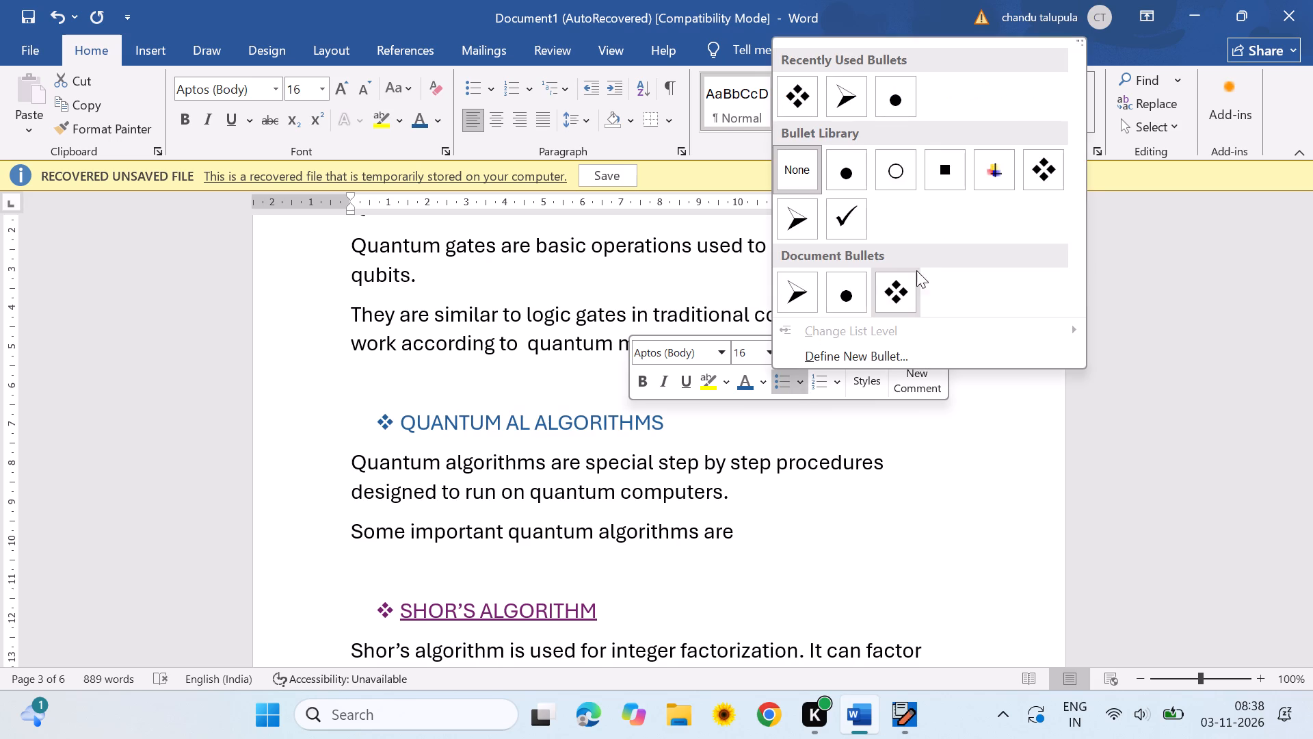
click(902, 283)
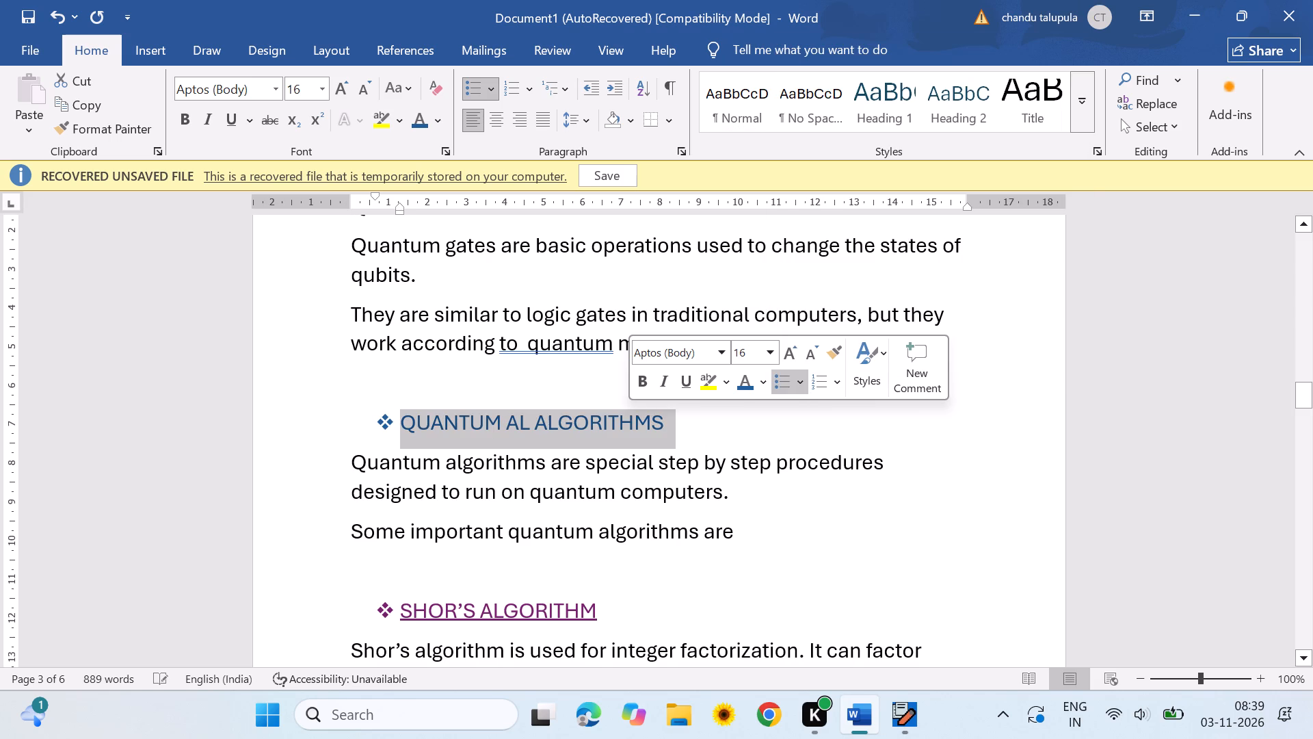
click(231, 125)
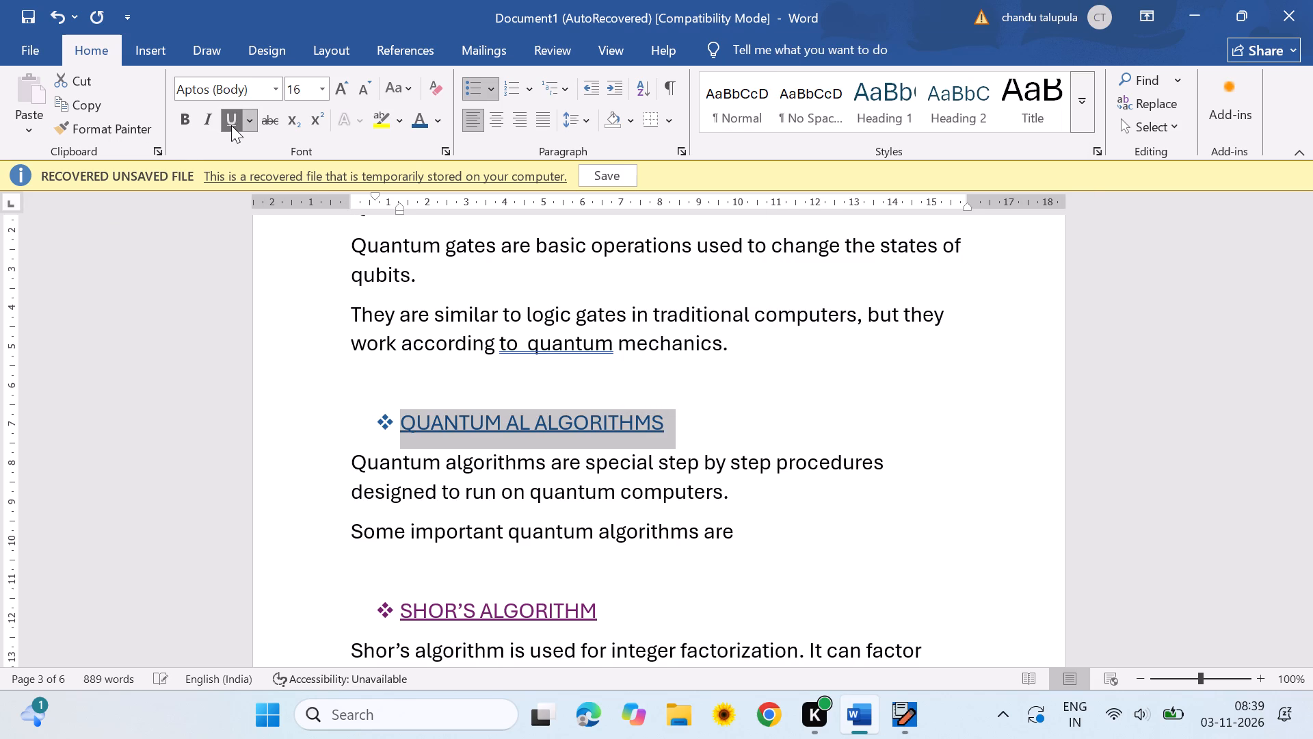
click(871, 408)
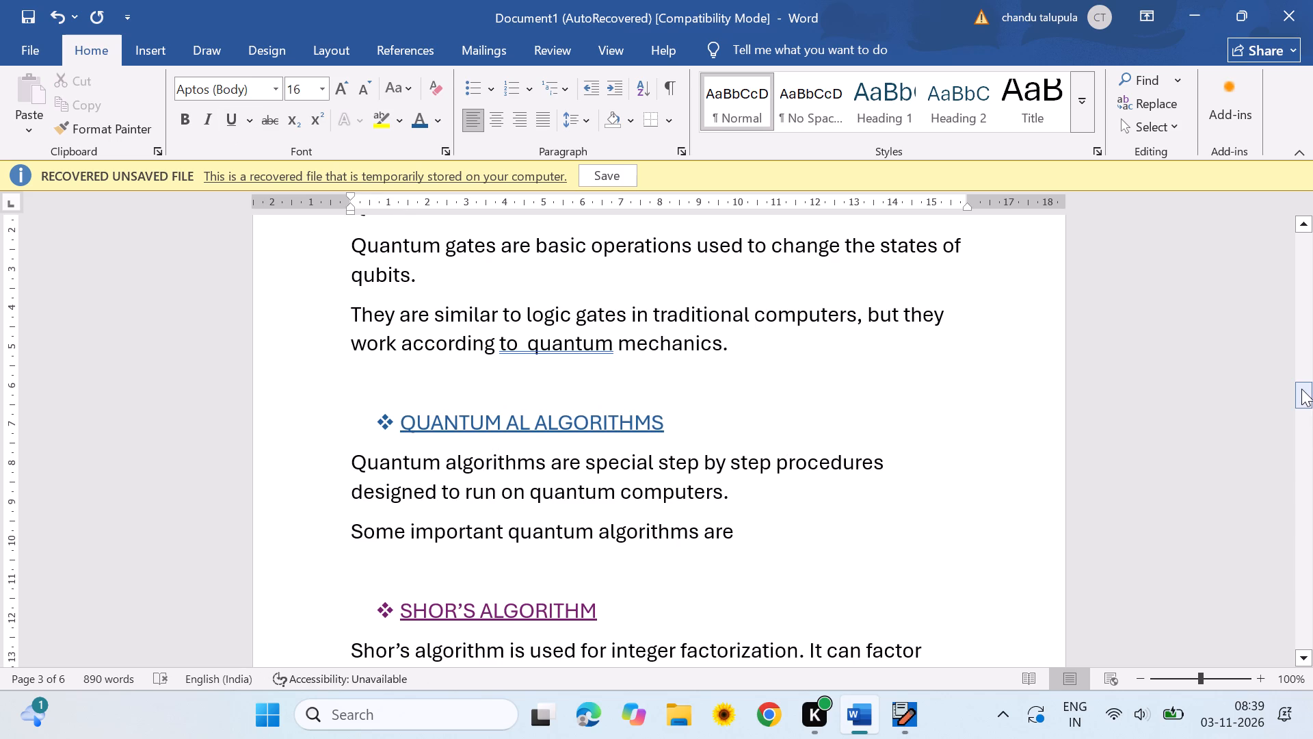
Italicise the "QUANTUM APPROXIMATE OPTIMIZATION ALGORITHM" heading and the QAOA description below it.
drag(1301, 389, 1290, 428)
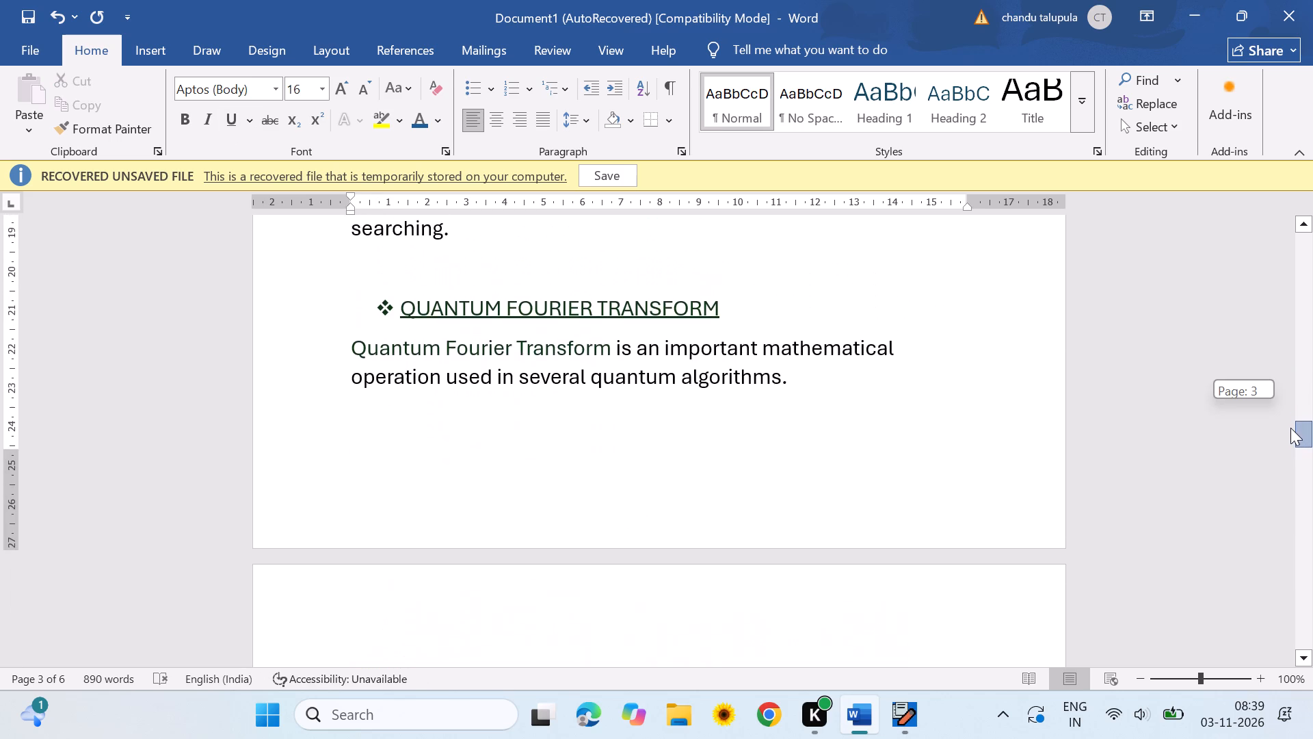
drag(1290, 428, 1288, 440)
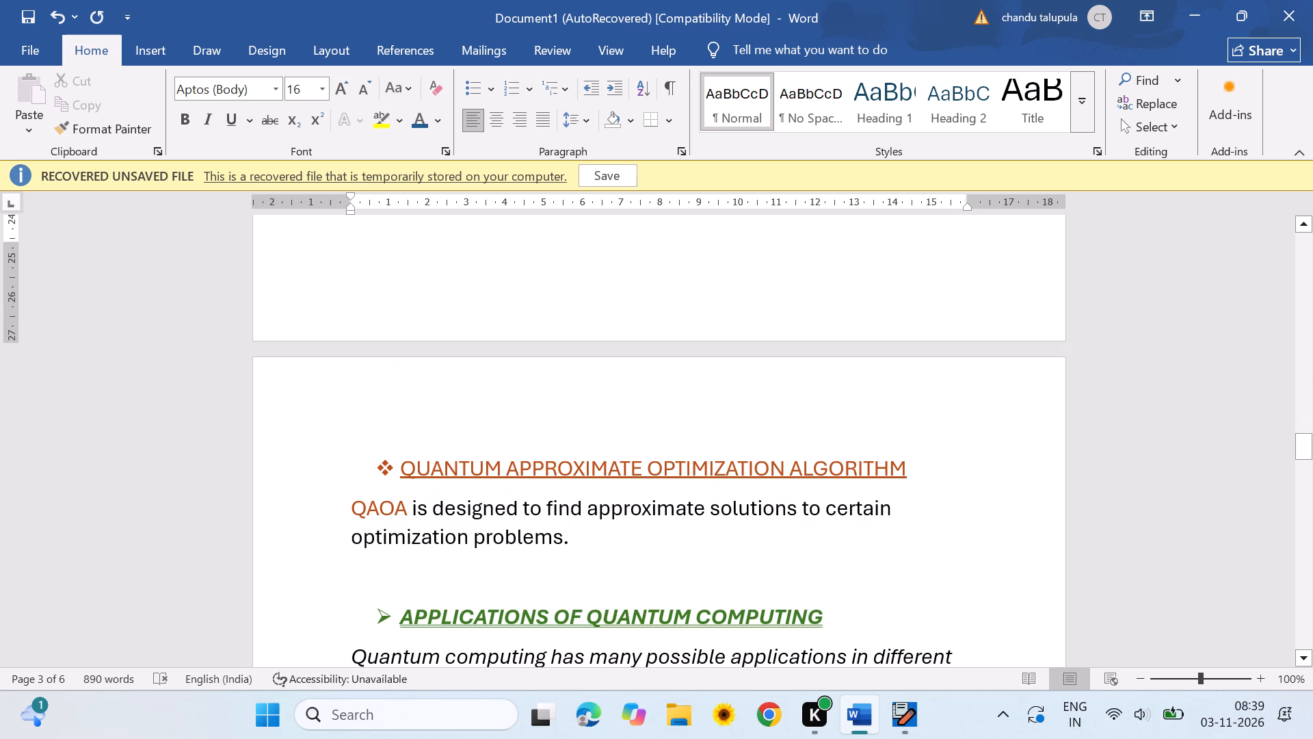
drag(401, 469, 412, 517)
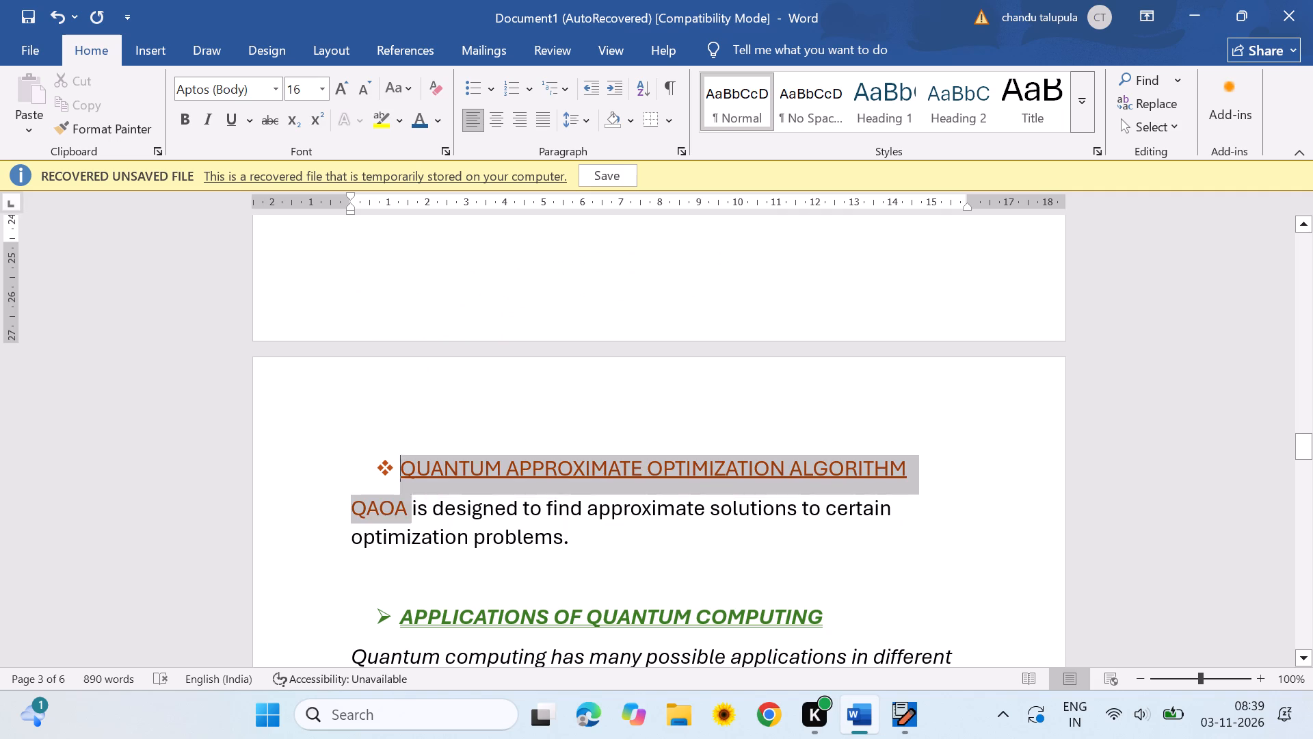
drag(412, 517, 540, 546)
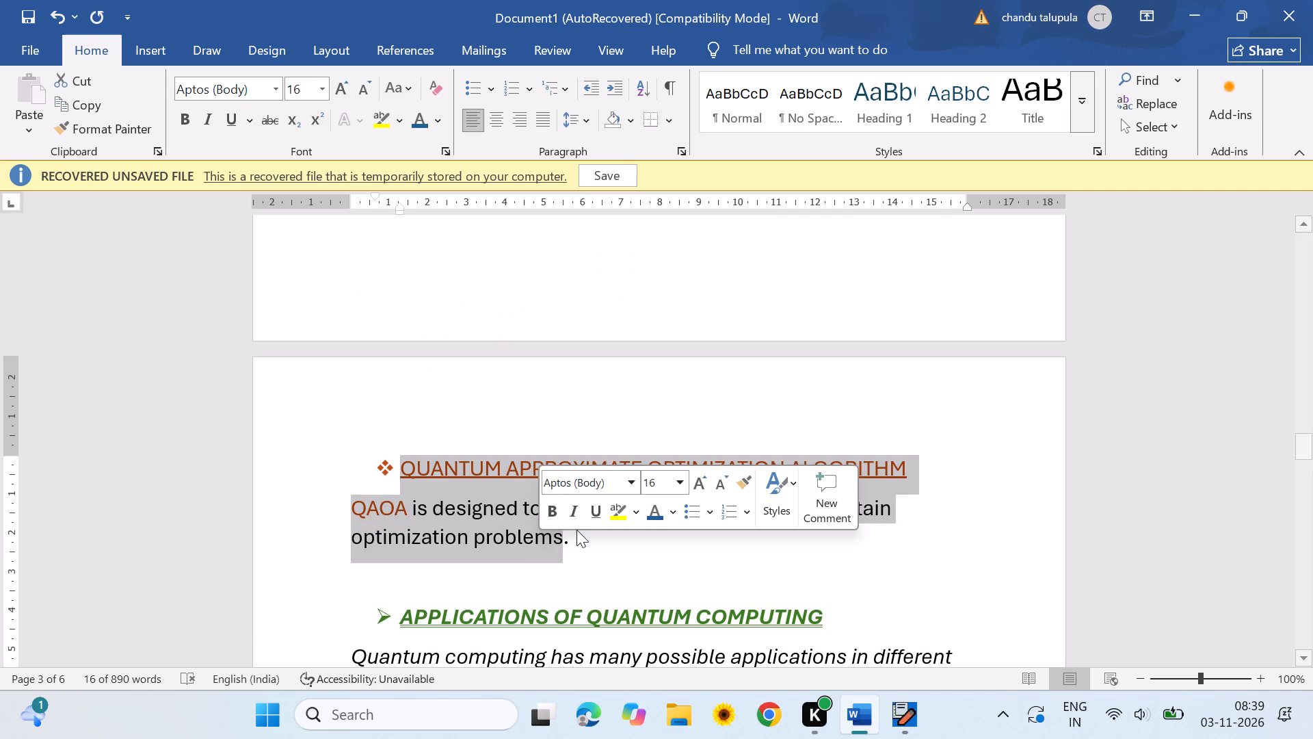
click(571, 515)
click(609, 567)
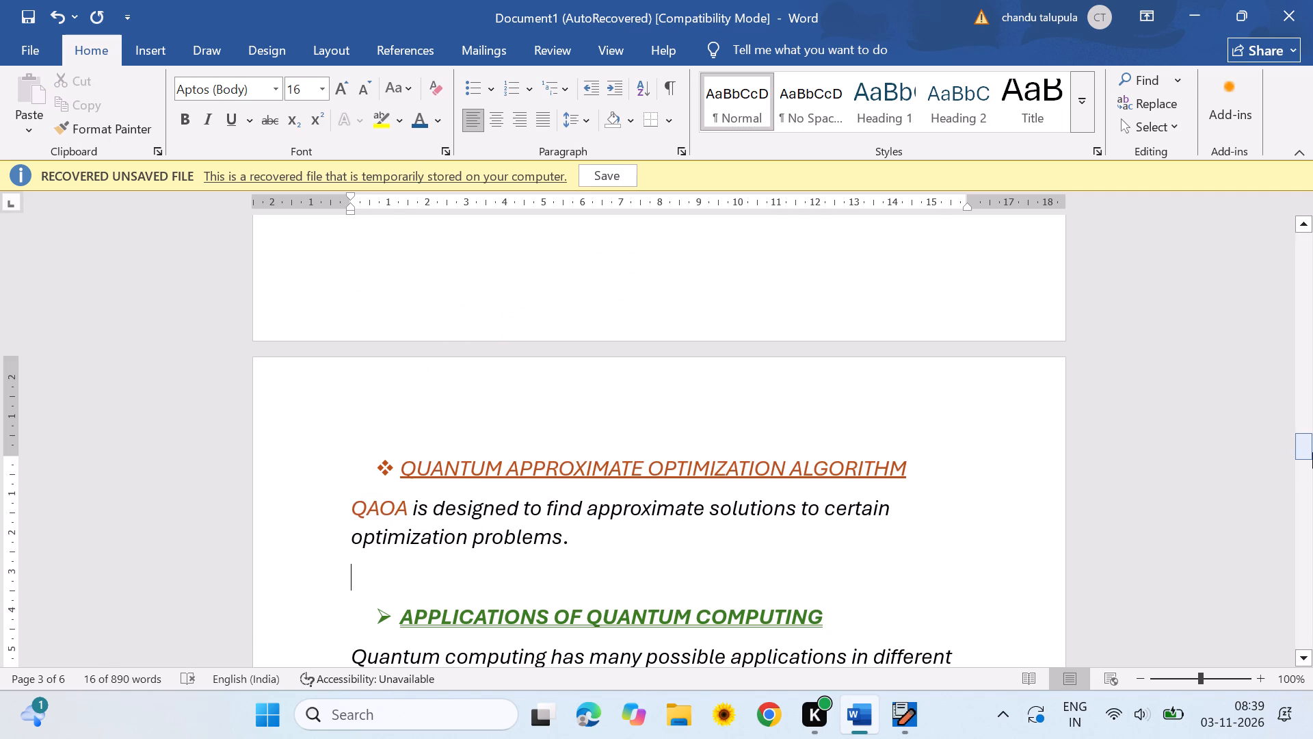
Italicise the "QUANTUM FOURIER TRANSFORM" heading and the description below it.
drag(1312, 452, 1308, 441)
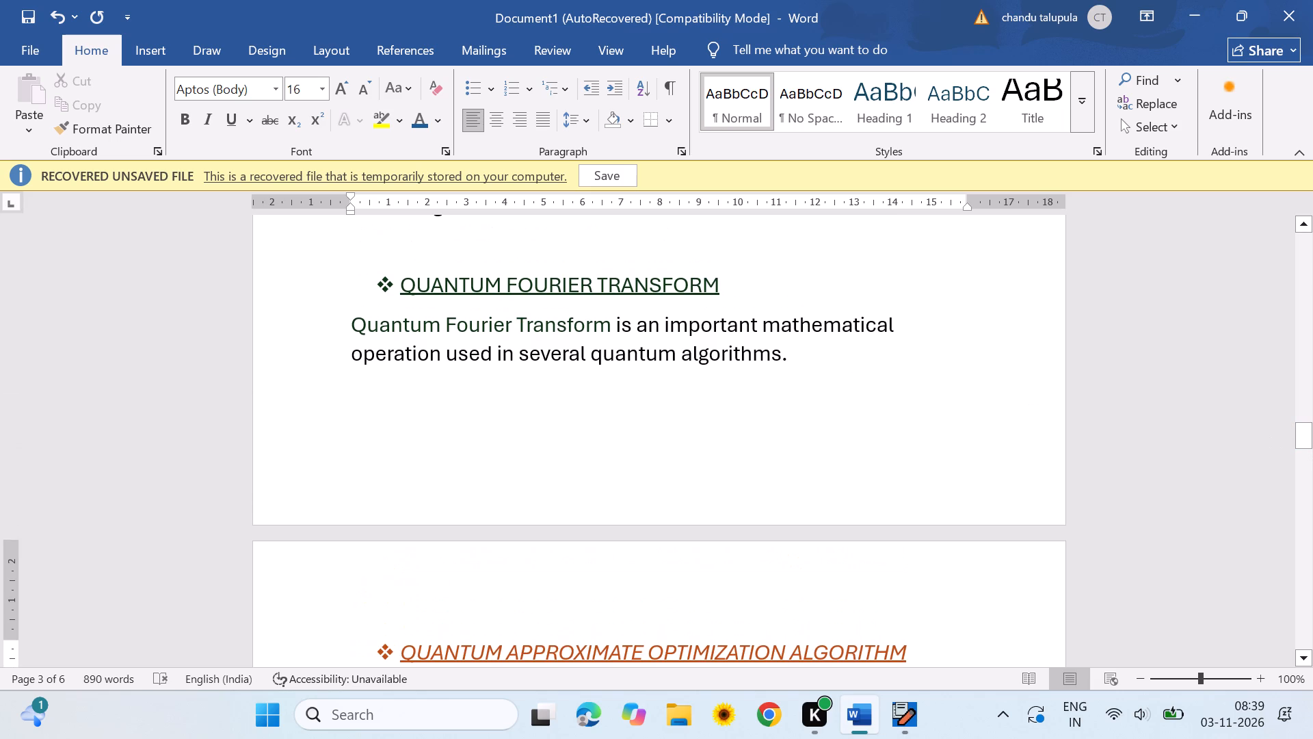
drag(391, 278, 354, 323)
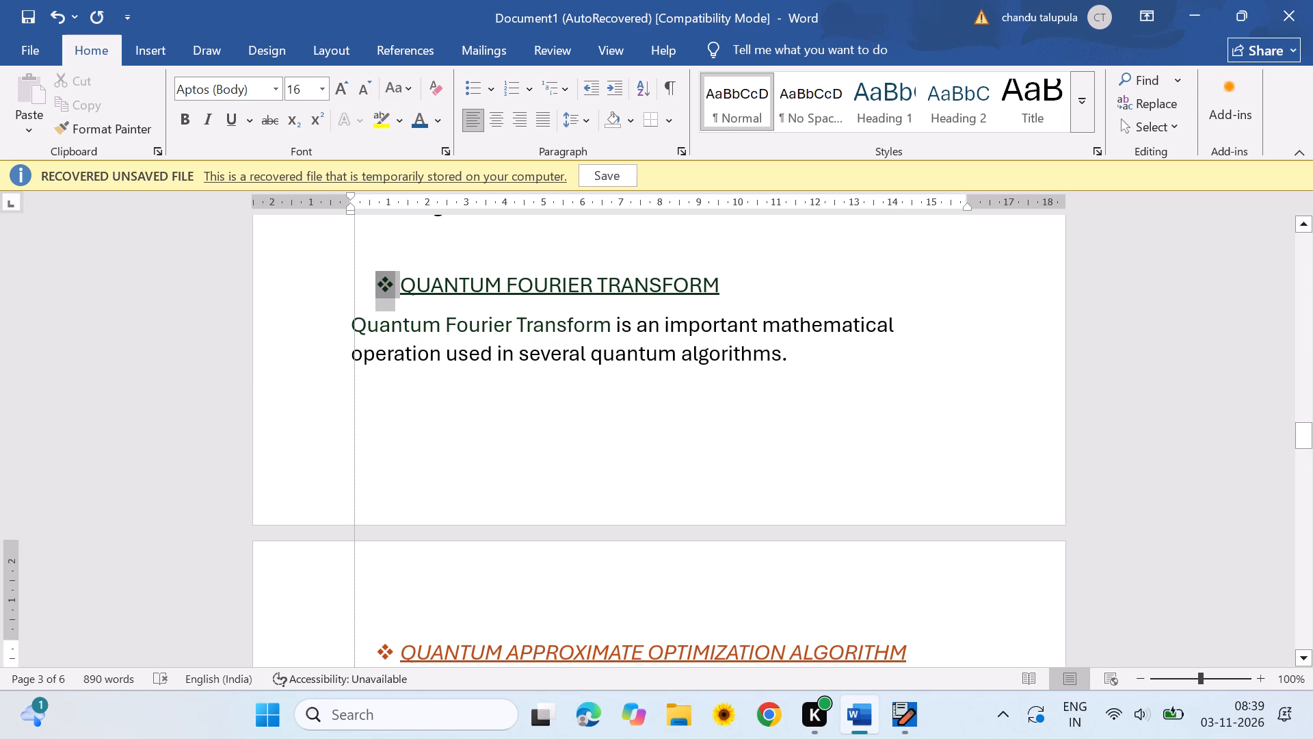
drag(354, 323, 373, 323)
drag(466, 383, 408, 295)
click(442, 269)
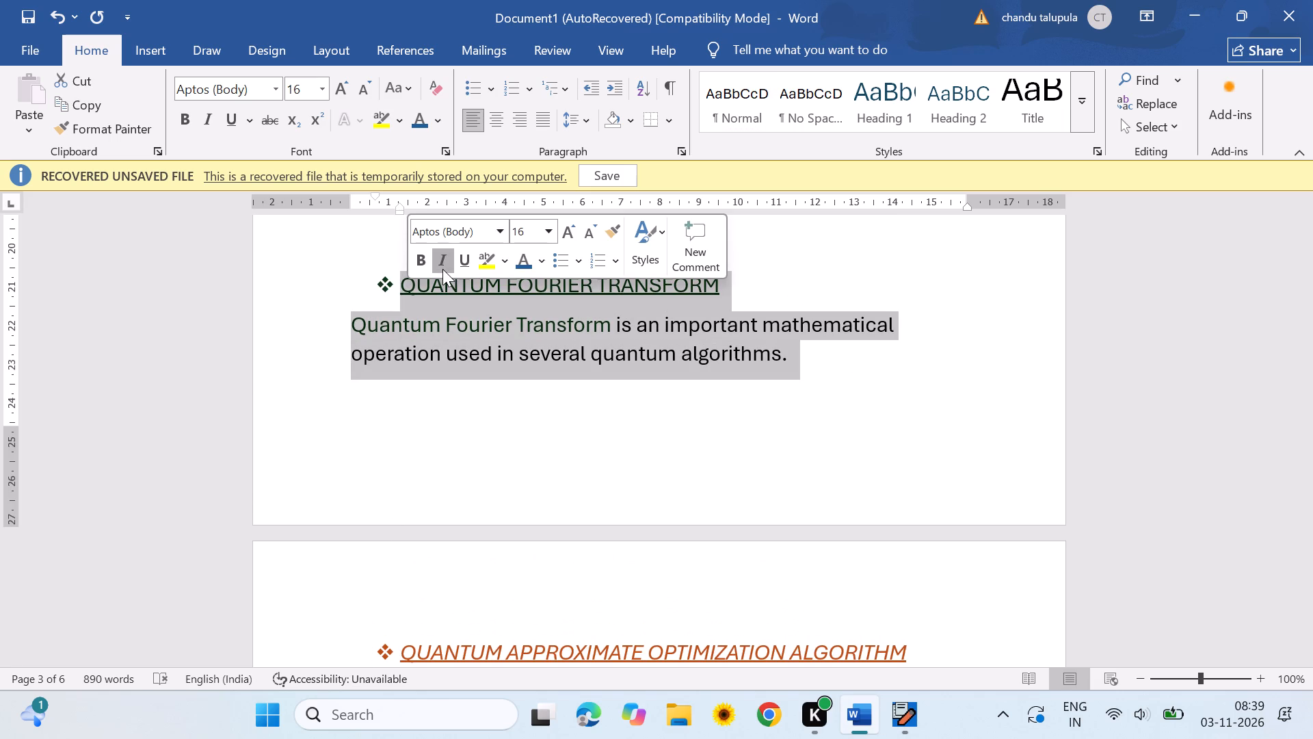
click(583, 435)
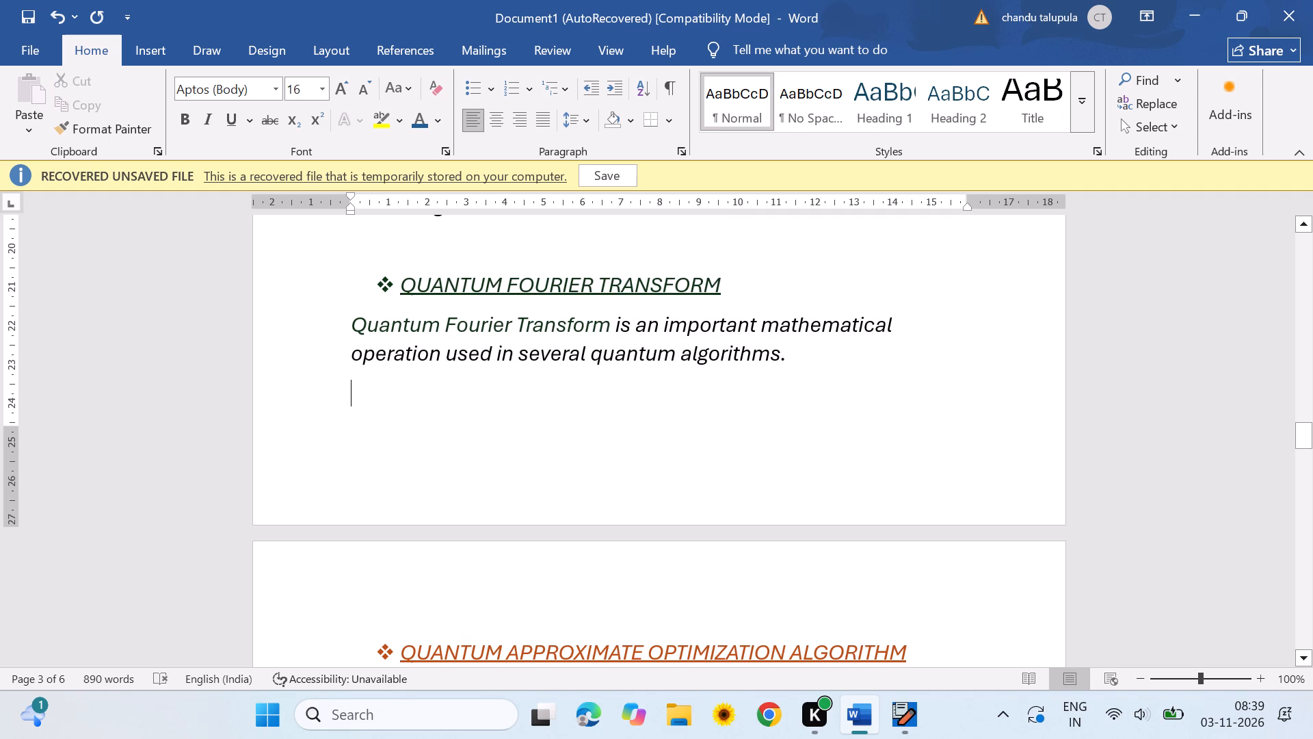
Italicise the "GROVER'S ALGORITHM" heading and the paragraph describing Grover's algorithm below it.
drag(1307, 444, 1304, 424)
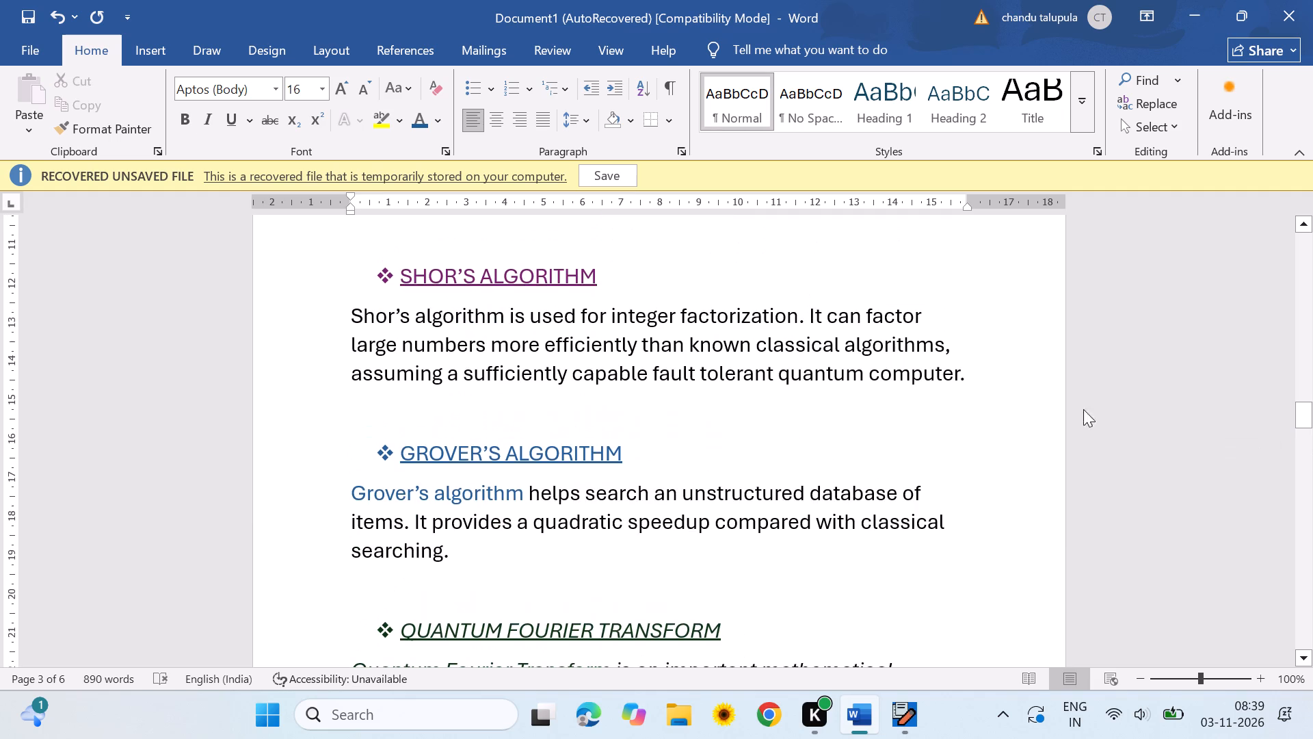
drag(397, 445, 437, 538)
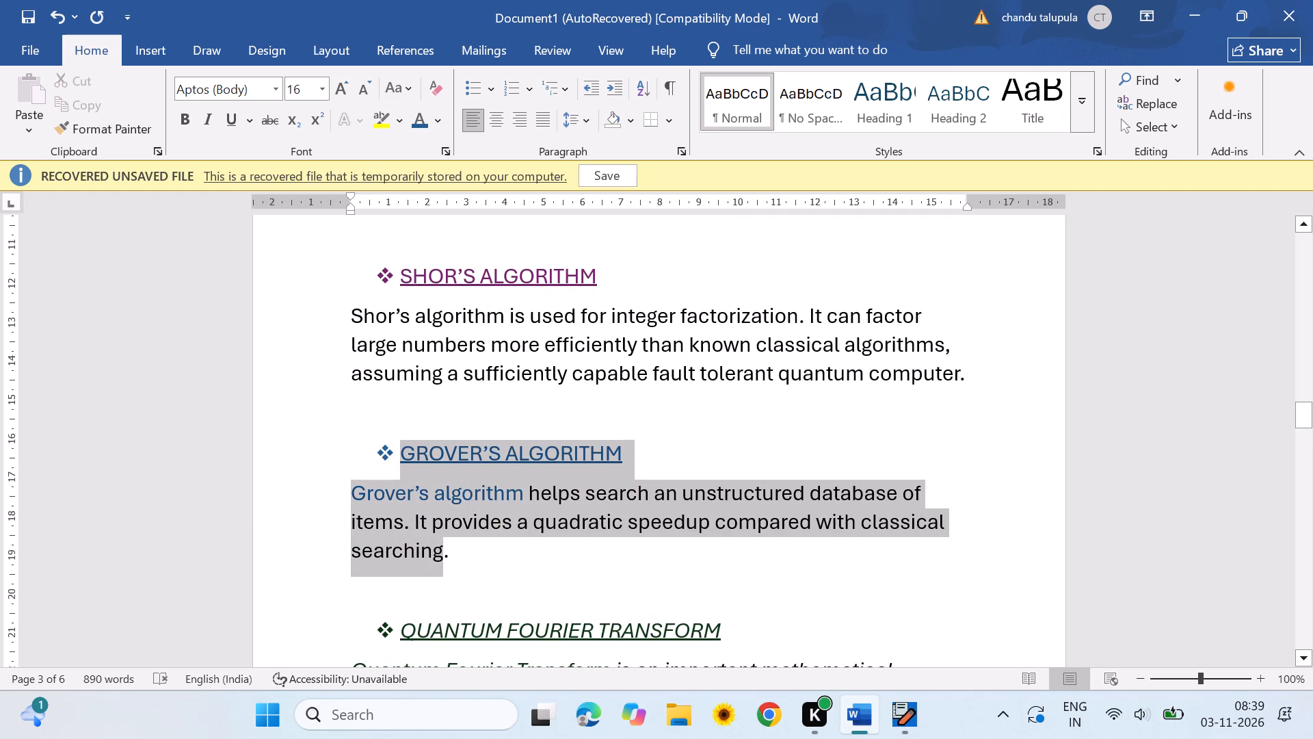
drag(437, 538, 451, 545)
click(488, 513)
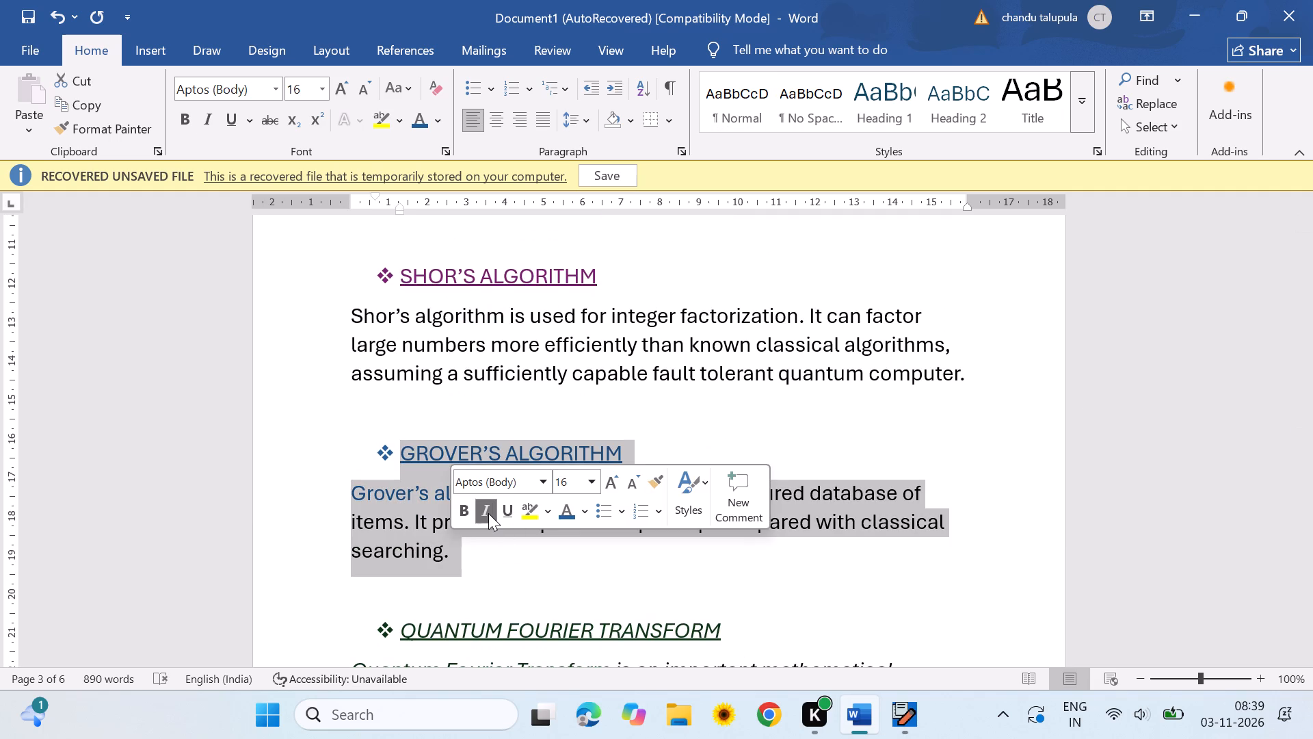
click(526, 571)
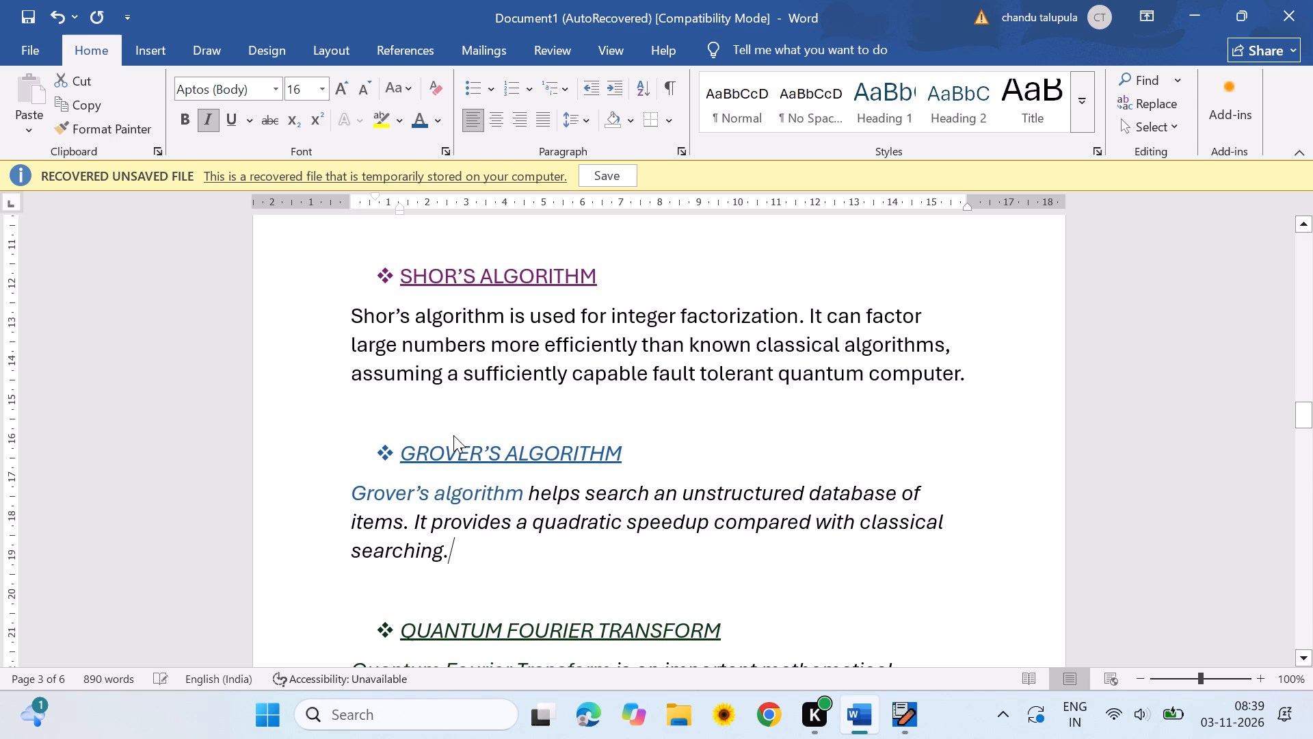
Italicise the "SHOR'S ALGORITHM" heading and the integer factorization paragraph below it.
drag(399, 269, 445, 351)
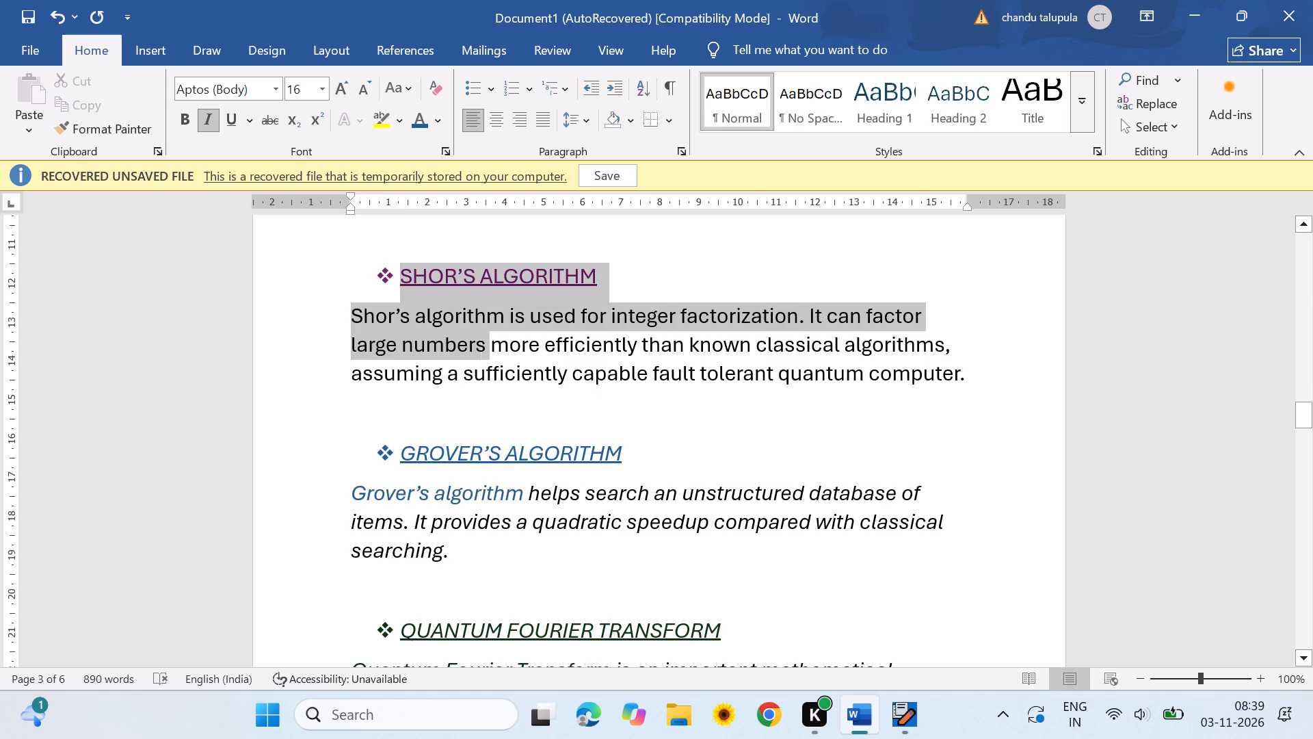
drag(445, 351, 1039, 365)
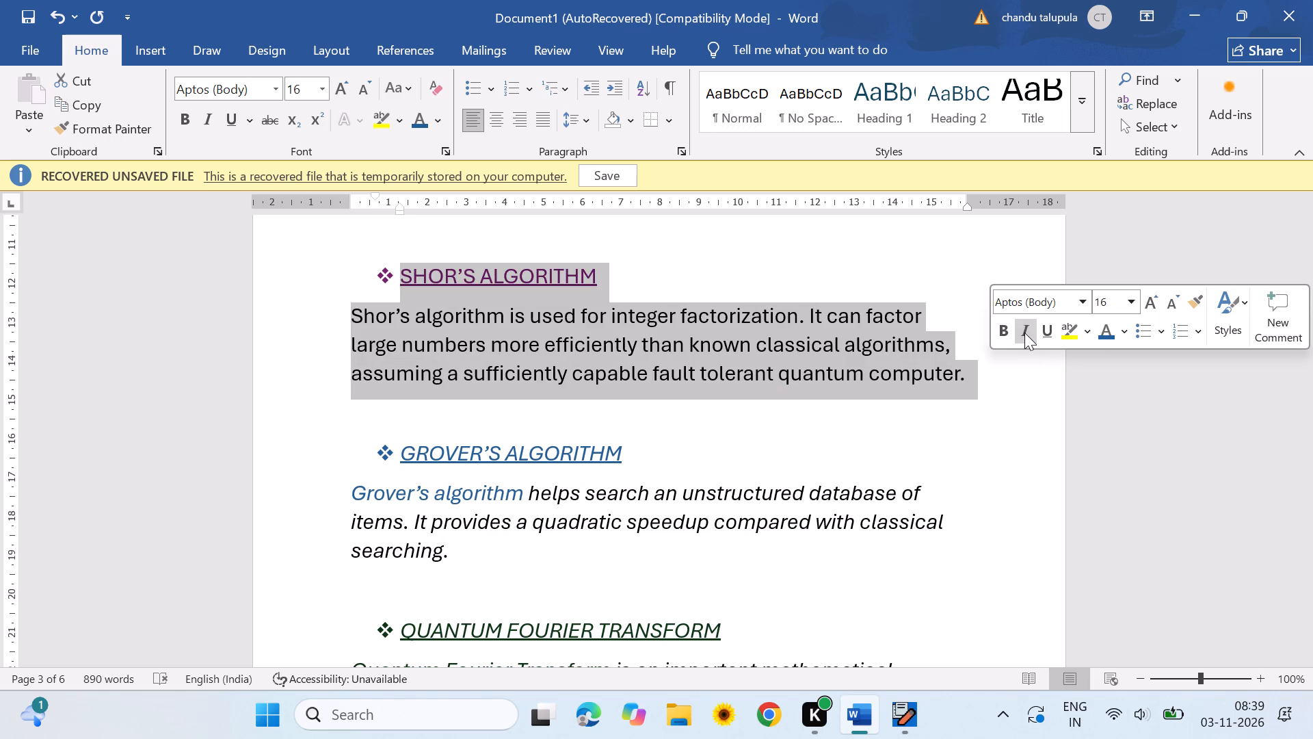
click(1024, 333)
click(1014, 413)
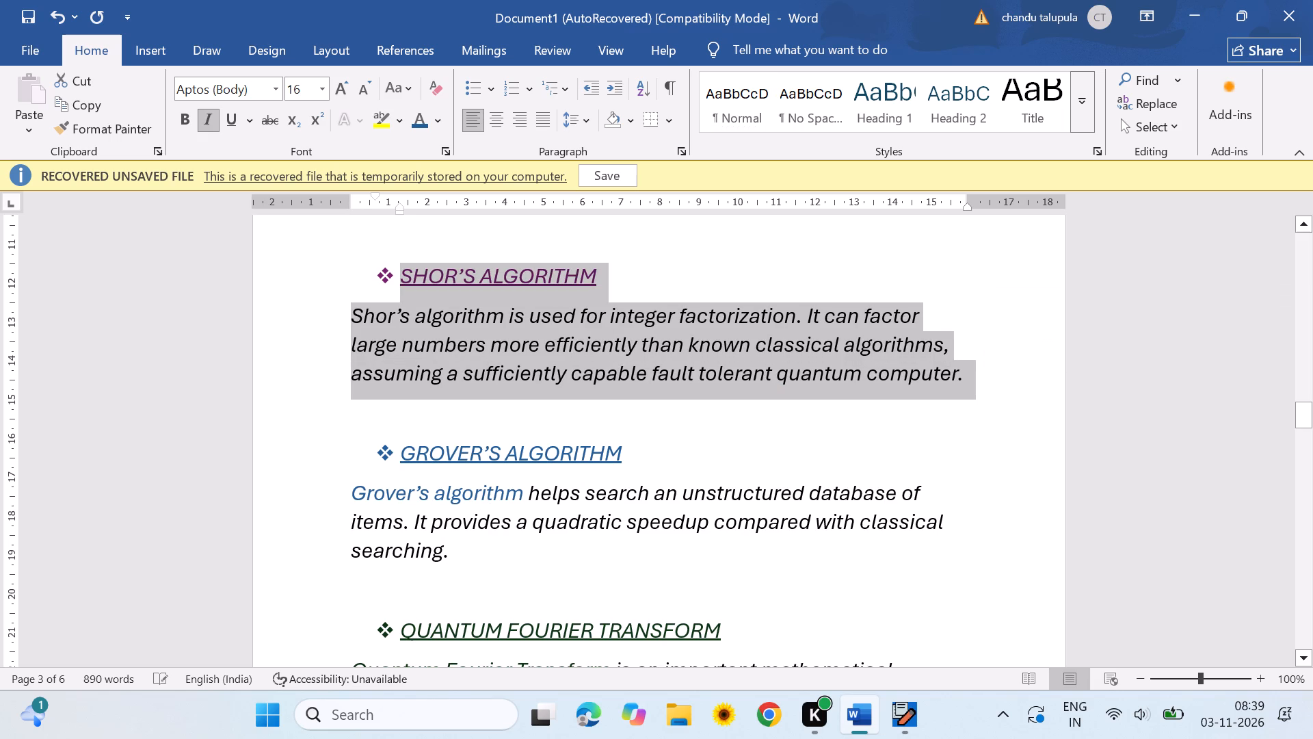
Italicise the "QUANTUM AL ALGORITHMS" heading and its body text through "Some important quantum algorithms are".
drag(1310, 427, 1310, 423)
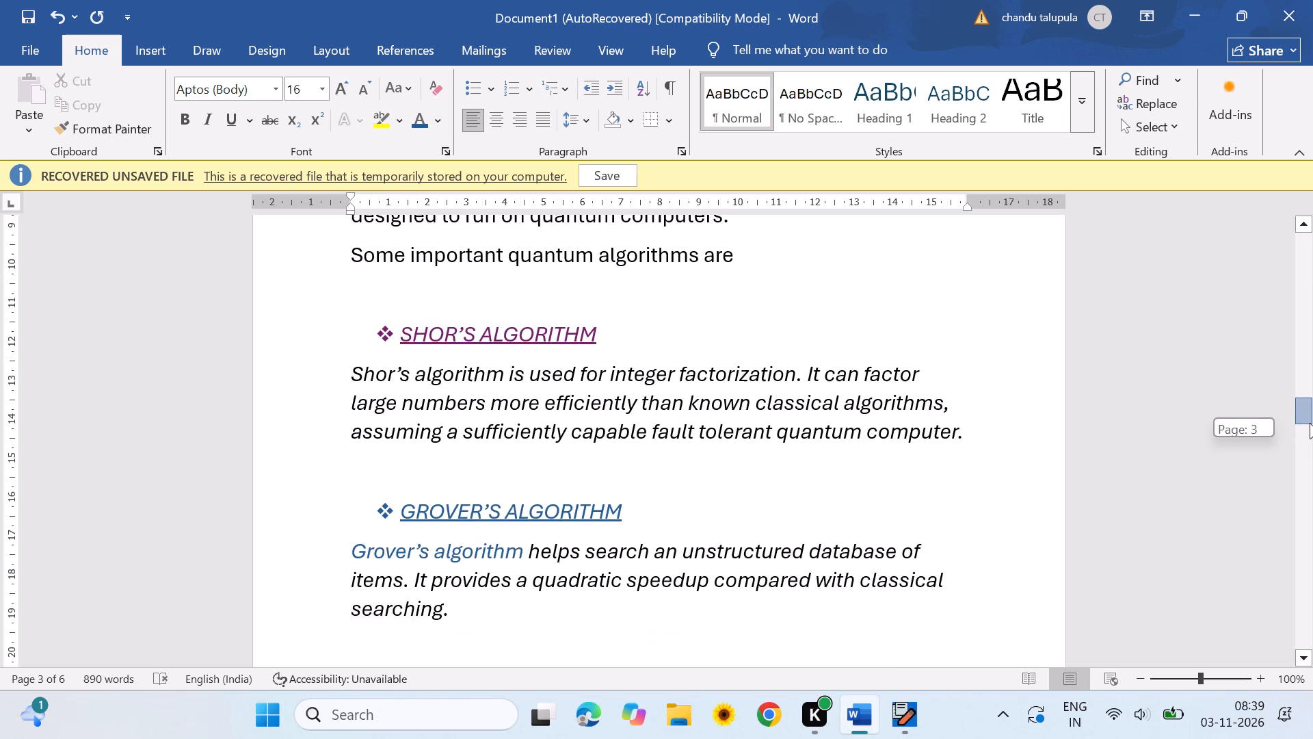
drag(1310, 423, 1305, 413)
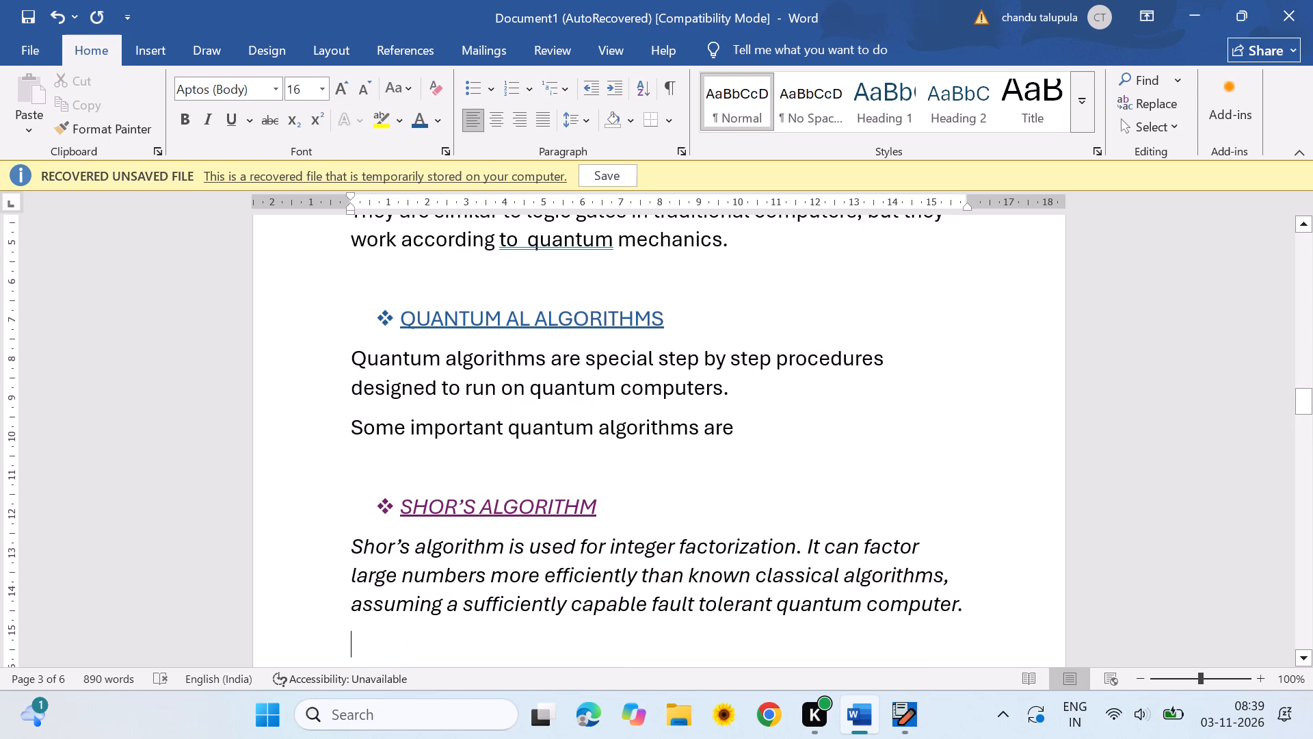
drag(397, 319, 354, 393)
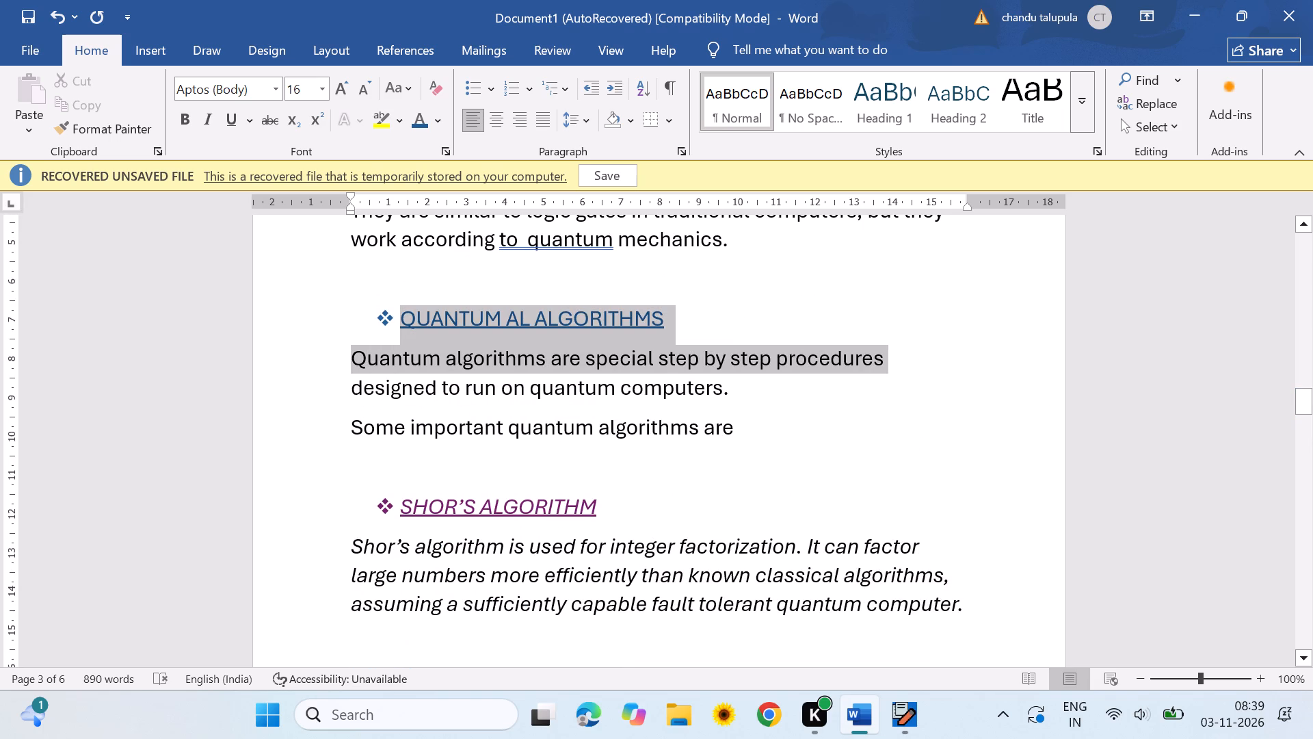
drag(354, 393, 619, 377)
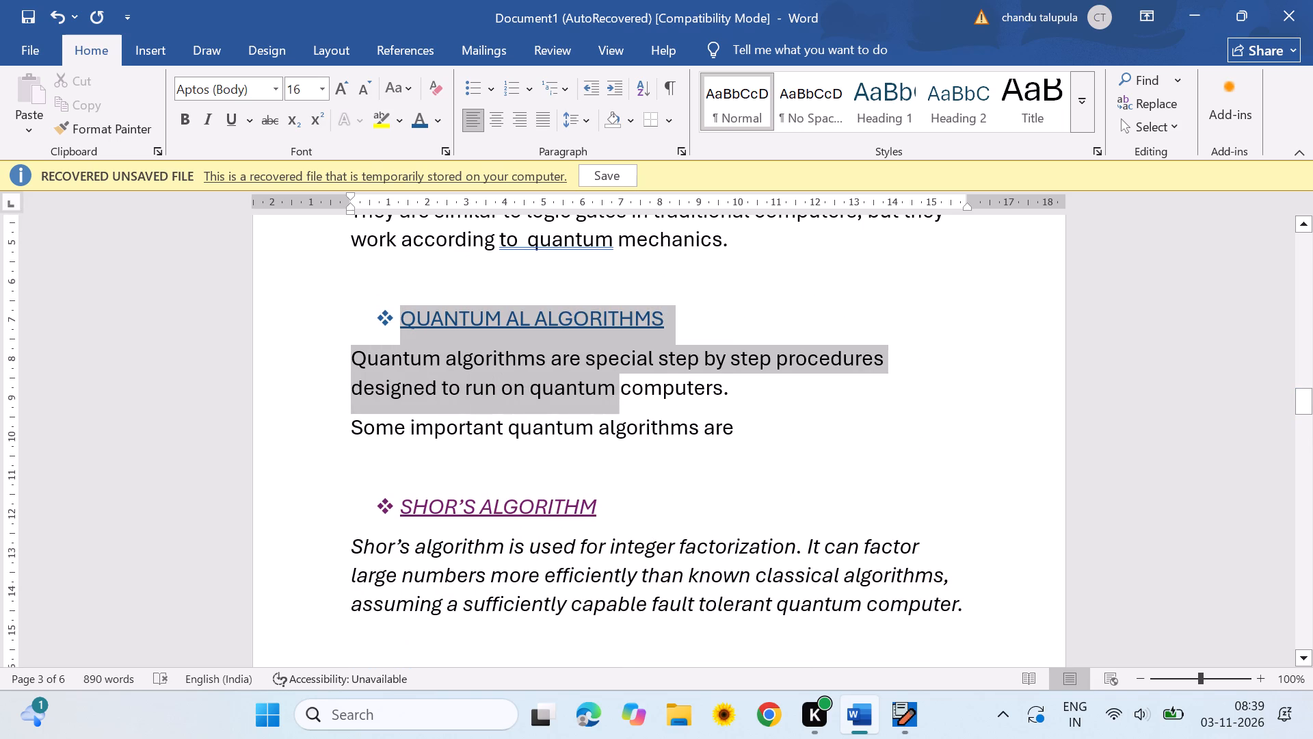
drag(619, 377, 708, 393)
click(804, 437)
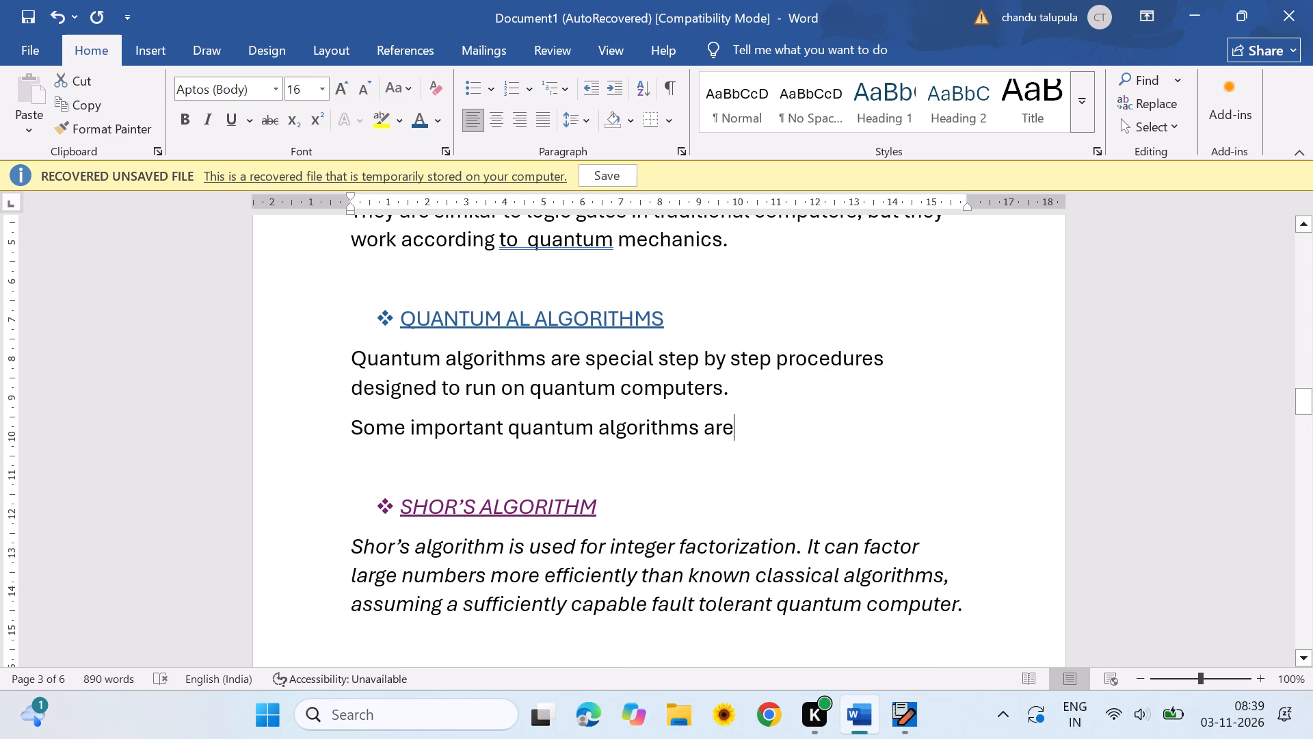
drag(403, 318, 609, 426)
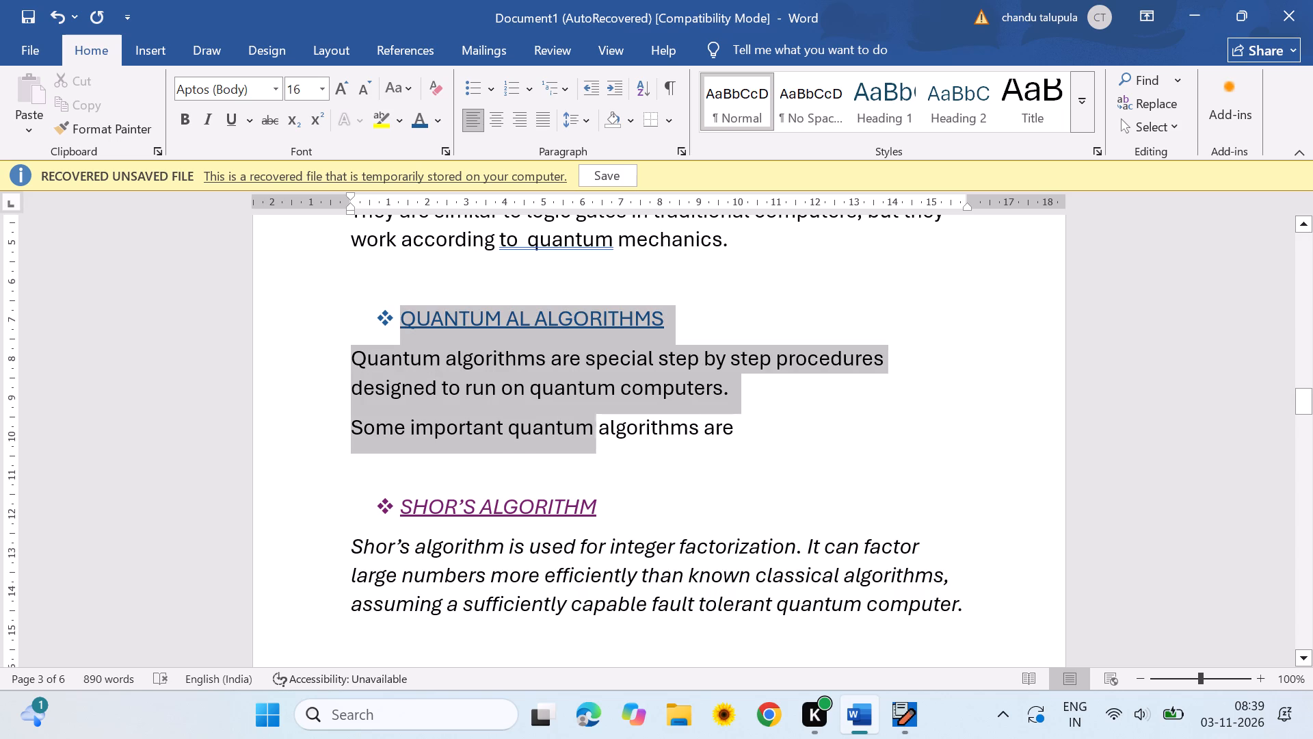
drag(609, 426, 753, 435)
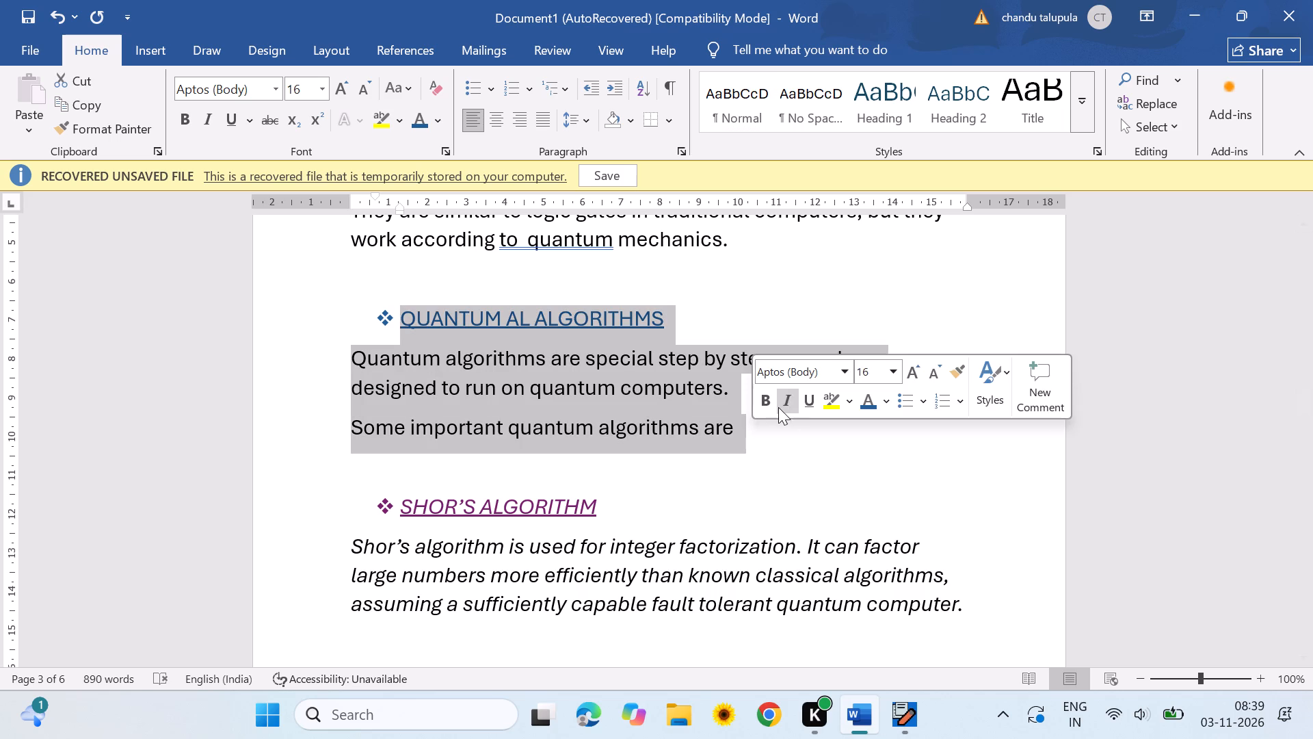
click(773, 404)
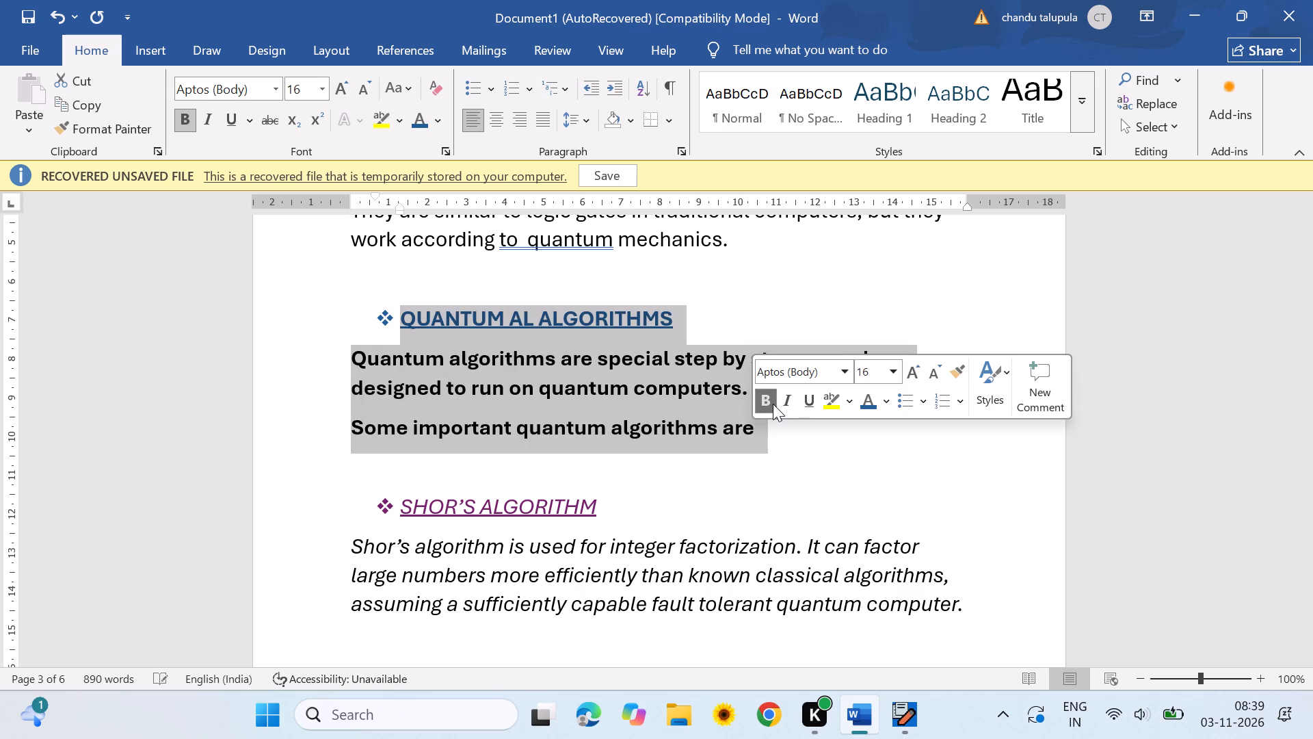
click(773, 404)
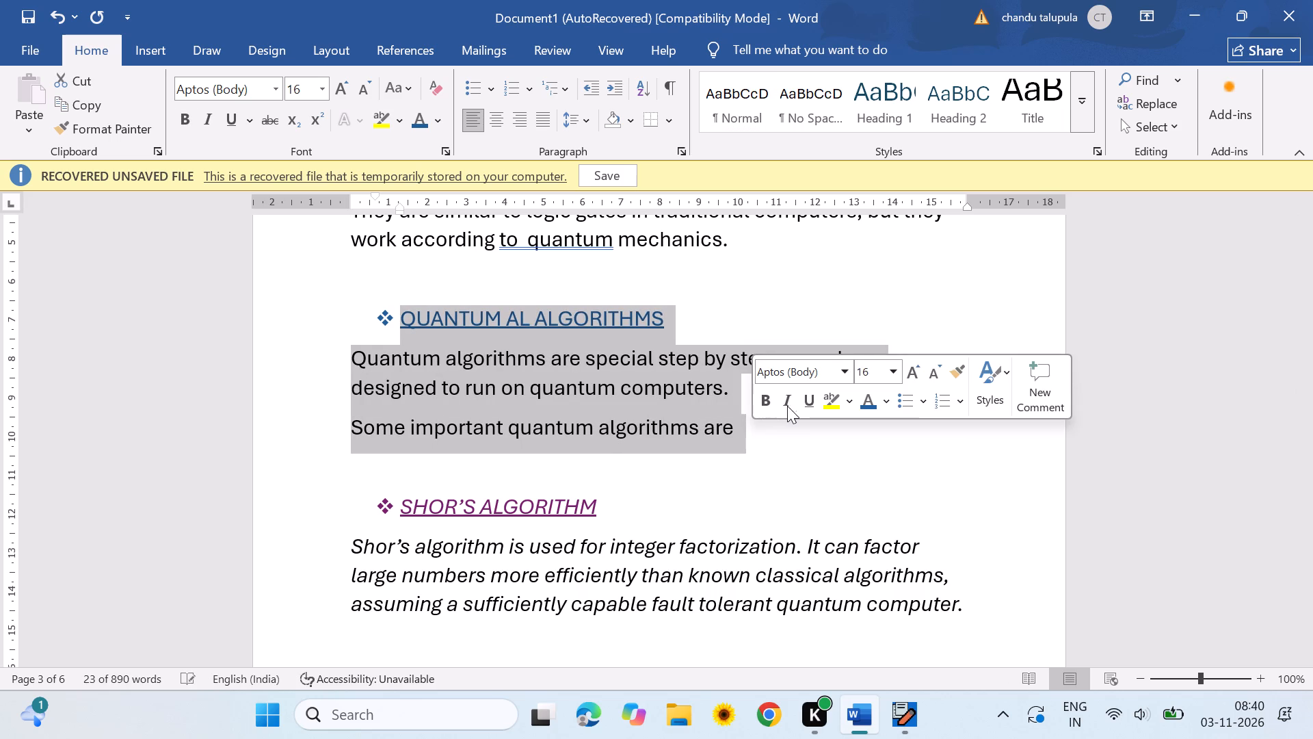
click(790, 406)
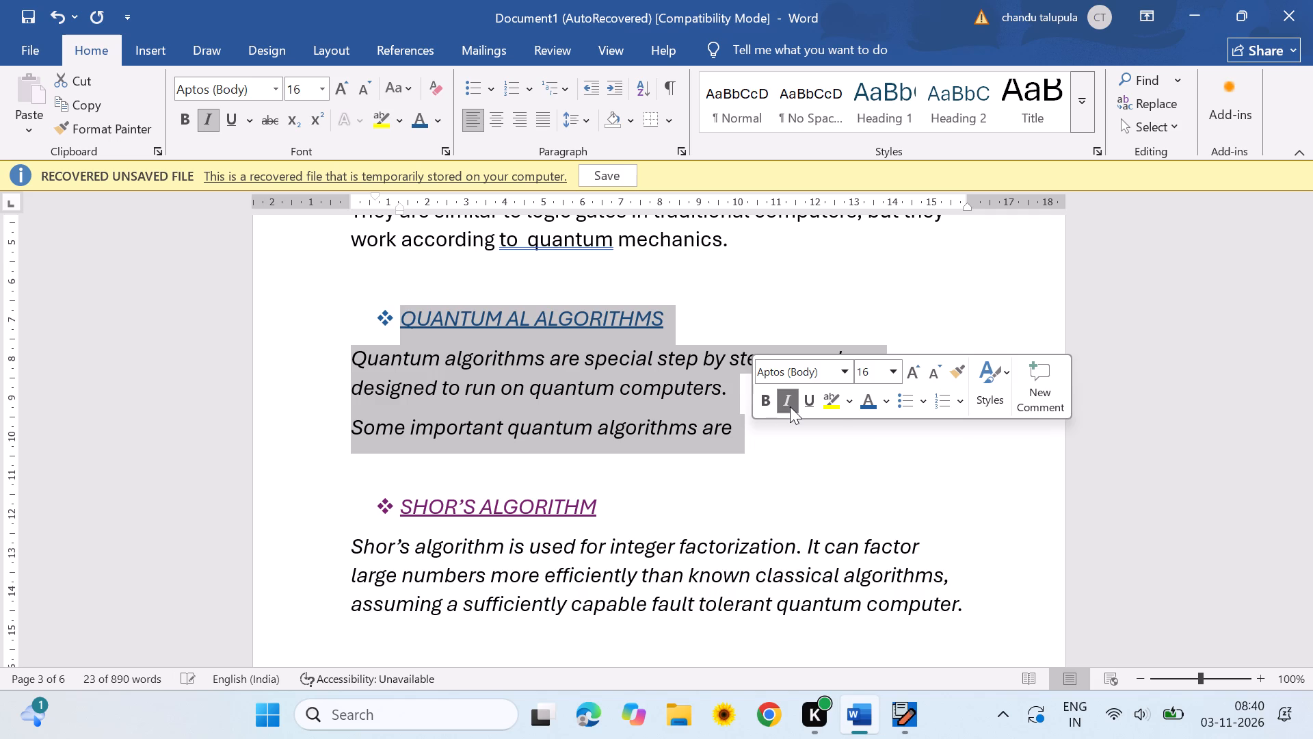
click(800, 491)
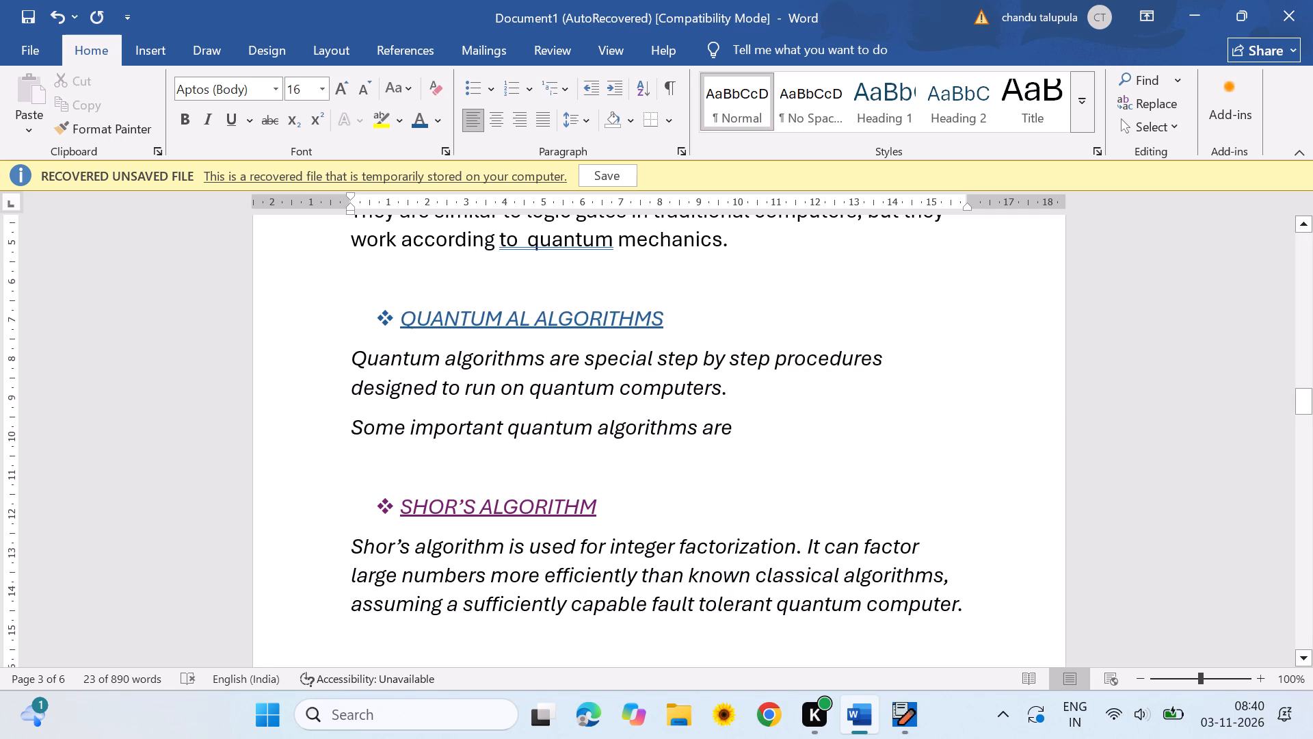
Give the "QUANTUM AL ALGORITHMS" heading a wavy underline, an arrow bullet and bold text.
drag(403, 318, 710, 329)
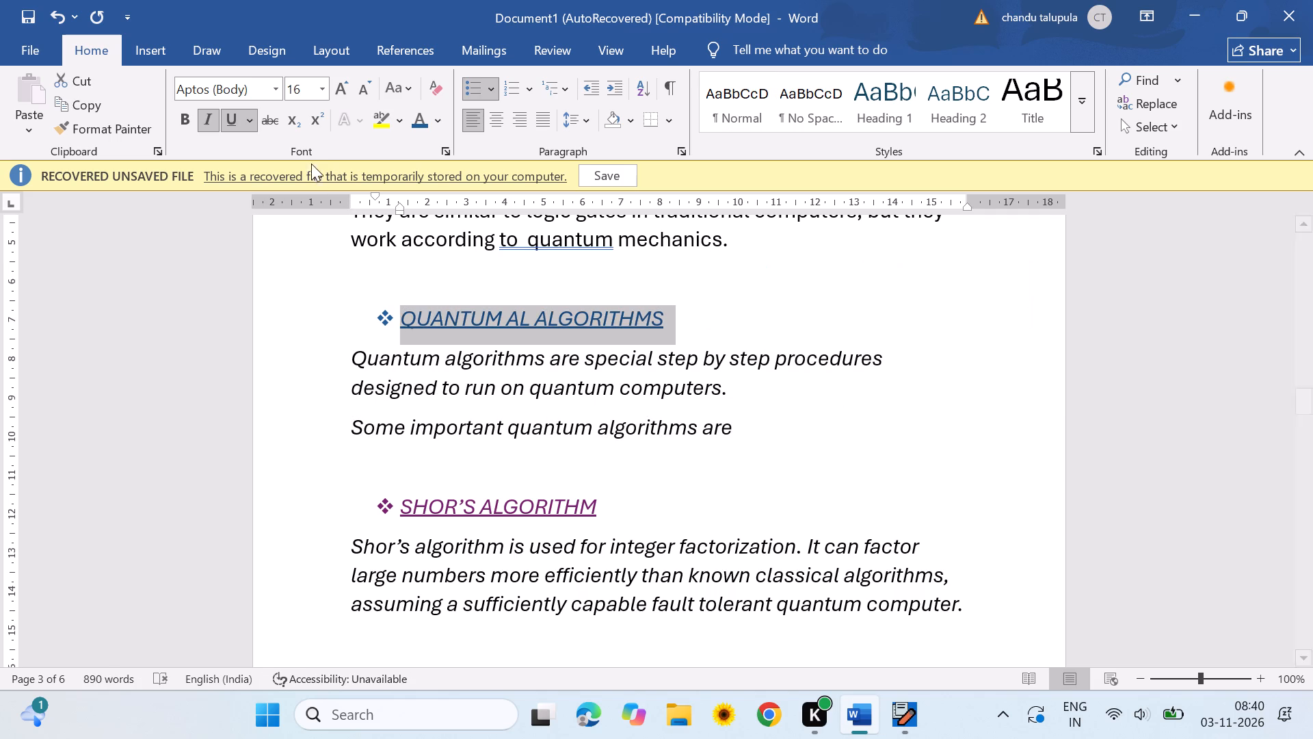
click(256, 131)
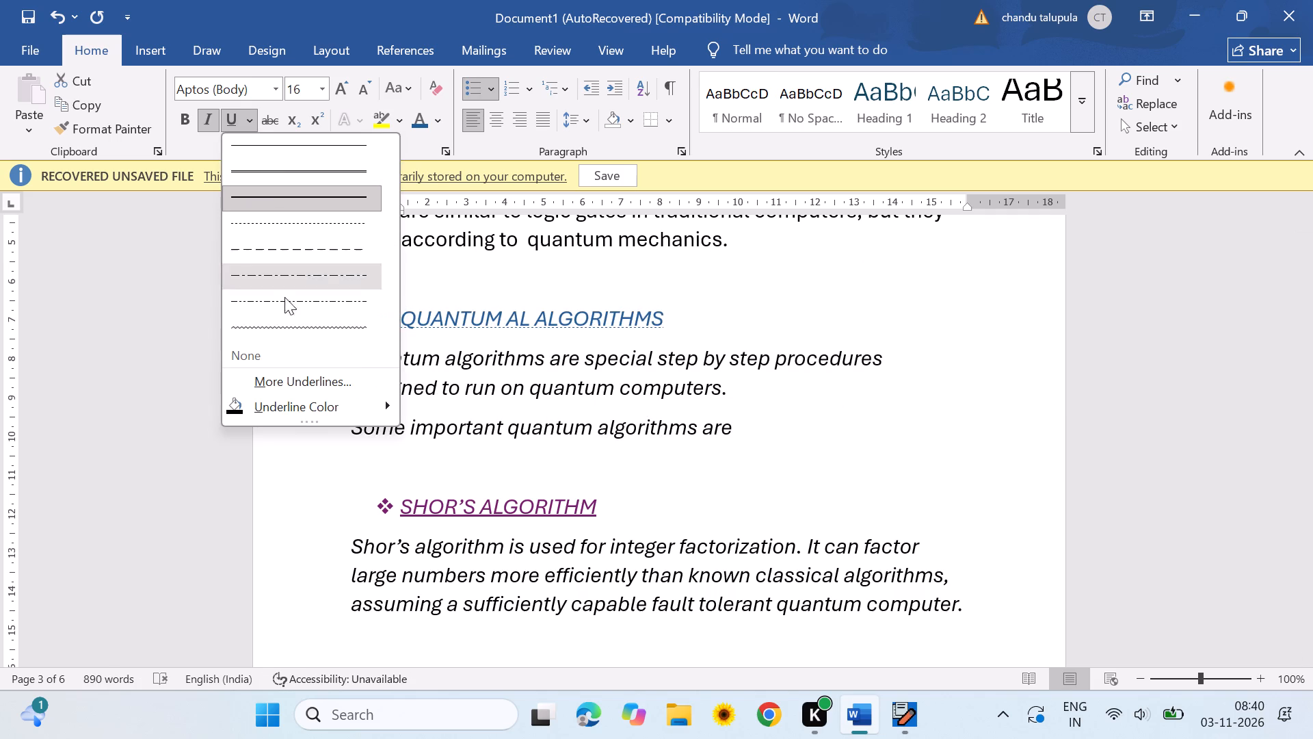
click(293, 336)
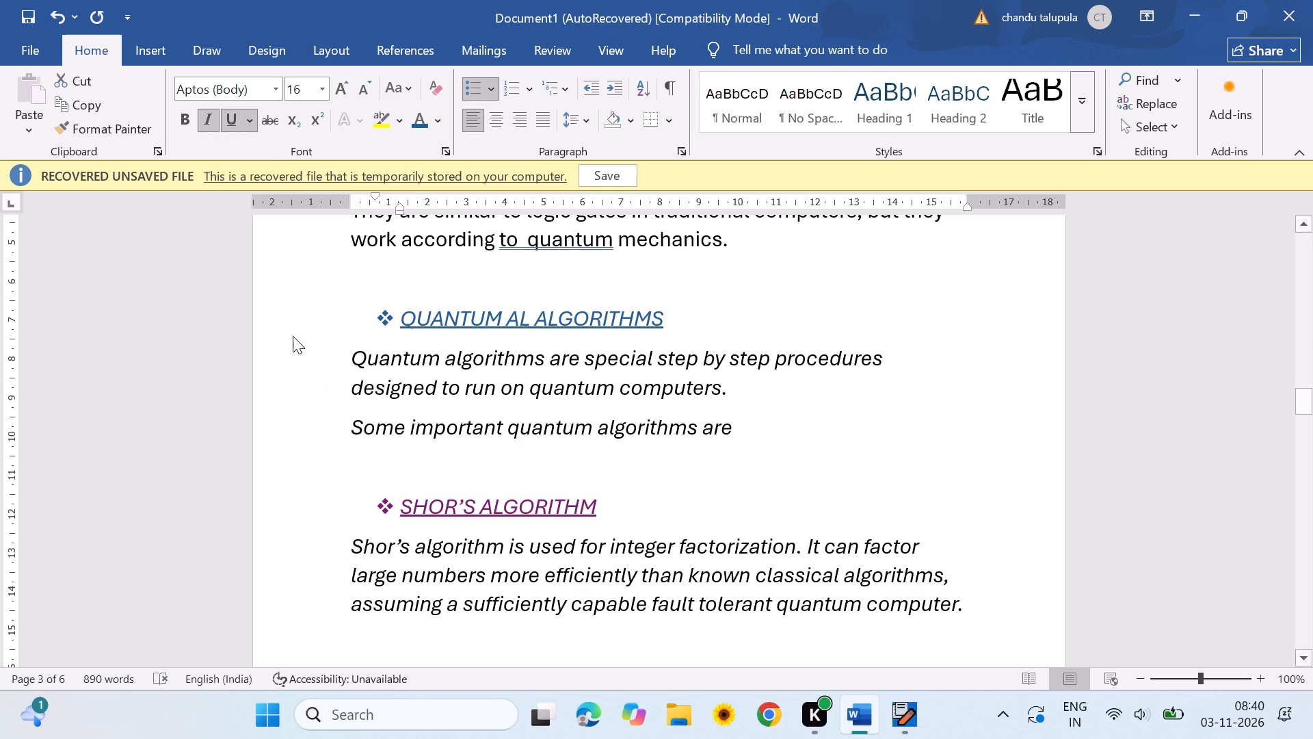
click(490, 88)
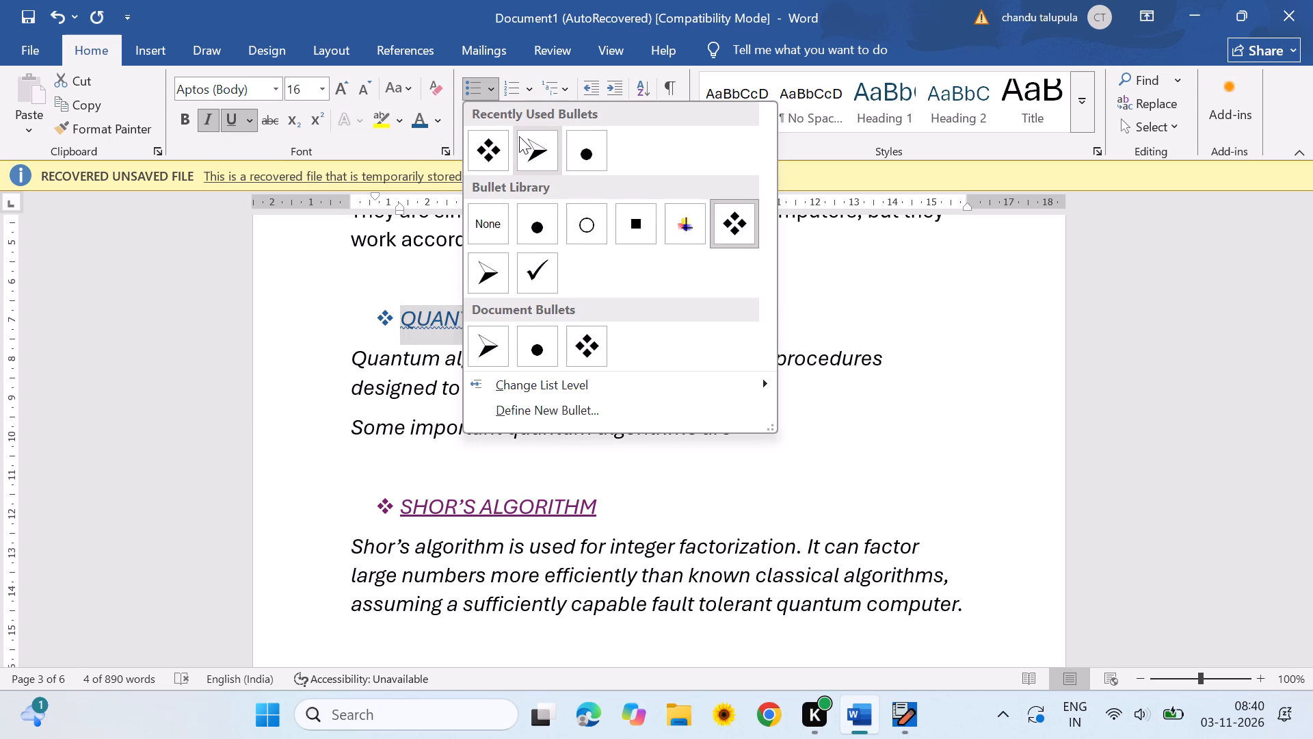
click(533, 157)
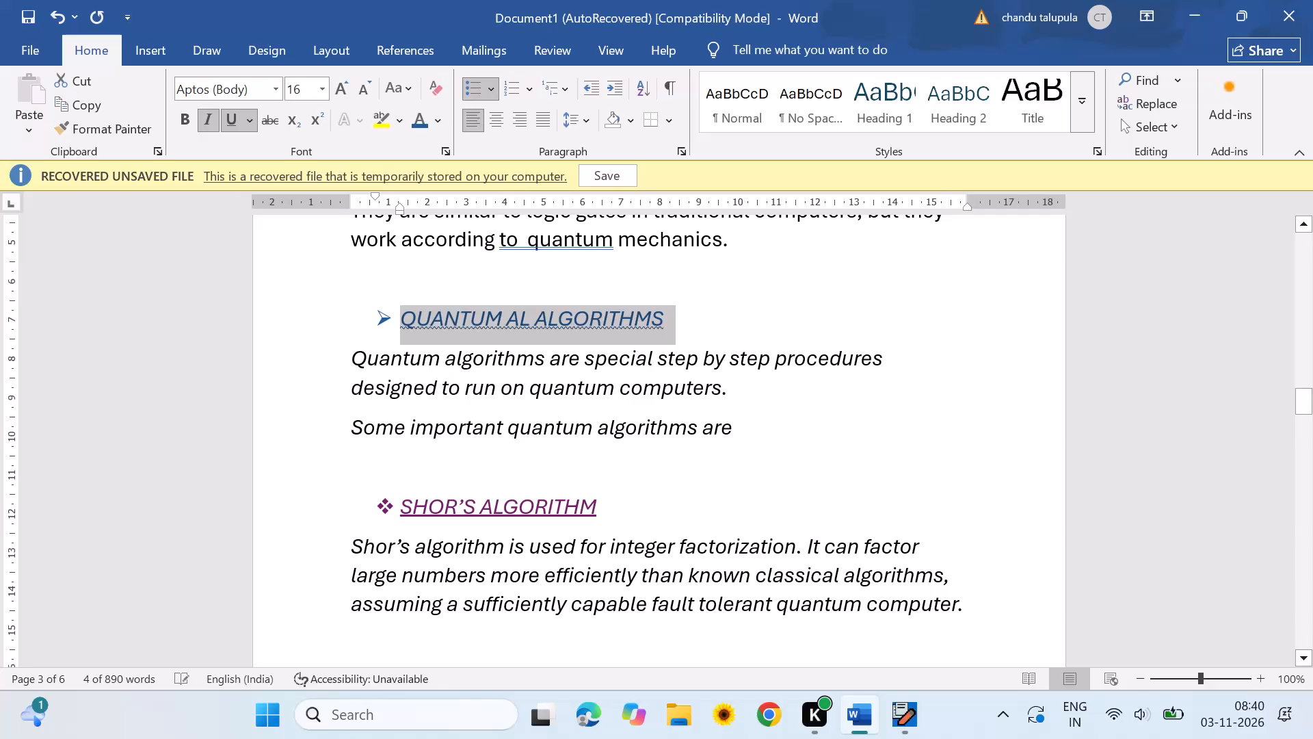
click(187, 114)
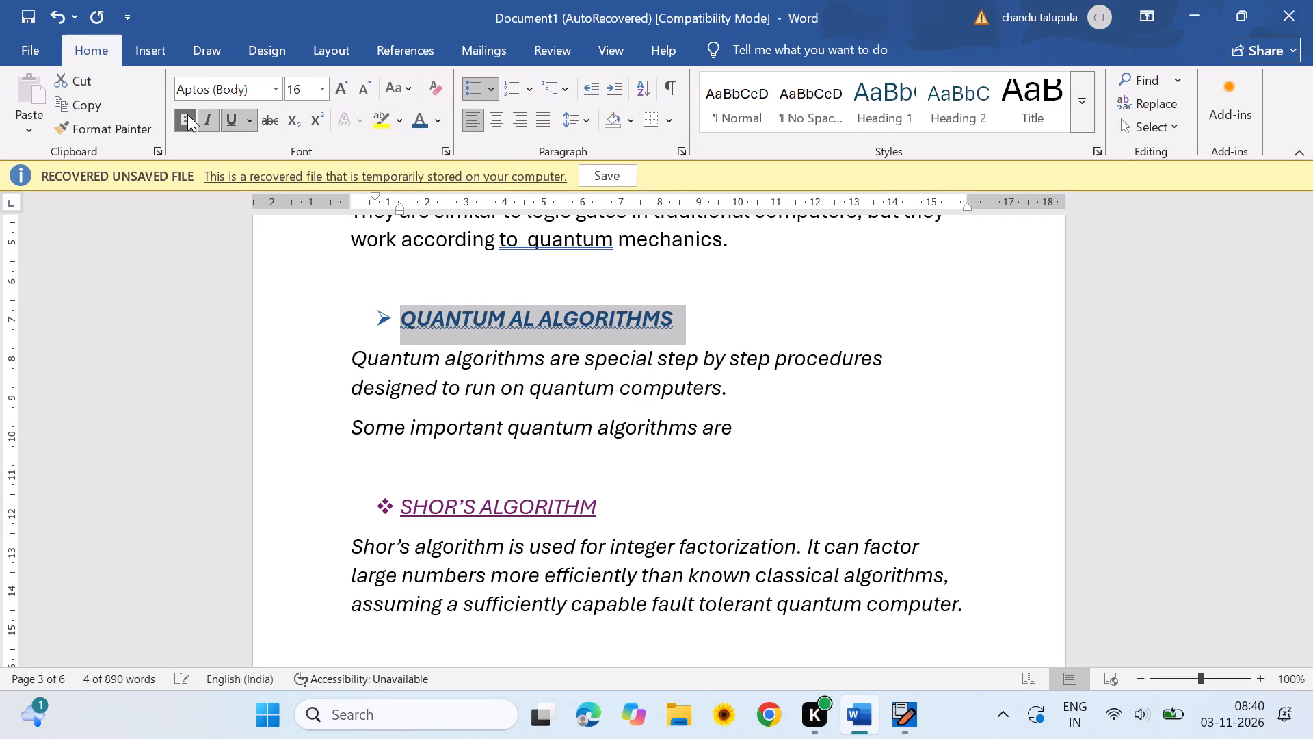
click(1007, 335)
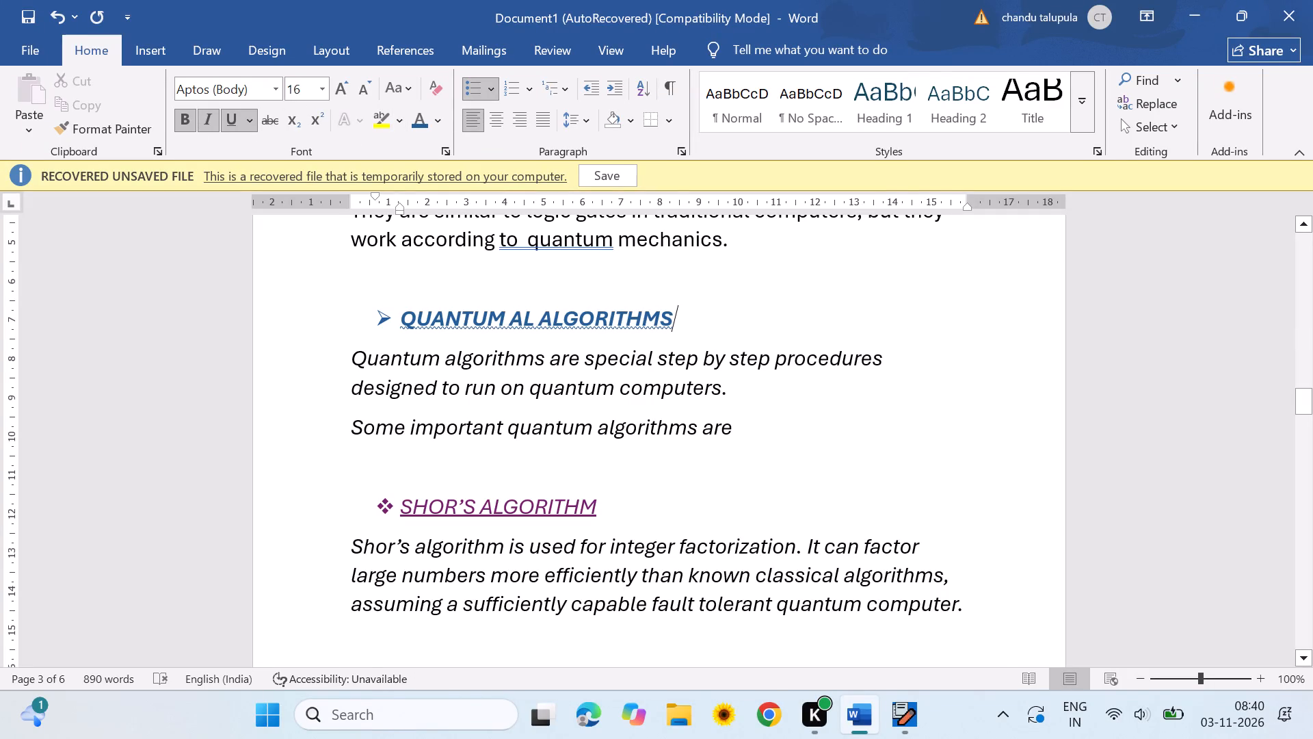
Apply a thick underline to the line "Some important quantum algorithms are".
click(1312, 400)
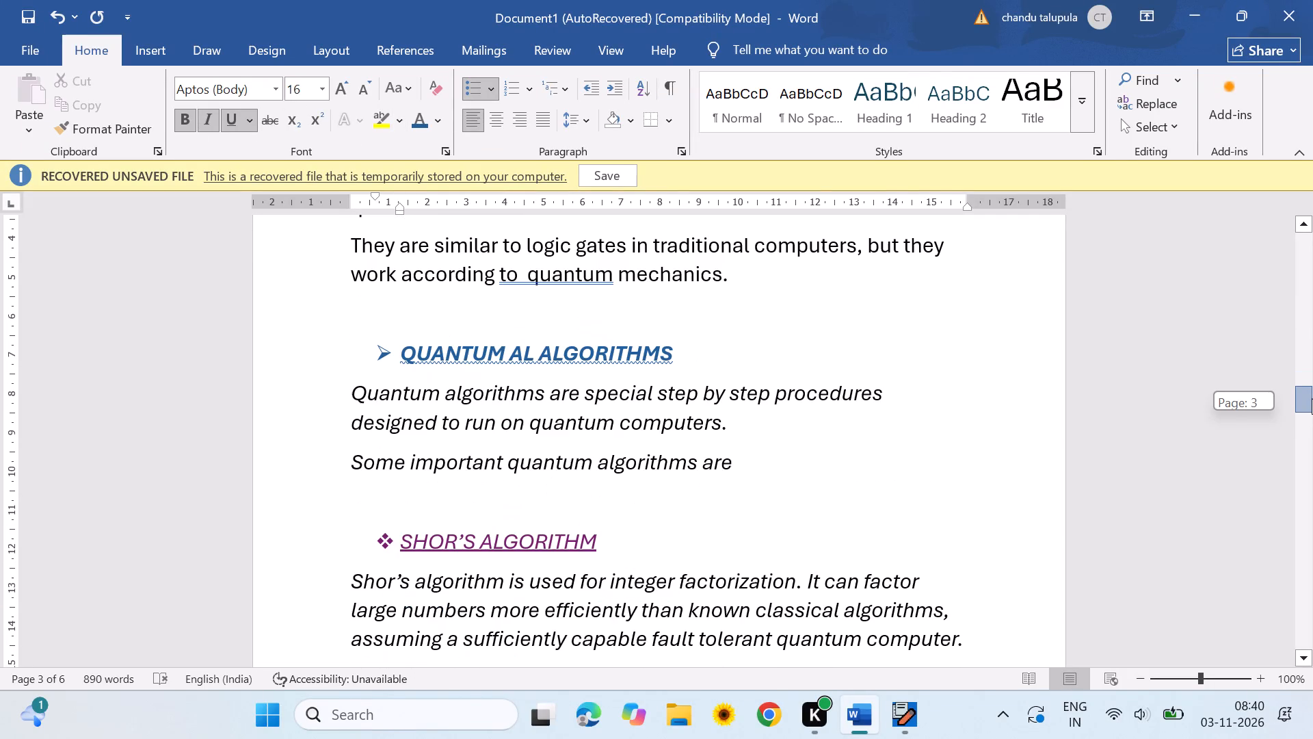
drag(349, 456, 359, 456)
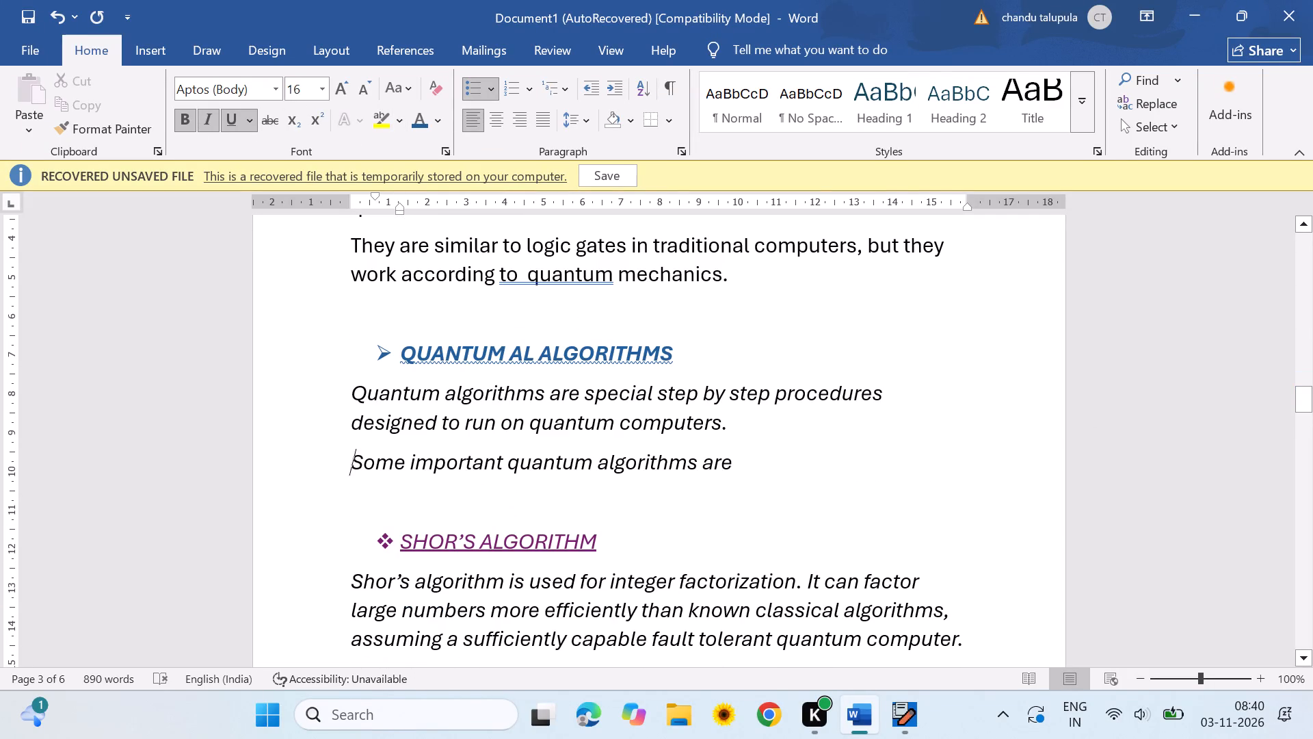
drag(359, 456, 754, 461)
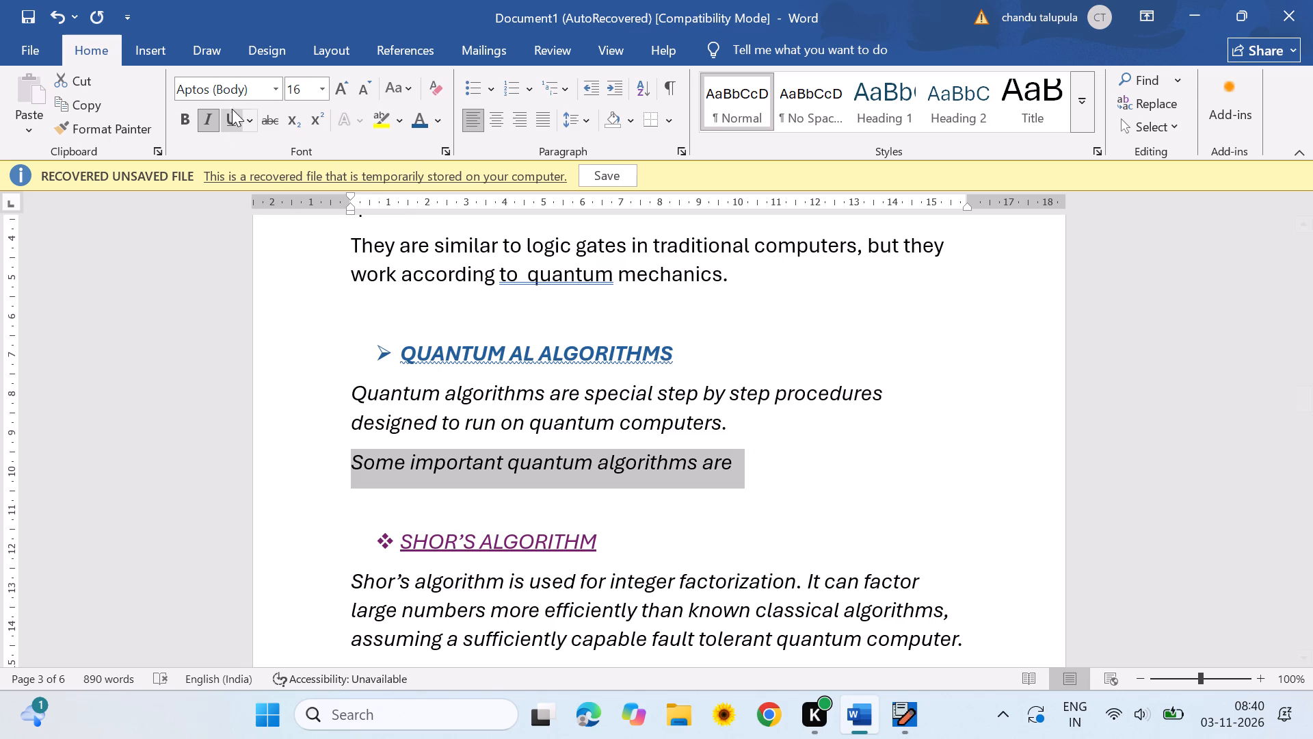
click(250, 122)
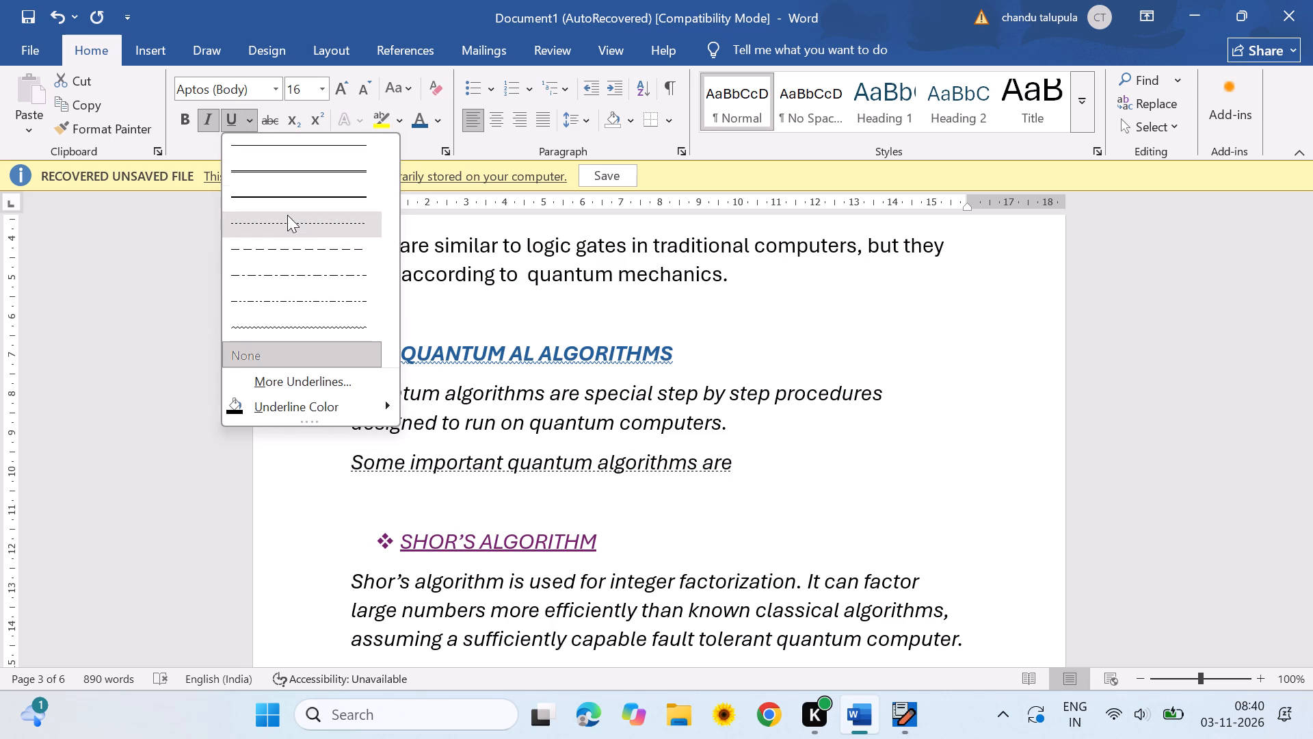
click(291, 198)
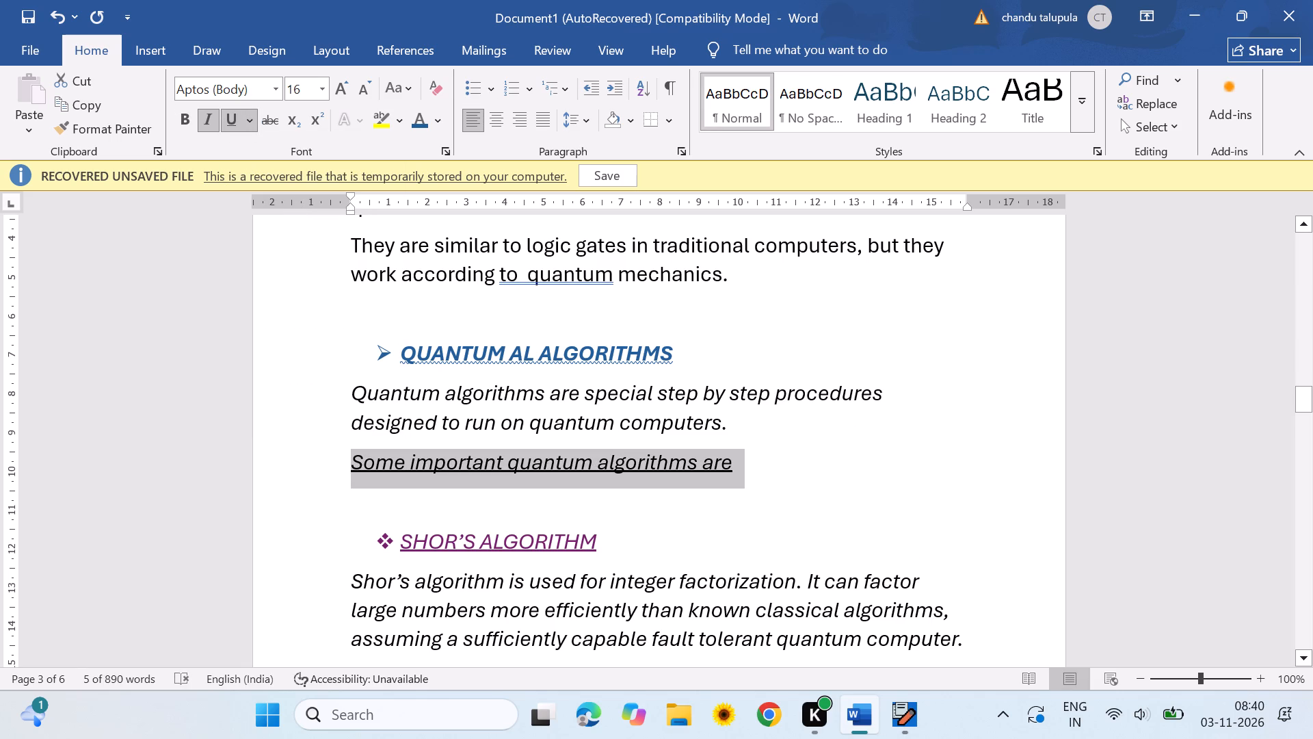
click(886, 546)
click(771, 457)
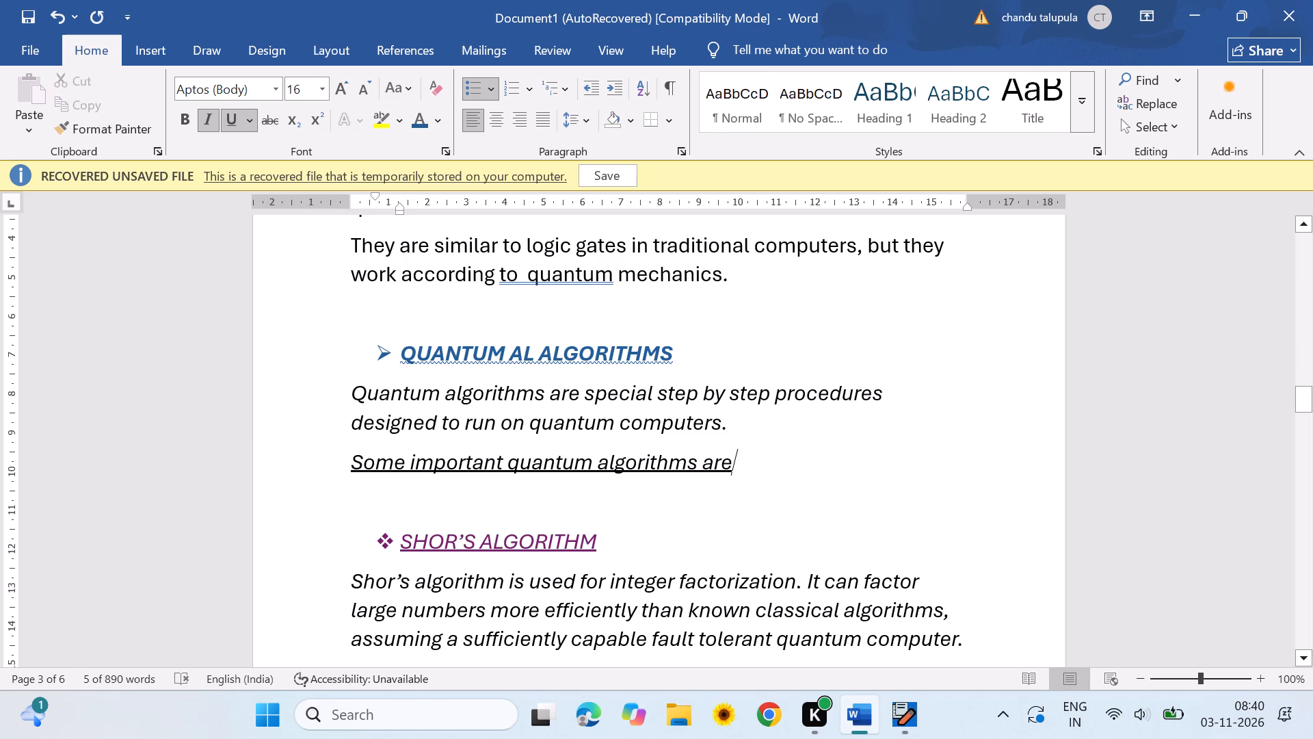
Add a colon after "Some important quantum algorithms are".
key(shift+colon)
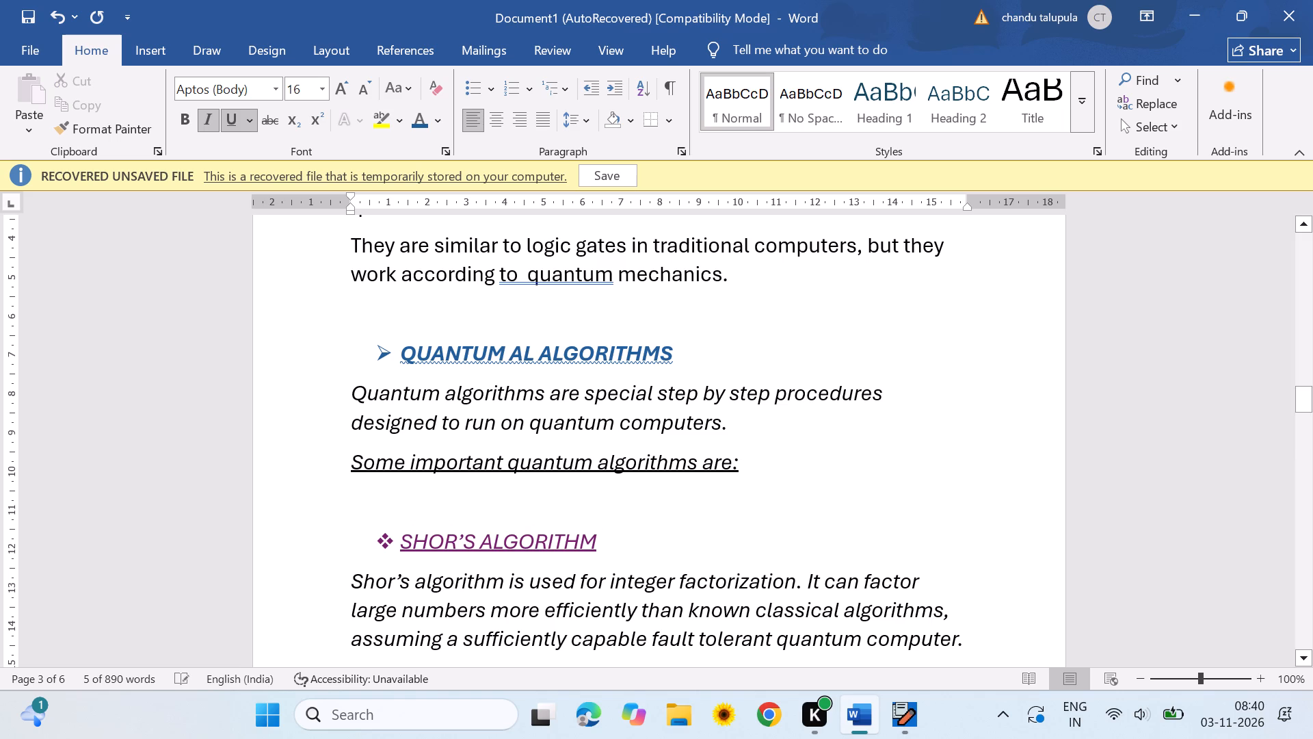
Give the "QUANTUM GATES" heading dark red text, an arrow bullet, a thick underline, bold and italics.
drag(1304, 394, 1302, 387)
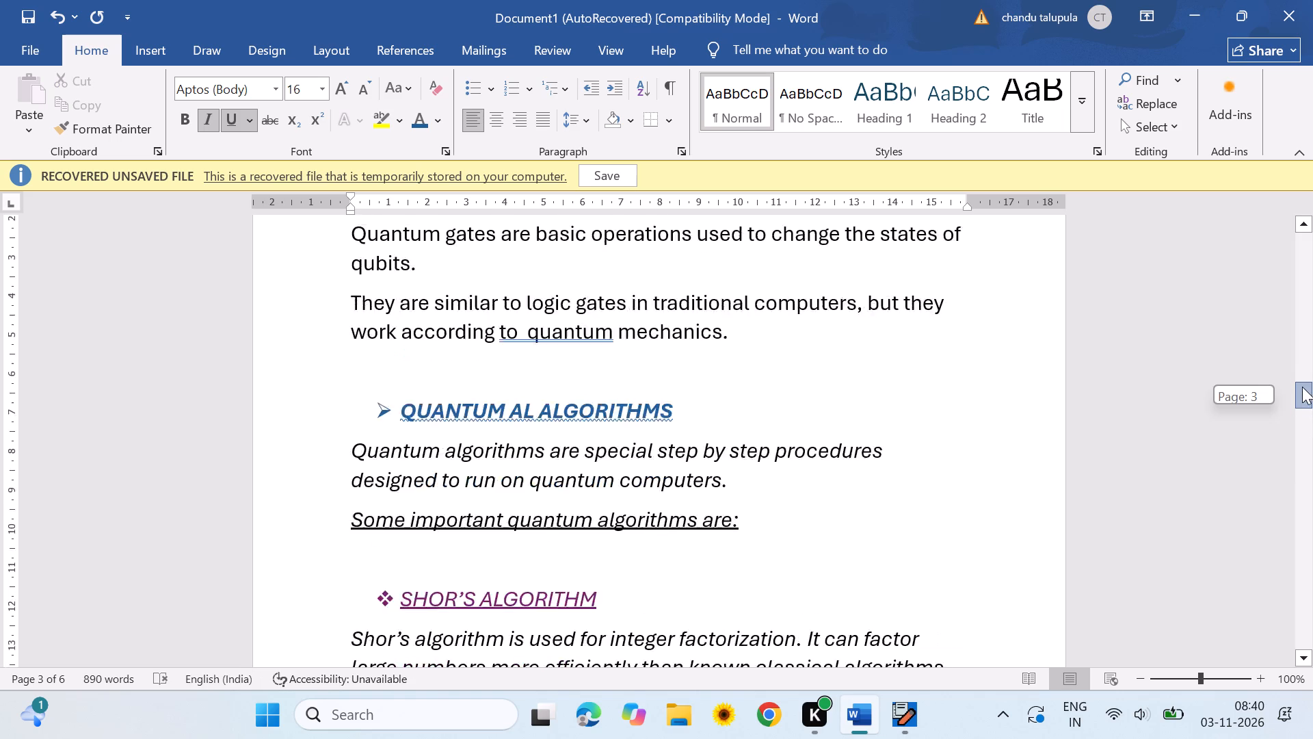
drag(1302, 387, 1301, 375)
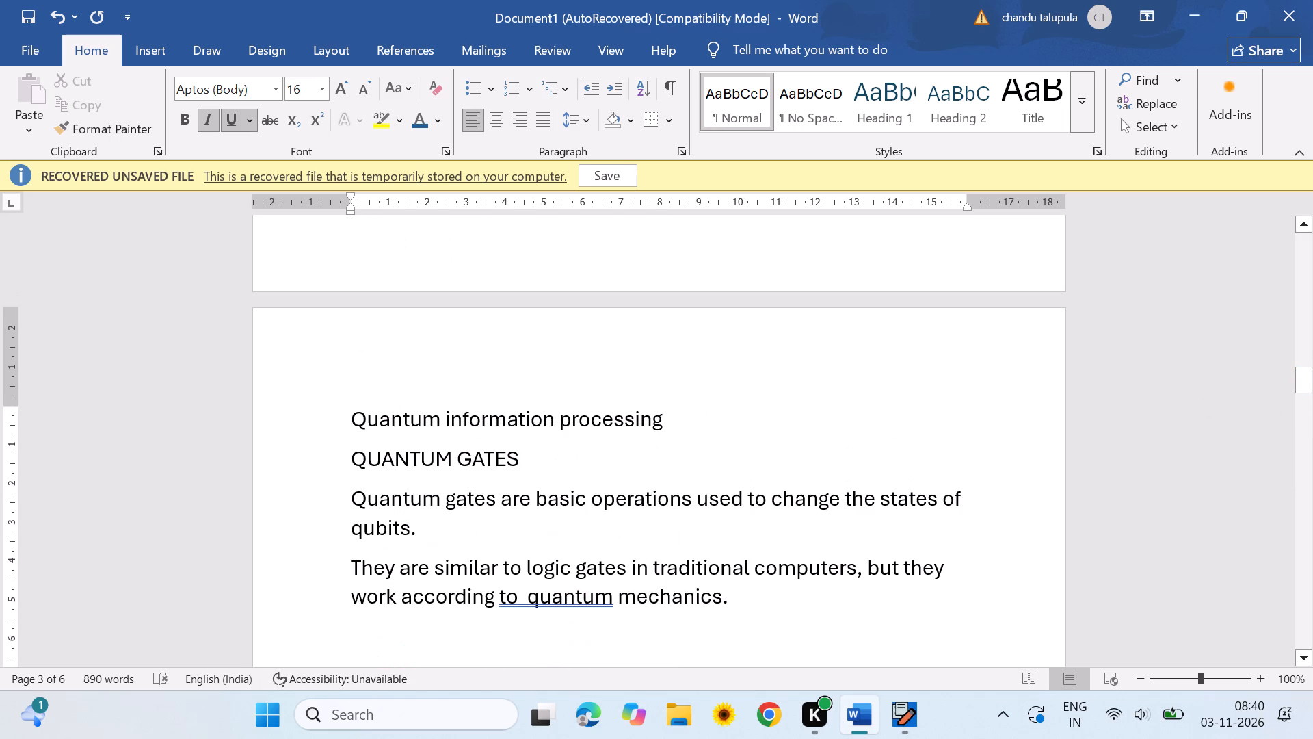
drag(345, 461, 540, 461)
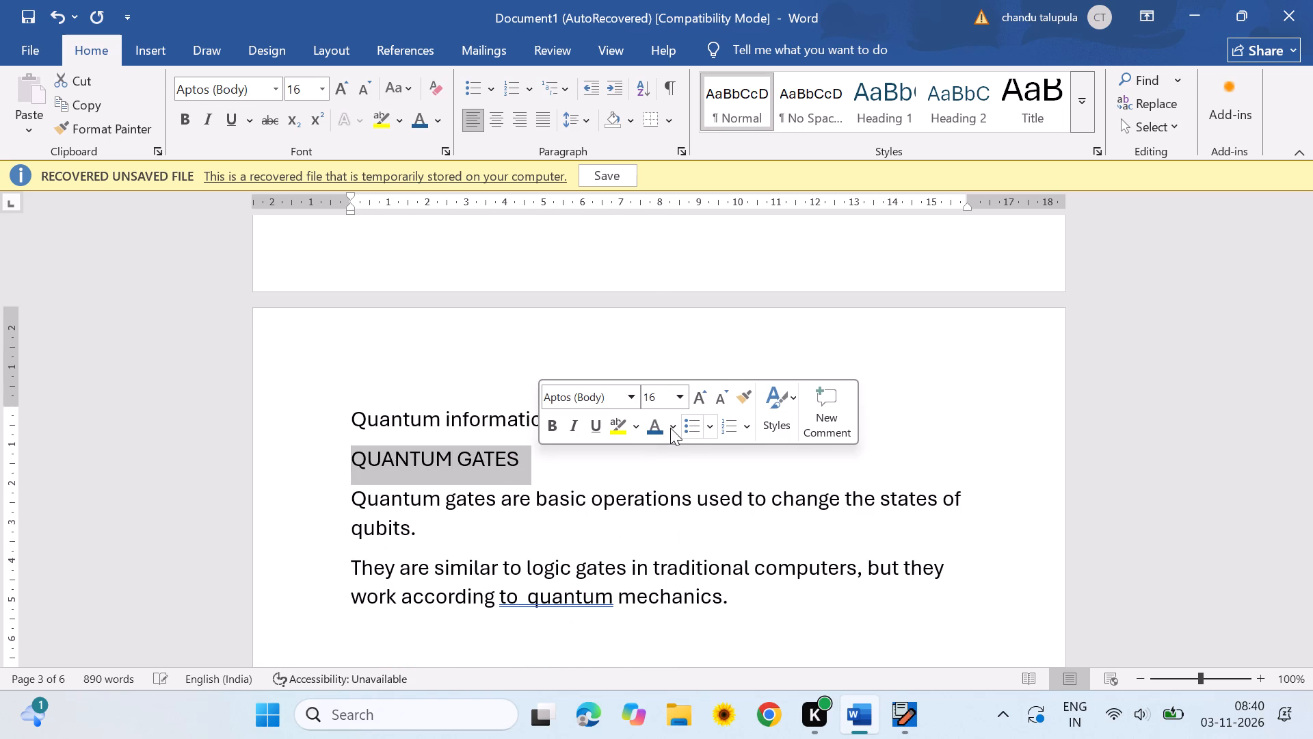
click(669, 427)
click(665, 345)
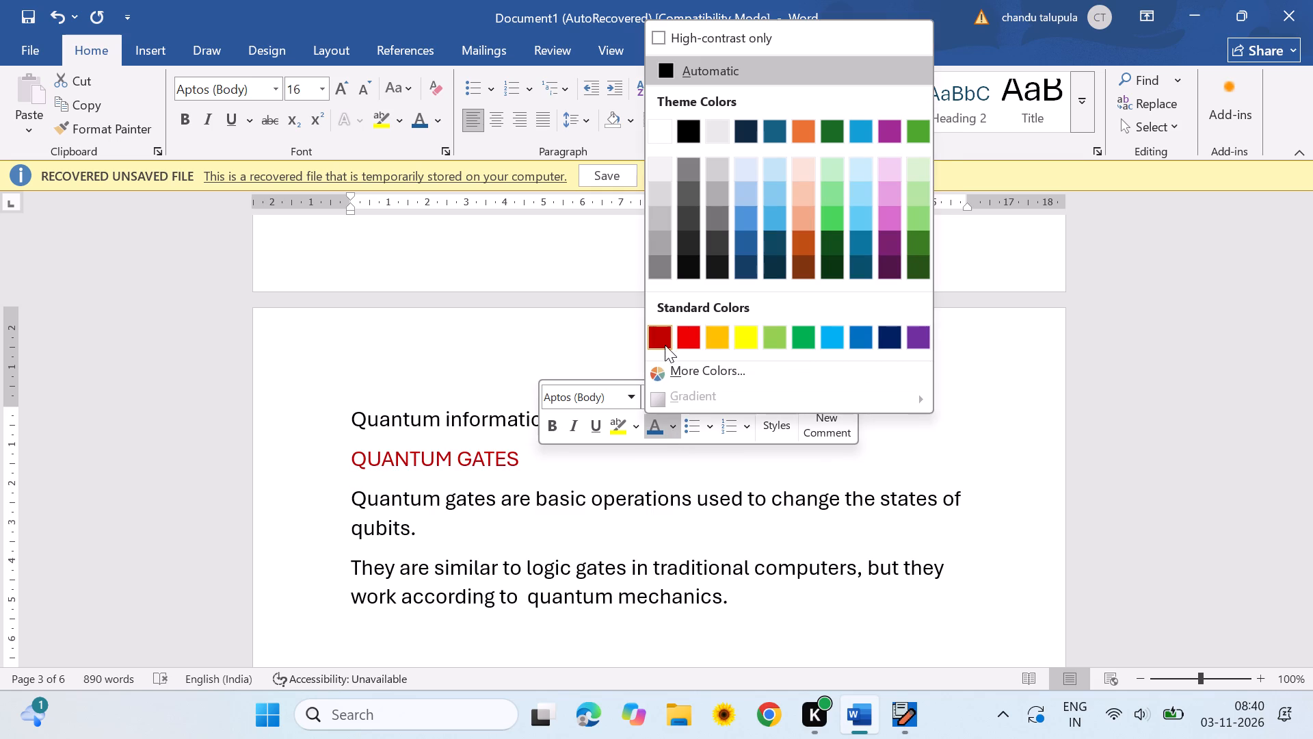
click(717, 436)
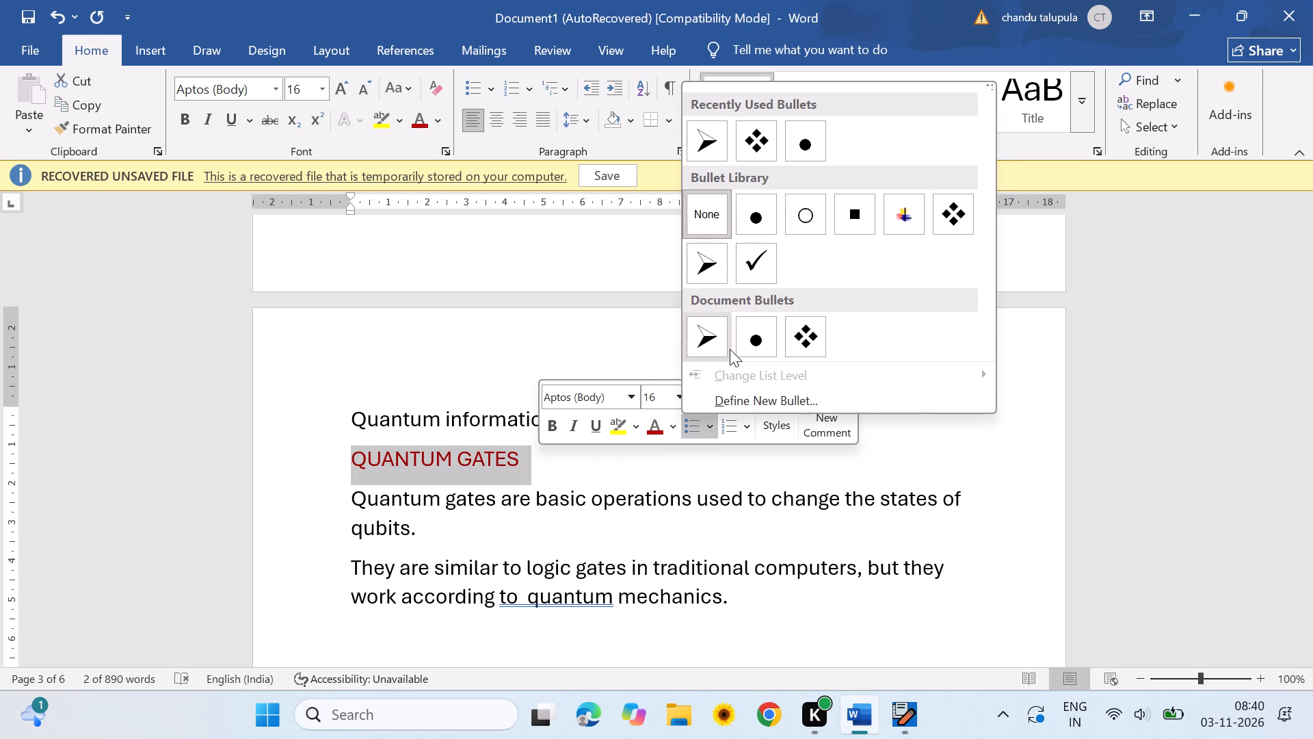
click(728, 346)
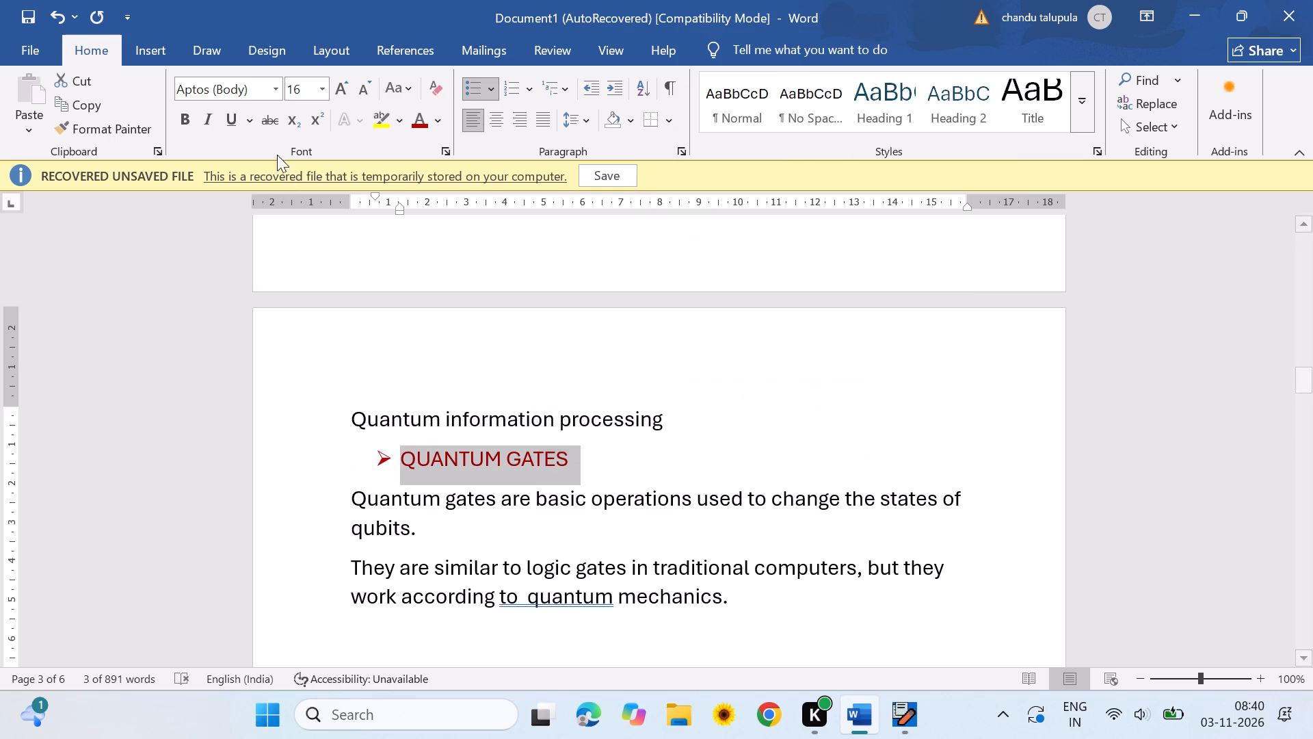
click(246, 116)
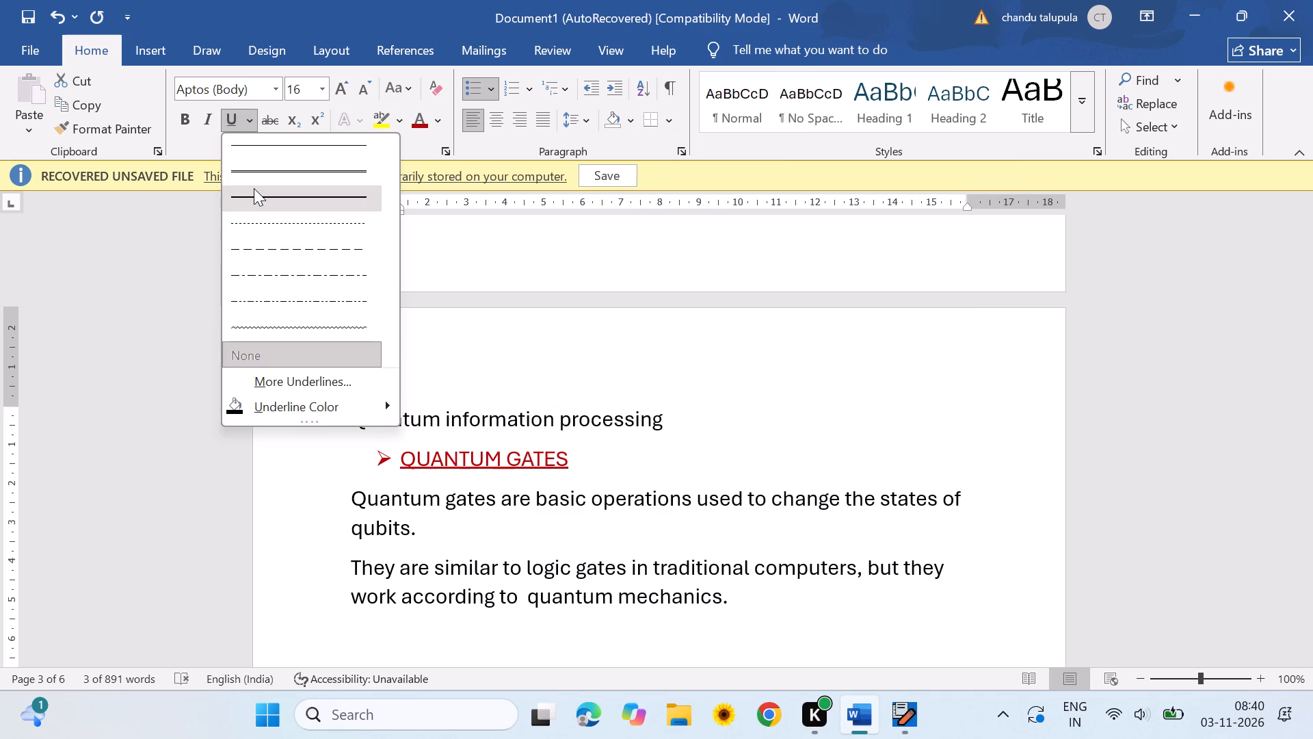
click(254, 188)
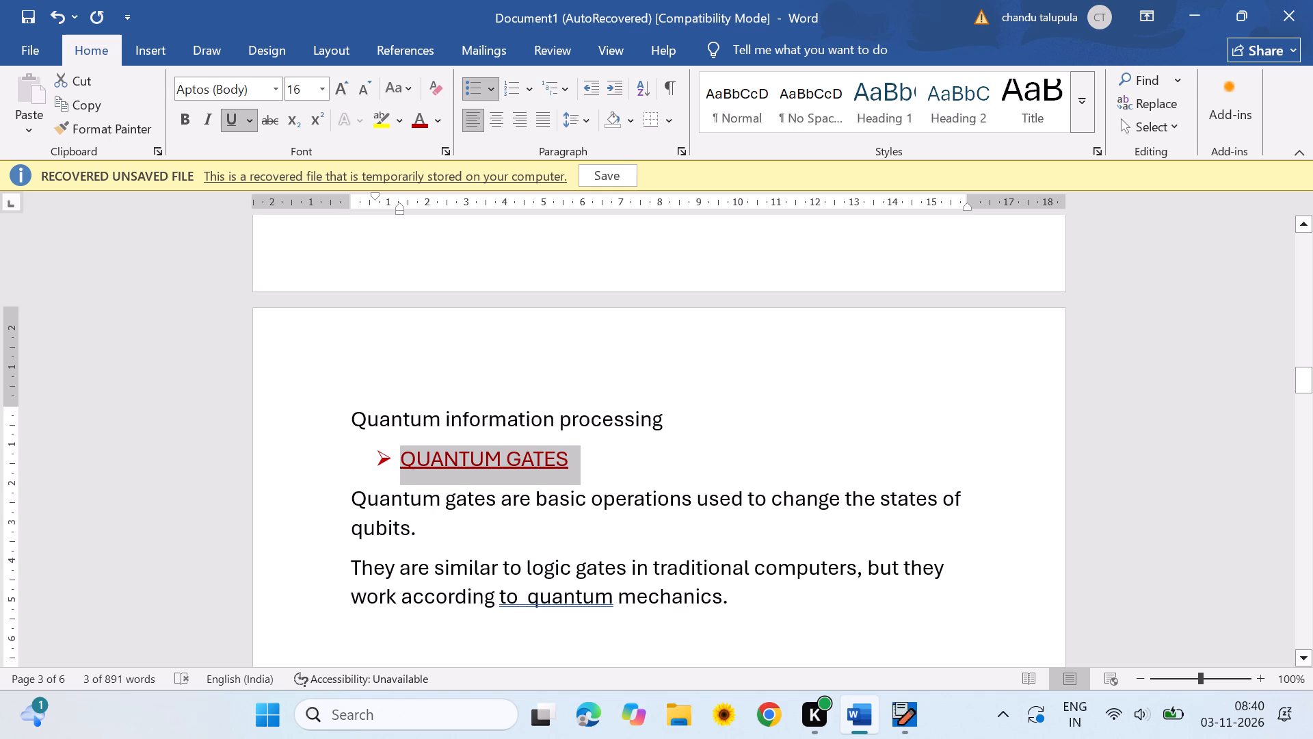
click(178, 116)
click(205, 124)
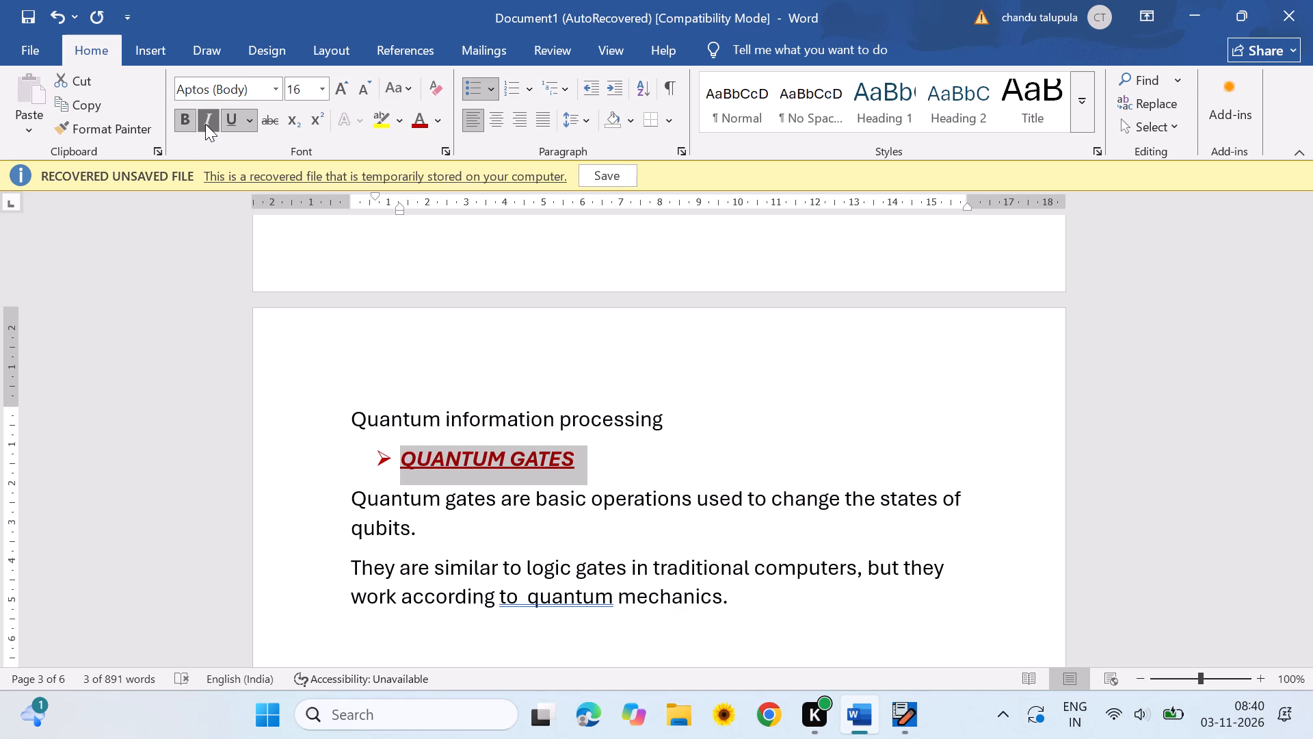
click(759, 388)
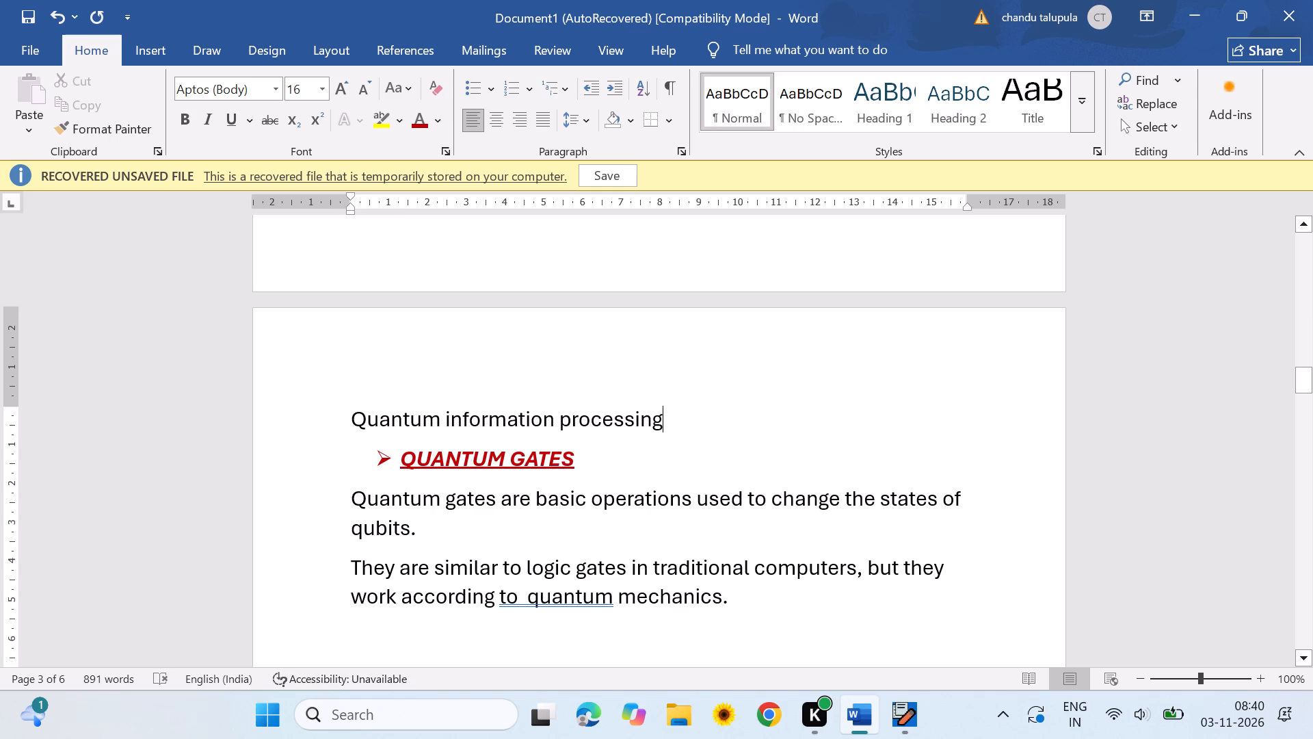
Italicise the two body paragraphs under the "QUANTUM GATES" heading.
drag(353, 501, 754, 601)
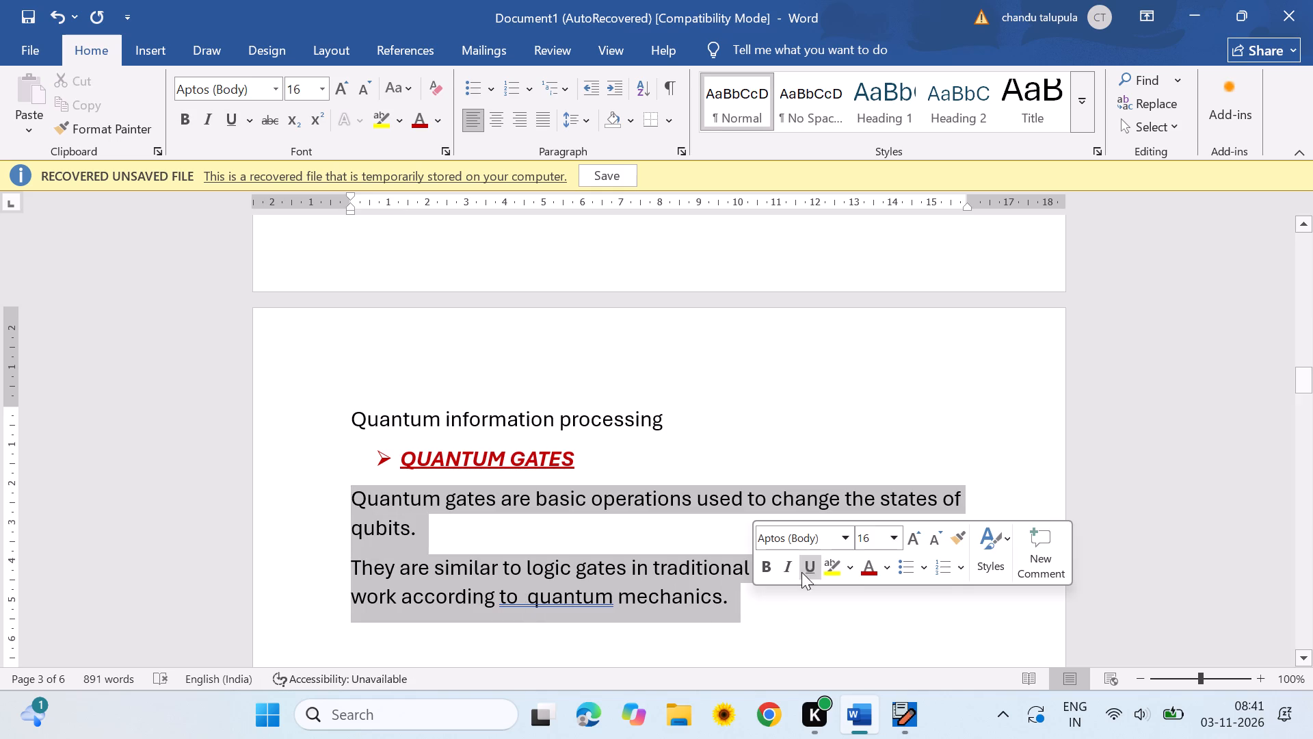
click(791, 567)
click(804, 608)
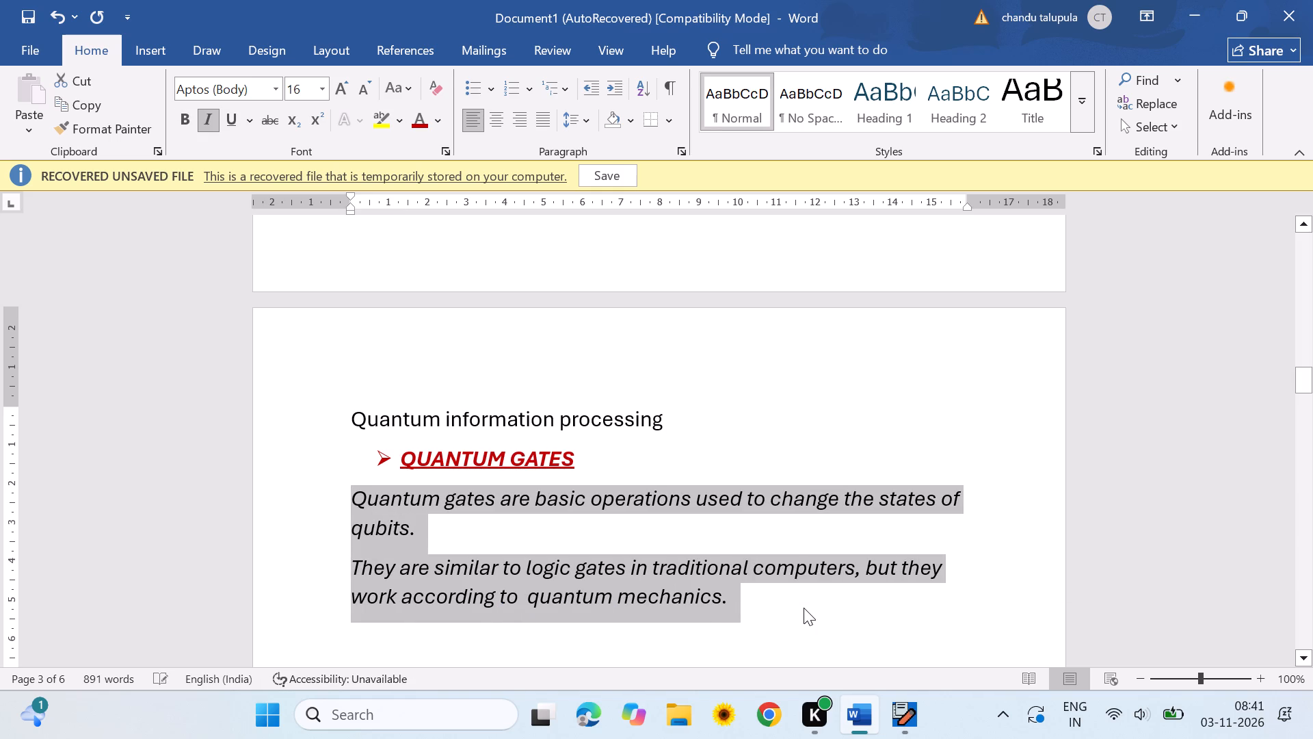
Italicise the four items from "Quantum communication" to "Quantum information processing" and make them an A., B., C. lettered list.
click(1305, 383)
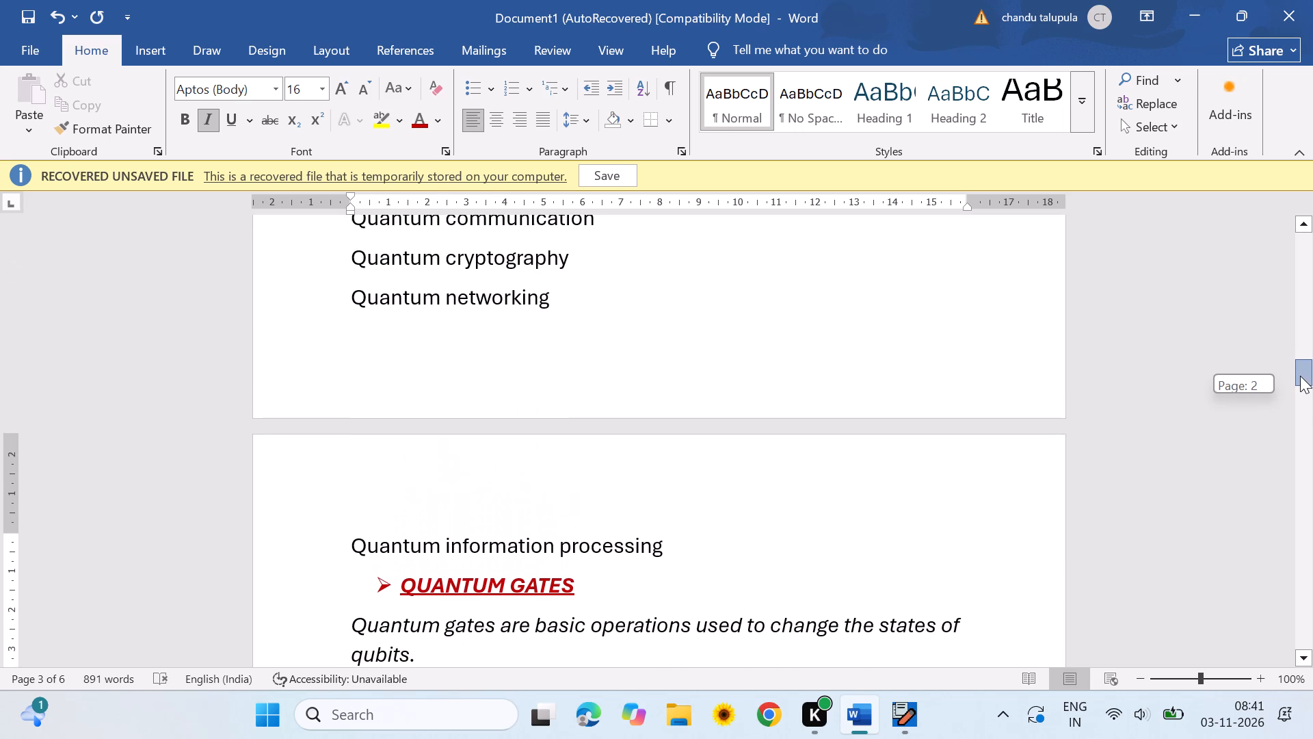
drag(1301, 378, 1301, 370)
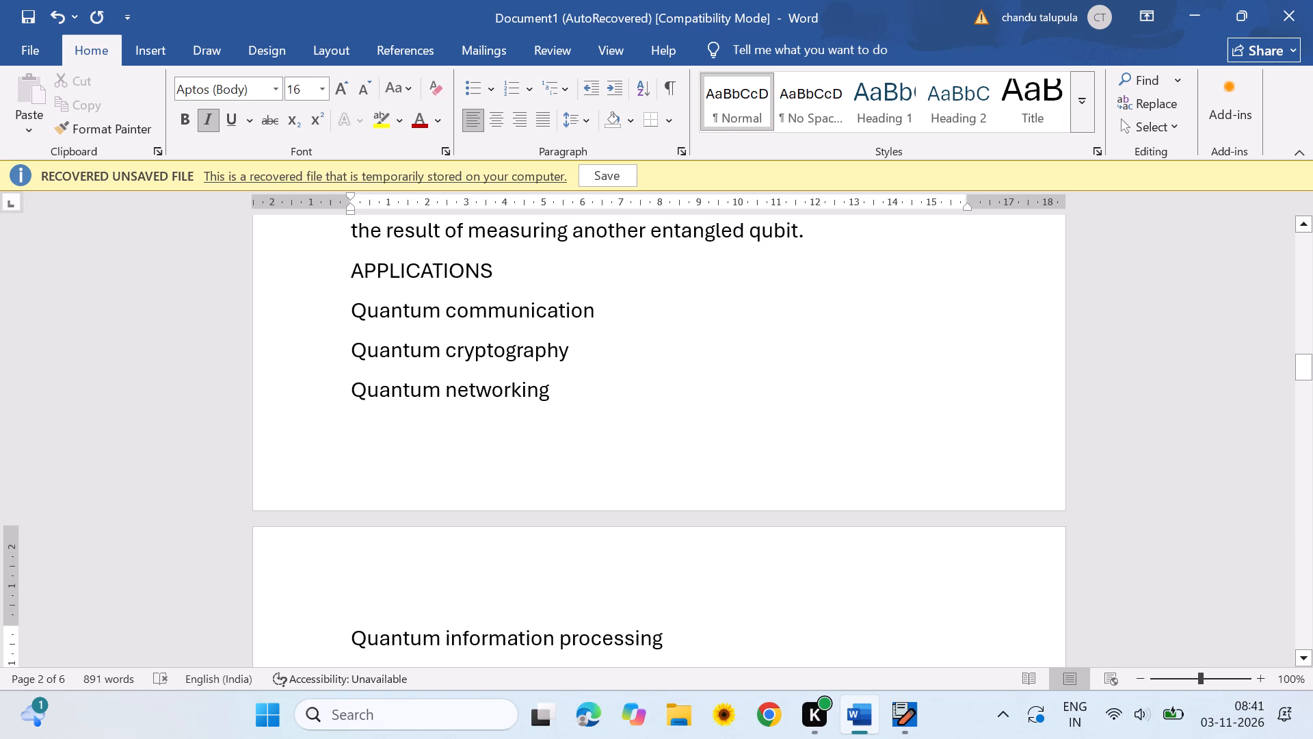
drag(347, 305, 585, 634)
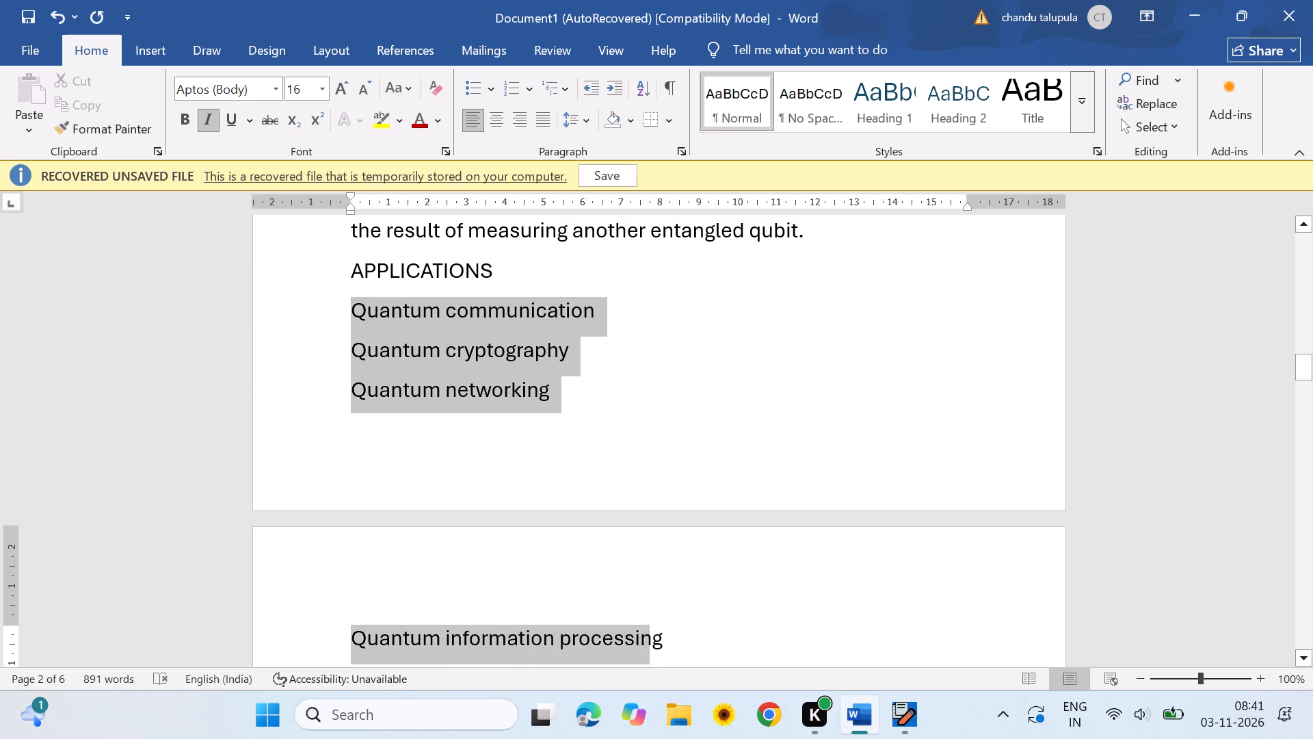
drag(585, 634, 645, 638)
click(668, 612)
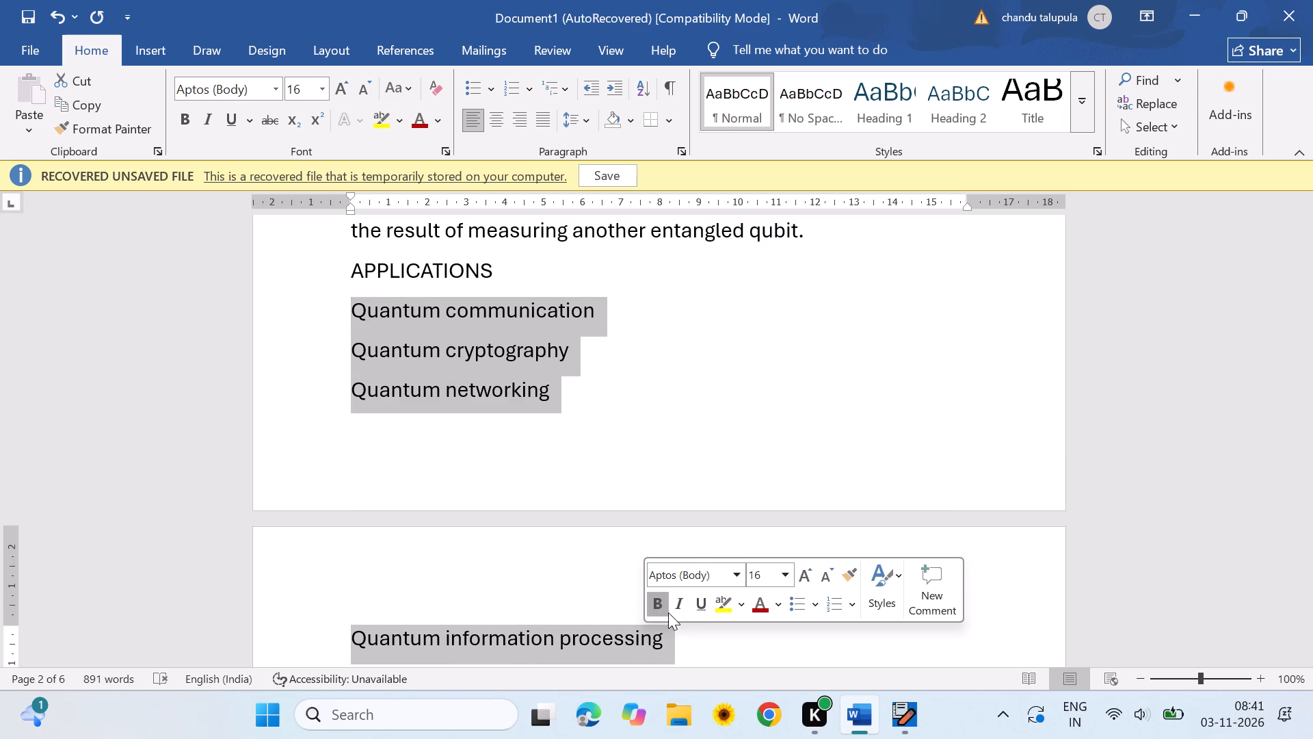
click(659, 608)
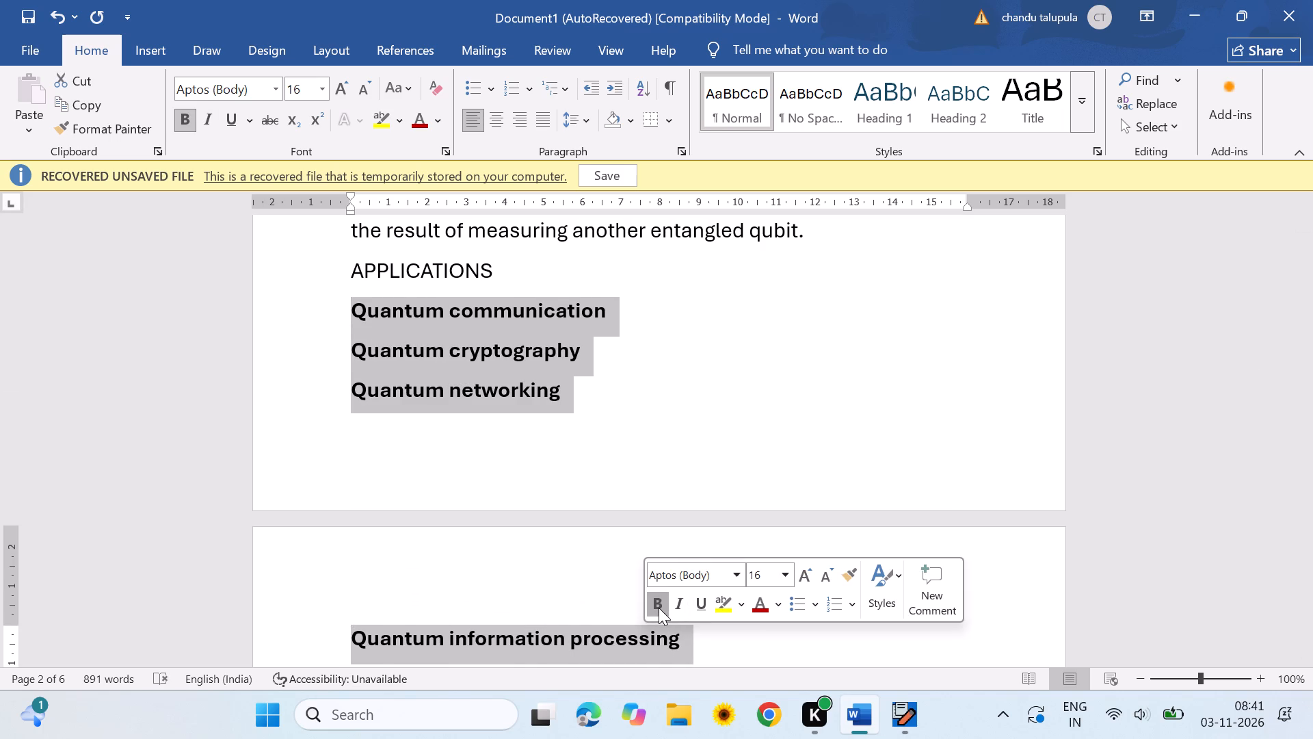
click(676, 606)
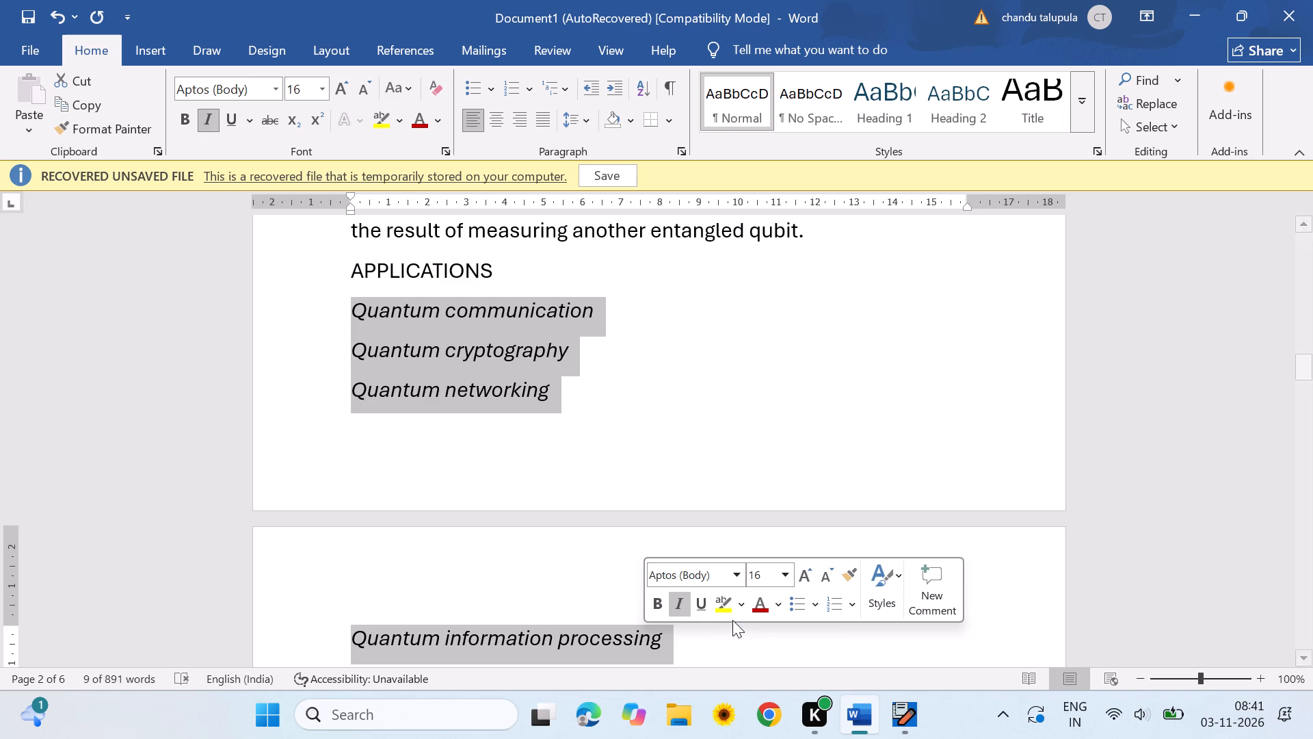
double_click(780, 607)
drag(780, 607, 851, 605)
click(851, 605)
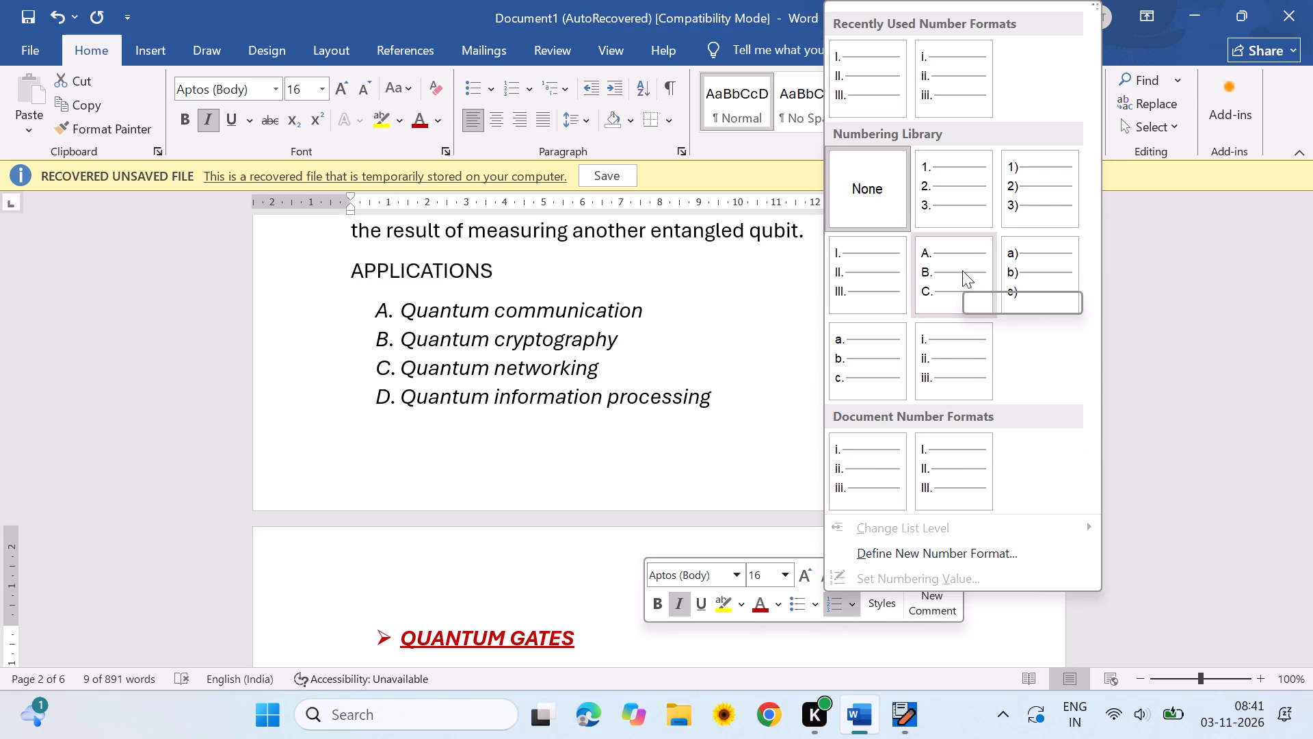
click(962, 270)
click(865, 445)
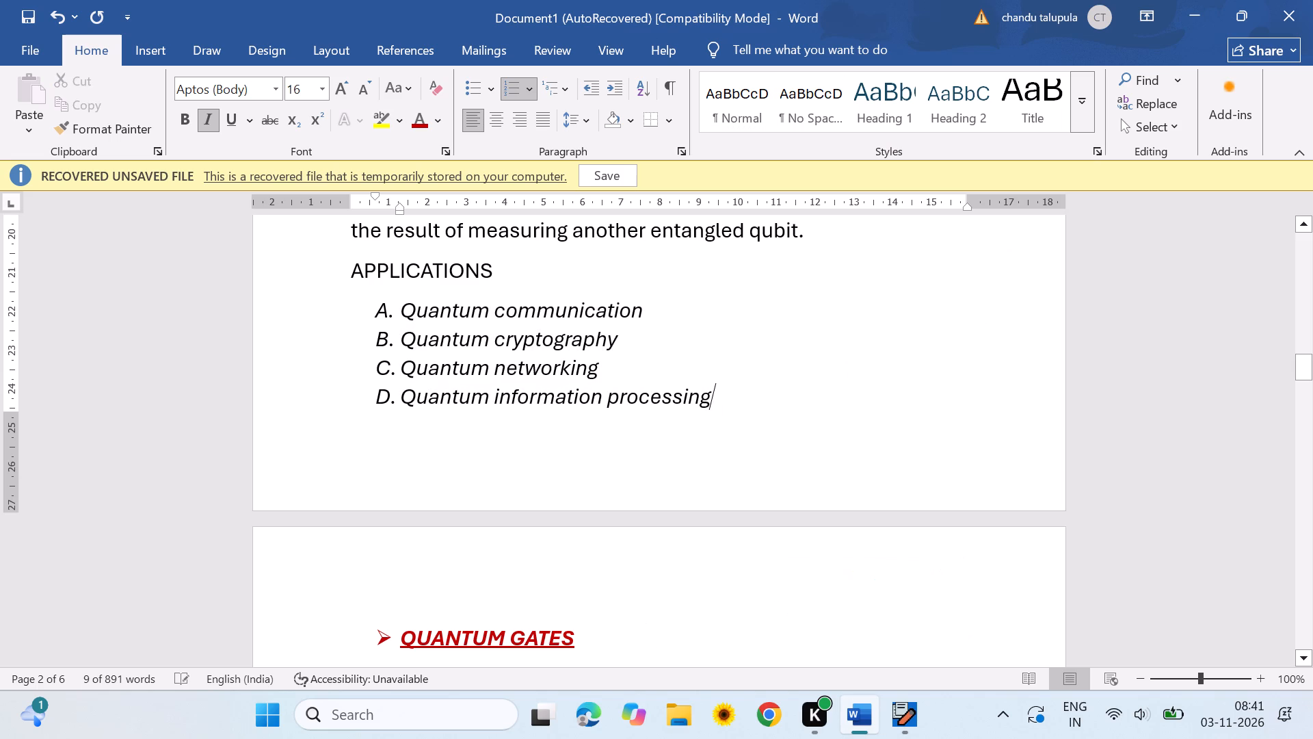
Give the "APPLICATIONS" heading above the lettered list dark red text, an arrow bullet and a thick underline.
drag(1305, 374, 1305, 368)
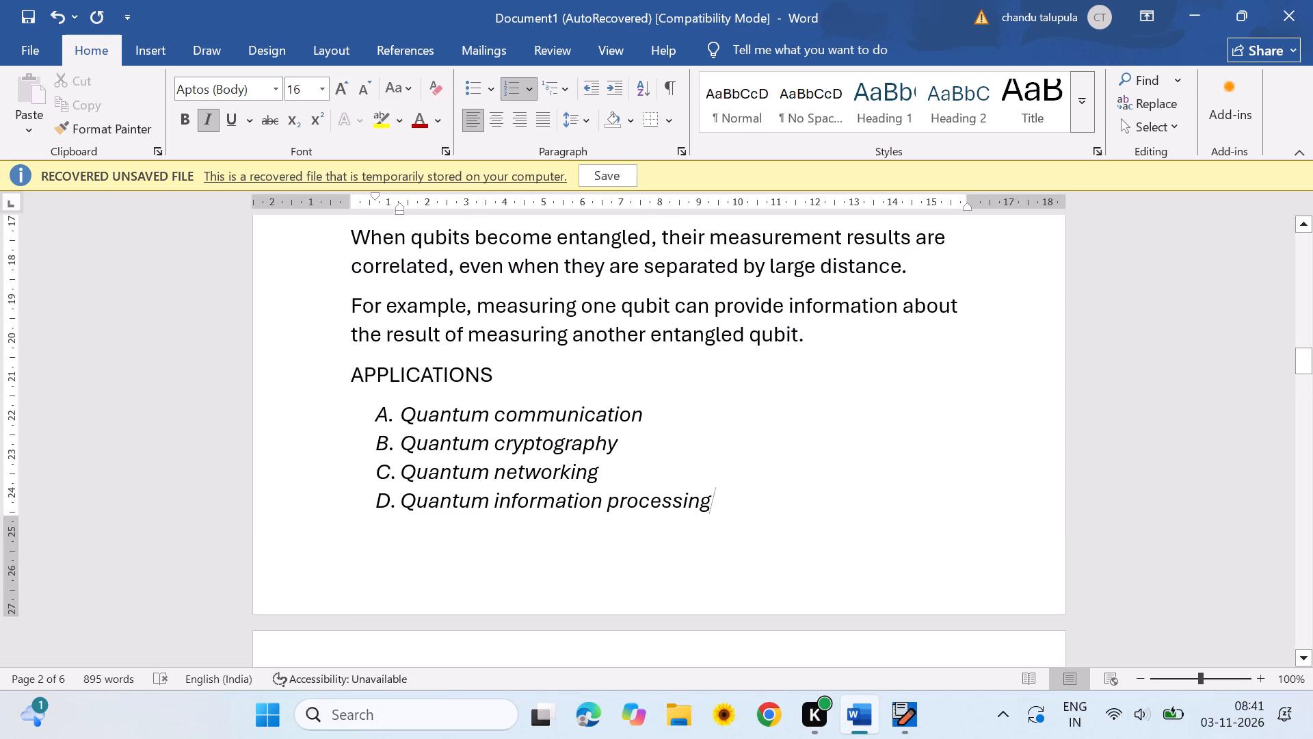
drag(351, 371, 506, 367)
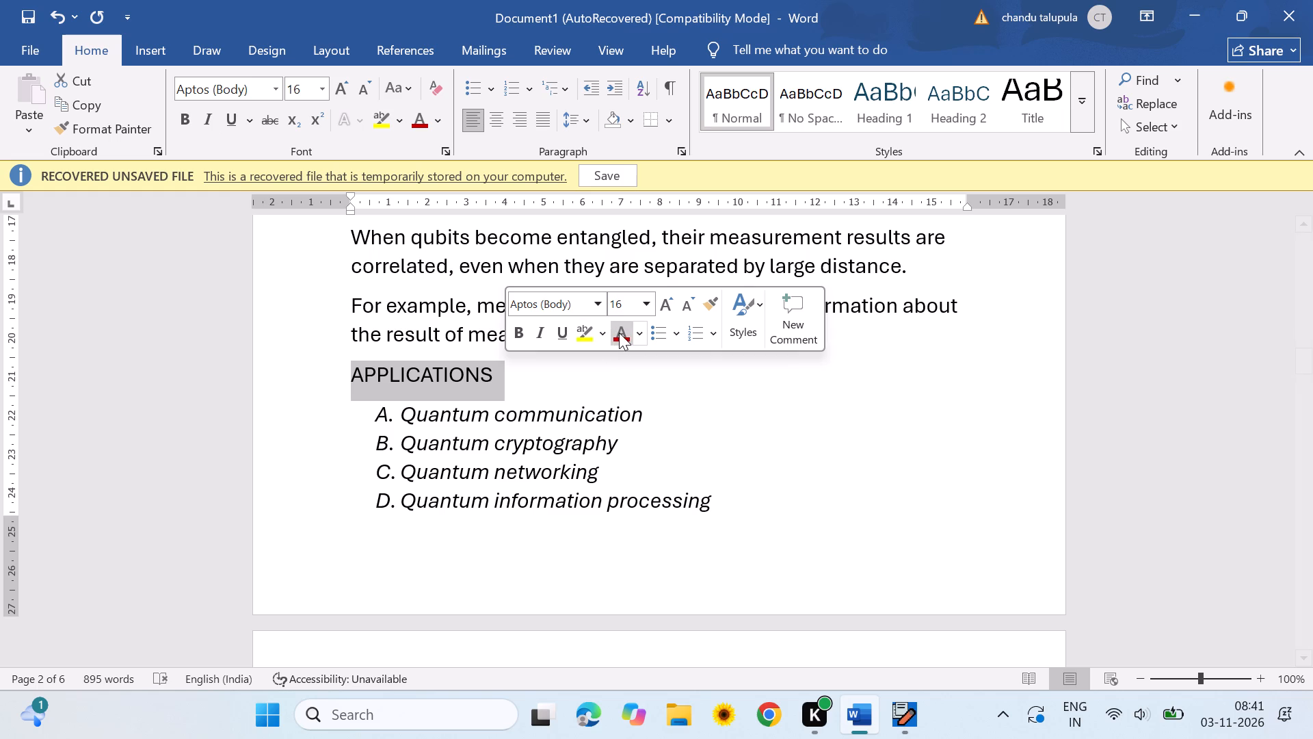
click(619, 333)
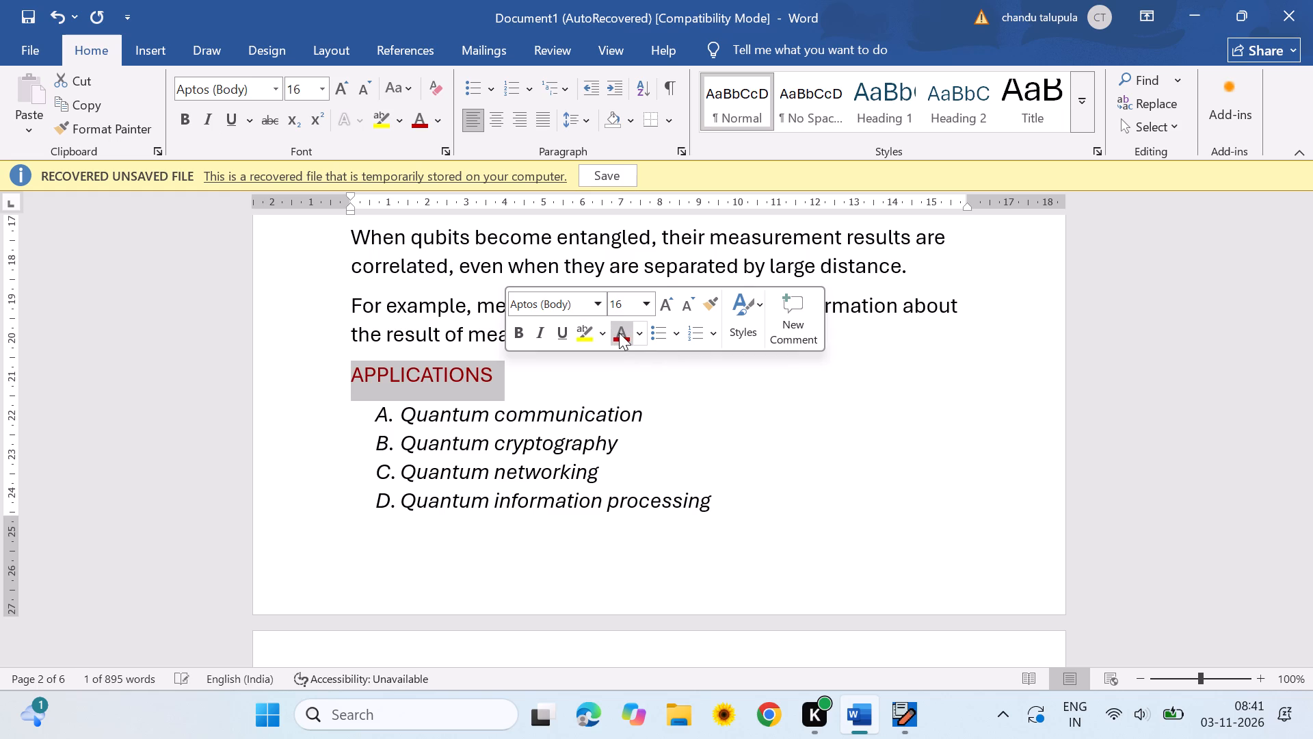
click(676, 335)
click(673, 391)
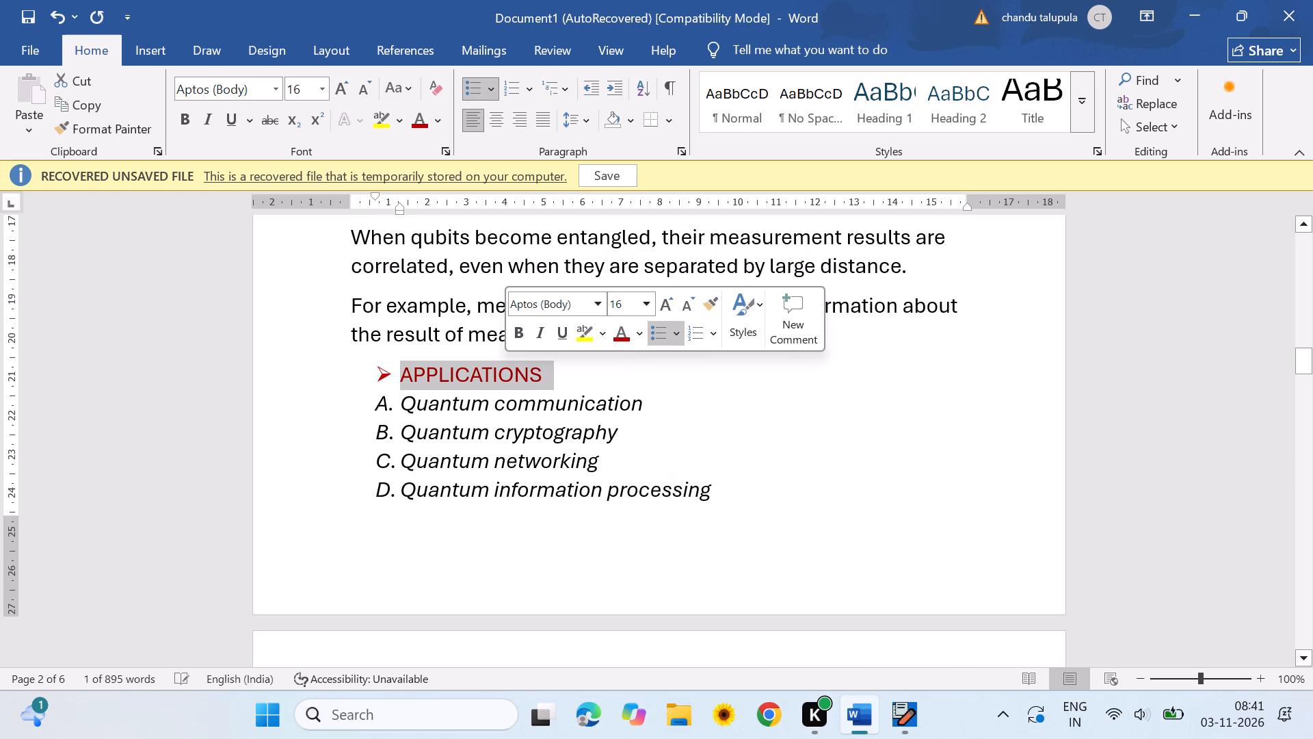
click(252, 119)
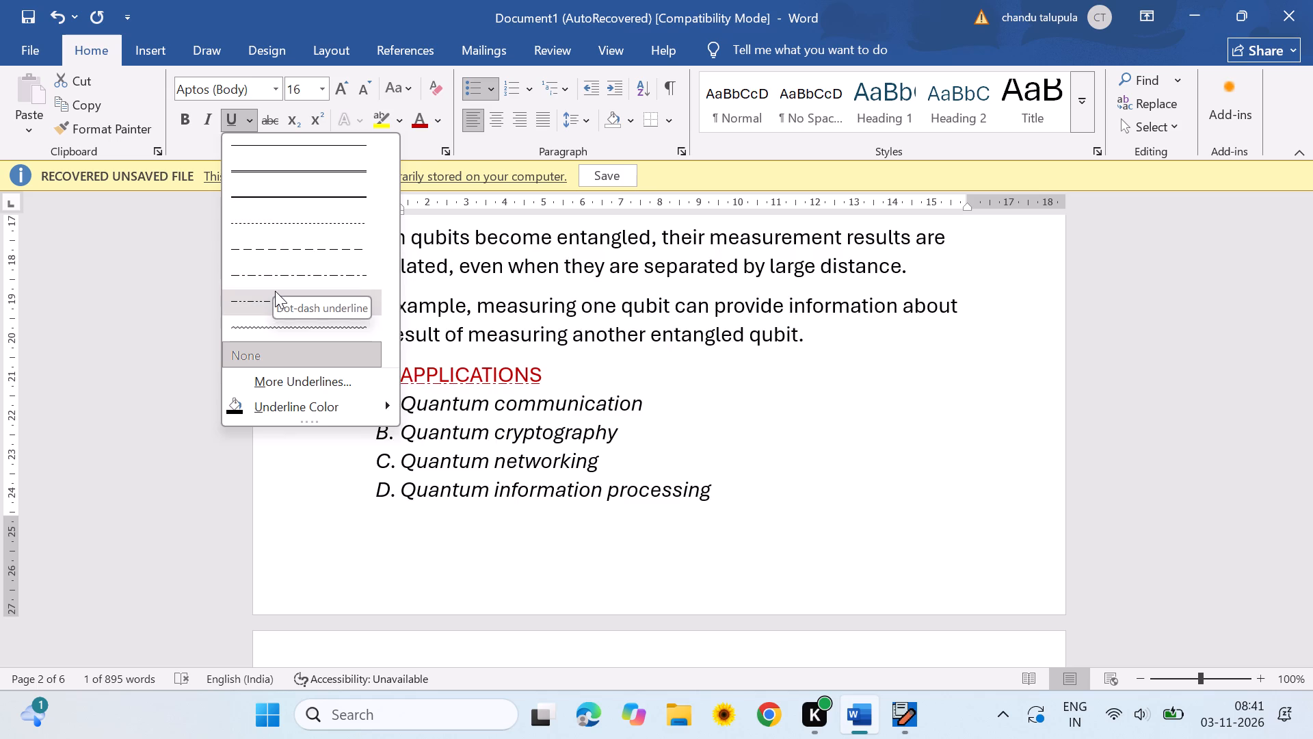
click(301, 191)
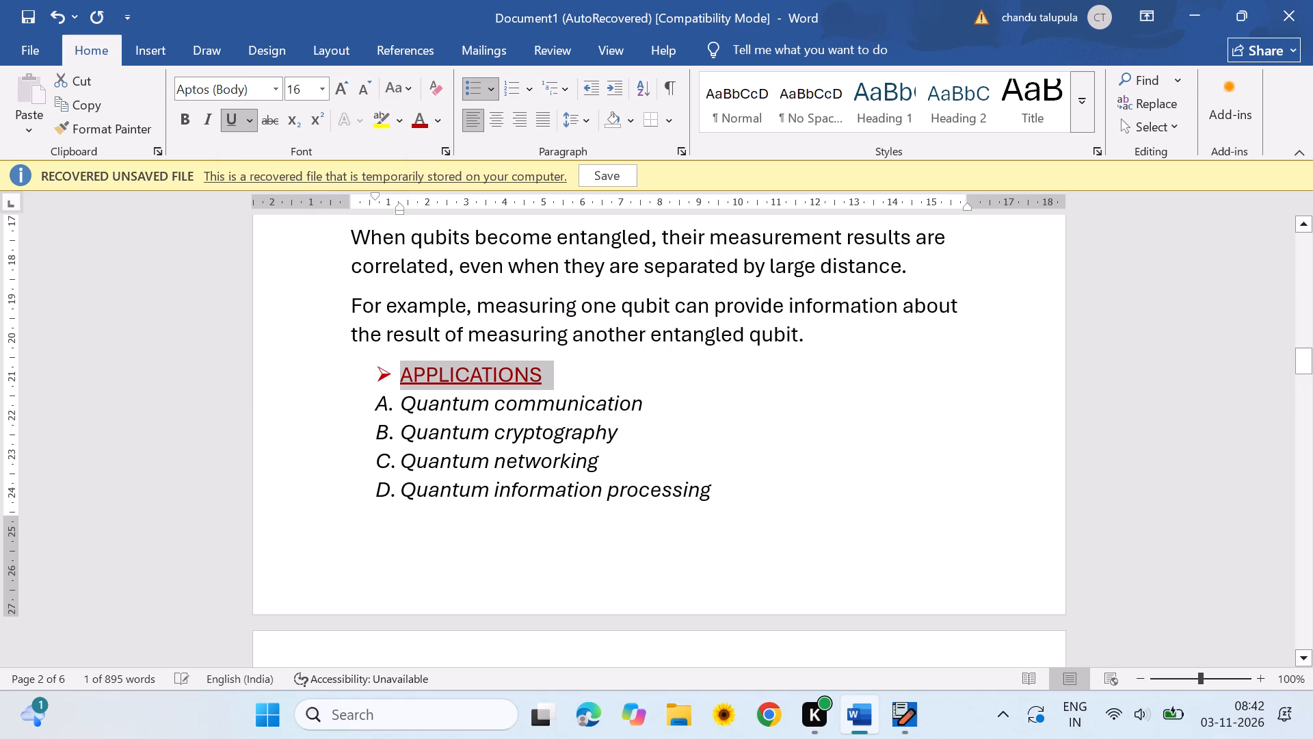
Insert a blank line between the "entangled qubit." paragraph and the "APPLICATIONS" heading.
click(656, 357)
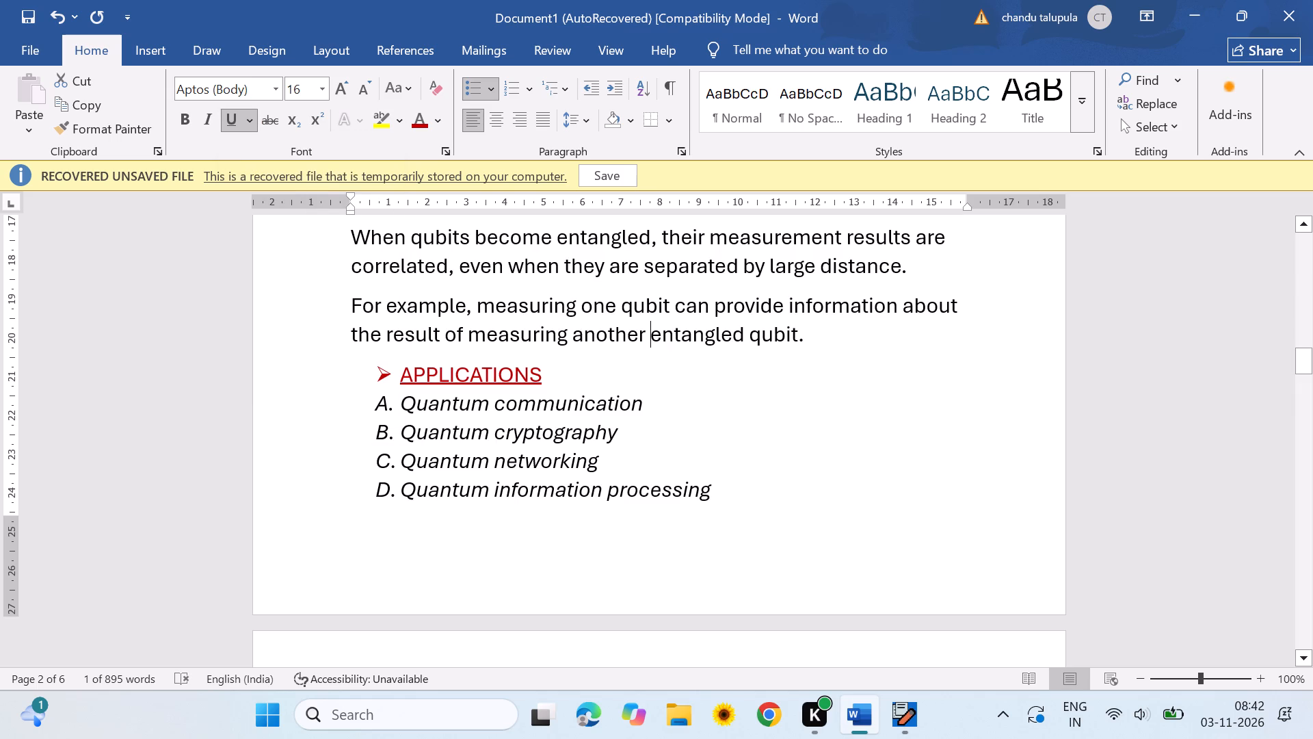
click(825, 337)
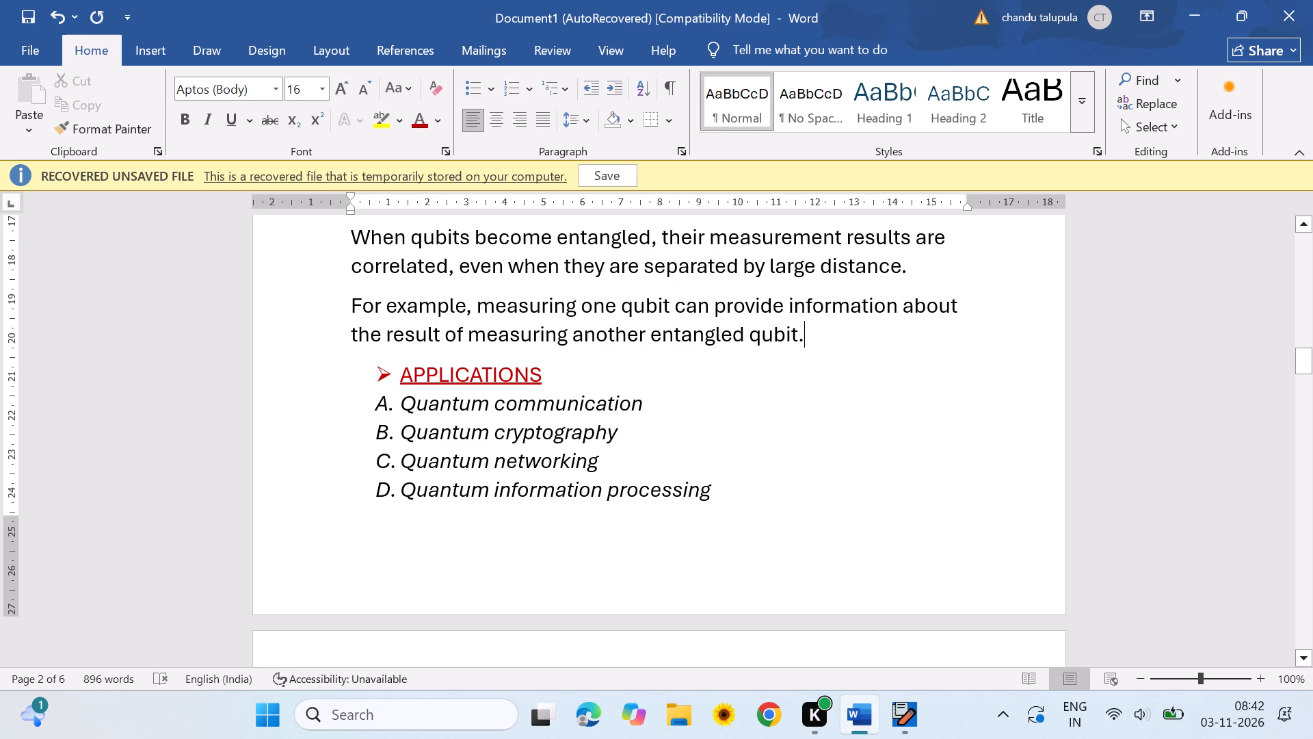
key(Return)
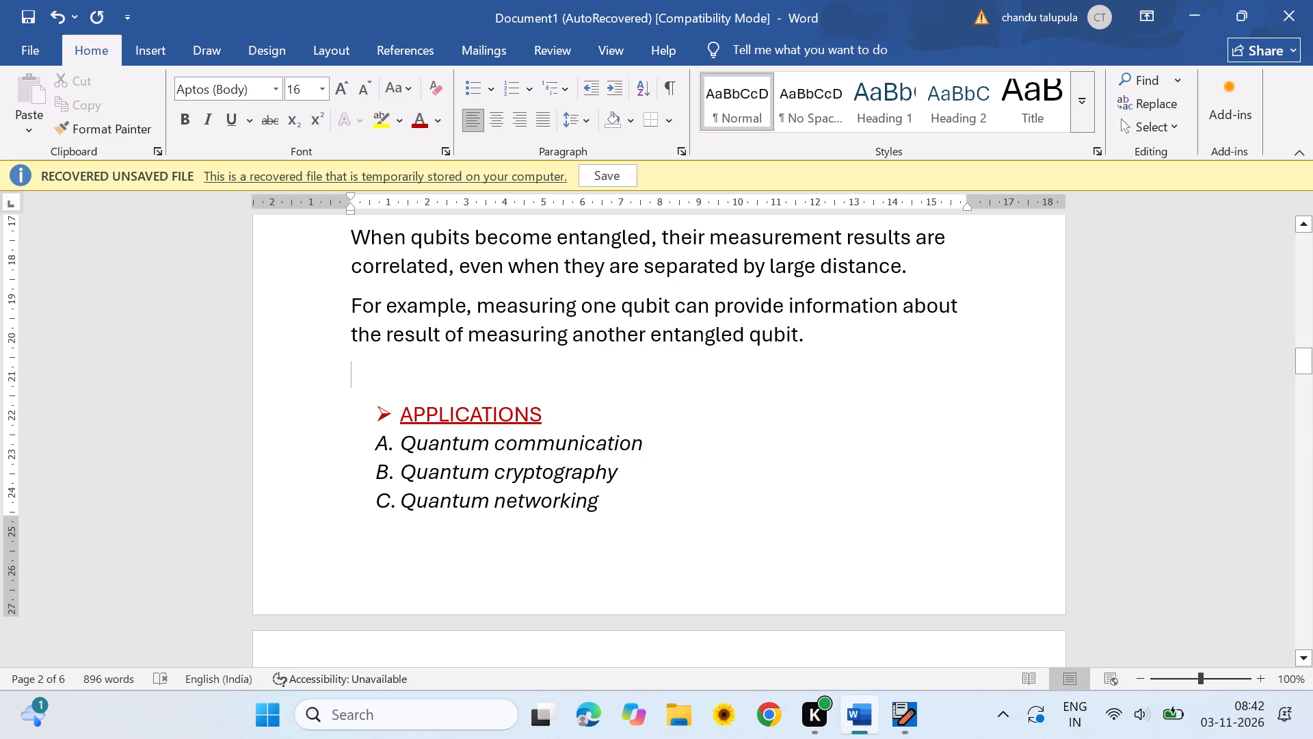
Make the "APPLICATIONS" heading bold and italic.
drag(401, 419, 593, 427)
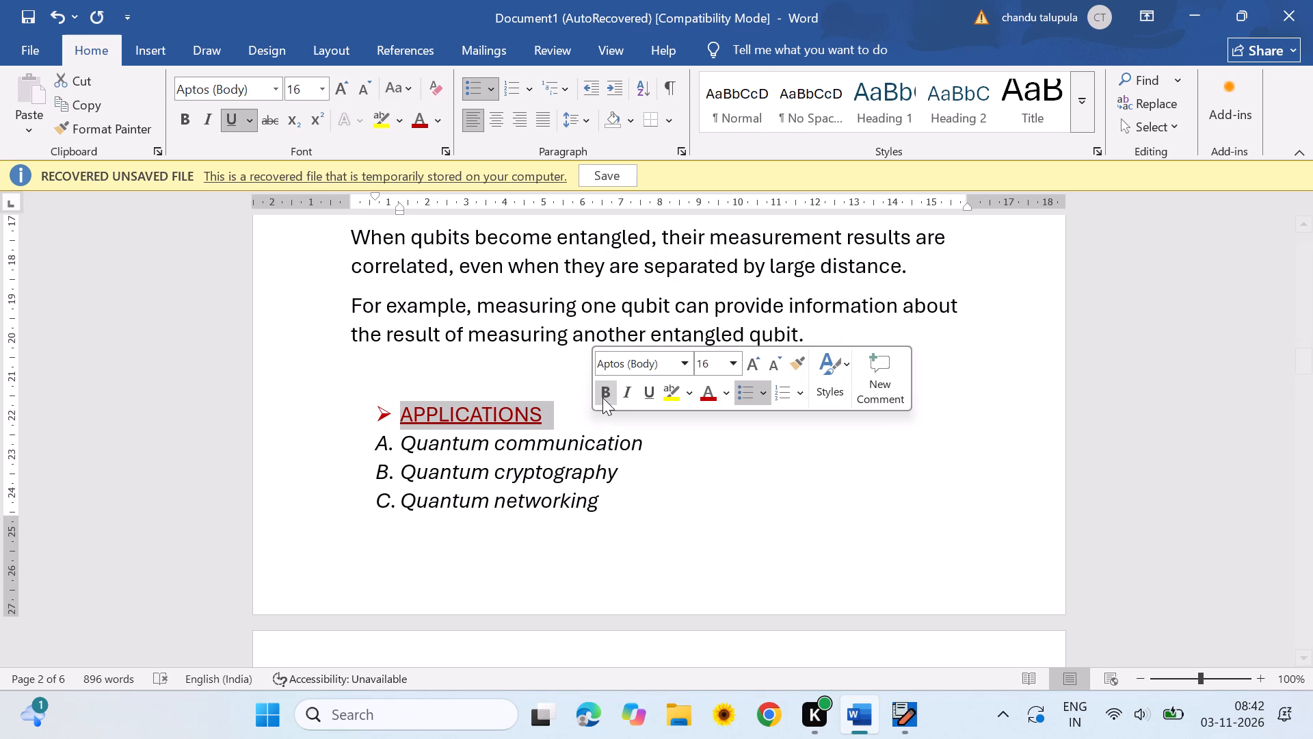
click(602, 398)
click(750, 510)
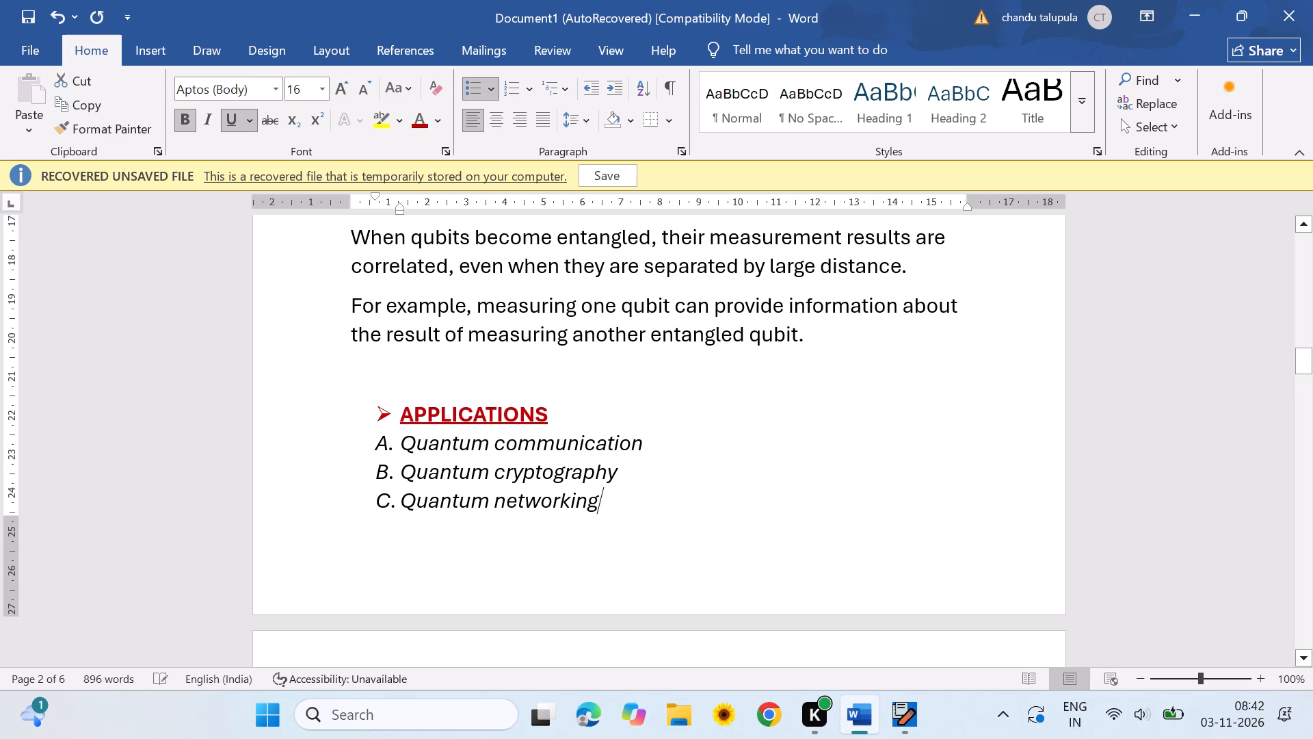
drag(399, 418, 567, 417)
click(593, 383)
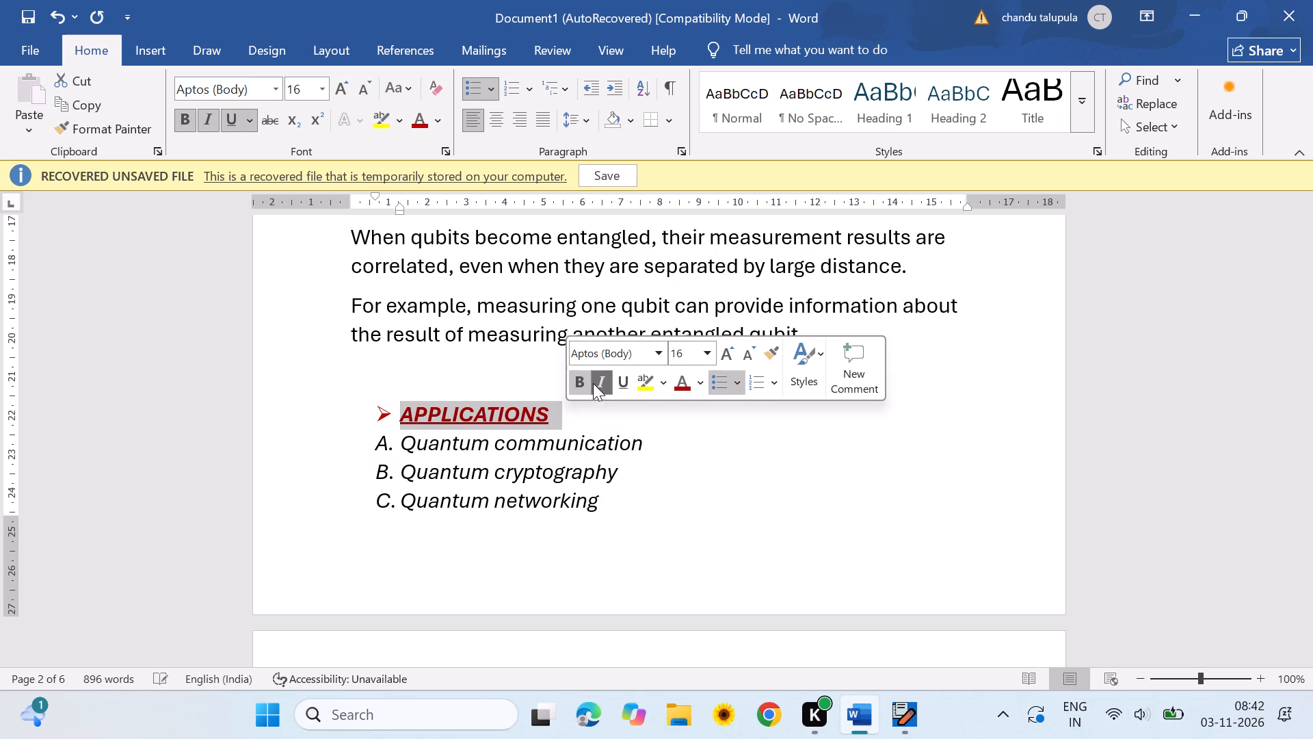
click(724, 465)
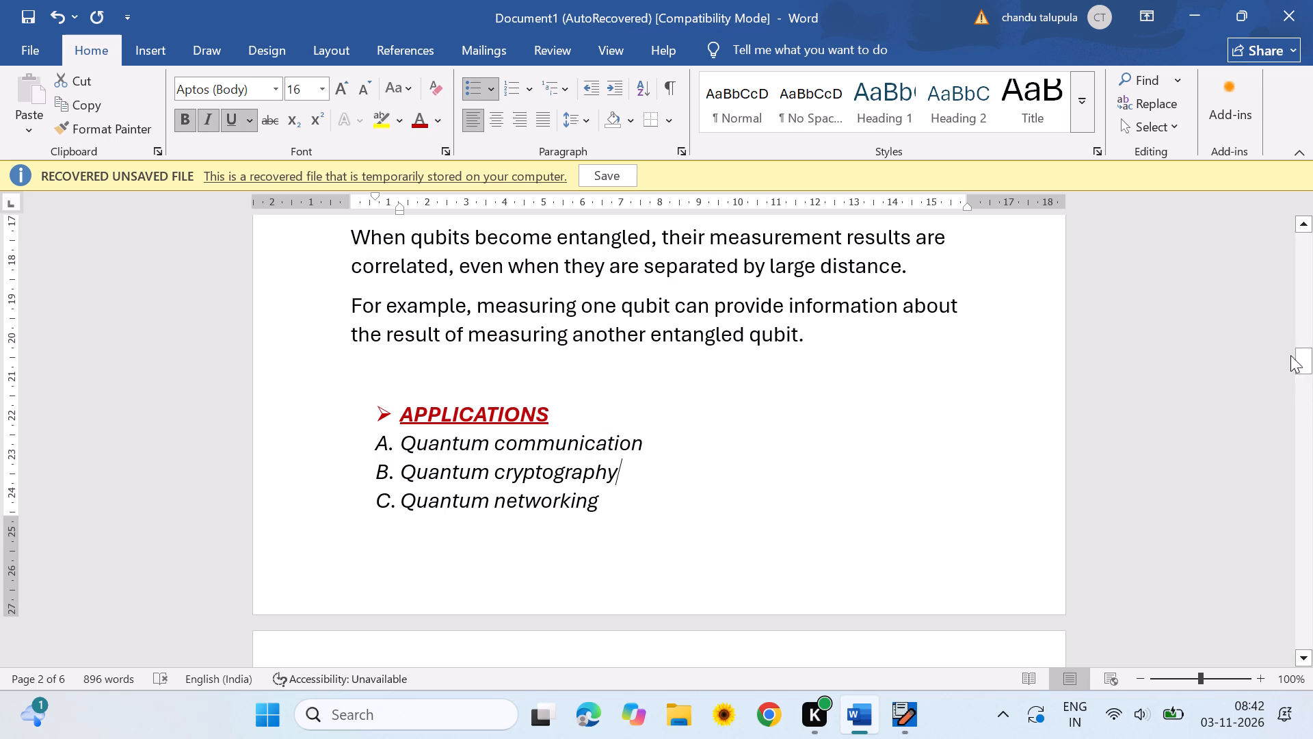
Insert a blank line between the "Enables powerful quamtum computations." line and the "QUANTUM ENTANGLEMENT" heading.
click(1308, 344)
drag(1308, 344, 1308, 356)
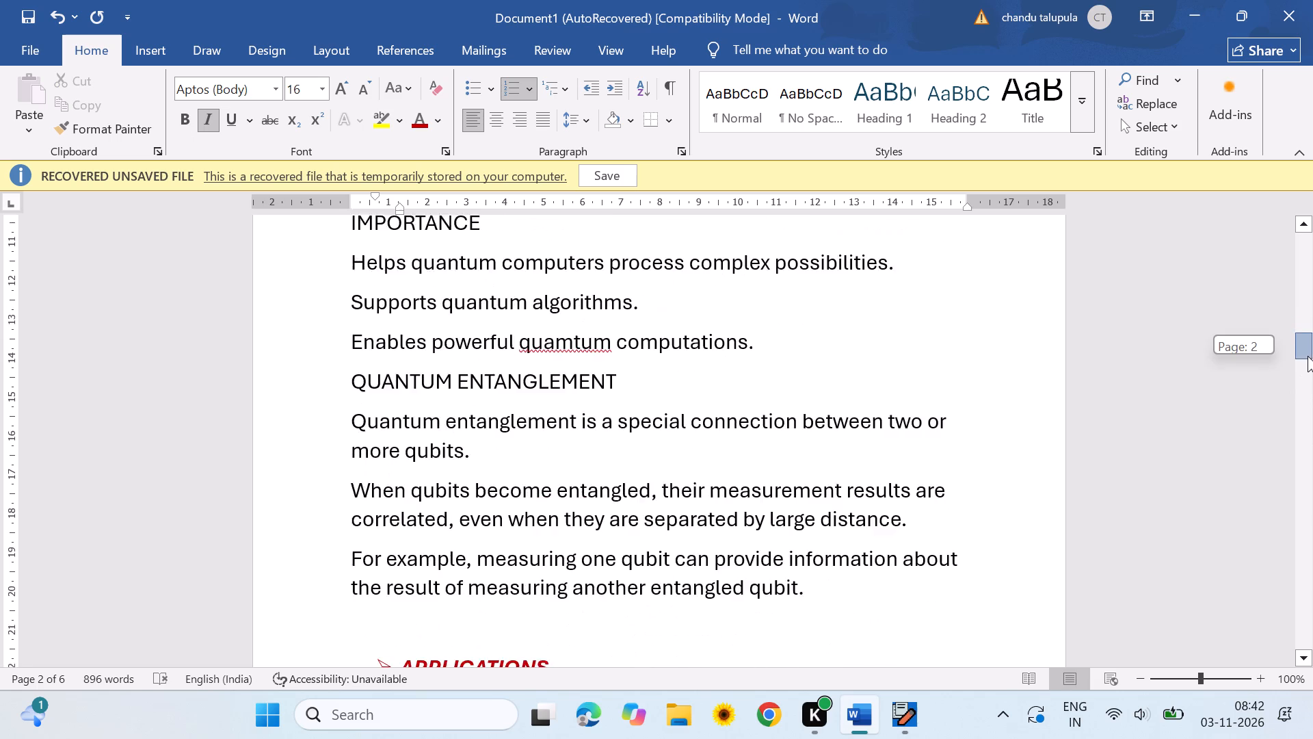
drag(1308, 356, 1305, 359)
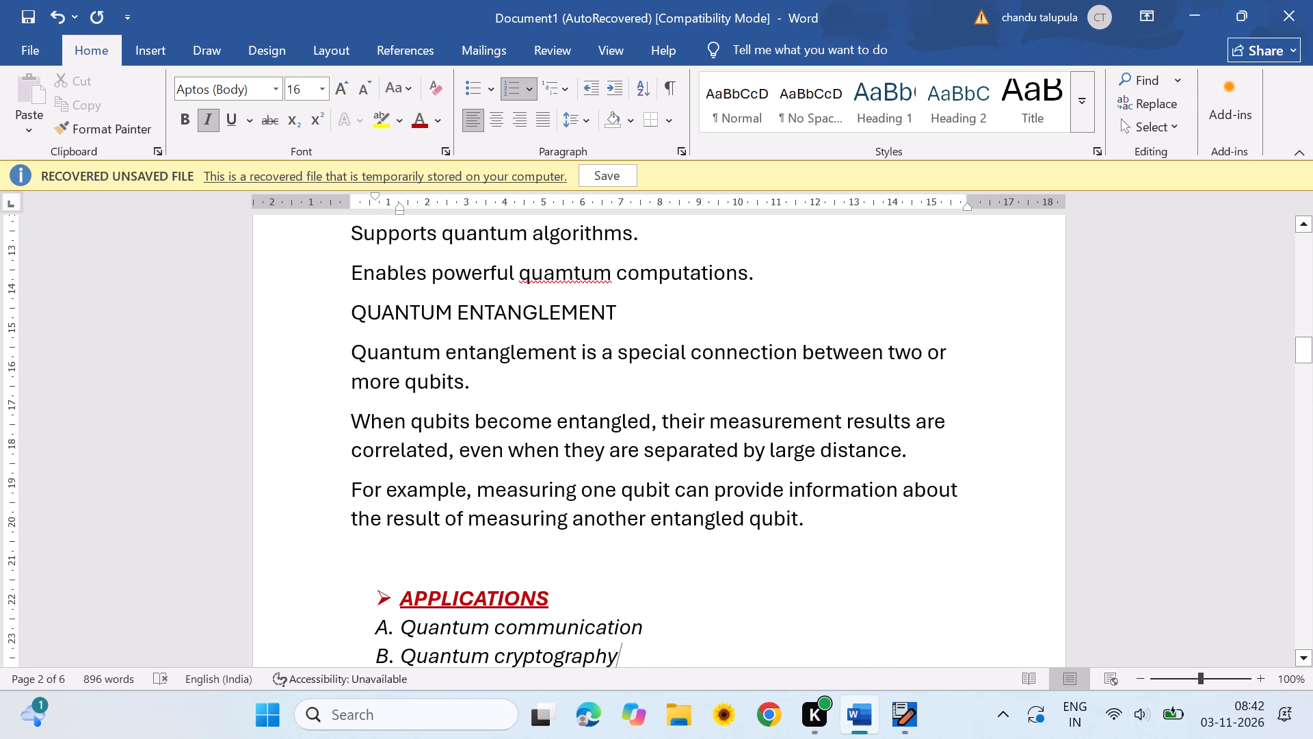
click(762, 266)
key(Return)
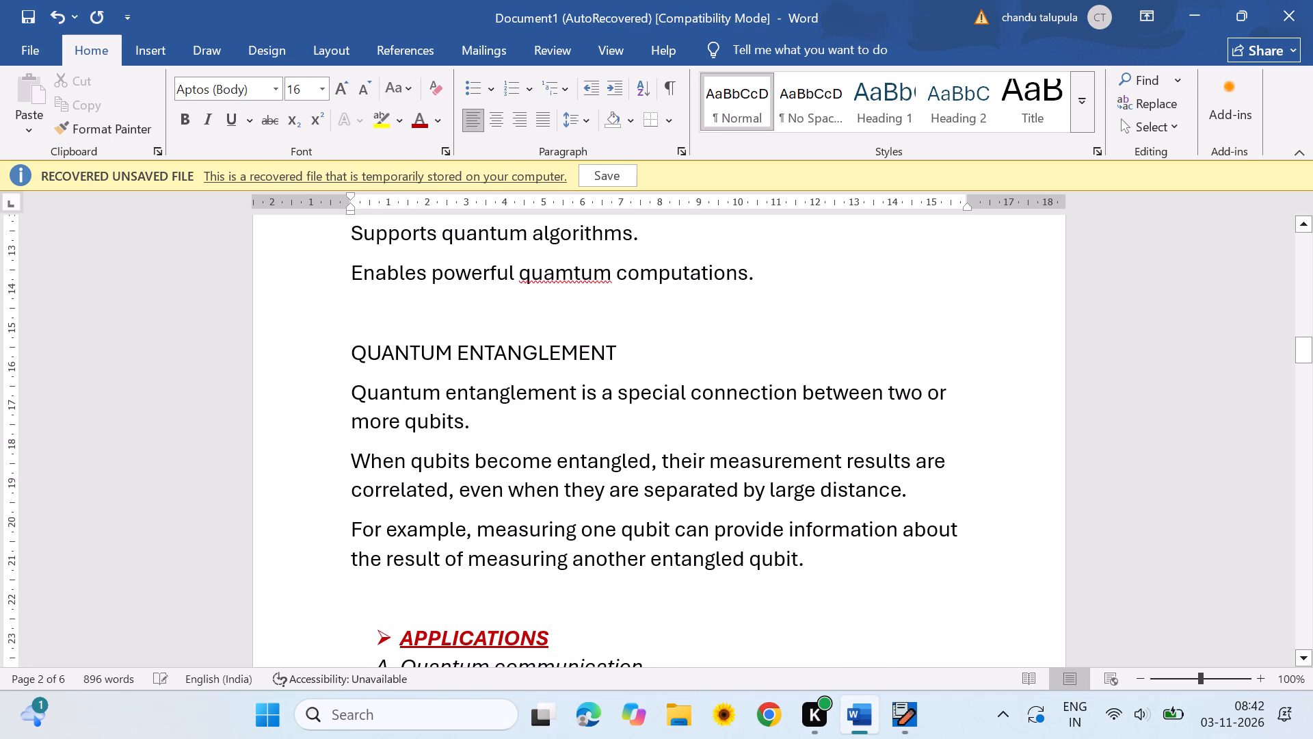
Give the "QUANTUM ENTANGLEMENT" heading dark red text, an arrow bullet, a wavy underline, italic and bold.
drag(351, 348, 696, 336)
drag(356, 351, 761, 326)
drag(761, 326, 609, 338)
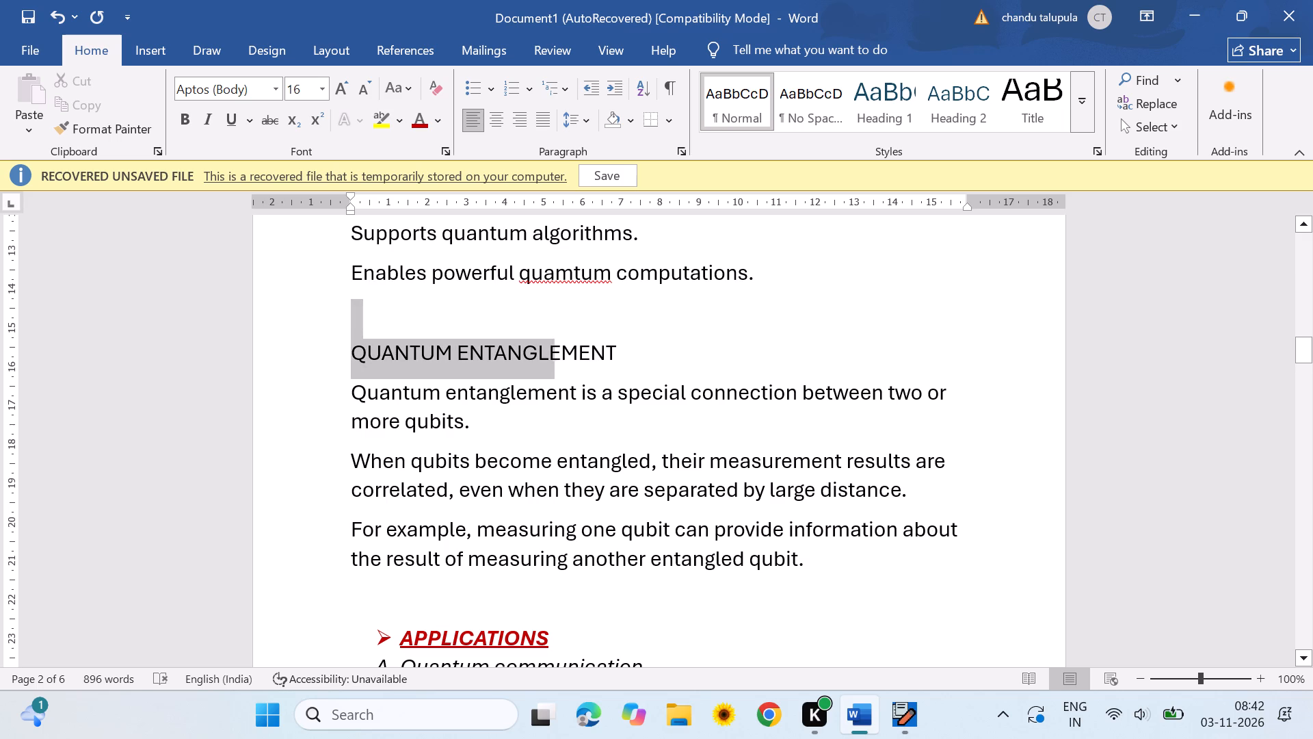
drag(609, 338, 682, 341)
click(797, 308)
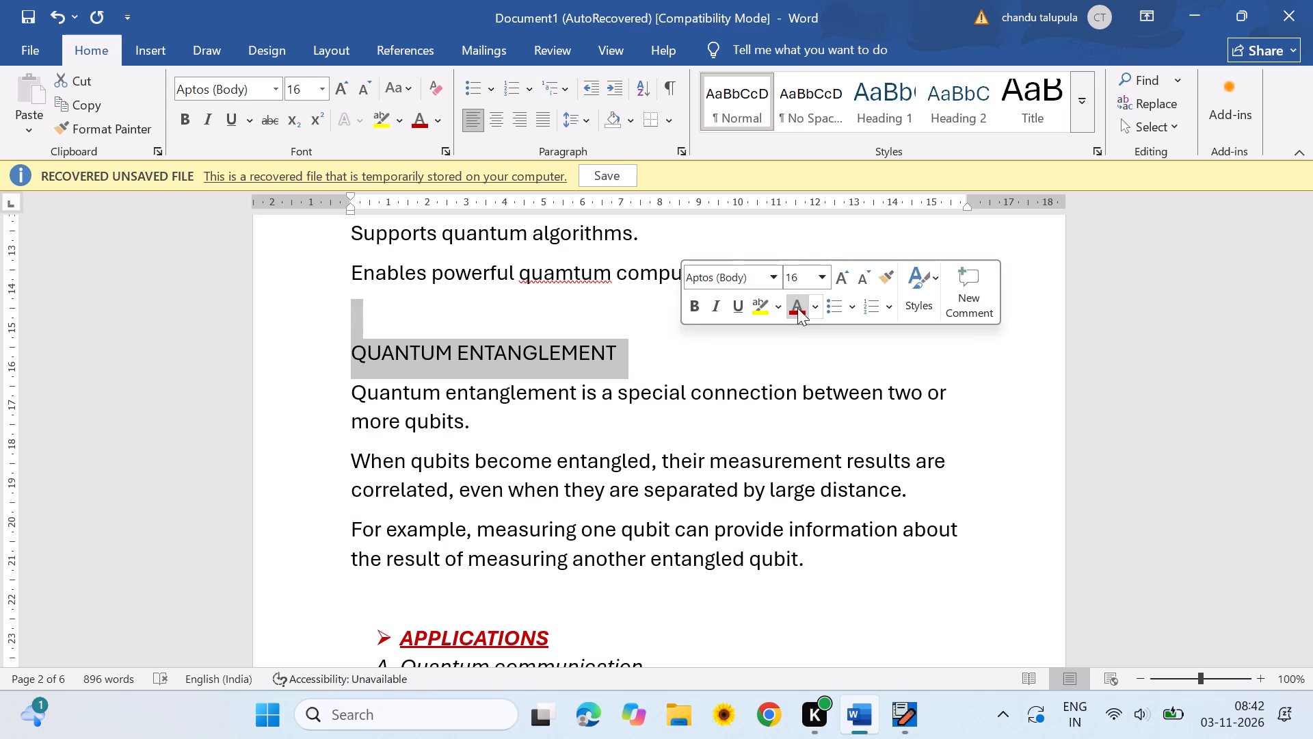
click(847, 305)
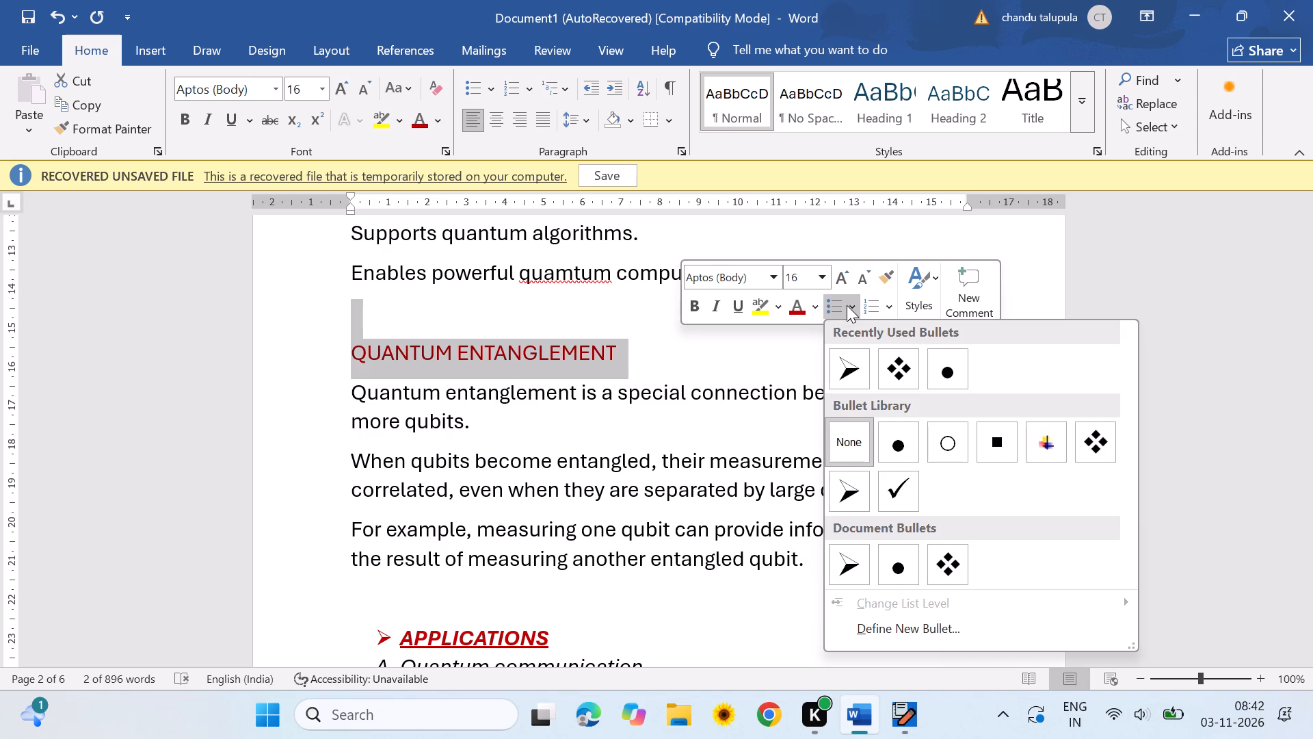
click(854, 367)
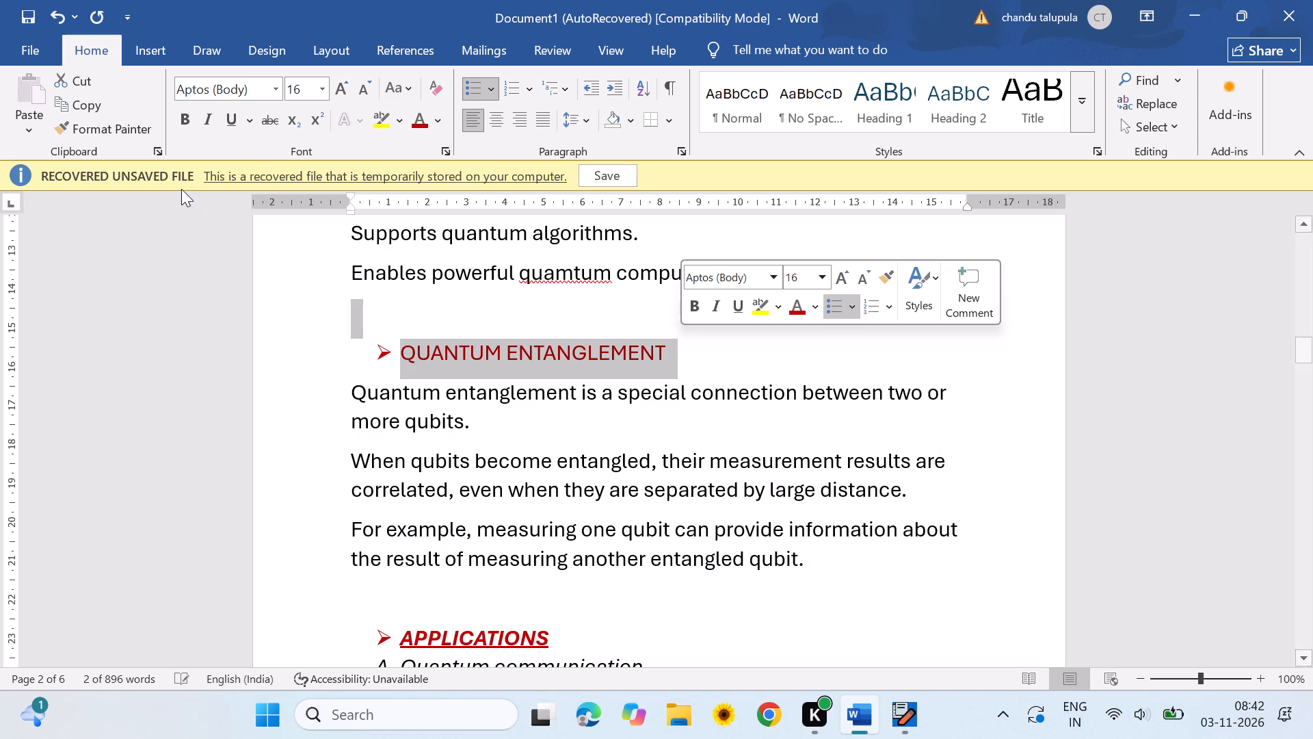
click(244, 116)
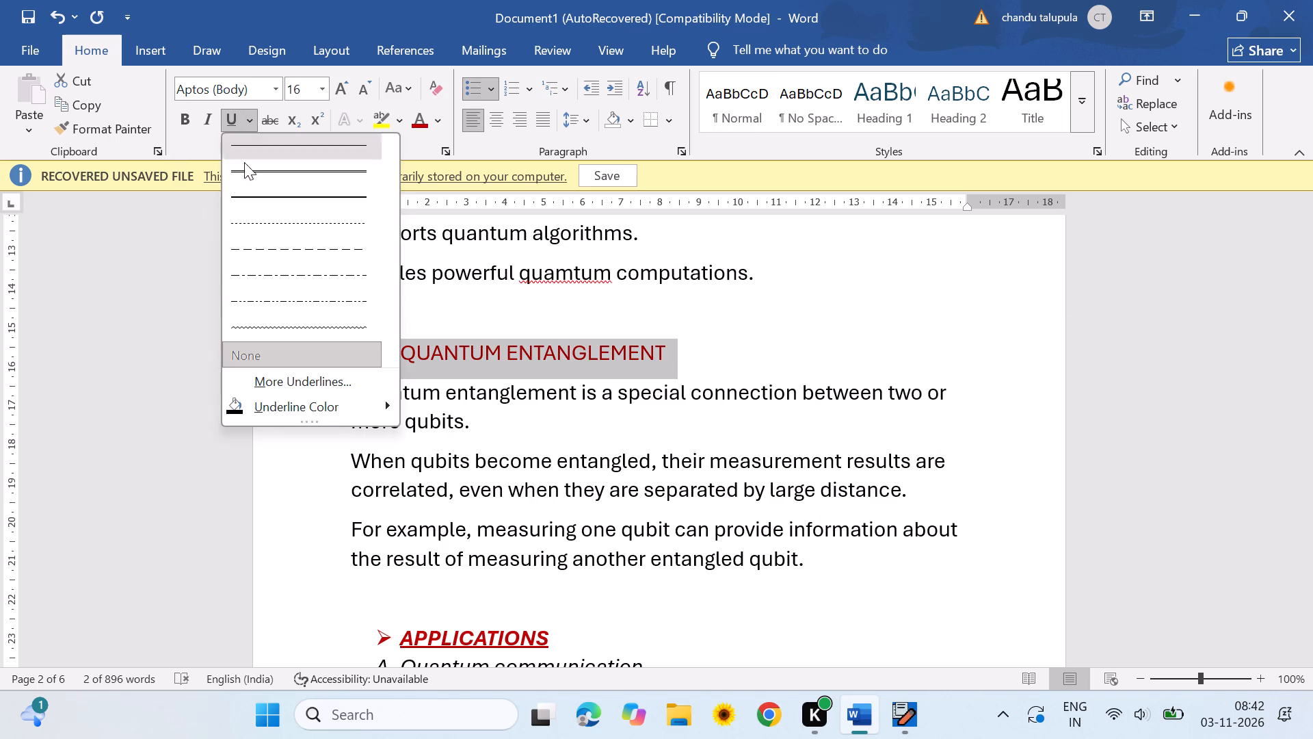
click(274, 319)
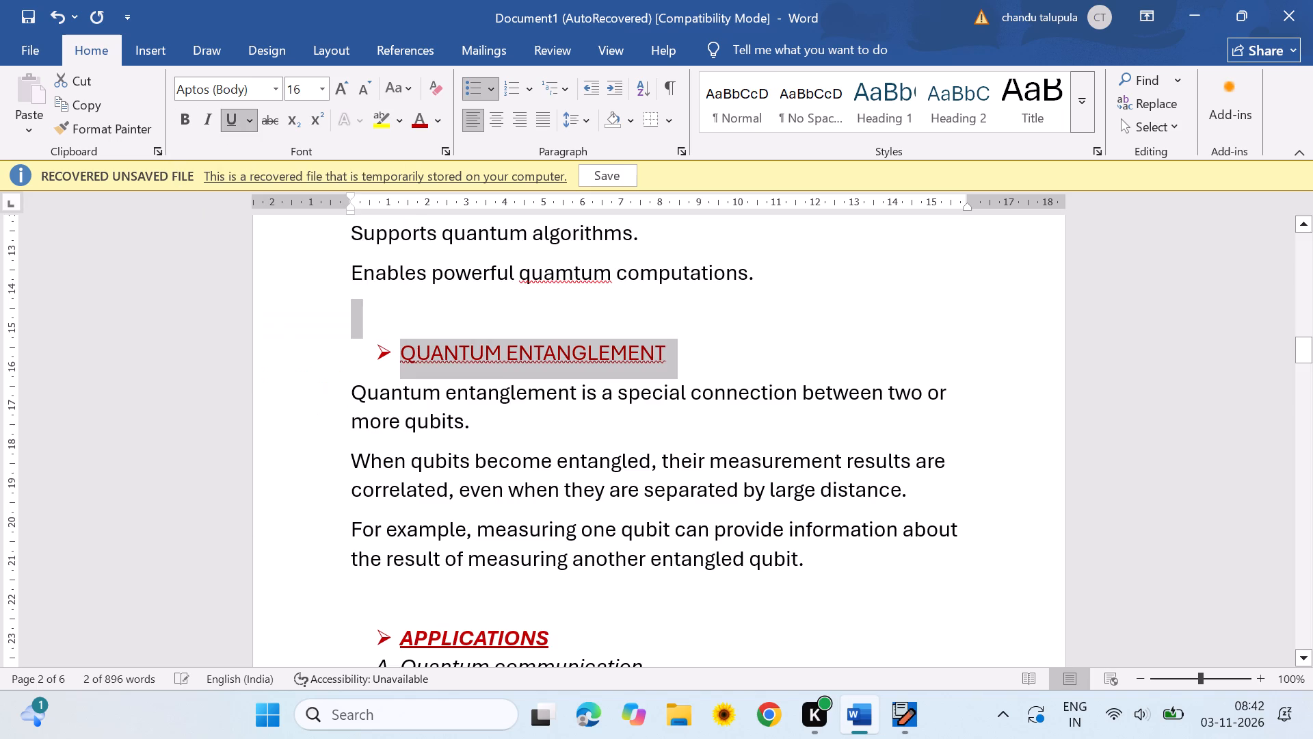
click(204, 128)
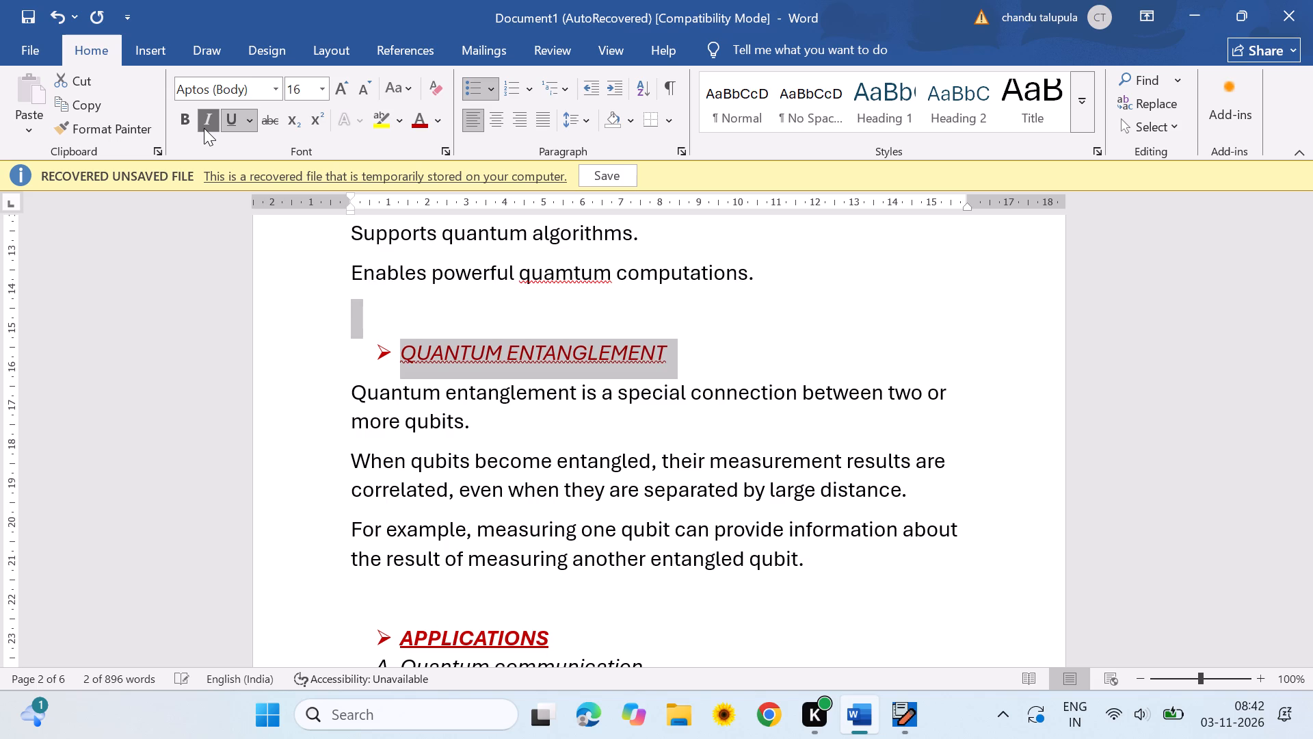
click(191, 121)
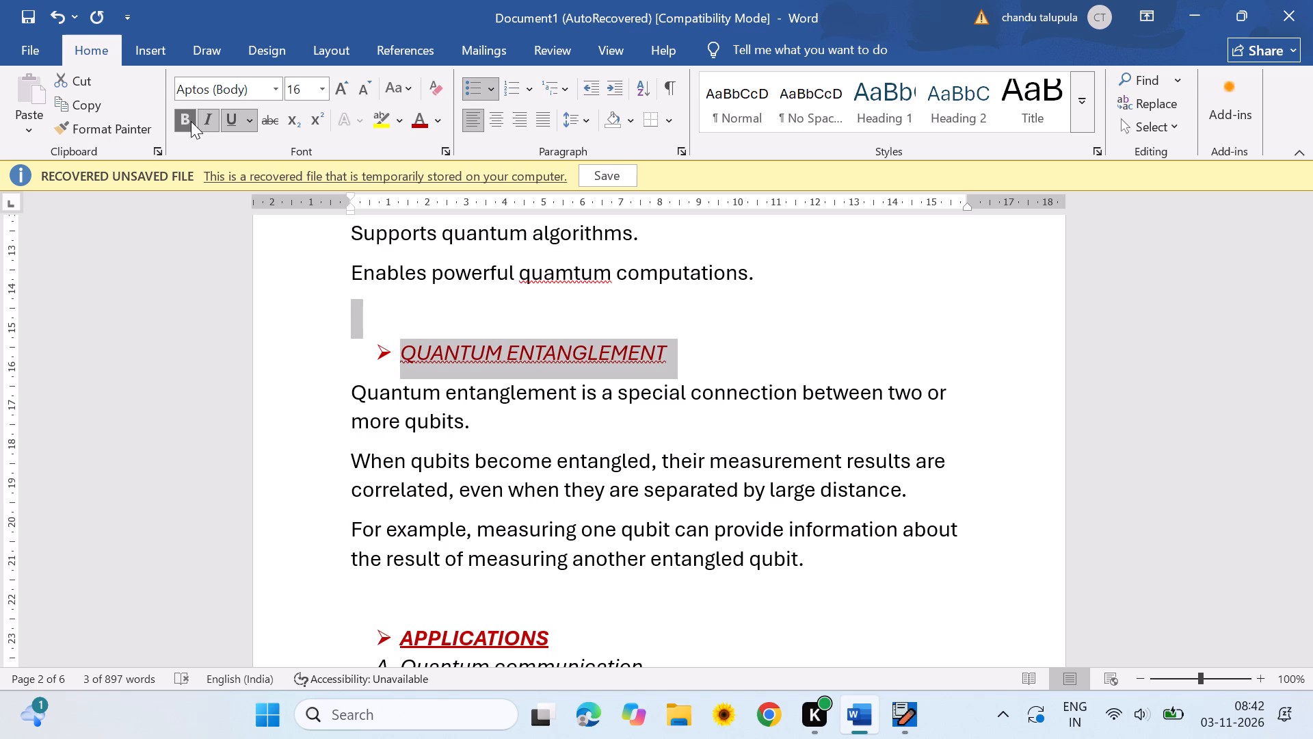
click(935, 386)
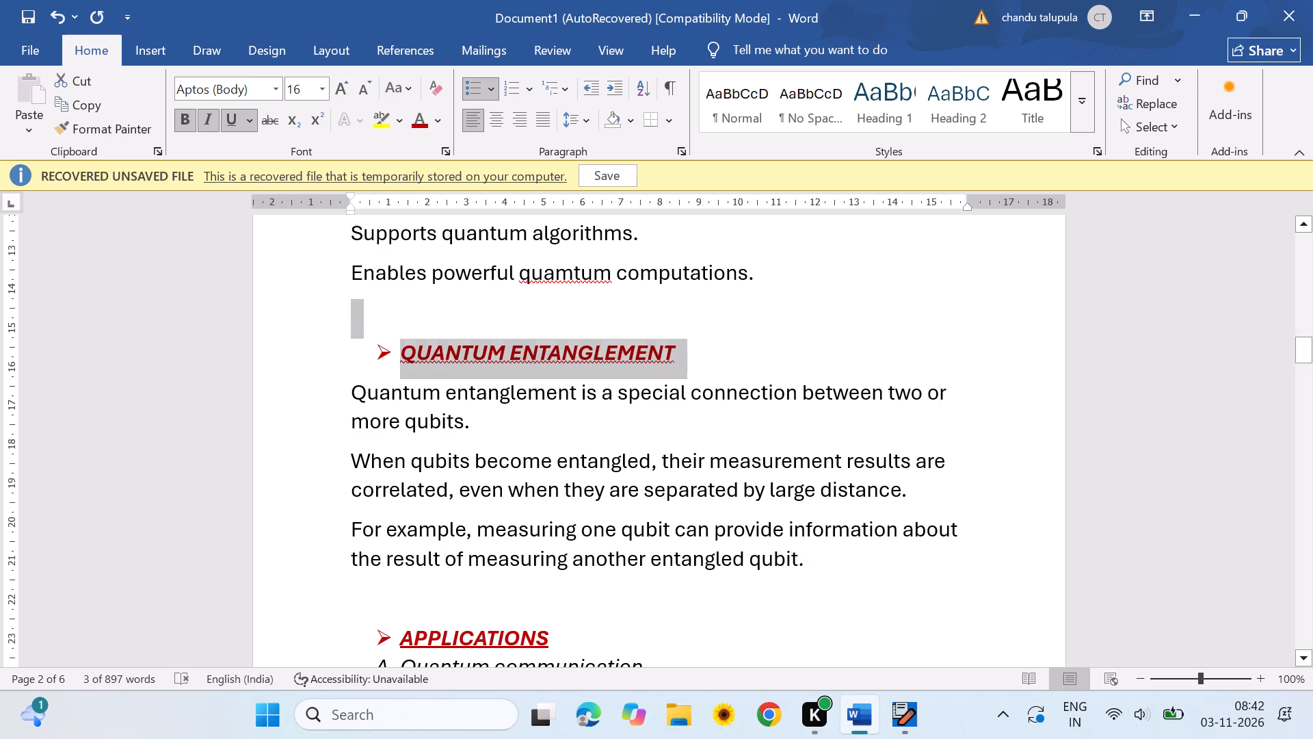
Apply round bullets to the three paragraphs under the "QUANTUM ENTANGLEMENT" heading.
drag(349, 406, 897, 591)
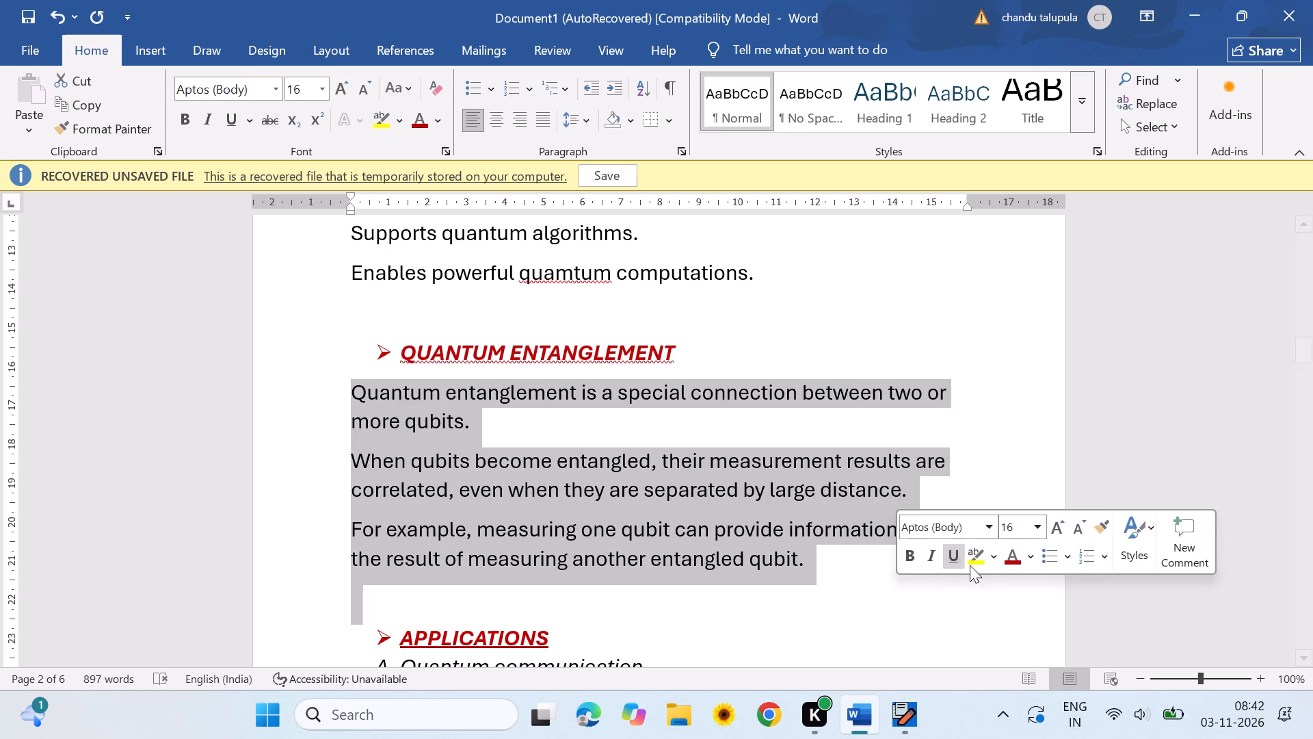
click(1073, 565)
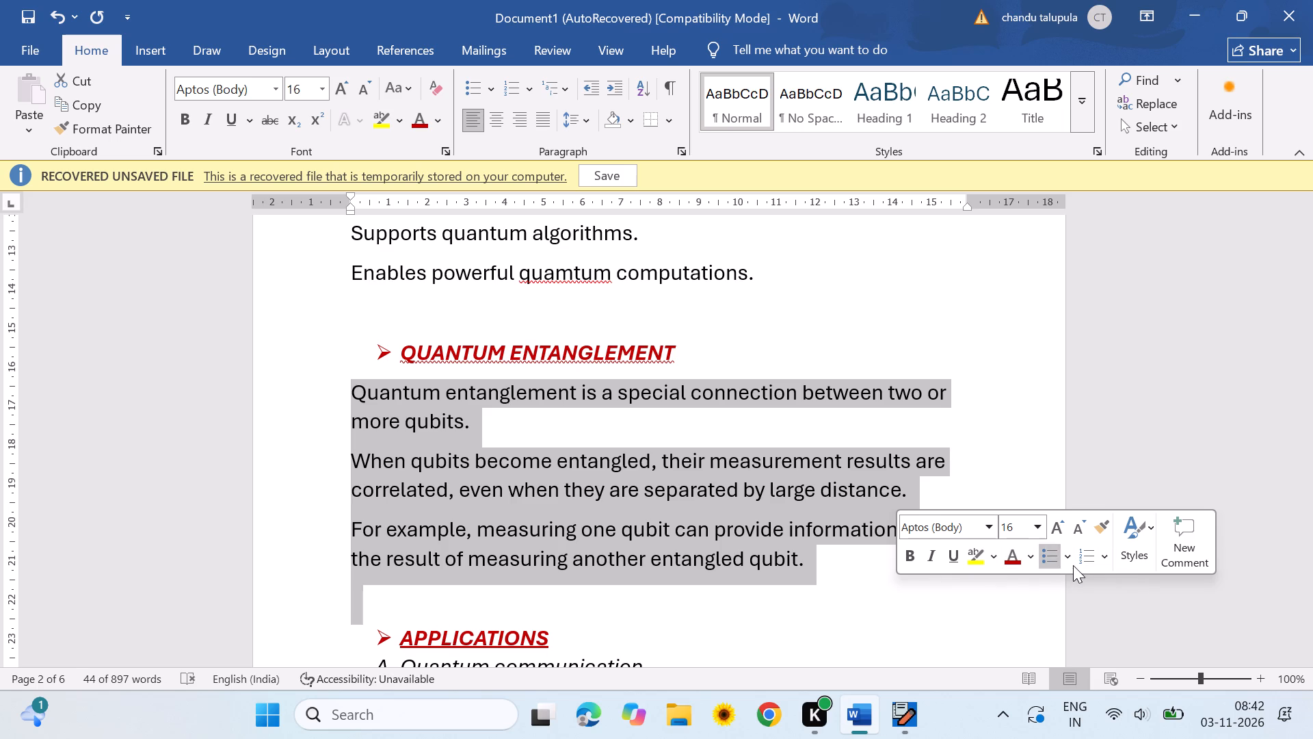
click(1076, 452)
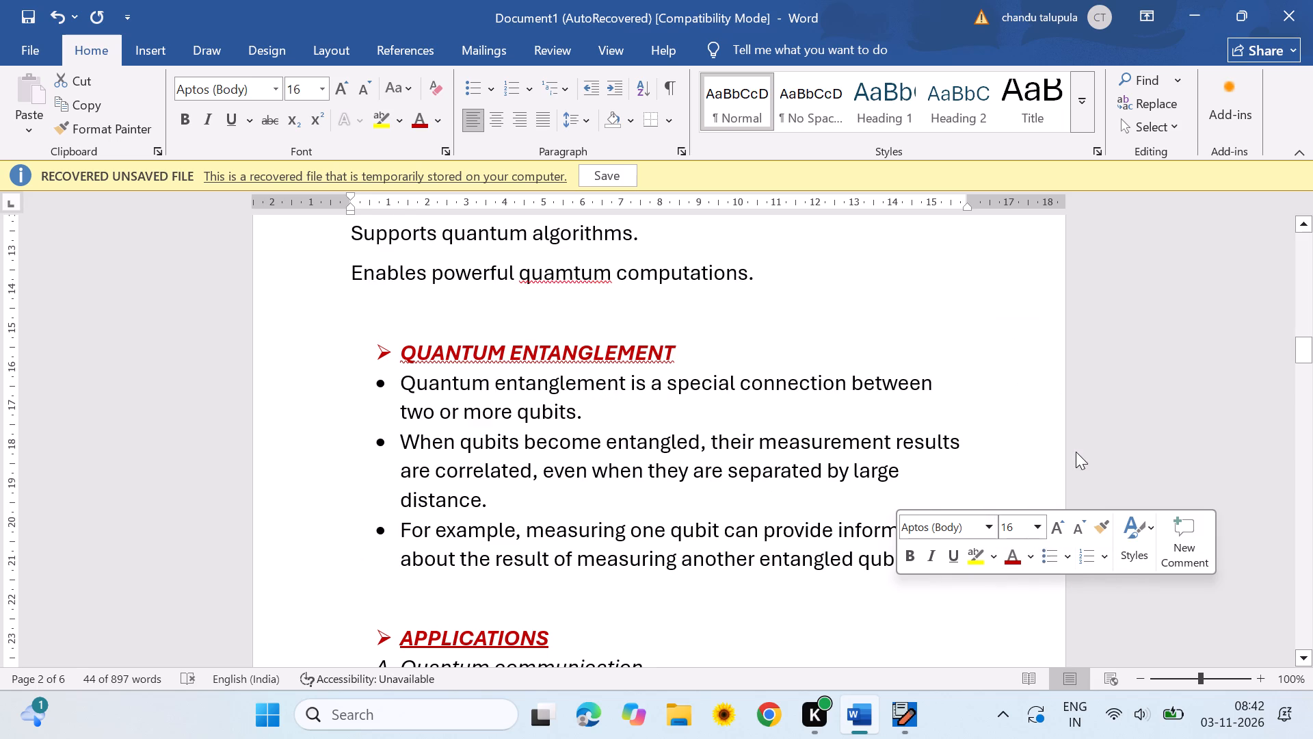
click(1000, 363)
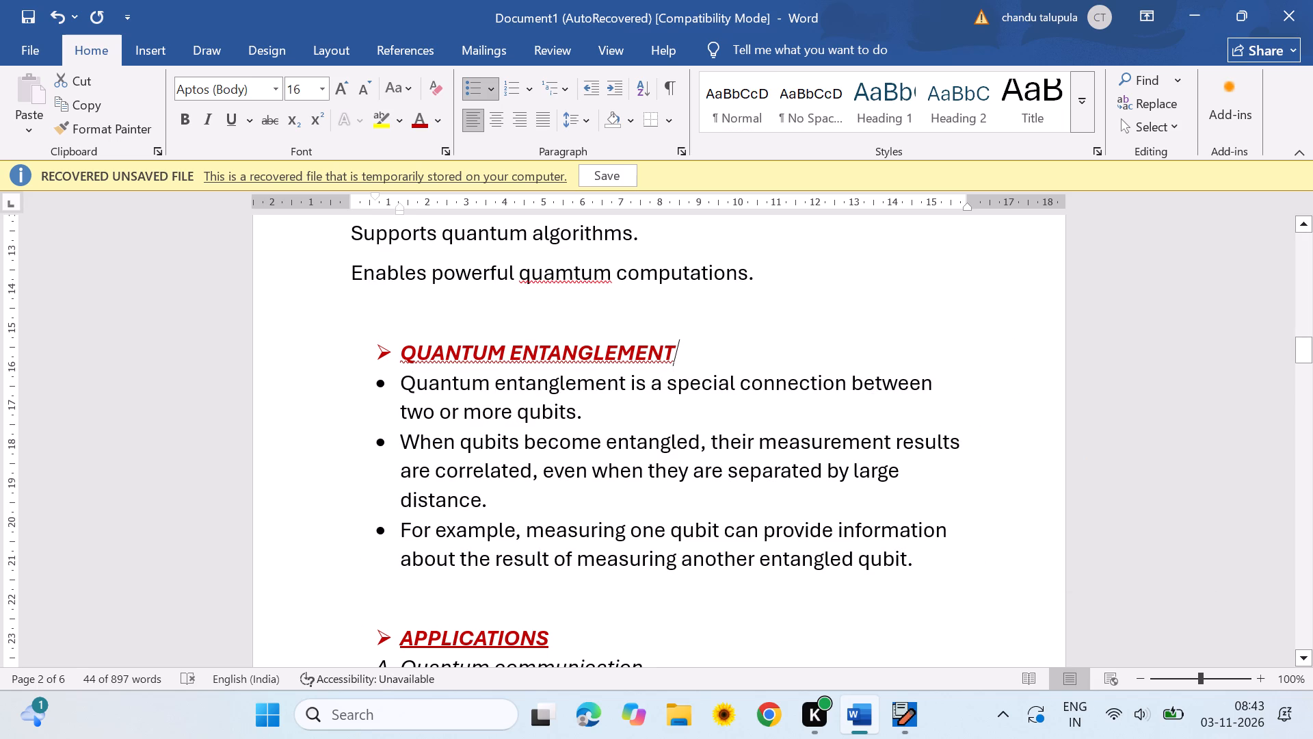
Insert a blank line between "When we measure a qubit, we obtain either 0 or 1." and the "IMPORTANCE" heading.
drag(1310, 348, 1310, 332)
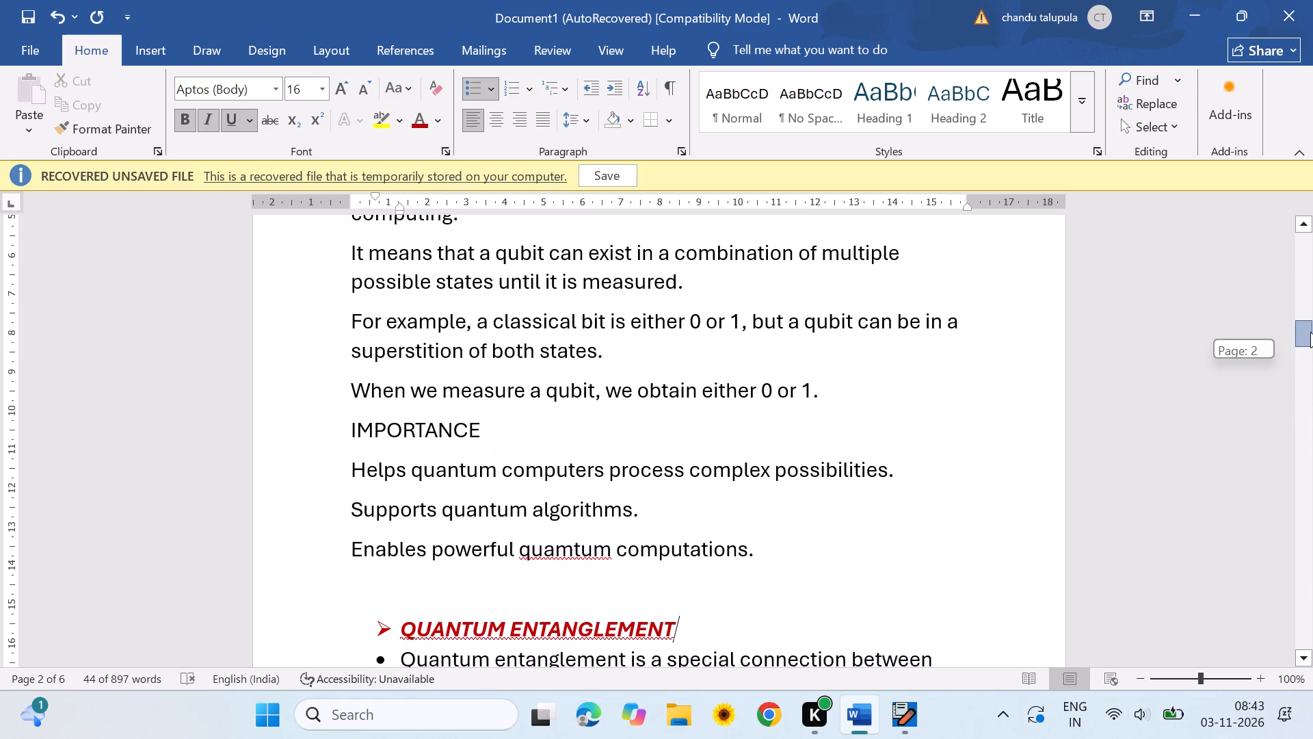
drag(1310, 332, 1310, 331)
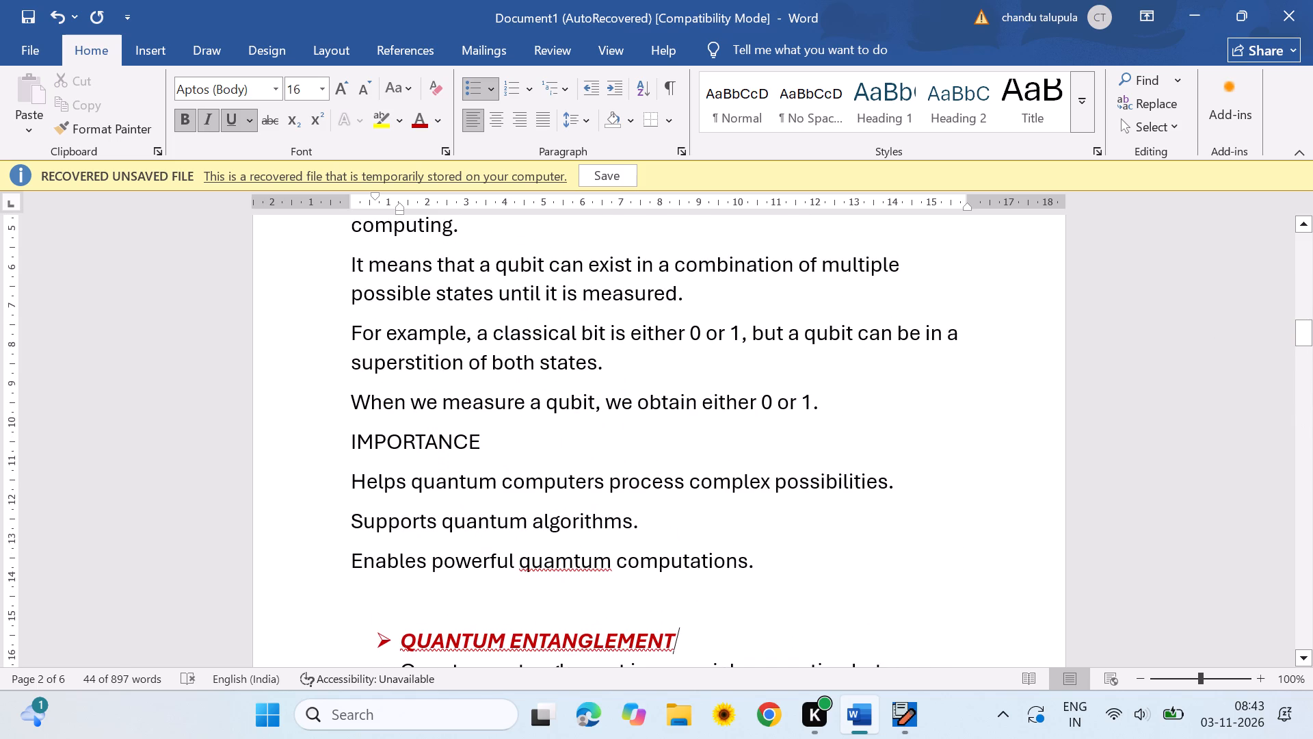
click(856, 397)
key(Return)
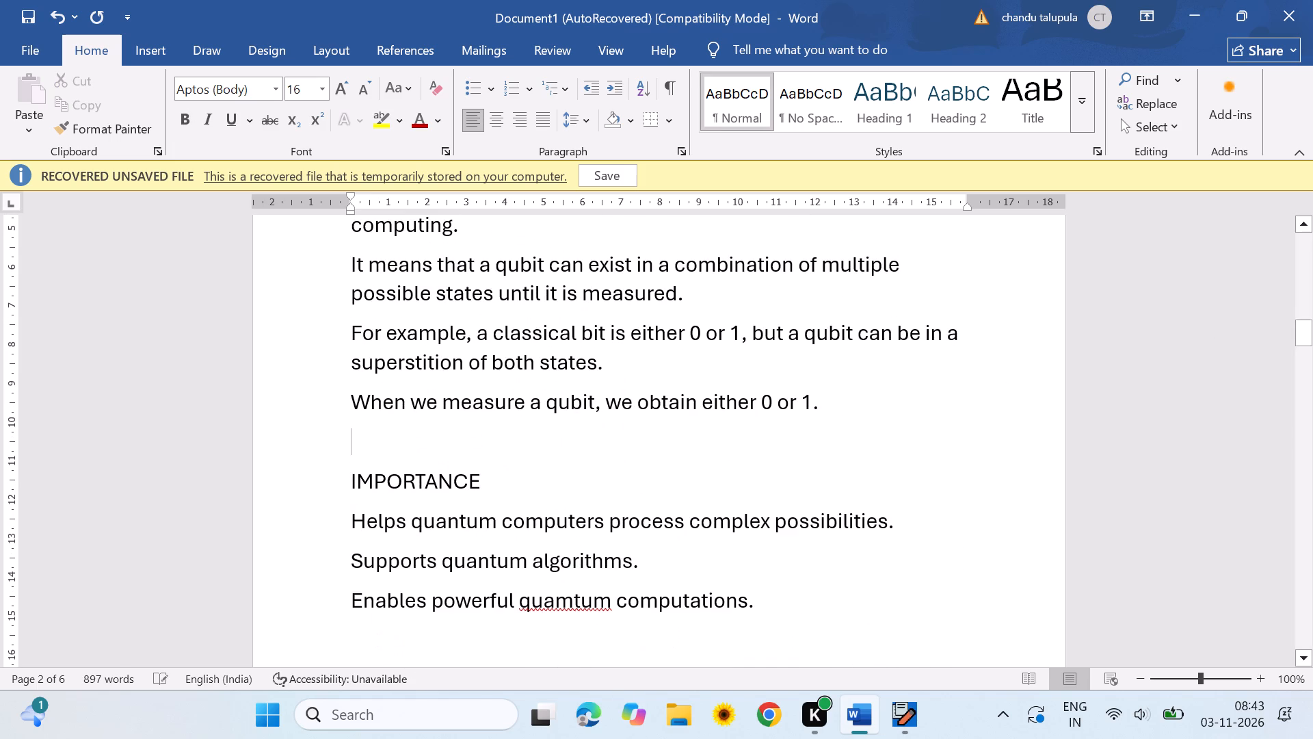
Give the "IMPORTANCE" heading dark red text, a wavy underline, an arrow bullet, bold and italic.
drag(348, 478, 540, 474)
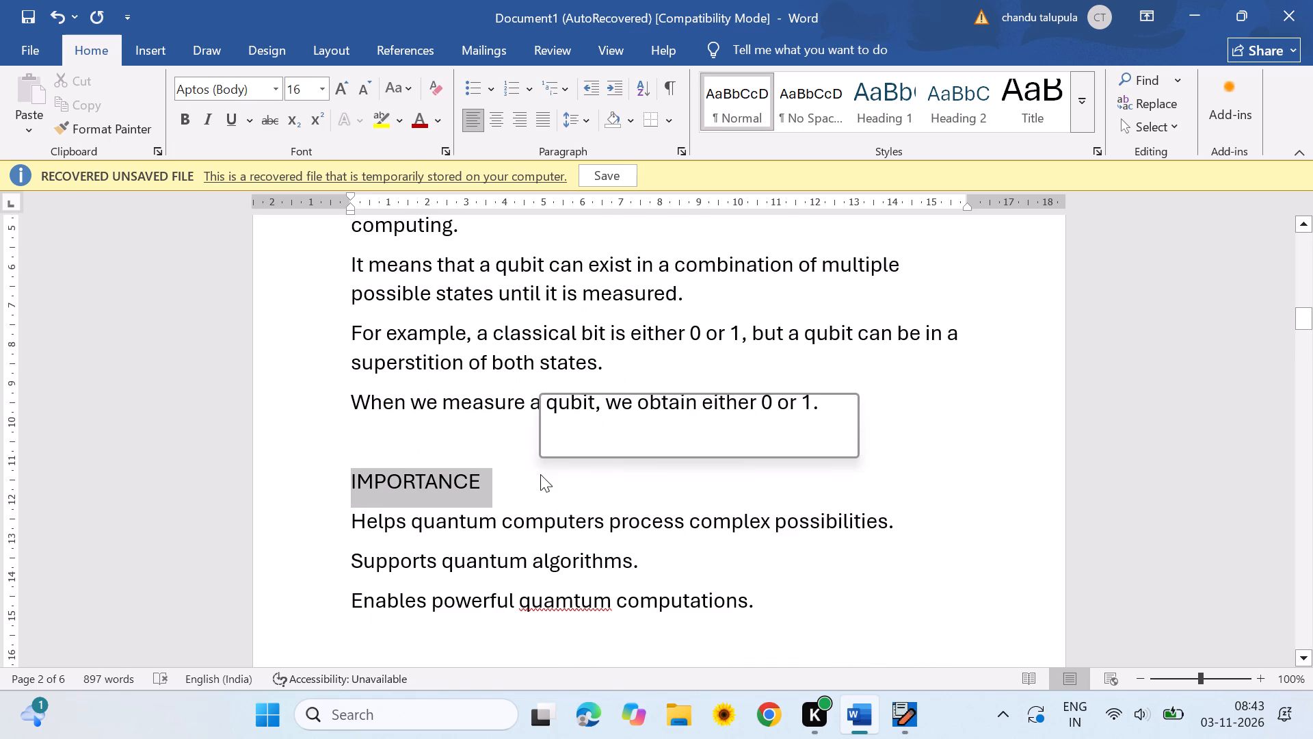
click(669, 450)
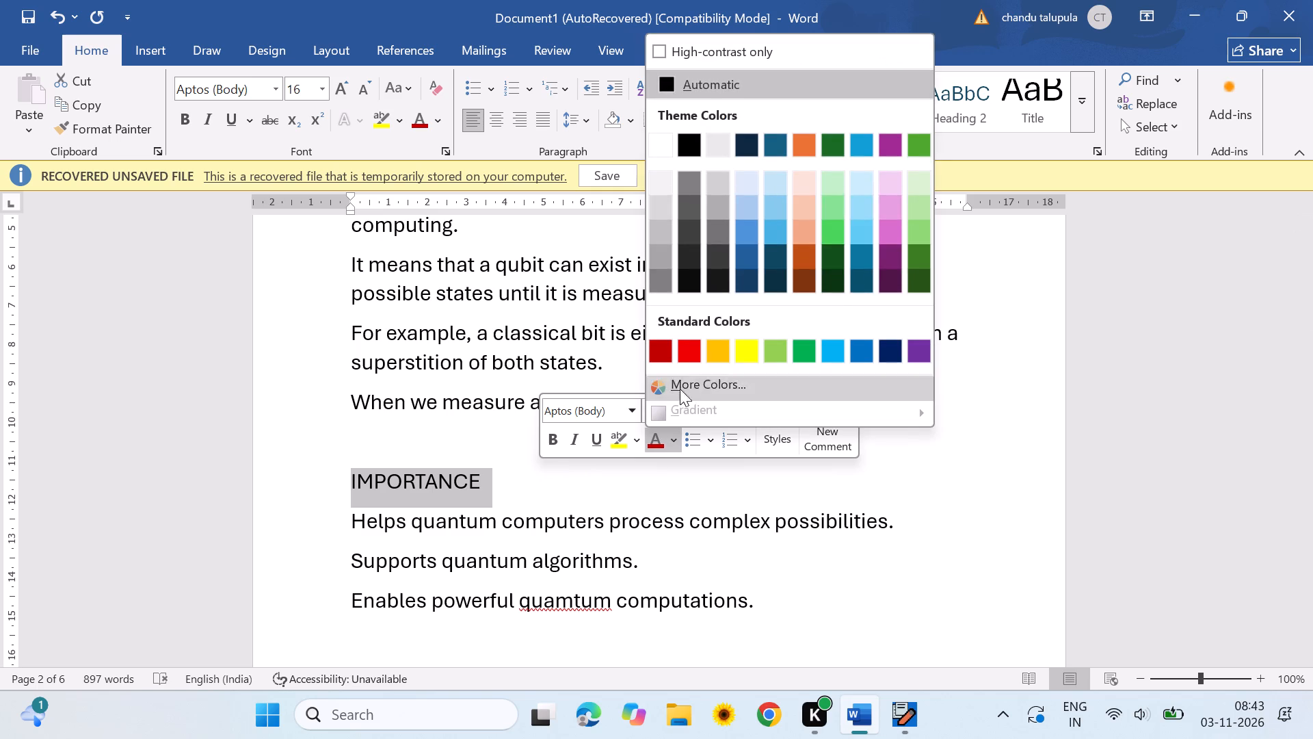
click(665, 356)
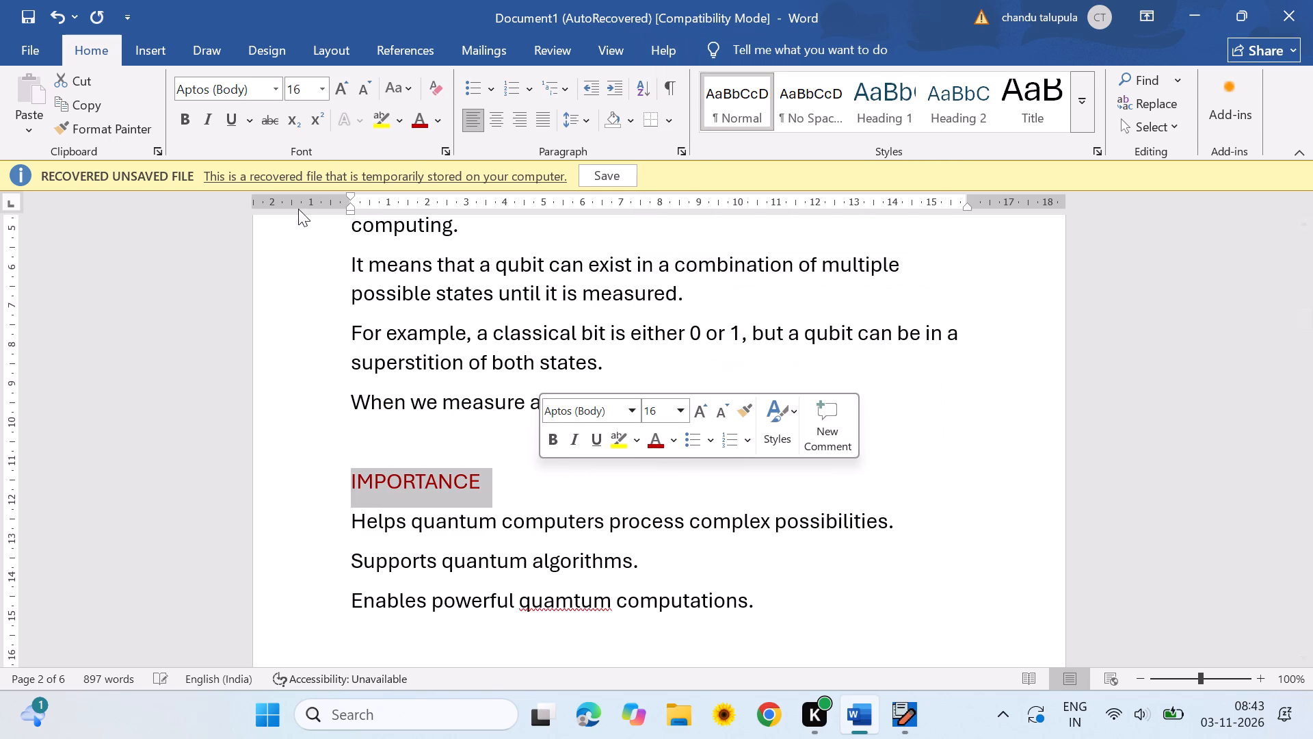
click(252, 113)
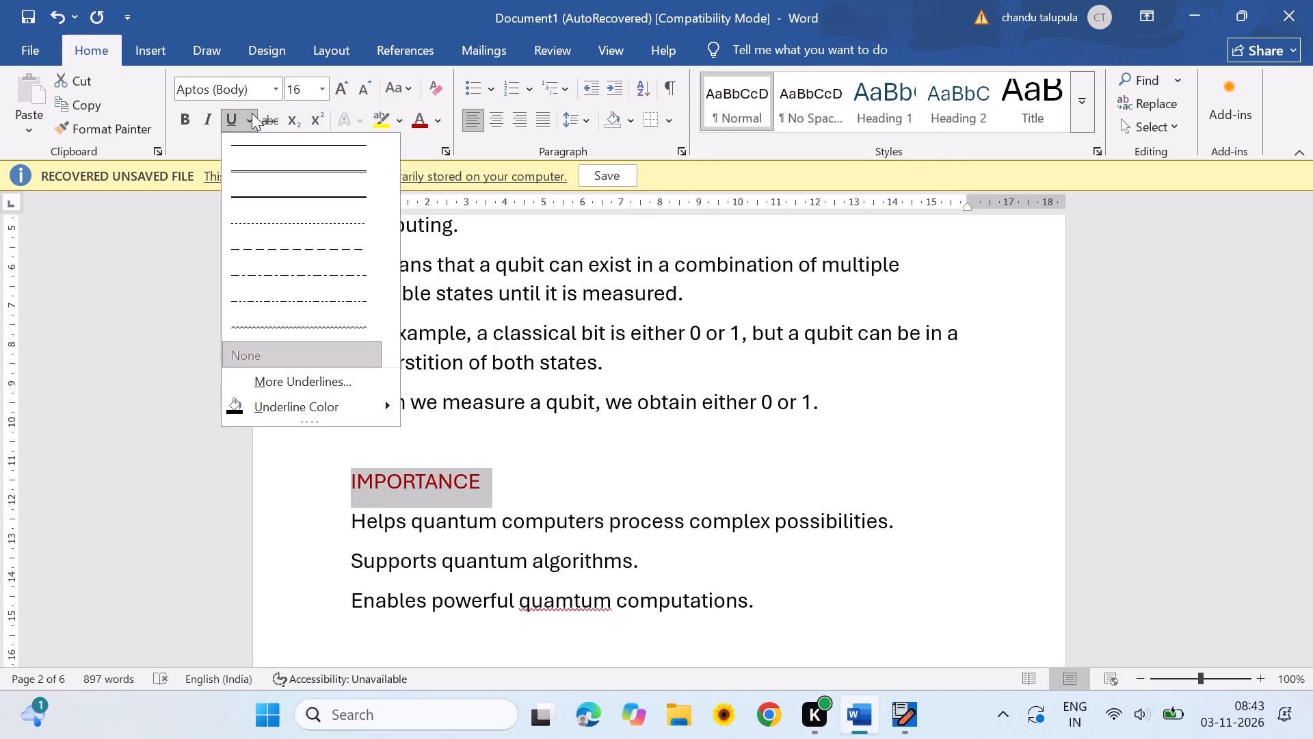
click(289, 332)
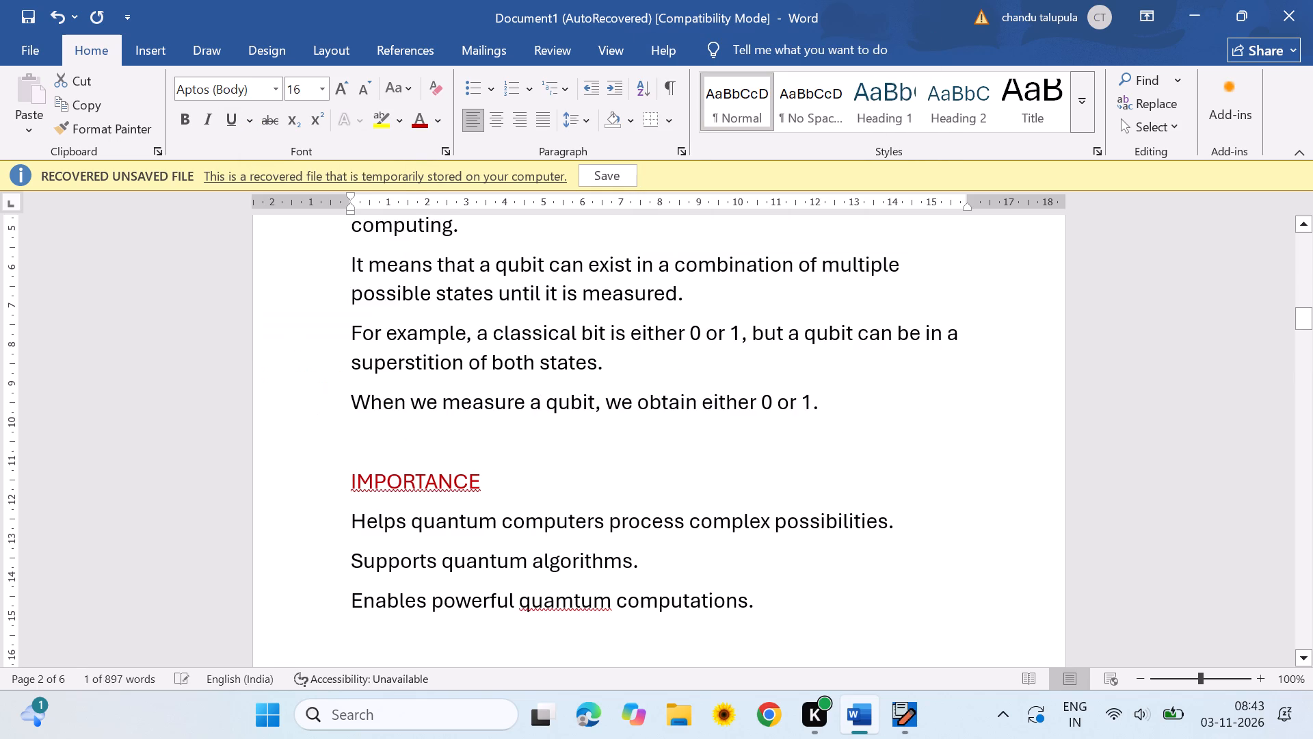
click(500, 87)
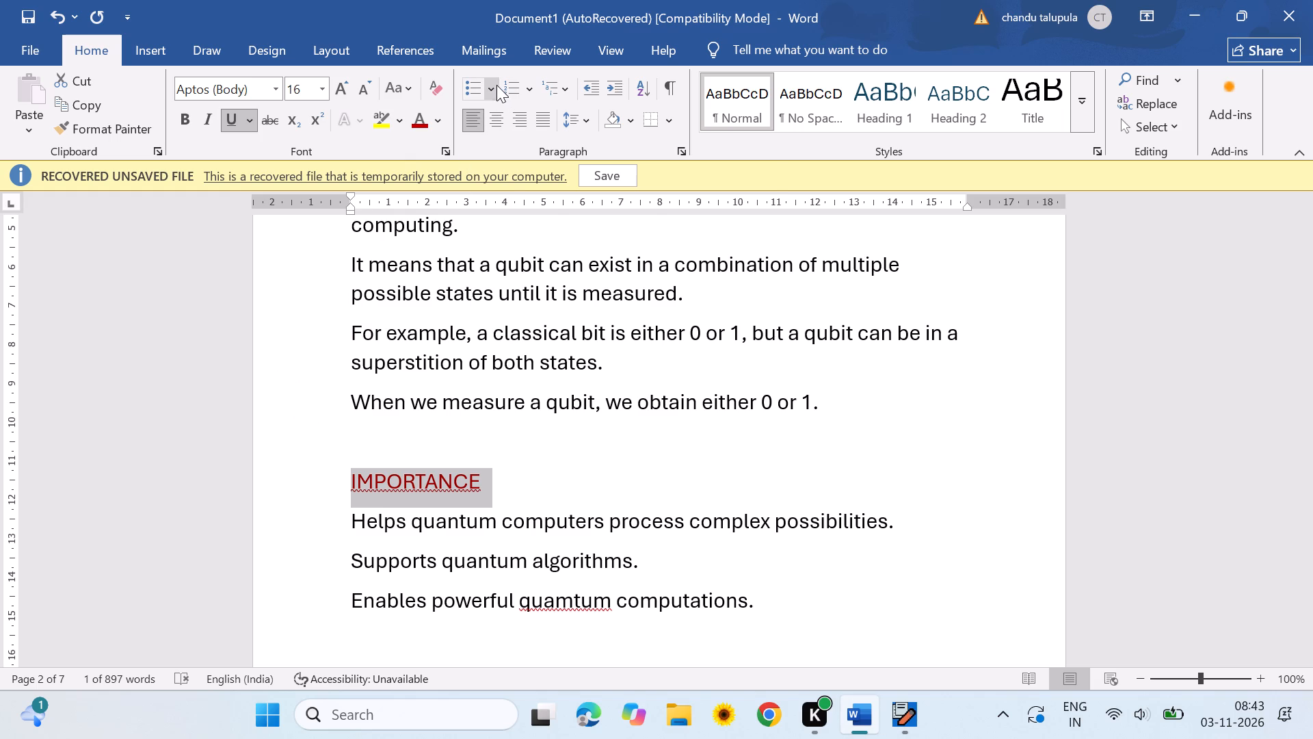
click(496, 85)
click(550, 152)
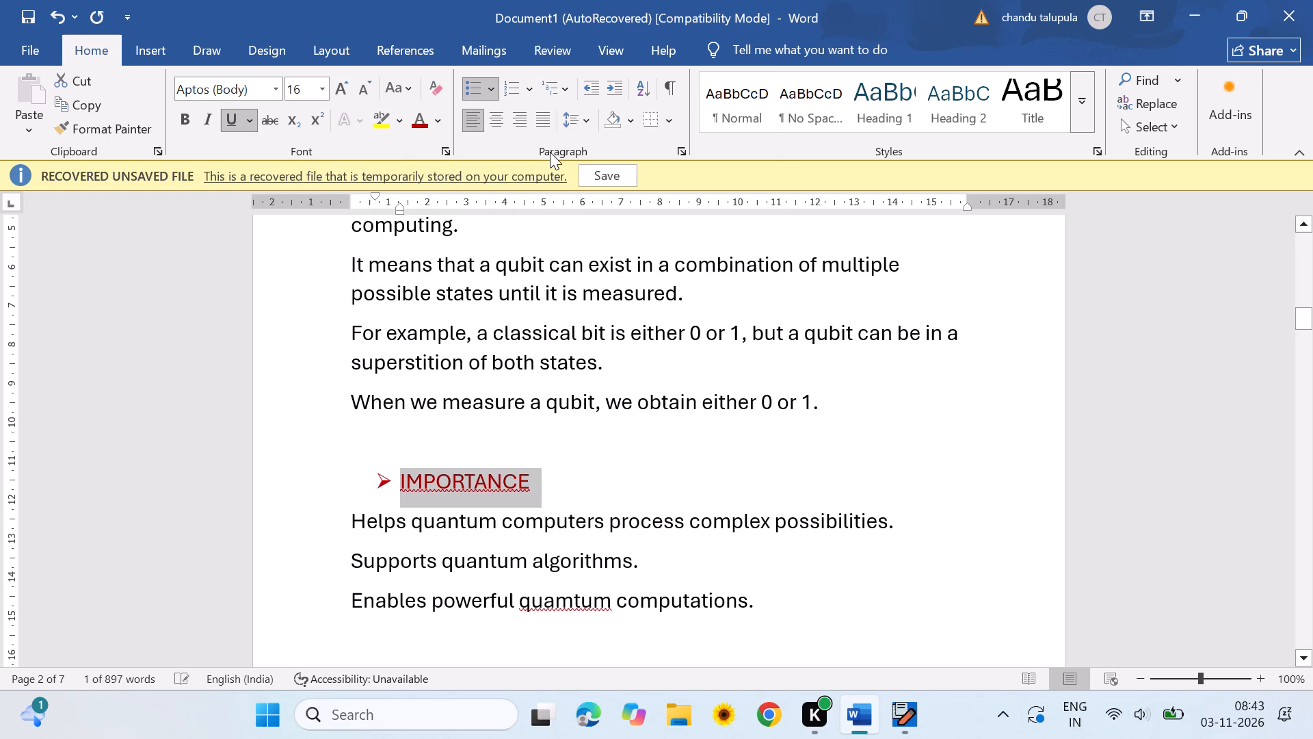
click(179, 115)
click(200, 115)
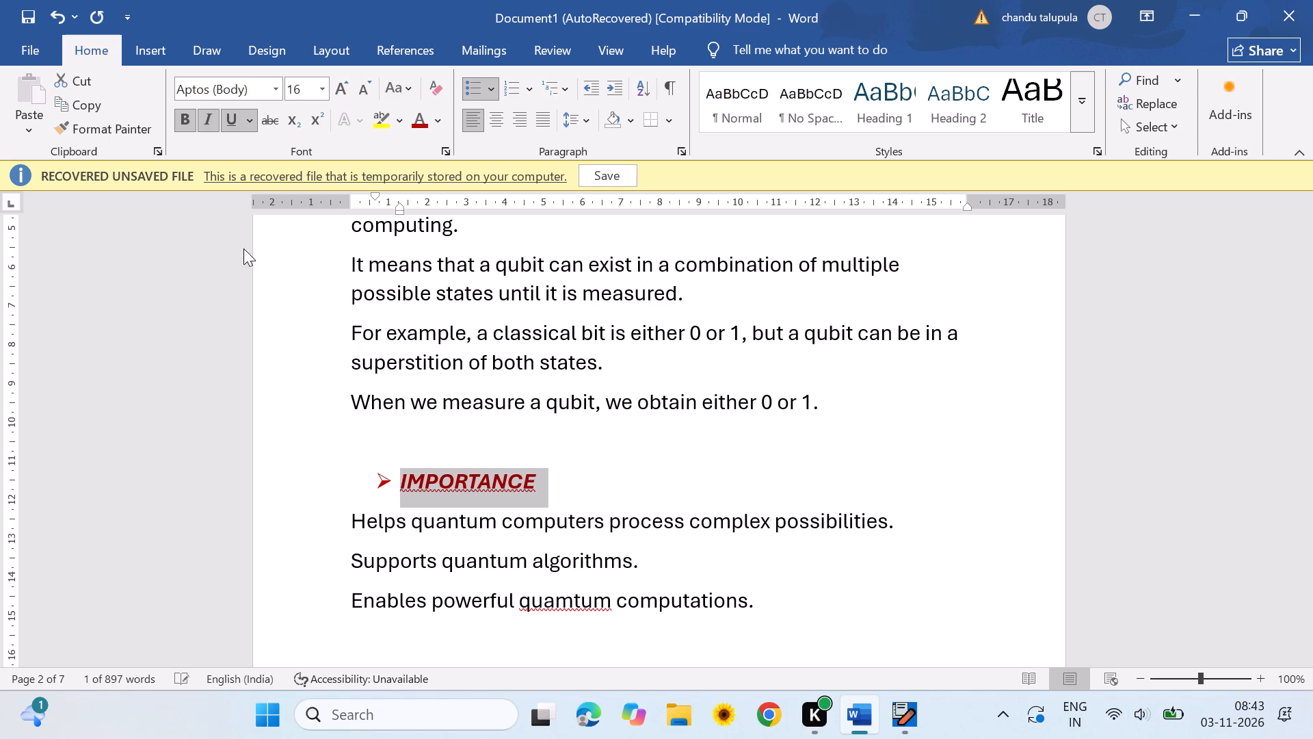
Italicise the three lines under the "IMPORTANCE" heading and give them round bullets.
drag(346, 515, 481, 604)
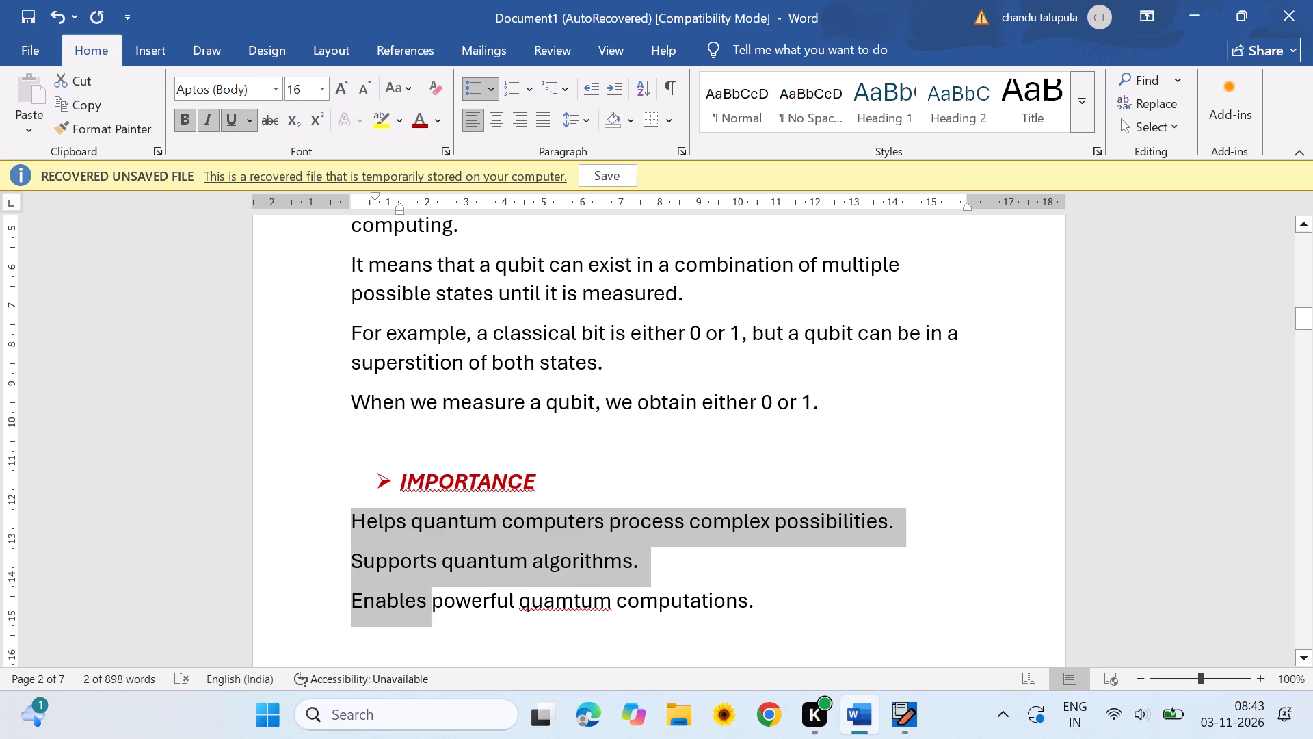
drag(481, 604, 770, 600)
click(809, 572)
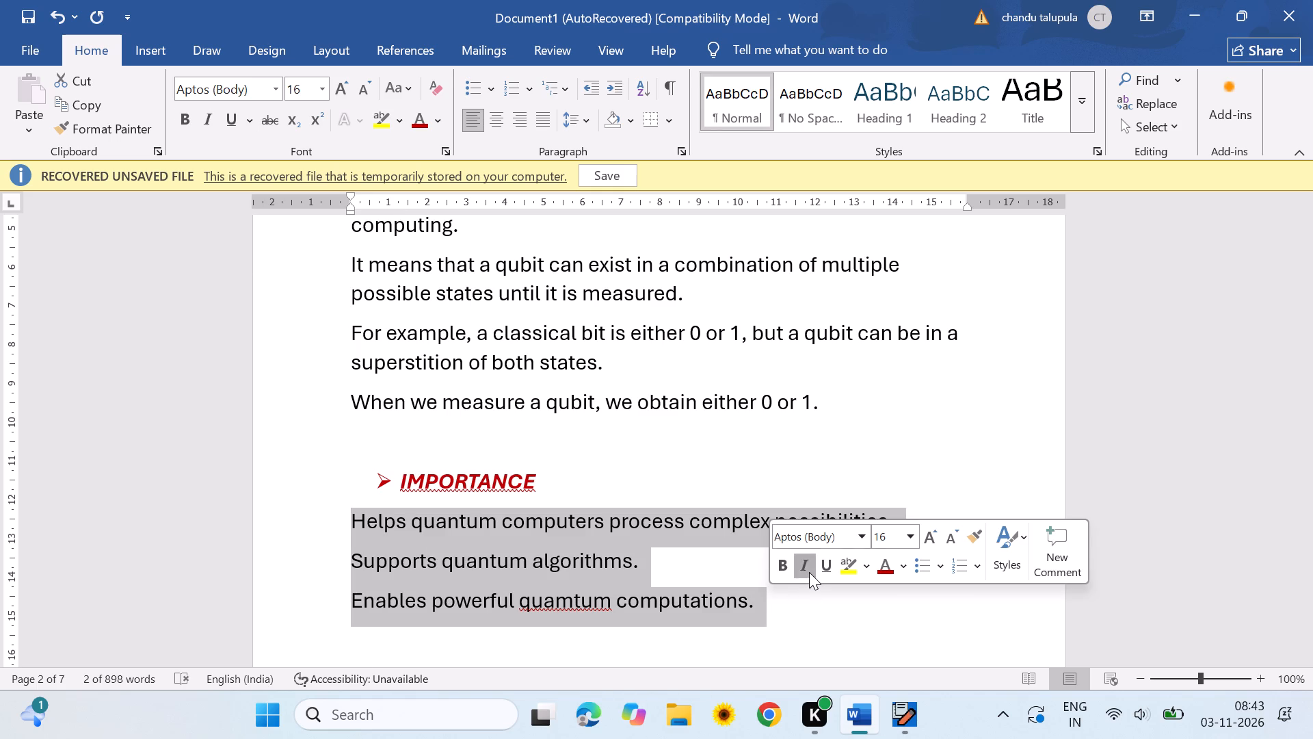
click(944, 571)
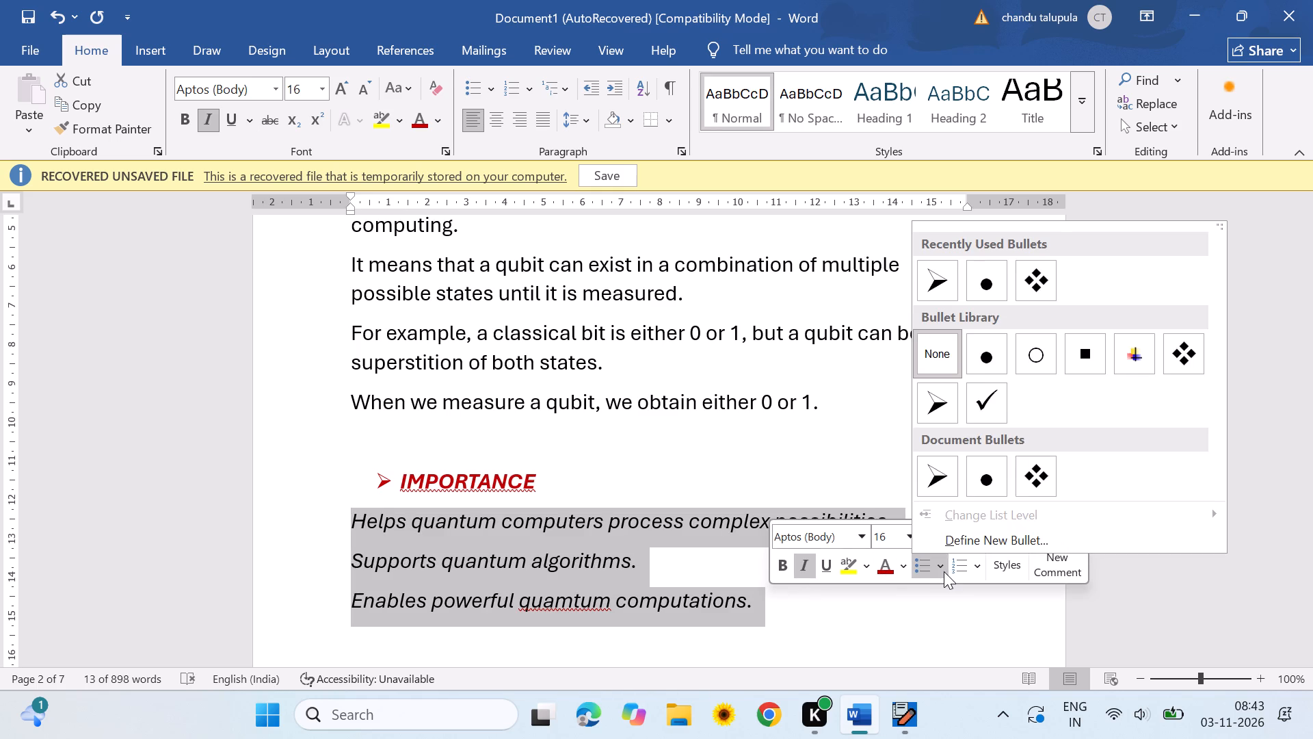
click(981, 478)
click(898, 458)
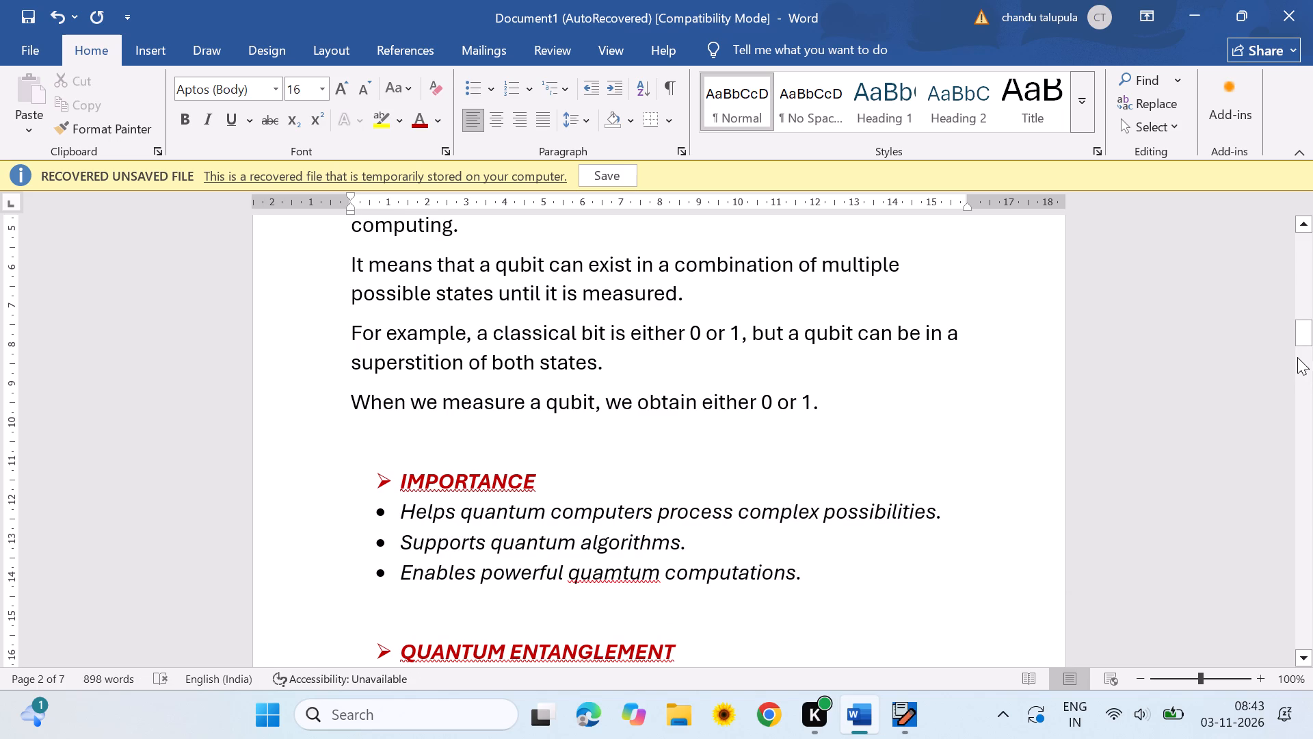
Insert a blank line between "A qubit is the basic unit of information in a quantum computer." and the "QUANTUM SUPERPOSITION" heading.
drag(1295, 356, 1306, 331)
drag(1306, 331, 1307, 323)
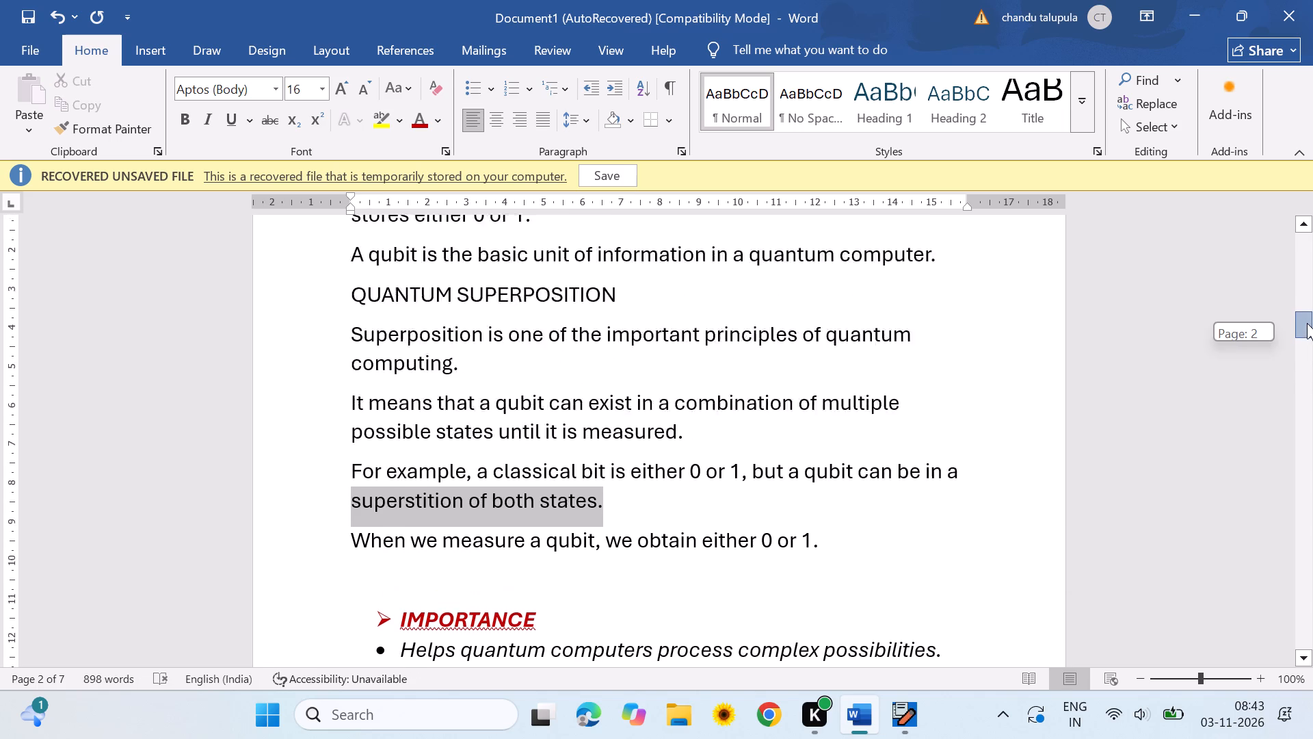
drag(1307, 323, 1308, 320)
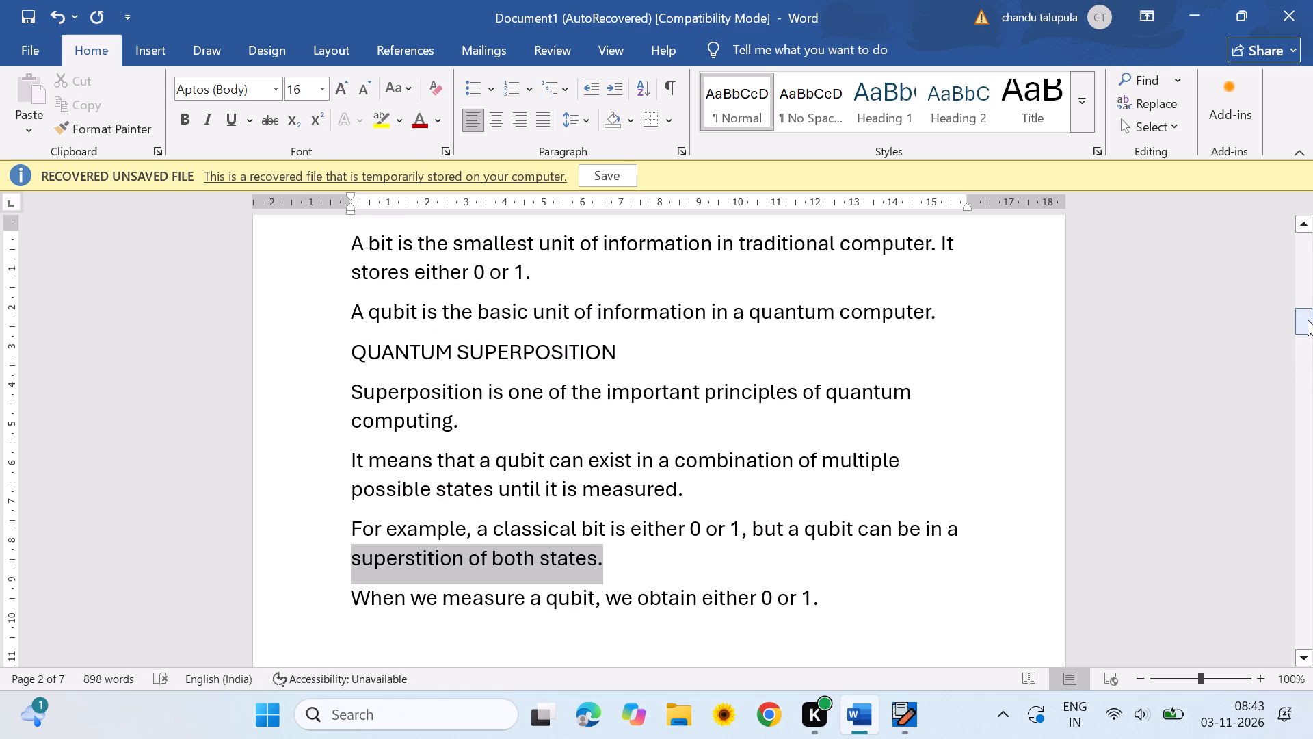
click(946, 313)
key(Return)
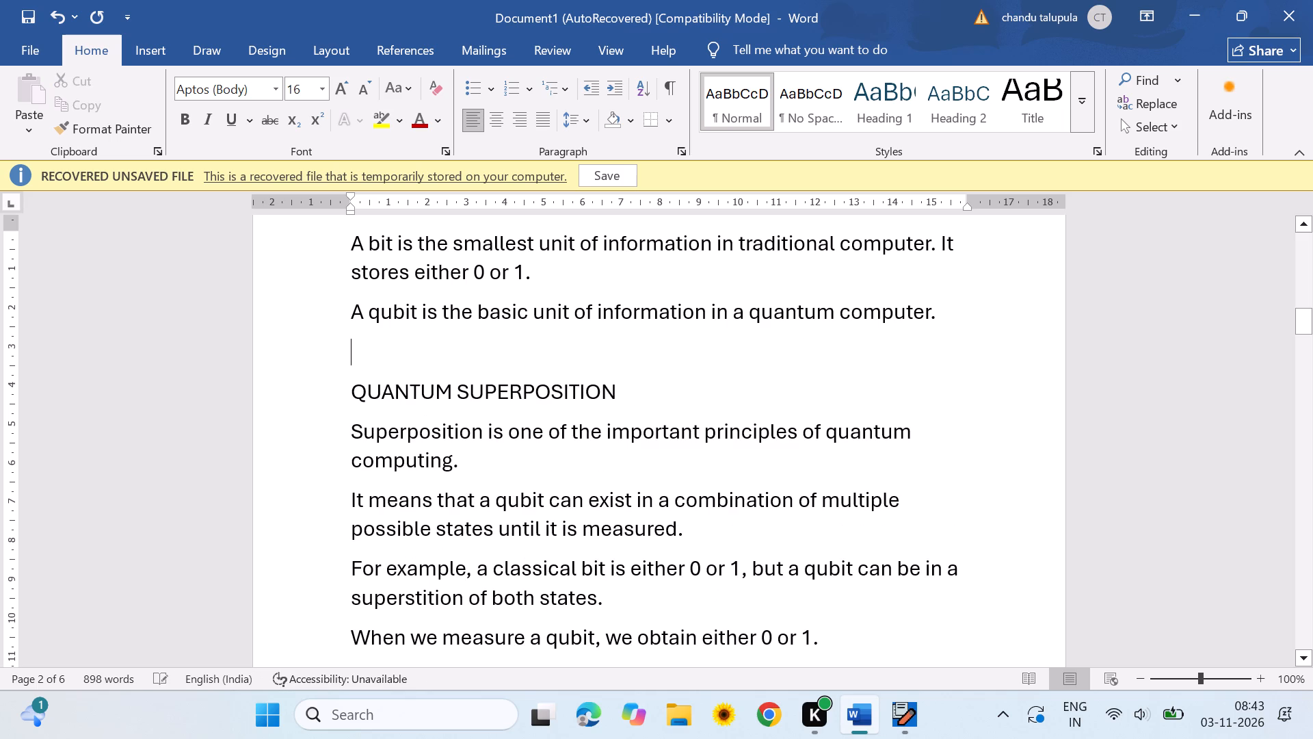
Give the "QUANTUM SUPERPOSITION" heading bold, italic, dark red text, an arrow bullet and a wavy underline.
drag(350, 387, 653, 378)
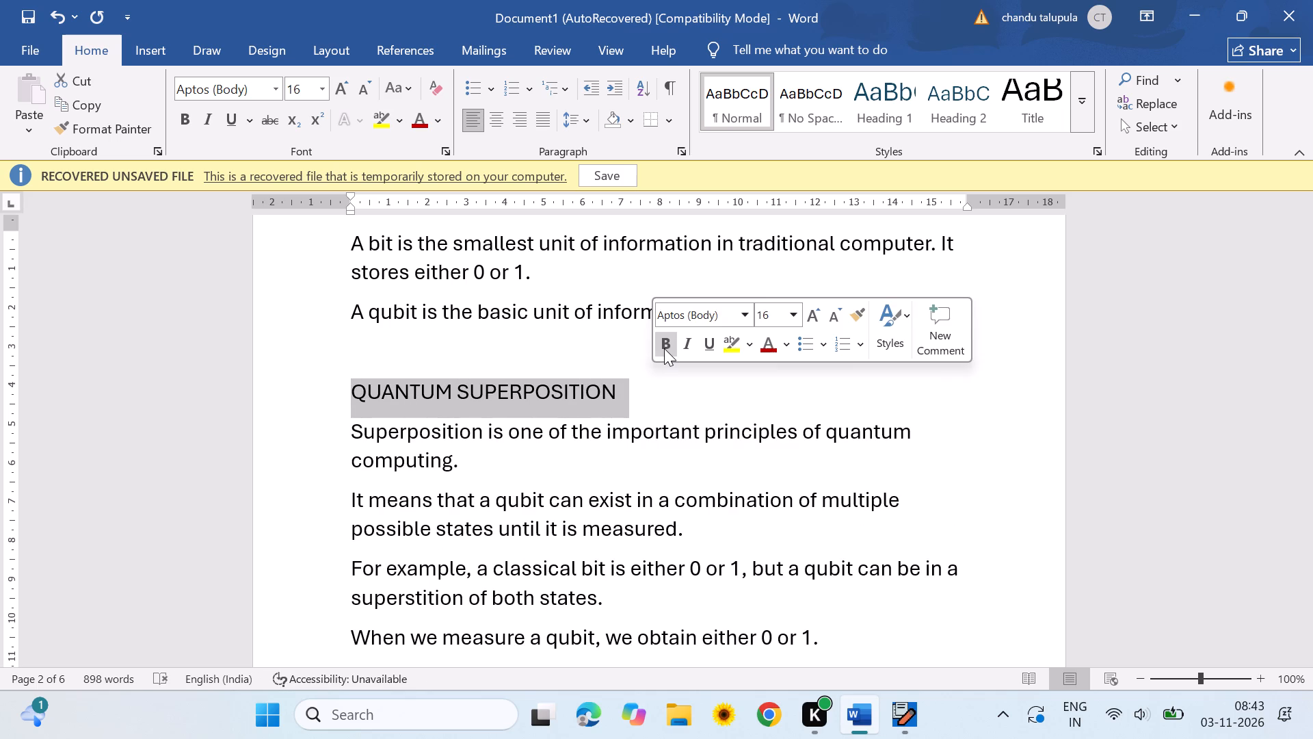
click(664, 348)
click(690, 349)
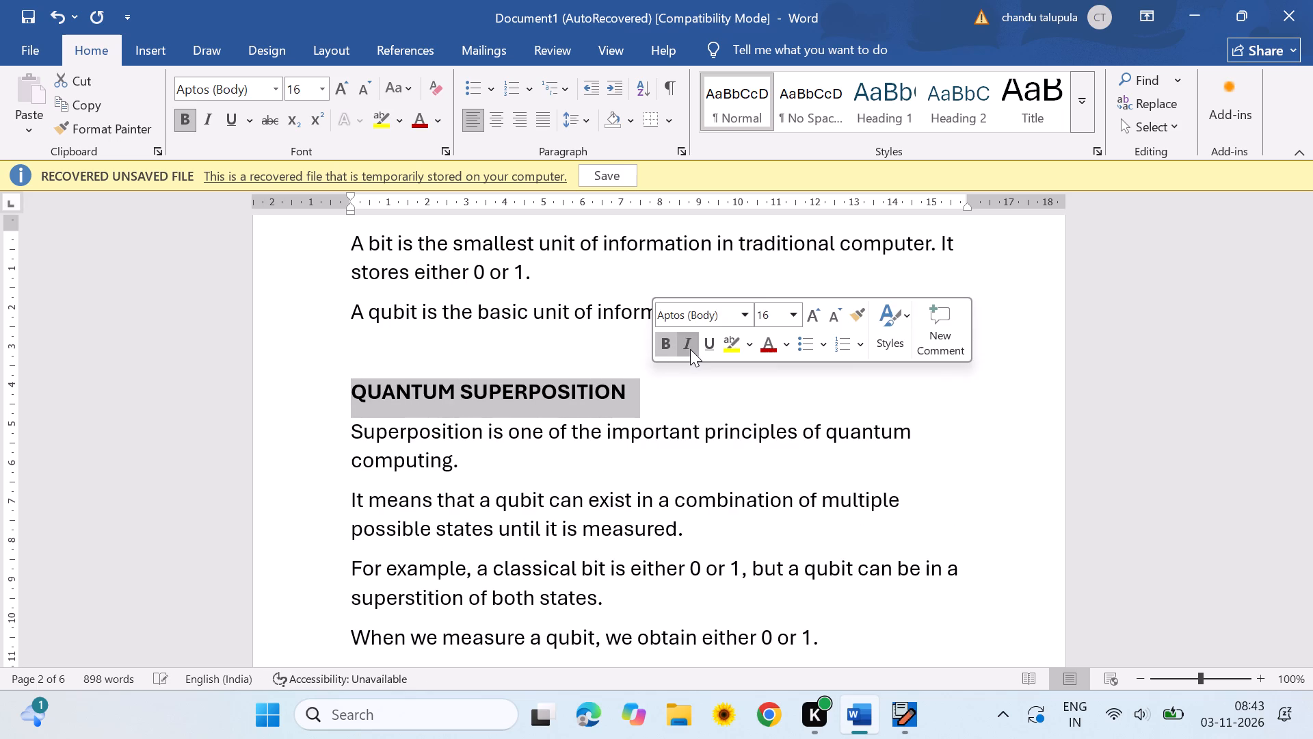
click(786, 352)
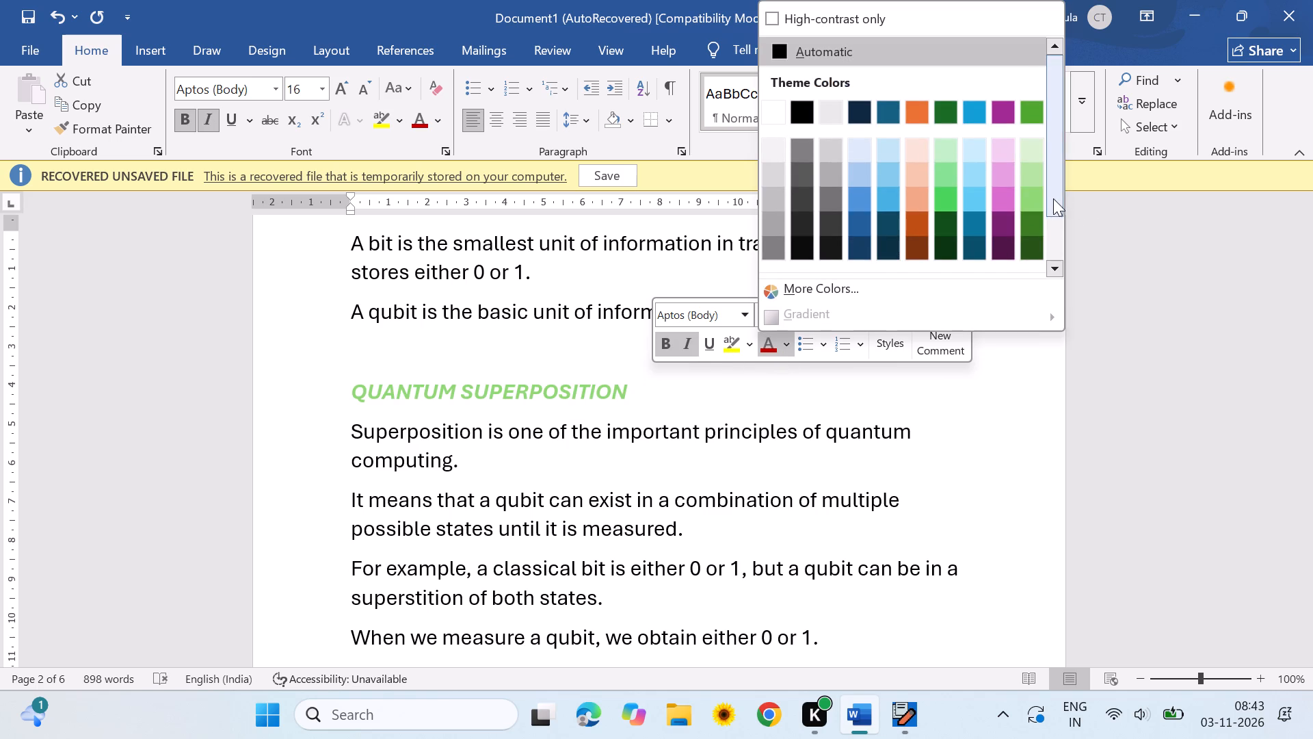
drag(1053, 198, 1052, 247)
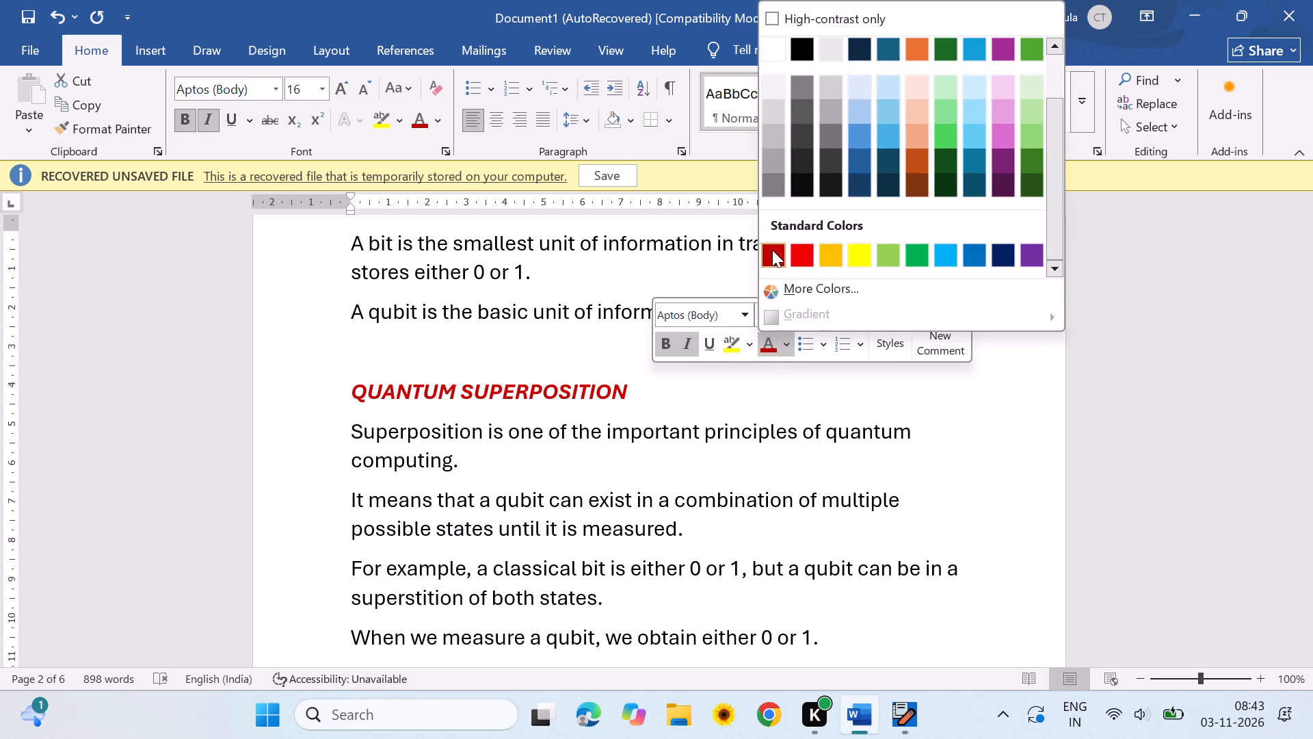
click(772, 250)
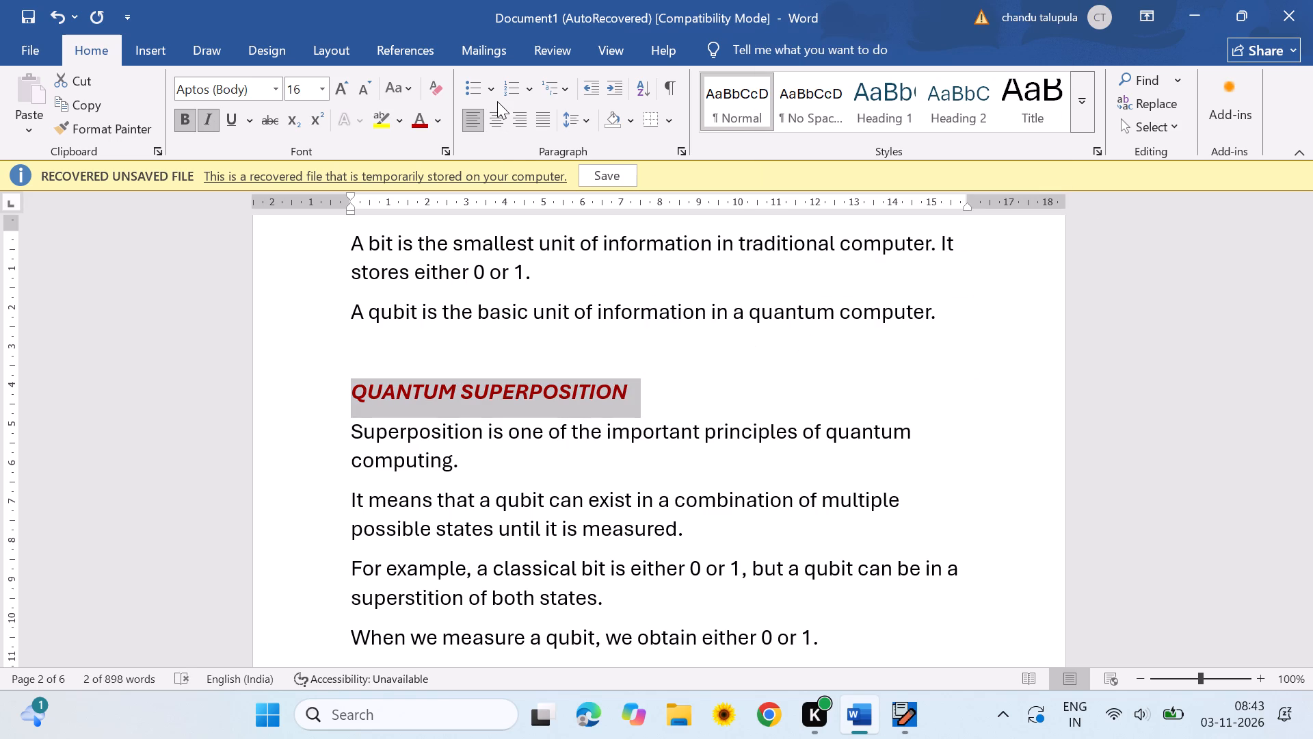
click(494, 96)
click(538, 145)
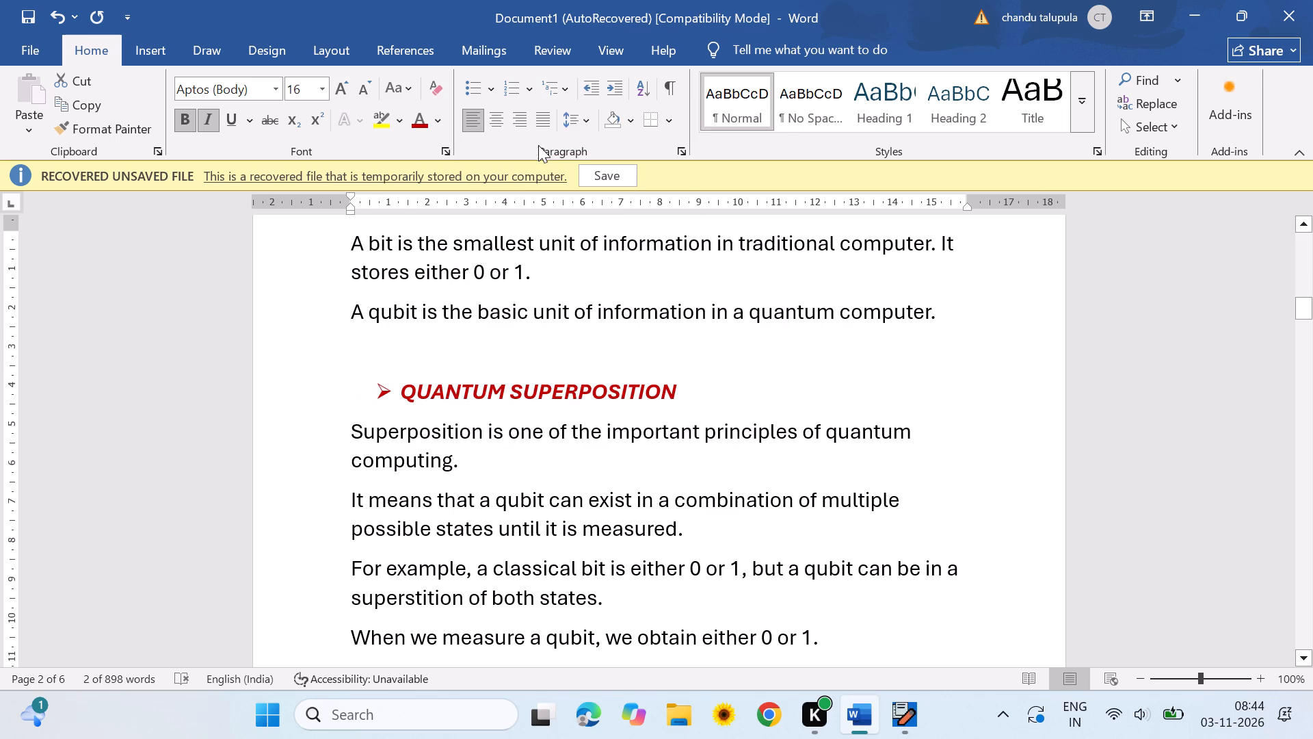
click(243, 114)
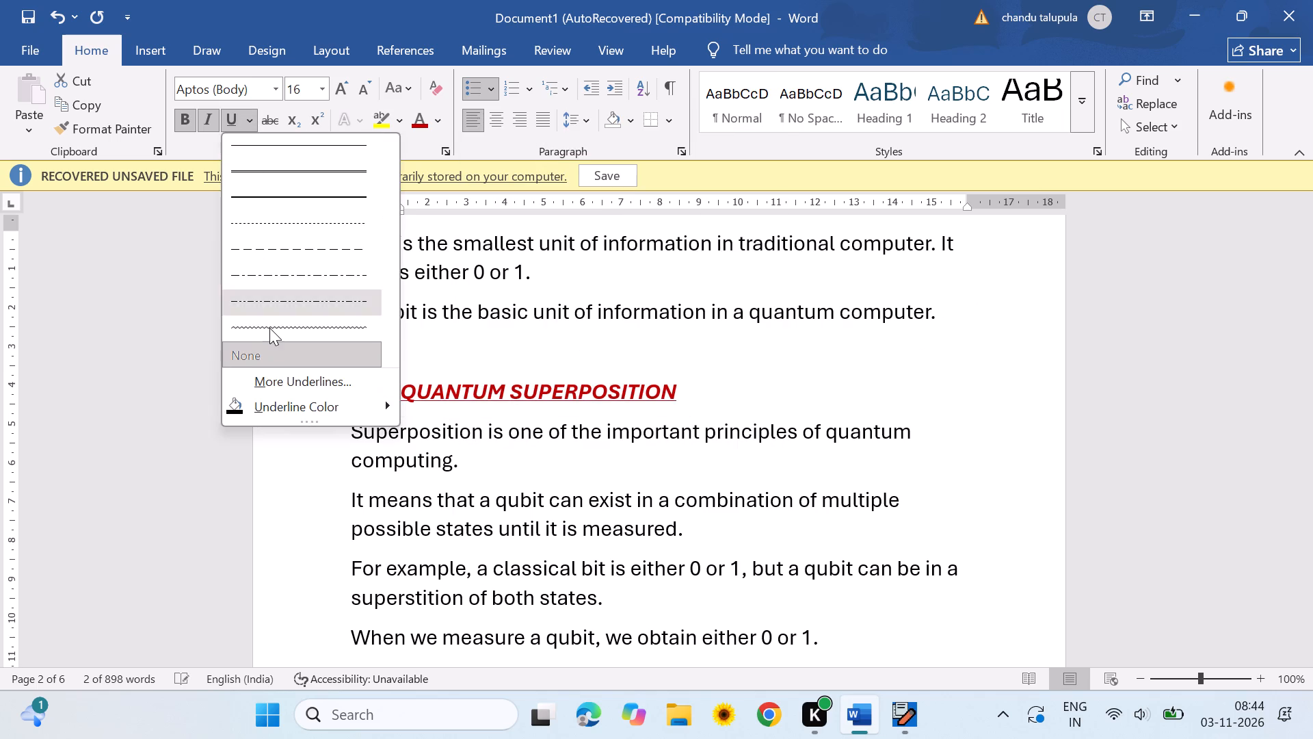
click(270, 327)
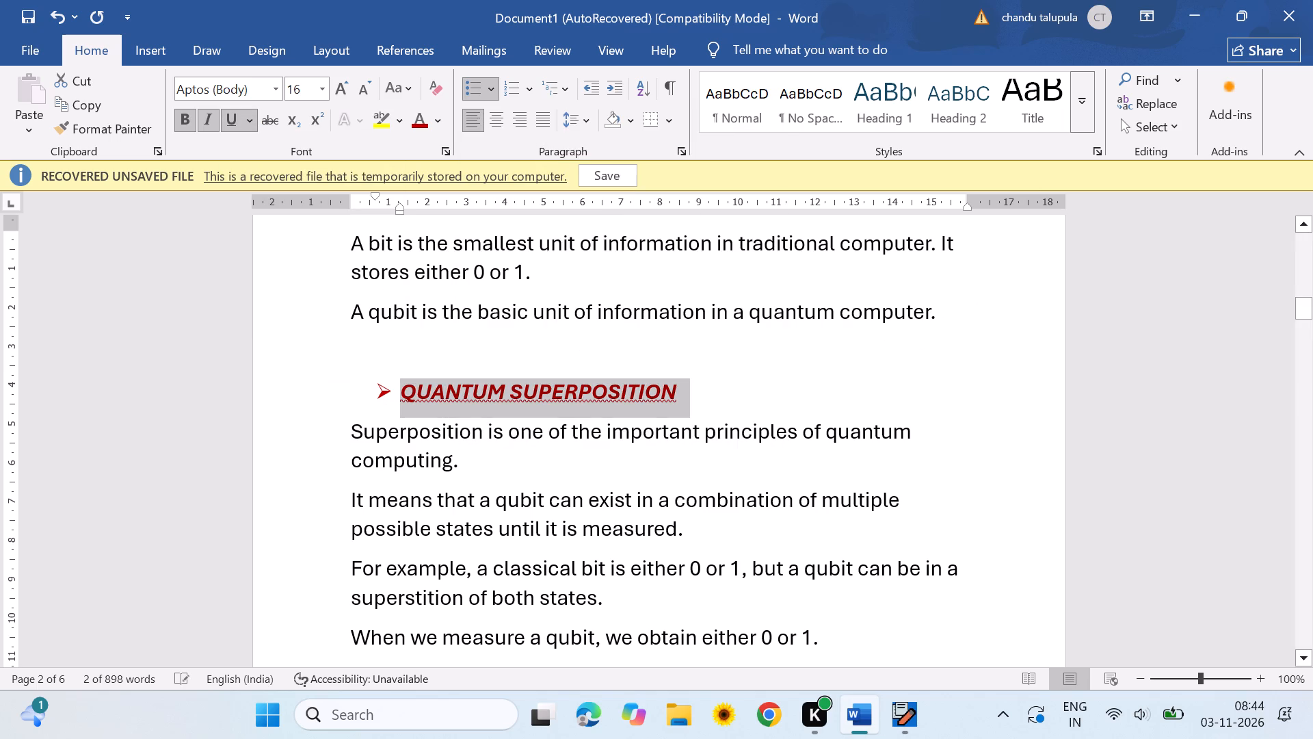
Italicise the text from the first paragraph under "QUANTUM SUPERPOSITION" through the last bullet under "QUANTUM ENTANGLEMENT".
drag(341, 426, 573, 614)
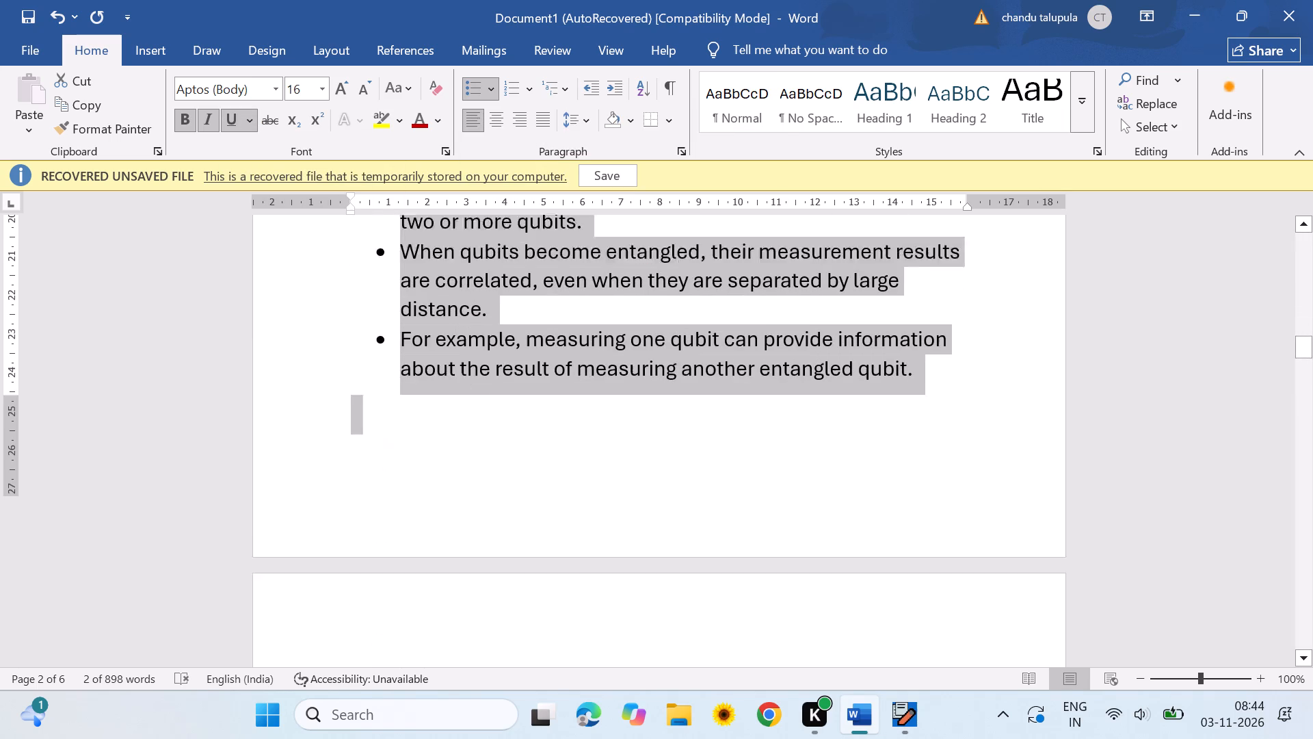
drag(573, 614, 858, 378)
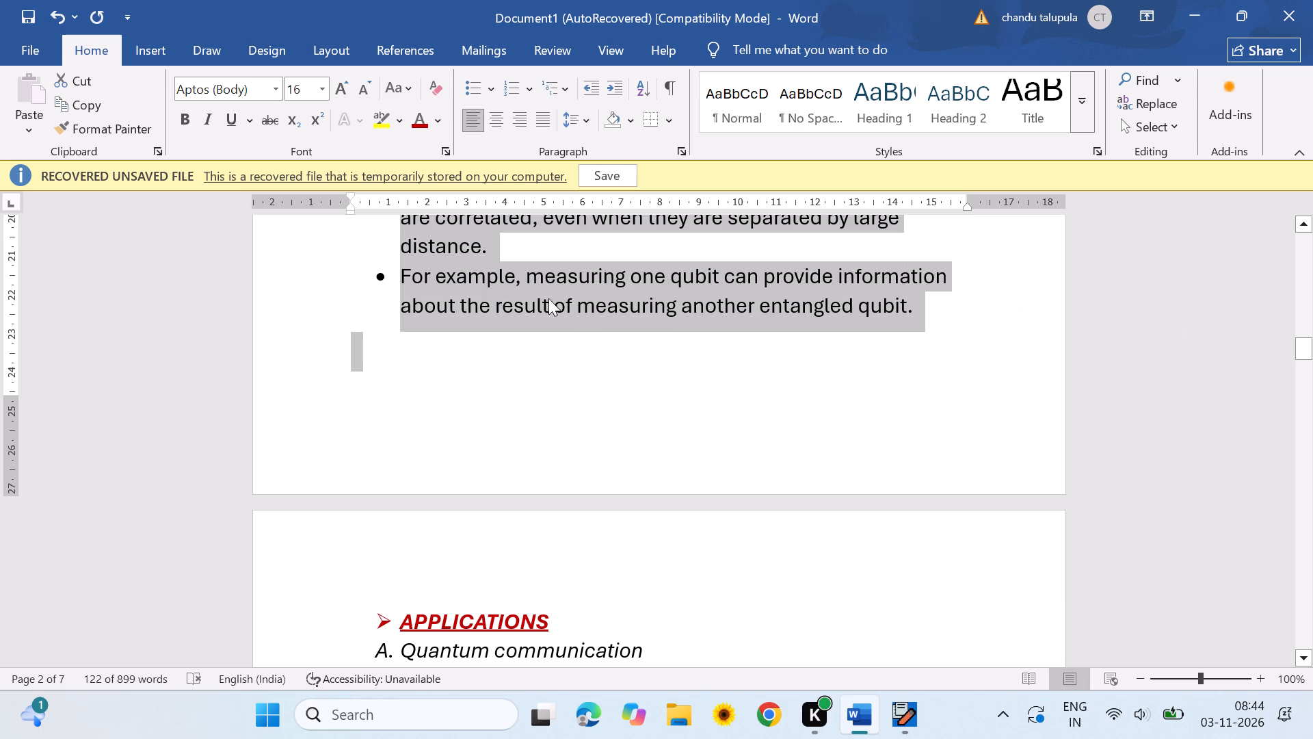
click(212, 118)
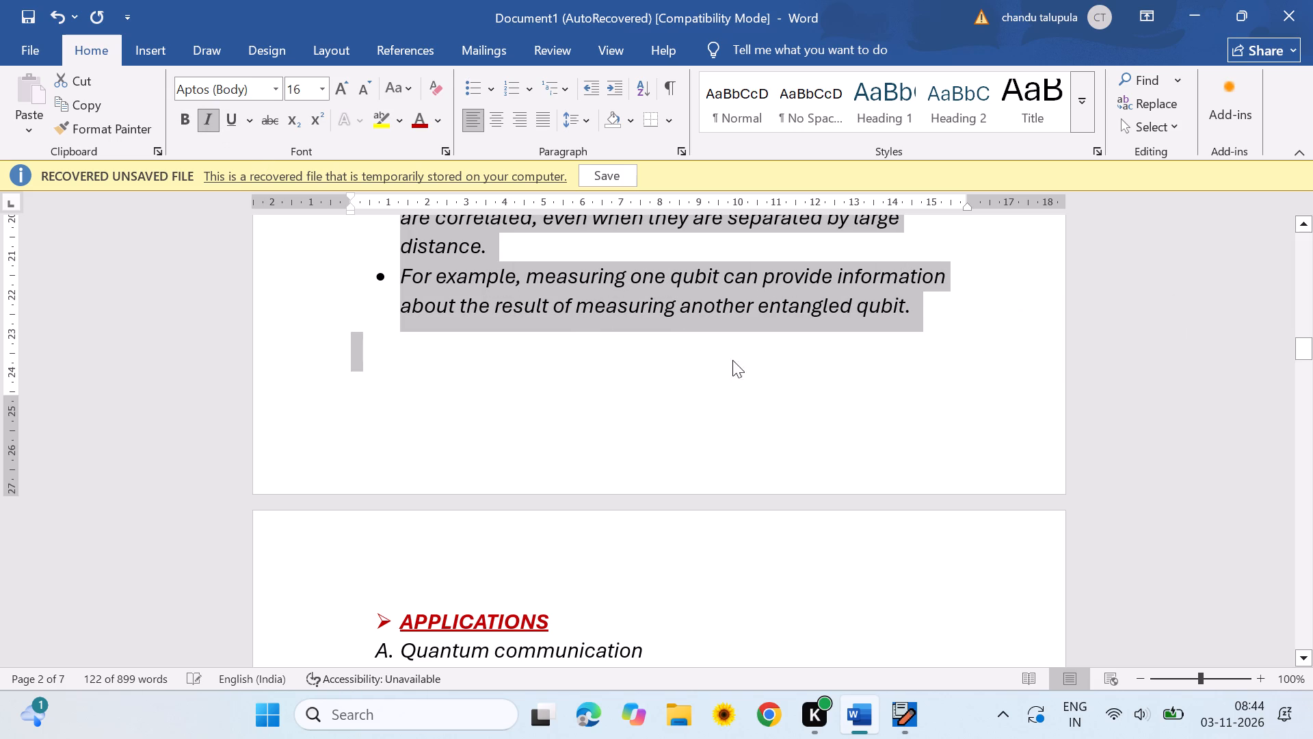
click(871, 435)
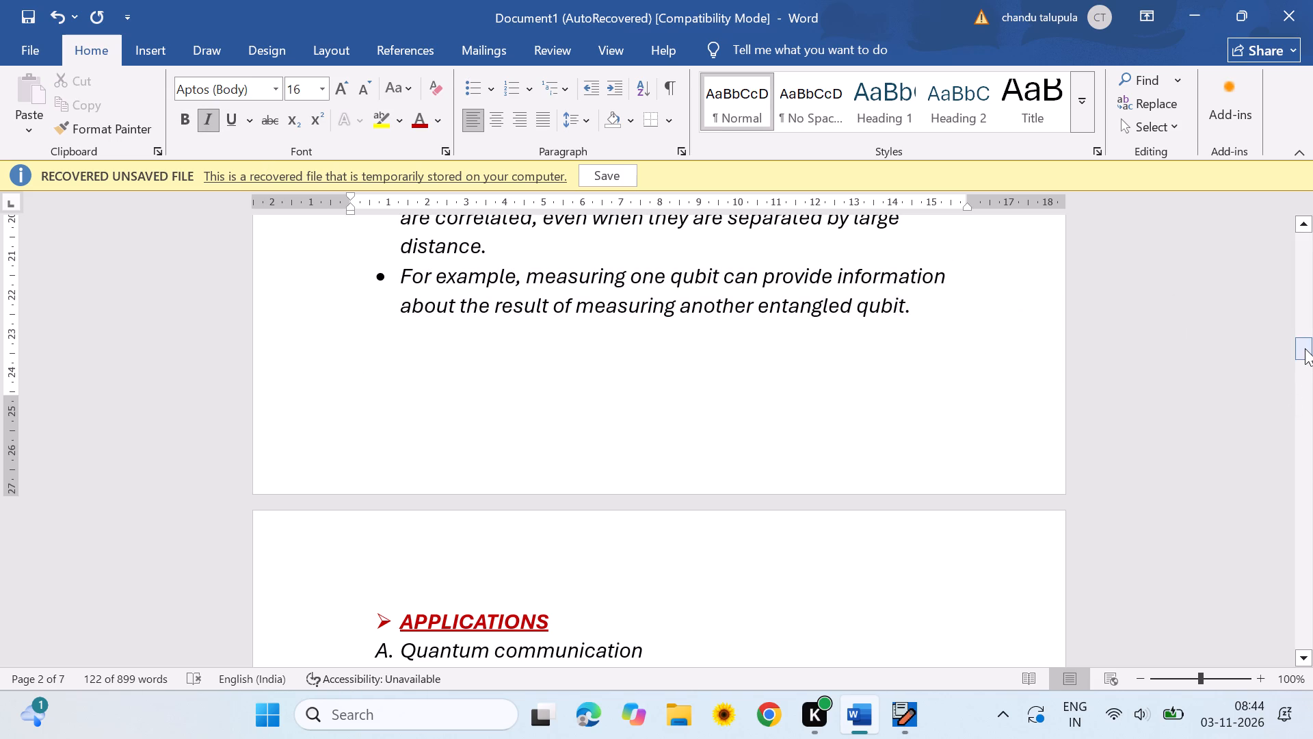
Apply round bullets to the four paragraphs under the "QUANTUM SUPERPOSITION" heading.
drag(1308, 348, 1304, 326)
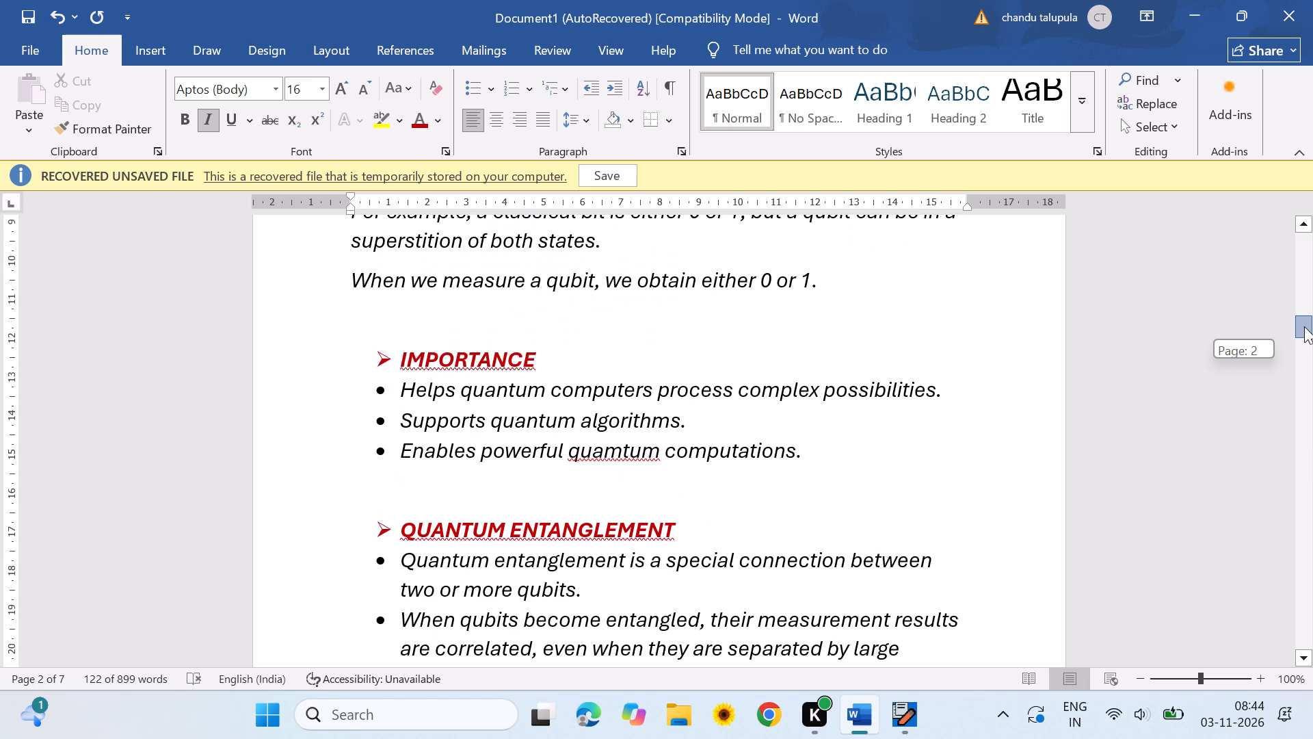
drag(1304, 326, 1303, 318)
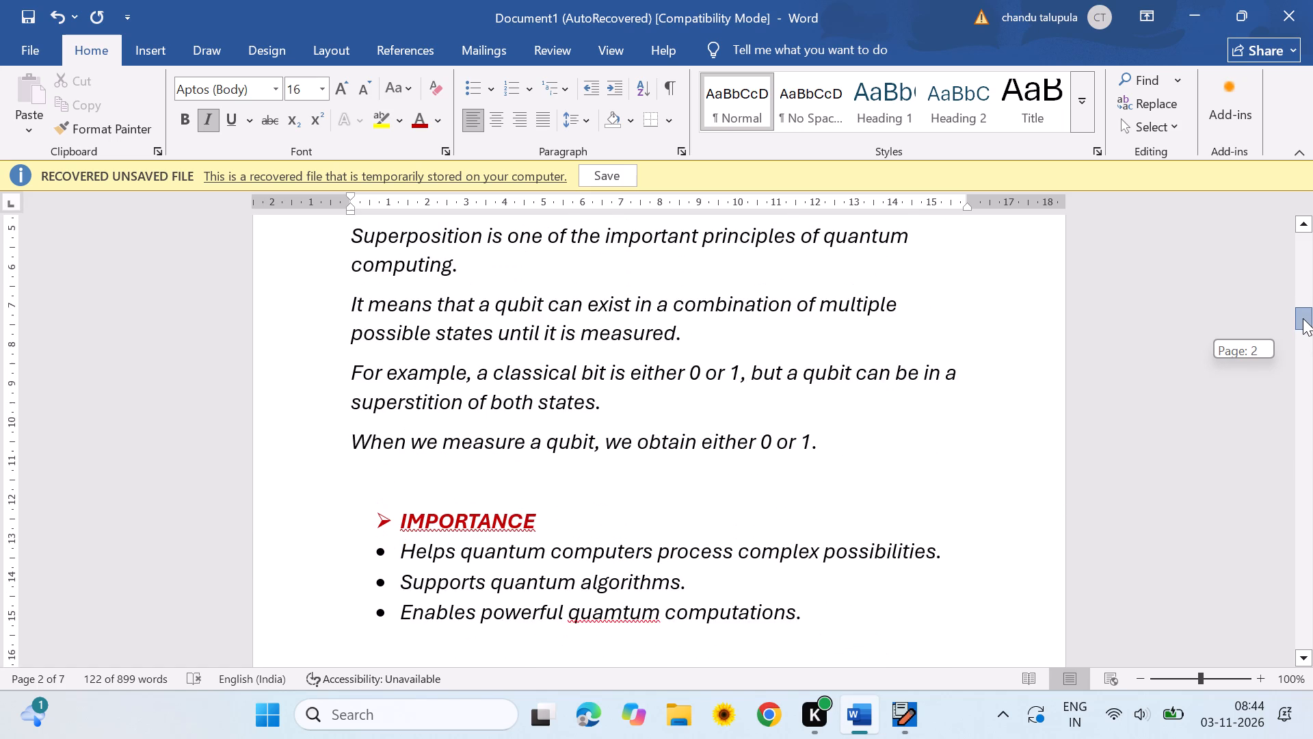
drag(1303, 318, 1303, 315)
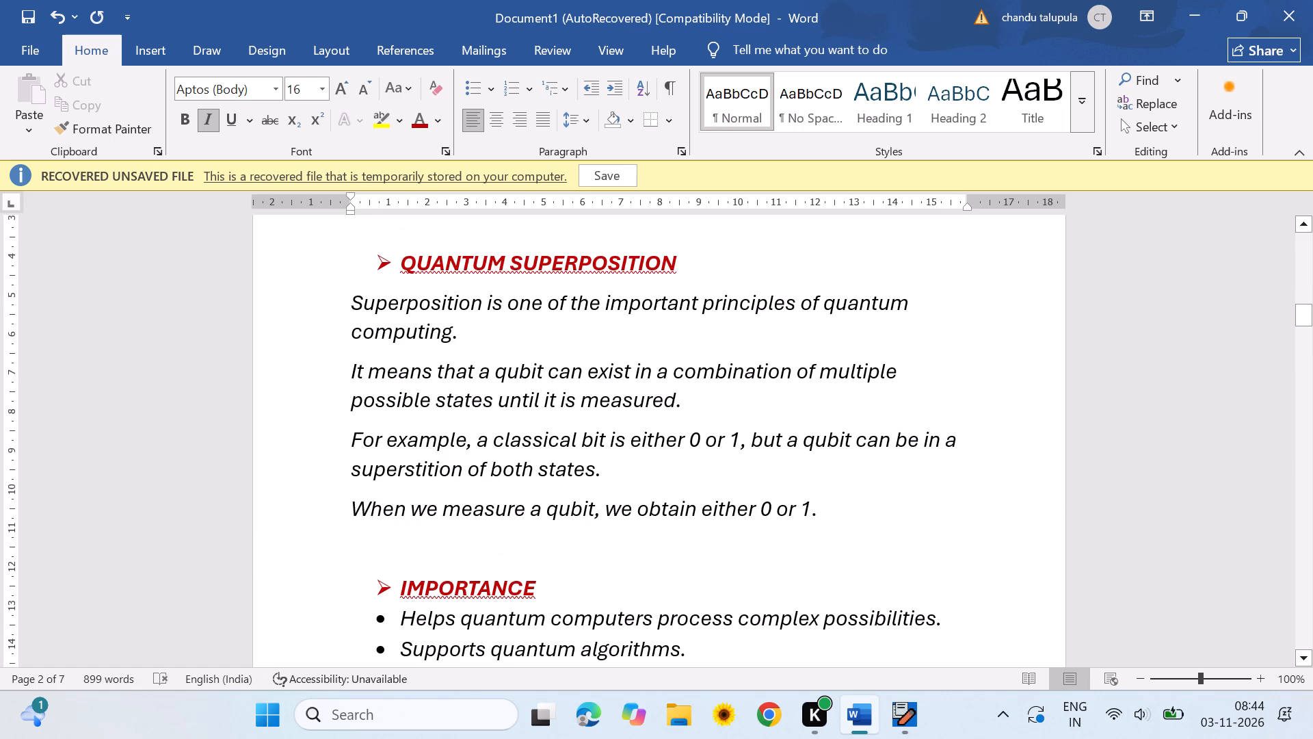
drag(350, 300, 406, 426)
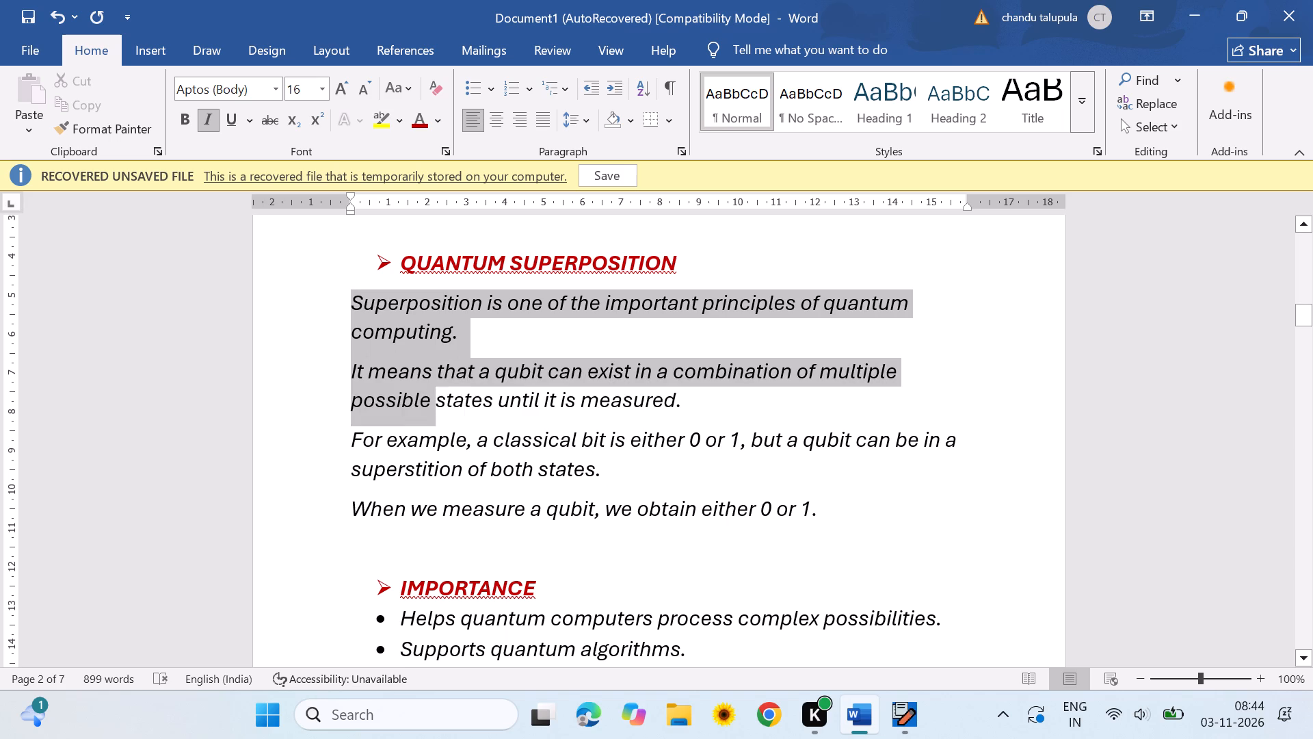
drag(406, 426, 724, 489)
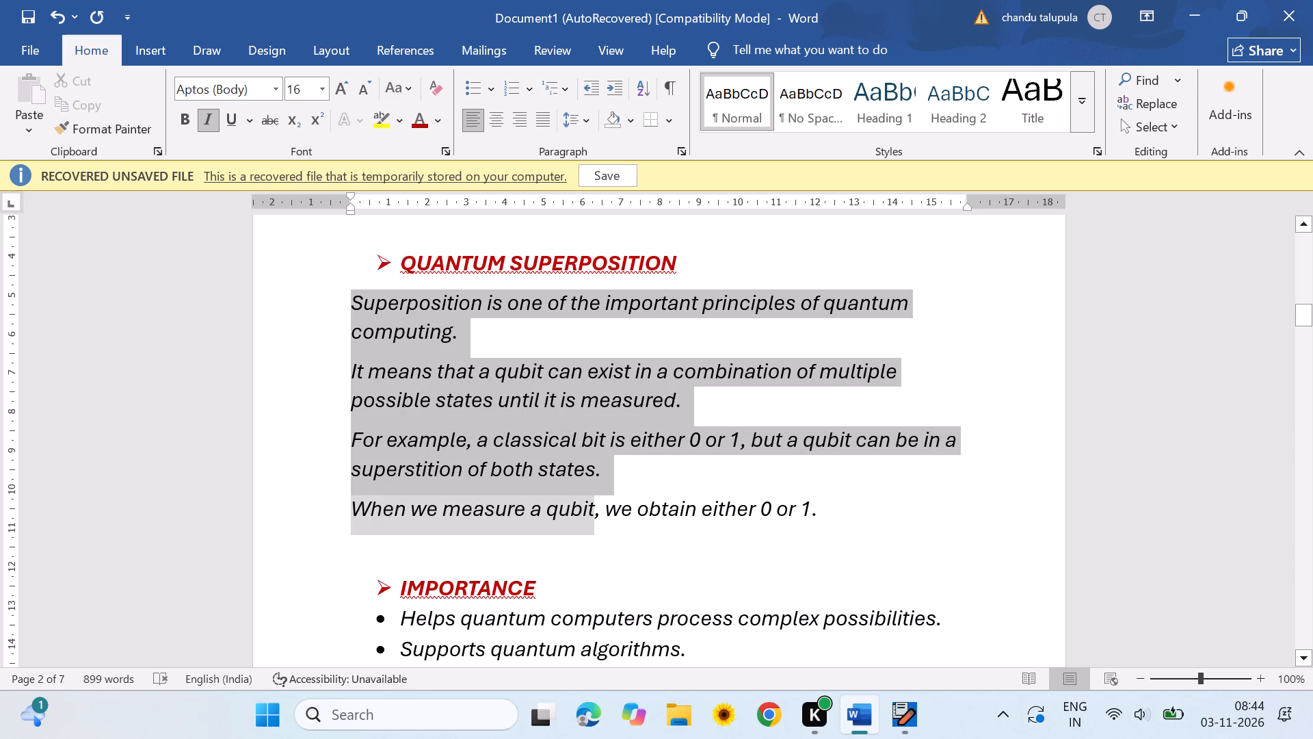
drag(724, 489, 894, 519)
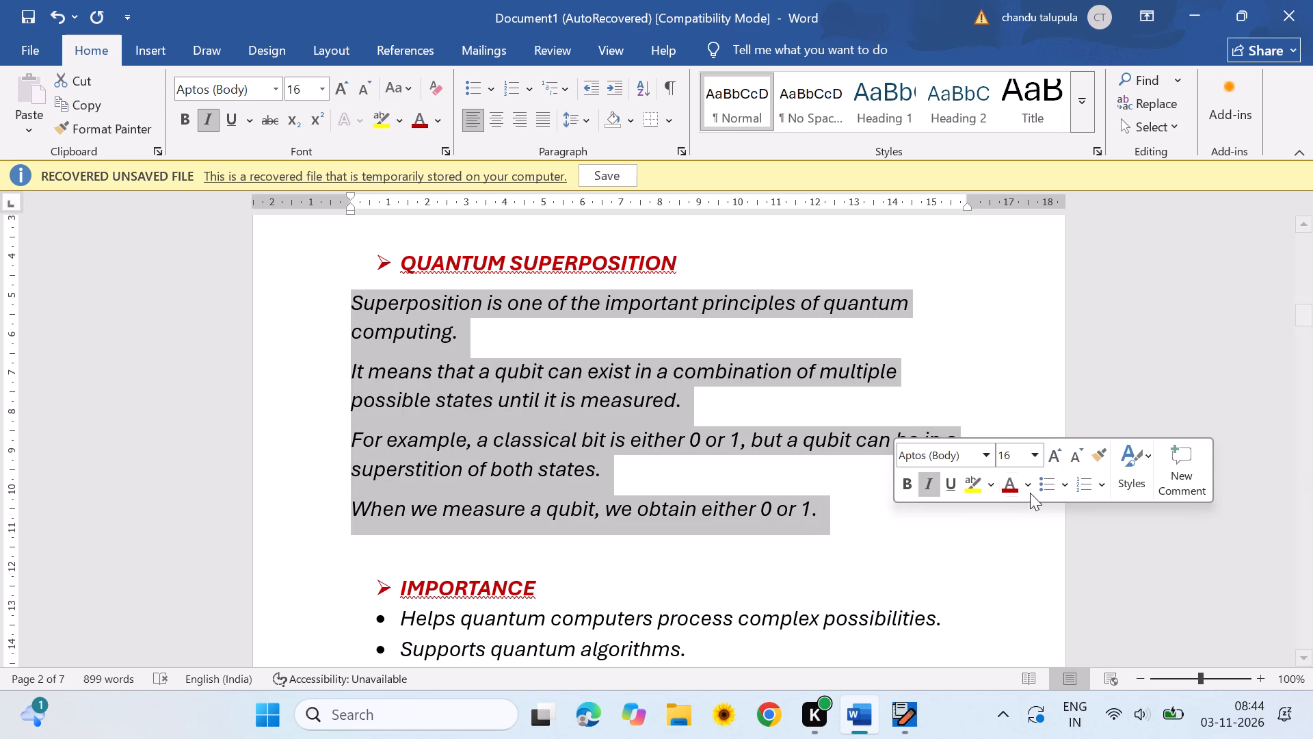
click(1072, 486)
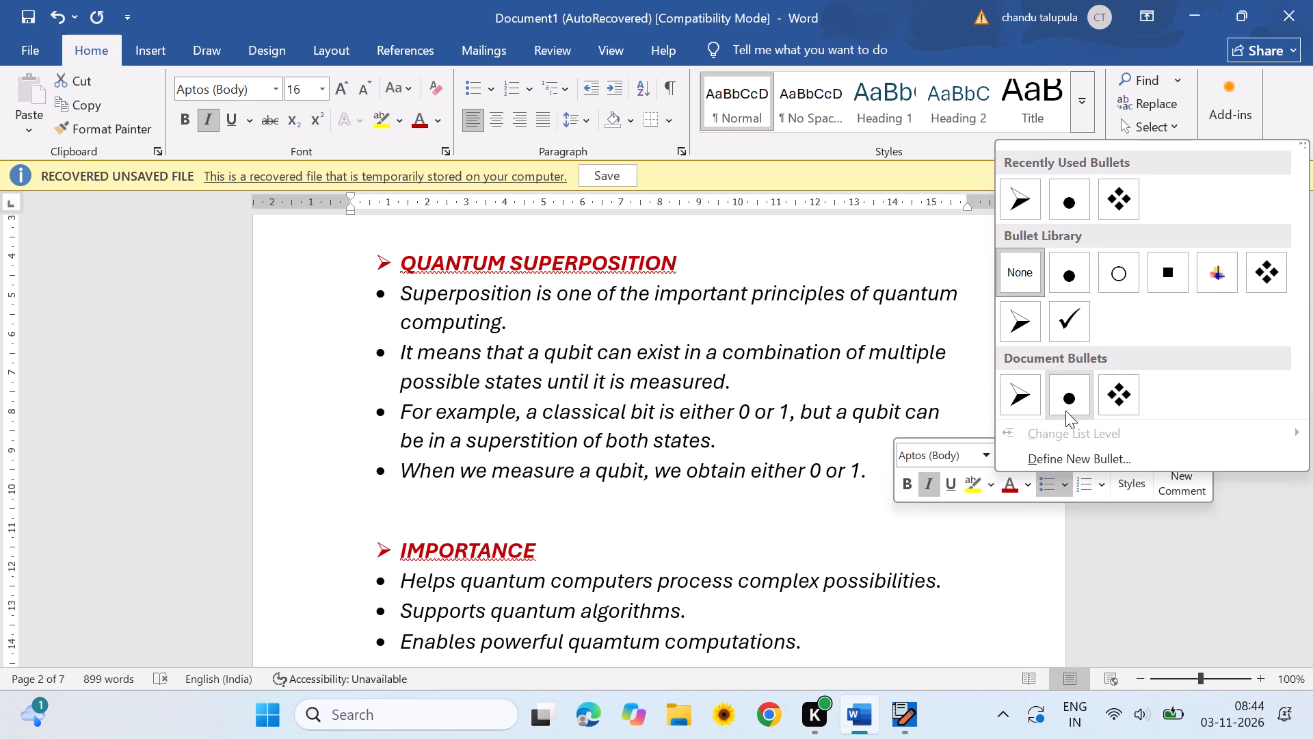
click(1065, 411)
click(983, 367)
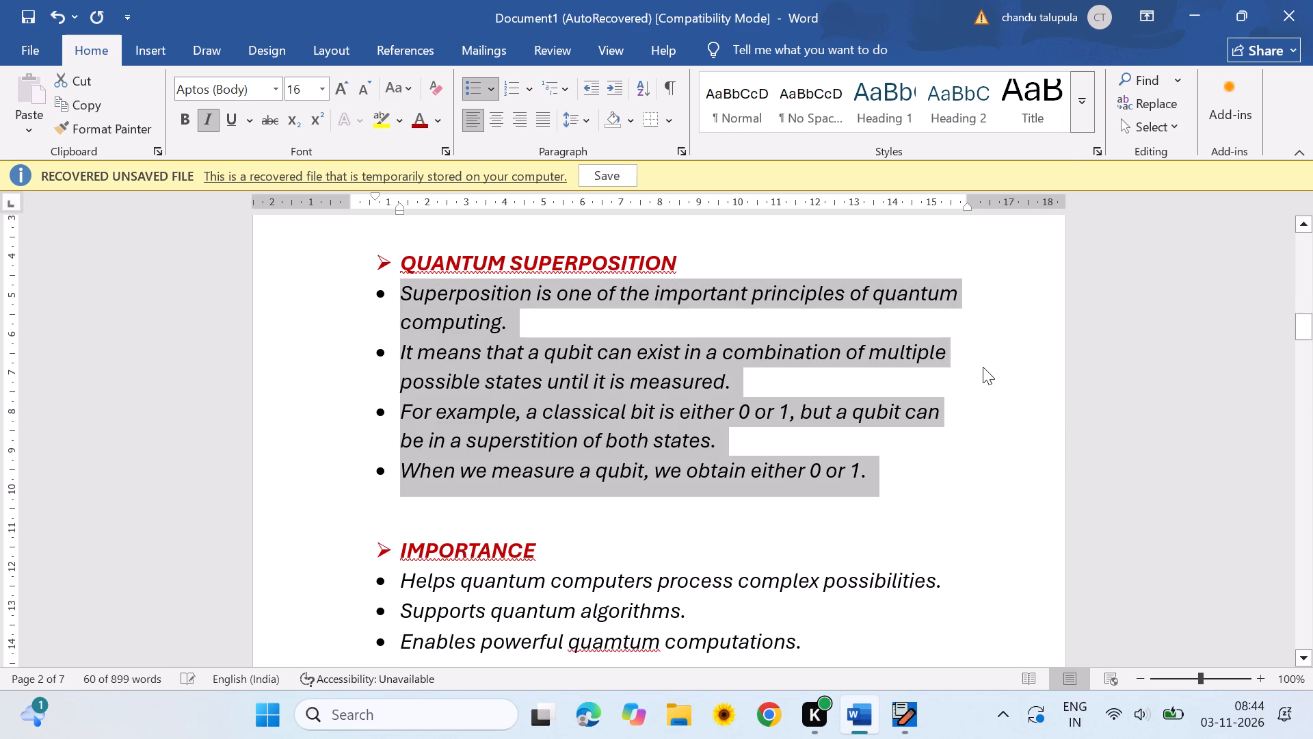
Italicise the two paragraphs defining a bit and a qubit above "QUANTUM SUPERPOSITION" and give them round bullets.
drag(1312, 322, 1312, 312)
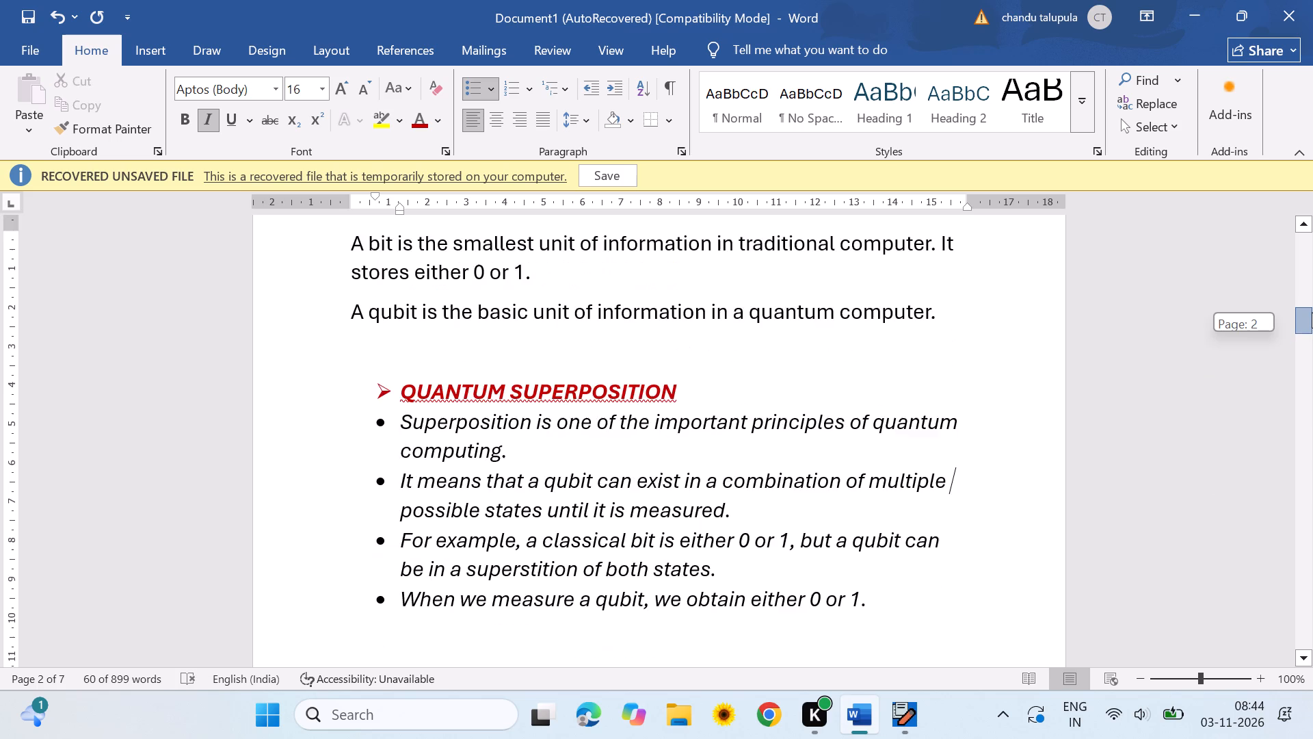
drag(1312, 312, 1312, 302)
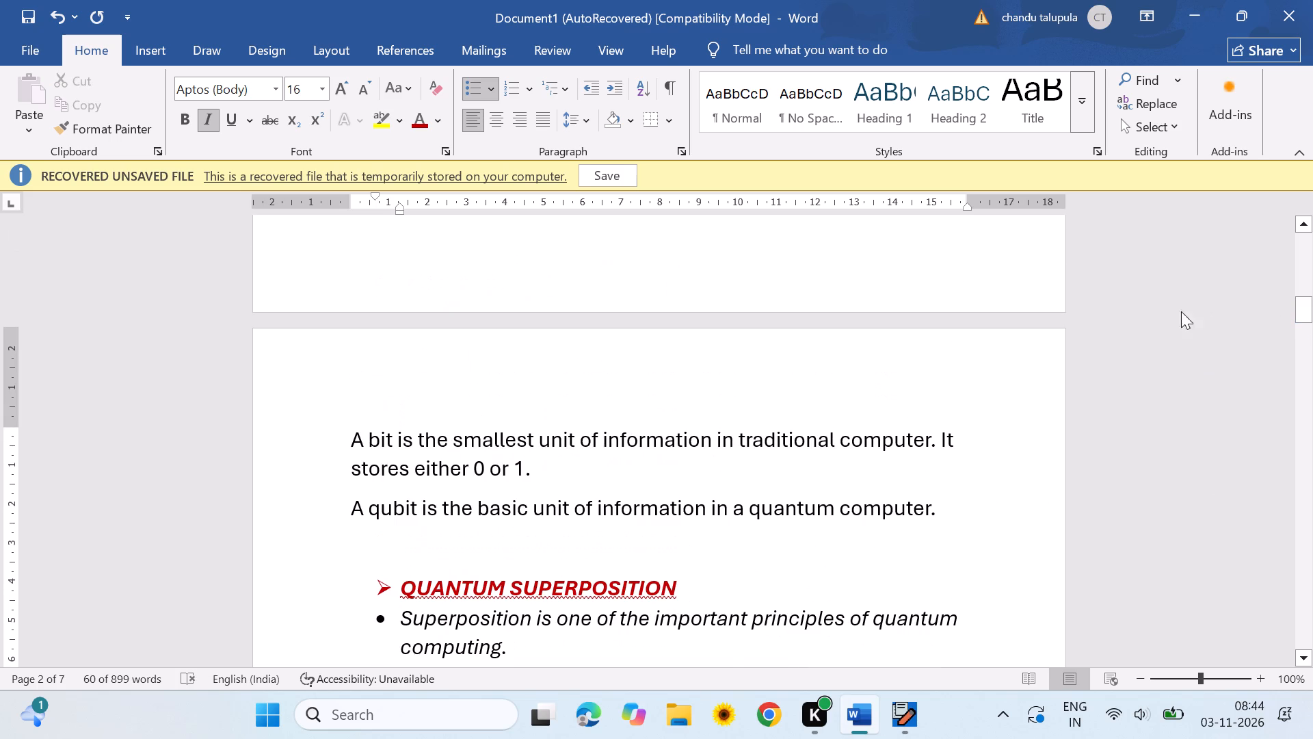
drag(347, 436, 586, 510)
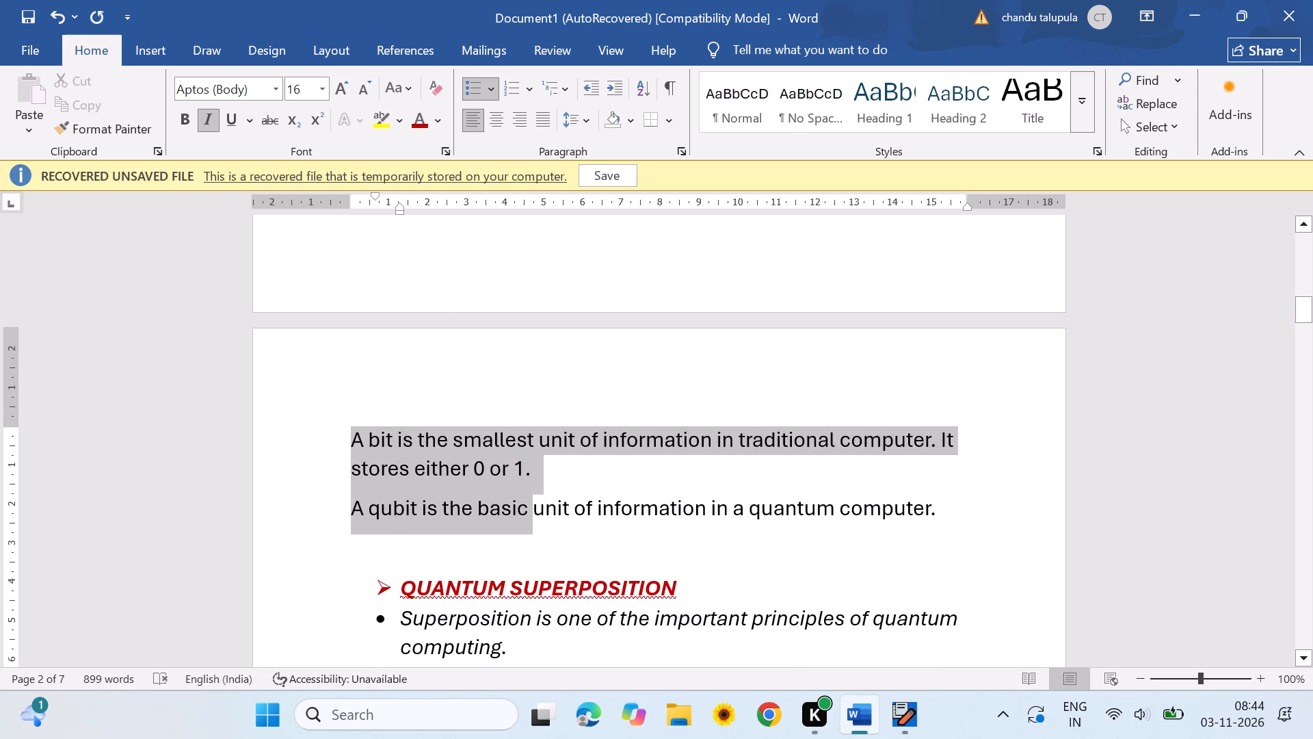
drag(586, 510, 945, 507)
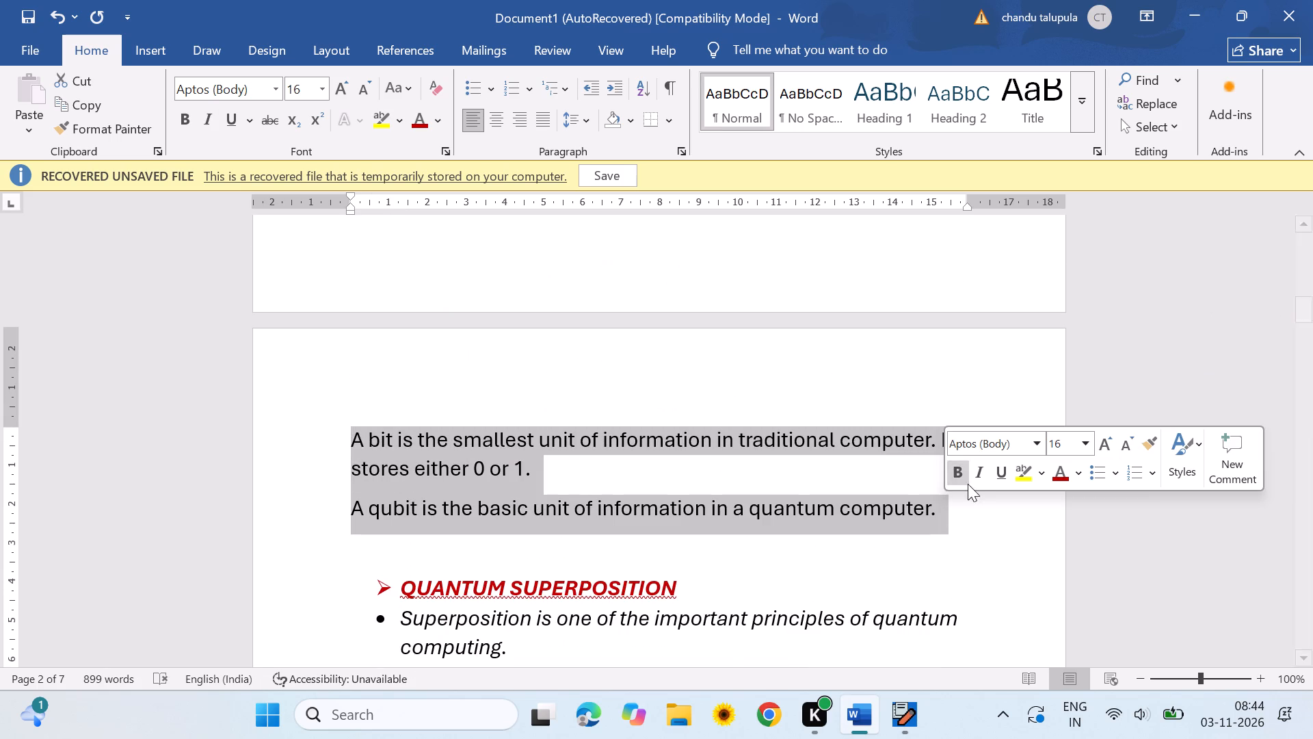
click(973, 480)
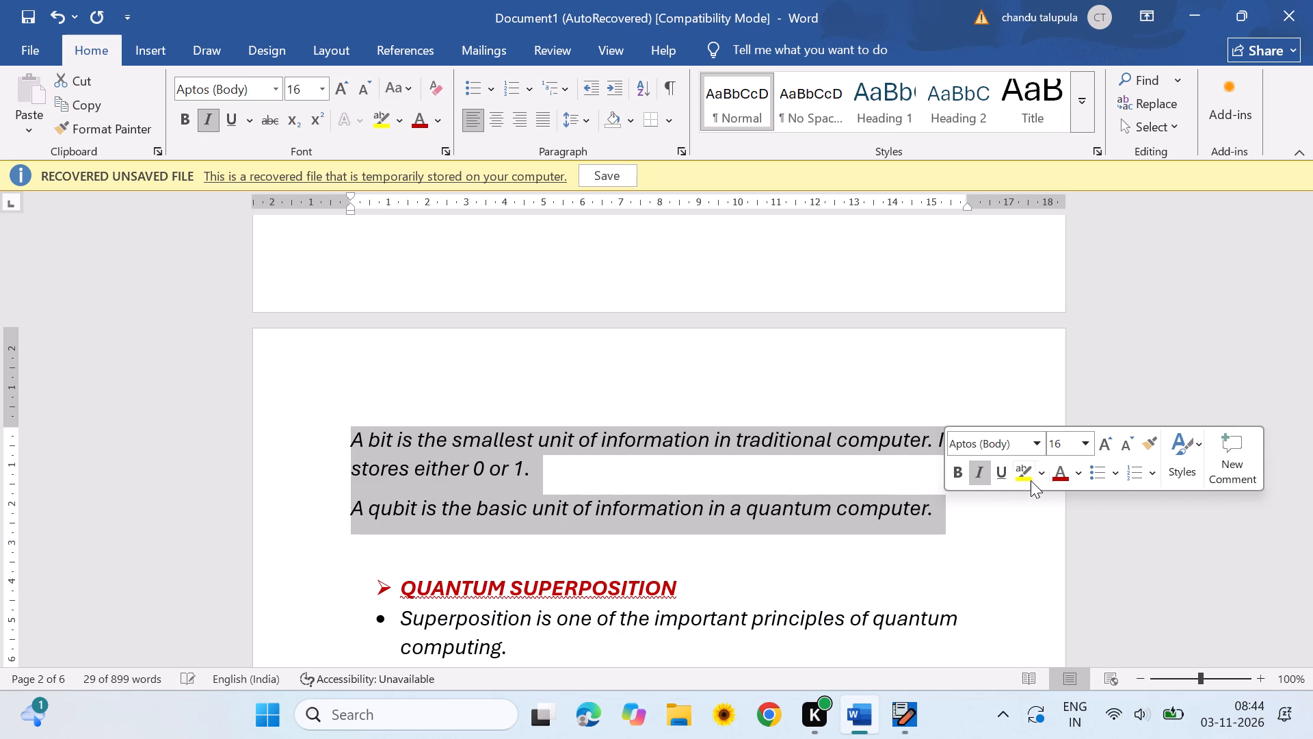
click(1115, 480)
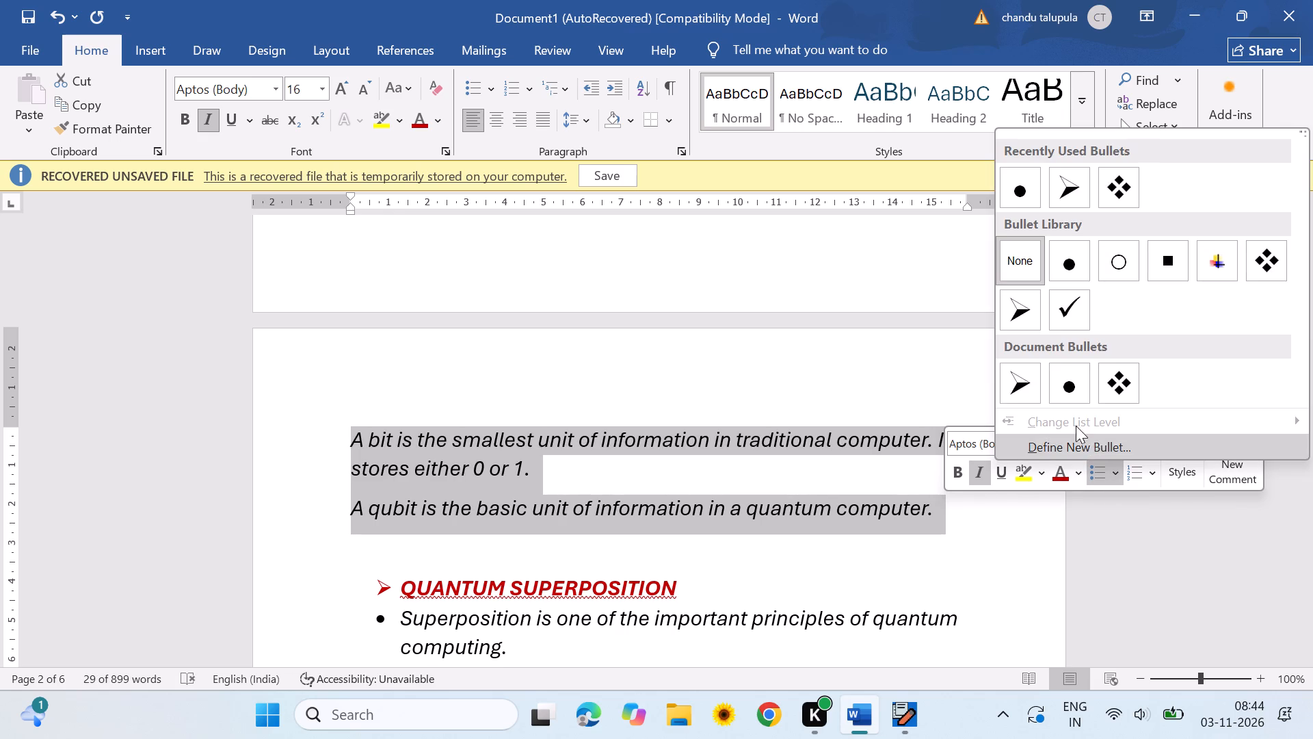
click(1065, 397)
click(985, 364)
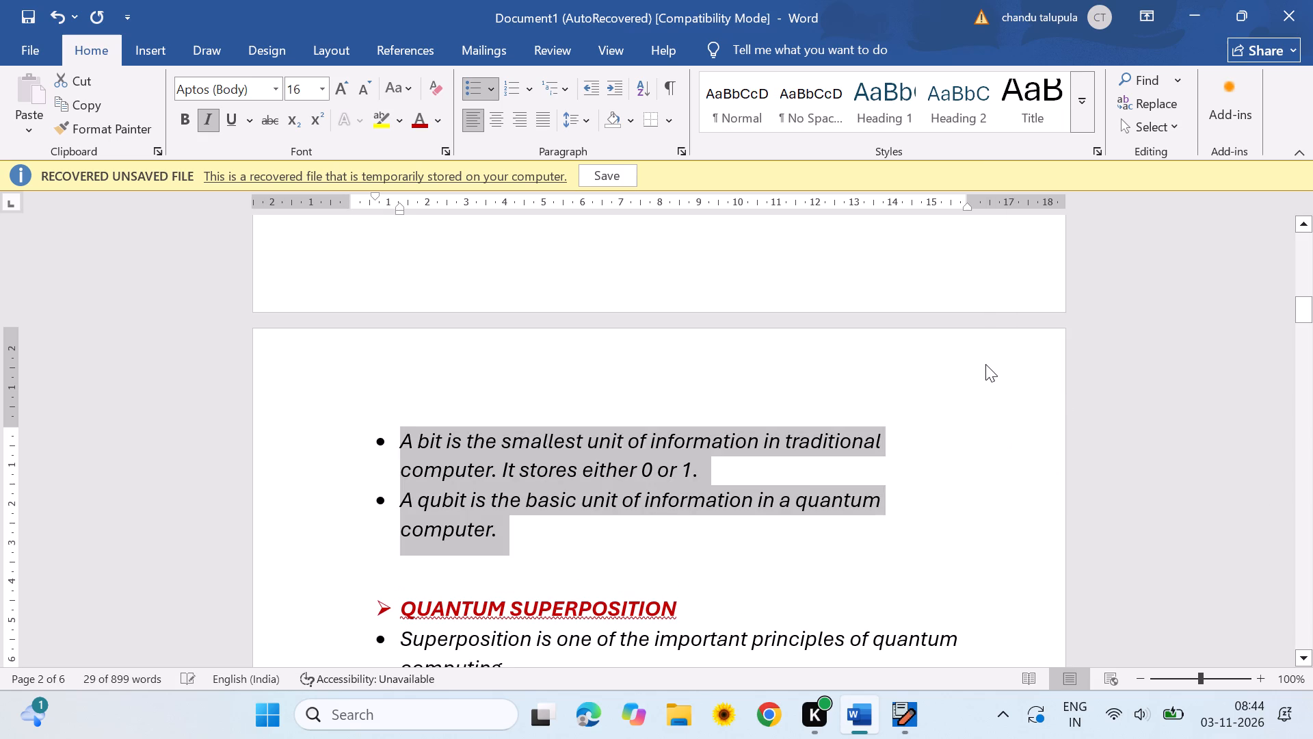
Insert a blank line between the paragraph ending "science and technology." and the "QUBITS AND CLASSICAL BITS" heading.
drag(1308, 309, 1308, 299)
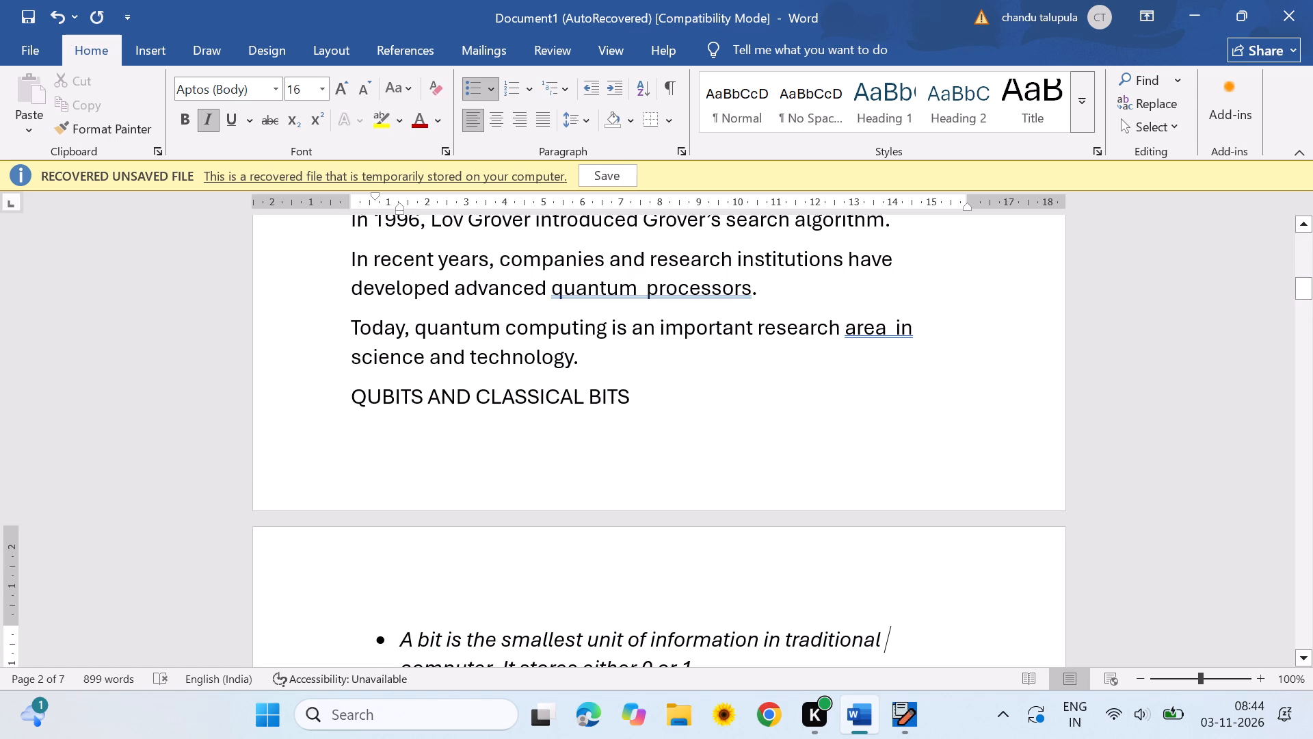
click(615, 344)
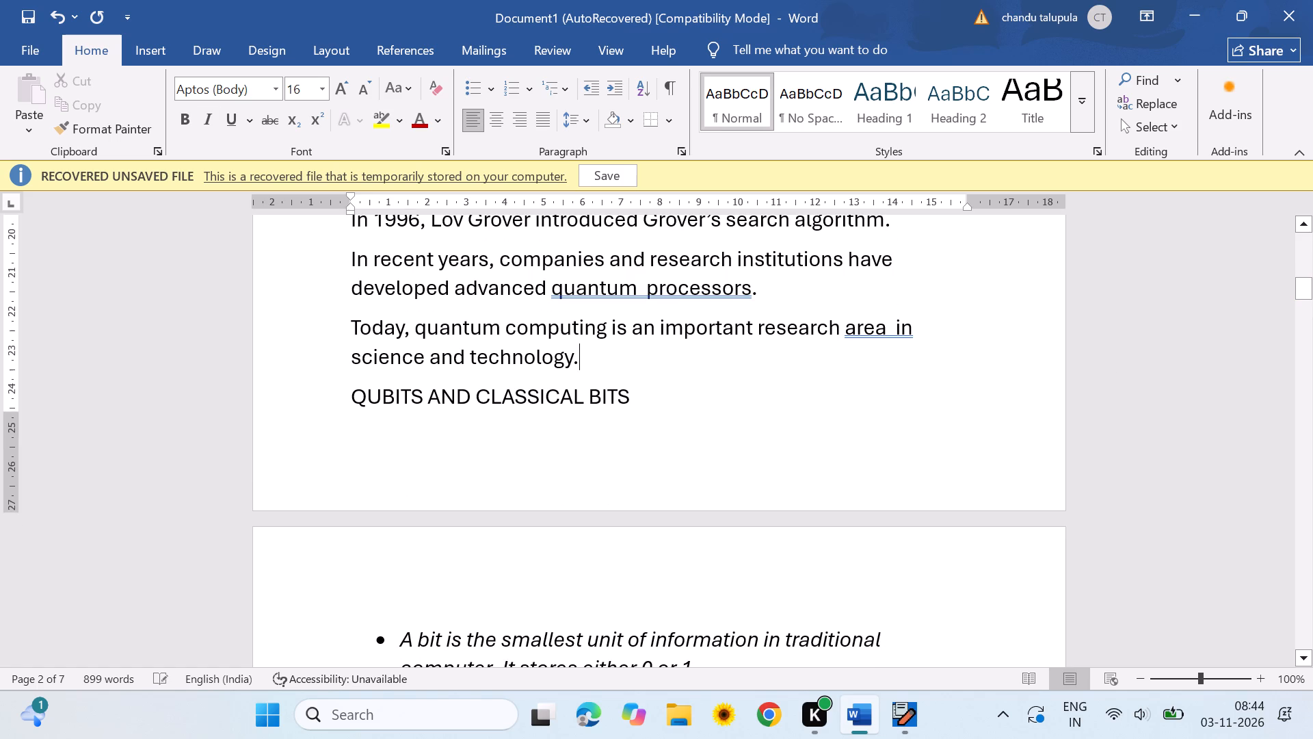
key(Return)
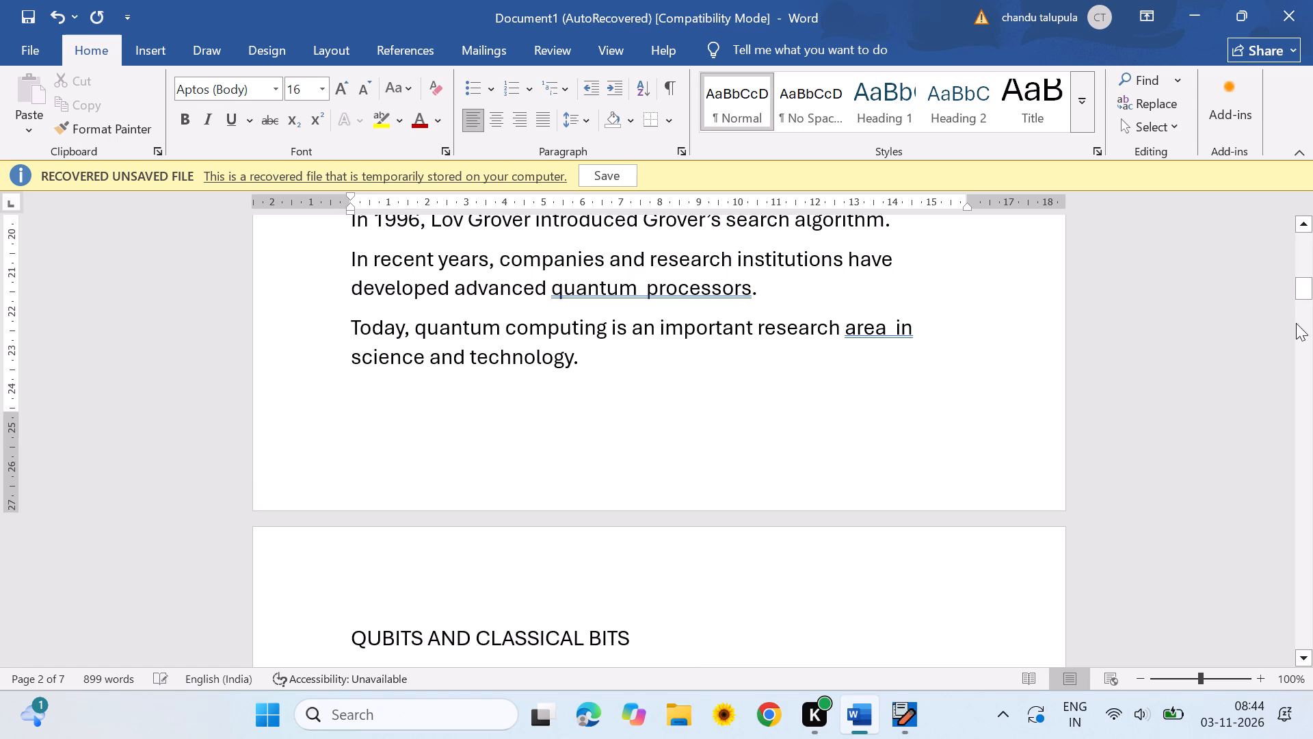
Make the "QUBITS AND CLASSICAL BITS" heading italic and bold, and open its font colour choices.
click(1300, 285)
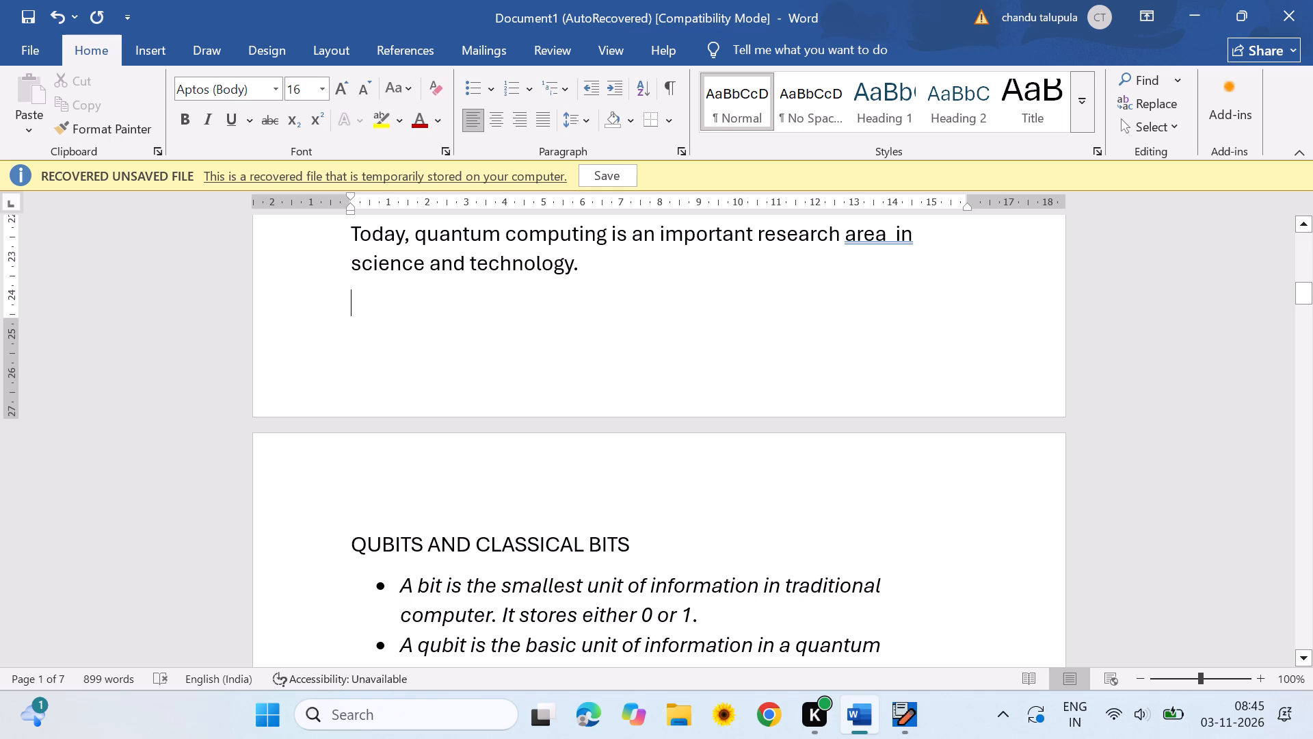
click(337, 547)
drag(337, 547, 368, 513)
click(368, 513)
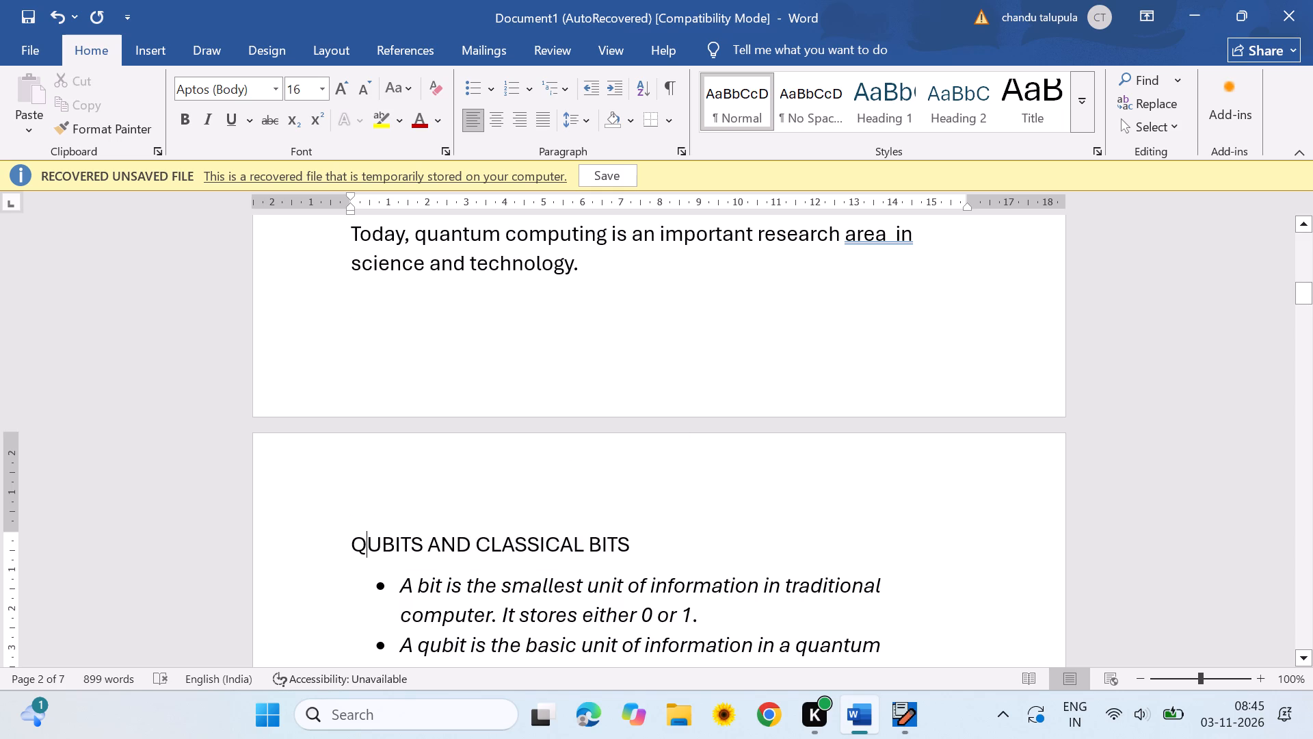
drag(349, 543, 672, 503)
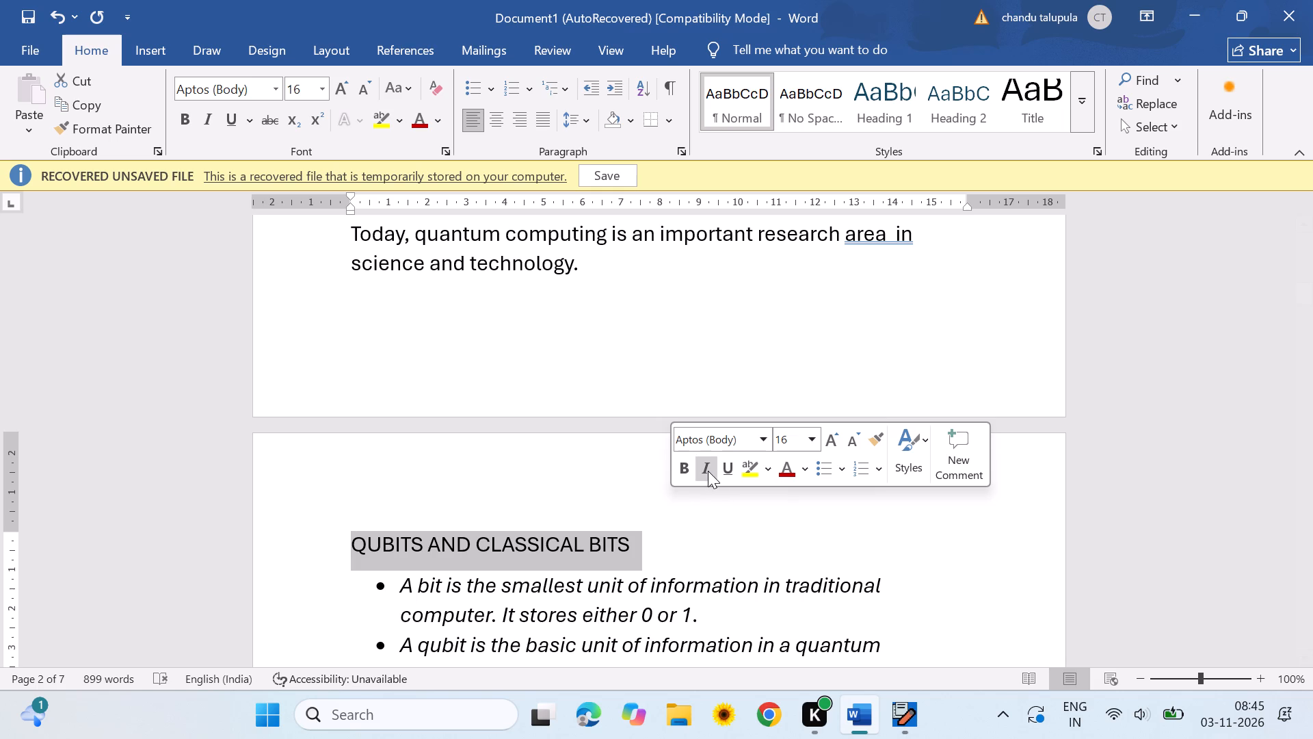
click(705, 471)
click(691, 469)
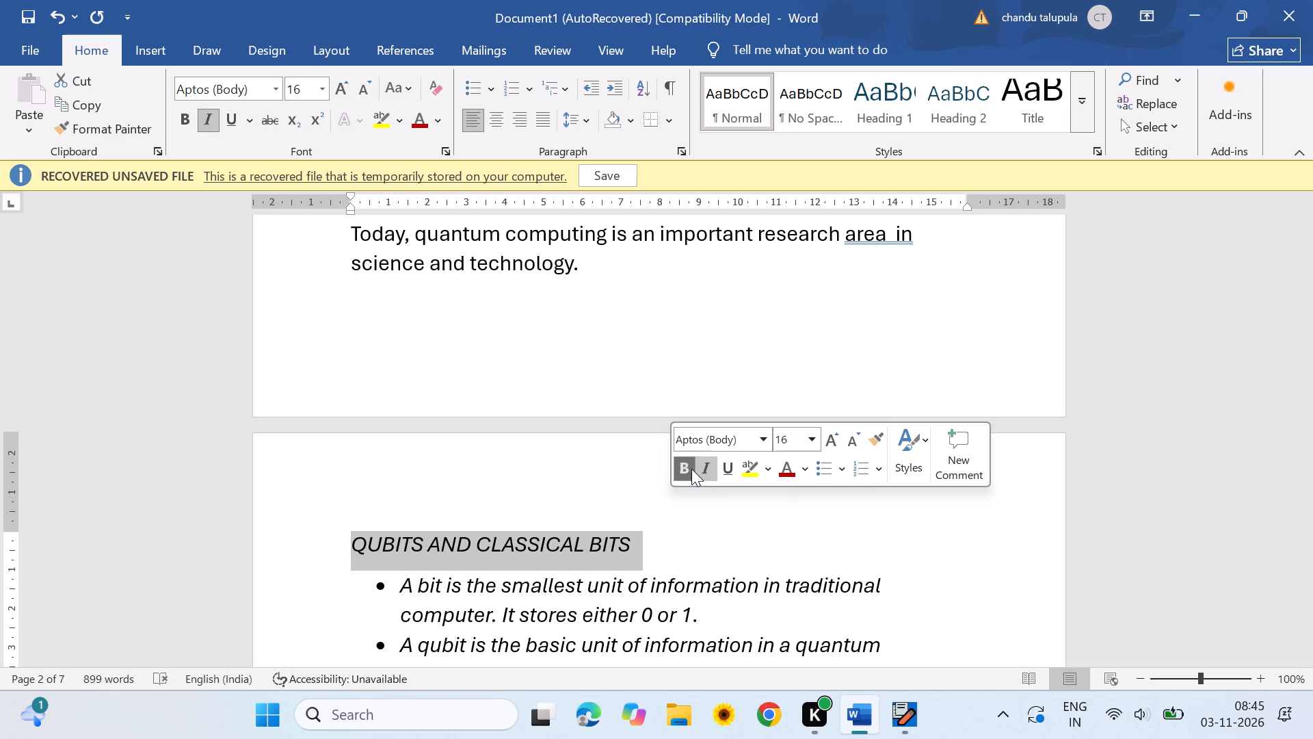
click(803, 465)
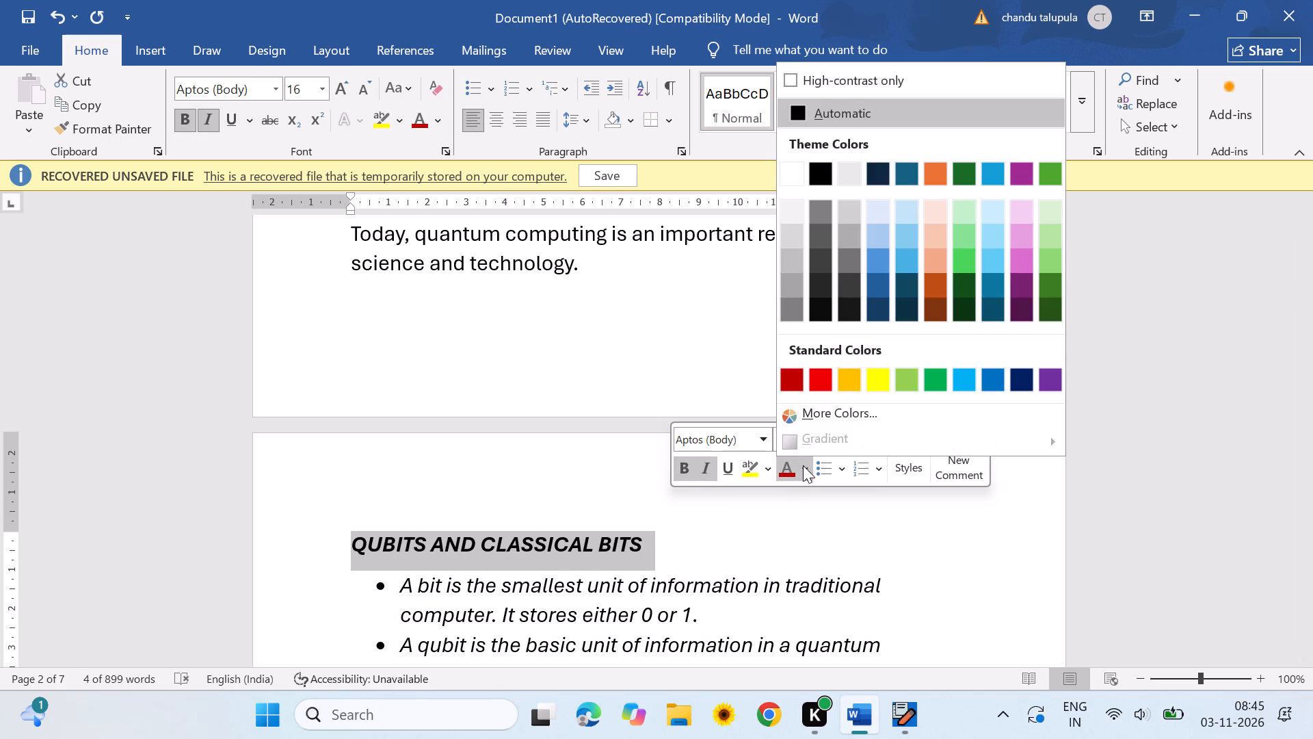
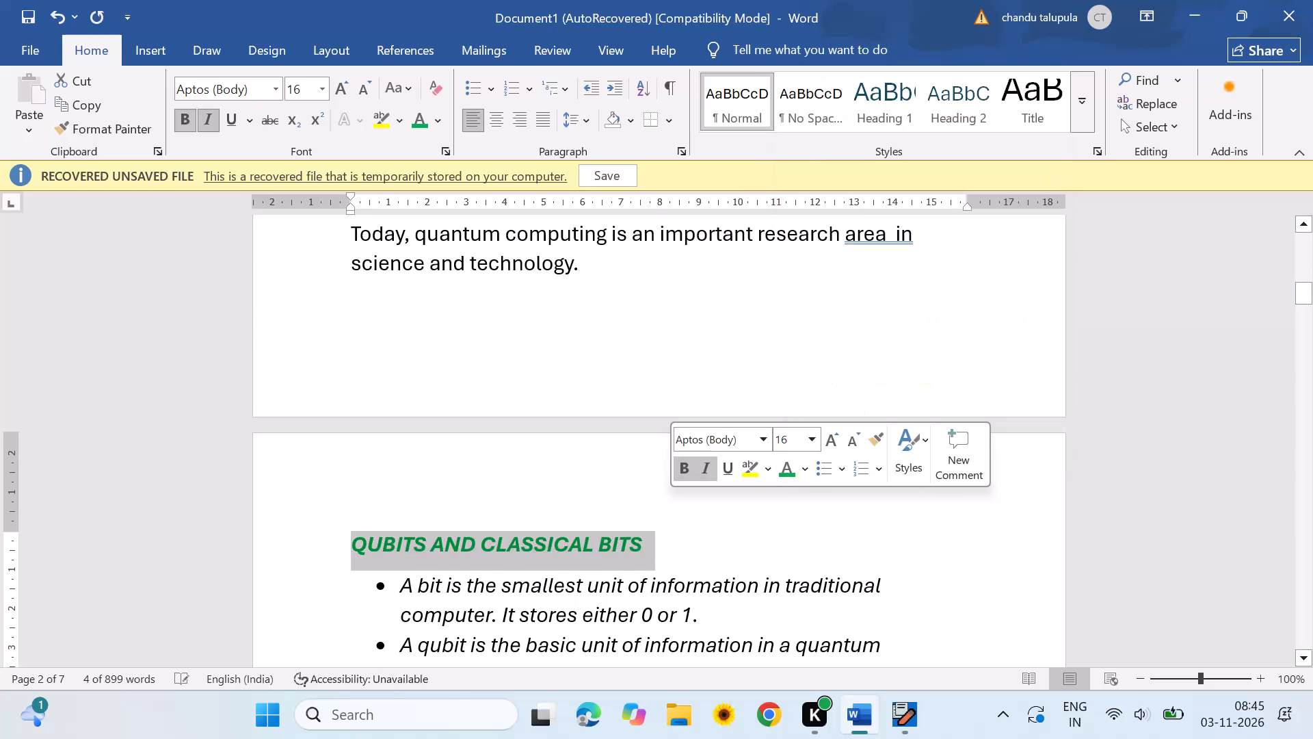
Give the QUBITS AND CLASSICAL BITS heading a wavy underline and an arrowhead bullet.
click(254, 116)
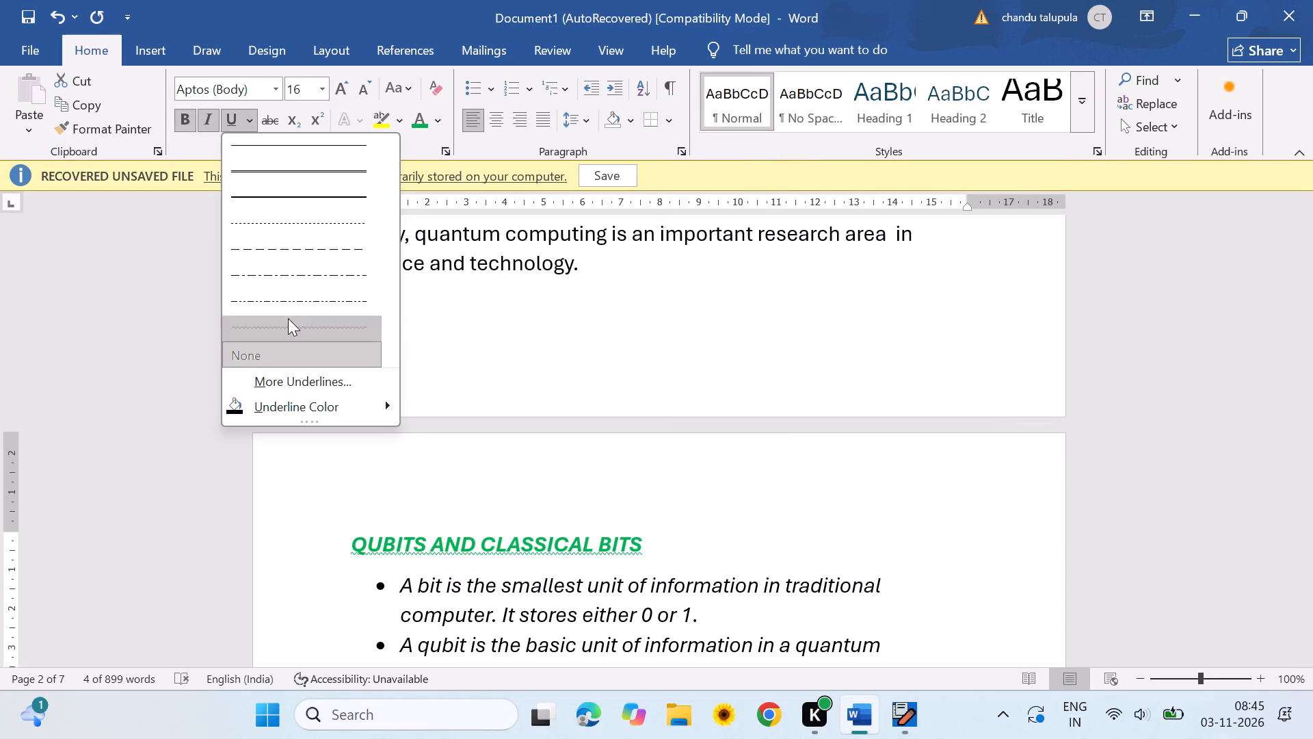
click(288, 318)
click(496, 92)
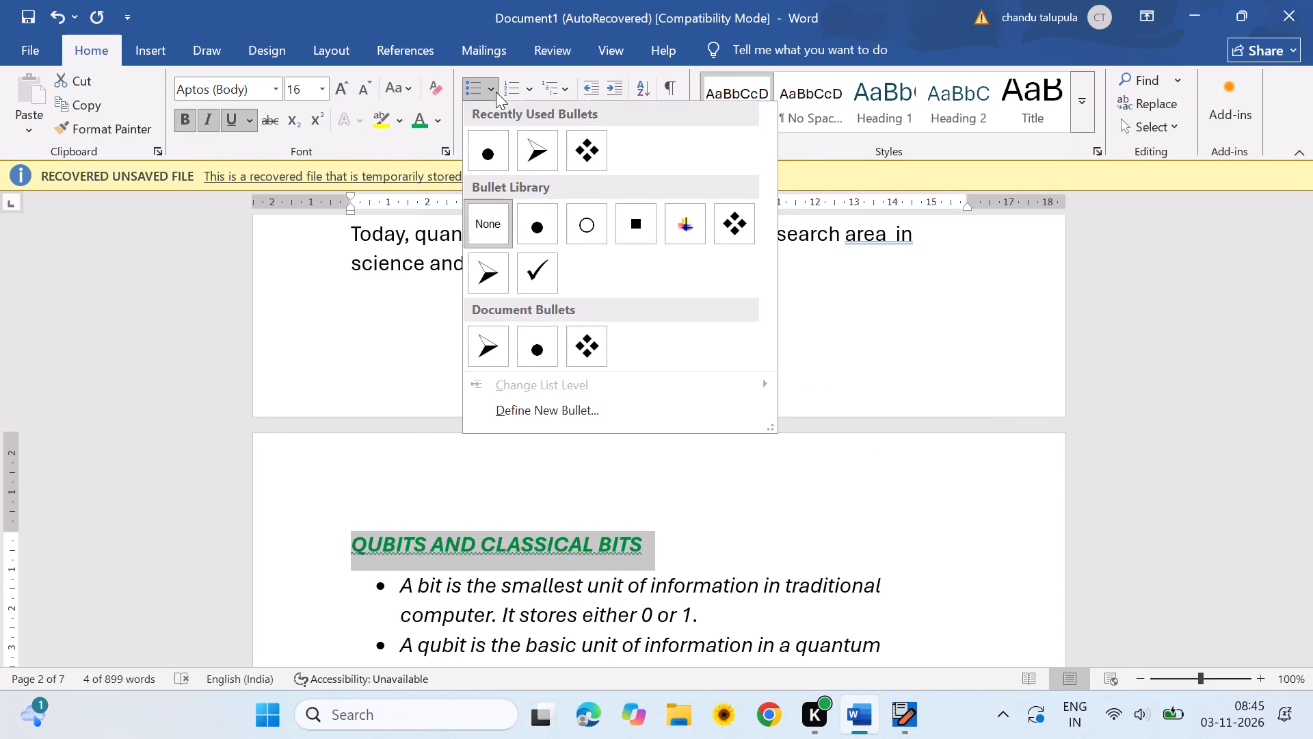
click(535, 147)
click(736, 397)
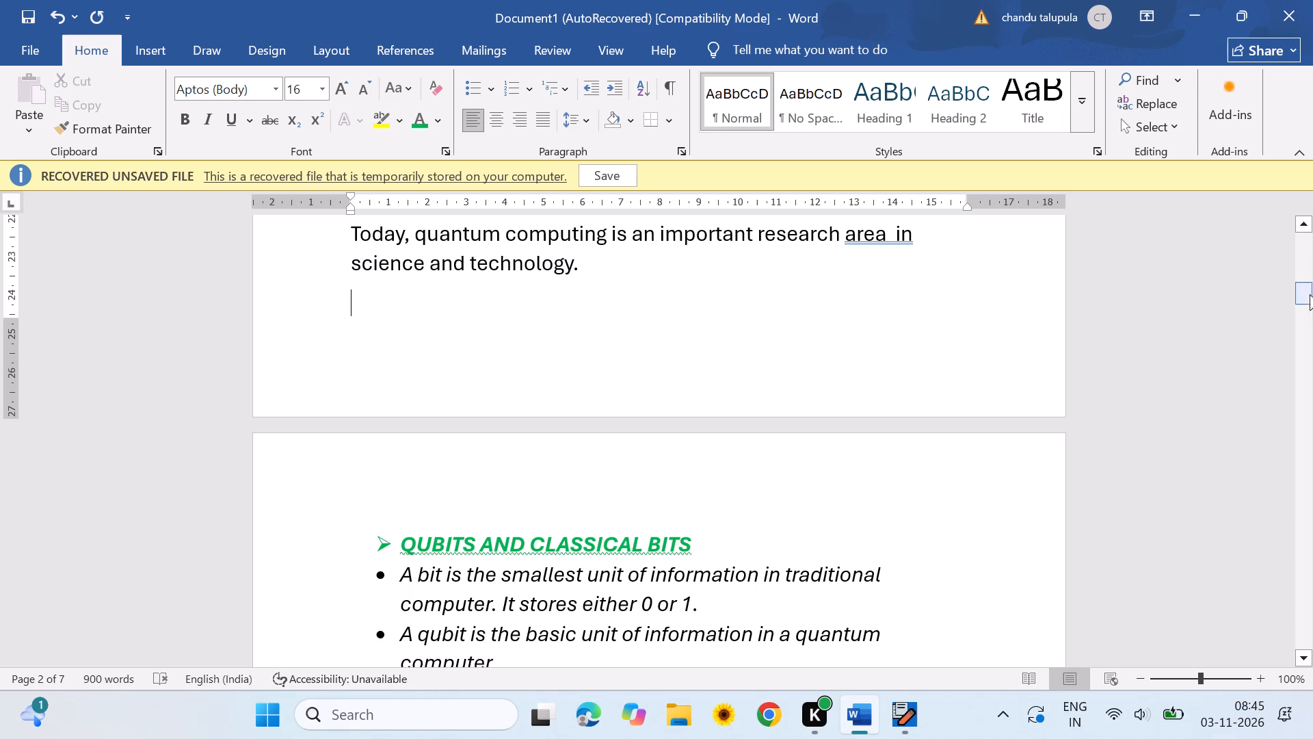
Make the HISTORY OF QUANTUM COMPUTING heading bold and italic with a thick underline and an arrowhead bullet.
drag(1310, 294, 1310, 273)
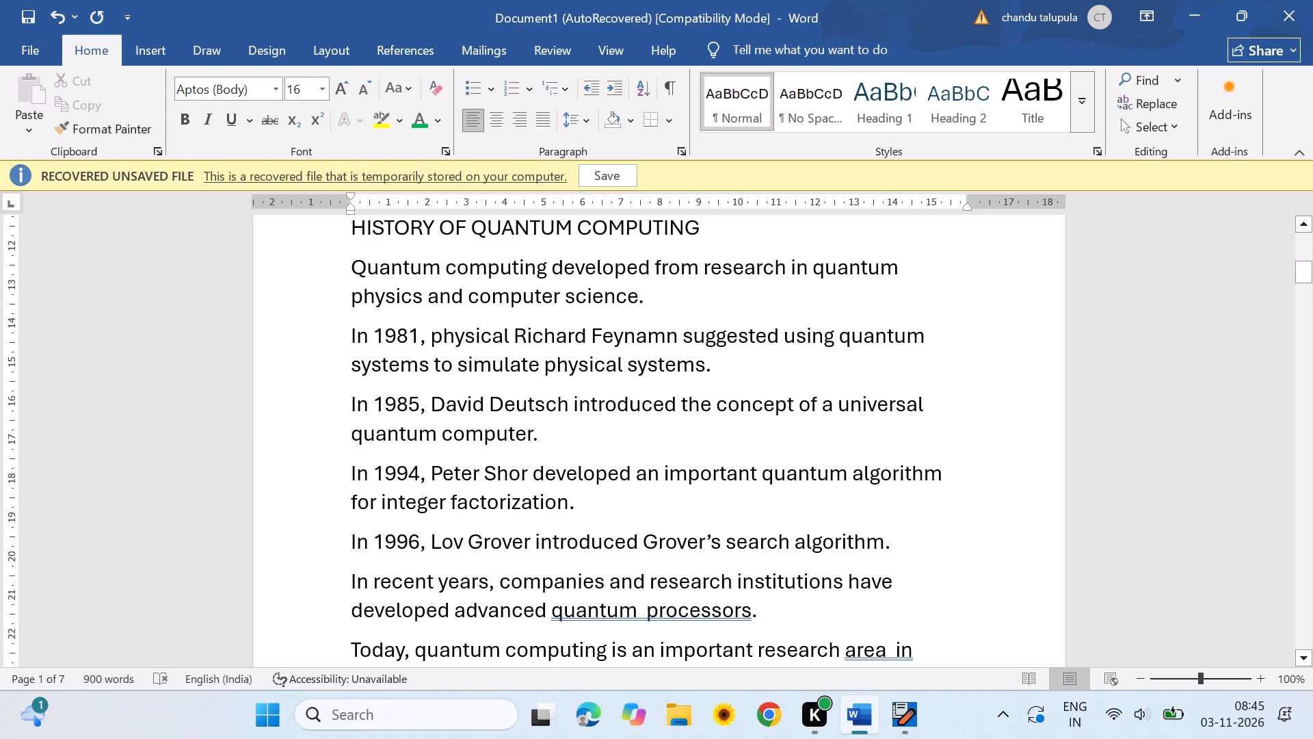
drag(352, 228, 707, 229)
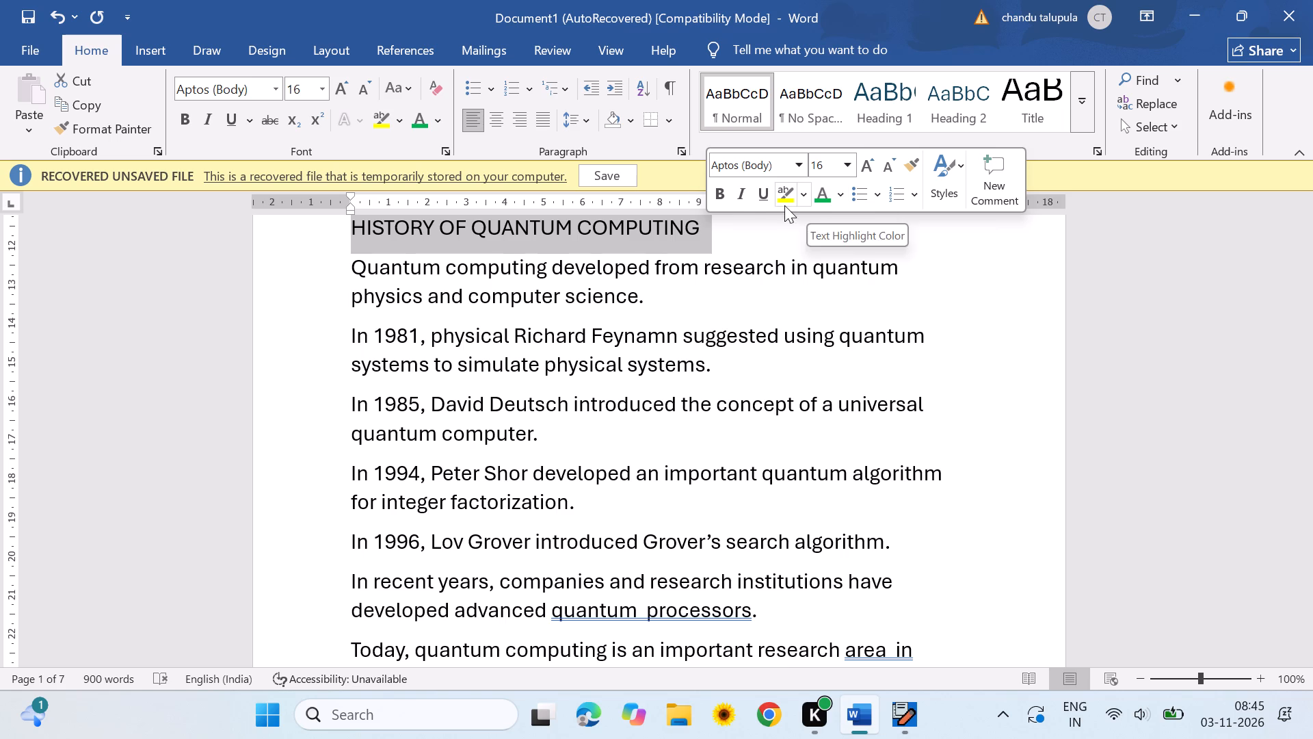
click(765, 202)
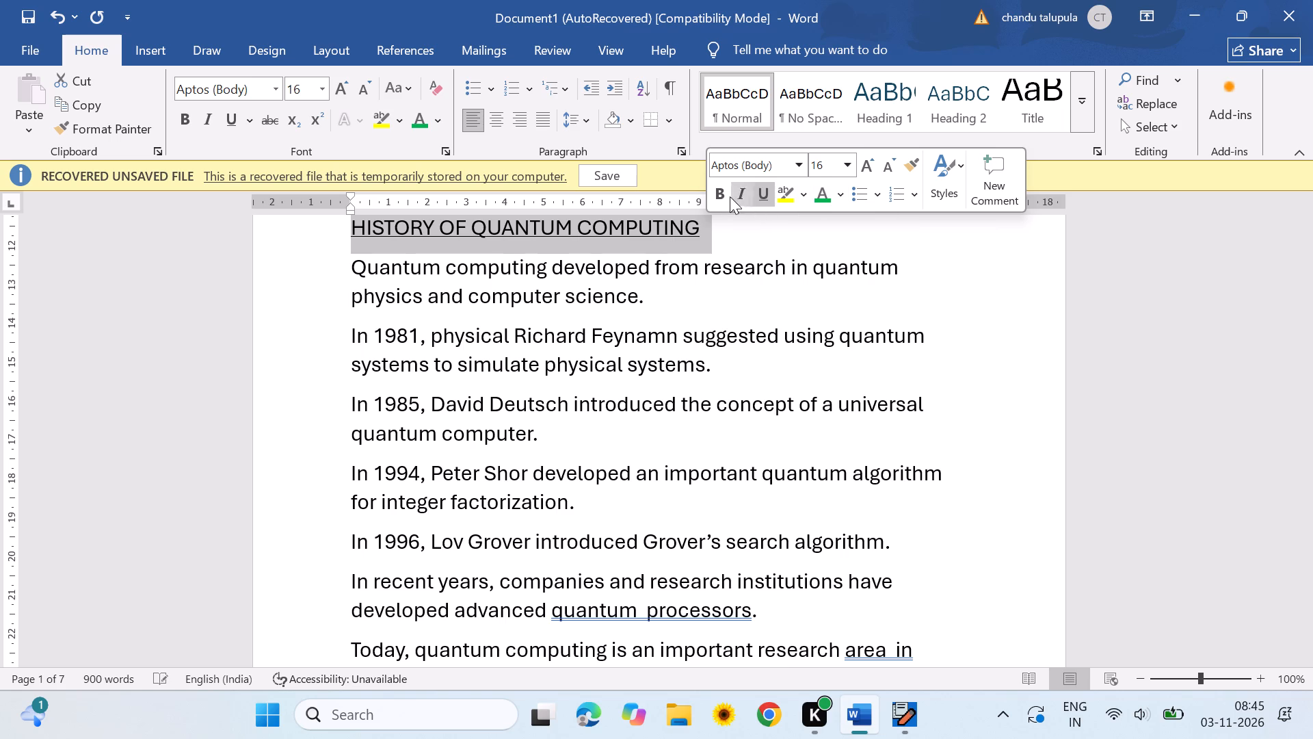
click(727, 196)
click(739, 196)
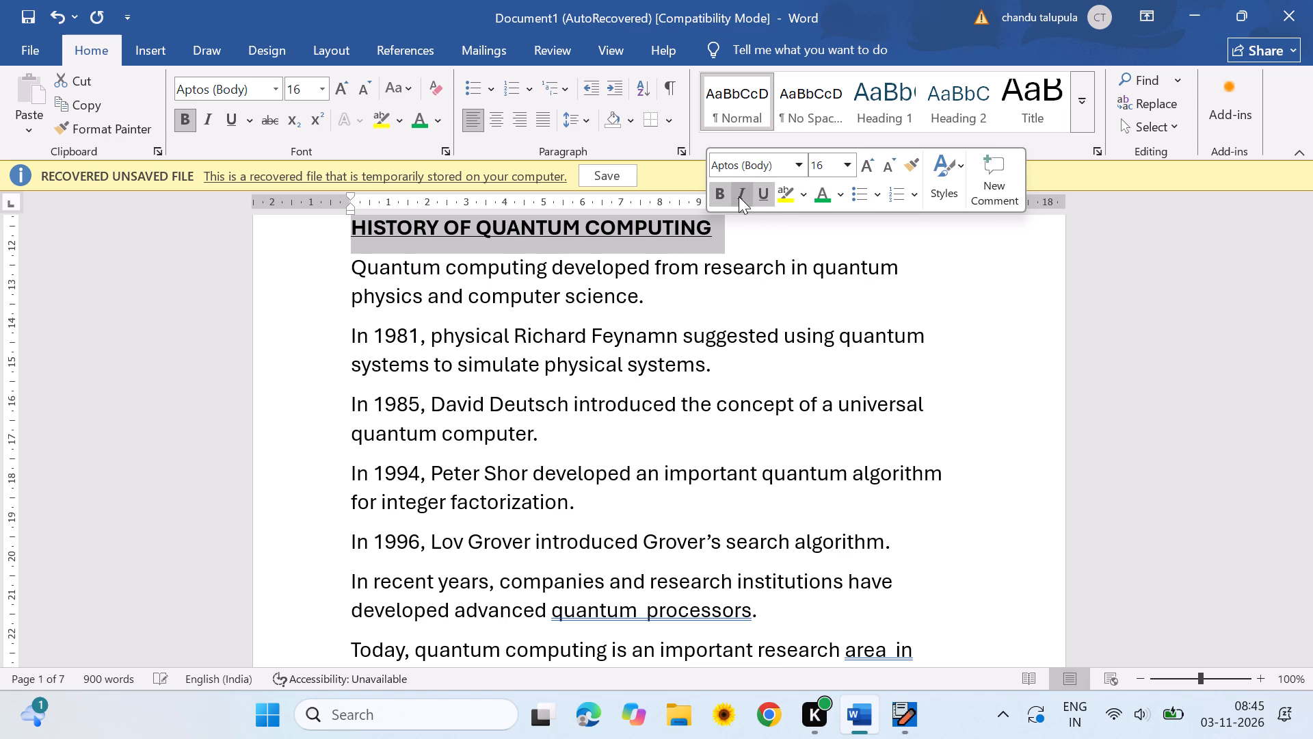
click(254, 121)
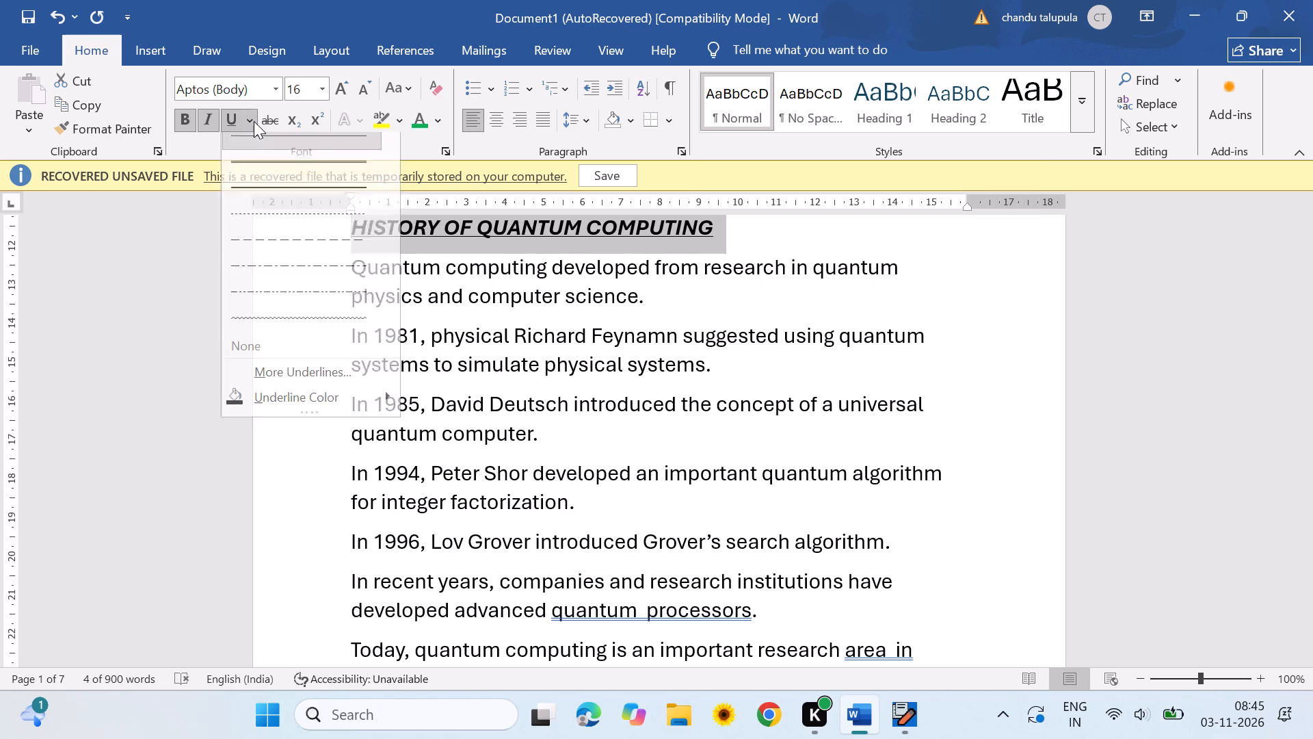
click(264, 188)
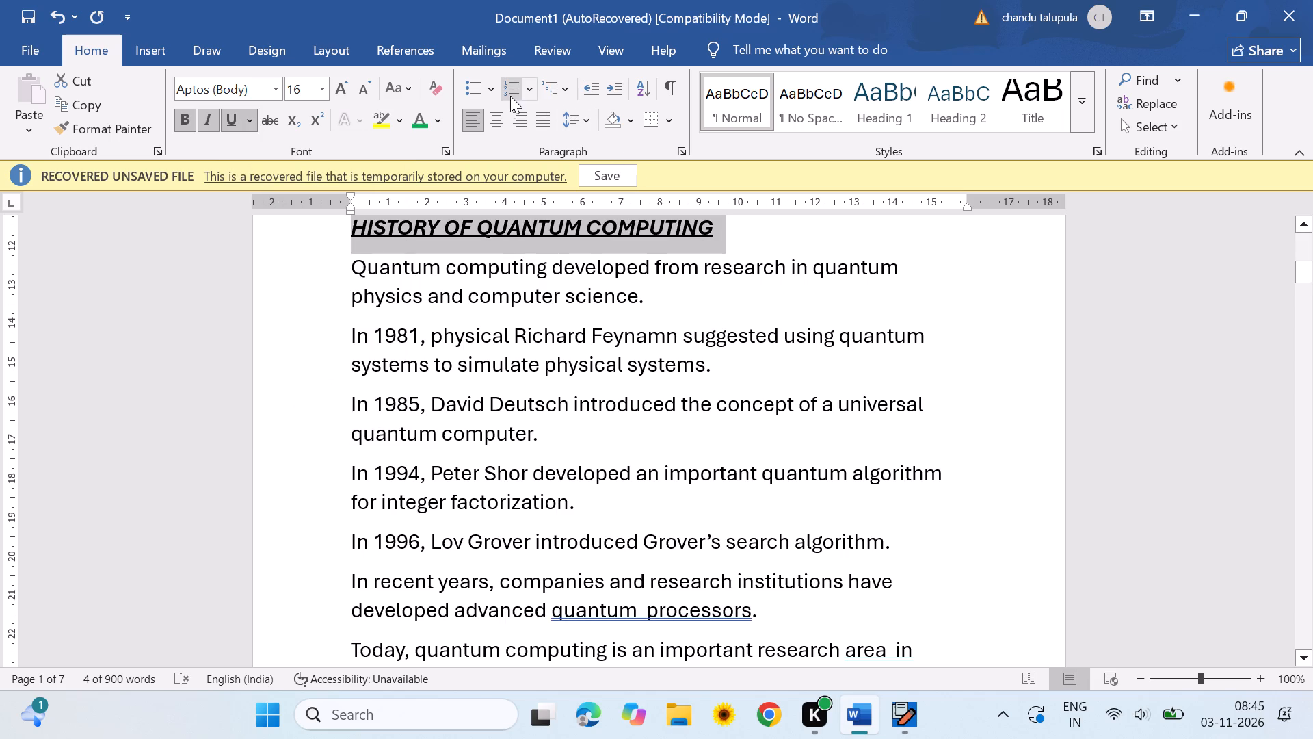
click(492, 89)
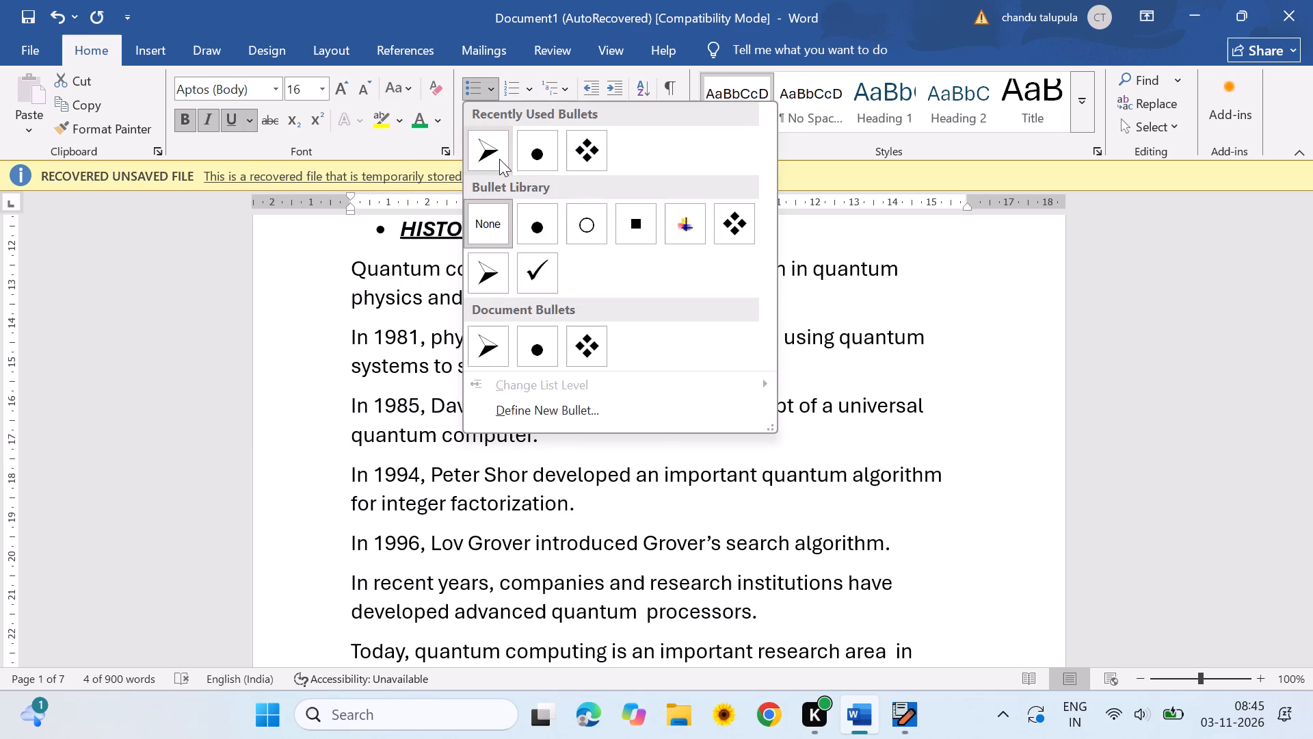
click(499, 159)
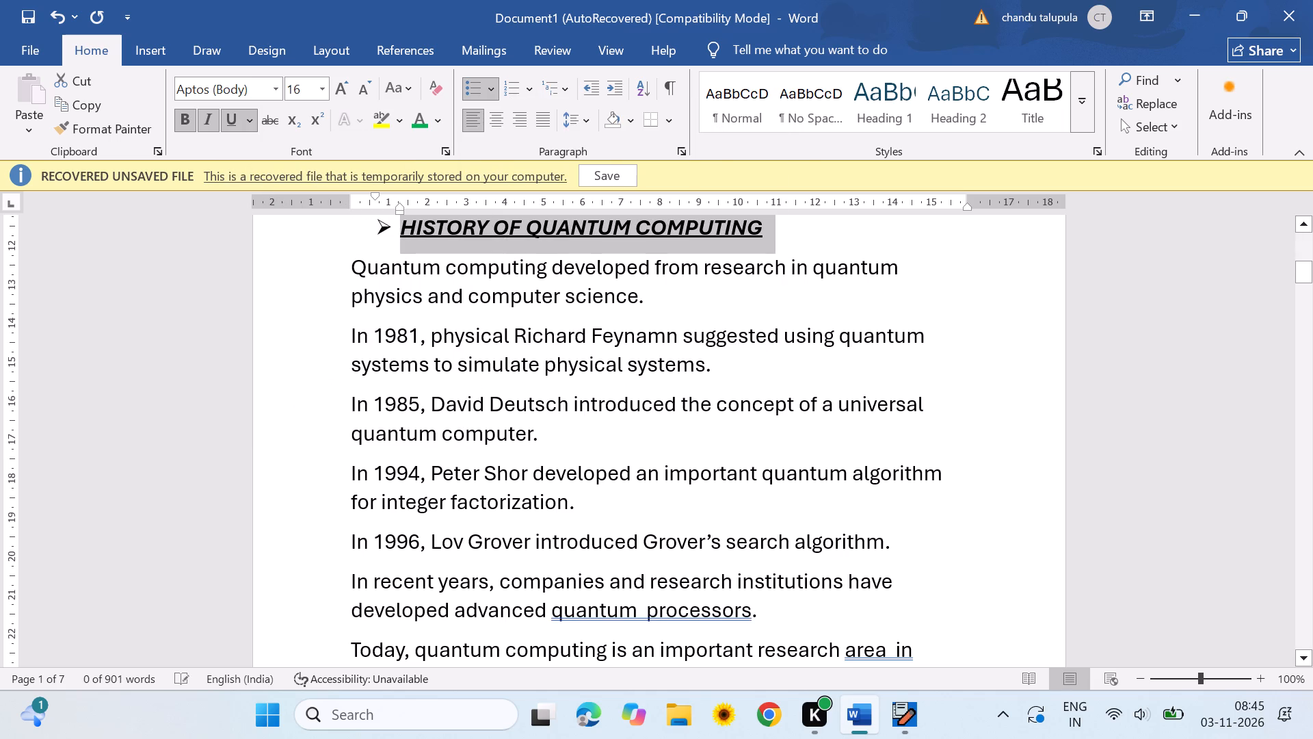
click(631, 267)
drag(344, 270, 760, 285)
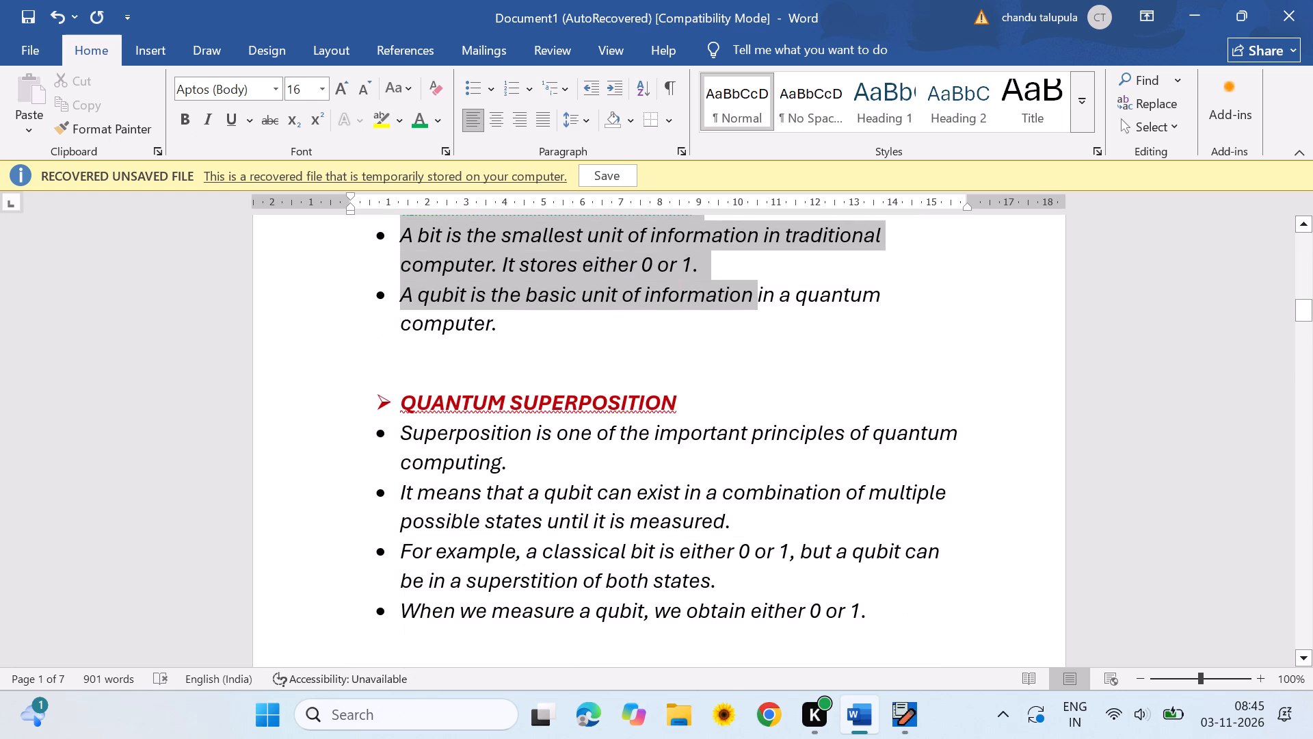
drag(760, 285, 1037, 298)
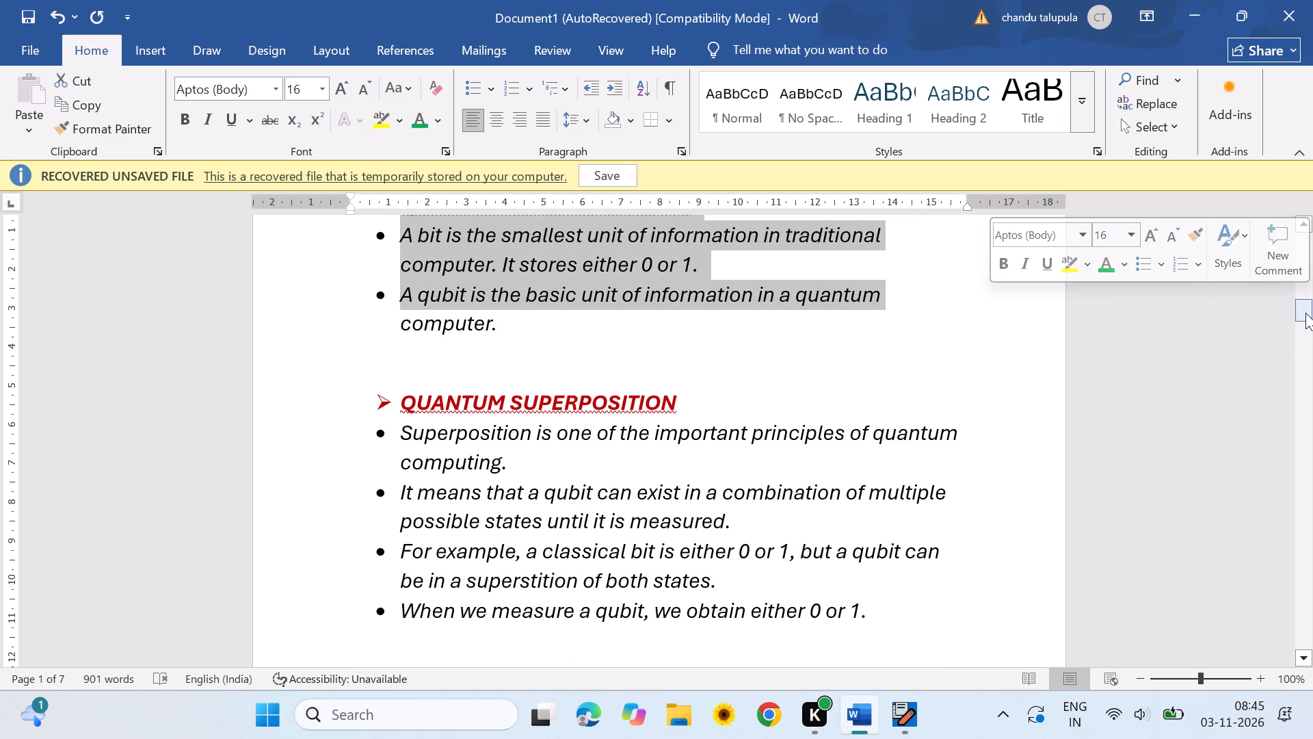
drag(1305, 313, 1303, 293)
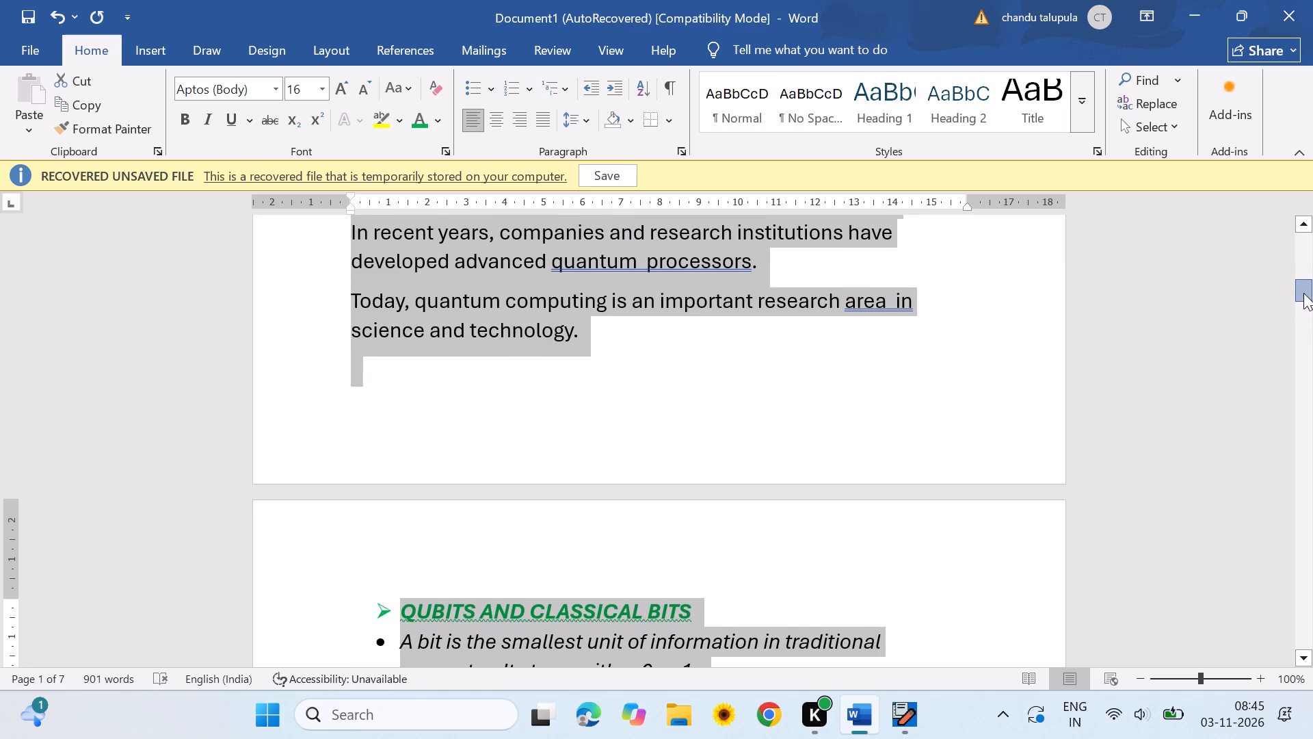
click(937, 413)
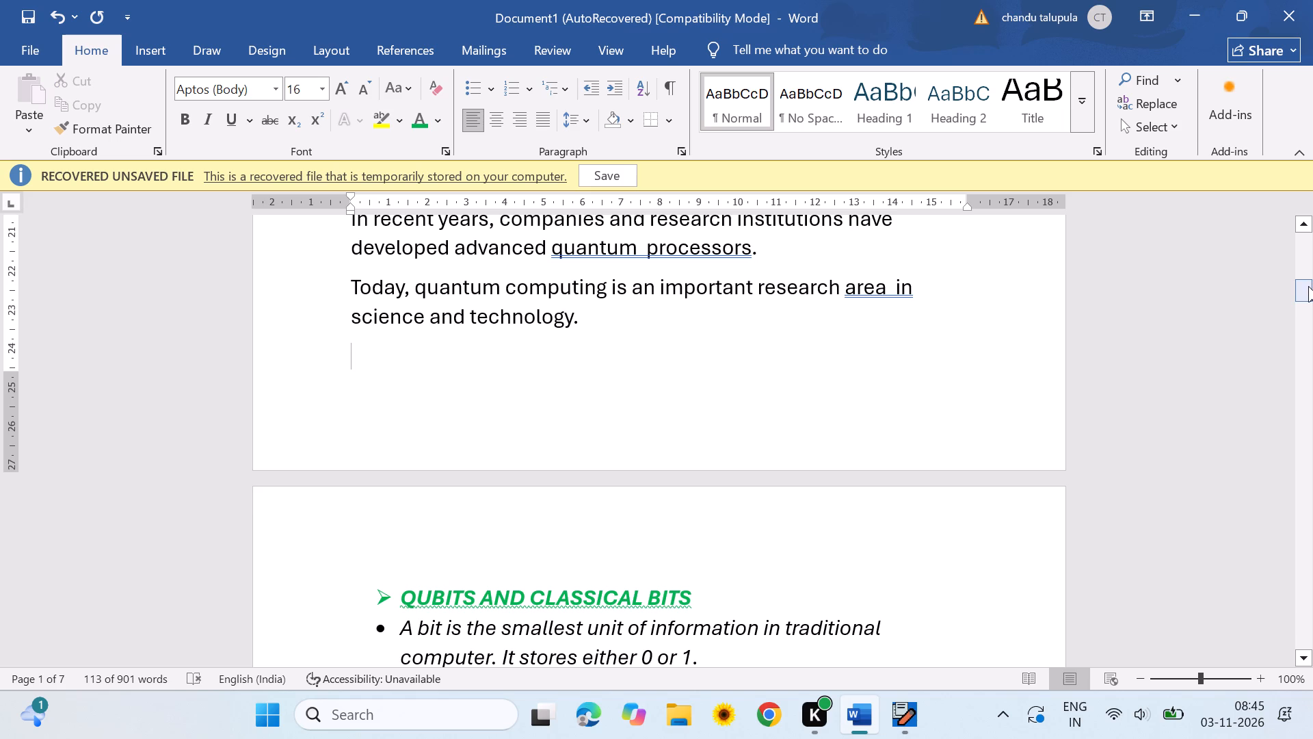
Italicize the history paragraphs from "In 1981" through "Today, quantum computing" and give them solid round bullets.
drag(1308, 286, 1307, 272)
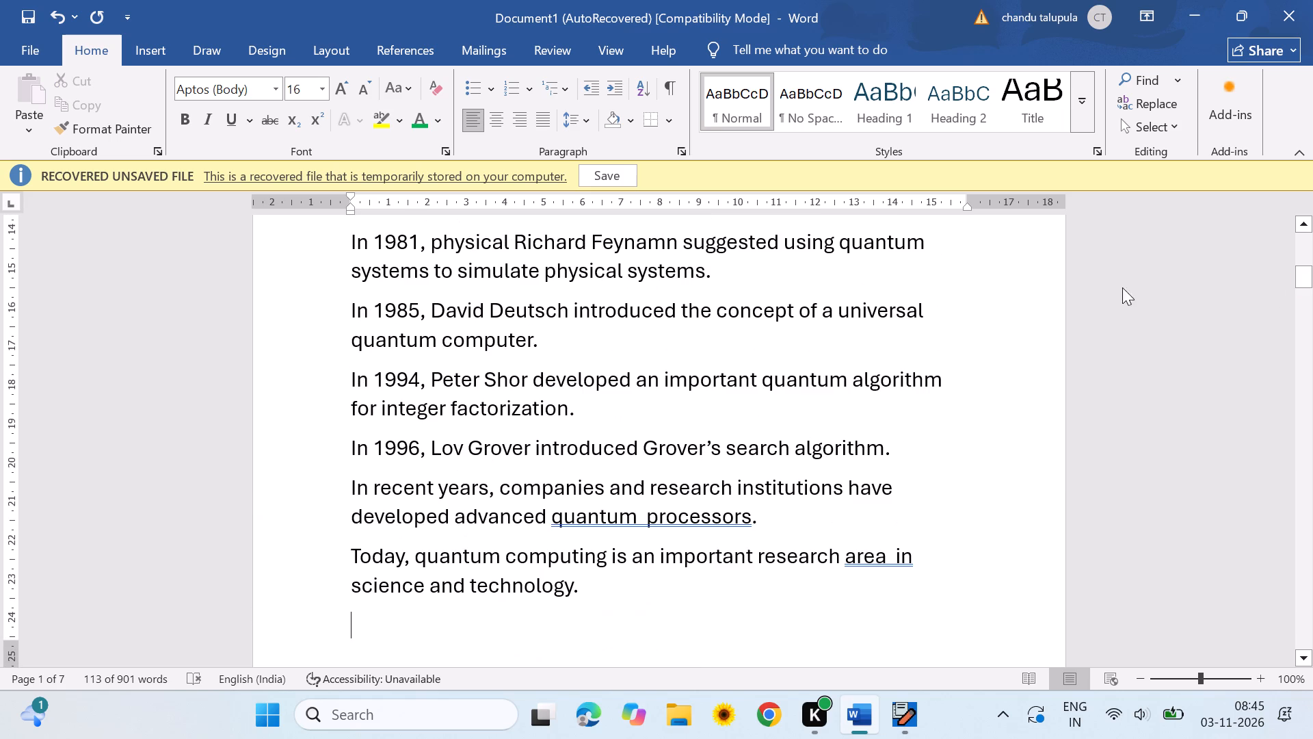
drag(345, 246, 456, 479)
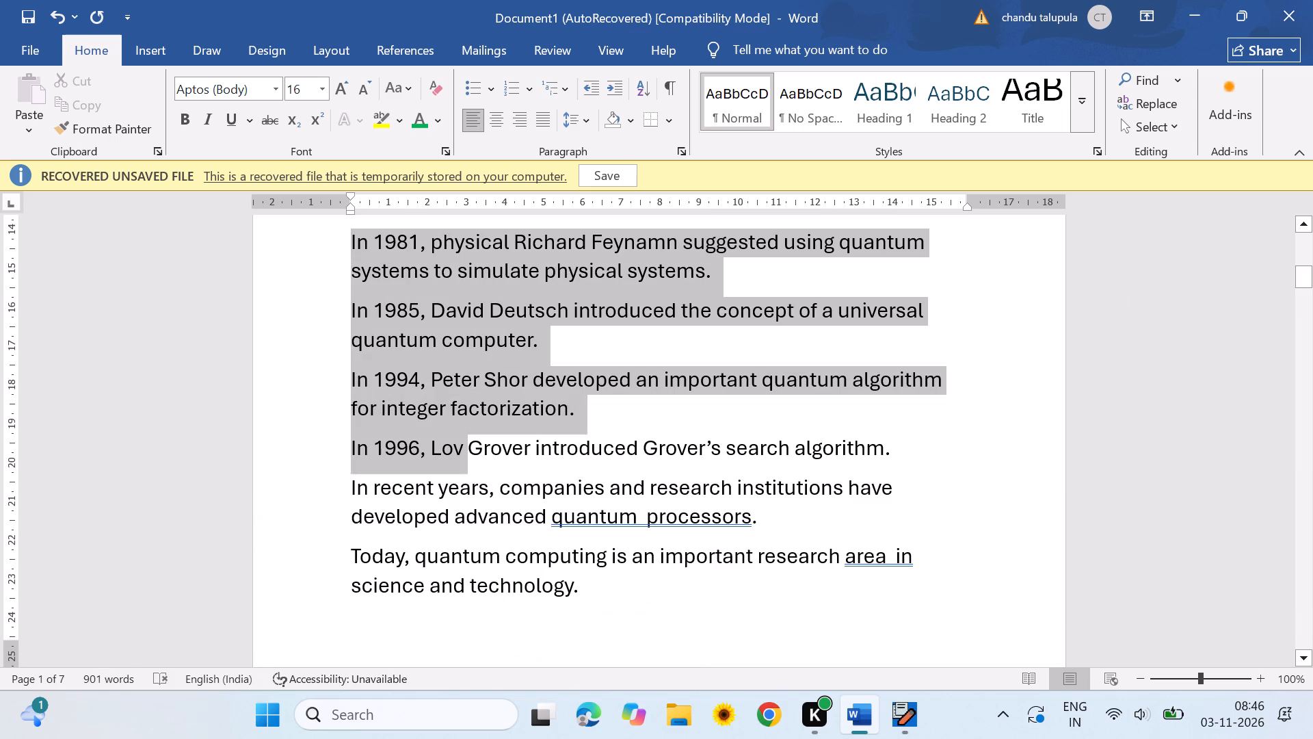
drag(456, 479, 572, 604)
click(602, 578)
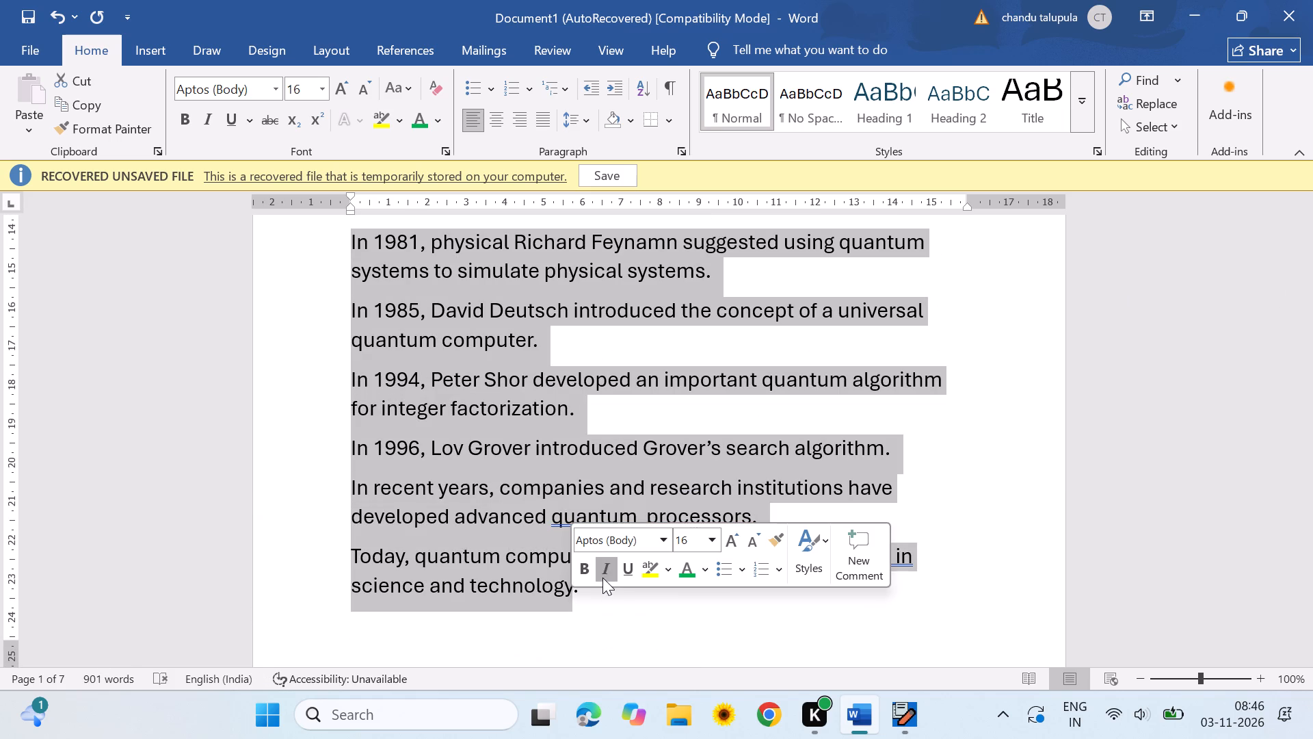
click(745, 571)
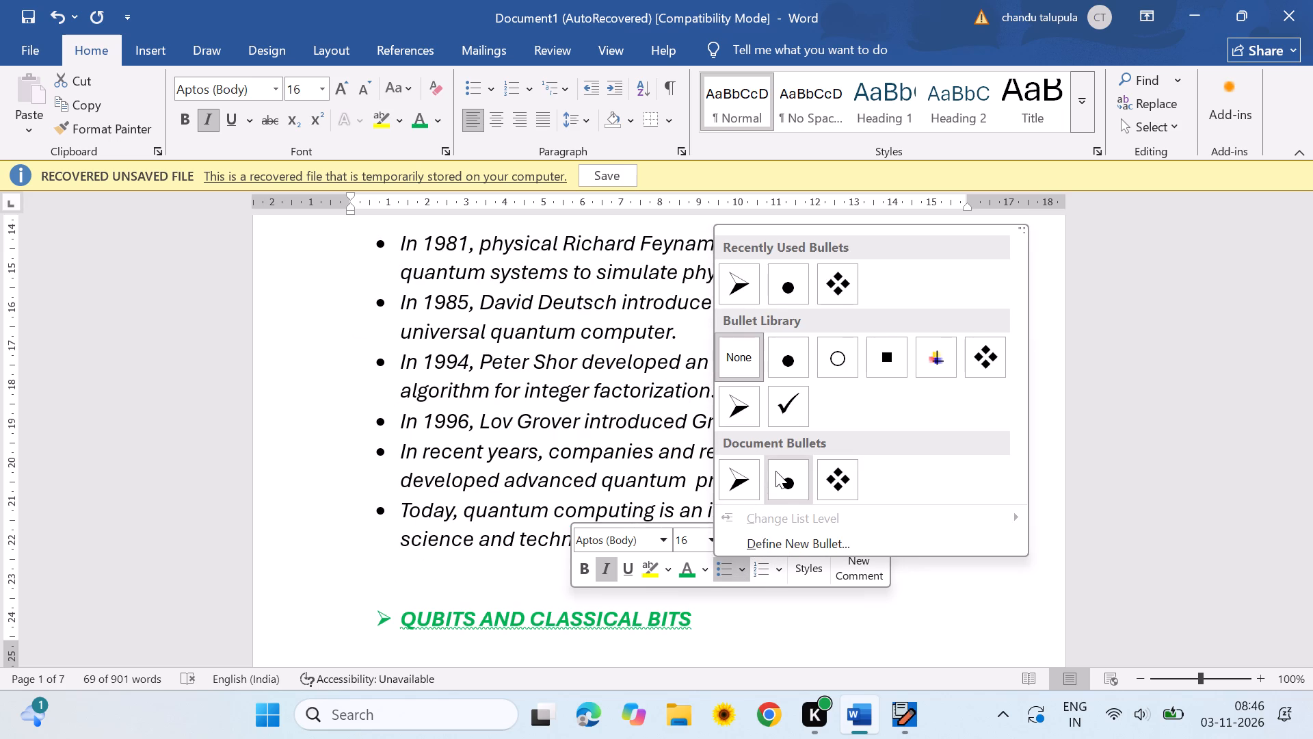
click(775, 471)
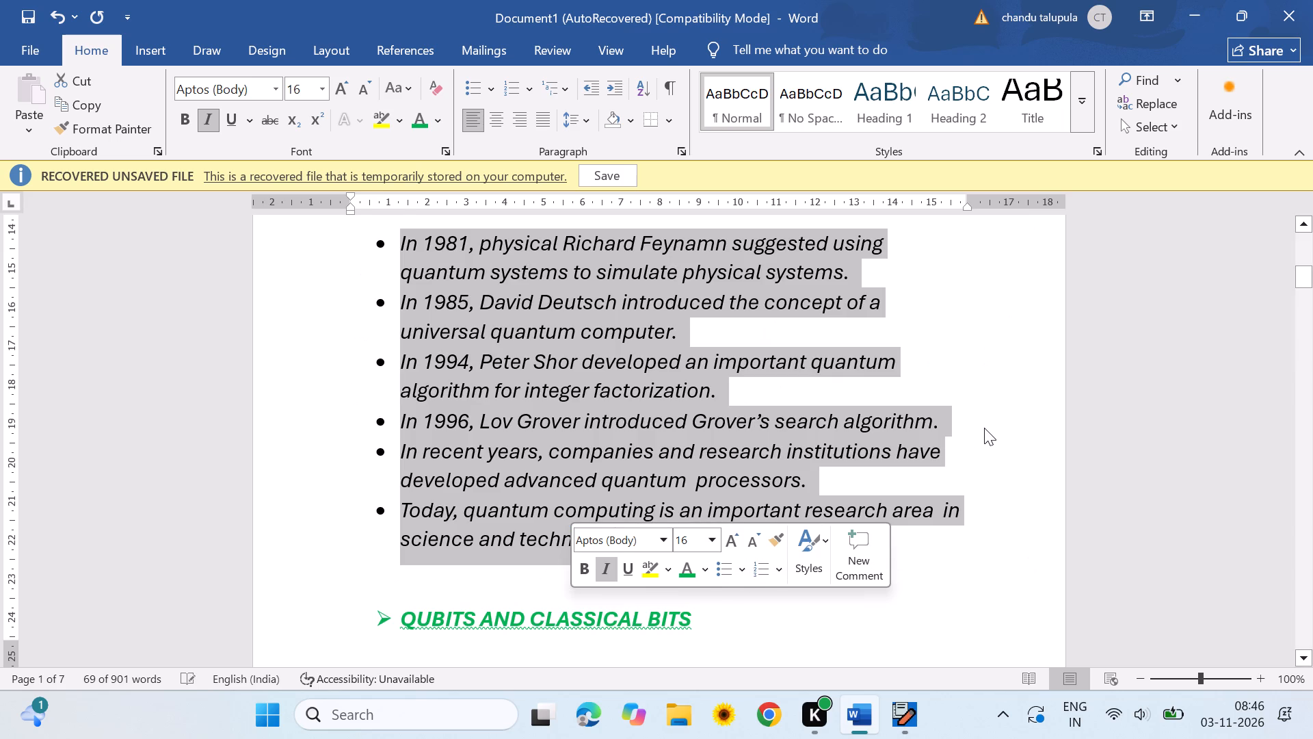
click(984, 428)
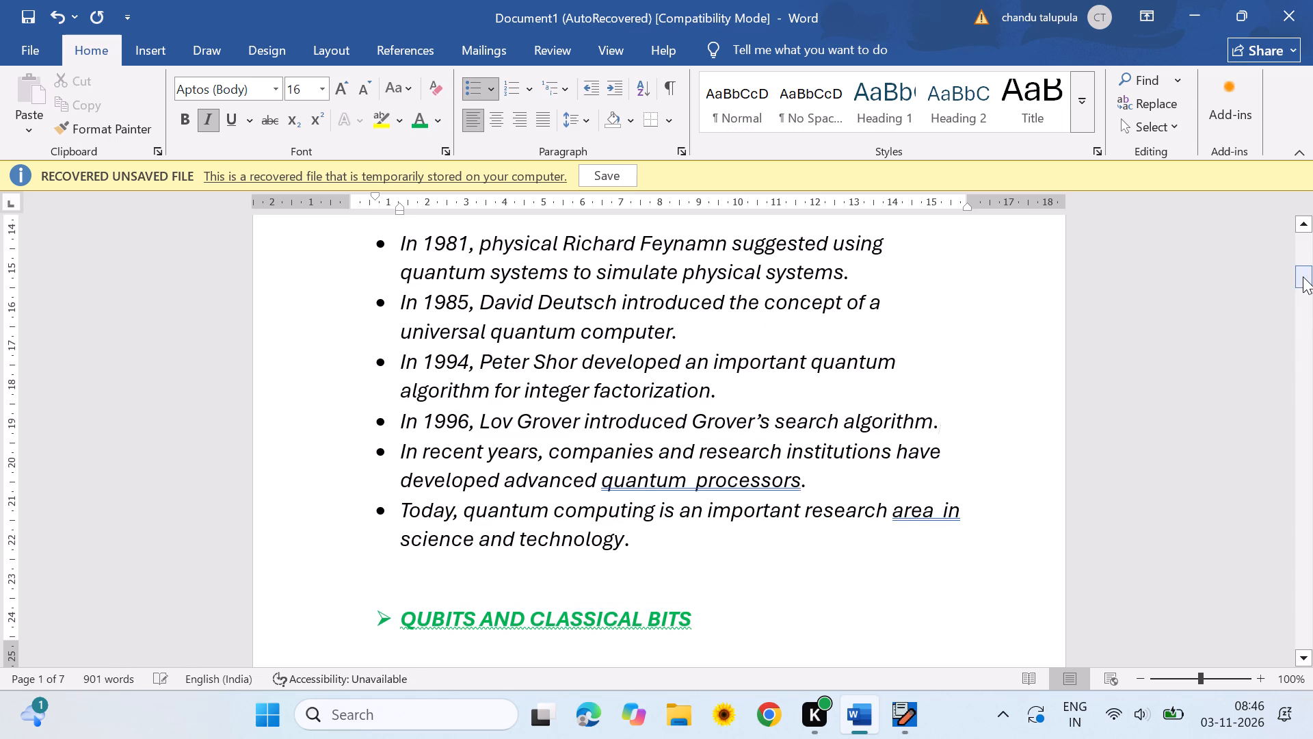
Add a check mark bullet to the paragraph "Quantum computing developed from research in quantum physics and computer science.".
drag(1303, 276, 1304, 268)
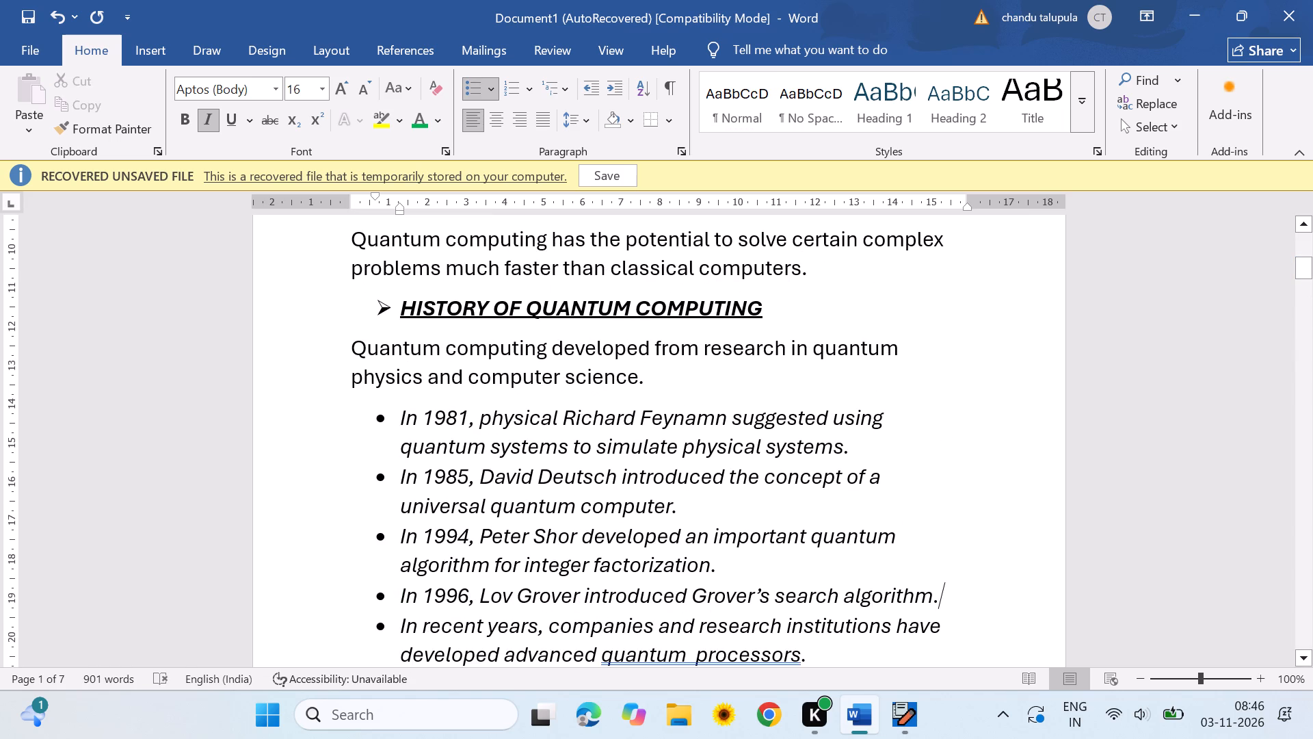
drag(349, 343, 656, 389)
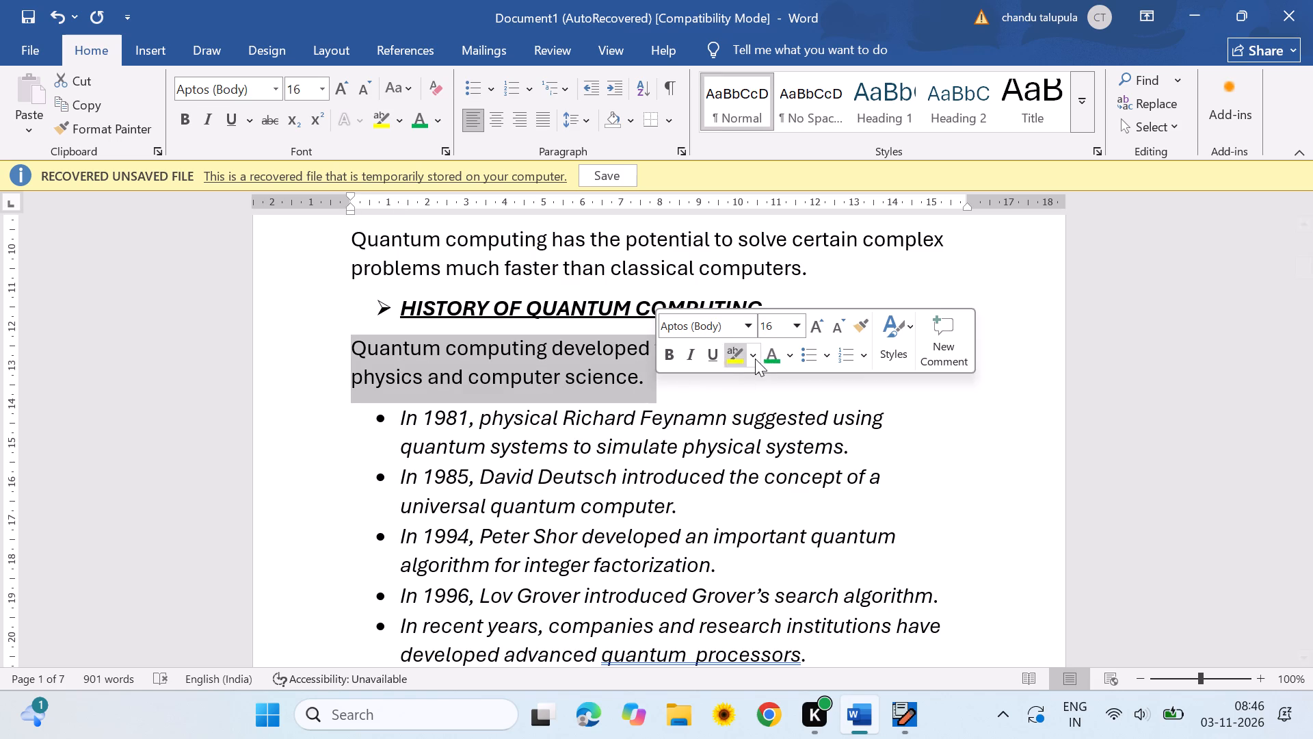
click(830, 350)
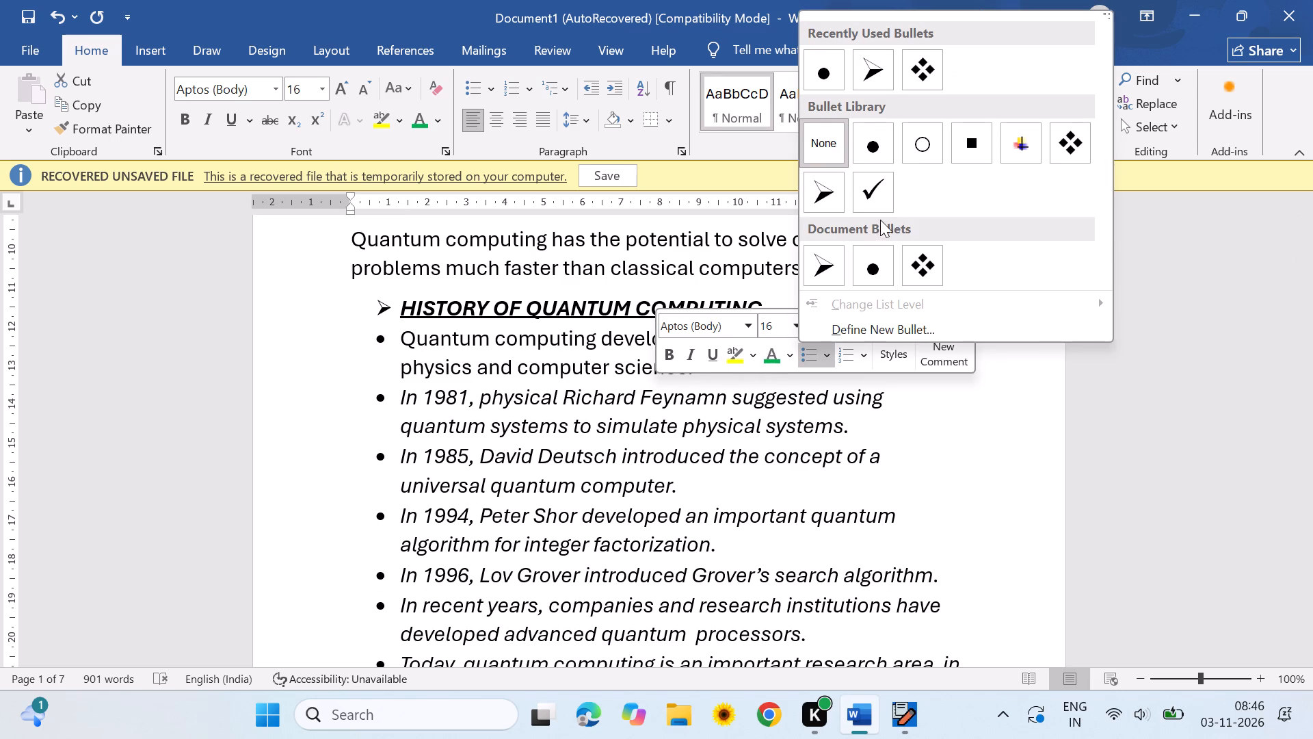
click(873, 205)
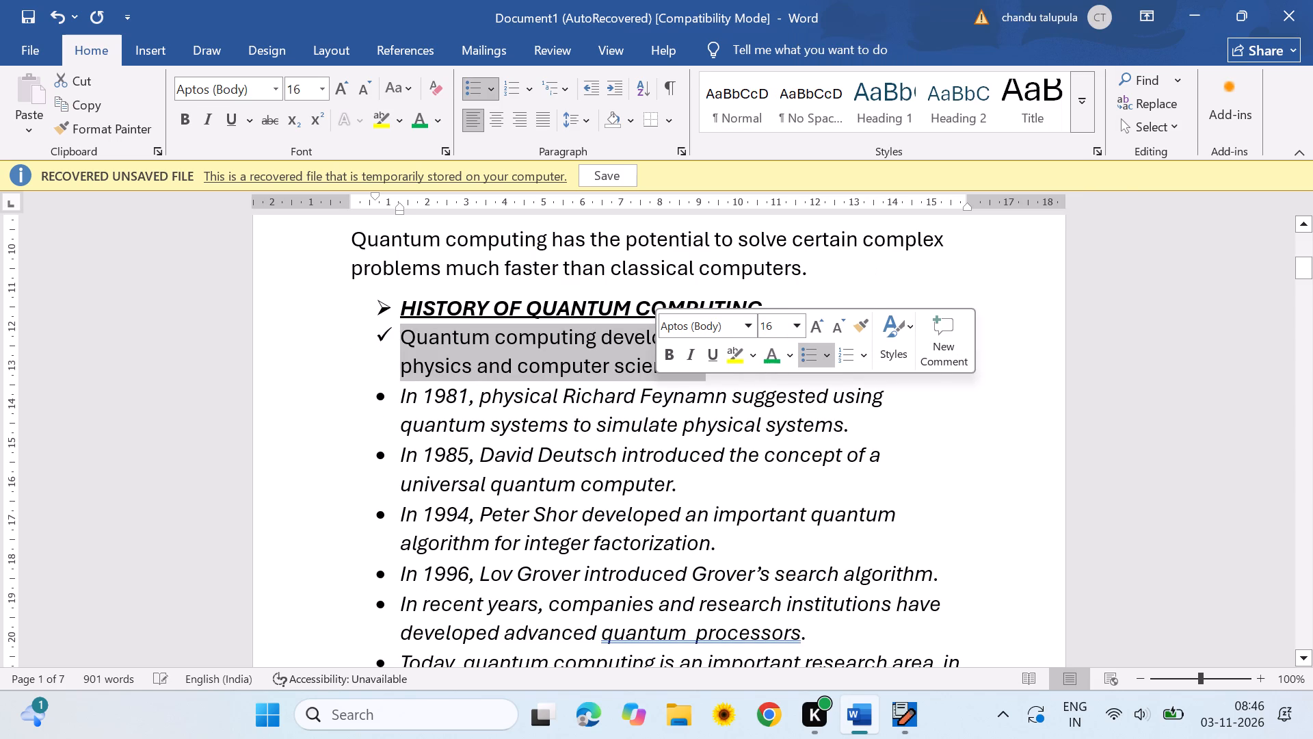
click(970, 468)
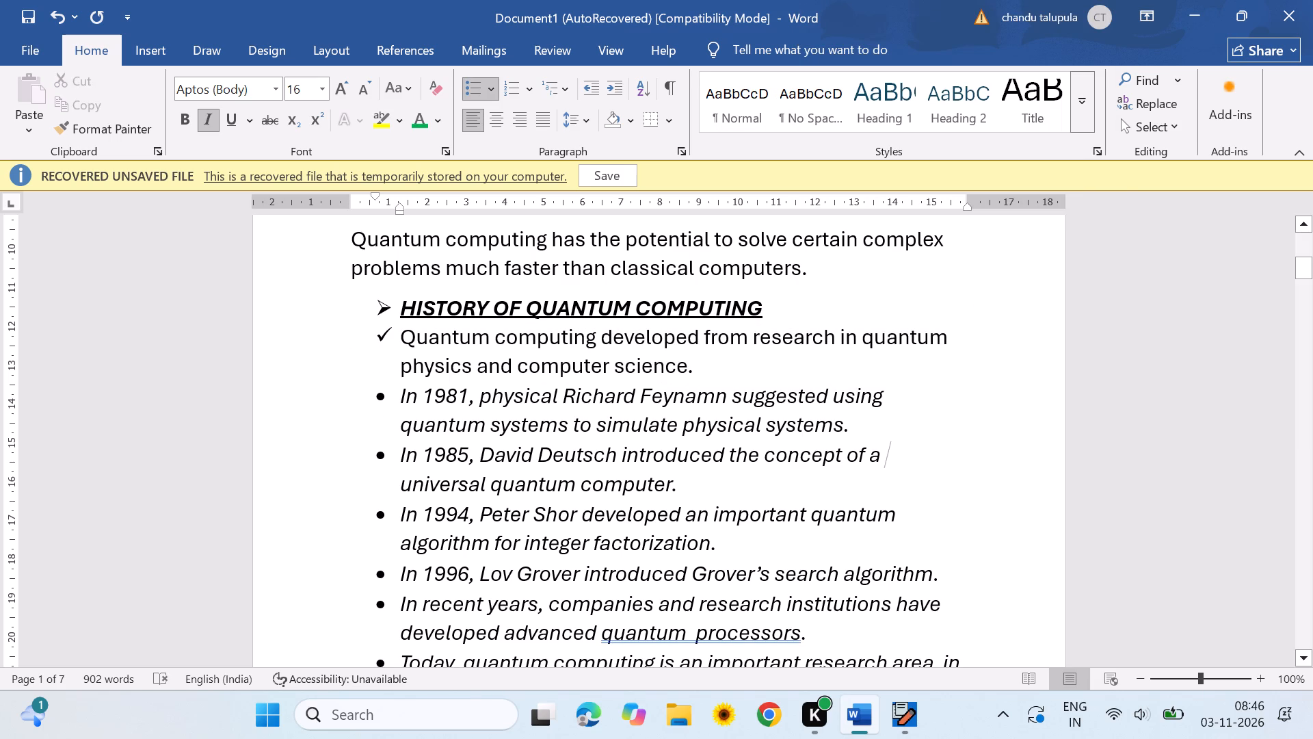
Highlight "1981", "In 1985,", "1994" and "1996," in yellow in the history list.
drag(423, 391, 468, 400)
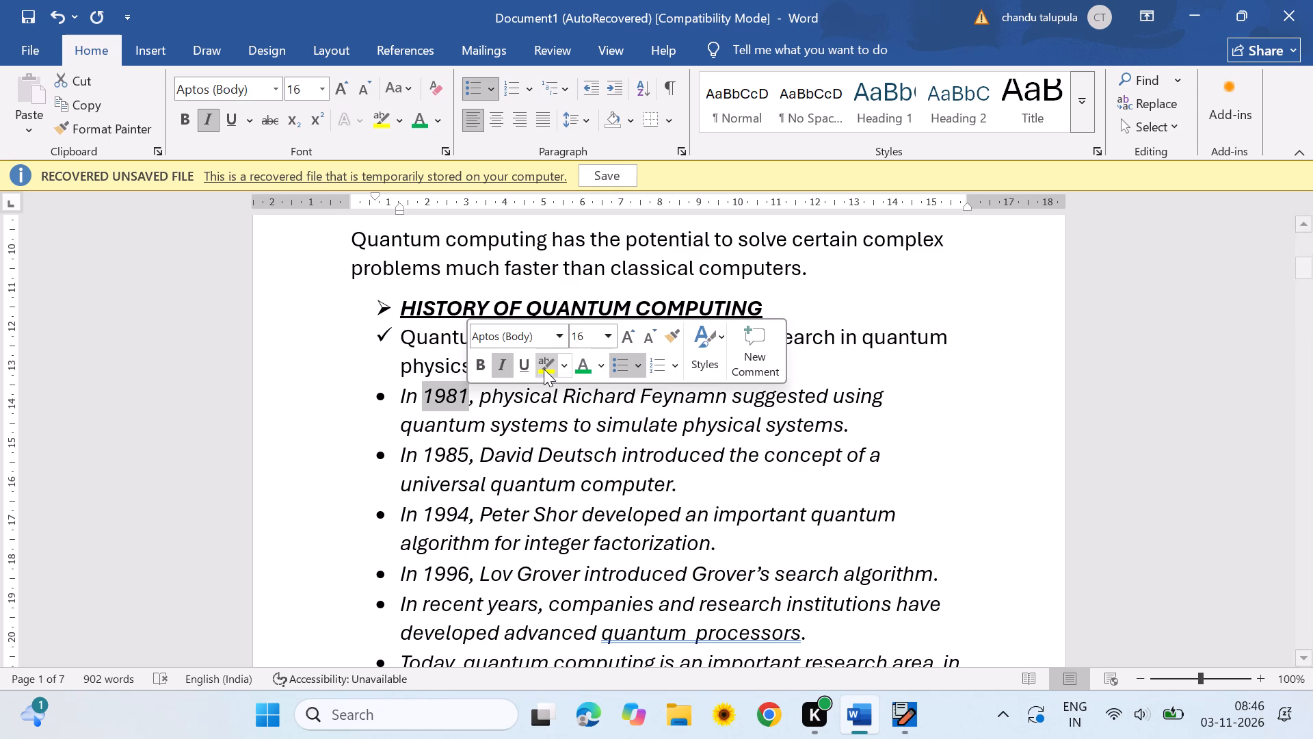
click(553, 364)
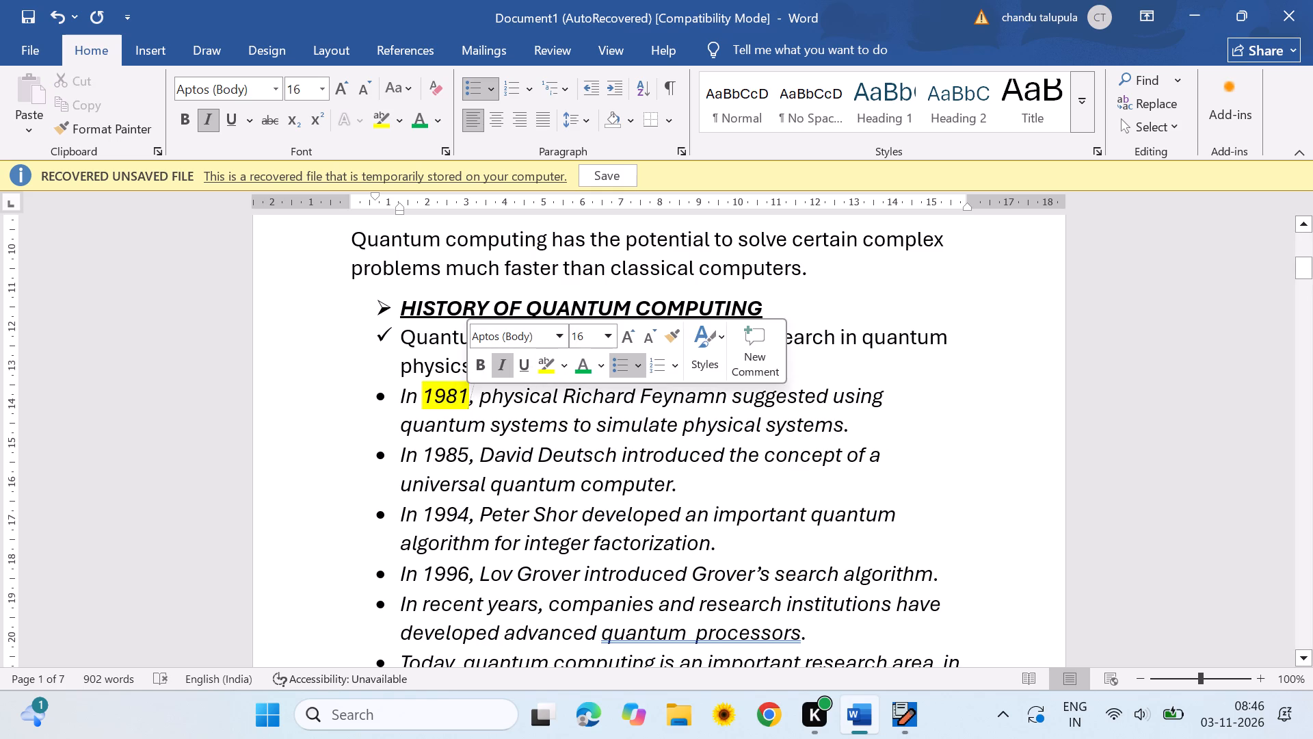
drag(420, 460, 461, 465)
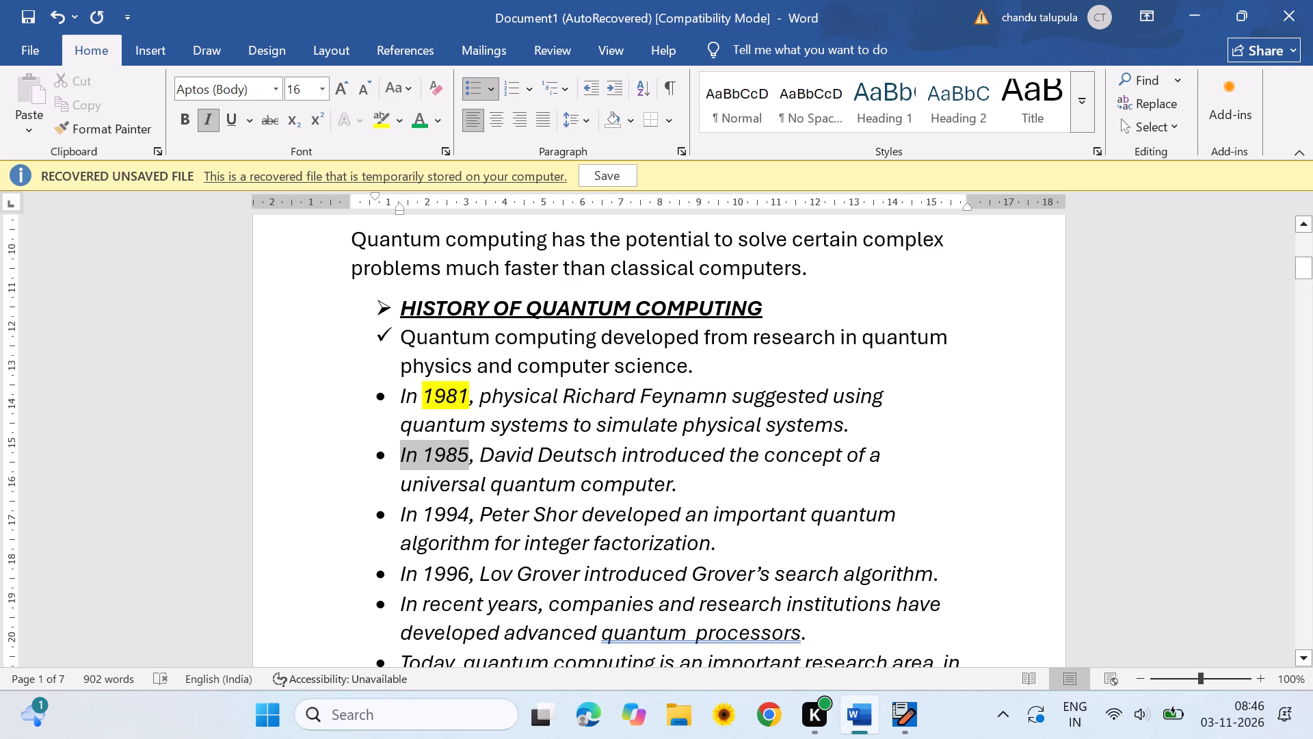
drag(461, 465, 475, 463)
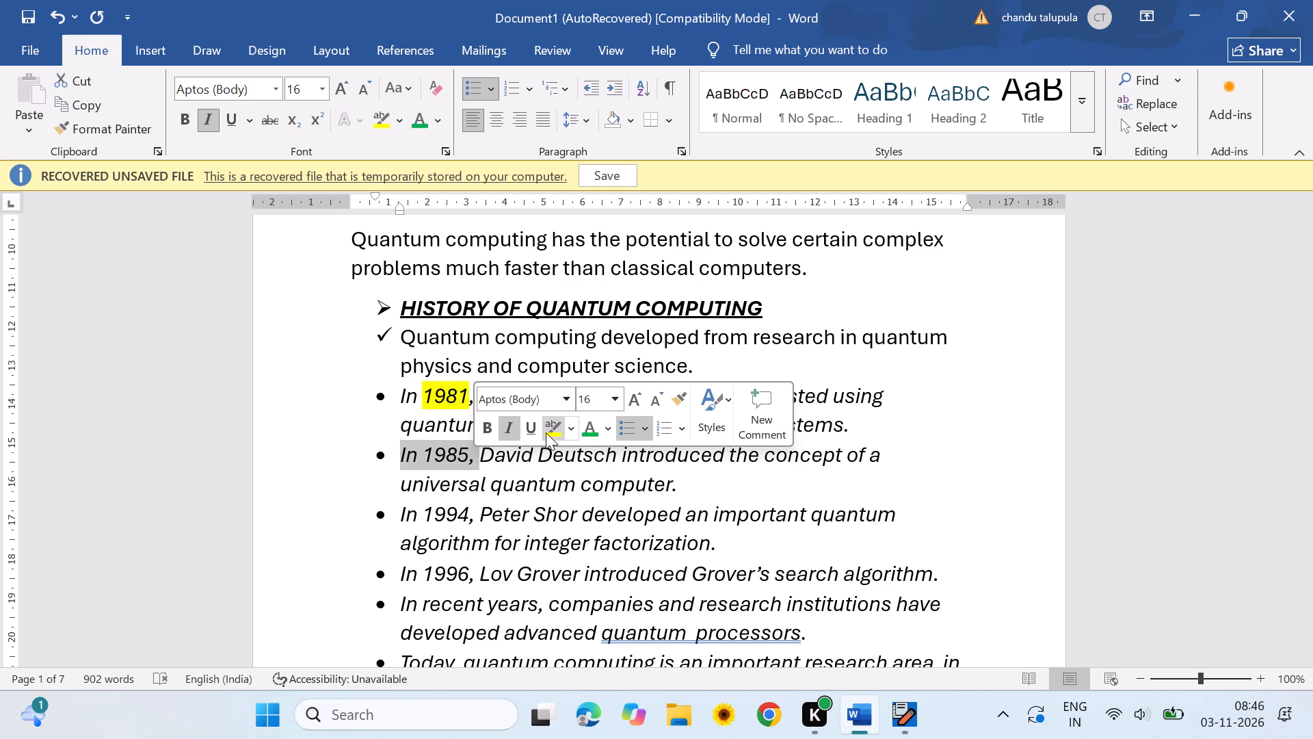
click(546, 432)
drag(426, 517, 473, 519)
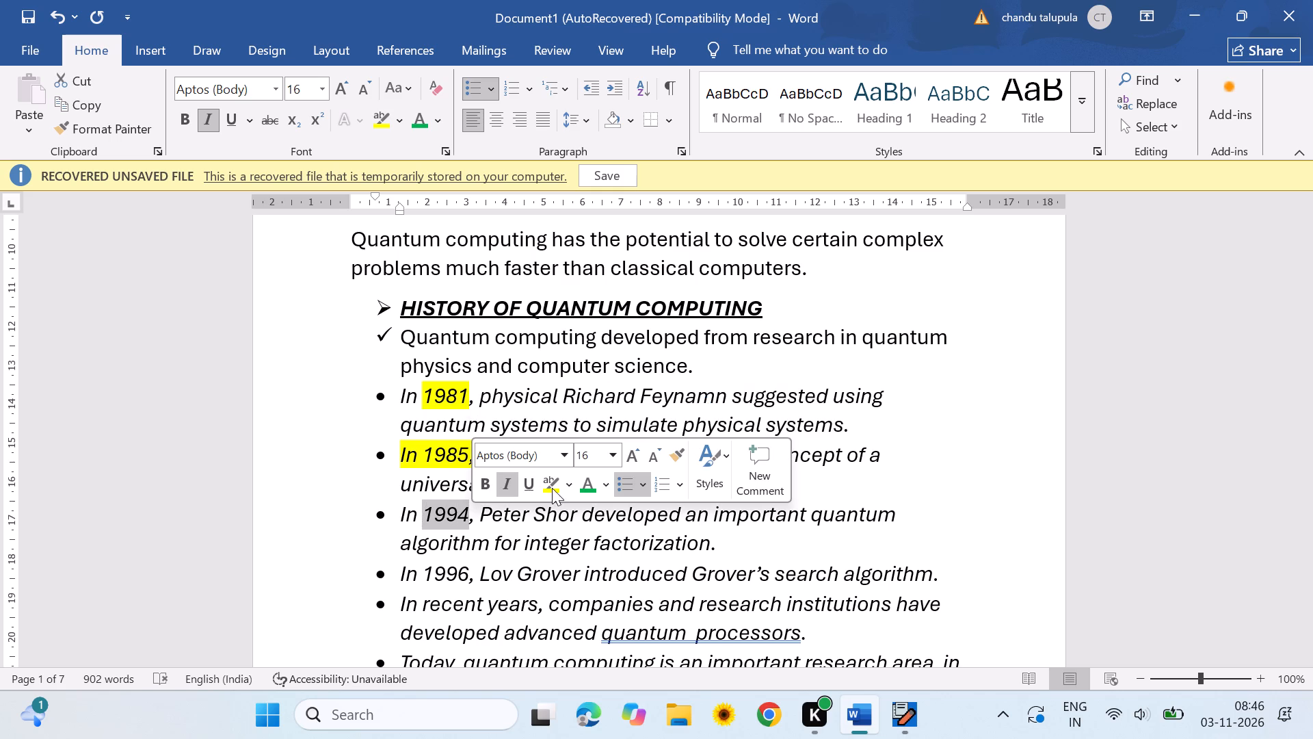
click(552, 487)
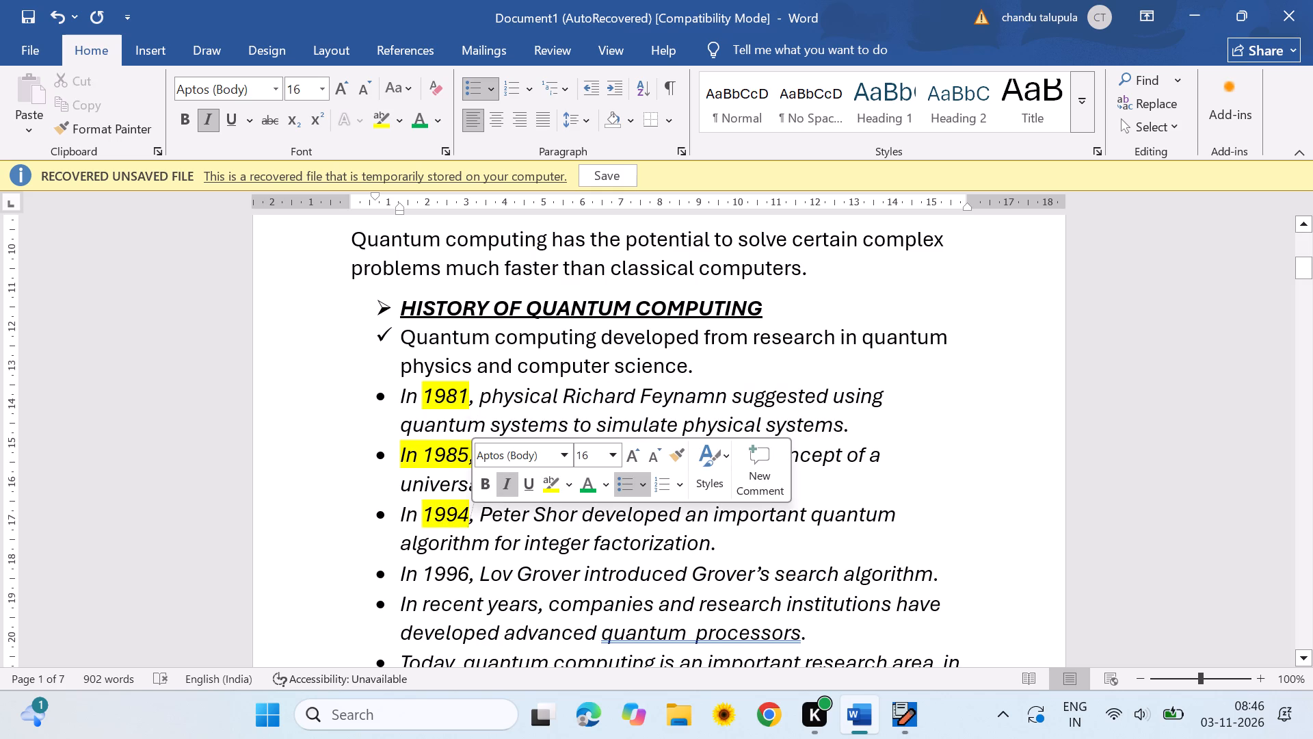
drag(427, 573, 477, 569)
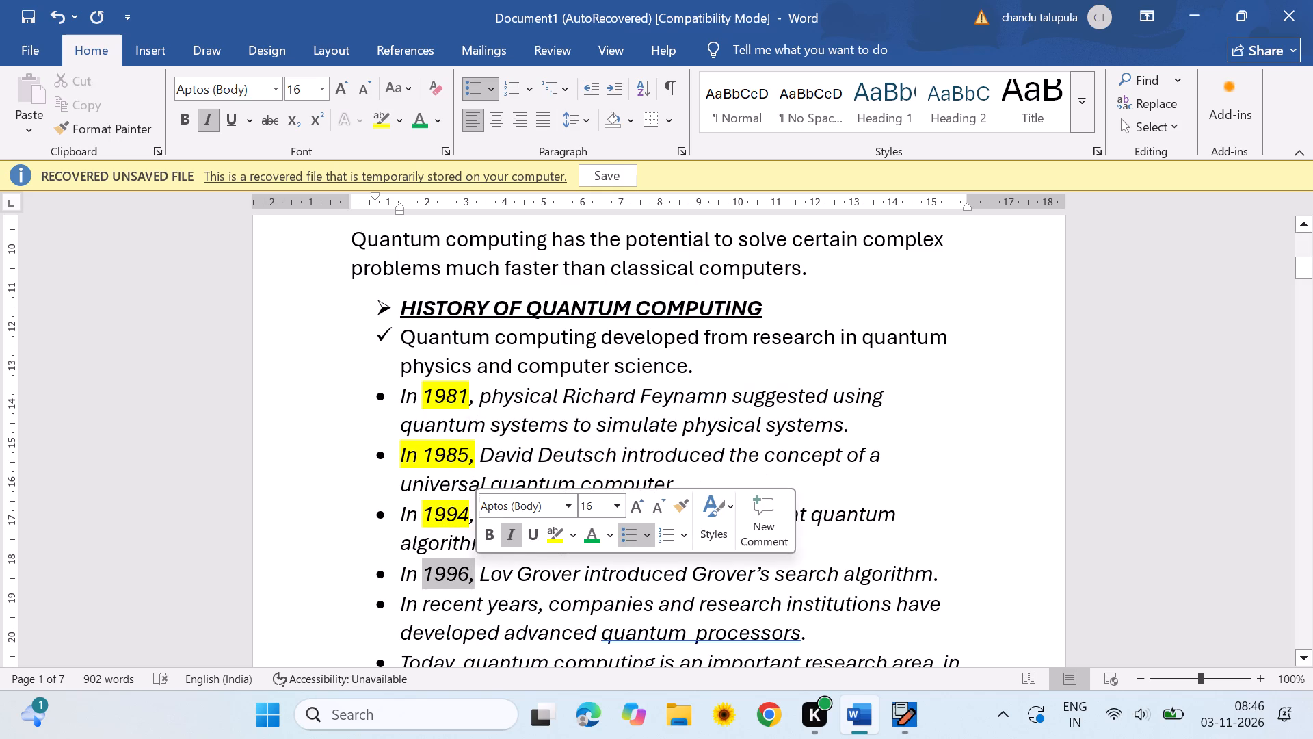
click(553, 531)
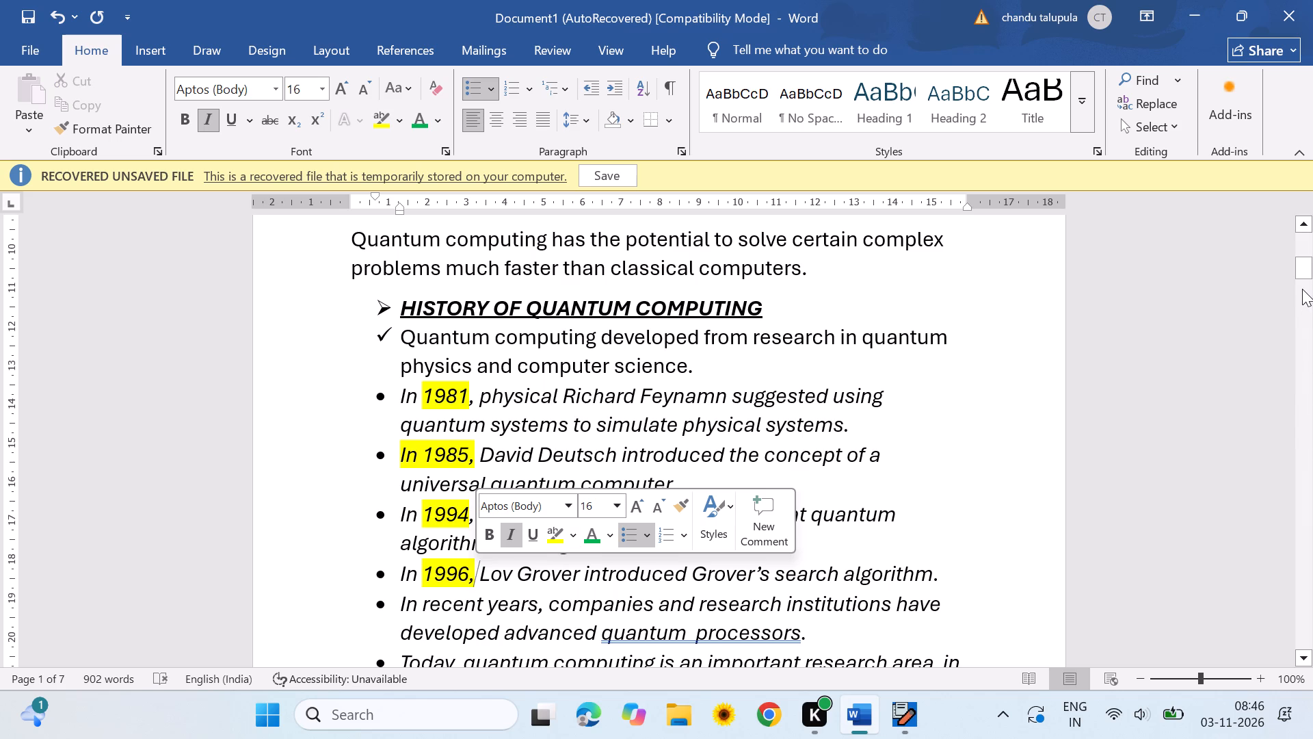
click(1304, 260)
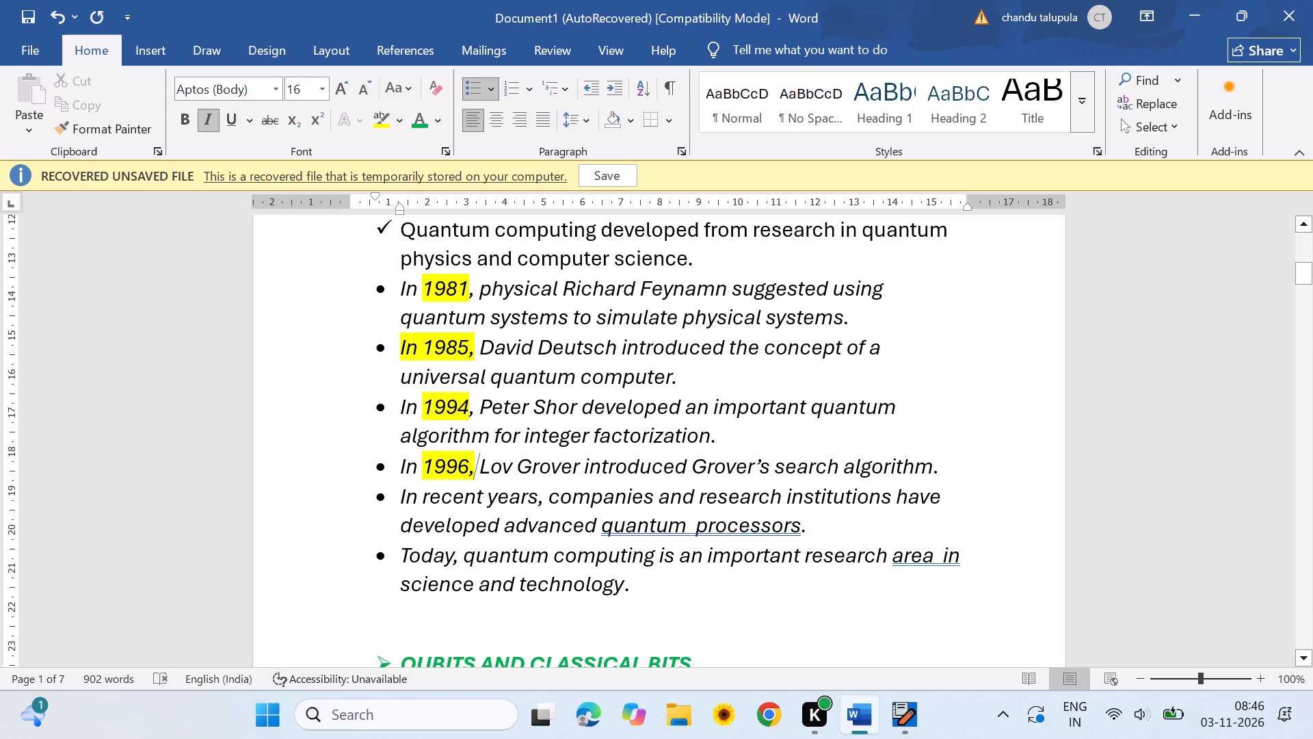
Insert a blank line between the introduction text and the HISTORY OF QUANTUM COMPUTING heading.
click(1299, 263)
drag(1299, 263, 1299, 257)
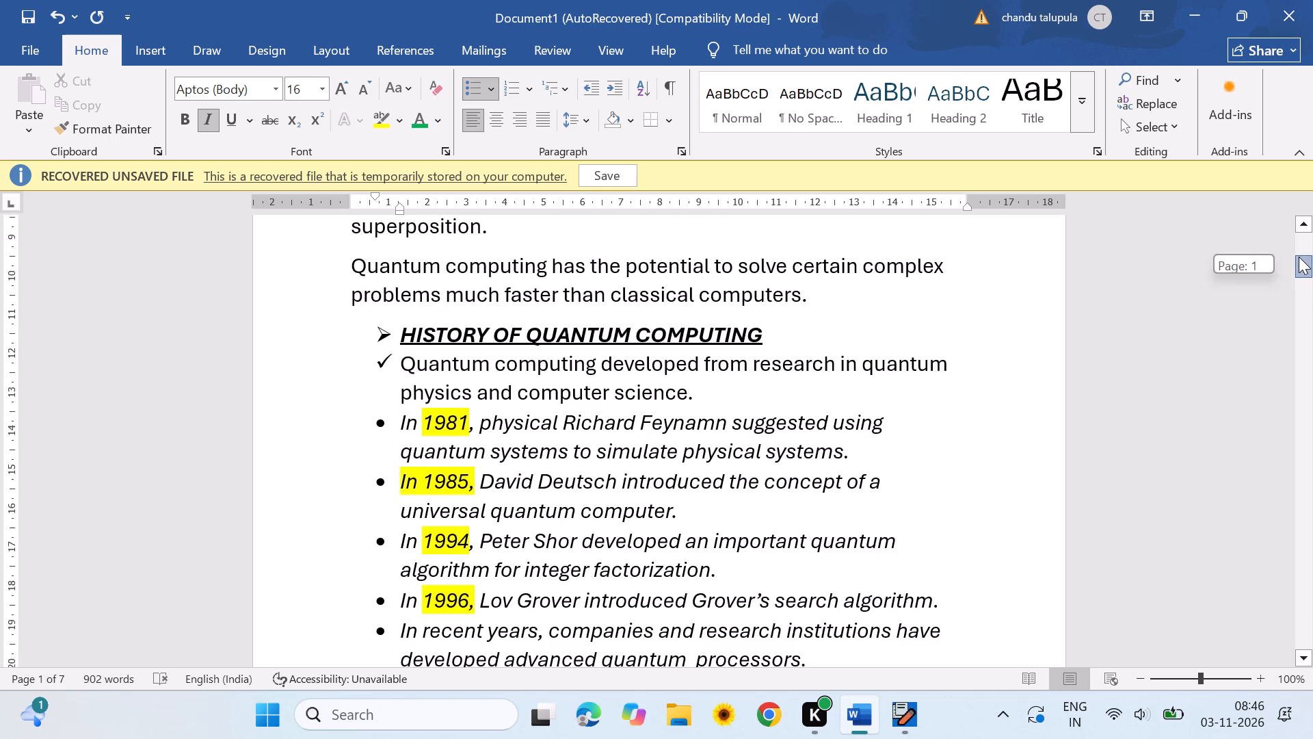
drag(1299, 257, 1299, 256)
click(825, 310)
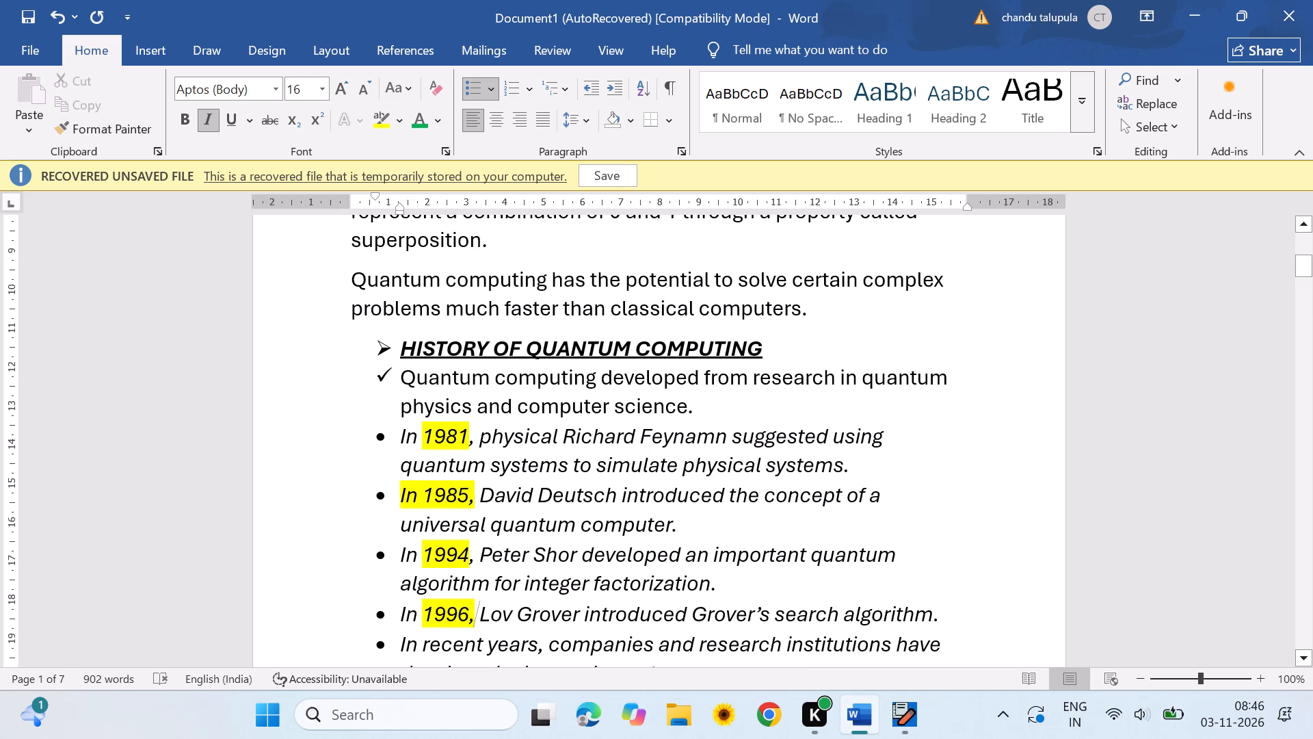
key(Return)
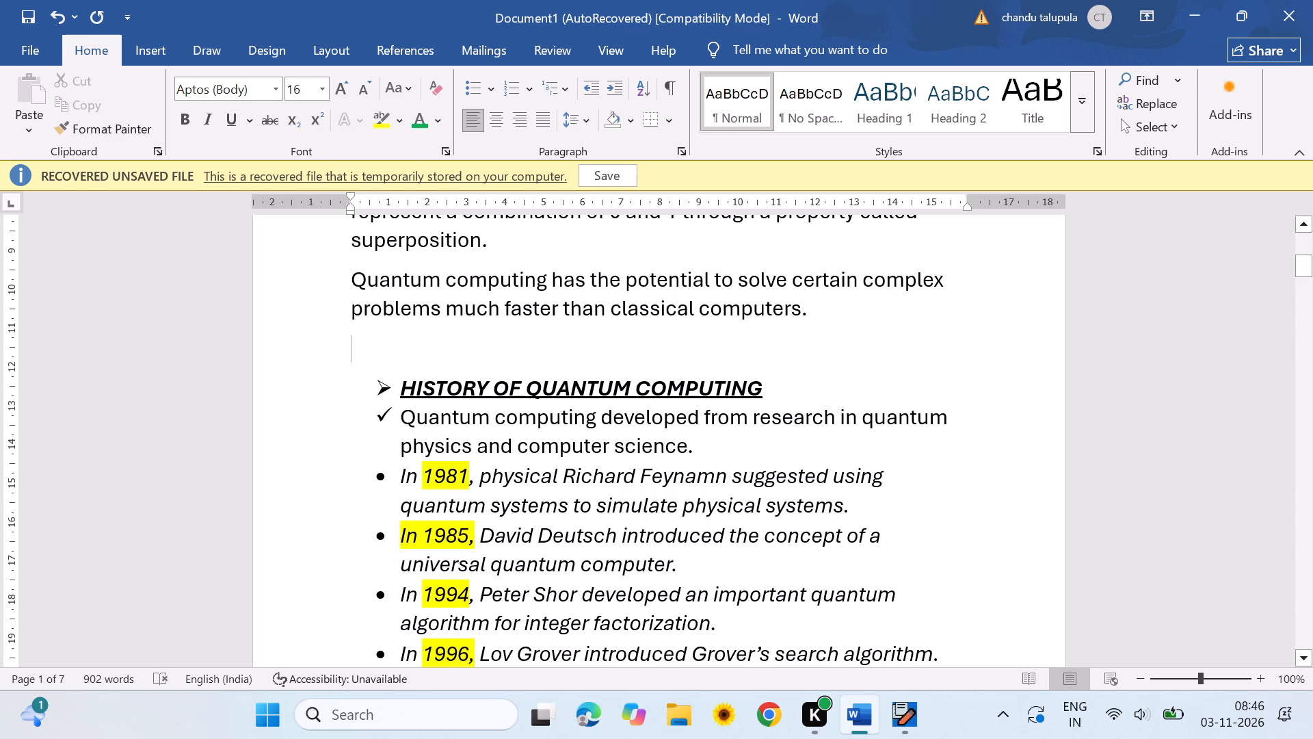
Highlight "Richard Feynamn" and "David Deutsch" in turquoise in the 1981 and 1985 history bullets.
drag(564, 474, 686, 474)
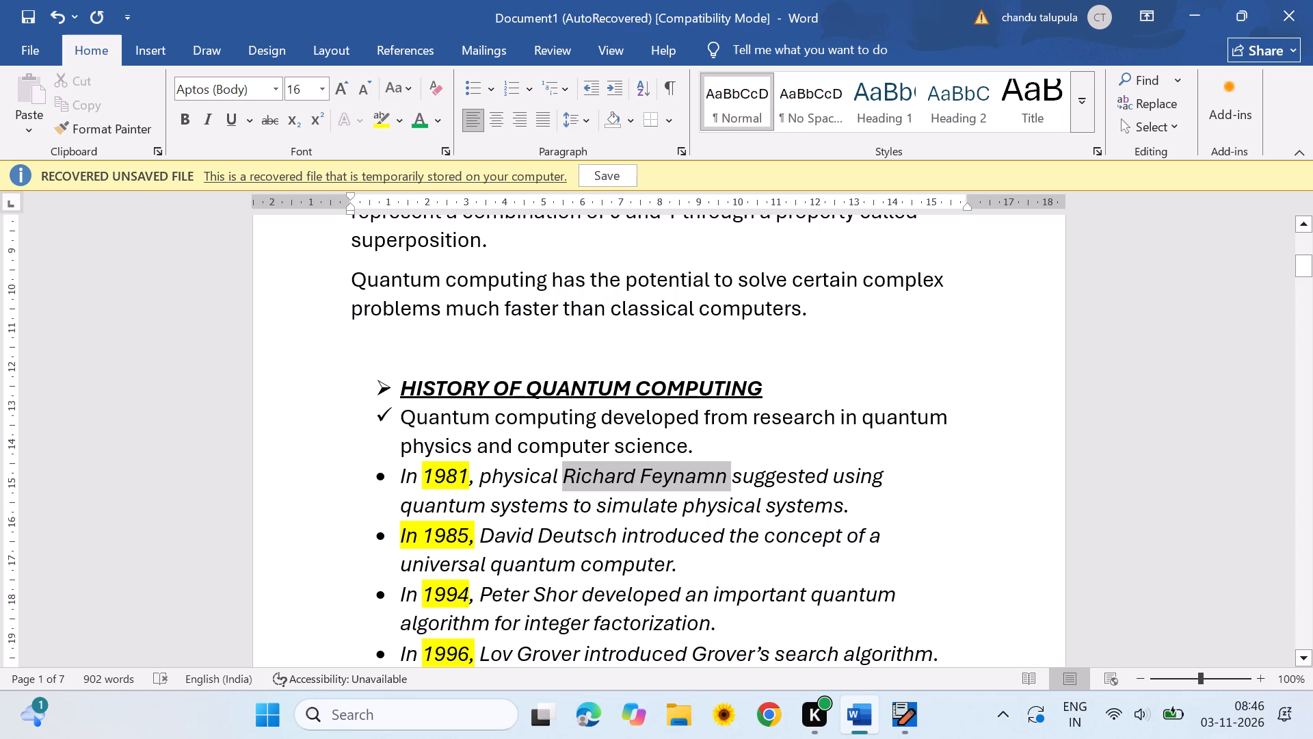
drag(686, 474, 695, 476)
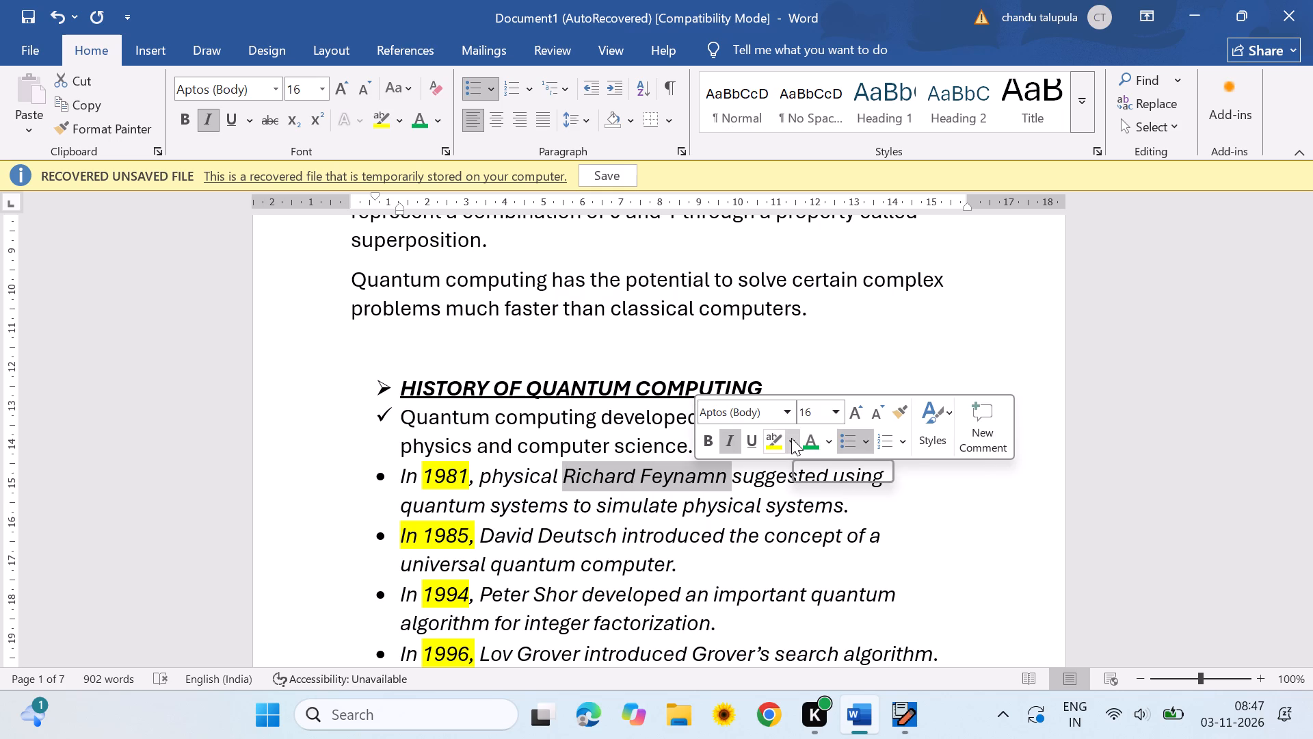
click(791, 438)
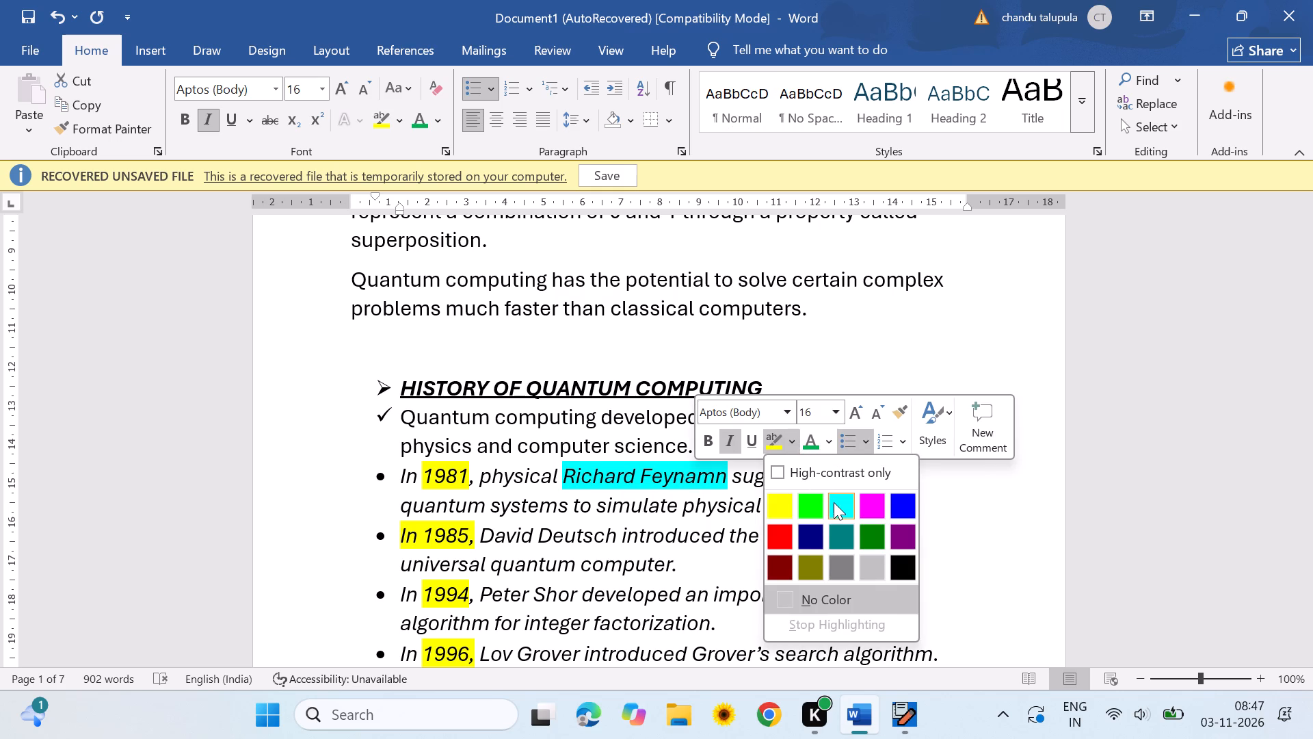
click(834, 502)
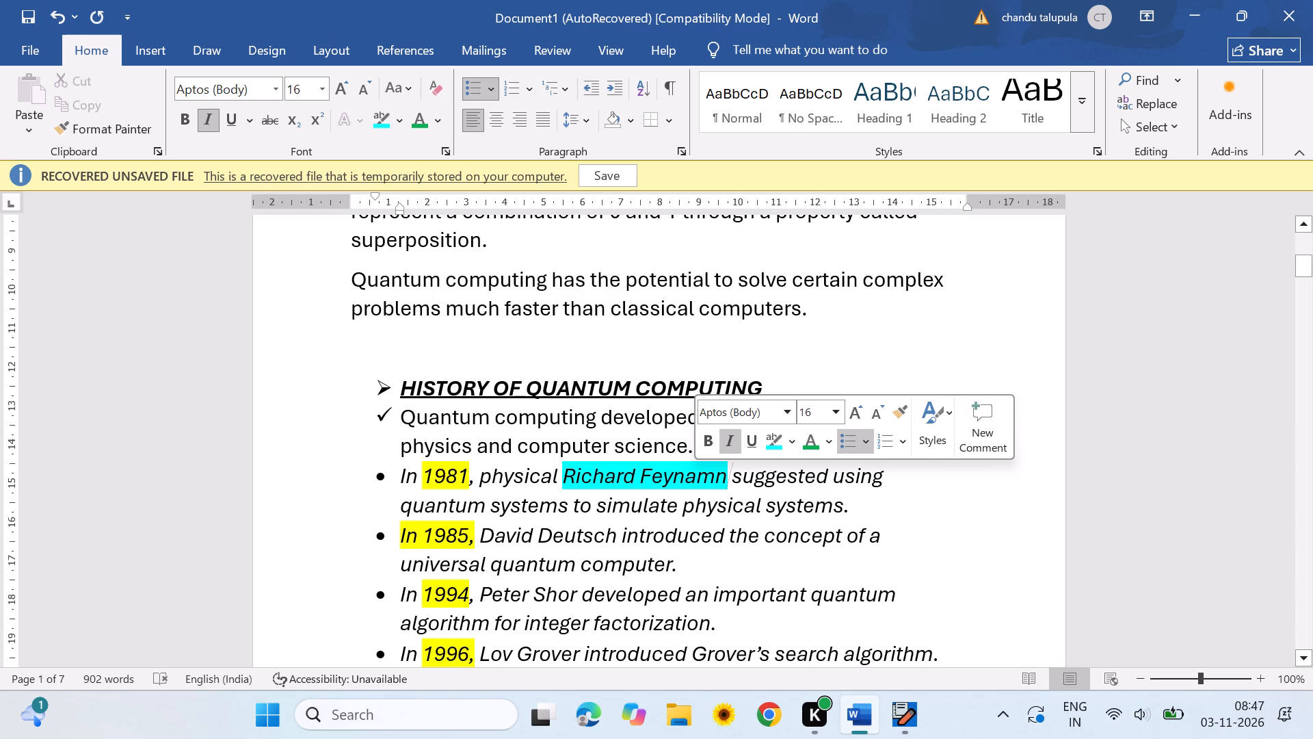
drag(483, 535, 625, 540)
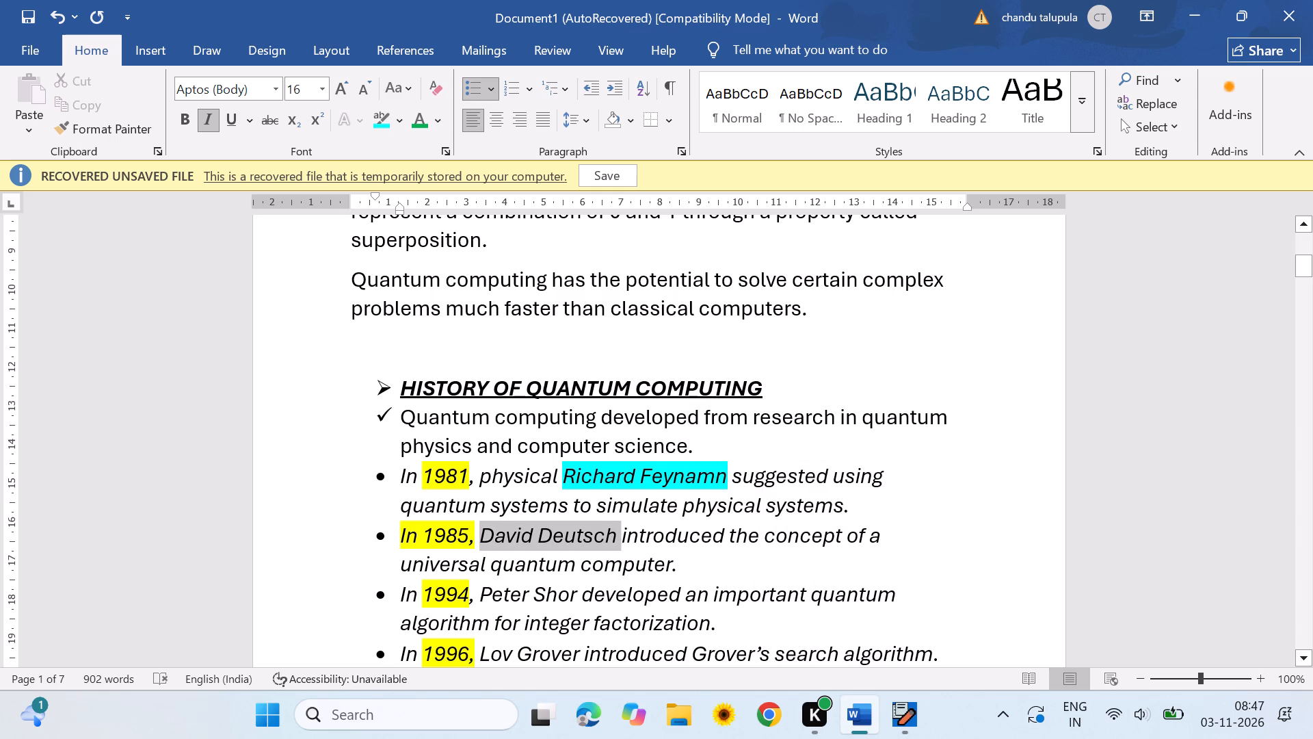
drag(625, 540, 625, 541)
click(695, 513)
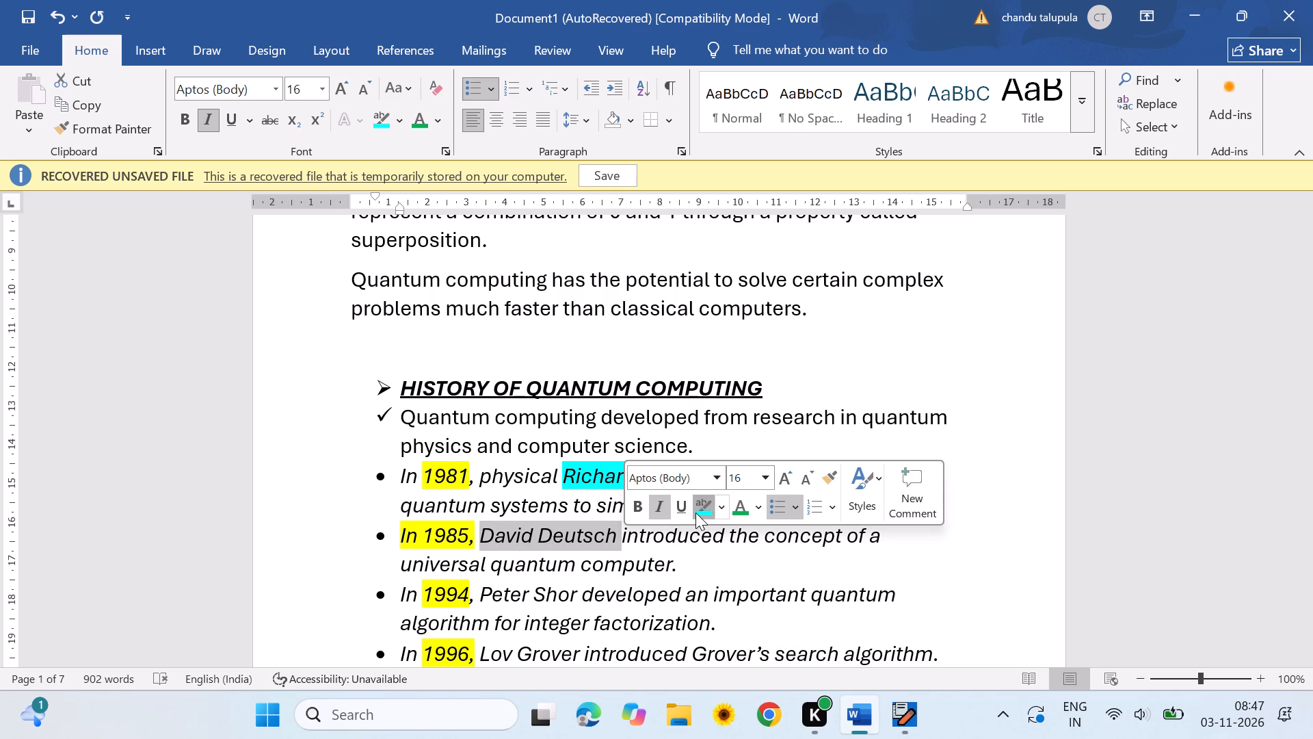
Highlight "Peter Shor" and ", Lov Grover" in turquoise in the 1994 and 1996 history bullets.
drag(613, 619, 544, 604)
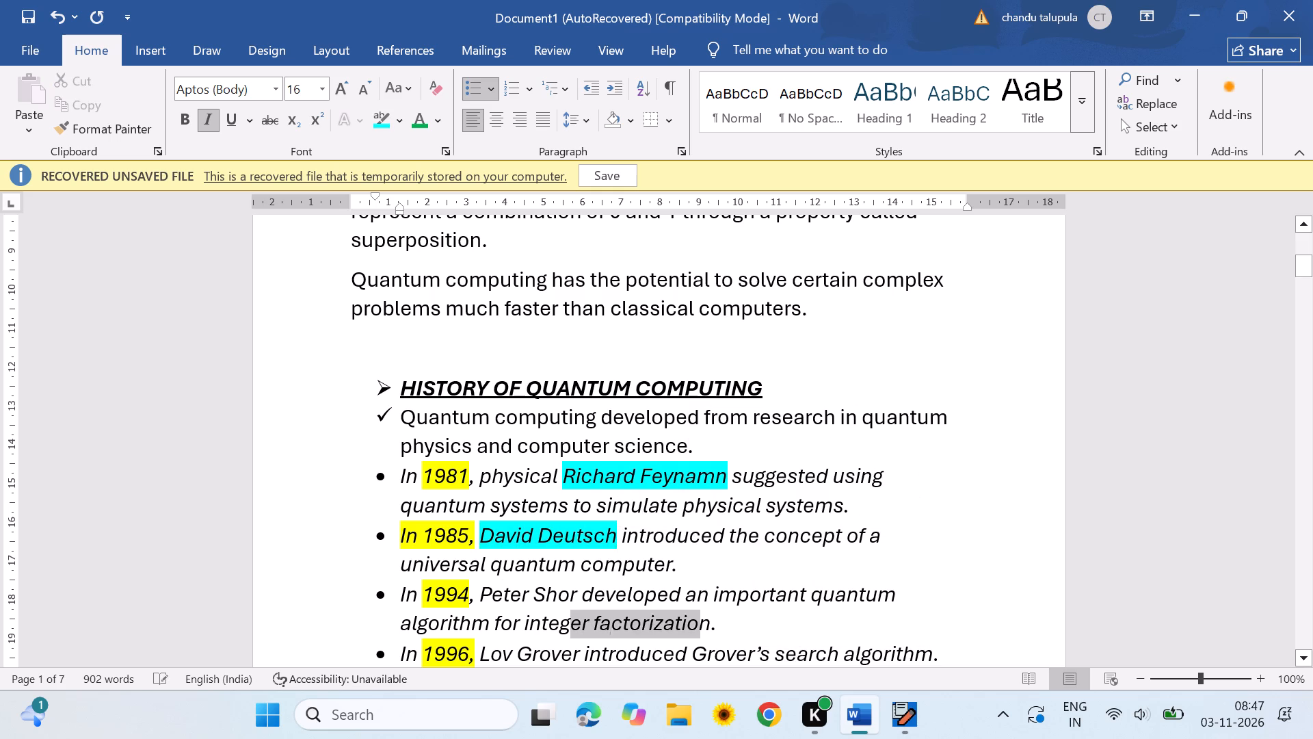
drag(544, 604, 784, 643)
click(784, 643)
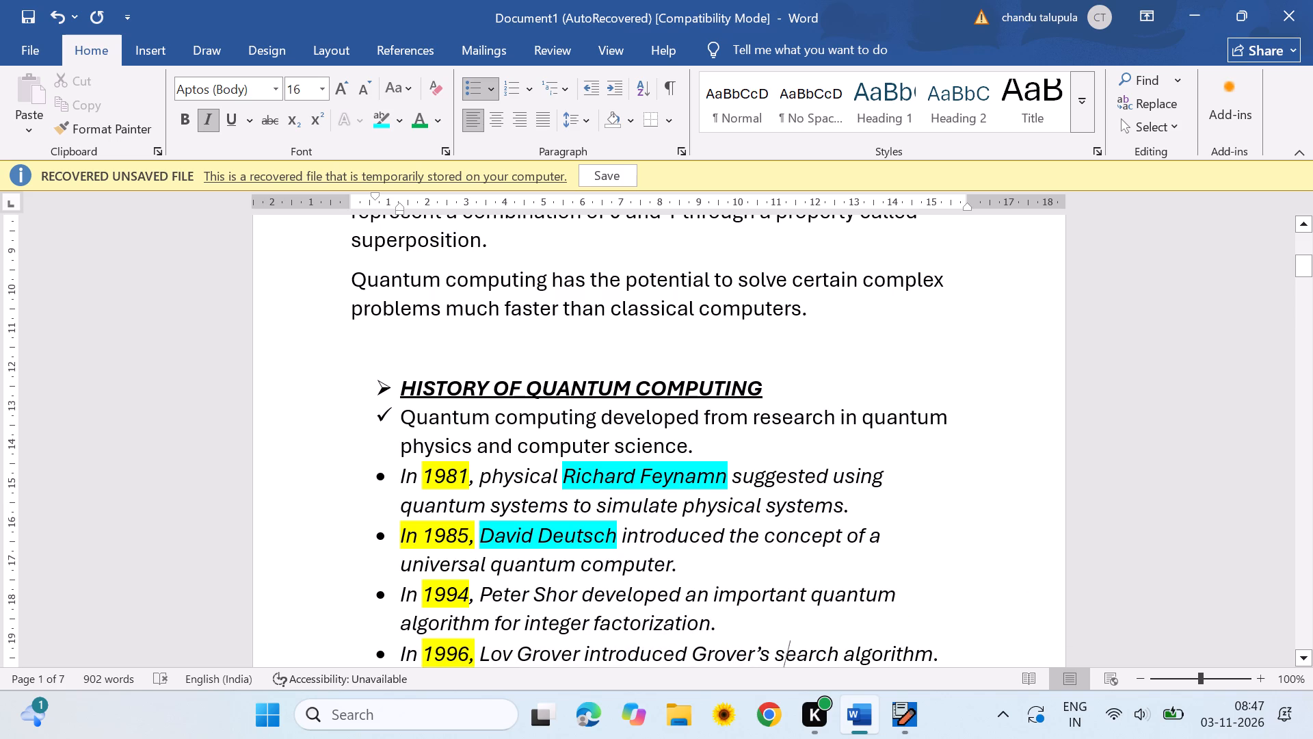
drag(483, 590, 568, 600)
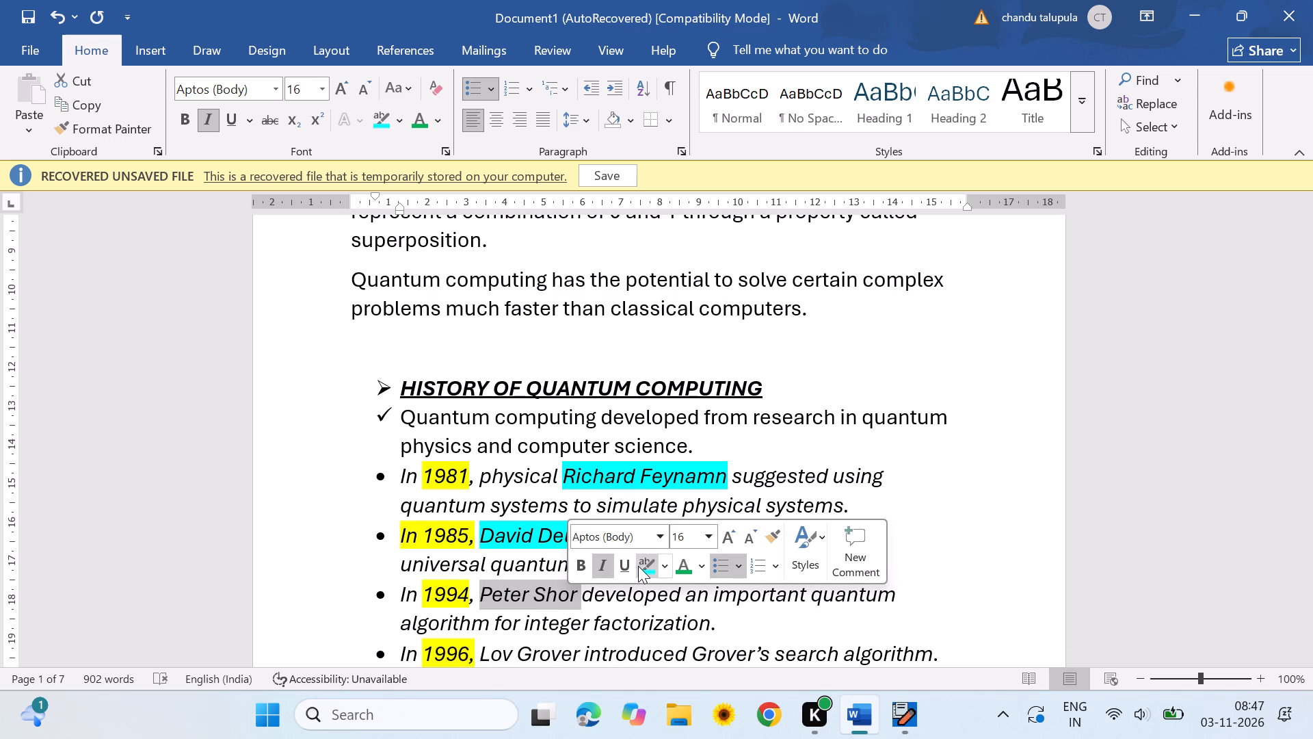
click(642, 565)
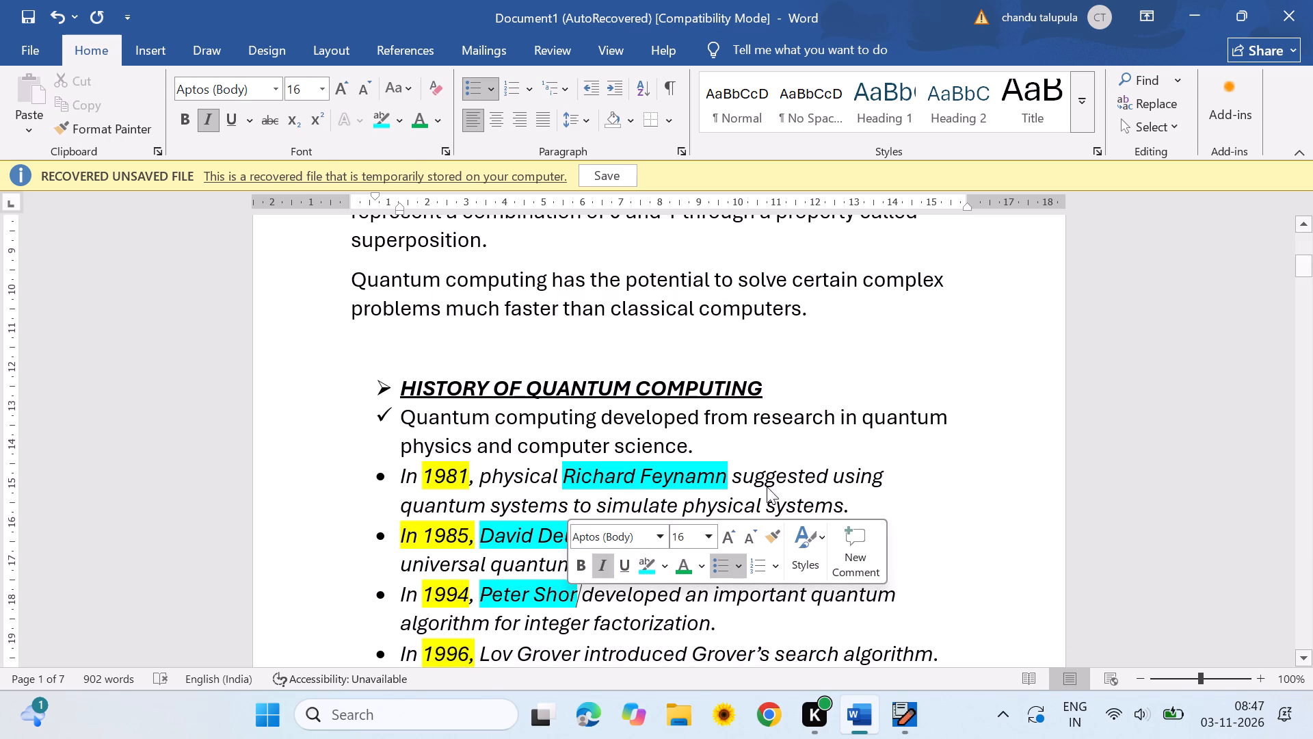
click(1033, 396)
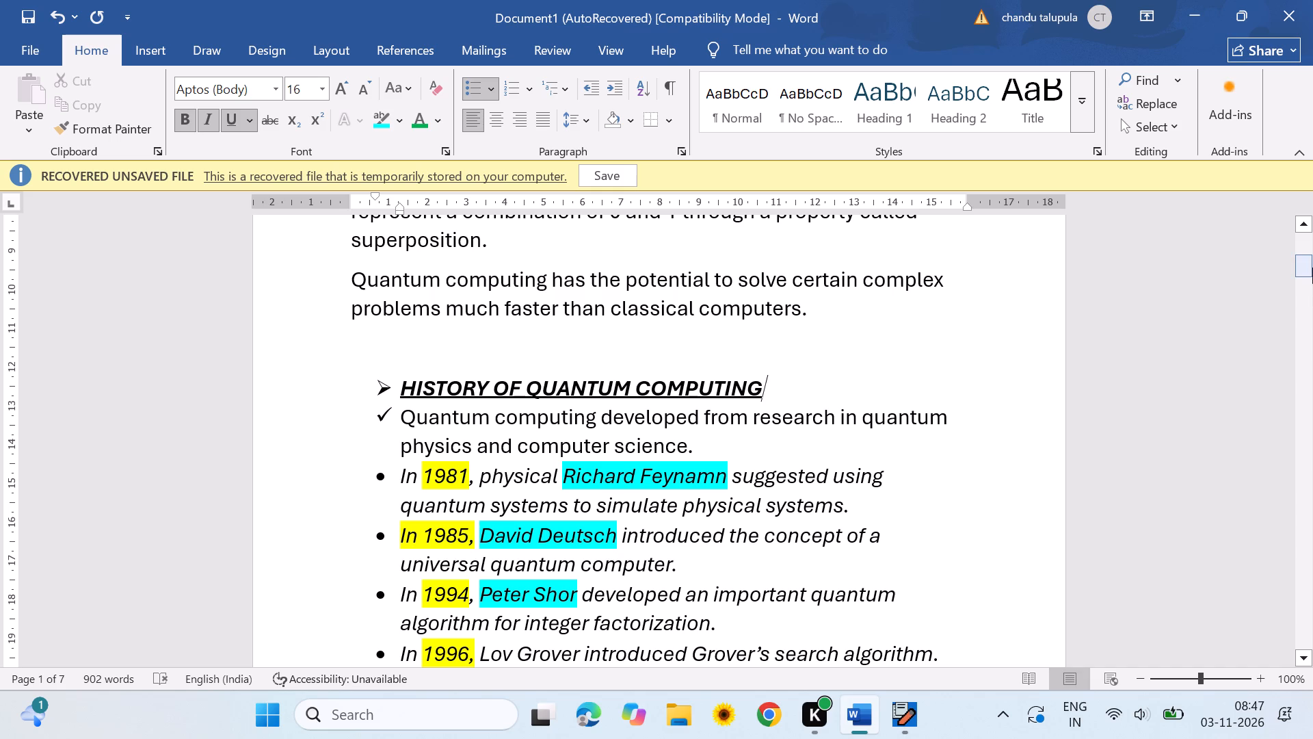
drag(1312, 268, 1312, 274)
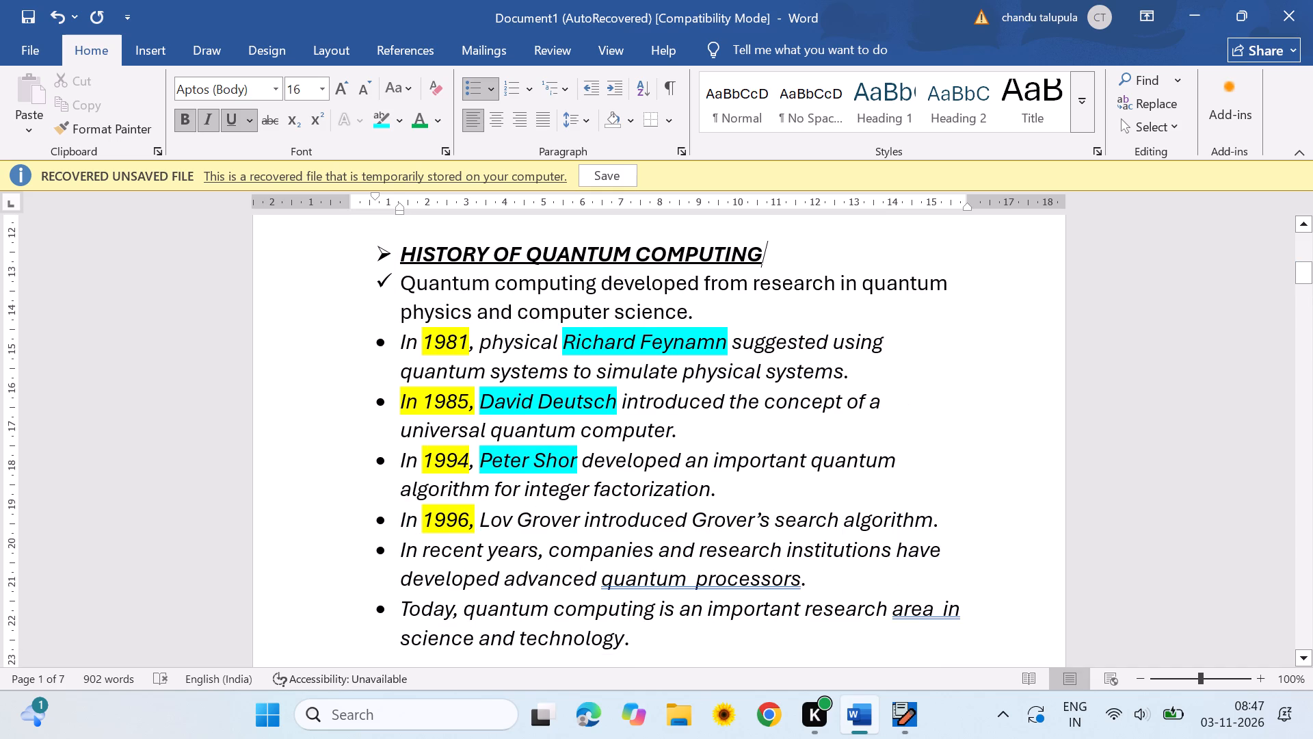
drag(479, 523, 518, 524)
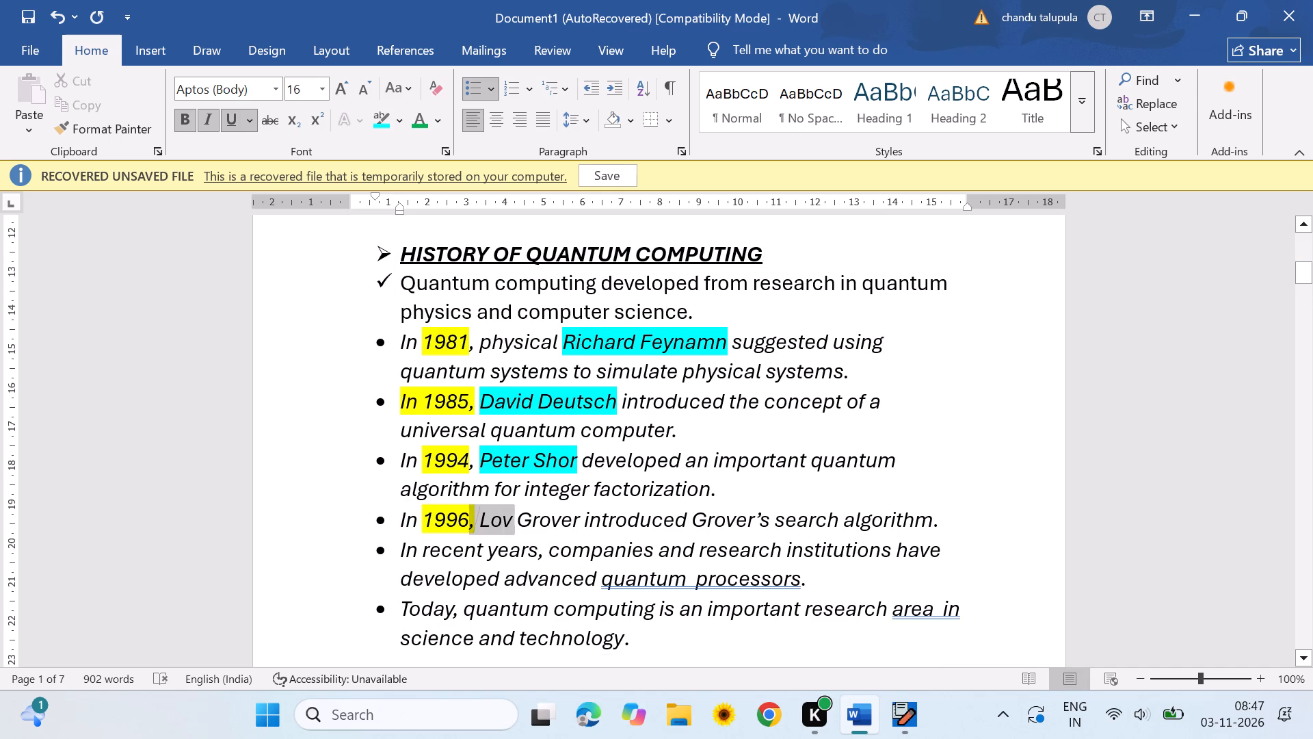
drag(518, 524, 546, 532)
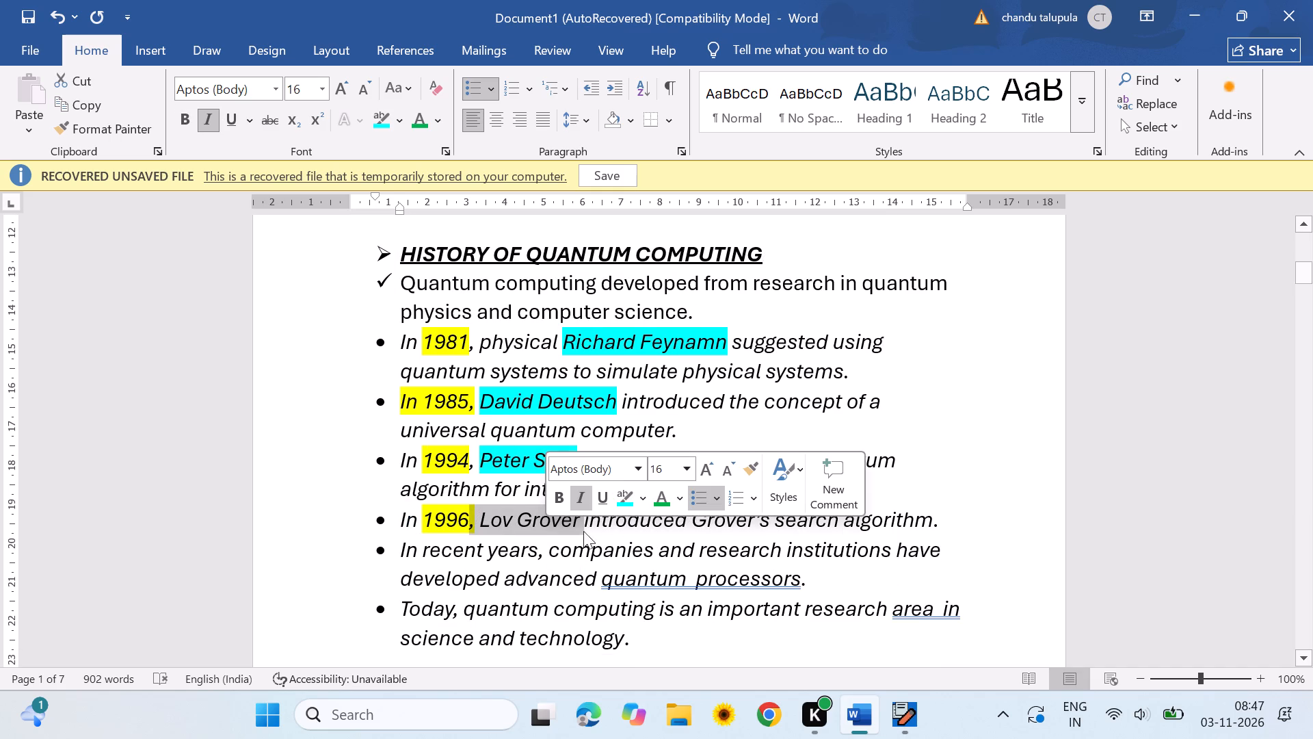
click(623, 502)
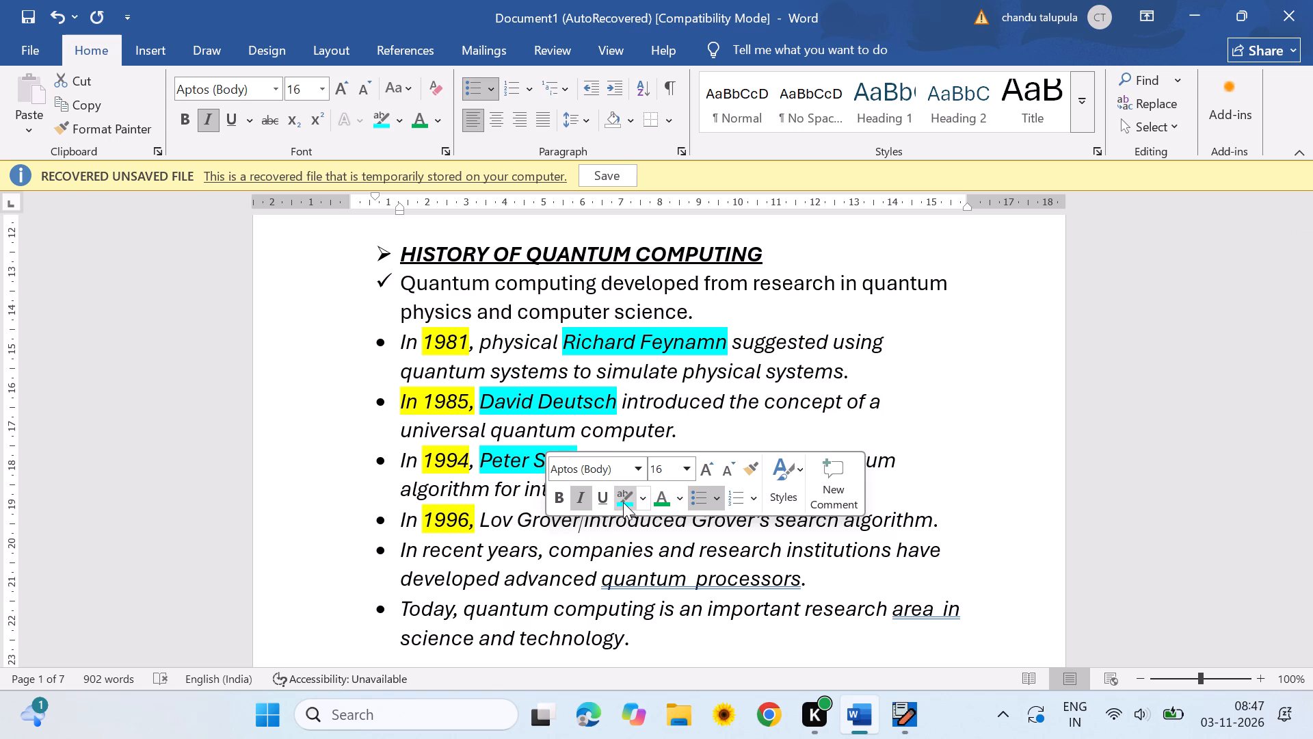
click(1026, 550)
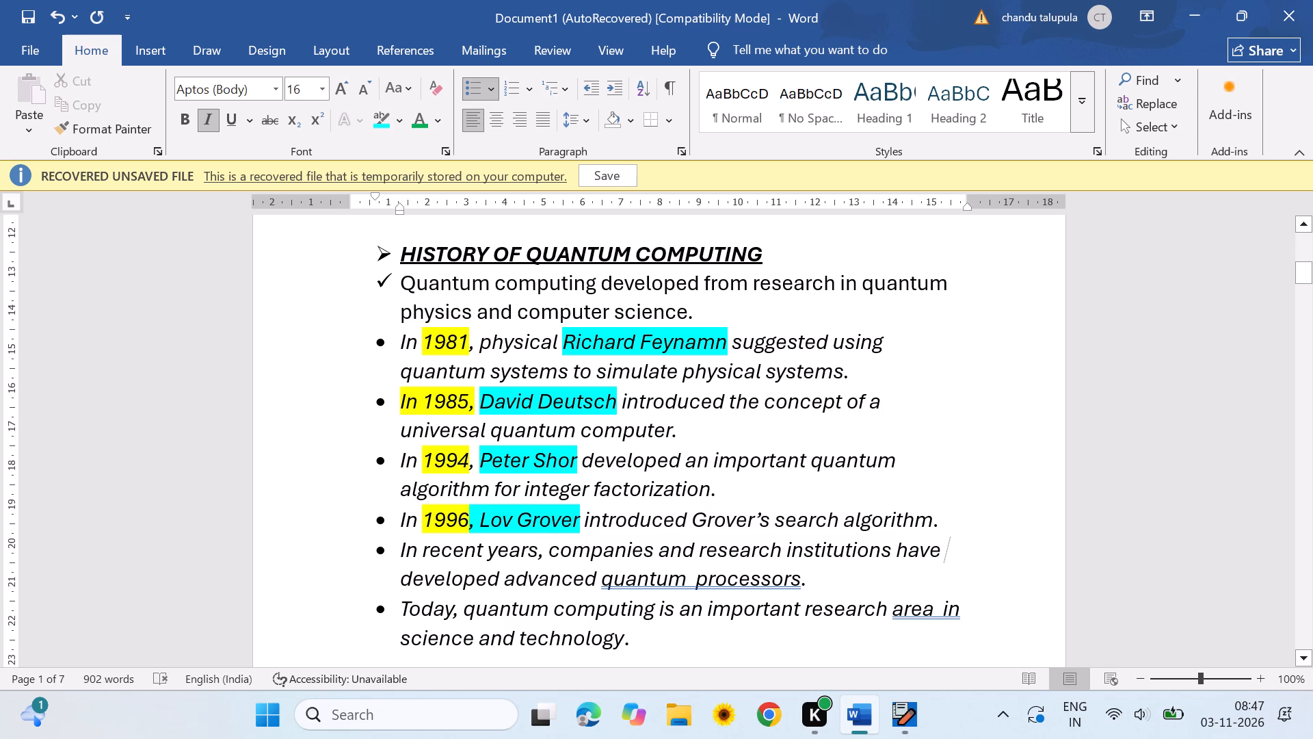
Give the QUANTUM COMPUTING title at the start of the document a double underline and dark red font colour.
drag(1305, 282, 1305, 271)
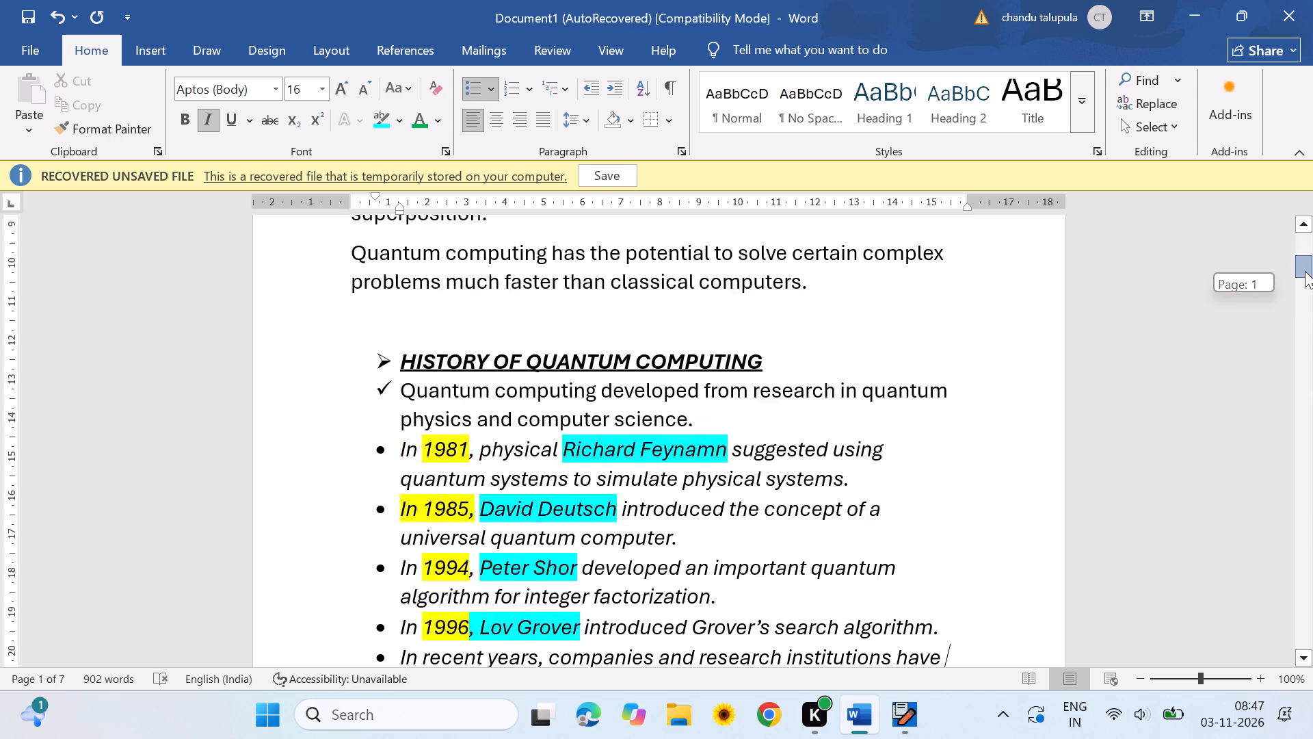
drag(1305, 271, 1305, 257)
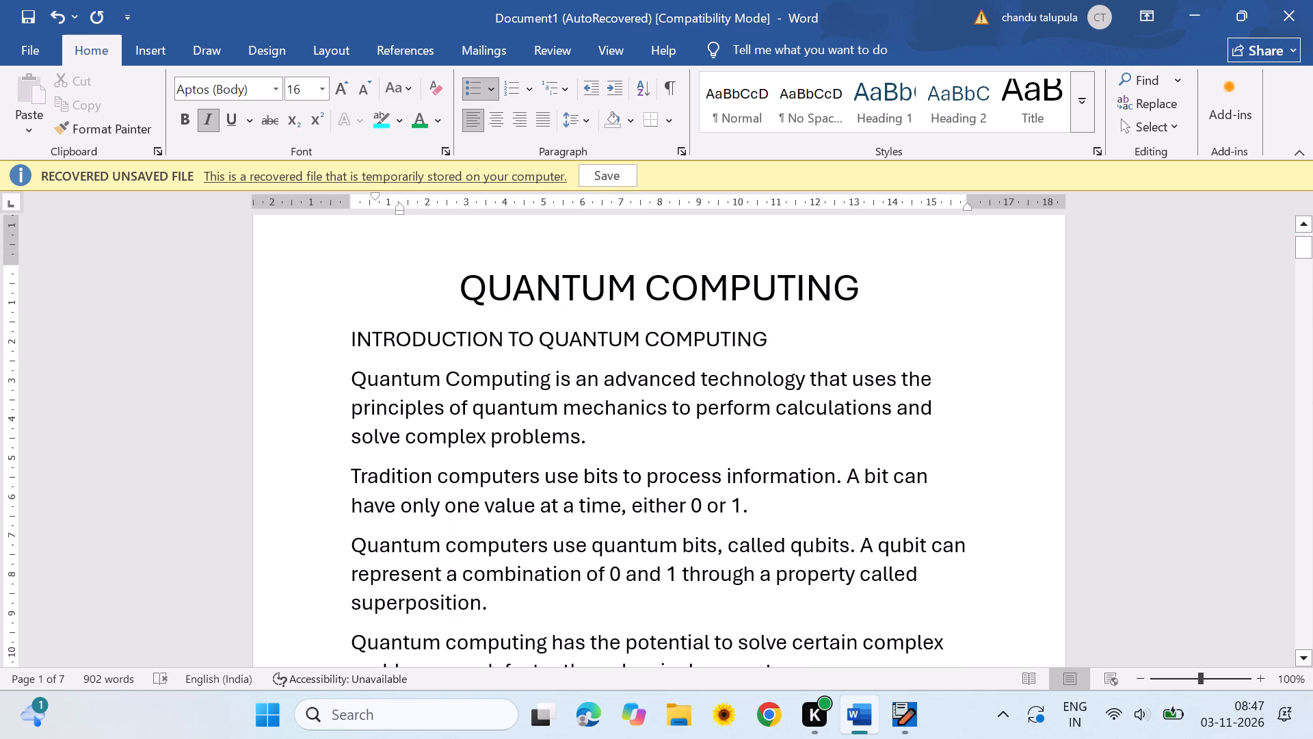
drag(461, 282, 912, 265)
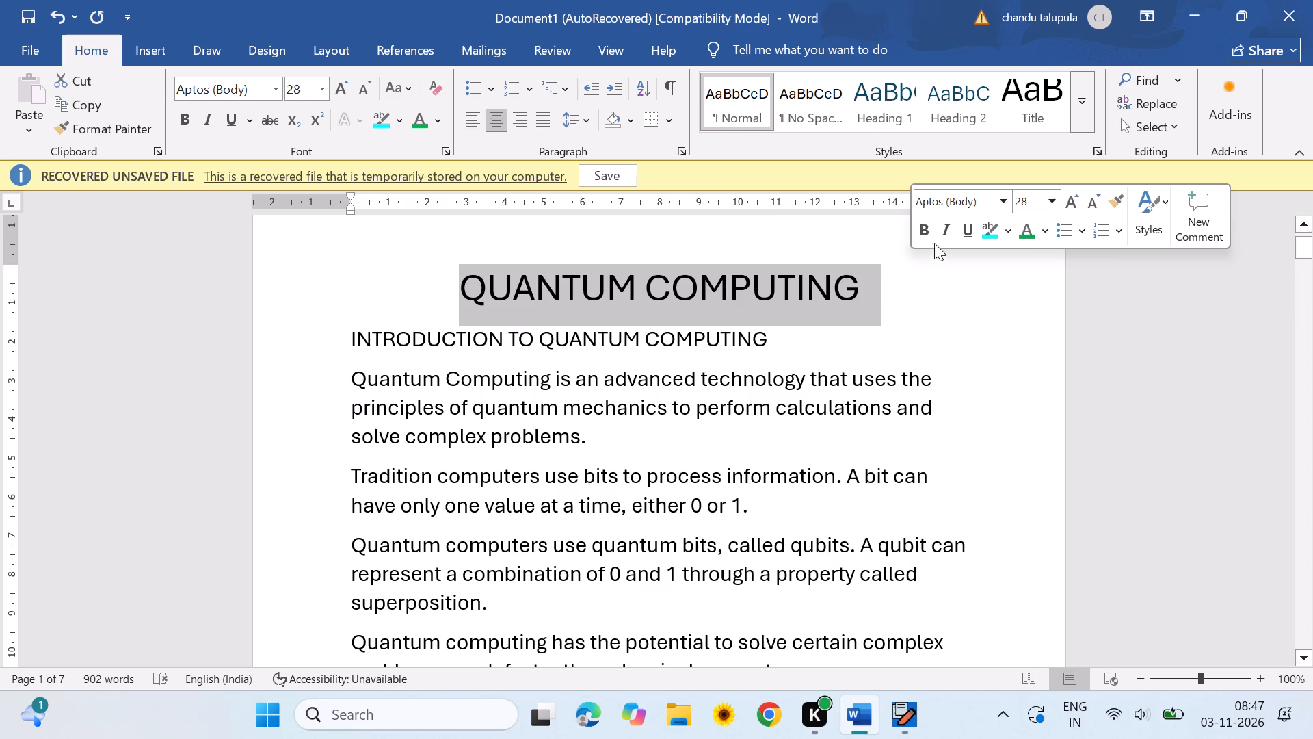
click(250, 118)
click(291, 175)
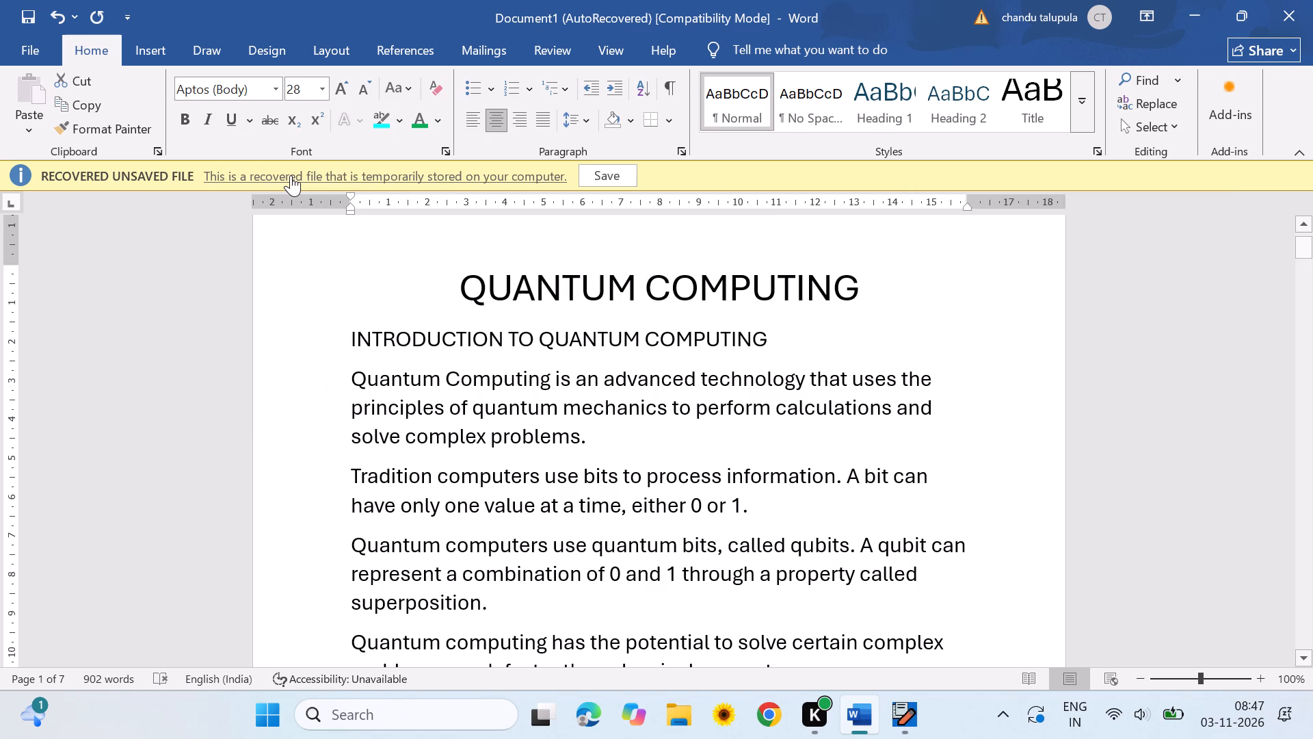
click(437, 120)
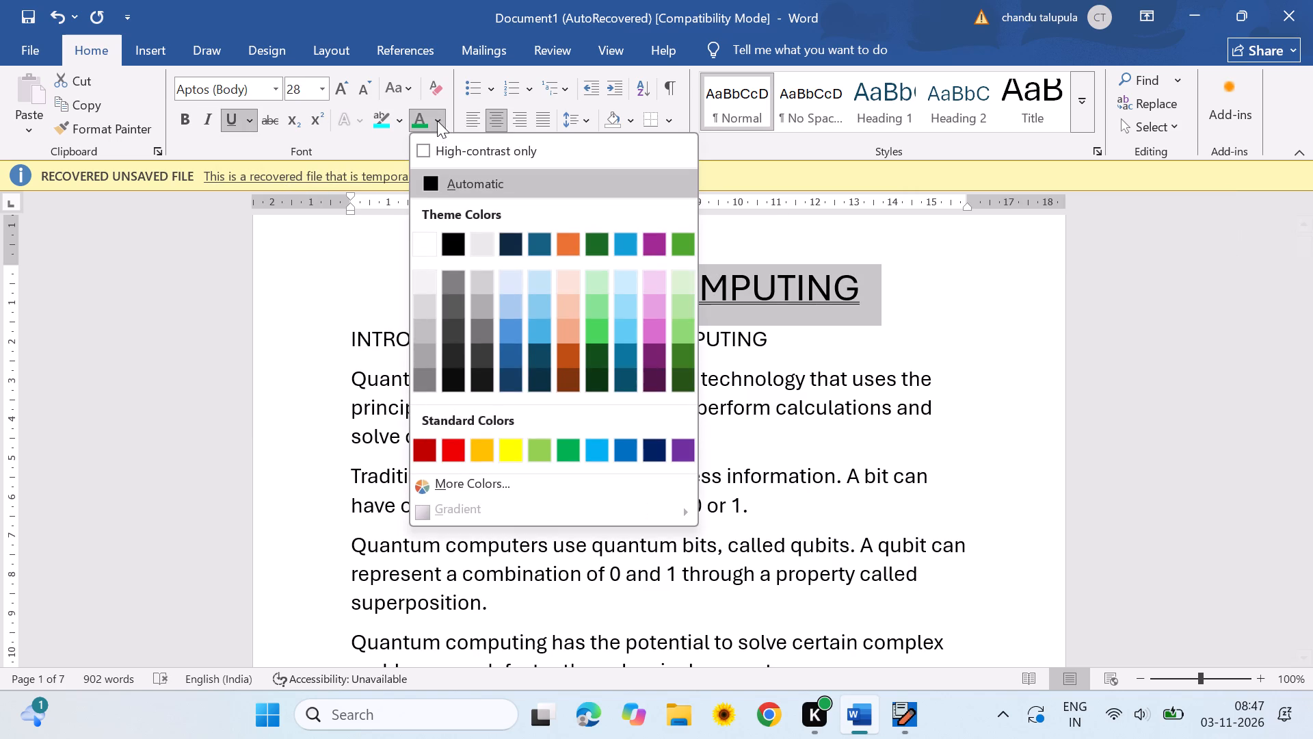
click(423, 455)
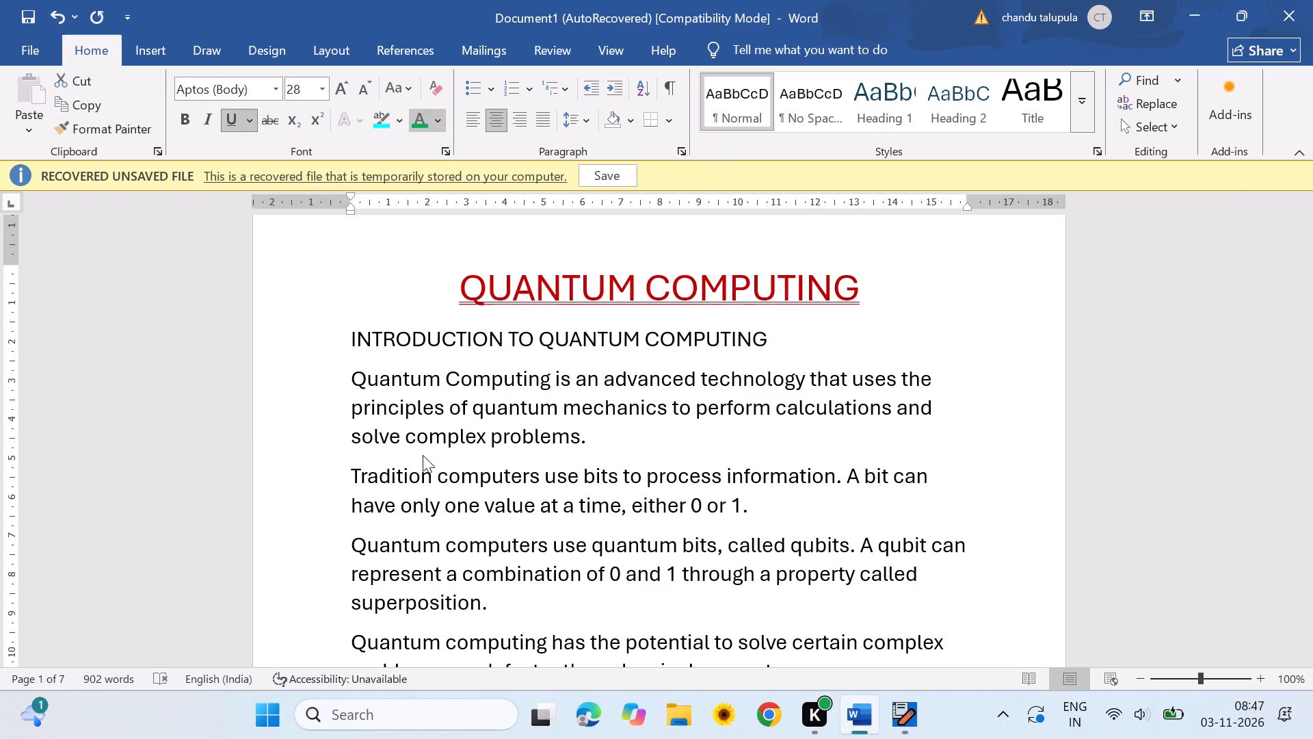
Format the INTRODUCTION TO QUANTUM COMPUTING heading in orange, bold and italic, with an arrowhead bullet and a wavy underline.
click(336, 341)
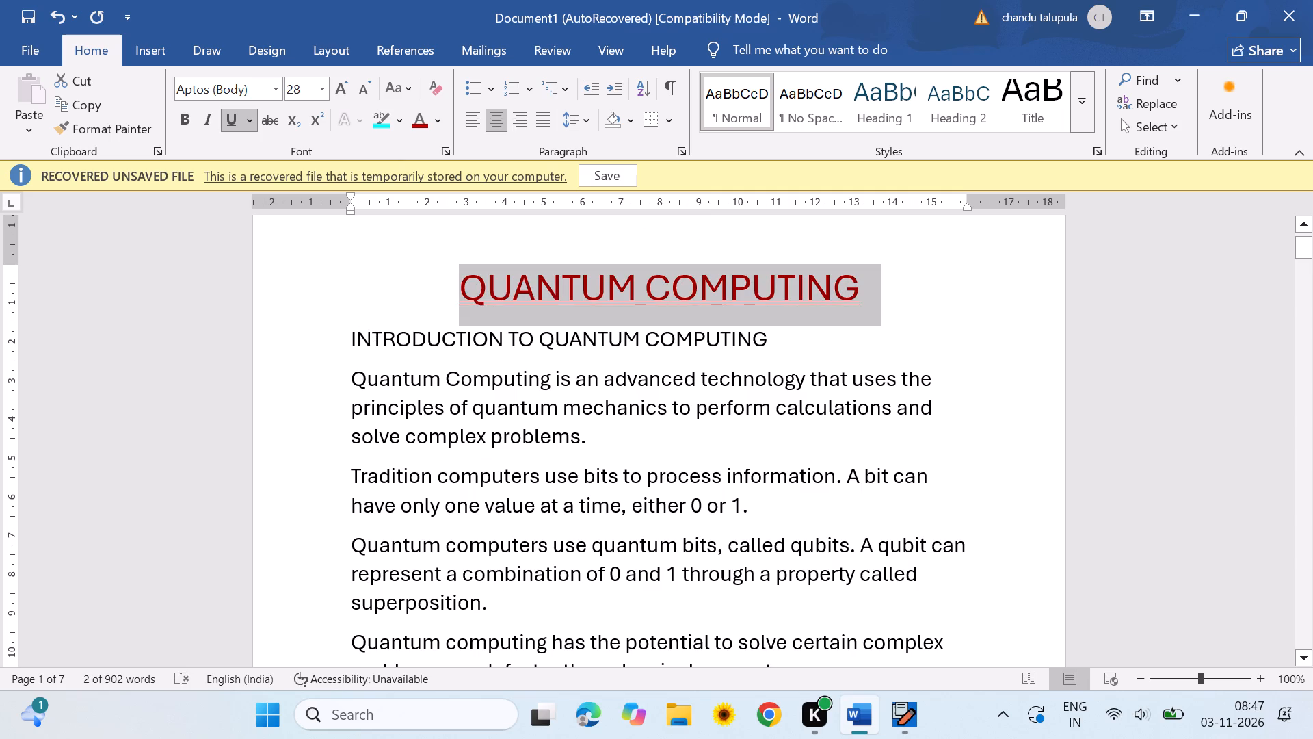
click(475, 305)
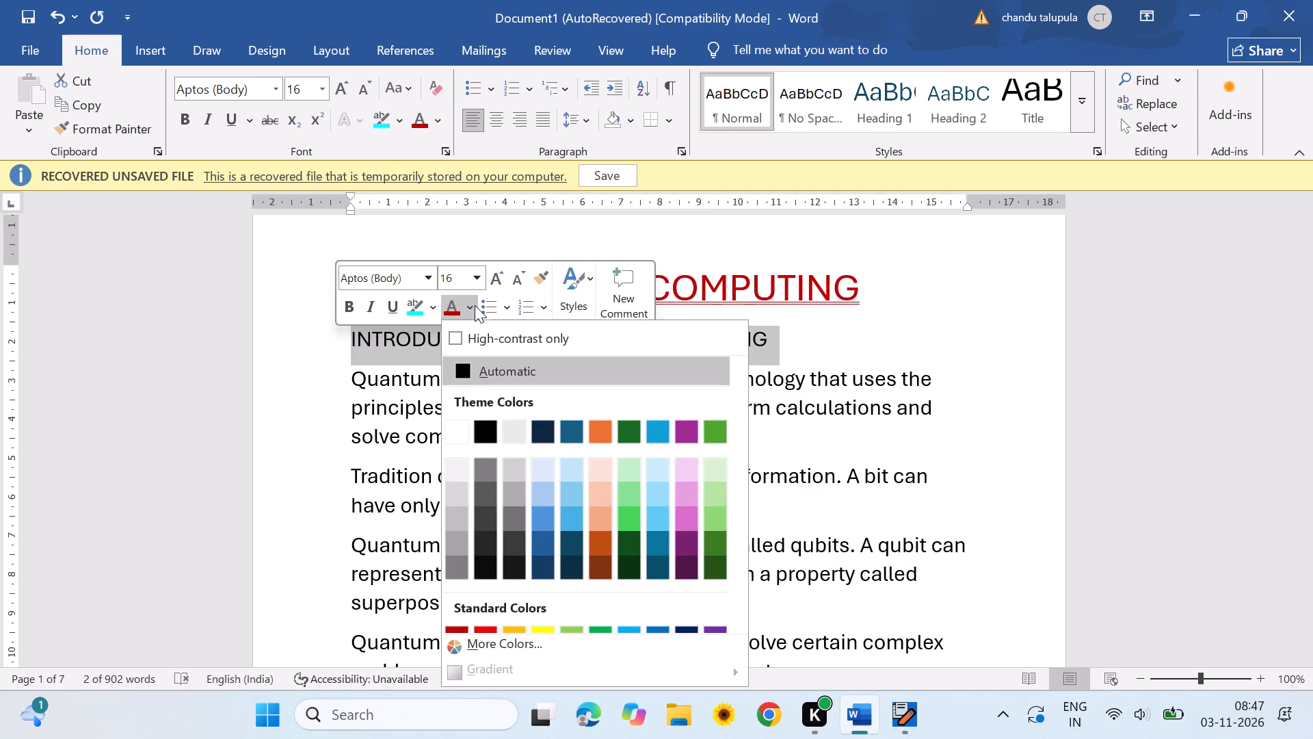
click(607, 430)
click(514, 307)
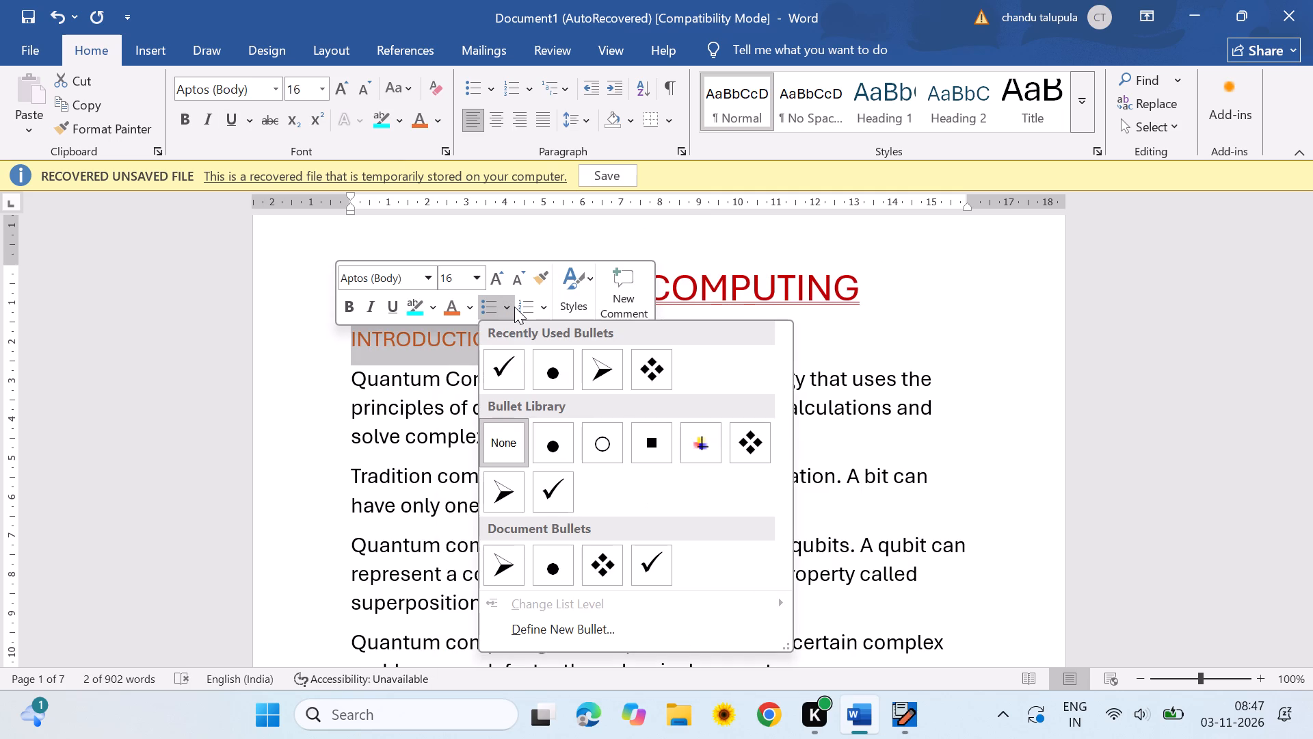
click(618, 367)
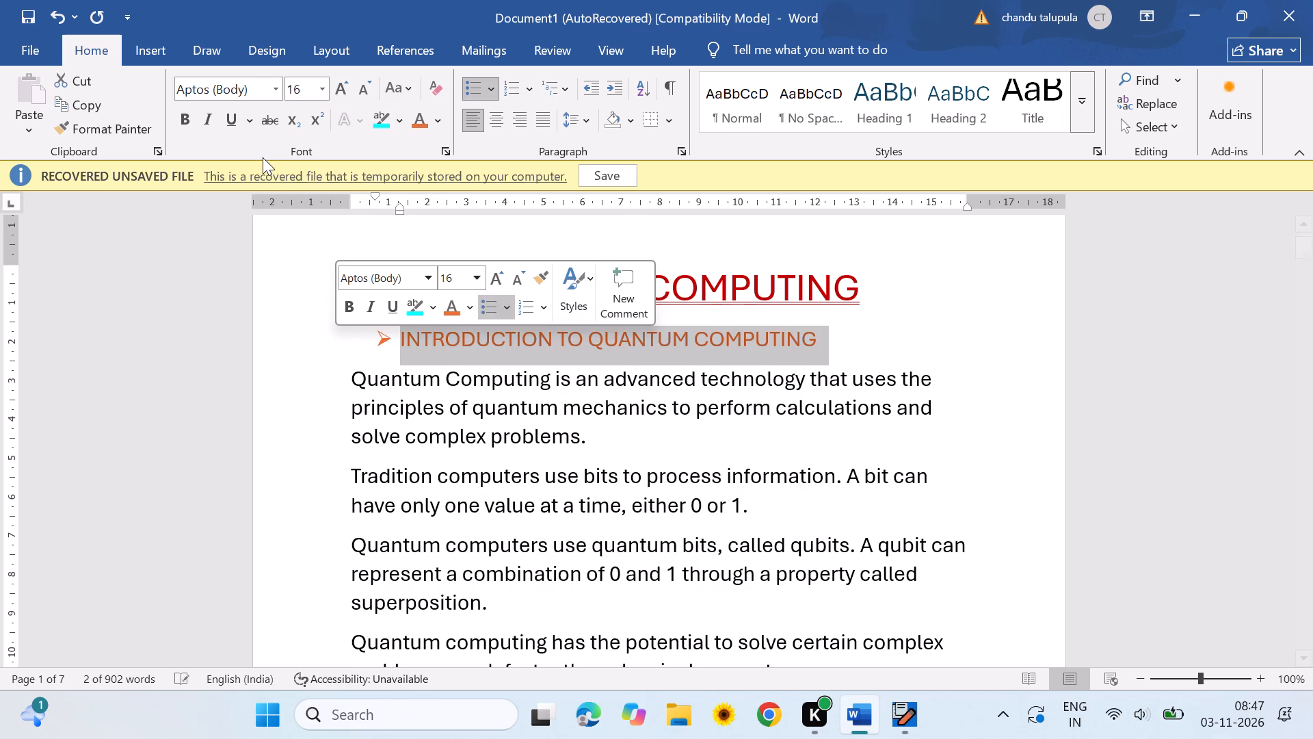
click(246, 123)
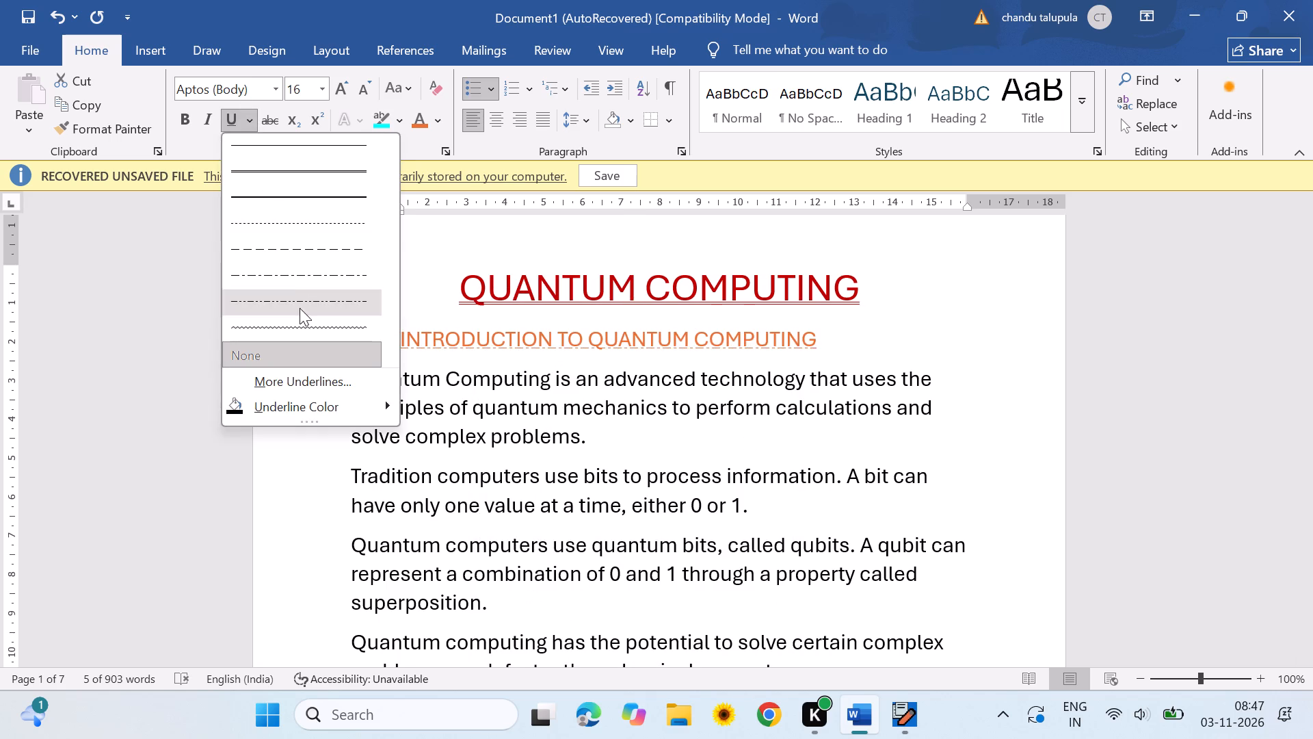
click(303, 322)
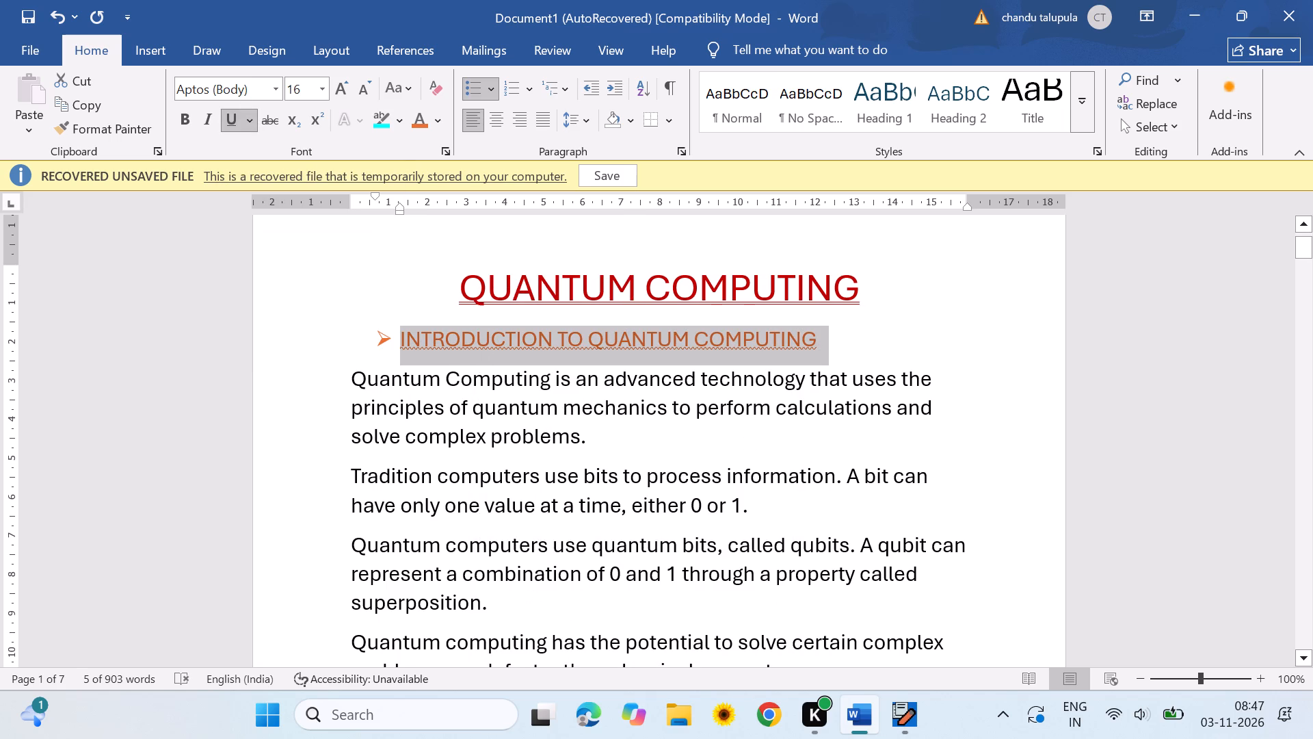
click(185, 114)
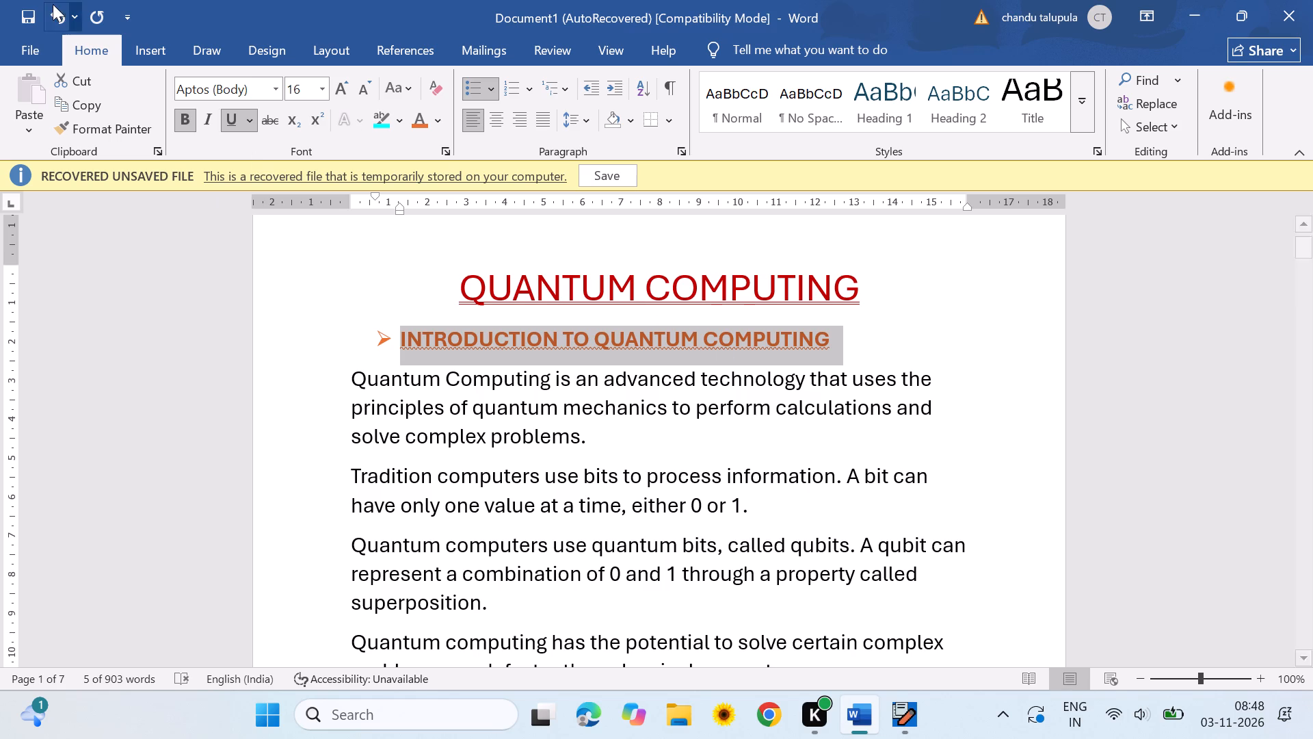
click(199, 125)
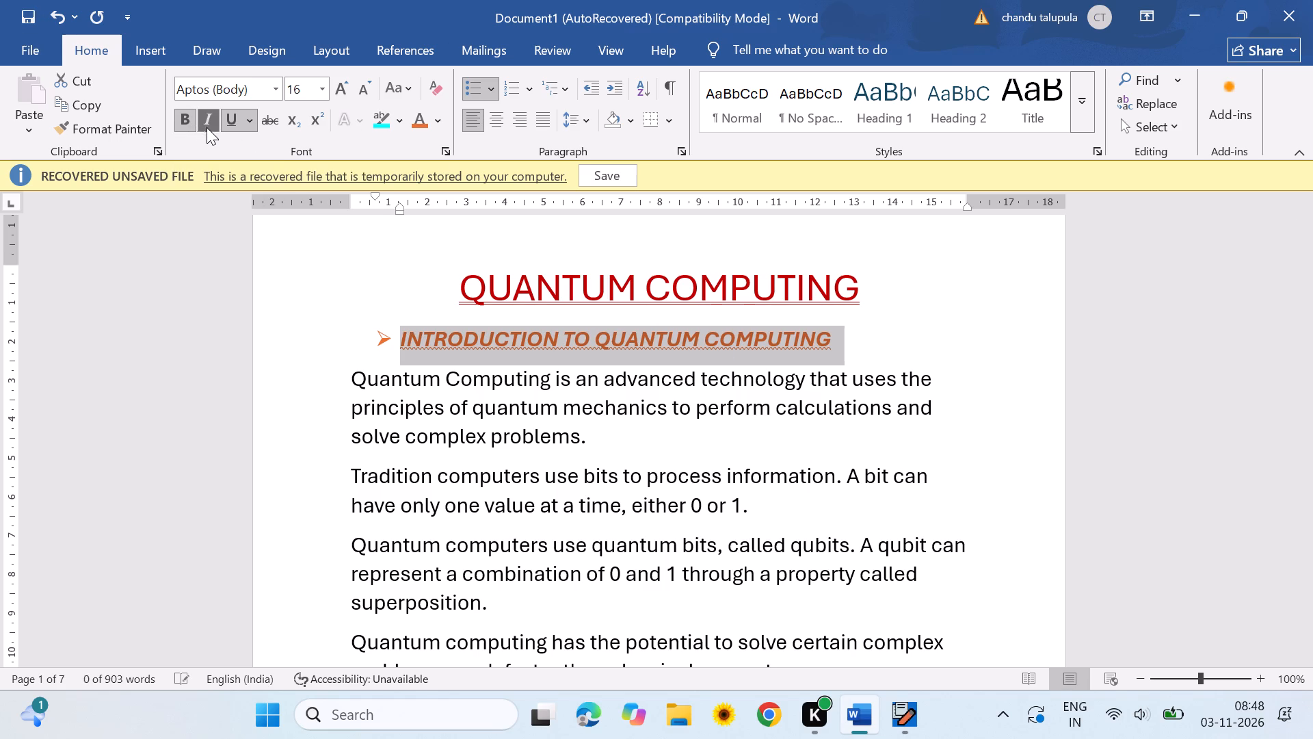
click(363, 394)
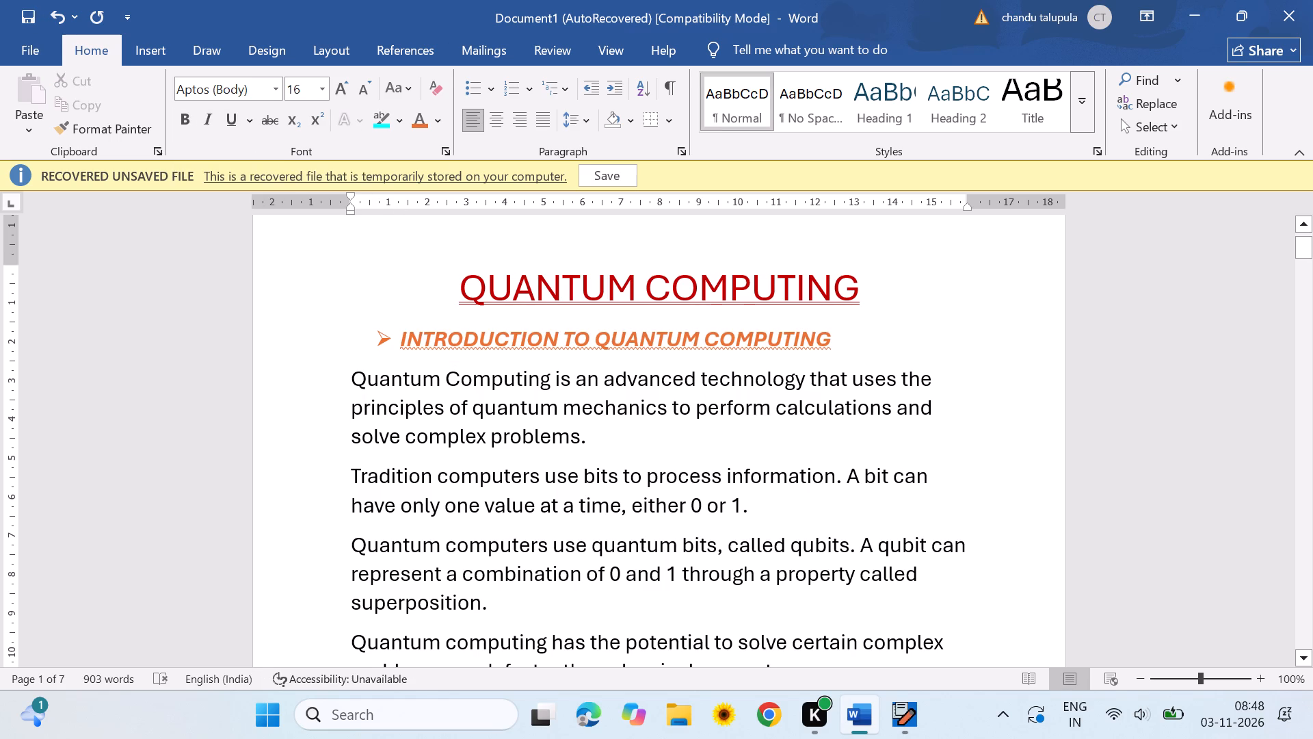
Make the QUANTUM COMPUTING title bold and set its font size to 36.
drag(453, 289, 858, 288)
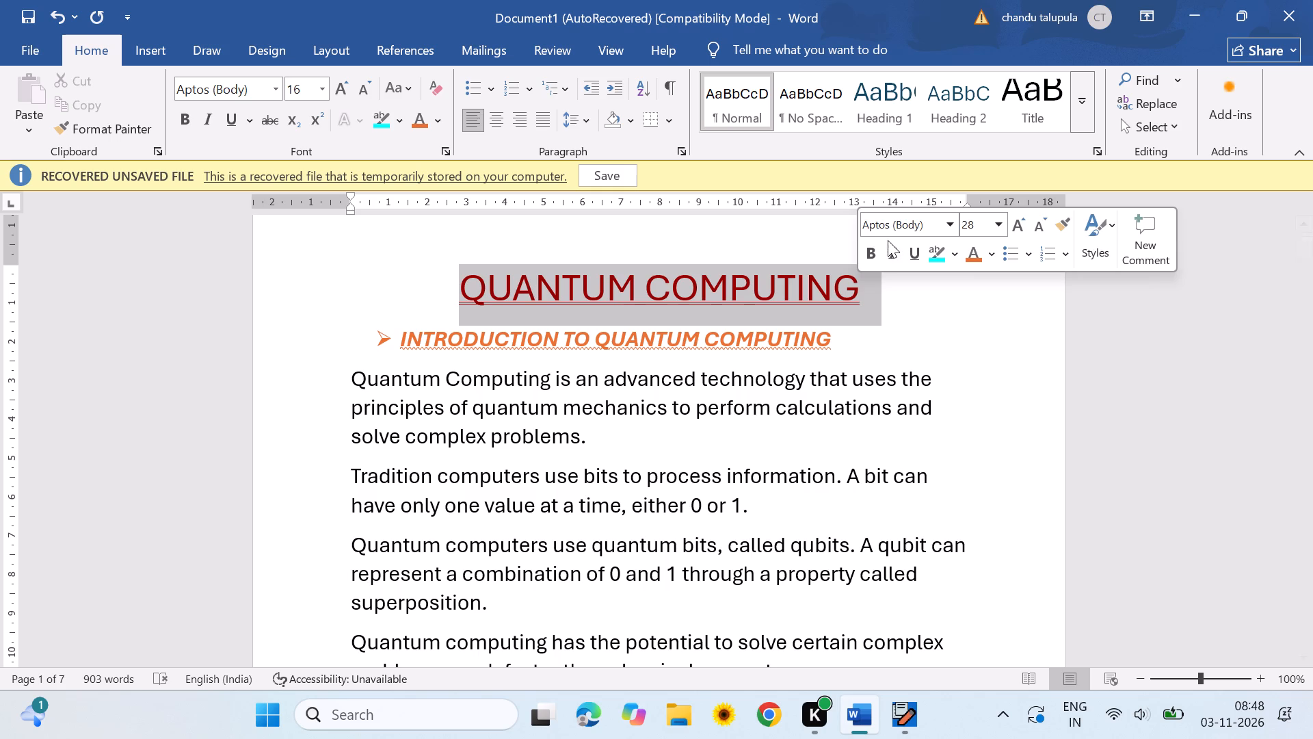
click(875, 248)
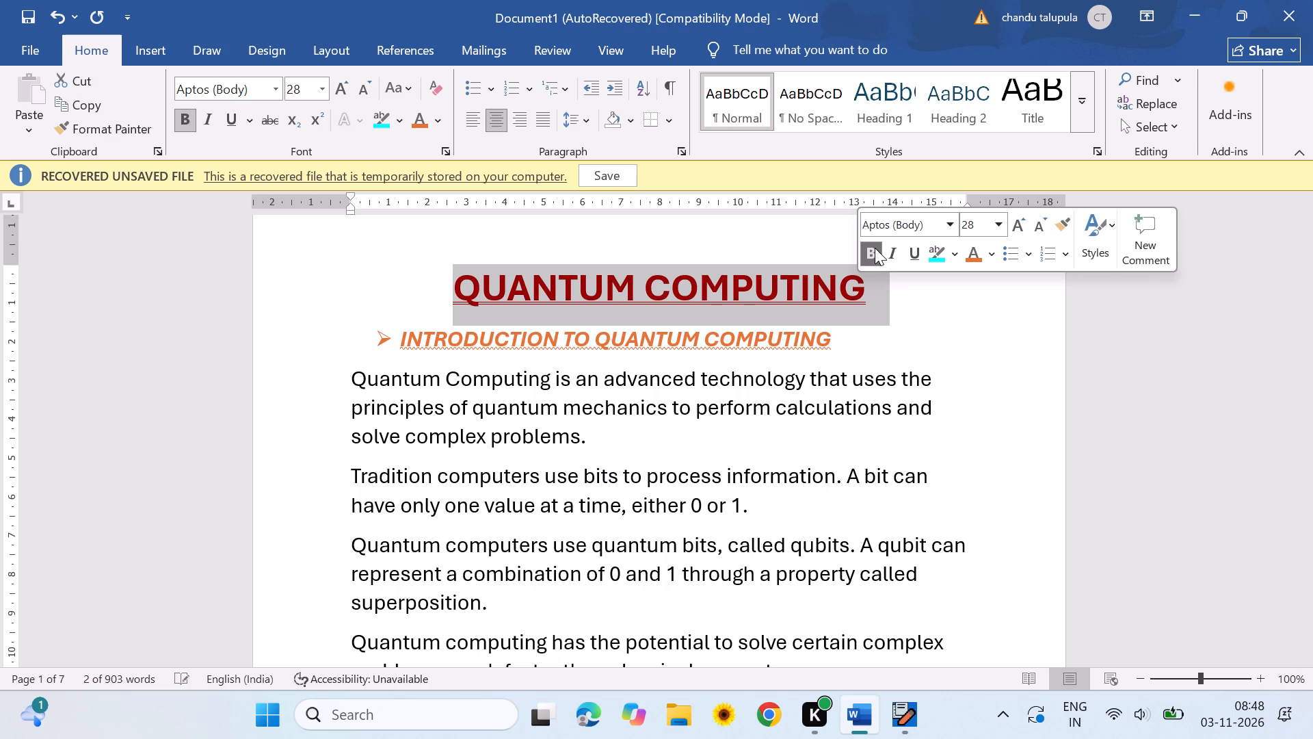
click(910, 311)
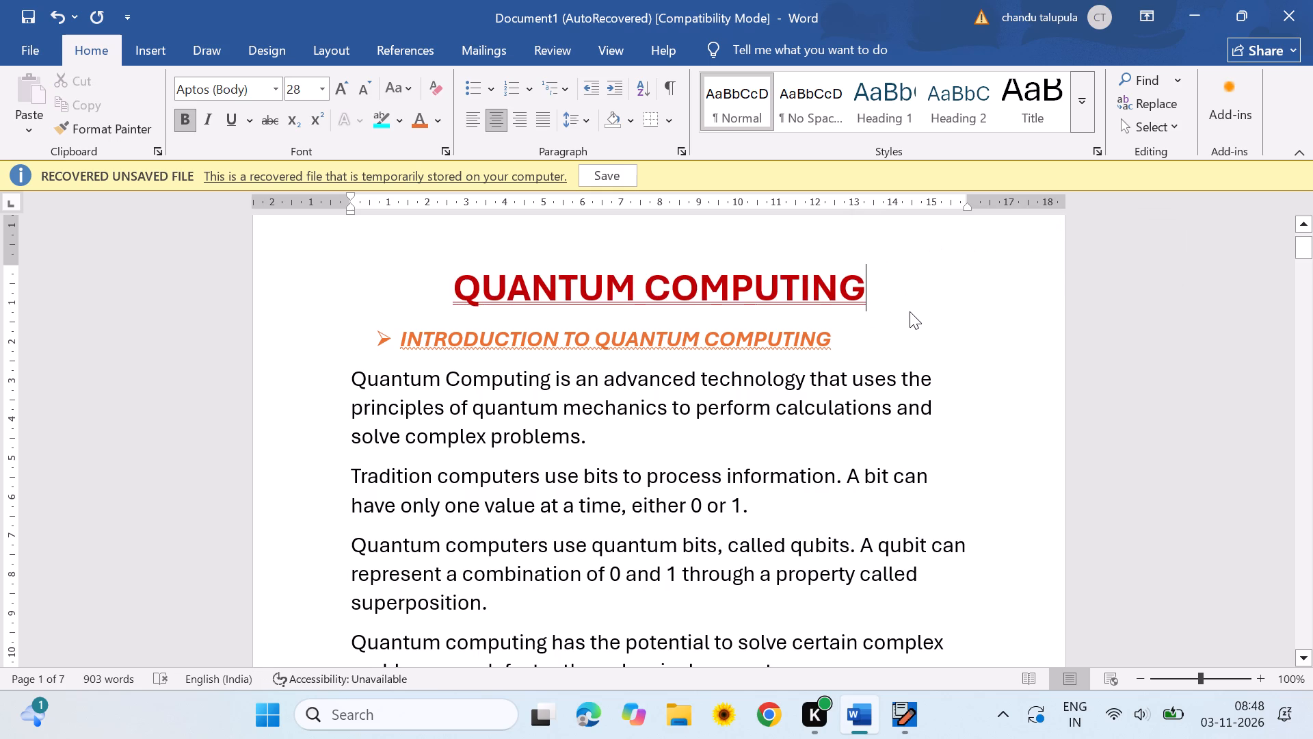
drag(452, 289, 892, 304)
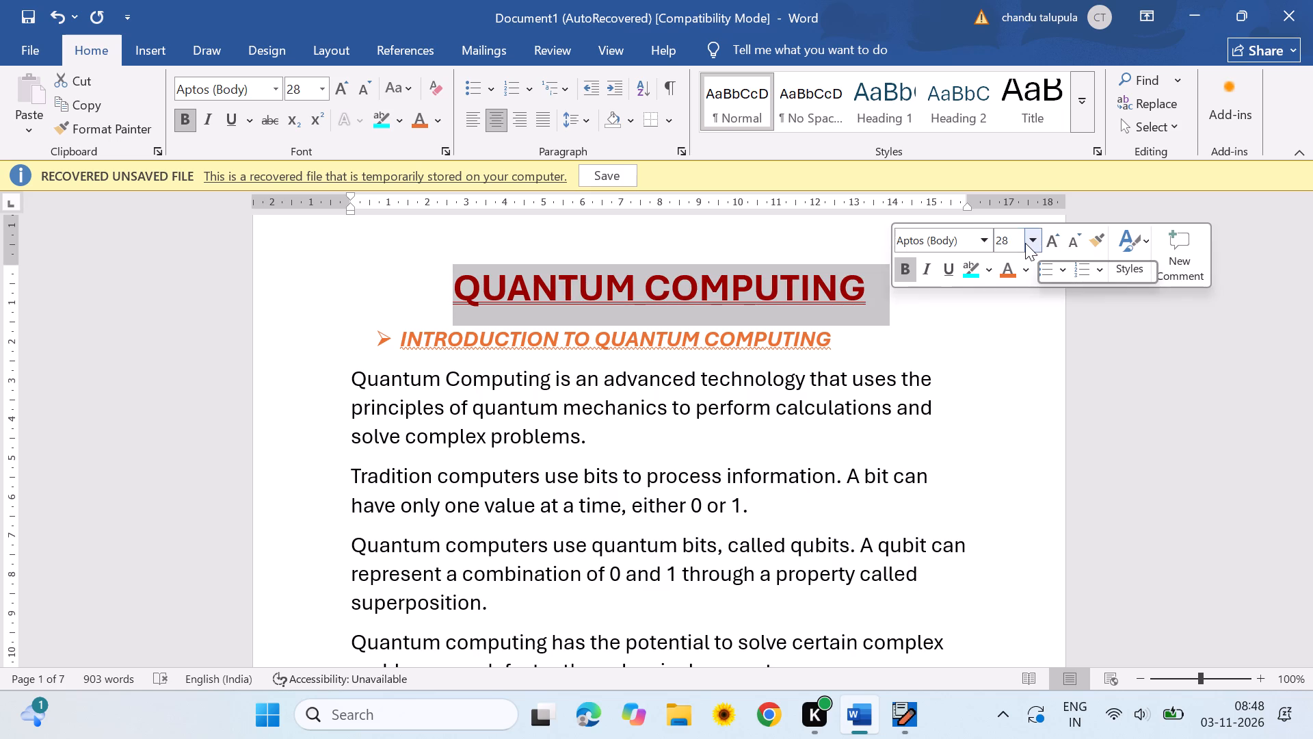
click(1025, 243)
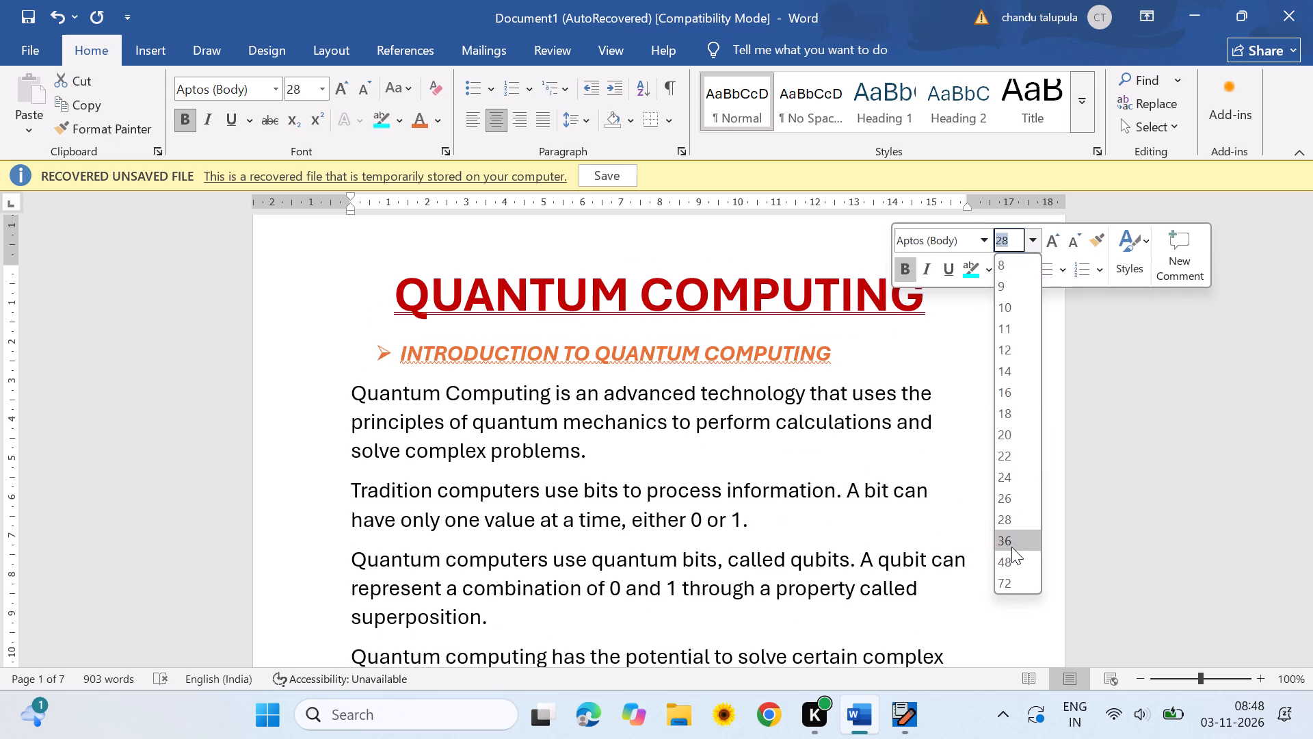
click(1011, 547)
click(918, 333)
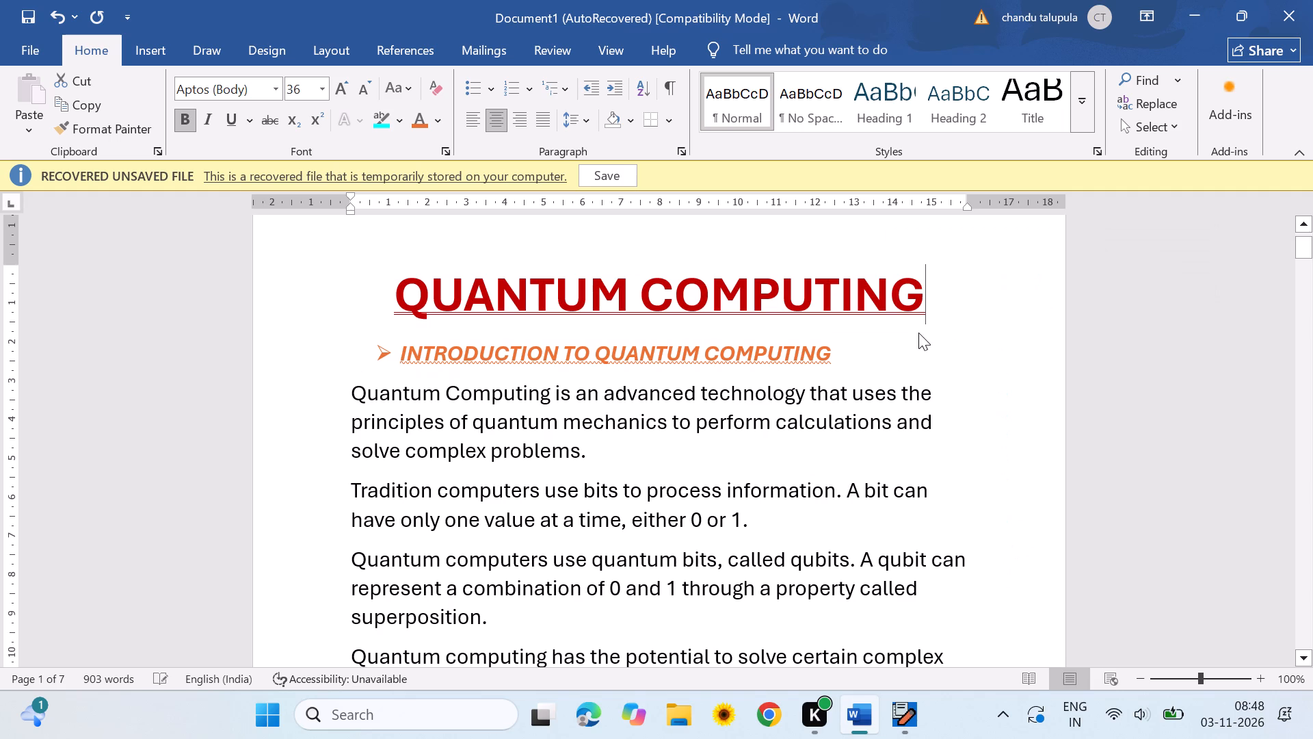
Italicise the body paragraphs under INTRODUCTION TO QUANTUM COMPUTING and give them solid round bullets.
drag(352, 391, 480, 606)
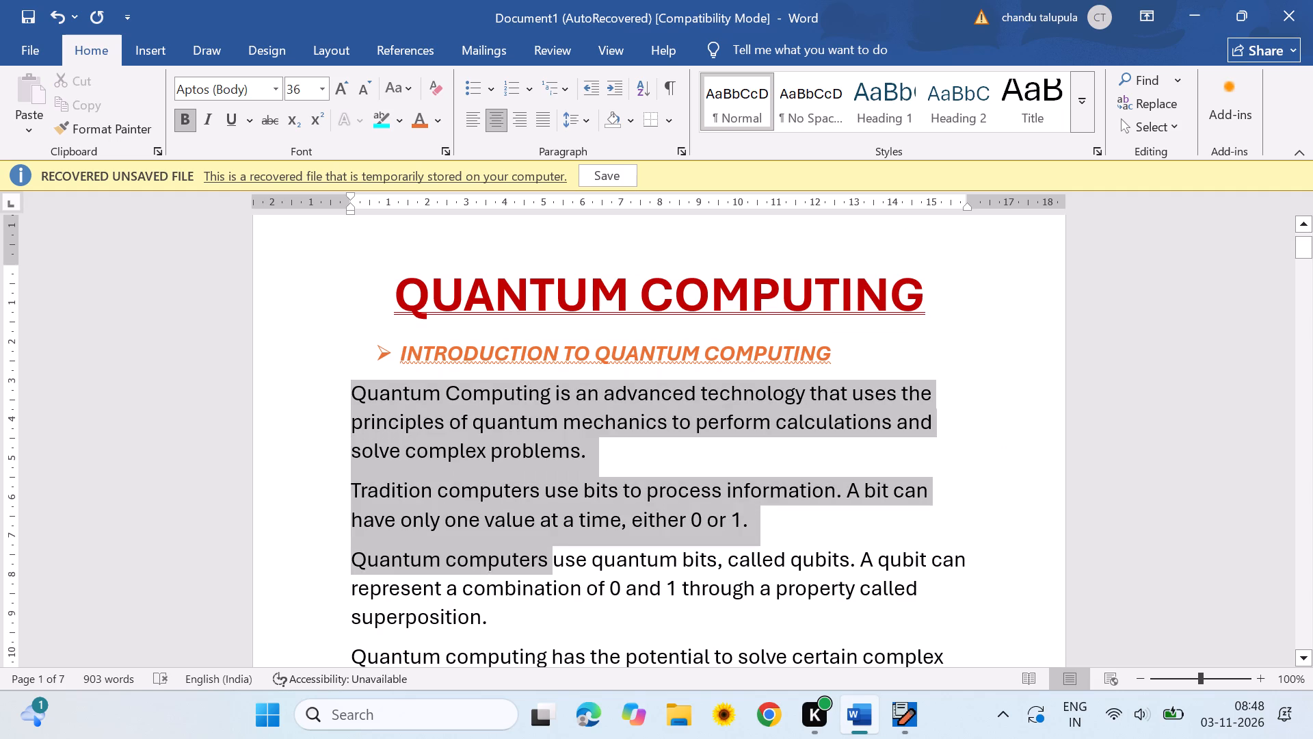
drag(480, 606, 905, 342)
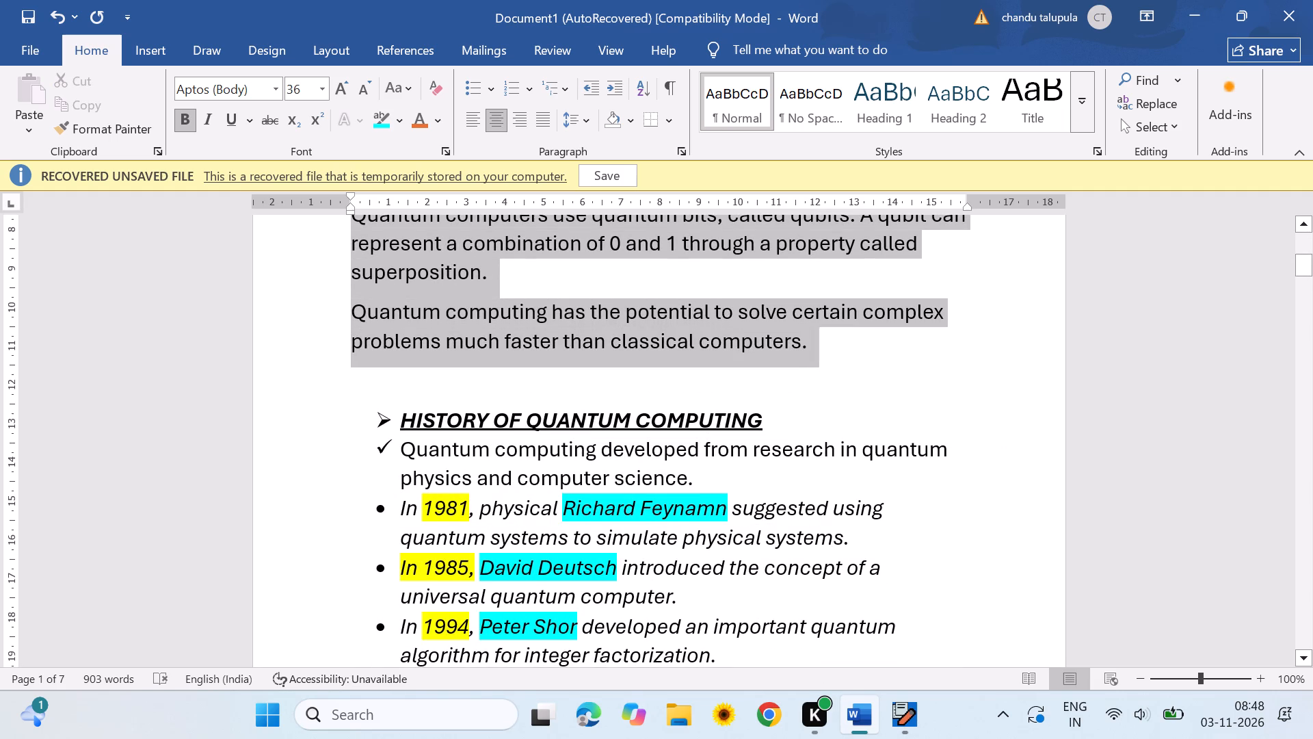
click(933, 313)
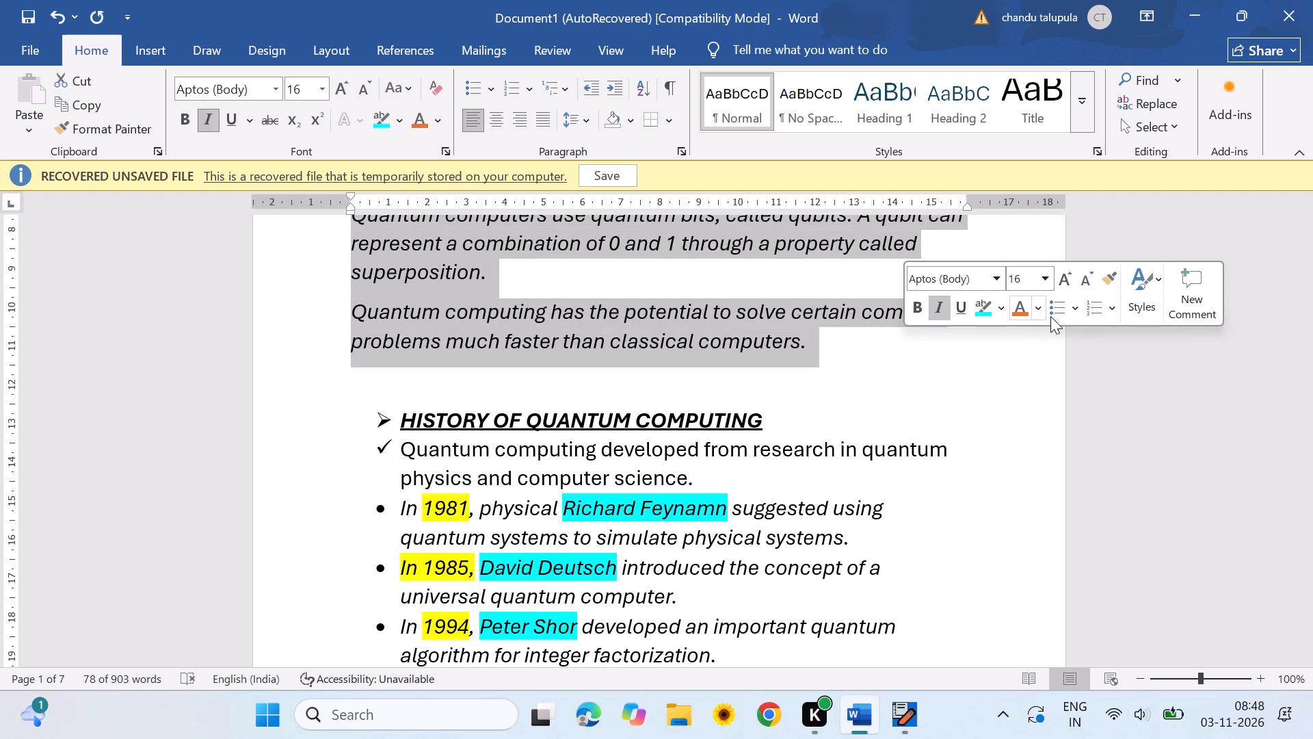
click(1076, 317)
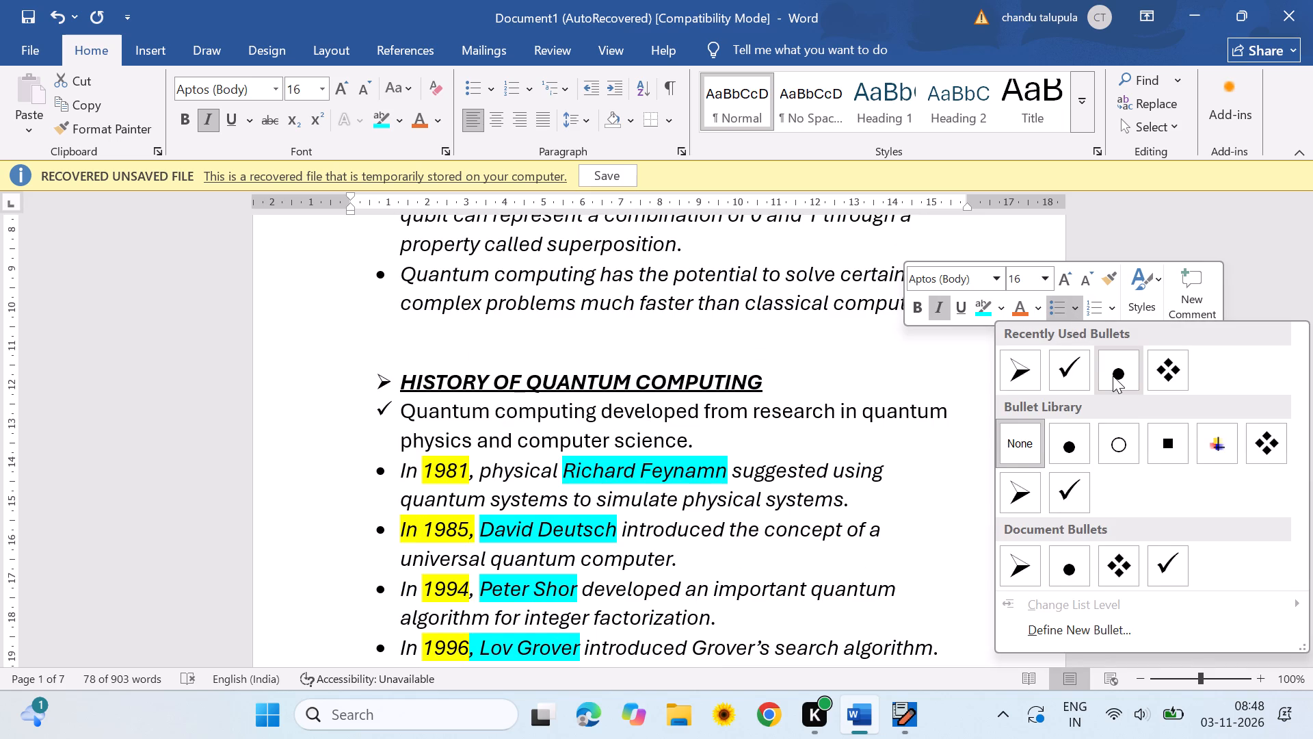
click(1113, 376)
click(998, 396)
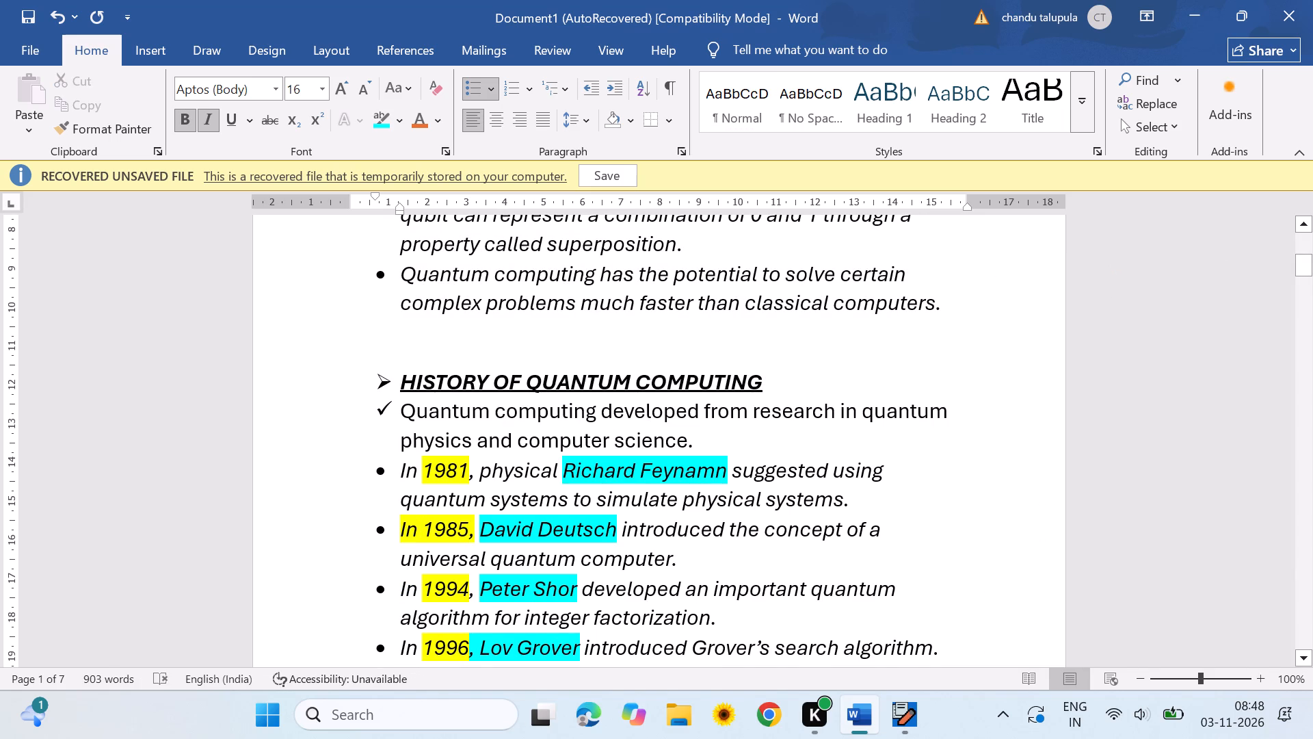
Apply solid round bullets to the two body paragraphs under the QUANTUM GATES heading.
drag(1297, 274, 1297, 284)
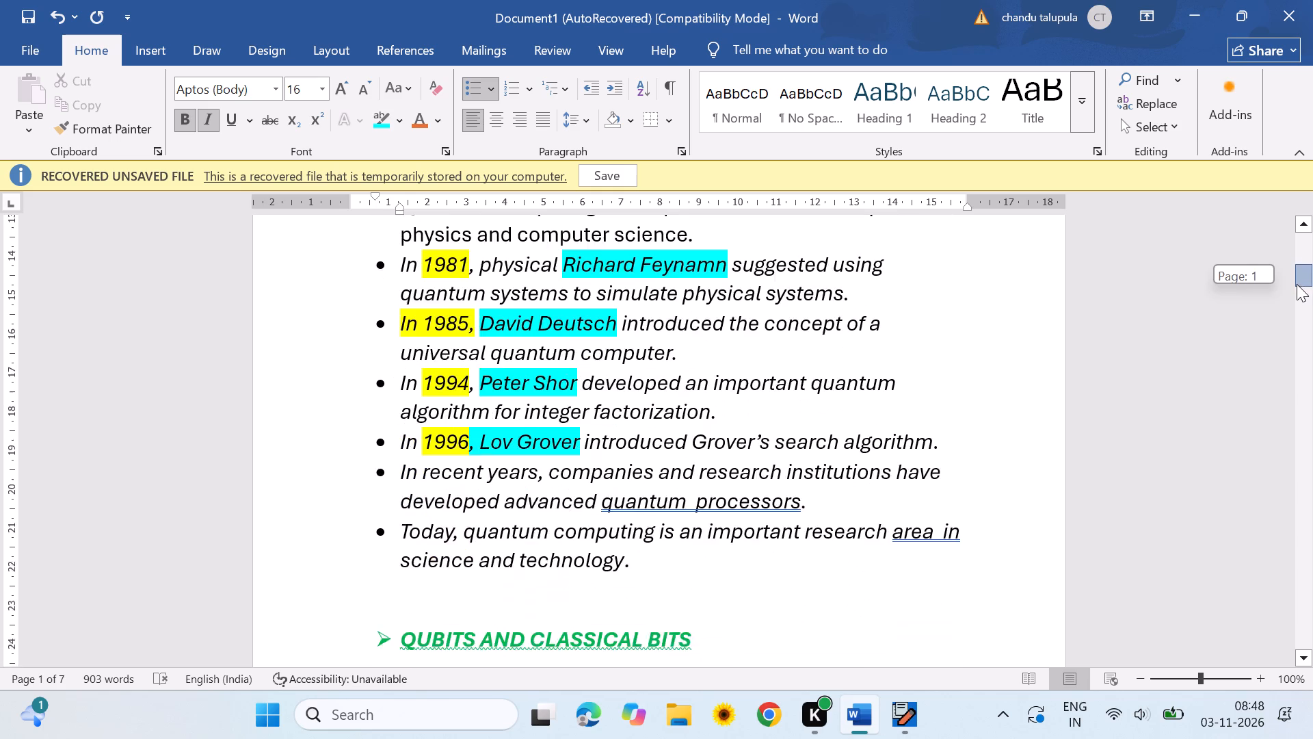
drag(1297, 284, 1296, 337)
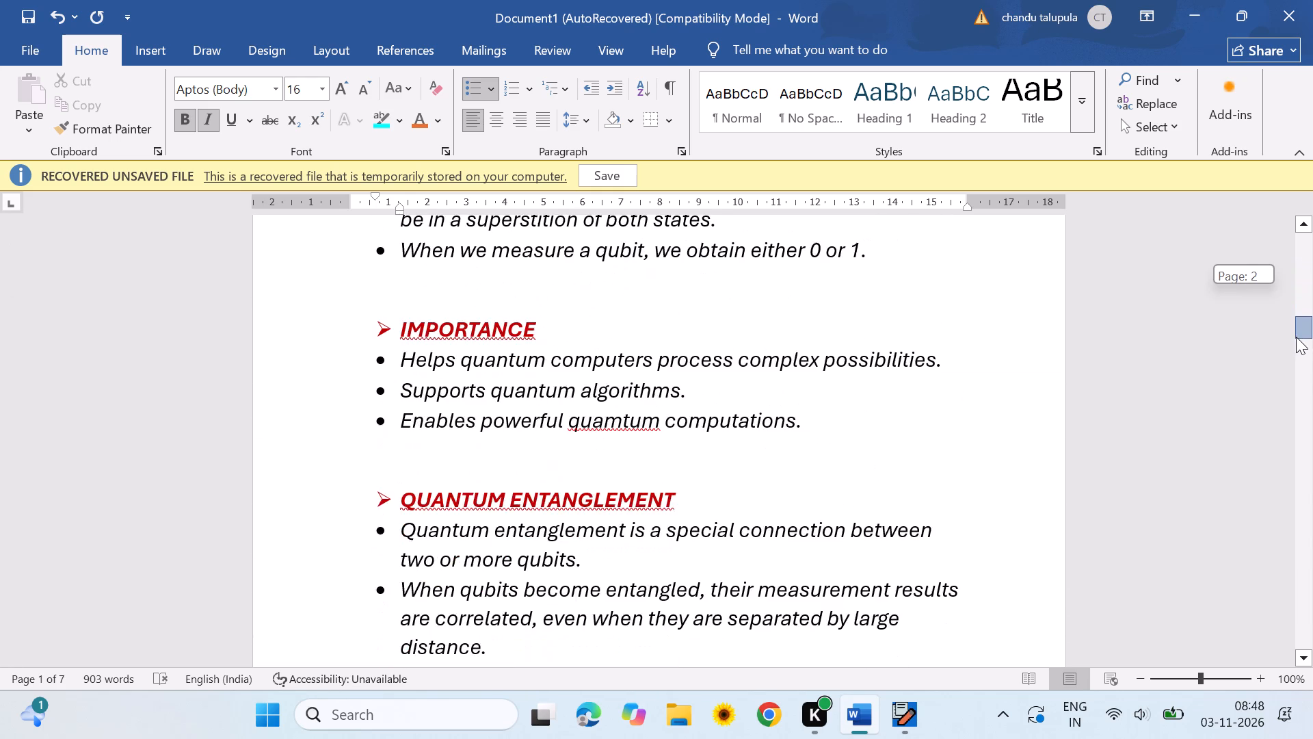
drag(1296, 337, 1291, 373)
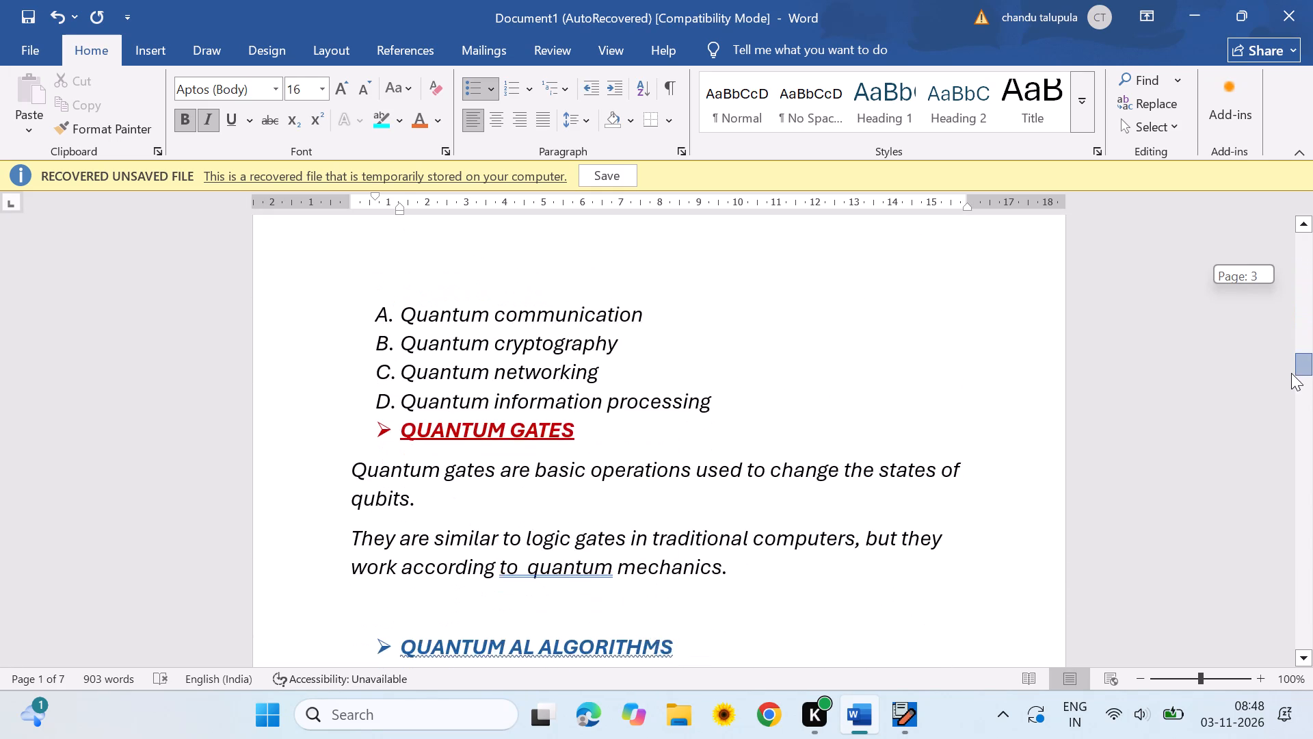
drag(1291, 373, 1290, 377)
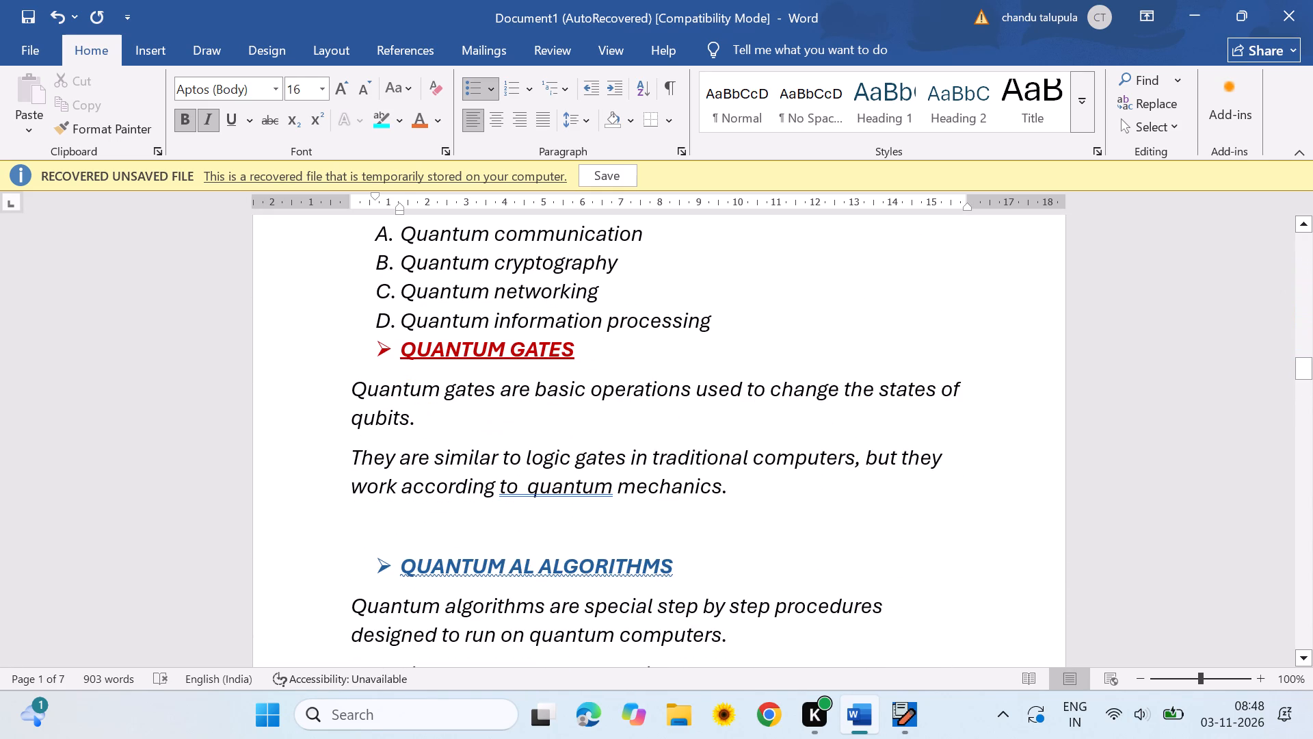
drag(344, 387, 804, 492)
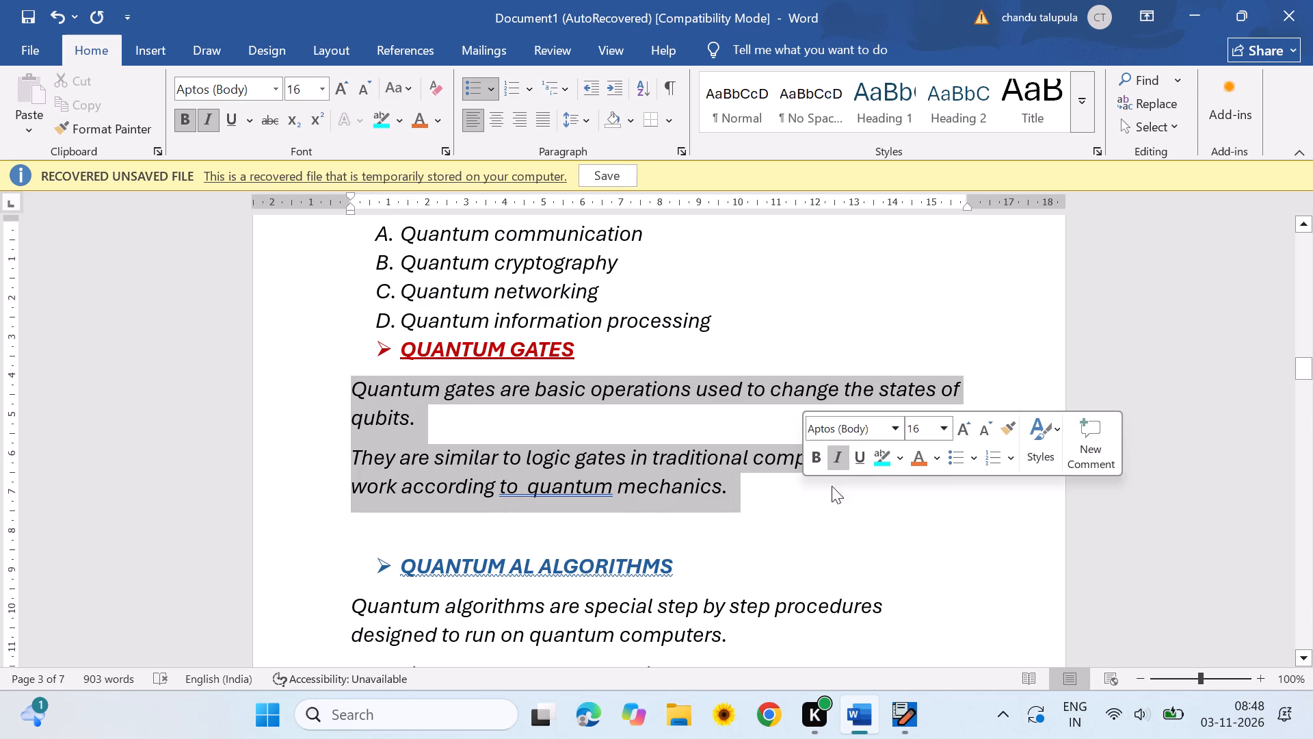
click(956, 464)
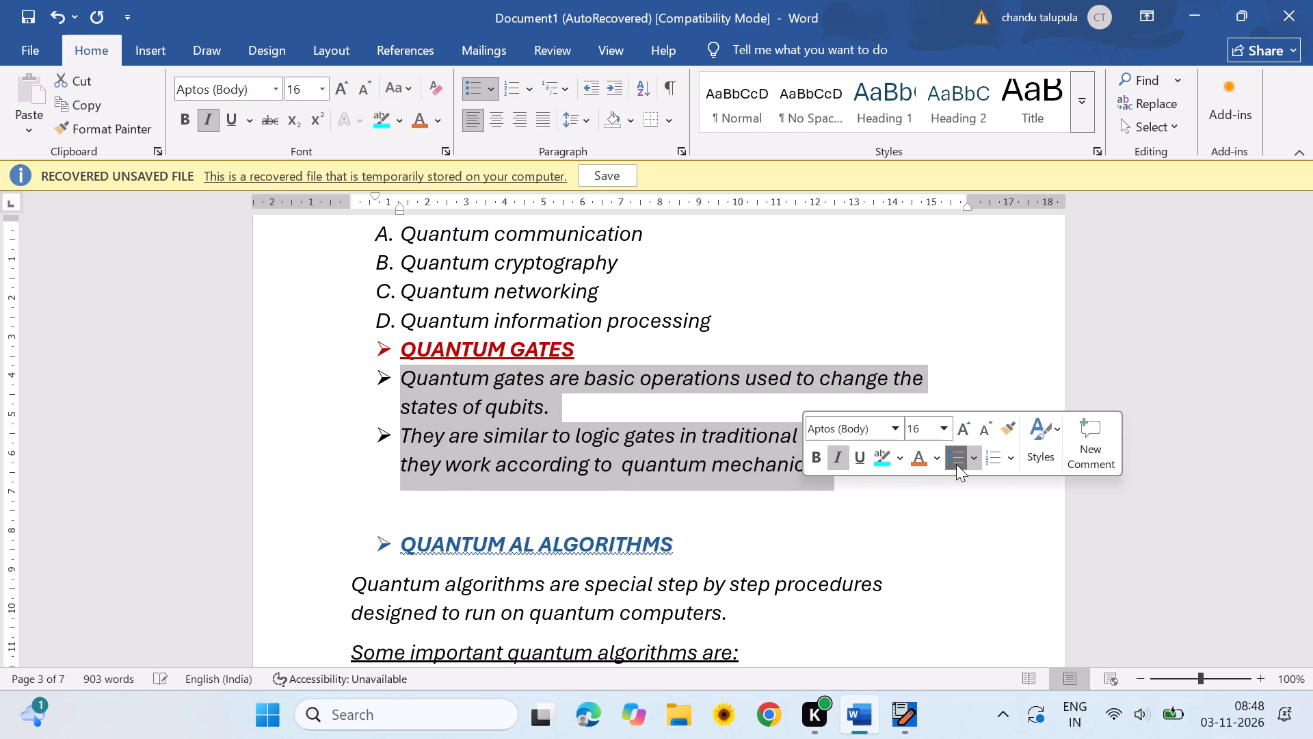
click(967, 462)
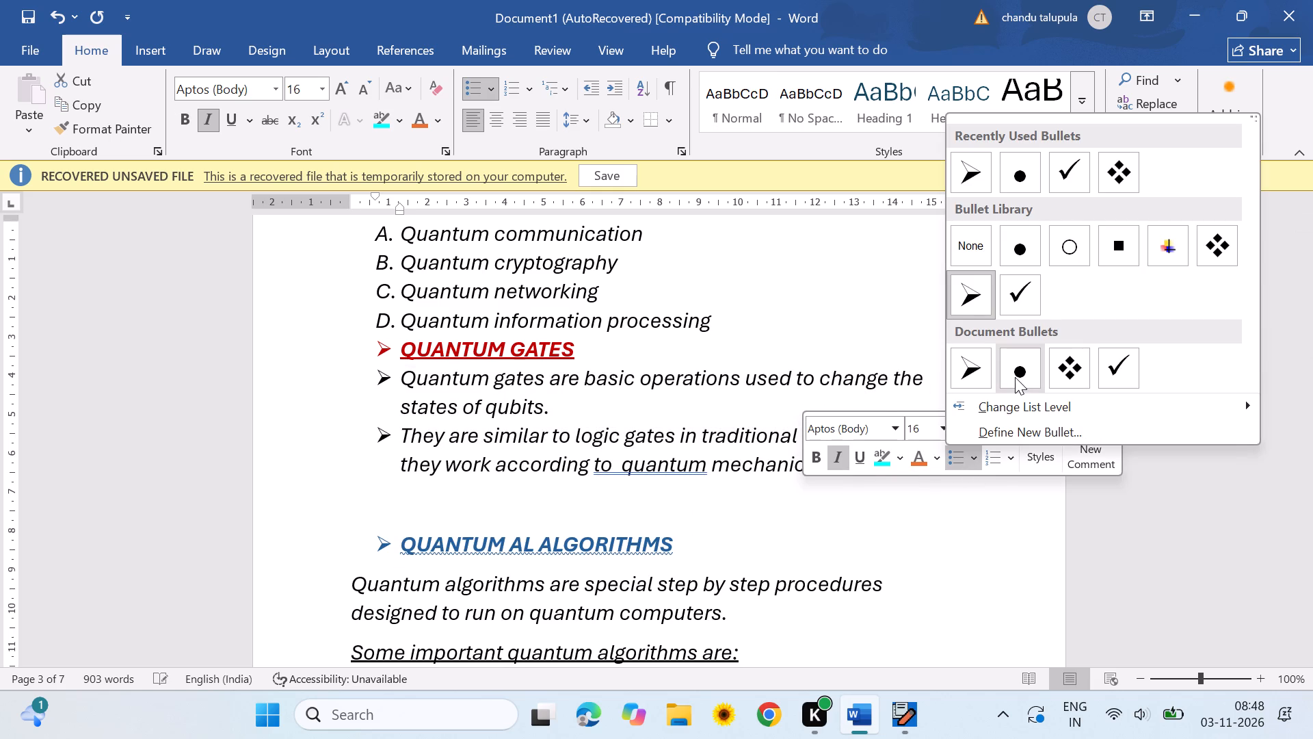
click(1015, 377)
click(974, 601)
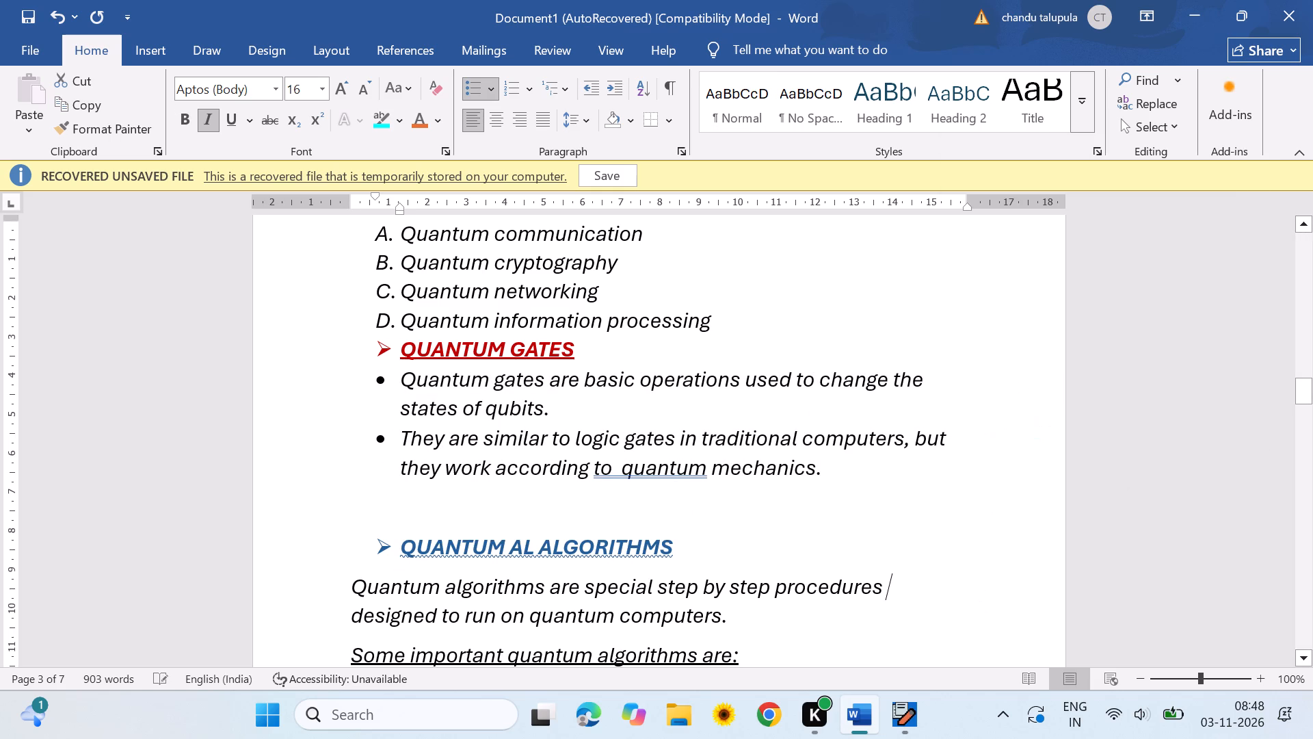
Apply a solid round bullet to the paragraph defining quantum algorithms under the QUANTUM AL ALGORITHMS heading.
drag(1308, 378, 1308, 385)
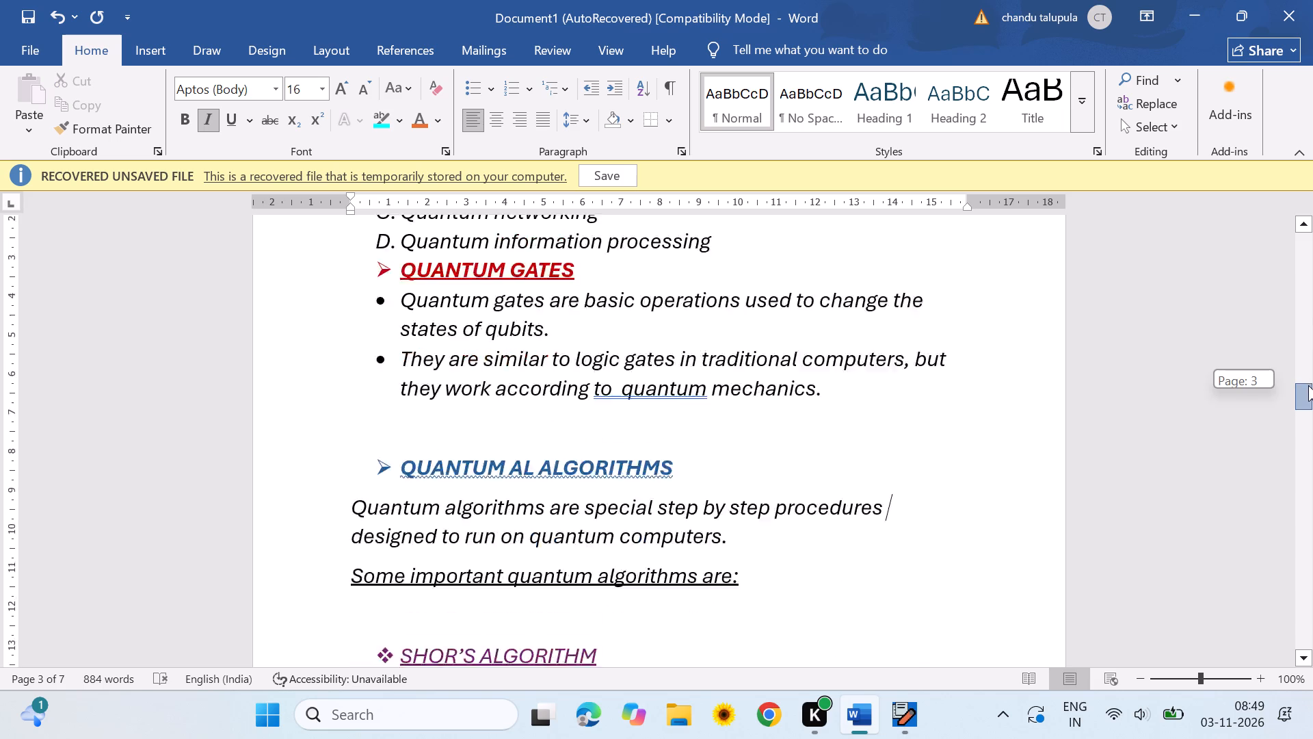
drag(1308, 385, 1308, 398)
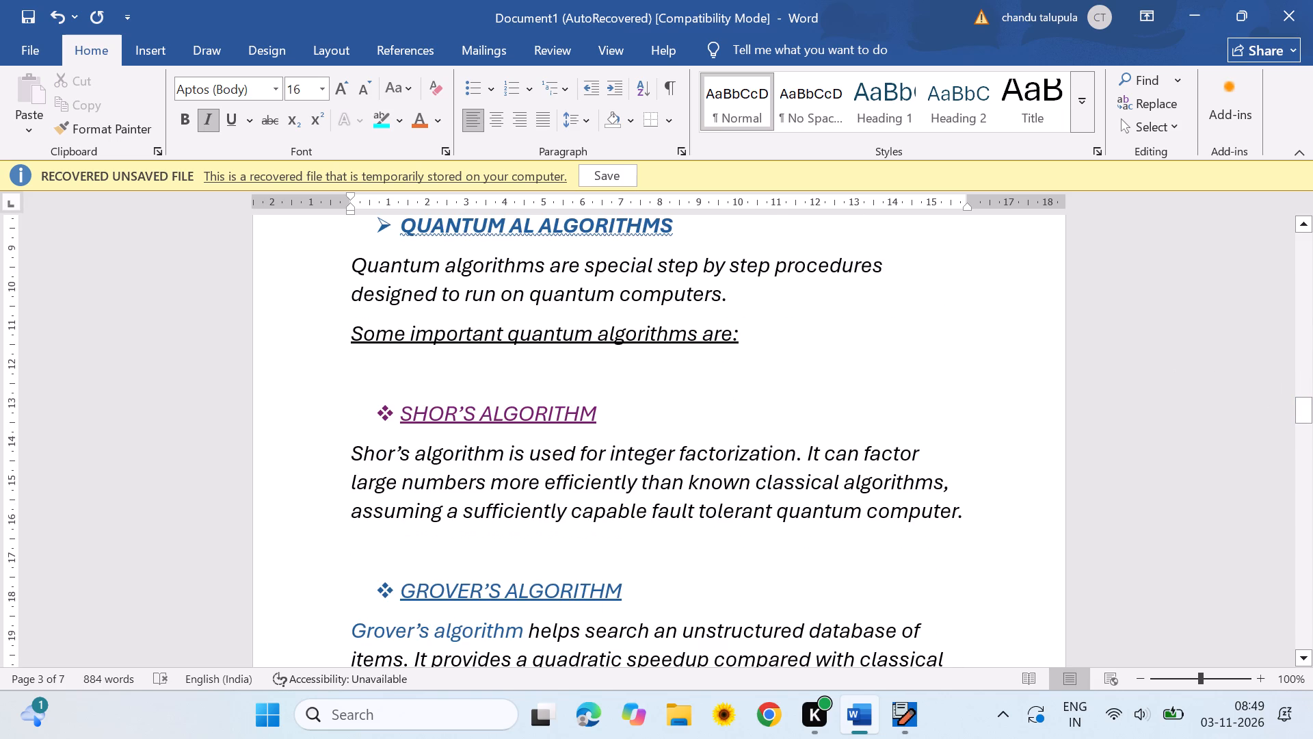
drag(336, 260, 728, 299)
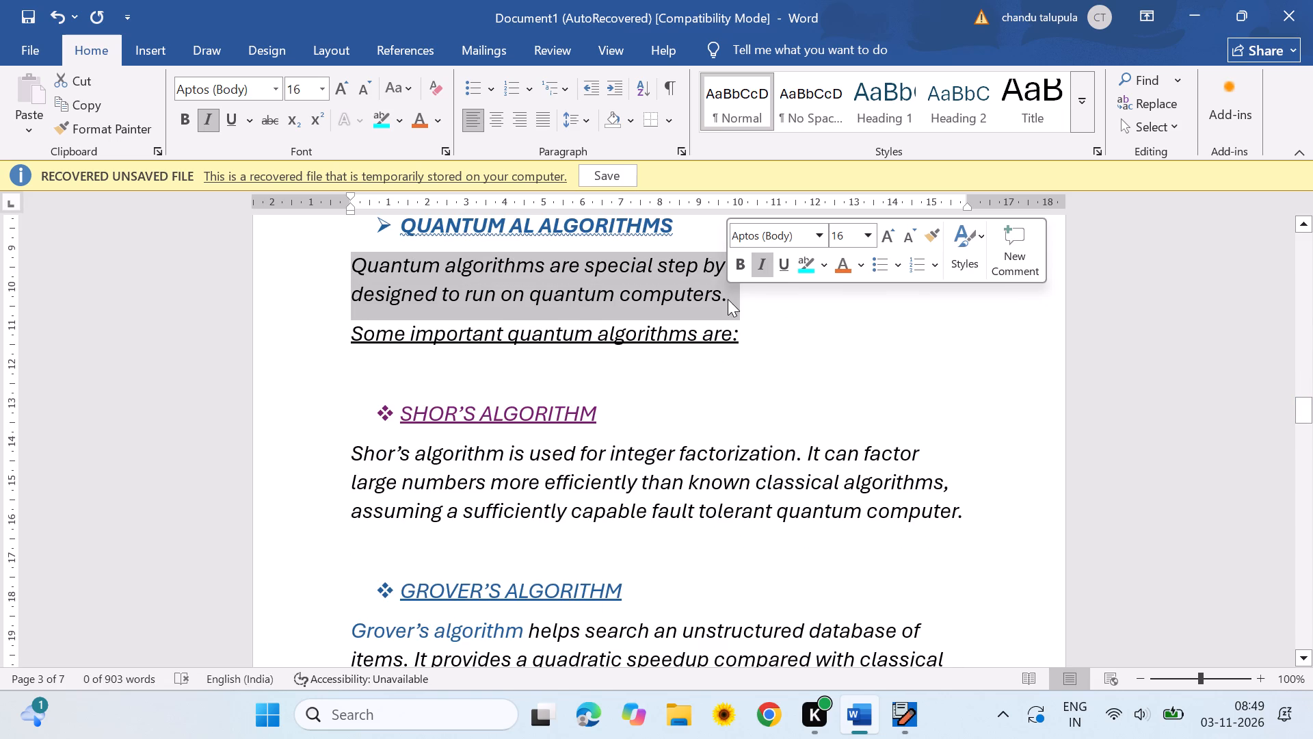
click(879, 265)
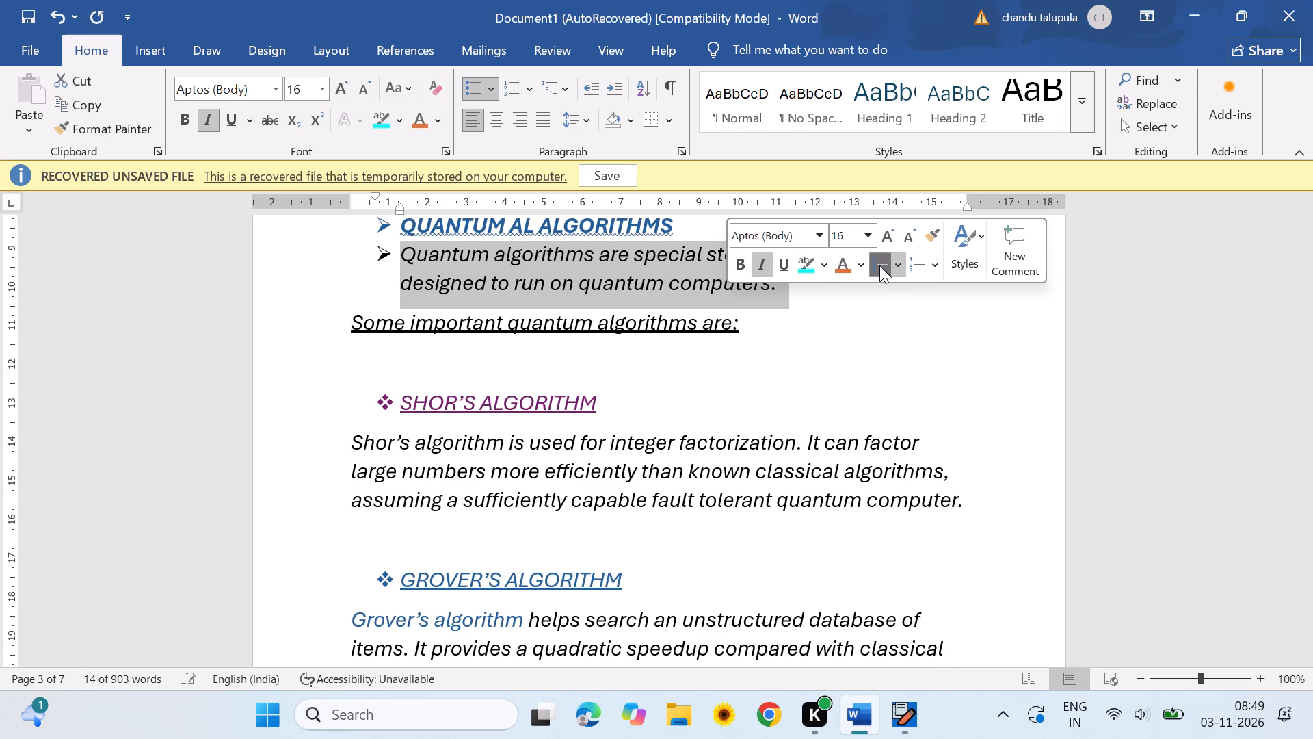
click(898, 269)
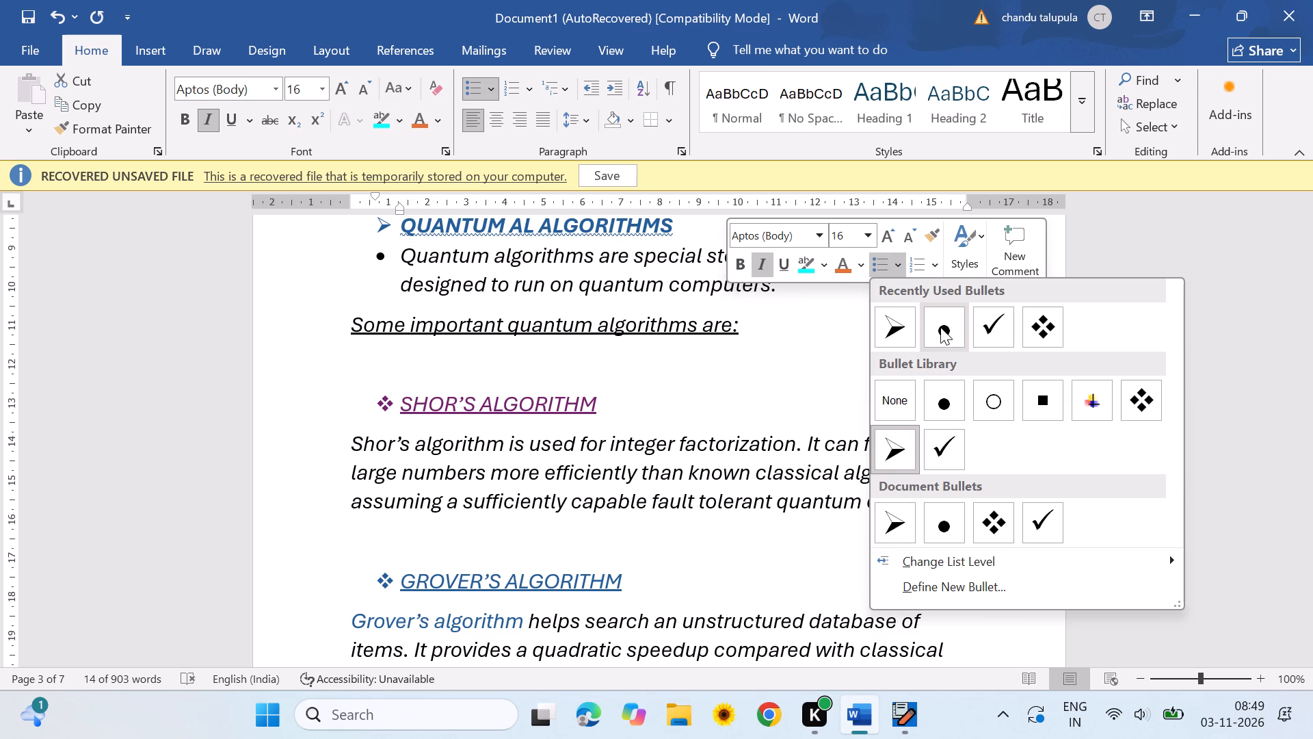
click(940, 327)
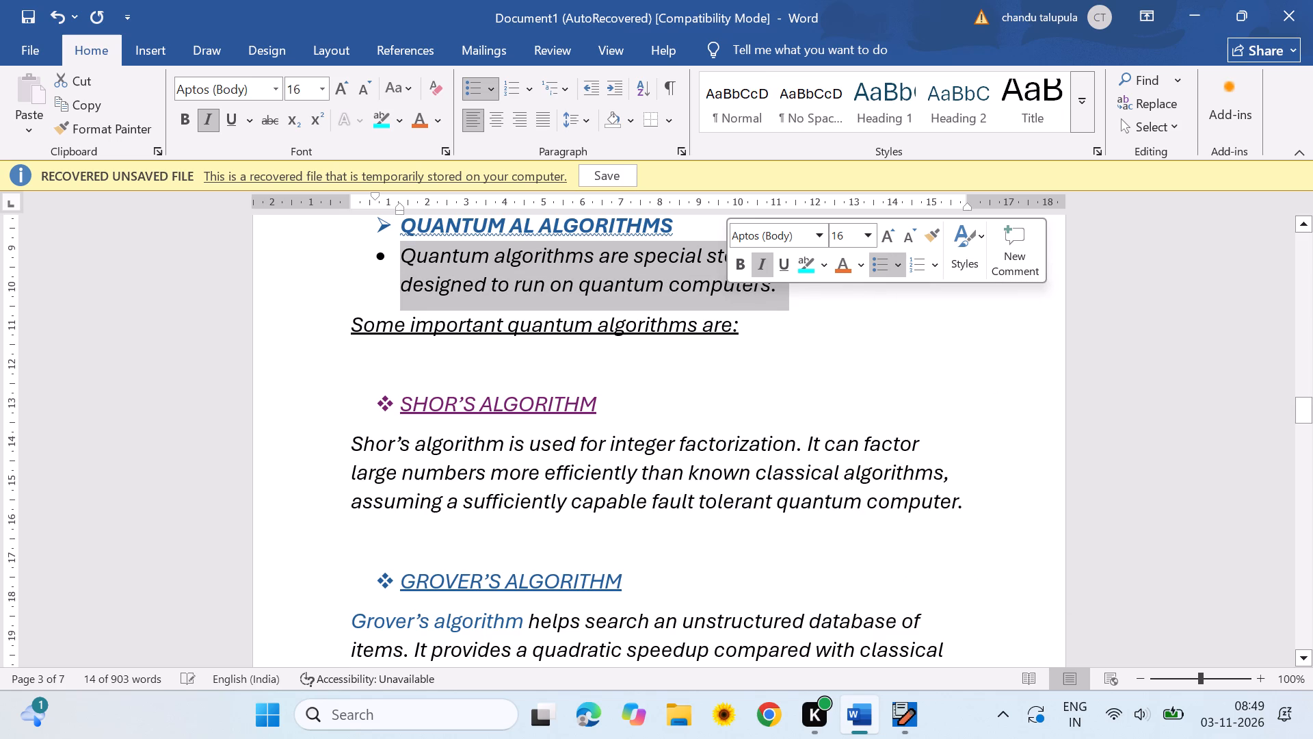
Apply a checkmark bullet to the underlined line "Some important quantum algorithms are:".
drag(346, 324, 763, 326)
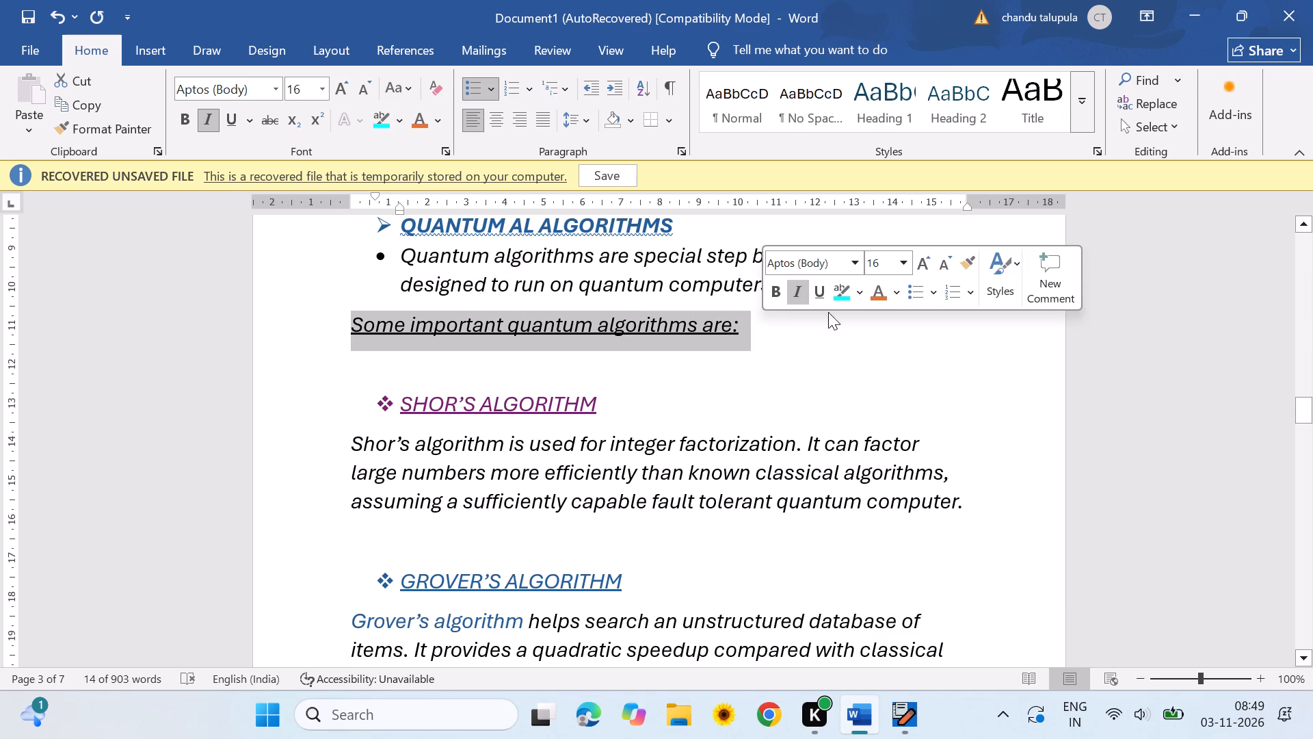
click(927, 294)
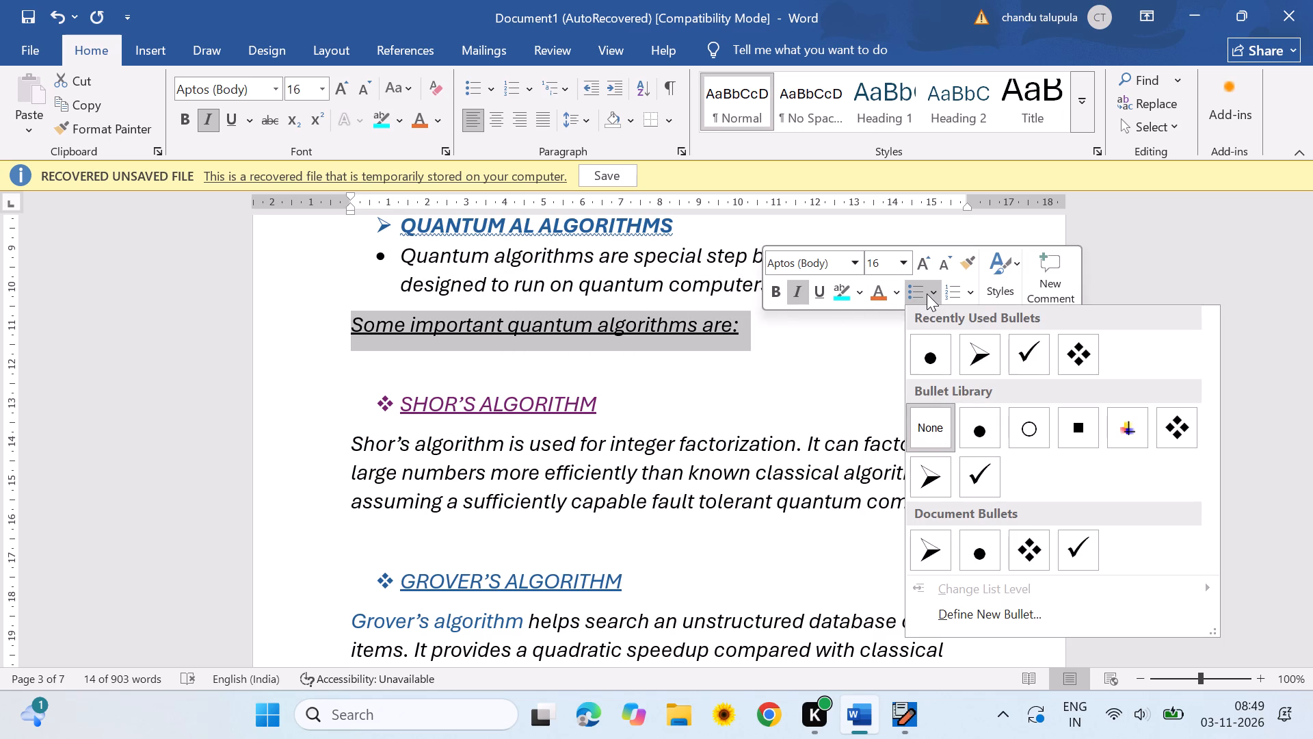
click(1046, 365)
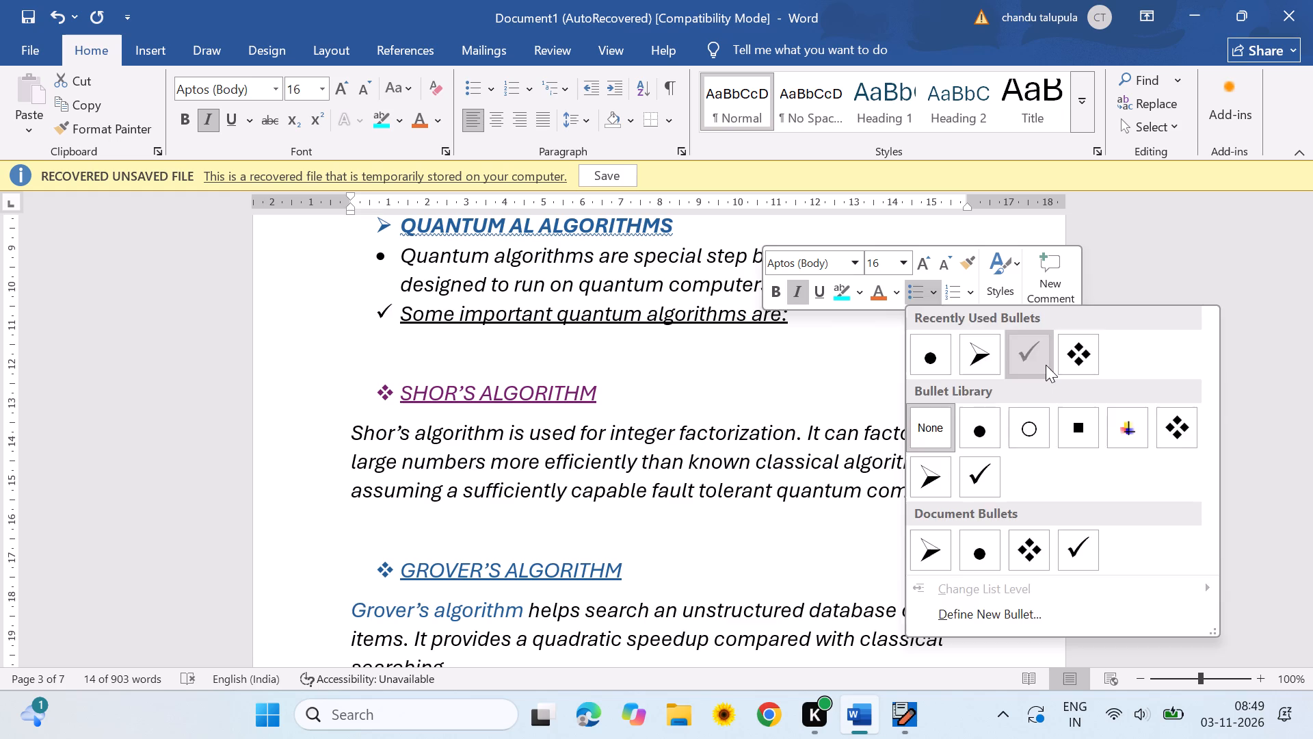
click(927, 341)
Insert an unbulleted blank line between the quantum algorithms definition bullet and "Some important quantum algorithms are:".
click(826, 288)
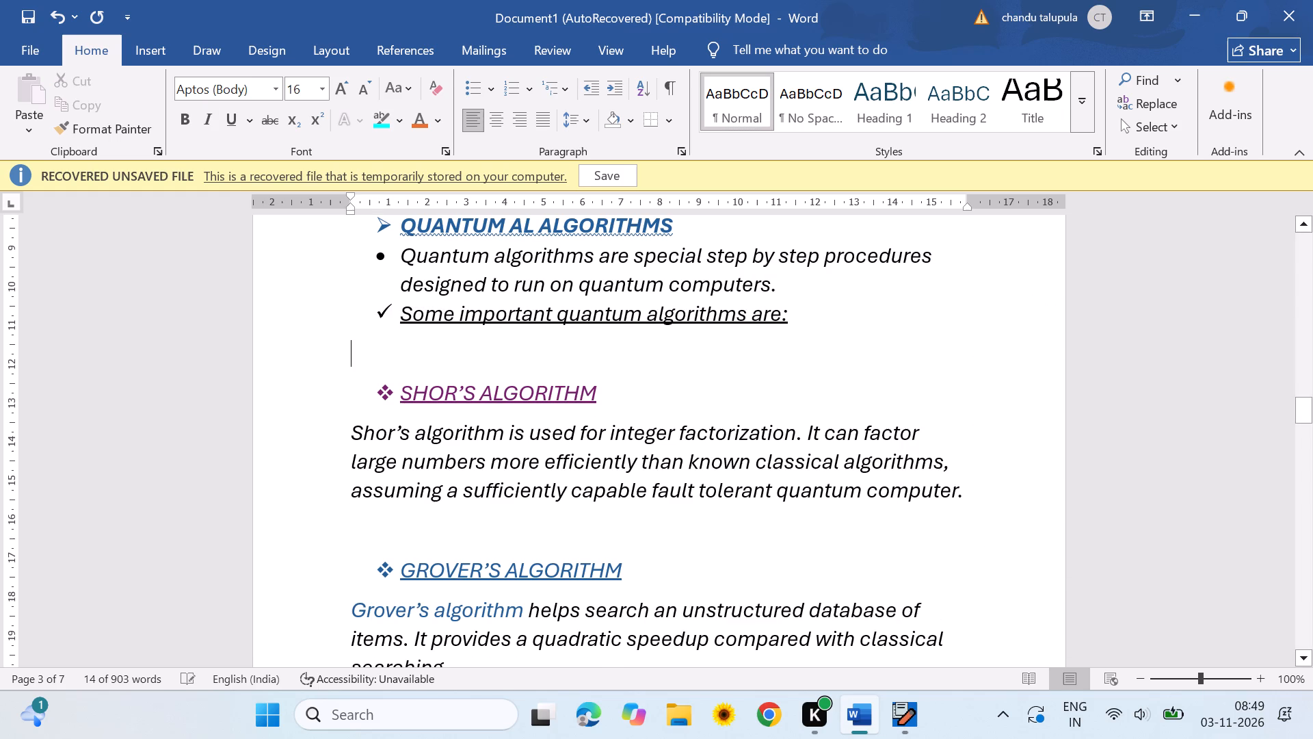
key(Return)
key(Return)
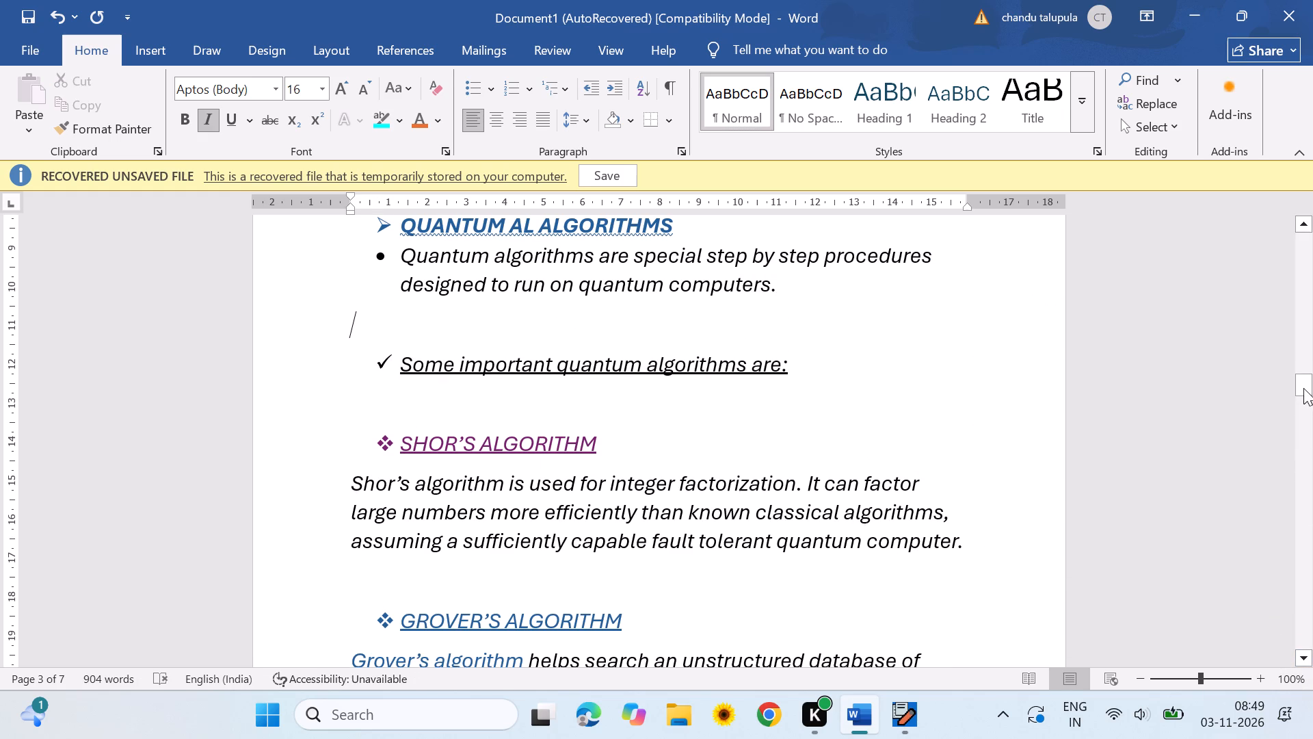
Apply a hollow round bullet to the body paragraph under the SHOR'S ALGORITHM heading.
drag(1302, 380, 1303, 393)
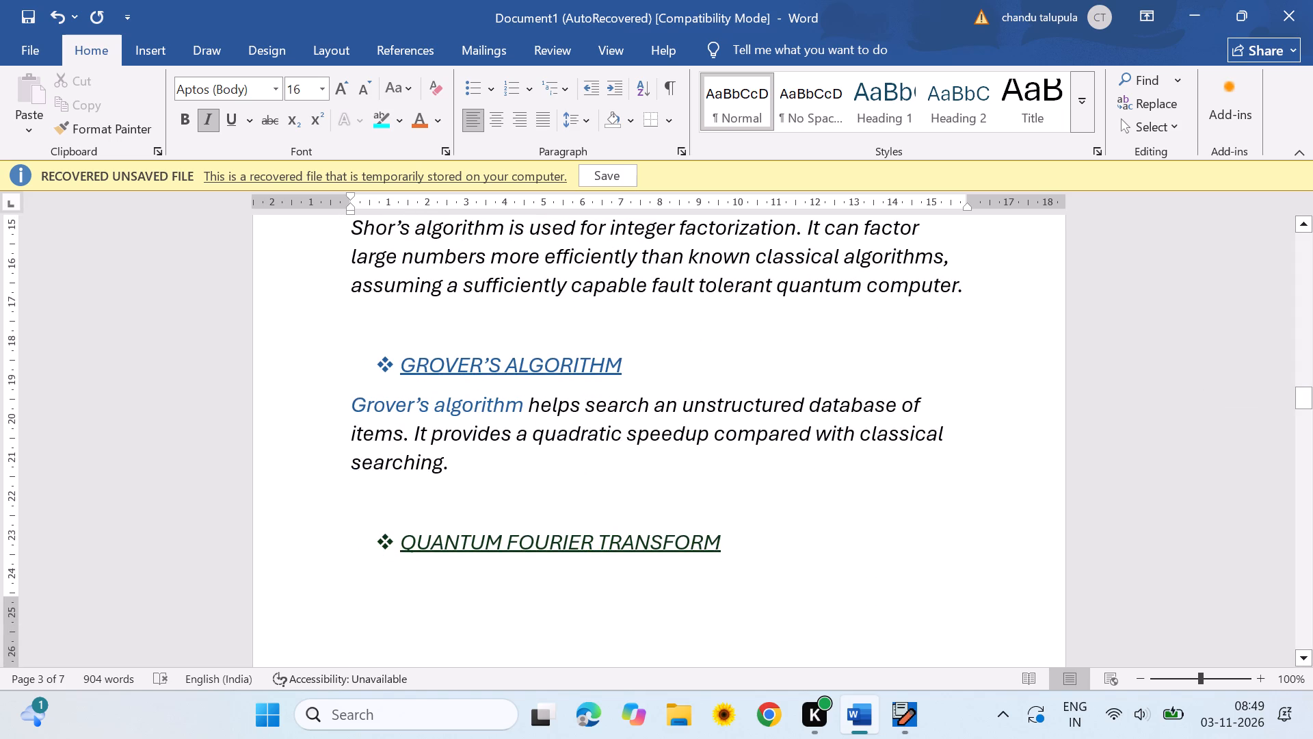
drag(347, 233, 475, 294)
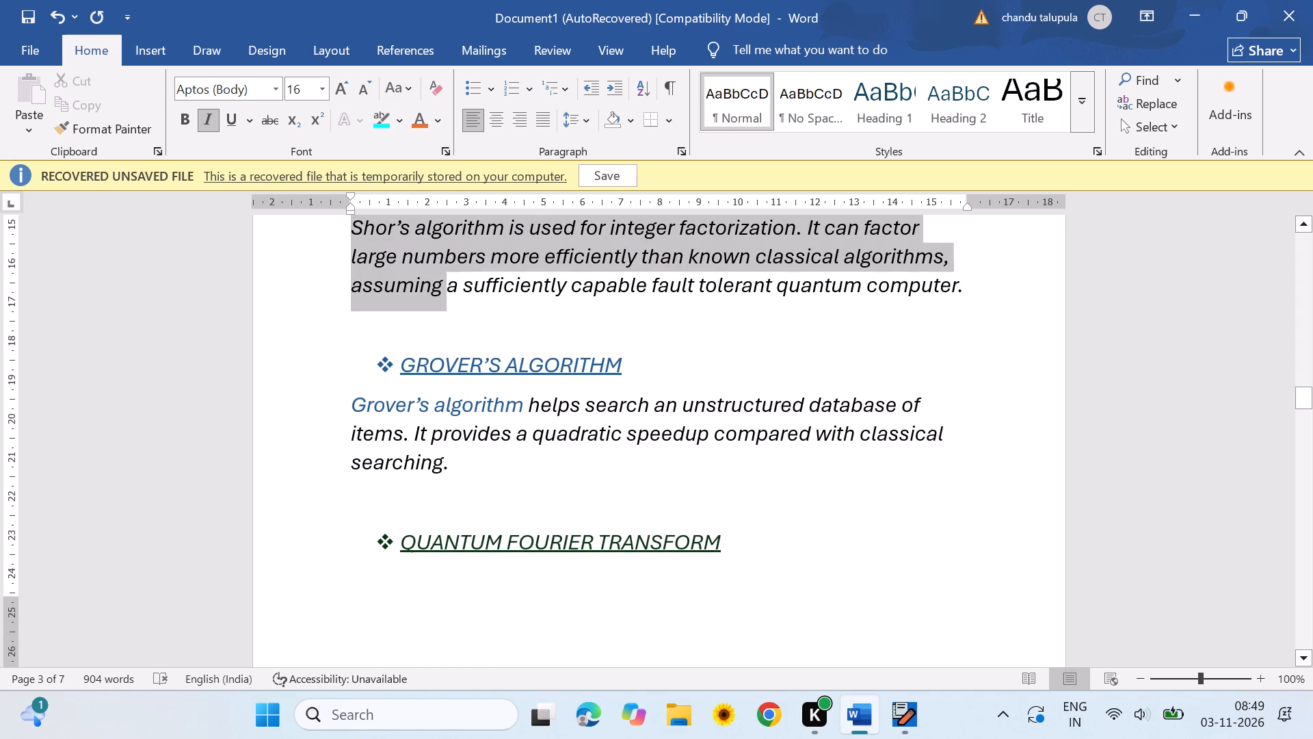
drag(475, 294, 812, 294)
click(928, 326)
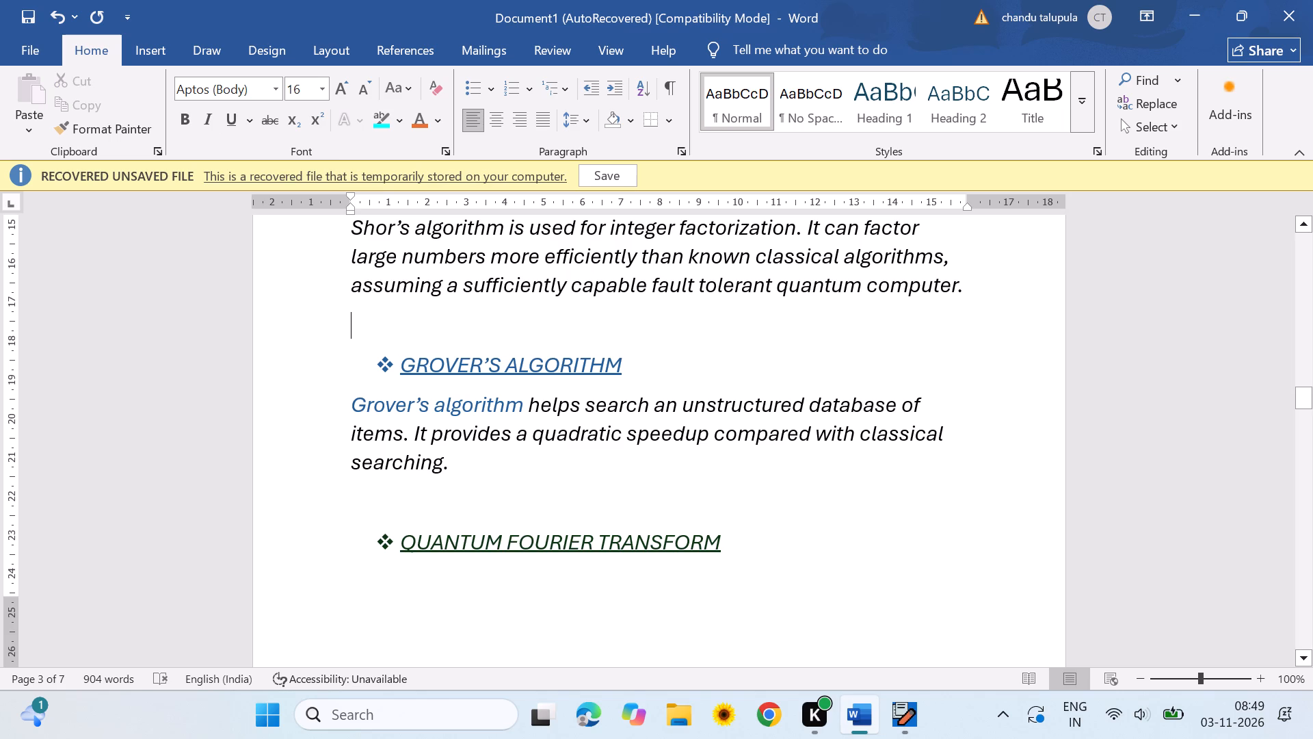
drag(356, 227, 947, 283)
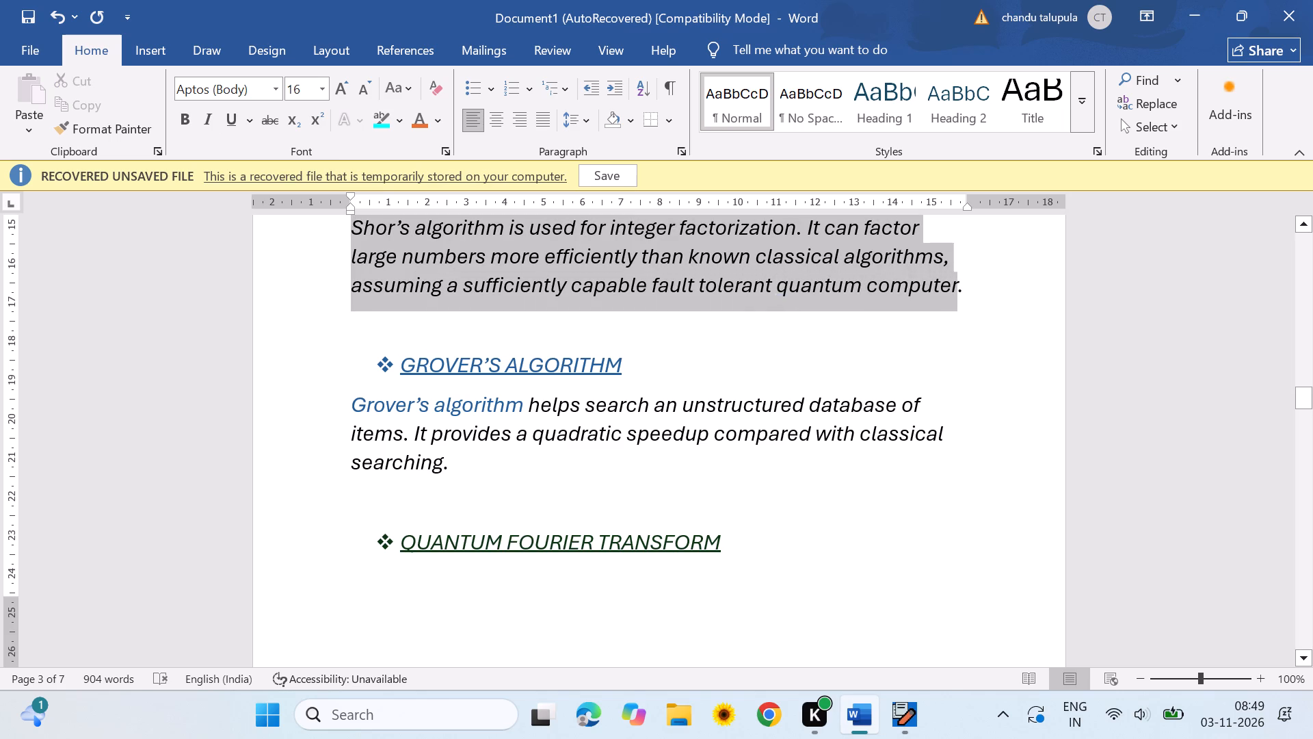
drag(947, 283, 1078, 291)
click(1158, 260)
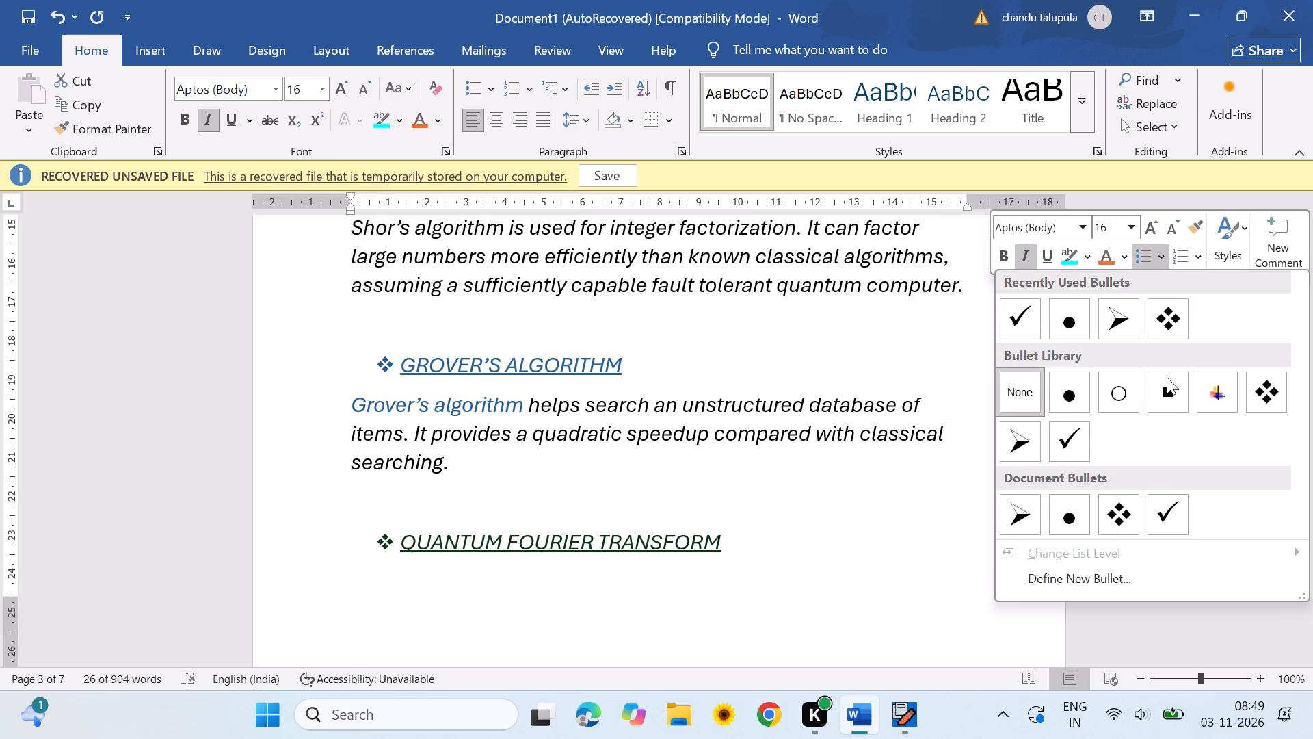
click(1106, 404)
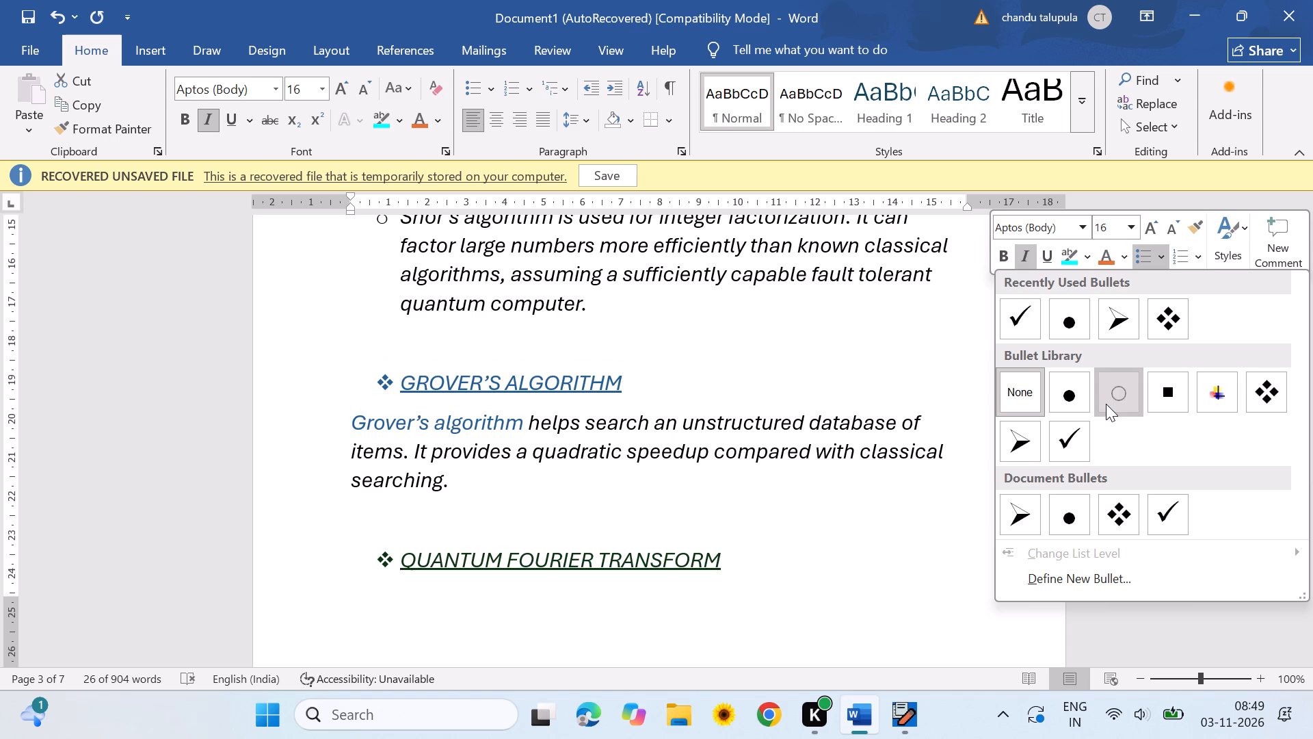
Apply a hollow round bullet to the body paragraph under the GROVER'S ALGORITHM heading.
drag(349, 419, 437, 495)
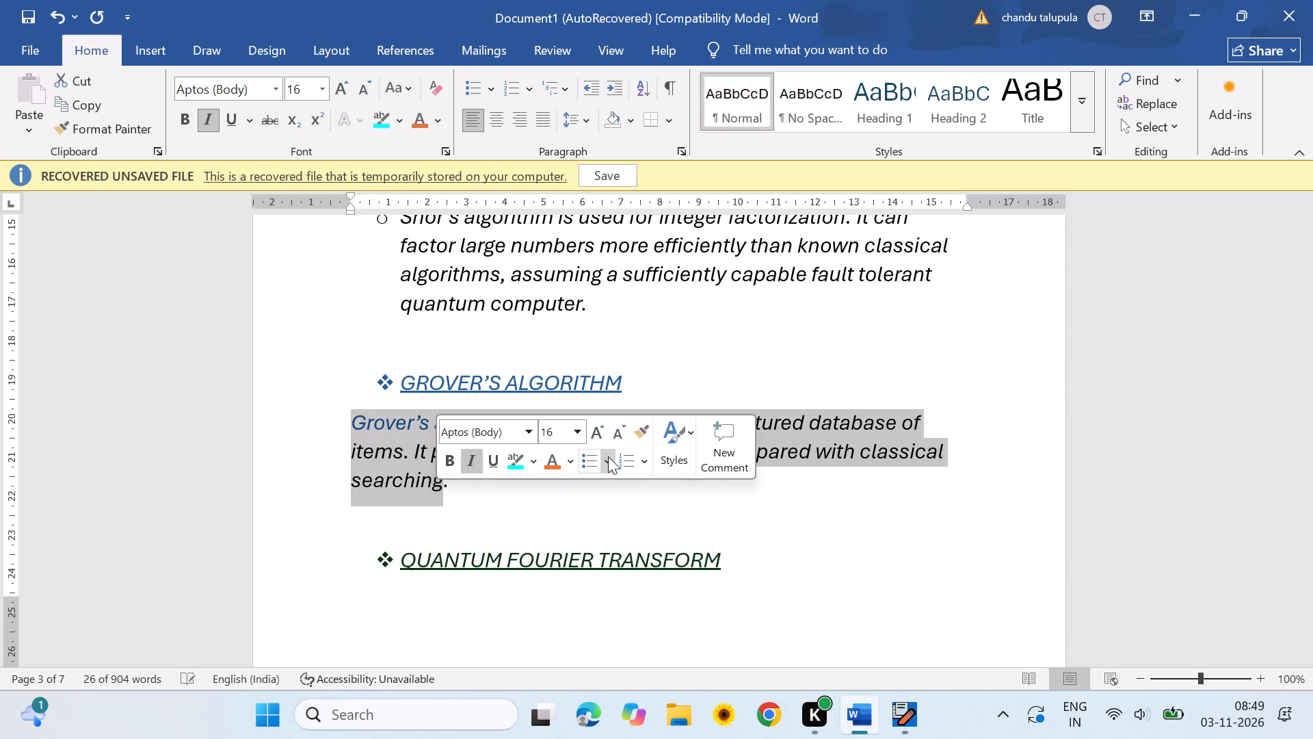
click(604, 462)
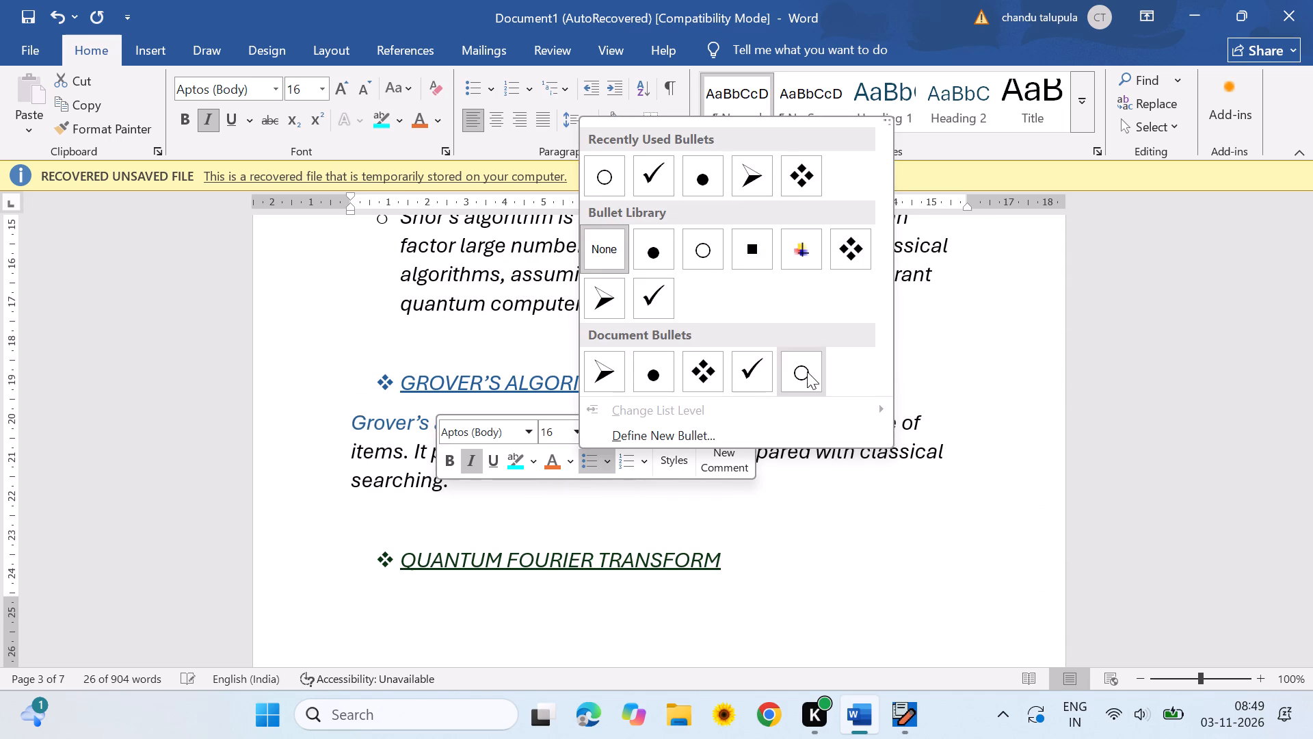
click(804, 369)
click(940, 341)
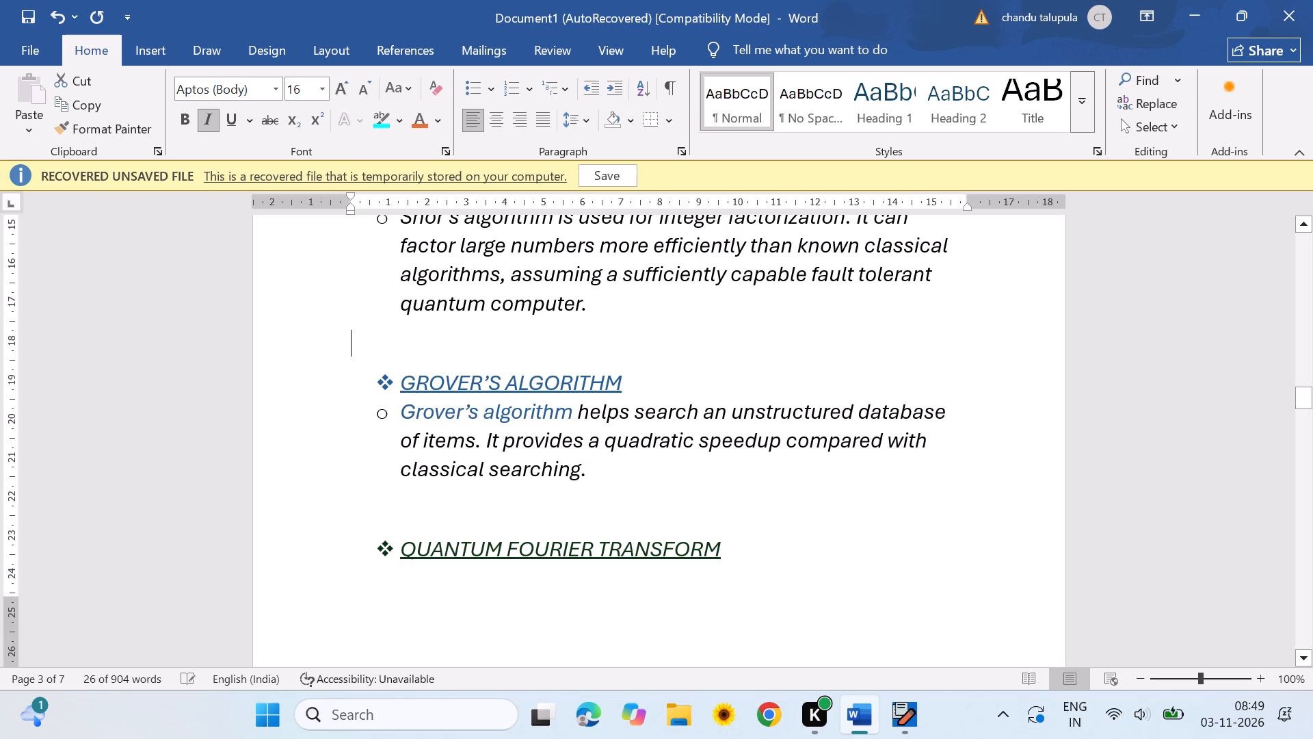
Apply a hollow round bullet to the body paragraph describing the Quantum Fourier Transform.
drag(1309, 406, 1309, 419)
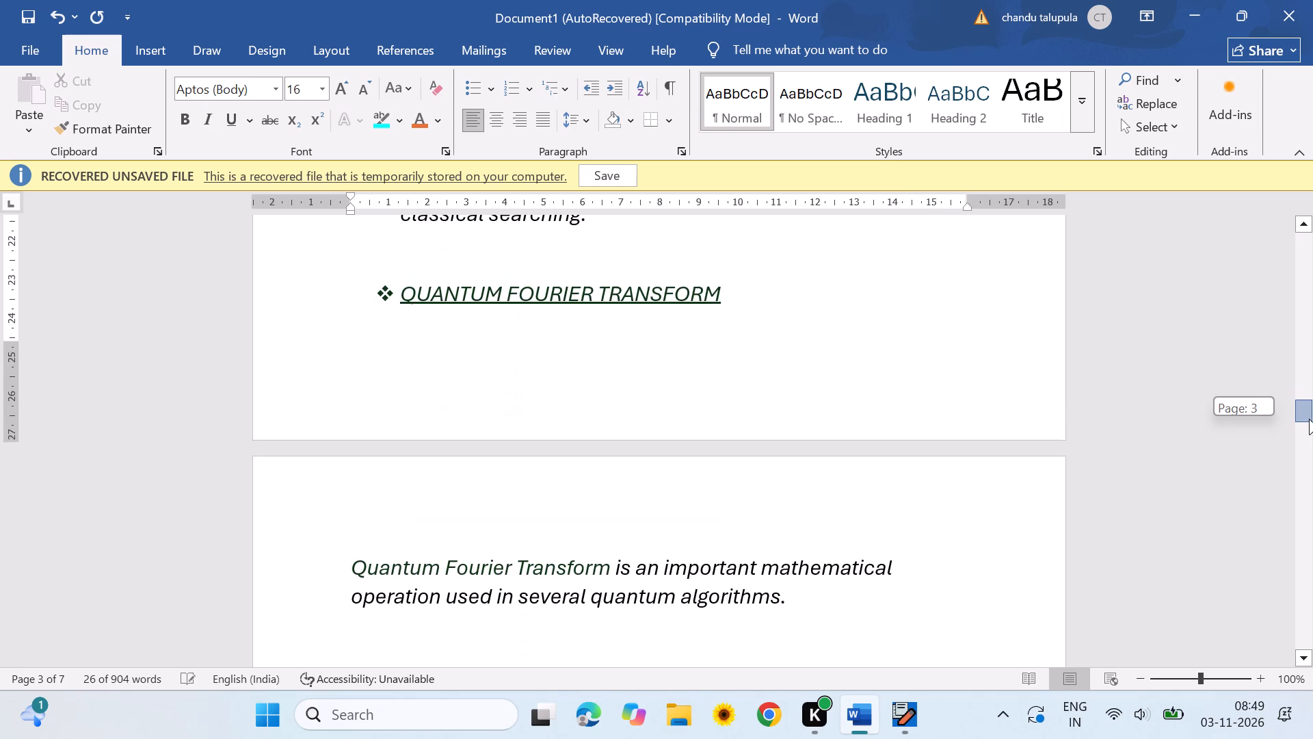
drag(1309, 419, 1309, 421)
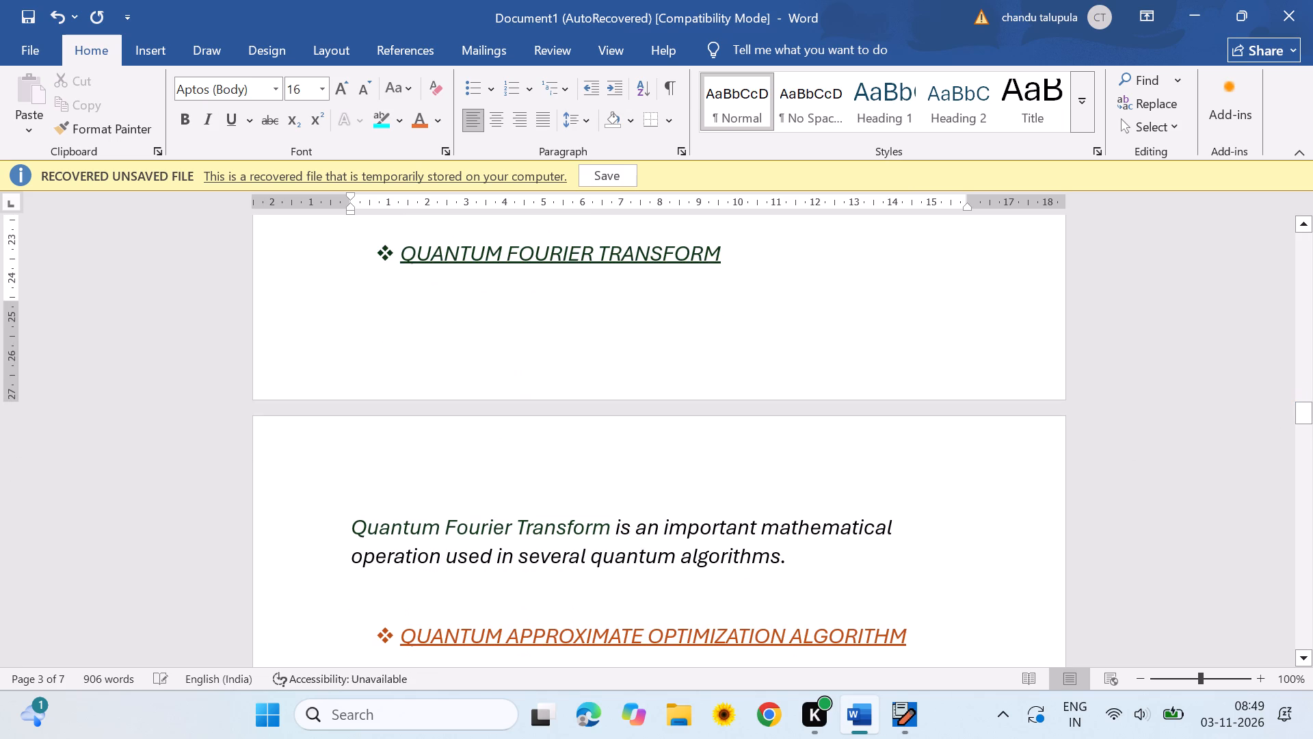
drag(350, 526, 864, 577)
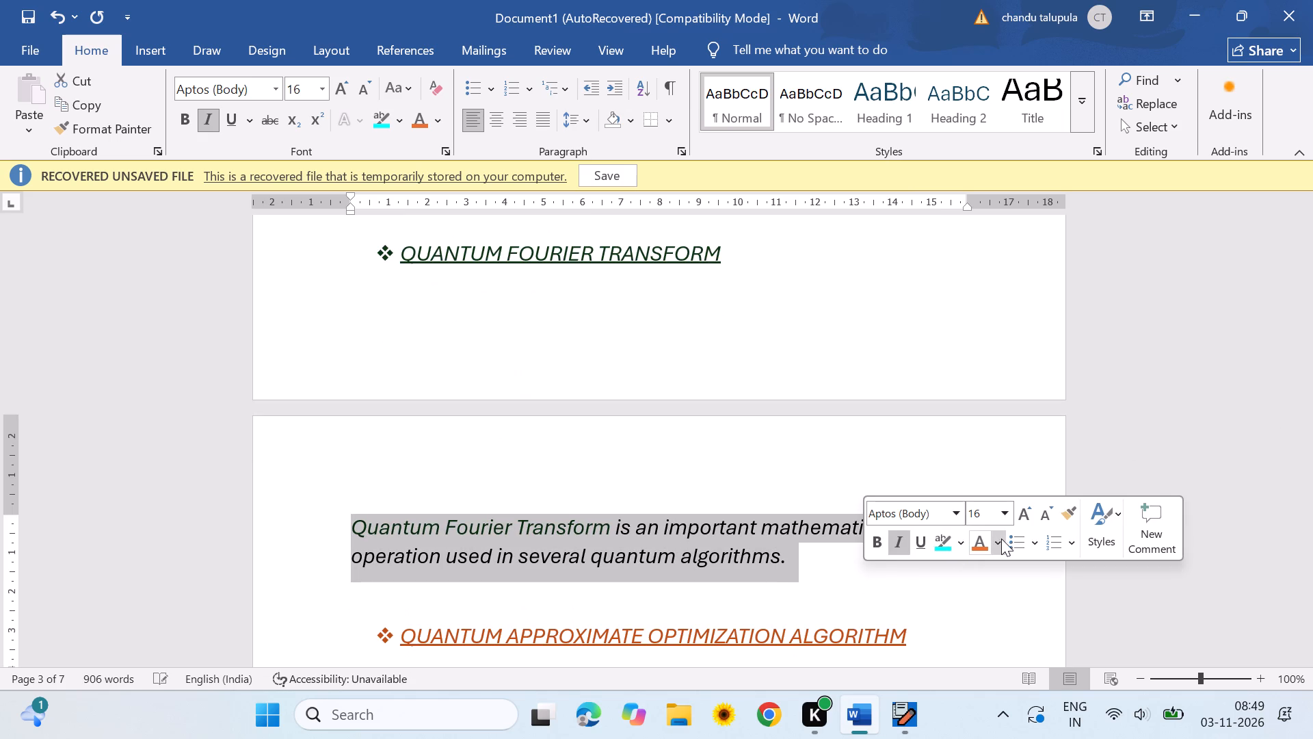
click(1033, 539)
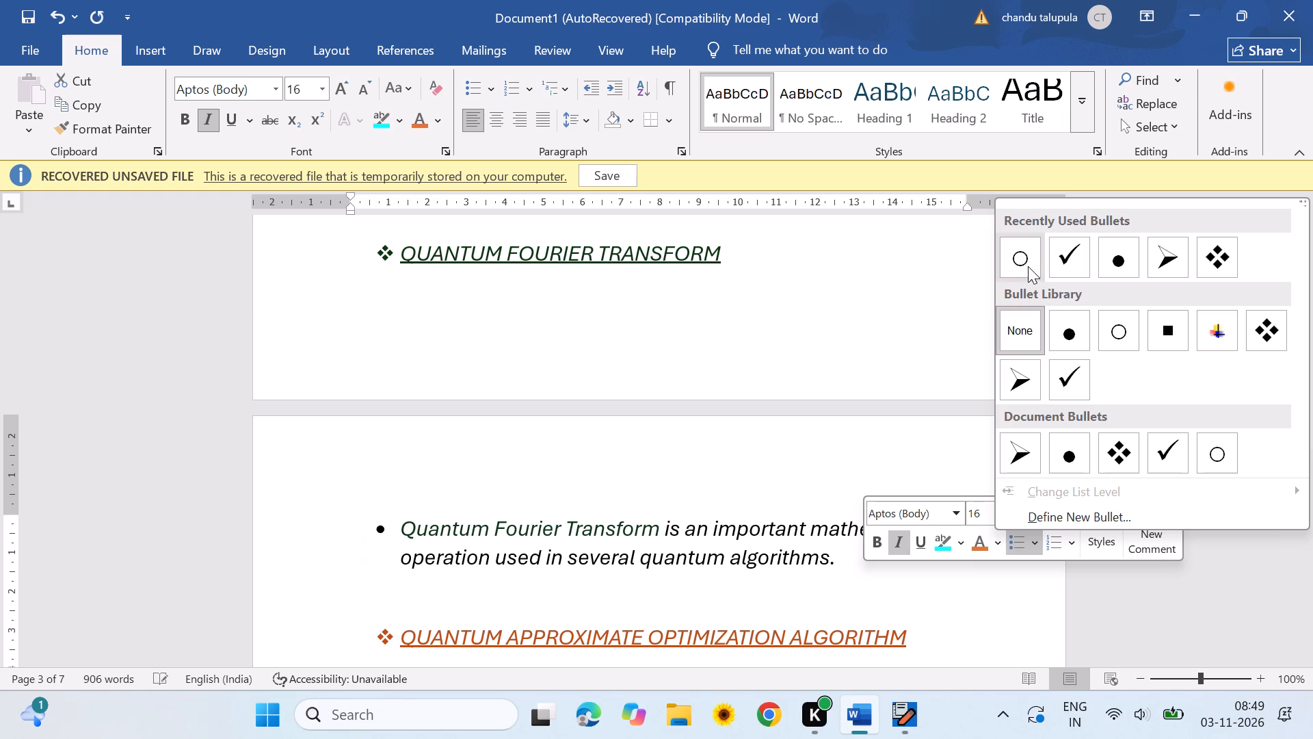
click(1023, 261)
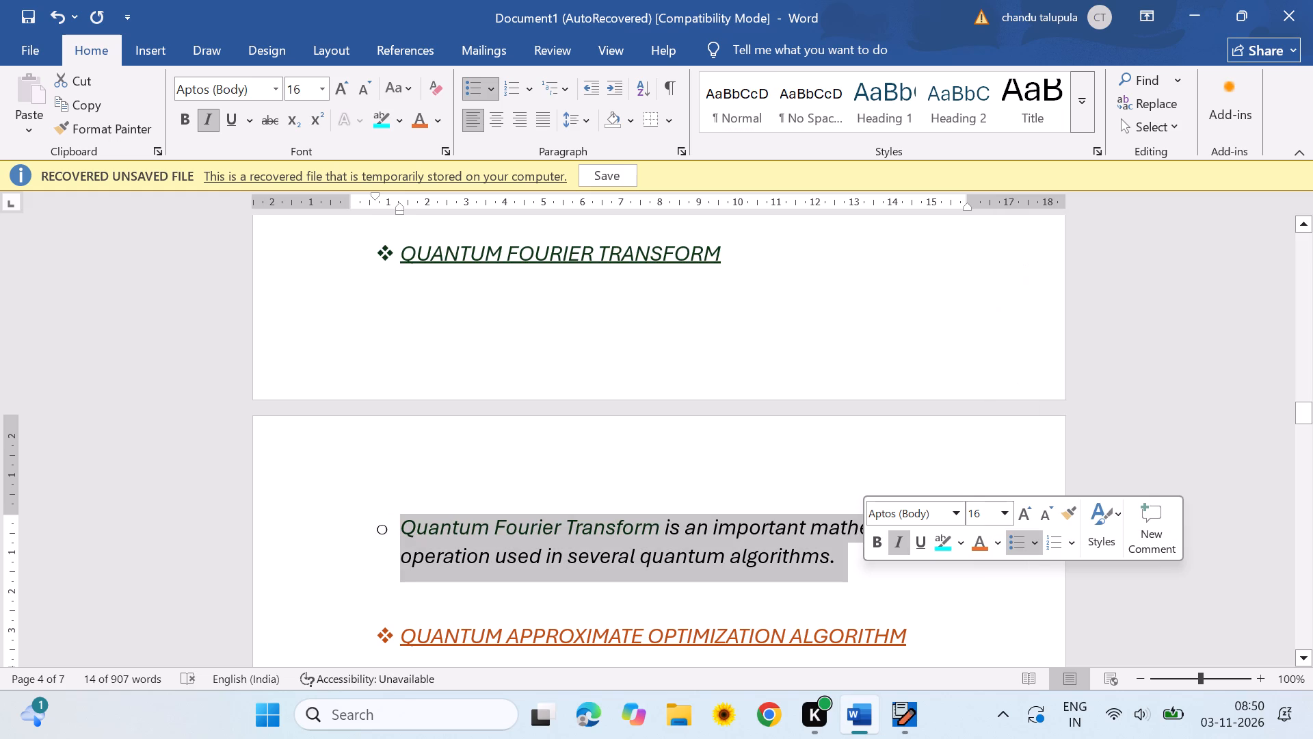
click(1187, 339)
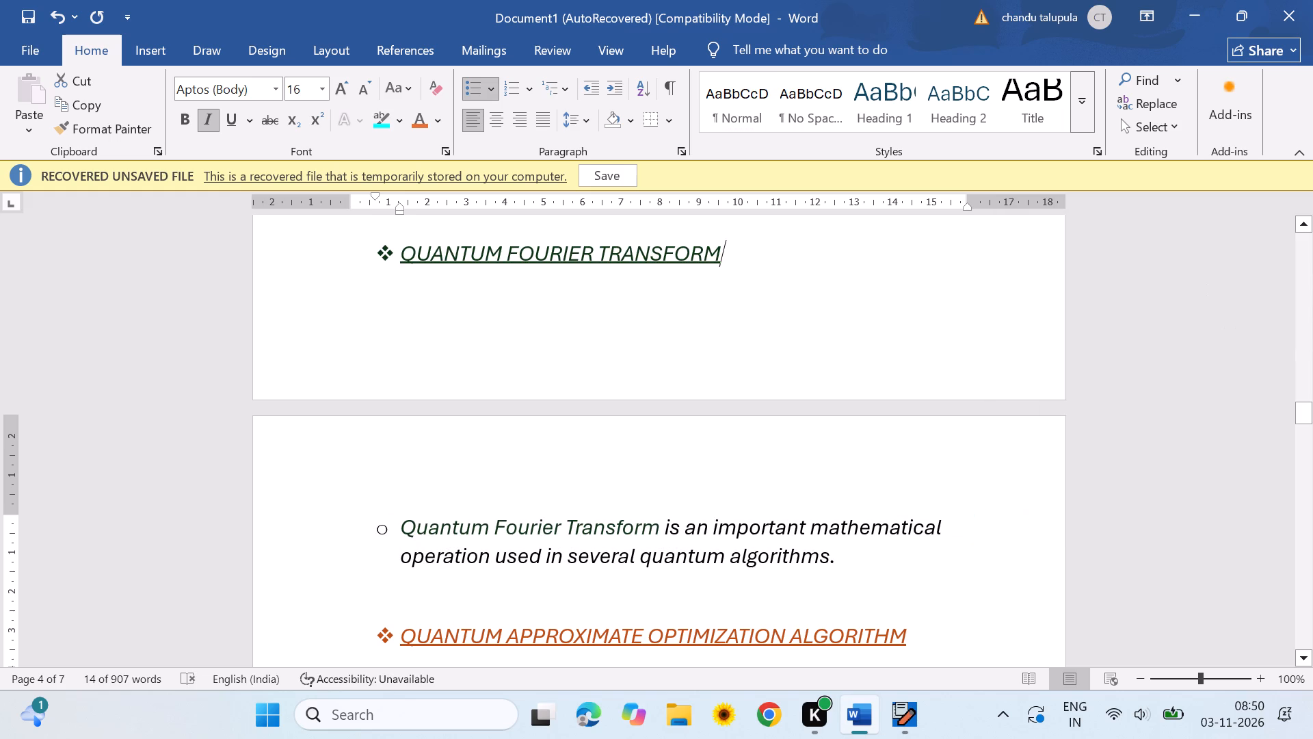
Apply a hollow round bullet to the QAOA paragraph under the QUANTUM APPROXIMATE OPTIMIZATION ALGORITHM heading.
drag(1312, 408, 1312, 426)
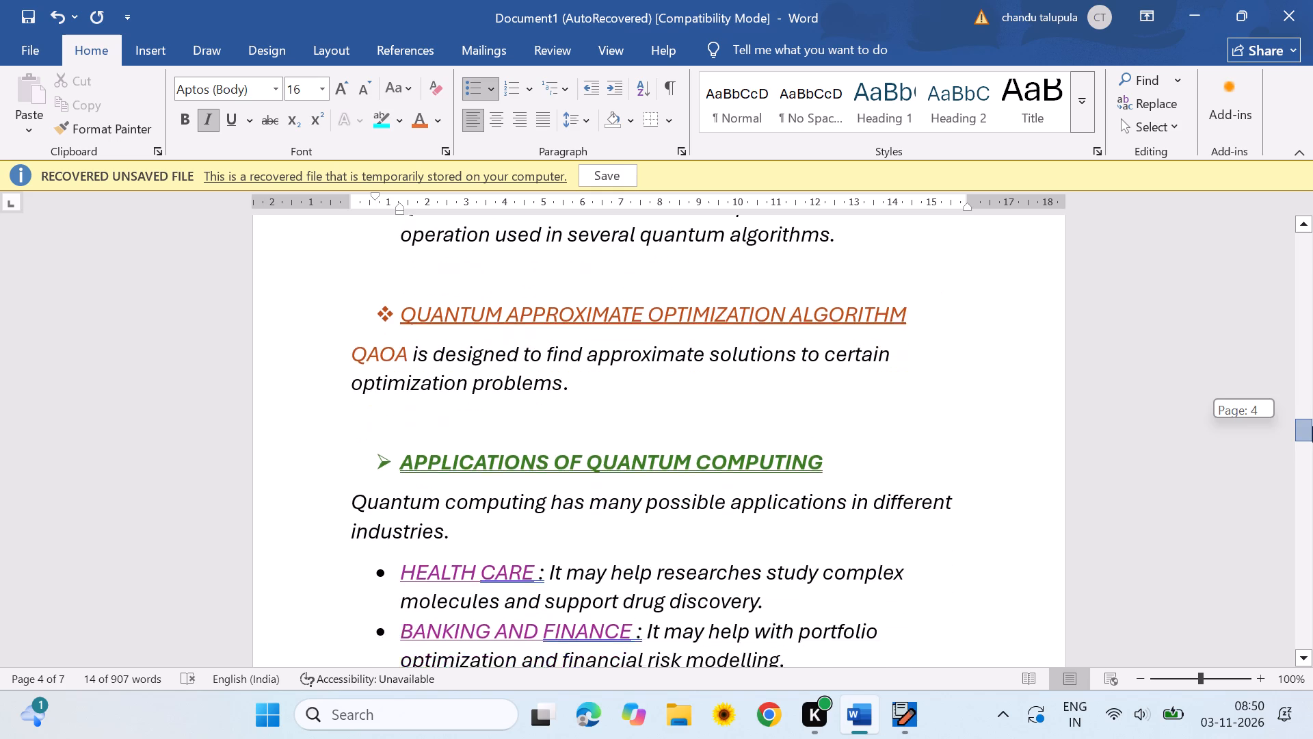
drag(1312, 426, 1312, 428)
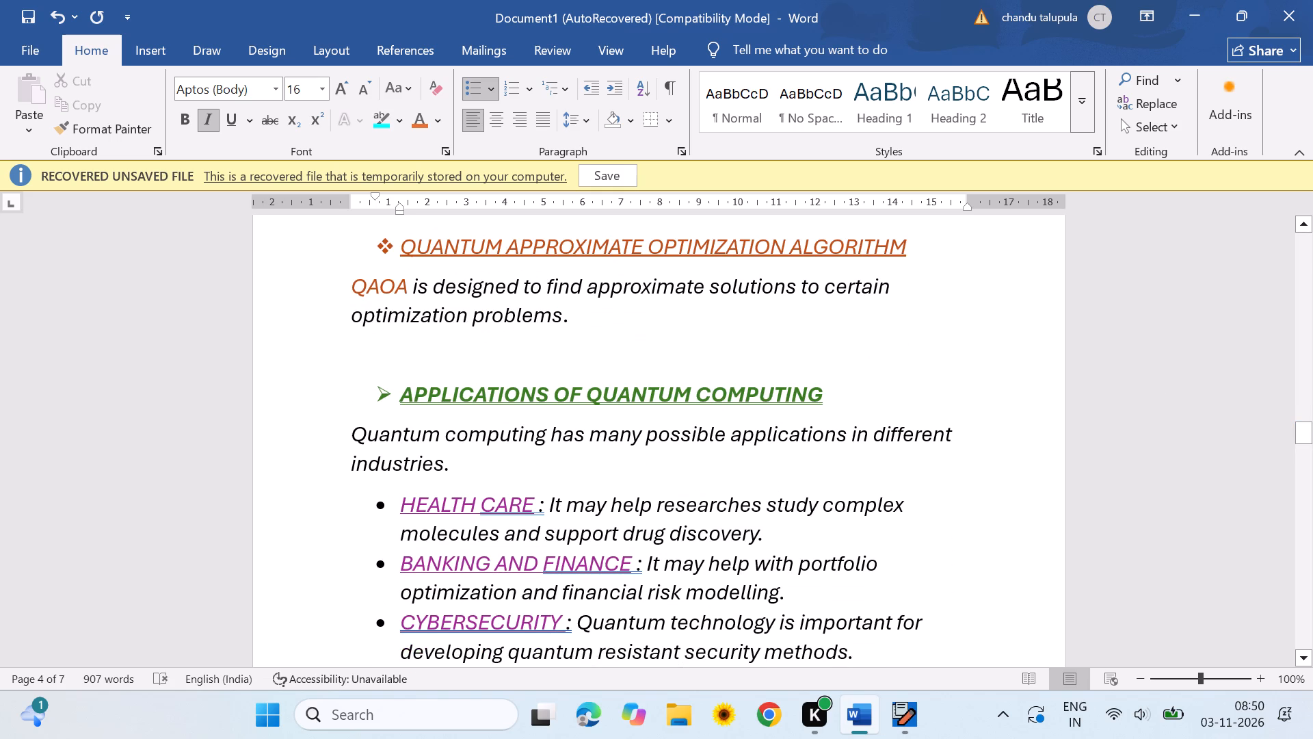
drag(356, 291, 561, 315)
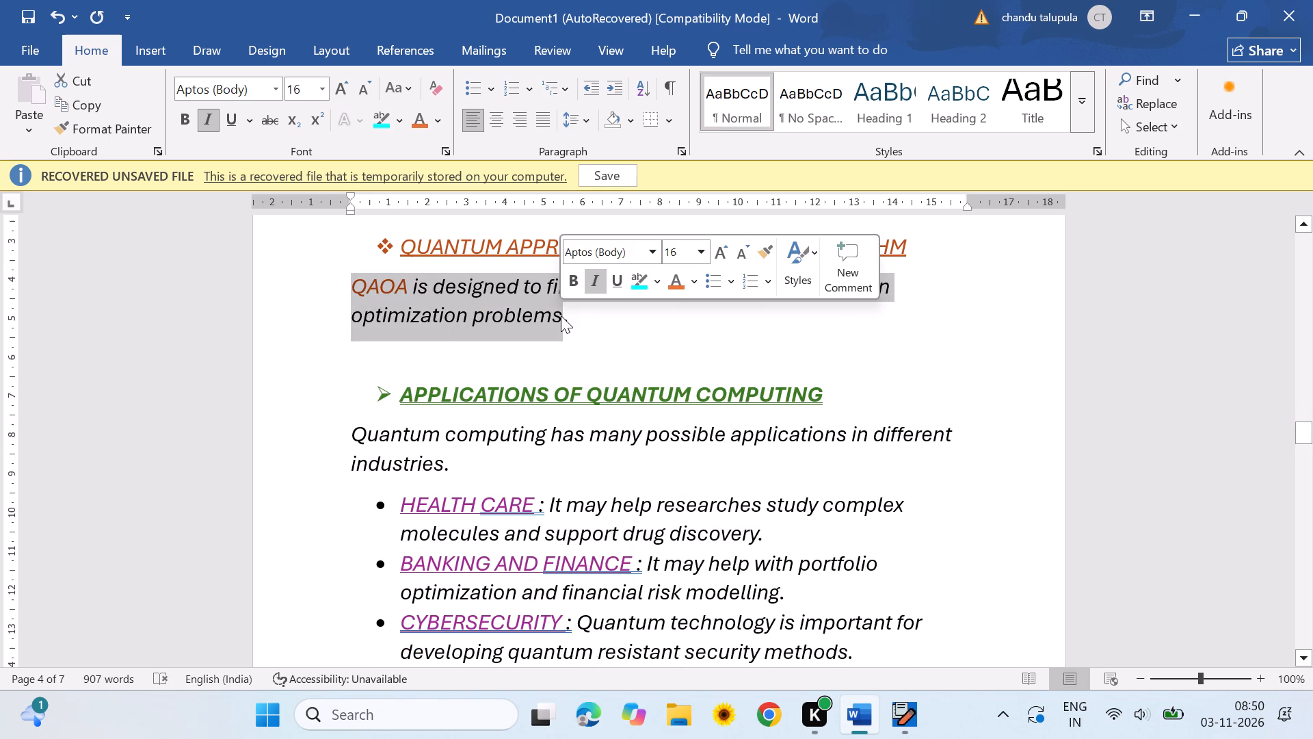
click(727, 286)
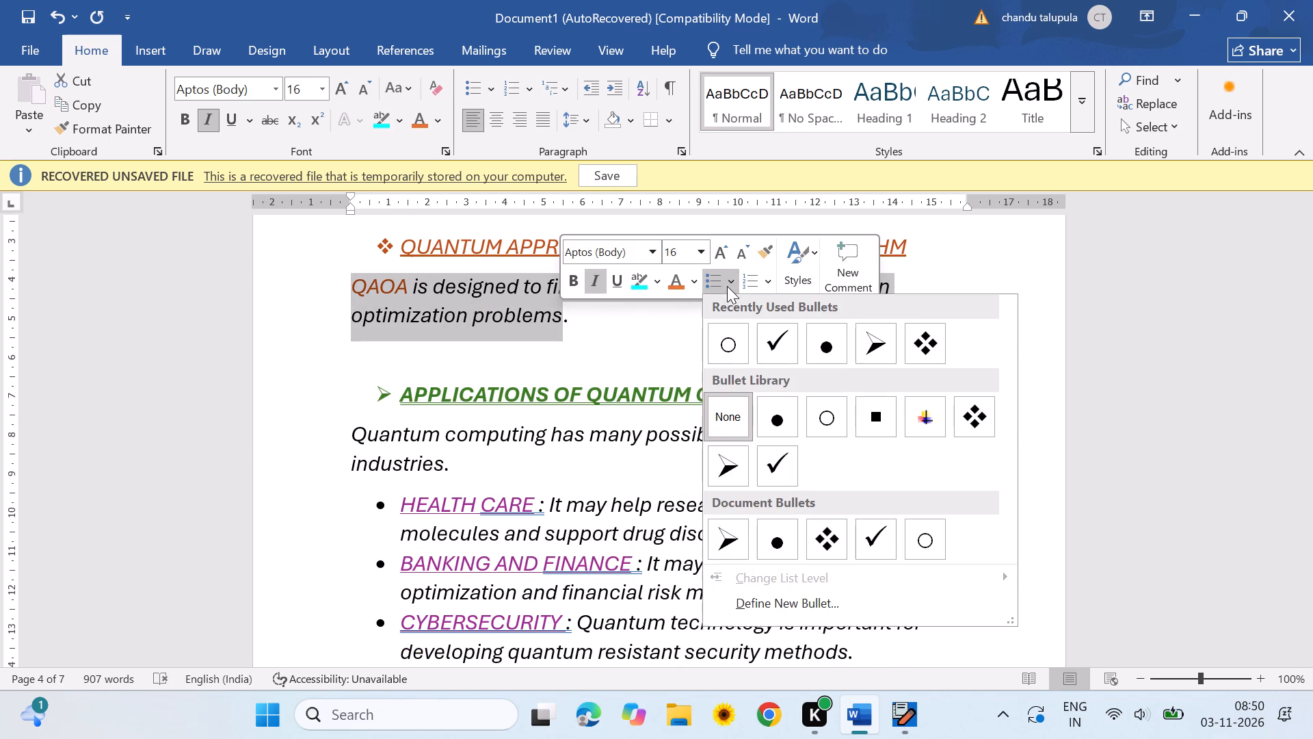
click(741, 348)
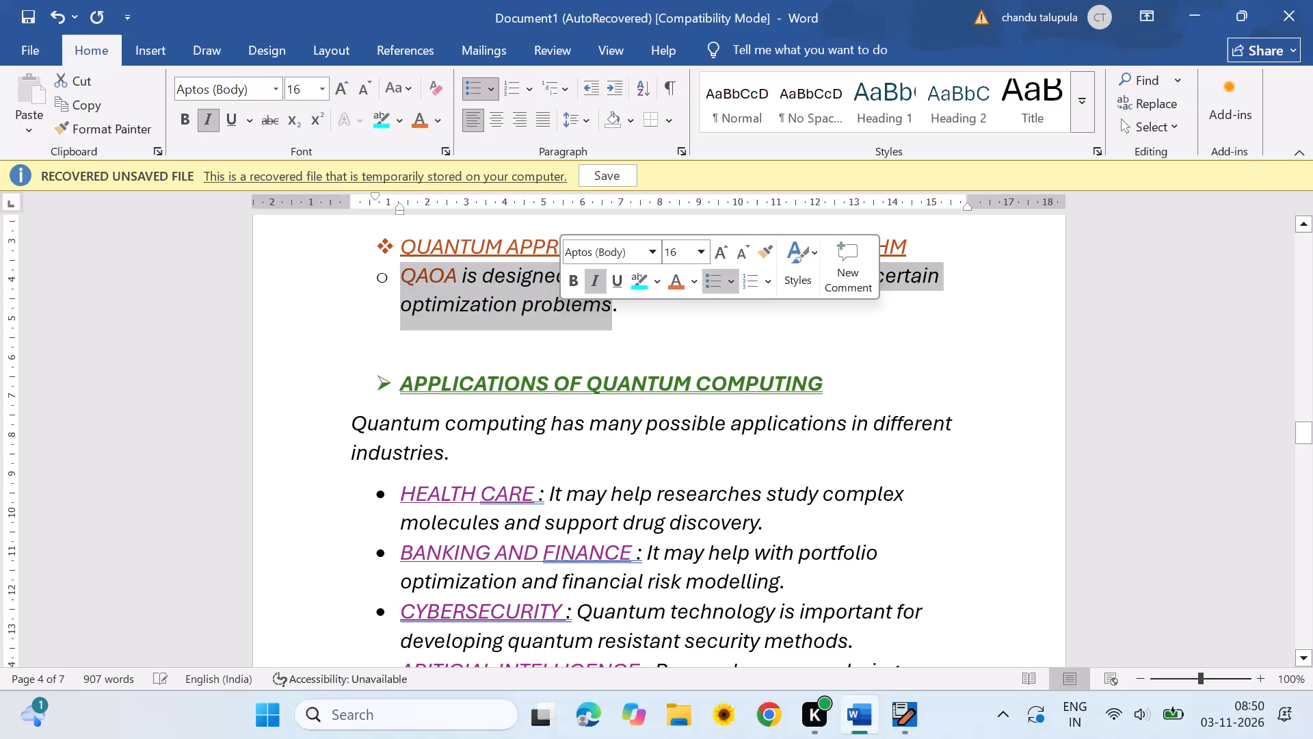
Apply a hollow round bullet to the introductory sentence under the APPLICATIONS OF QUANTUM COMPUTING heading.
drag(346, 428, 464, 450)
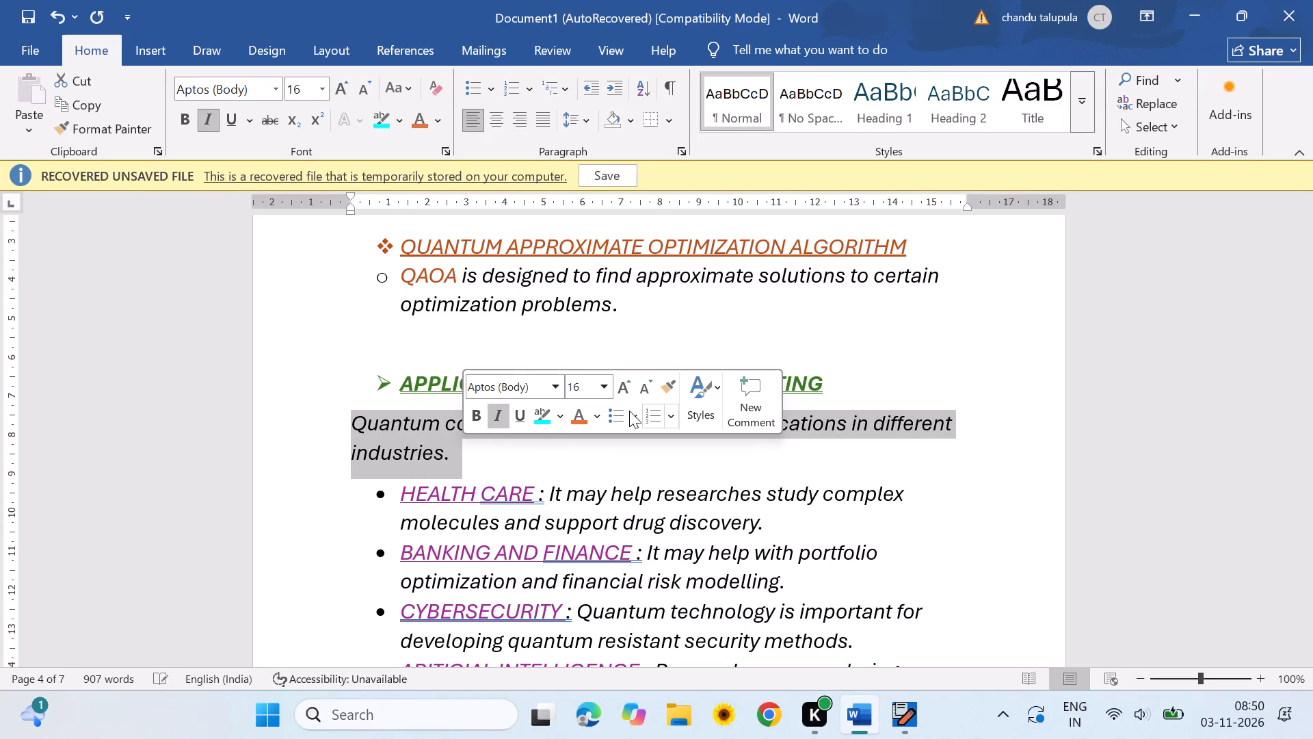
click(629, 411)
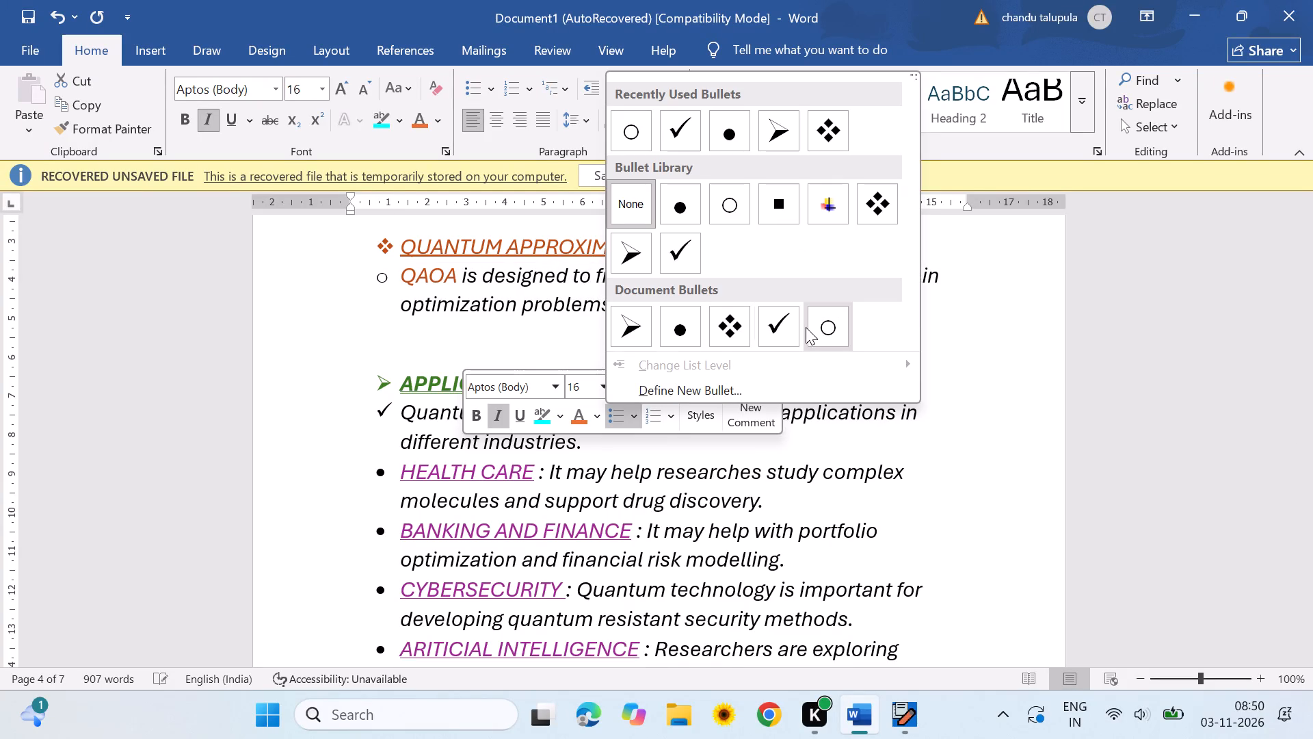
click(808, 328)
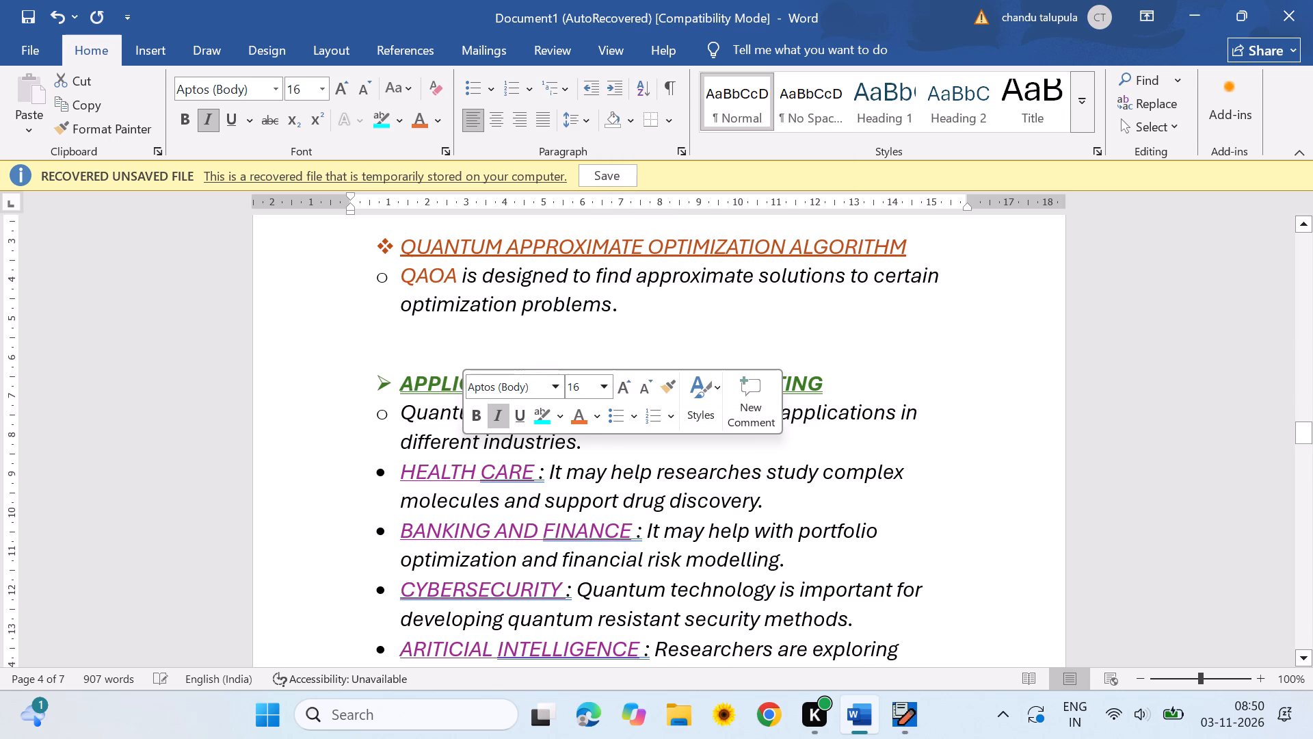
click(956, 335)
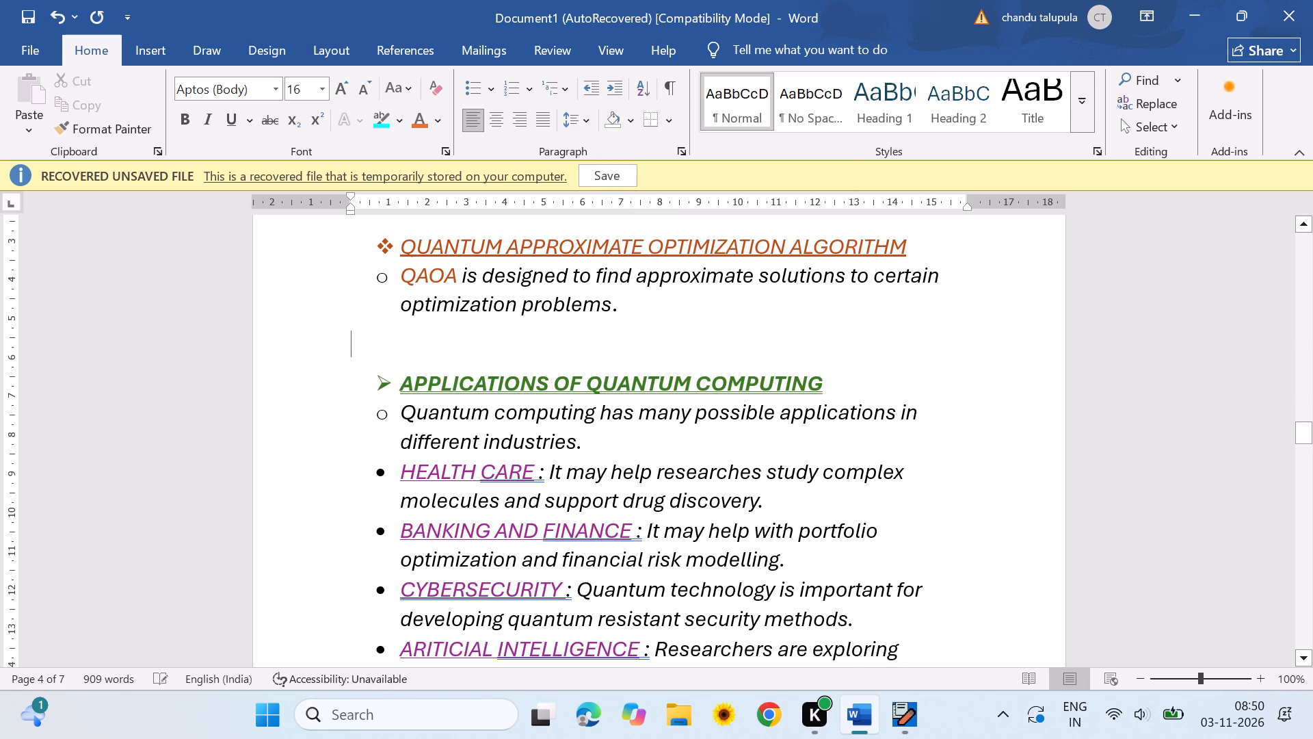
Apply solid round bullets to the two body paragraphs under the FUTURE SCOPE OF QUANTUM COMPUTING heading.
drag(1309, 426, 1312, 456)
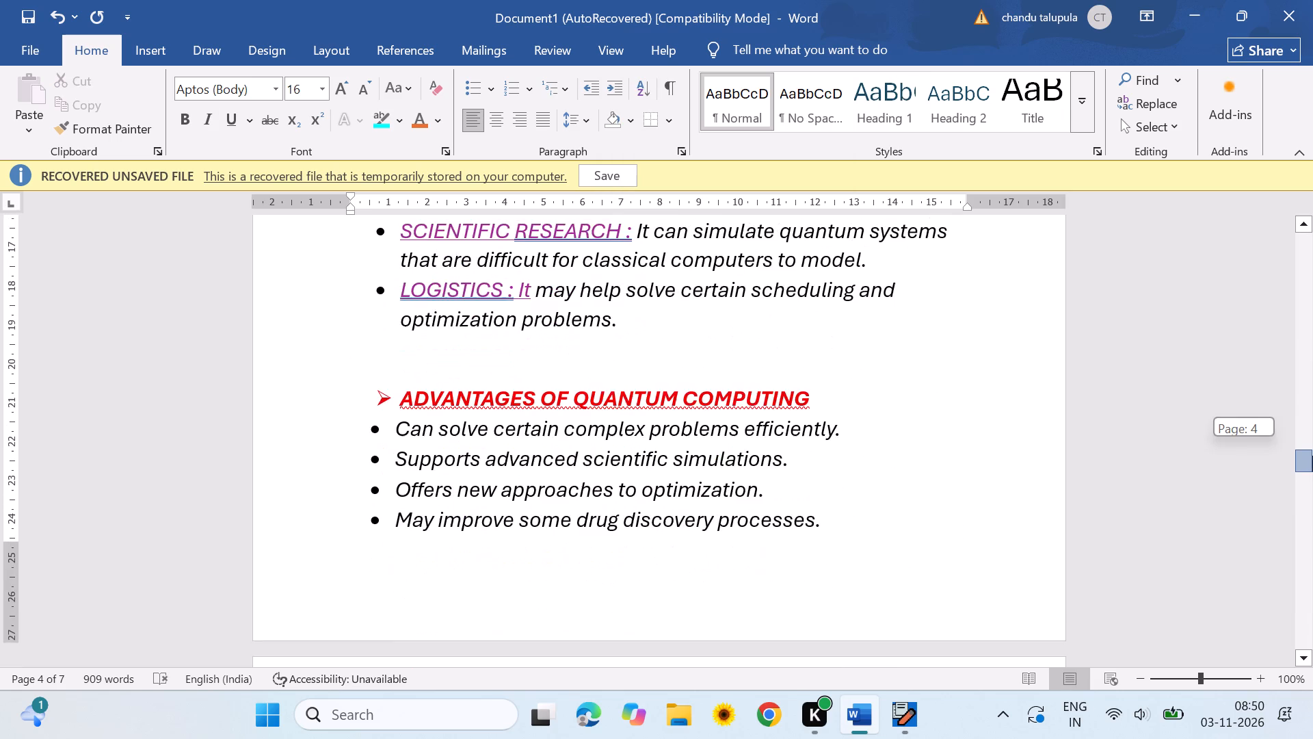
drag(1312, 456, 1312, 478)
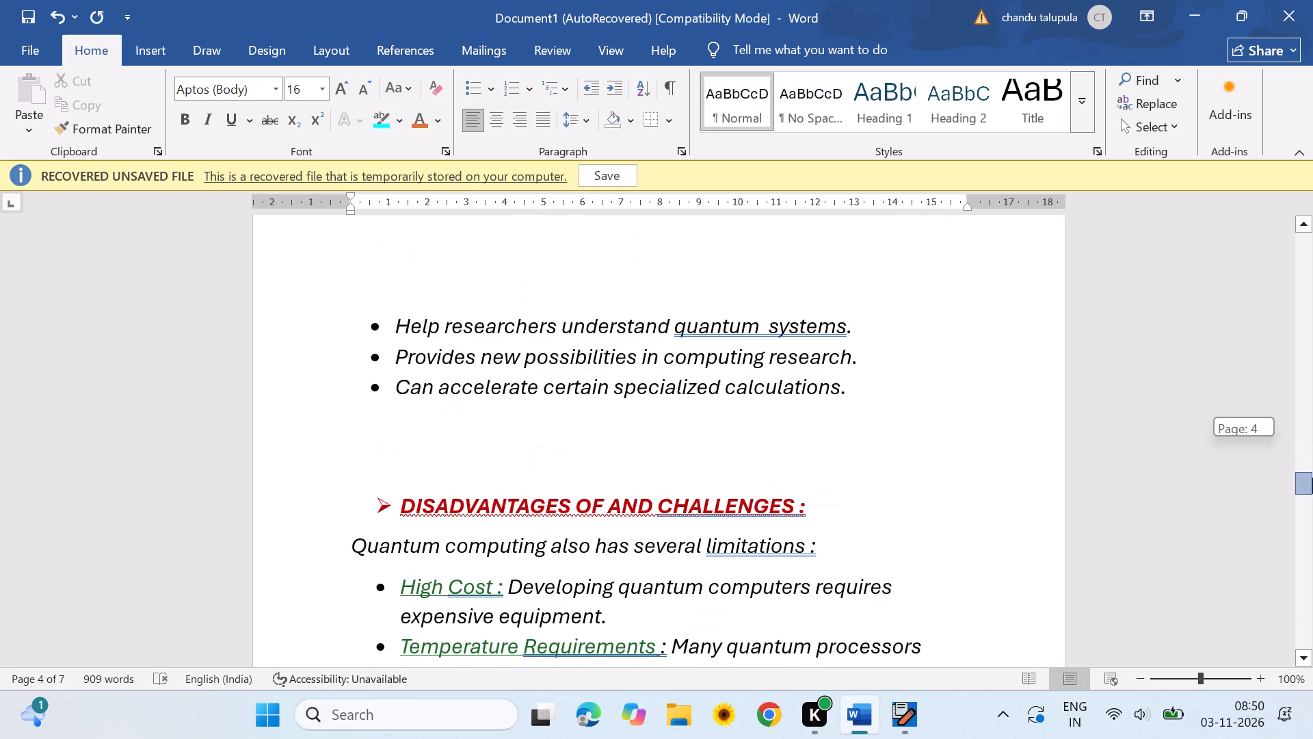
drag(1312, 478, 1312, 502)
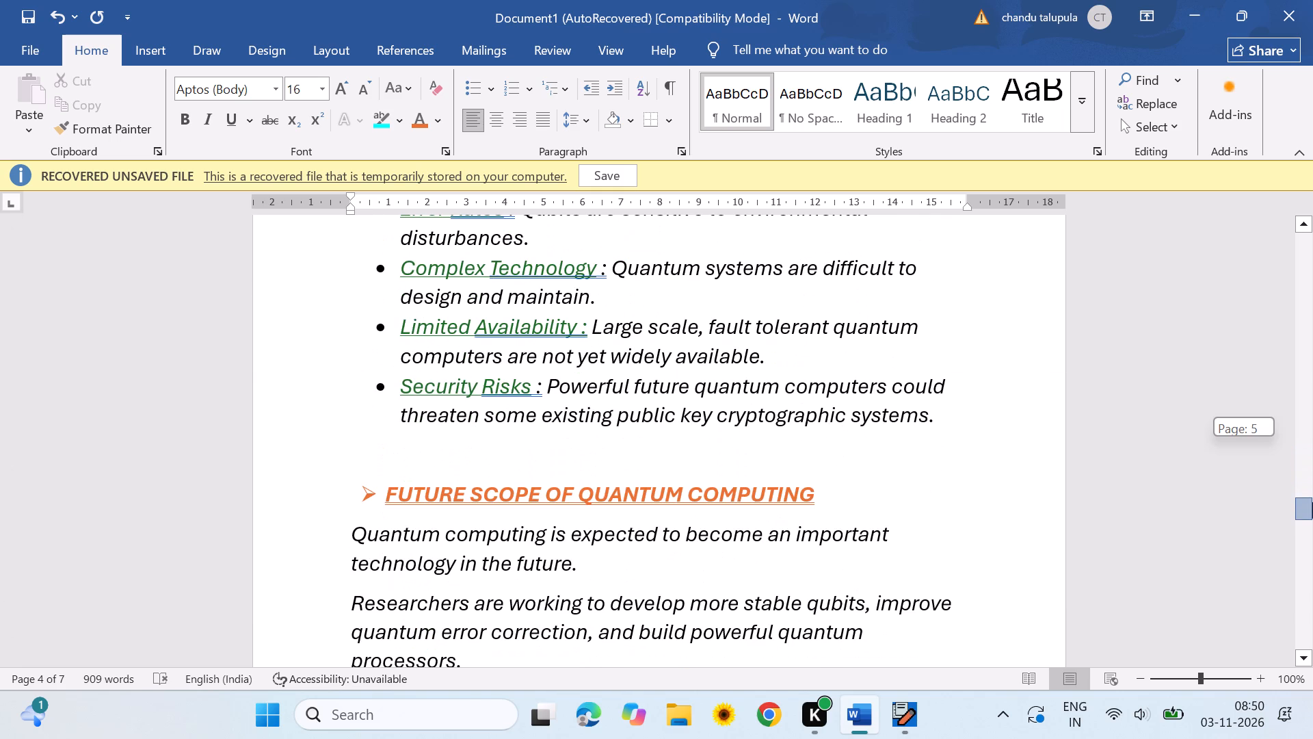
drag(1312, 502, 1311, 515)
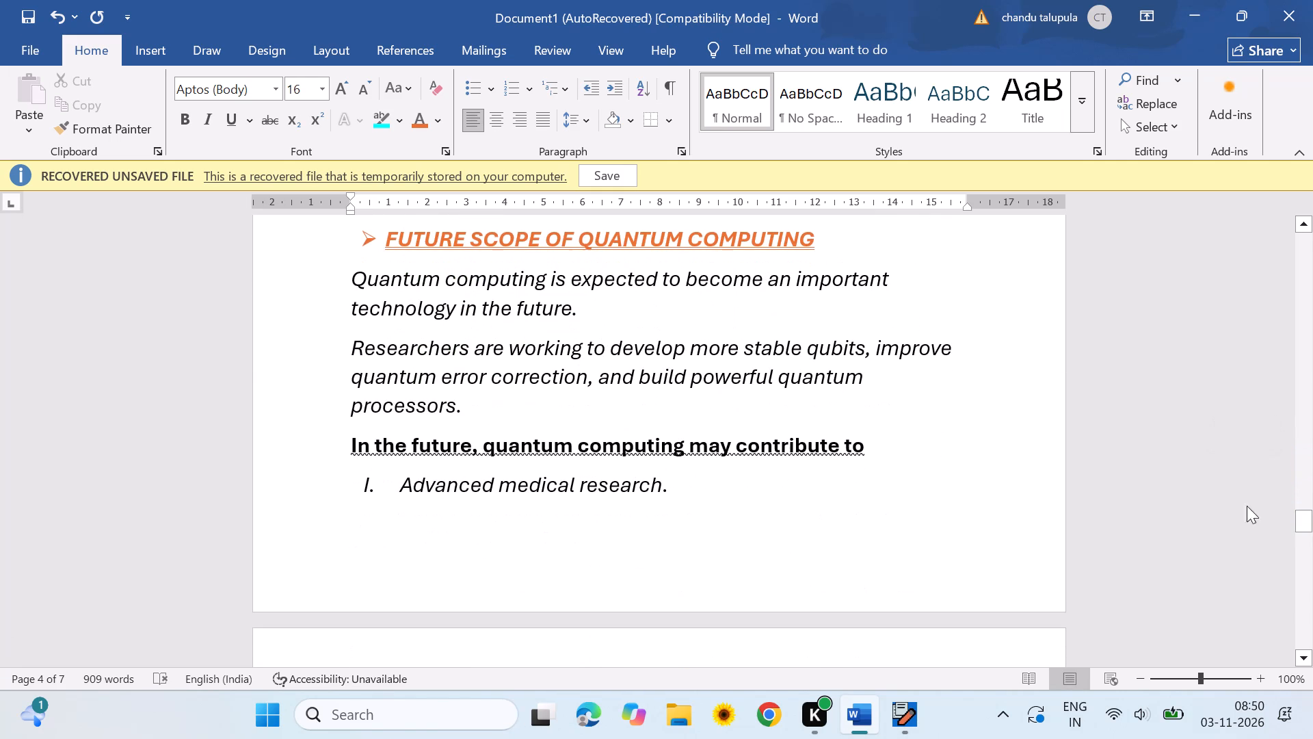
drag(343, 284, 419, 393)
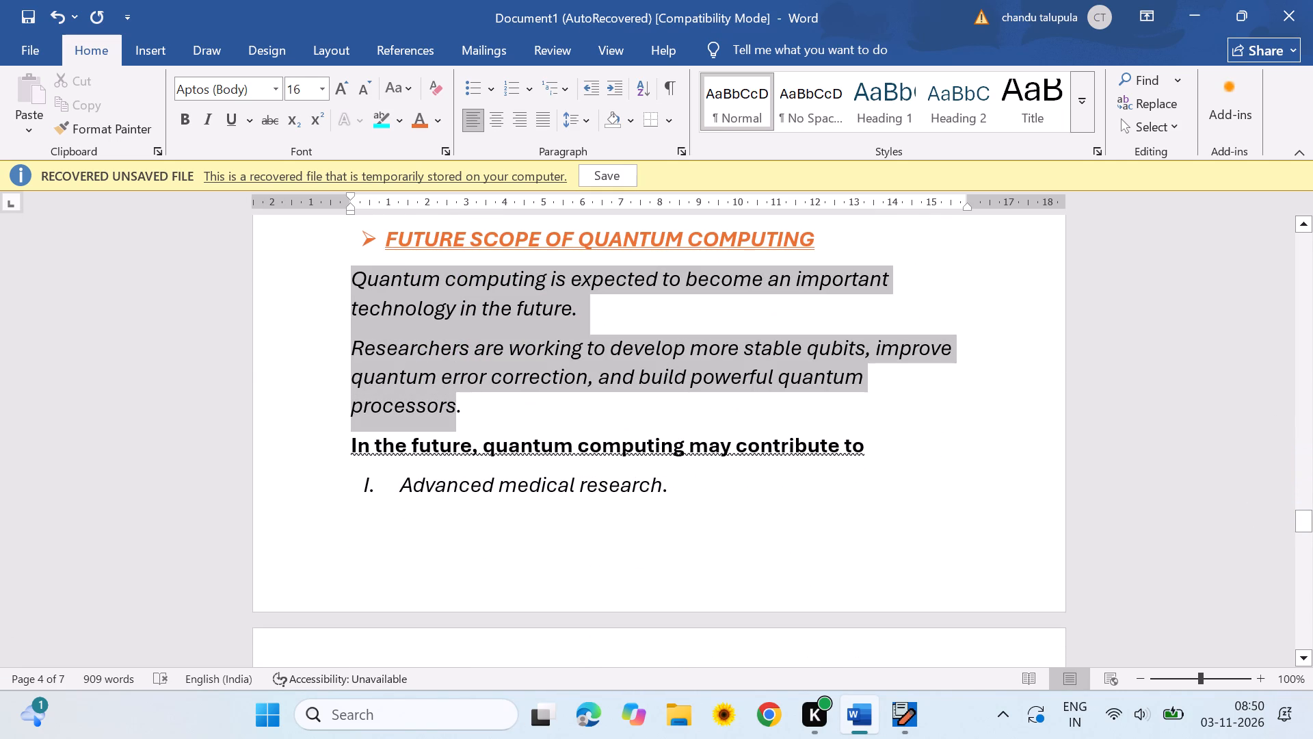
drag(419, 393, 429, 408)
click(429, 408)
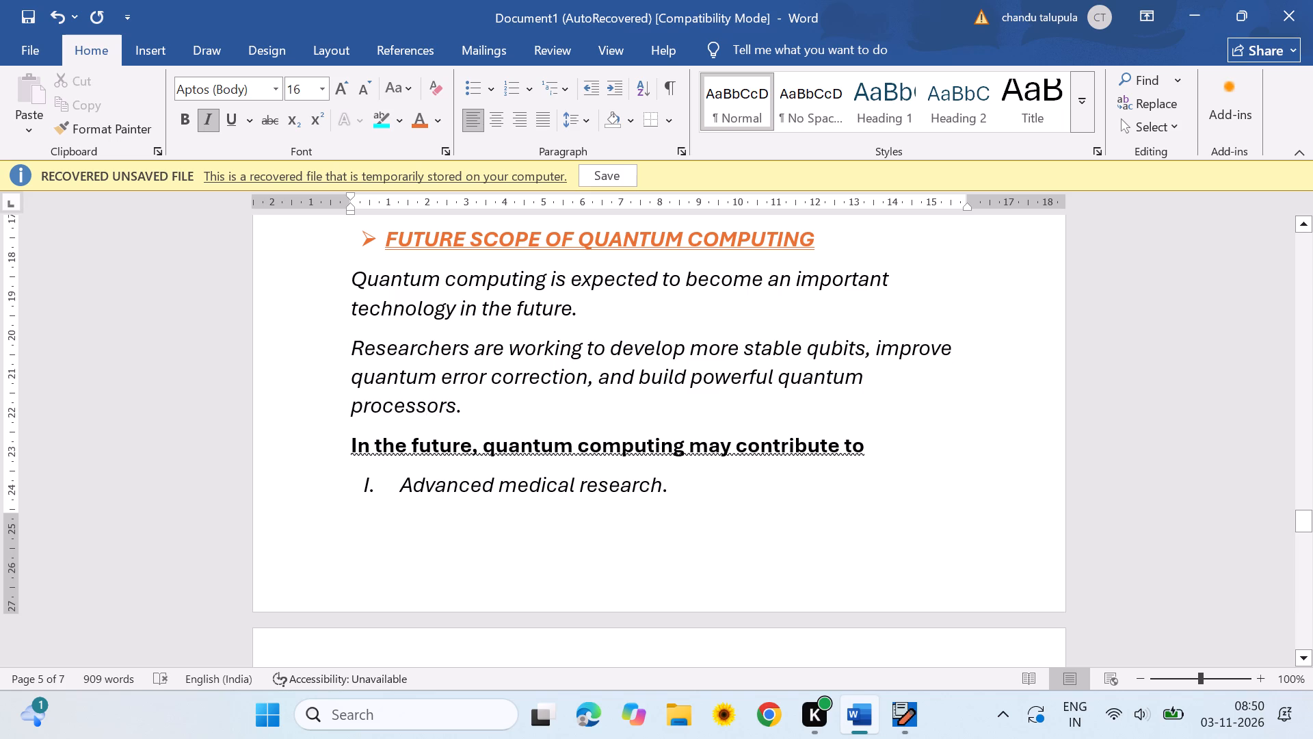
drag(354, 278, 495, 401)
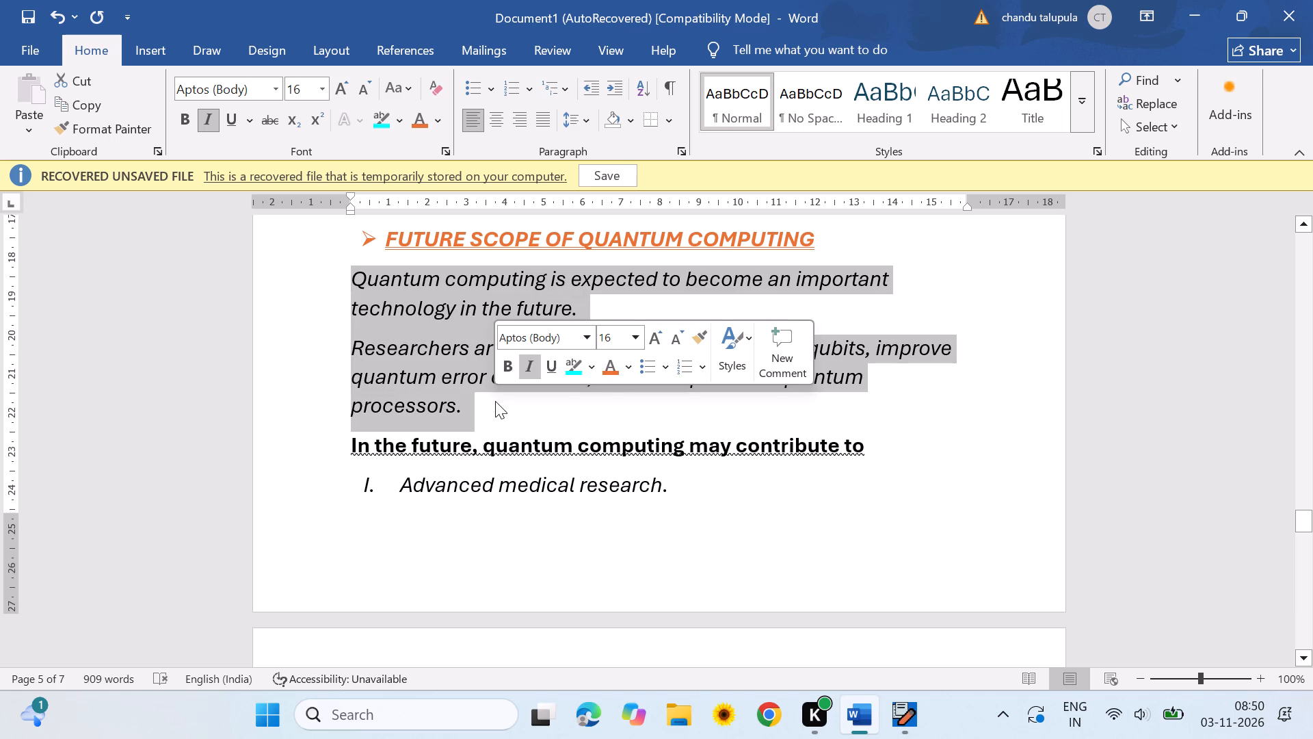
click(665, 372)
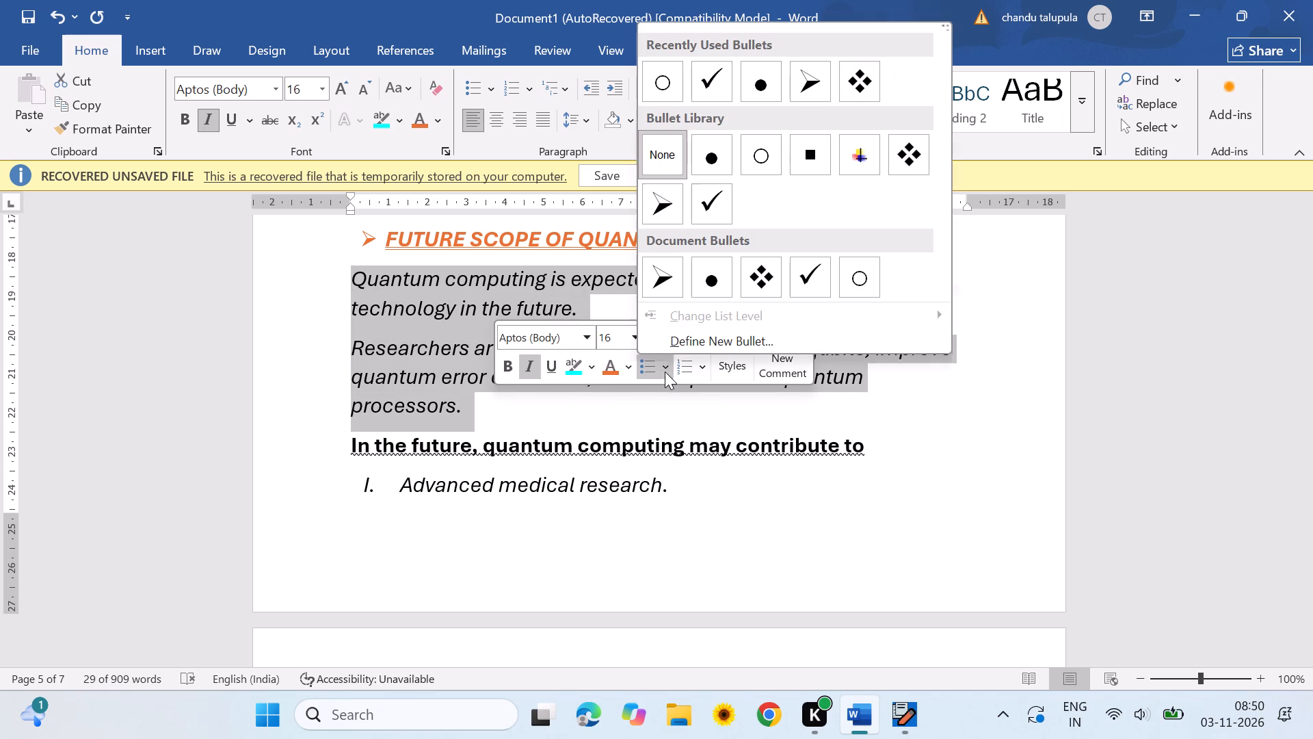
click(717, 279)
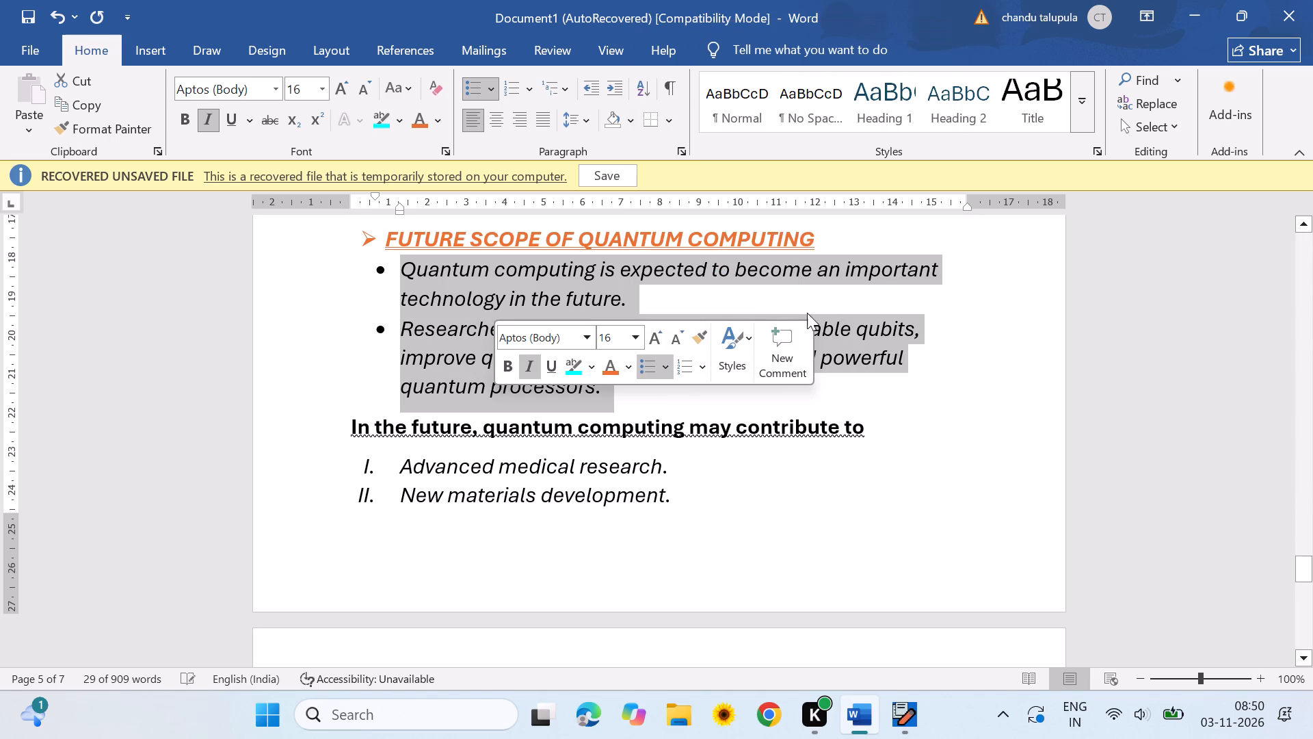
click(860, 307)
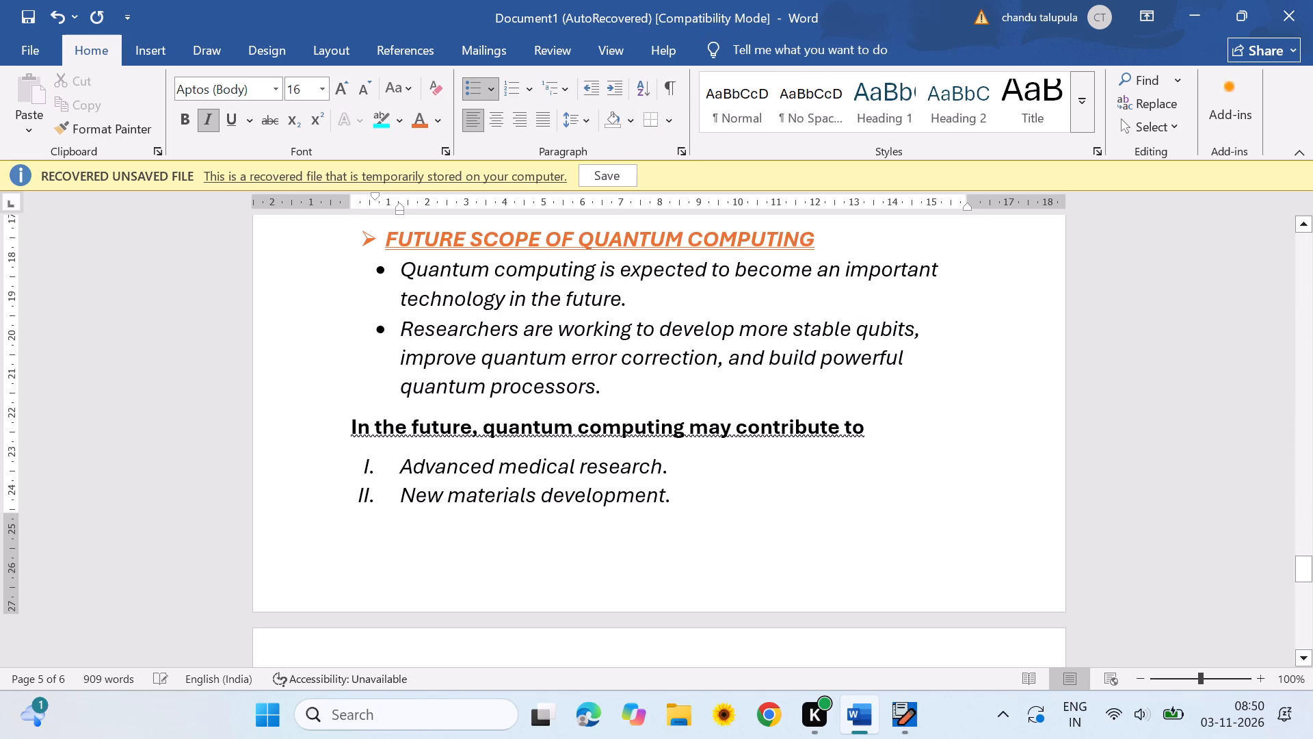
Apply a solid round bullet to the paragraph beginning "However, practical benefits will depend" above the IMPORTANT QUANTUM COMPUTING COMPANIES heading.
drag(1312, 564, 1312, 582)
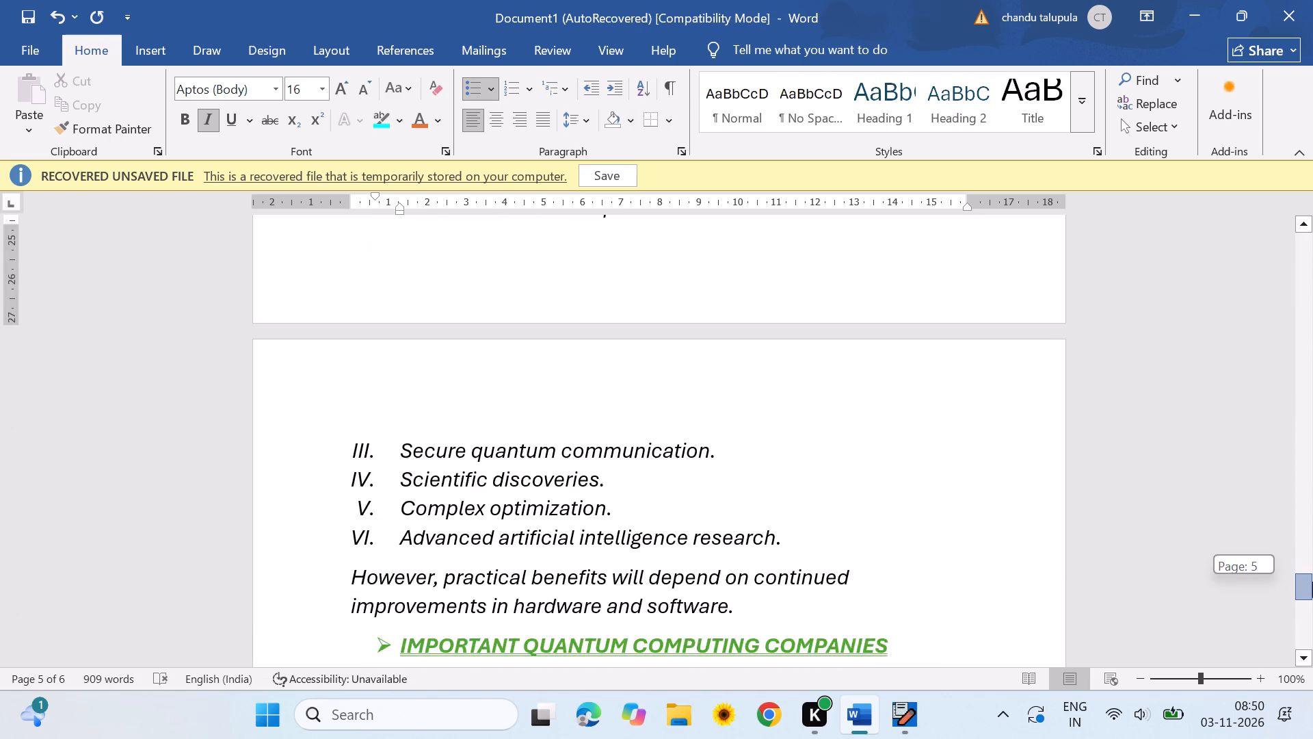
drag(1312, 582, 1312, 590)
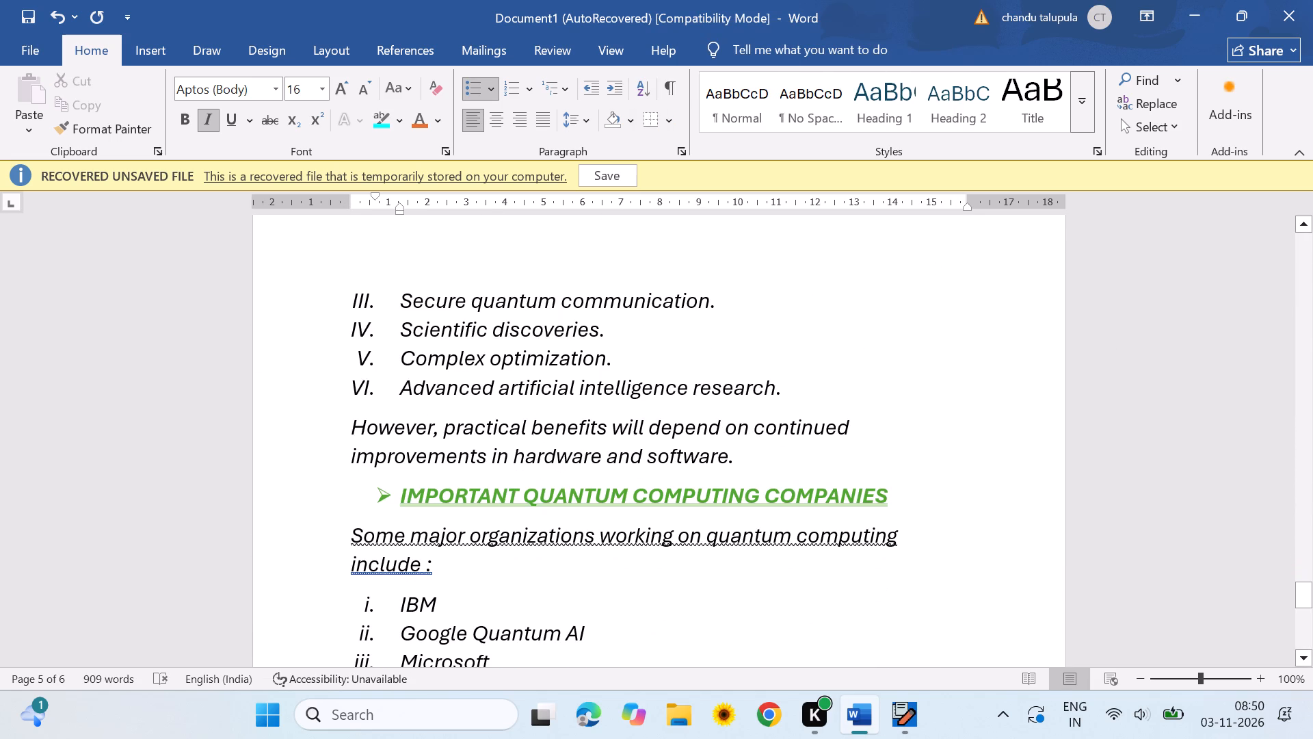
drag(346, 431, 768, 462)
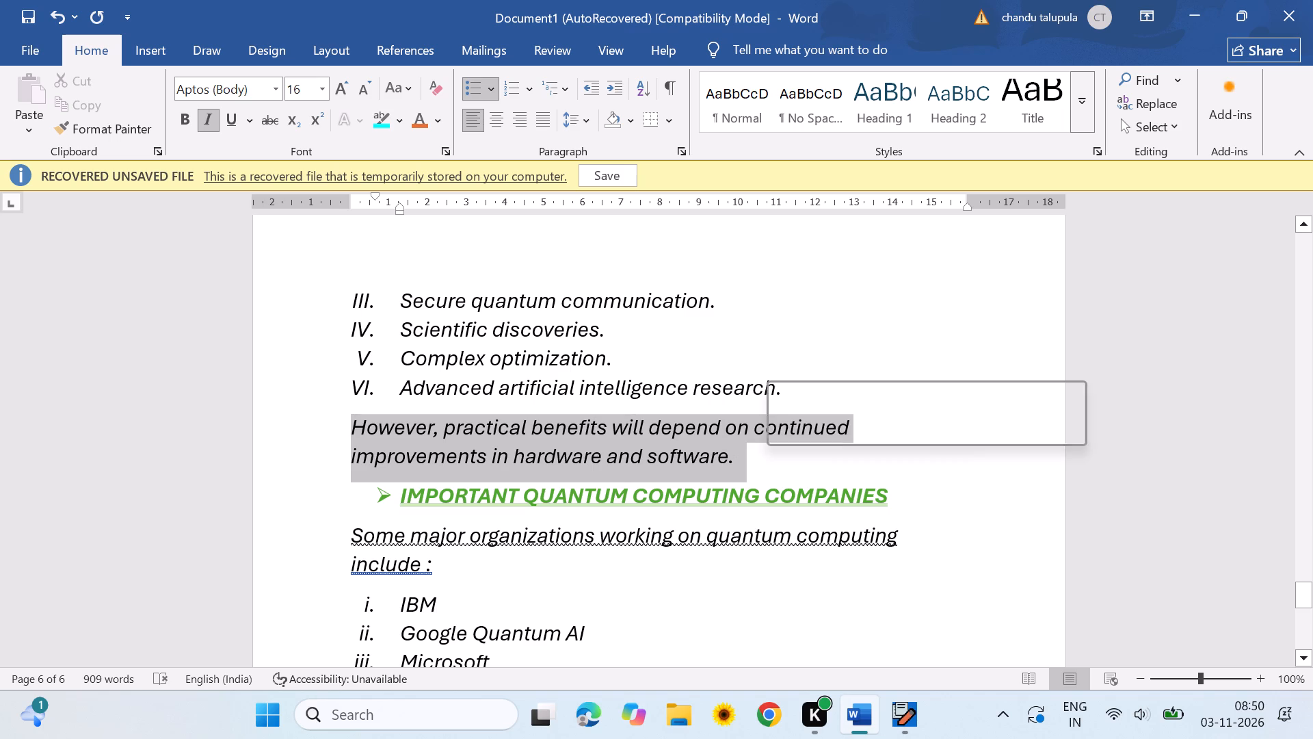
click(938, 430)
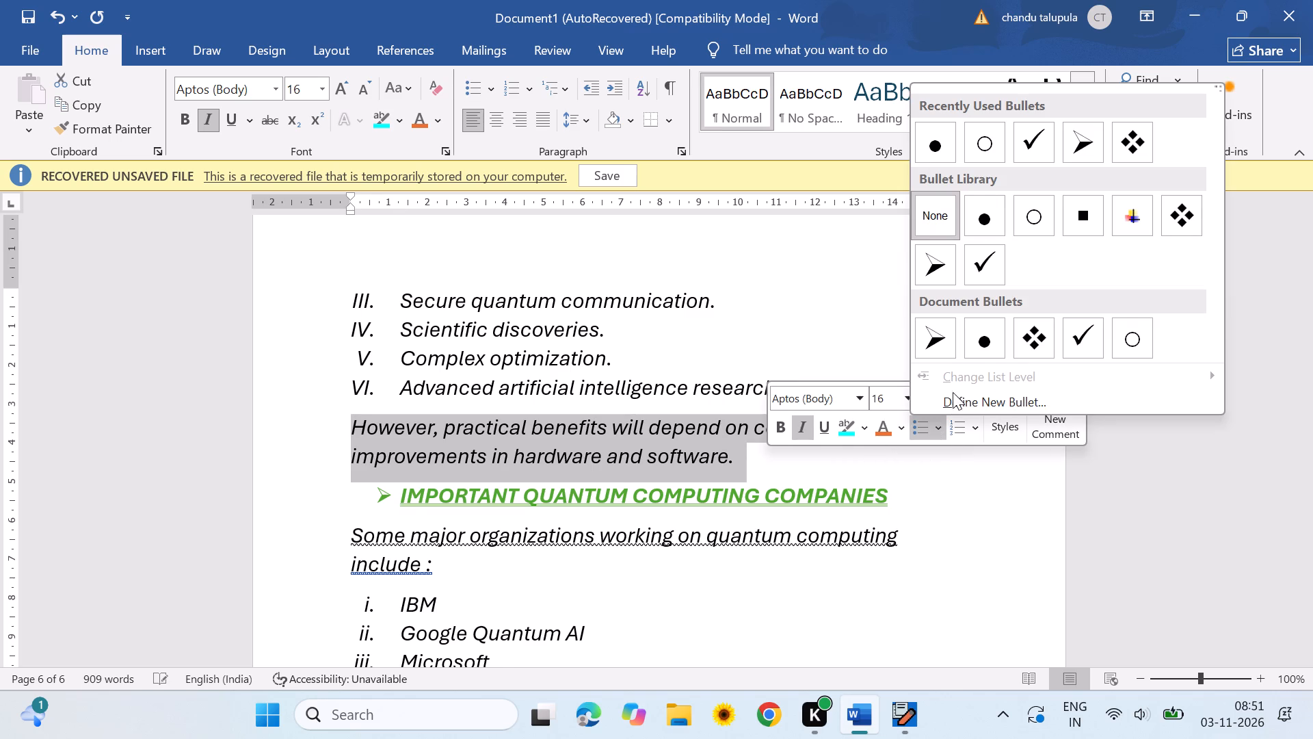
click(978, 346)
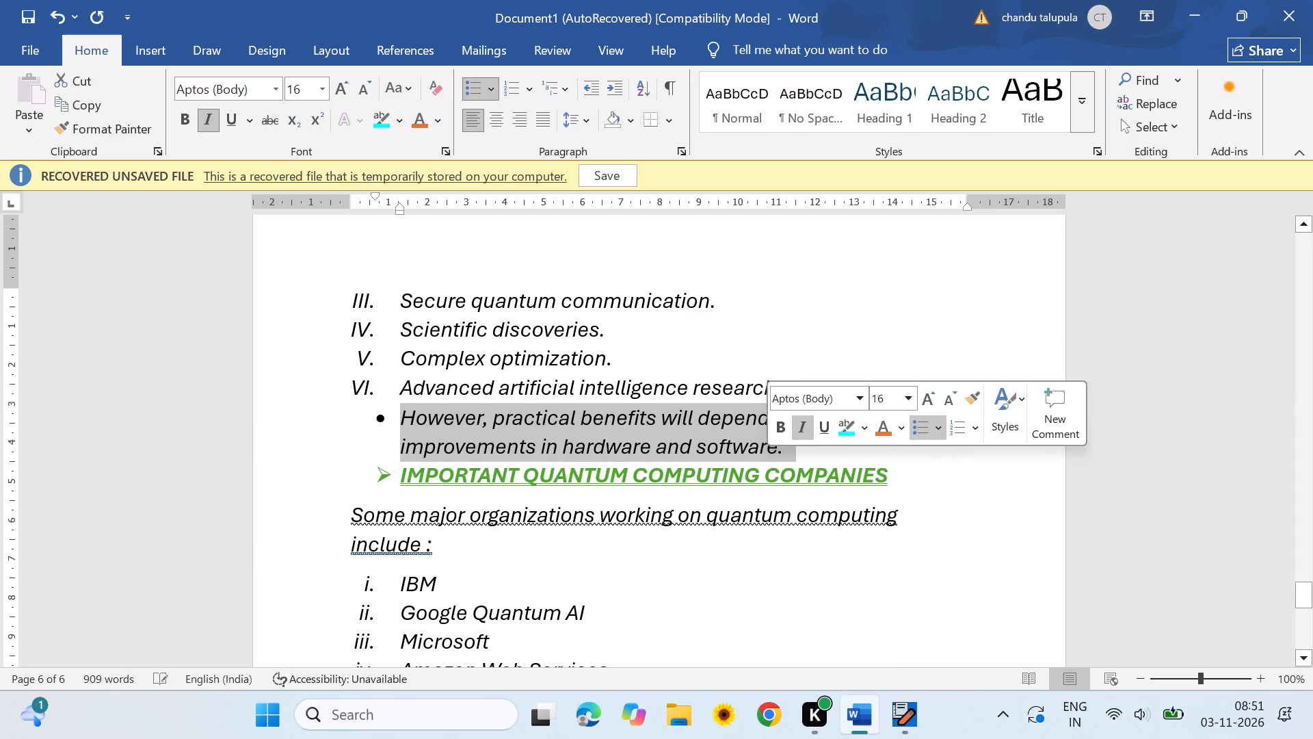
Apply a solid round bullet to the underlined introductory sentence under the IMPORTANT QUANTUM COMPUTING COMPANIES heading.
drag(346, 522, 442, 552)
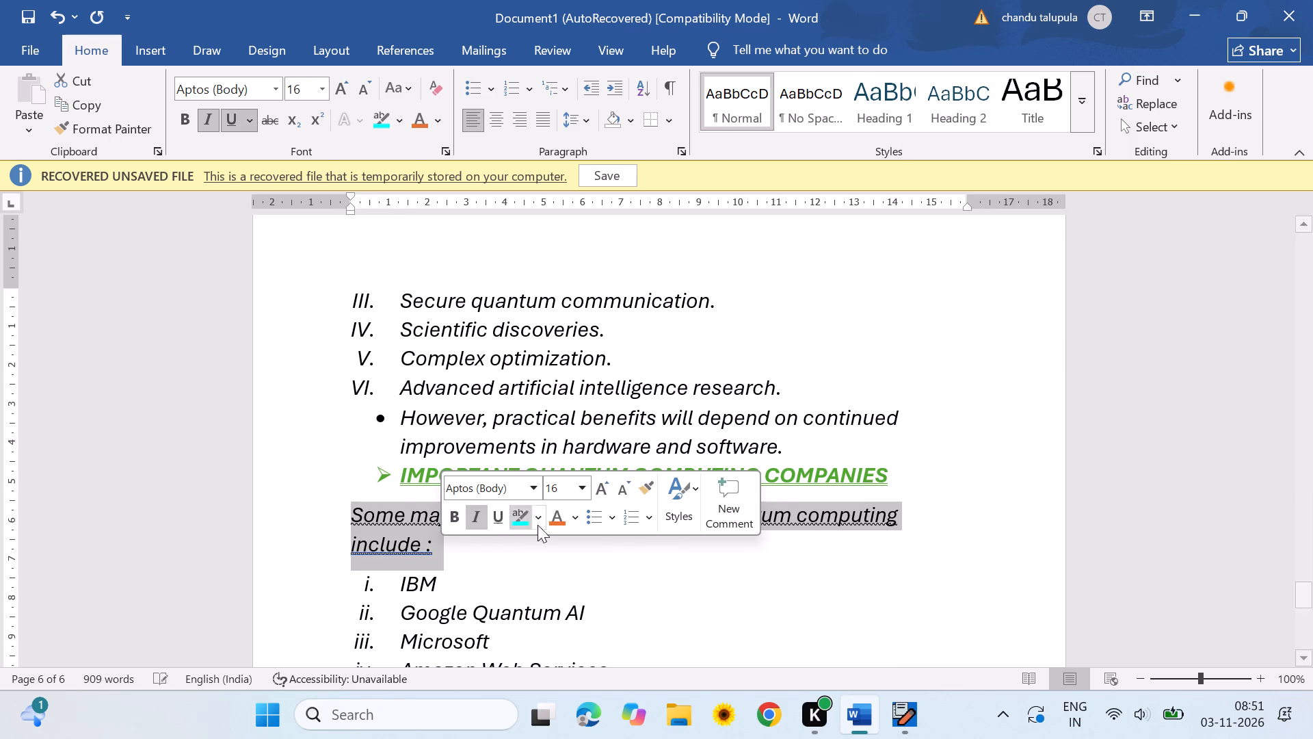
click(575, 526)
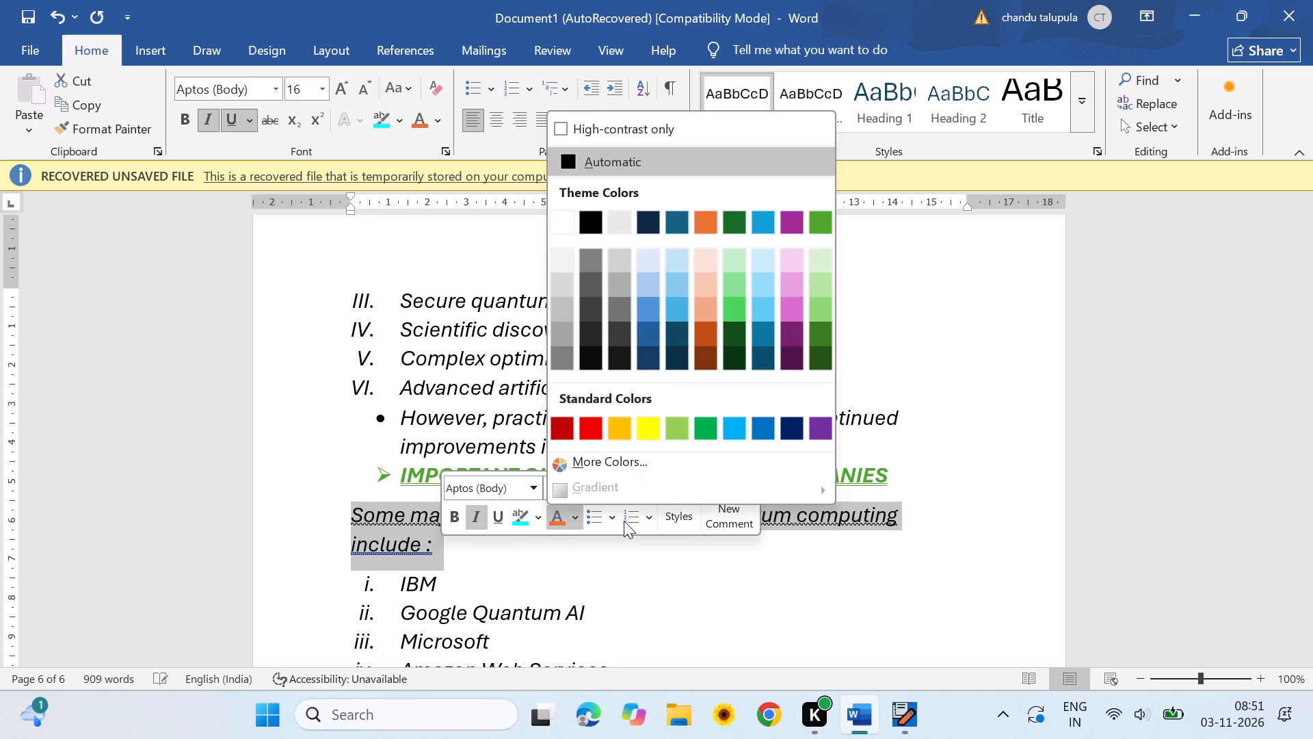
click(617, 520)
click(660, 420)
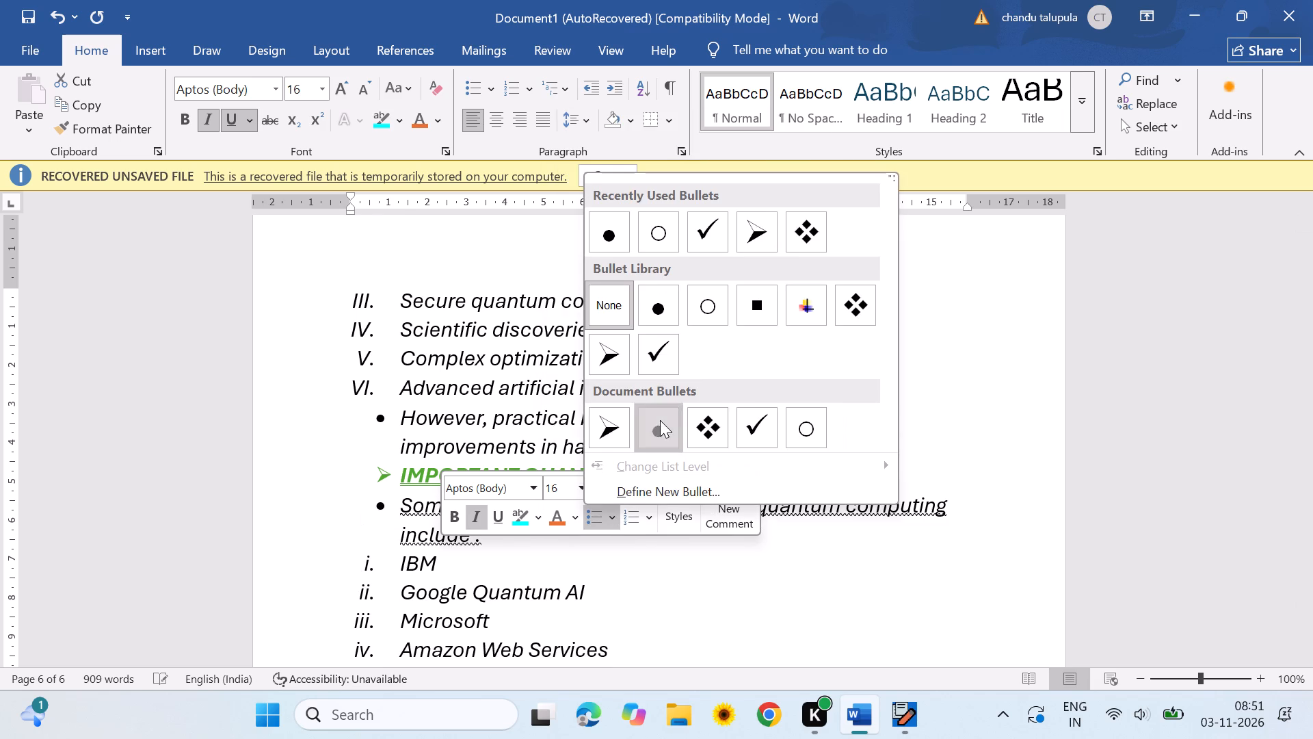
click(835, 577)
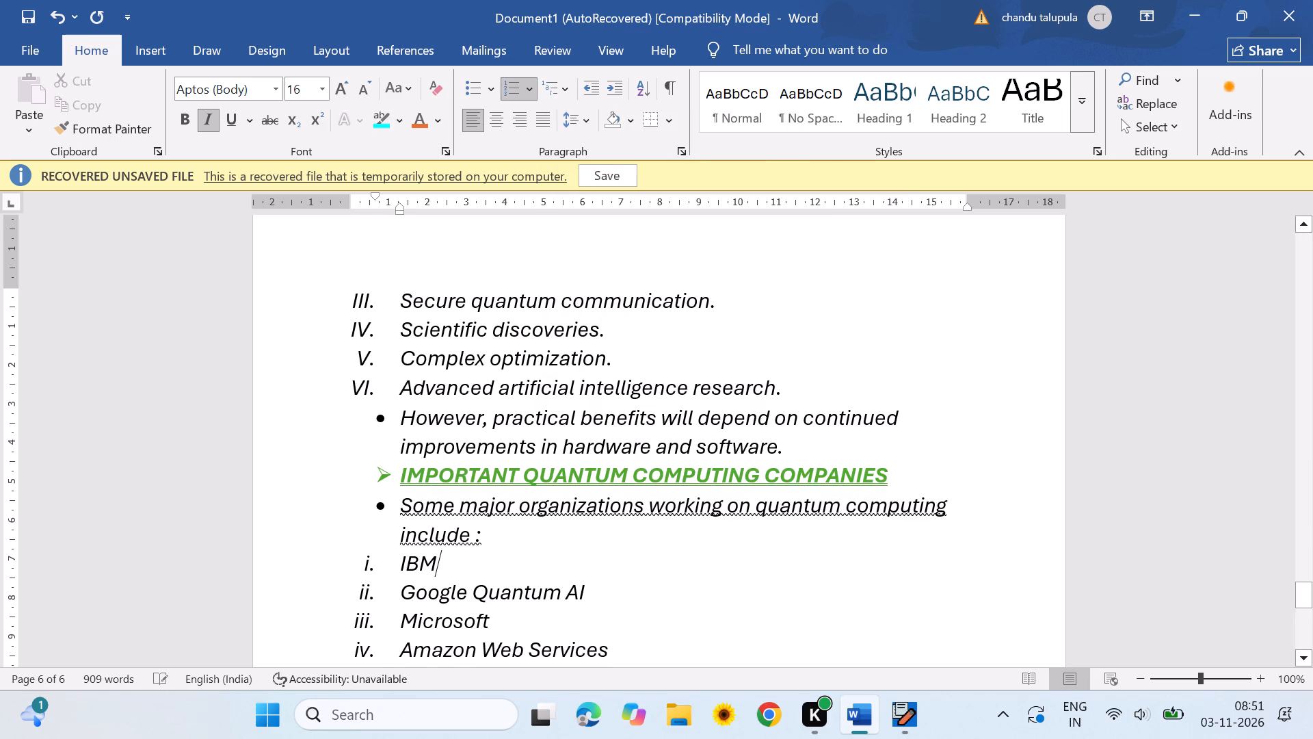
Apply a solid round bullet to the paragraph beginning "These organizations are developing" below the numbered company list.
drag(1306, 595, 1308, 617)
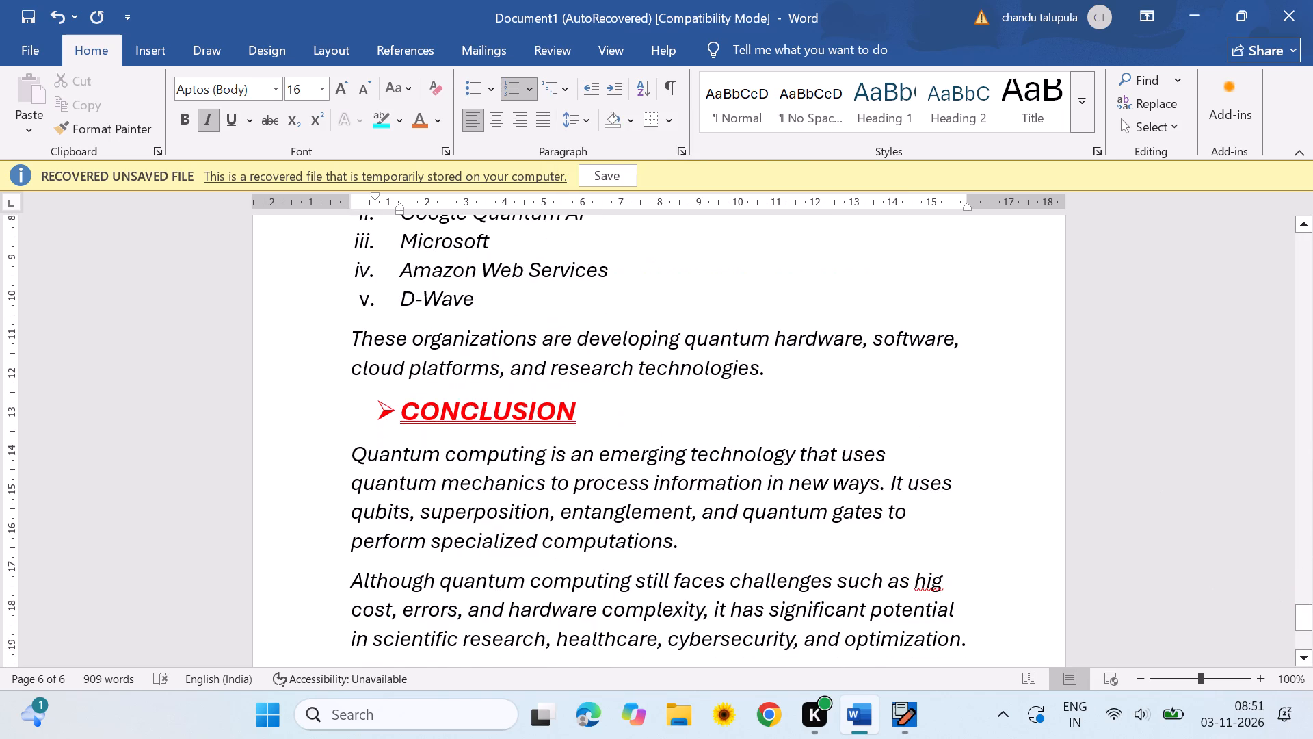
drag(344, 337, 562, 365)
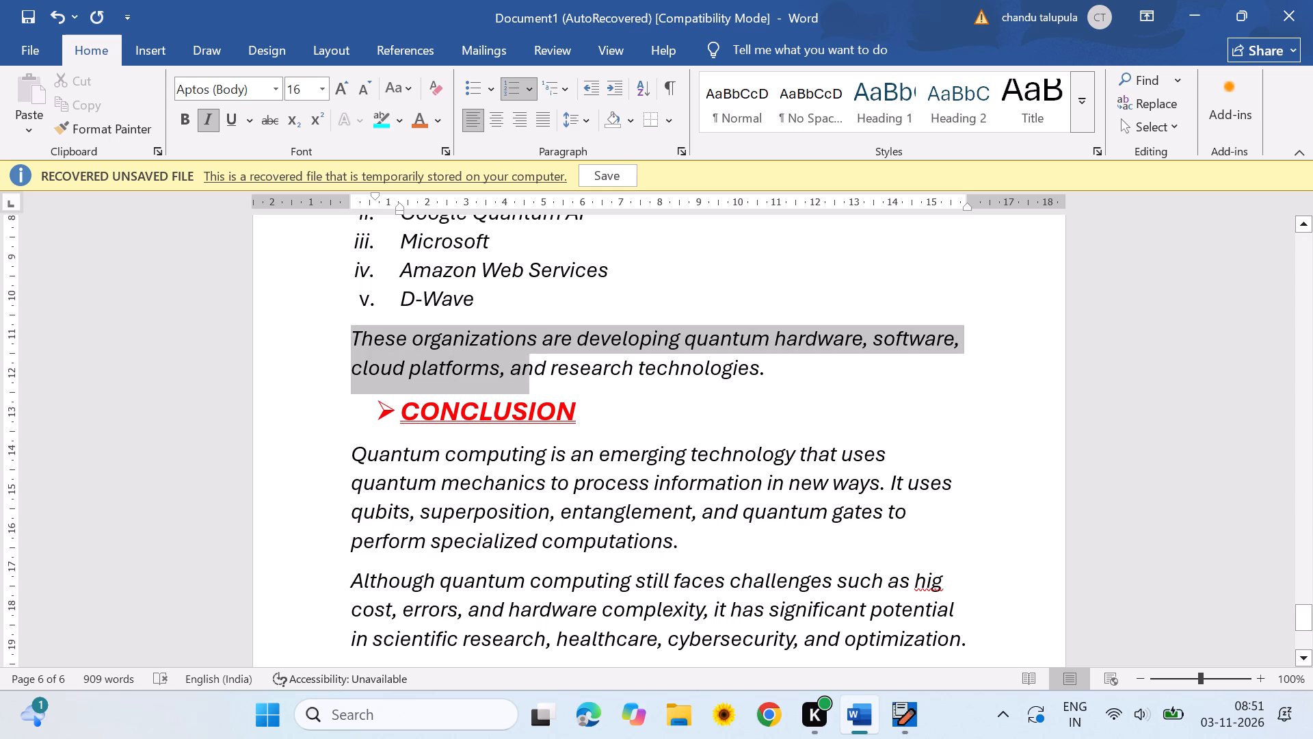
drag(562, 365, 828, 365)
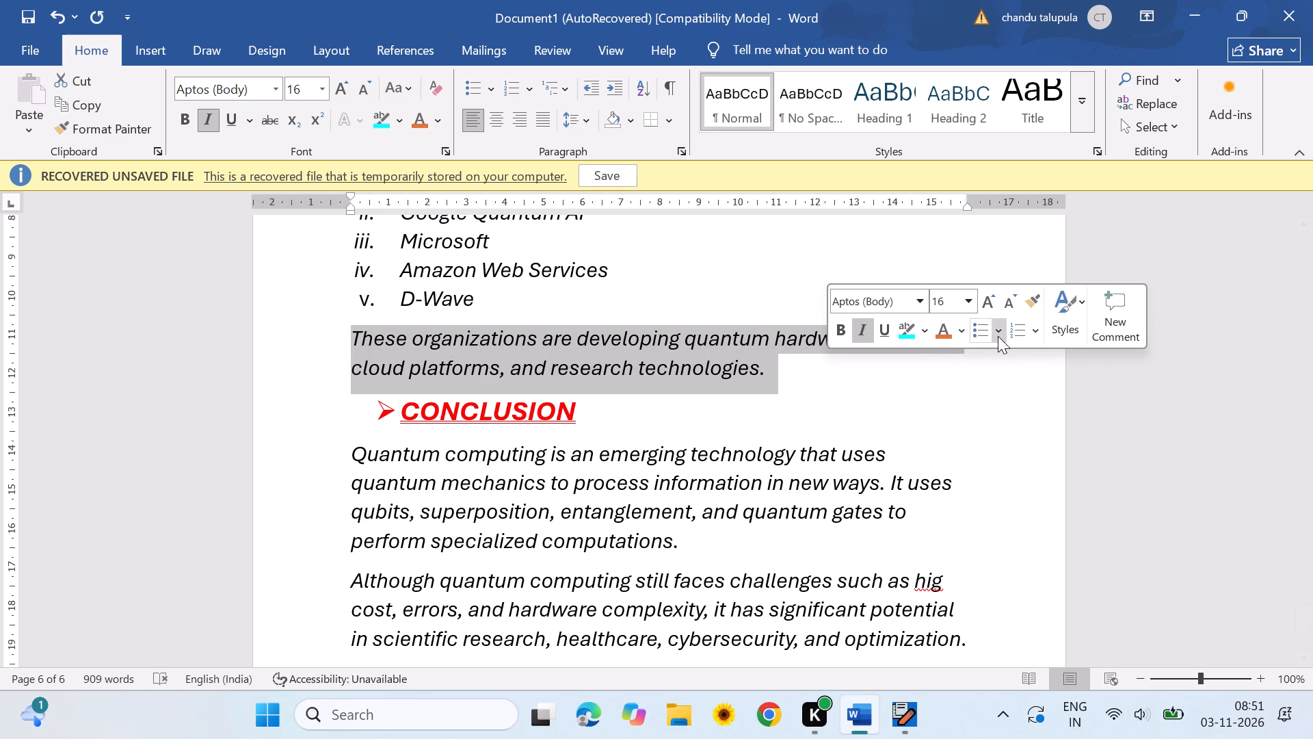
click(998, 336)
click(998, 399)
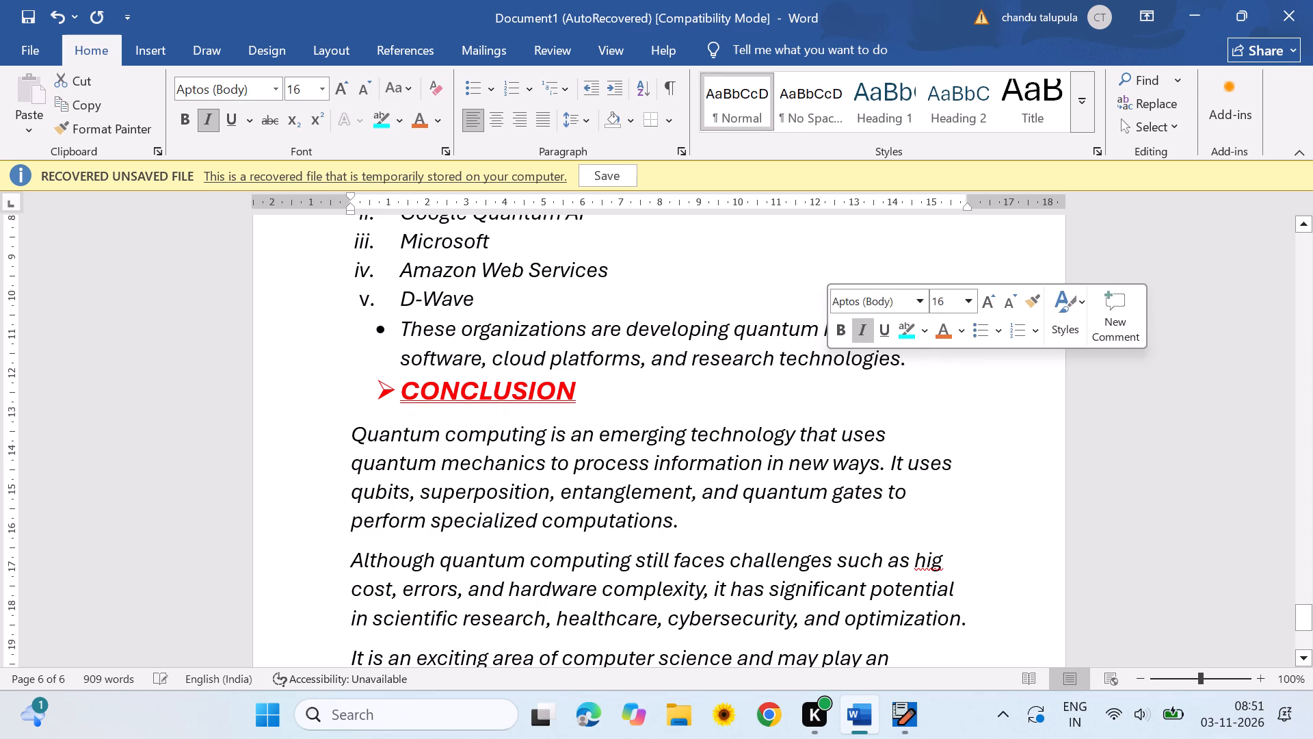
click(730, 375)
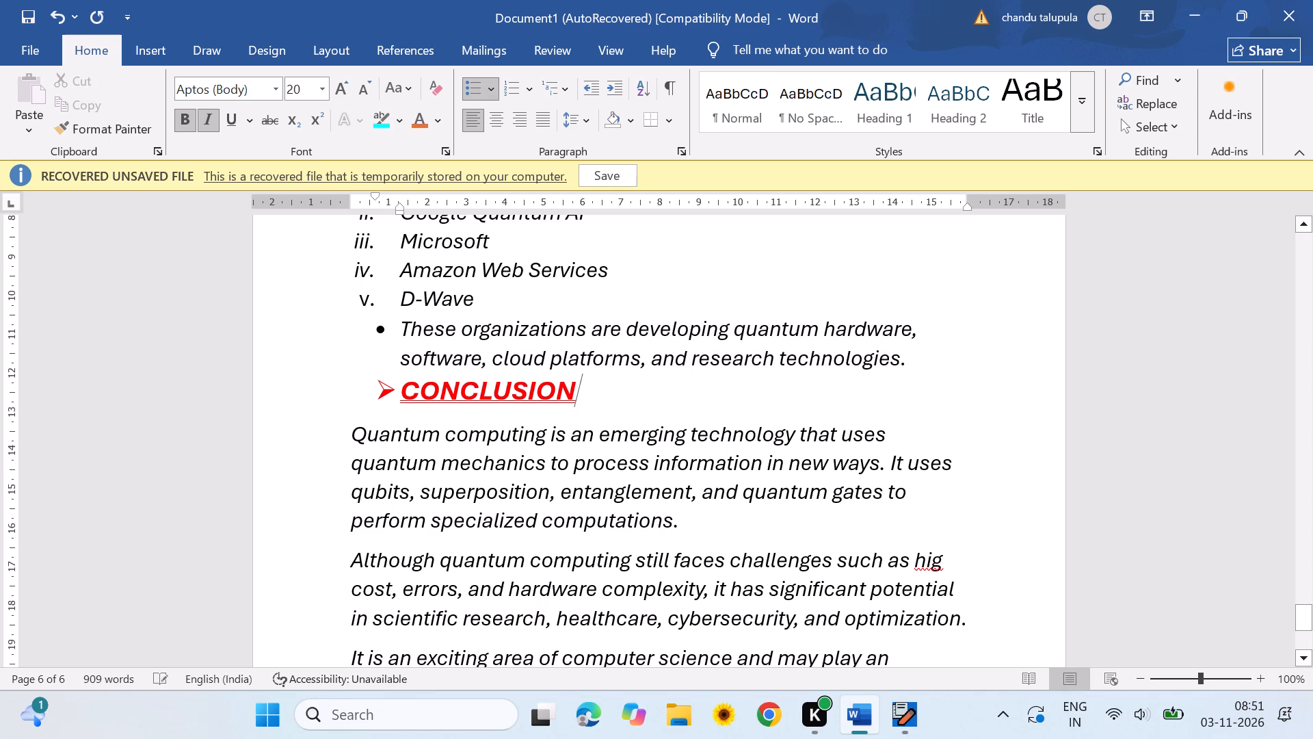
Apply solid round bullets to the three body paragraphs under the CONCLUSION heading.
drag(354, 439, 566, 634)
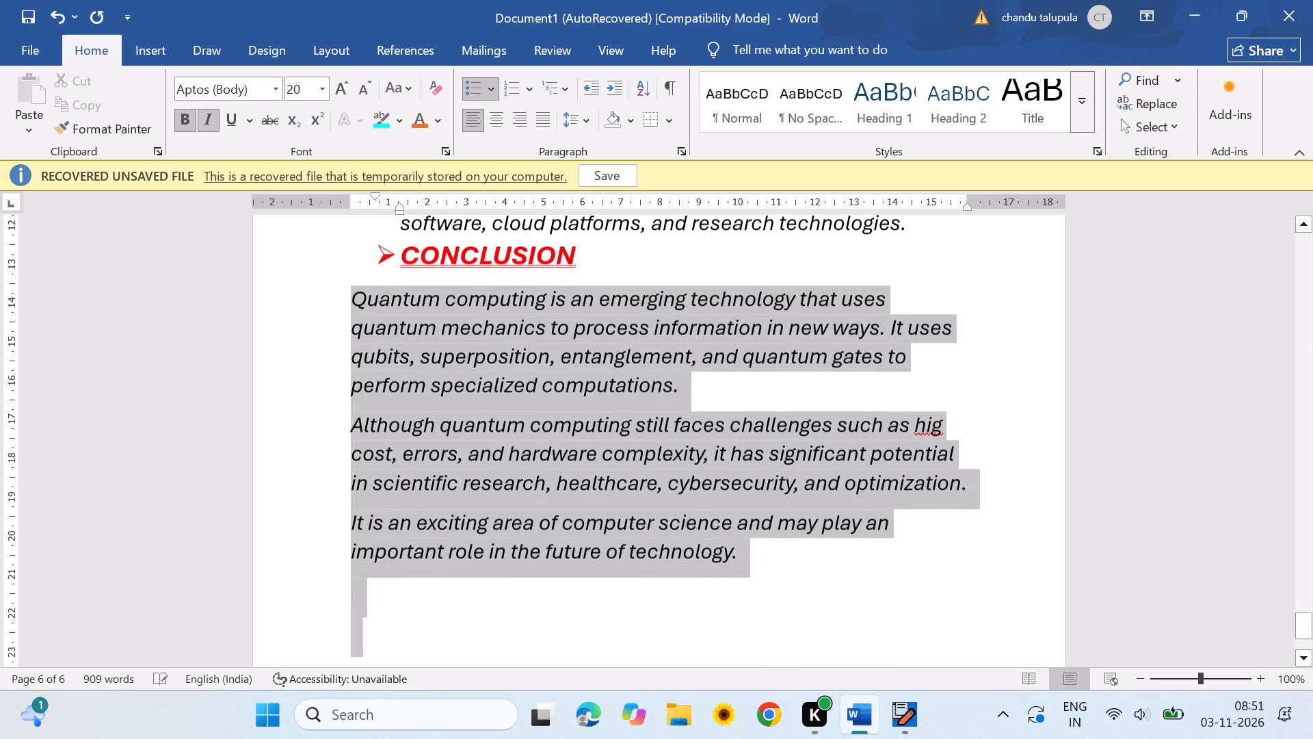
drag(566, 634, 801, 552)
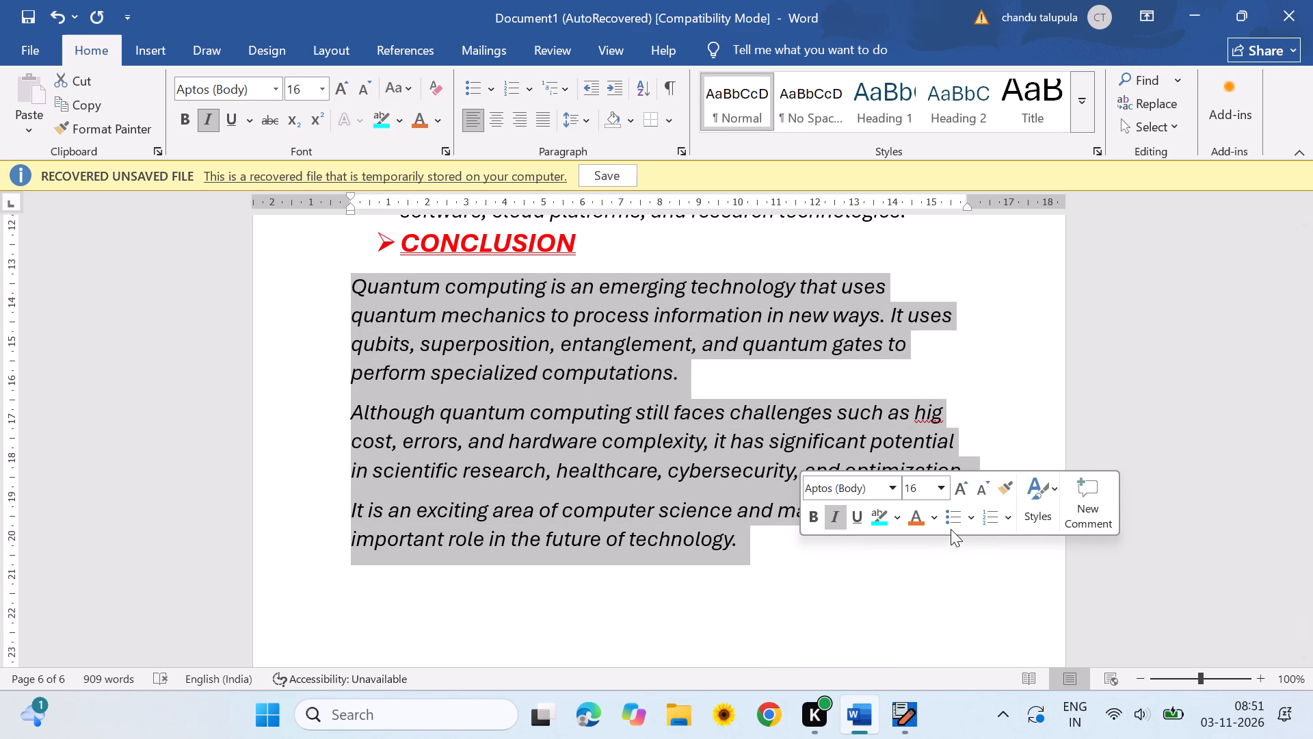
click(975, 525)
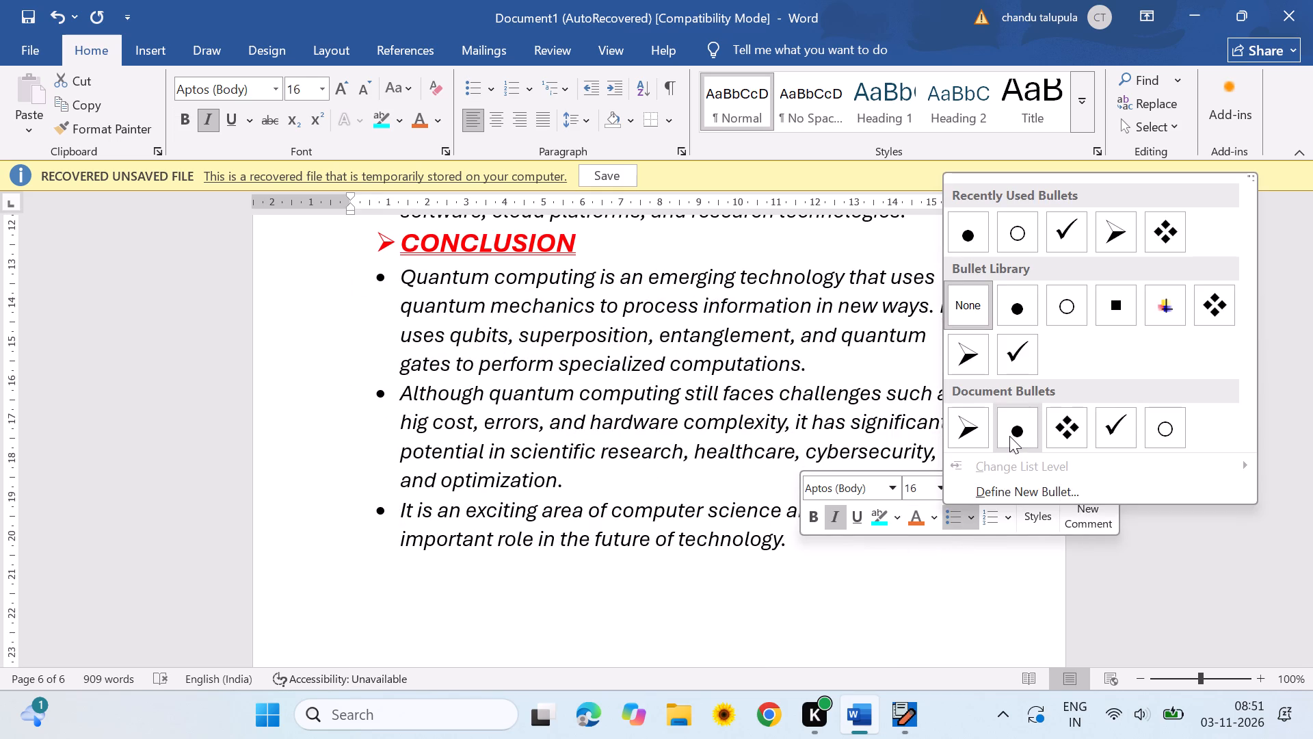
click(1009, 436)
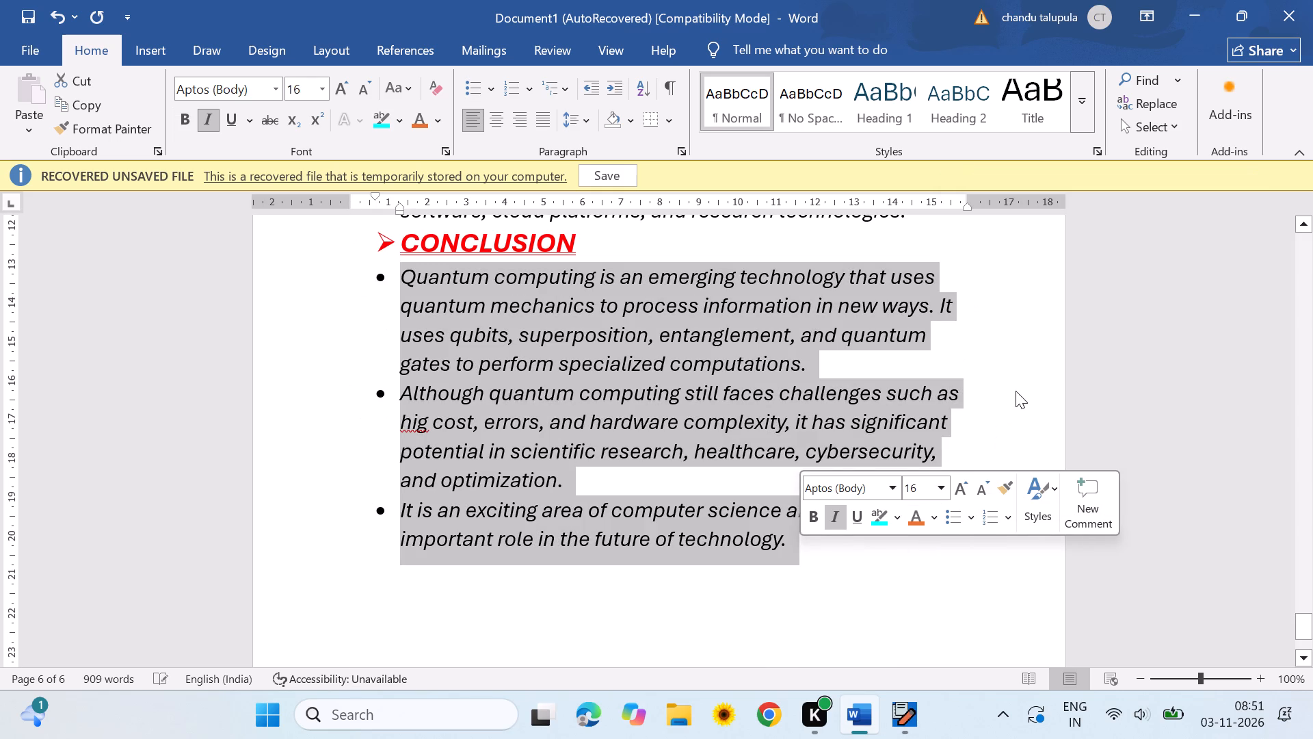
click(1016, 391)
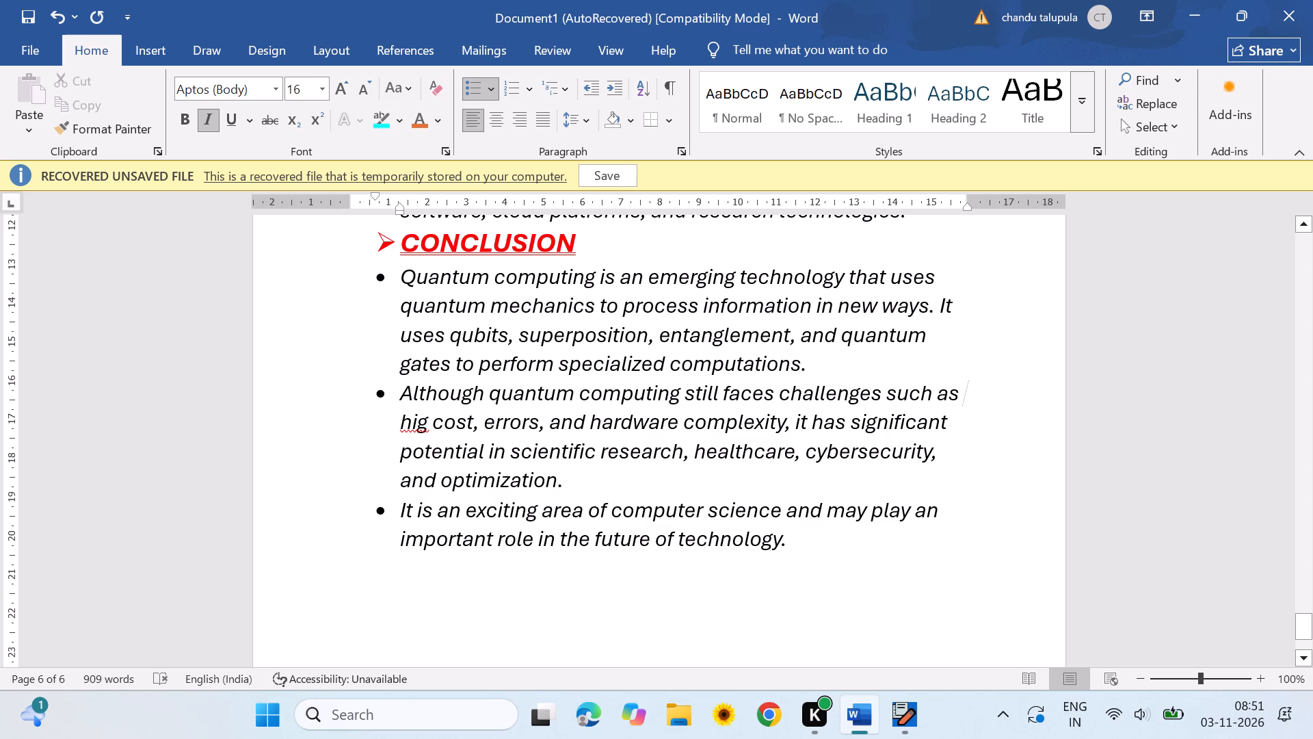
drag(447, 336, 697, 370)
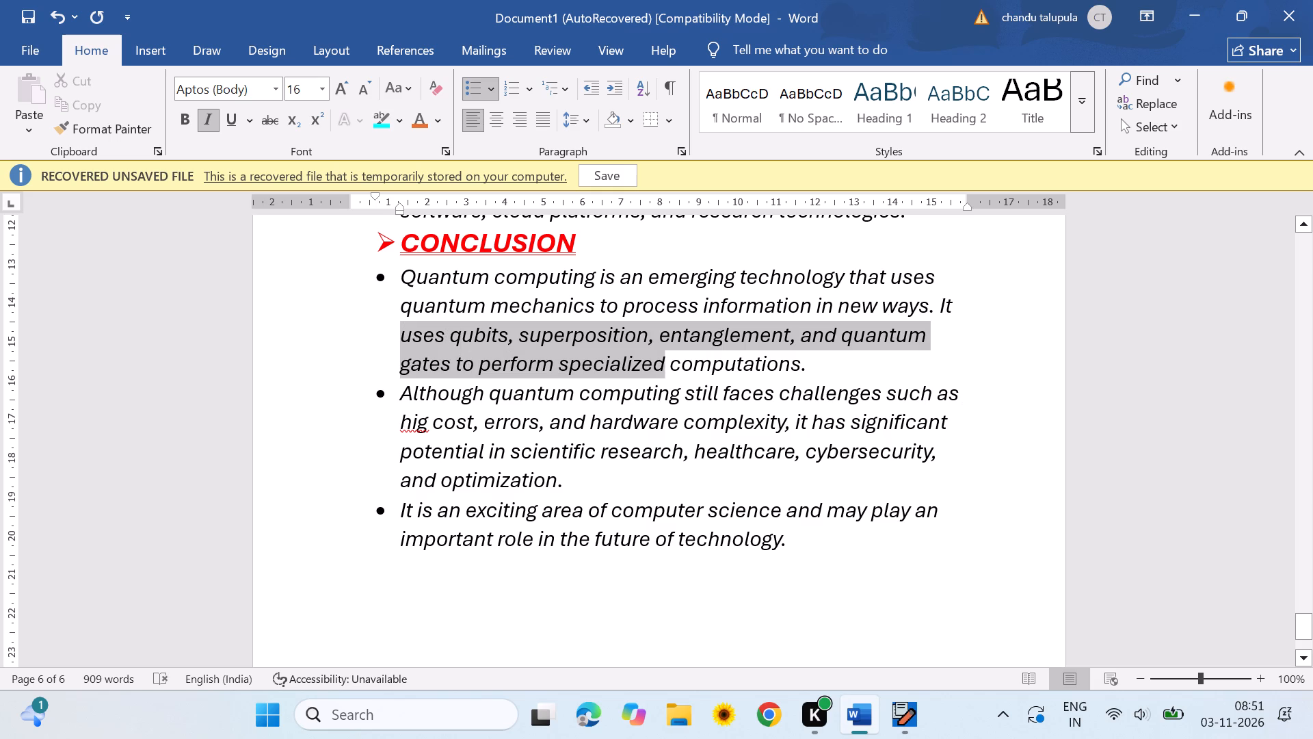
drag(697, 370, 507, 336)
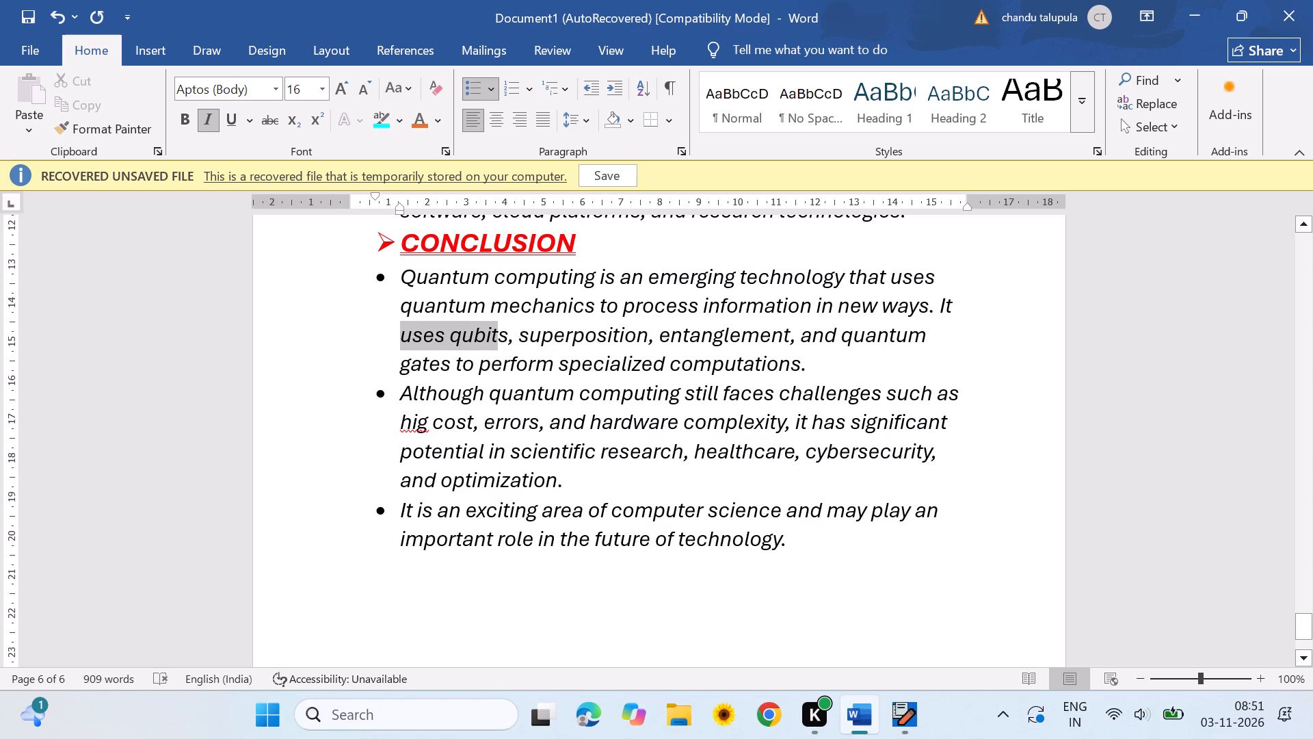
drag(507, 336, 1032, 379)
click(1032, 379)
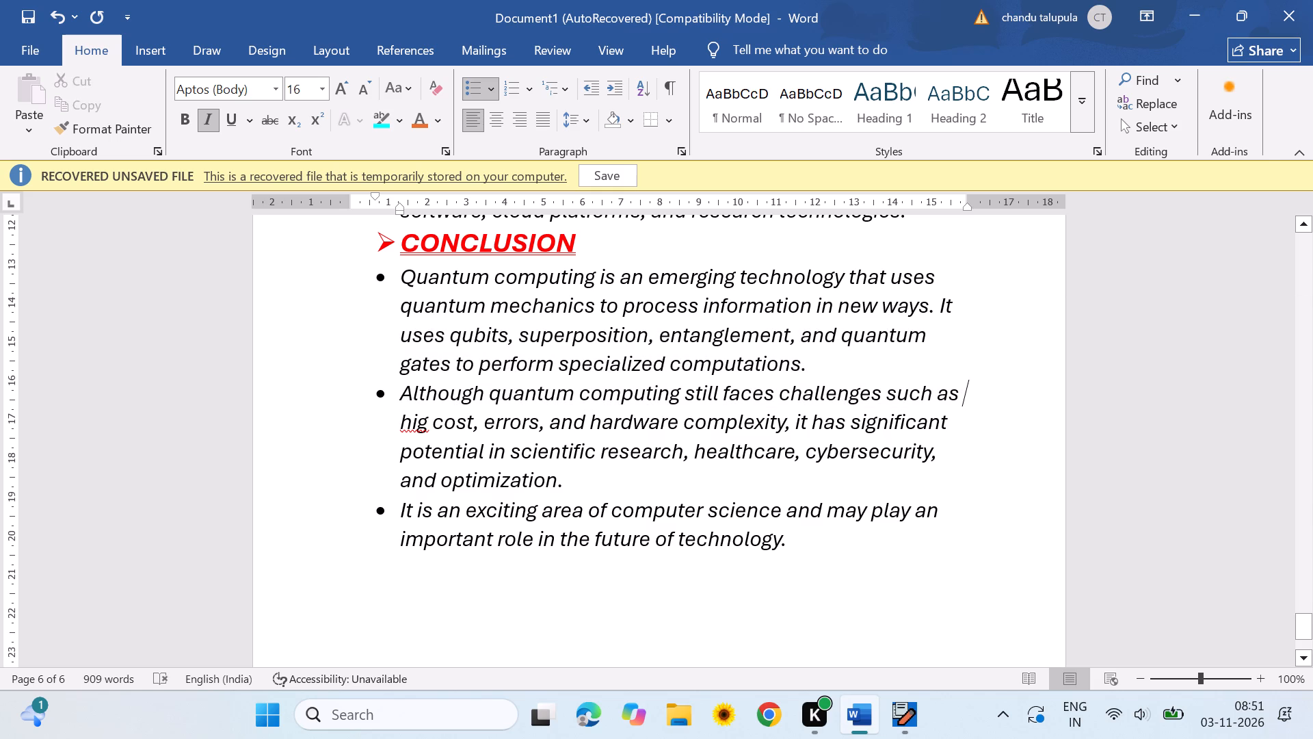
Highlight "uses qubits, superposition, entanglement, and quantum gates" in bright green in the first CONCLUSION bullet.
drag(449, 335, 533, 342)
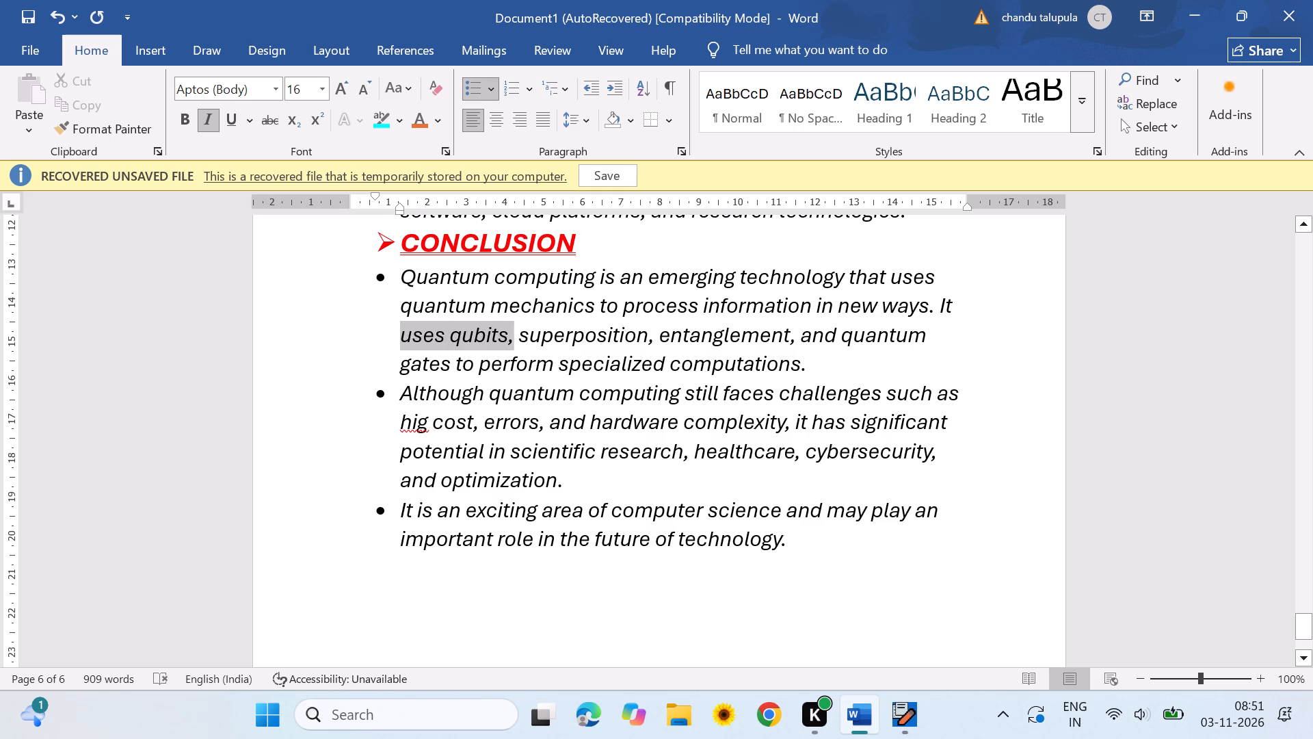
drag(533, 342, 783, 369)
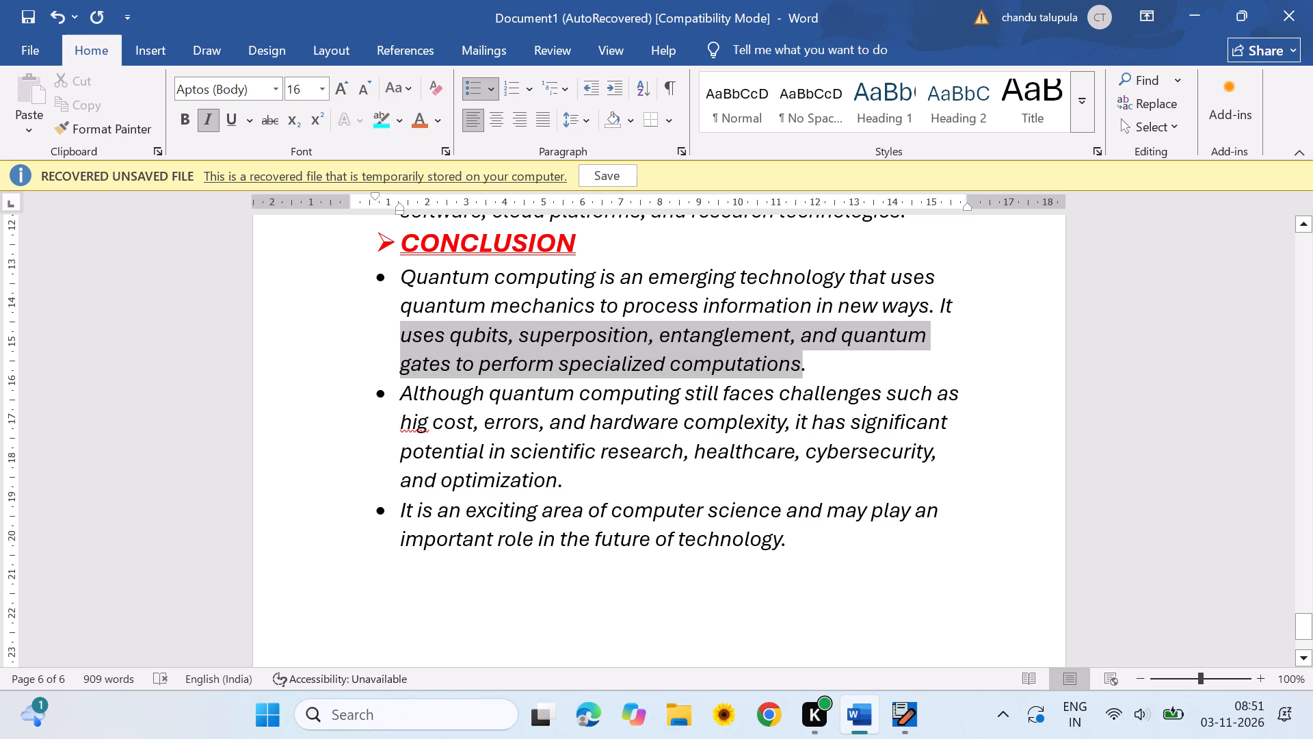
drag(783, 369, 453, 367)
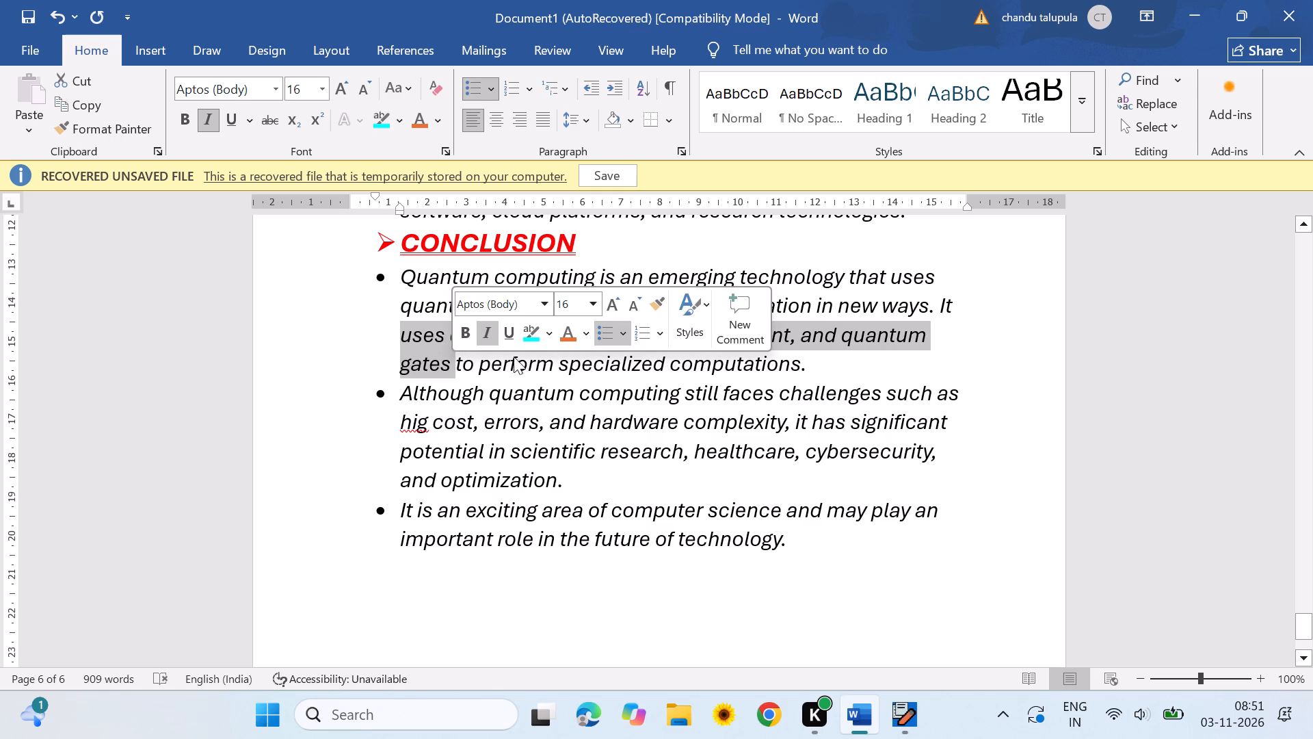
double_click(548, 342)
click(548, 342)
click(565, 399)
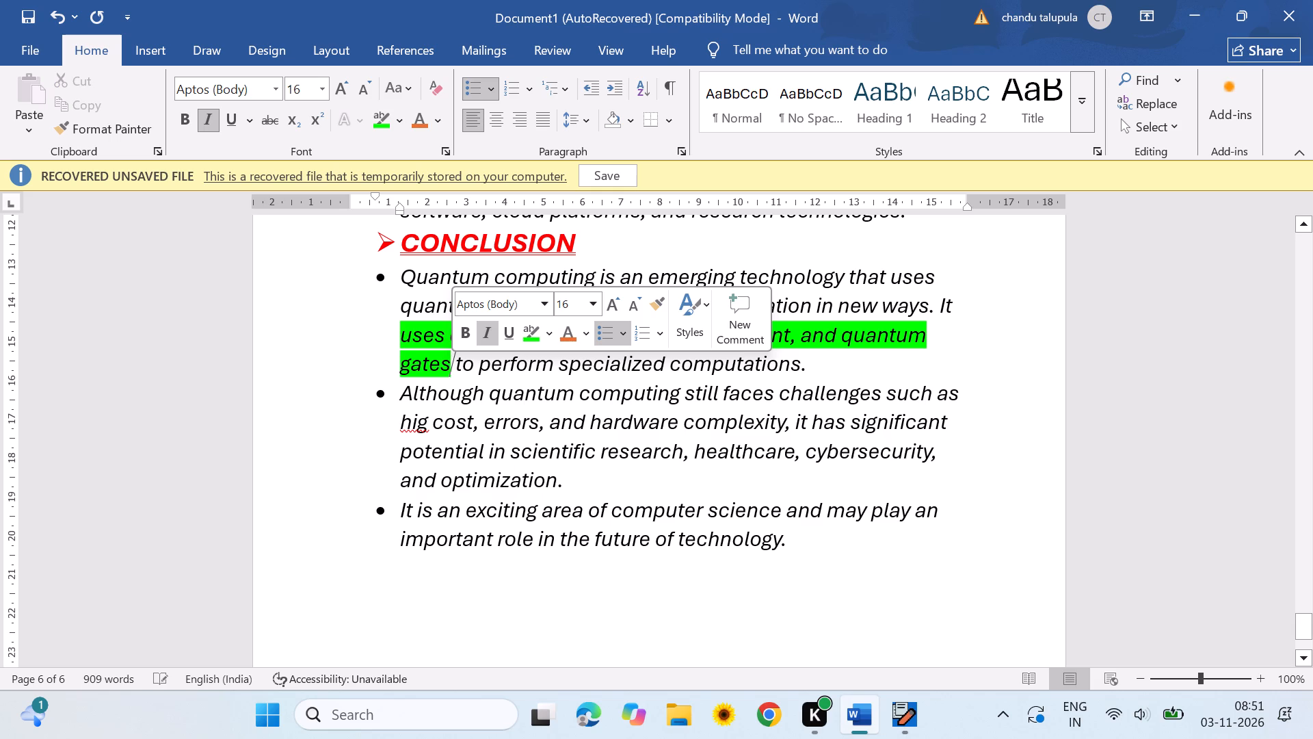
click(611, 445)
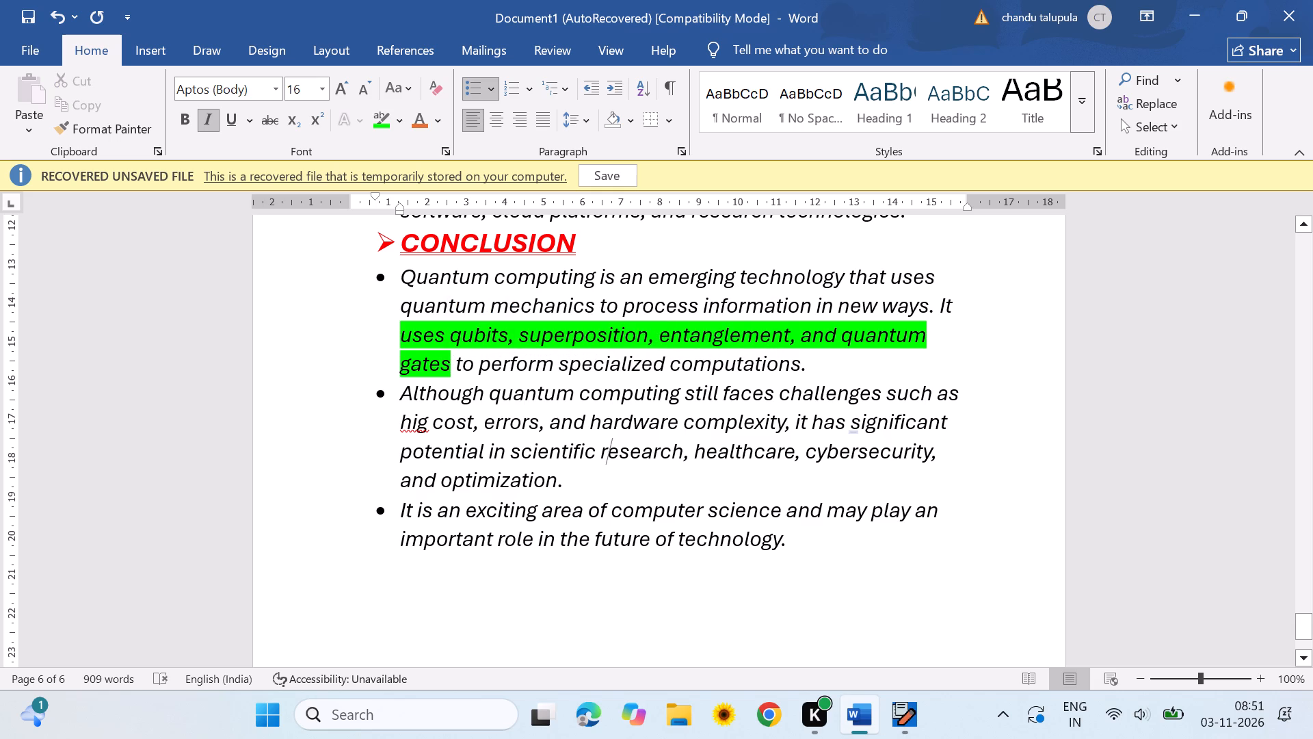
Highlight "challenges such as hig cost, errors, and hardware complexity" in bright green in the second CONCLUSION bullet.
drag(787, 397, 788, 422)
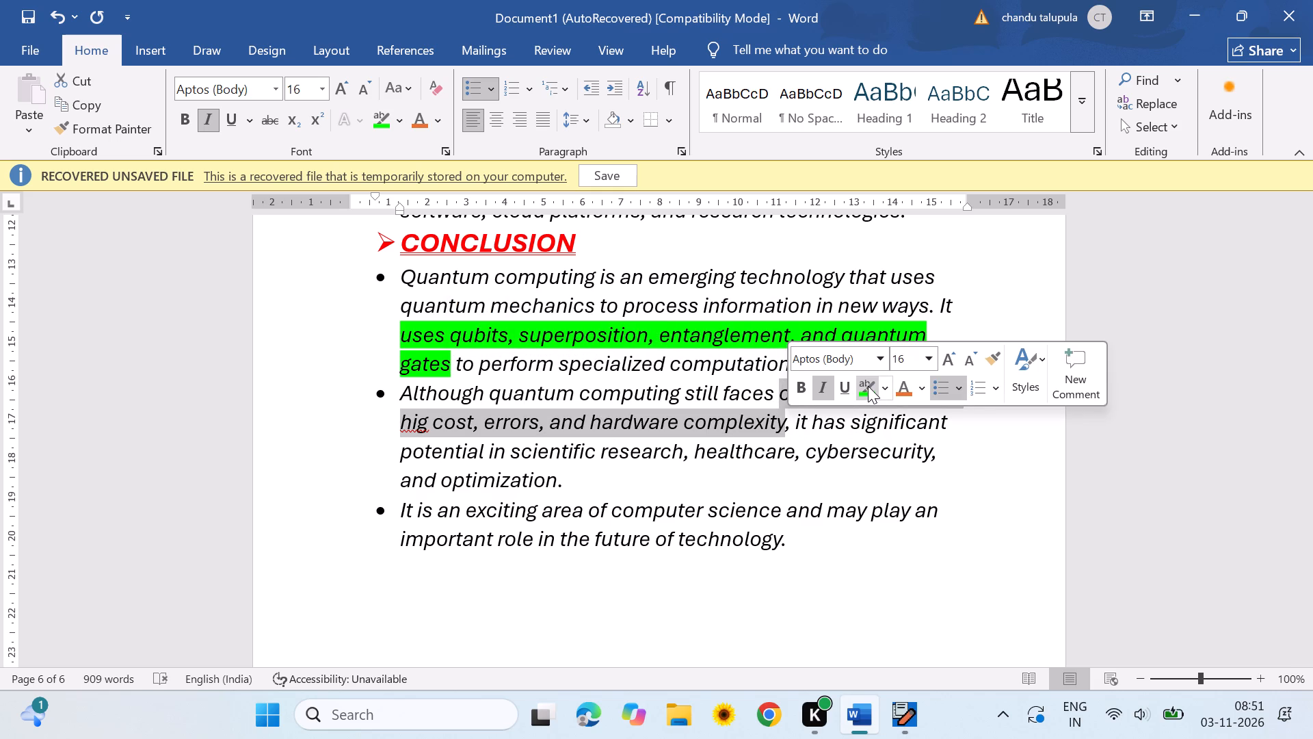
click(868, 386)
click(824, 448)
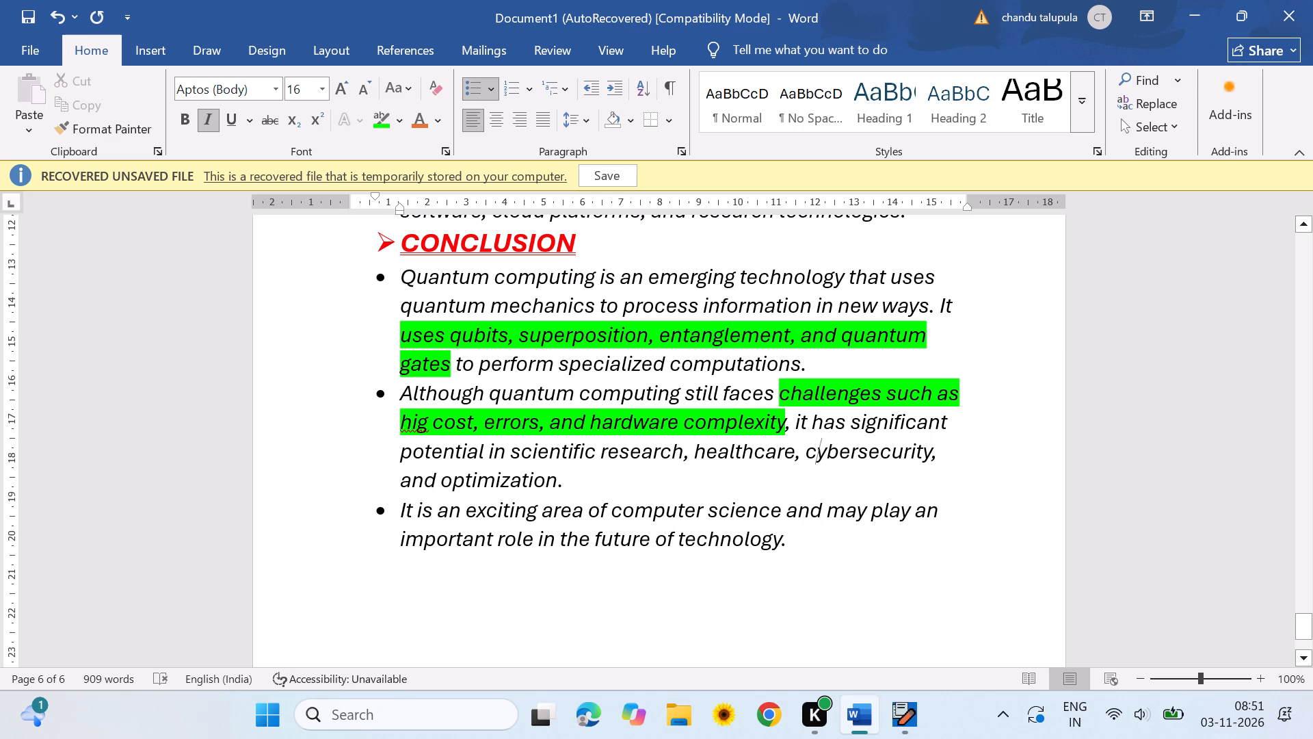
Highlight "quantum hardware, software, cloud platforms, and research technologies." in dark yellow in the "These organizations are developing" bullet.
drag(1310, 629, 1301, 606)
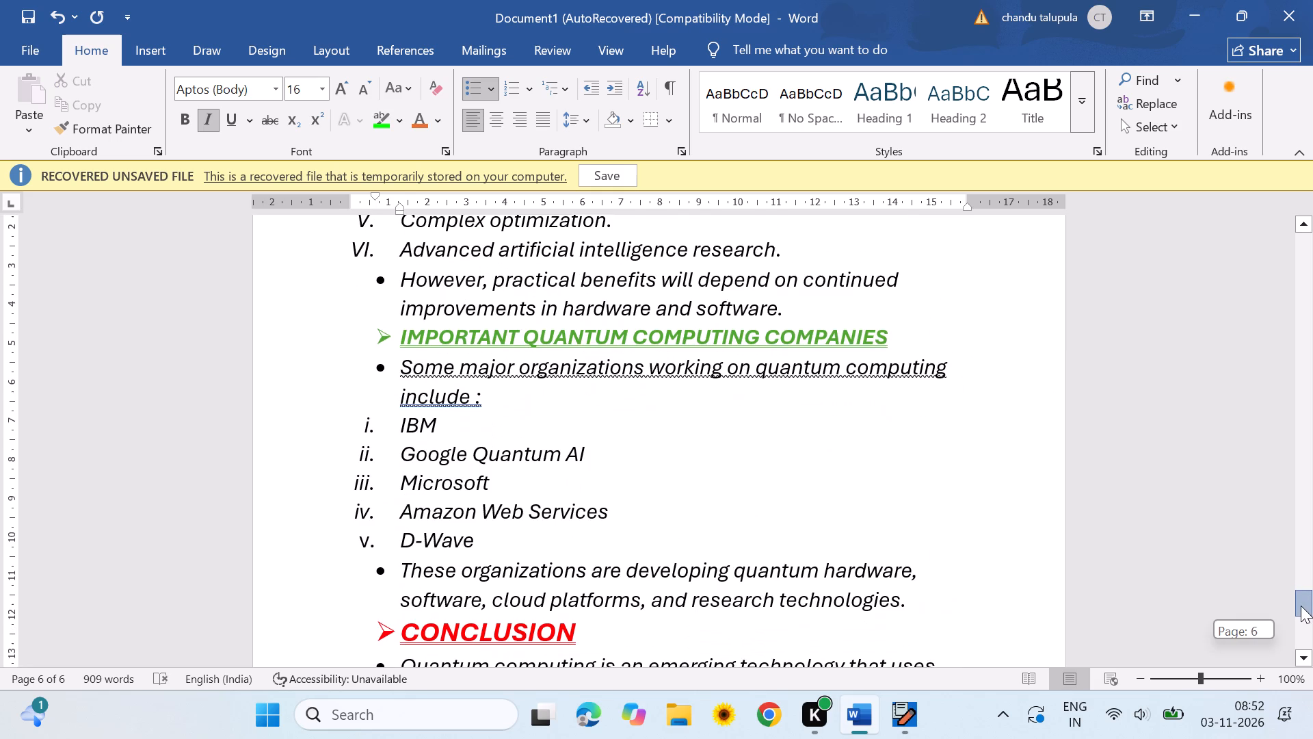
drag(1301, 606, 1300, 605)
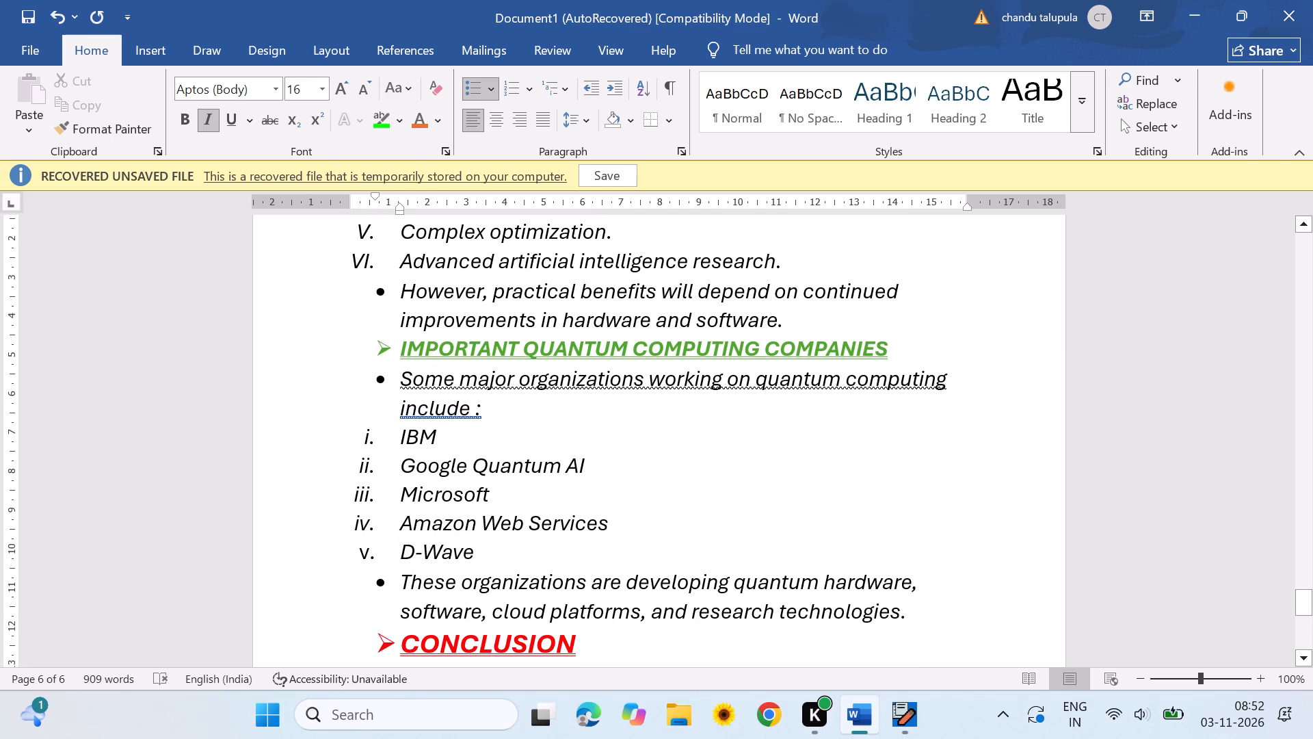
drag(734, 582, 737, 584)
drag(737, 584, 912, 599)
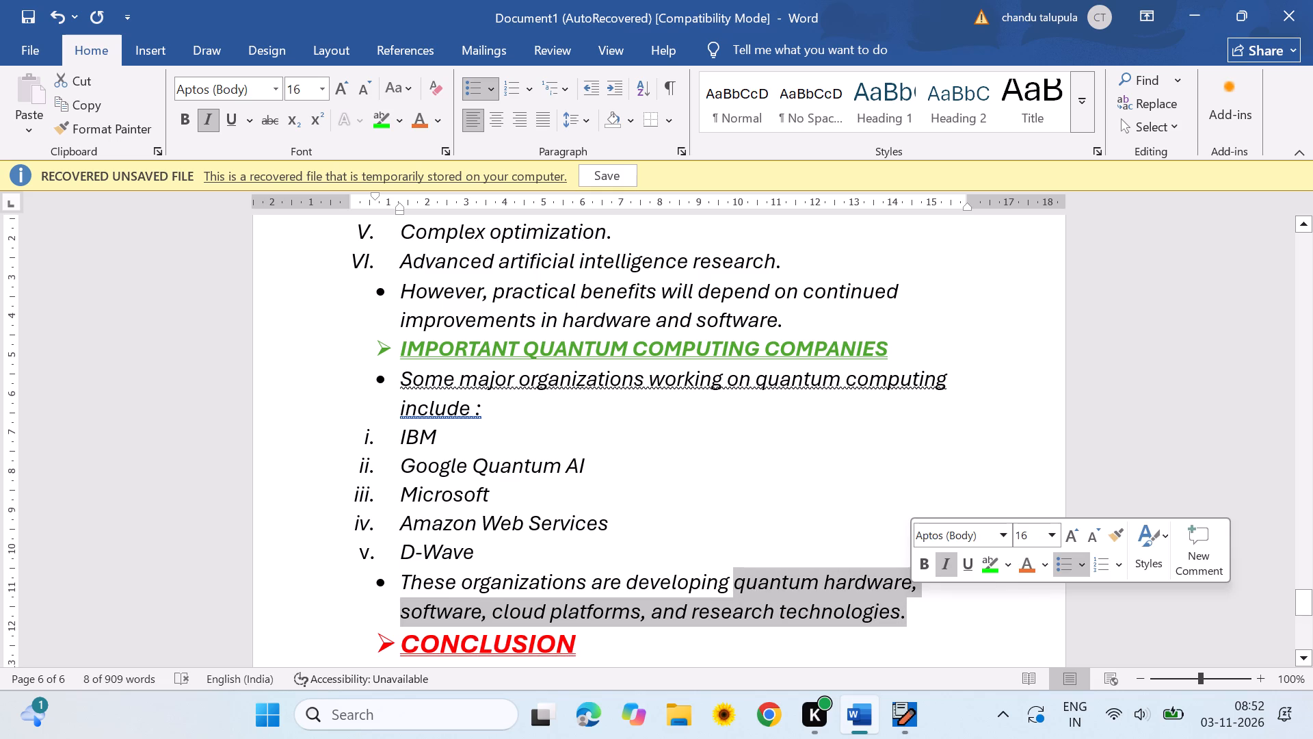
click(1009, 568)
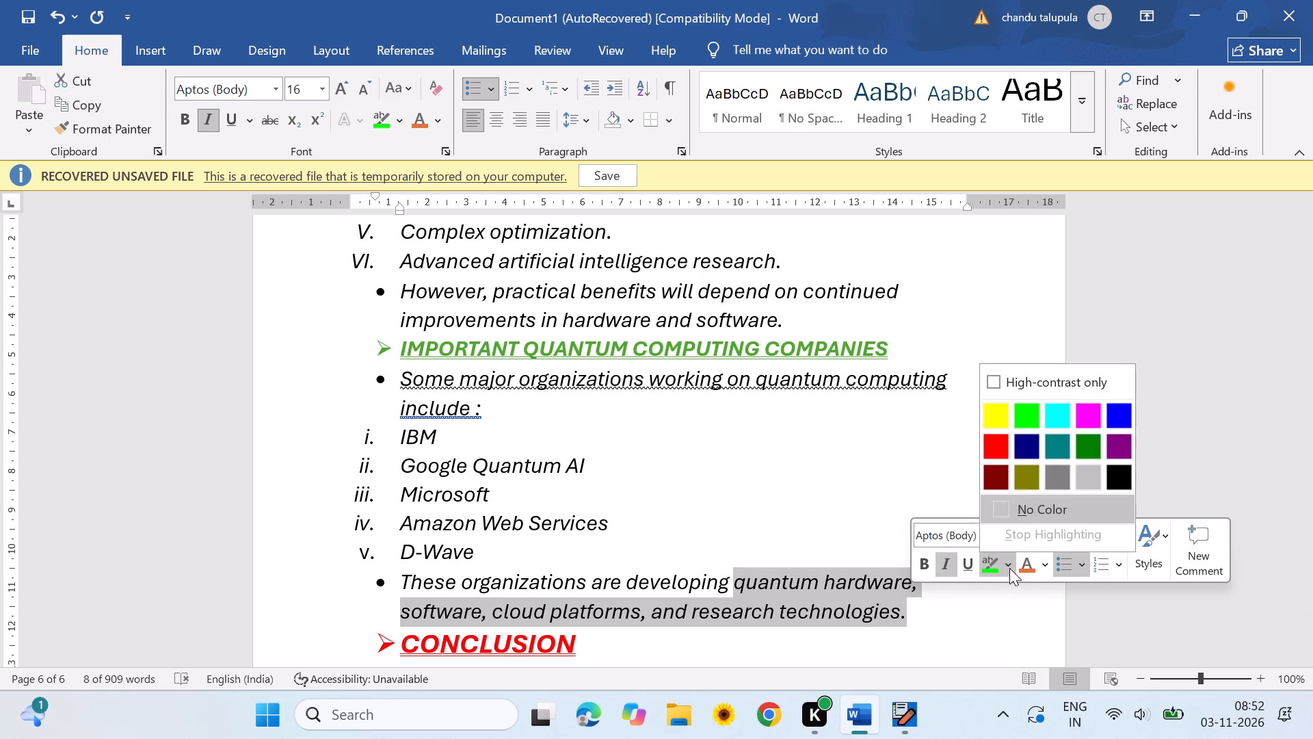
click(1021, 473)
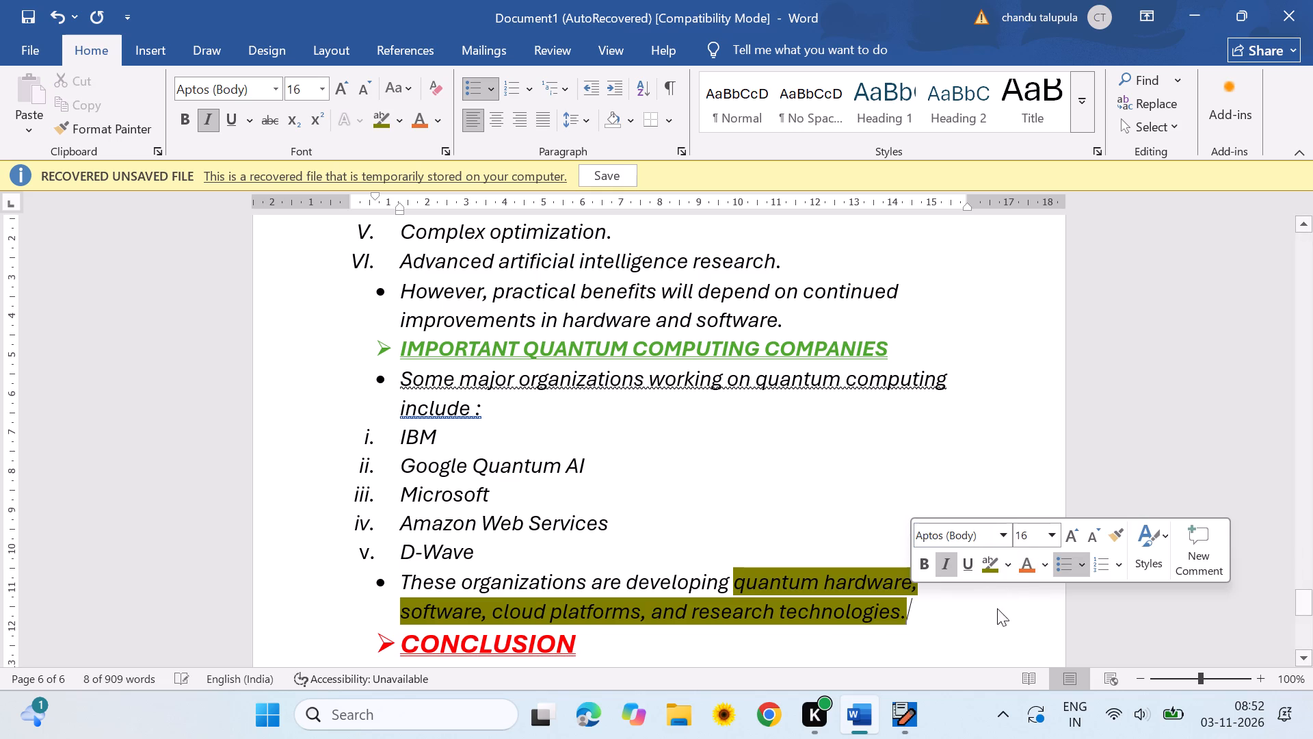
Insert a blank line without a bullet between the "These organizations are developing" paragraph and the CONCLUSION heading.
click(995, 609)
key(Return)
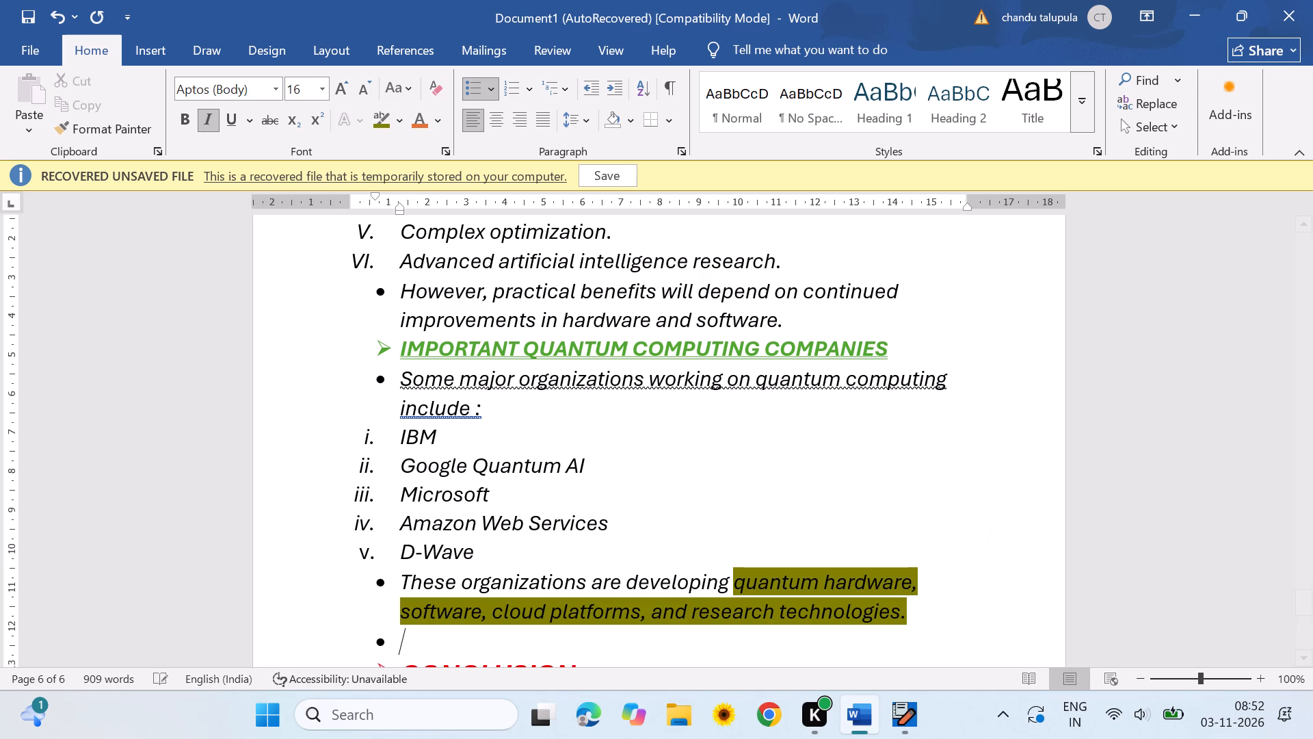
key(BackSpace)
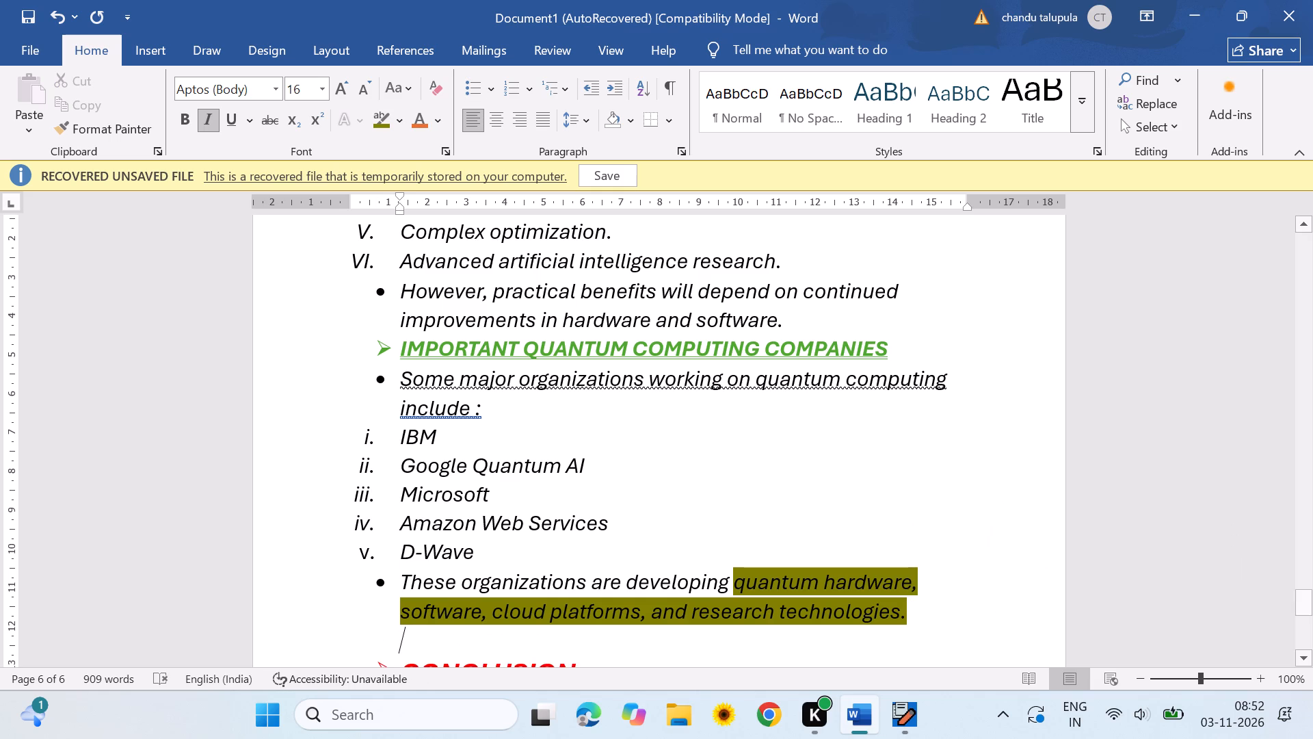
Review the formatting of all sections from the companies list back to the title and the history section.
drag(1297, 609, 1289, 595)
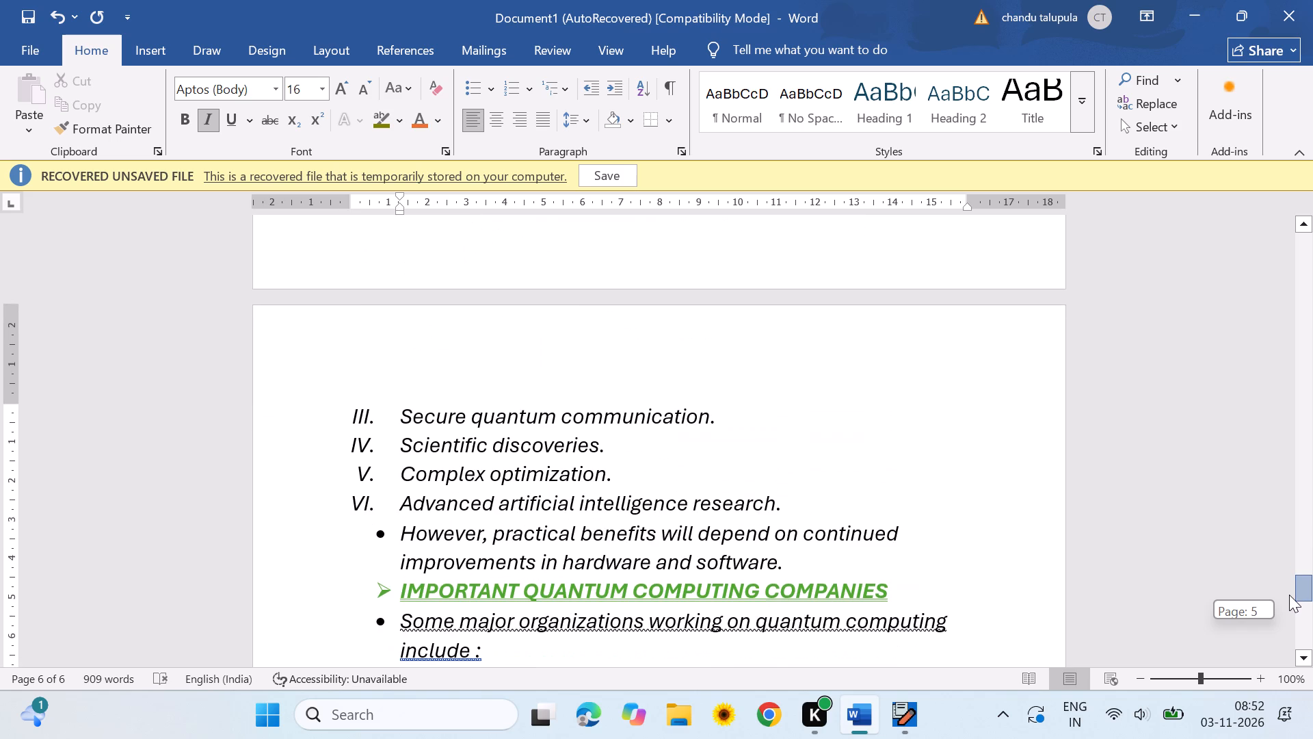
drag(1289, 595, 1289, 593)
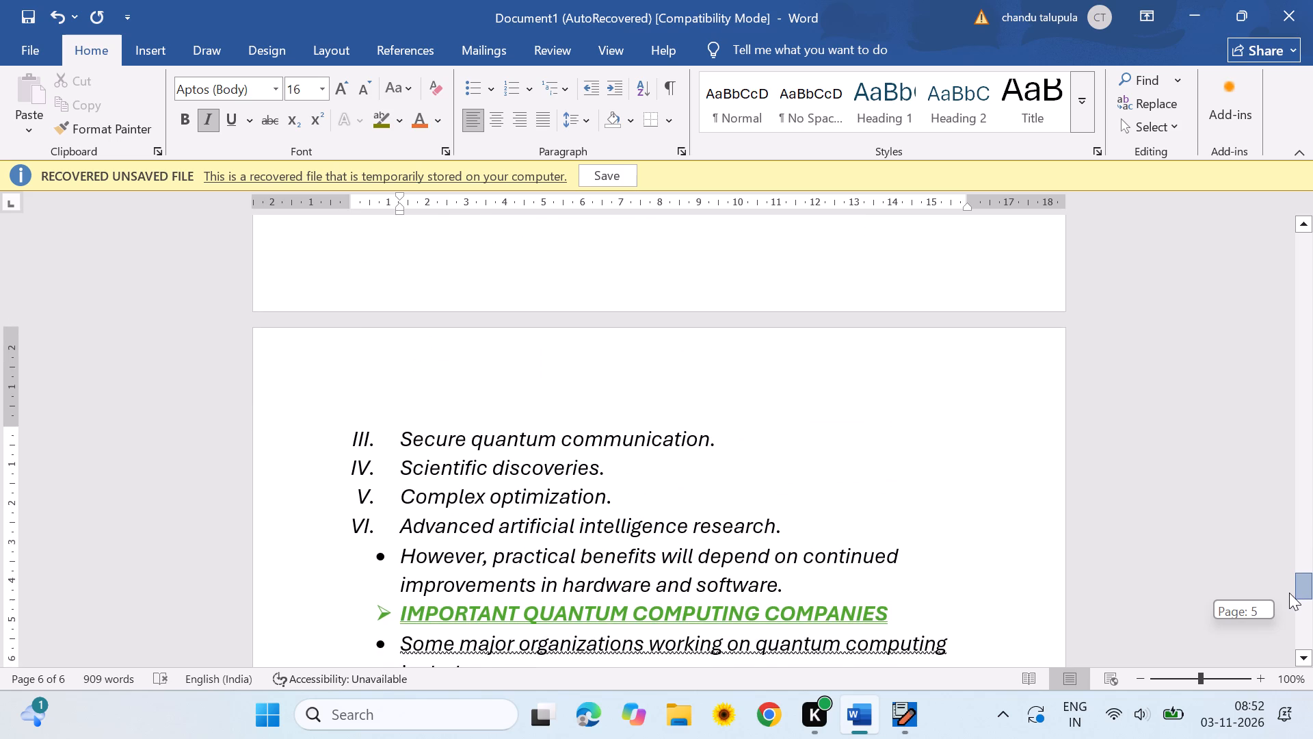
drag(1289, 593, 1282, 567)
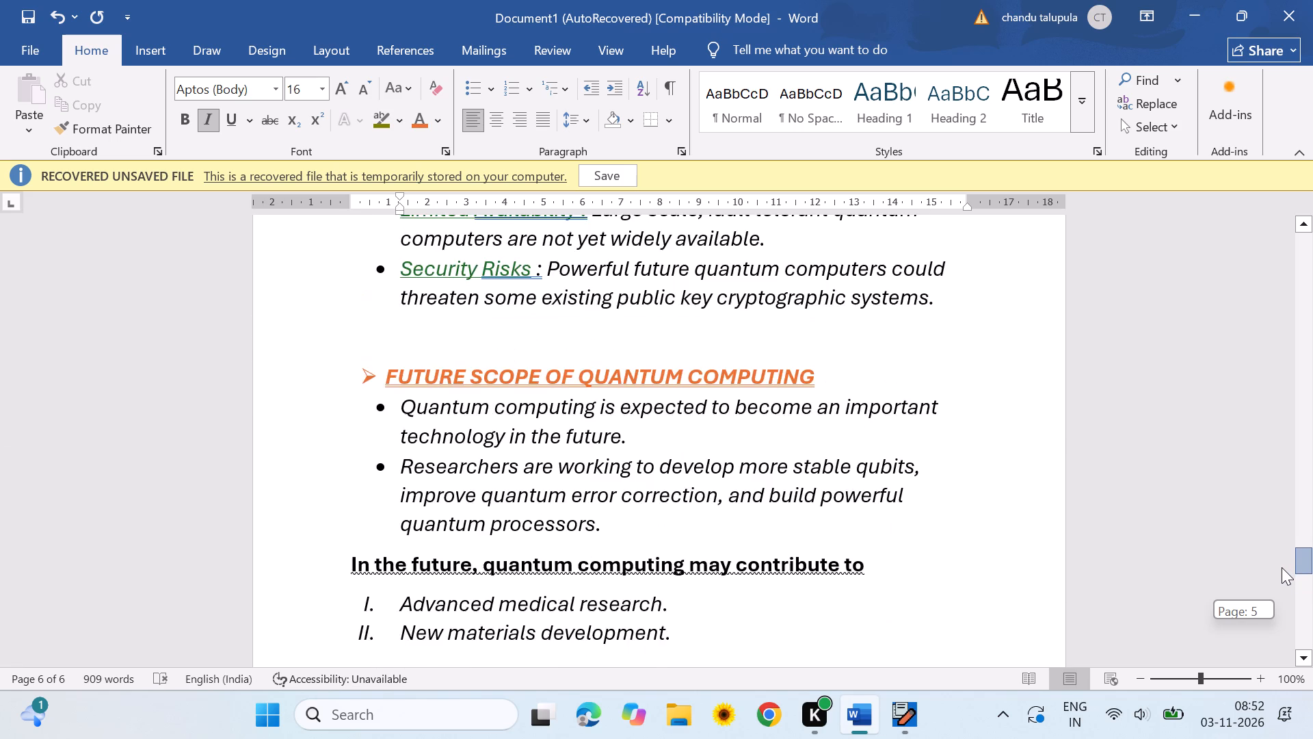
drag(1282, 567, 1277, 549)
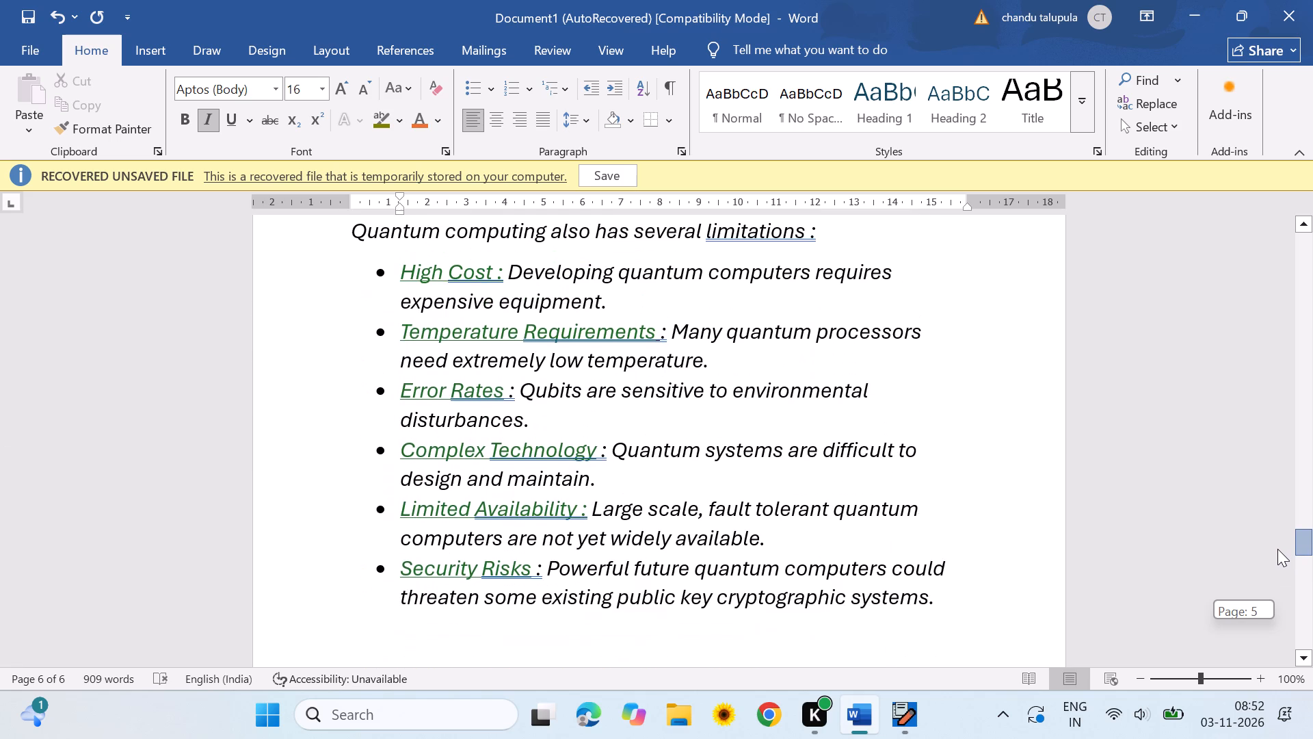
drag(1277, 549, 1276, 543)
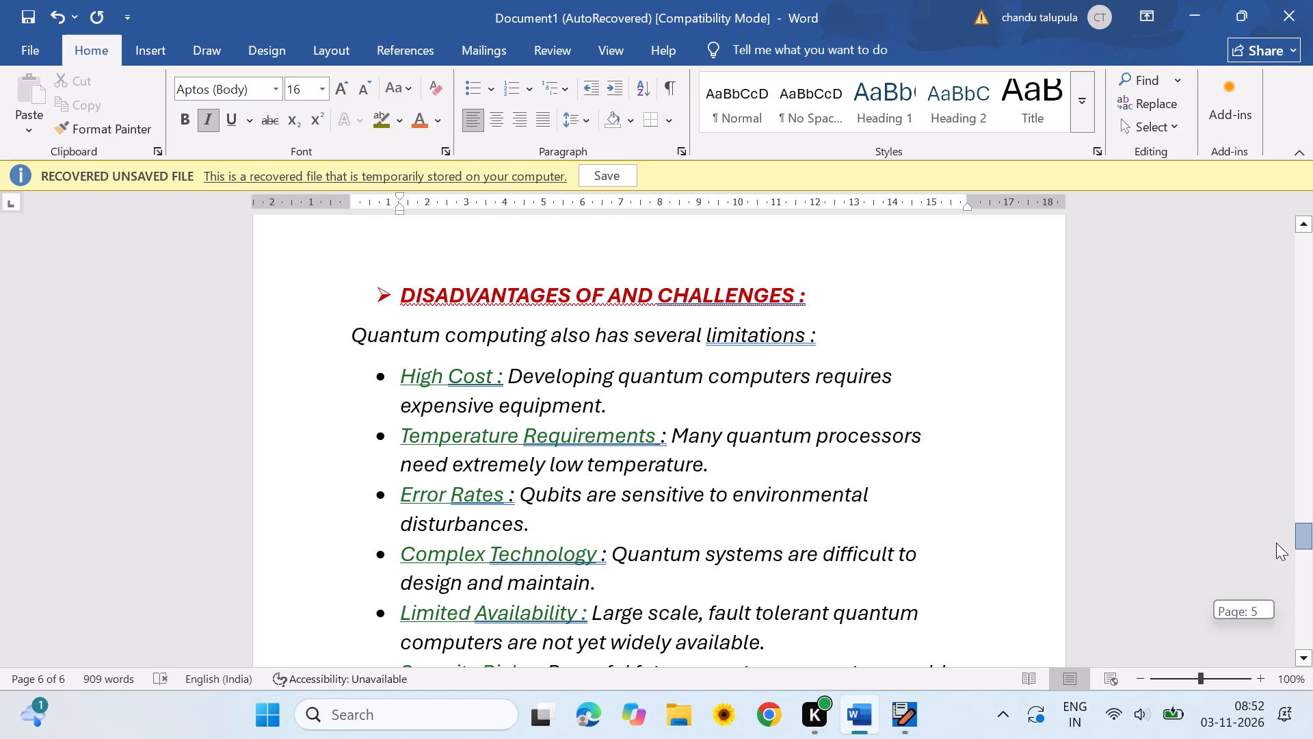
drag(1276, 543, 1274, 535)
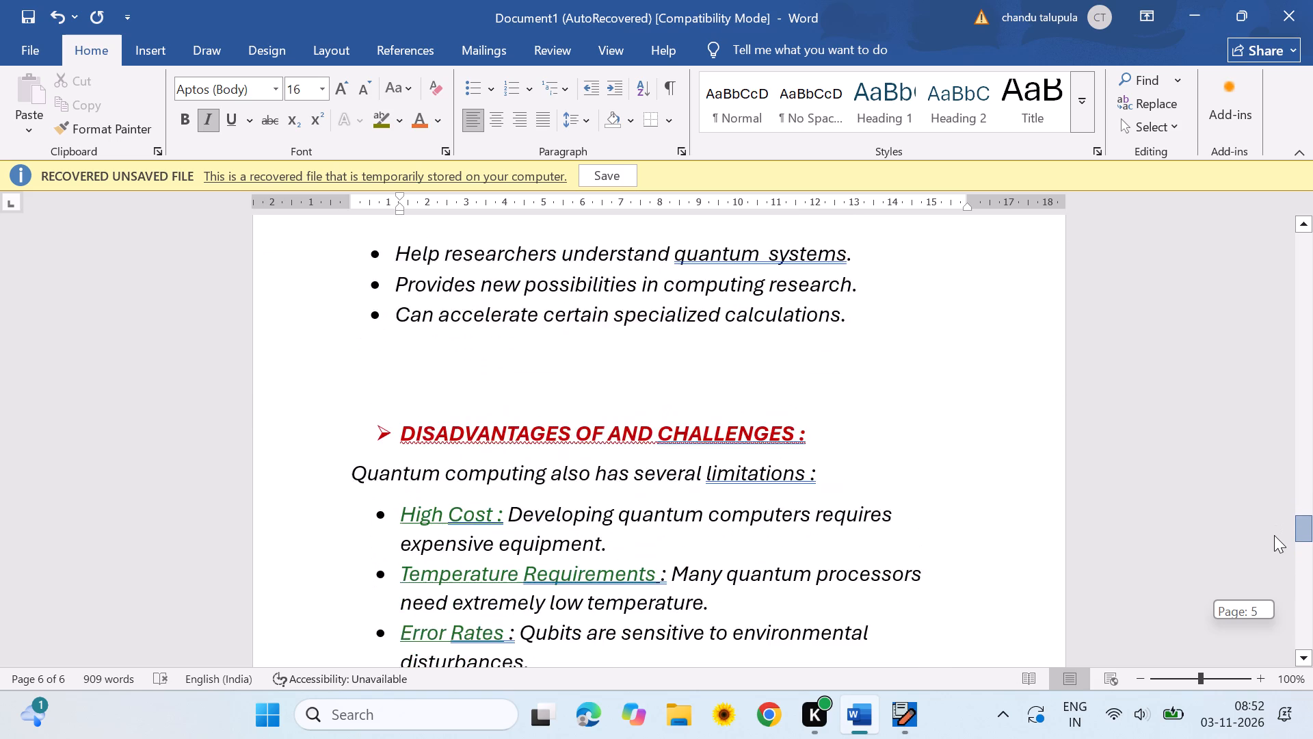
drag(1274, 535, 1273, 534)
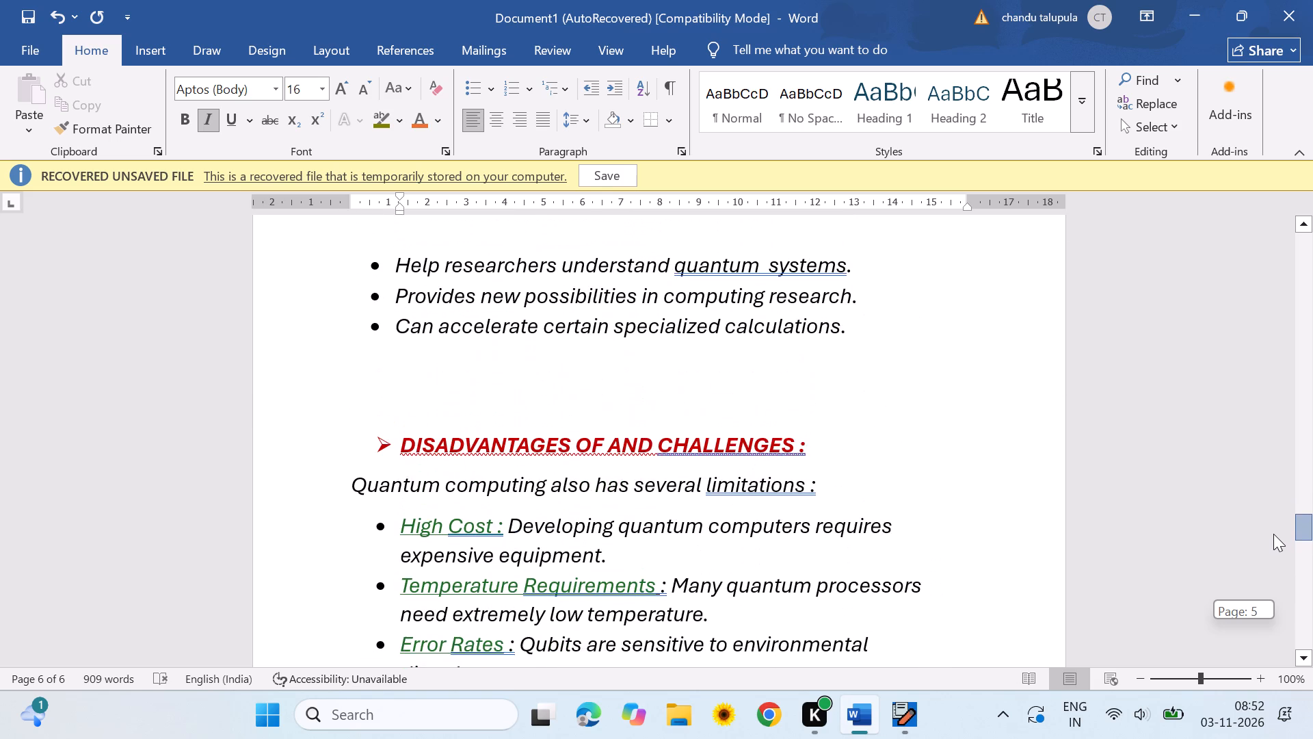
drag(1273, 534, 1274, 534)
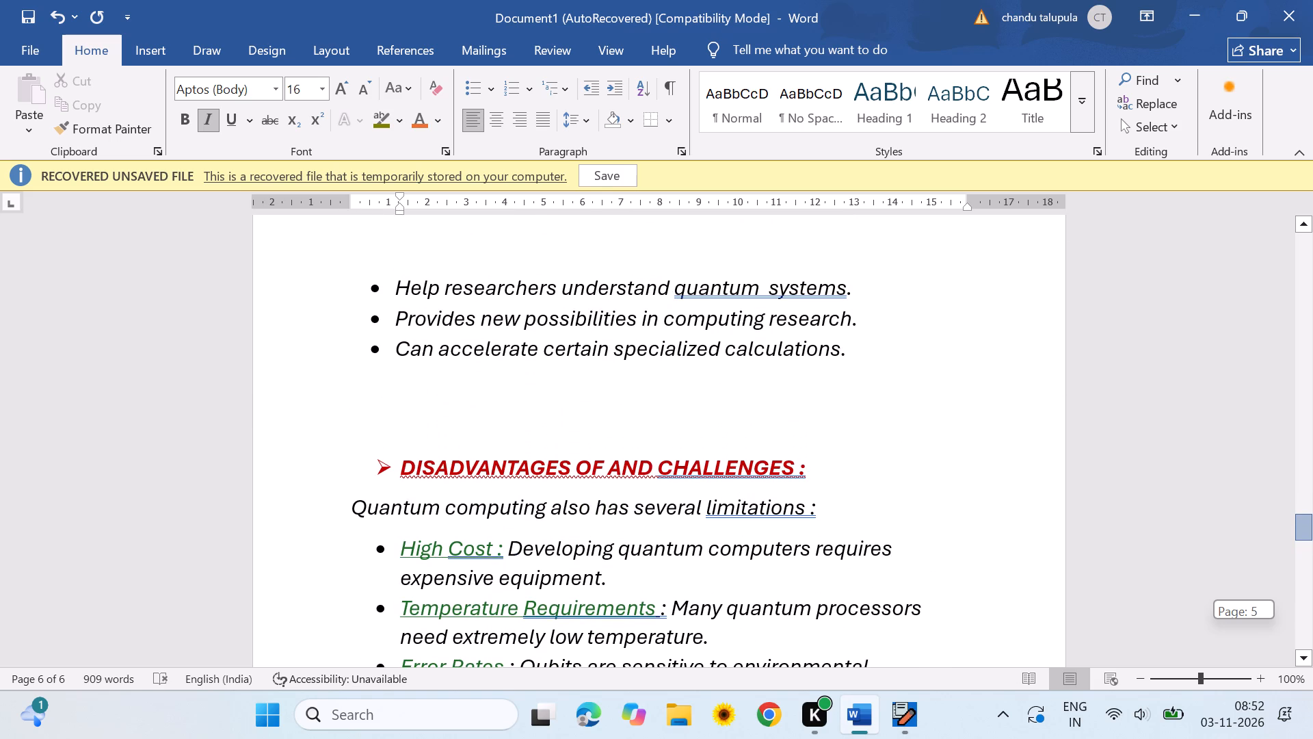
drag(1312, 525, 1310, 506)
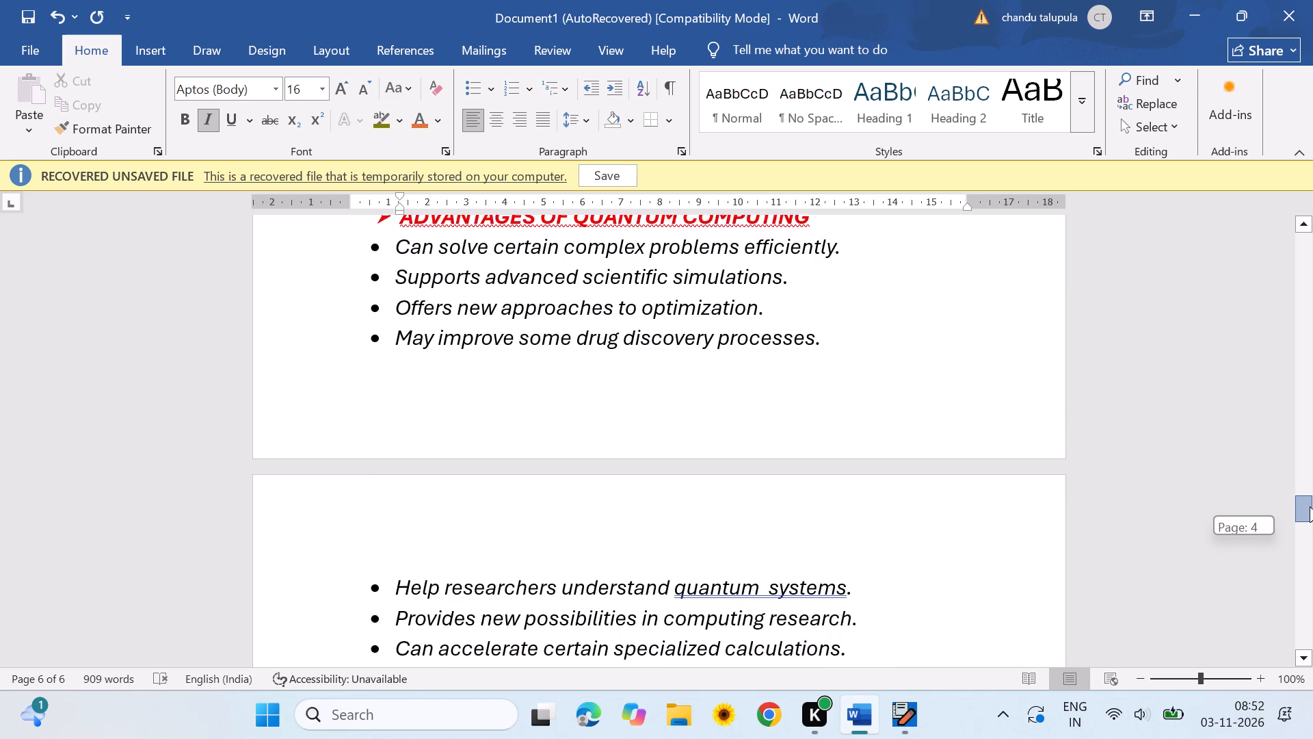
drag(1310, 506, 1301, 467)
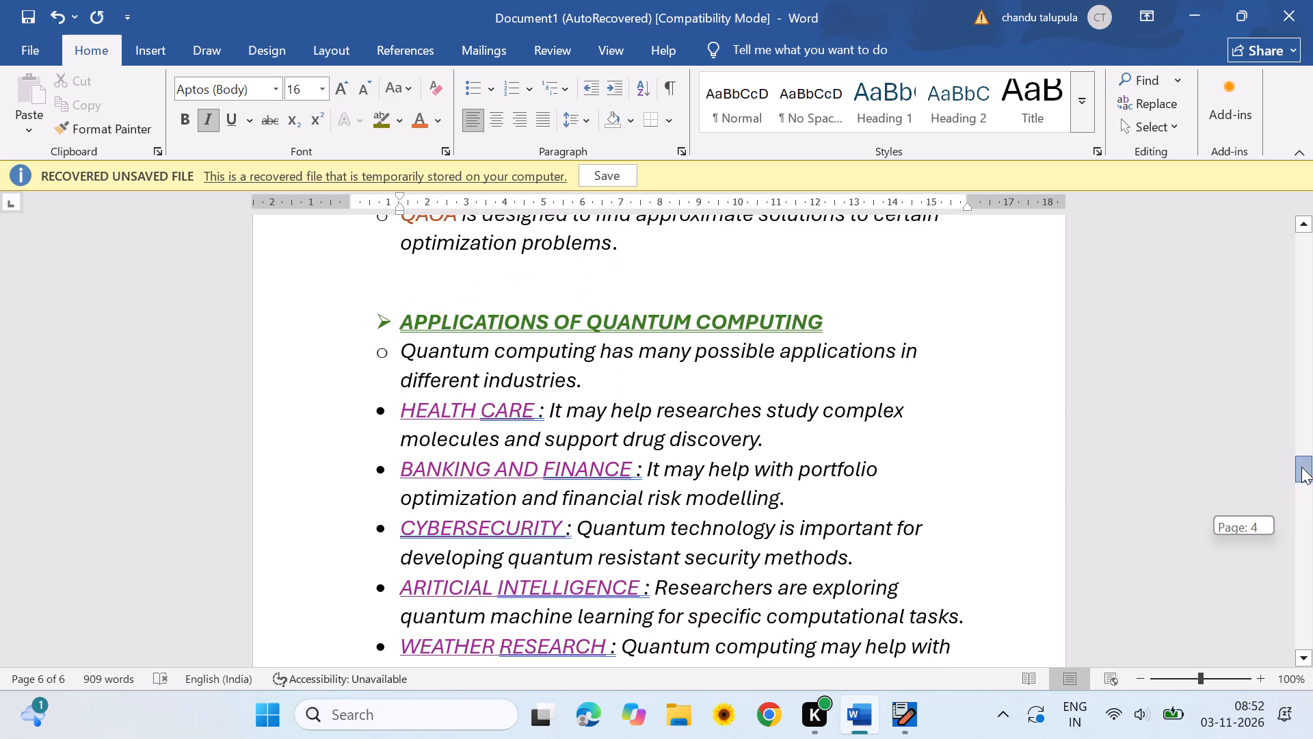
drag(1301, 467, 1295, 424)
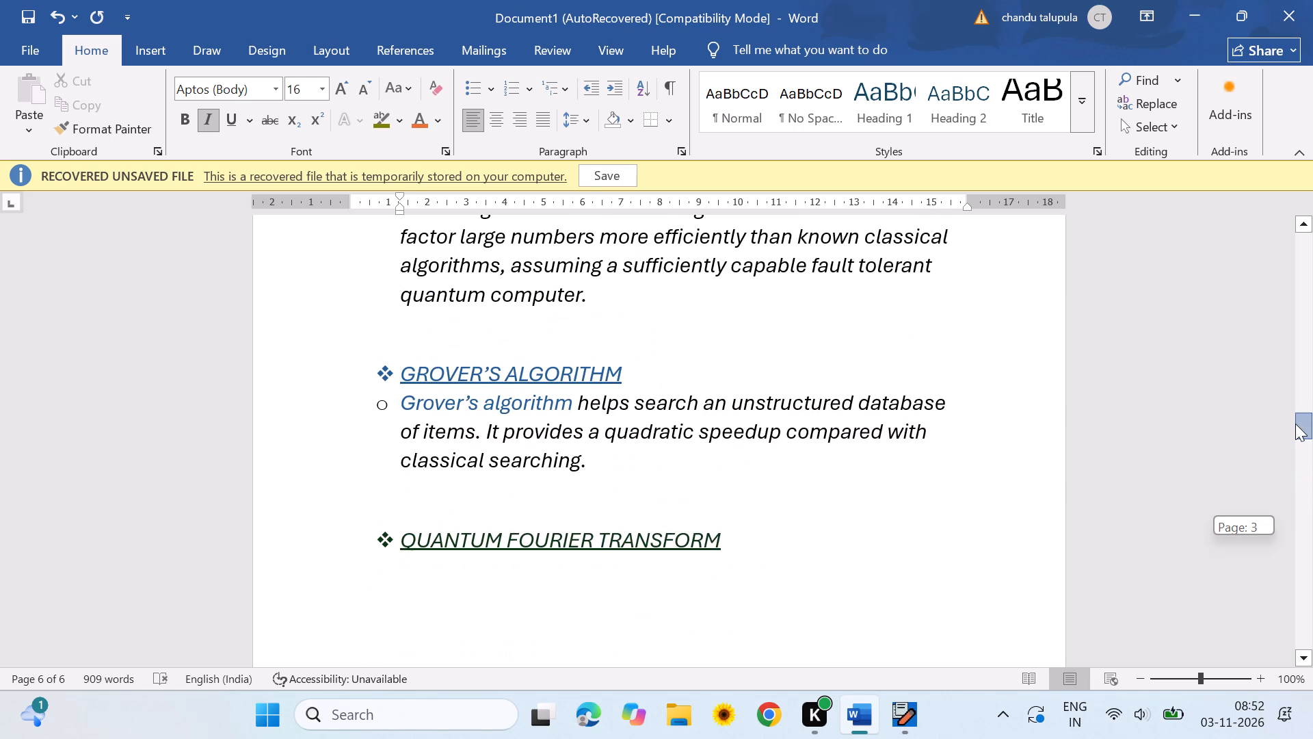
drag(1295, 424, 1289, 395)
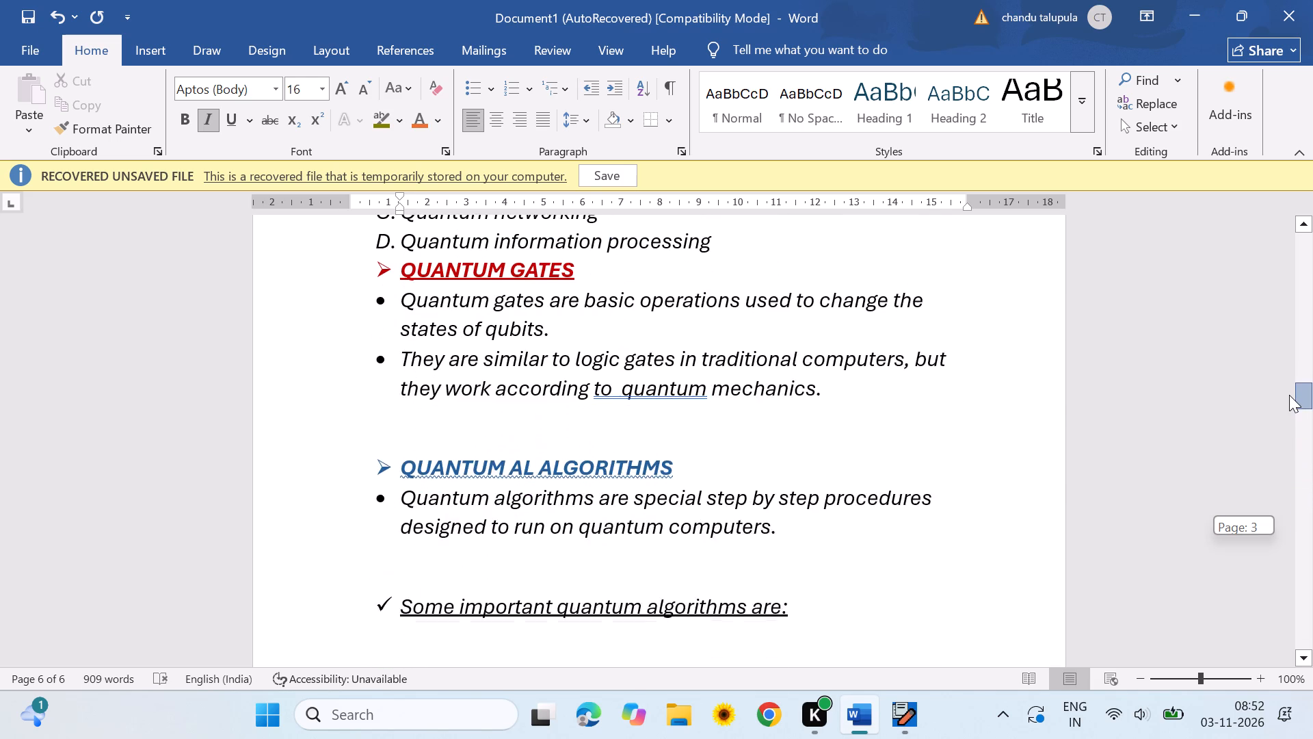
drag(1289, 395, 1277, 358)
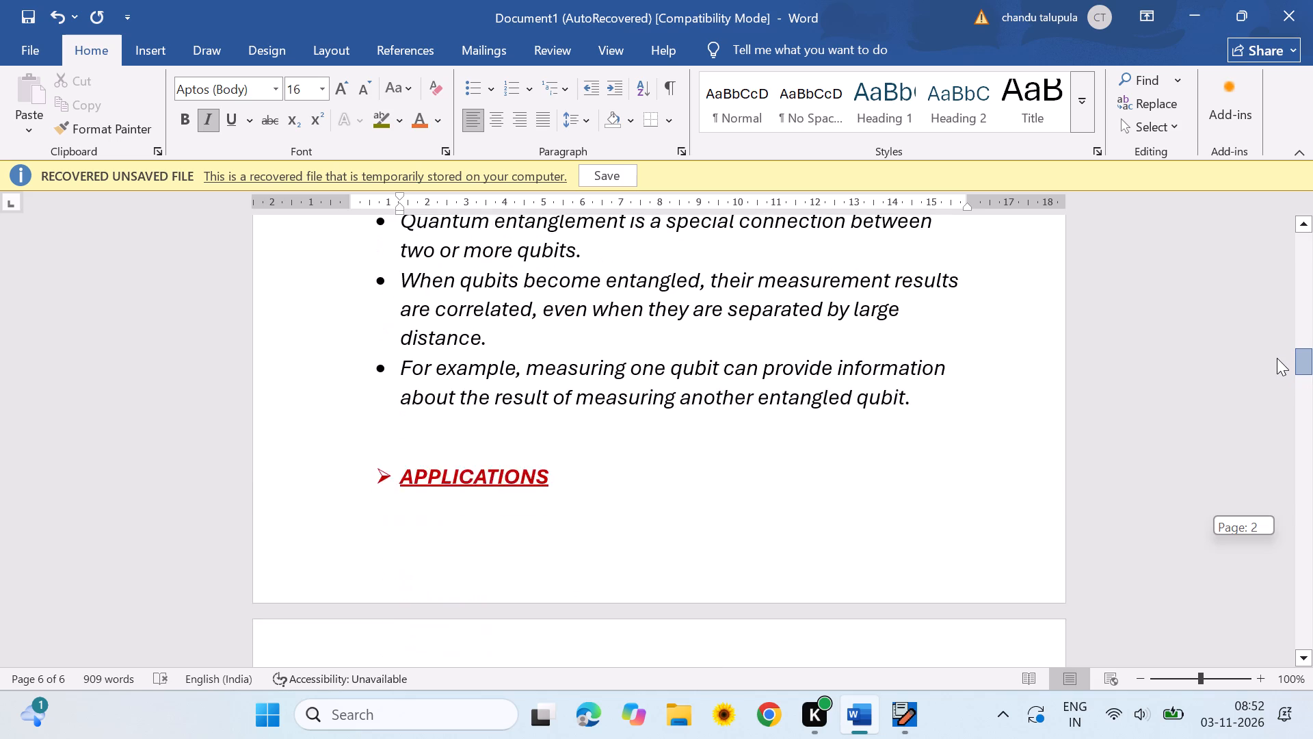
drag(1277, 358, 1282, 314)
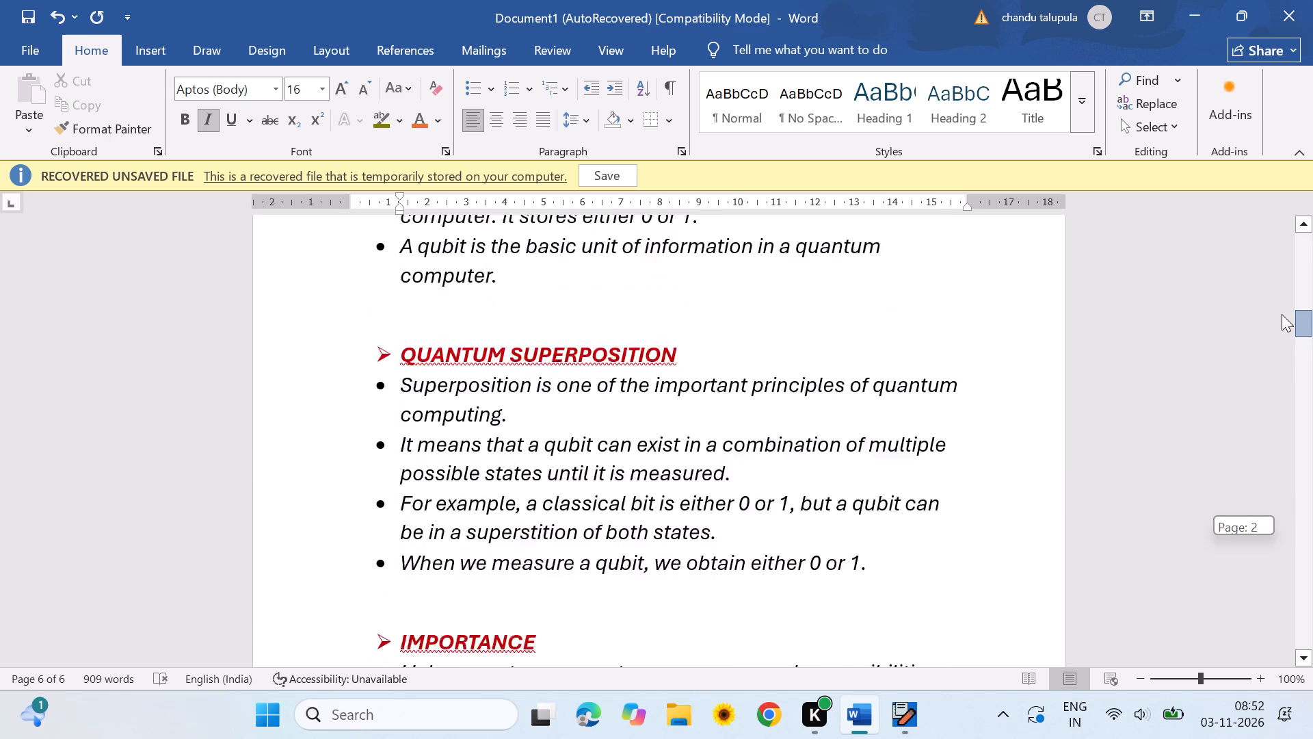
drag(1282, 314, 1307, 220)
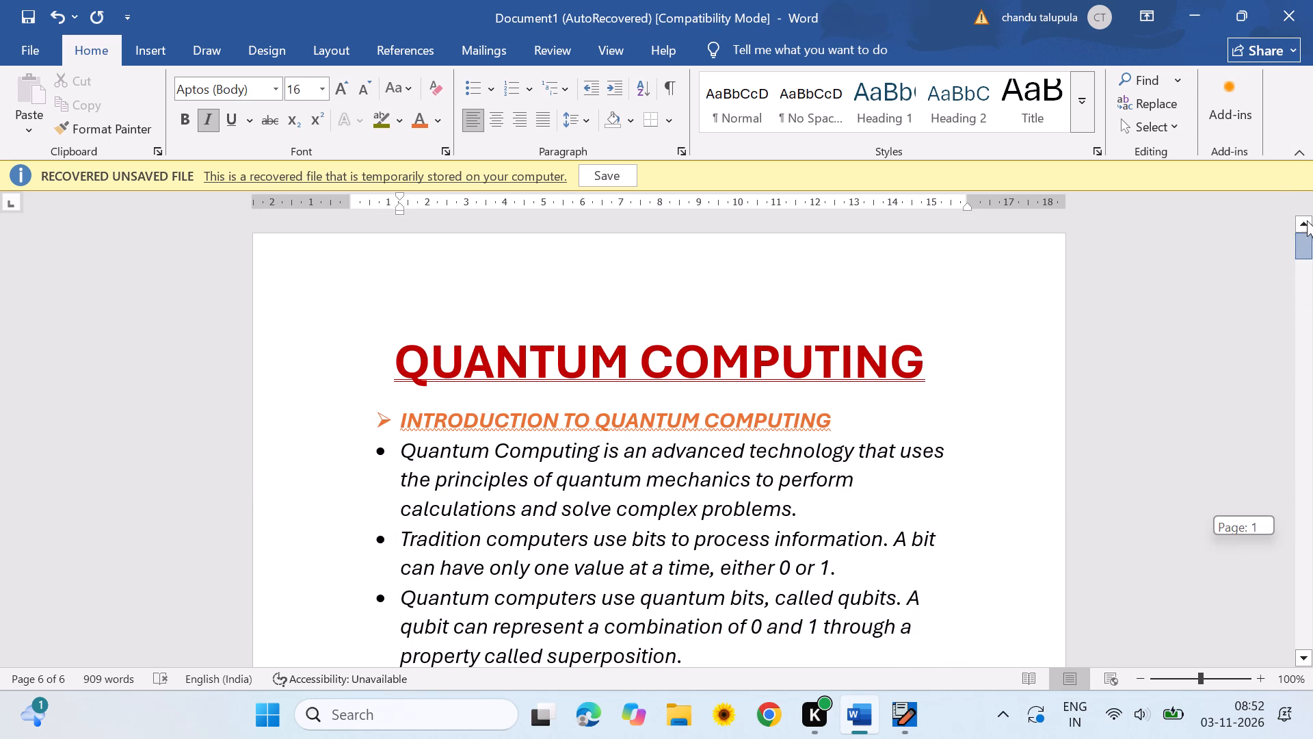
drag(1307, 220, 1312, 247)
drag(1312, 247, 1311, 271)
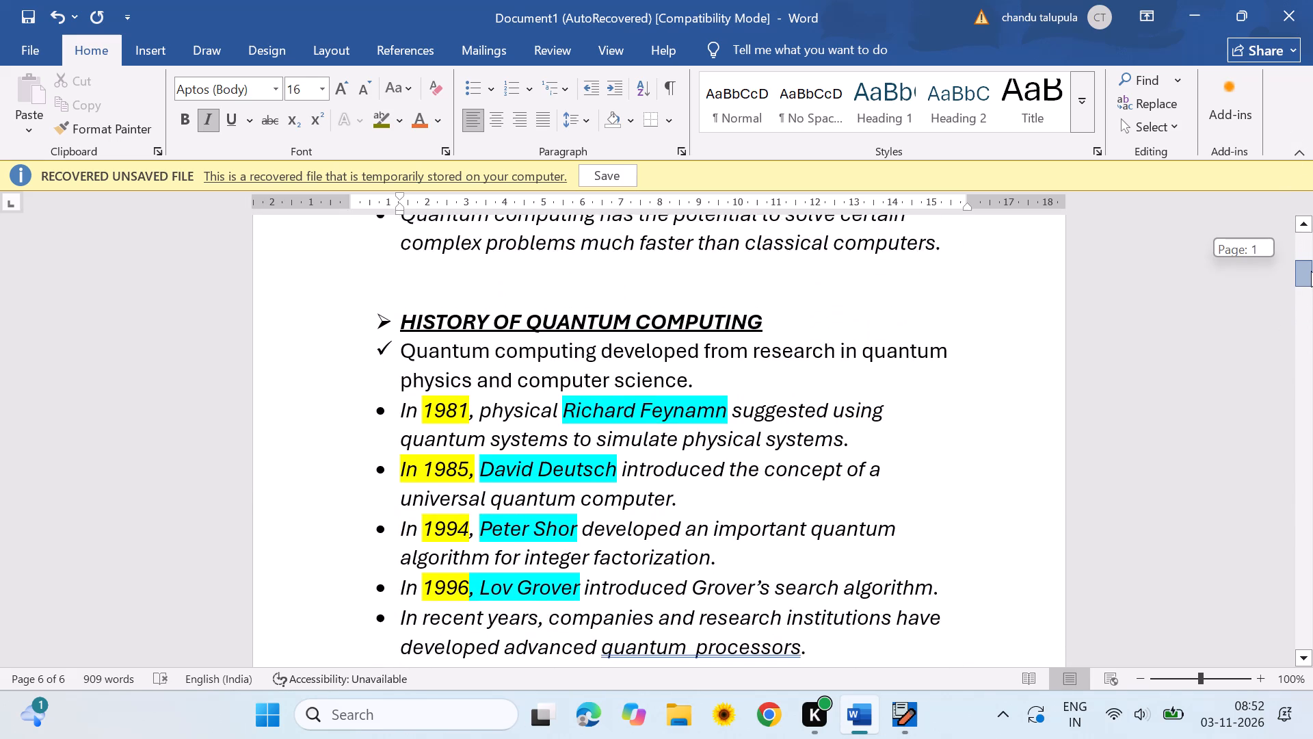
Highlight "A bit can have only one value at a time, either 0 or 1." in teal in the second introduction bullet.
drag(1311, 271, 1308, 257)
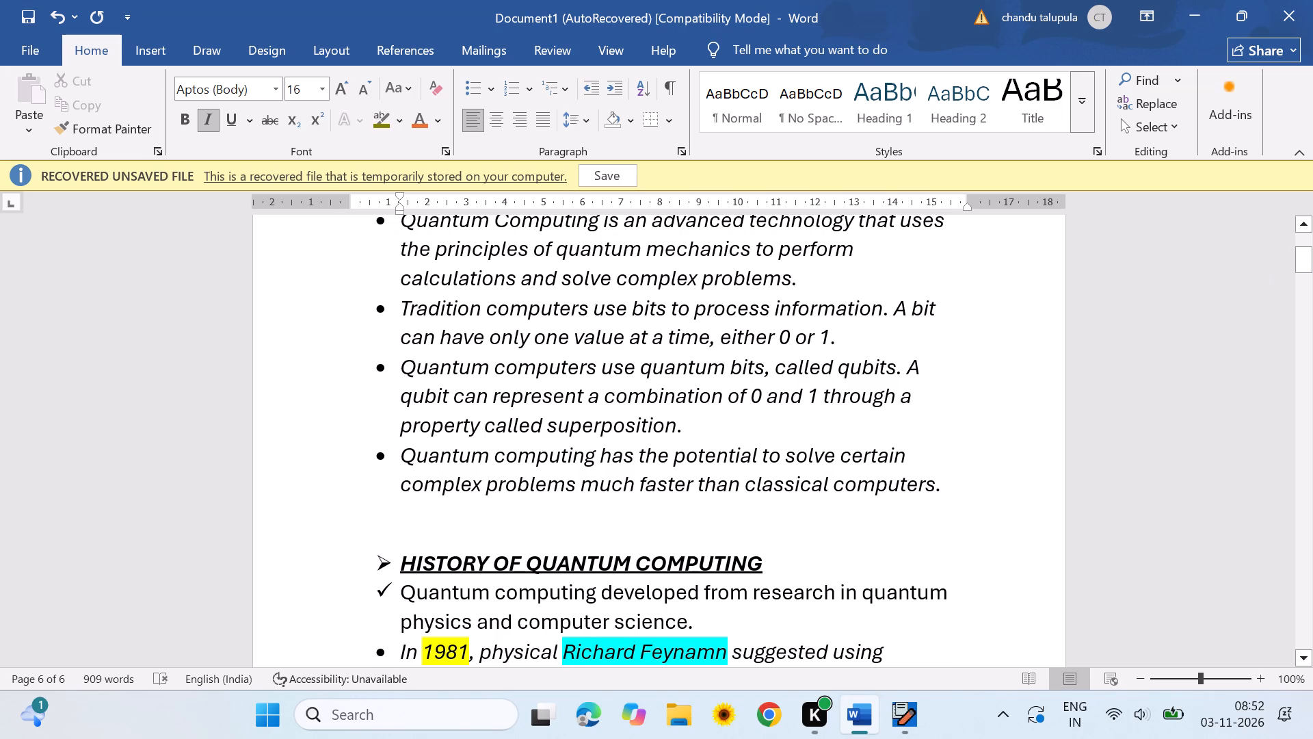
drag(906, 305, 888, 339)
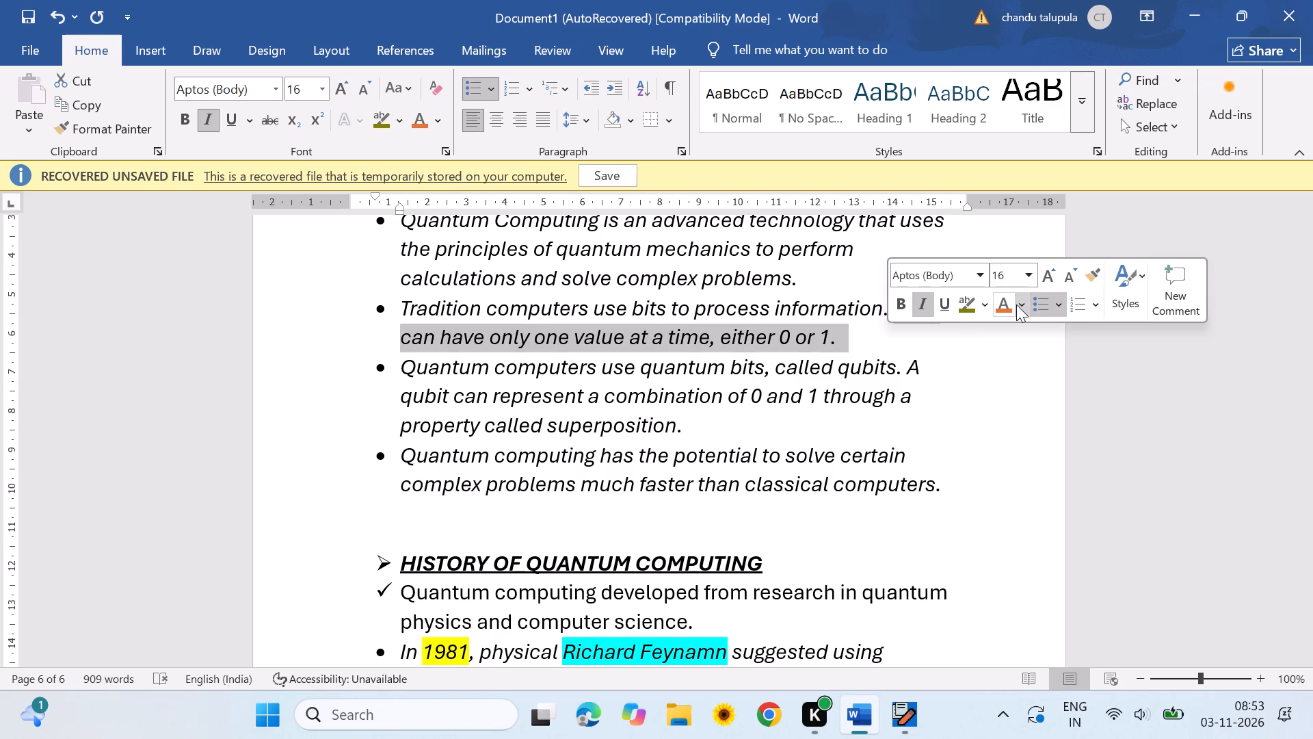
click(980, 309)
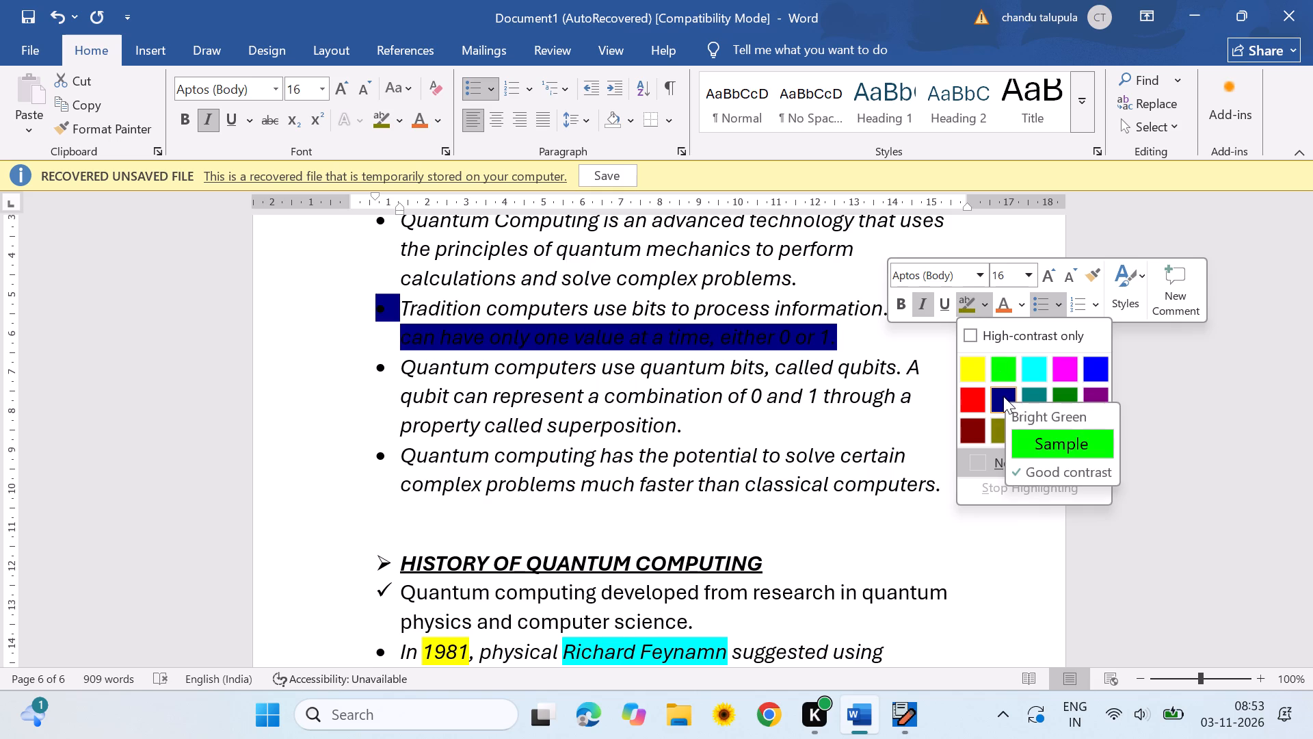
click(1029, 396)
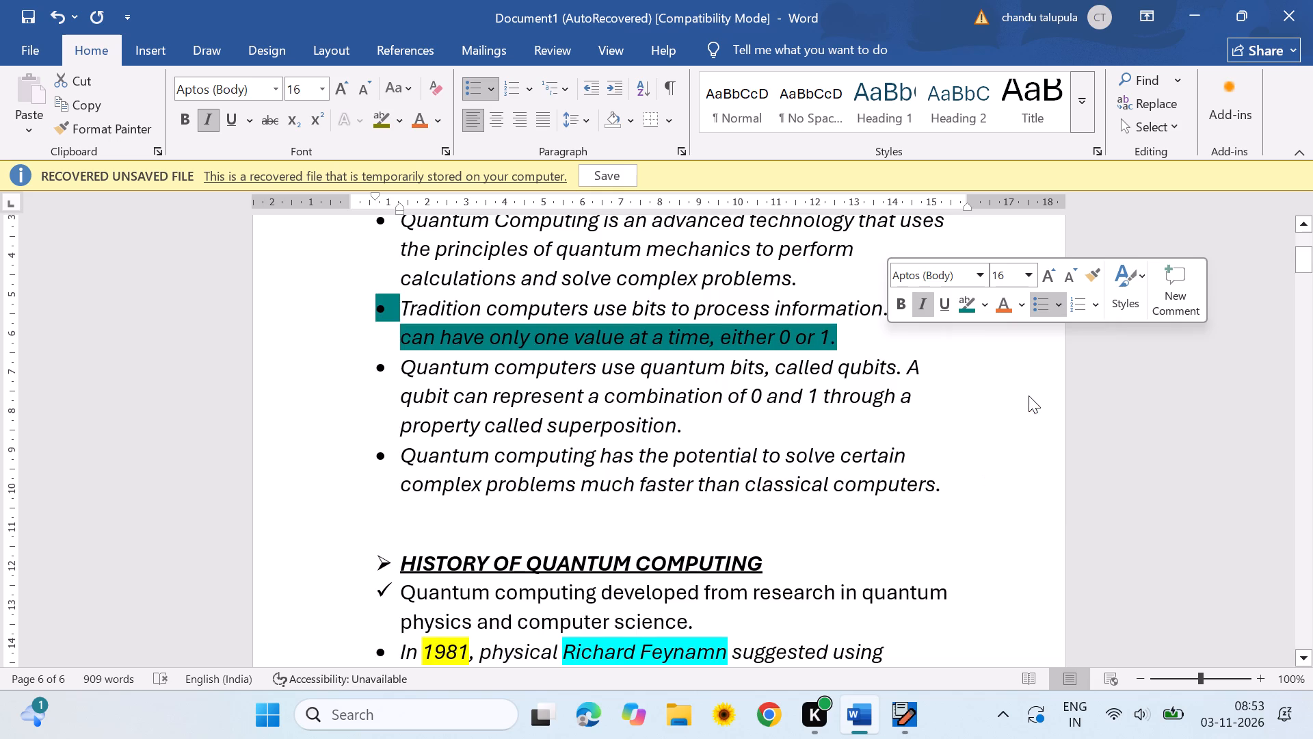
click(845, 398)
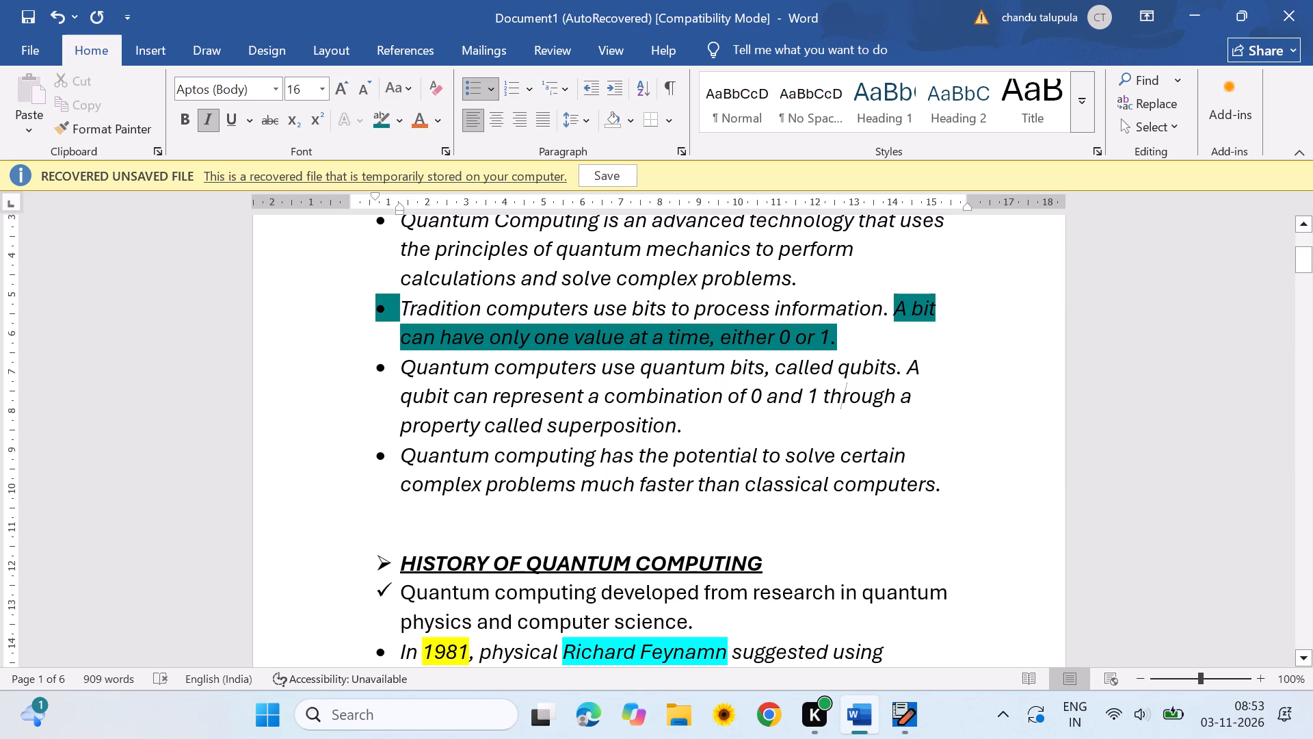
Highlight "combination of 0 and 1 through a property called superposition." in teal in the third introduction bullet.
drag(612, 398, 686, 431)
click(768, 396)
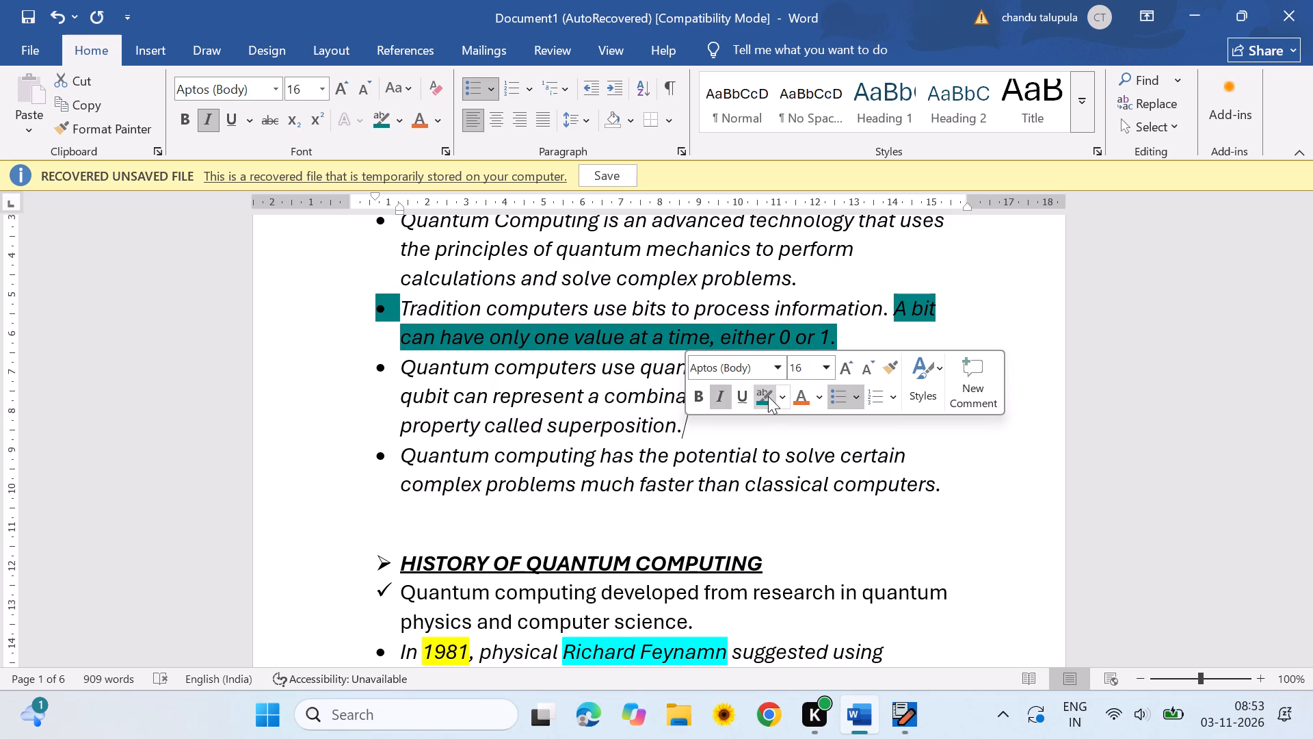
click(795, 457)
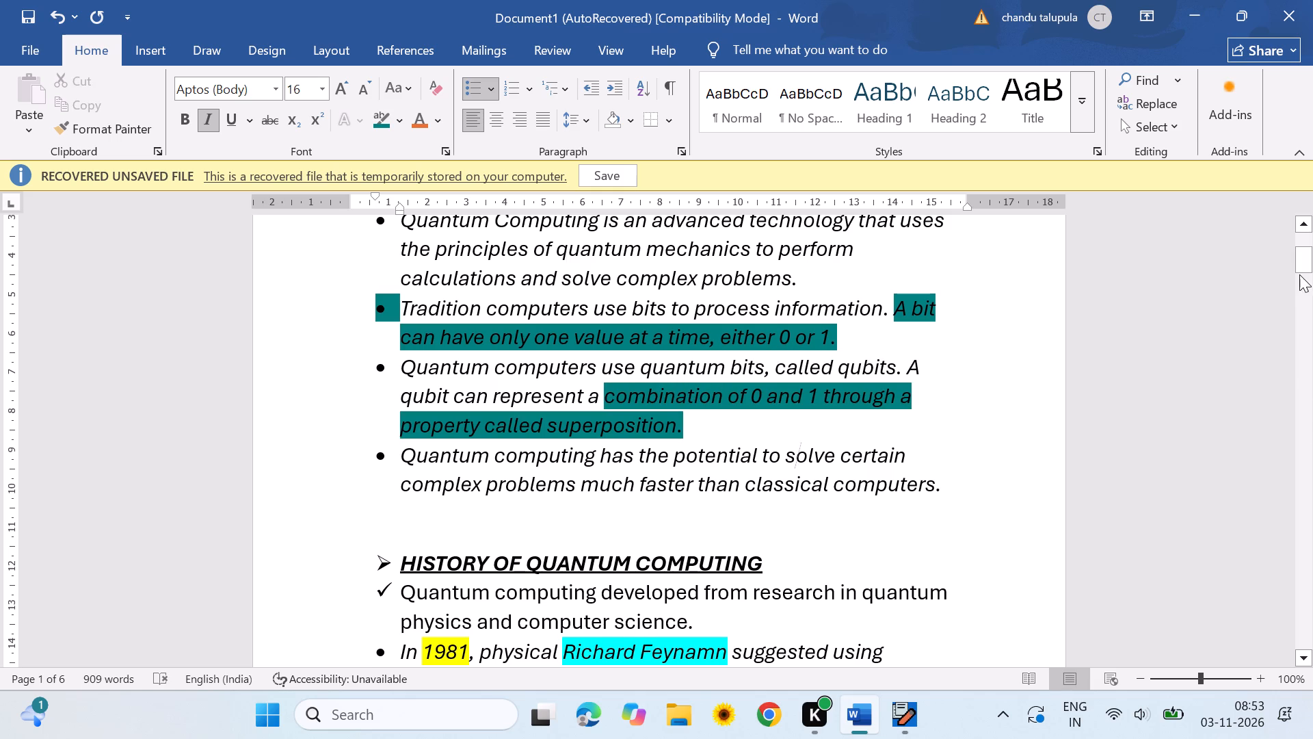
Highlight "to simulate physical systems" in pink in the 1981 bullet of the history section.
drag(1305, 259, 1306, 263)
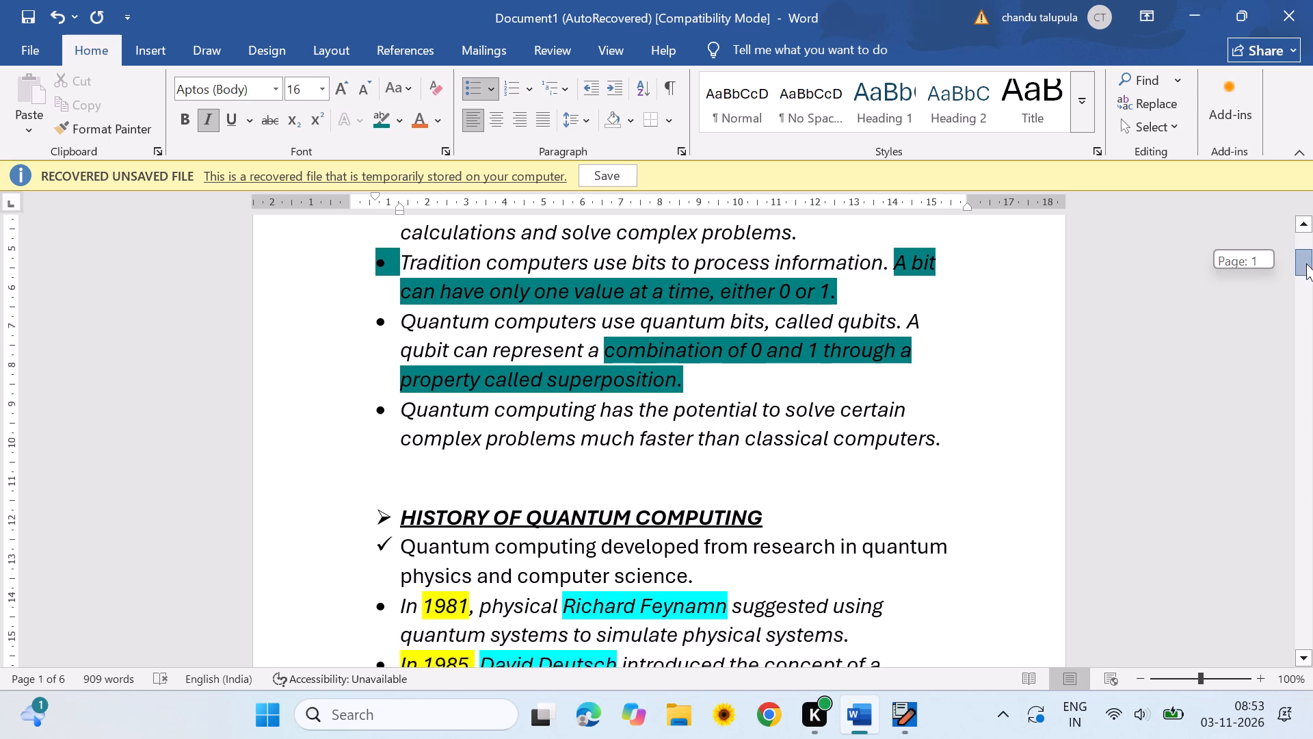
drag(1306, 263, 1308, 265)
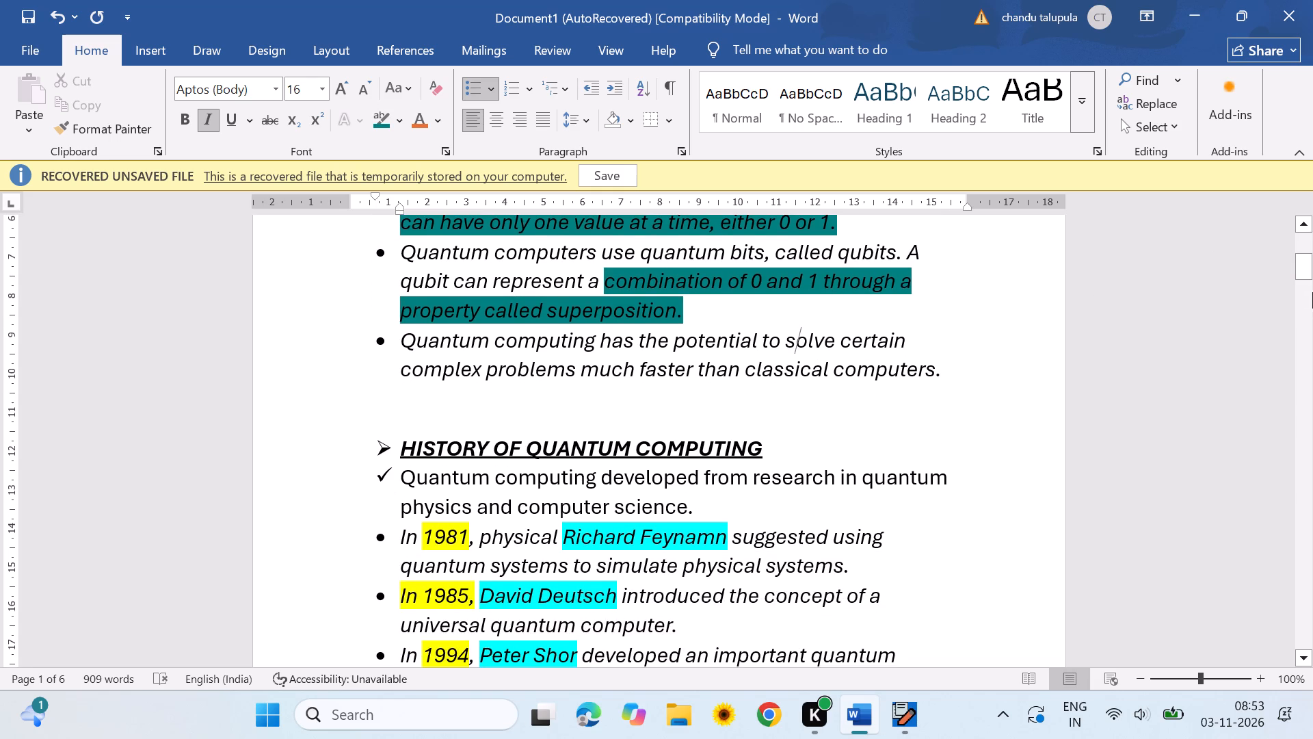
drag(1306, 271, 1310, 281)
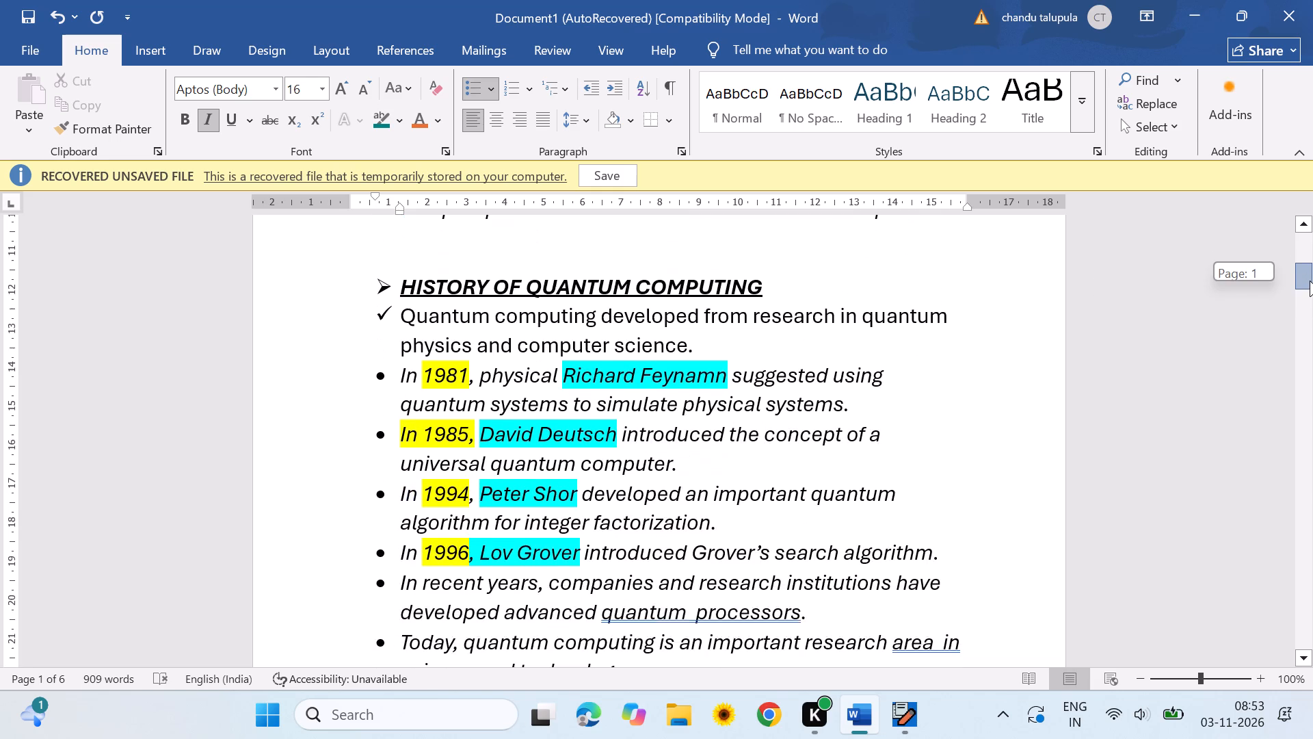
drag(1310, 281, 1310, 288)
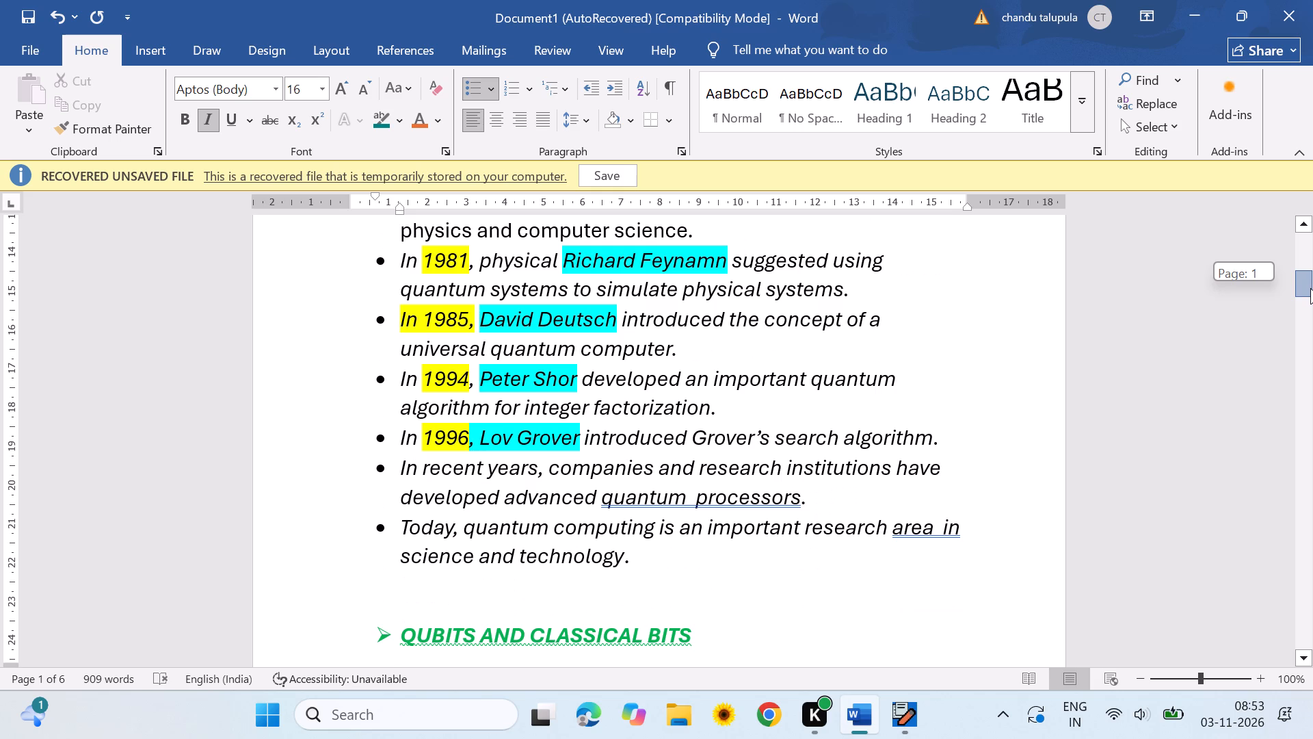
drag(1310, 288, 1312, 288)
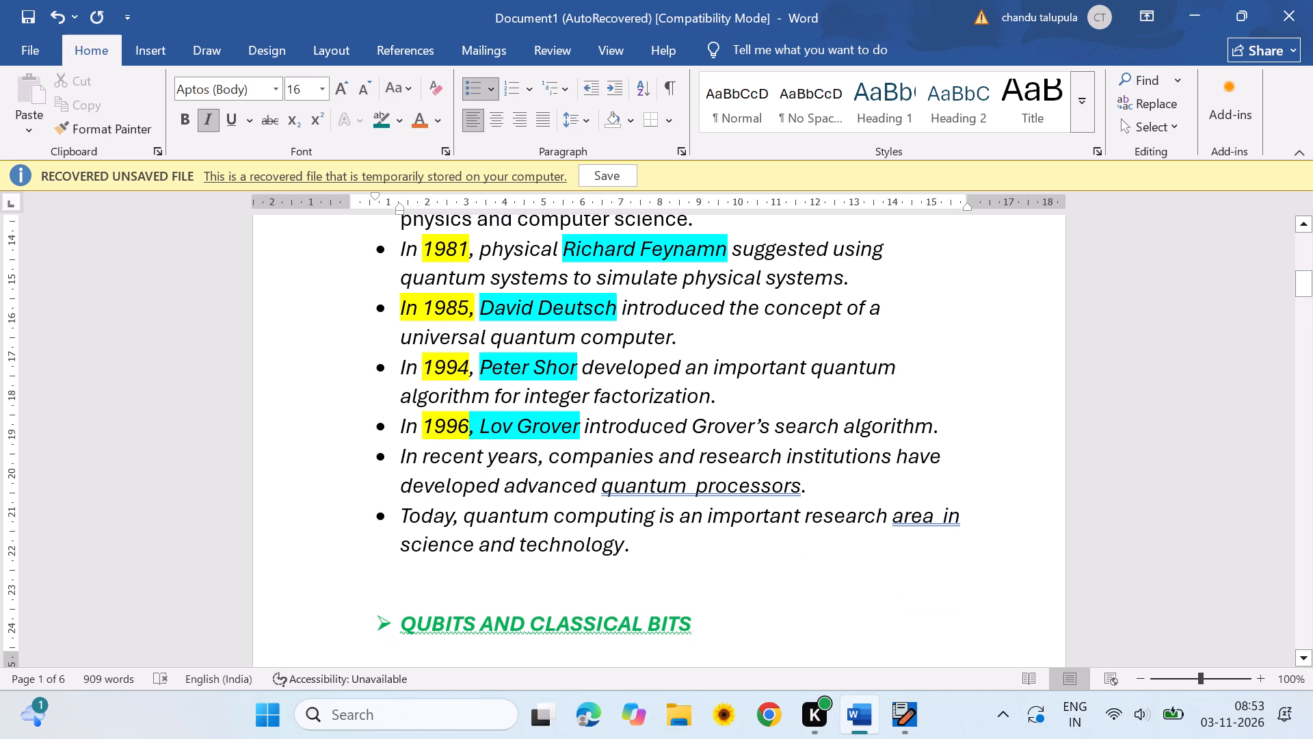
drag(593, 279, 805, 287)
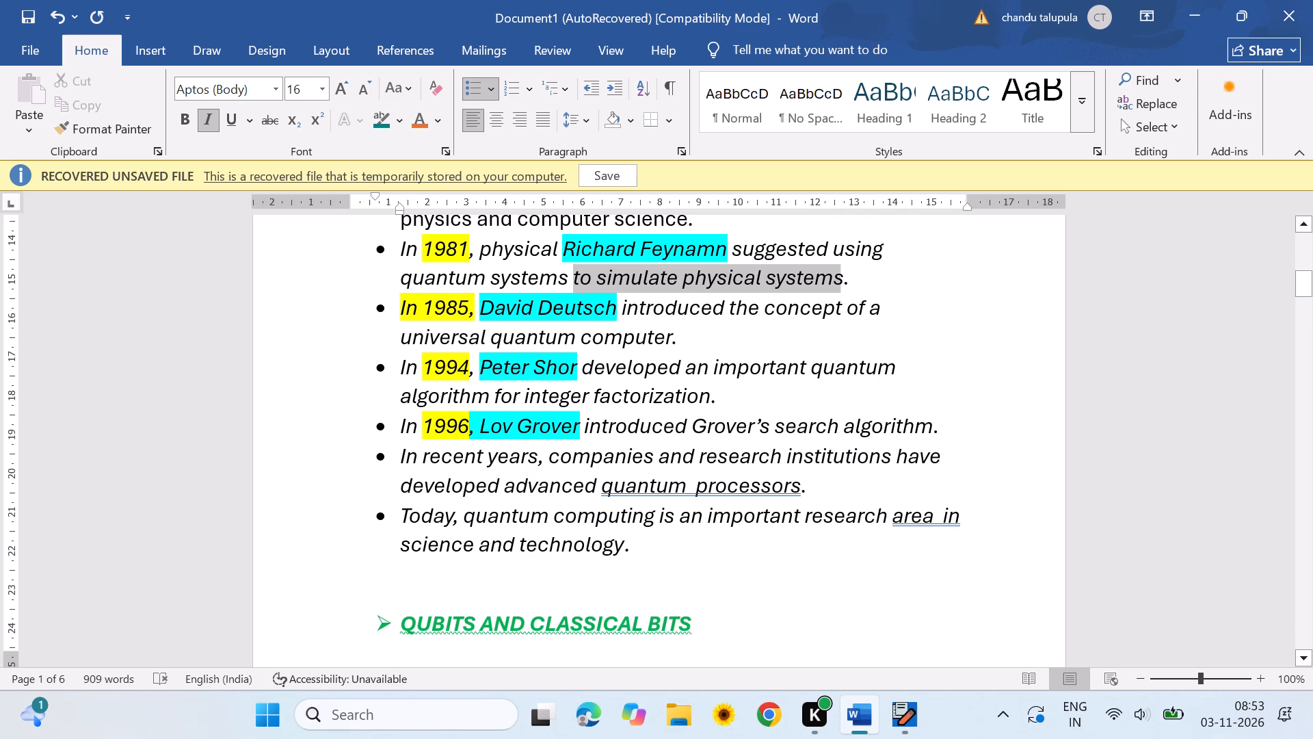
drag(805, 287, 810, 287)
click(904, 255)
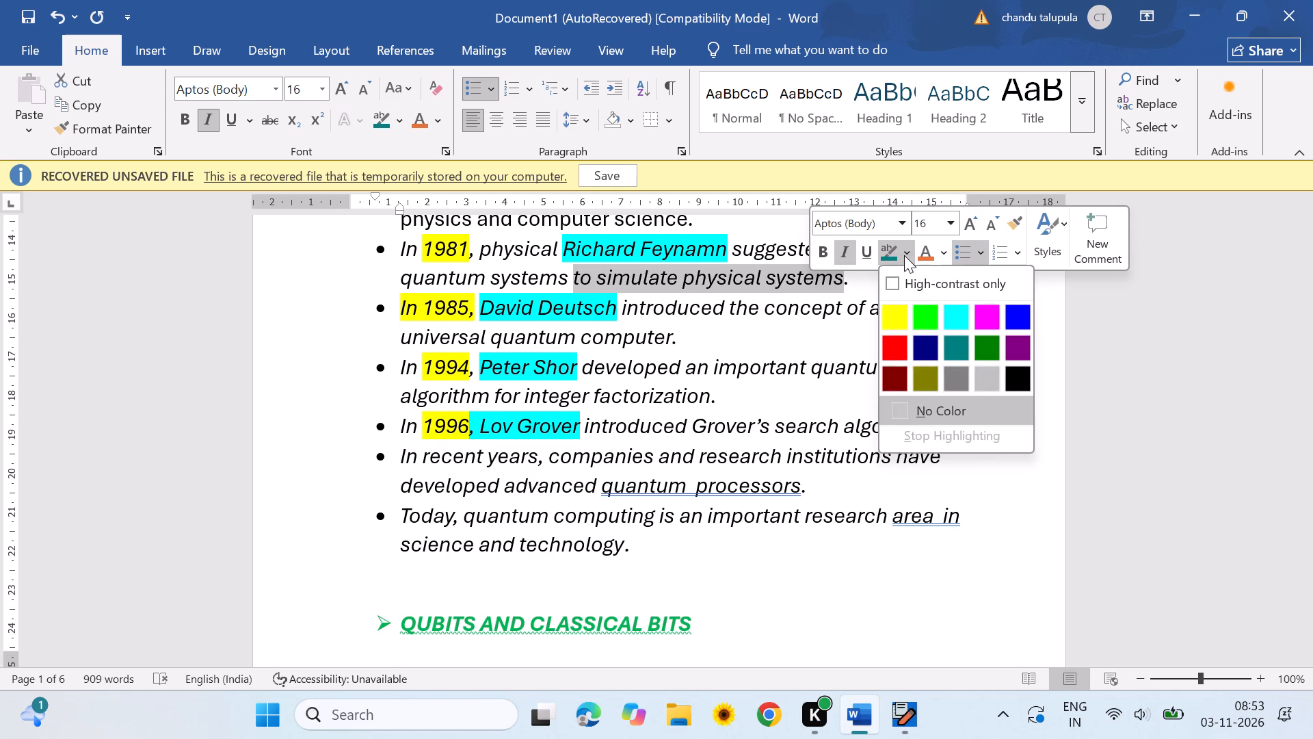
click(987, 309)
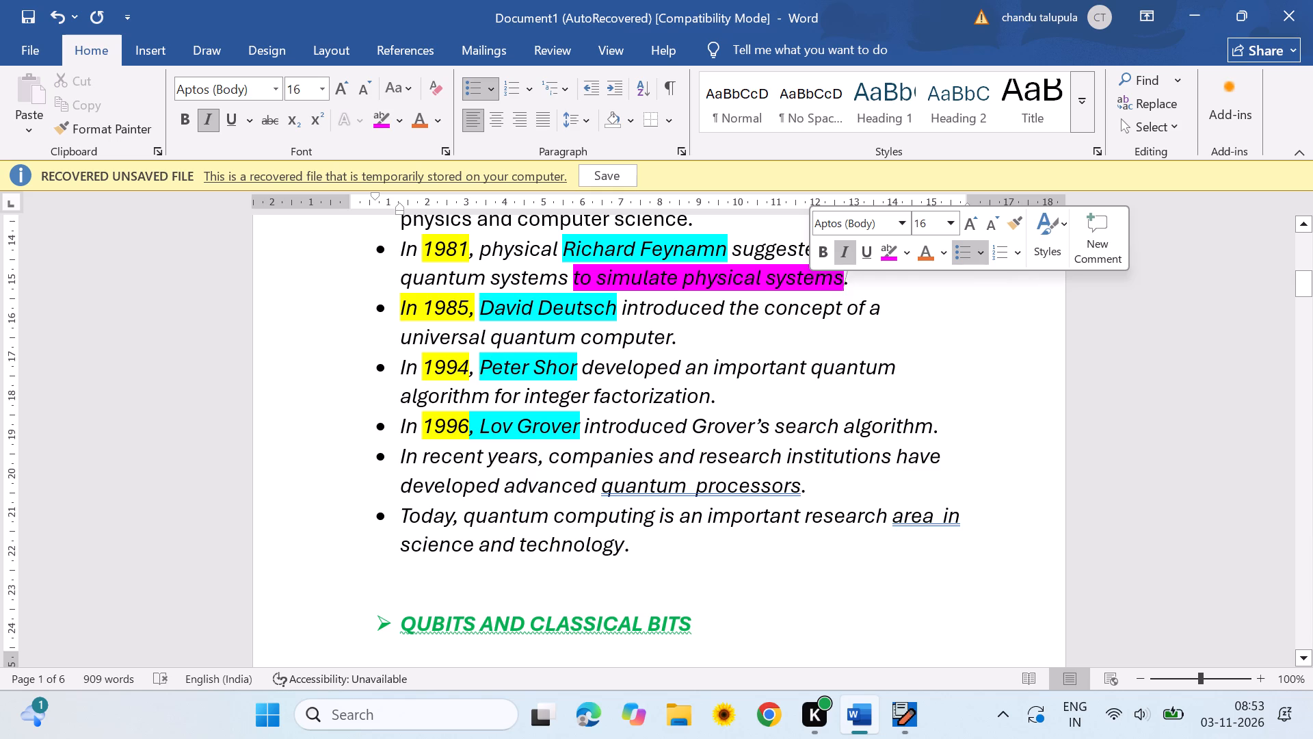
Highlight "universal quantum computer" in the 1985 bullet and "quantum algorithm for integer factorization." in the 1994 bullet in pink.
drag(410, 346, 662, 344)
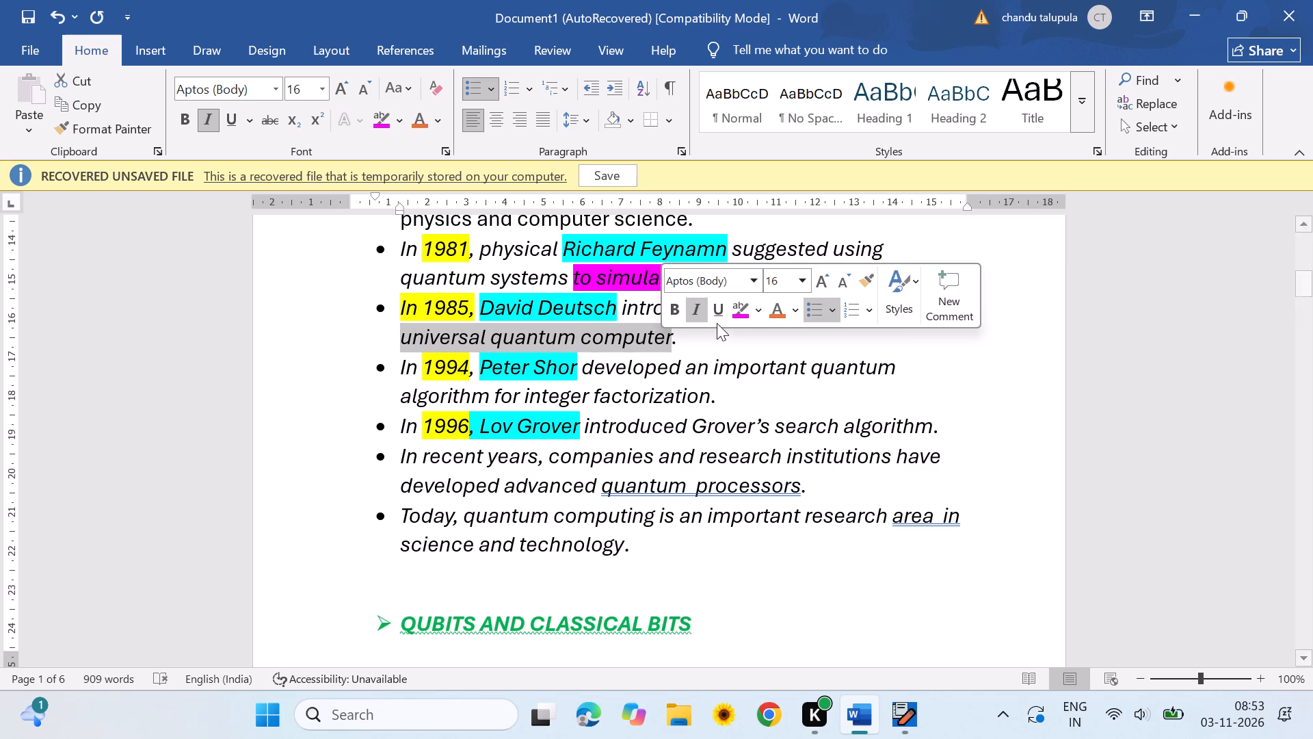
click(745, 303)
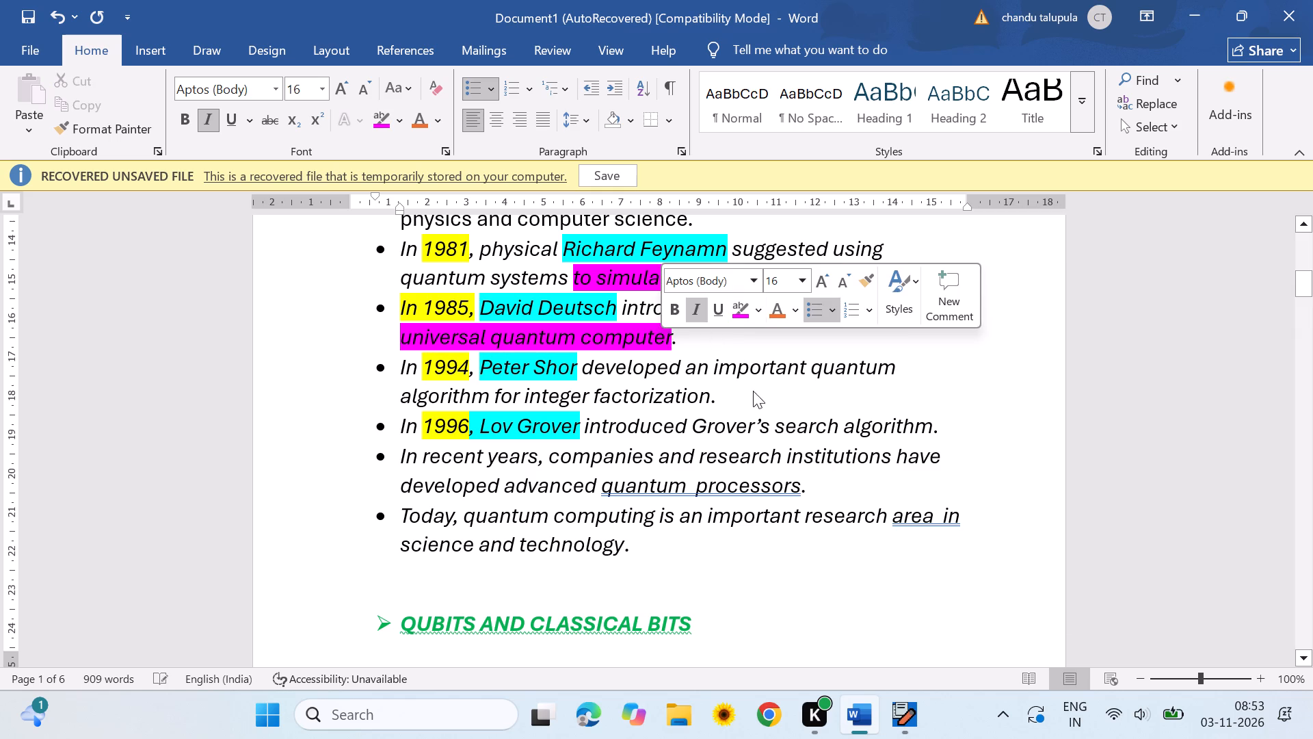
click(764, 411)
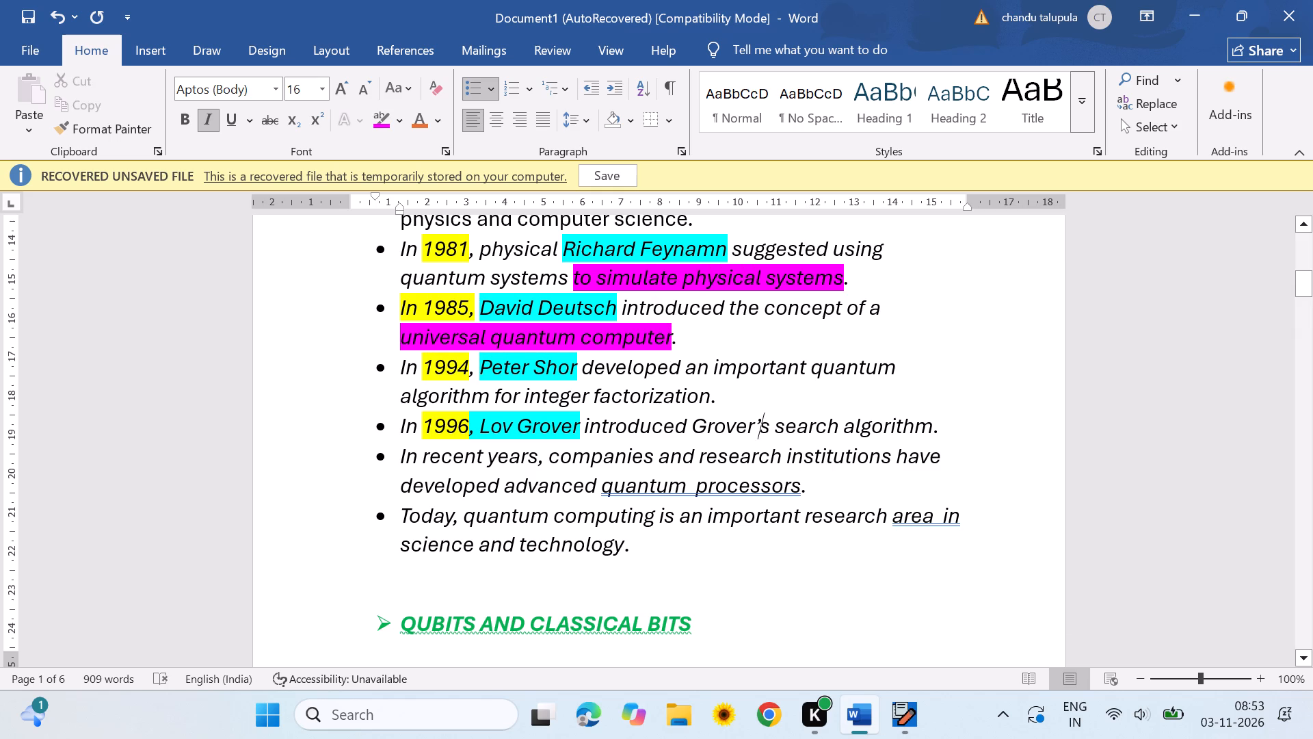
drag(813, 374, 822, 385)
click(901, 344)
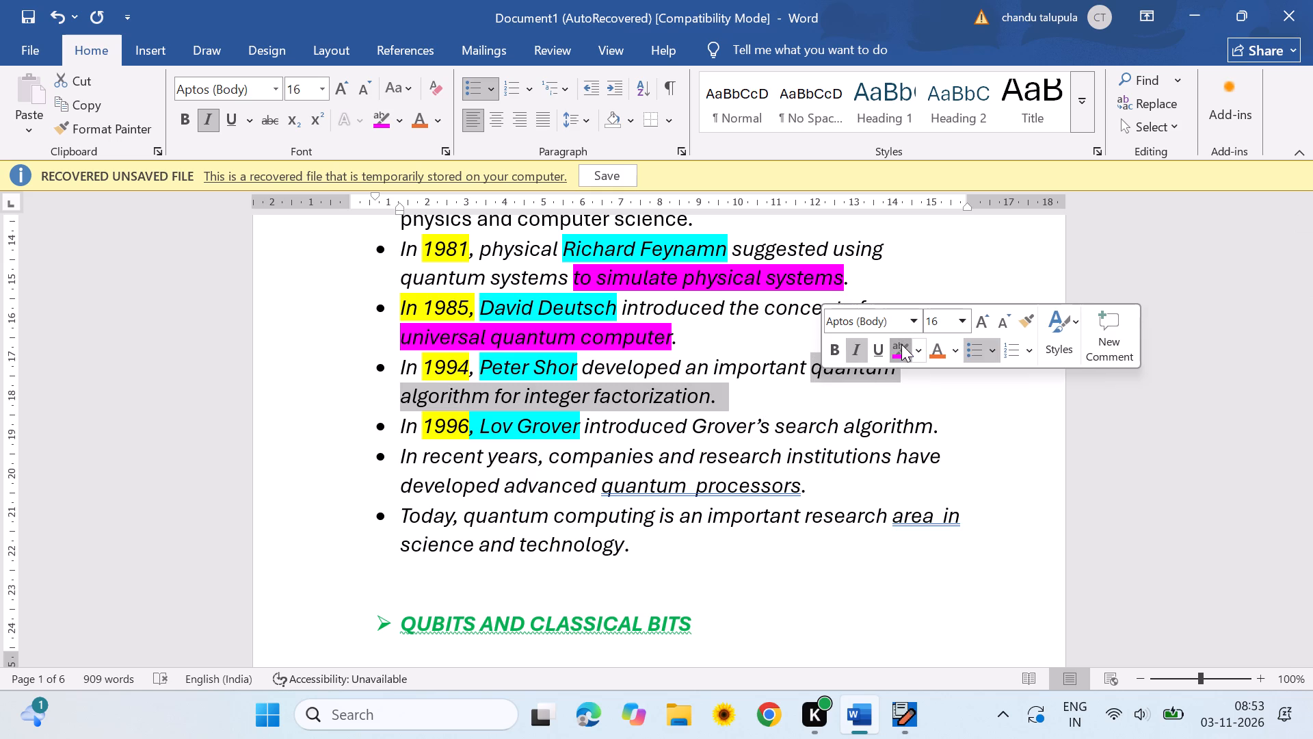
click(899, 413)
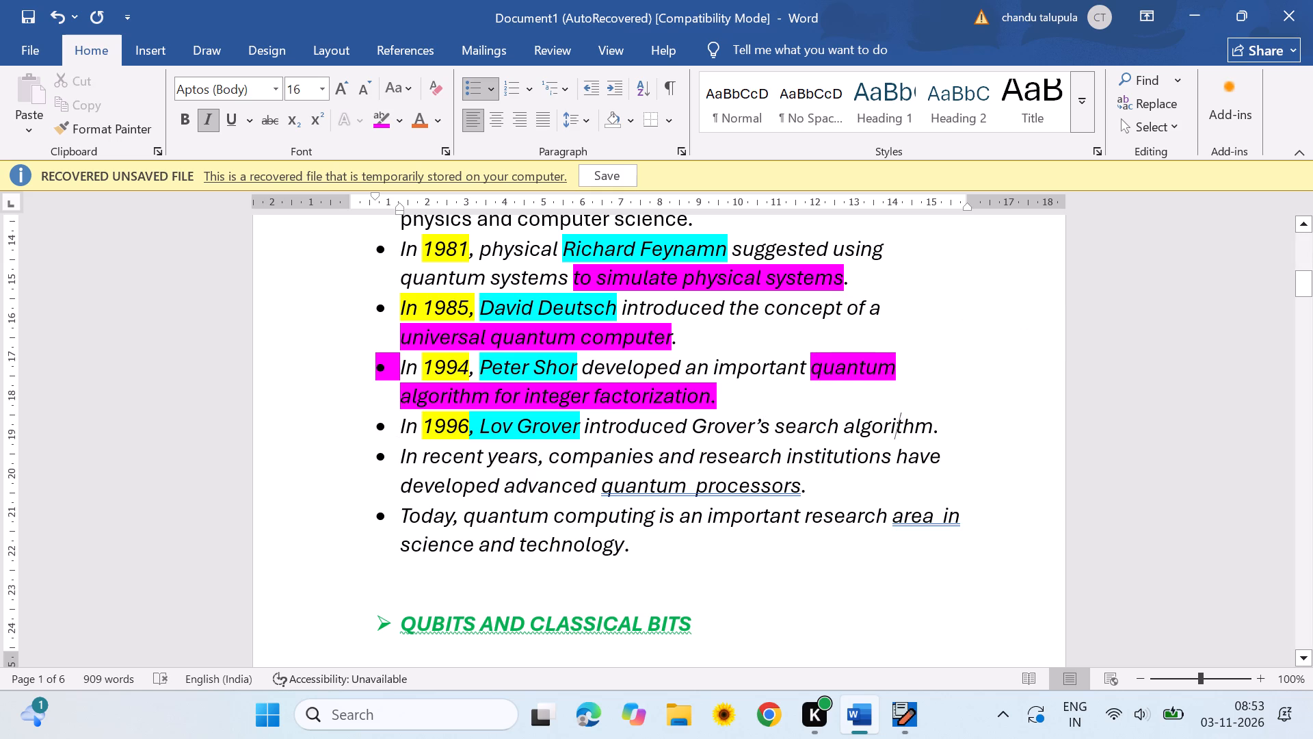
Highlight "Grover's search algorithm" in the 1996 bullet and "quantum processors." in the "In recent years" bullet in pink.
drag(696, 422, 929, 435)
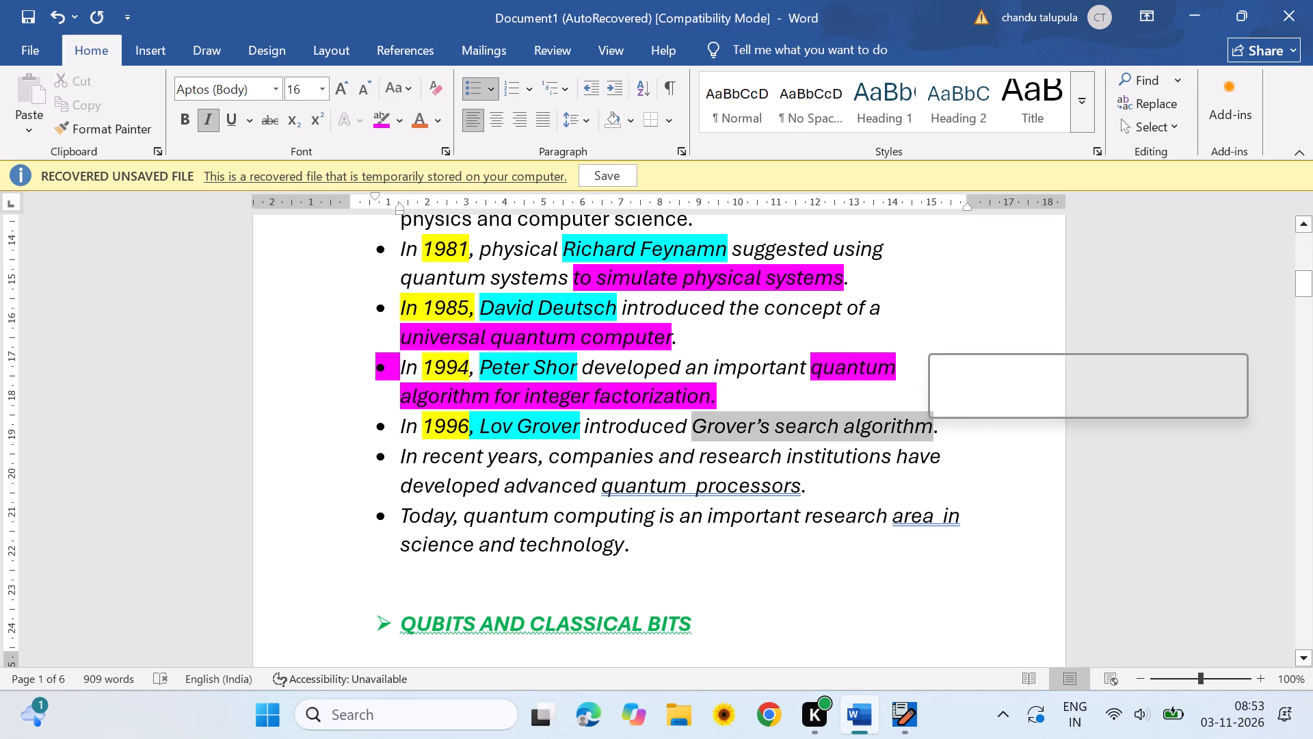
click(998, 402)
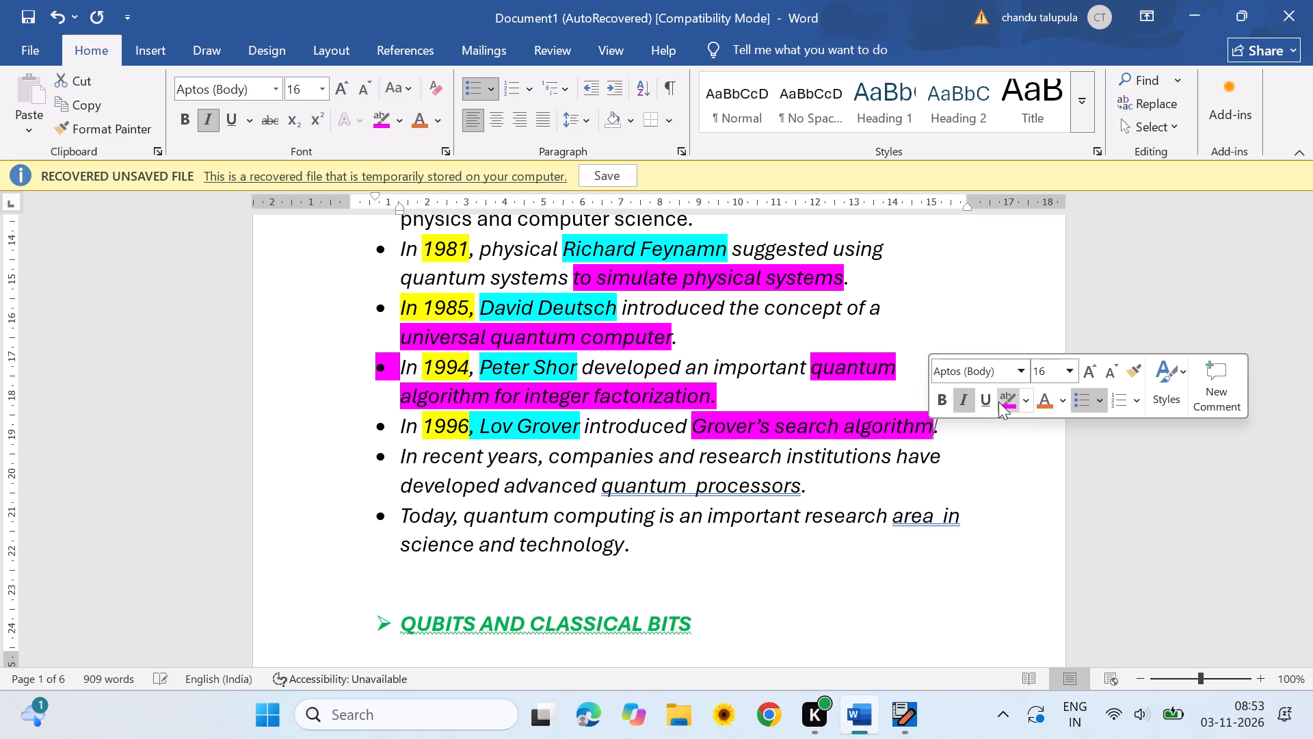
click(984, 493)
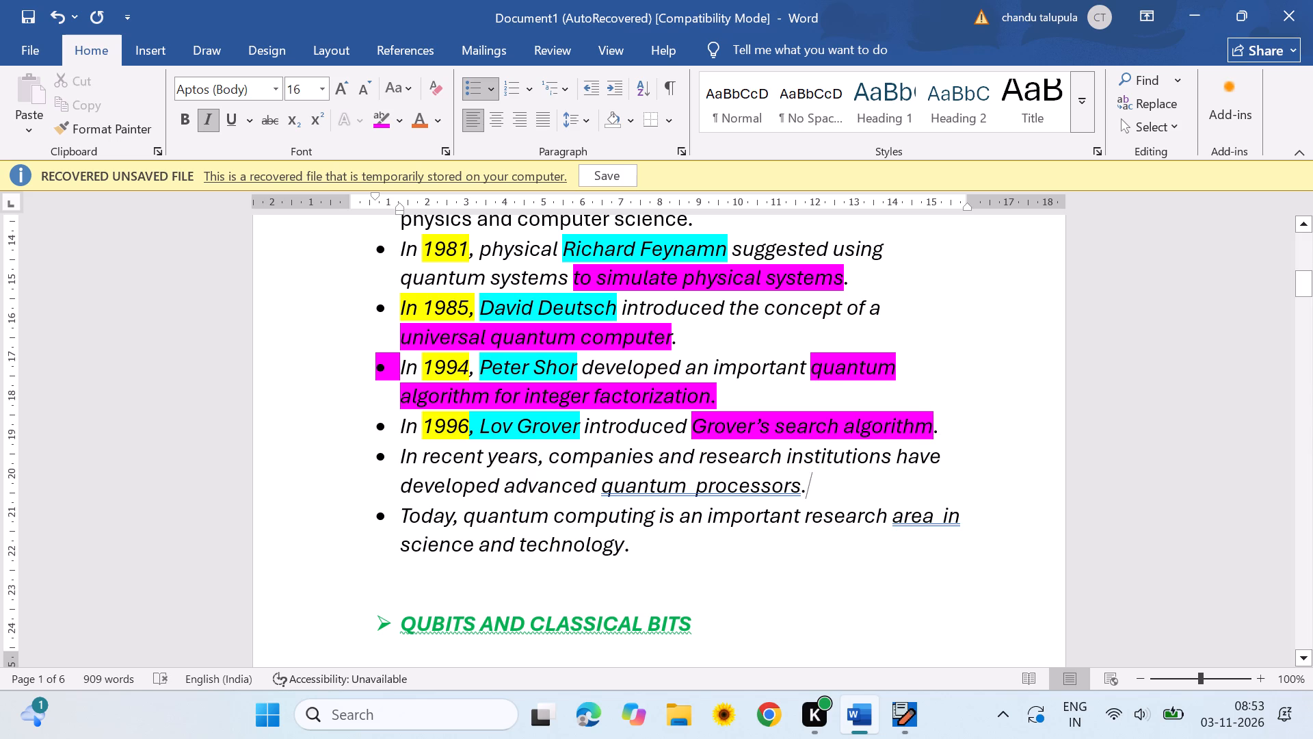
drag(610, 493, 601, 487)
drag(601, 487, 607, 497)
drag(607, 497, 607, 497)
drag(607, 497, 826, 480)
click(897, 446)
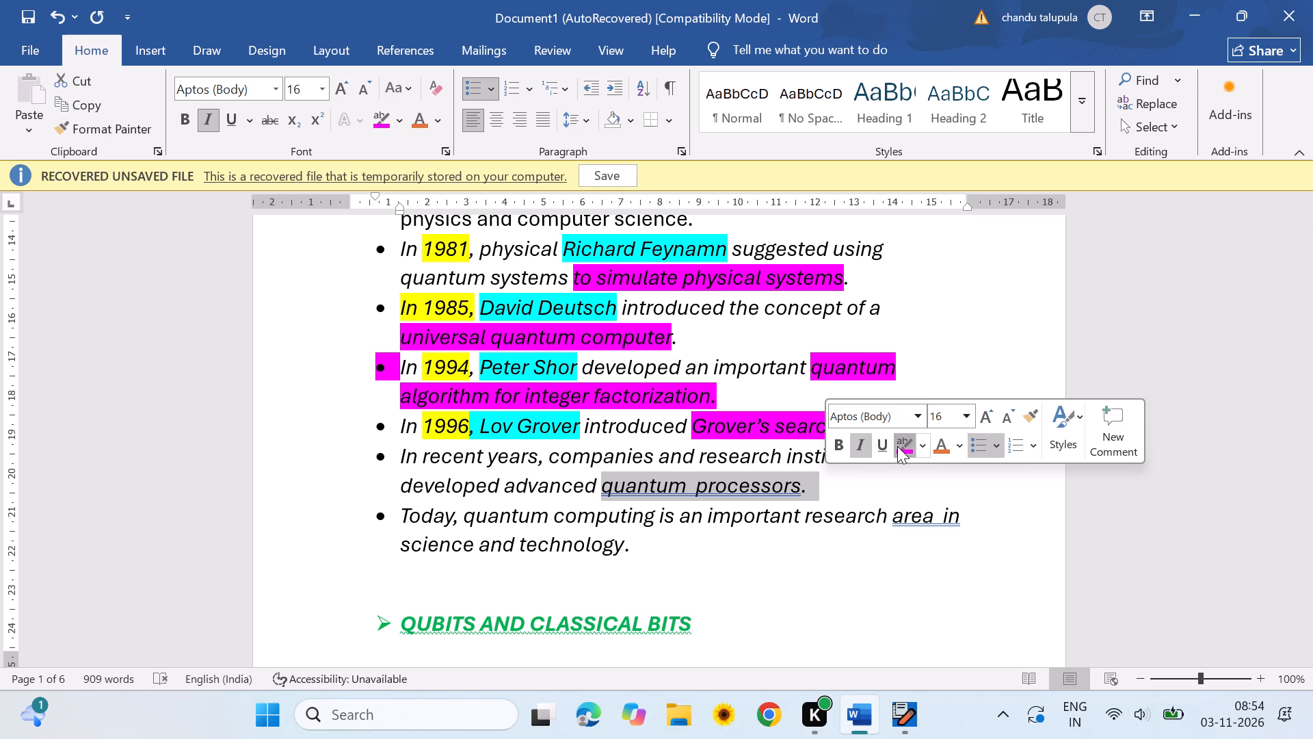
click(841, 569)
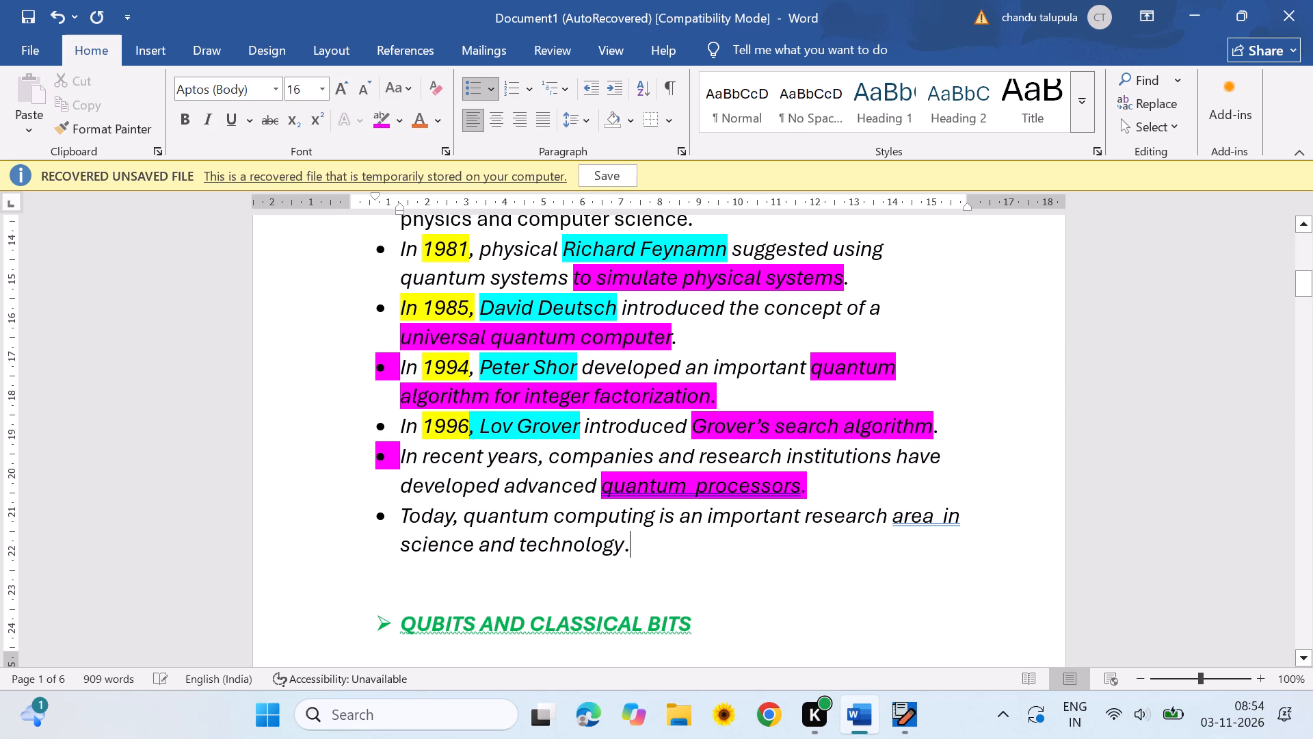
Highlight "science and technology" in pink in the last bullet of the history section.
drag(412, 539, 609, 549)
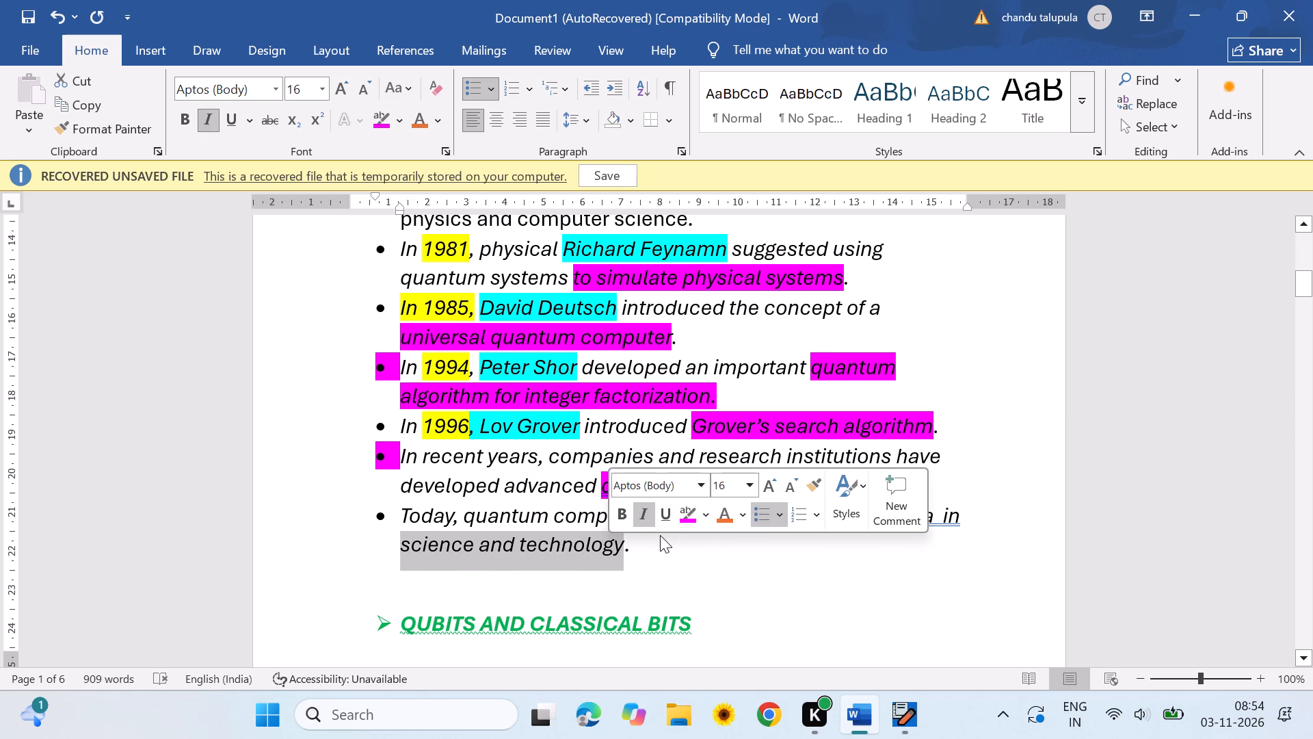
click(692, 511)
click(740, 553)
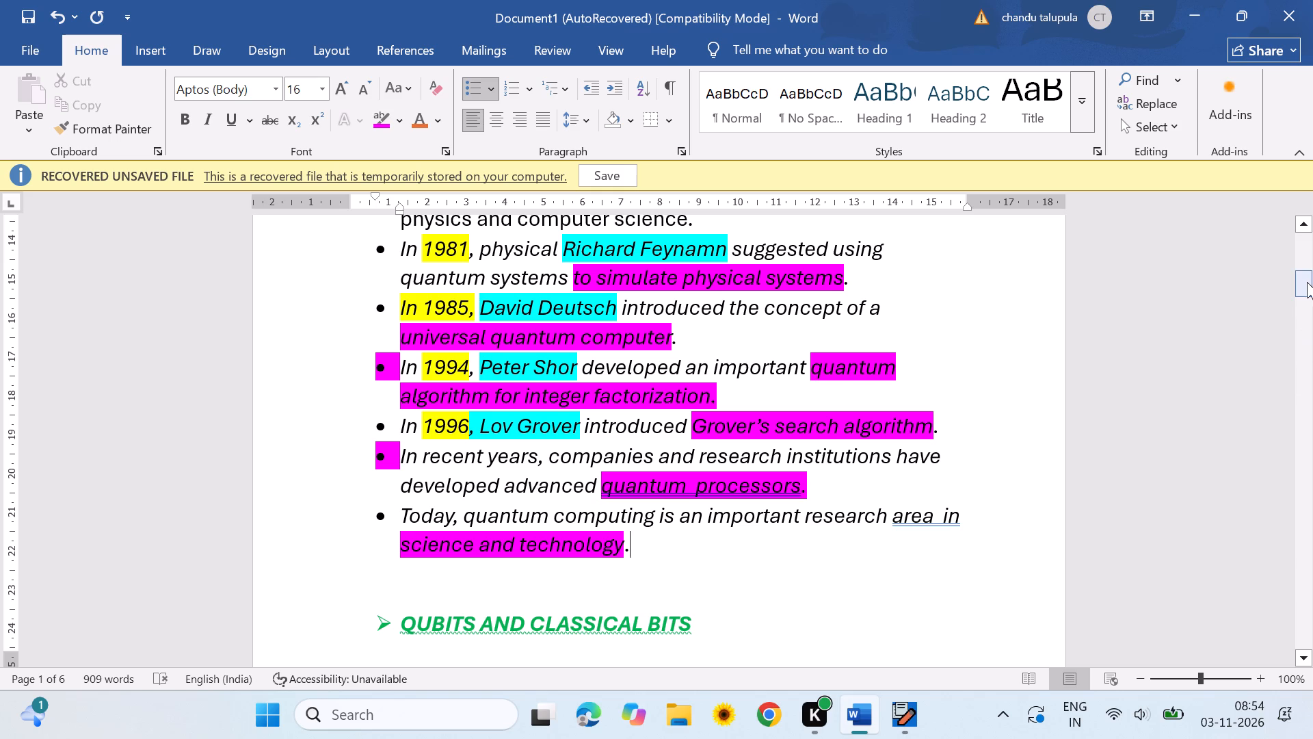
Highlight "It stores either 0 or 1." in bright green in the first bullet of the qubits and classical bits section.
drag(1305, 275, 1310, 310)
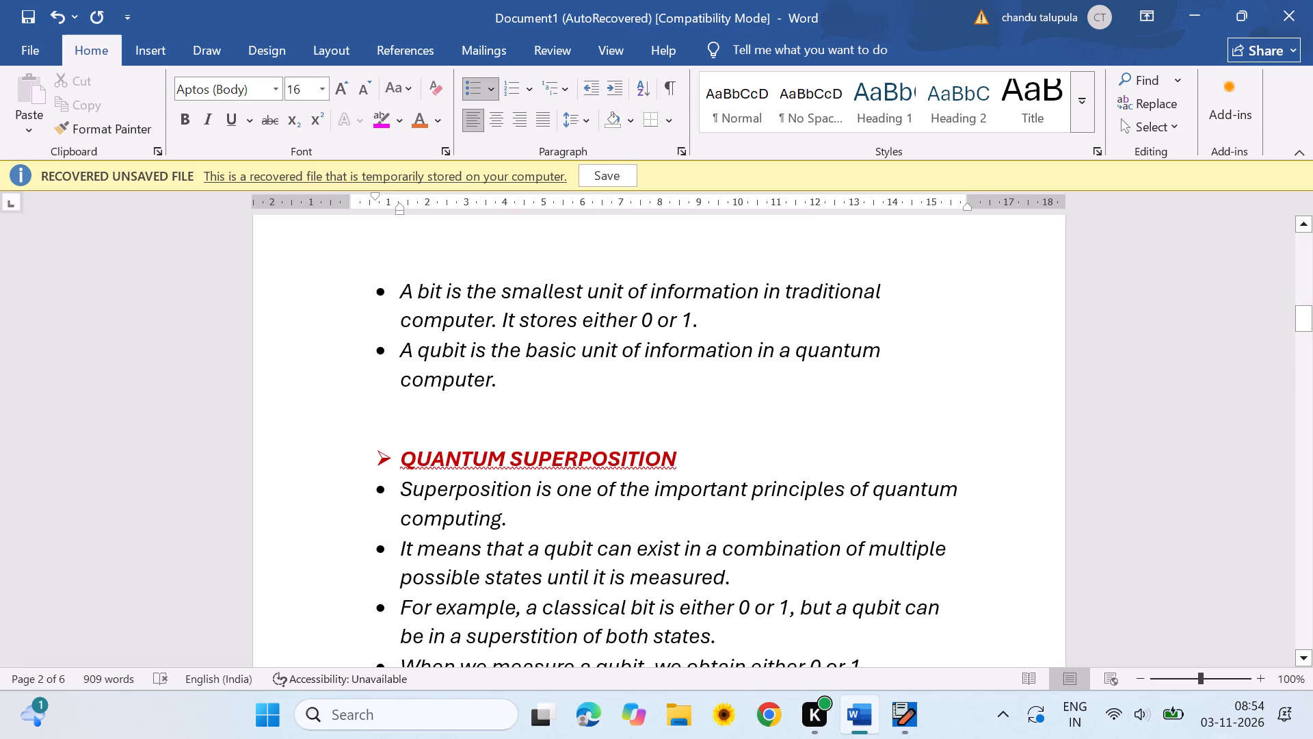
drag(518, 320, 687, 322)
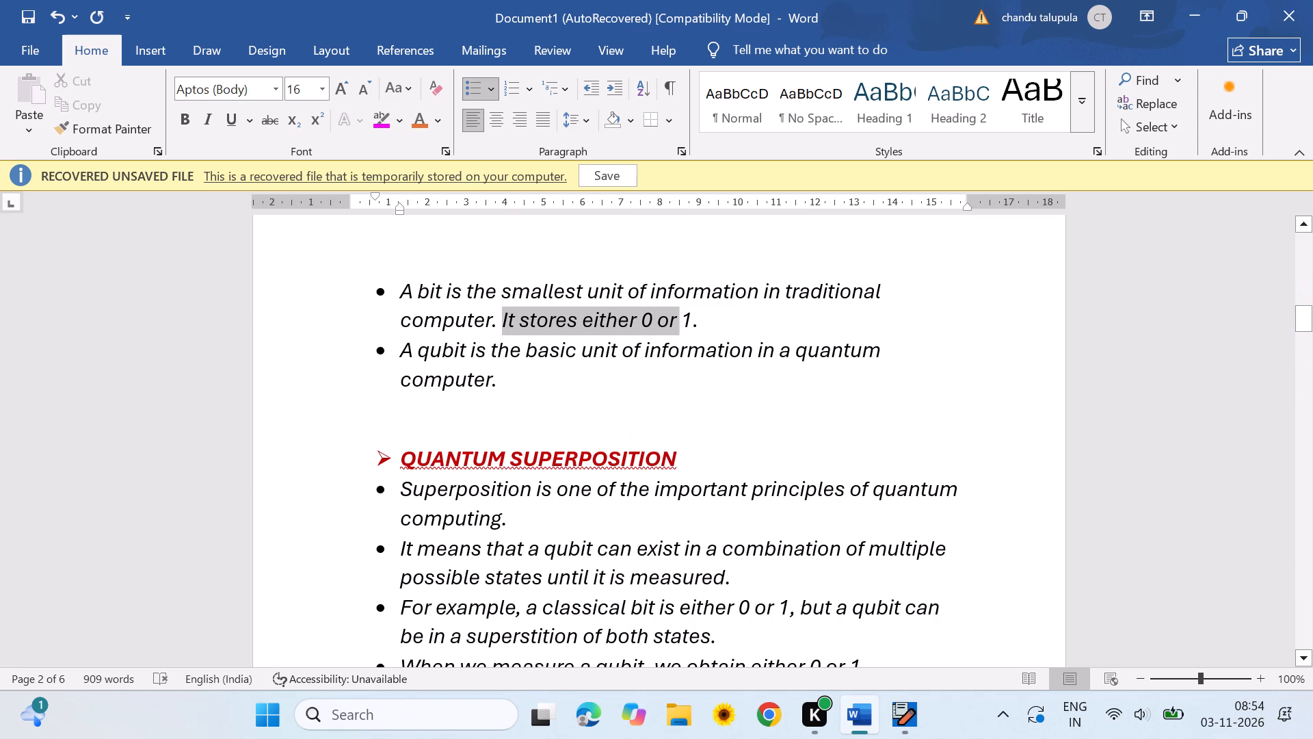
drag(687, 322, 722, 317)
click(817, 283)
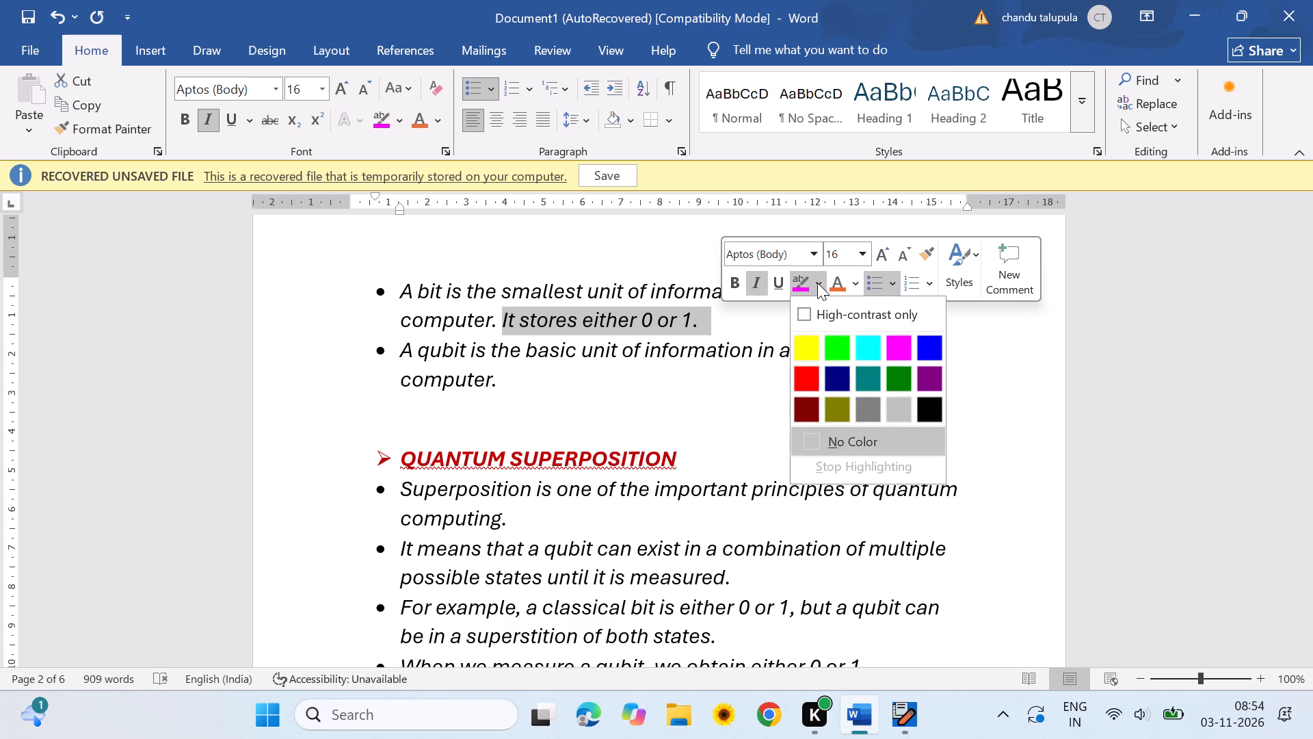
click(839, 344)
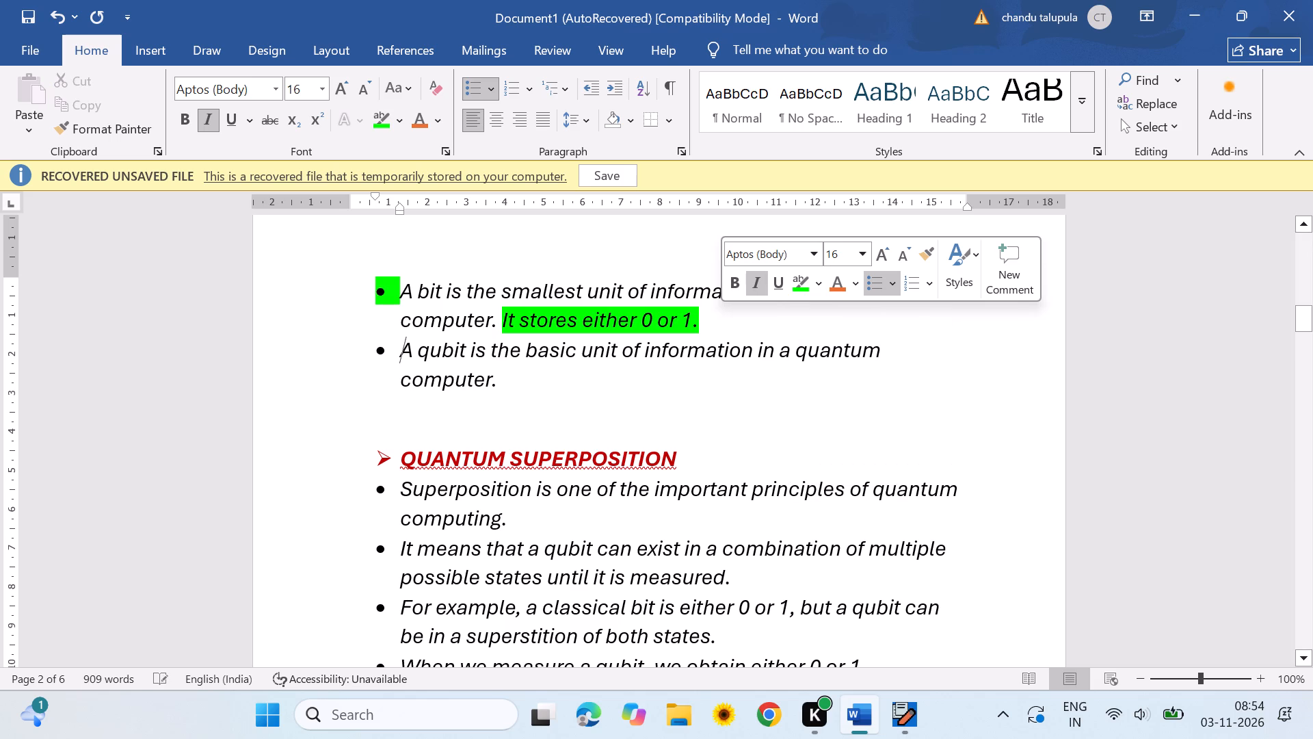
click(770, 372)
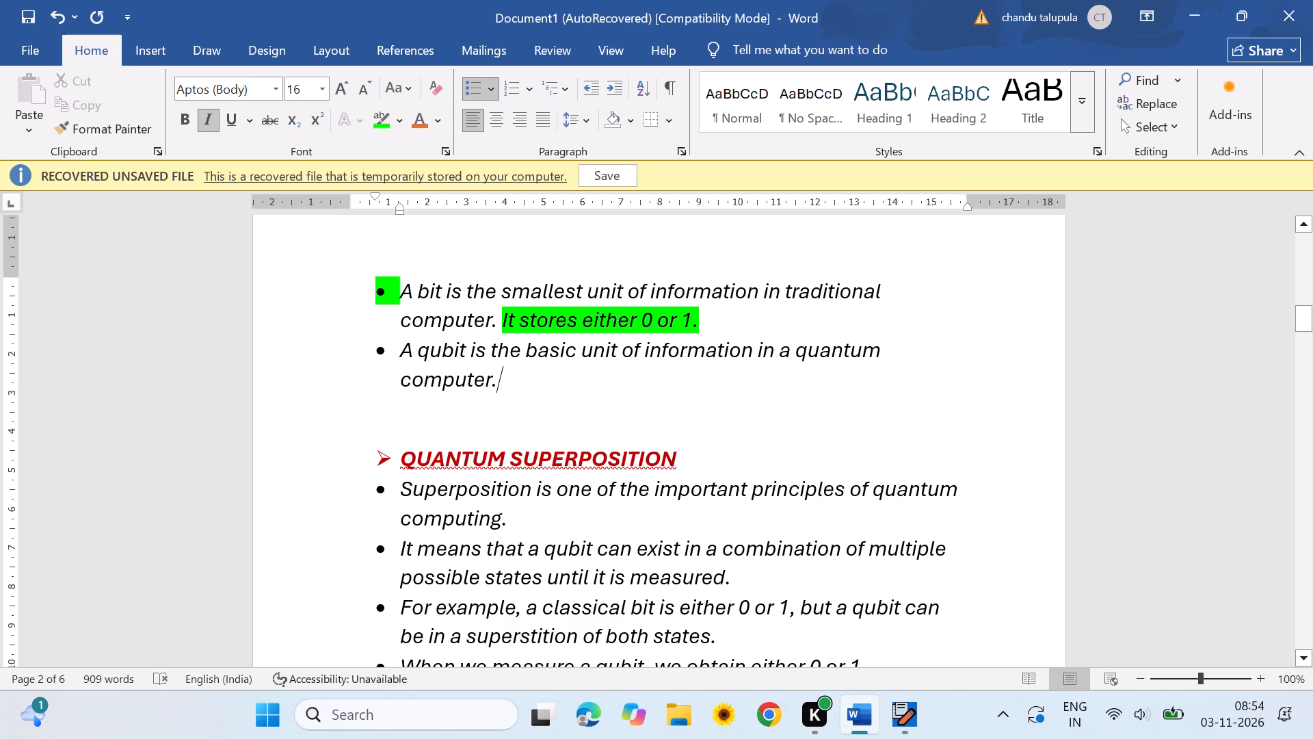
Highlight "basic unit" in bright green in the bullet that defines a qubit.
drag(528, 352, 626, 353)
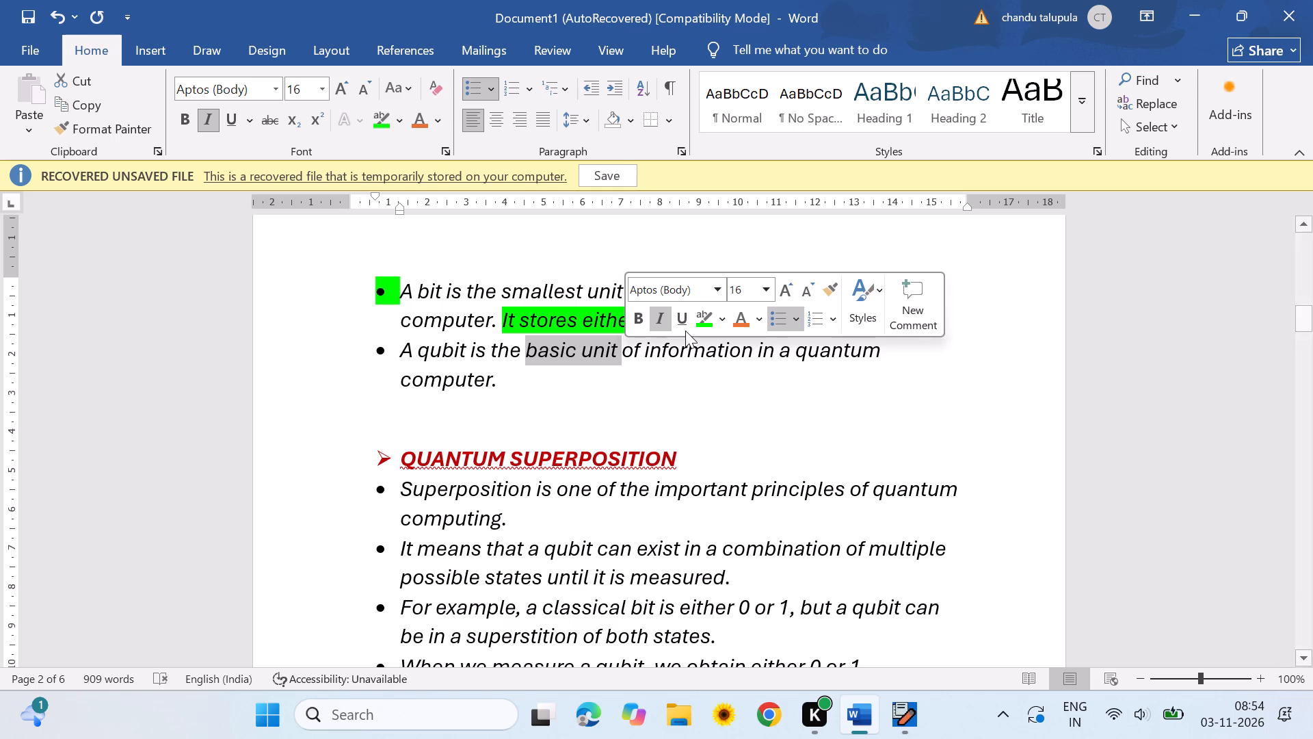
click(696, 324)
click(726, 396)
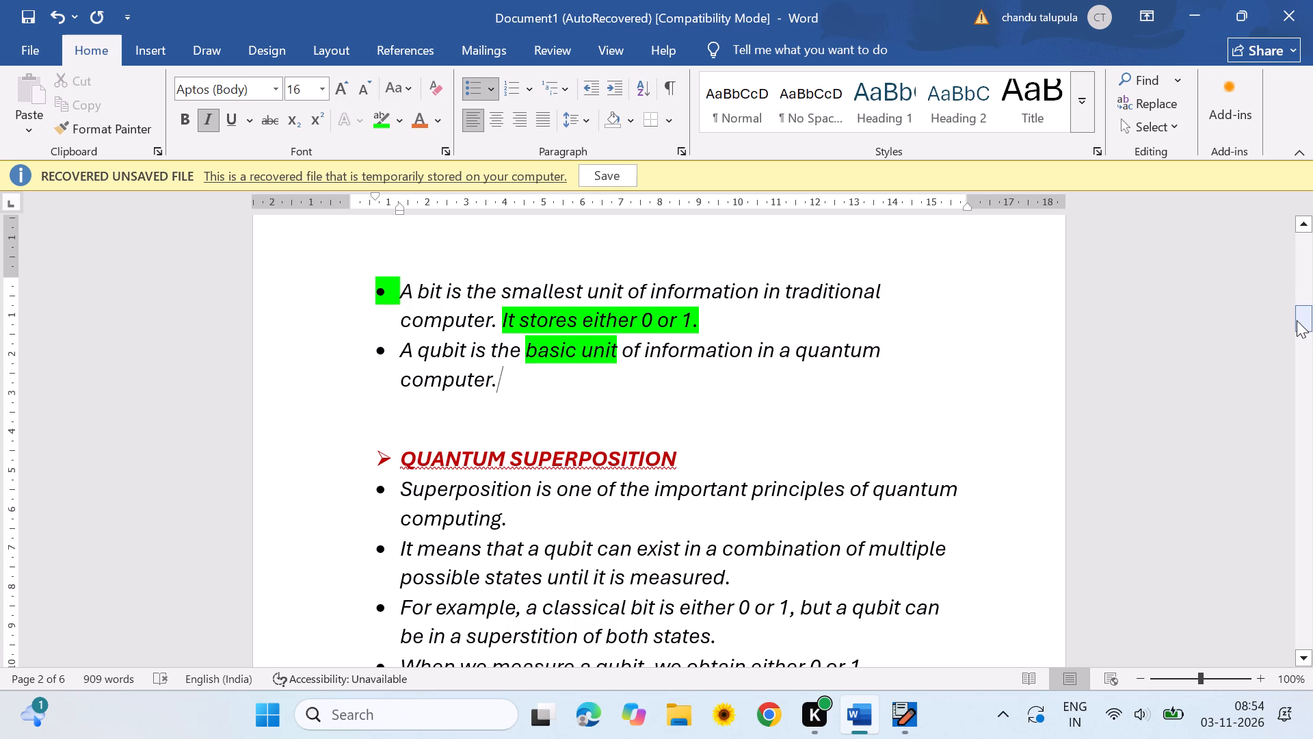
Highlight "qubit can exist in a combination of multiple possible states until it is measured." in bright green under QUANTUM SUPERPOSITION.
drag(1299, 324, 1300, 335)
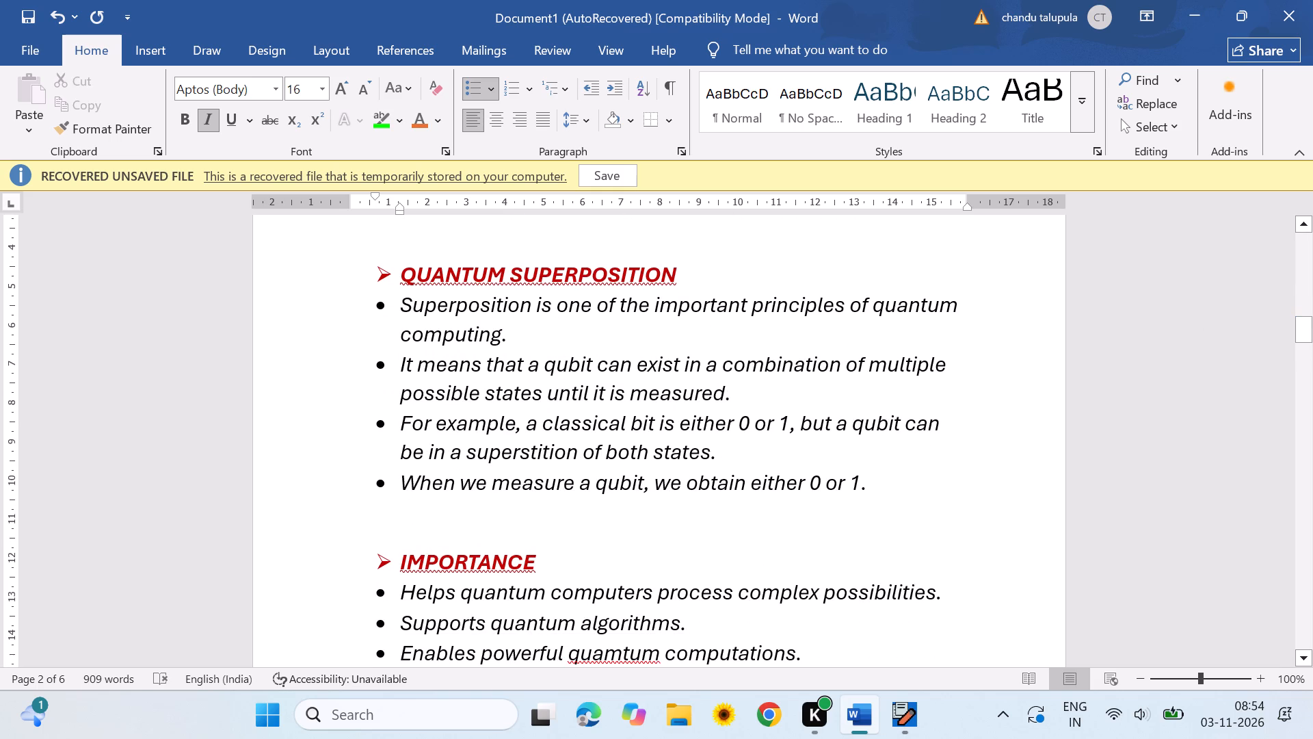
drag(546, 367, 625, 388)
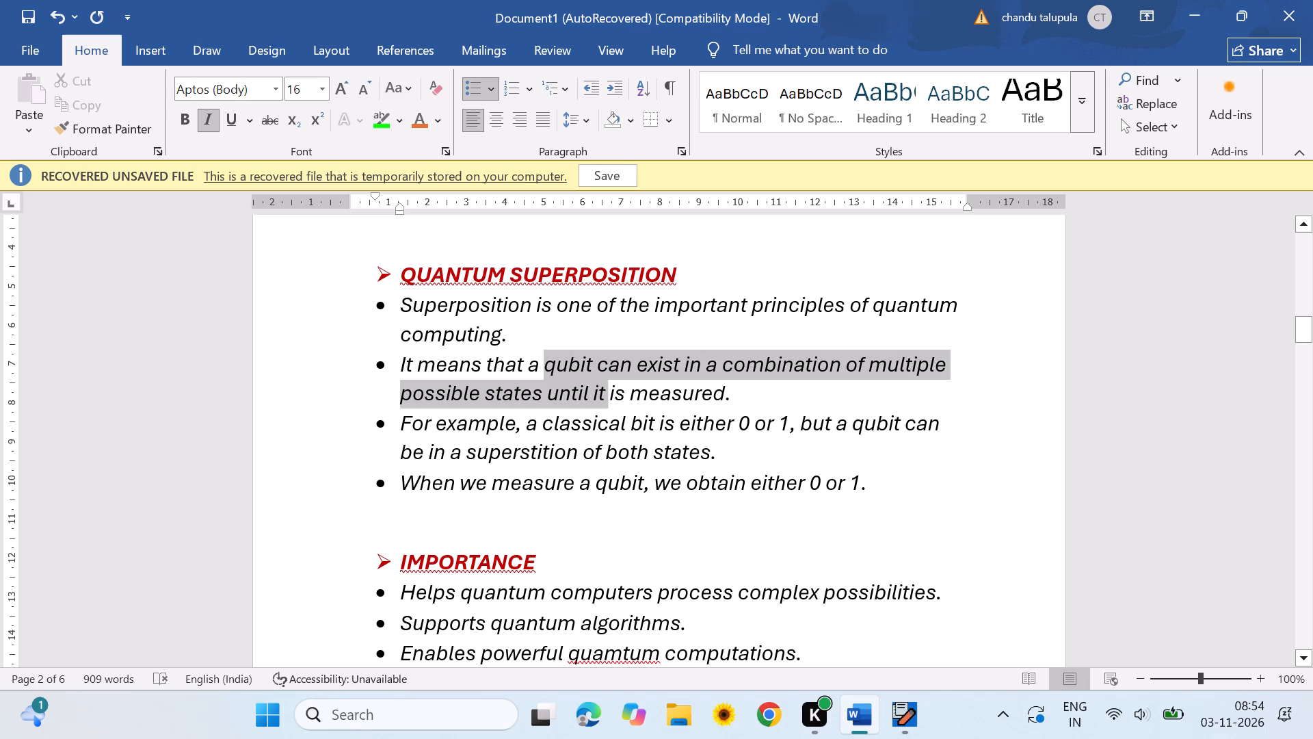
drag(625, 388, 618, 384)
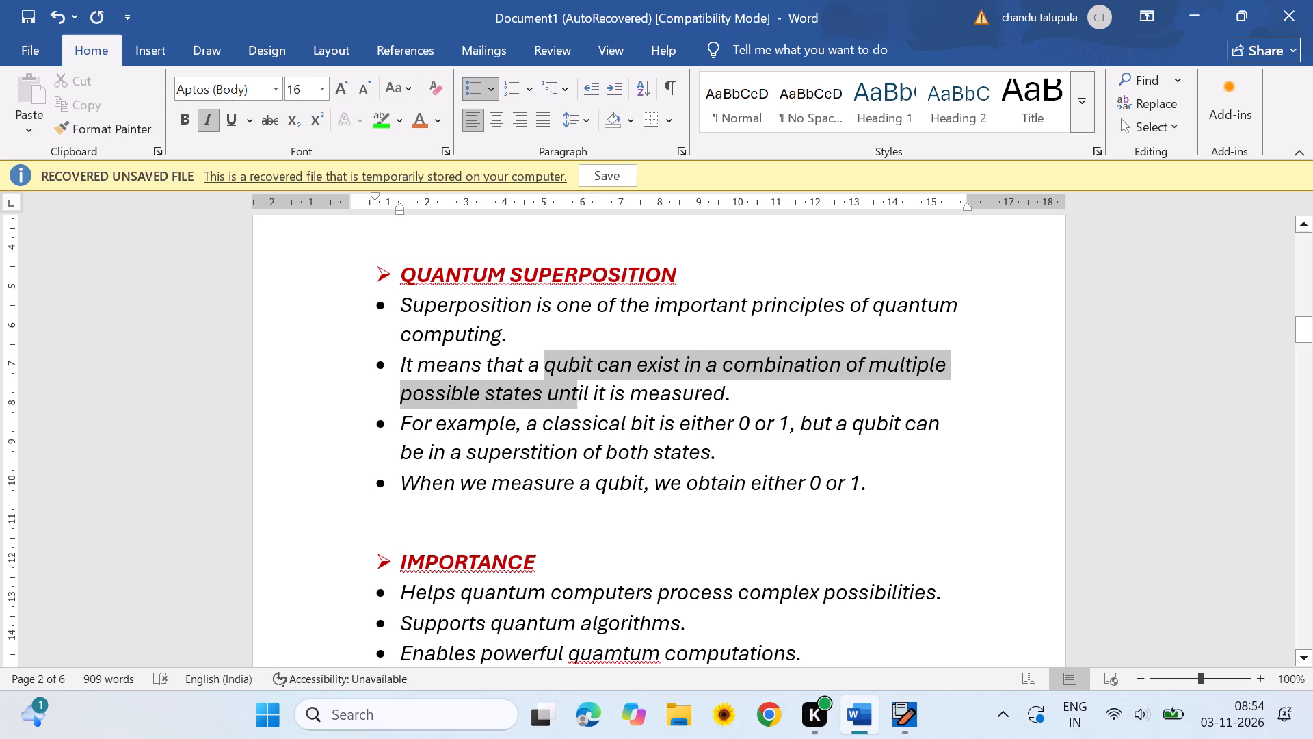
drag(618, 384, 747, 387)
click(821, 350)
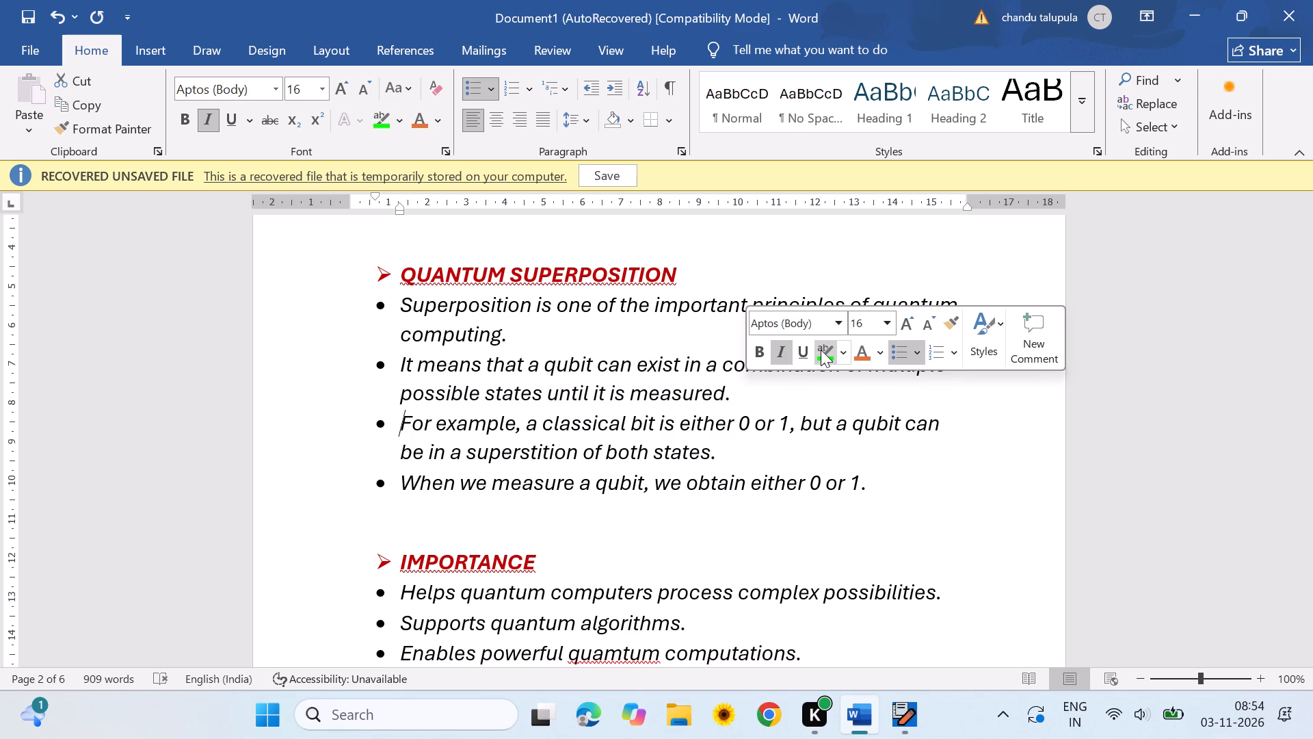
click(830, 416)
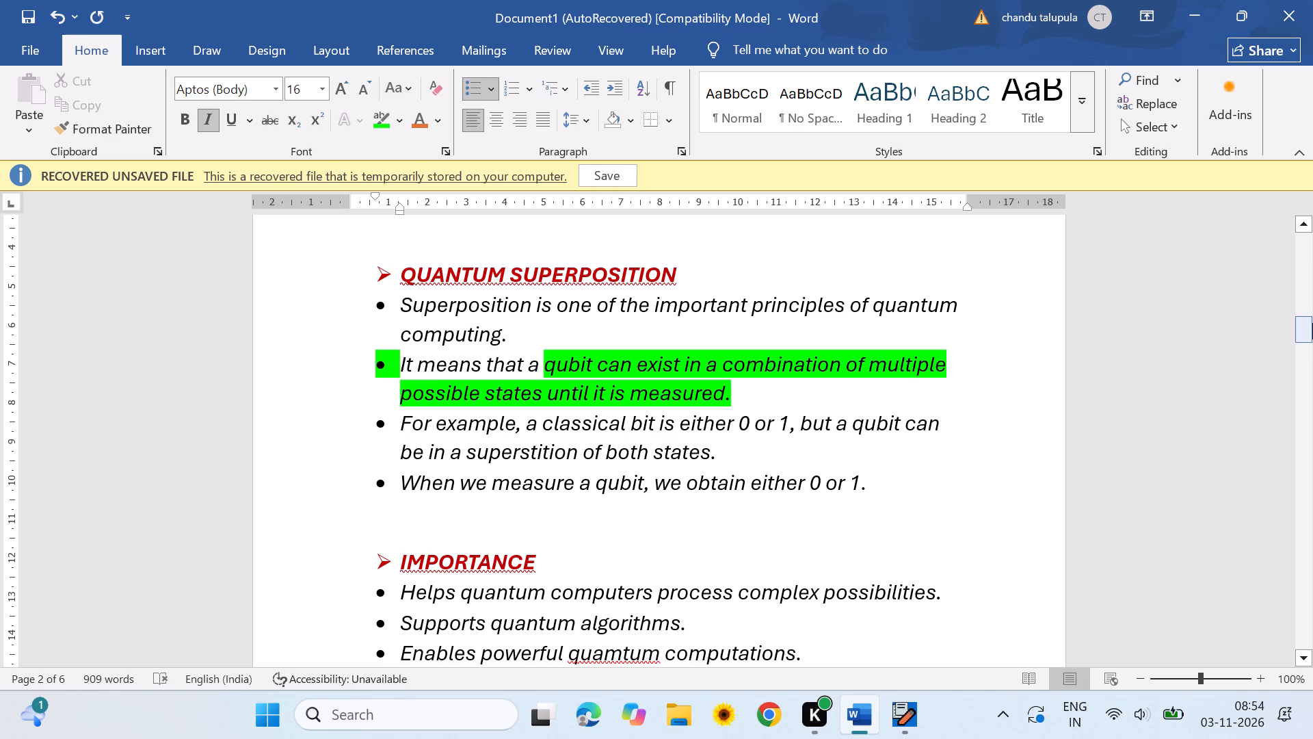
Highlight "a special connection between two or more qubits." in dark red in the first bullet under QUANTUM ENTANGLEMENT.
drag(1312, 325, 1312, 348)
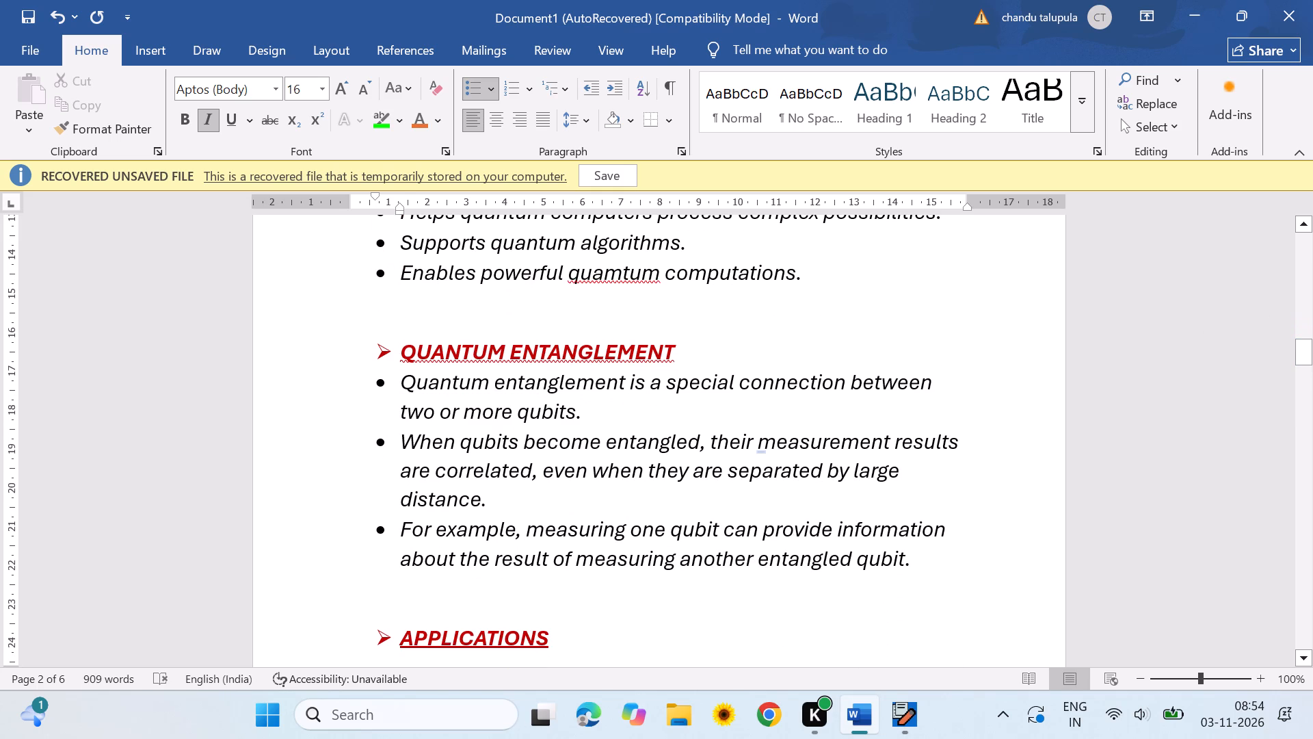
drag(665, 380, 672, 421)
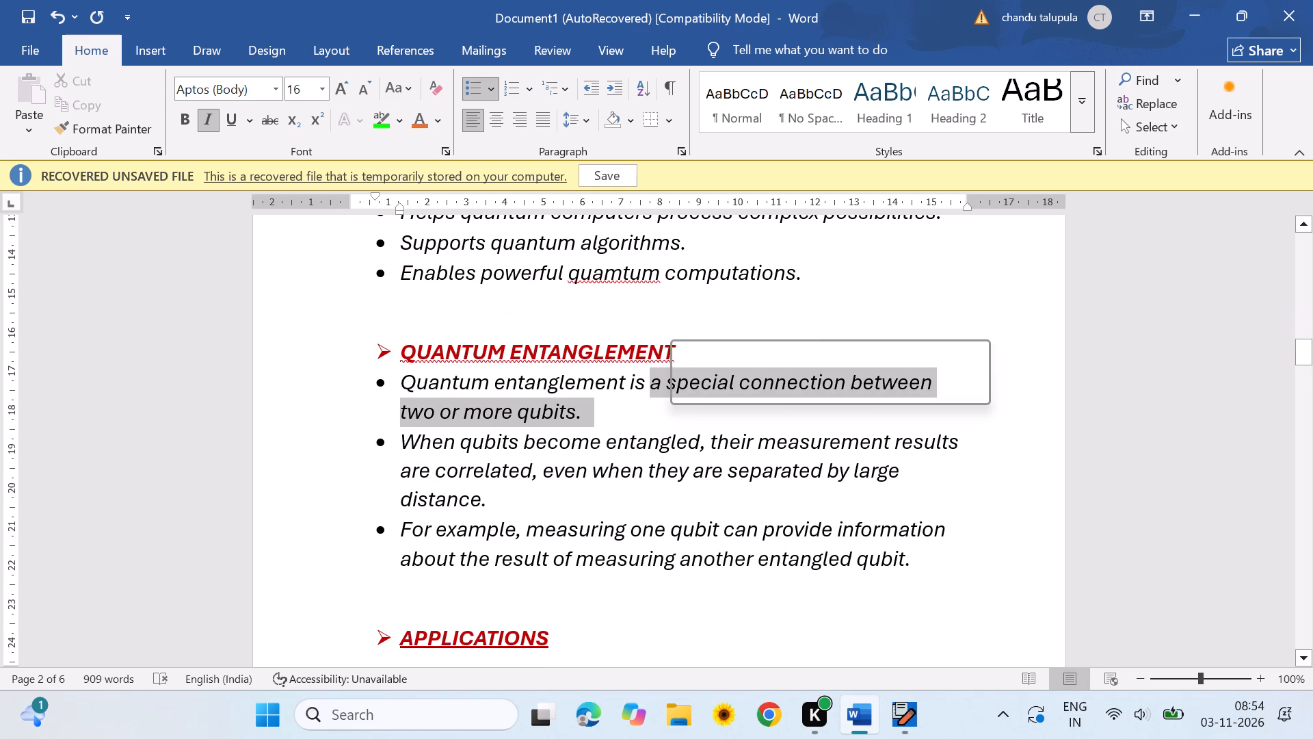
click(762, 386)
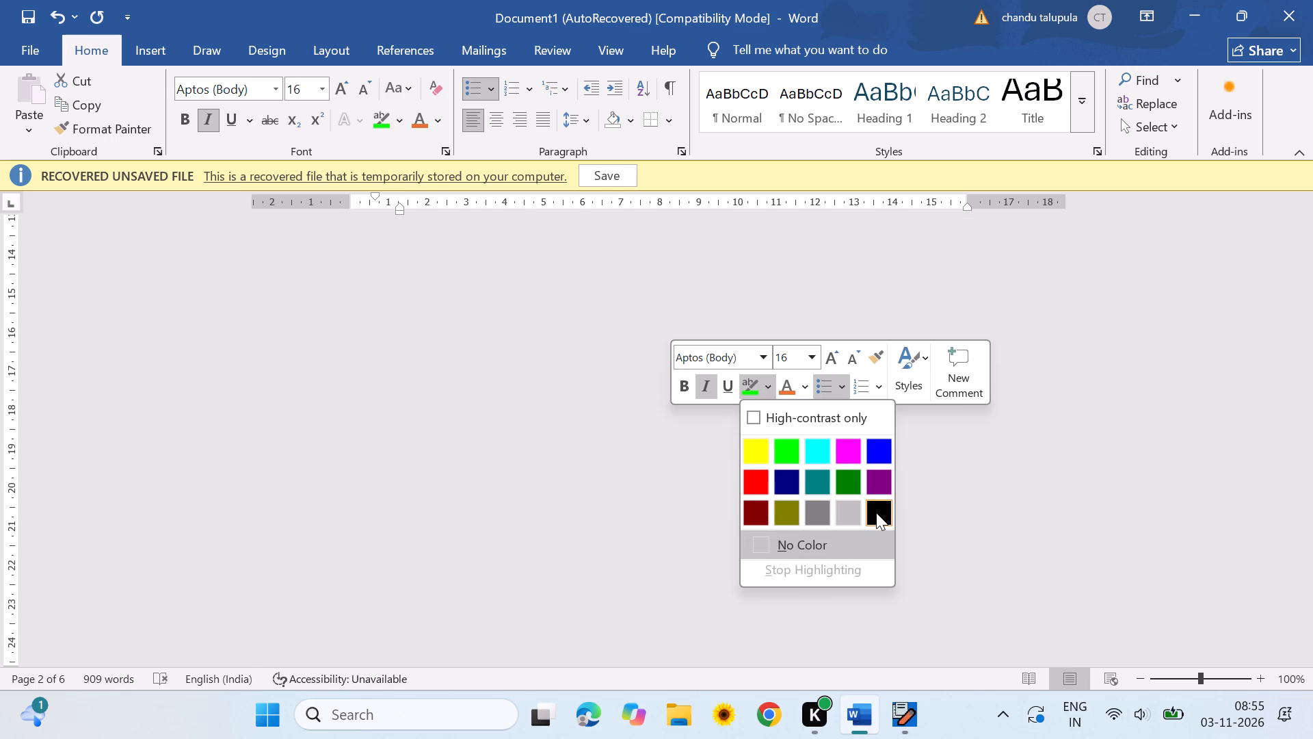
click(759, 514)
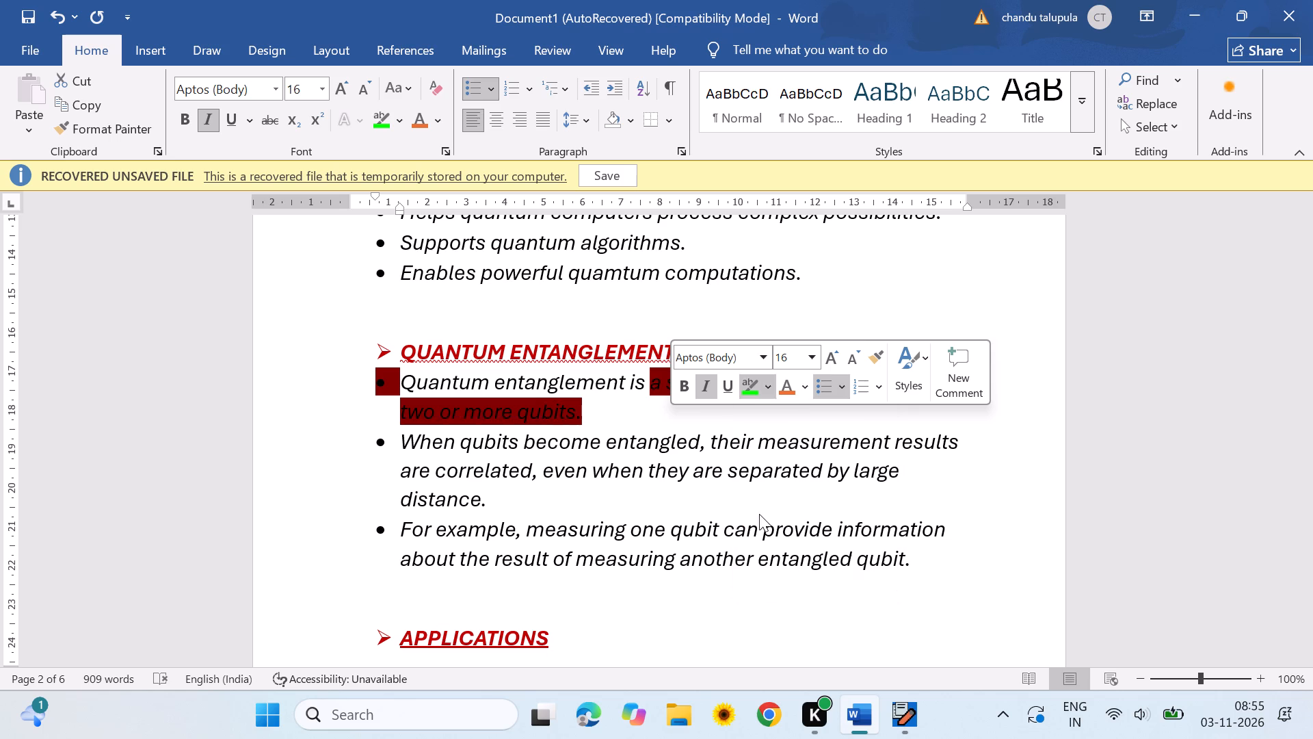
click(806, 500)
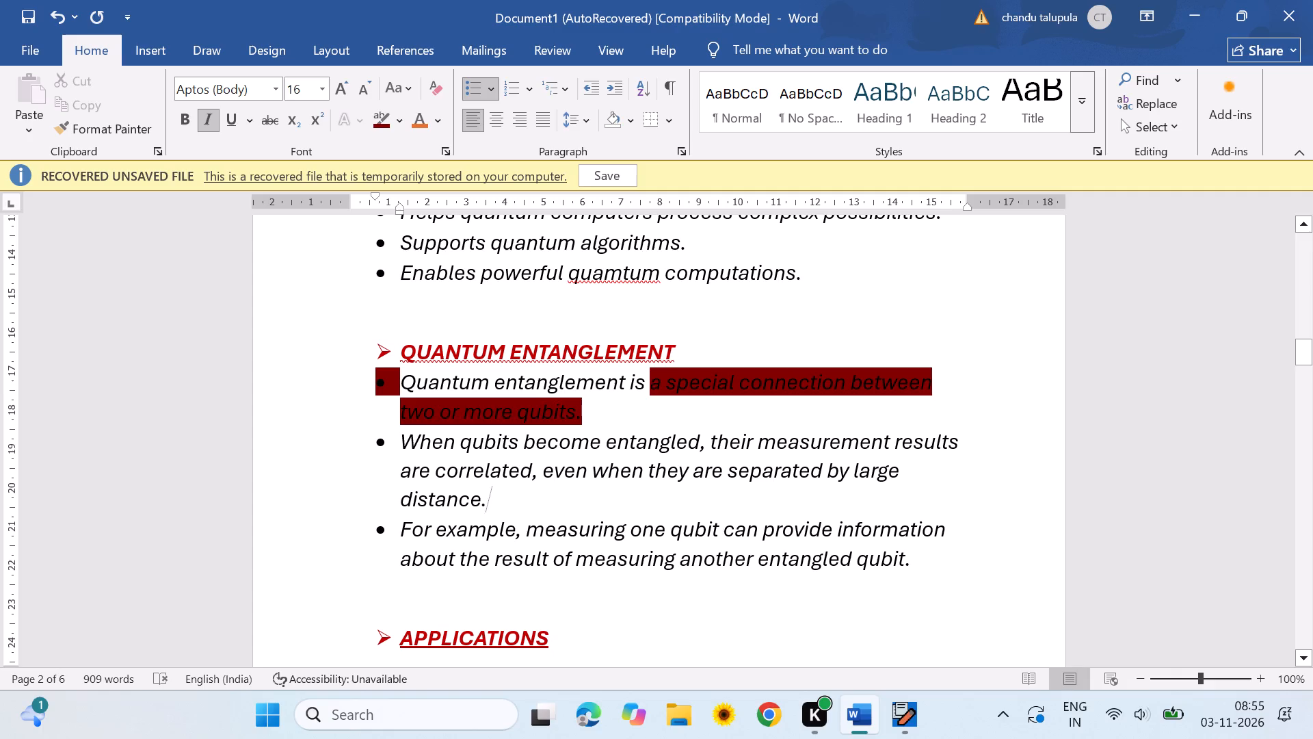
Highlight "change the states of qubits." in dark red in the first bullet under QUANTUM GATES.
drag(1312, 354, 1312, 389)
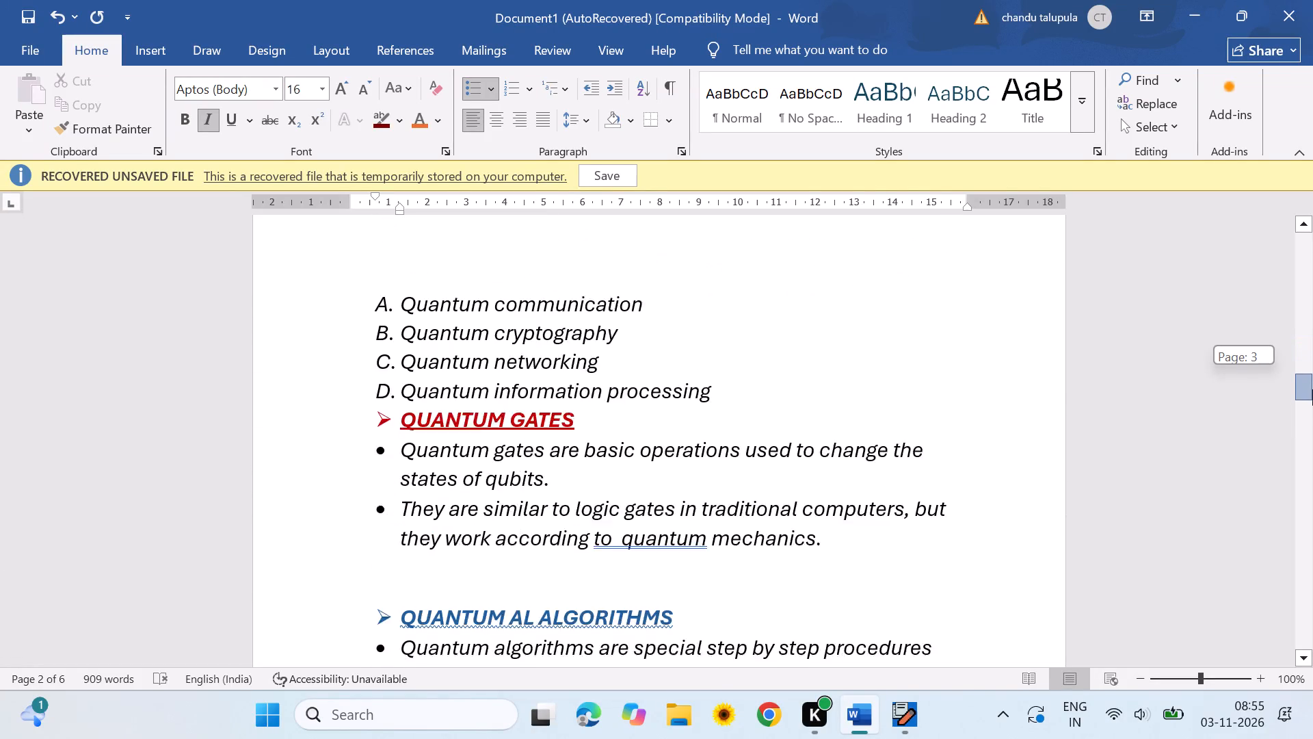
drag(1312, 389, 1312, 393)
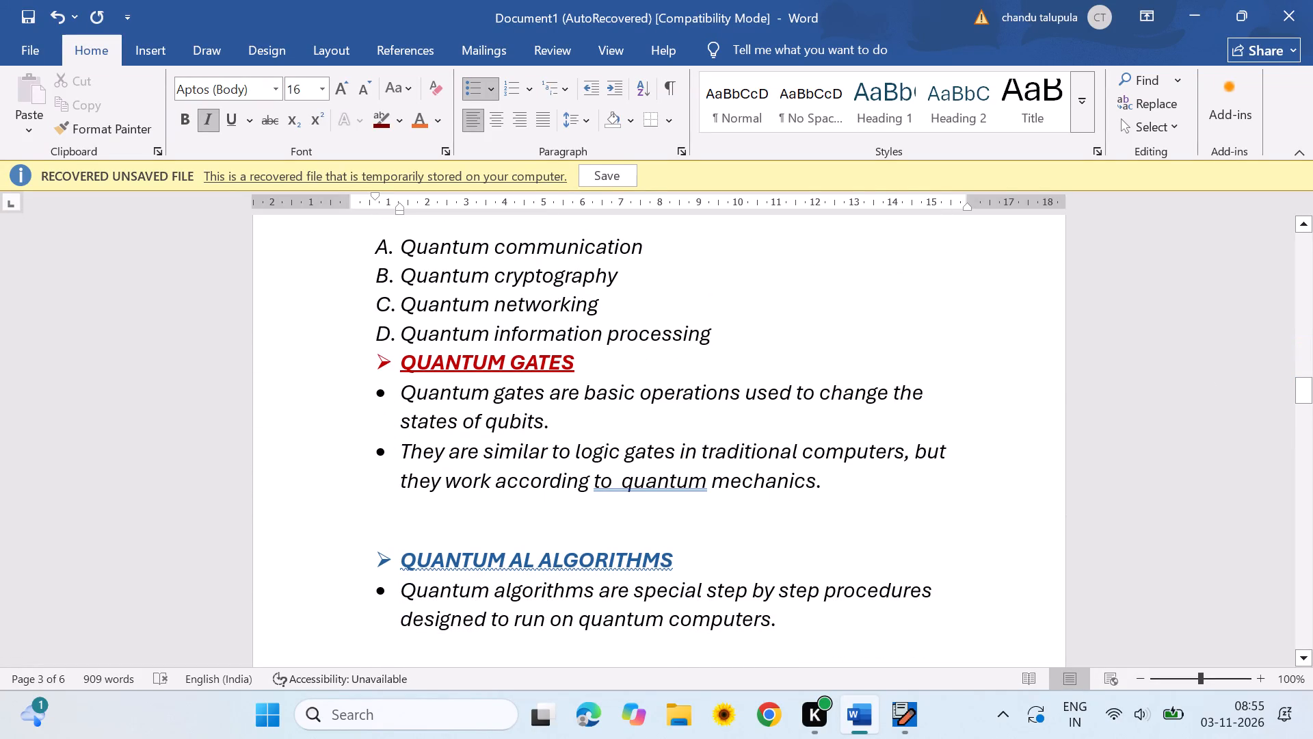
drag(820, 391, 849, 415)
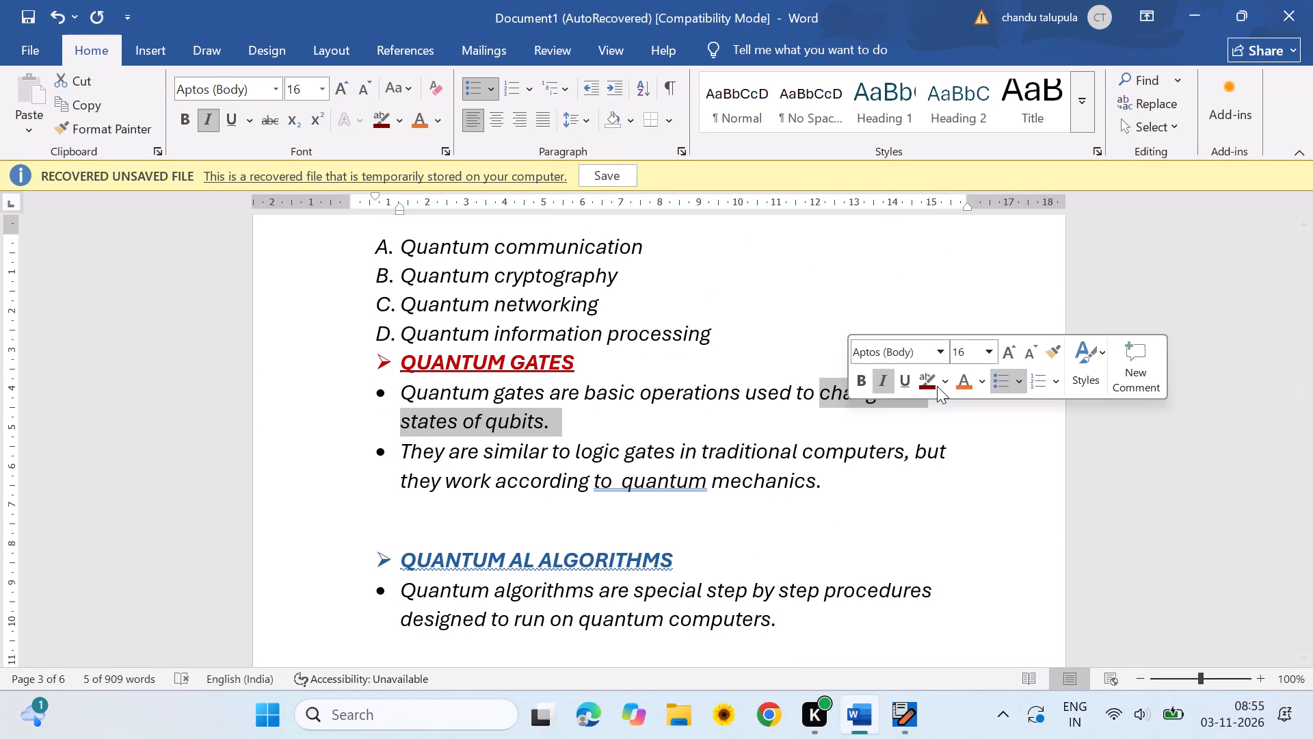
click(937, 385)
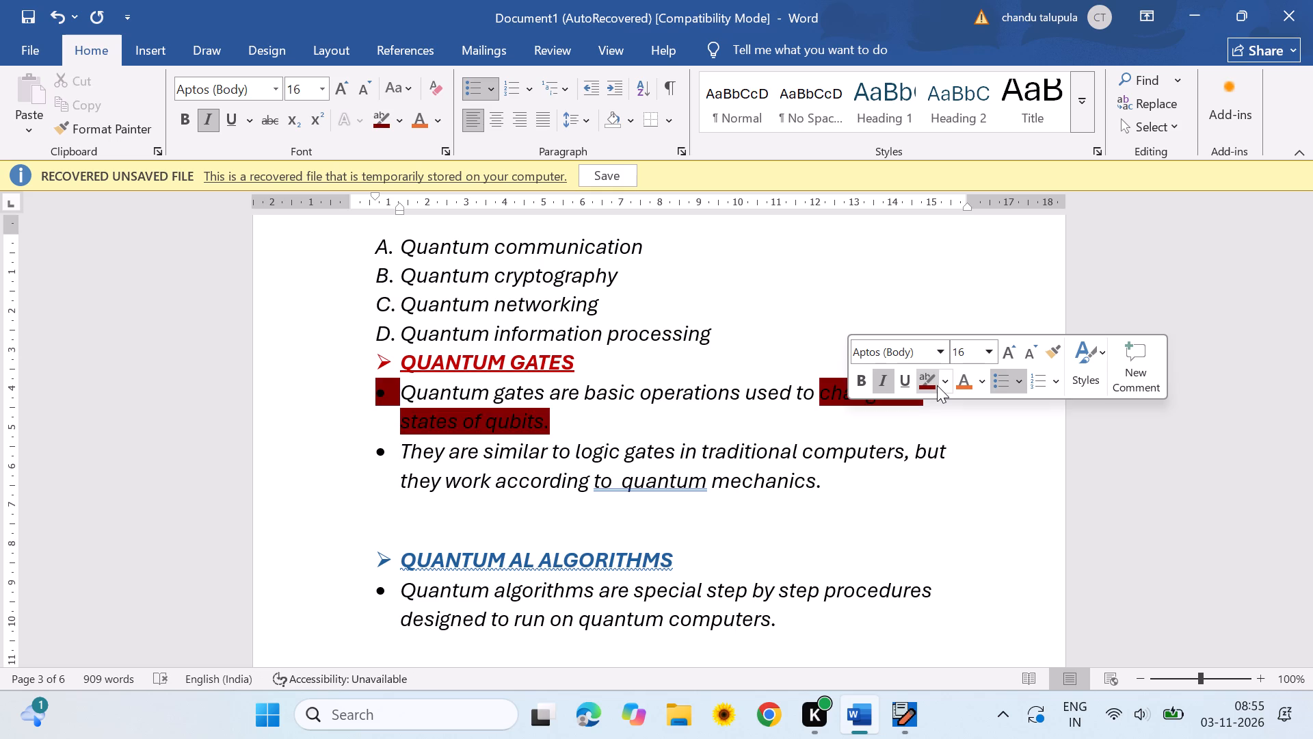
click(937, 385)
Highlight "to change the states of qubits." in bright green in the first bullet under QUANTUM GATES.
click(951, 385)
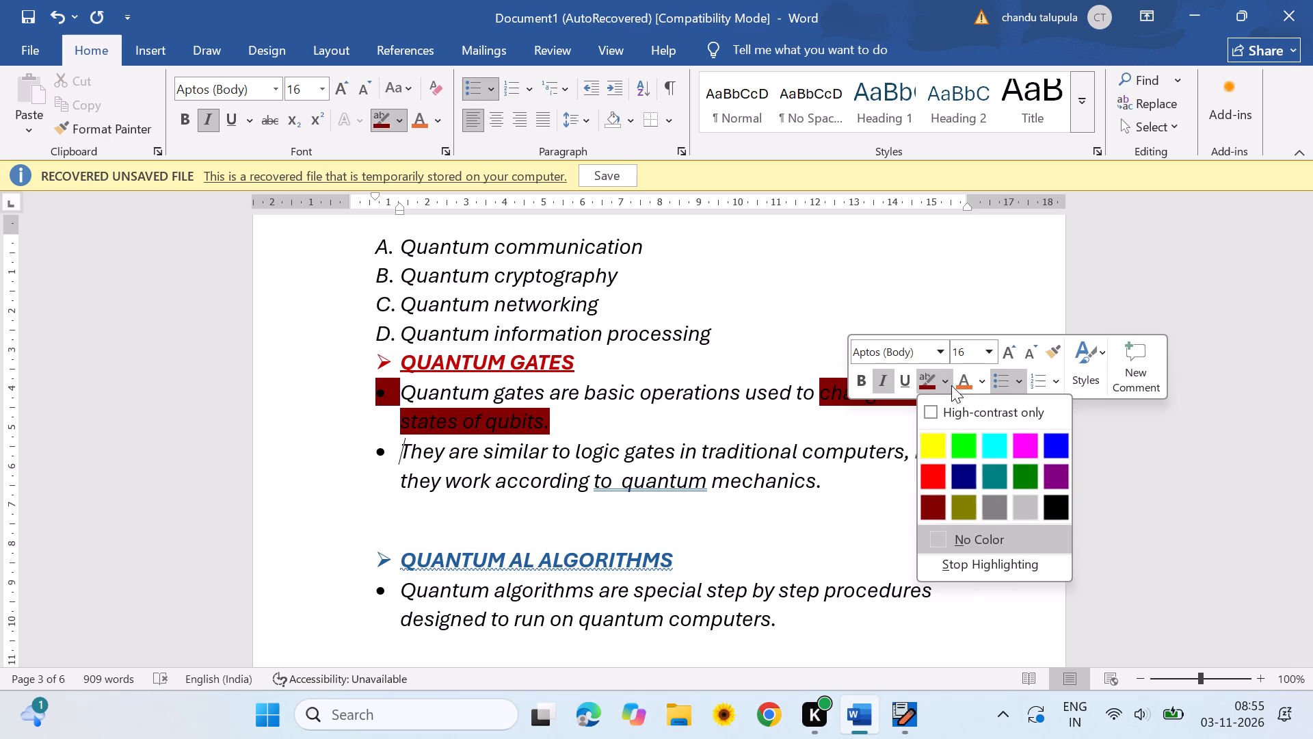
click(964, 445)
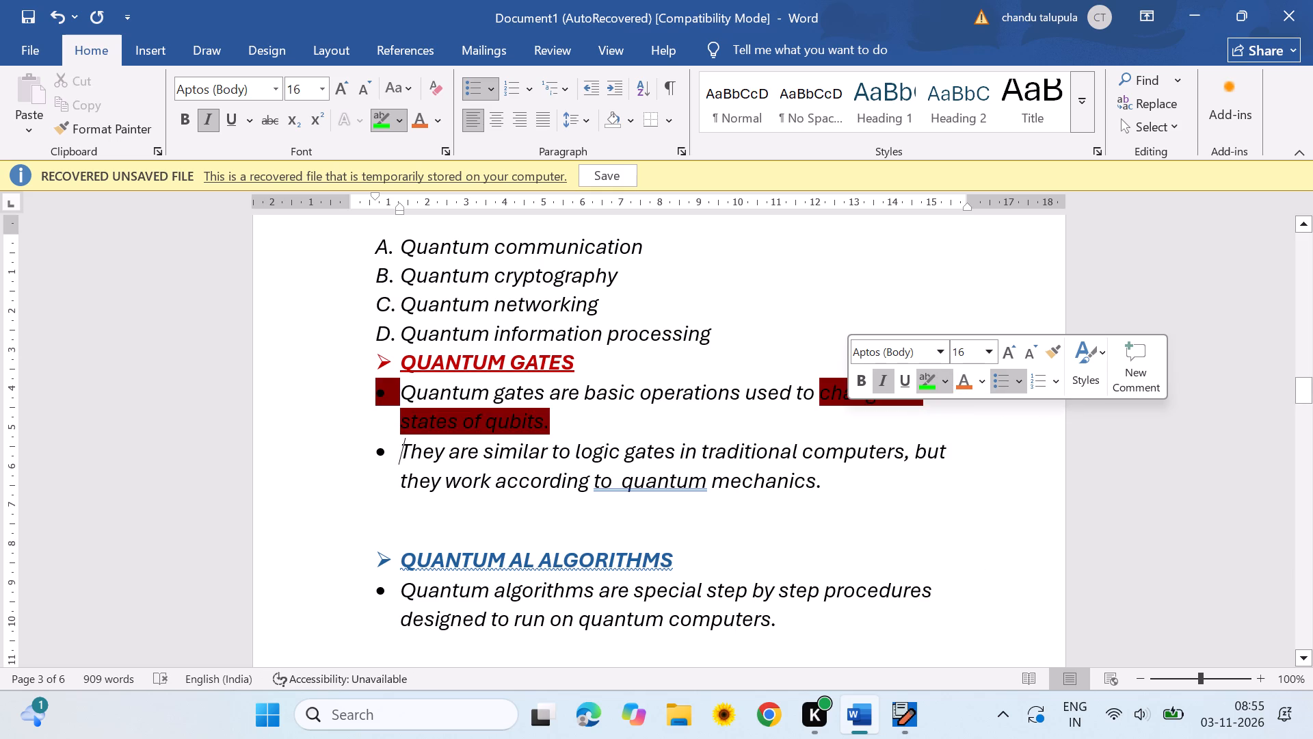
click(946, 382)
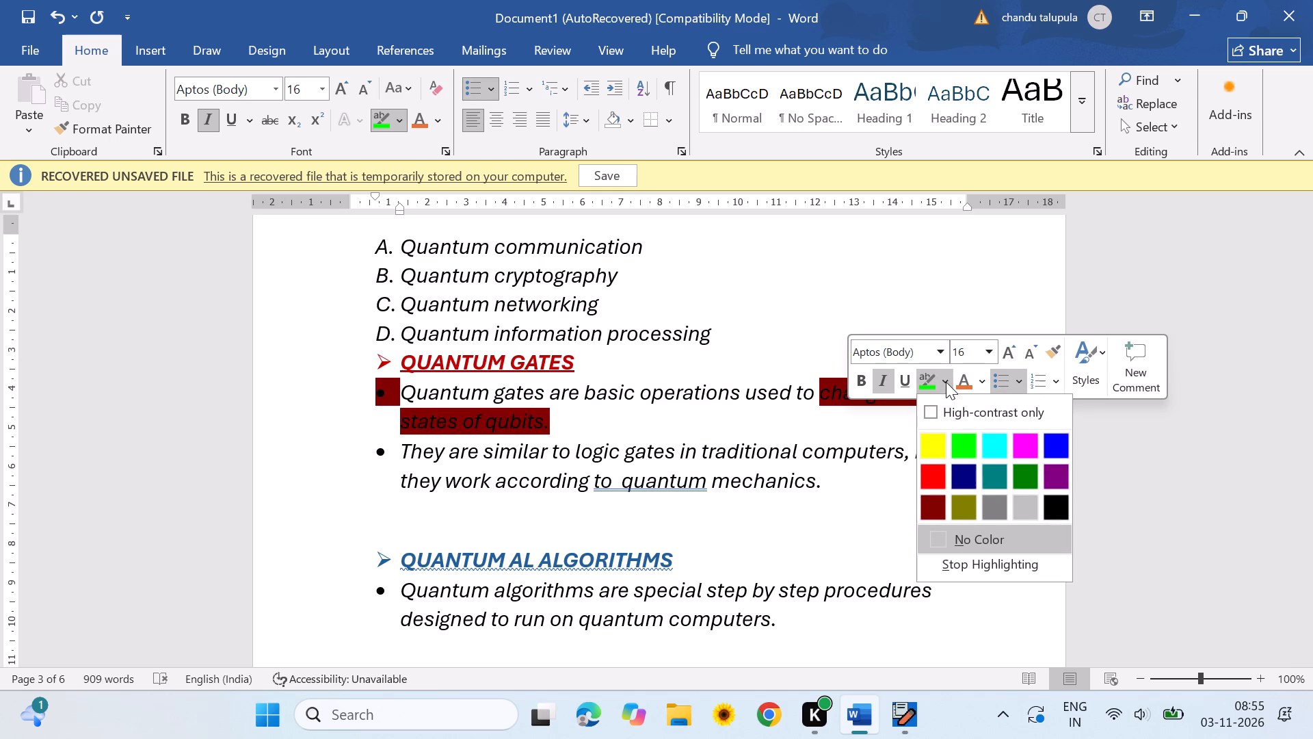
click(964, 457)
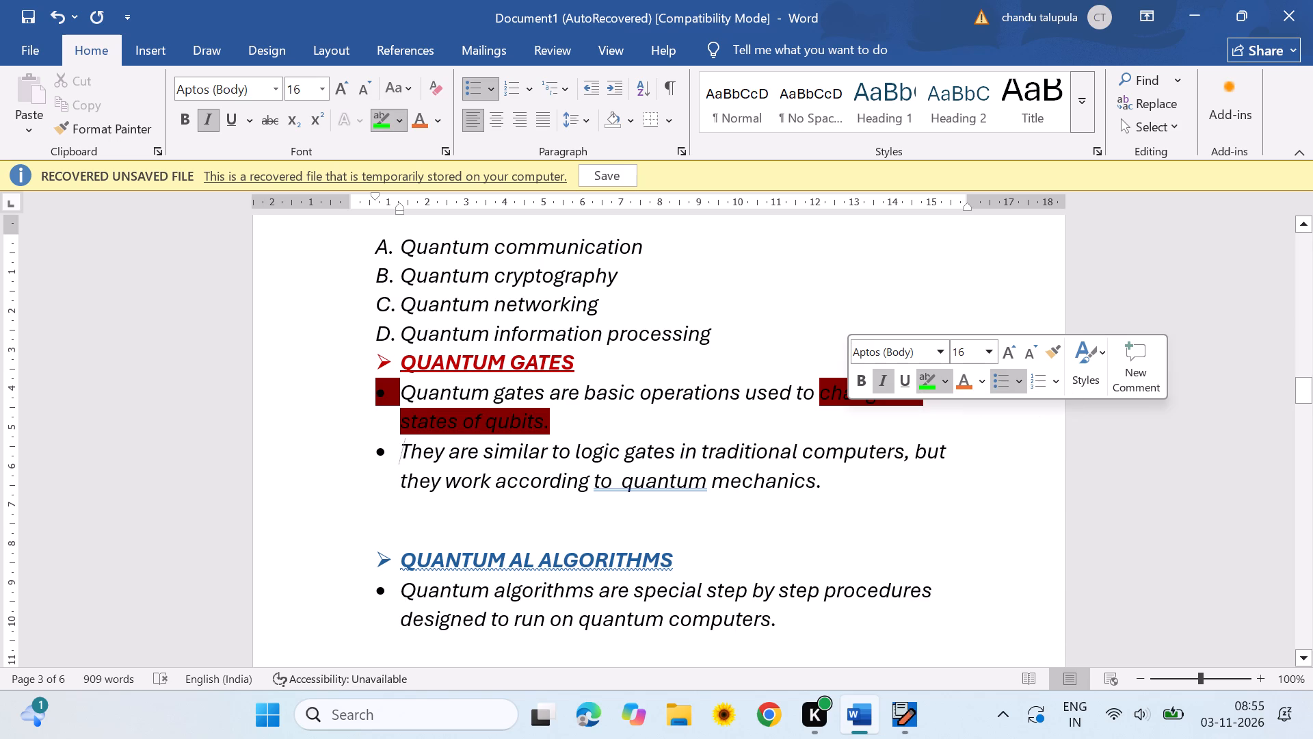
click(920, 435)
double_click(918, 432)
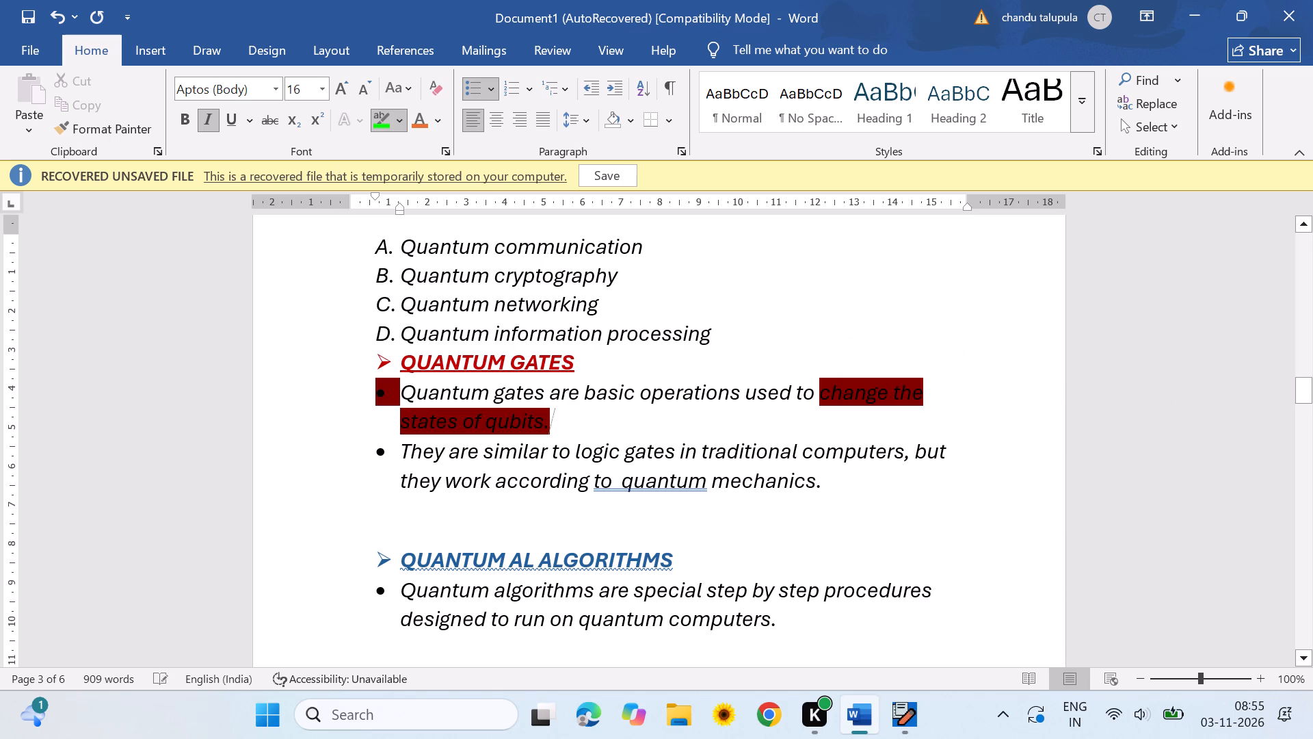
drag(831, 390, 845, 391)
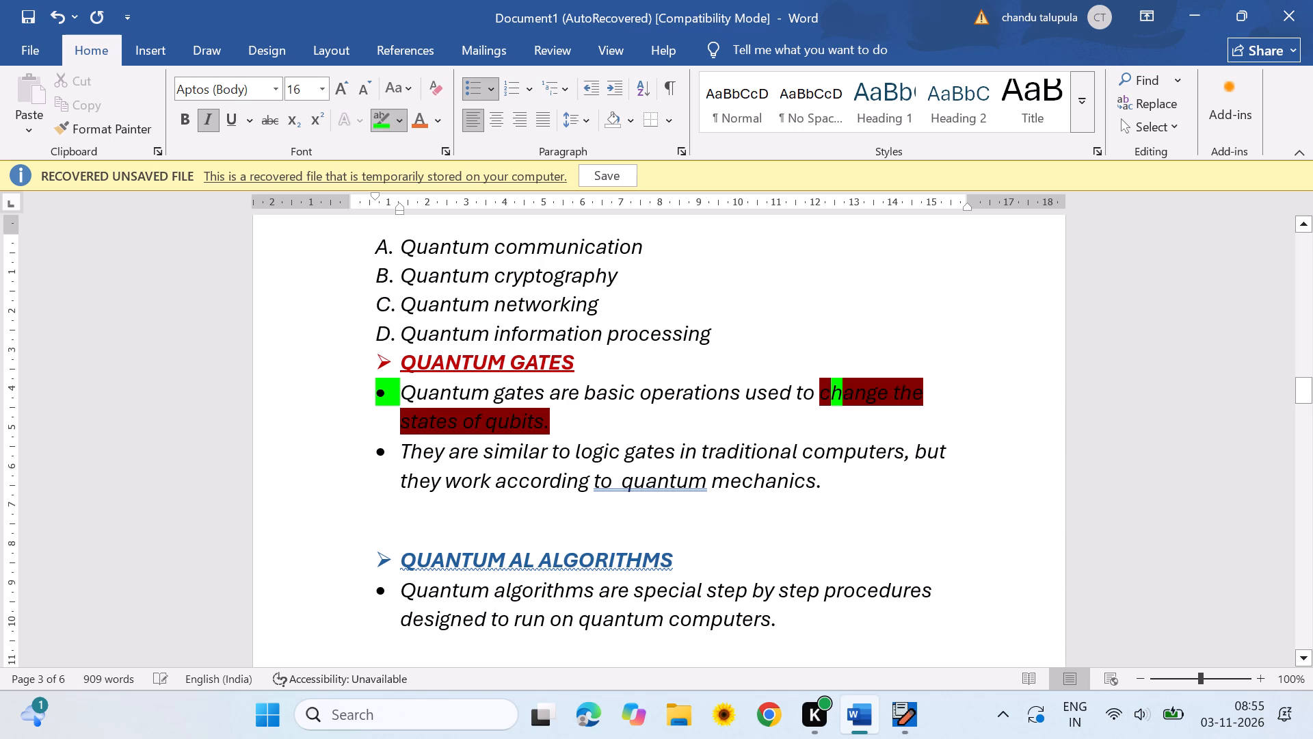
click(865, 396)
click(397, 122)
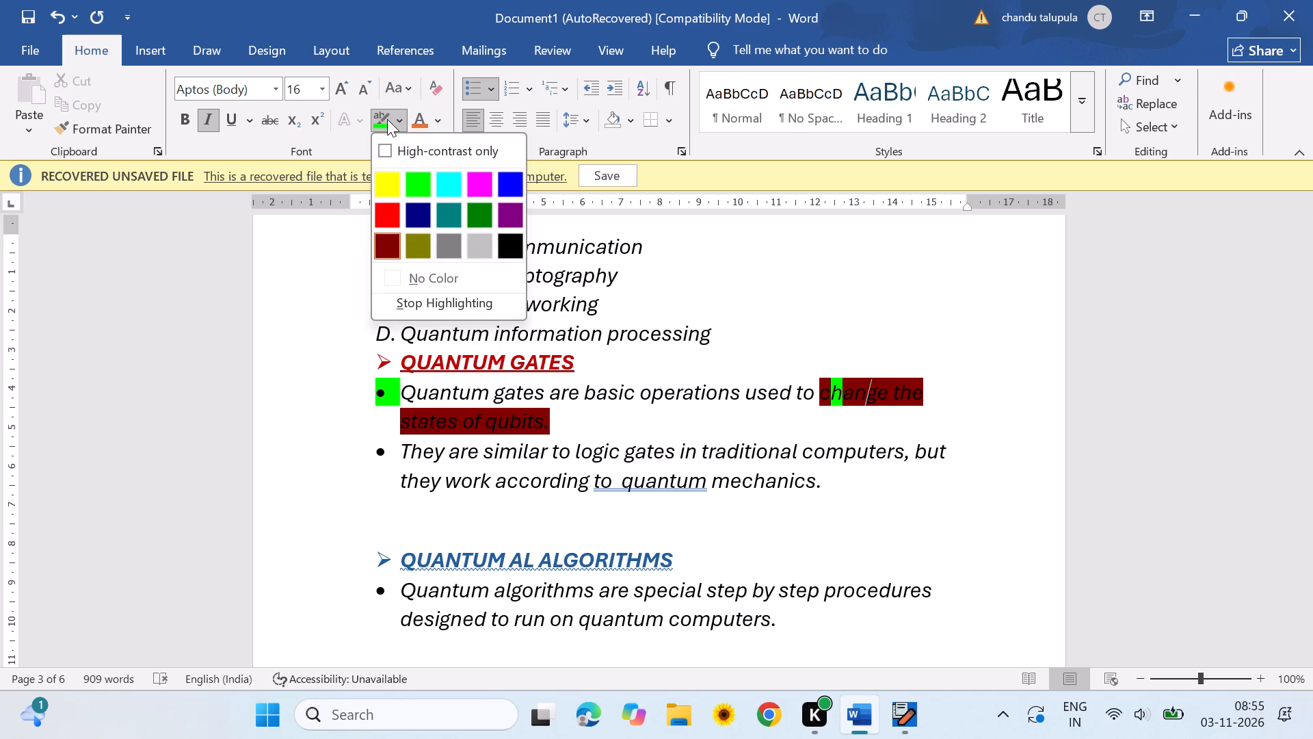
click(377, 121)
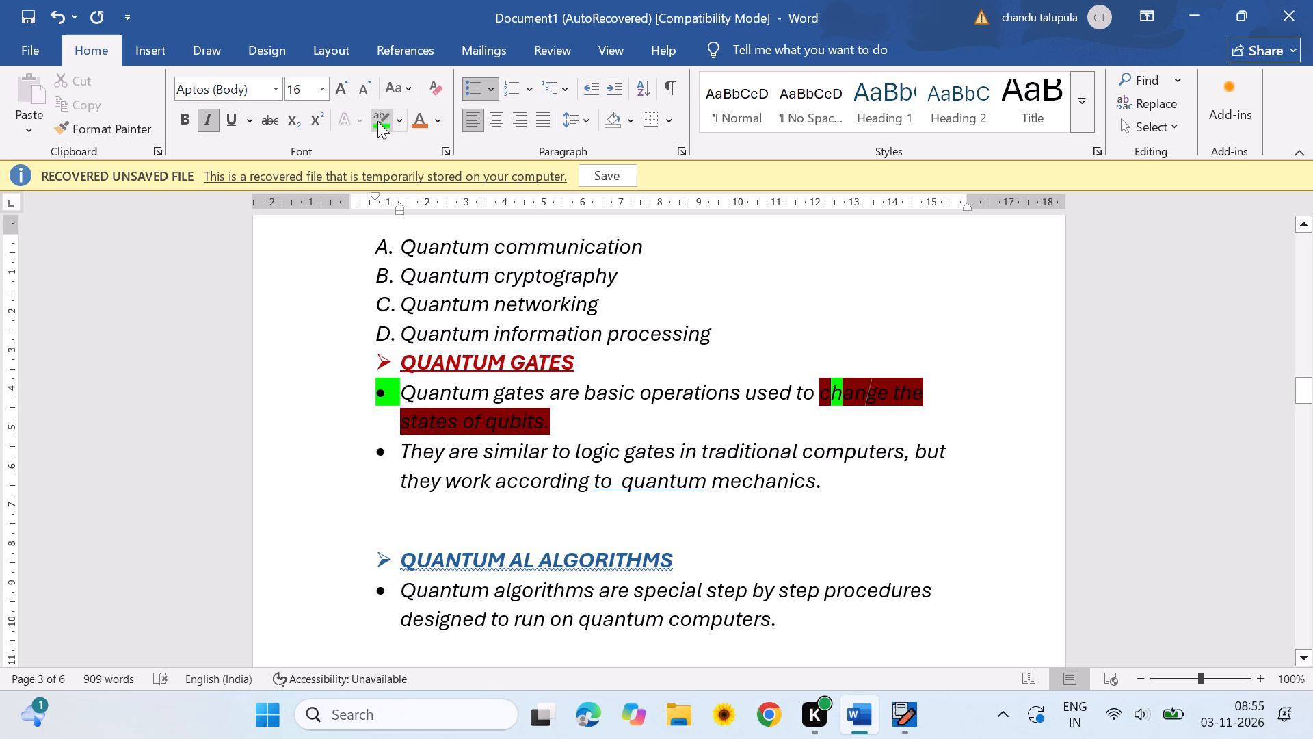
click(406, 122)
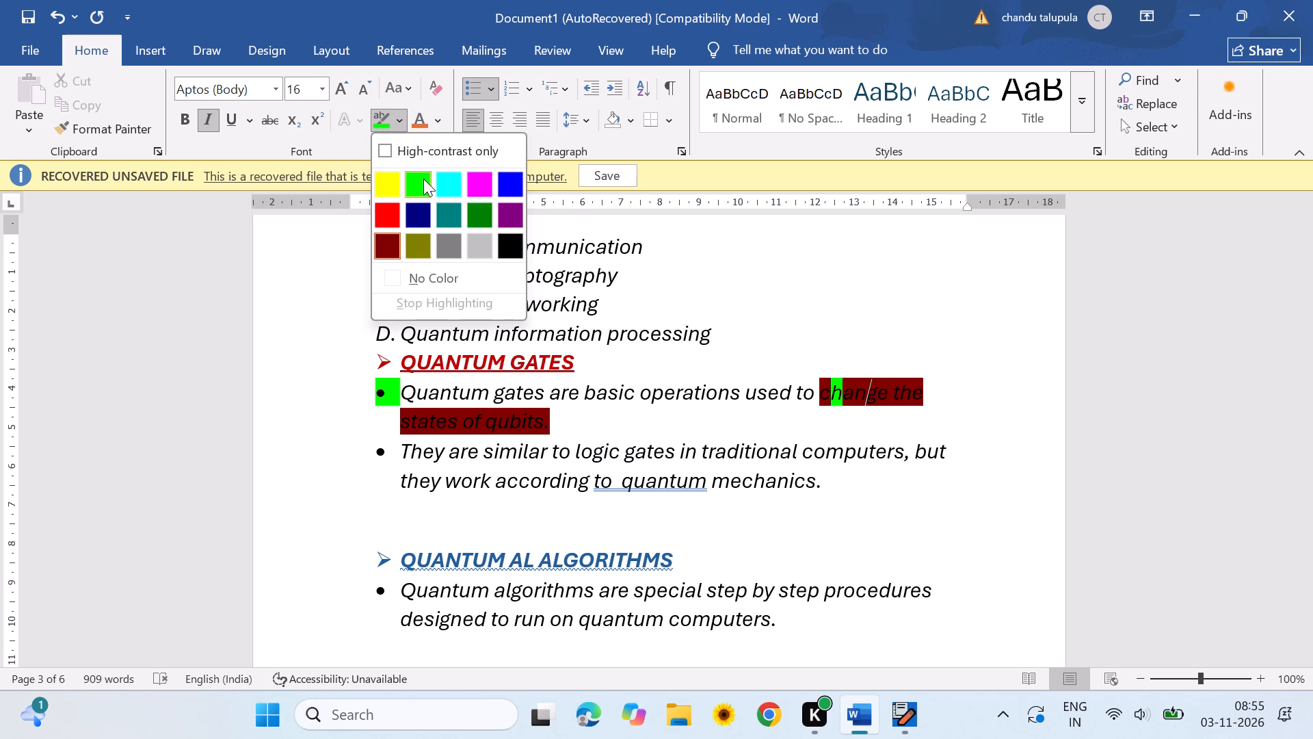
click(423, 179)
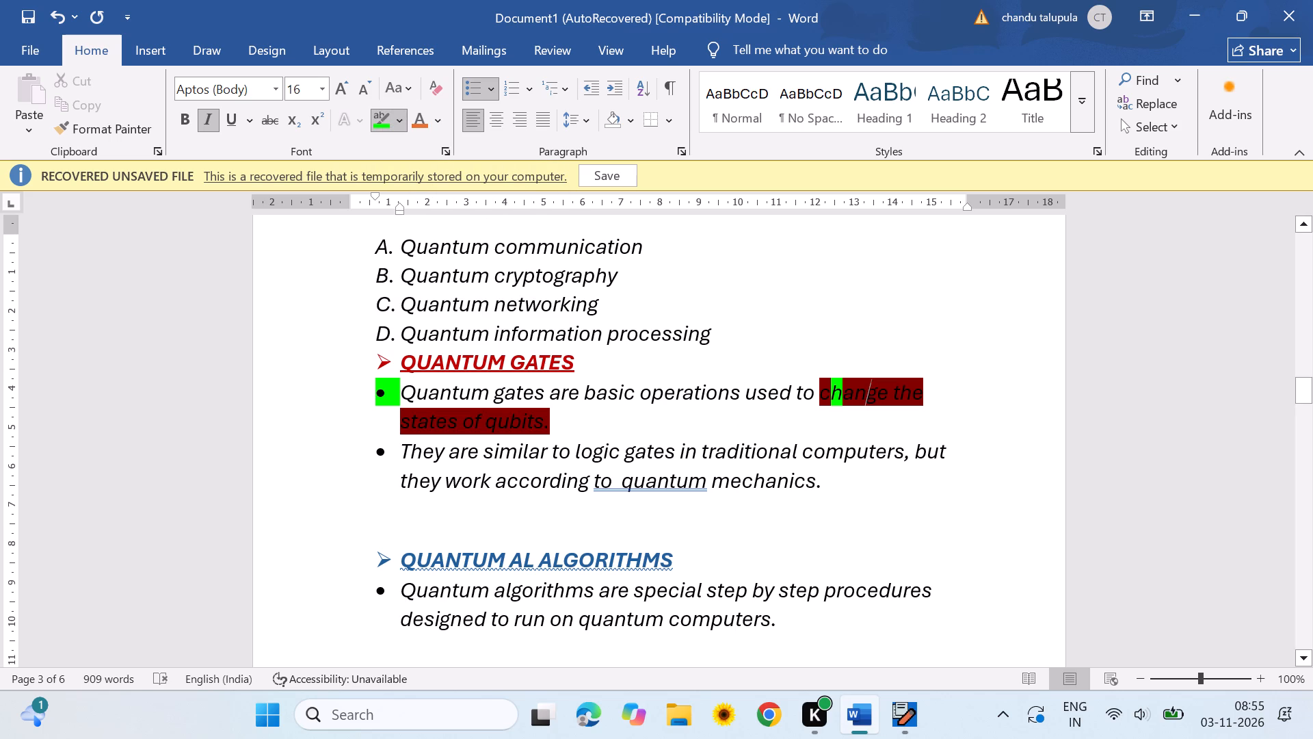
drag(813, 387, 880, 427)
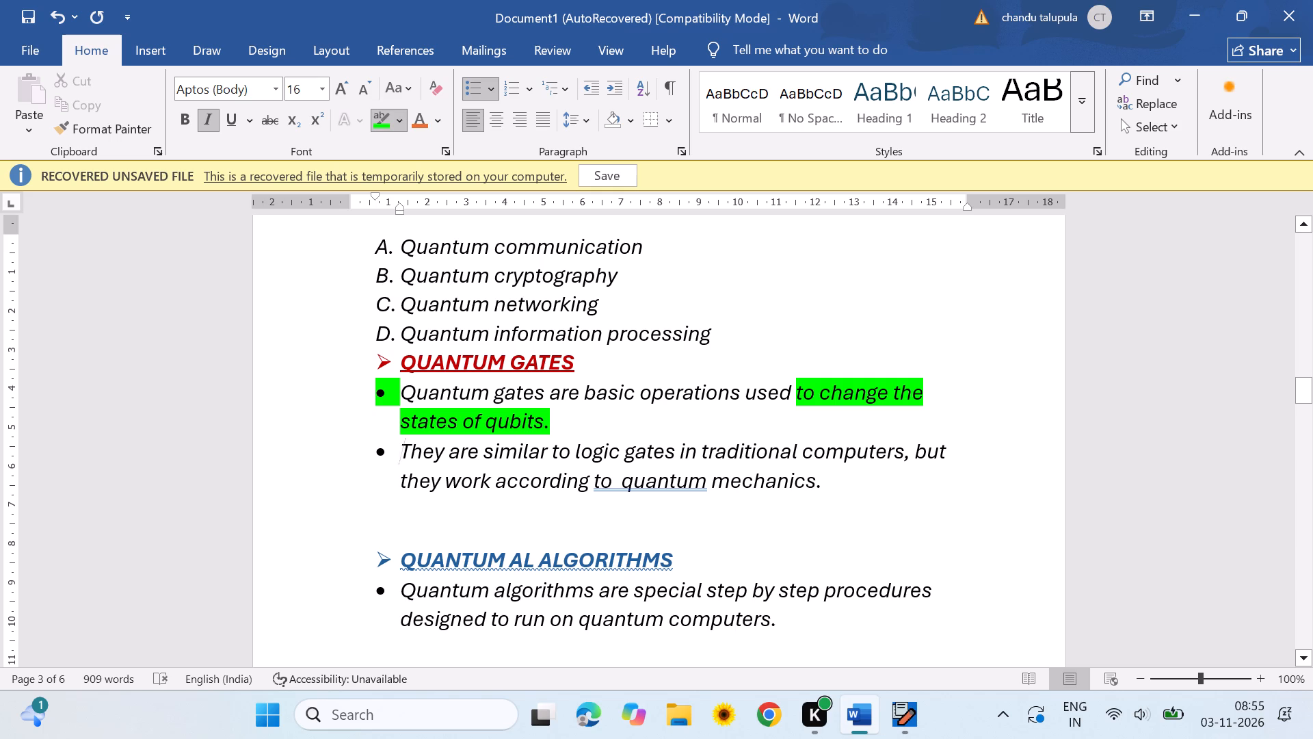
click(387, 124)
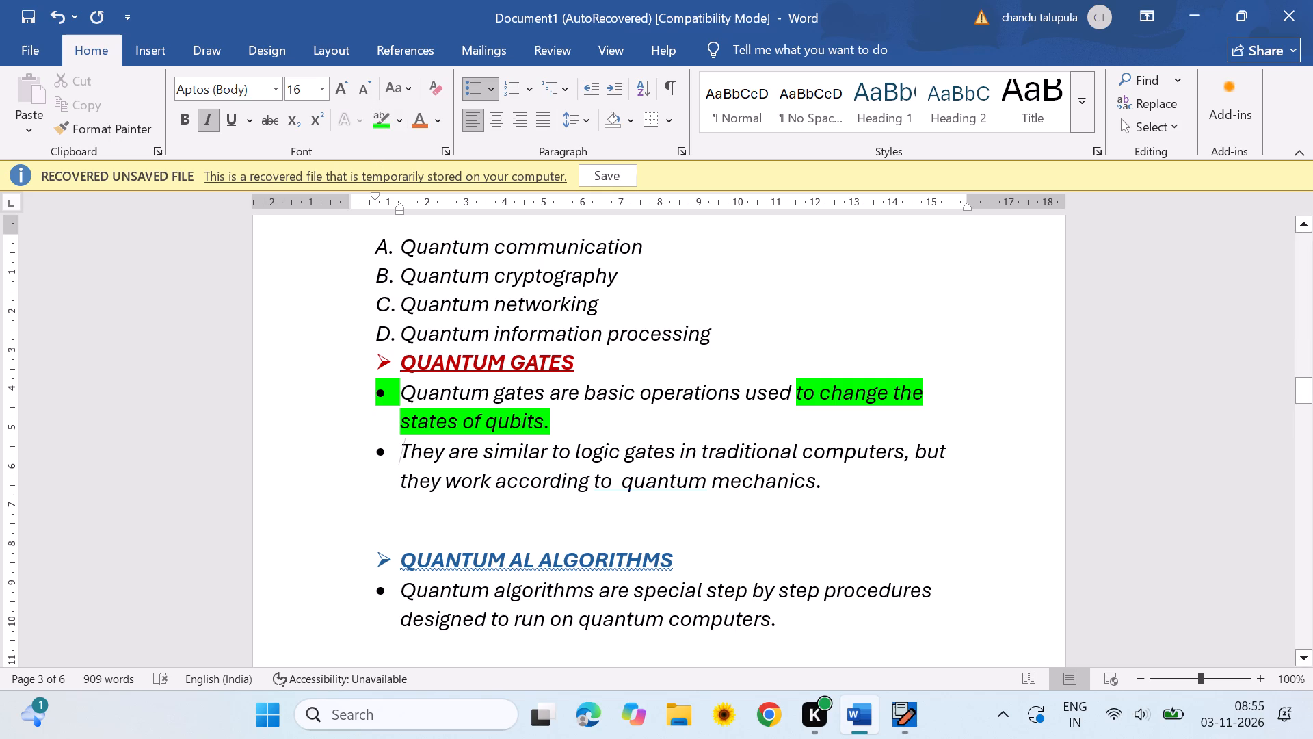
Highlight "step by step procedures" in turquoise in the bullet under QUANTUM AL ALGORITHMS.
drag(1307, 395, 1308, 403)
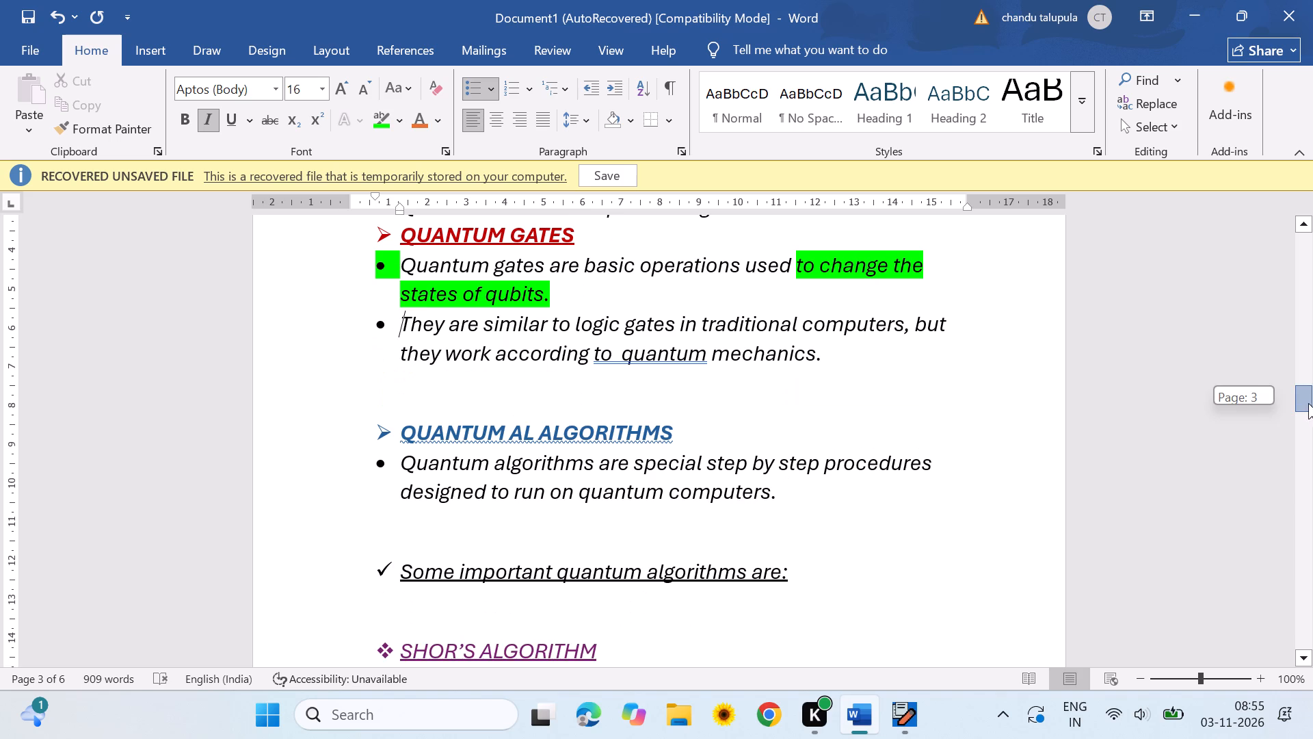
drag(1308, 403, 1311, 401)
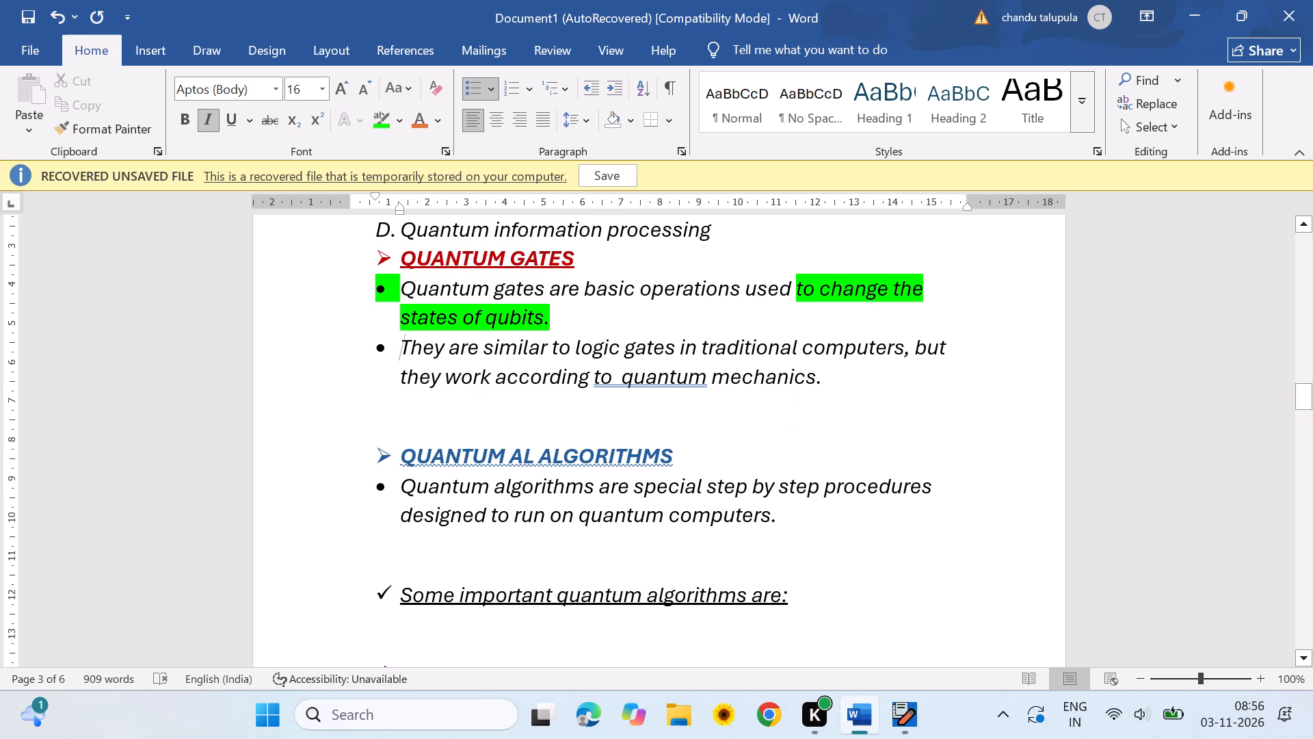
drag(715, 487, 846, 487)
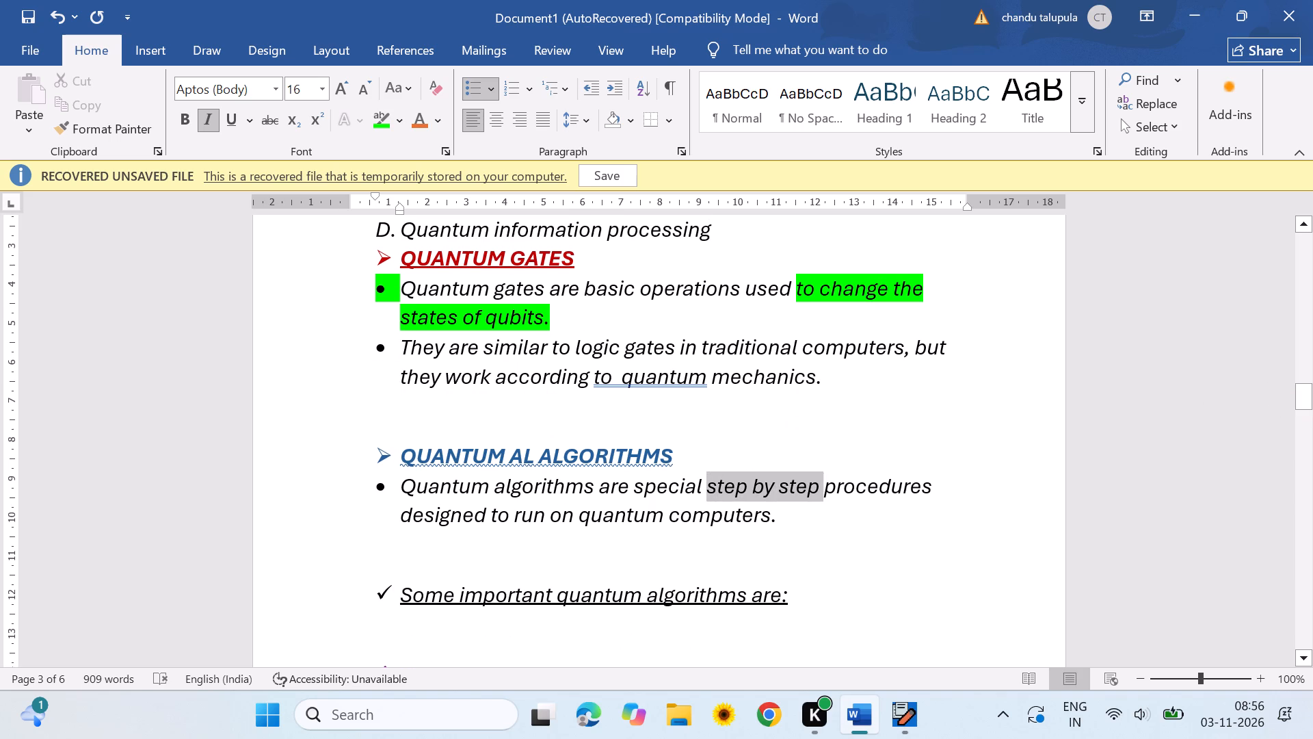
drag(846, 487, 554, 539)
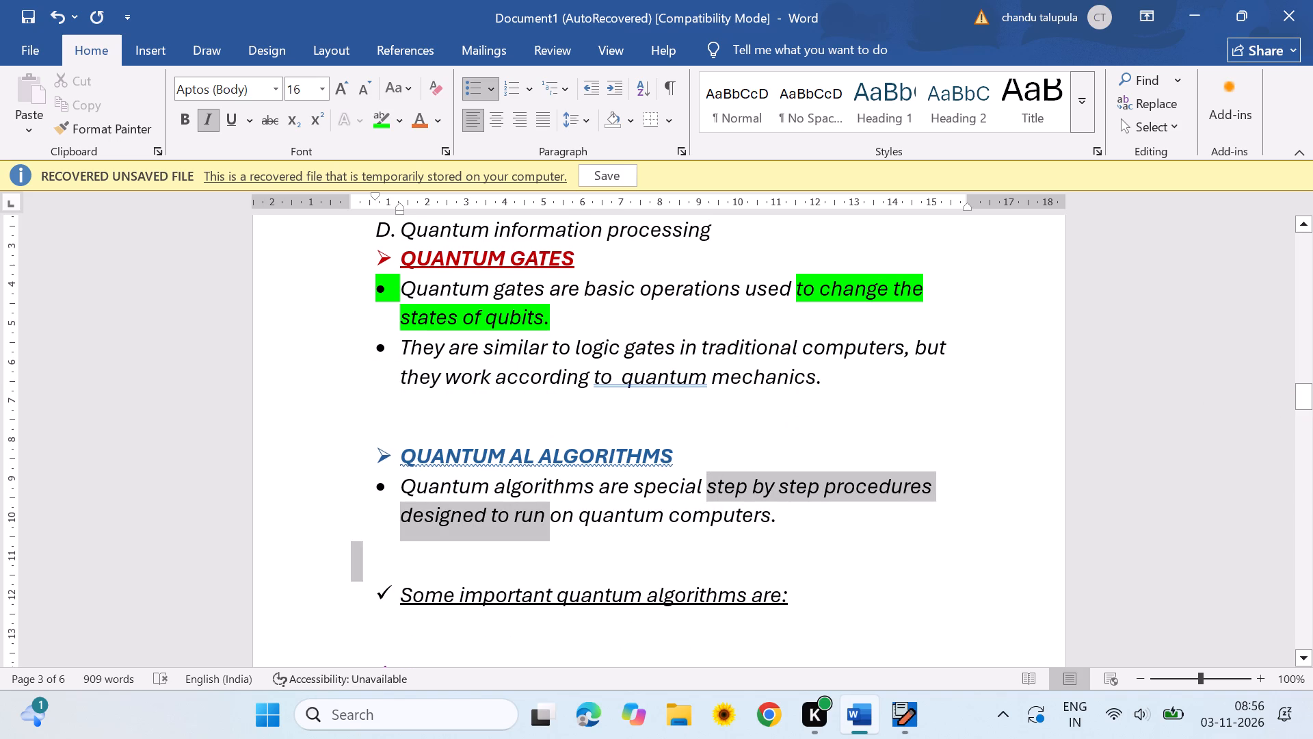
drag(554, 539, 978, 478)
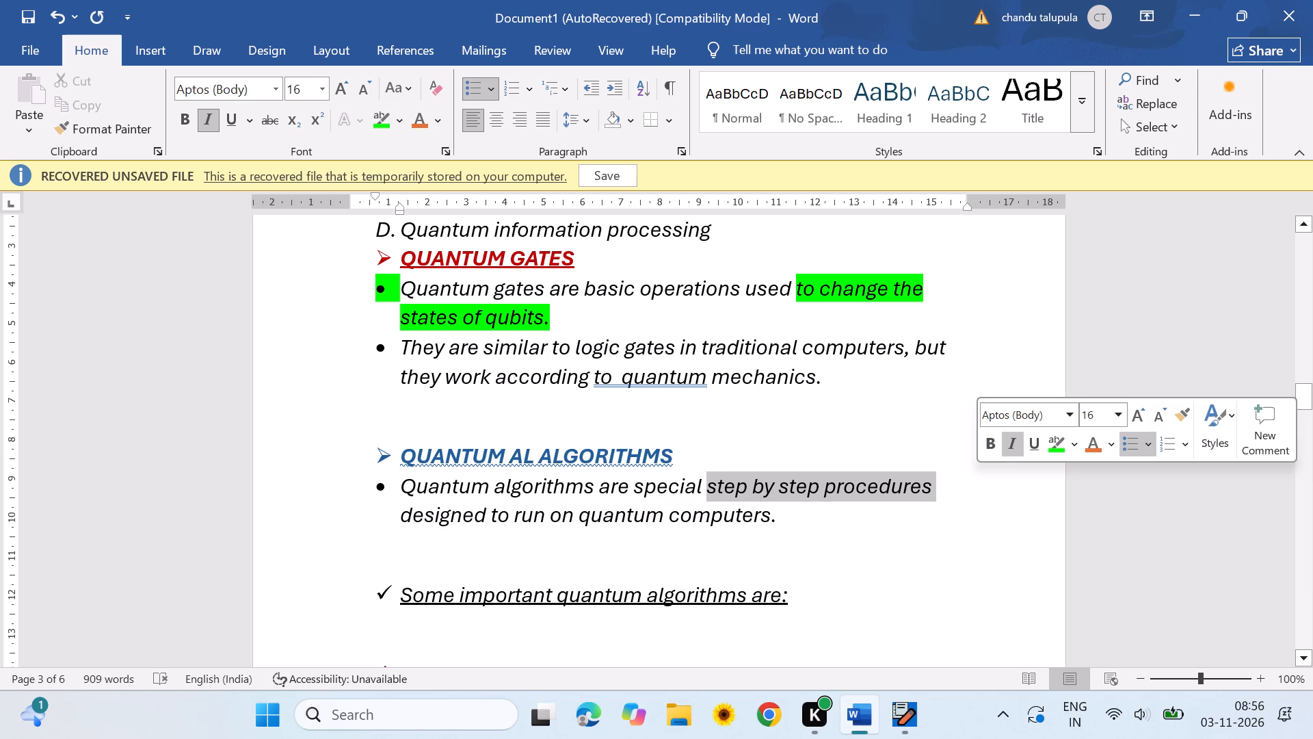
click(1067, 438)
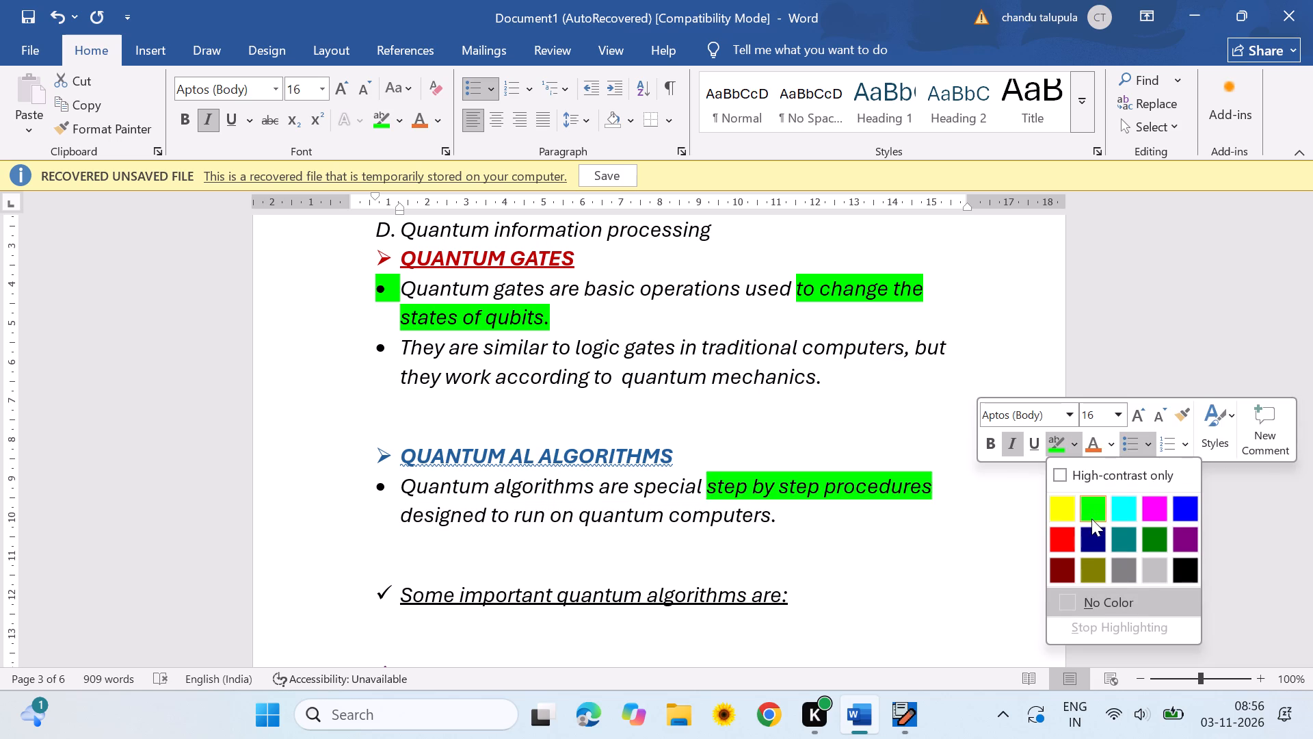
click(1122, 513)
click(973, 544)
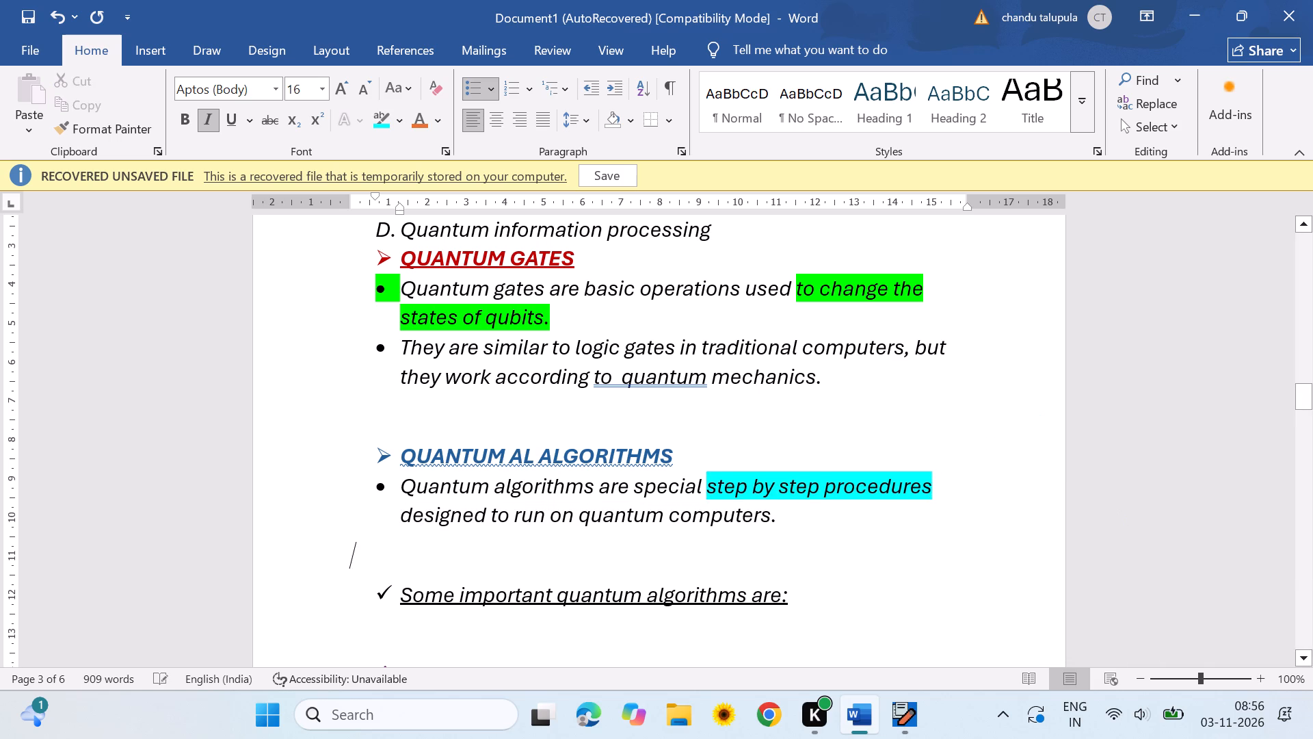
Set the font colour of "integer factorization" to dark teal in the text under SHOR'S ALGORITHM.
drag(1304, 389, 1306, 403)
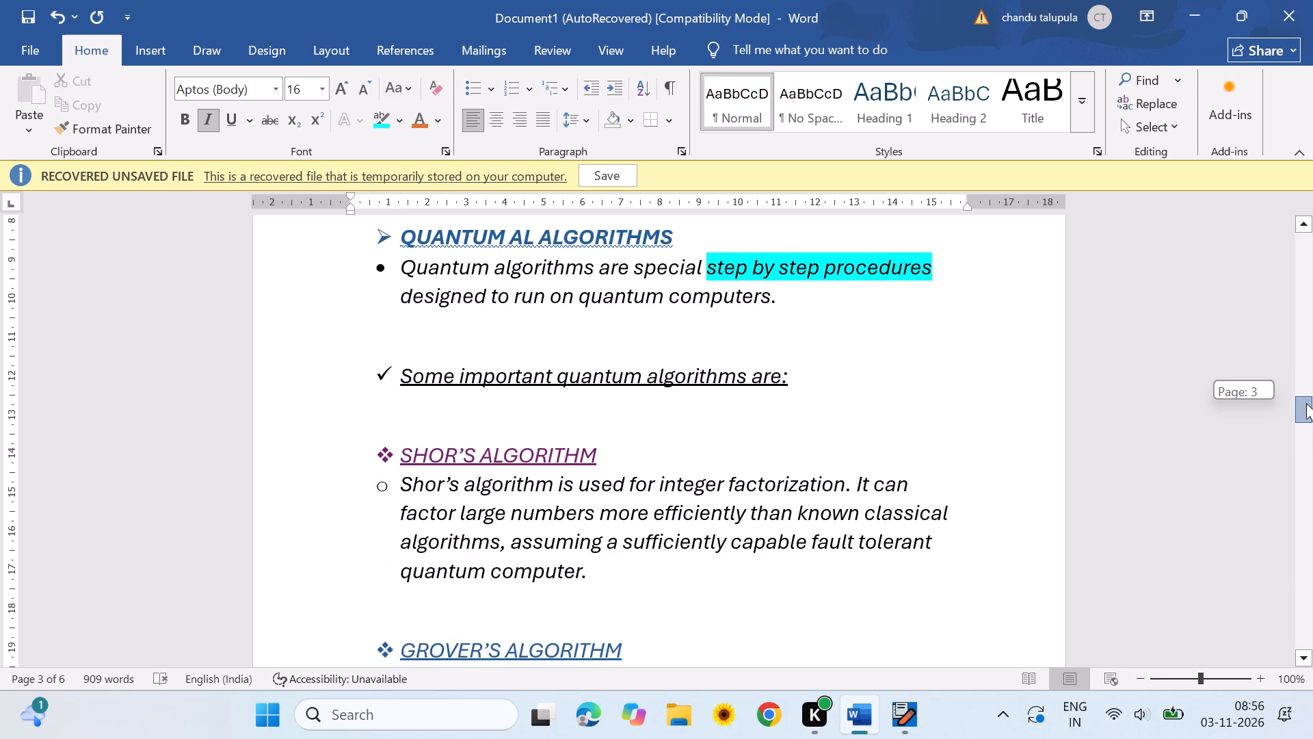
drag(1306, 403, 1307, 416)
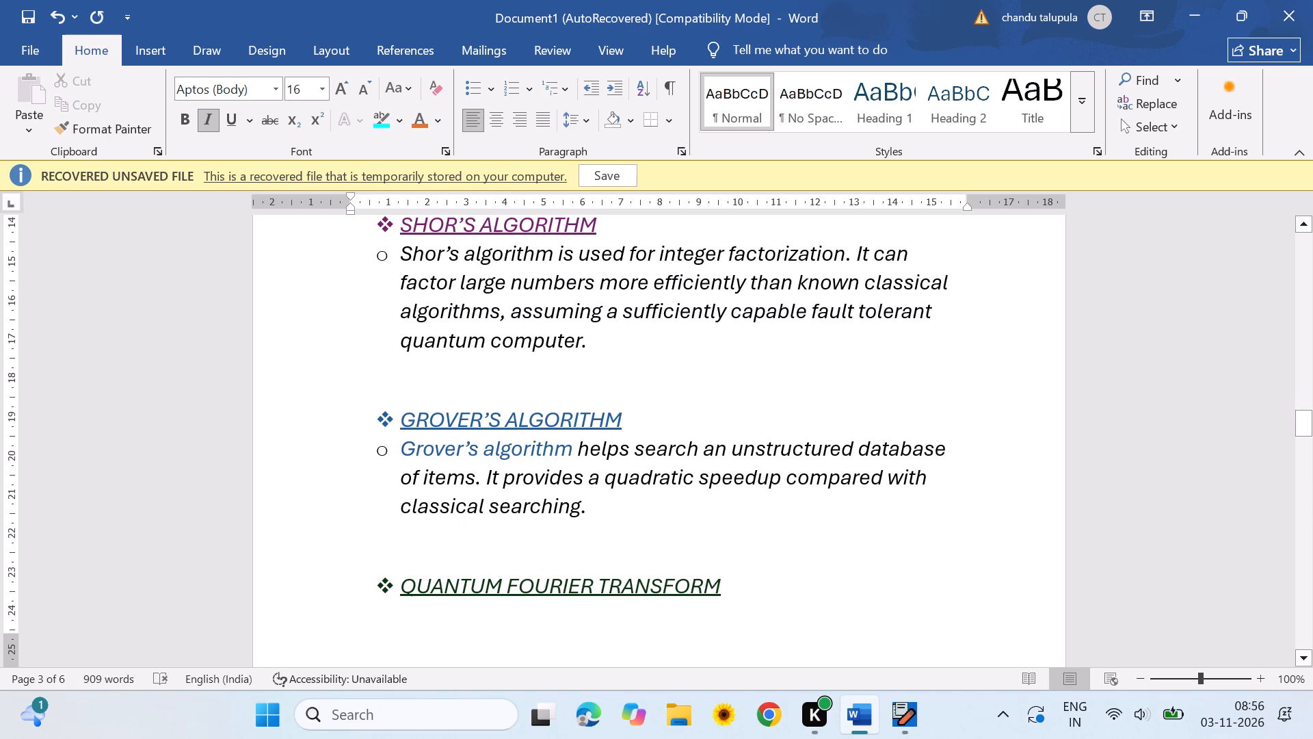
drag(659, 252, 804, 263)
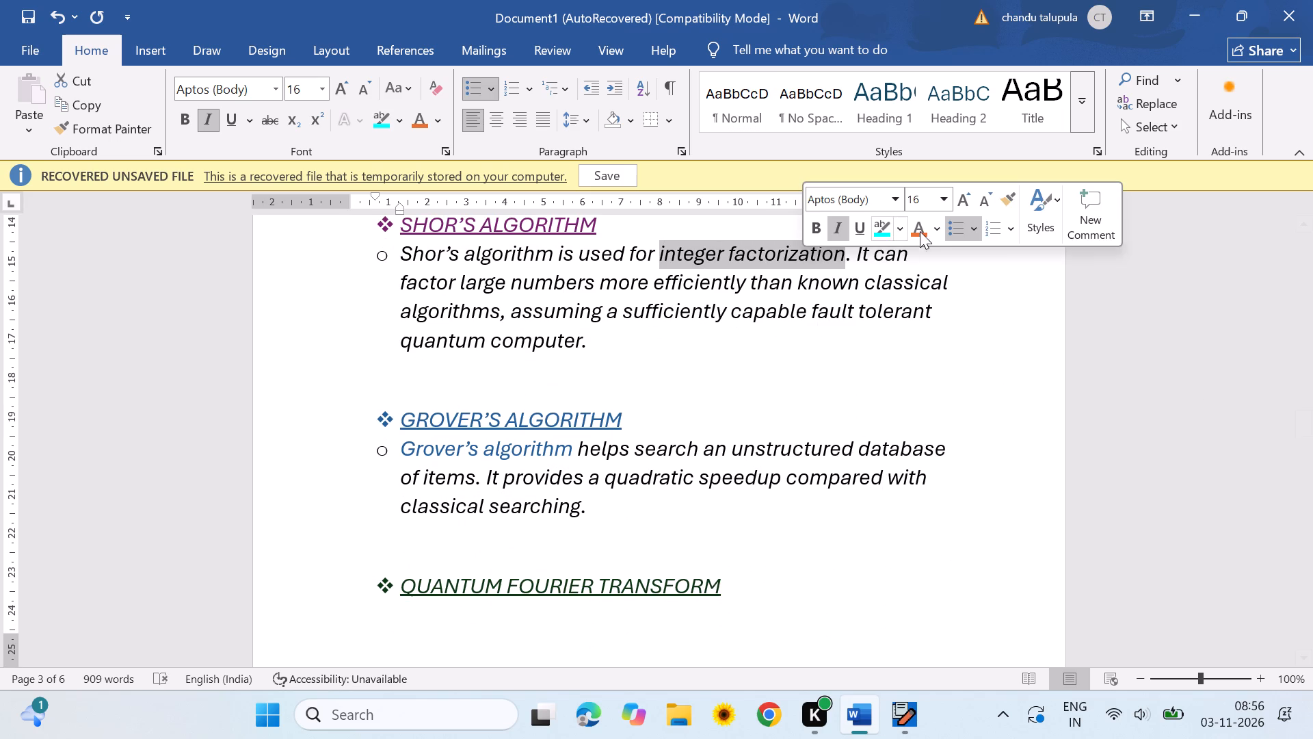
click(934, 231)
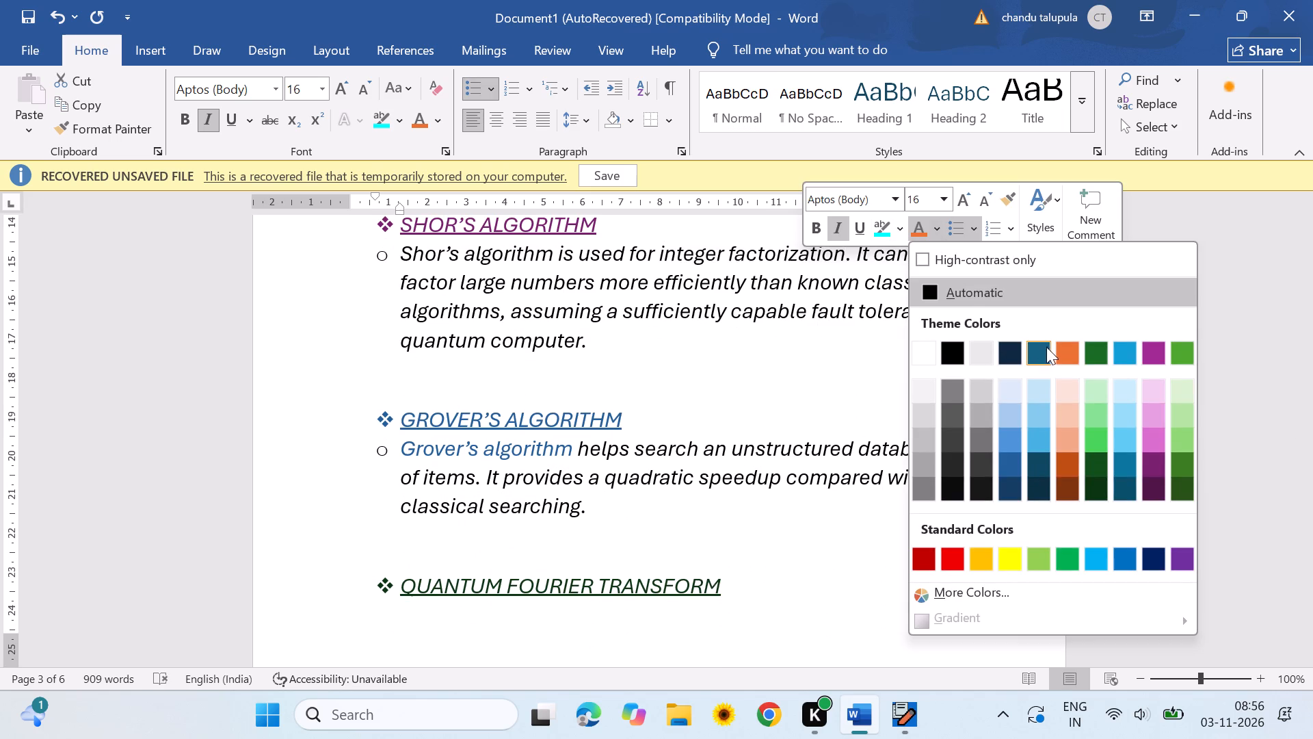
click(1034, 352)
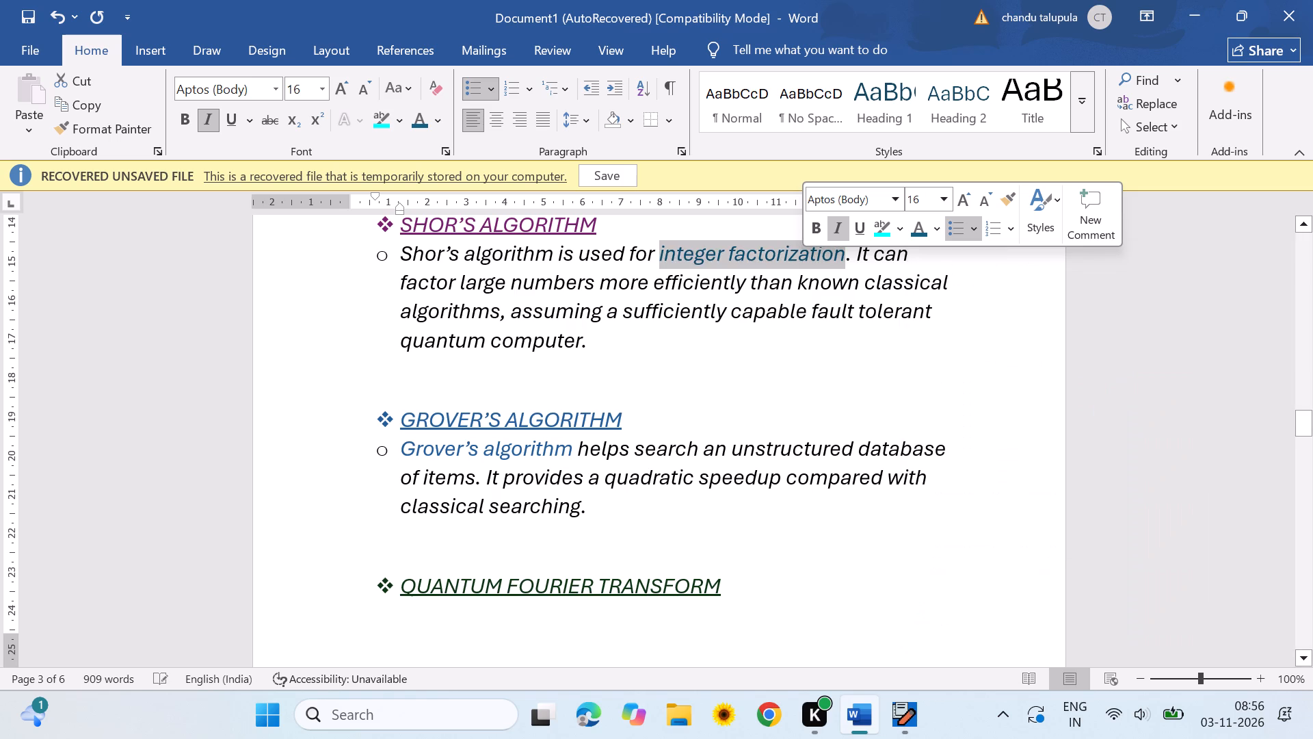
click(883, 349)
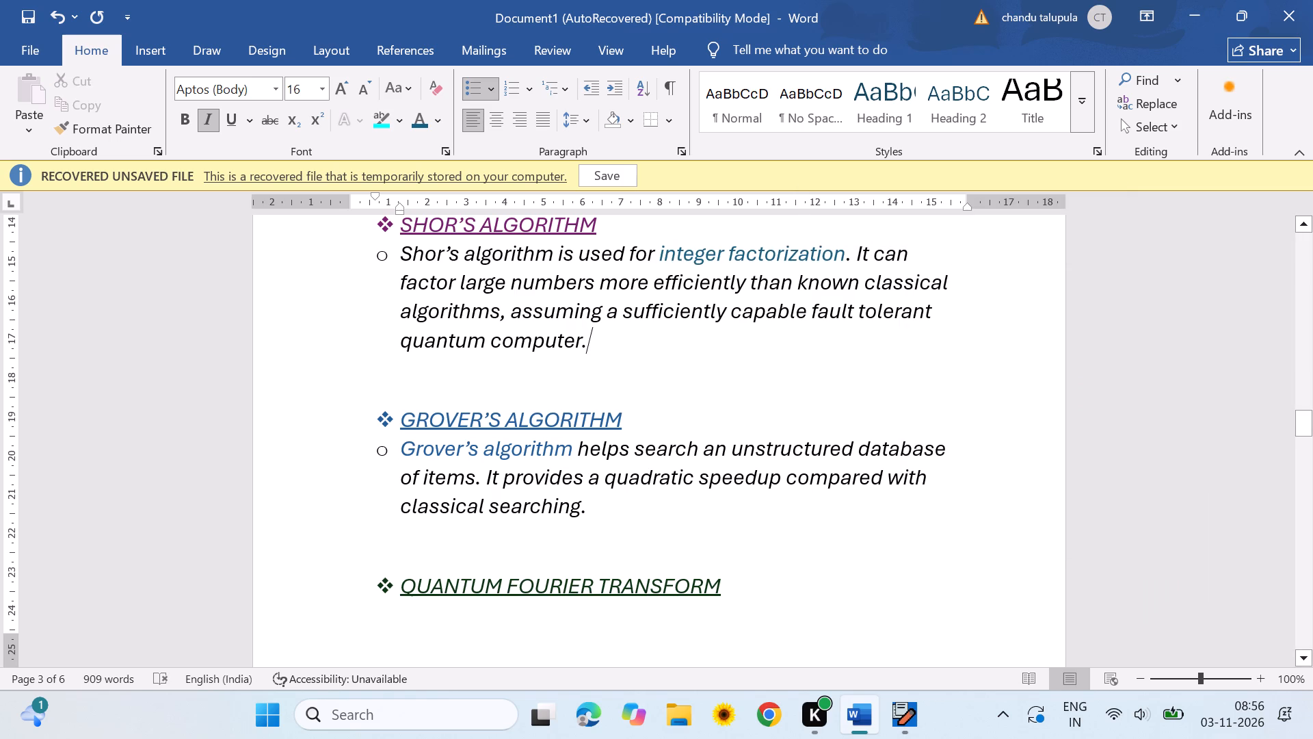
Highlight "unstructured database" in turquoise in the bullet under GROVER'S ALGORITHM.
drag(743, 448, 731, 445)
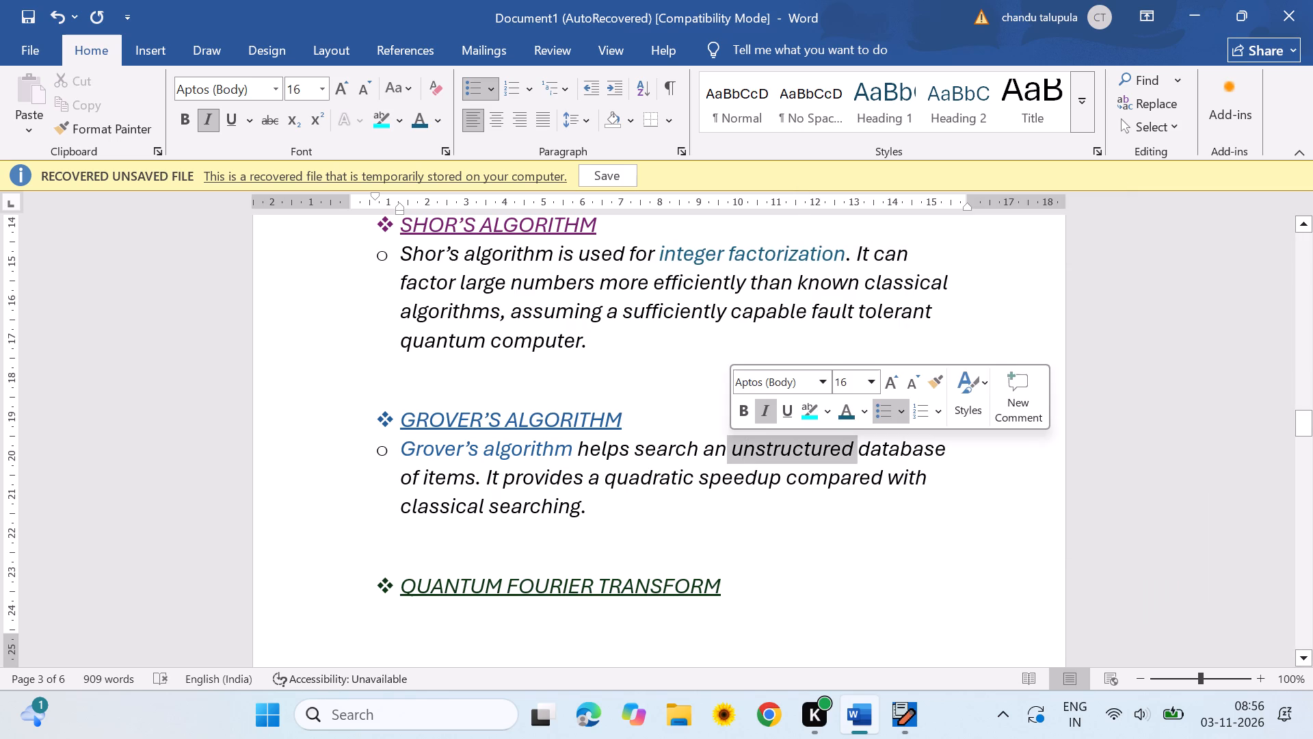
click(849, 505)
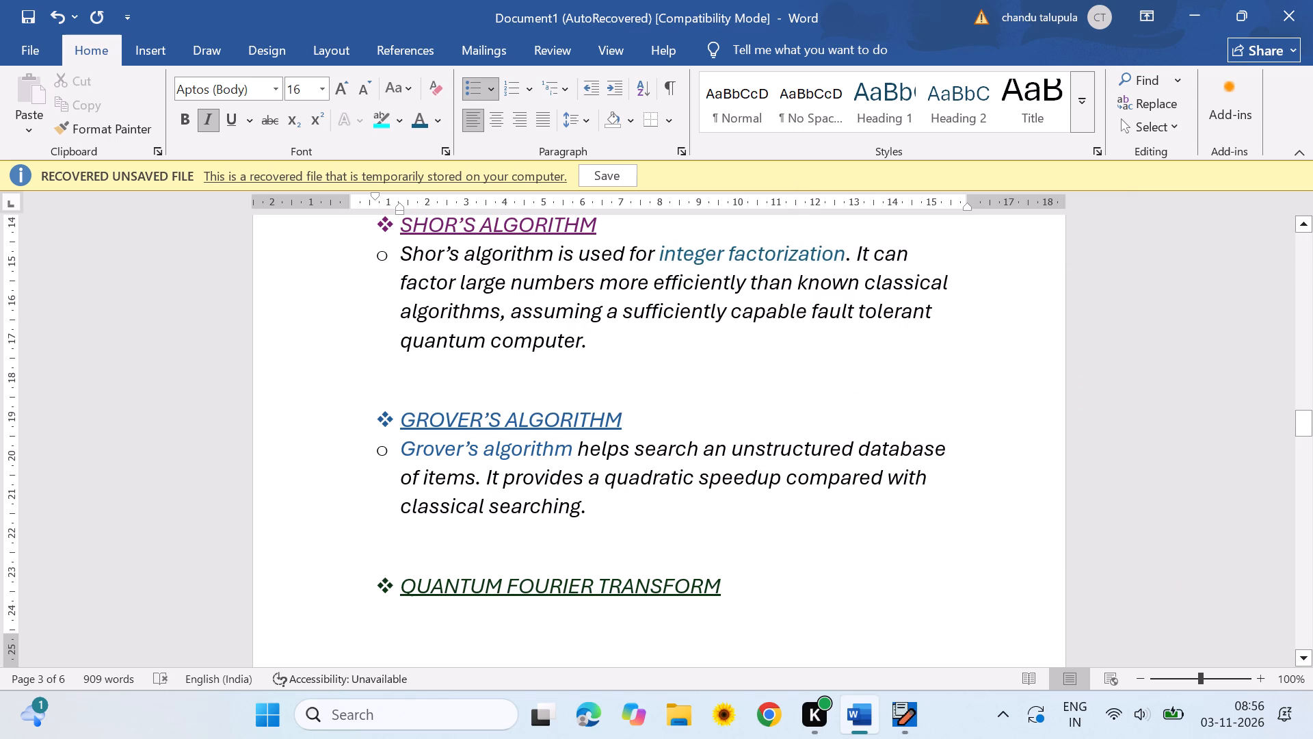
drag(734, 448, 951, 450)
click(1025, 415)
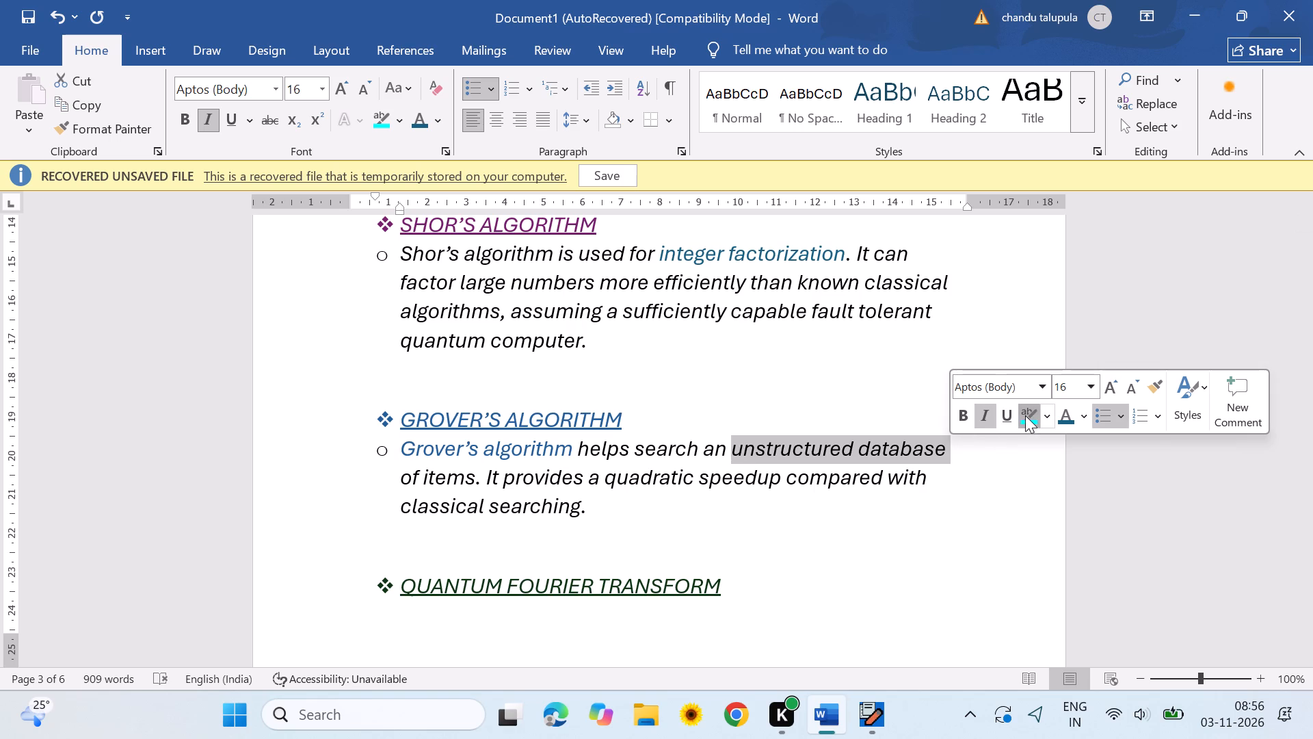
click(1083, 420)
click(1070, 420)
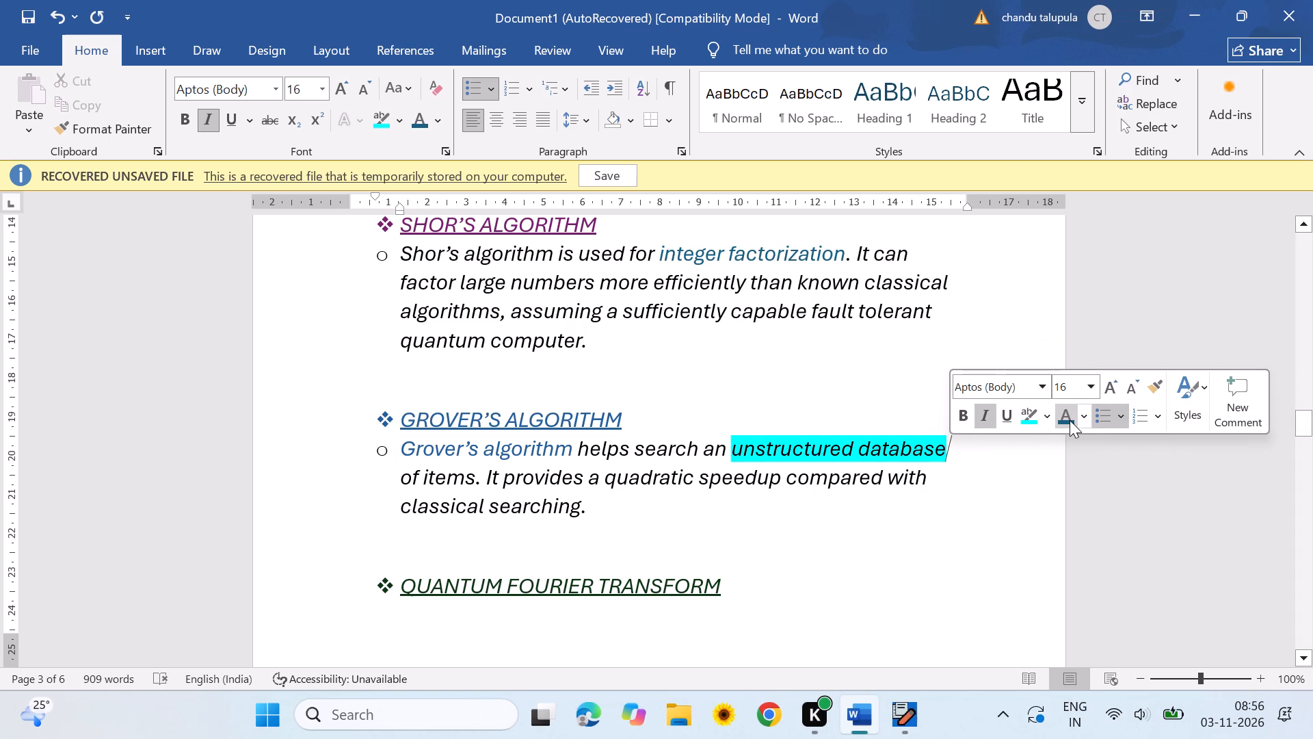
click(1067, 419)
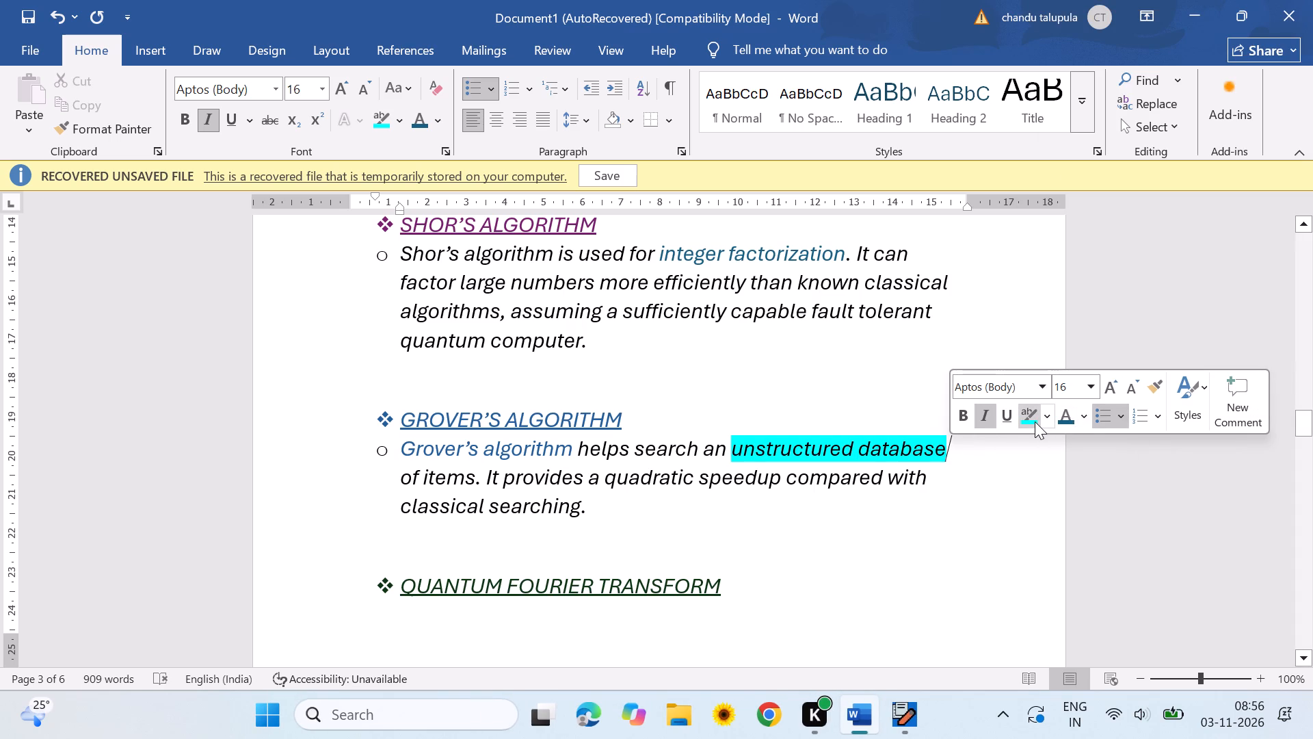
click(1035, 422)
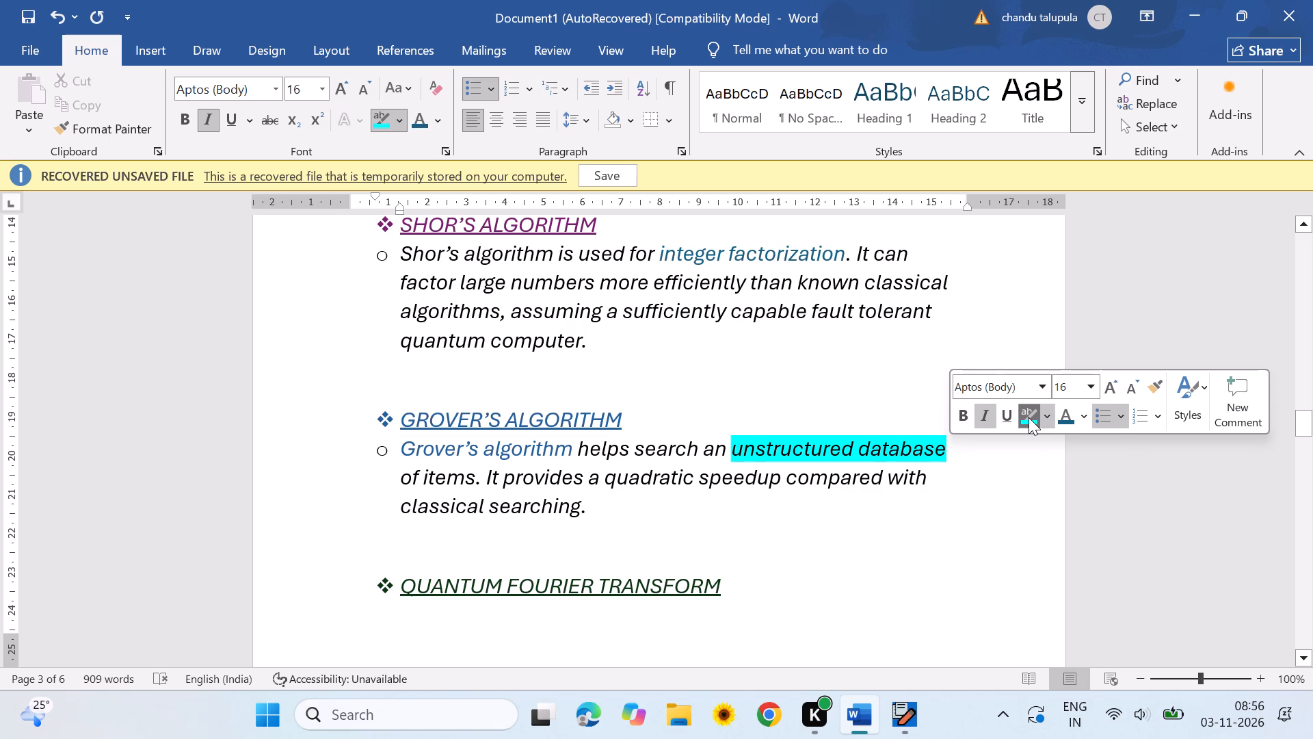
click(1029, 417)
click(1043, 523)
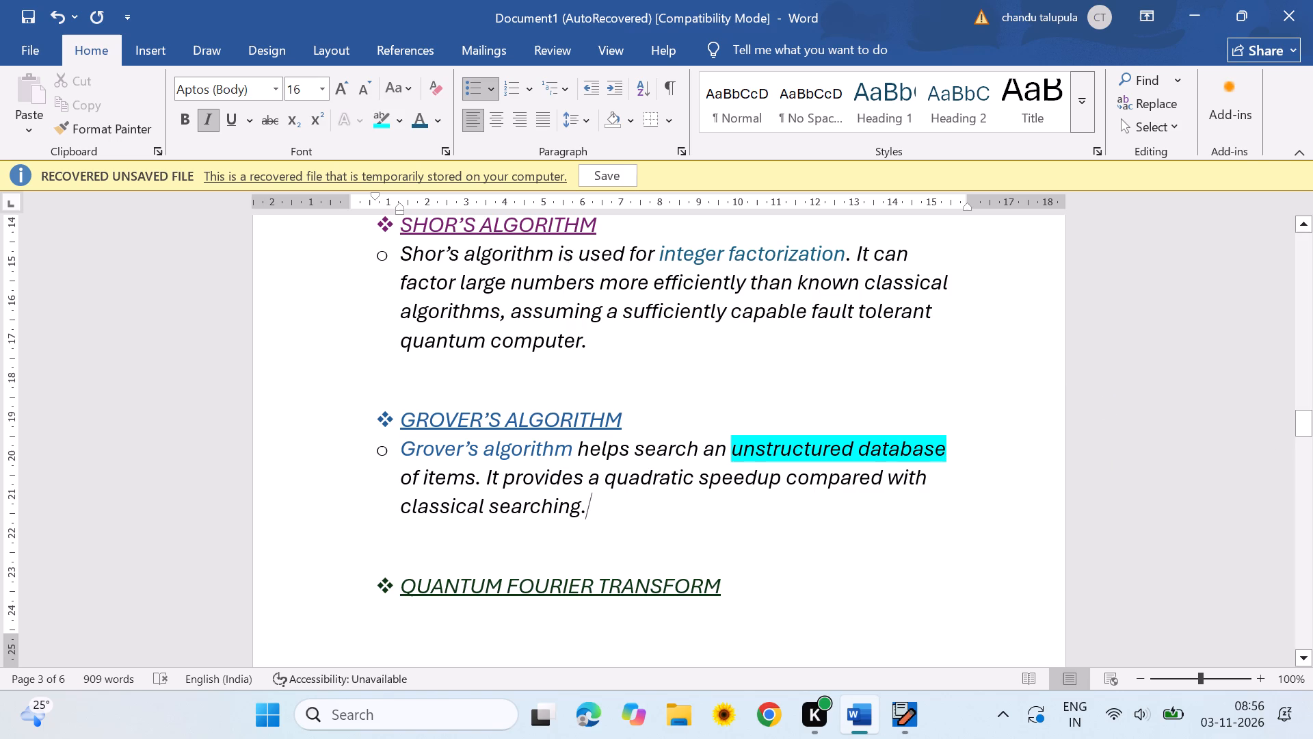
Extend the turquoise highlight to cover "an unstructured database" in the bullet under GROVER'S ALGORITHM.
drag(730, 450, 979, 461)
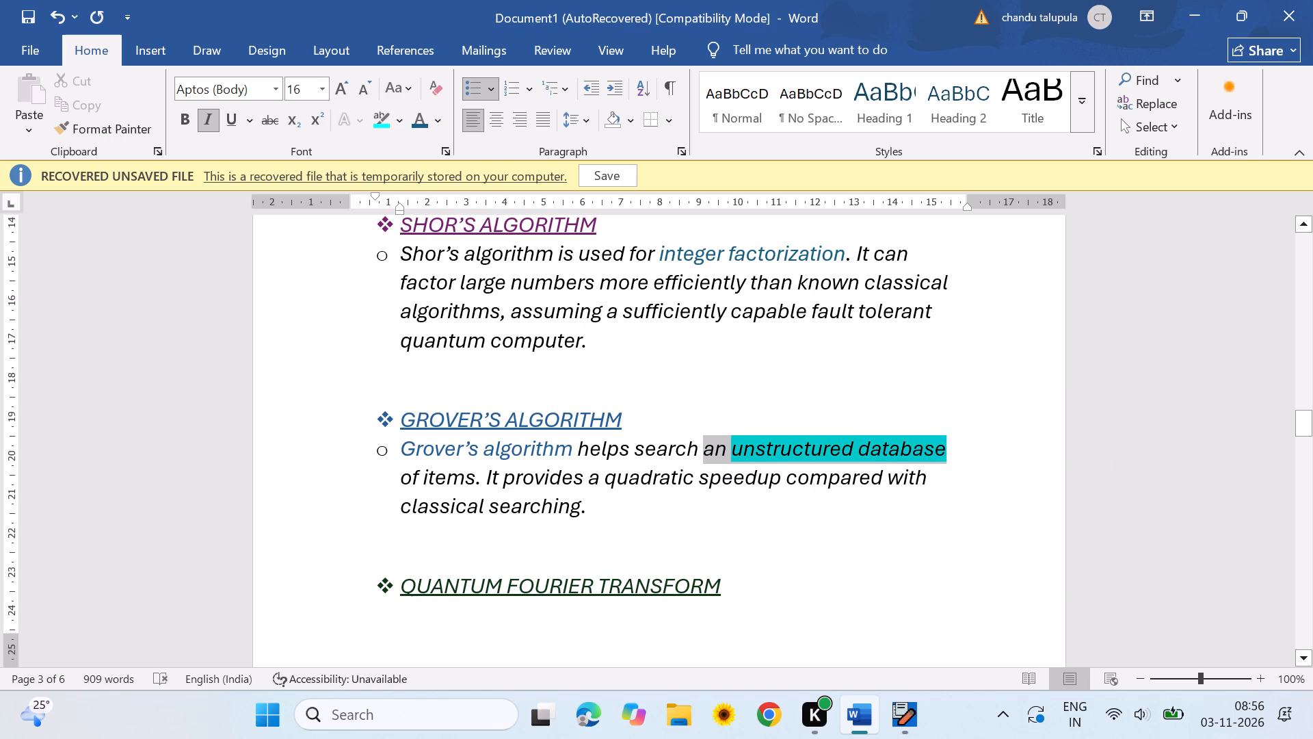
drag(979, 461, 979, 461)
click(1056, 429)
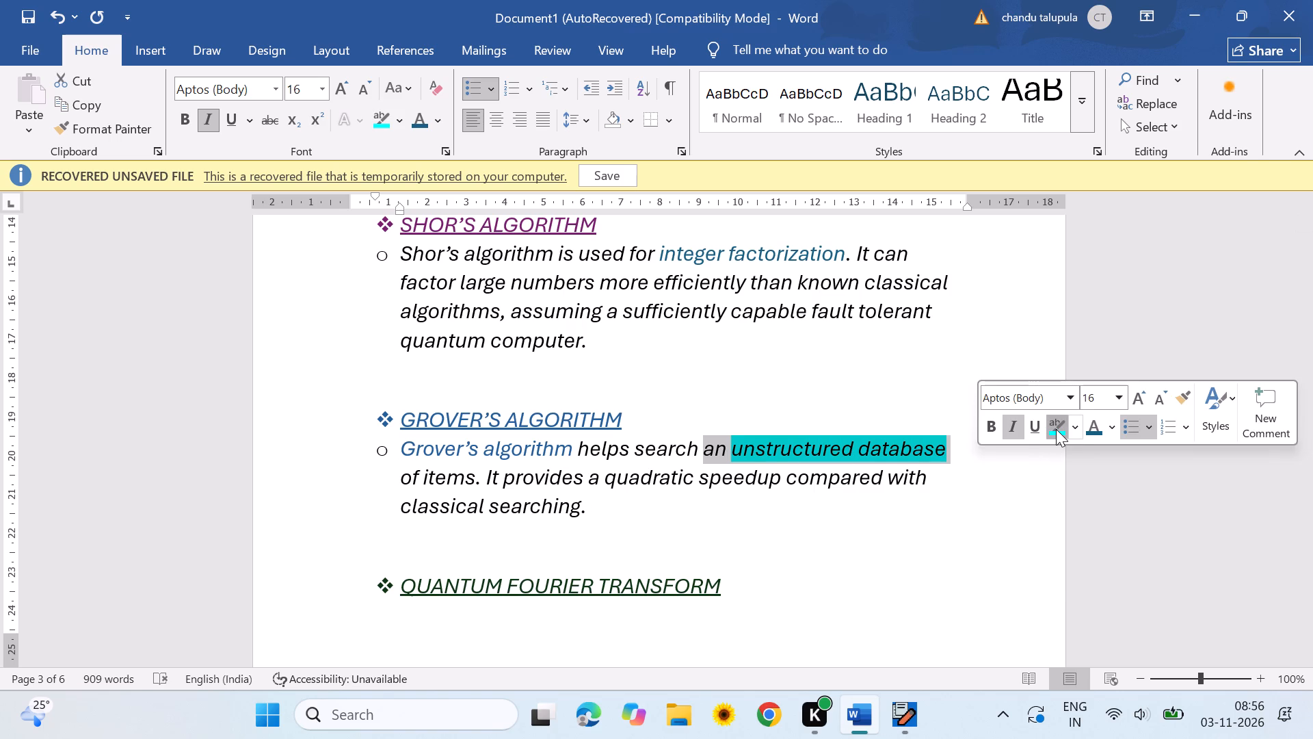
click(1056, 429)
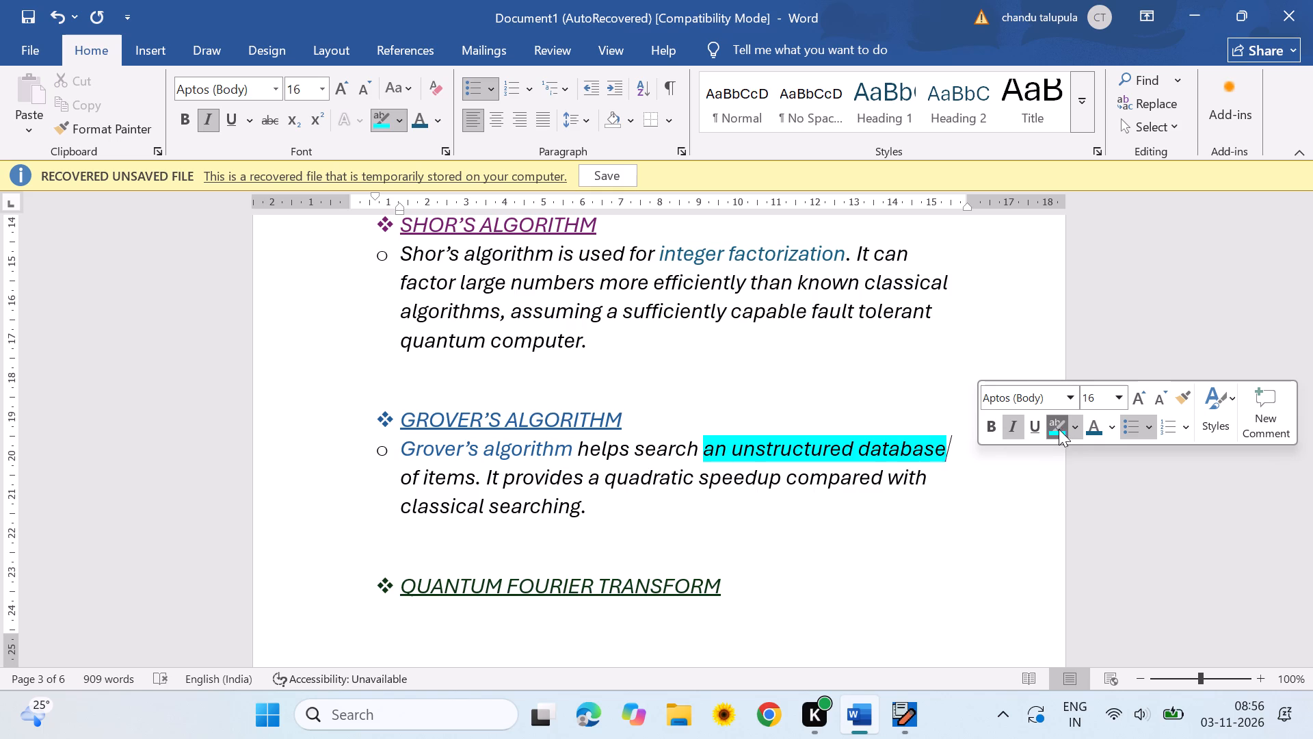
click(1065, 424)
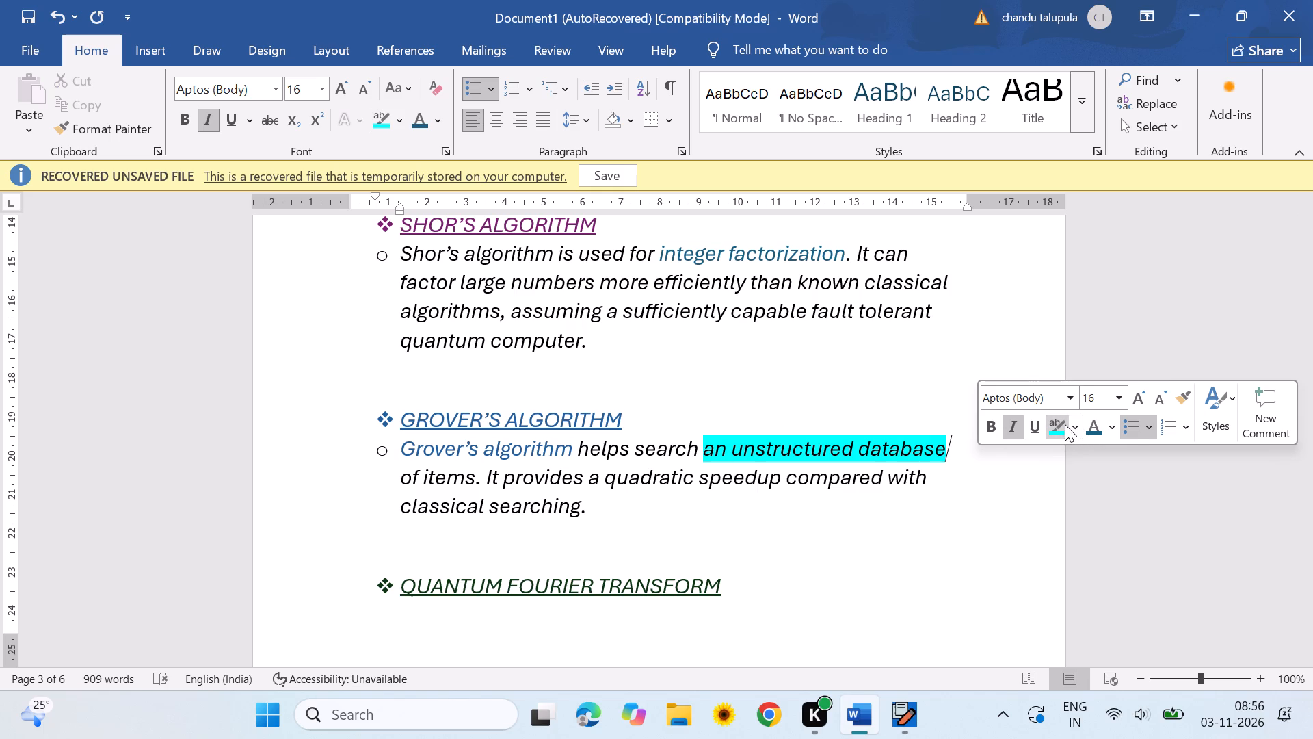
click(1098, 424)
click(996, 503)
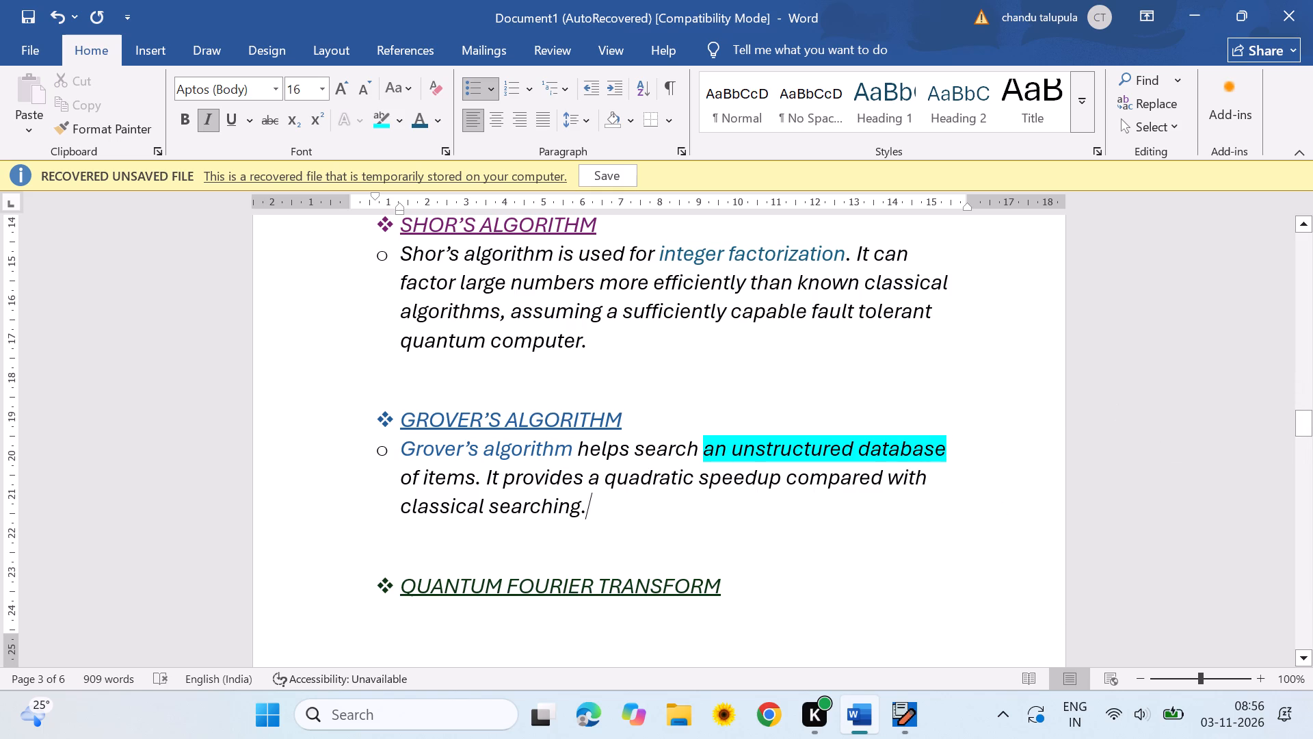
Set the font colour of "important mathematical operation" to dark teal in the bullet under QUANTUM FOURIER TRANSFORM.
drag(1310, 420, 1310, 439)
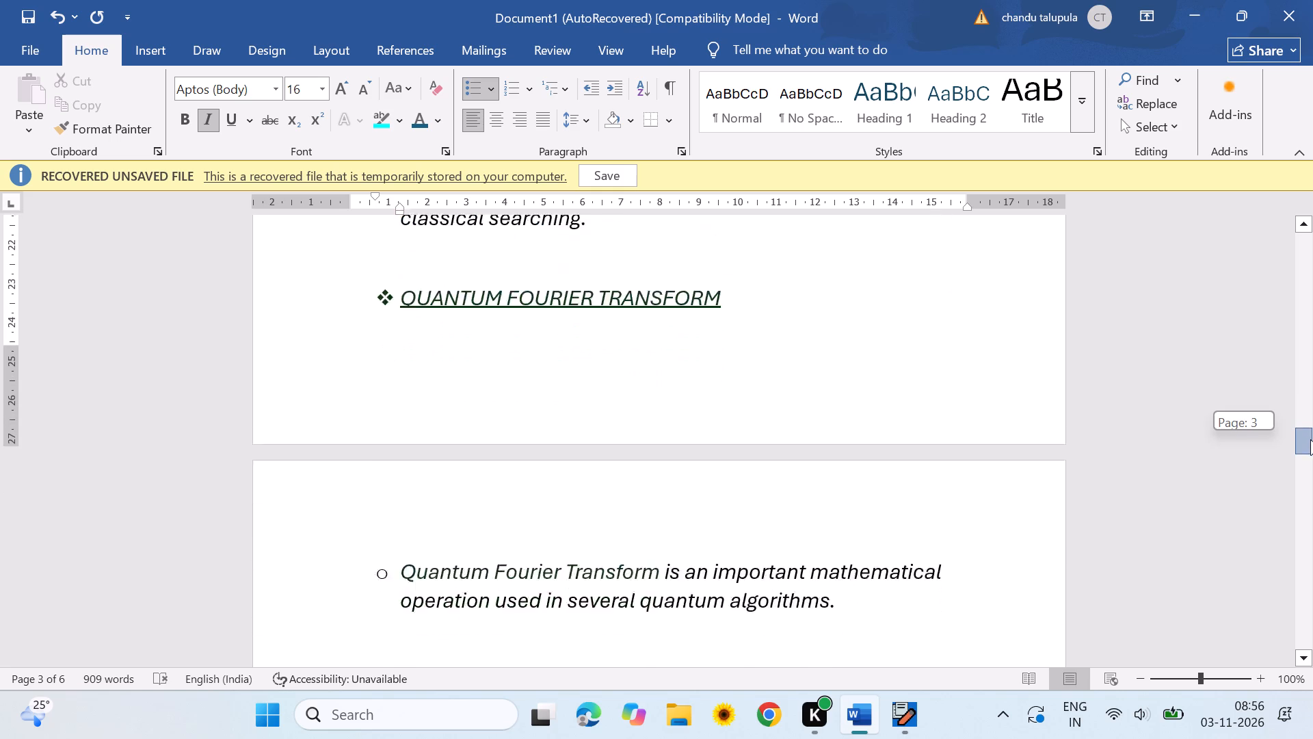
drag(1310, 439, 1312, 440)
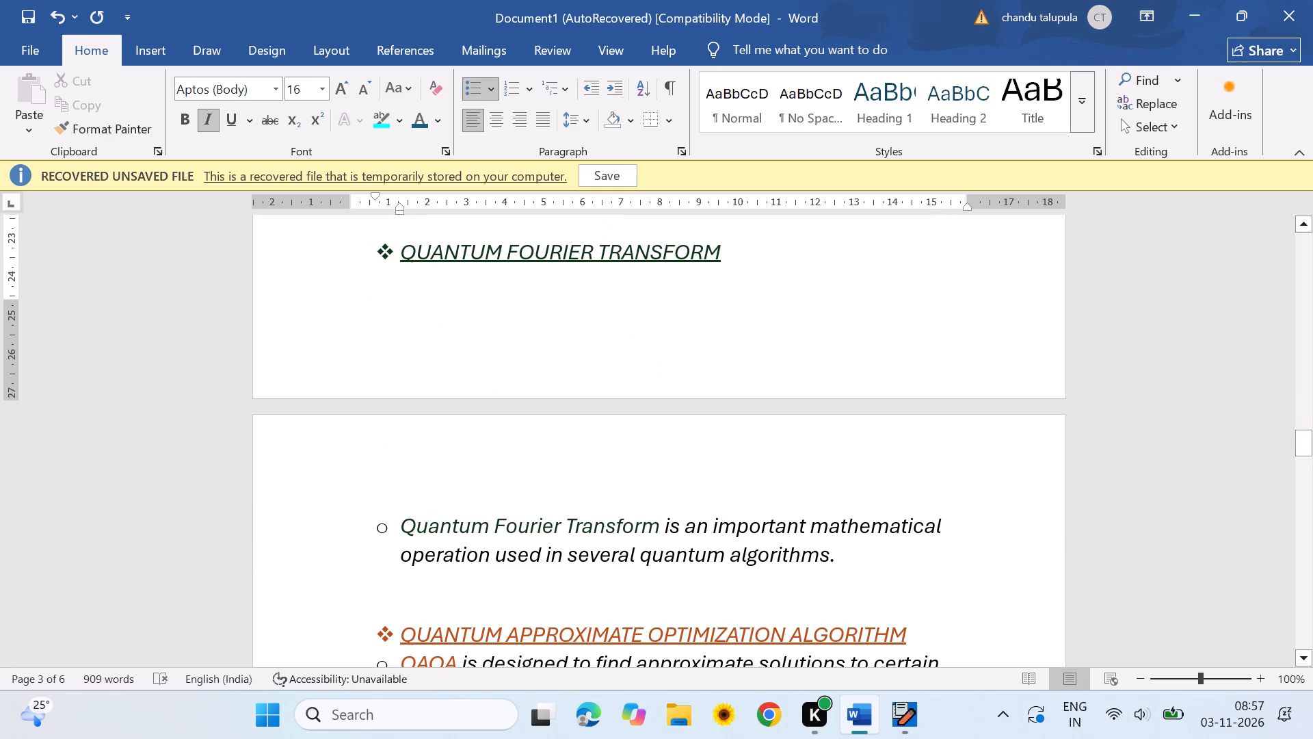
drag(802, 527, 512, 555)
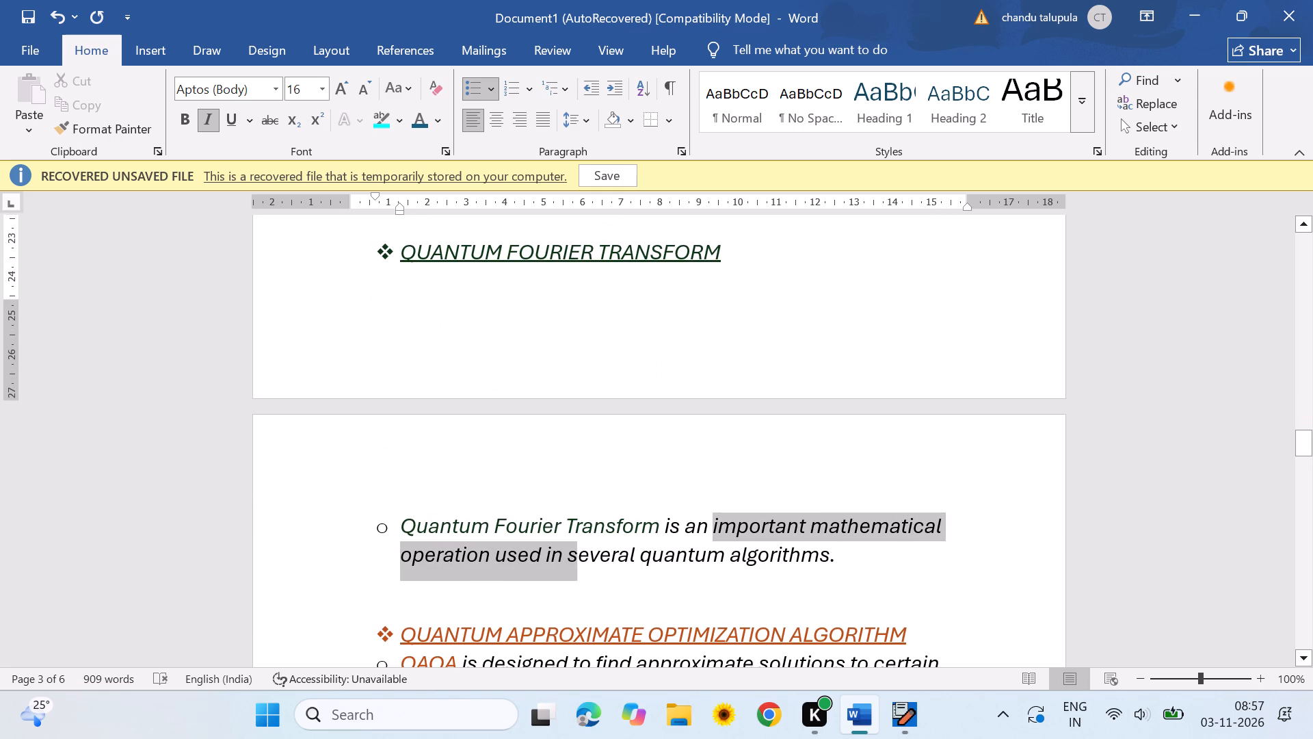
drag(512, 555, 487, 554)
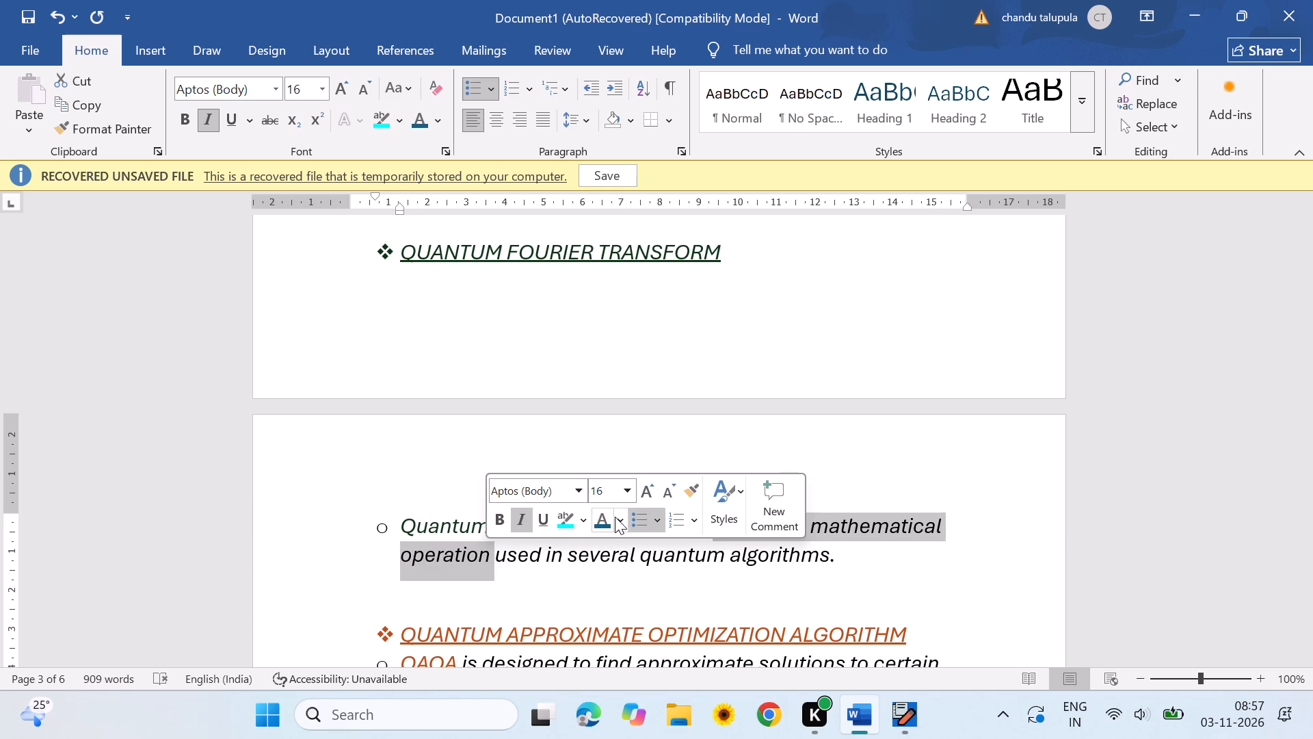
click(604, 517)
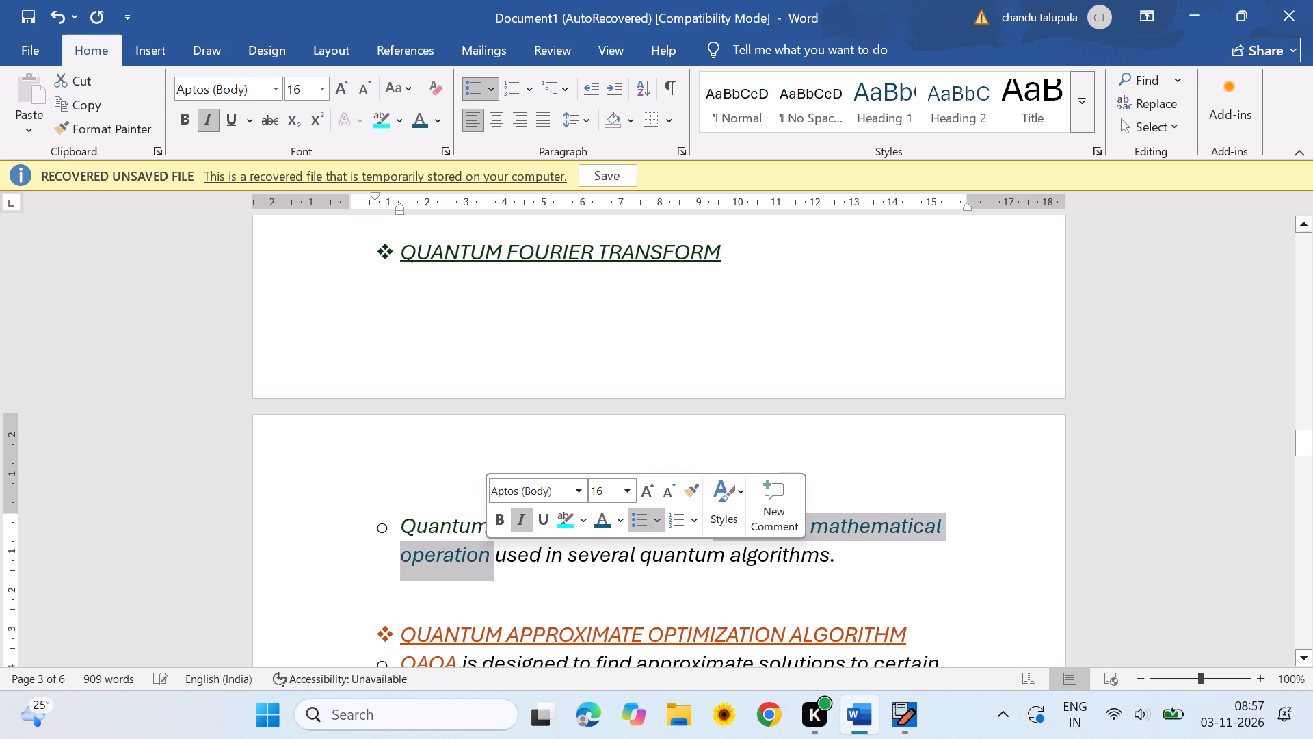
click(916, 601)
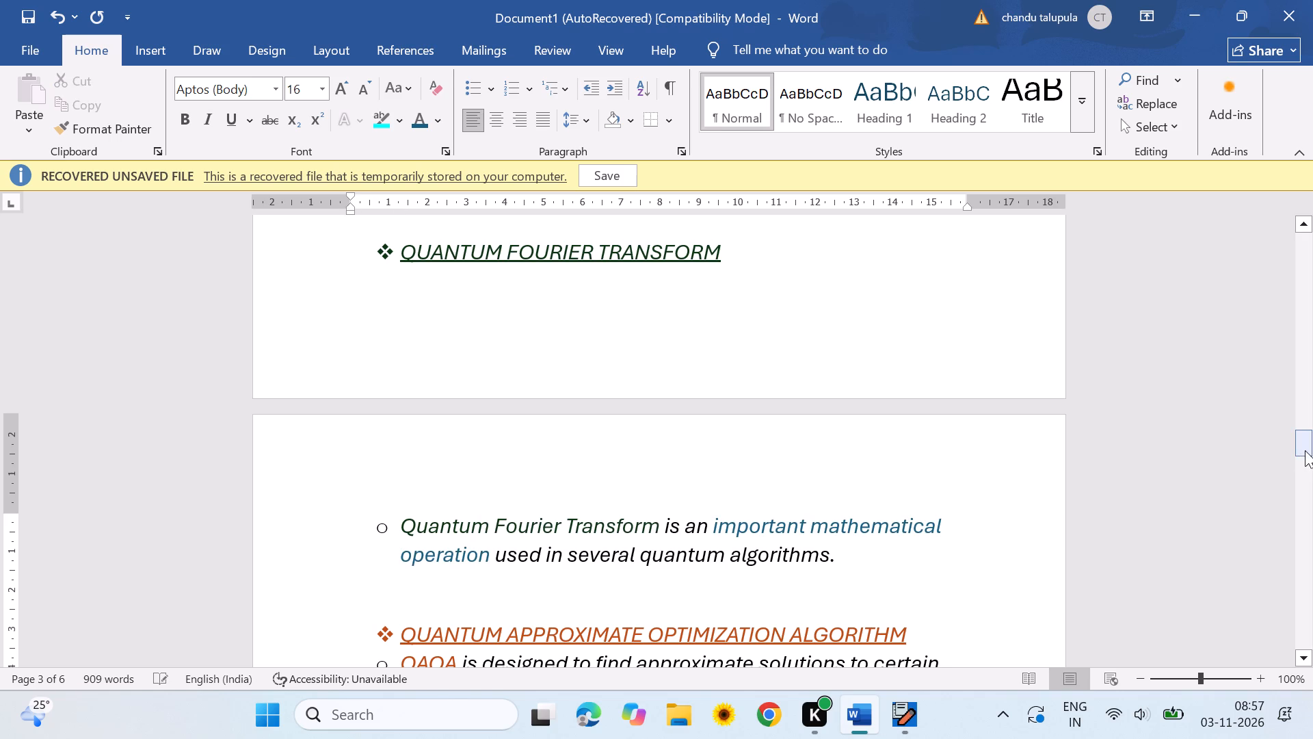
Set the font colour of "optimization problems" to dark teal in the bullet under QUANTUM APPROXIMATE OPTIMIZATION ALGORITHM.
drag(1309, 449, 1310, 467)
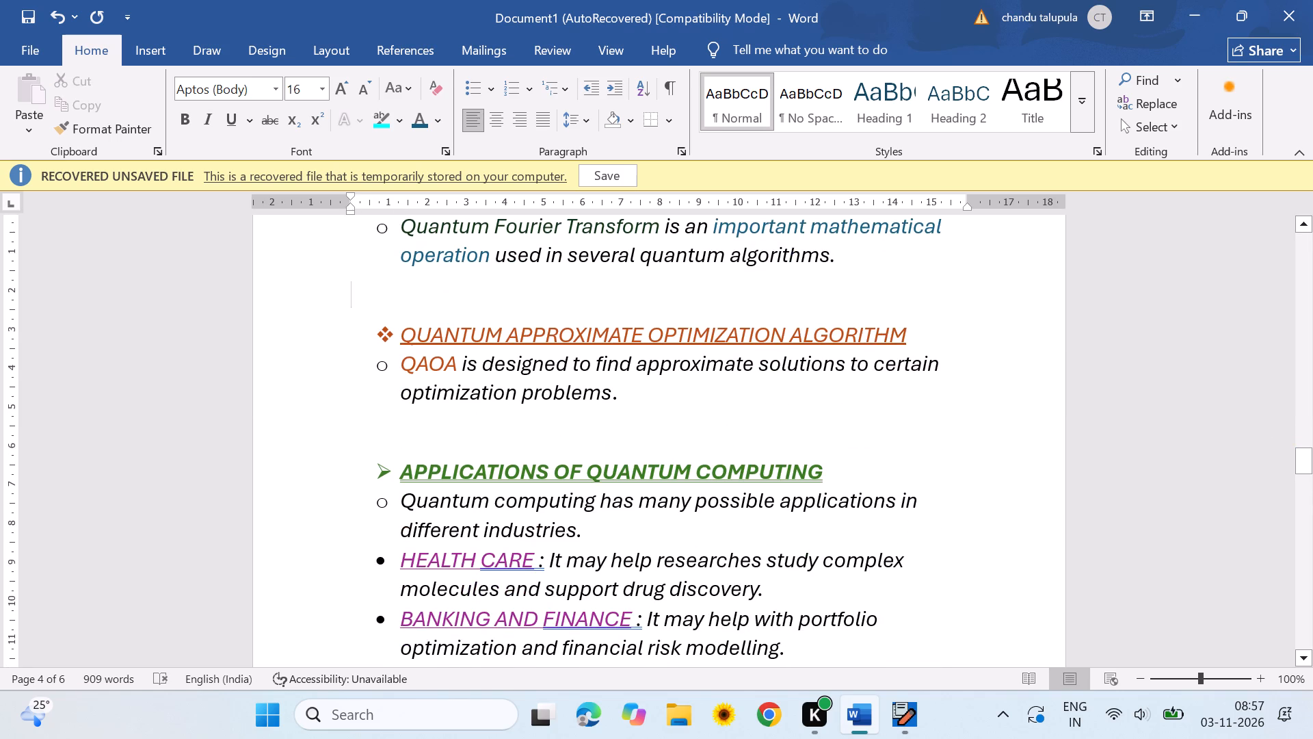
drag(403, 403, 614, 393)
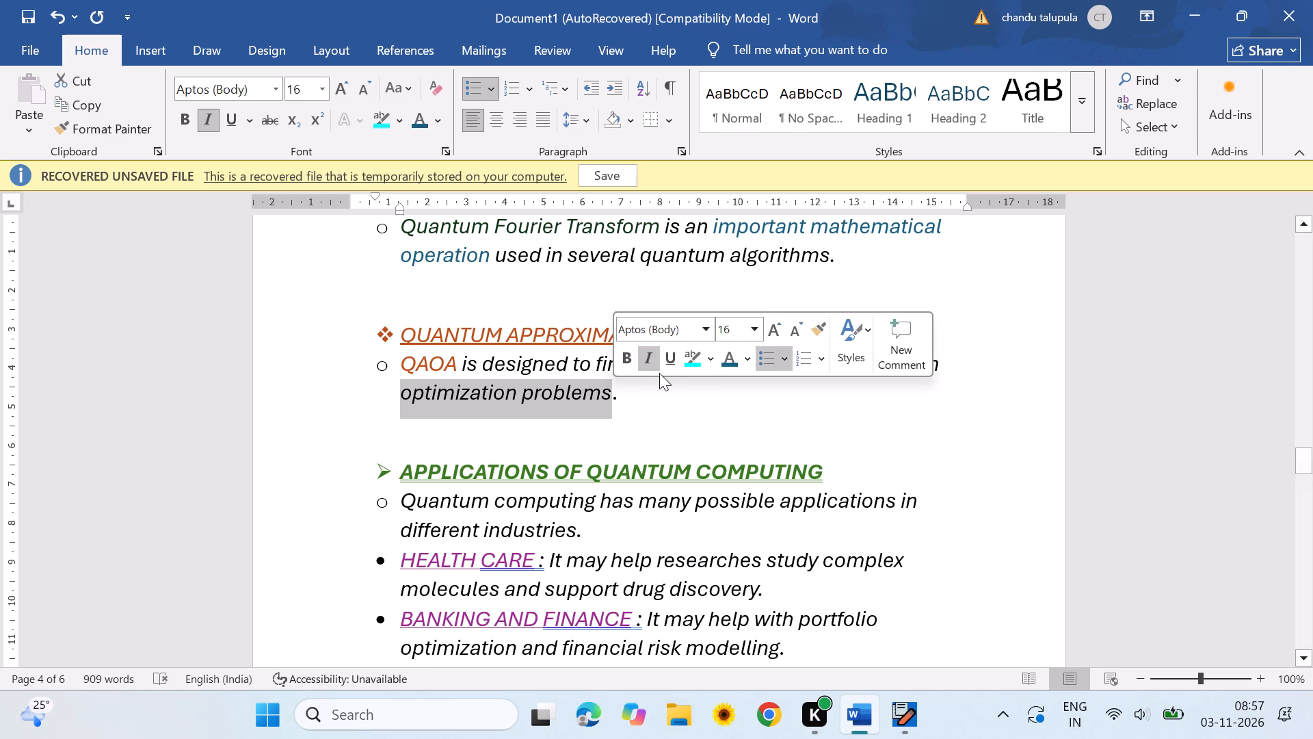
click(726, 360)
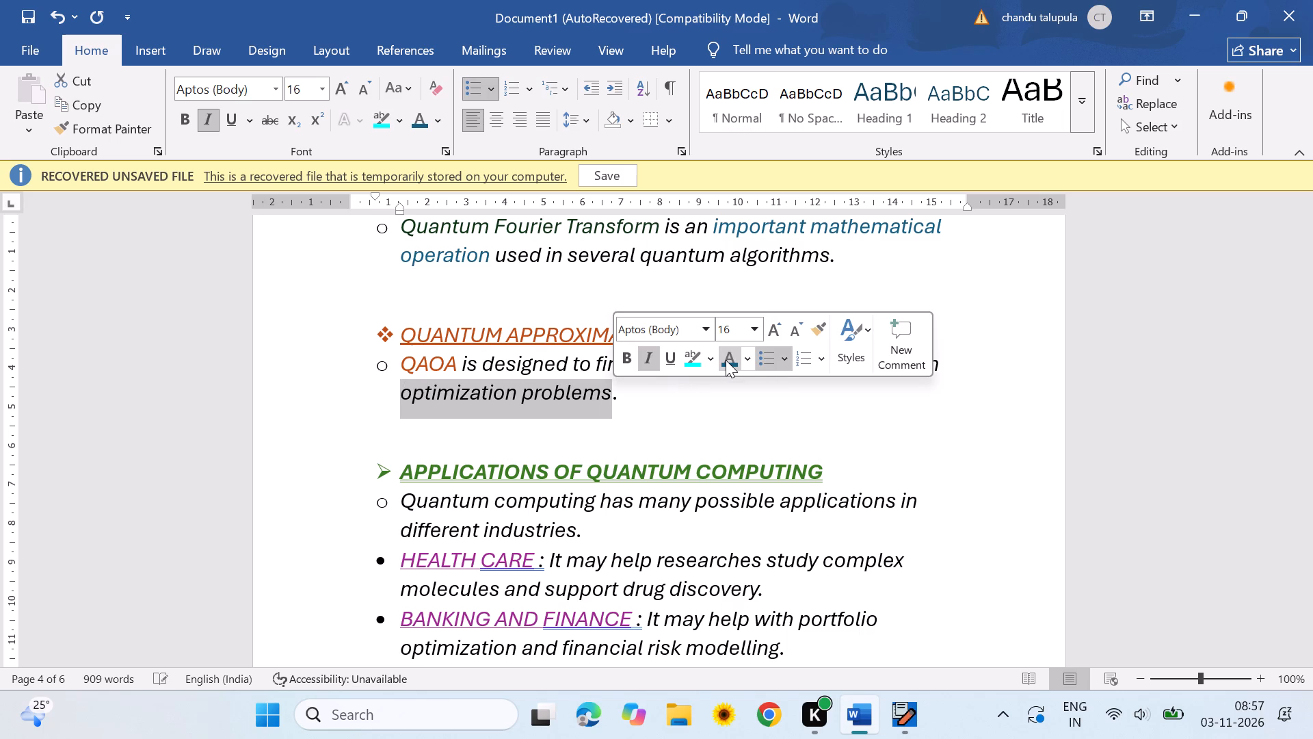
click(748, 429)
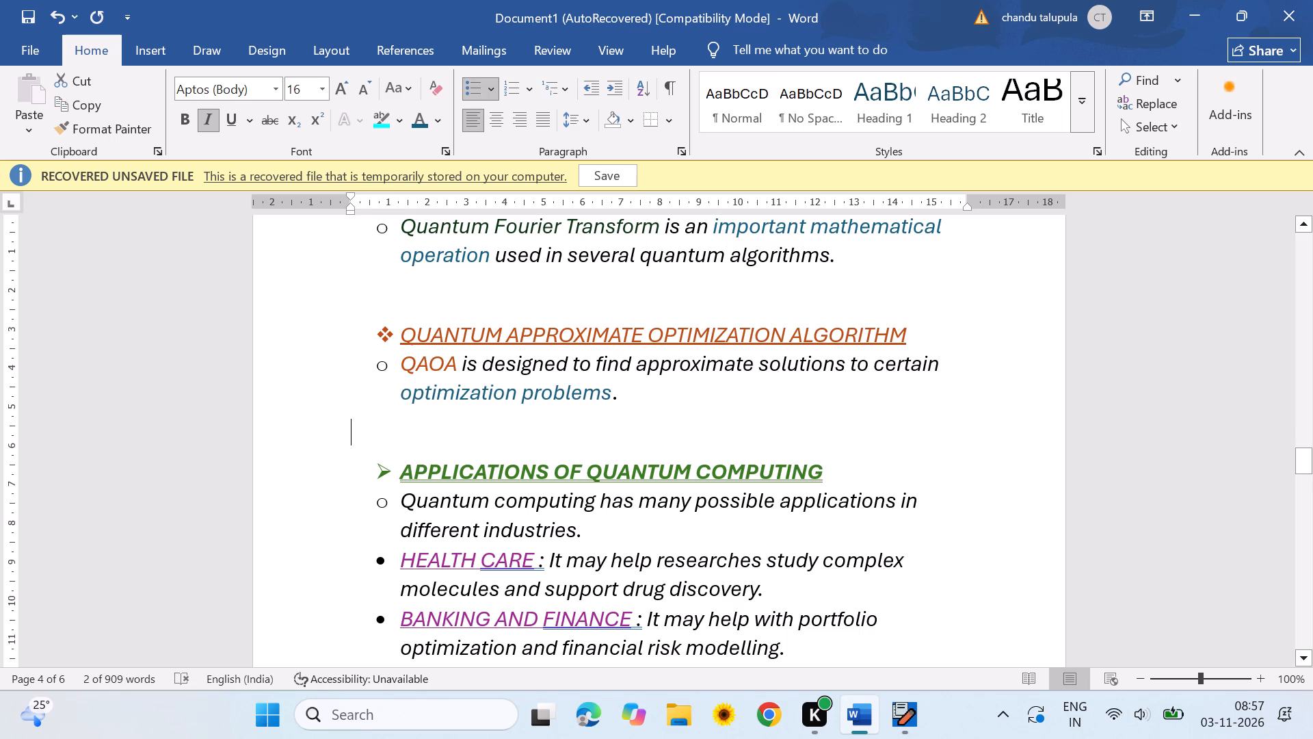
Set the font colour of "molecules and support drug discovery" to dark teal in the HEALTH CARE bullet.
drag(1308, 465, 1308, 469)
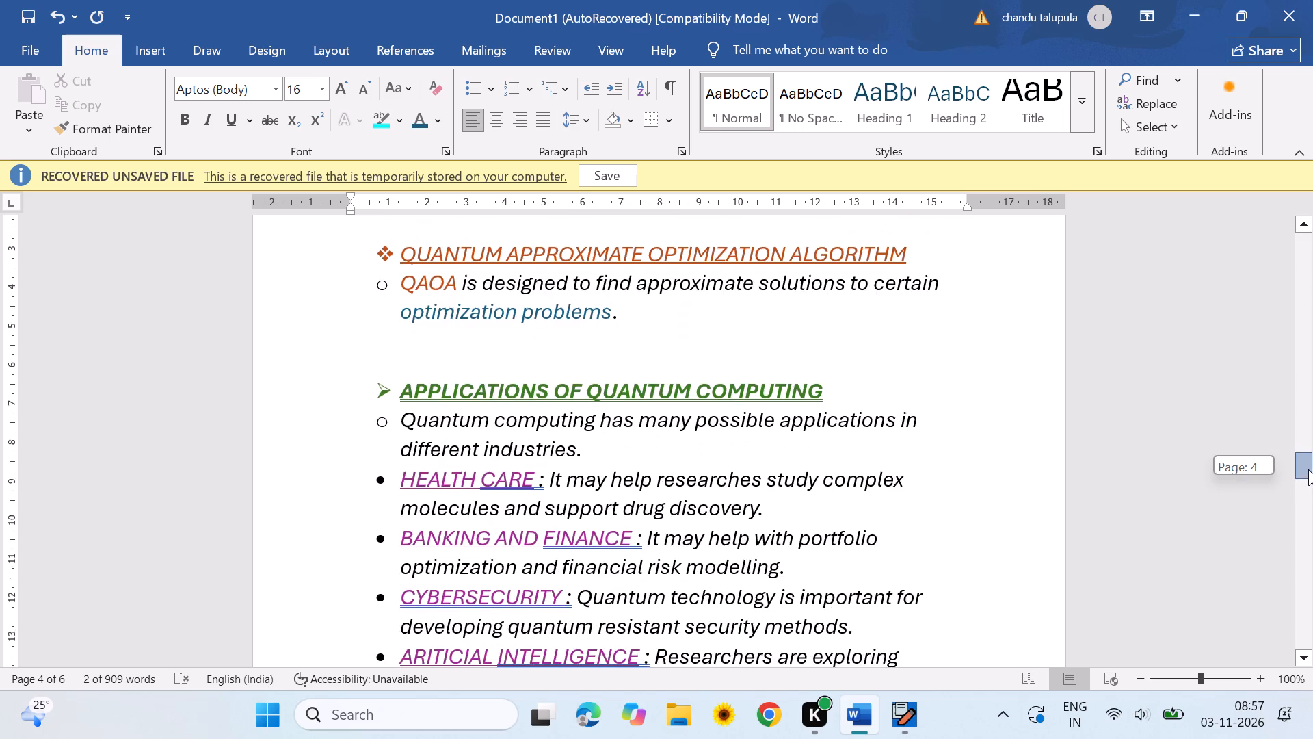
drag(1308, 469, 1308, 481)
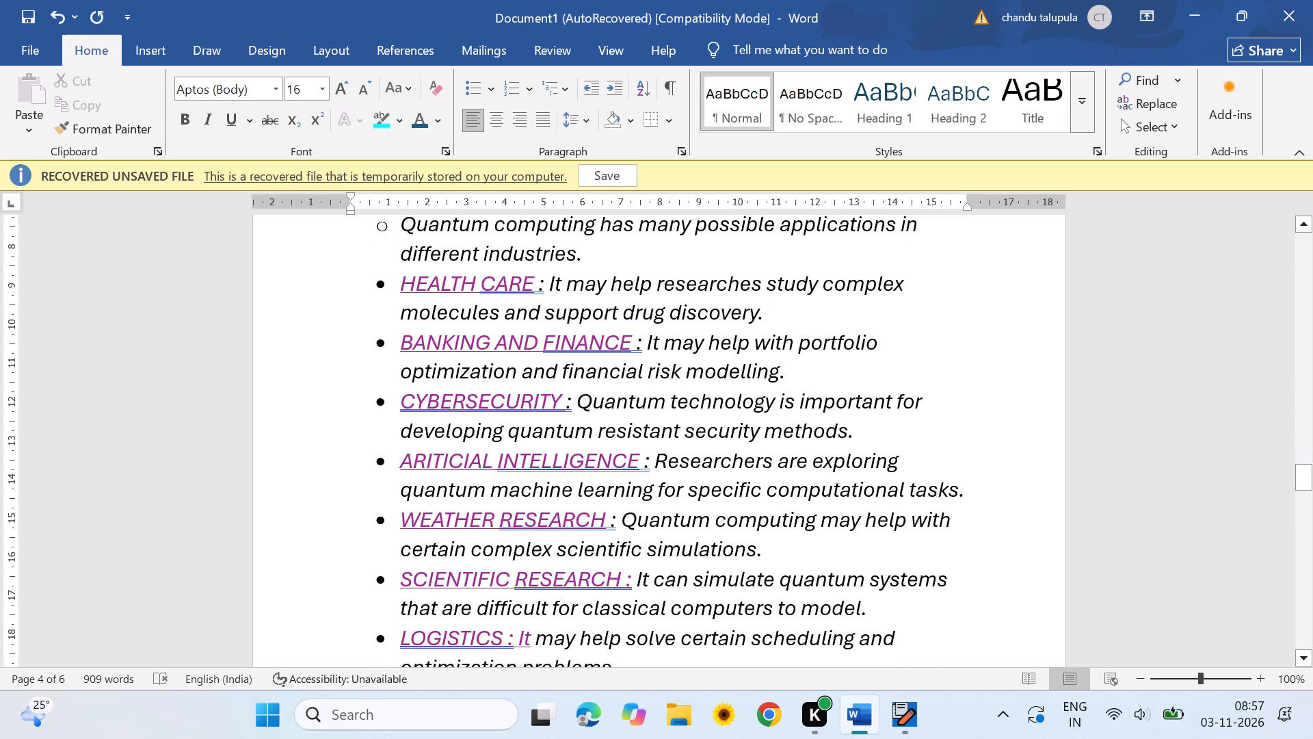
drag(409, 313, 676, 320)
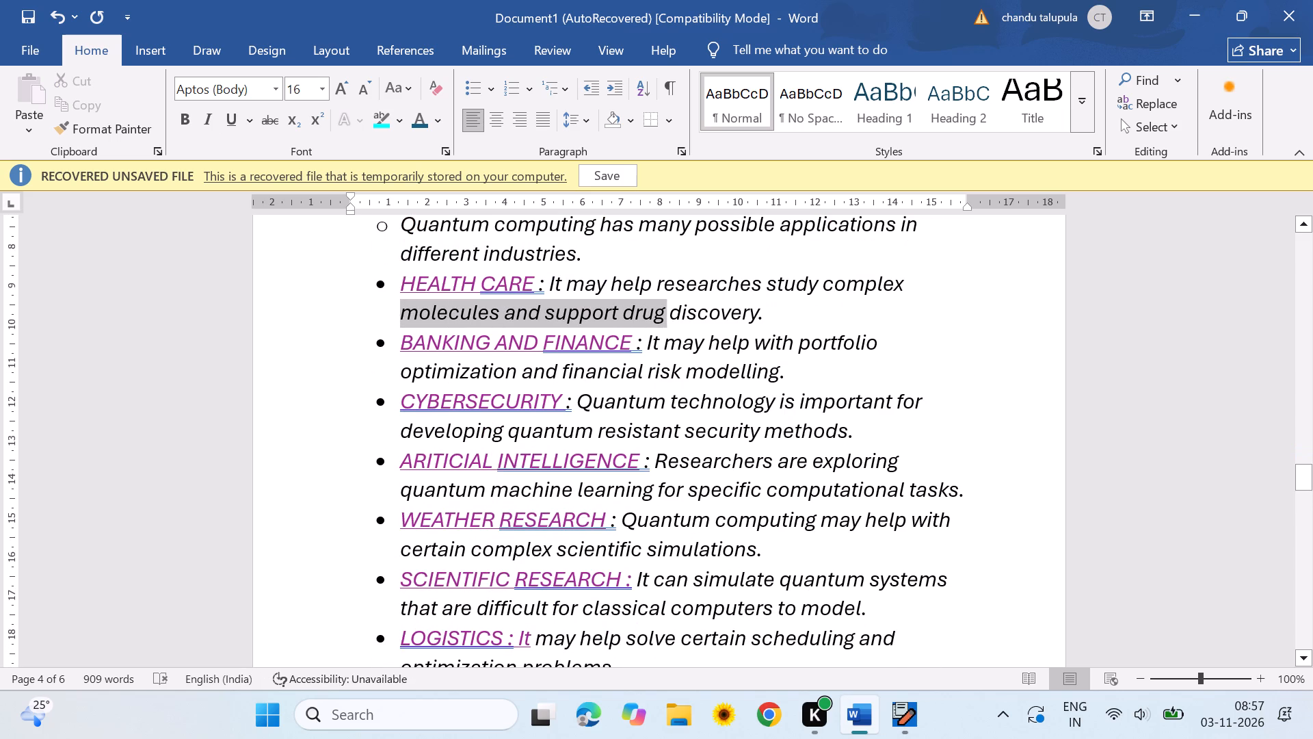
drag(676, 320, 747, 320)
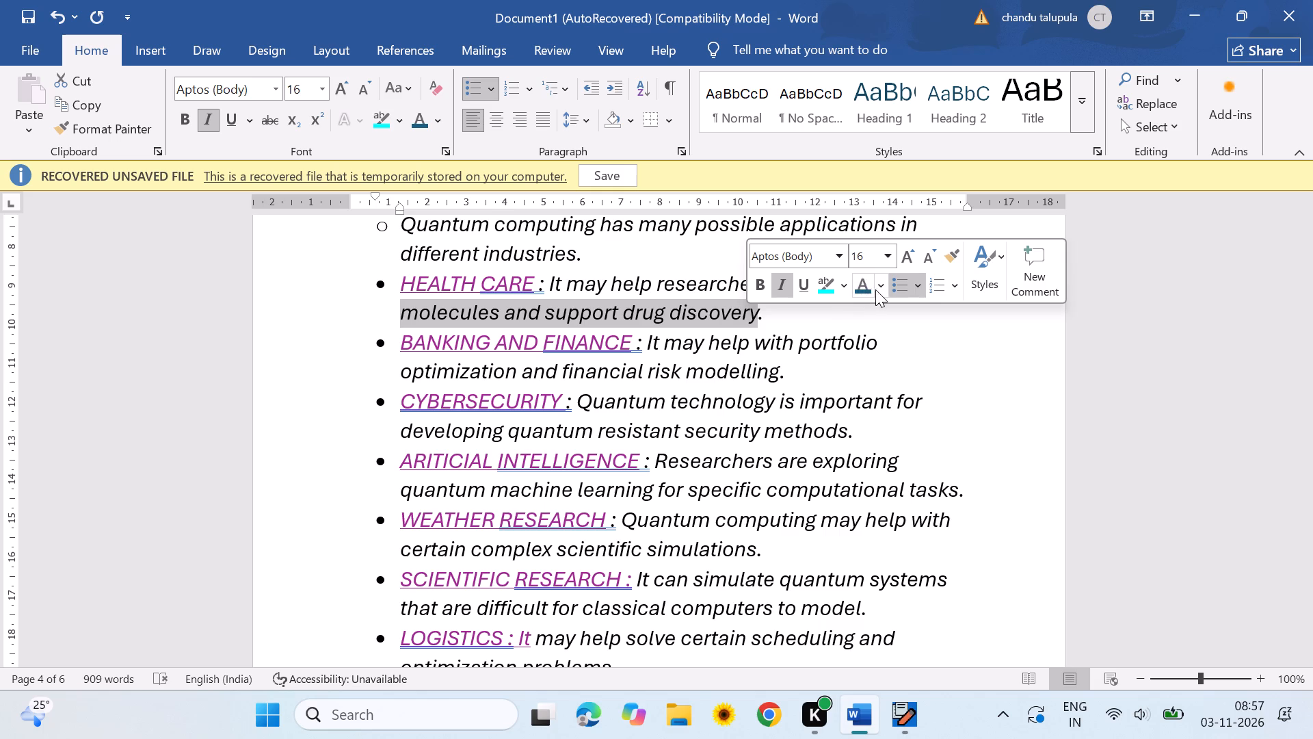
click(868, 287)
click(940, 366)
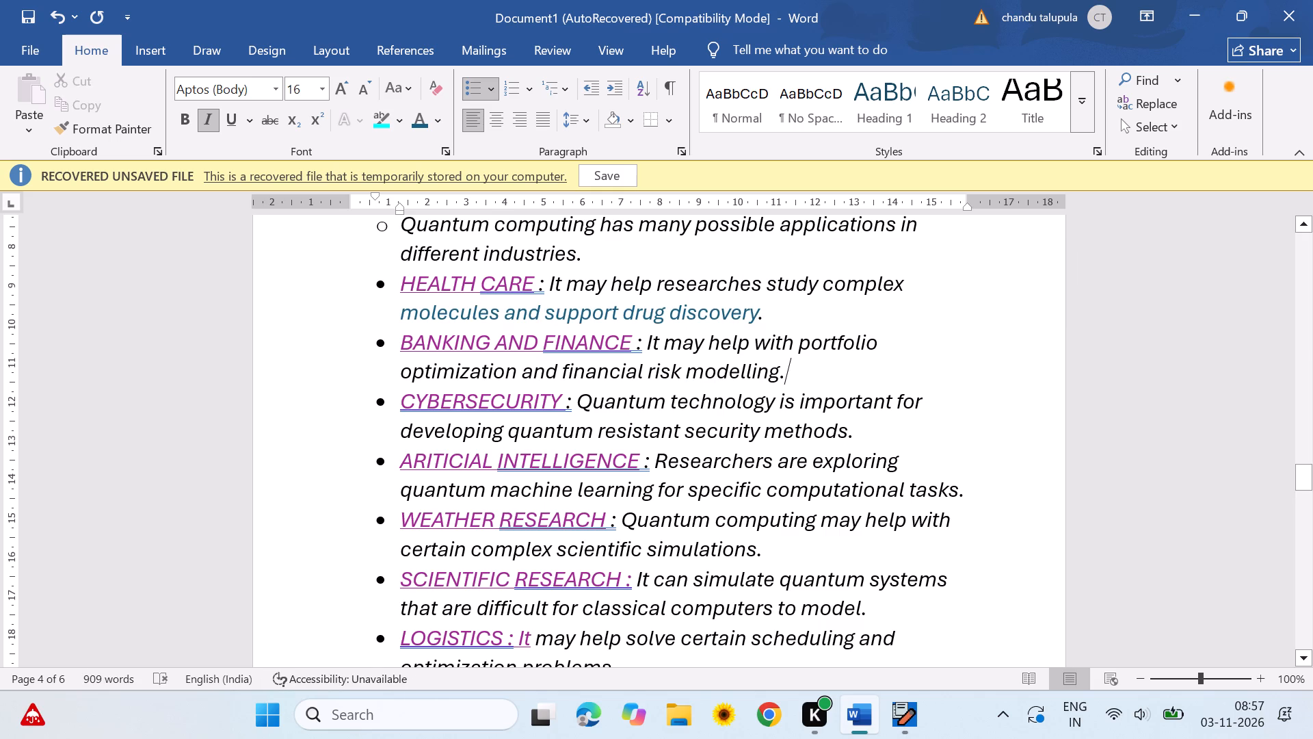
Set the font colour of "financial risk" to dark teal in the BANKING AND FINANCE bullet.
drag(571, 375, 754, 376)
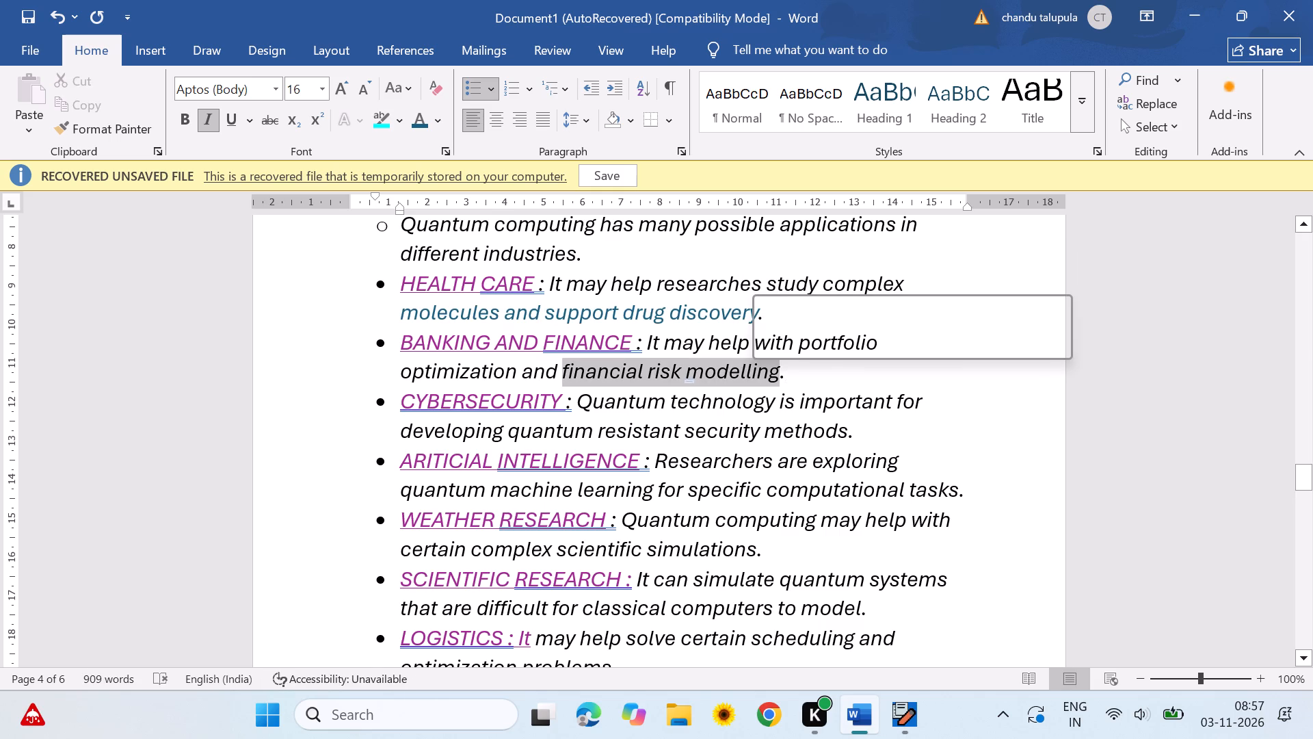
click(788, 383)
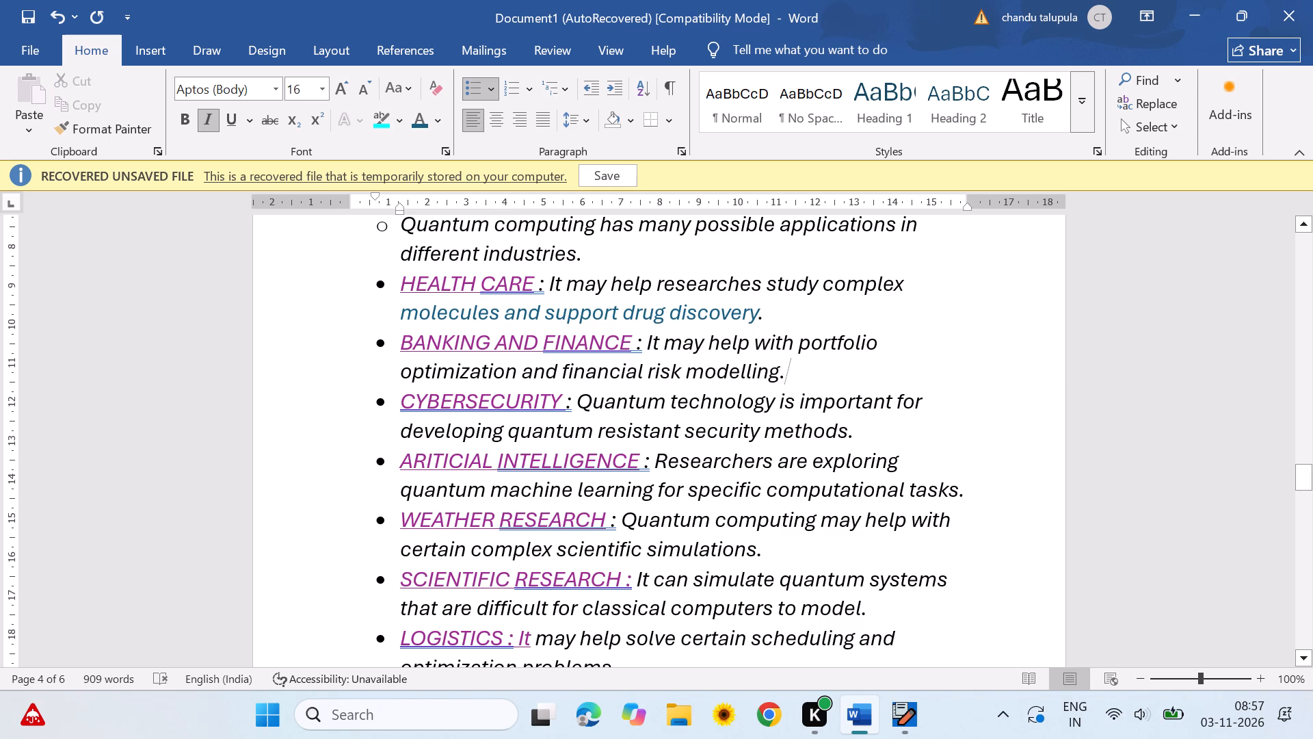
drag(565, 374, 682, 389)
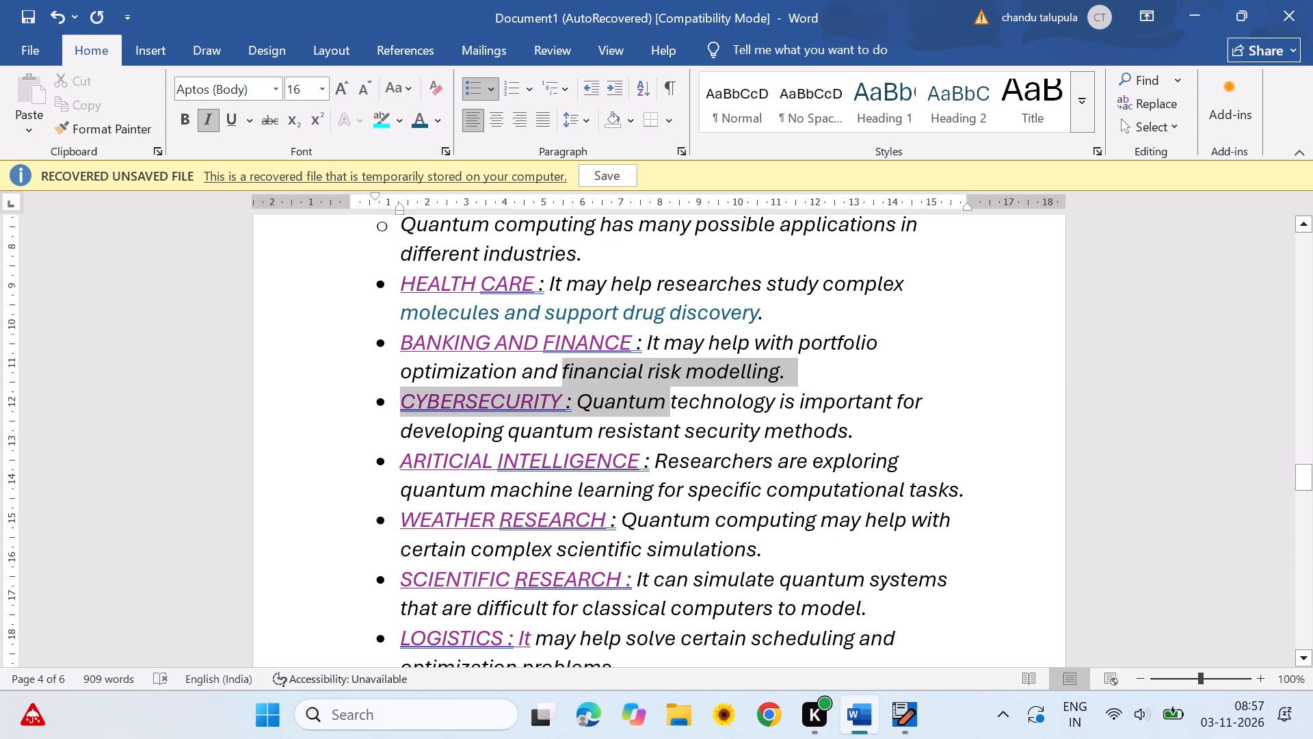
drag(682, 389, 683, 378)
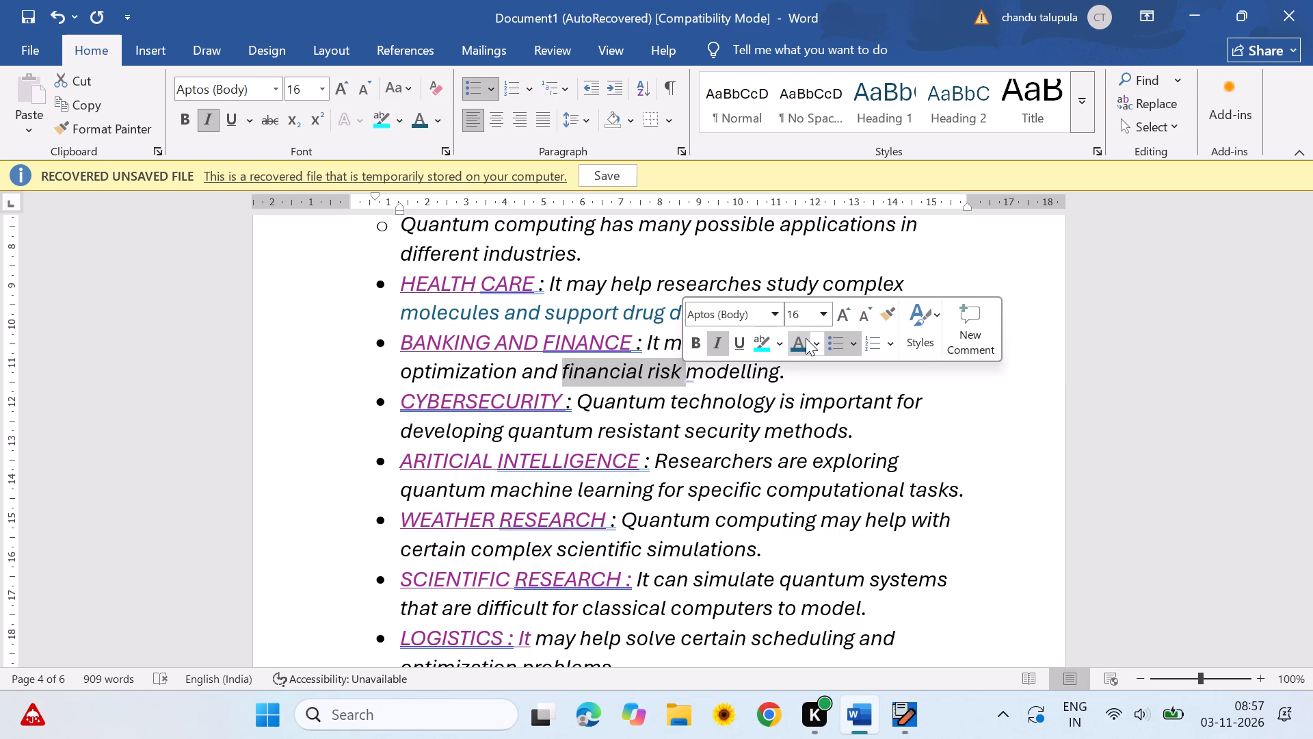
click(806, 338)
click(882, 405)
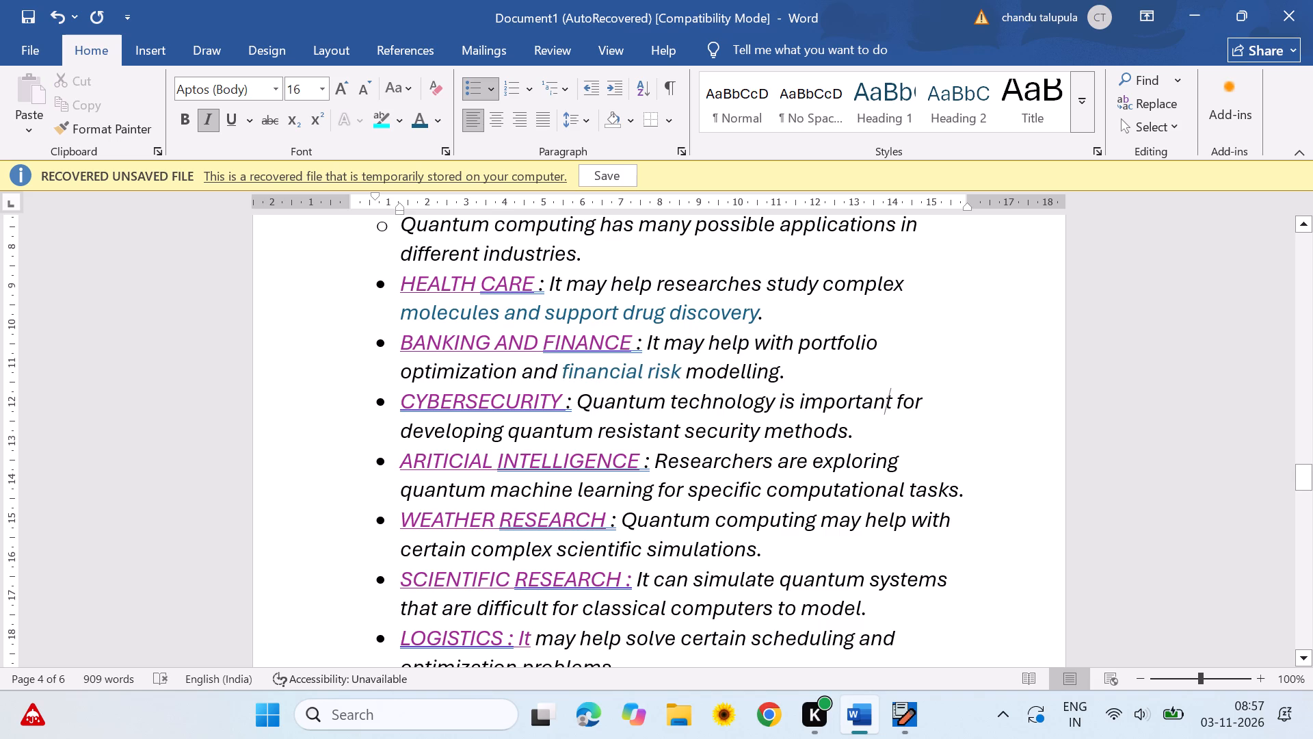
Set the font colour of "quantum resistant security methods" to dark teal in the CYBERSECURITY bullet.
drag(597, 432, 689, 435)
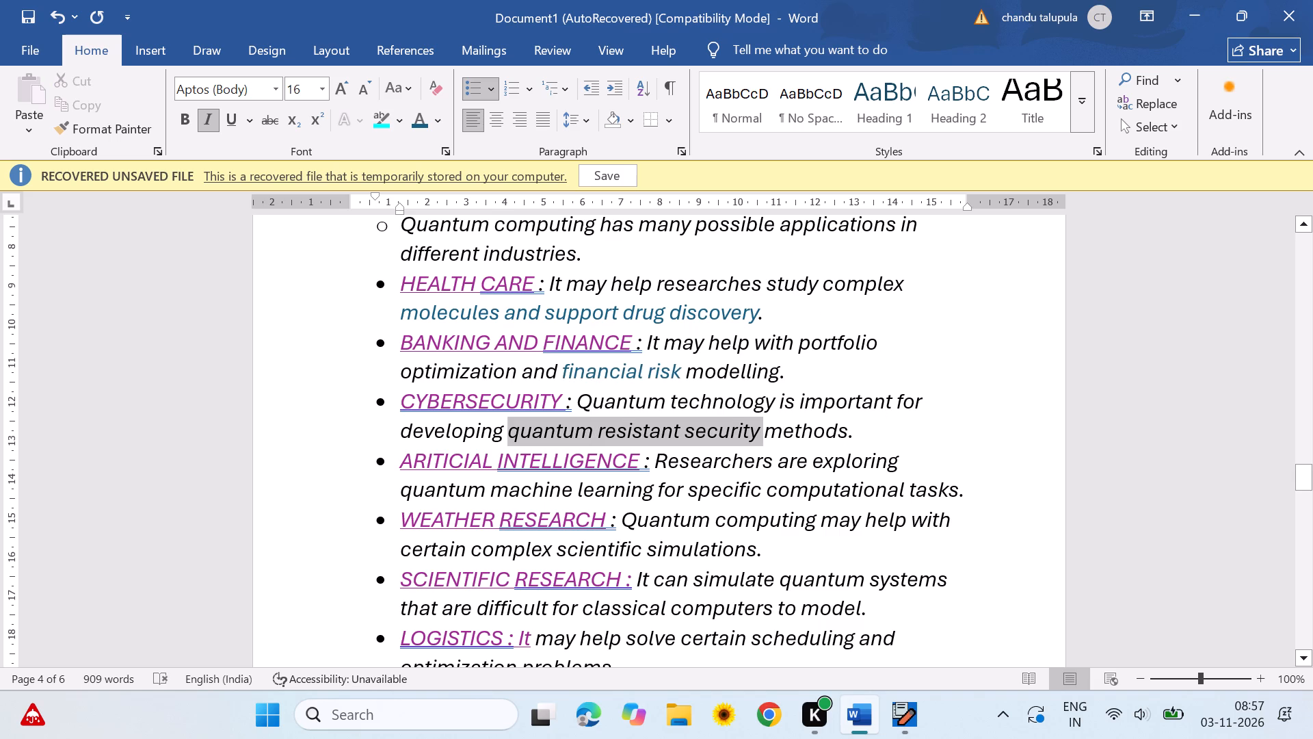
drag(689, 435, 821, 428)
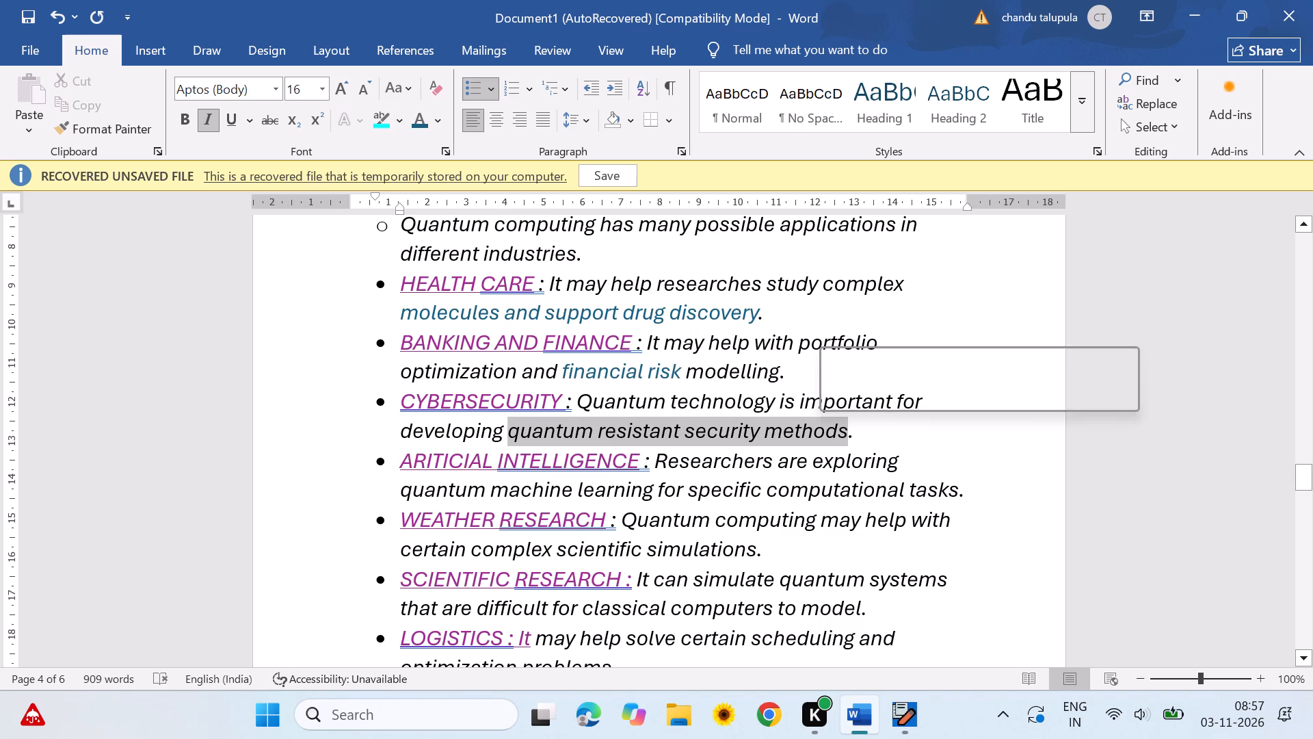
click(942, 390)
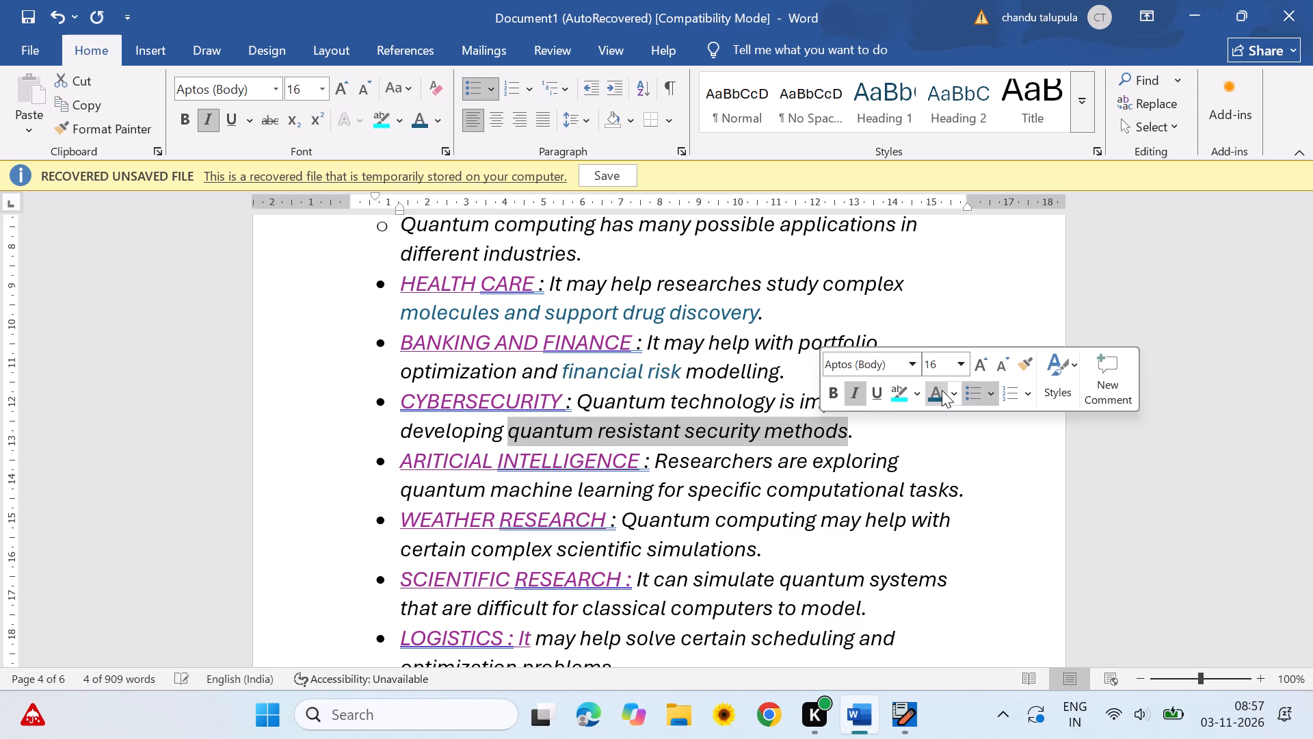
click(937, 452)
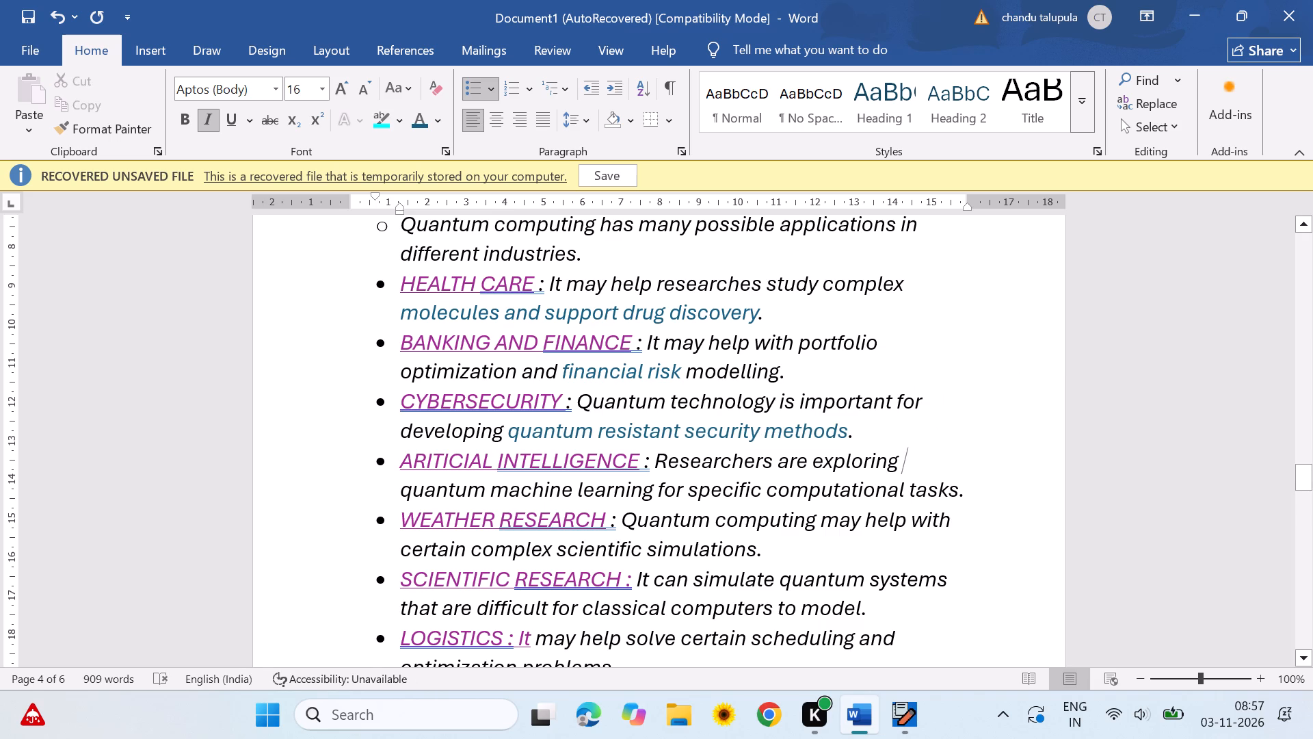
Set the font colour of "specific computational tasks" to dark teal in the ARITICIAL INTELLIGENCE bullet.
drag(688, 496, 943, 487)
click(1048, 450)
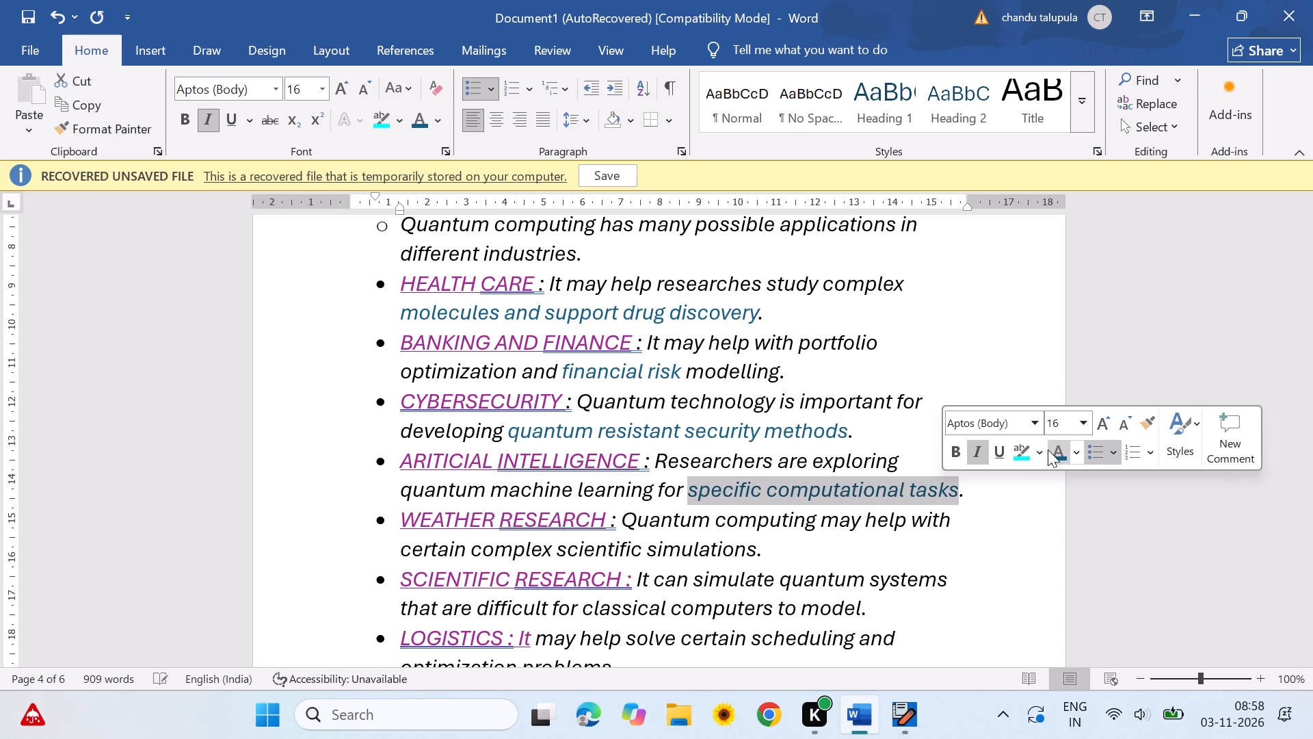
click(884, 565)
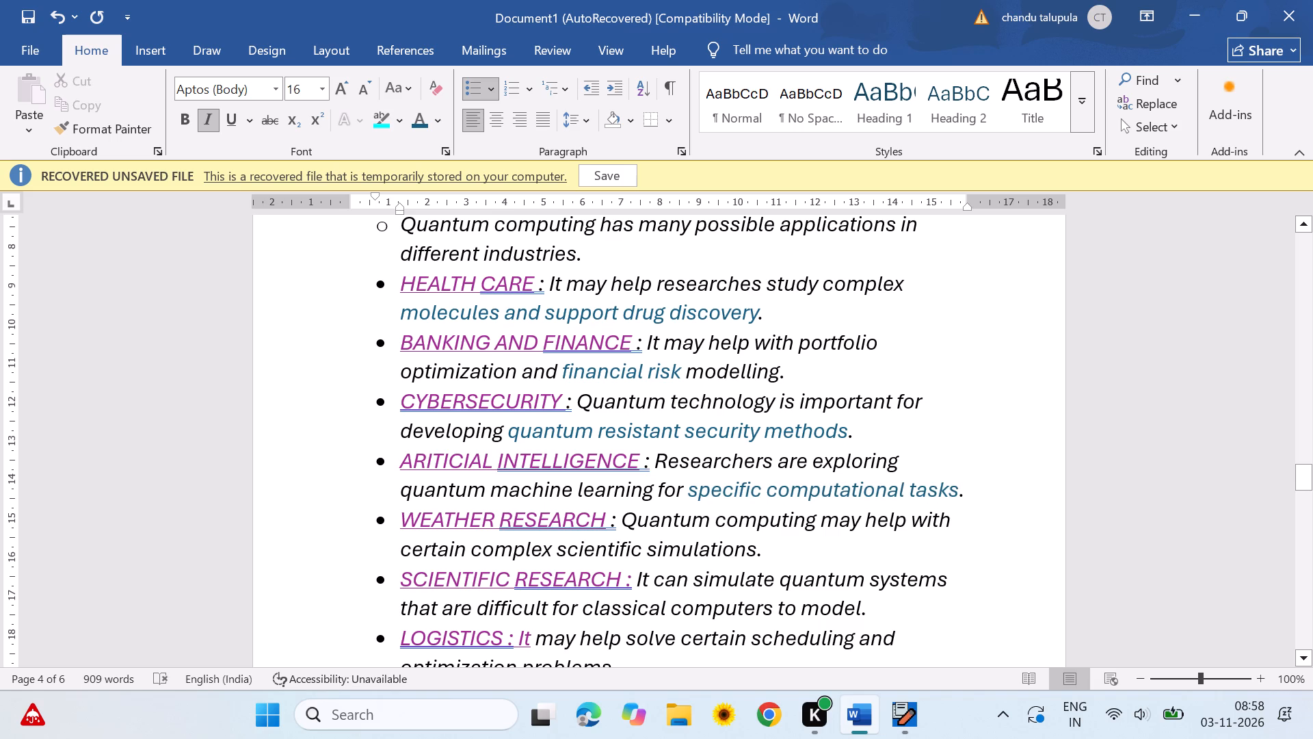
Set the font colour of "scheduling and optimization problems." to dark teal in the LOGISTICS bullet.
drag(1306, 485, 1306, 497)
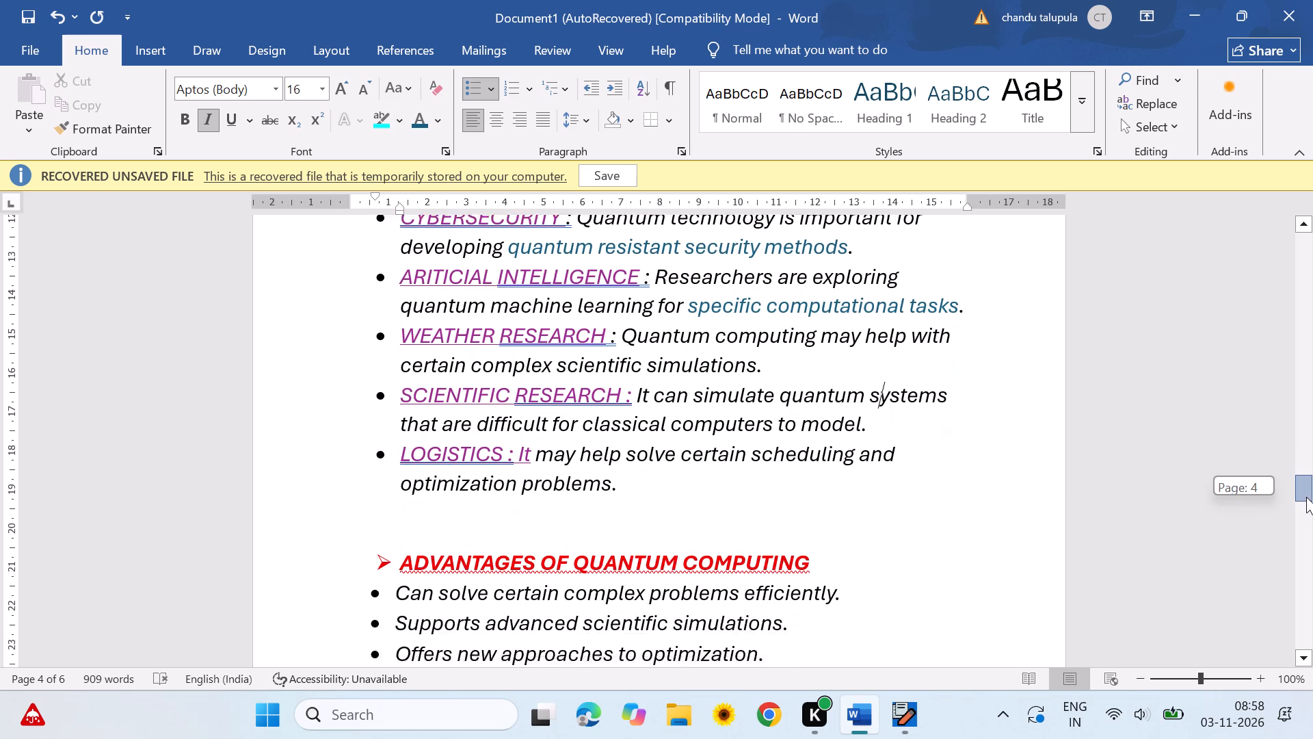
drag(1306, 497, 1306, 497)
drag(953, 484, 835, 430)
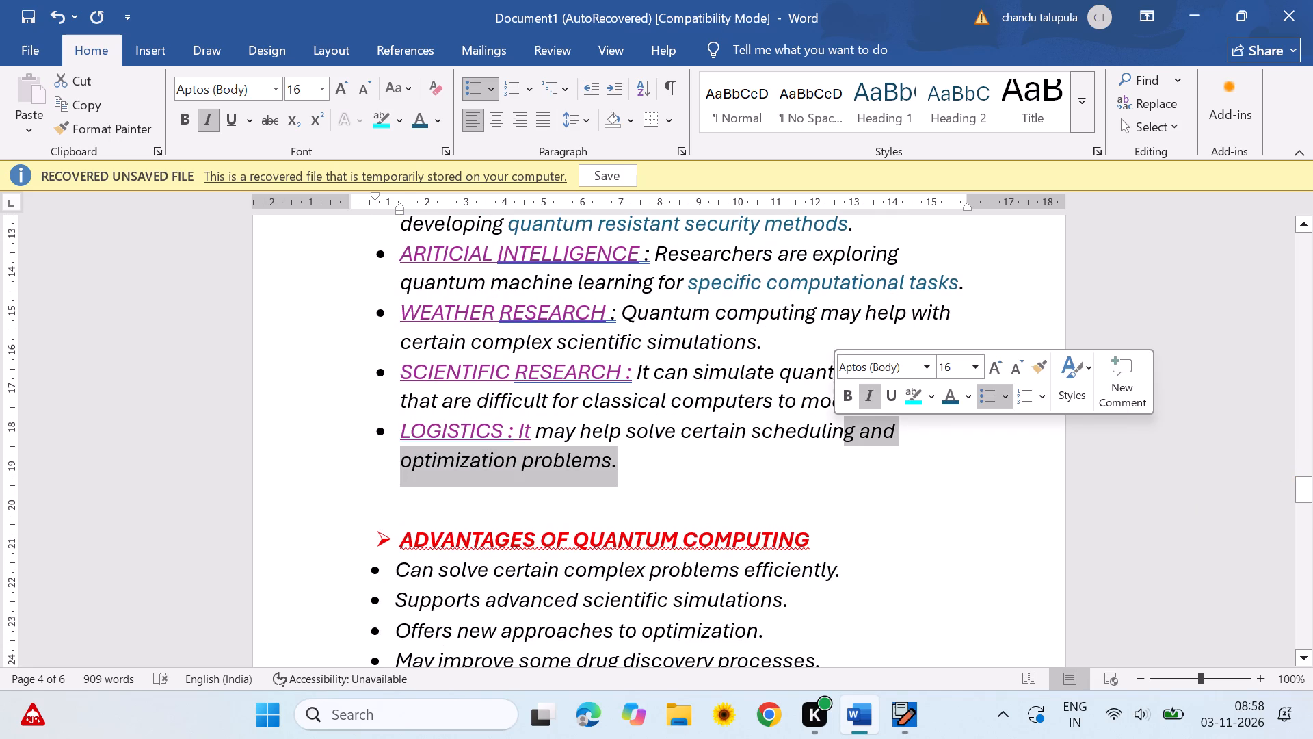
click(782, 491)
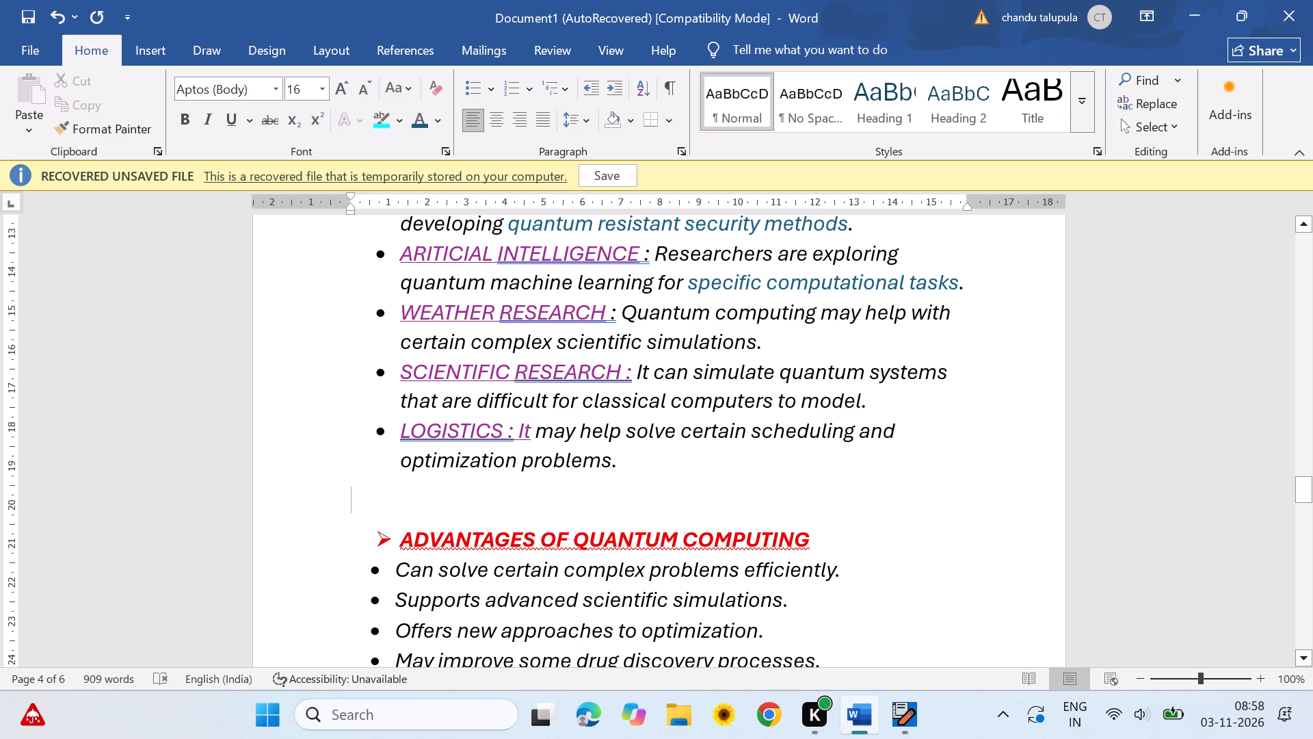
drag(761, 430, 784, 468)
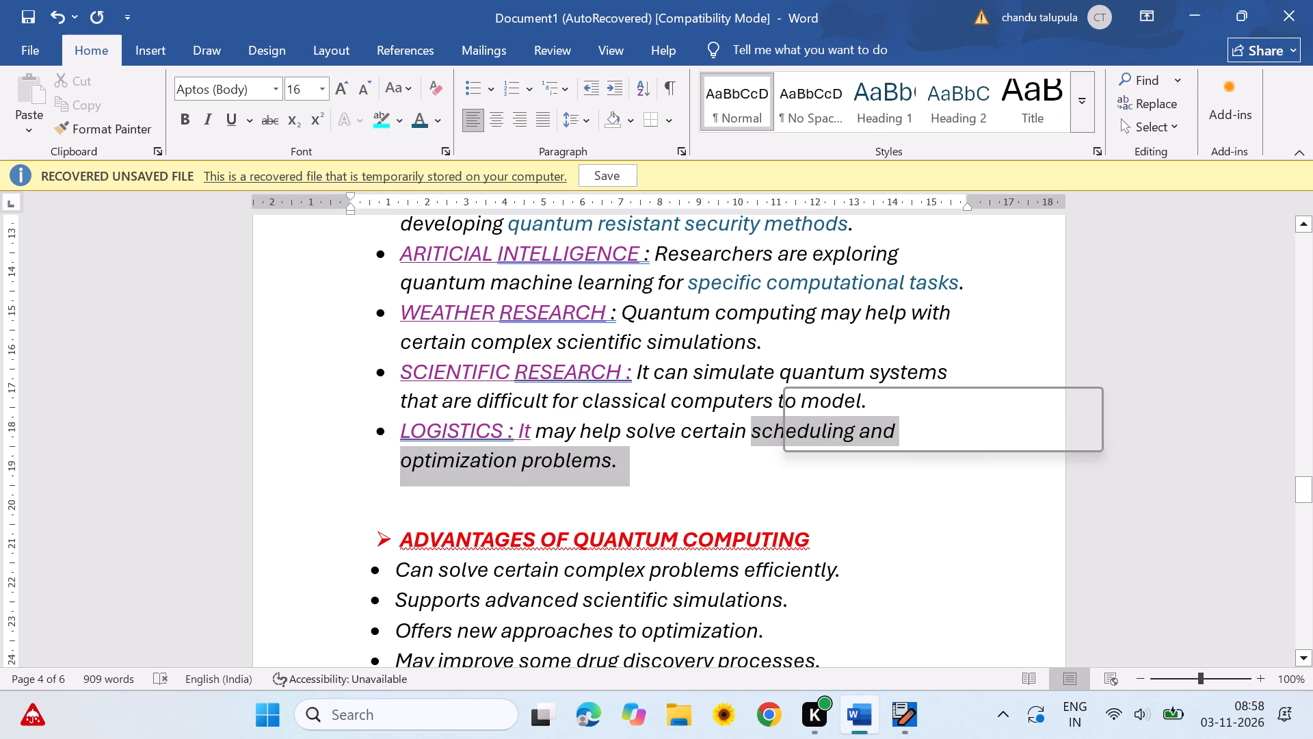
click(890, 435)
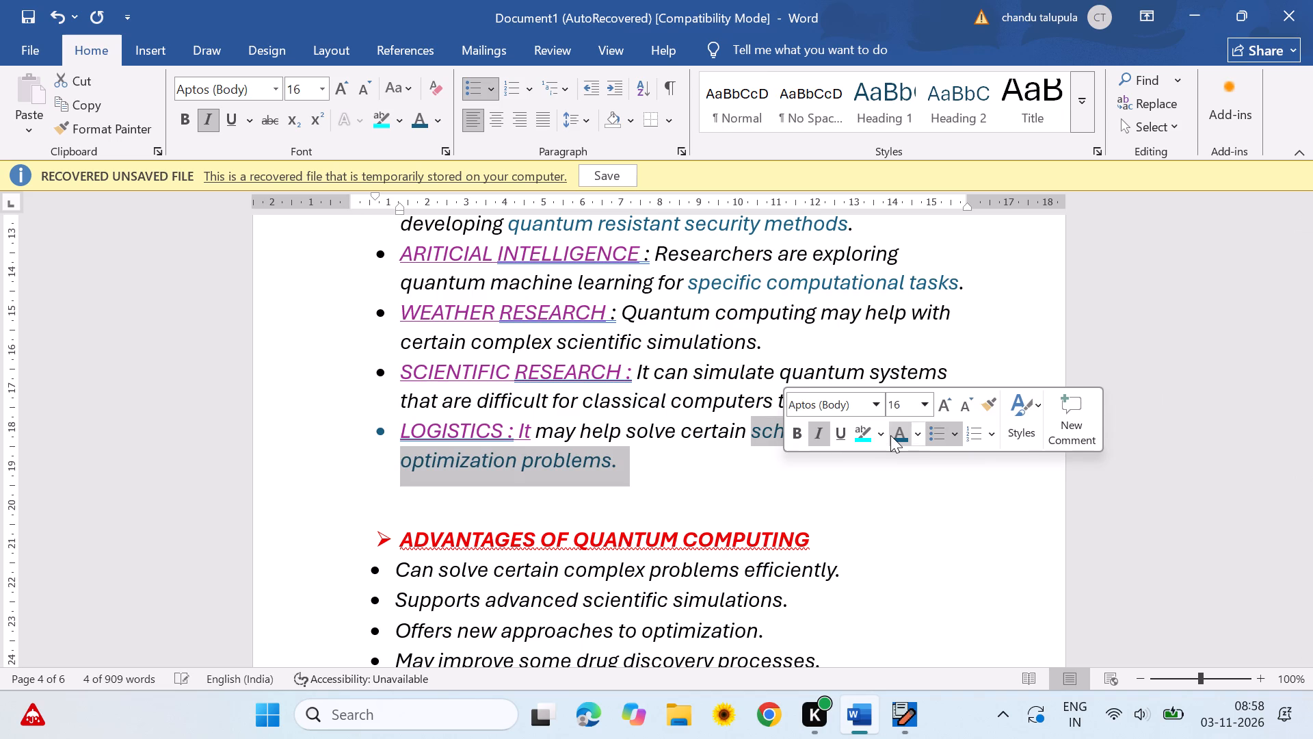
click(895, 490)
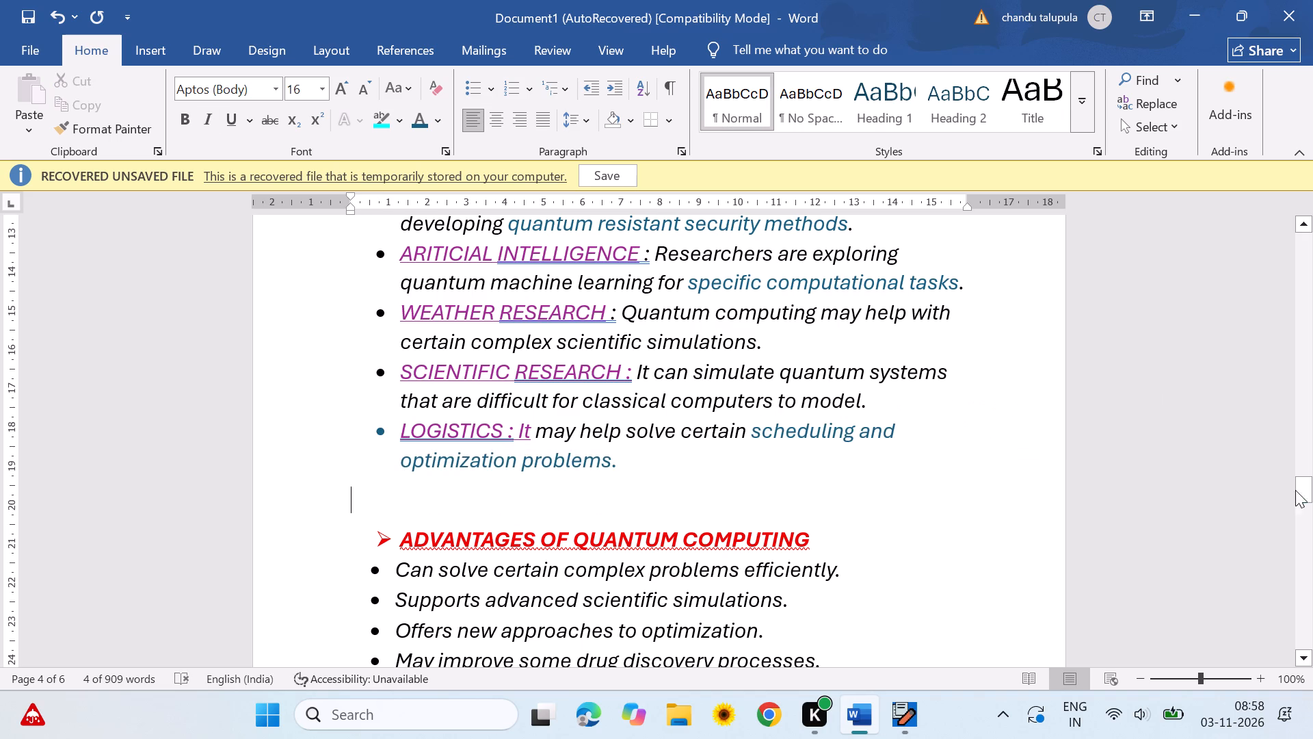
Review the formatting of the remaining sections, from ADVANTAGES OF QUANTUM COMPUTING through to the CONCLUSION.
drag(1312, 487, 1308, 513)
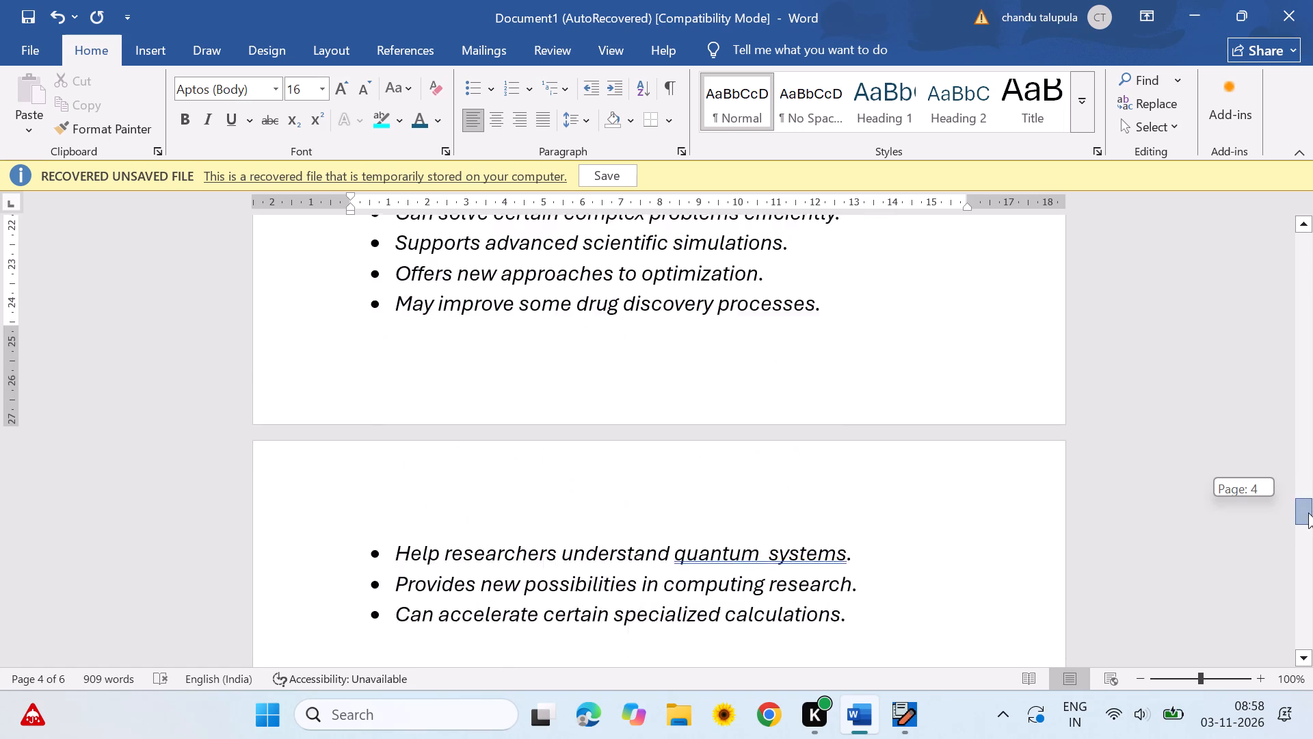
drag(1308, 513, 1305, 529)
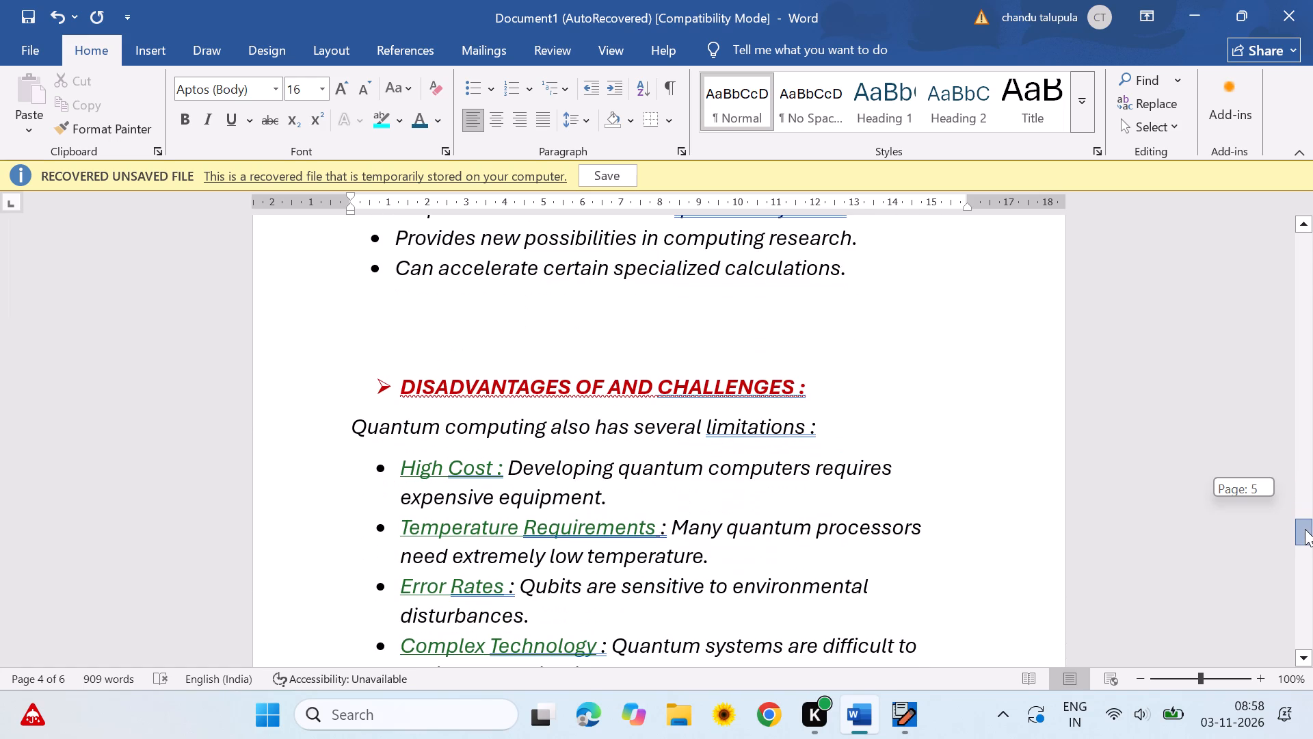
drag(1305, 529, 1289, 549)
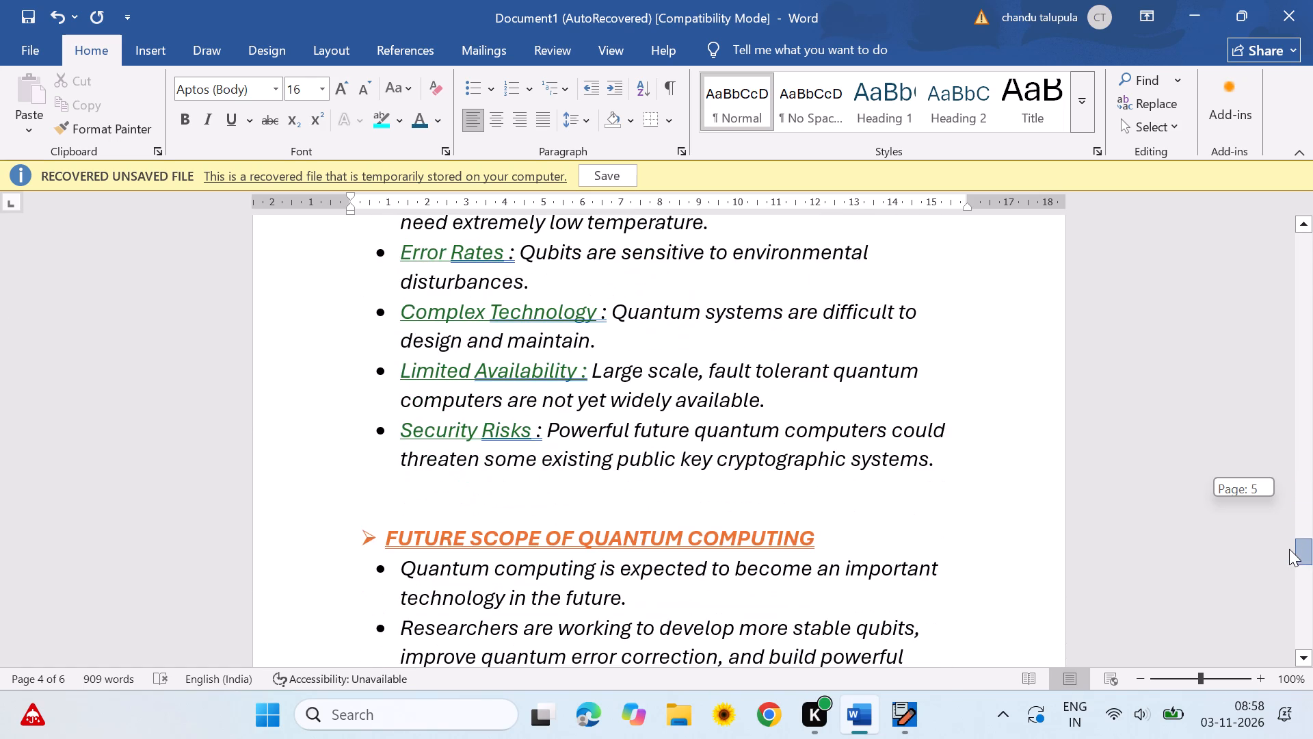
drag(1289, 549, 1284, 566)
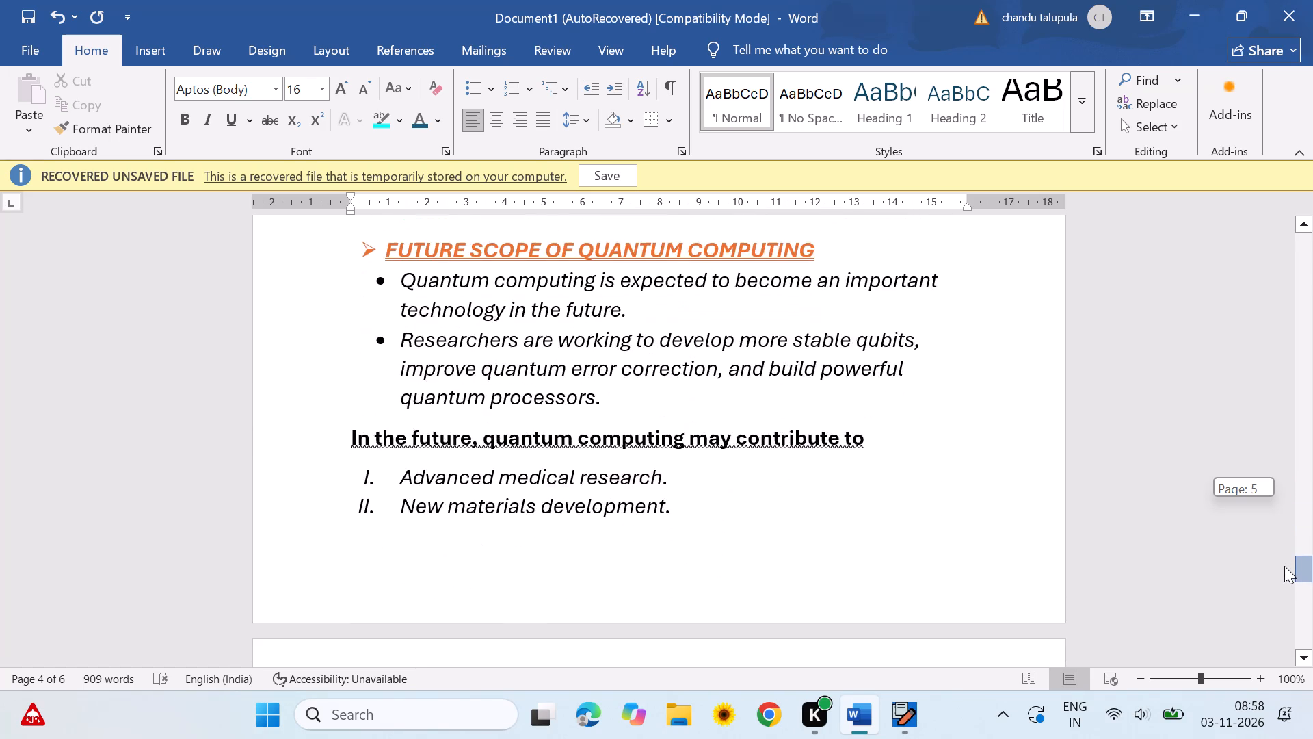
drag(1284, 566, 1269, 591)
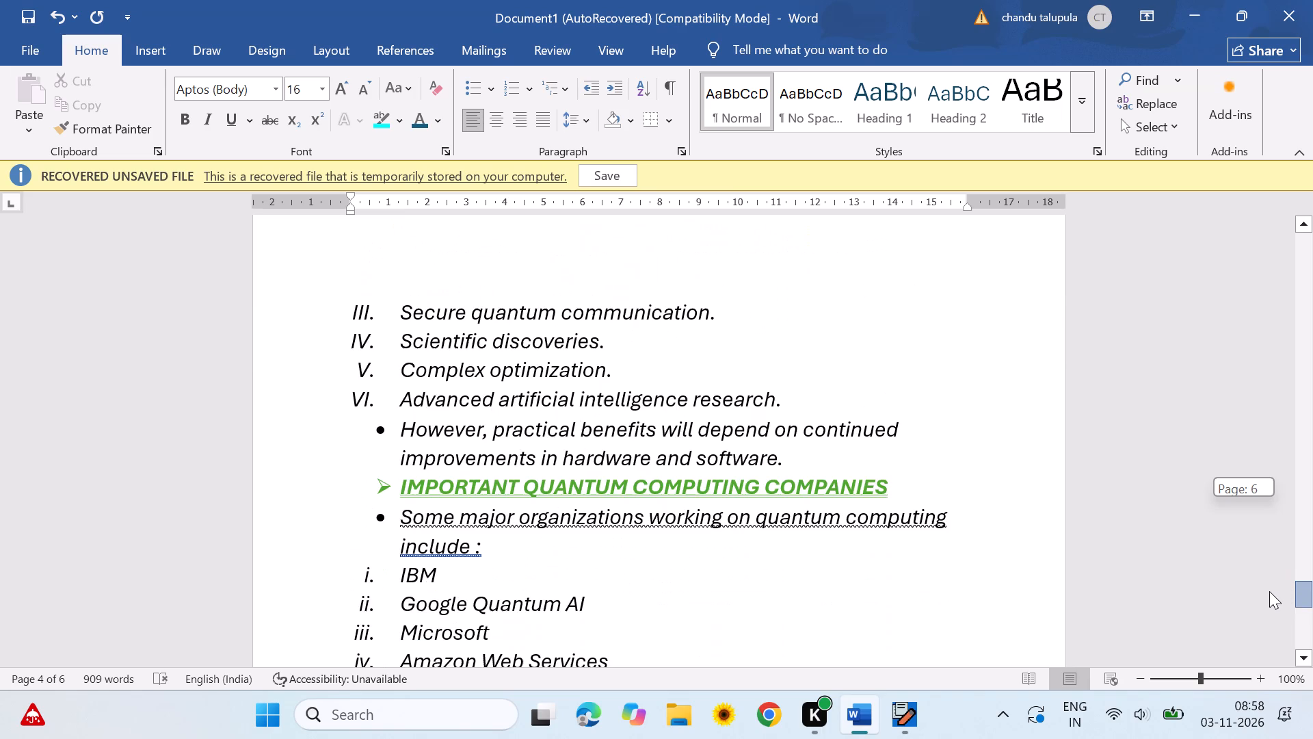
drag(1269, 591, 1264, 616)
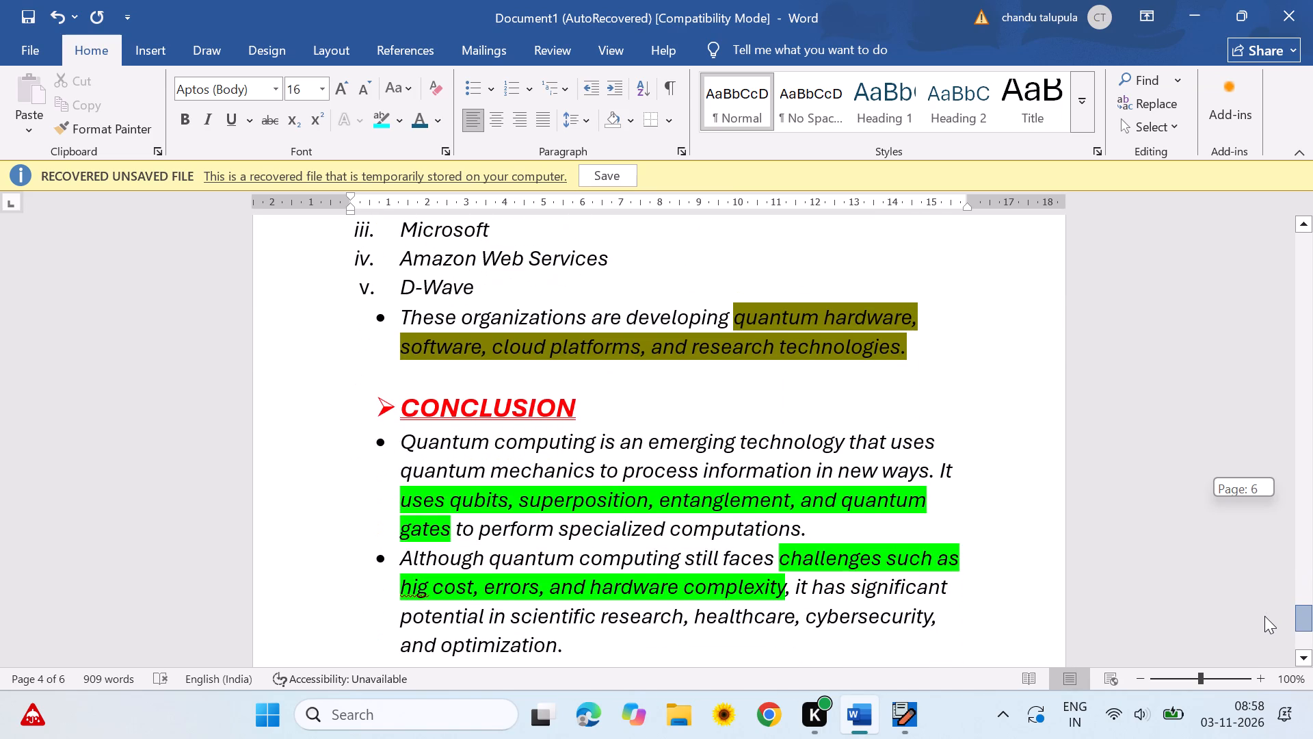
drag(1264, 616, 1263, 621)
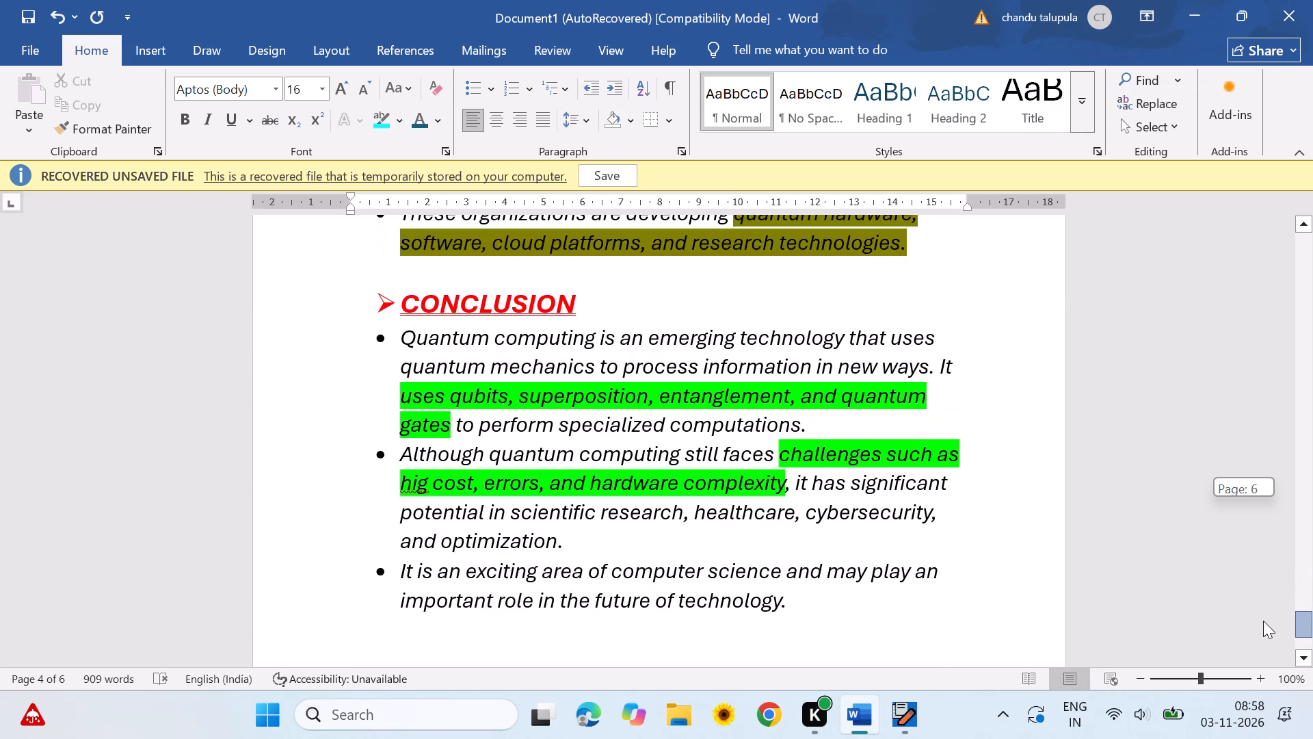
drag(1263, 621, 1256, 587)
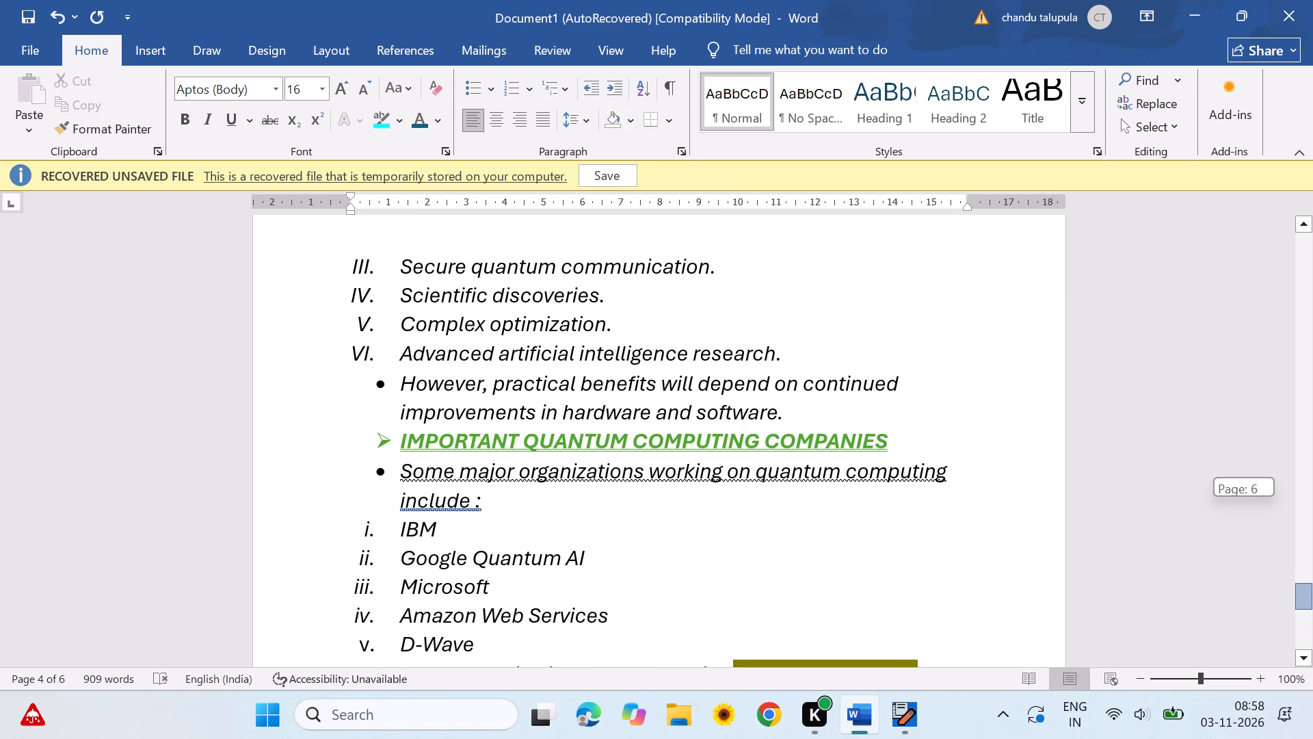
Set the font colour of "IBM" to standard red in the list under IMPORTANT QUANTUM COMPUTING COMPANIES.
drag(1307, 583, 1310, 596)
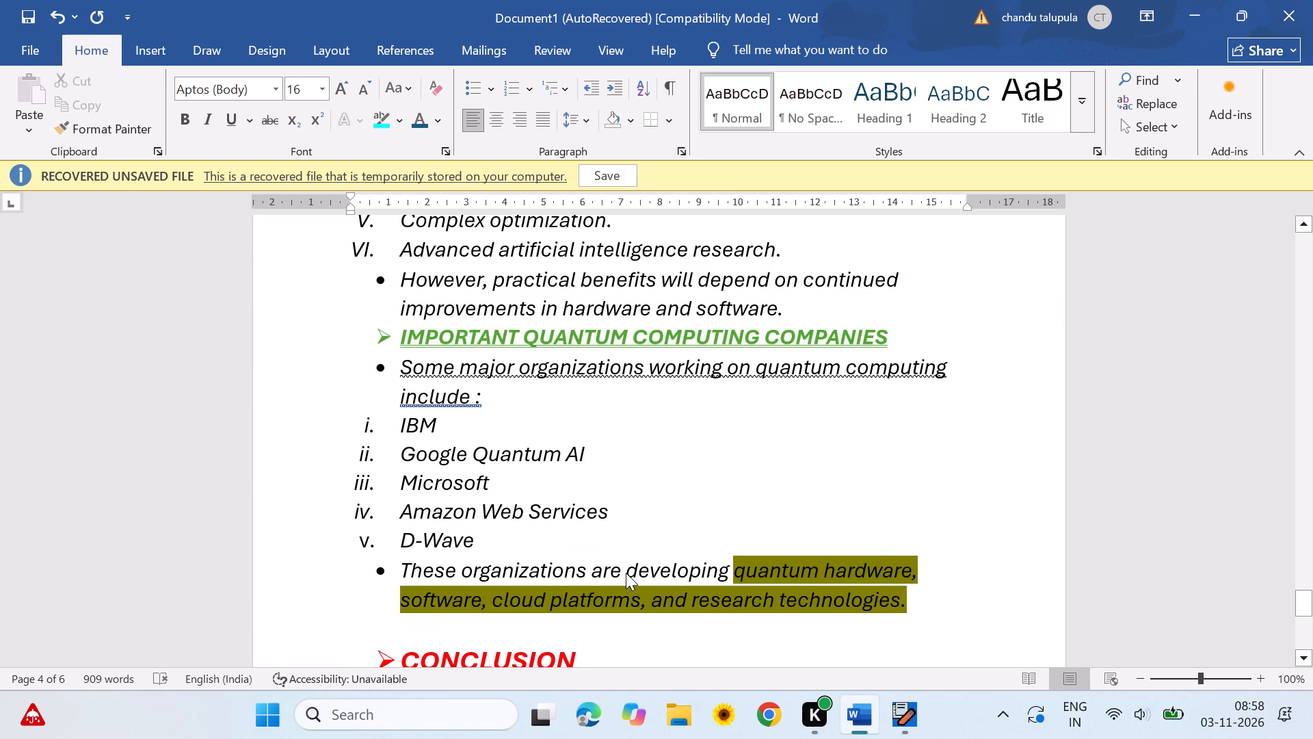
drag(391, 434, 477, 539)
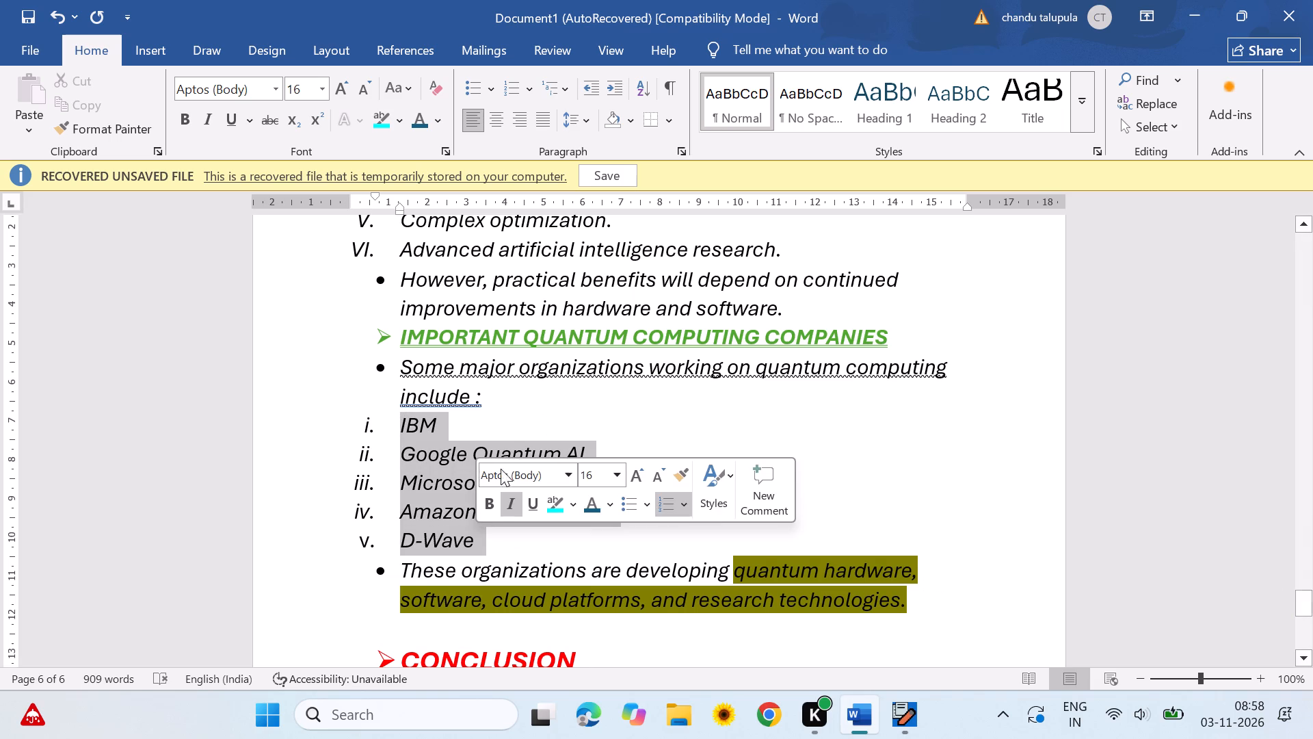
click(518, 424)
drag(388, 427, 401, 430)
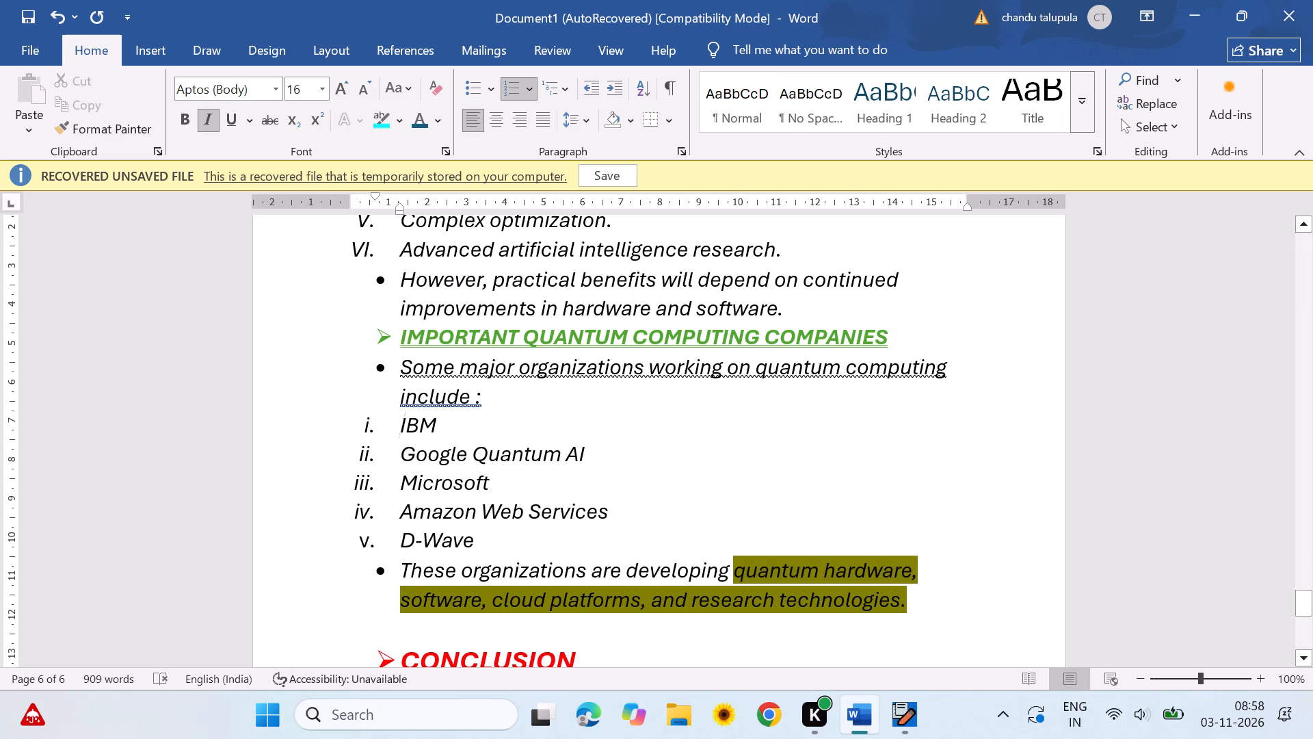
drag(401, 430, 476, 428)
click(607, 393)
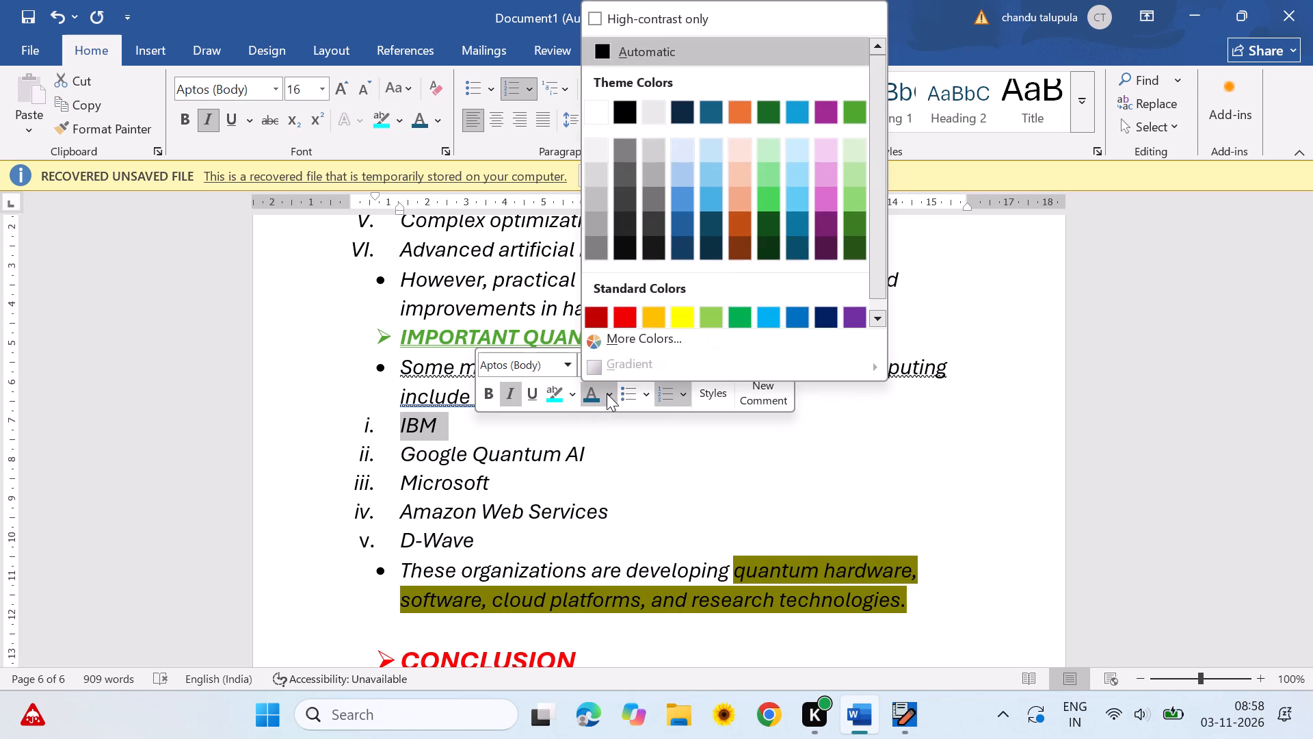
click(628, 313)
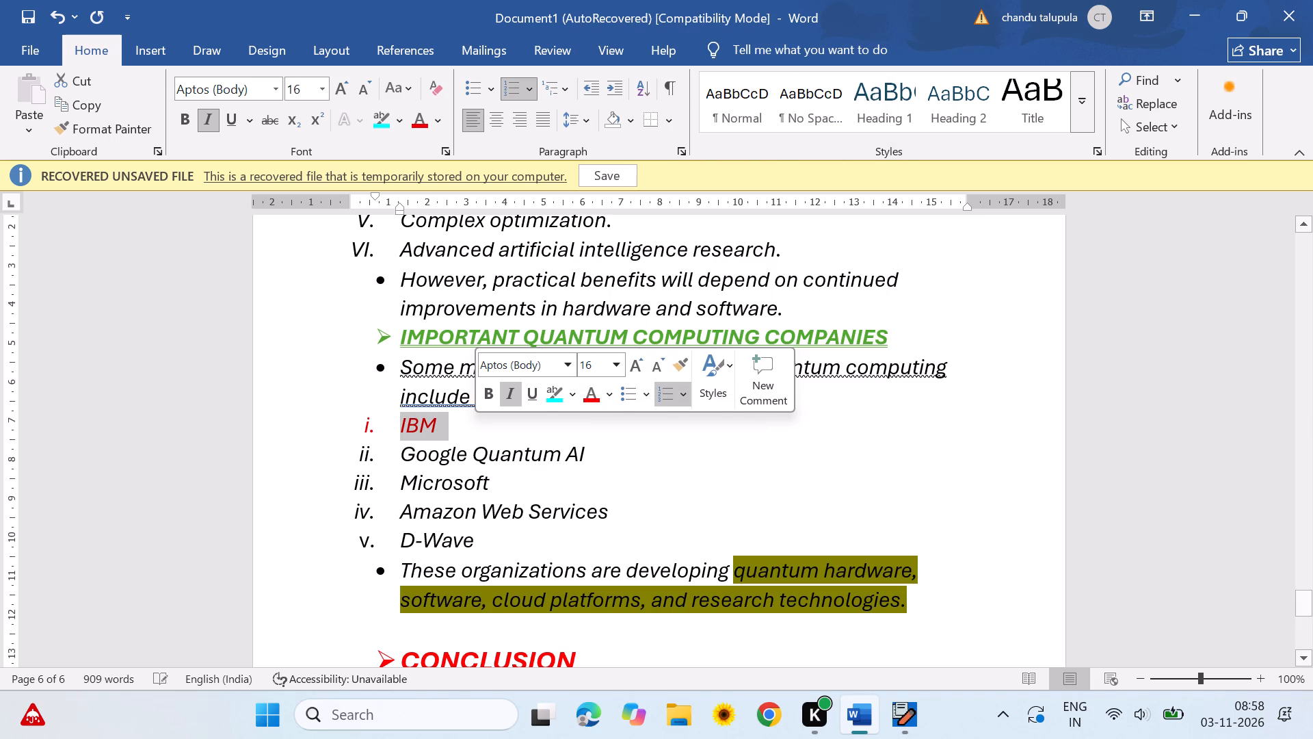
Set the font colour of "Google Quantum AI" to standard green in the companies list.
drag(399, 462, 625, 457)
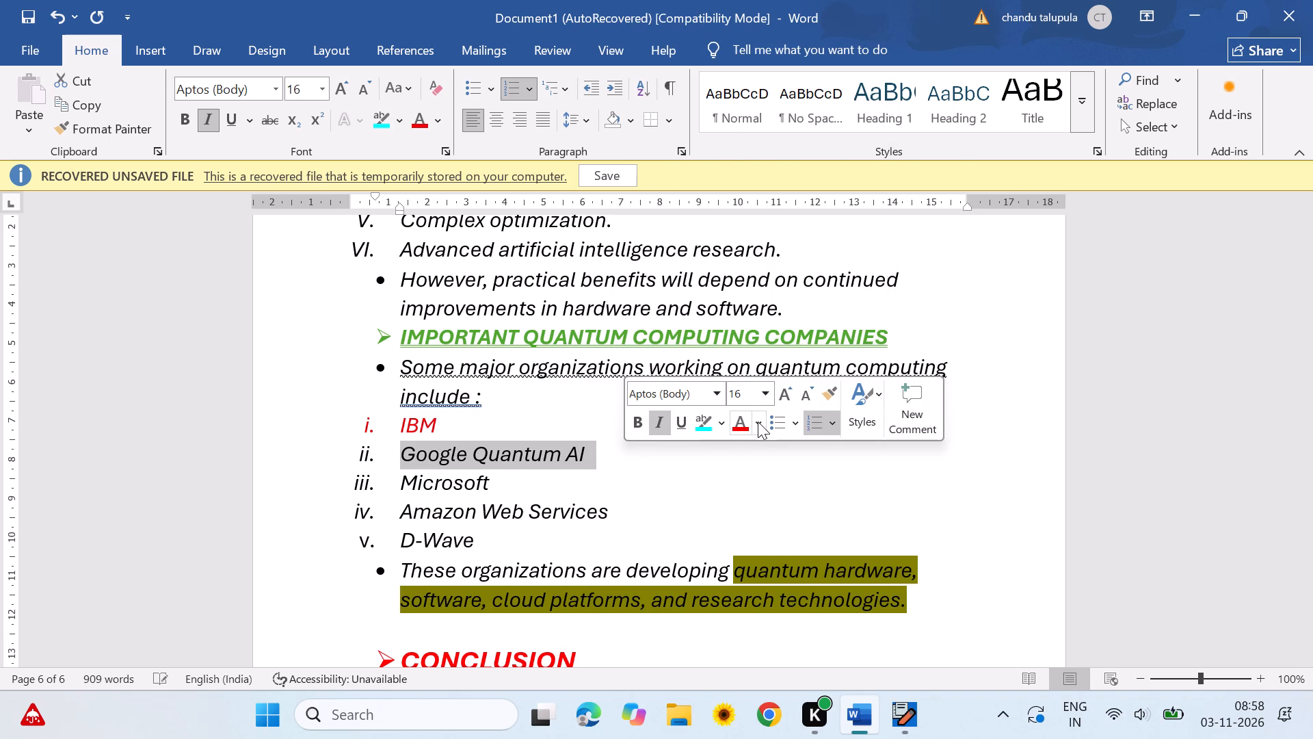
click(758, 422)
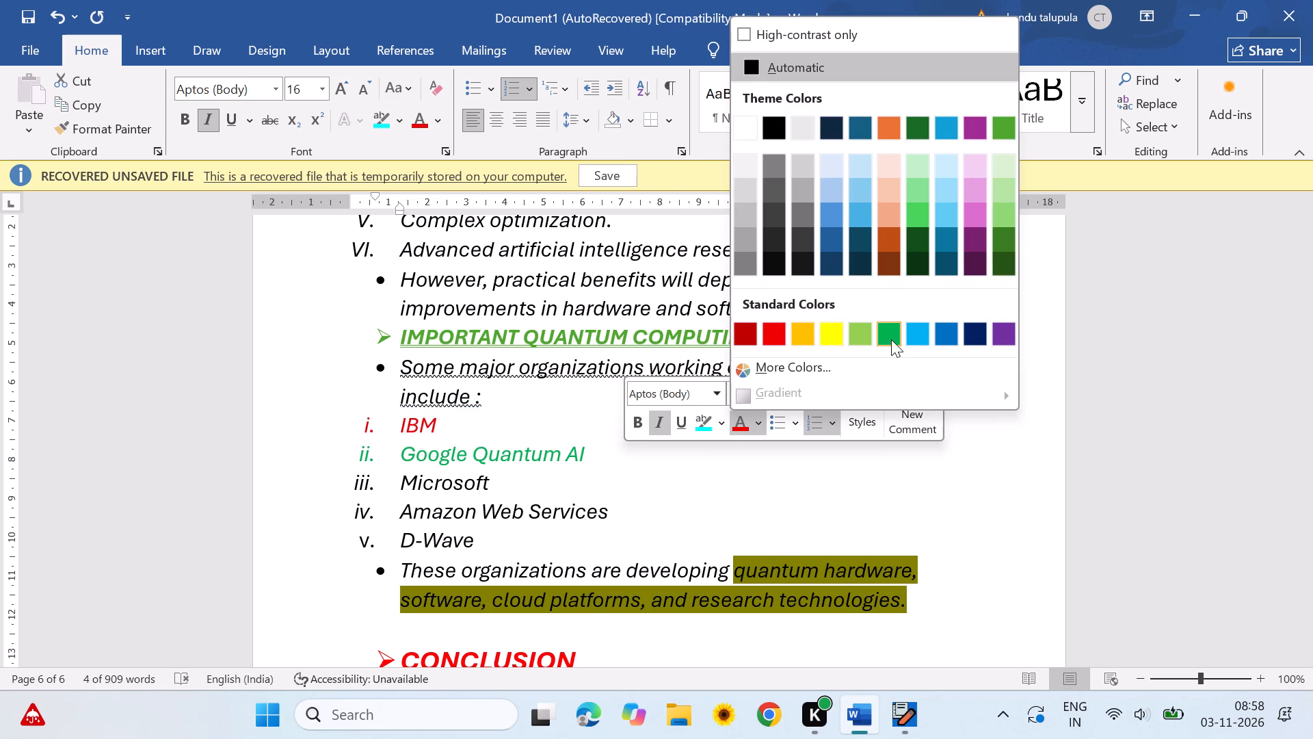
click(891, 339)
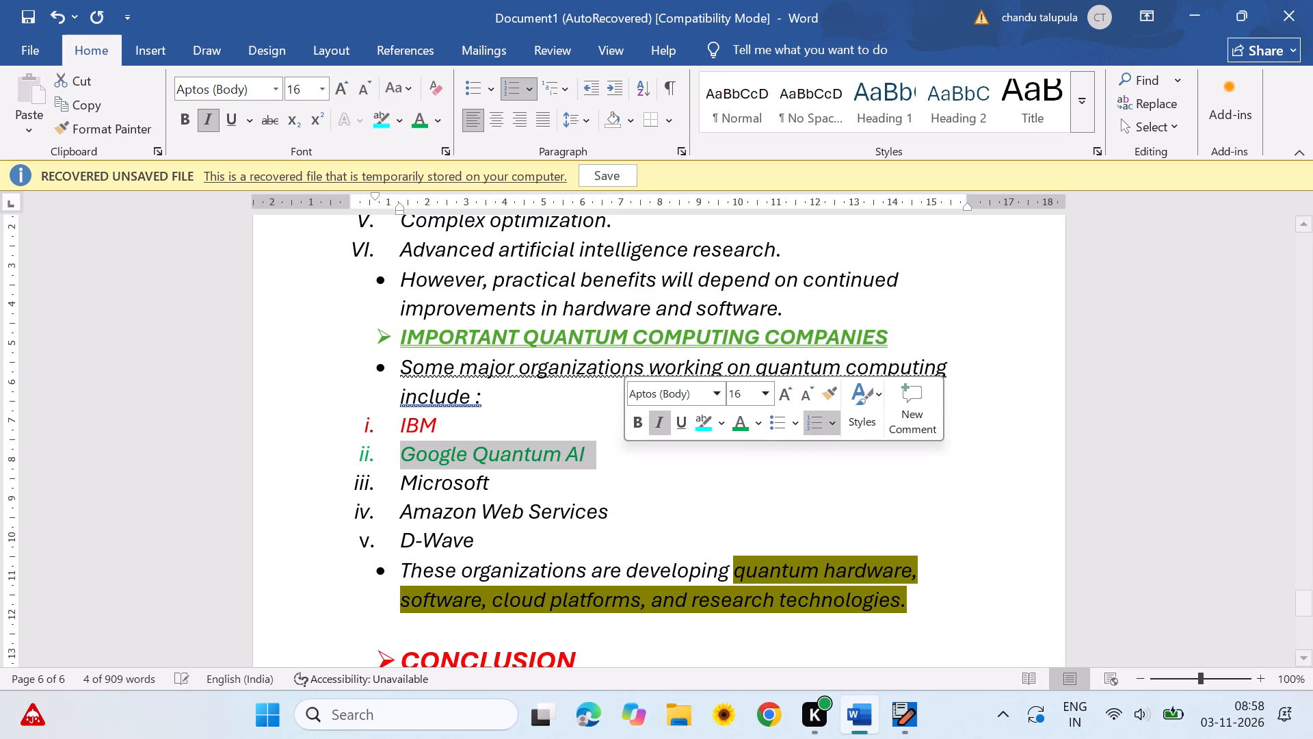
Set the font colour of "Microsoft" to standard red in the companies list.
drag(391, 484, 511, 478)
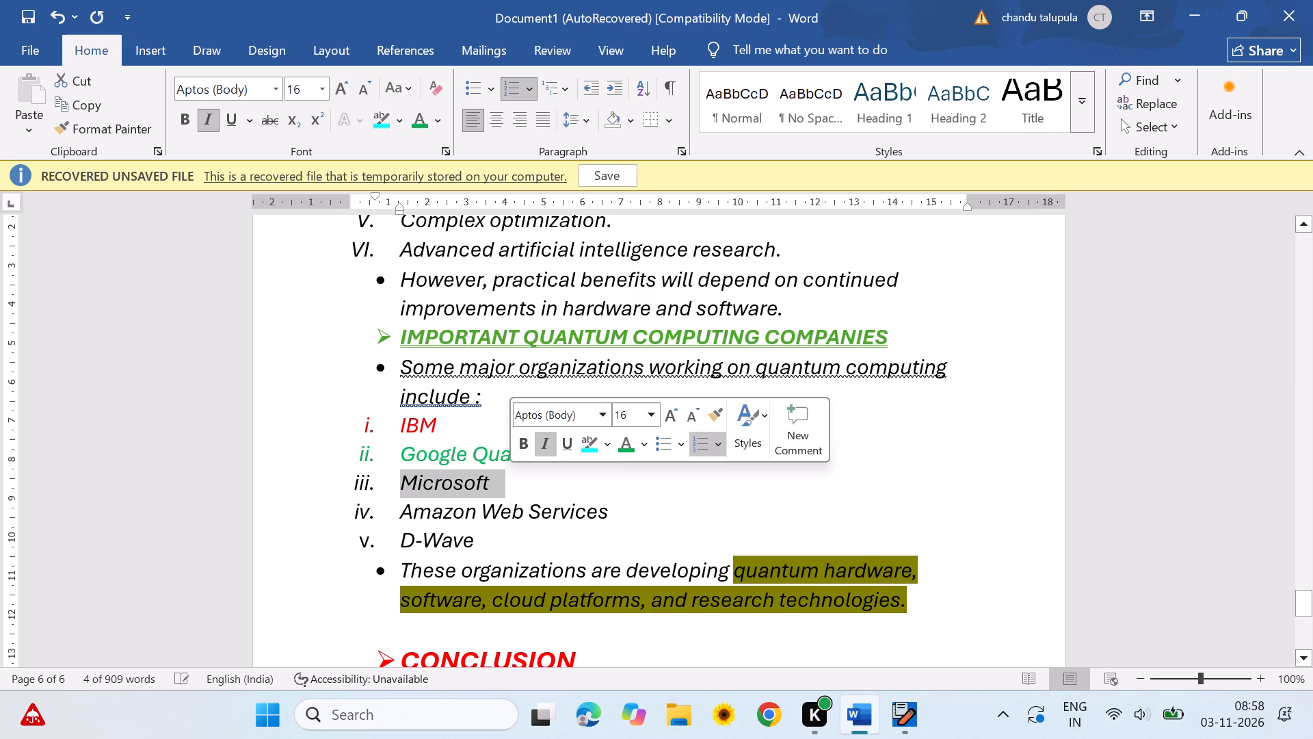
click(646, 448)
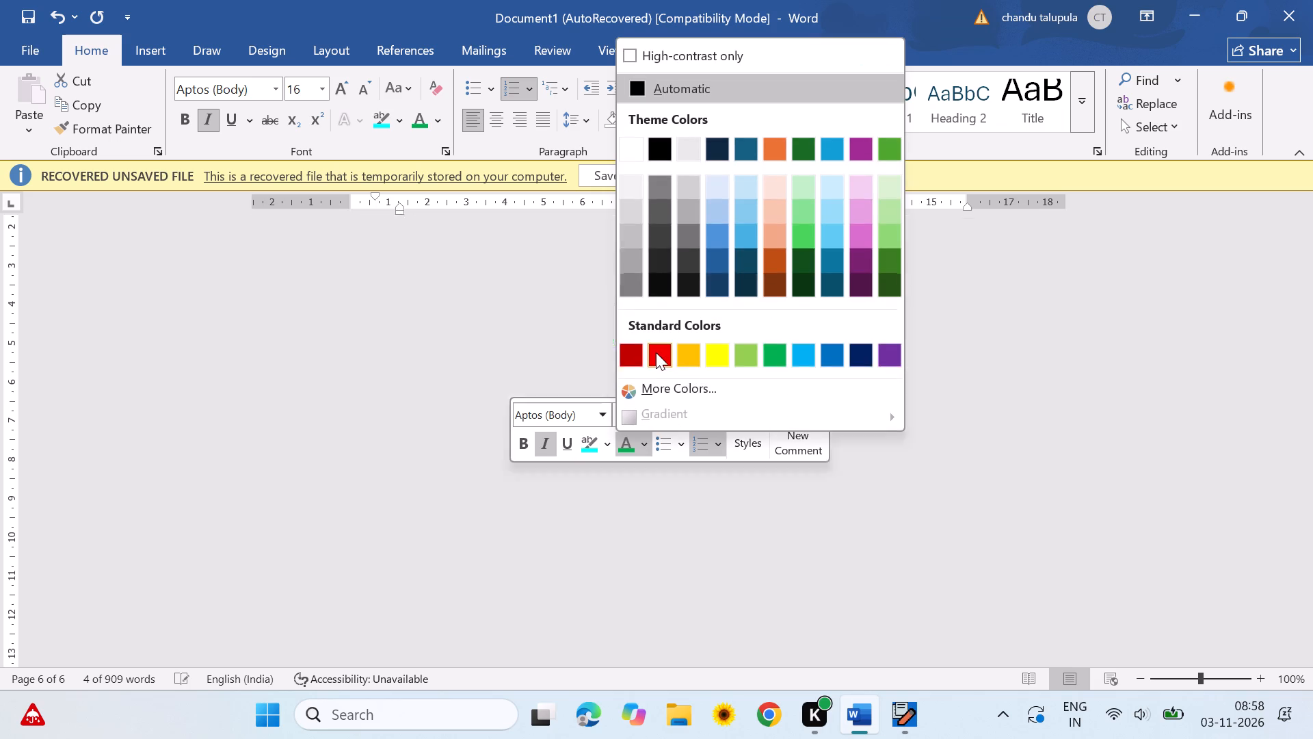
click(656, 352)
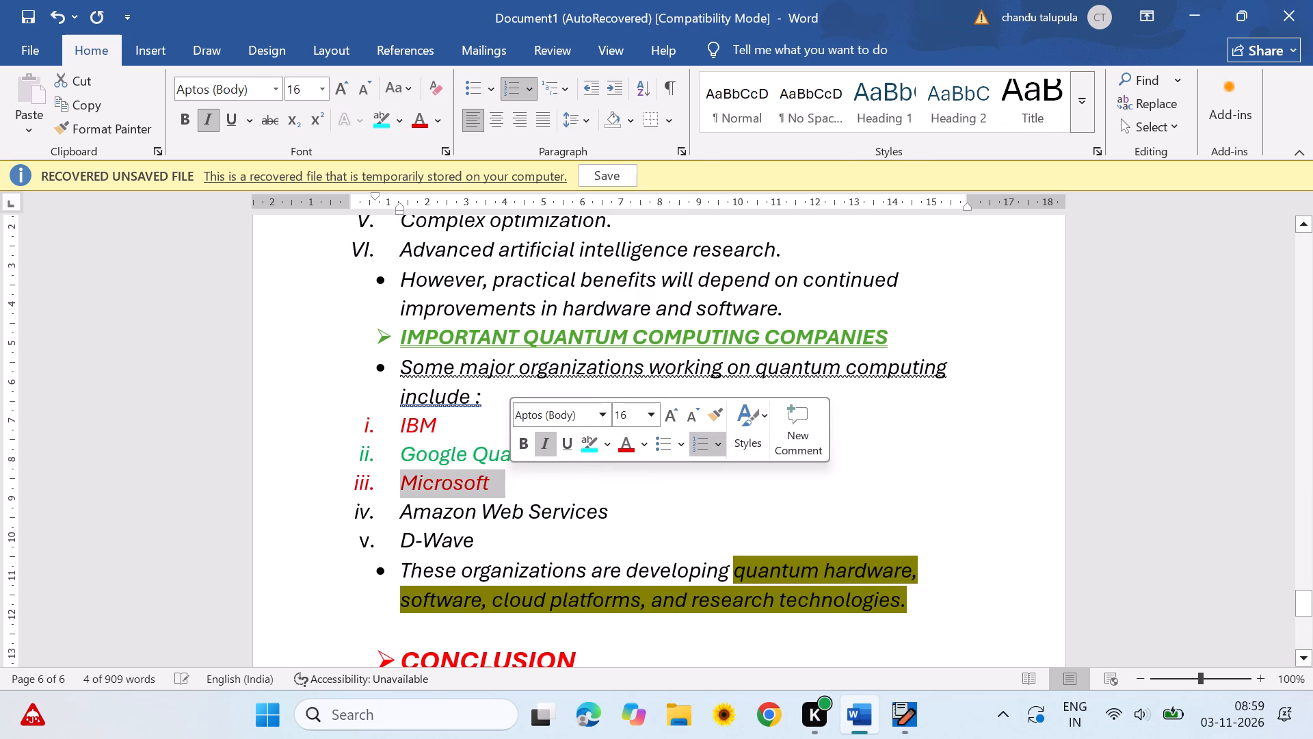
Set the font colour of "Amazon Web Services" to standard green in the companies list.
drag(403, 514, 624, 515)
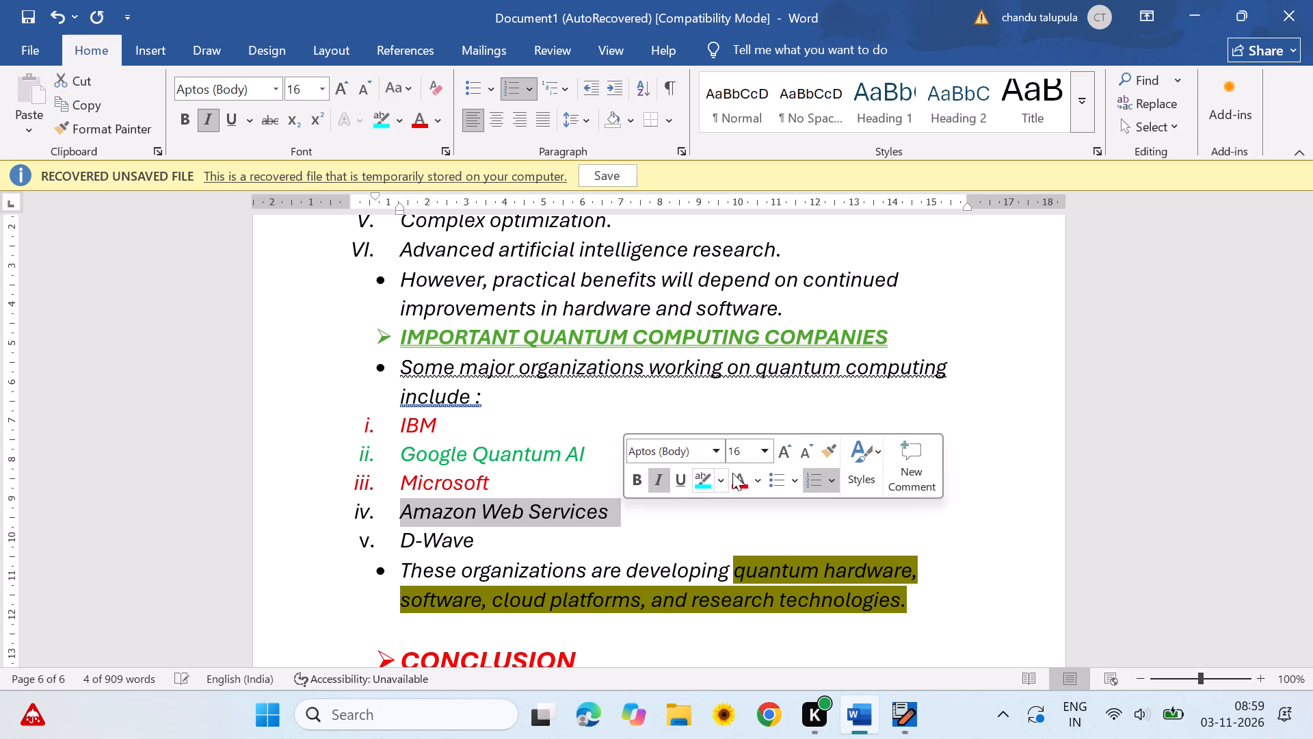
click(763, 476)
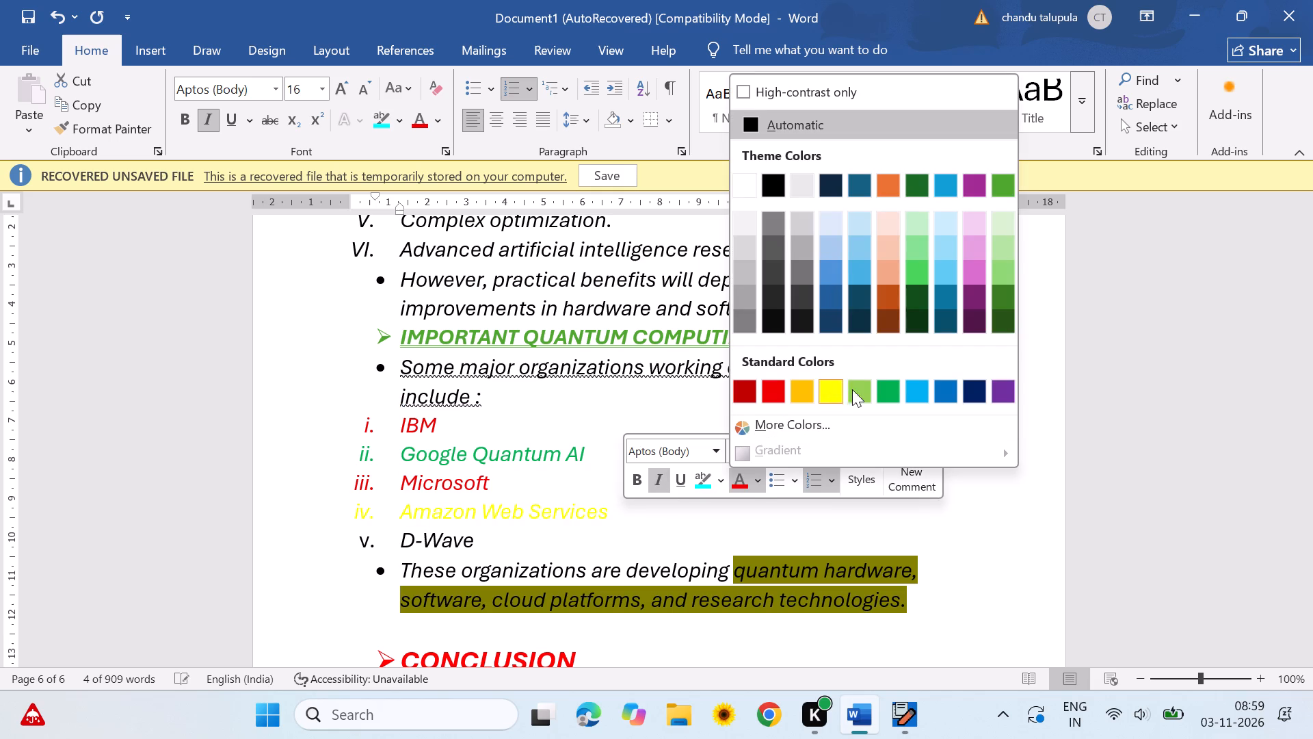
click(886, 391)
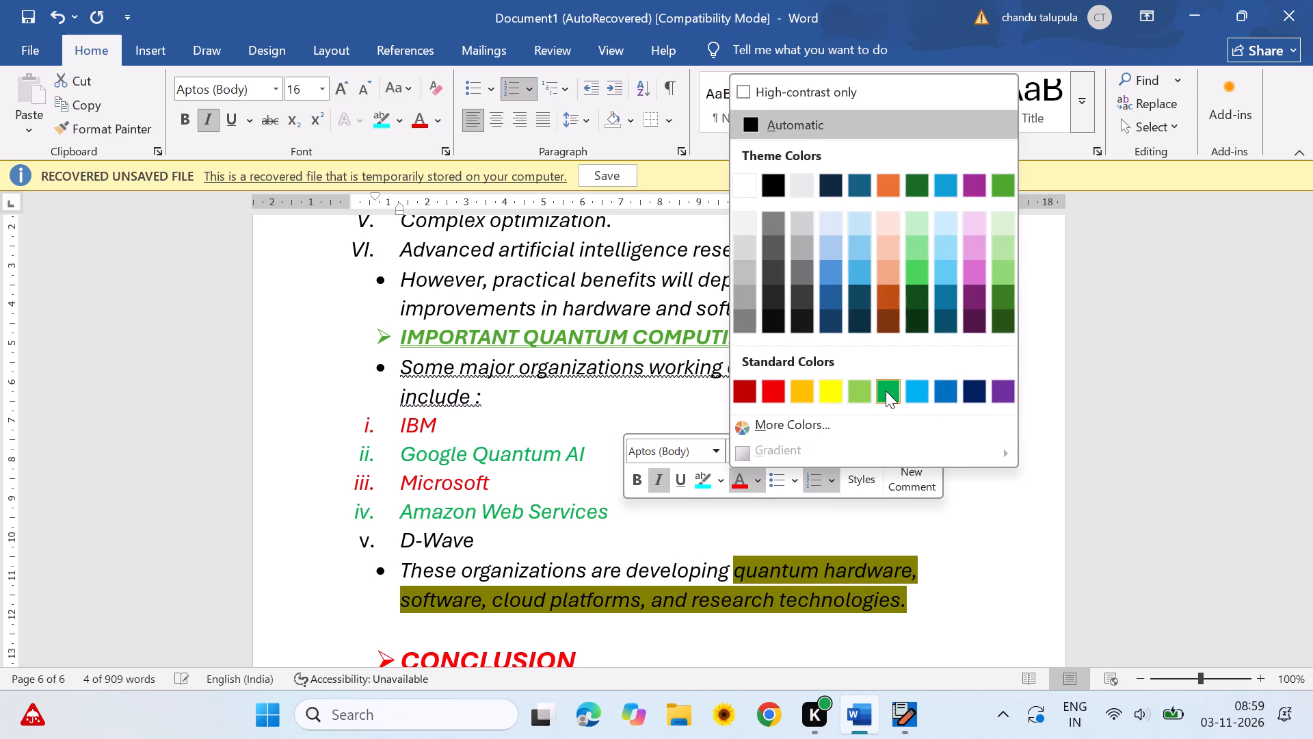
Set the font colour of "D-Wave" to standard red in the companies list.
drag(396, 545, 505, 544)
click(635, 515)
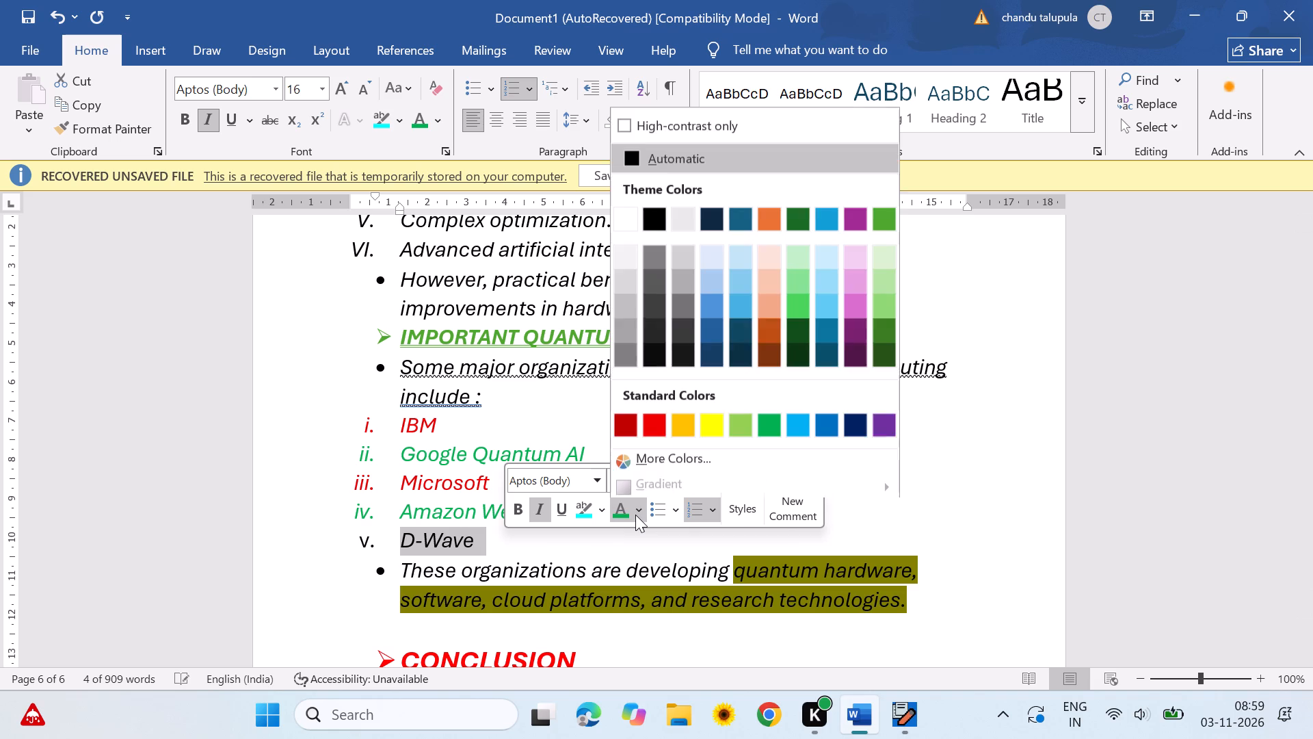
click(652, 416)
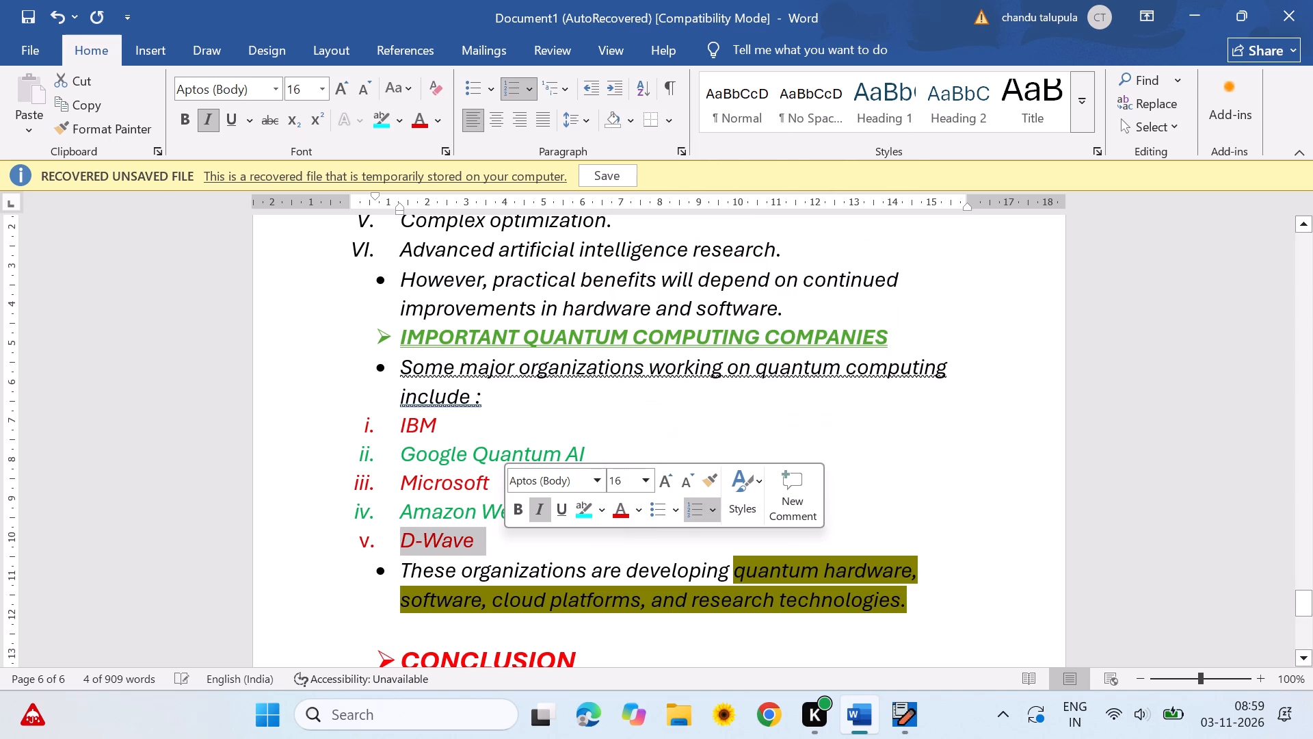
click(984, 431)
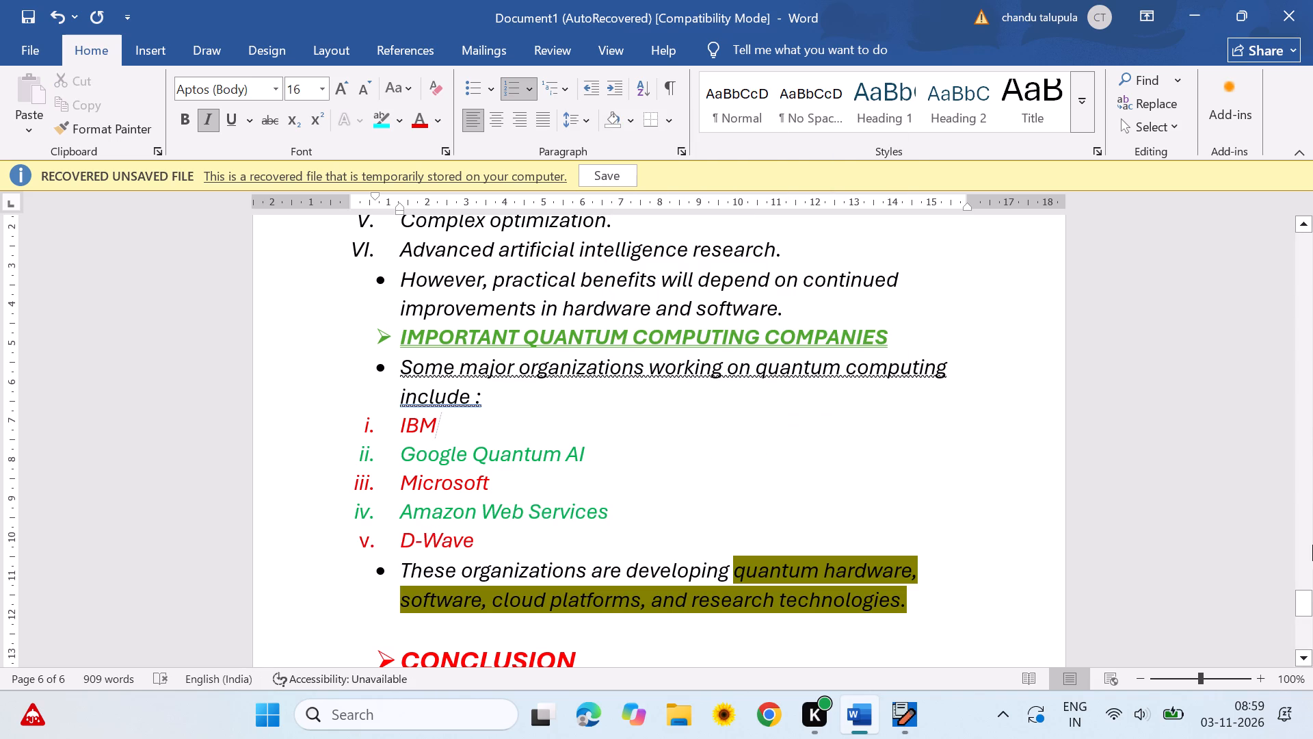
Under FUTURE SCOPE OF QUANTUM COMPUTING, colour "more stable qubits, improve quantum error correction, and build powerful quantum processors." standard light blue.
drag(1308, 598, 1306, 584)
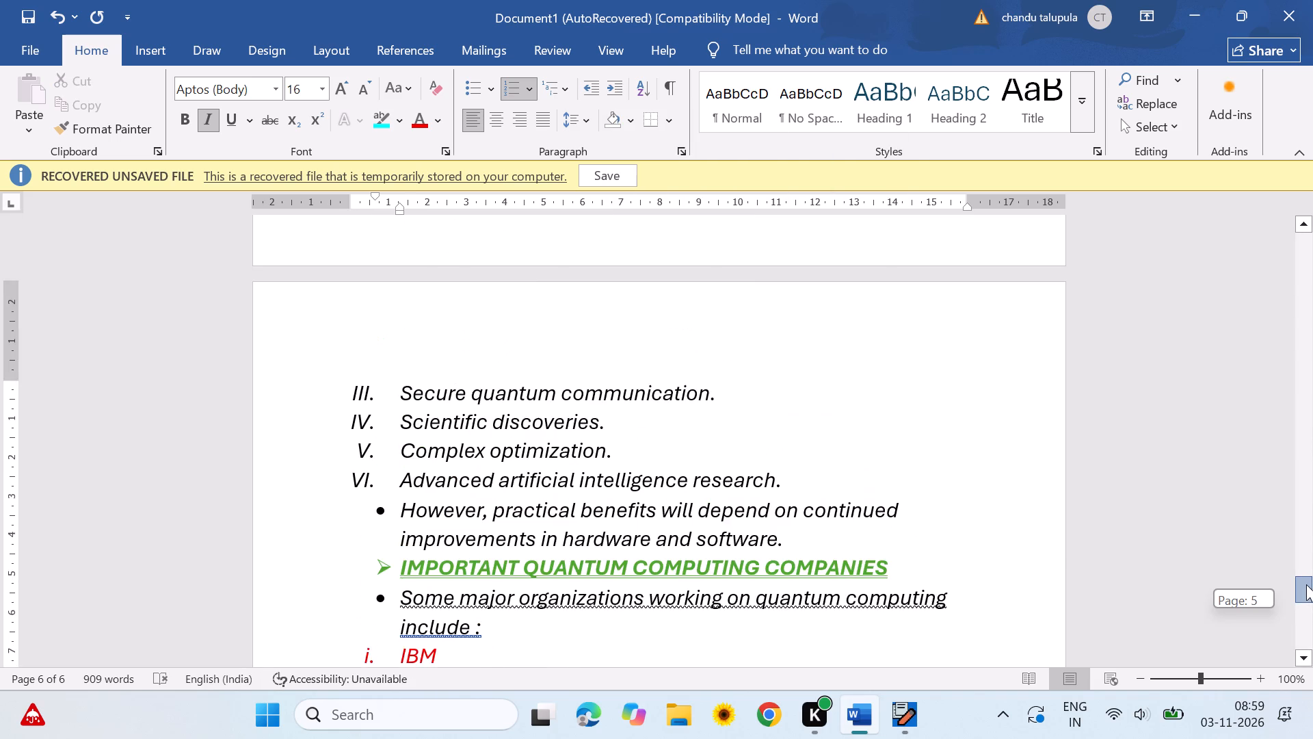
drag(1306, 584, 1304, 578)
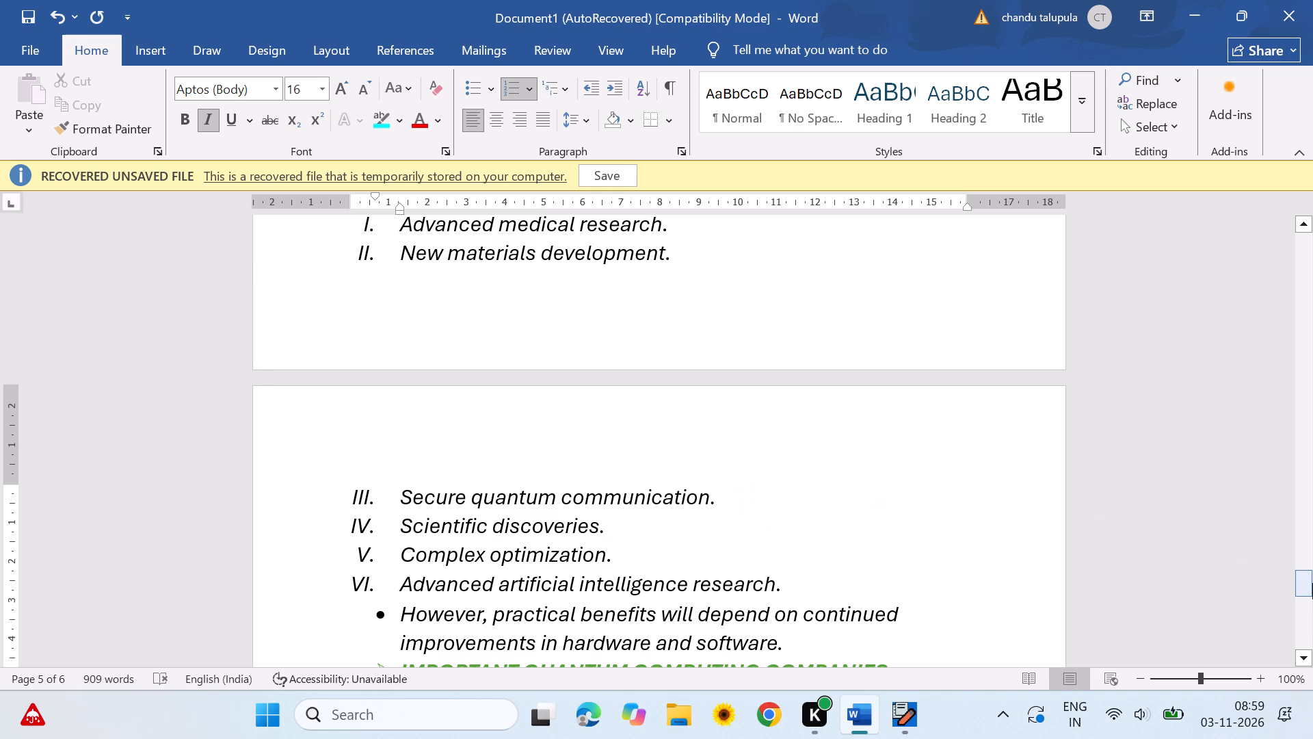
drag(1312, 583, 1308, 545)
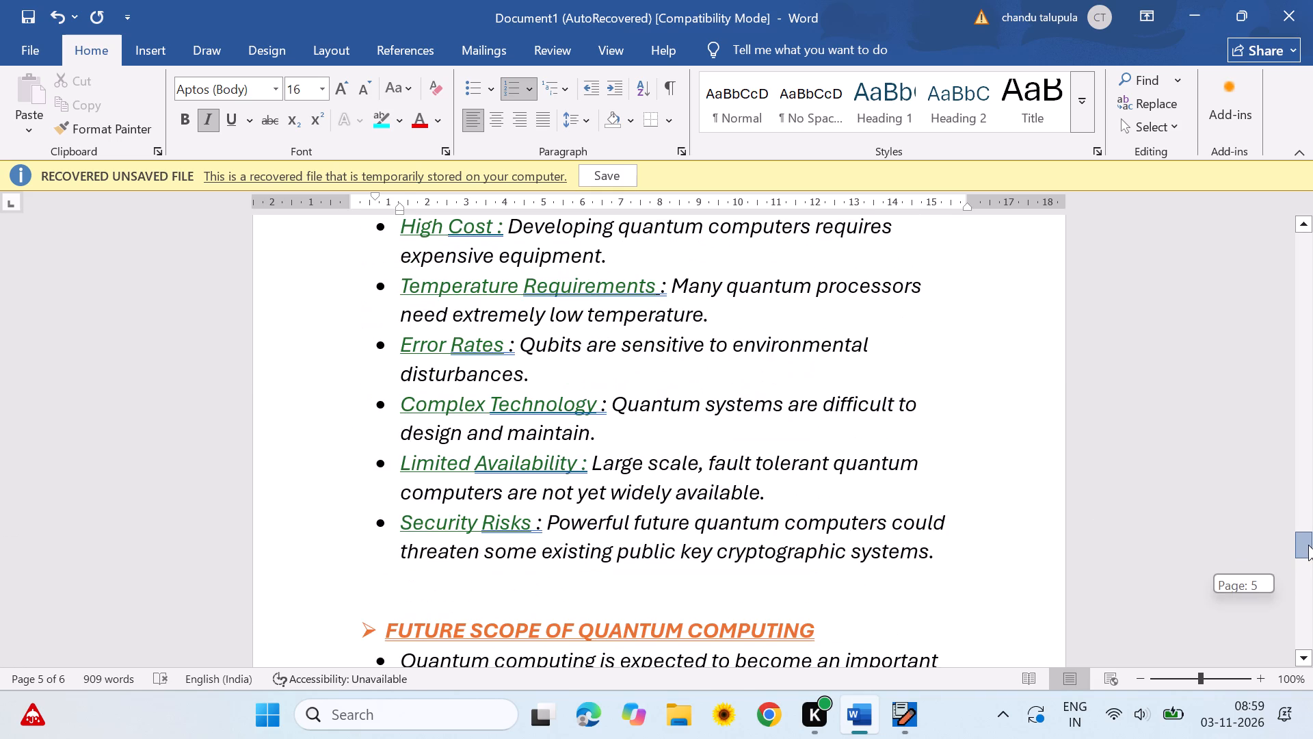
drag(1308, 545, 1310, 558)
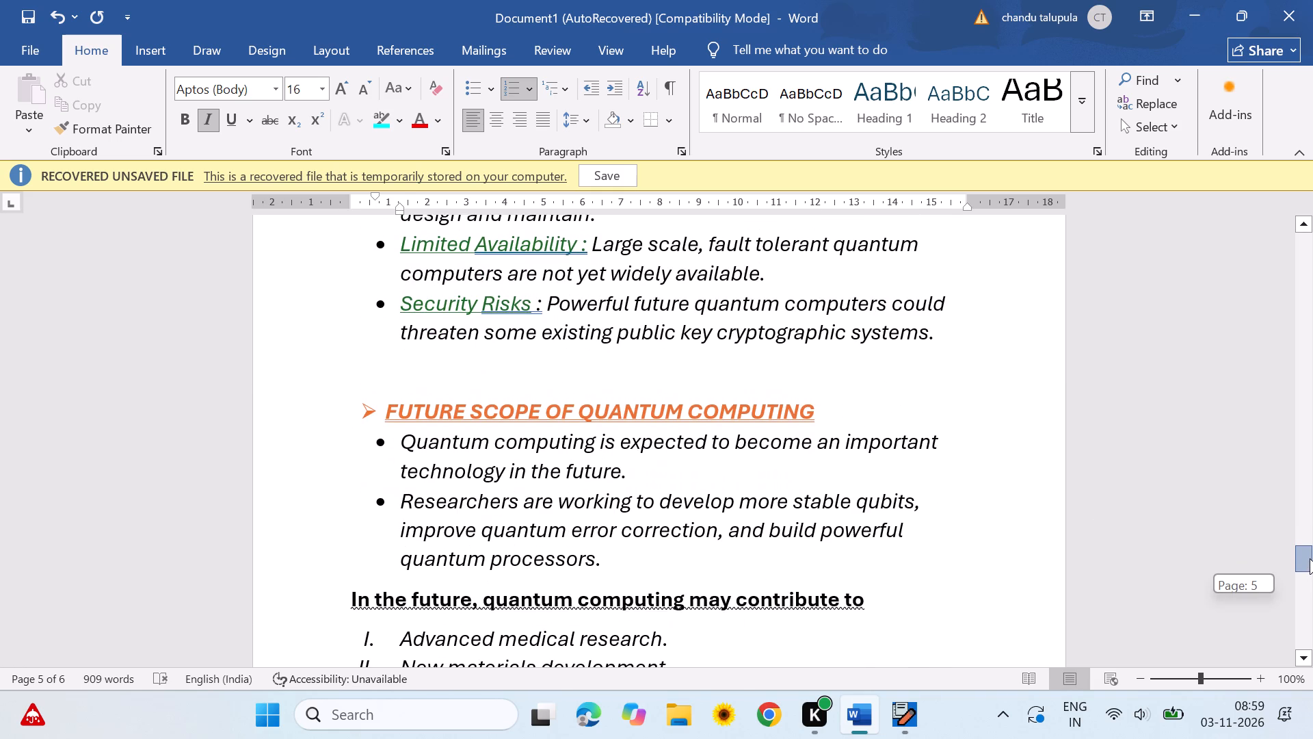
drag(1310, 558, 1310, 559)
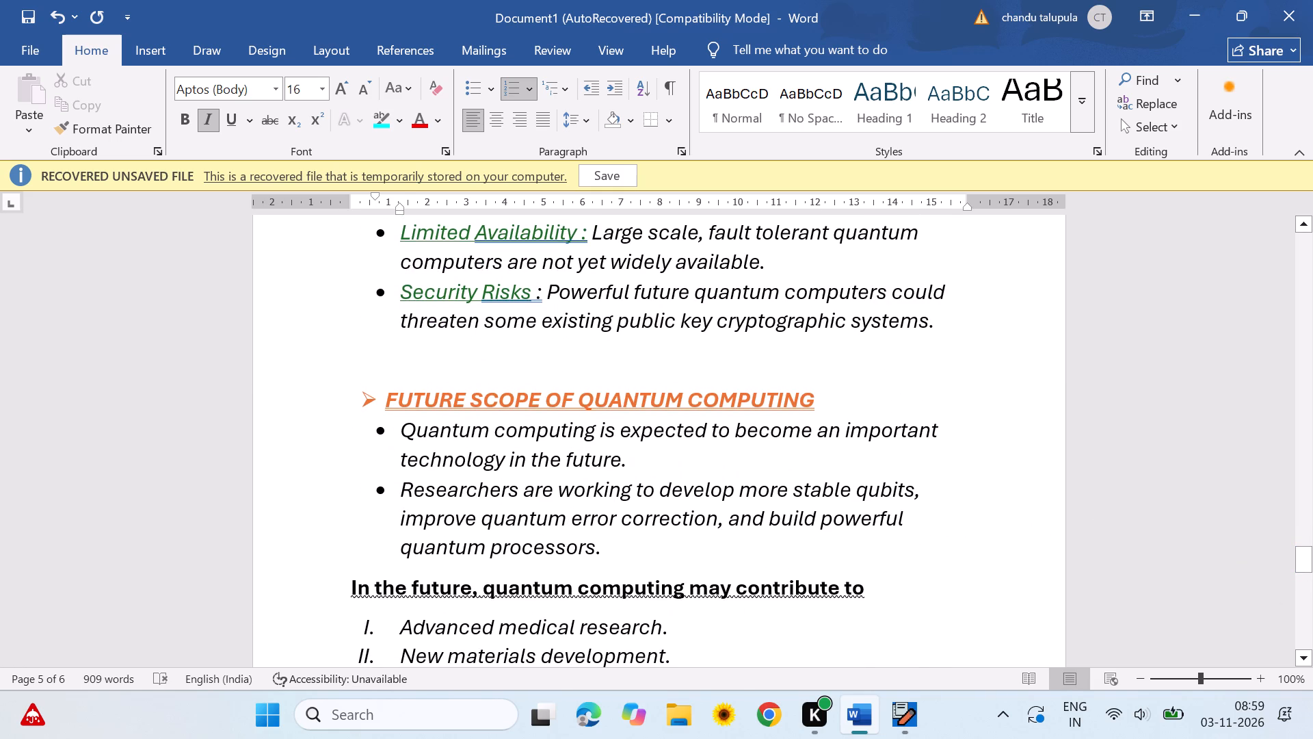
drag(739, 491, 738, 552)
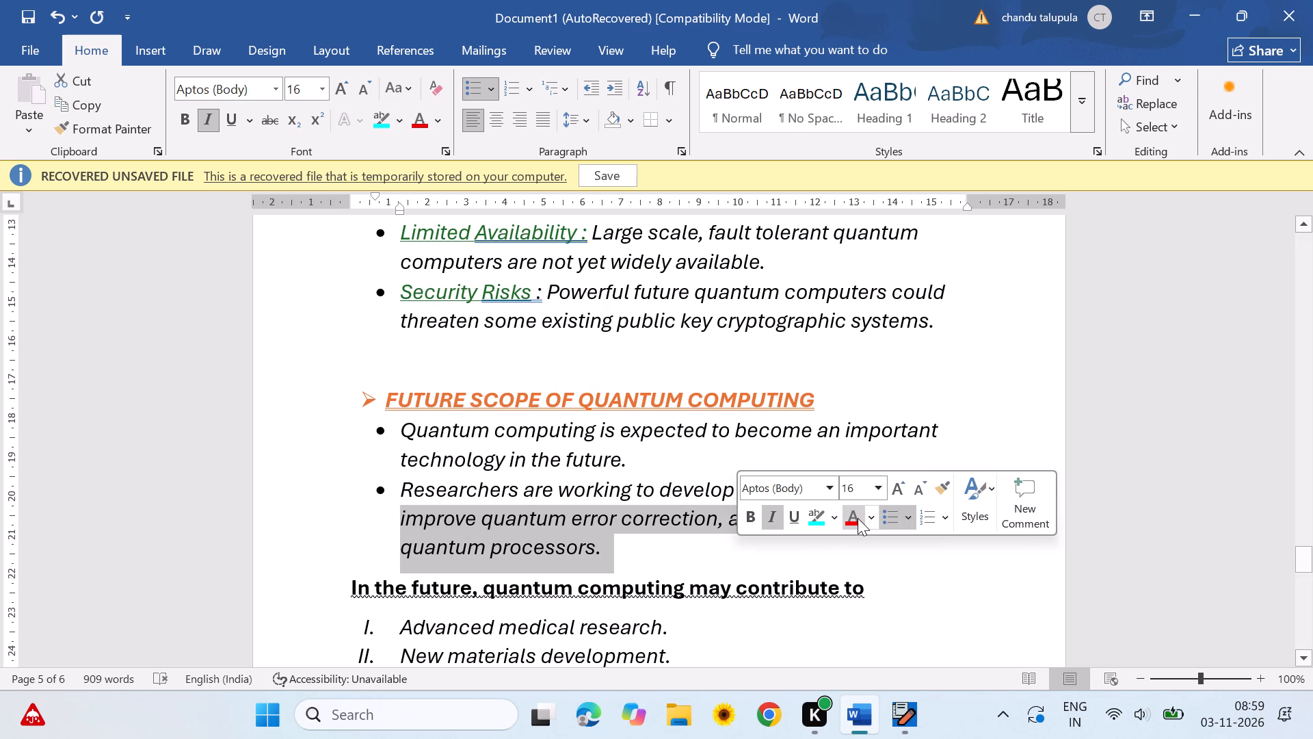
click(866, 520)
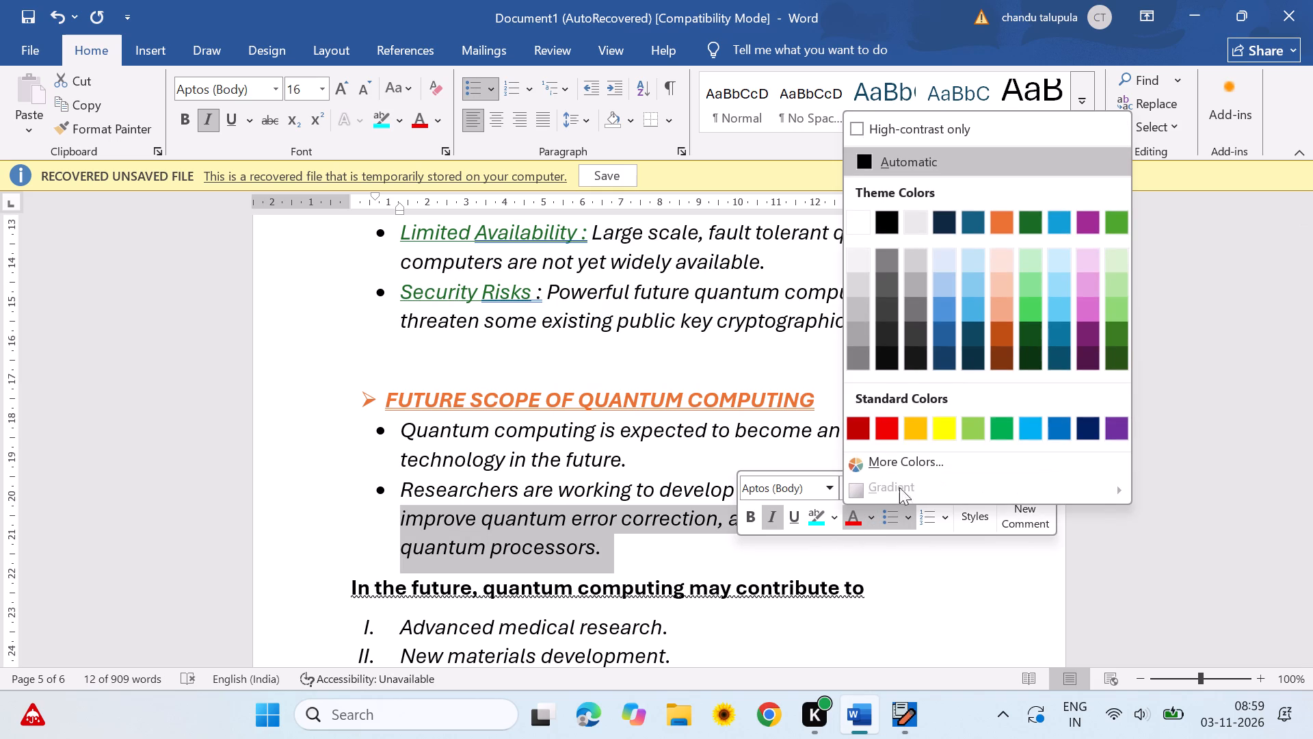
click(1028, 427)
click(1005, 413)
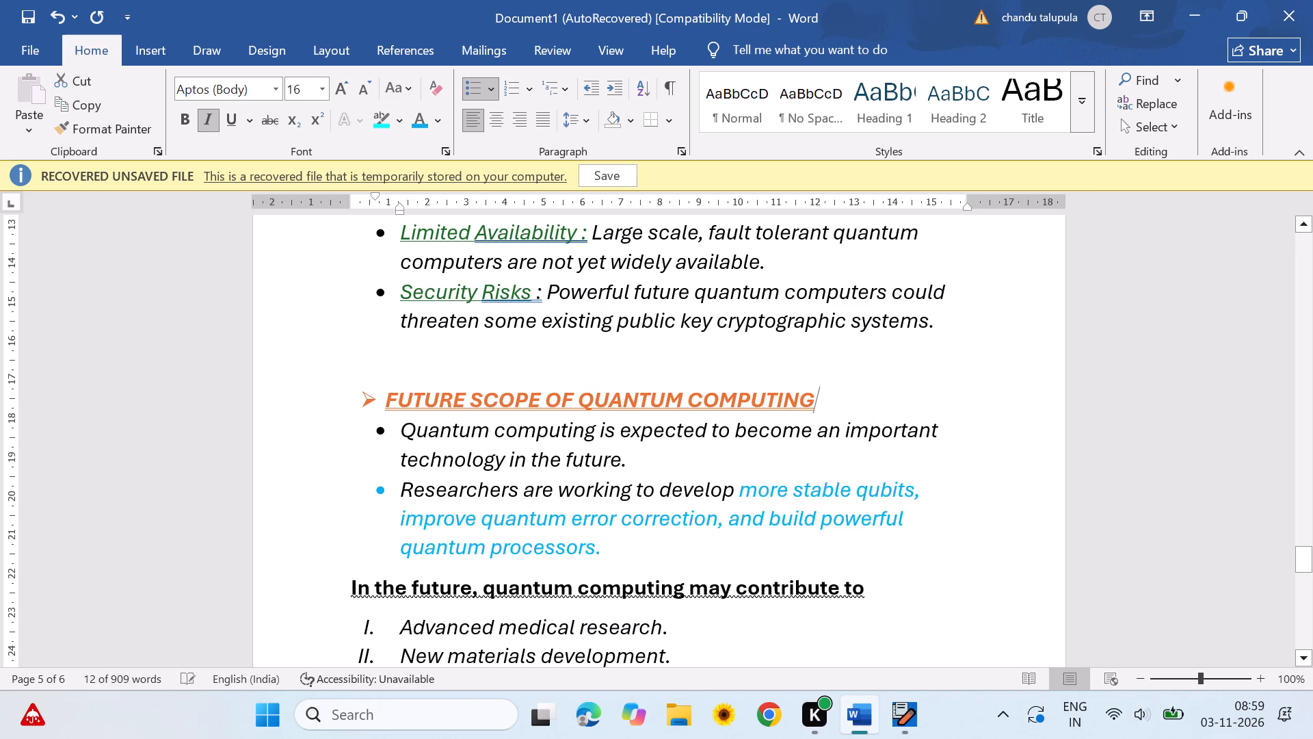
Return to the start of the document and close it without saving the changes.
drag(1305, 554, 1280, 345)
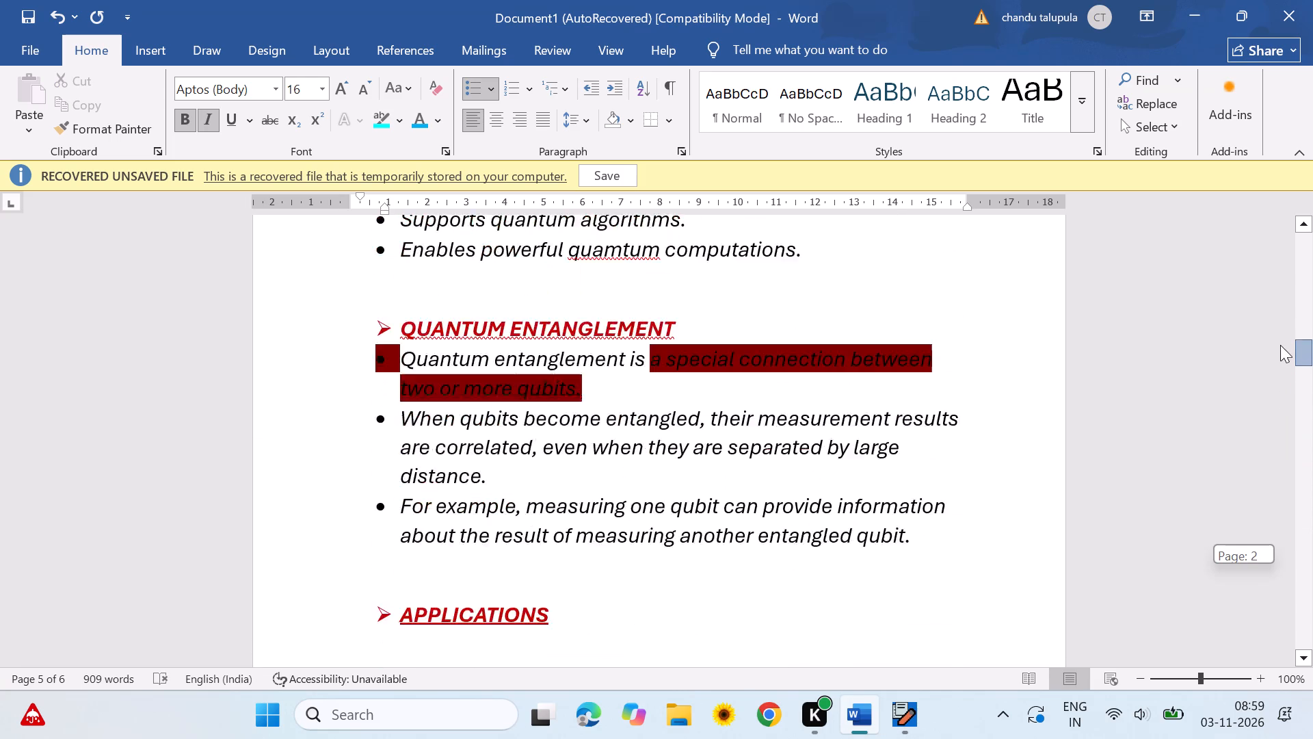
drag(1280, 345, 1305, 210)
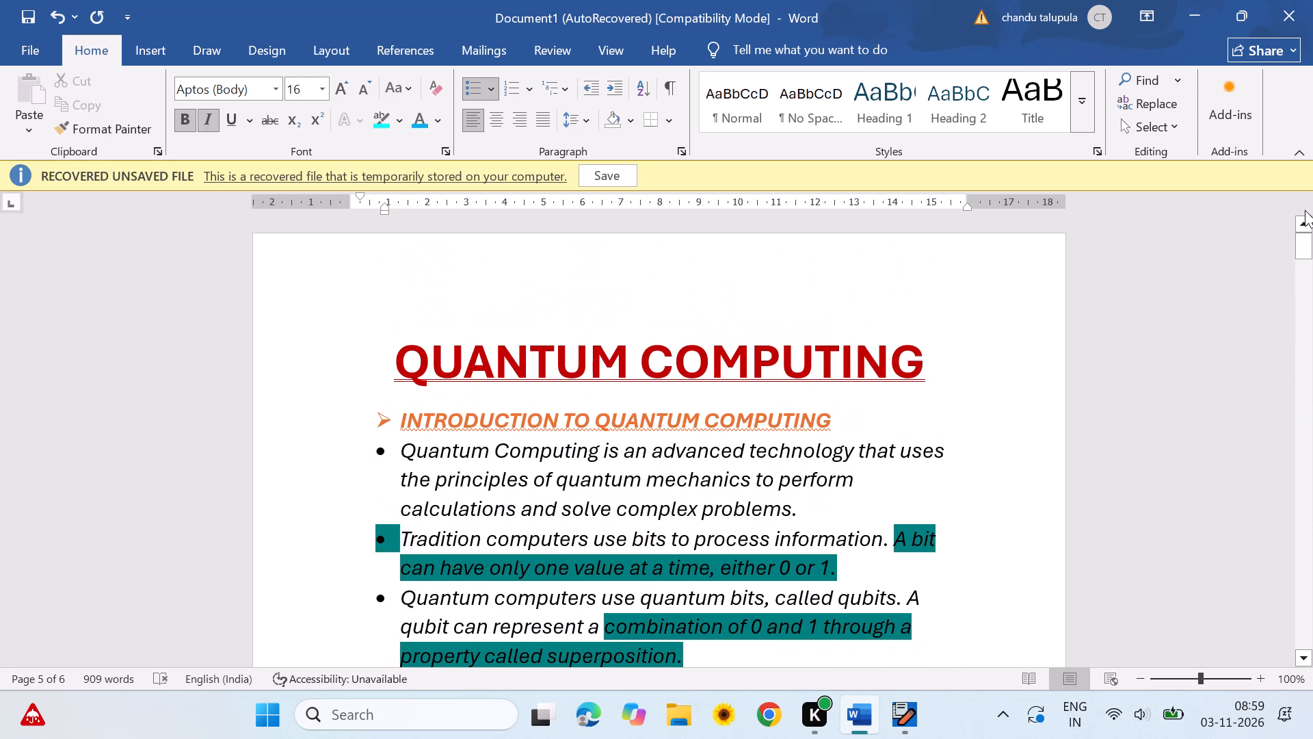
click(44, 50)
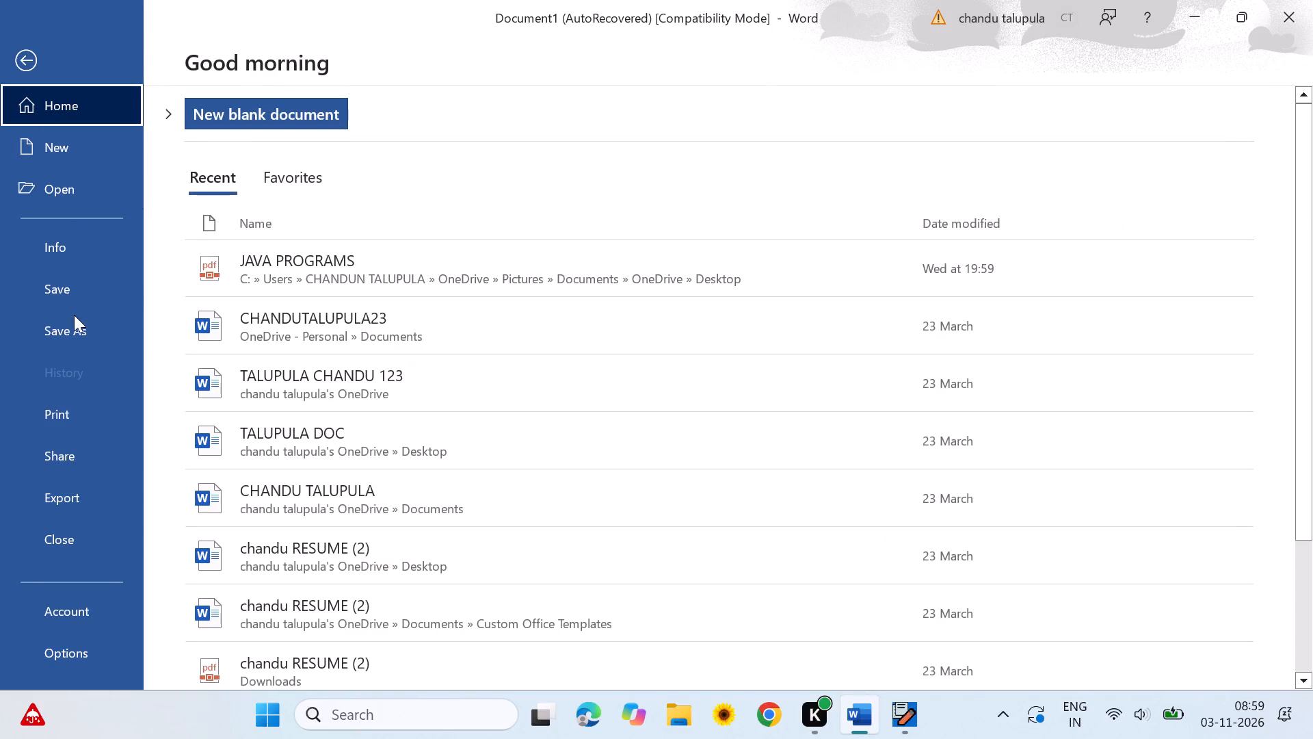
click(75, 319)
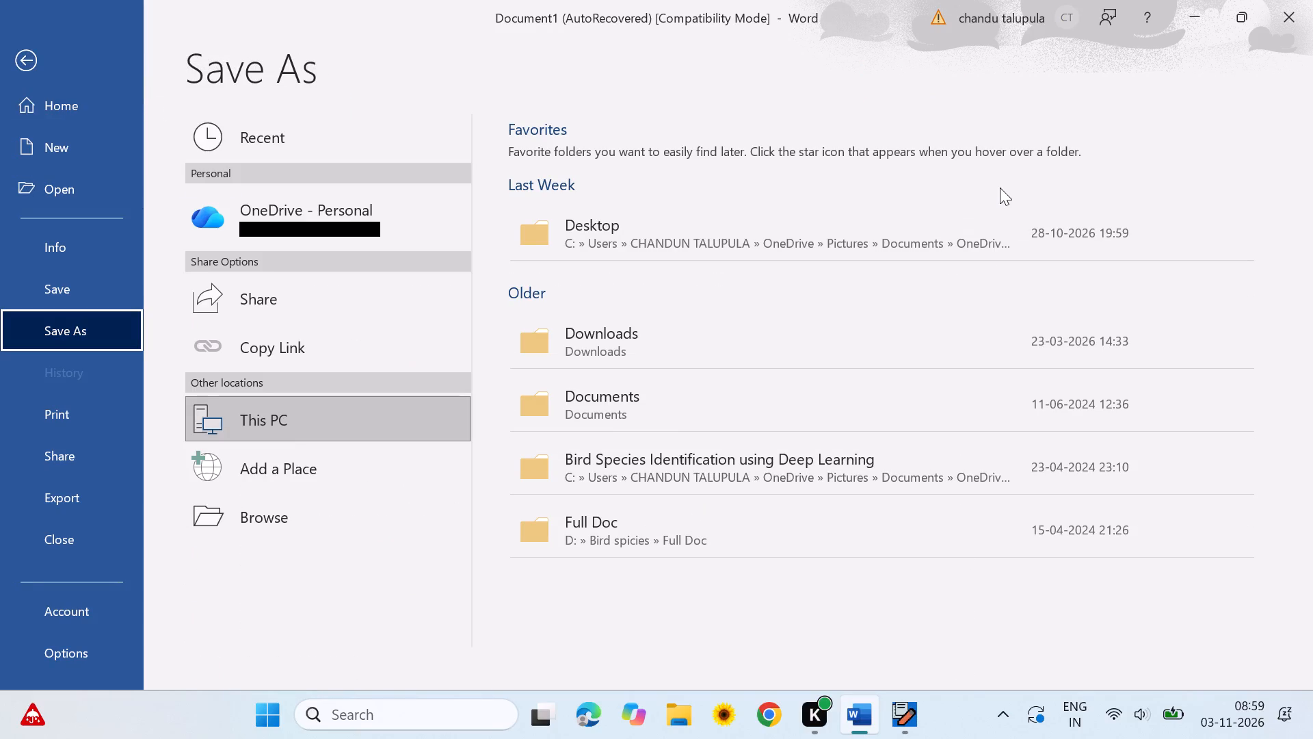
click(1292, 25)
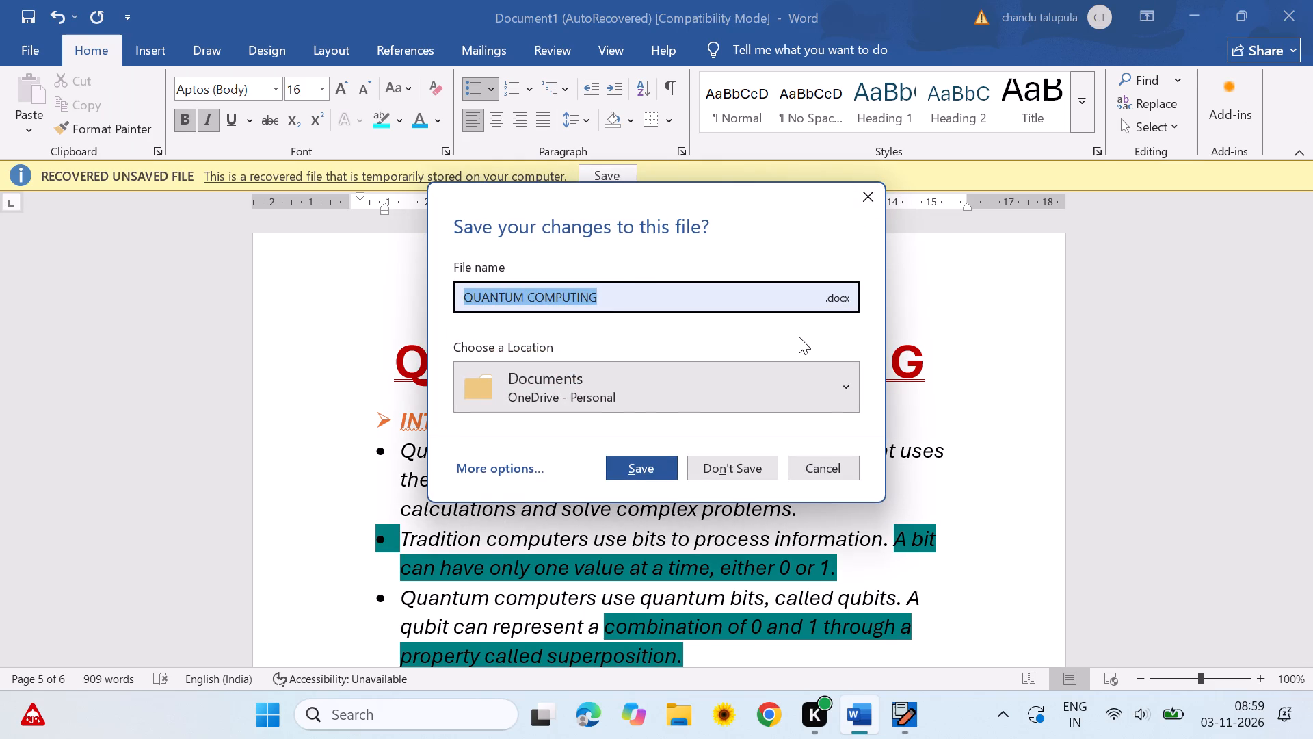
click(729, 477)
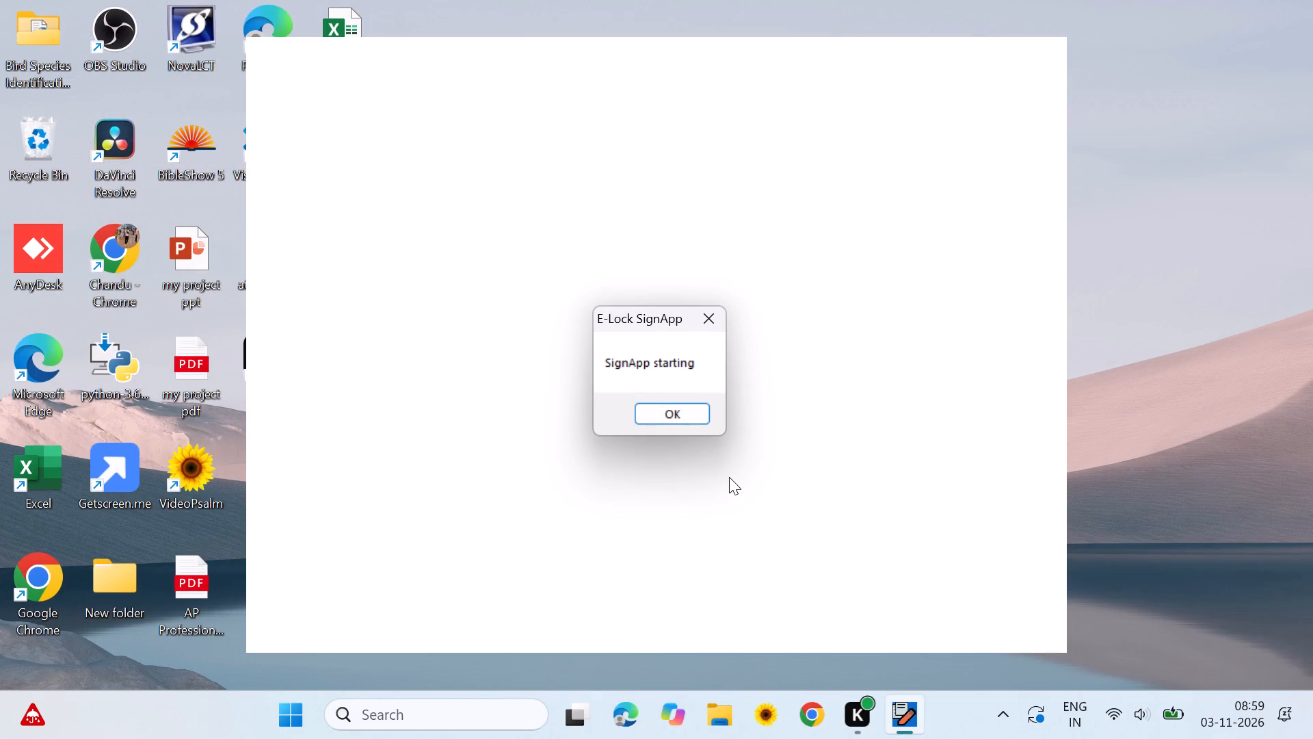